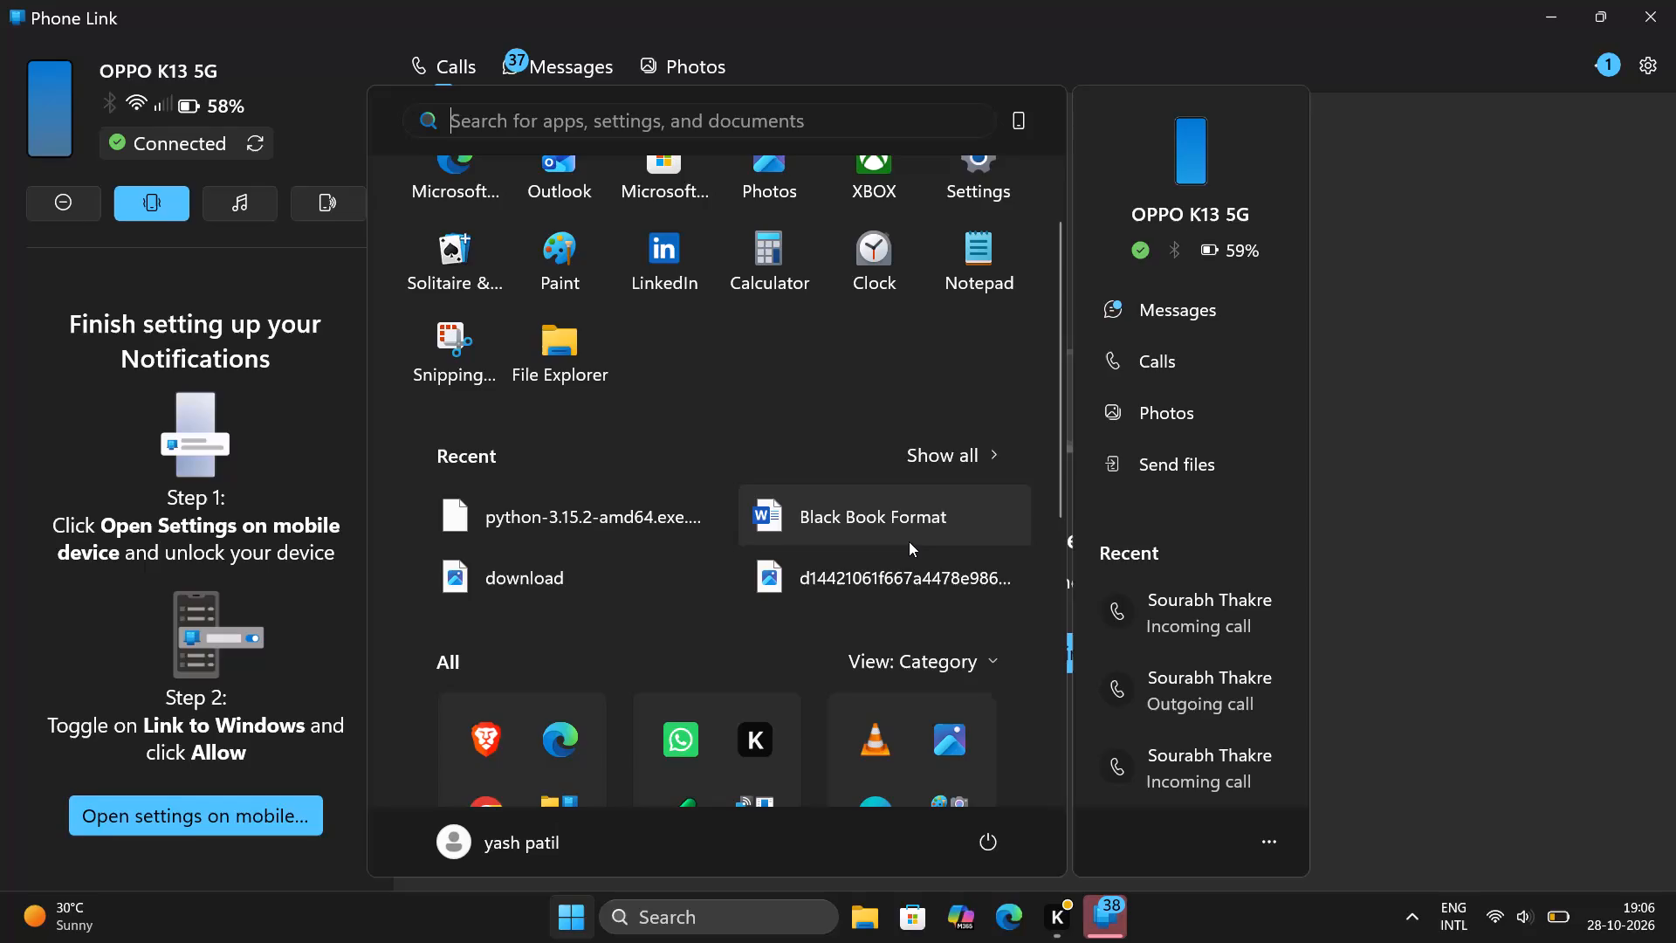
Open the recent Black Book Format document in Word and dismiss the automatic saving tip.
double_click(909, 541)
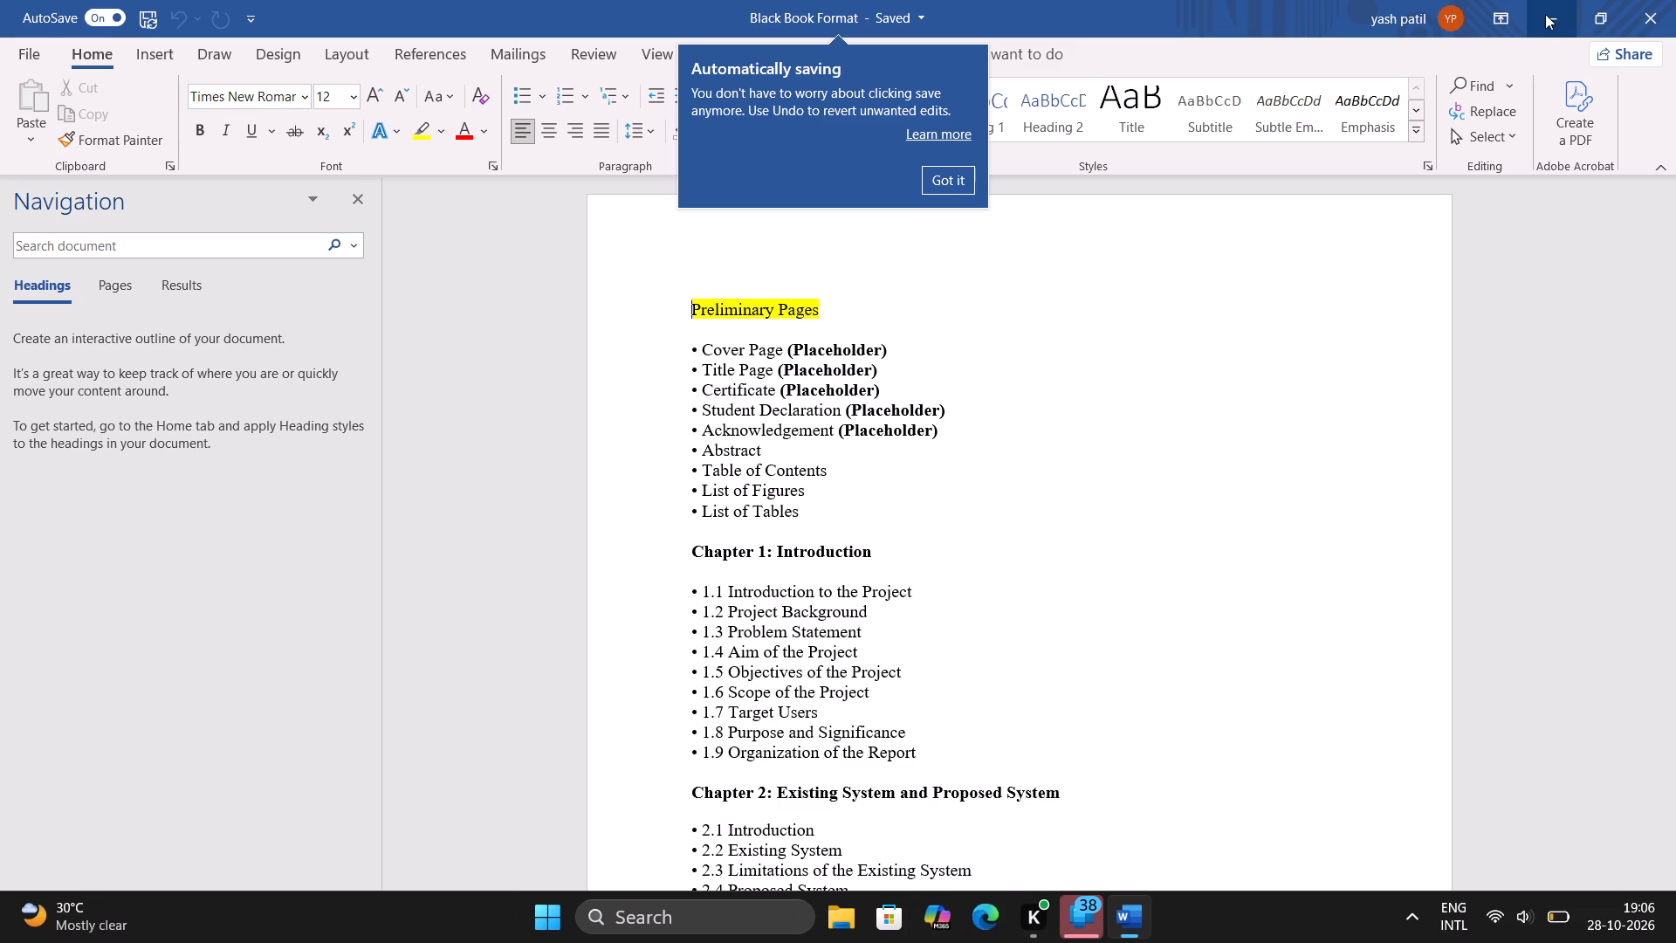
click(1182, 395)
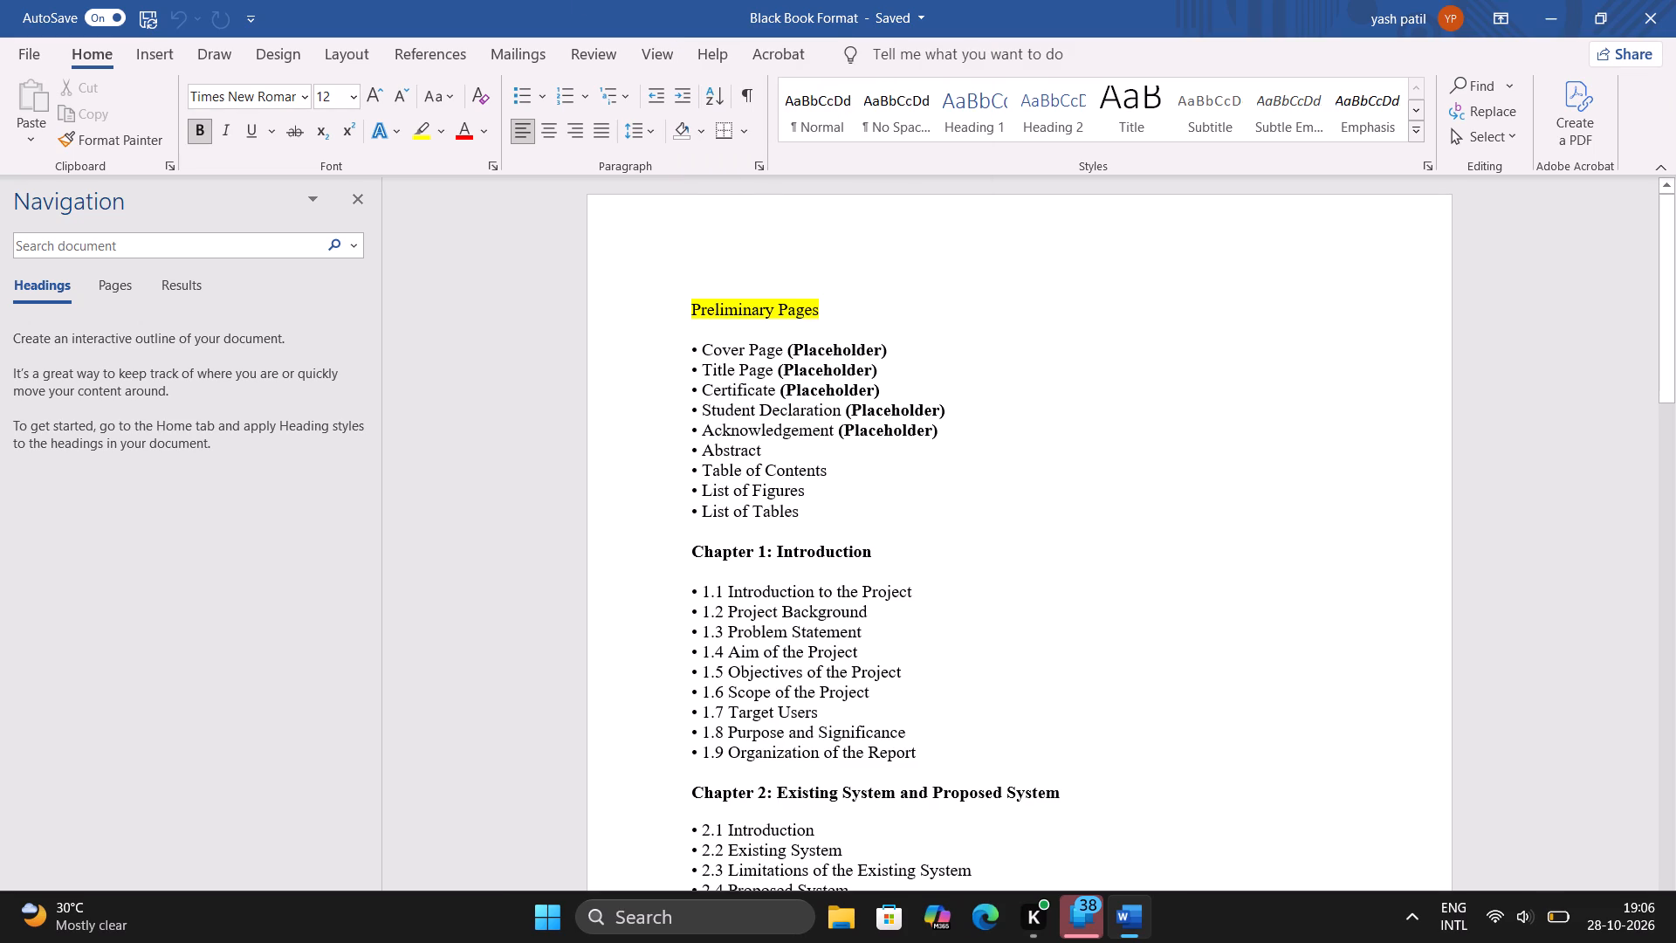
Create a new blank document.
click(24, 48)
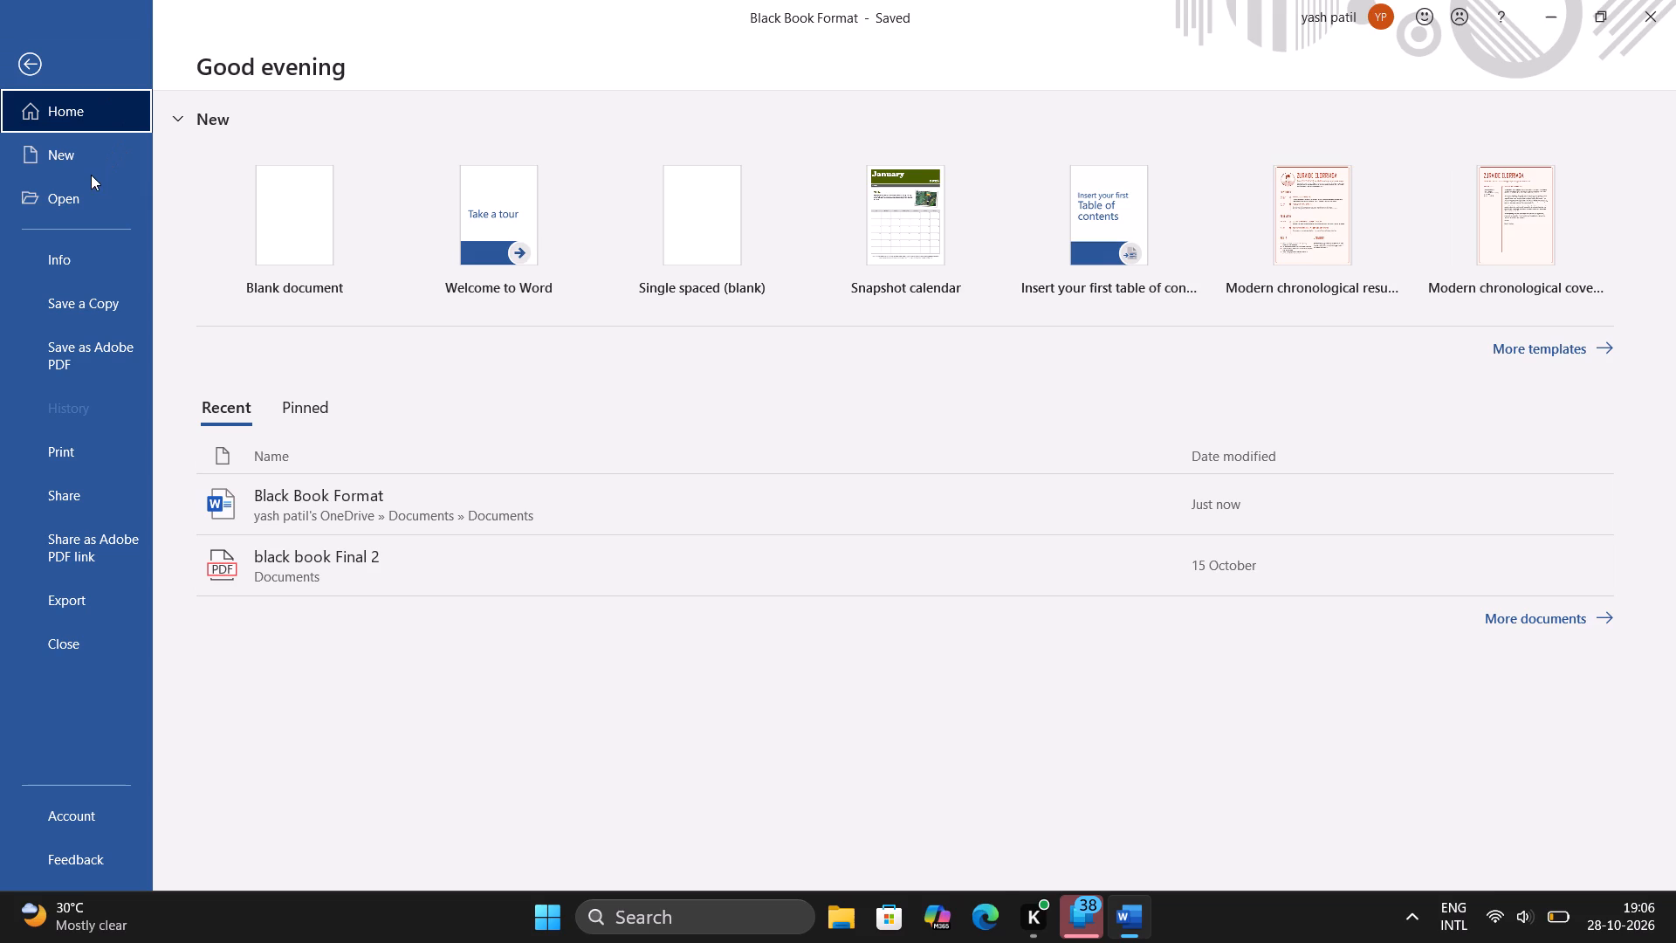
click(228, 182)
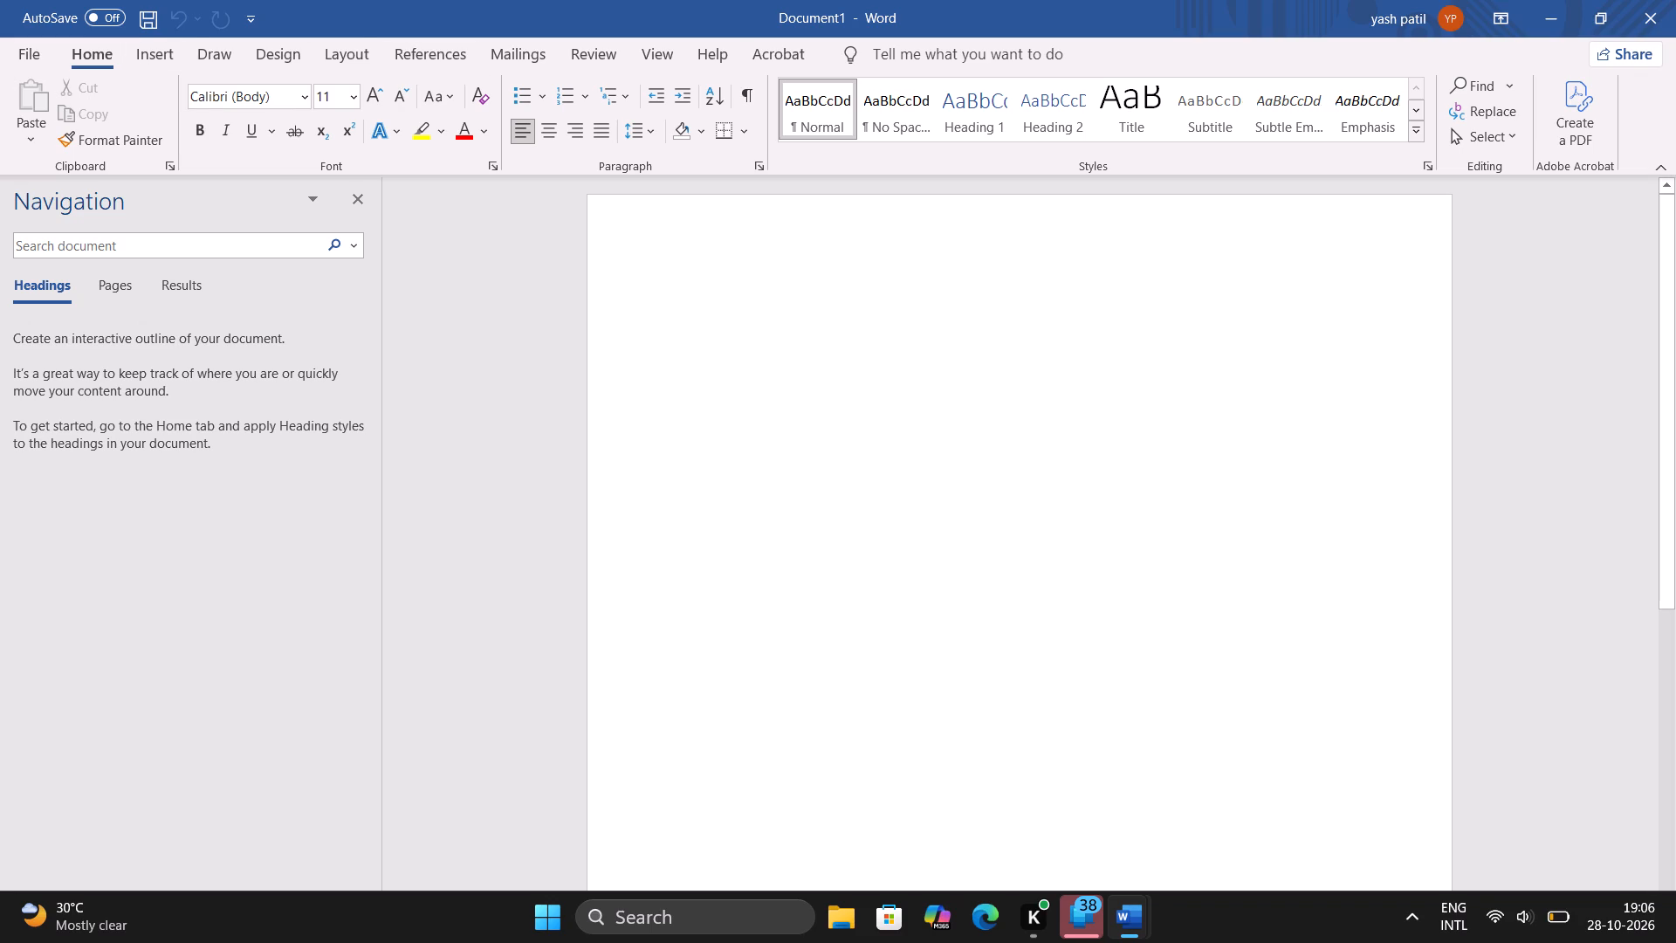
Leave the blank document and launch WhatsApp from the recent Windows searches.
double_click(703, 316)
click(686, 914)
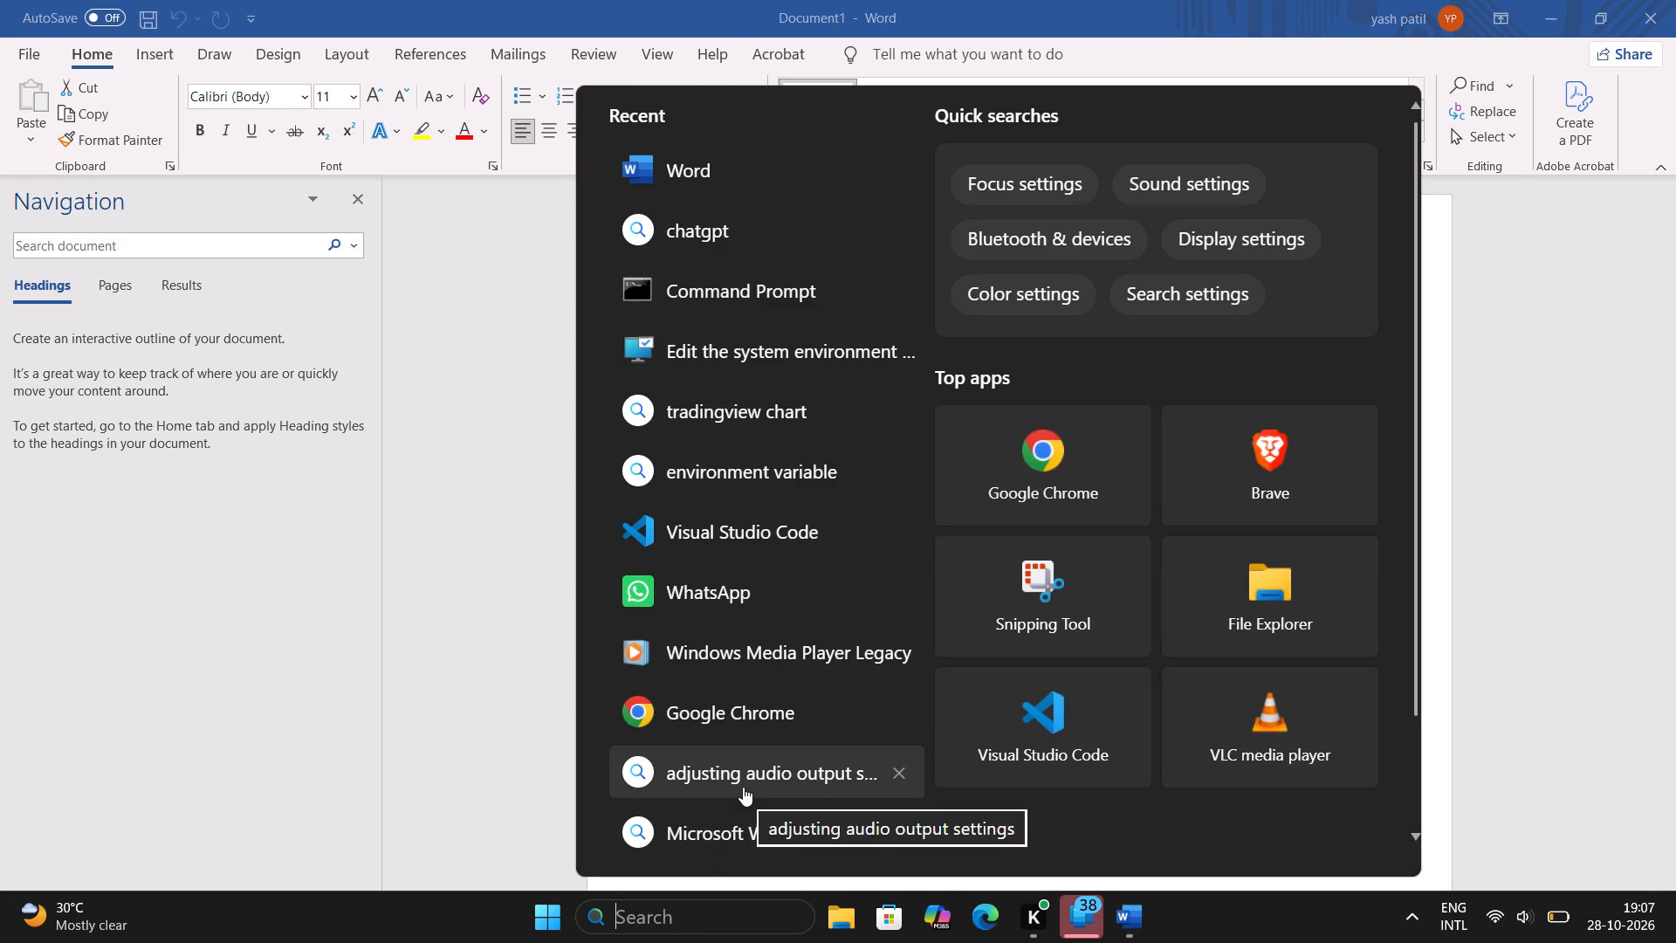
click(678, 605)
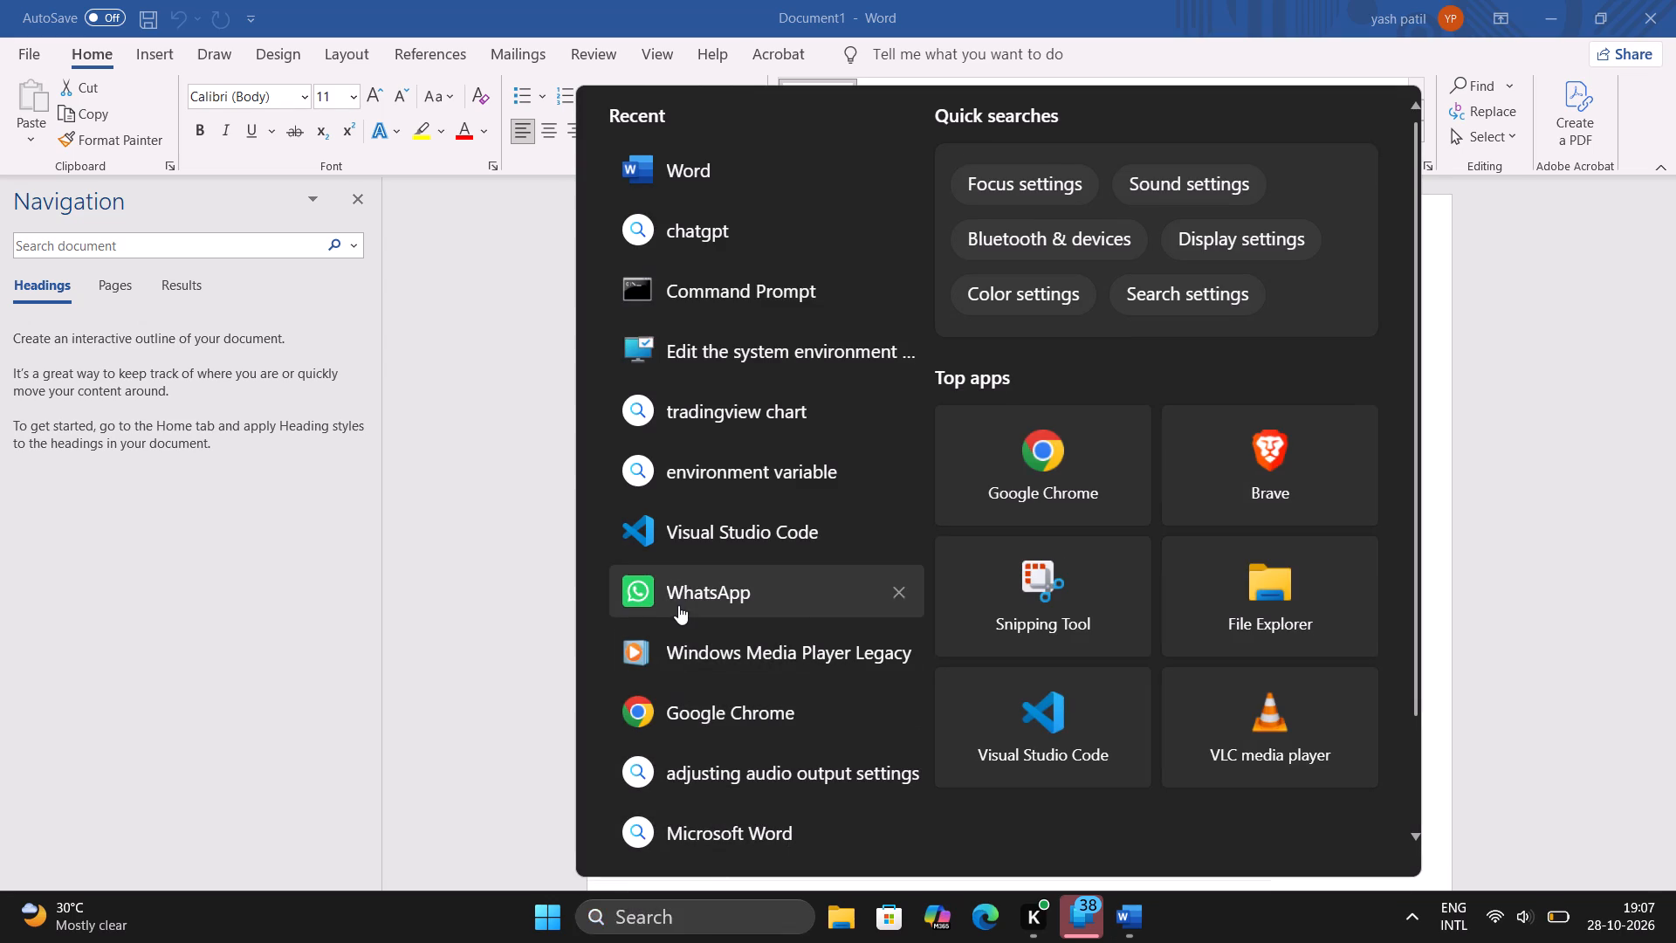
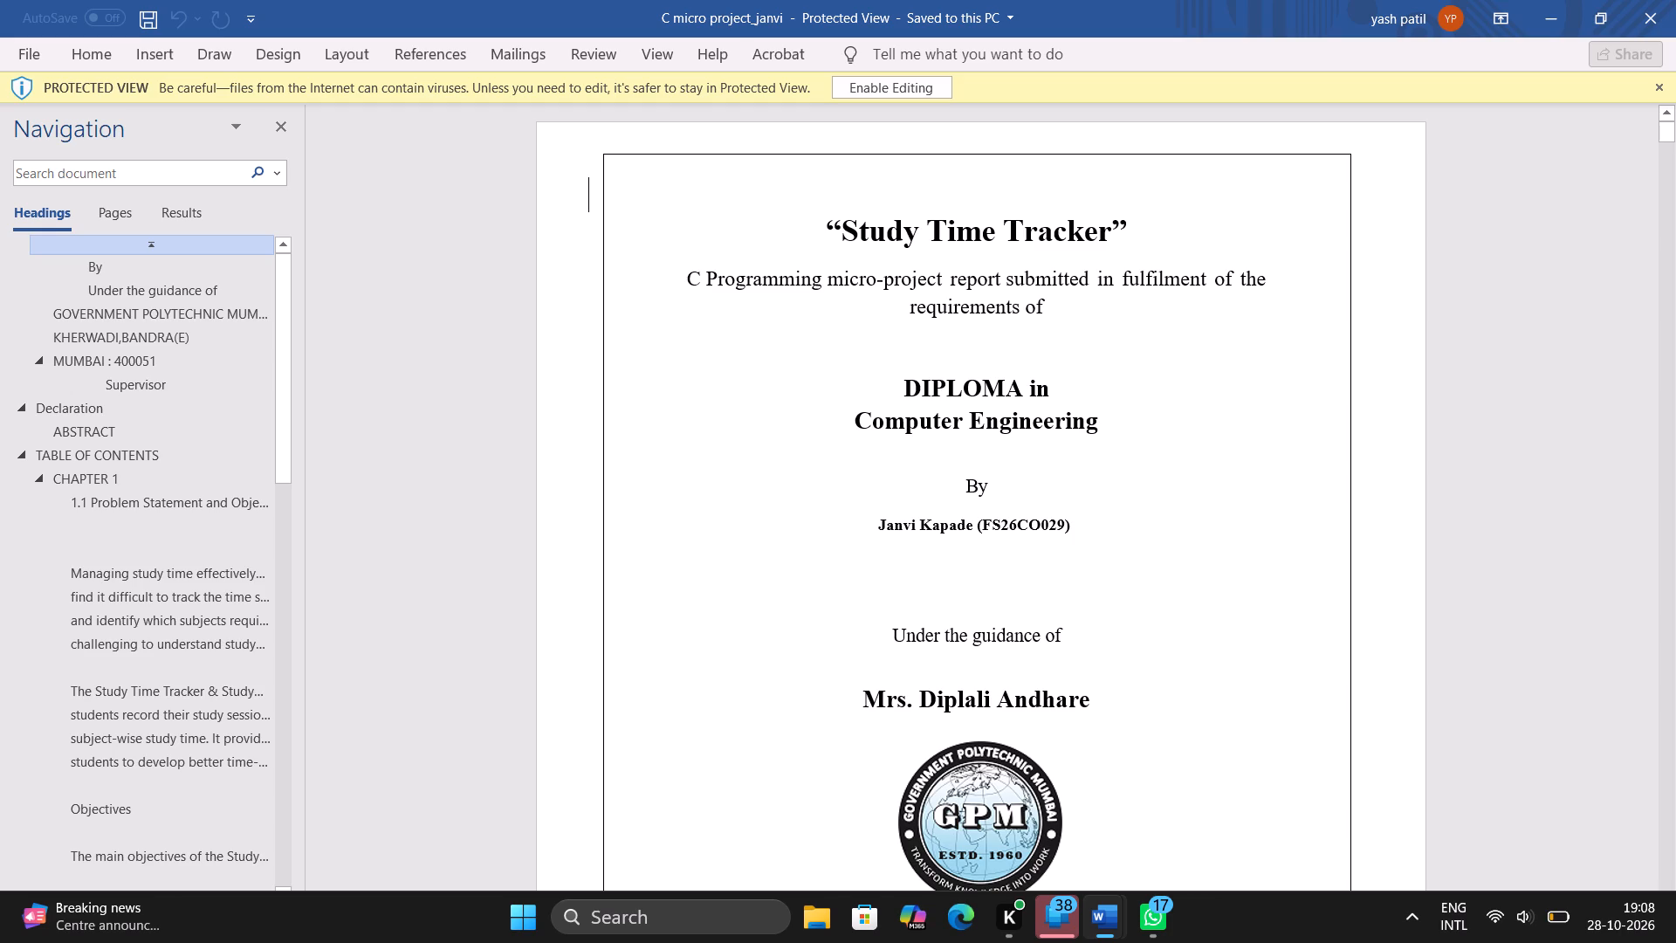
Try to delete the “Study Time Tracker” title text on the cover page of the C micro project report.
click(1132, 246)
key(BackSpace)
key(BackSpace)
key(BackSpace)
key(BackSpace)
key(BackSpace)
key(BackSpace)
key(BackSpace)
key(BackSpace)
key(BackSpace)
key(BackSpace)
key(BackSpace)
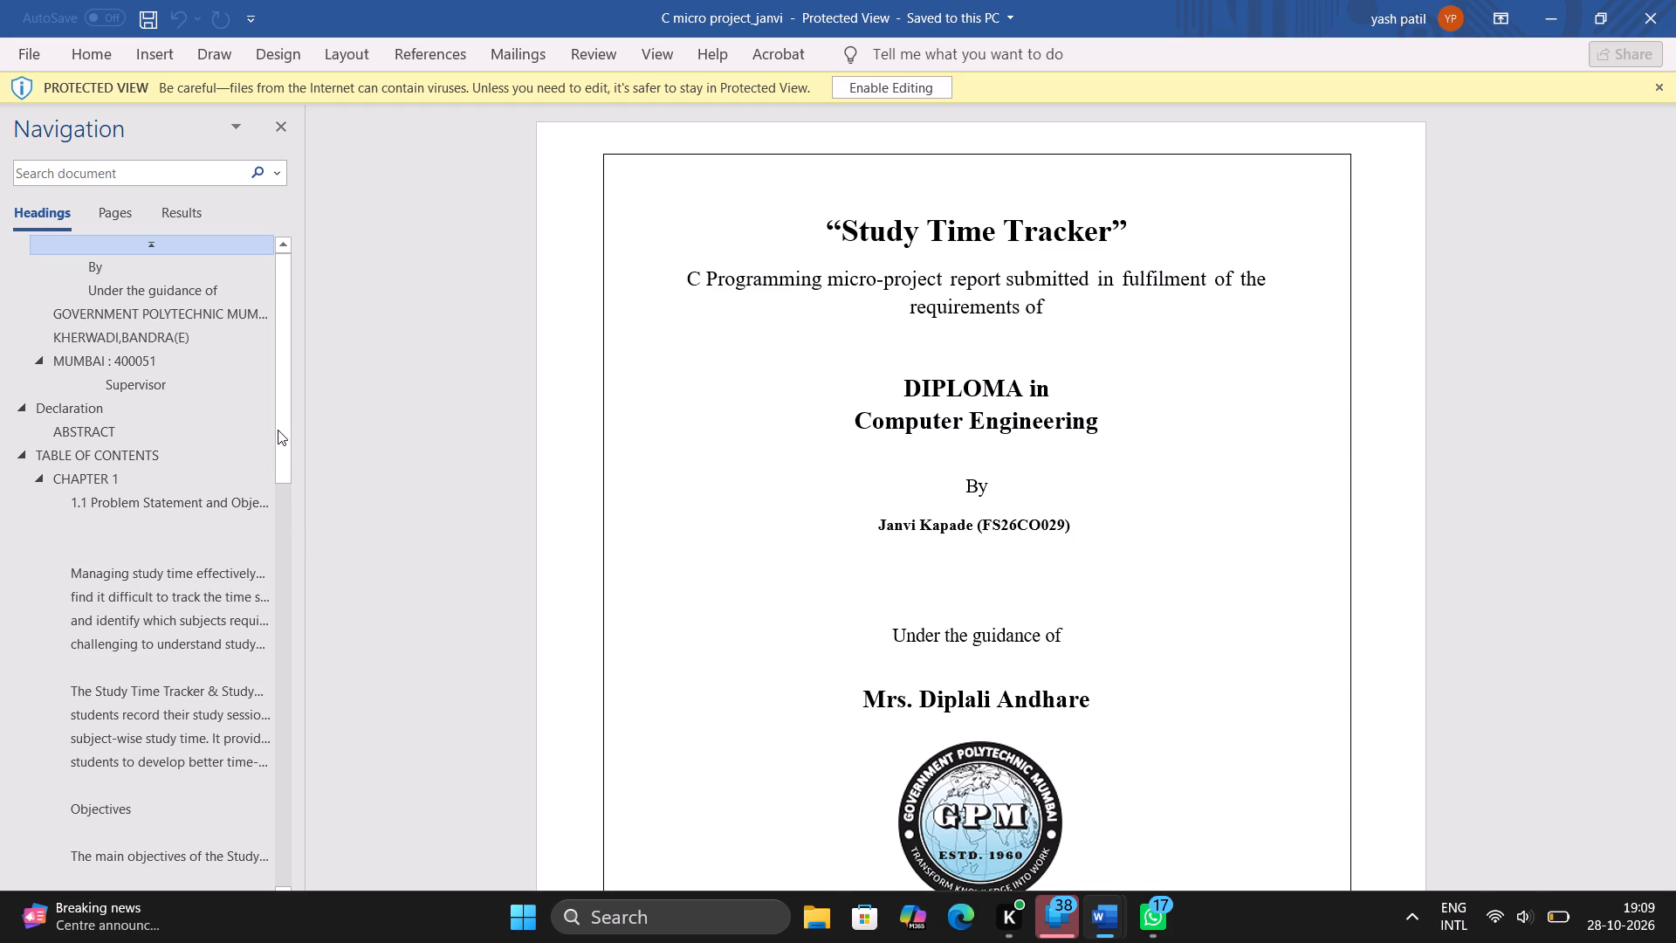
Look through the C micro project report's heading outline and its opening pages up to the Abstract.
double_click(286, 494)
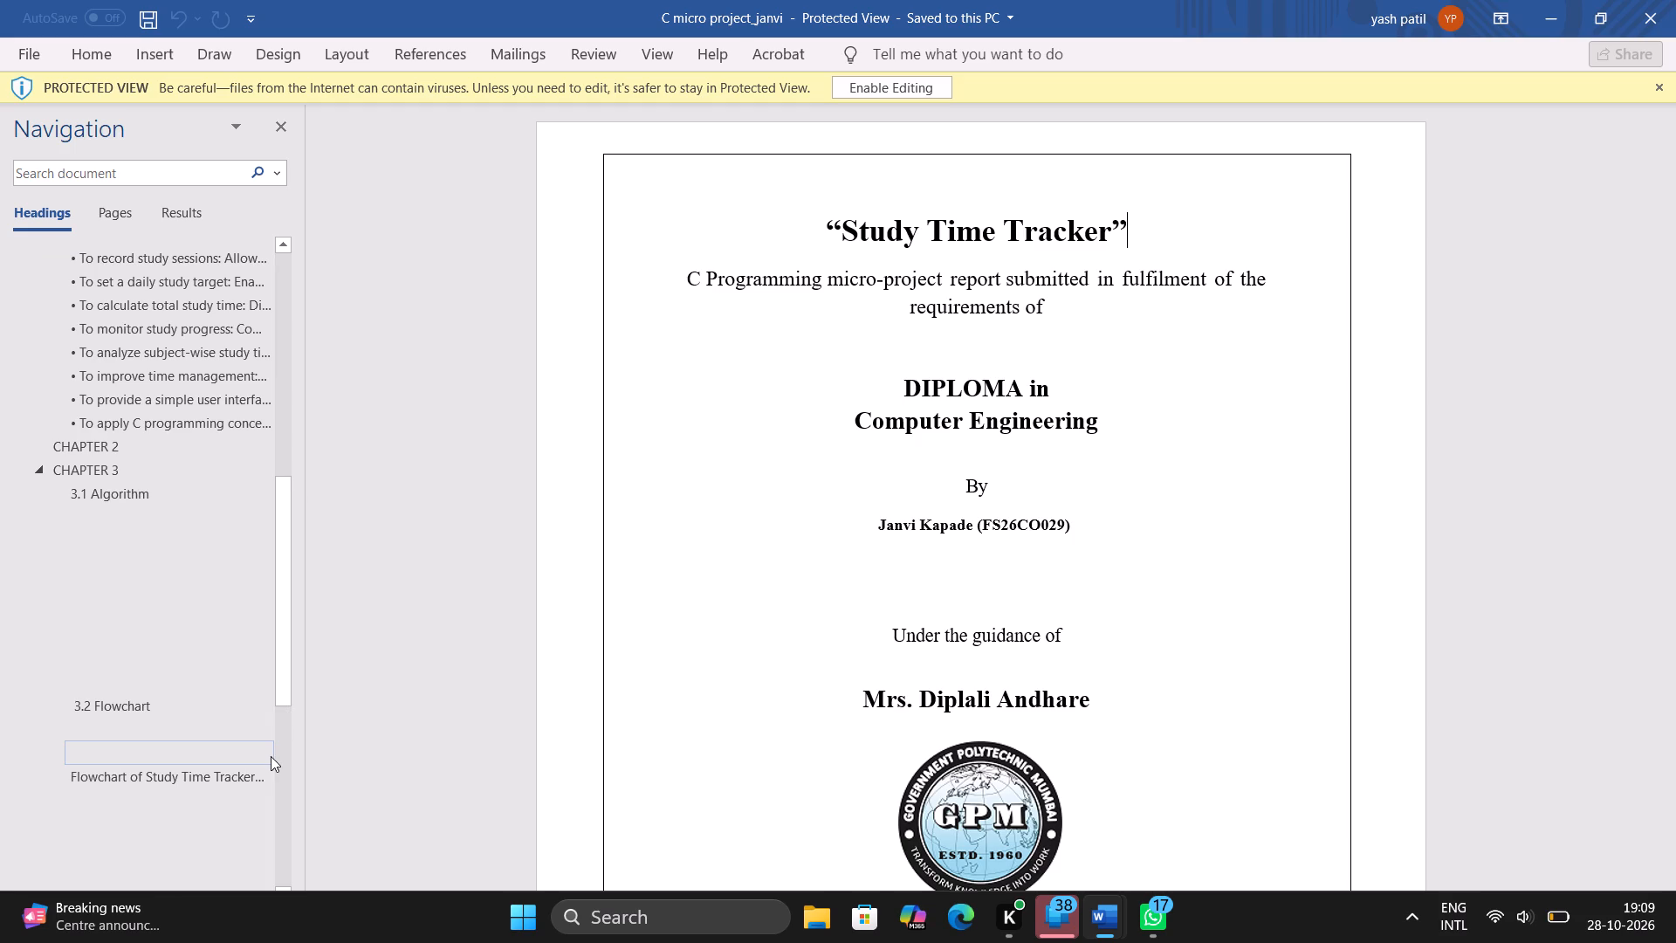
click(313, 752)
triple_click(292, 763)
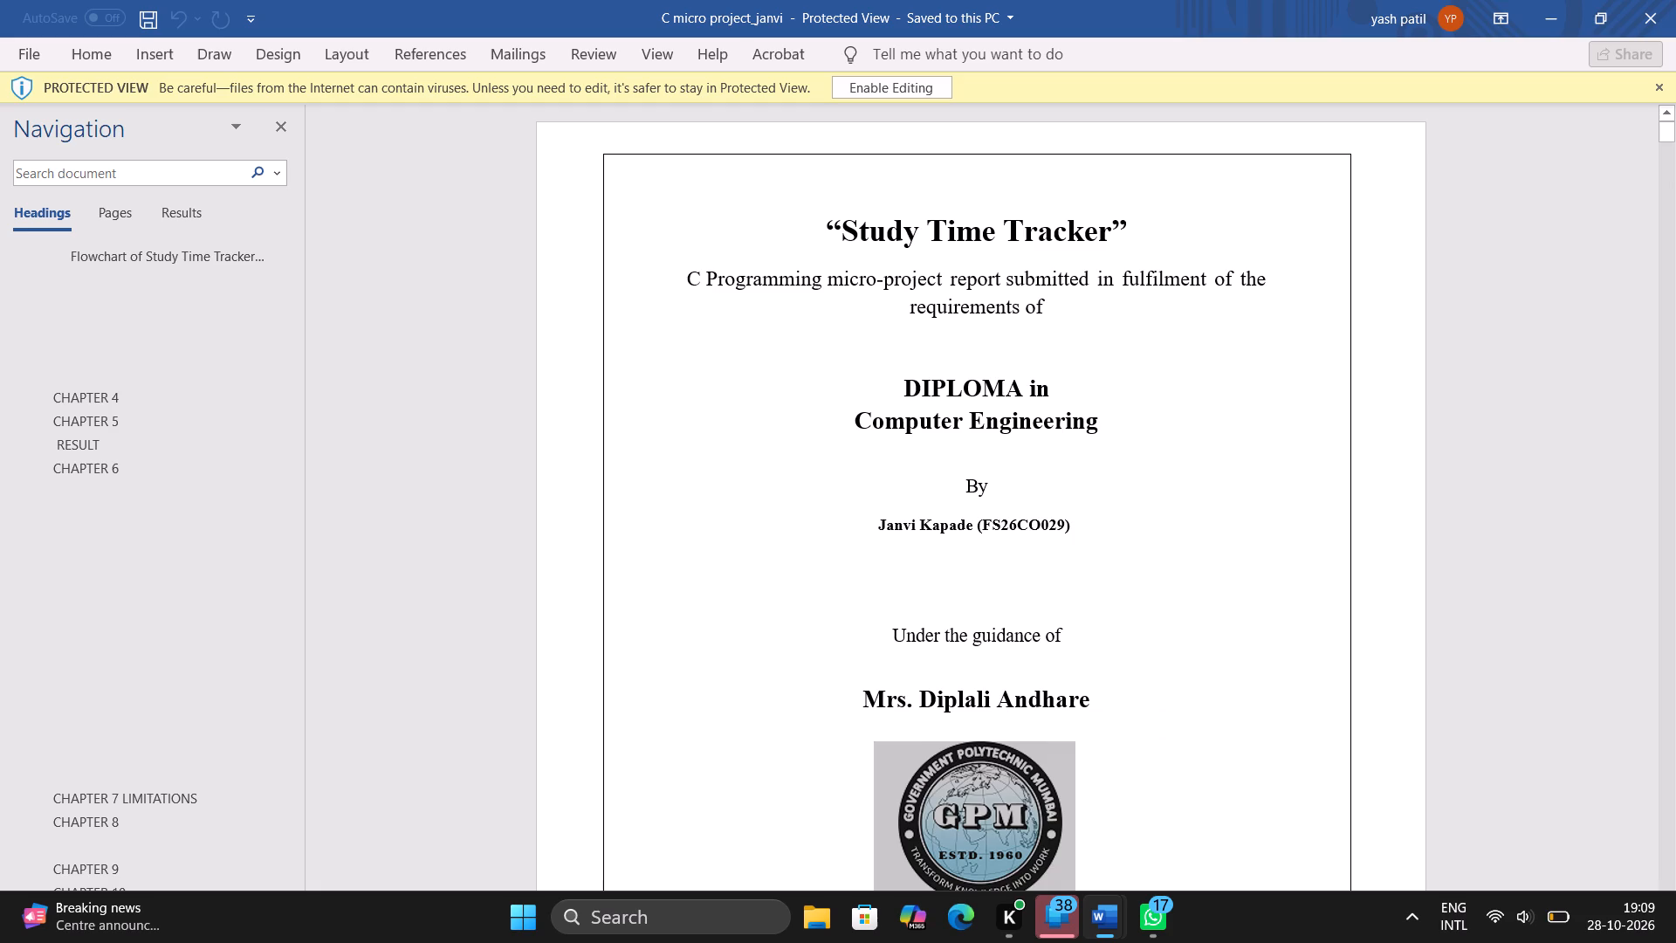
scroll(931, 631, down, 4)
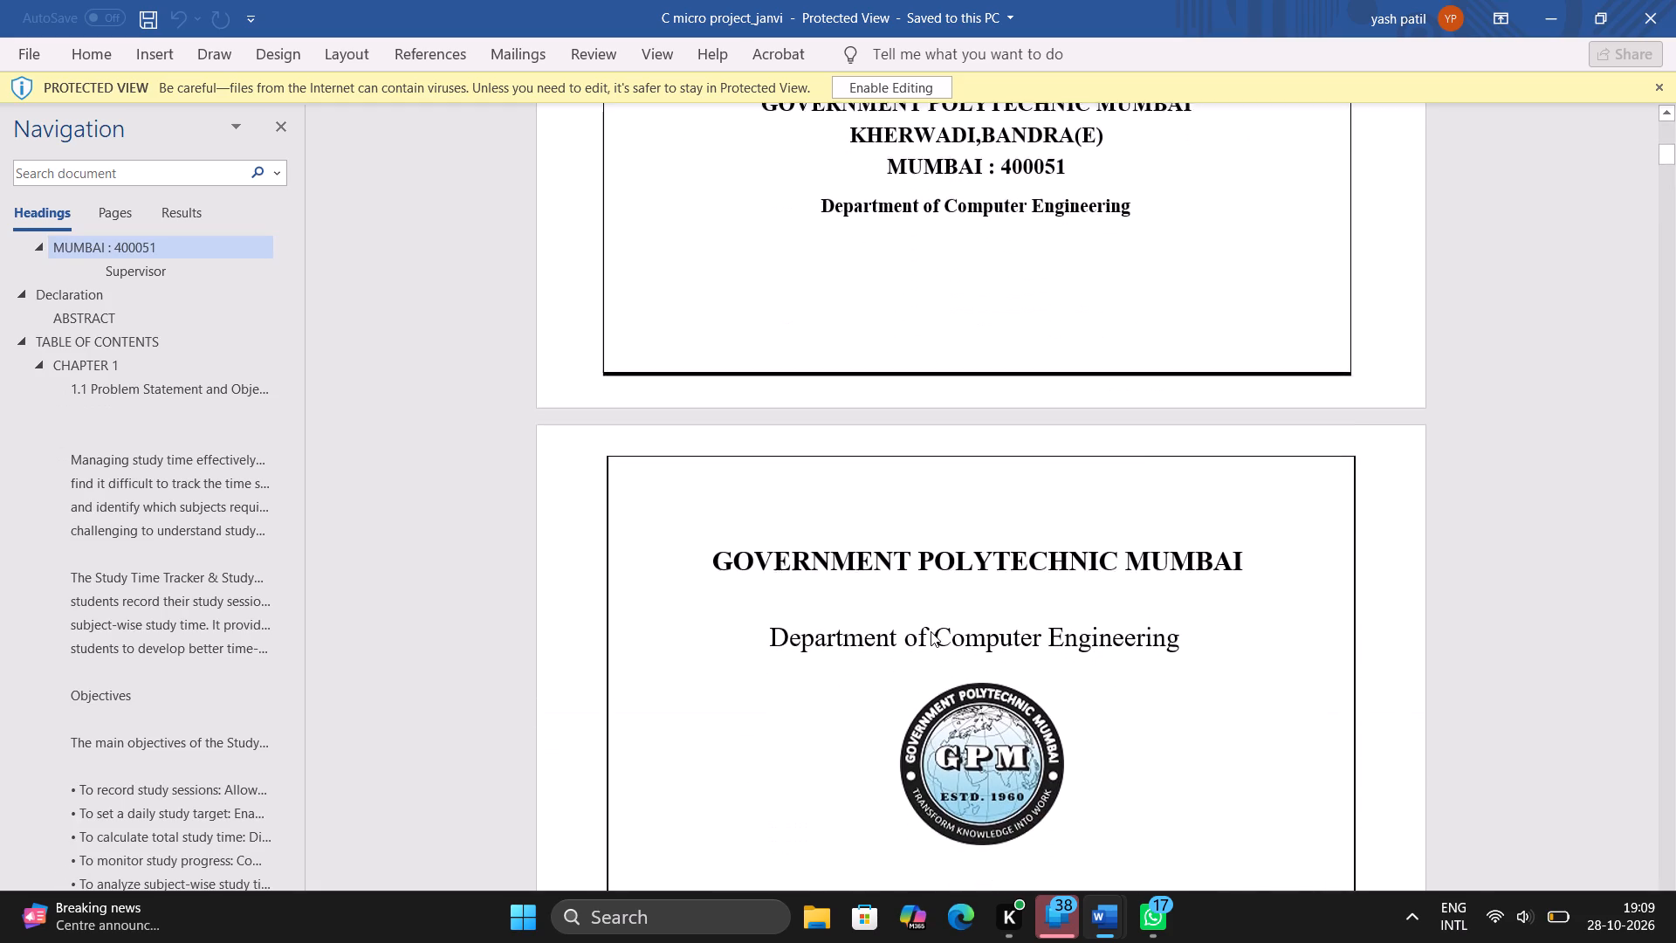
scroll(931, 631, down, 10)
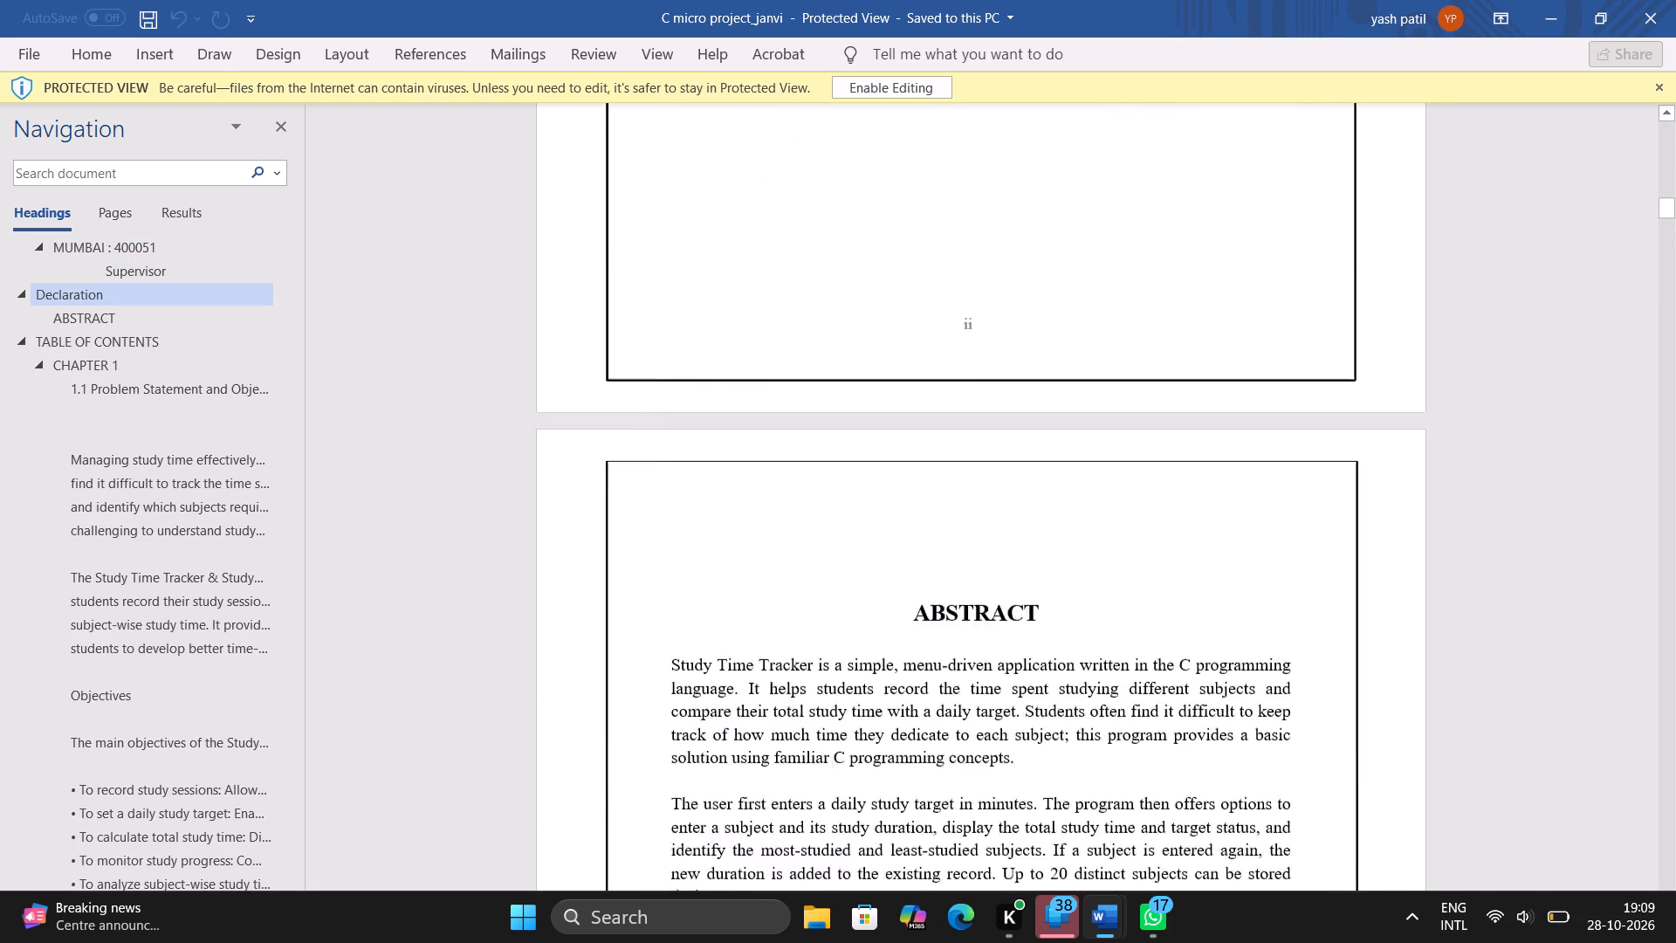
Read through the C micro project report from the Abstract and table of contents to the Chapter 3 algorithm.
scroll(931, 631, down, 8)
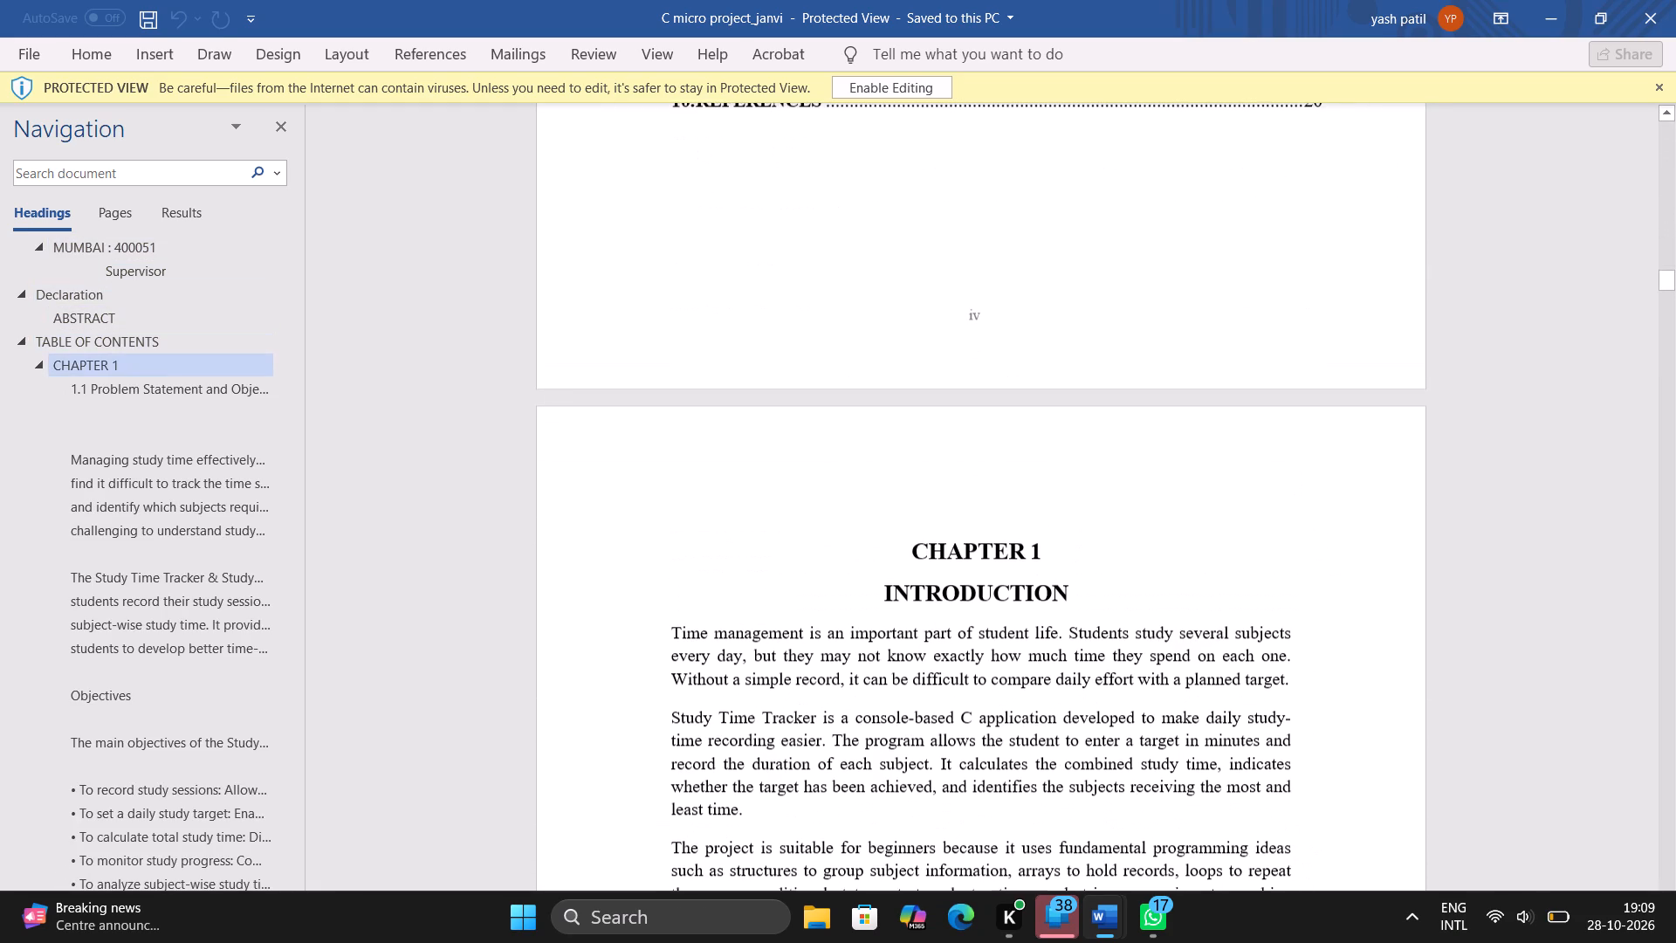
scroll(931, 631, down, 2)
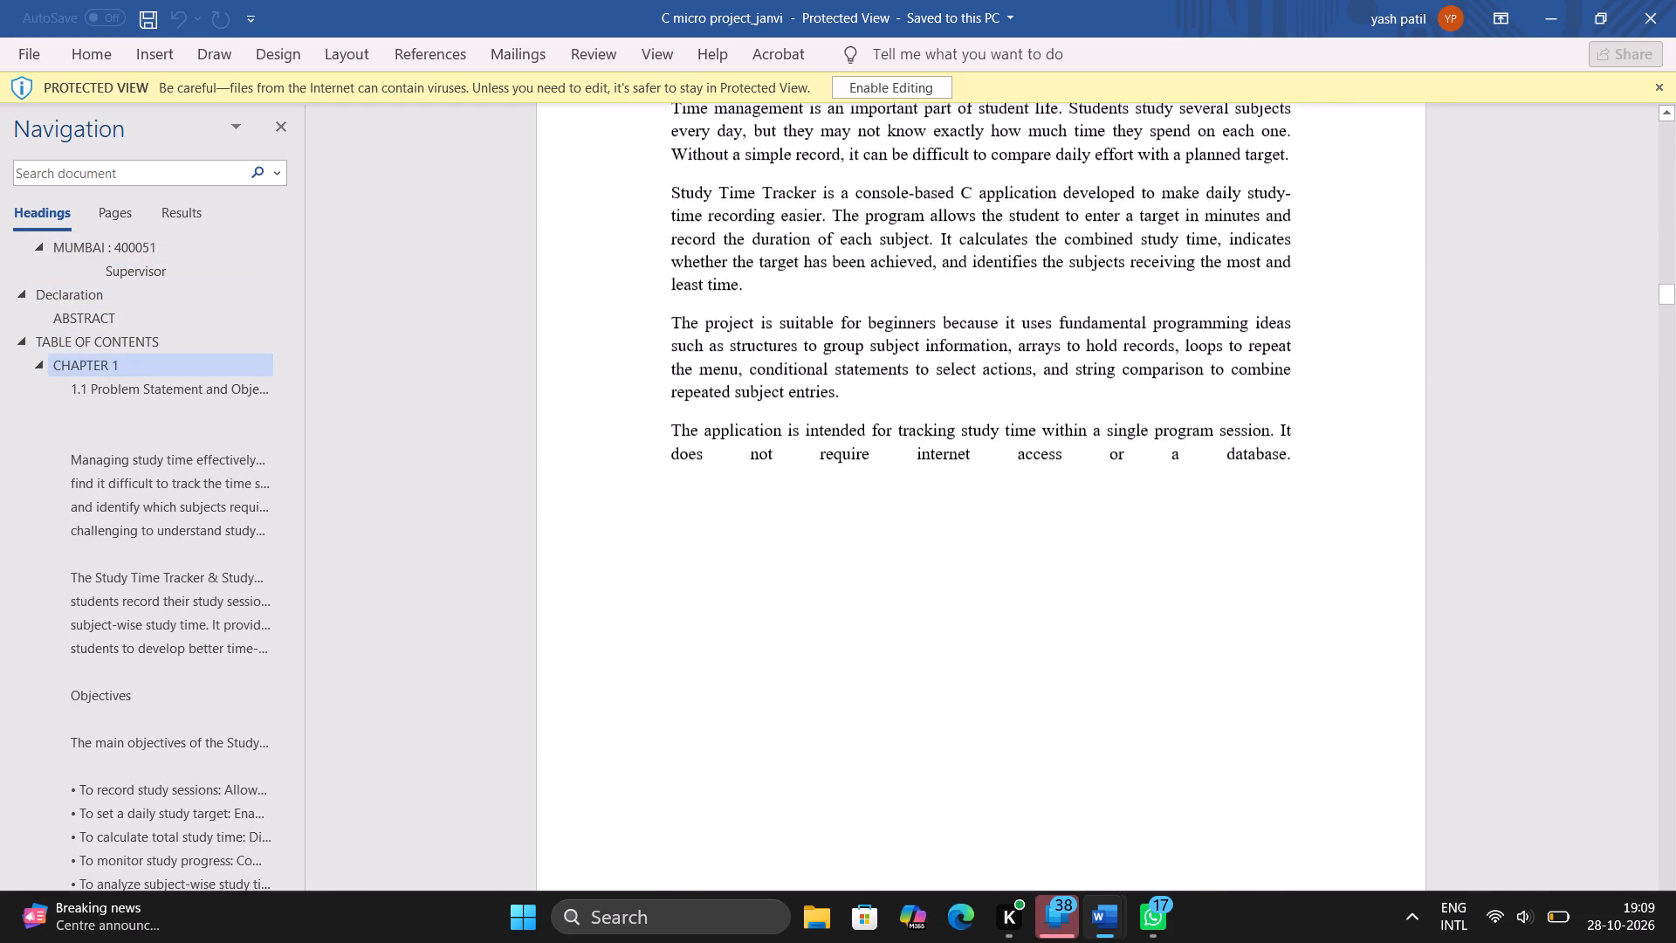
scroll(931, 631, down, 7)
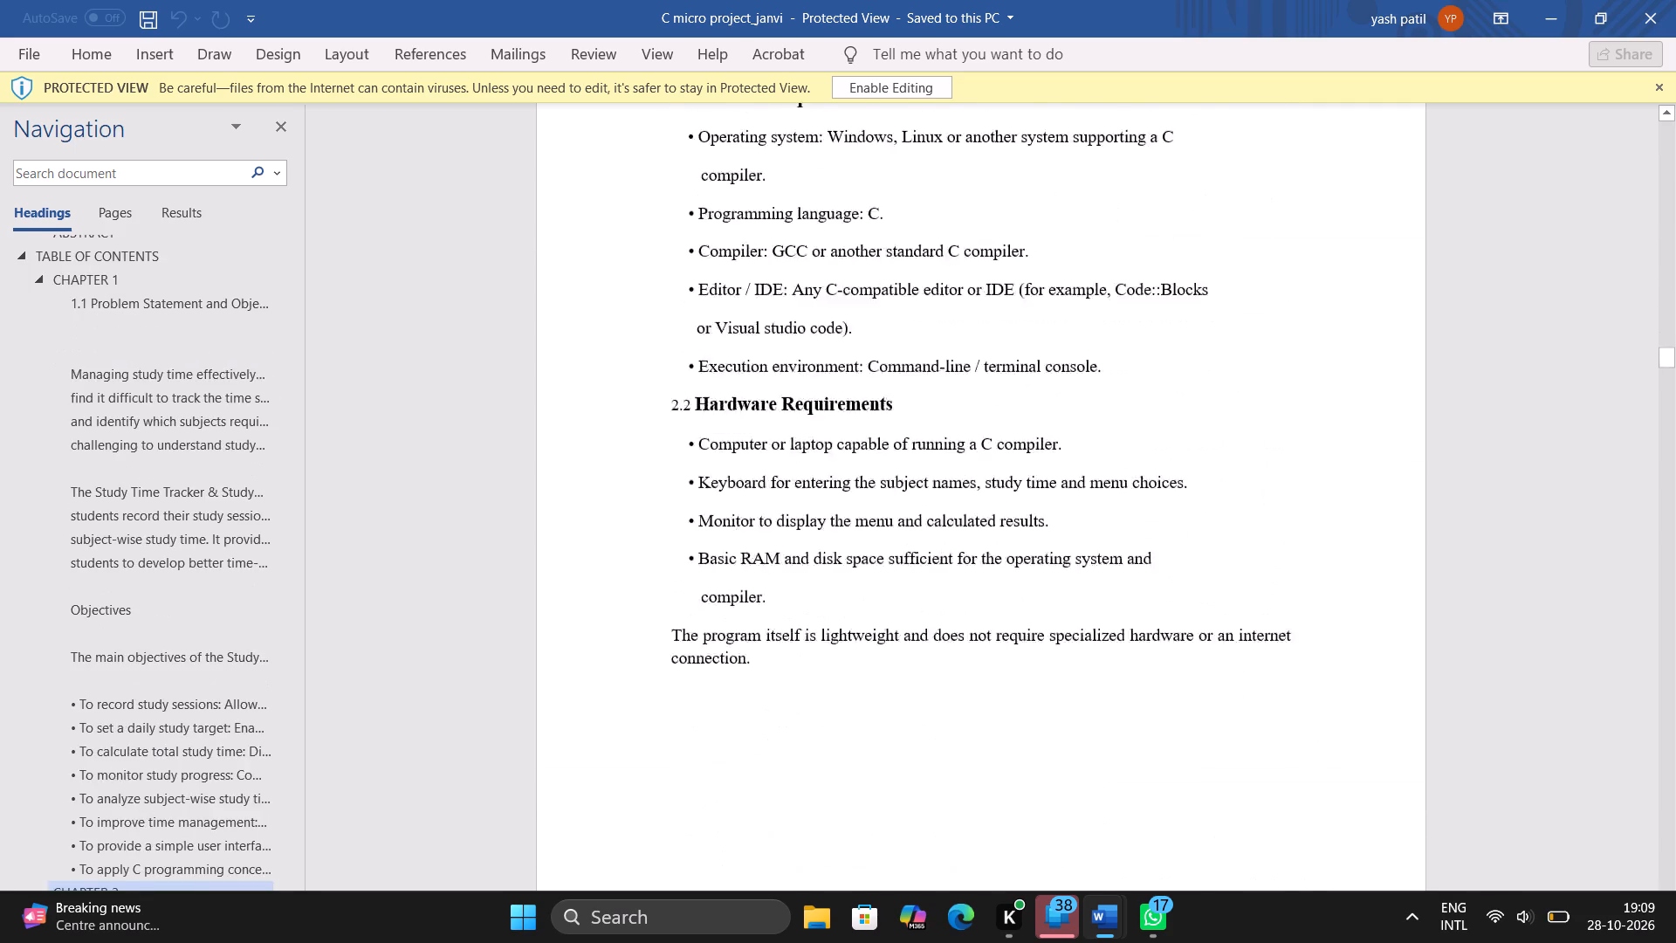
scroll(931, 631, down, 4)
scroll(931, 631, up, 3)
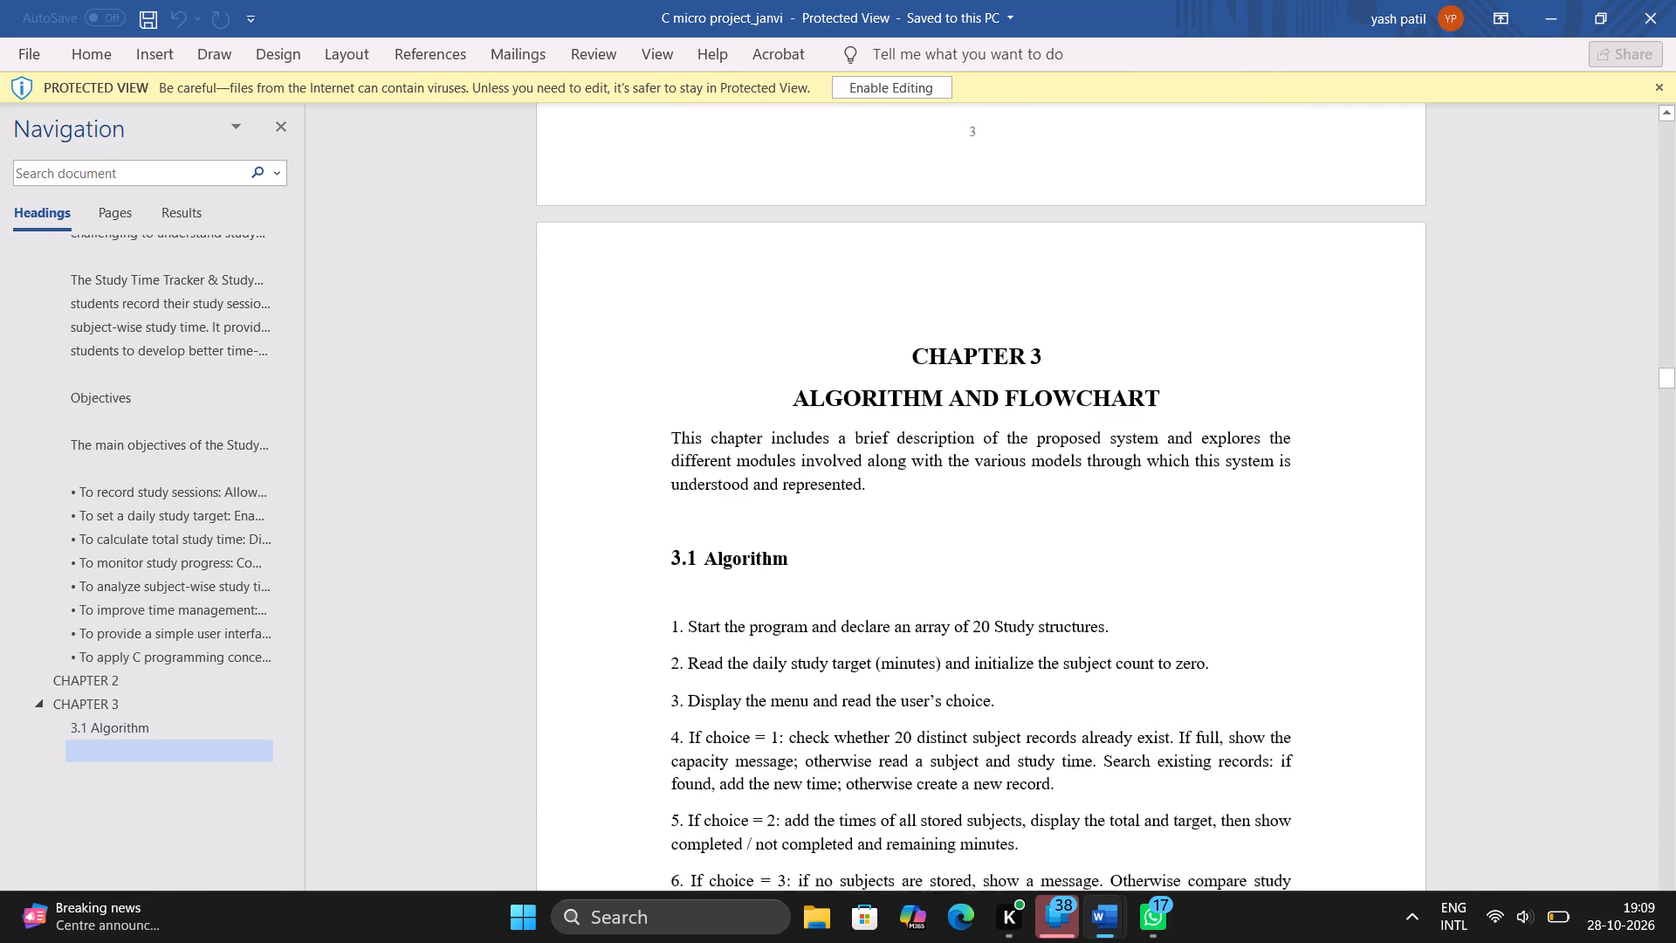
scroll(931, 631, up, 2)
scroll(931, 631, down, 4)
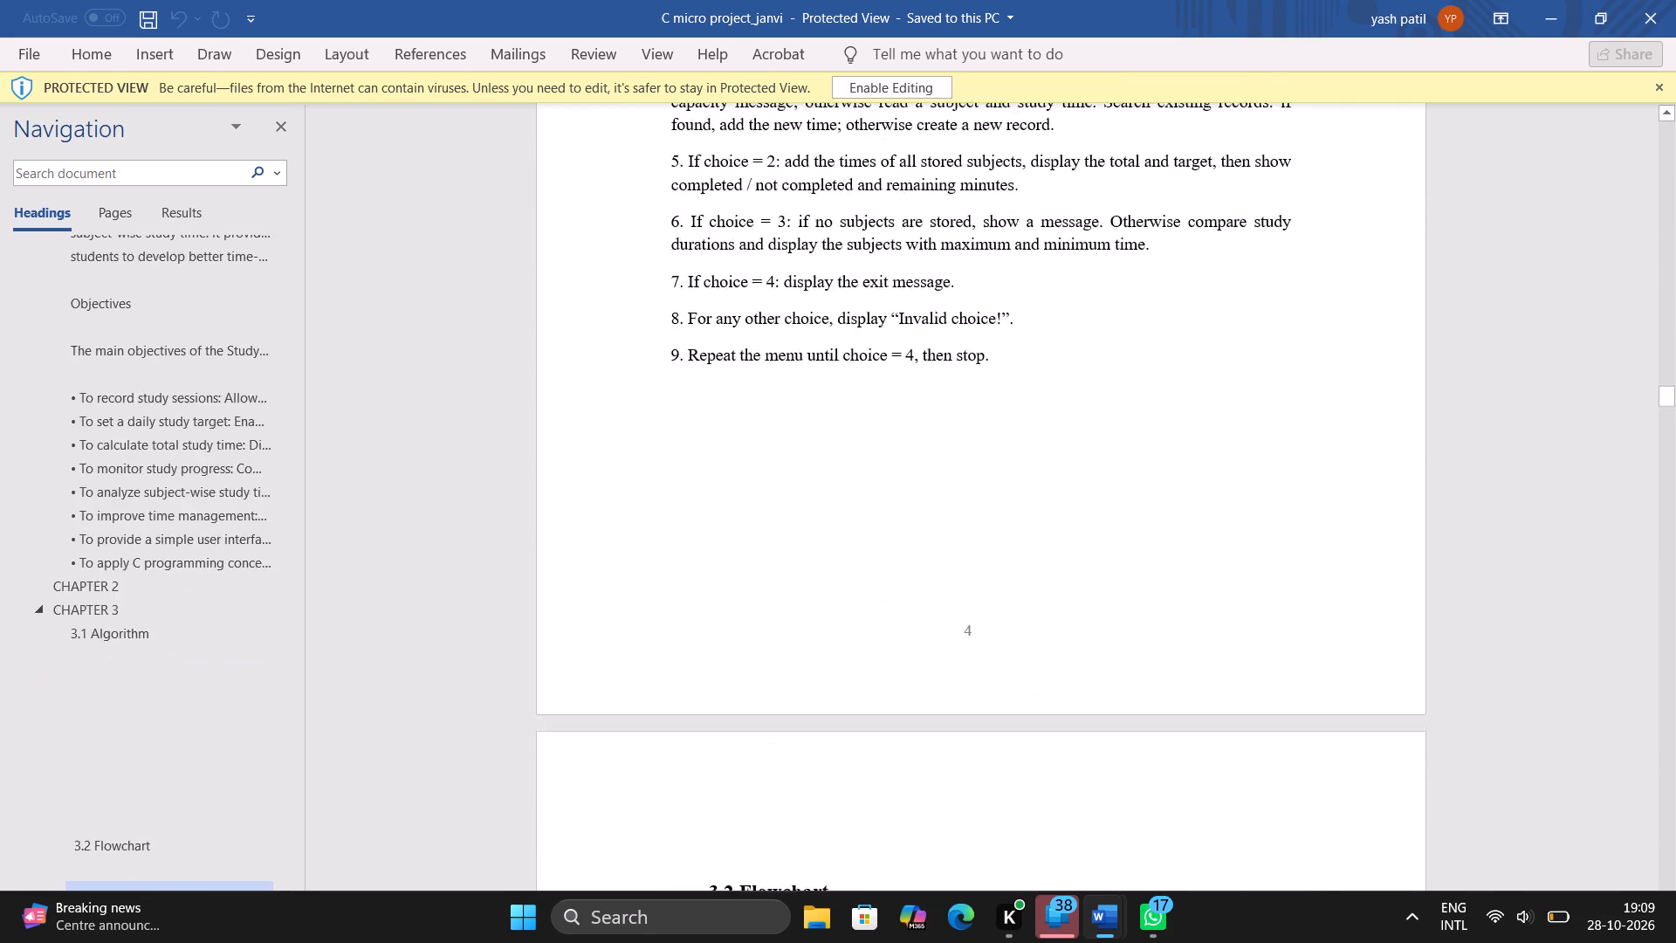
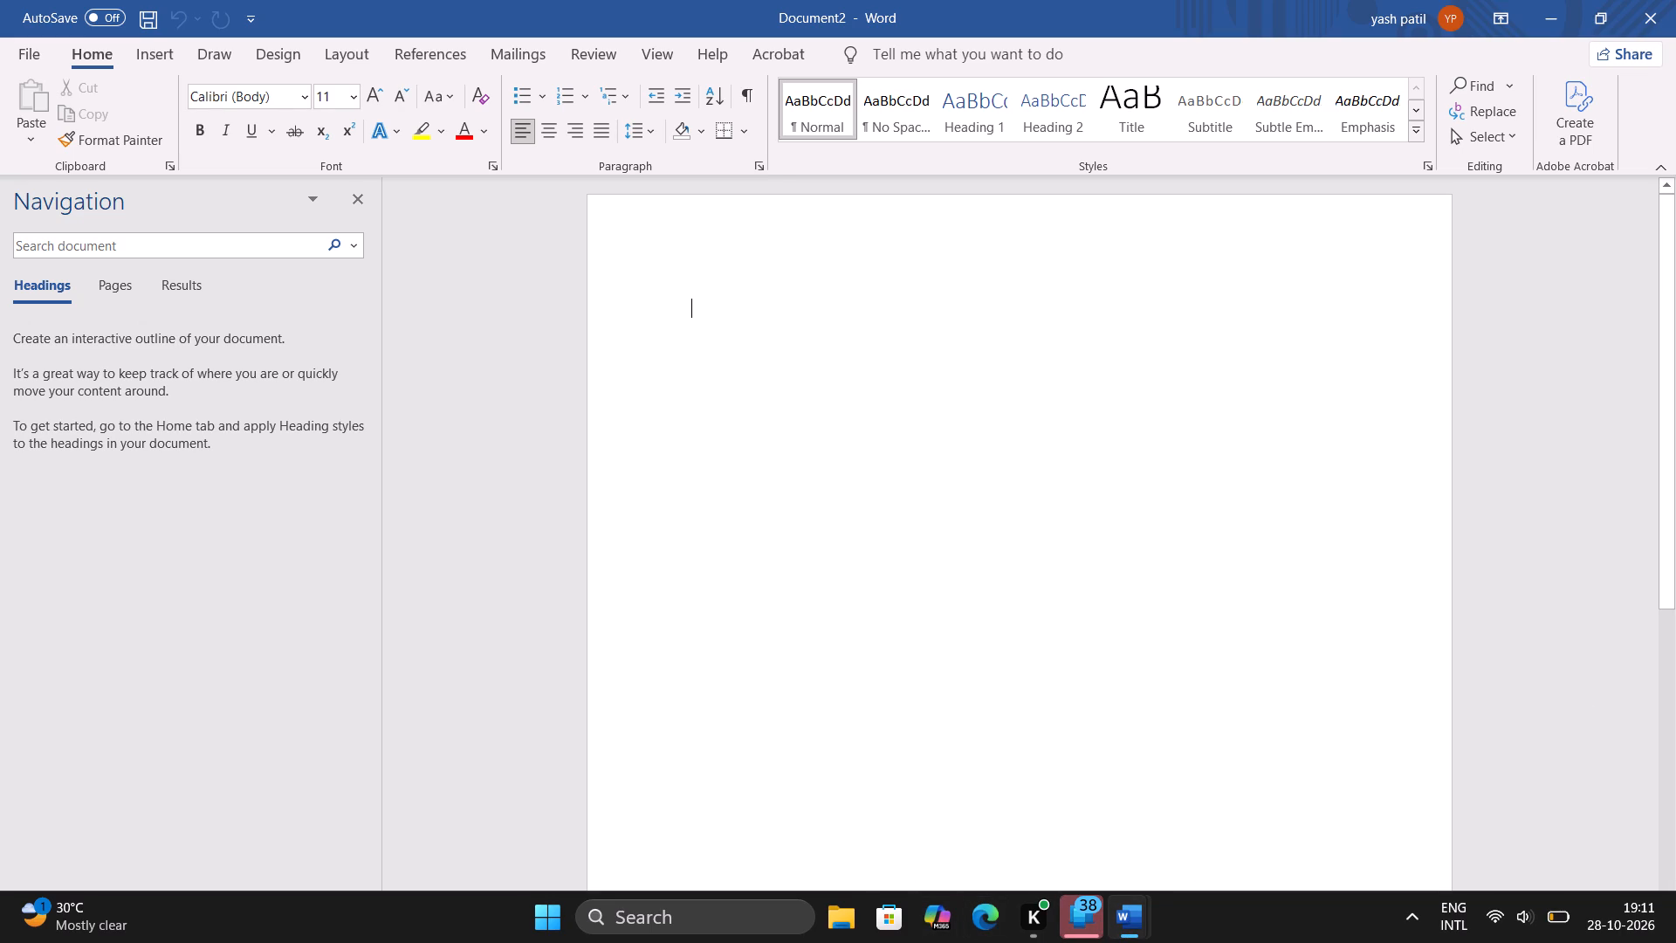
click(1530, 19)
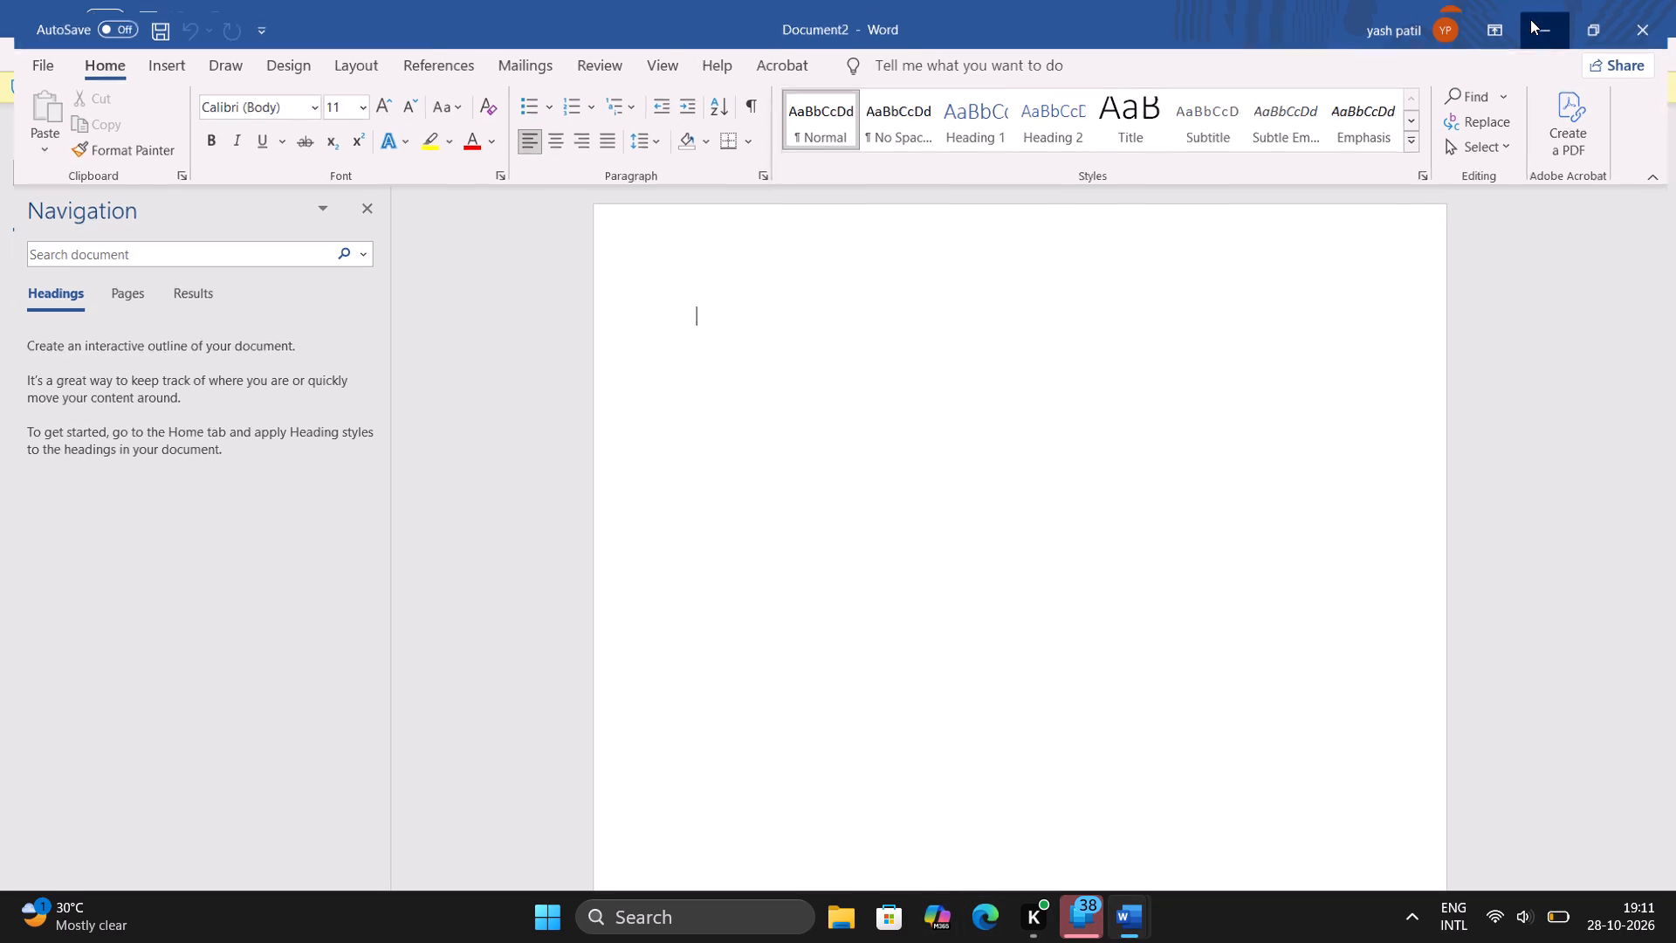
Minimize the blank Document2 window to bring up the blank Document1.
click(1530, 19)
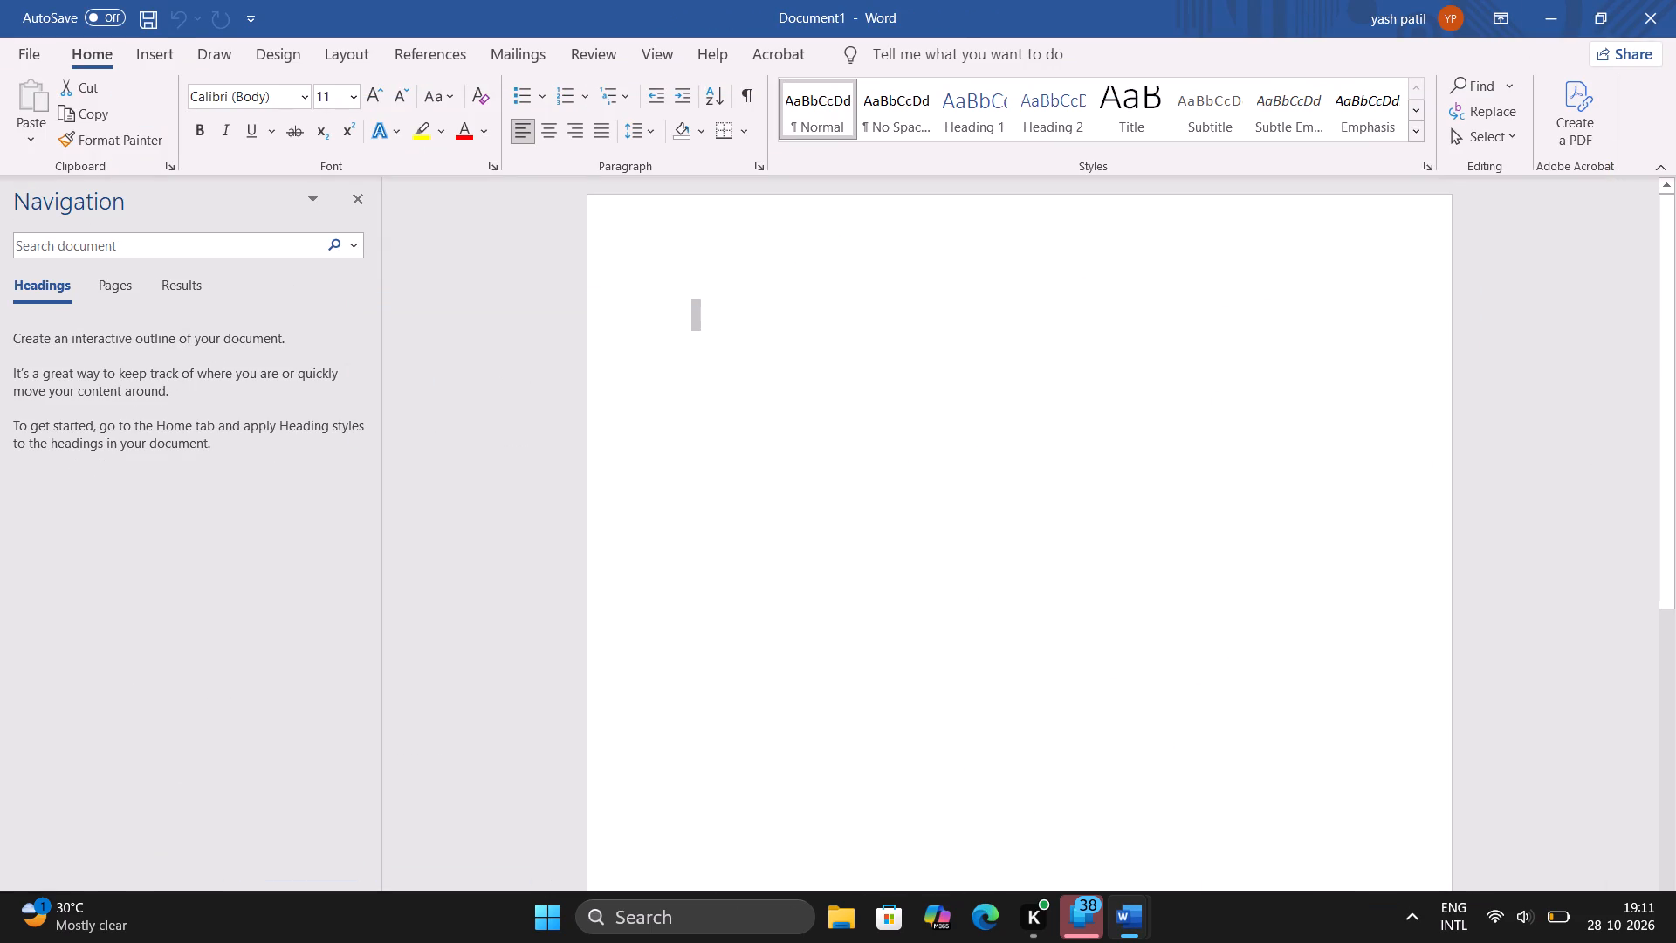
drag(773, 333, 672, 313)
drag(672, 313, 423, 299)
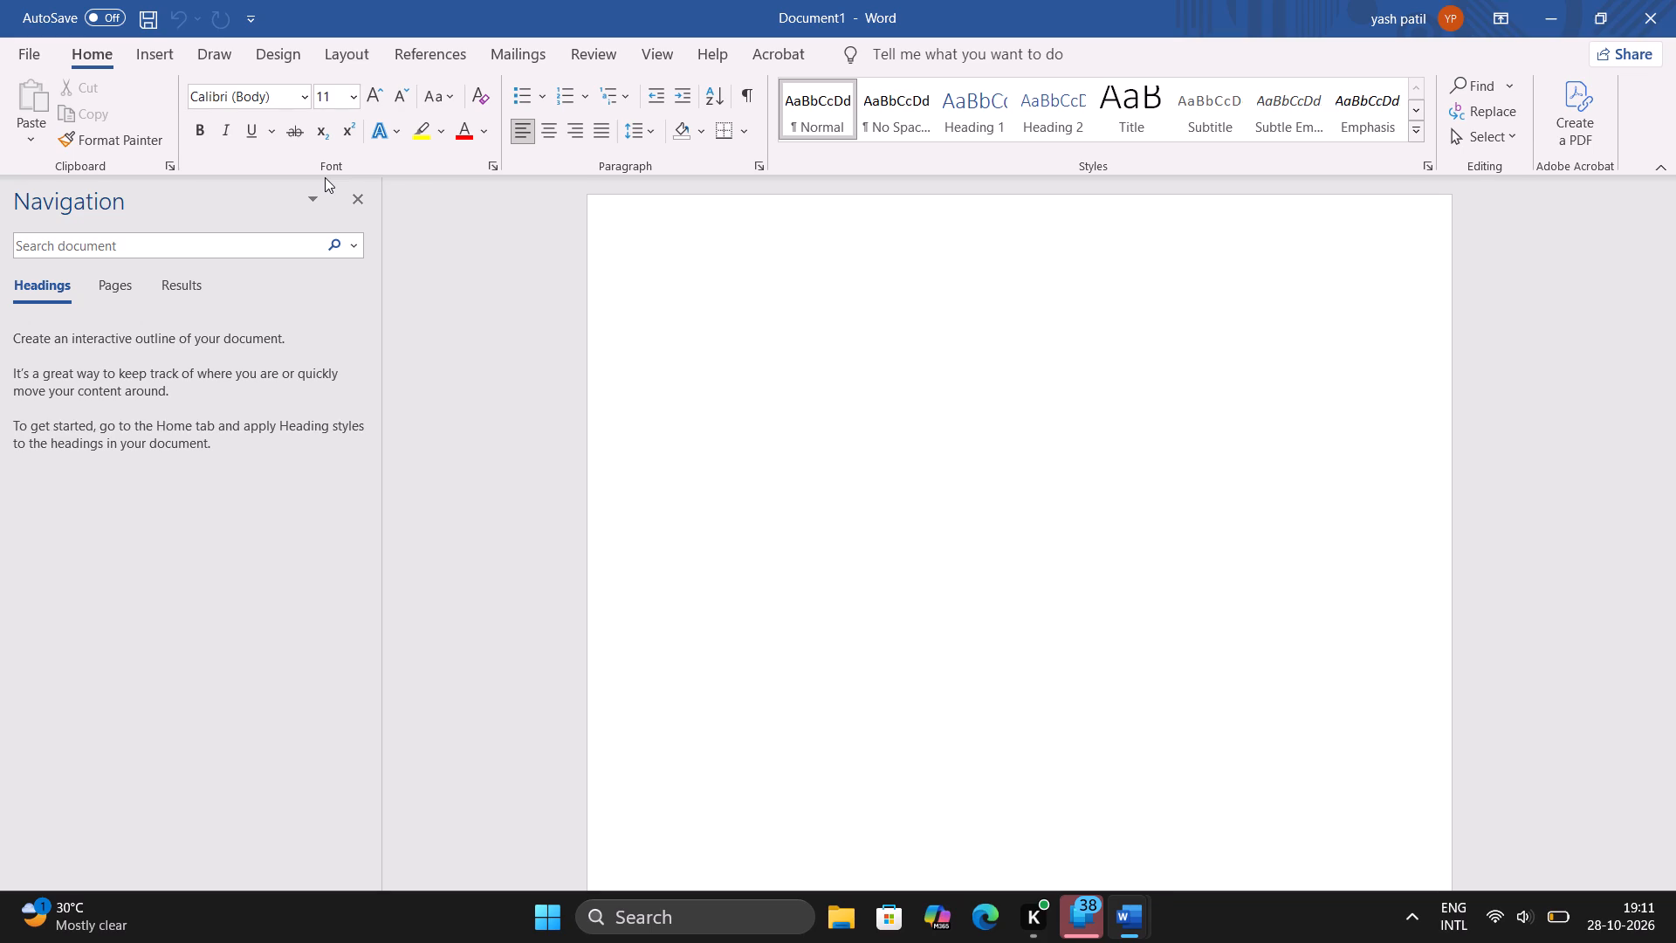
Open the Windows search.
click(608, 919)
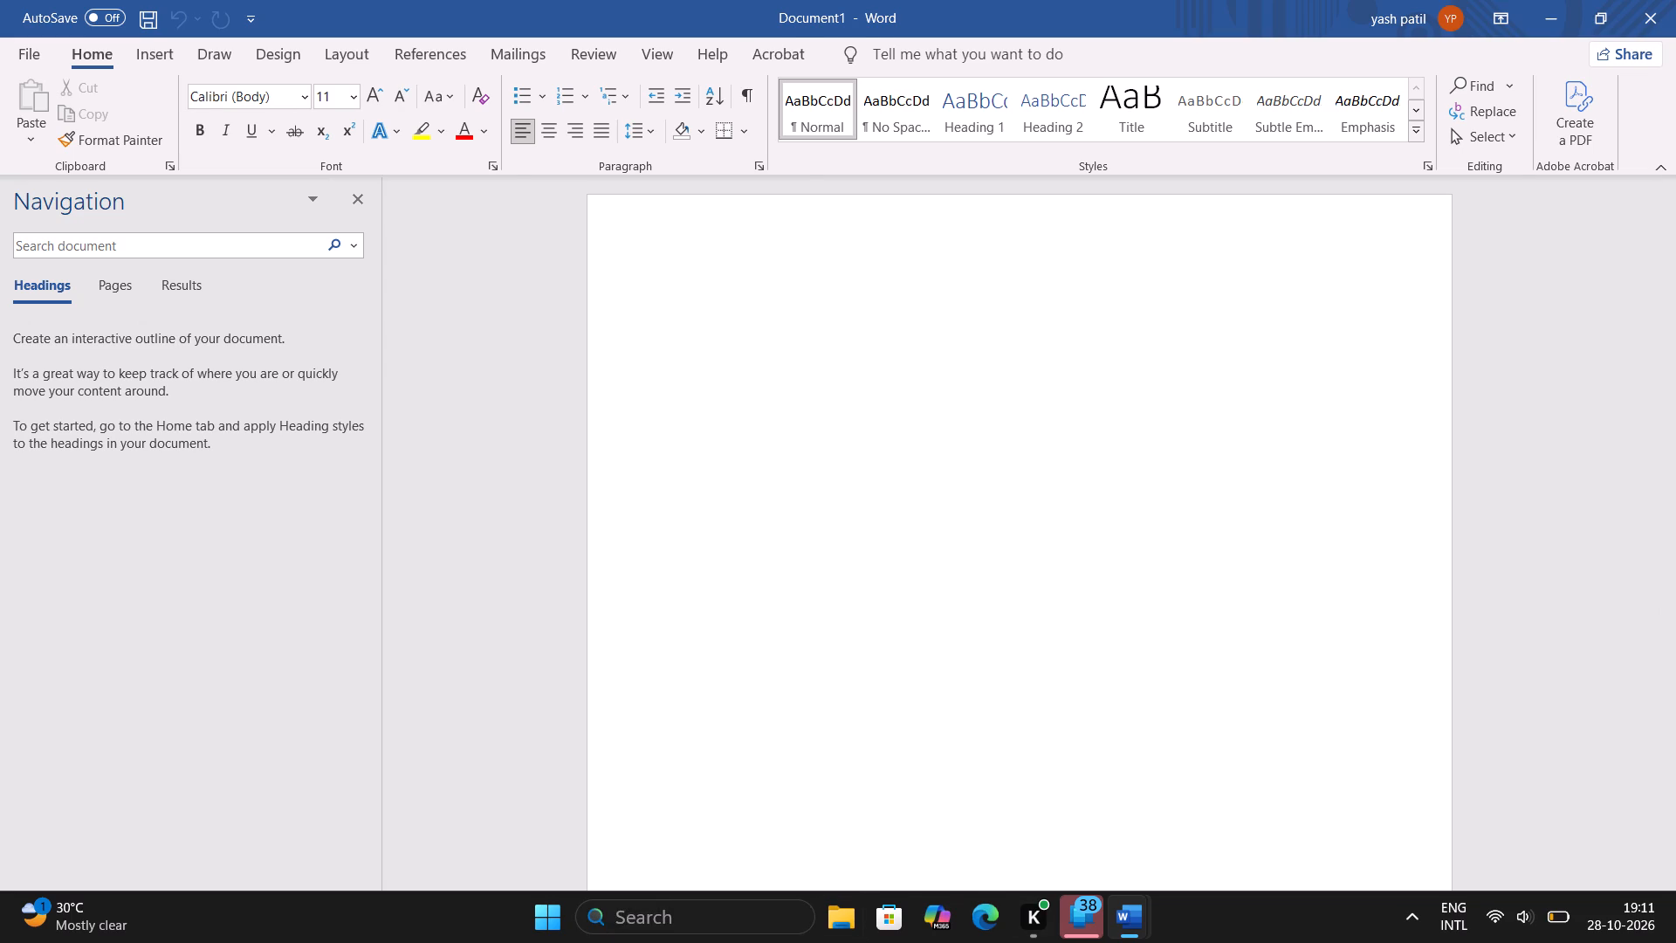
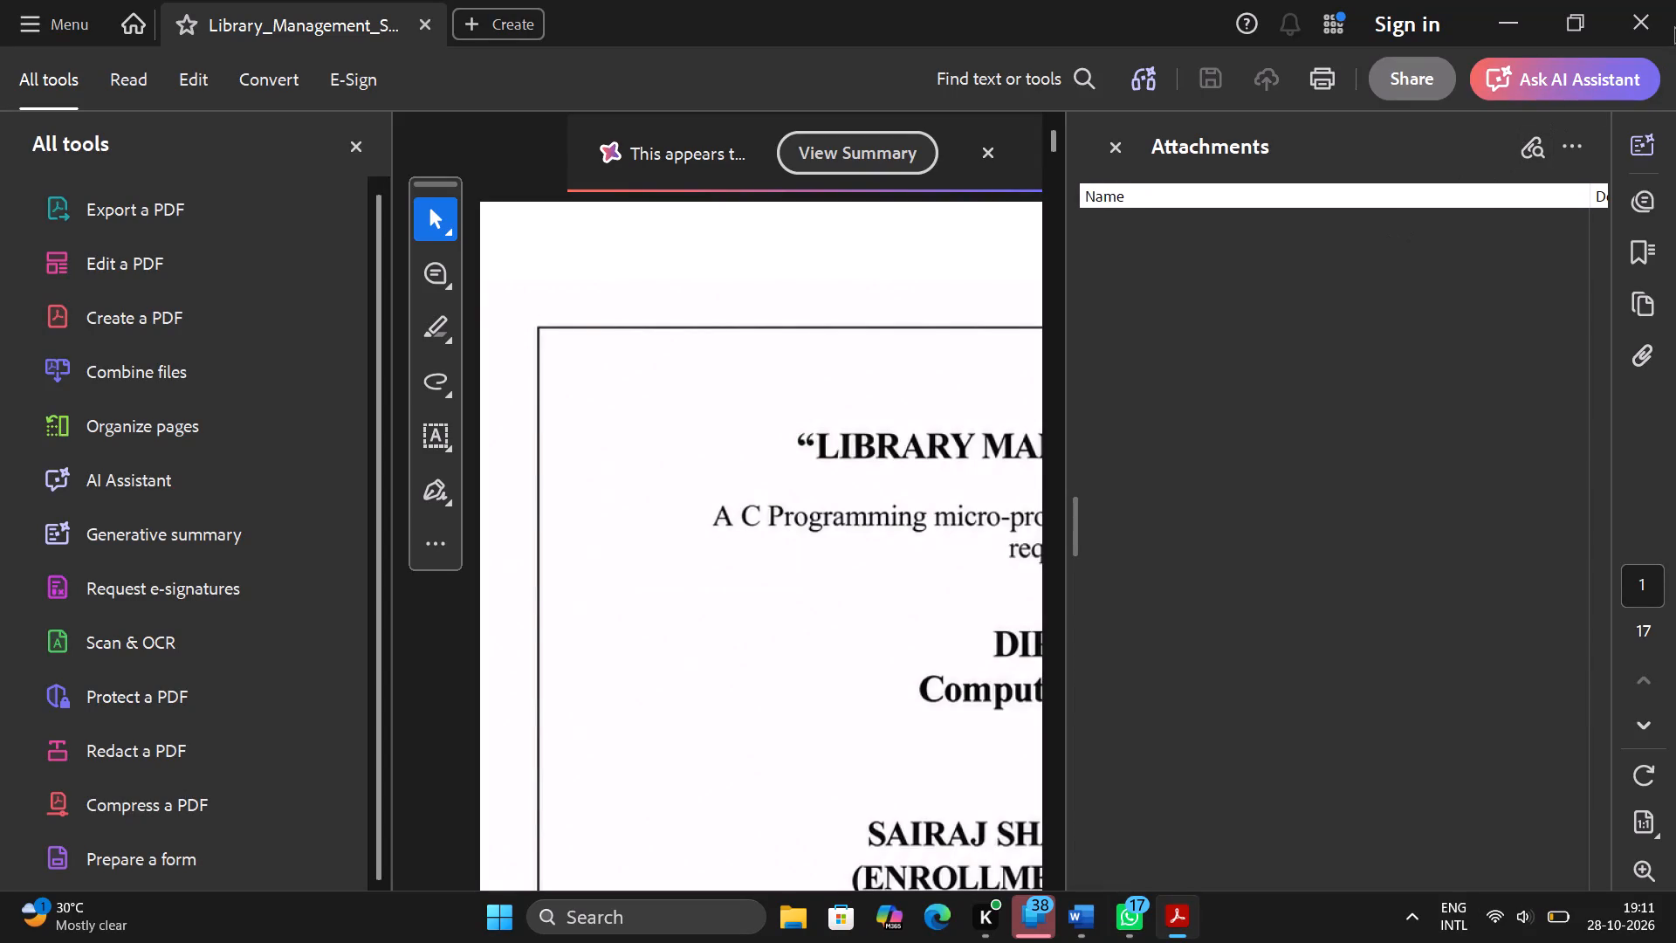
Close the Acrobat window showing the Library Management C micro-project PDF.
click(1668, 45)
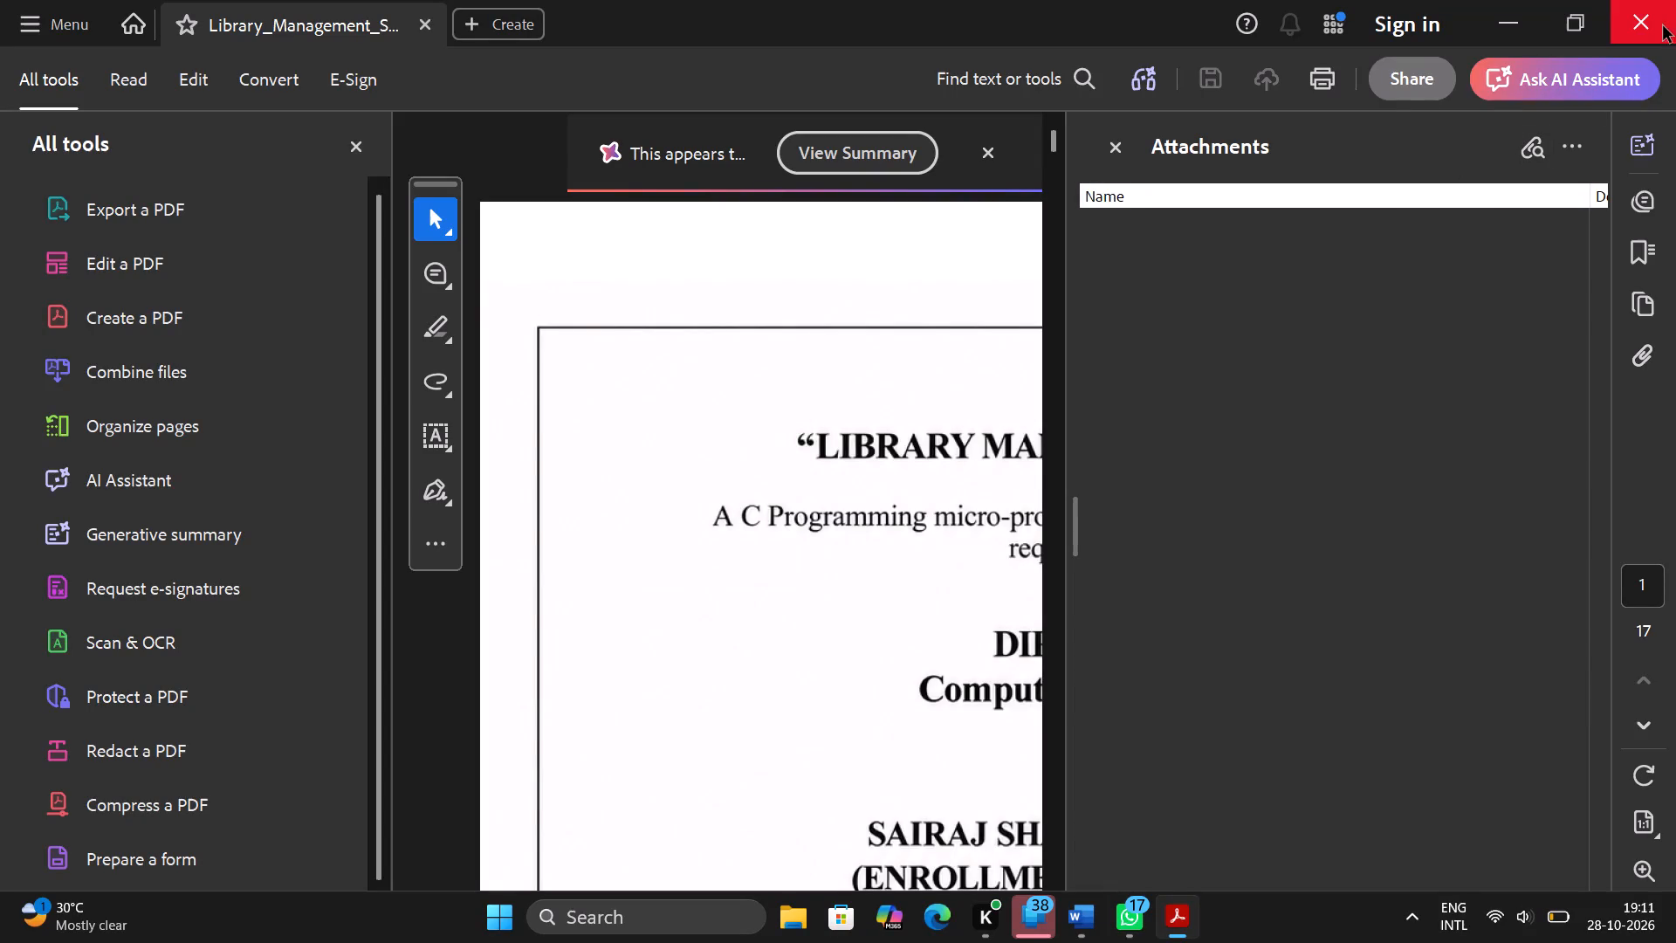
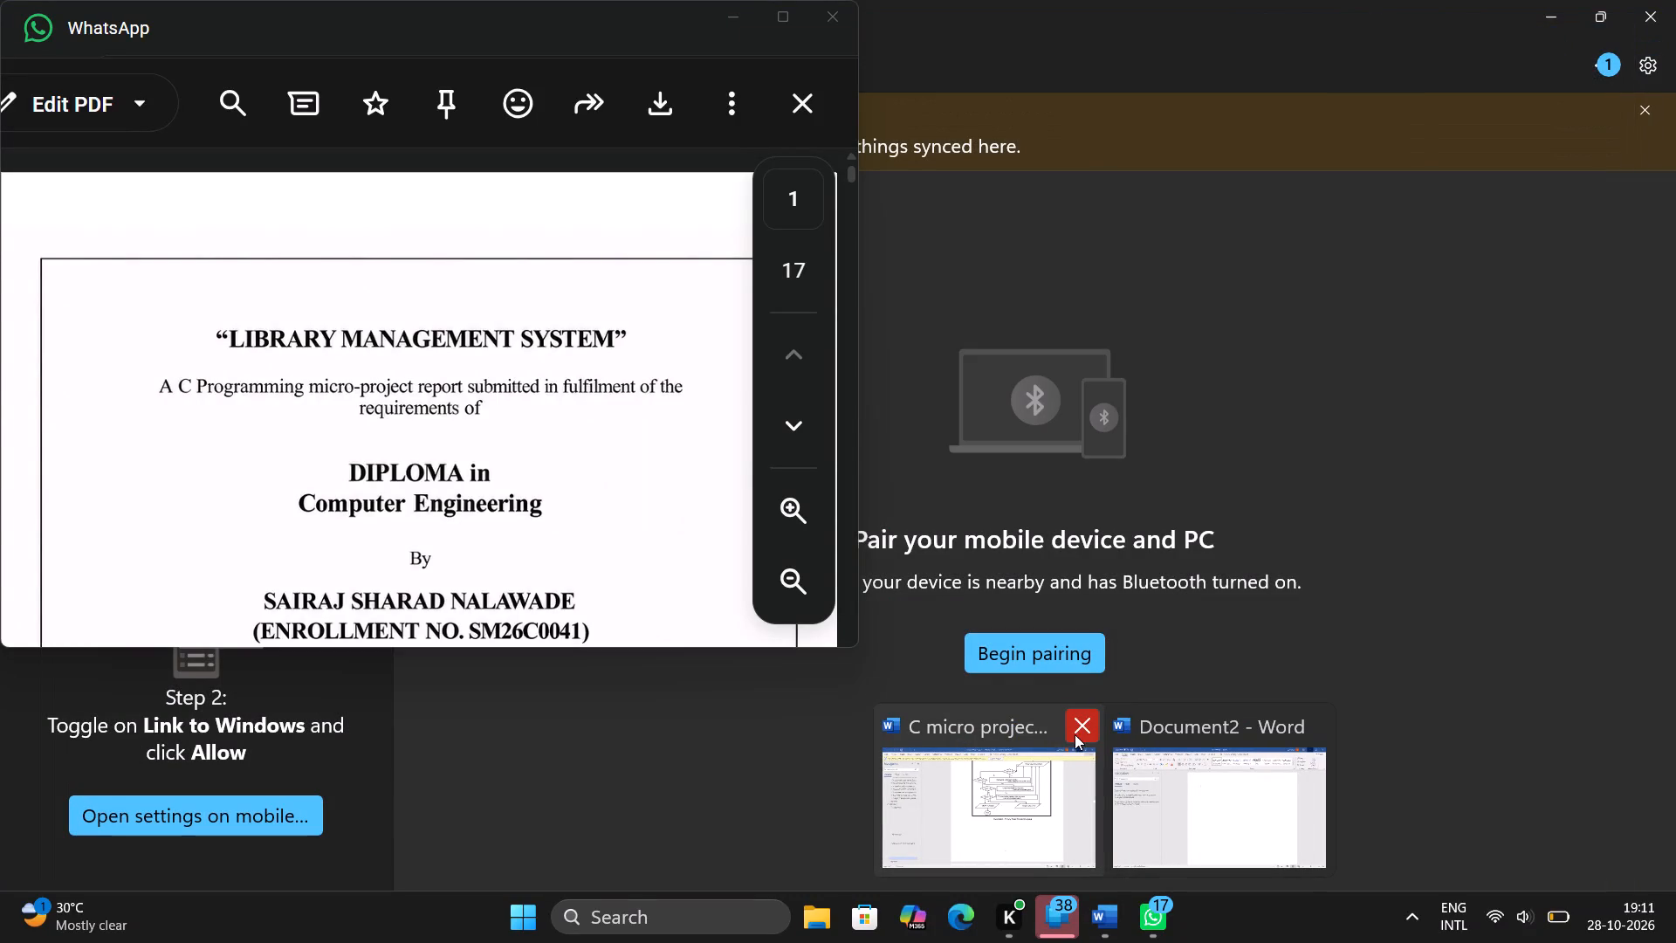
Close the open Word windows, the C micro project report and the blank Document2.
click(1075, 734)
click(1204, 731)
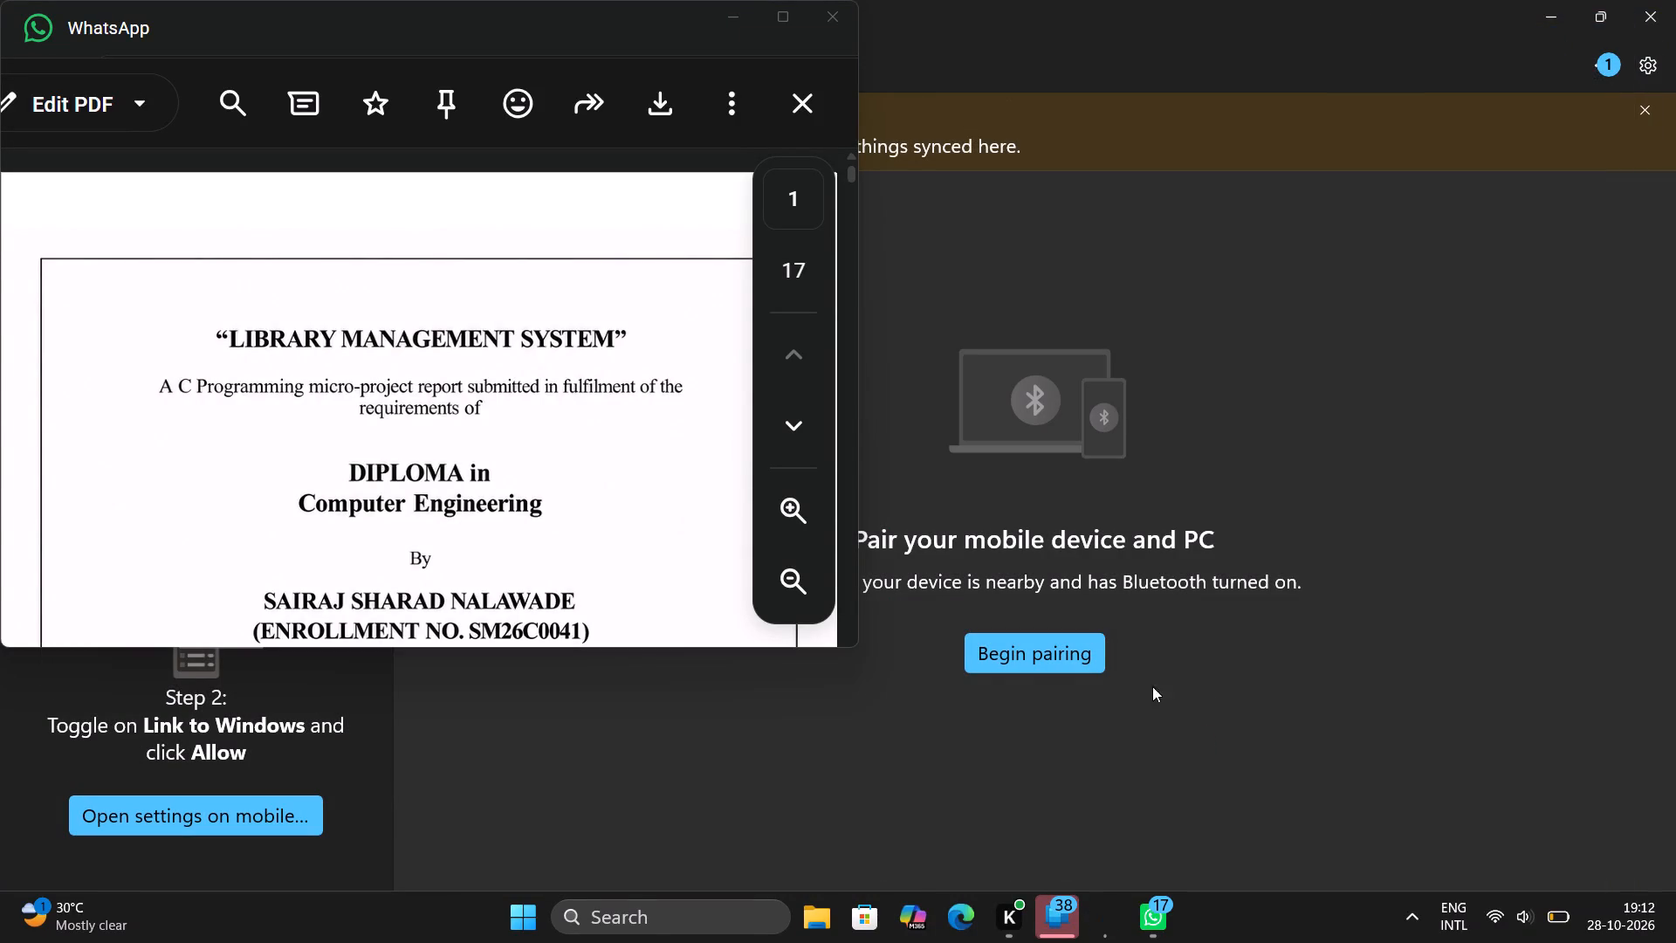
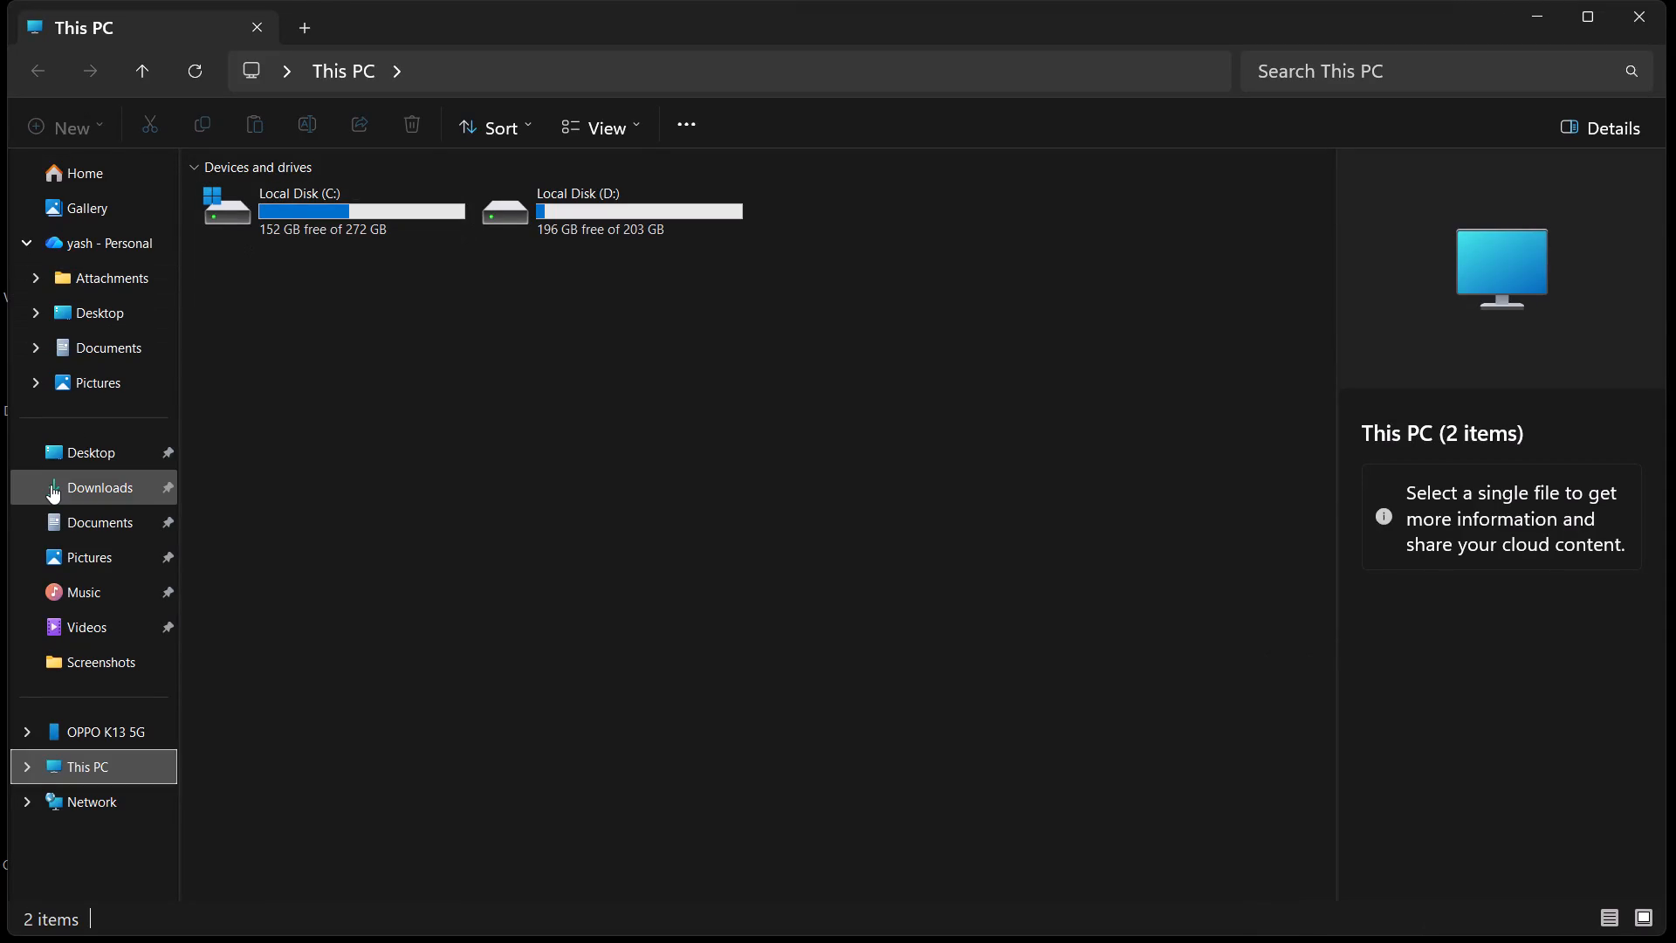
Open the Library_Management_System_Result PDF from the Downloads folder in Adobe Acrobat for a brief look at its cover page, and close it again.
click(50, 485)
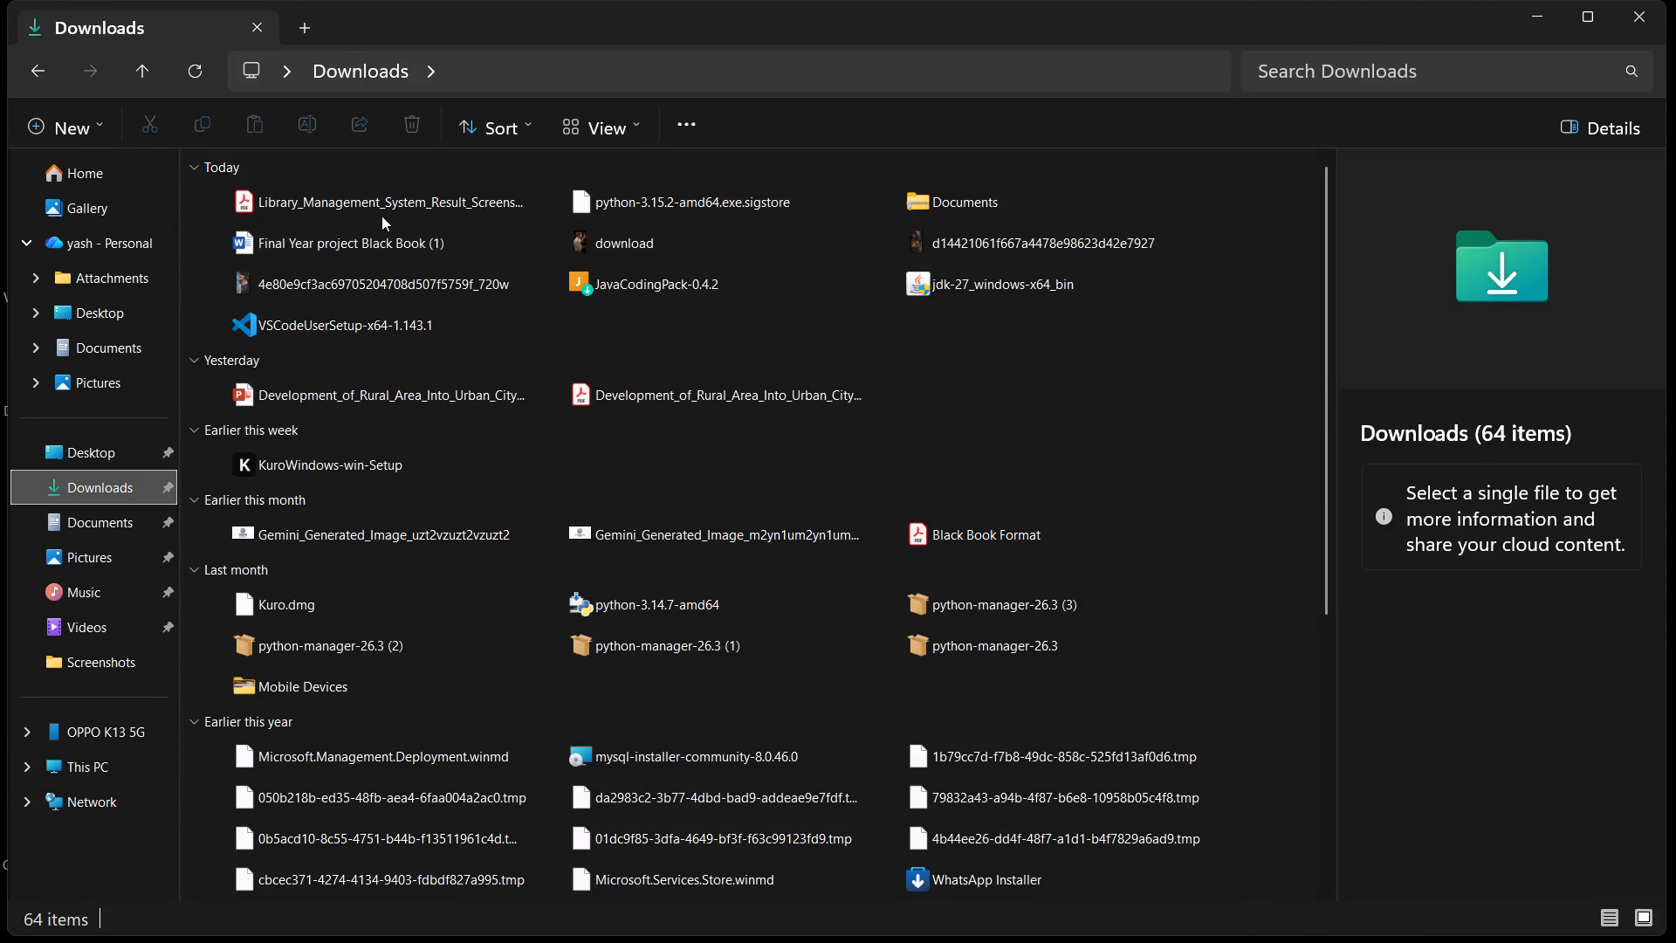
double_click(382, 205)
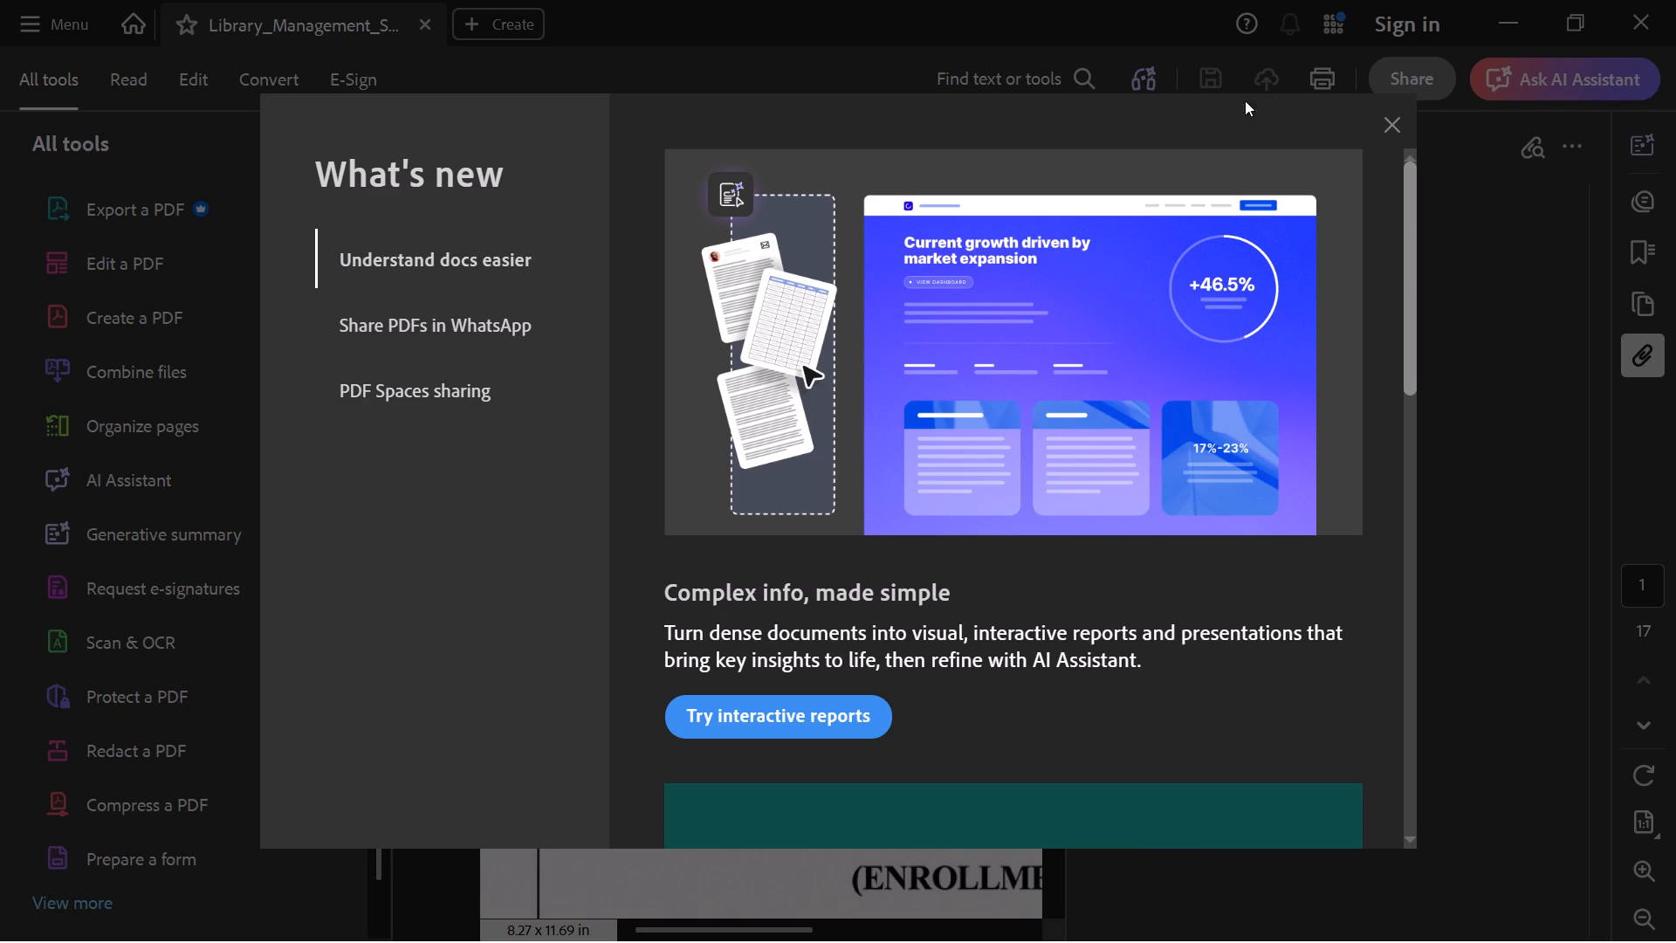
click(1386, 132)
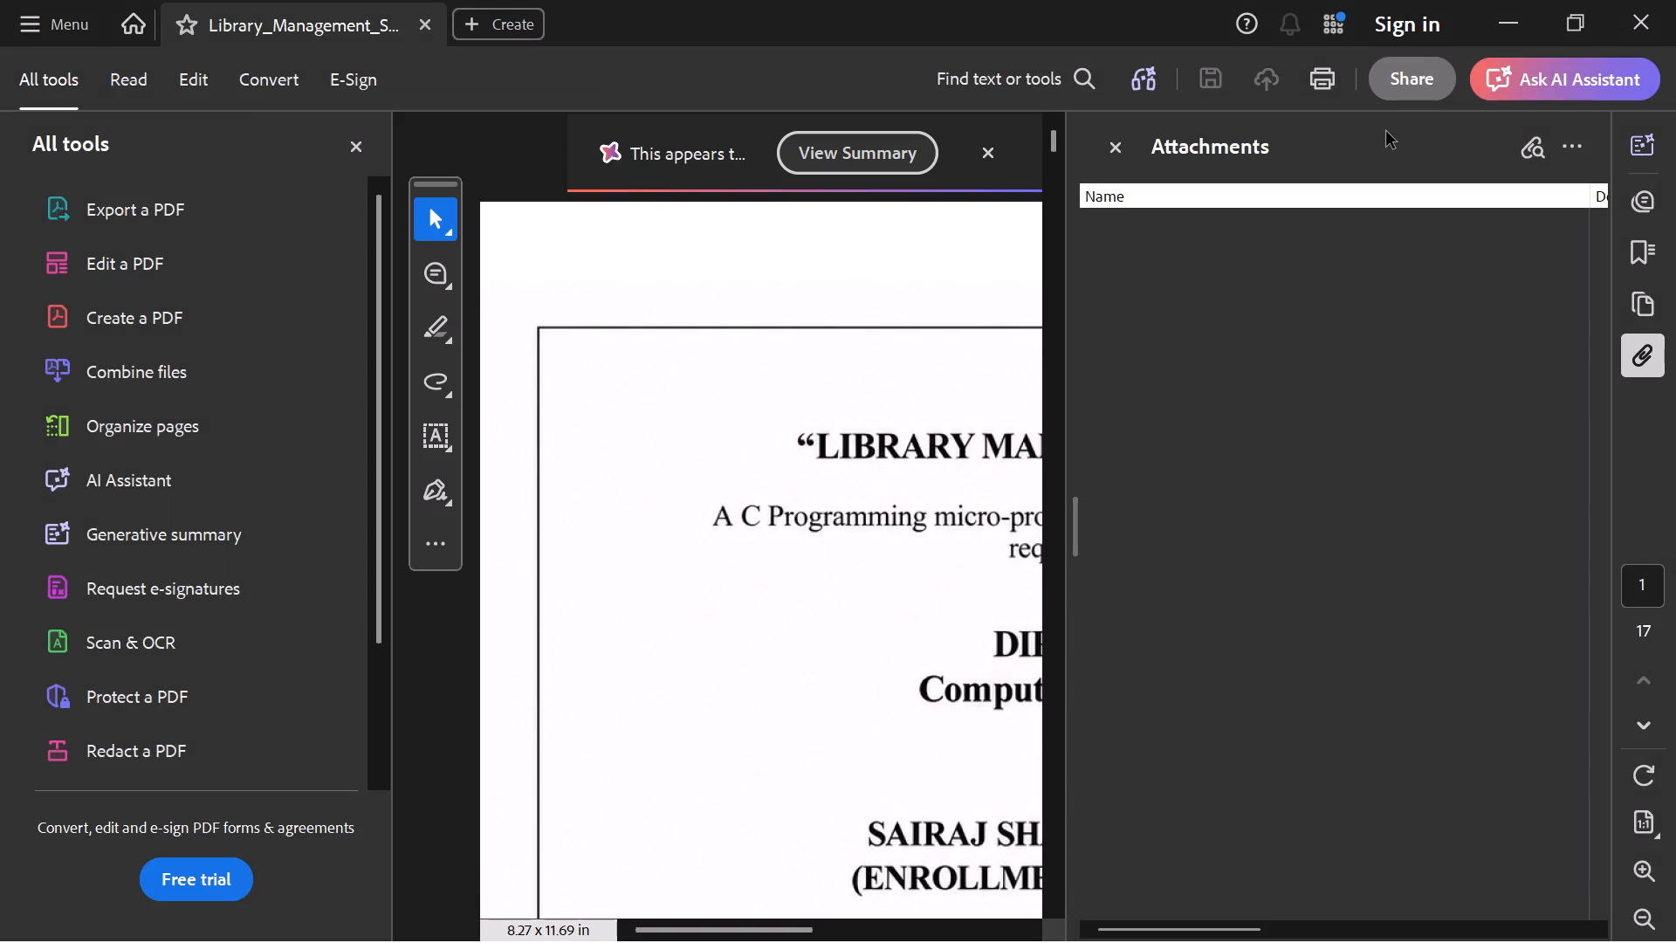
click(1658, 5)
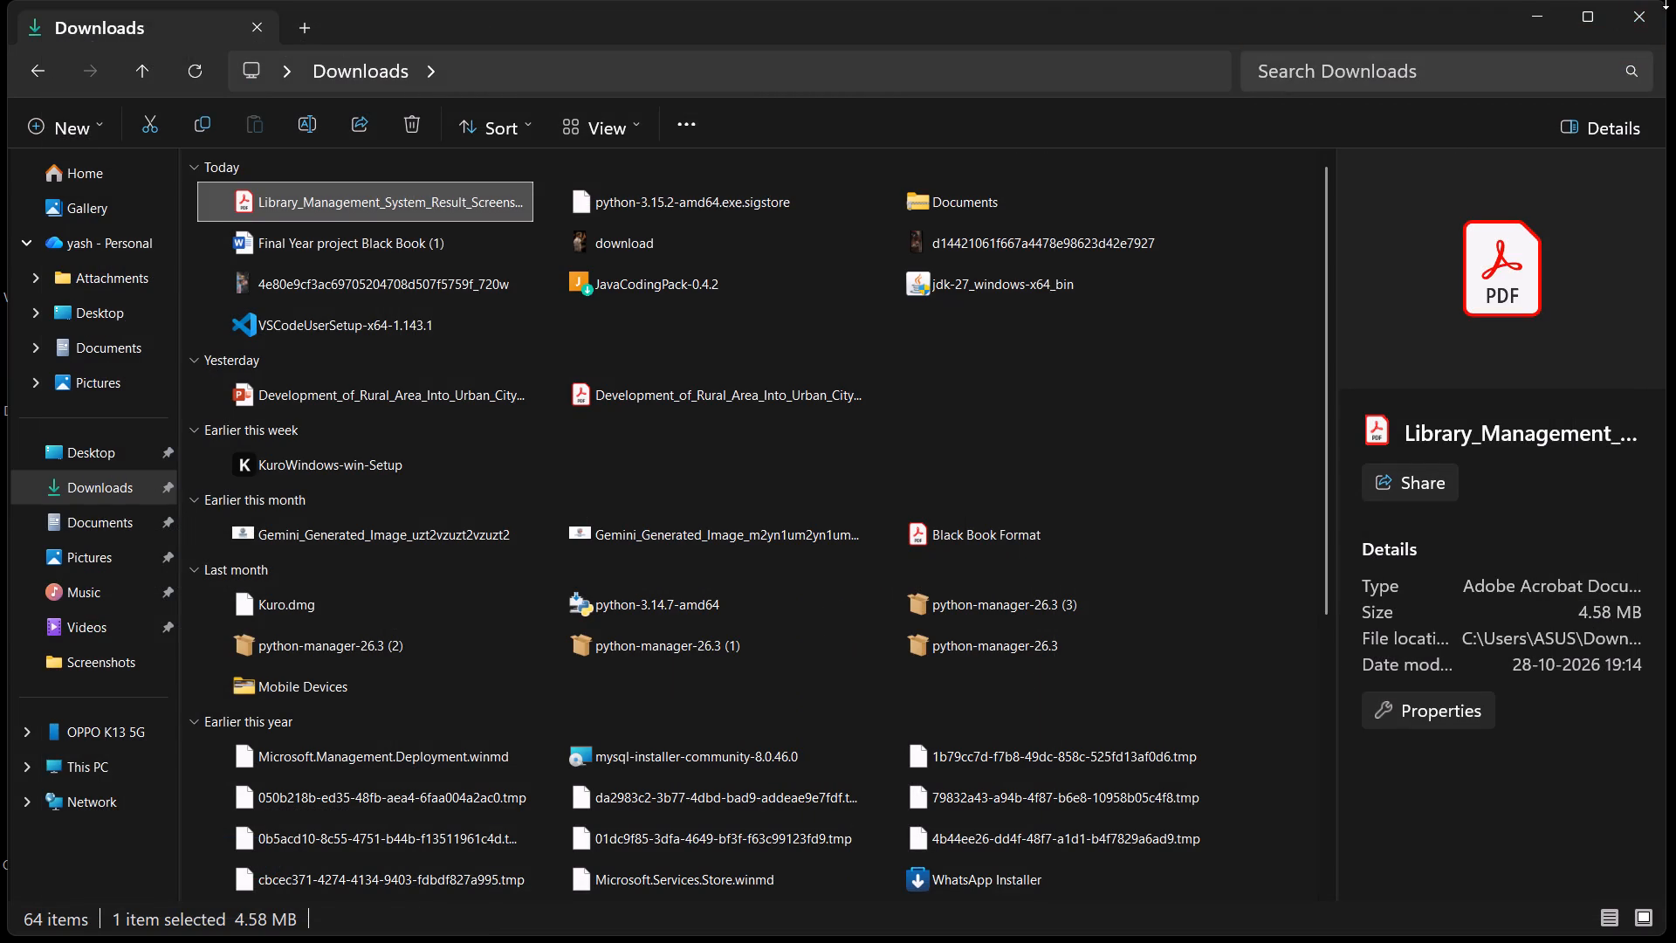
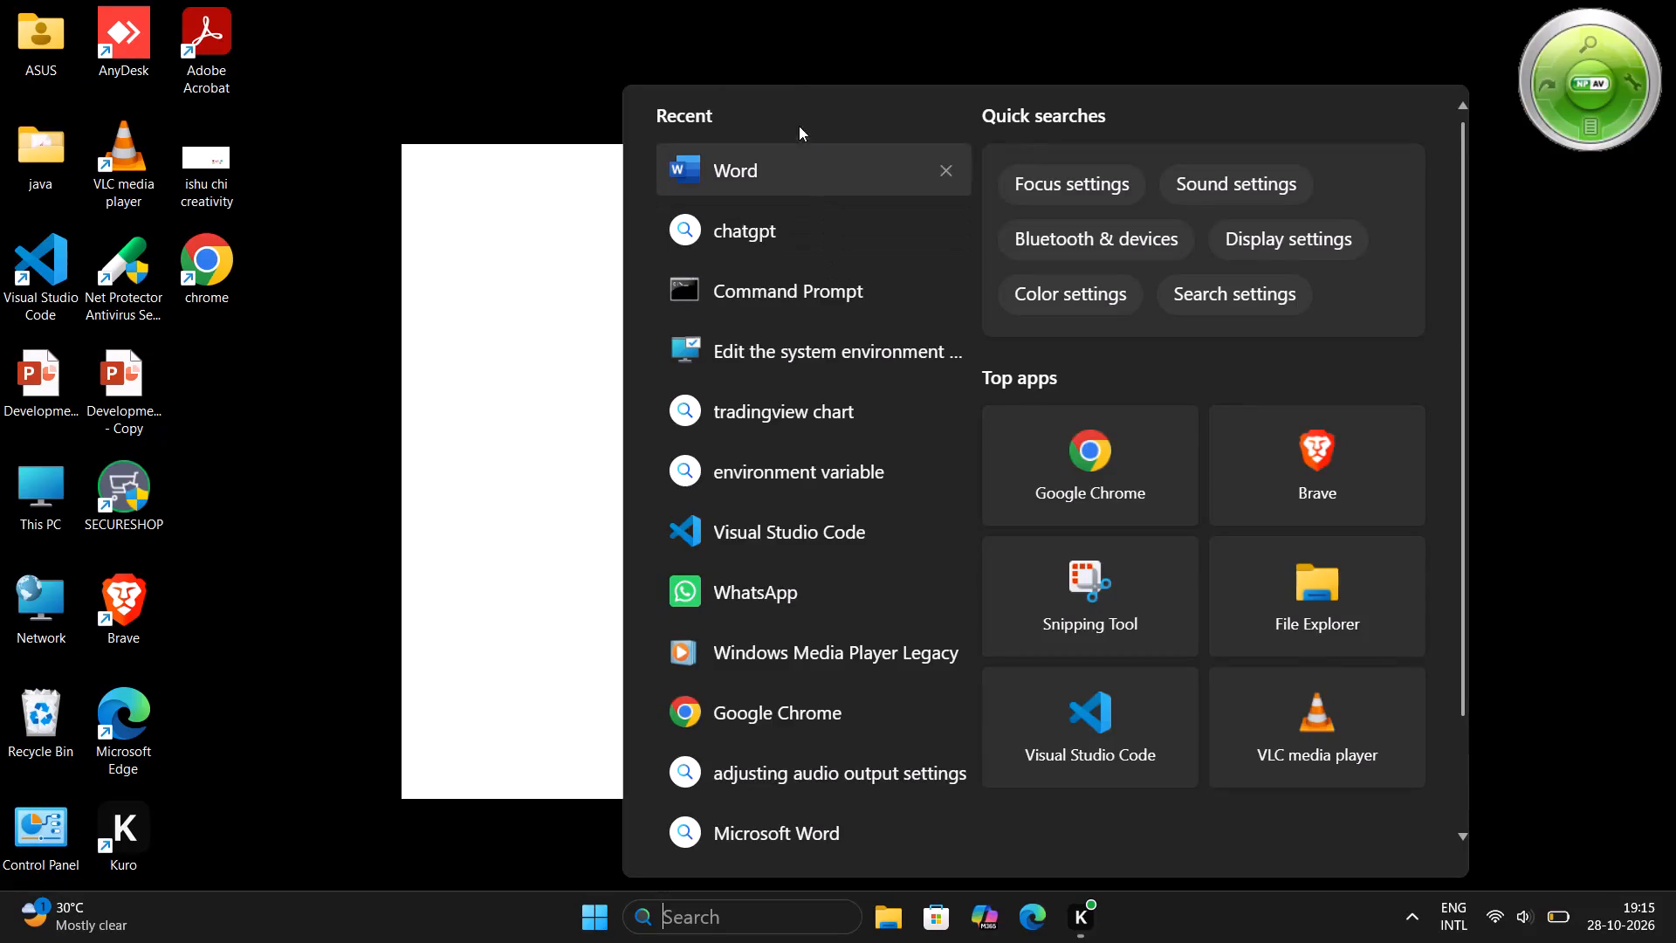
Launch another Word window and browse this PC's Documents folder for a file to open.
click(785, 167)
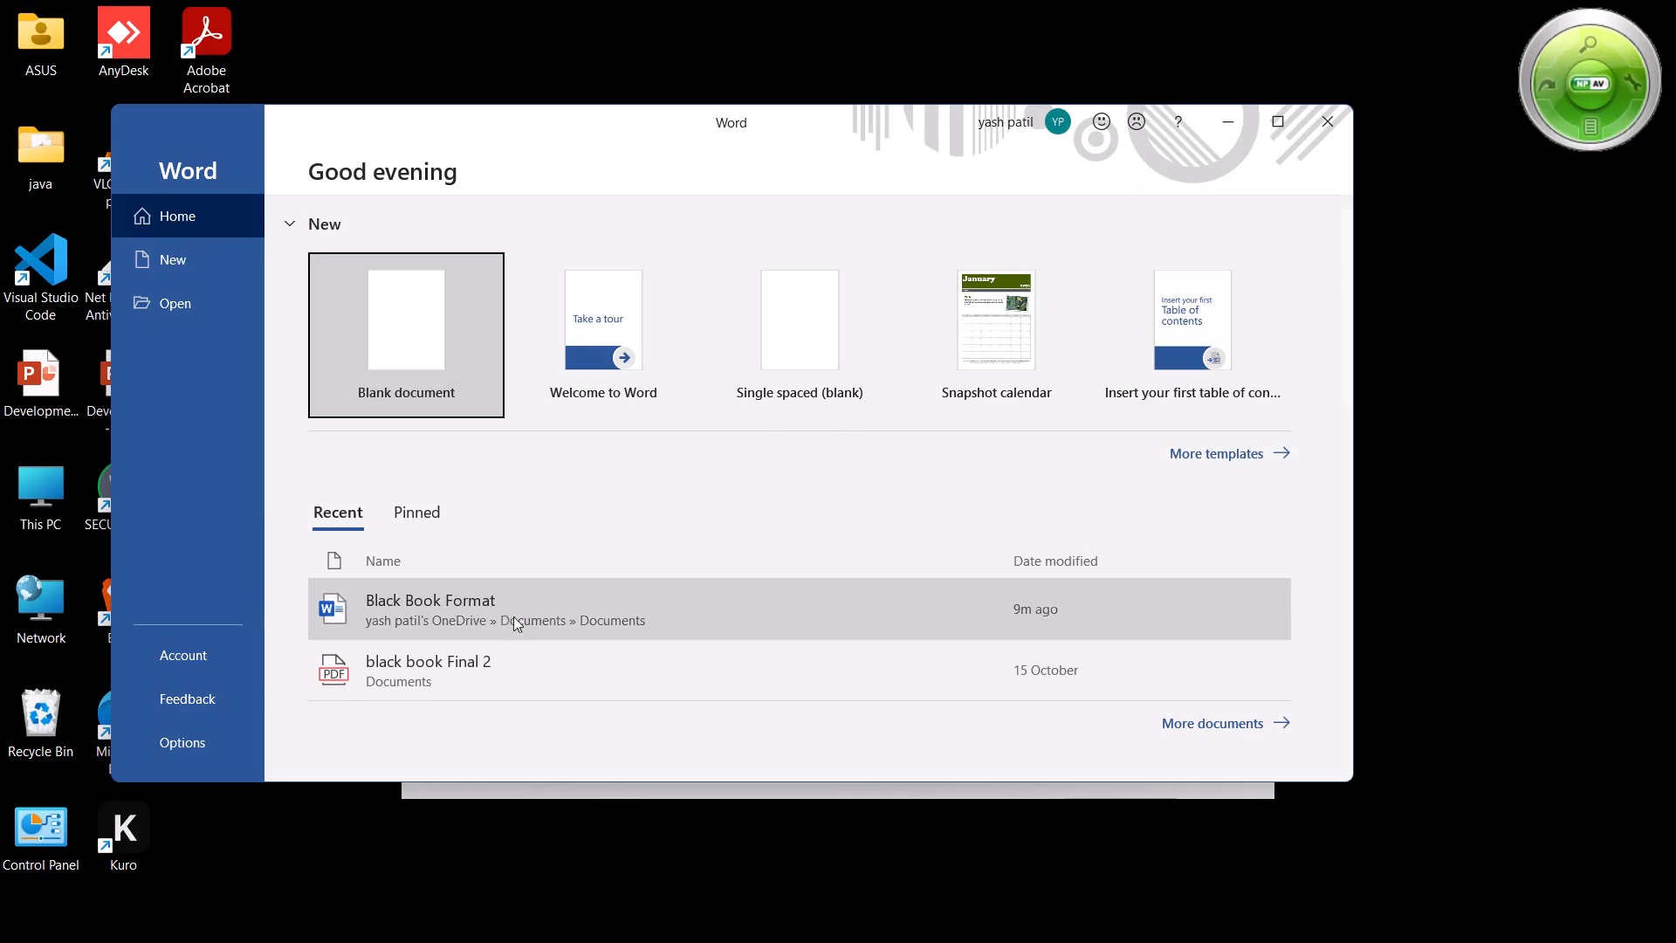
scroll(507, 621, down, 1)
click(1195, 731)
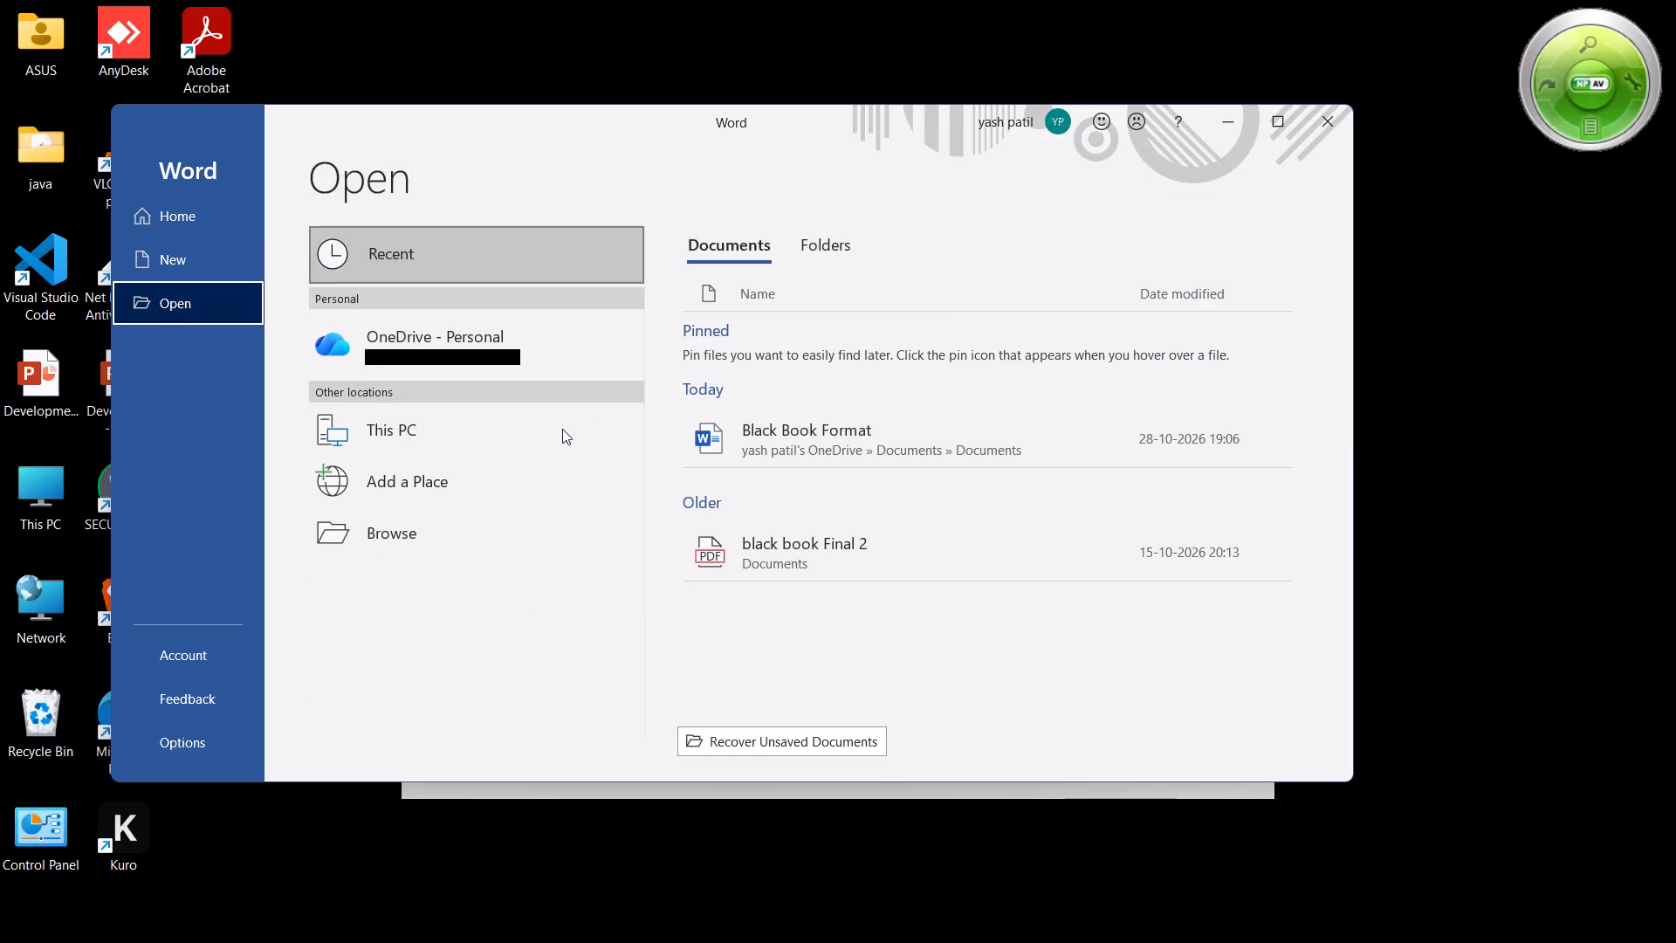
click(562, 429)
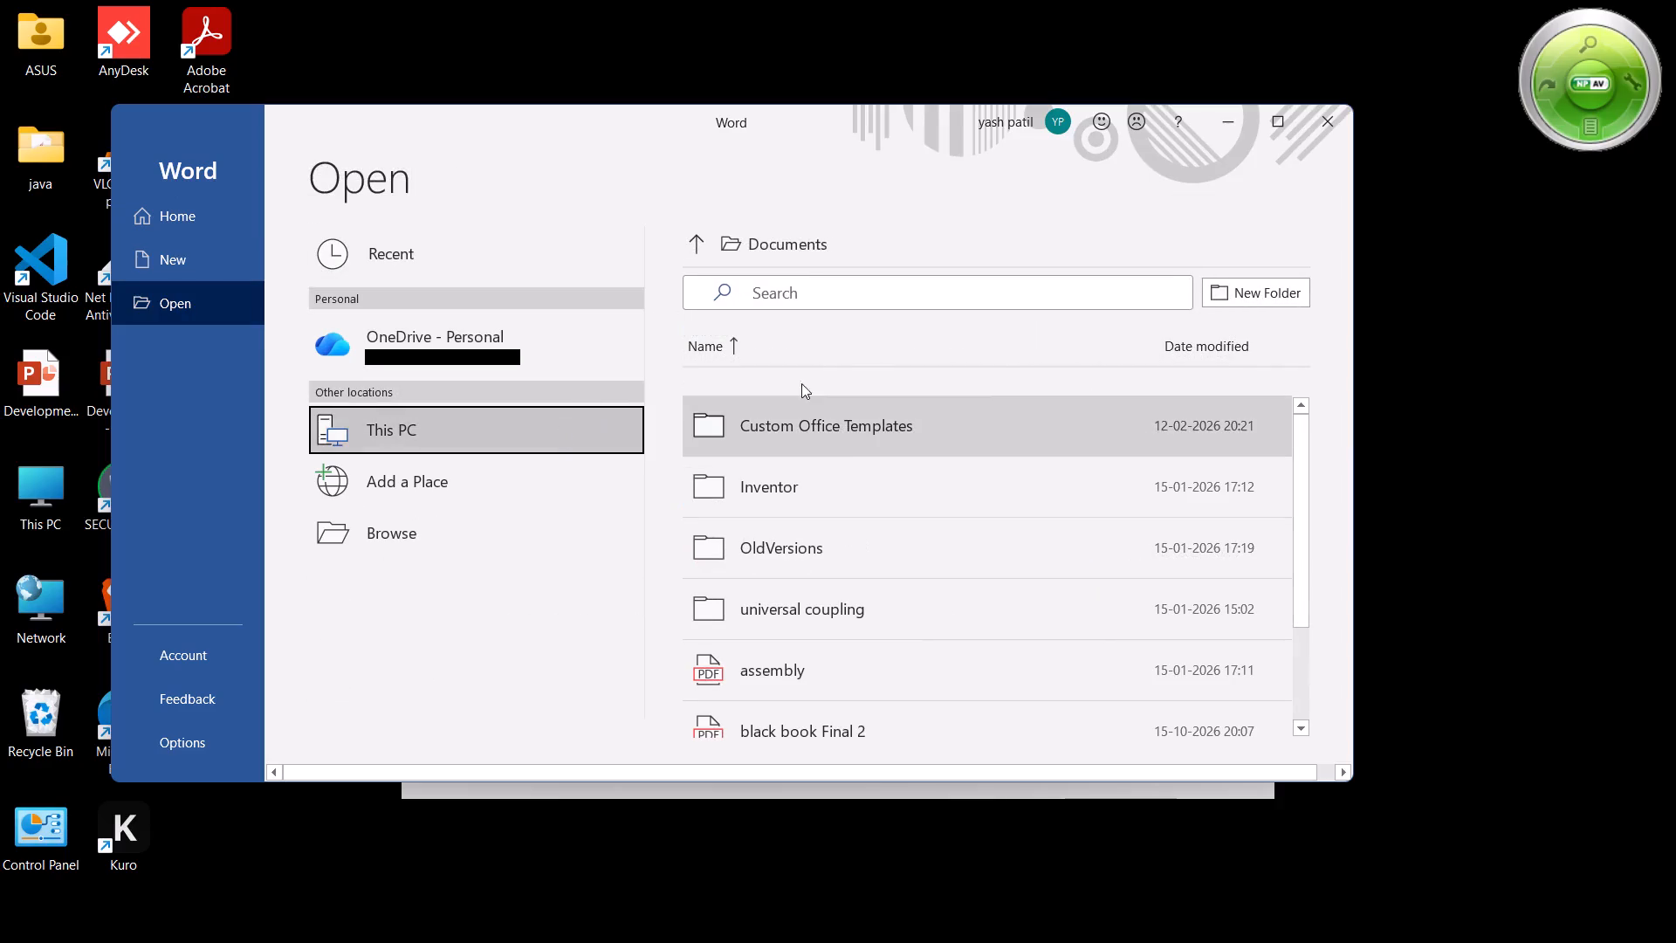
scroll(848, 433, down, 2)
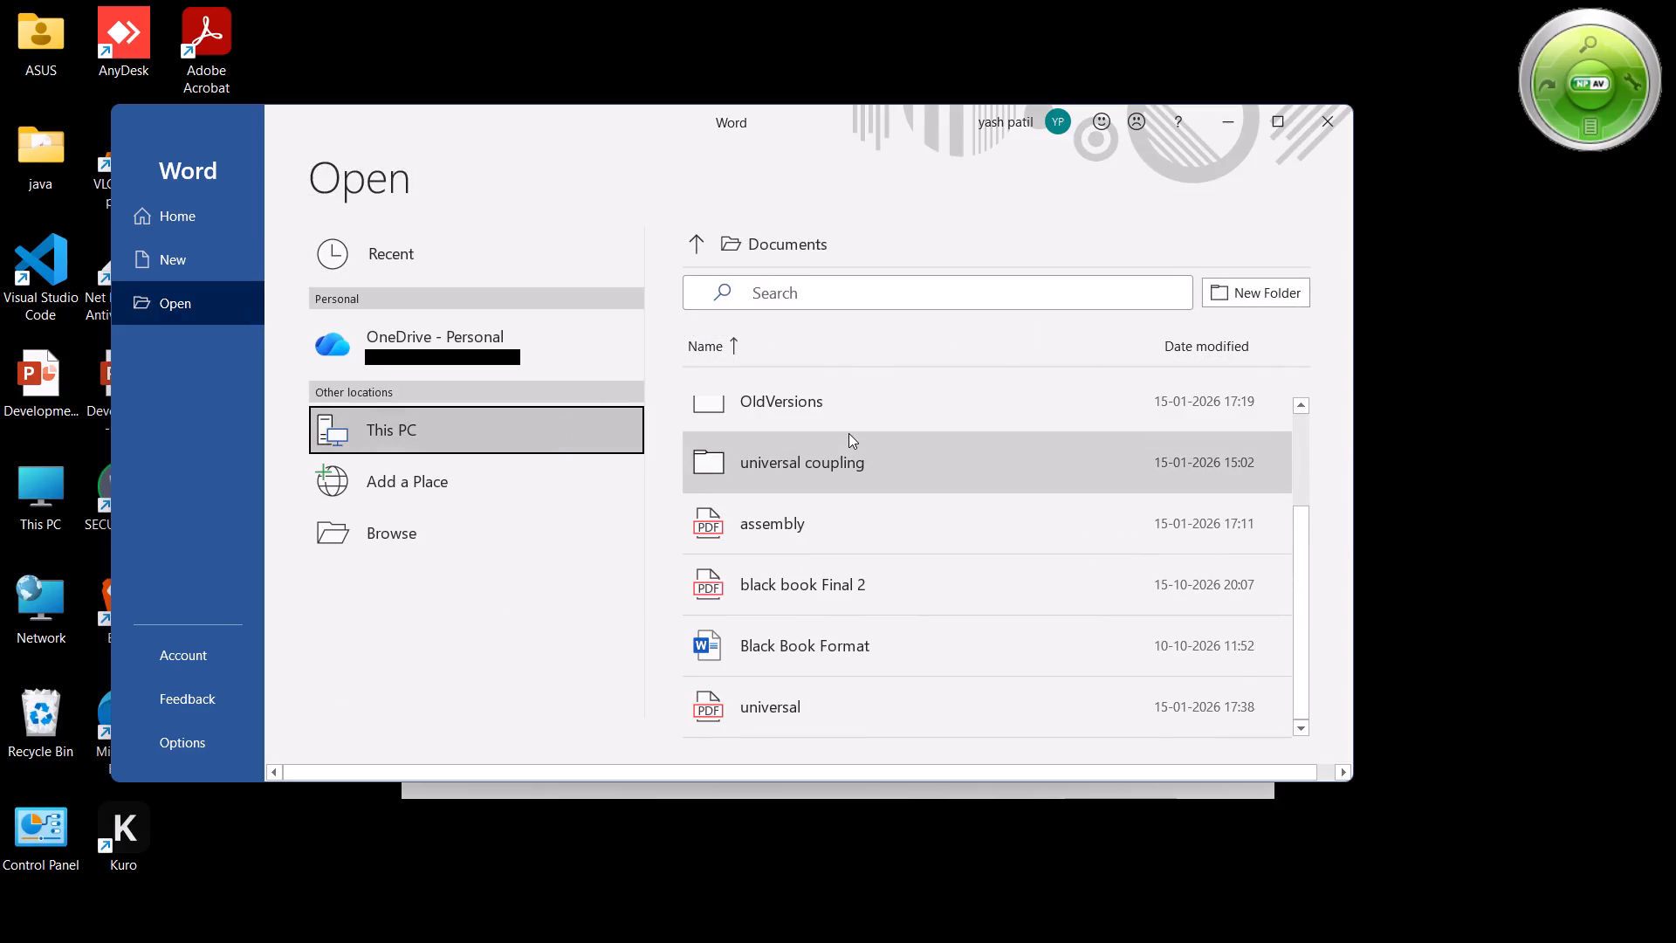
scroll(848, 433, down, 1)
Search the Documents folder for "libr" and "Lib", clearing each search.
text(li)
click(811, 289)
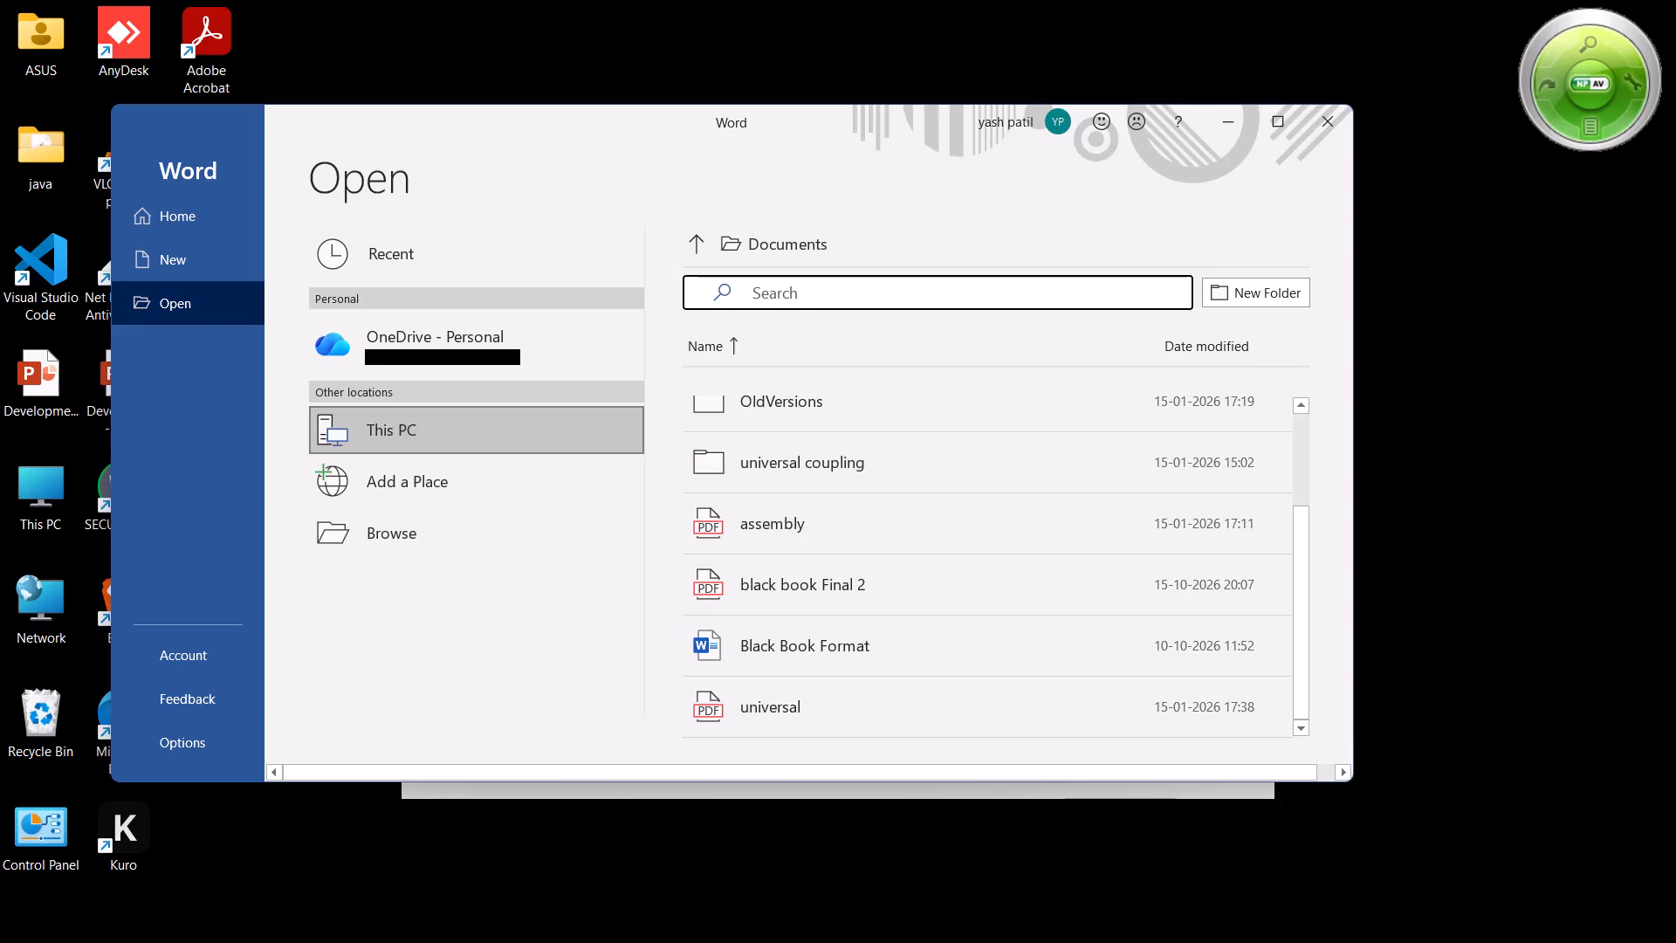
text(li)
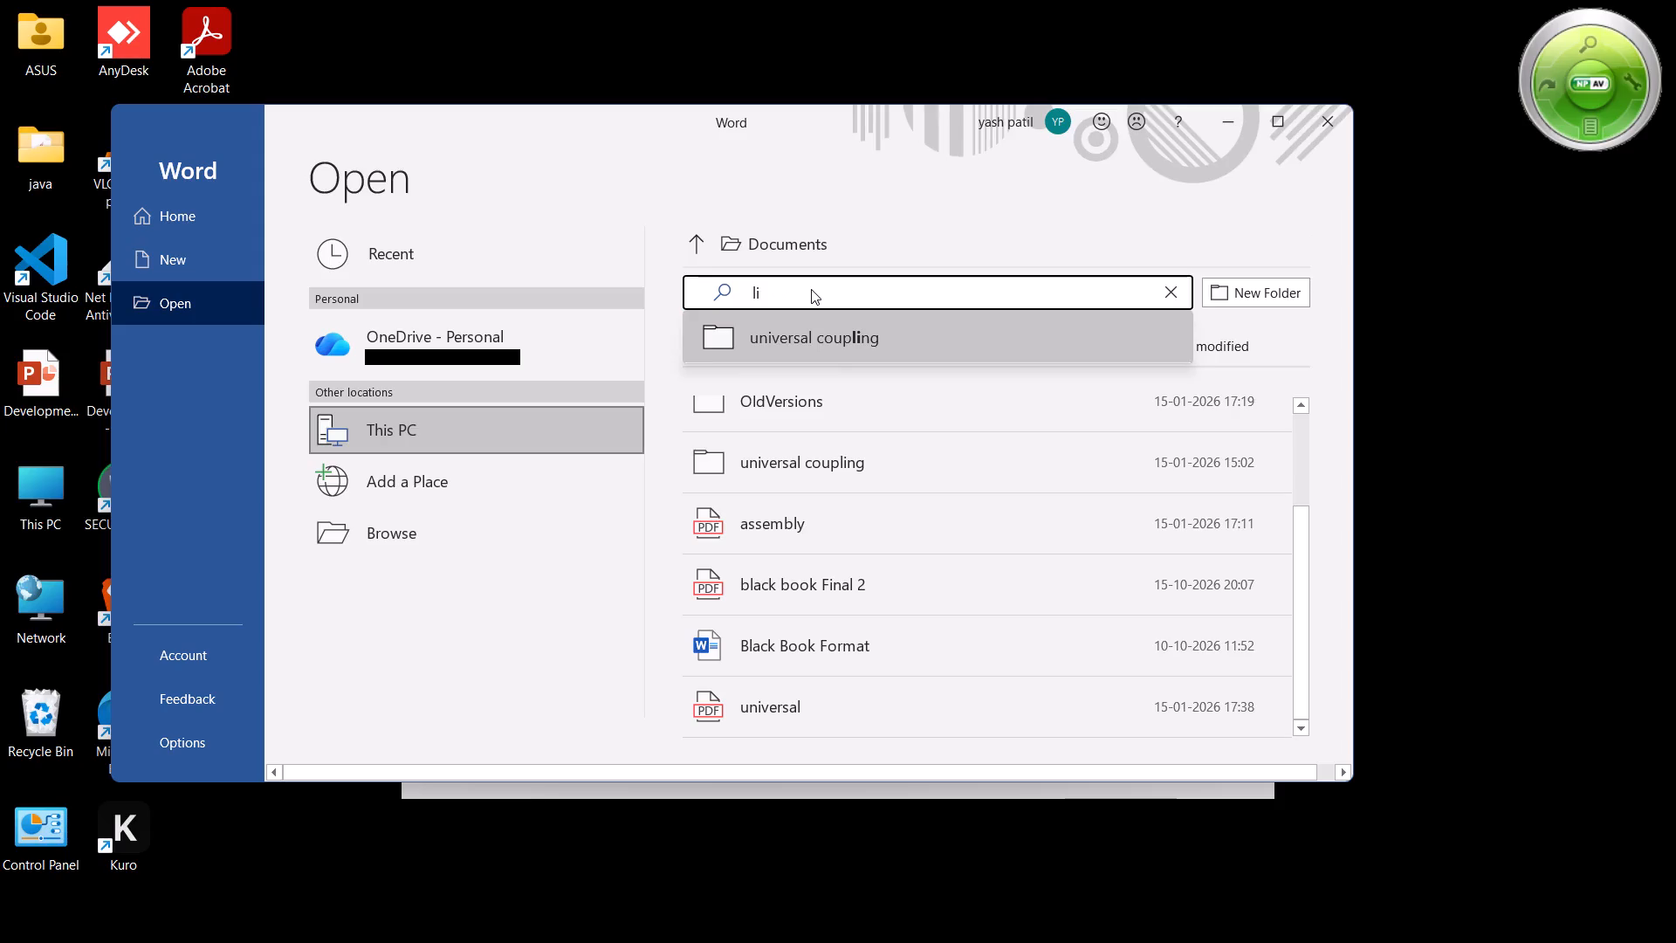
text(br)
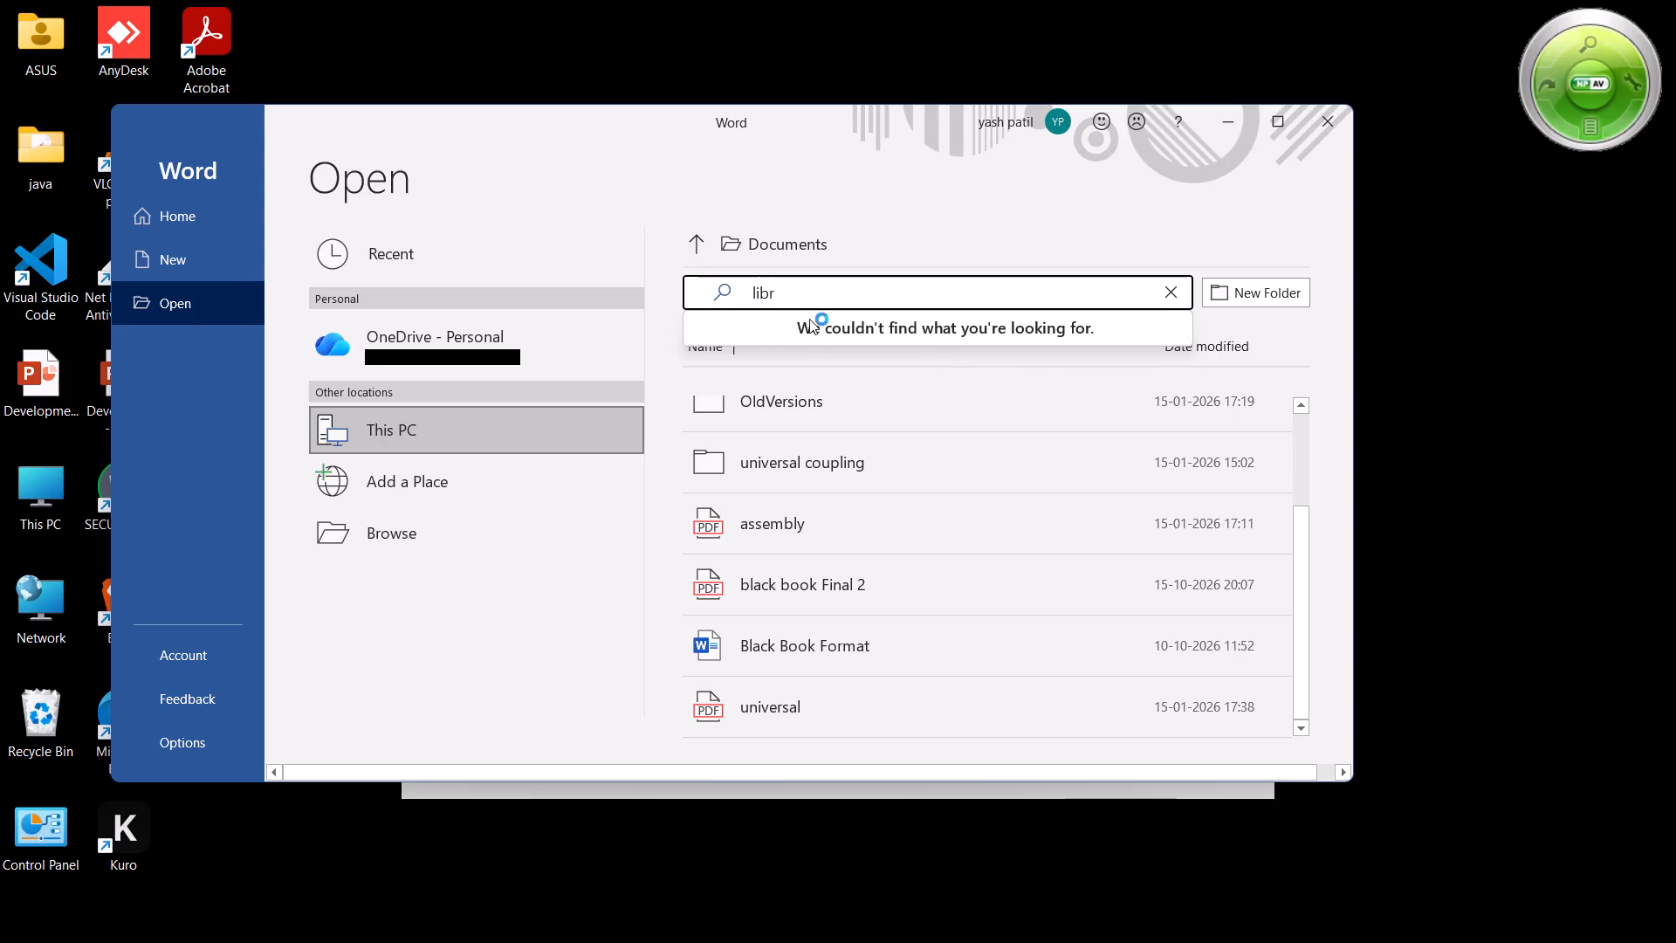
key(BackSpace)
key(BackSpace)
key(BackSpace)
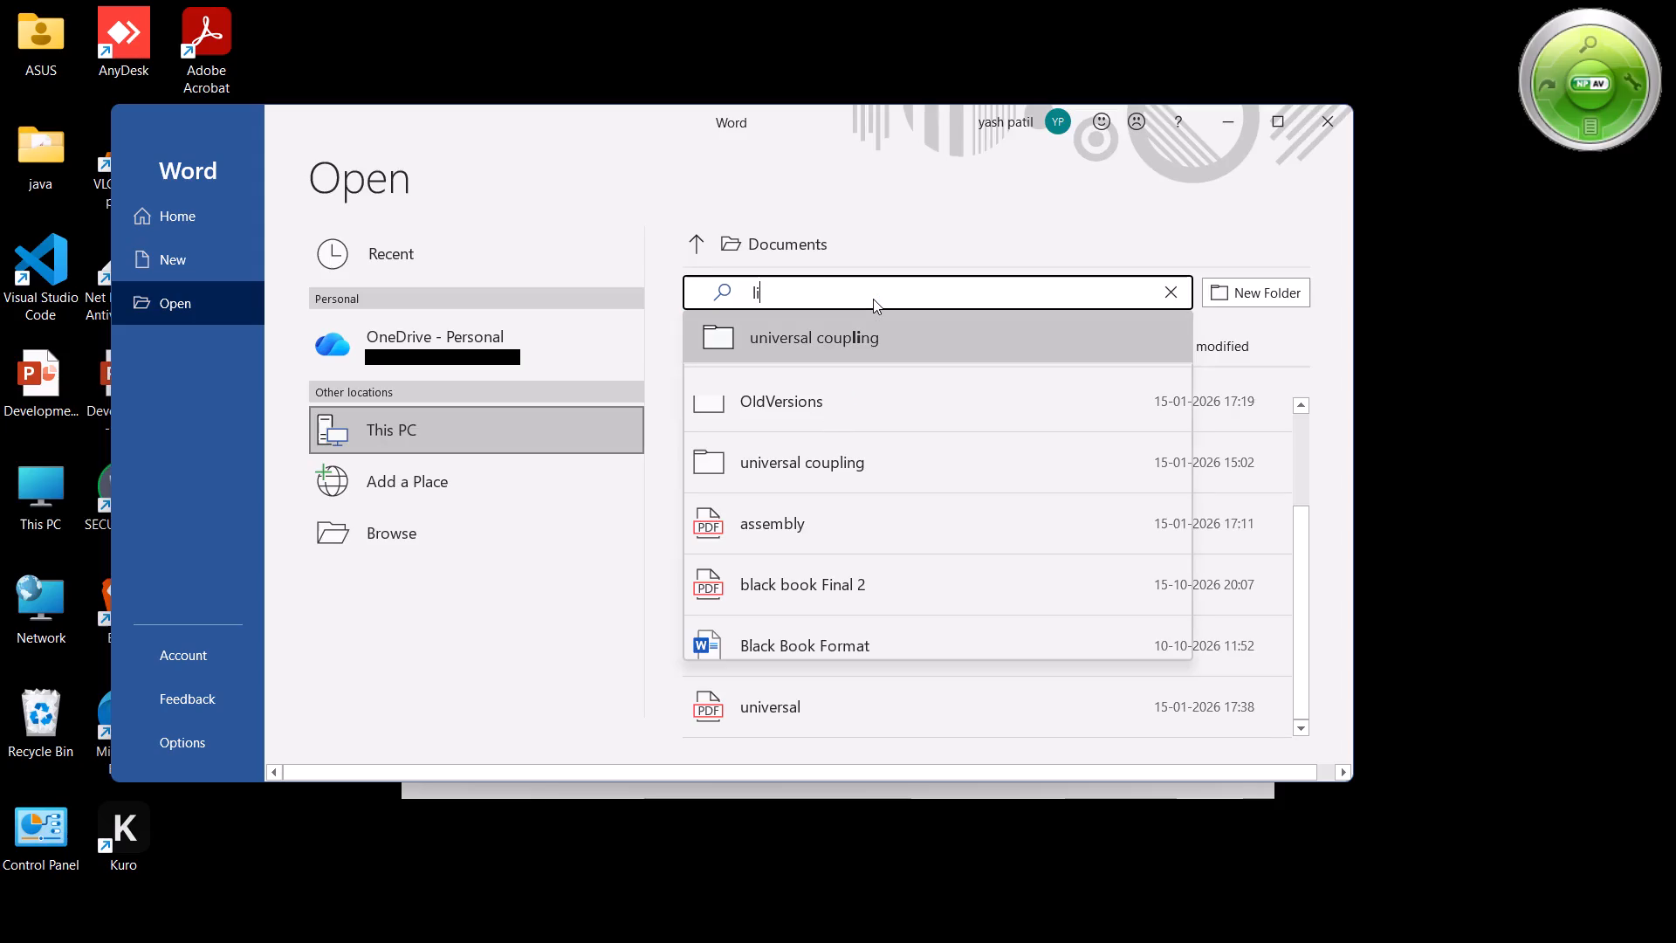
key(BackSpace)
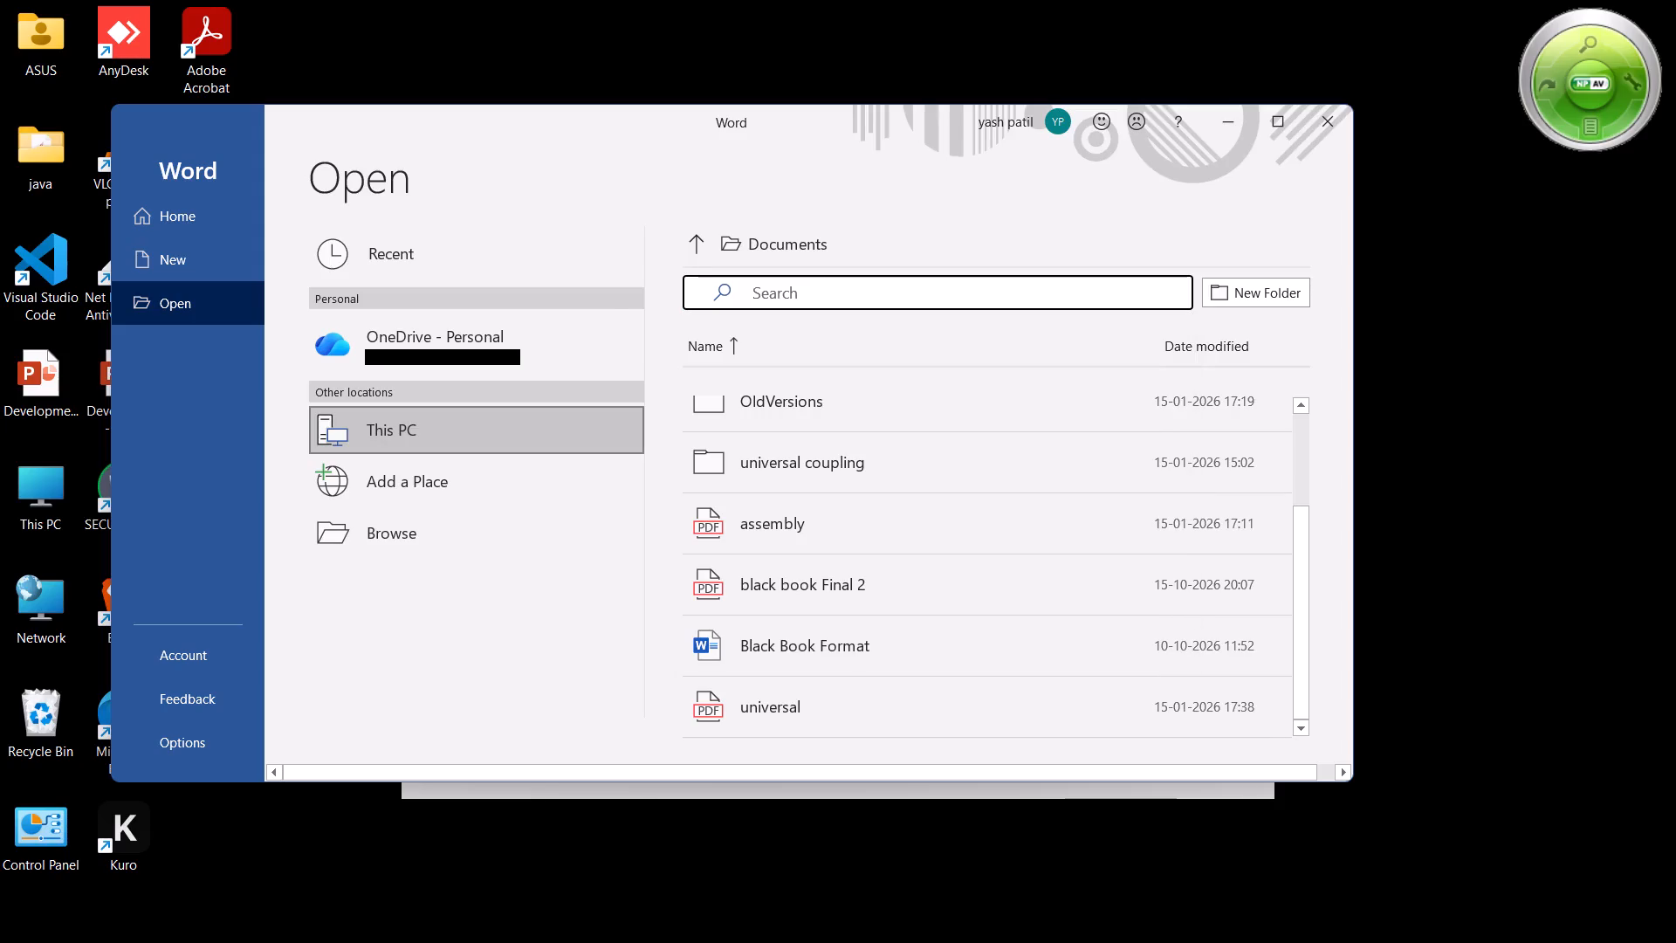
key(l)
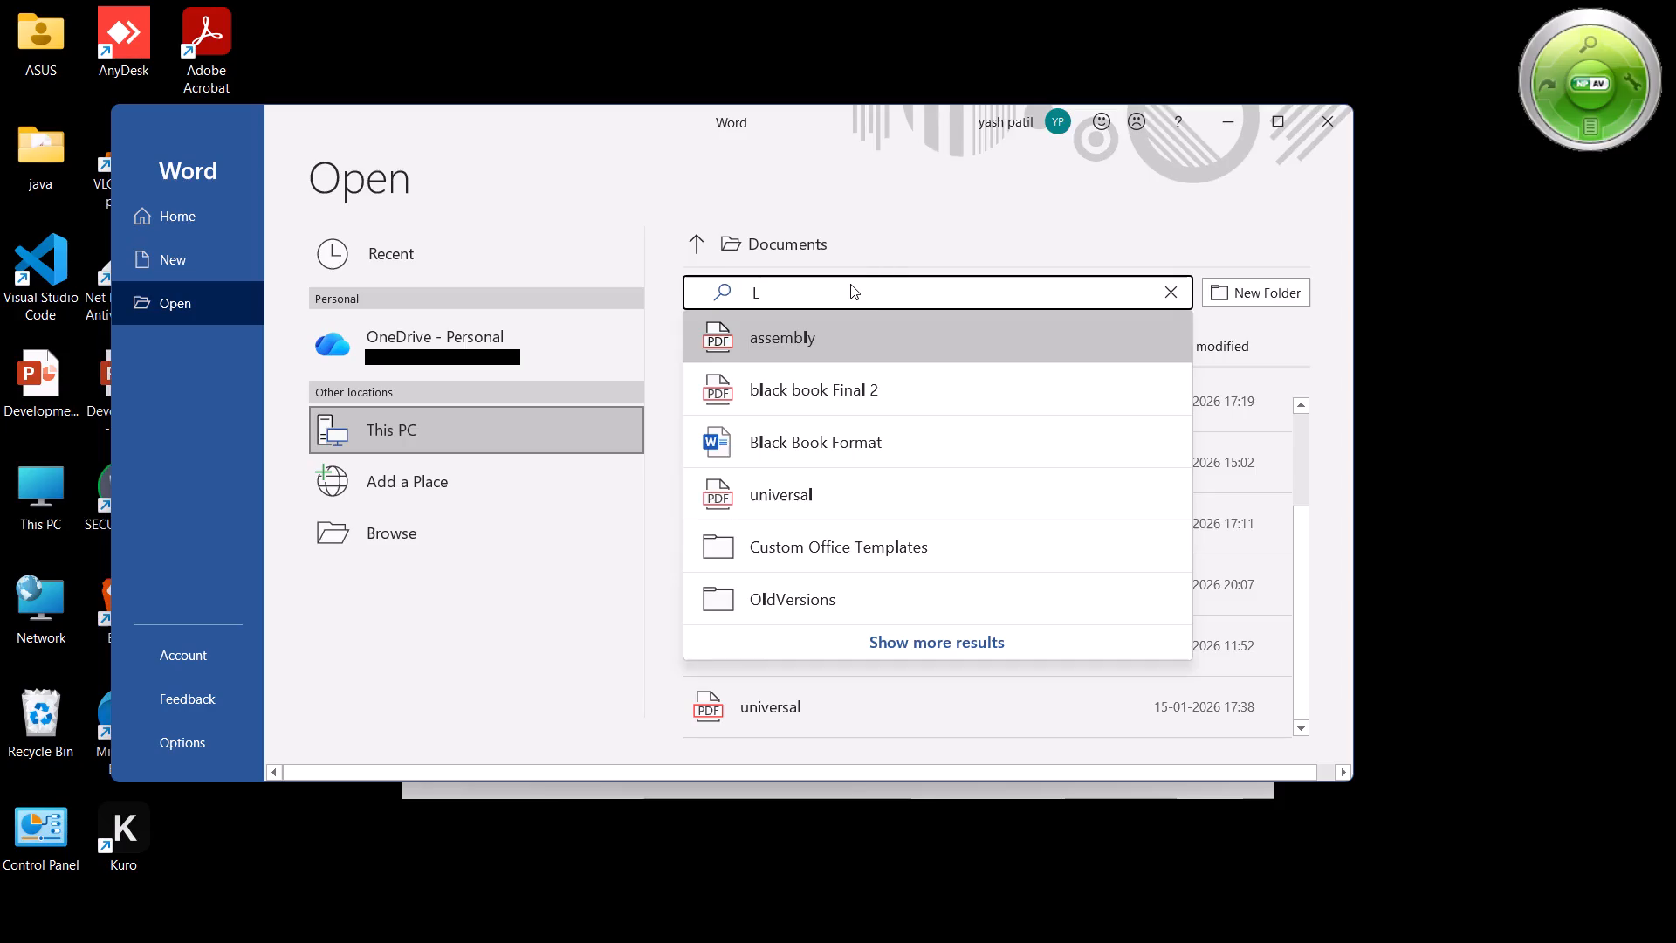
text(ib)
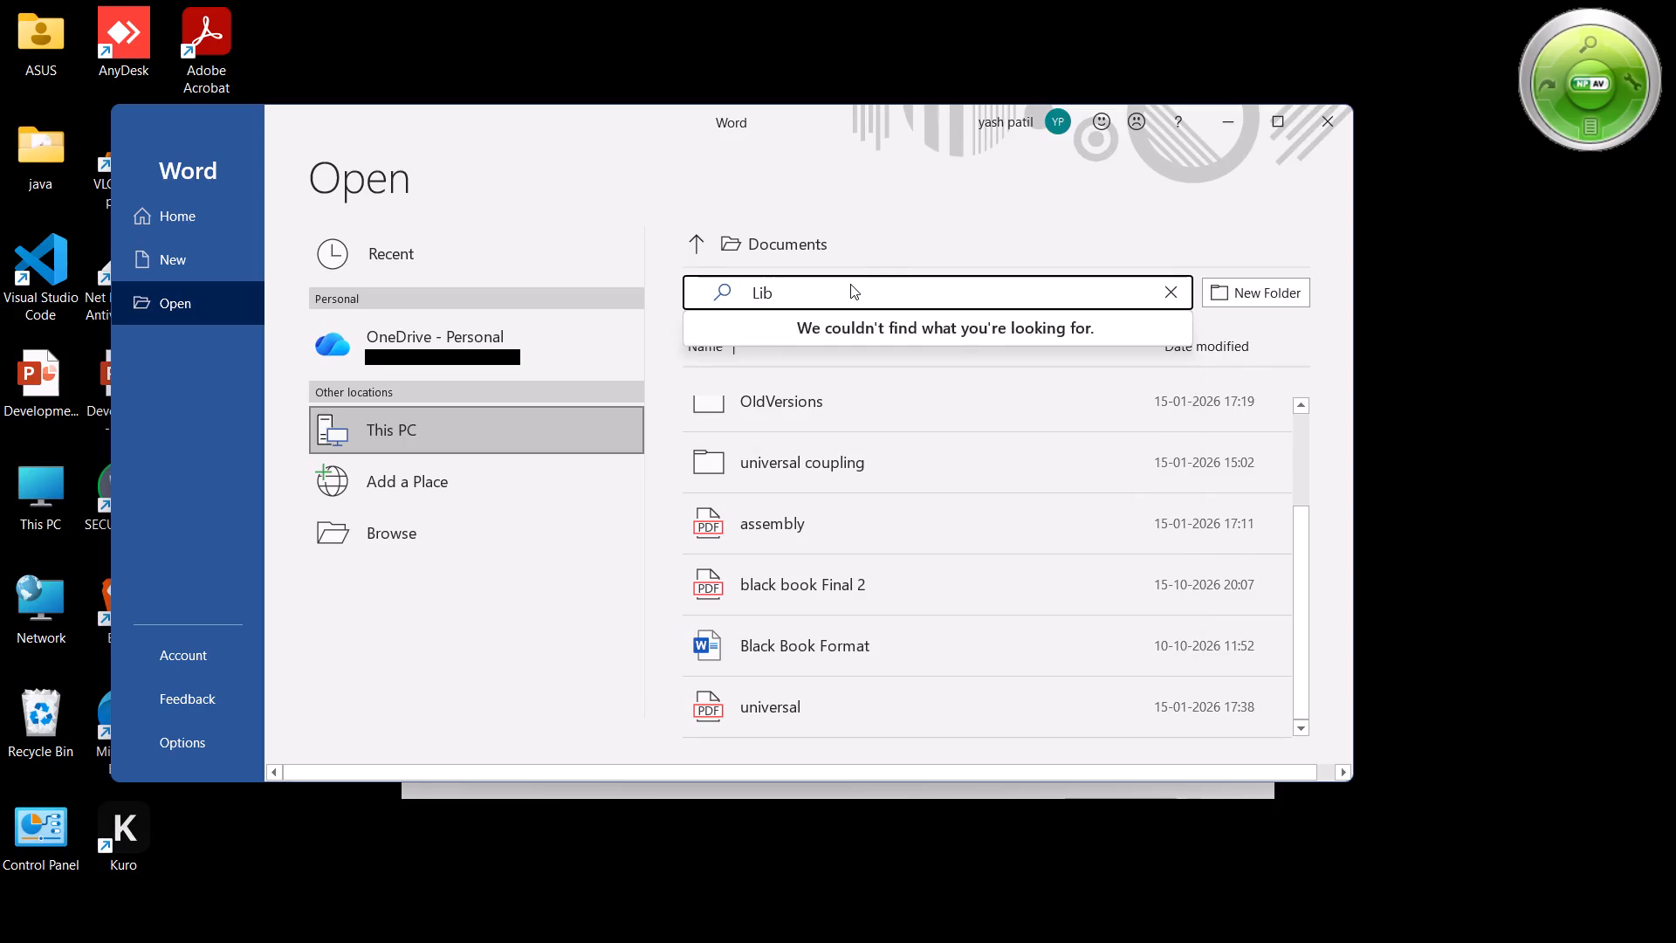
key(BackSpace)
key(BackSpace)
key(BackSpace)
key(BackSpace)
scroll(919, 510, down, 1)
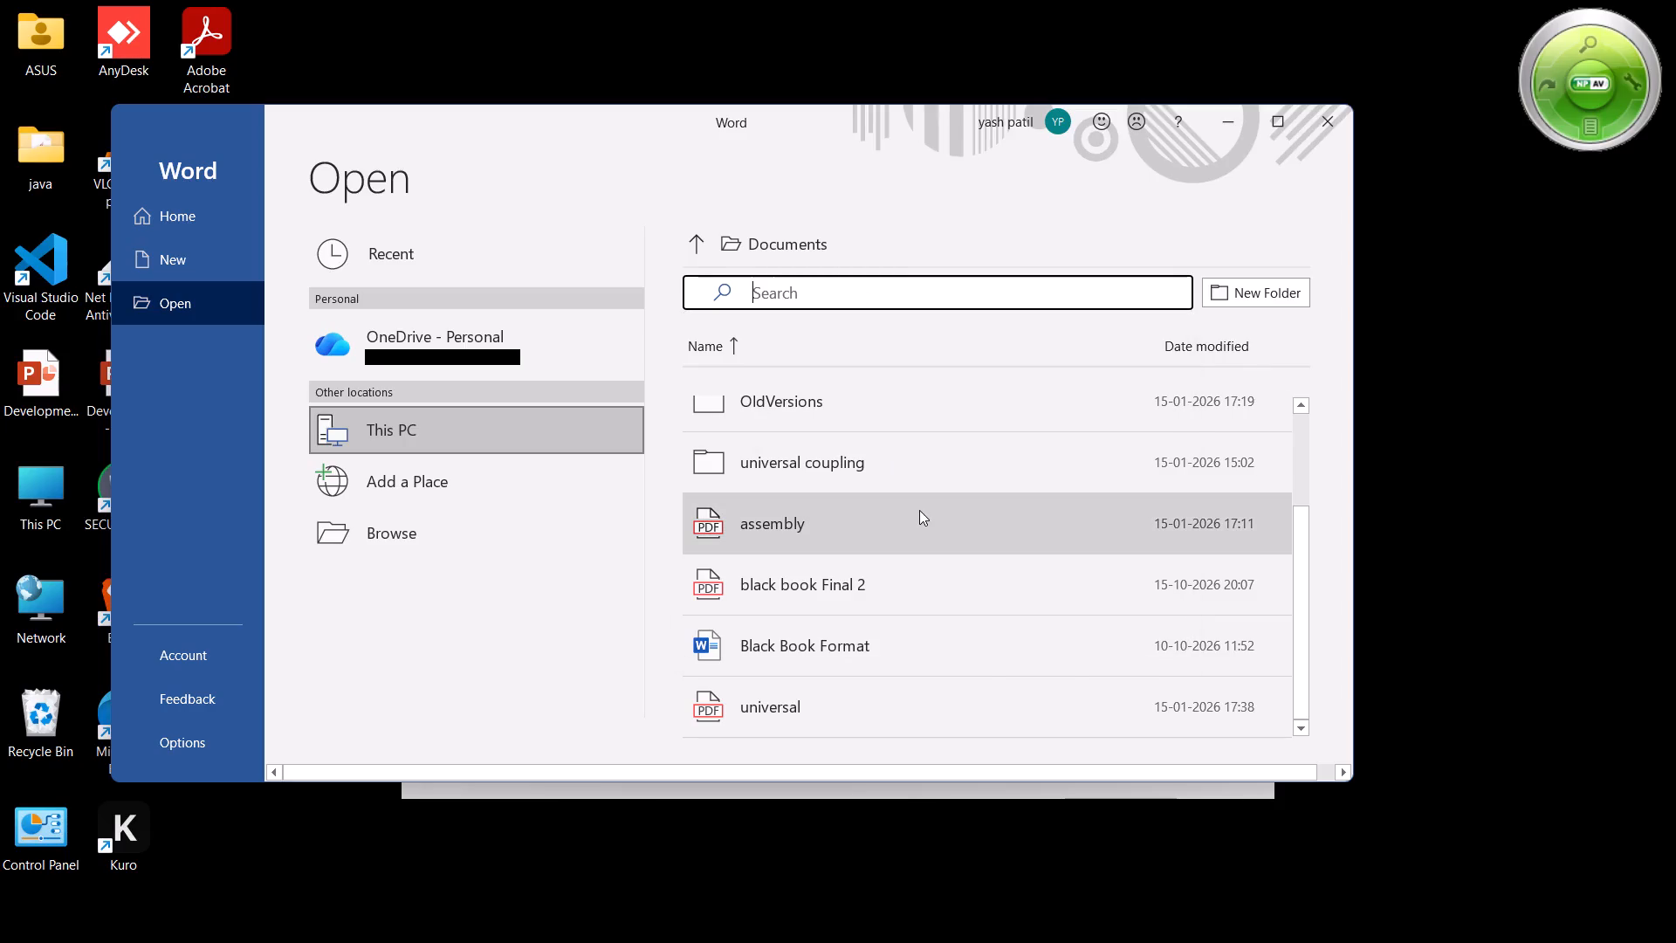
scroll(919, 510, down, 1)
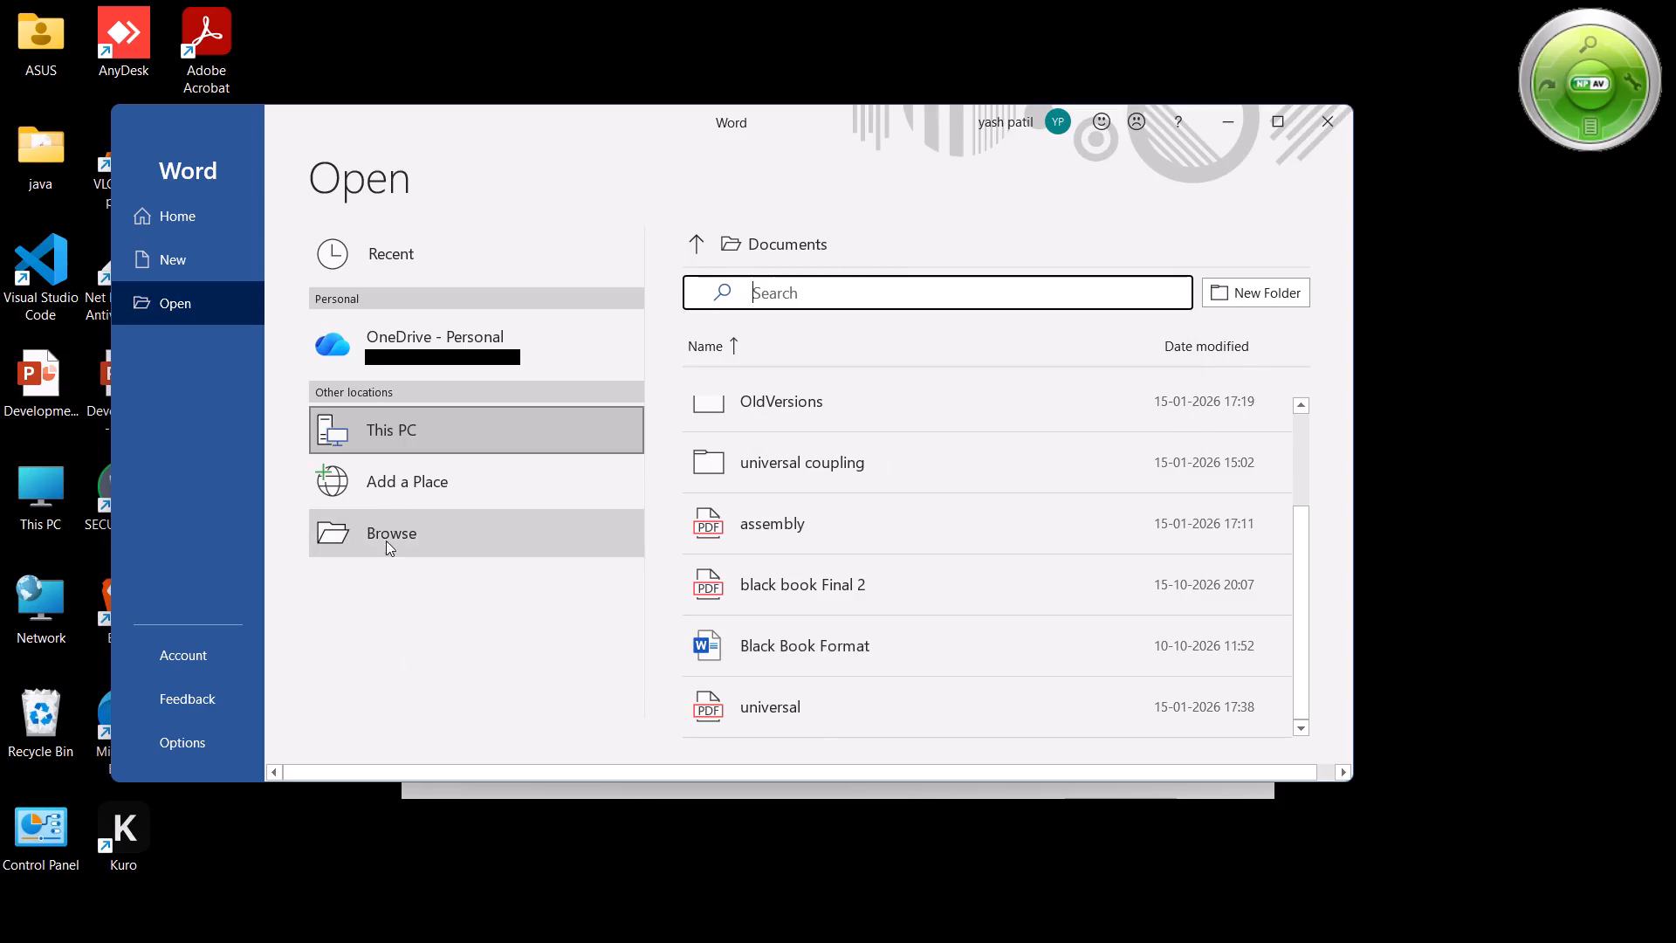
Open the Library_Management_System_Result_Screenshot_Only_Final PDF from the Downloads folder, accepting its conversion to a Word document.
click(384, 551)
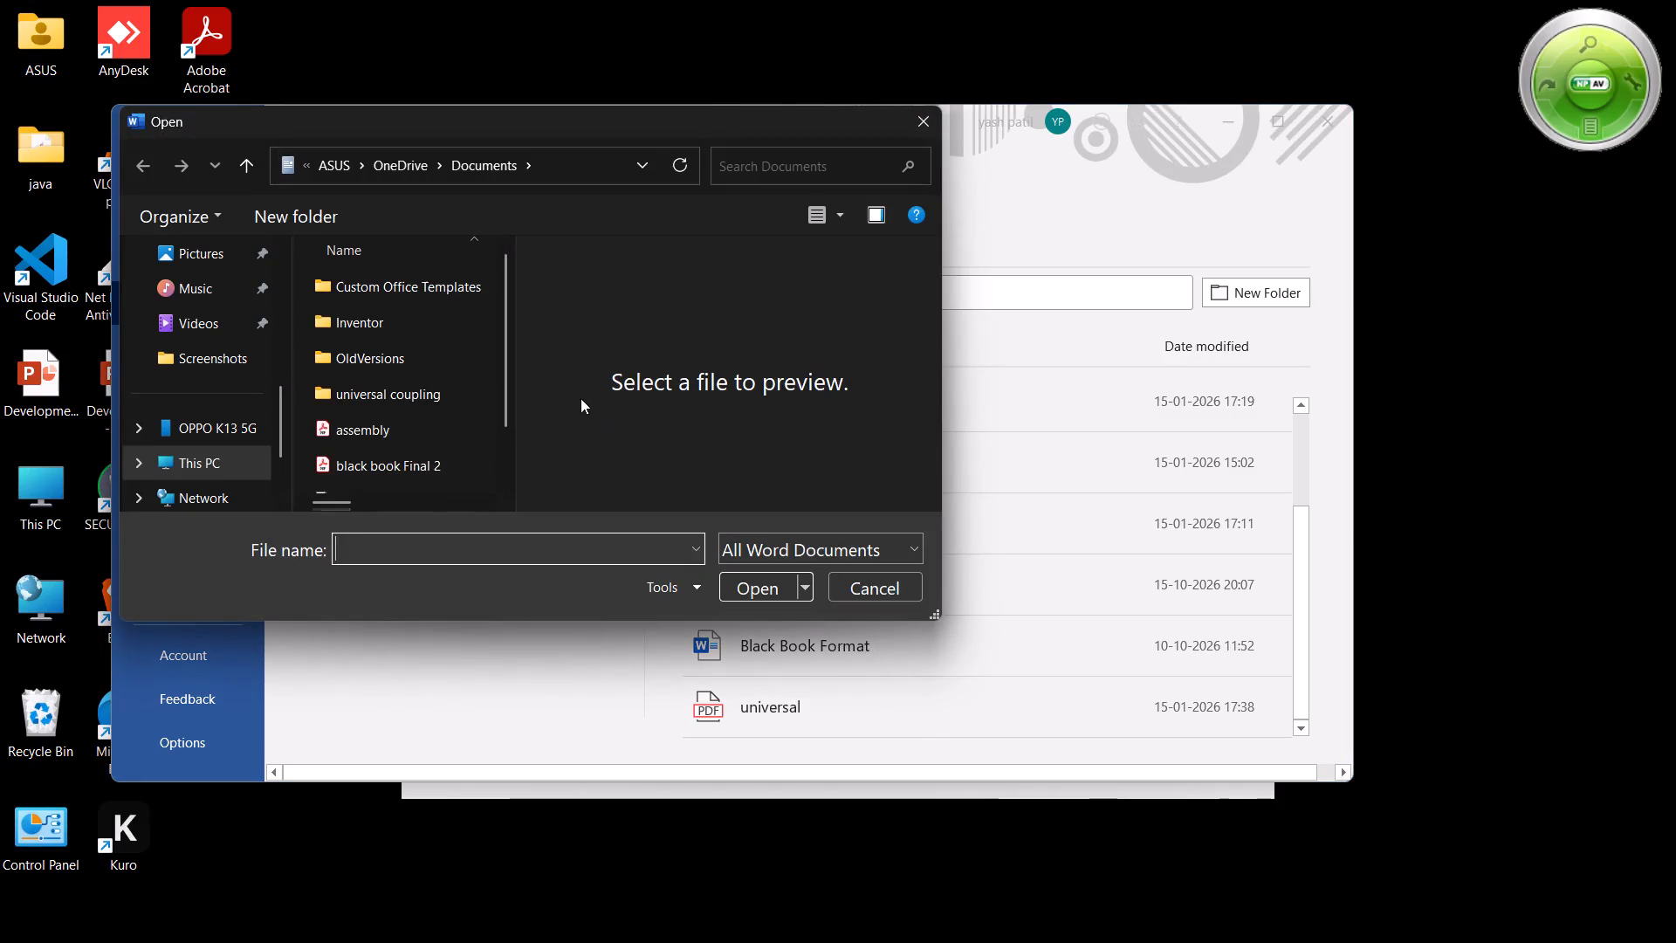
scroll(234, 421, up, 1)
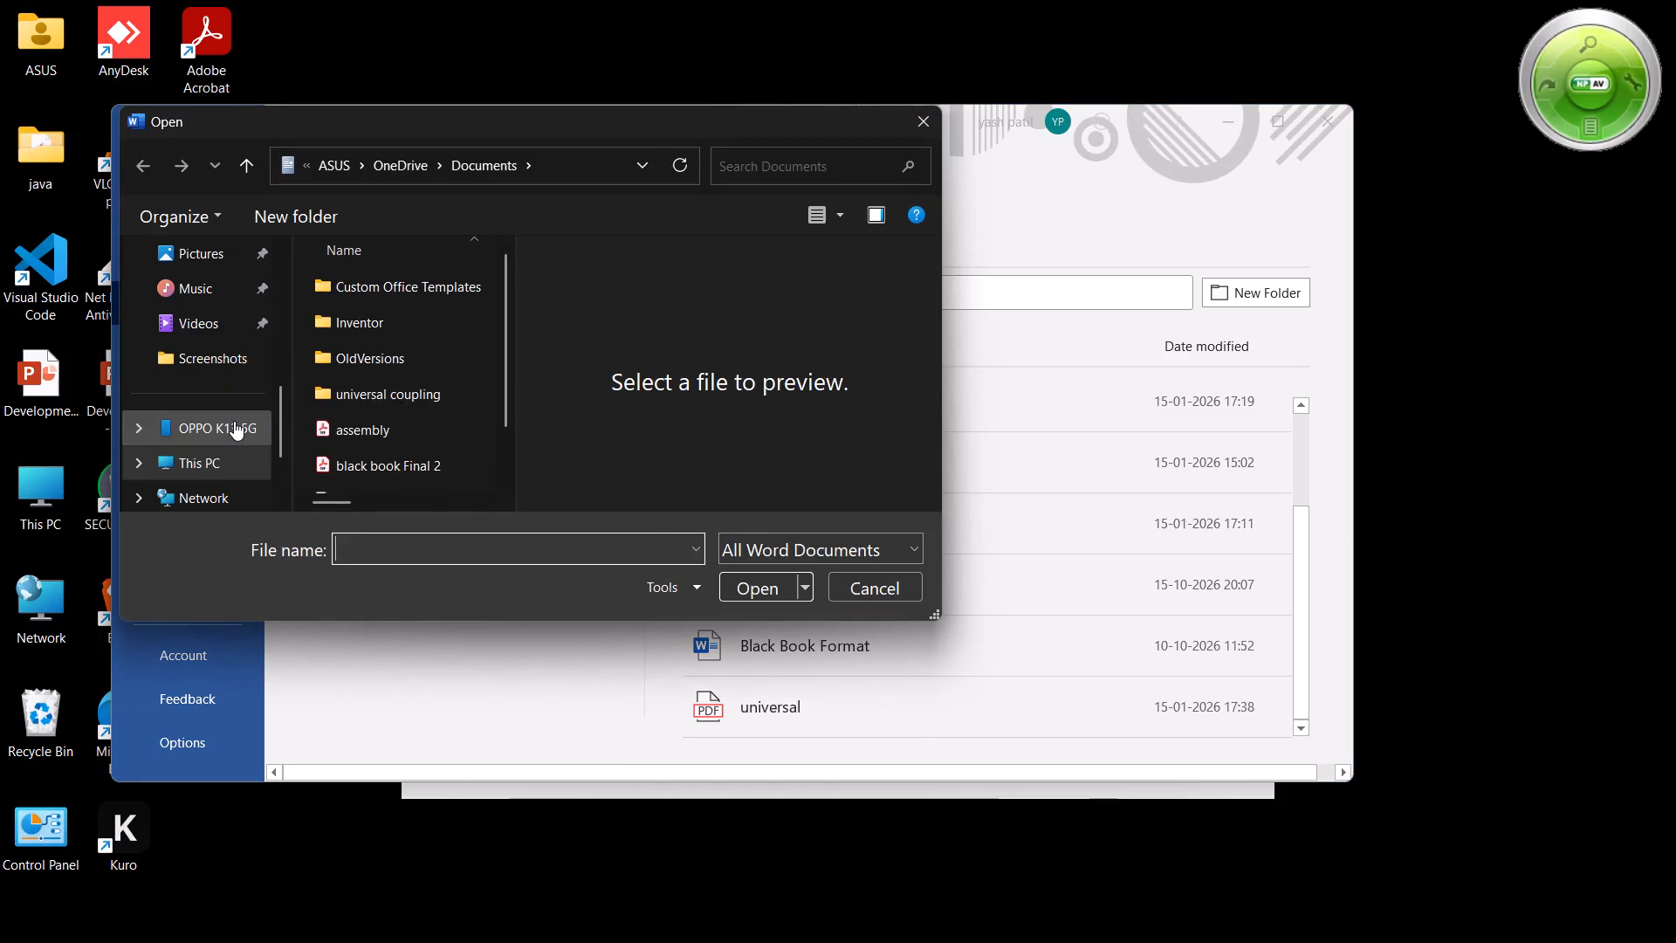
scroll(234, 421, up, 1)
click(201, 331)
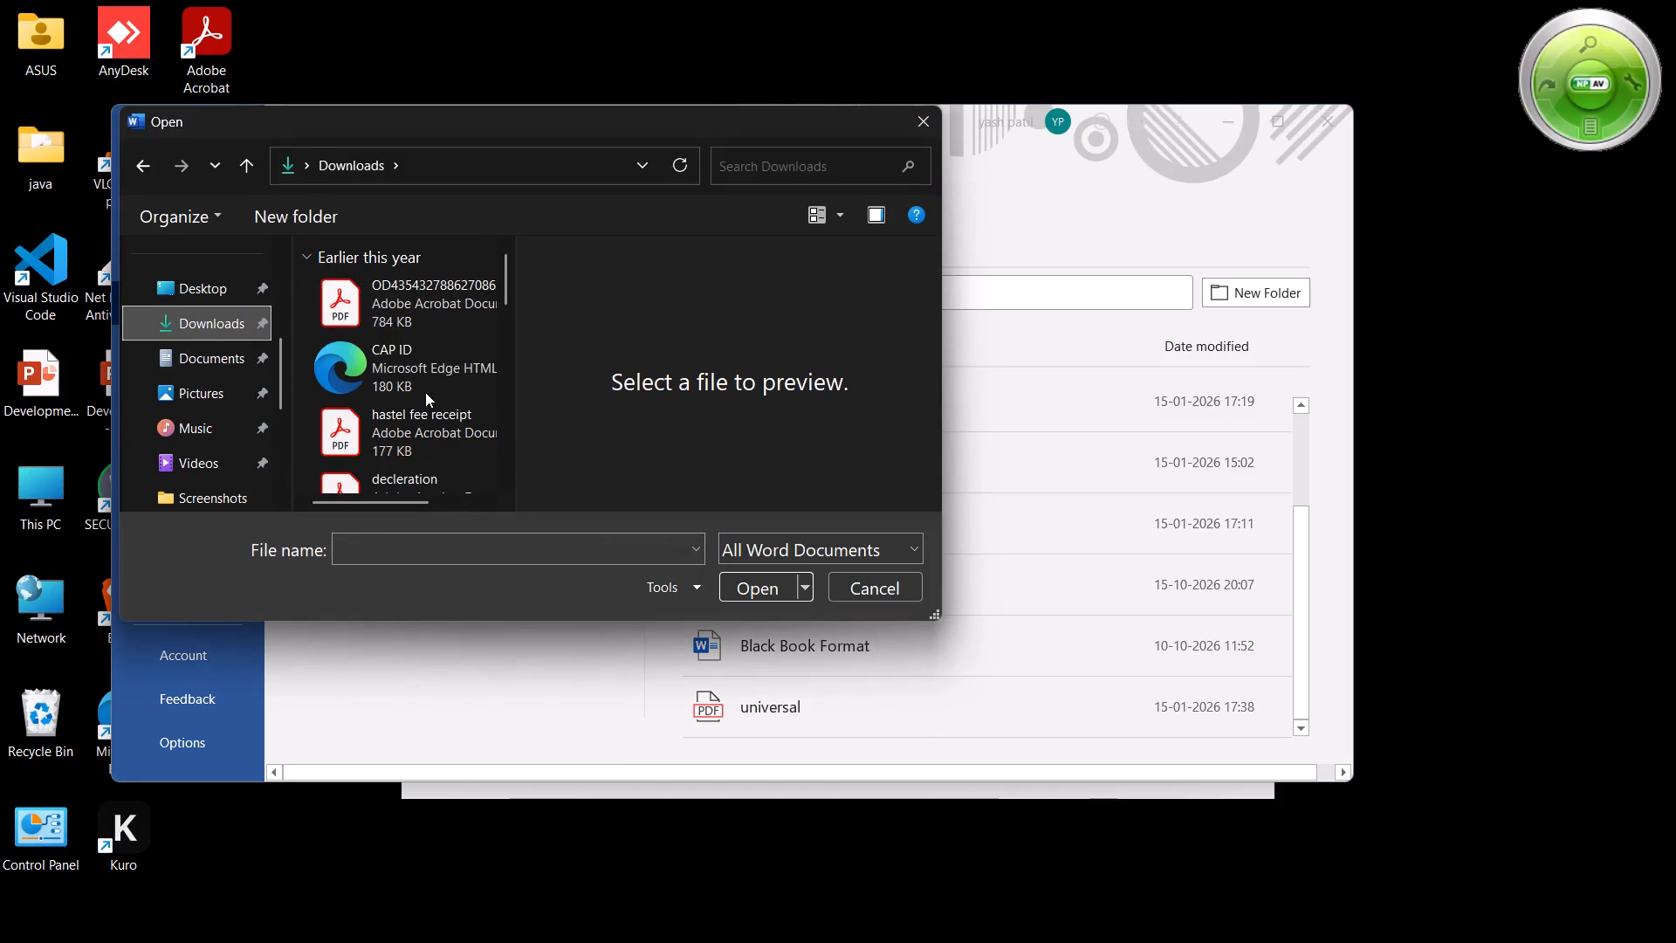
scroll(425, 392, down, 2)
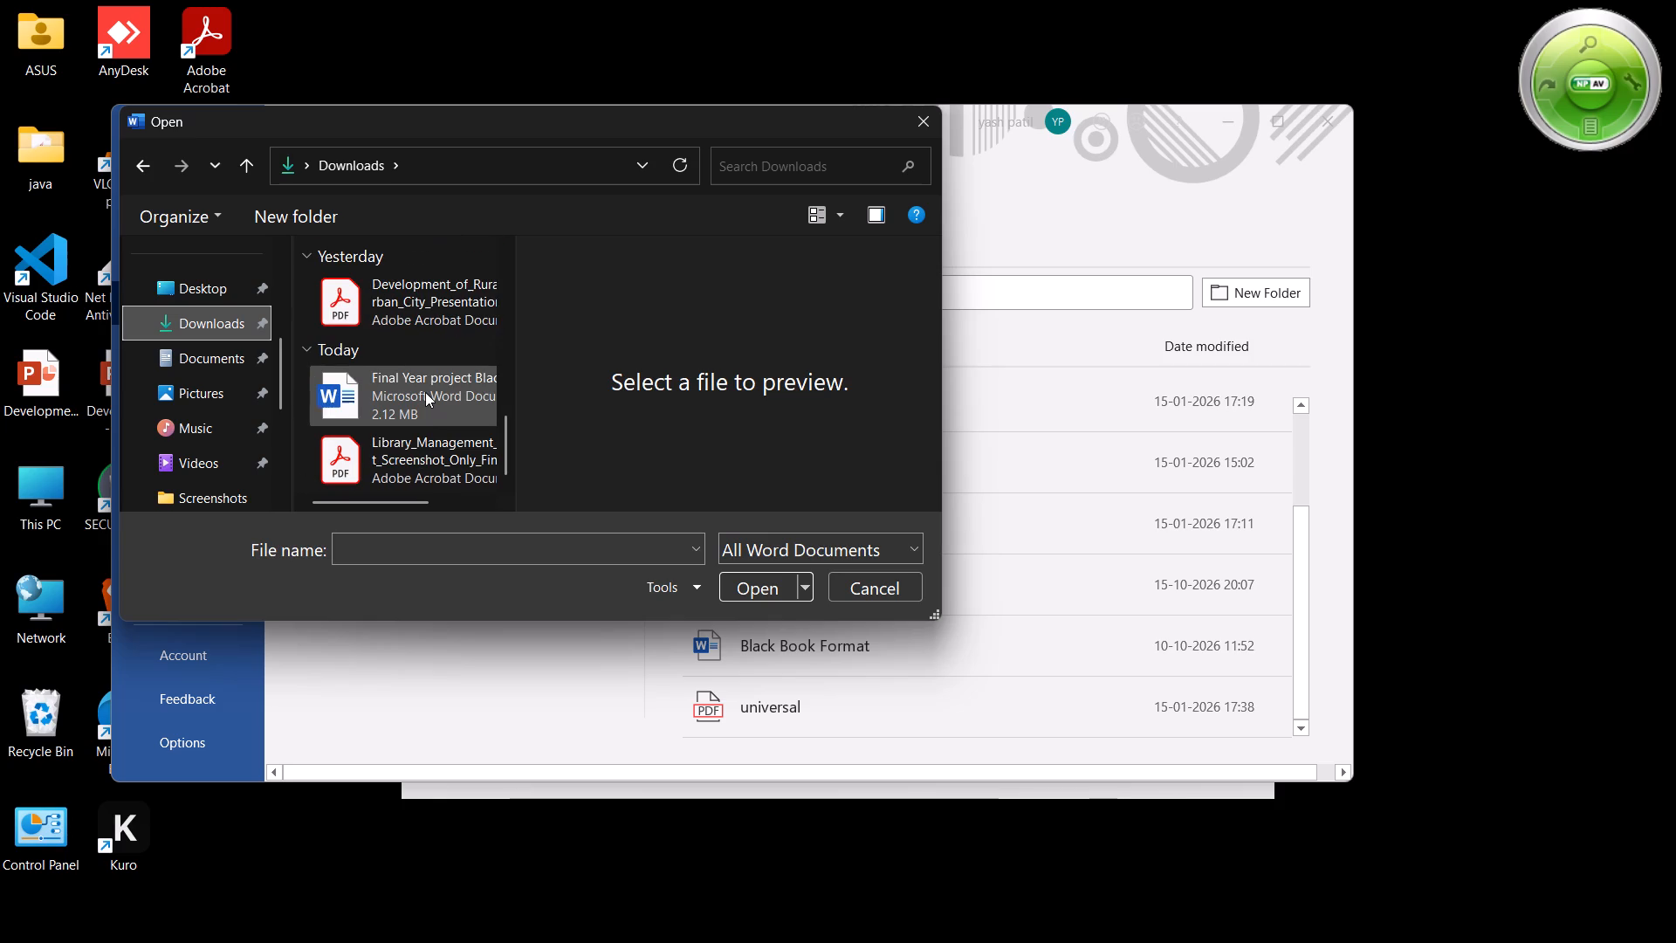
scroll(425, 392, down, 5)
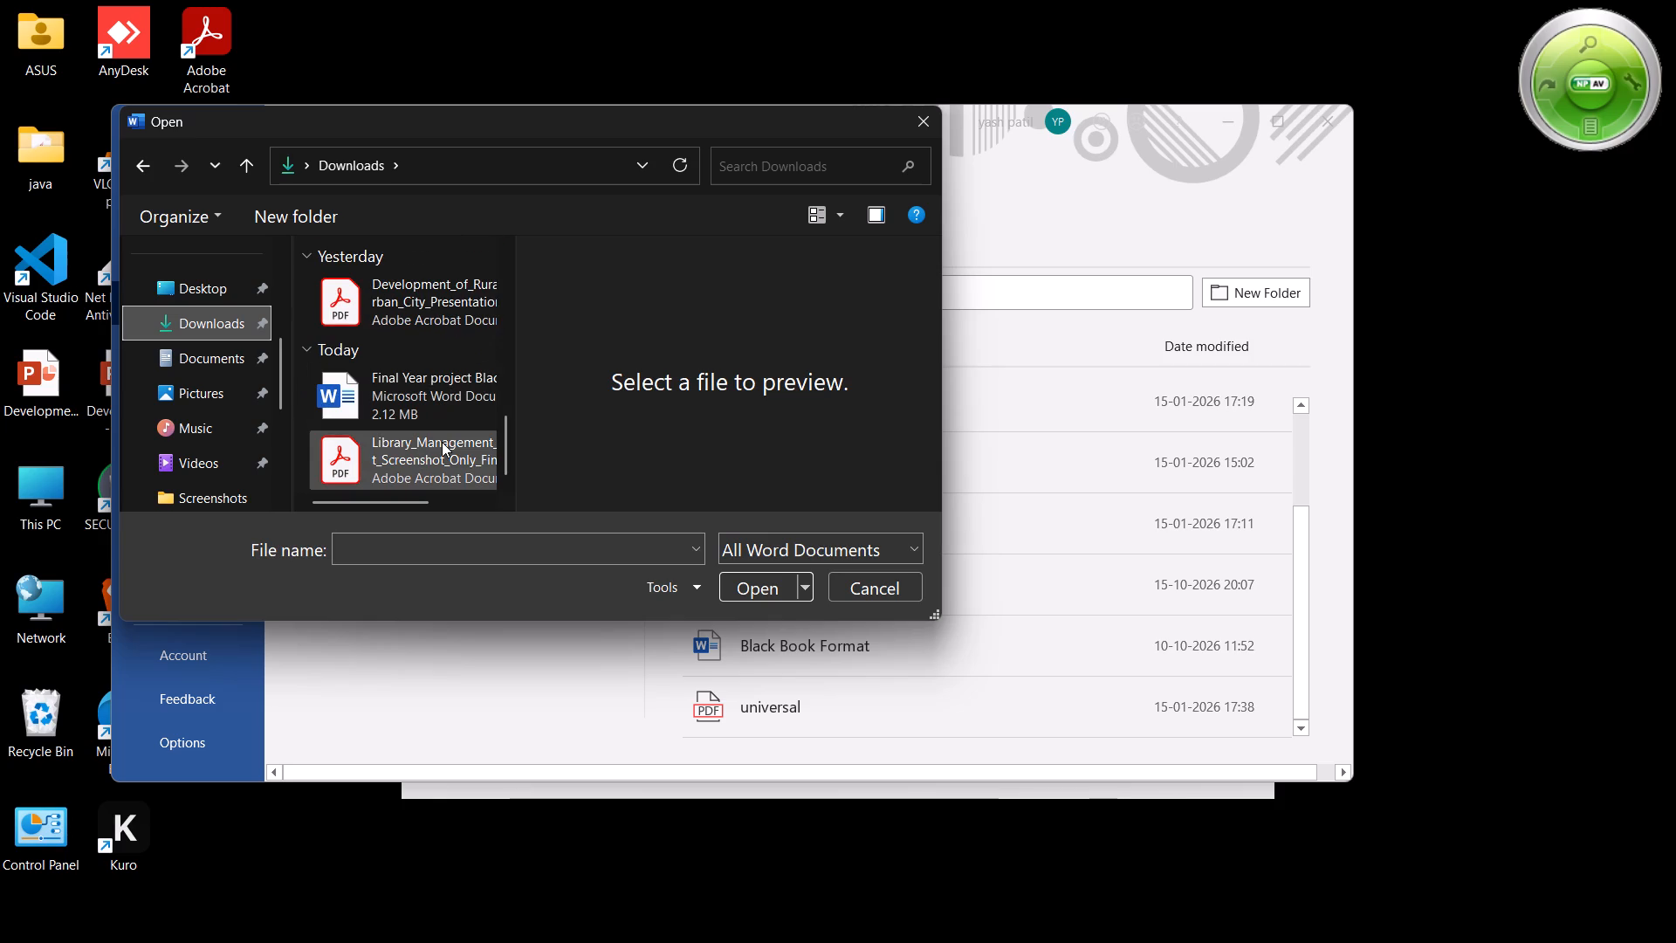
scroll(445, 449, down, 1)
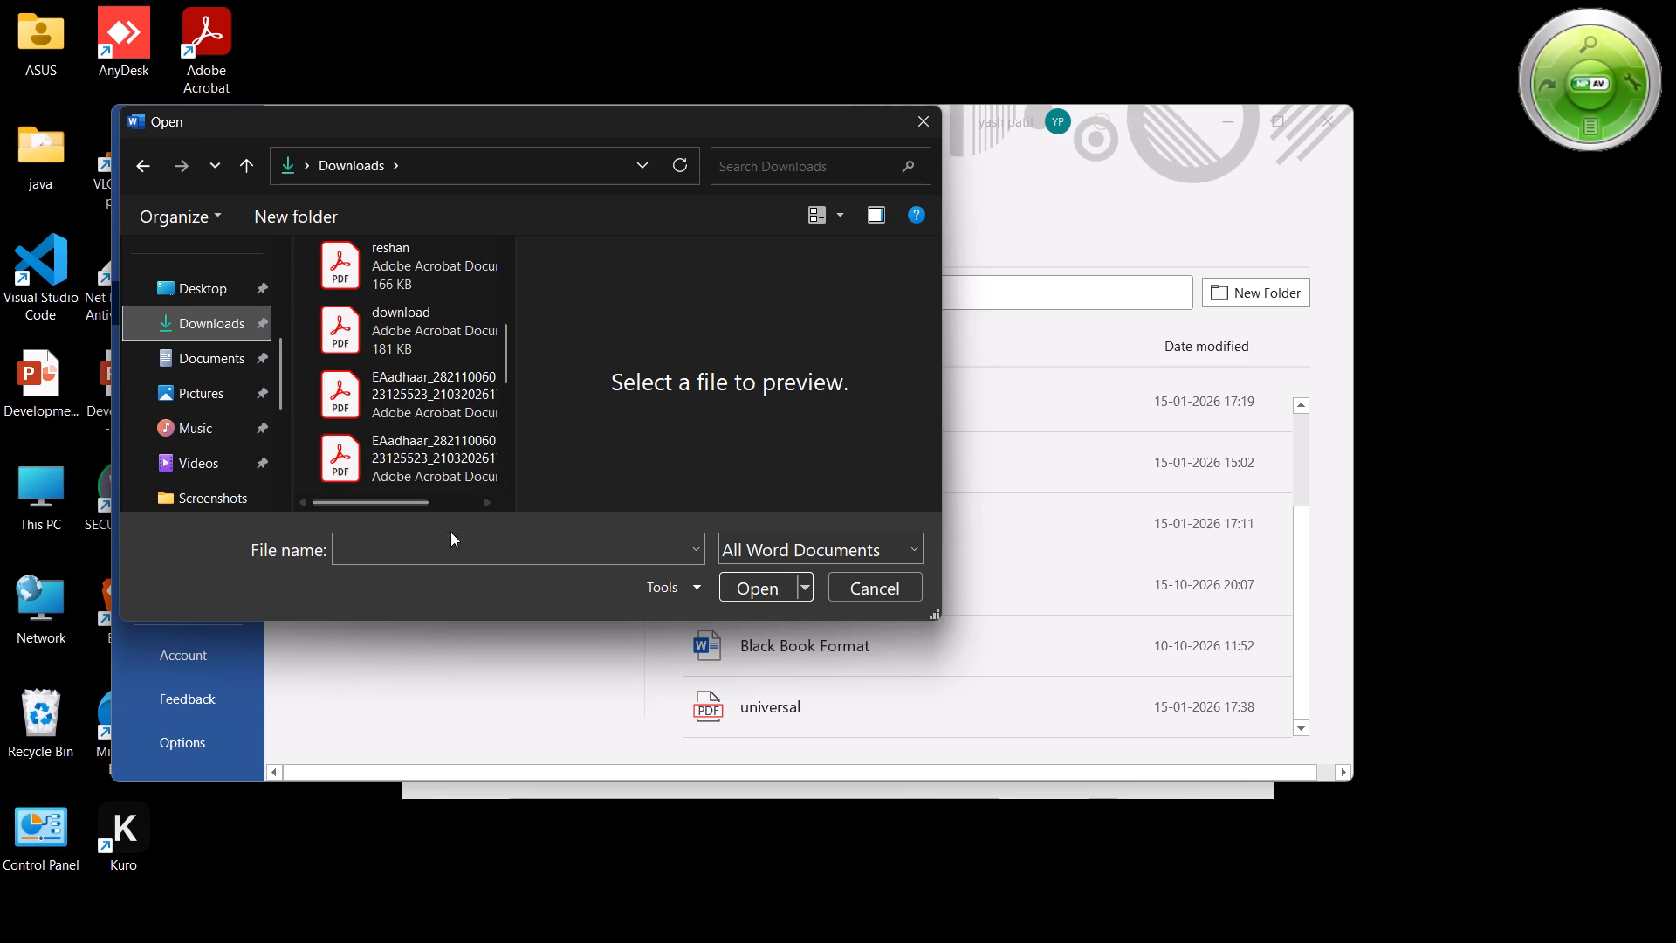
scroll(416, 436, down, 2)
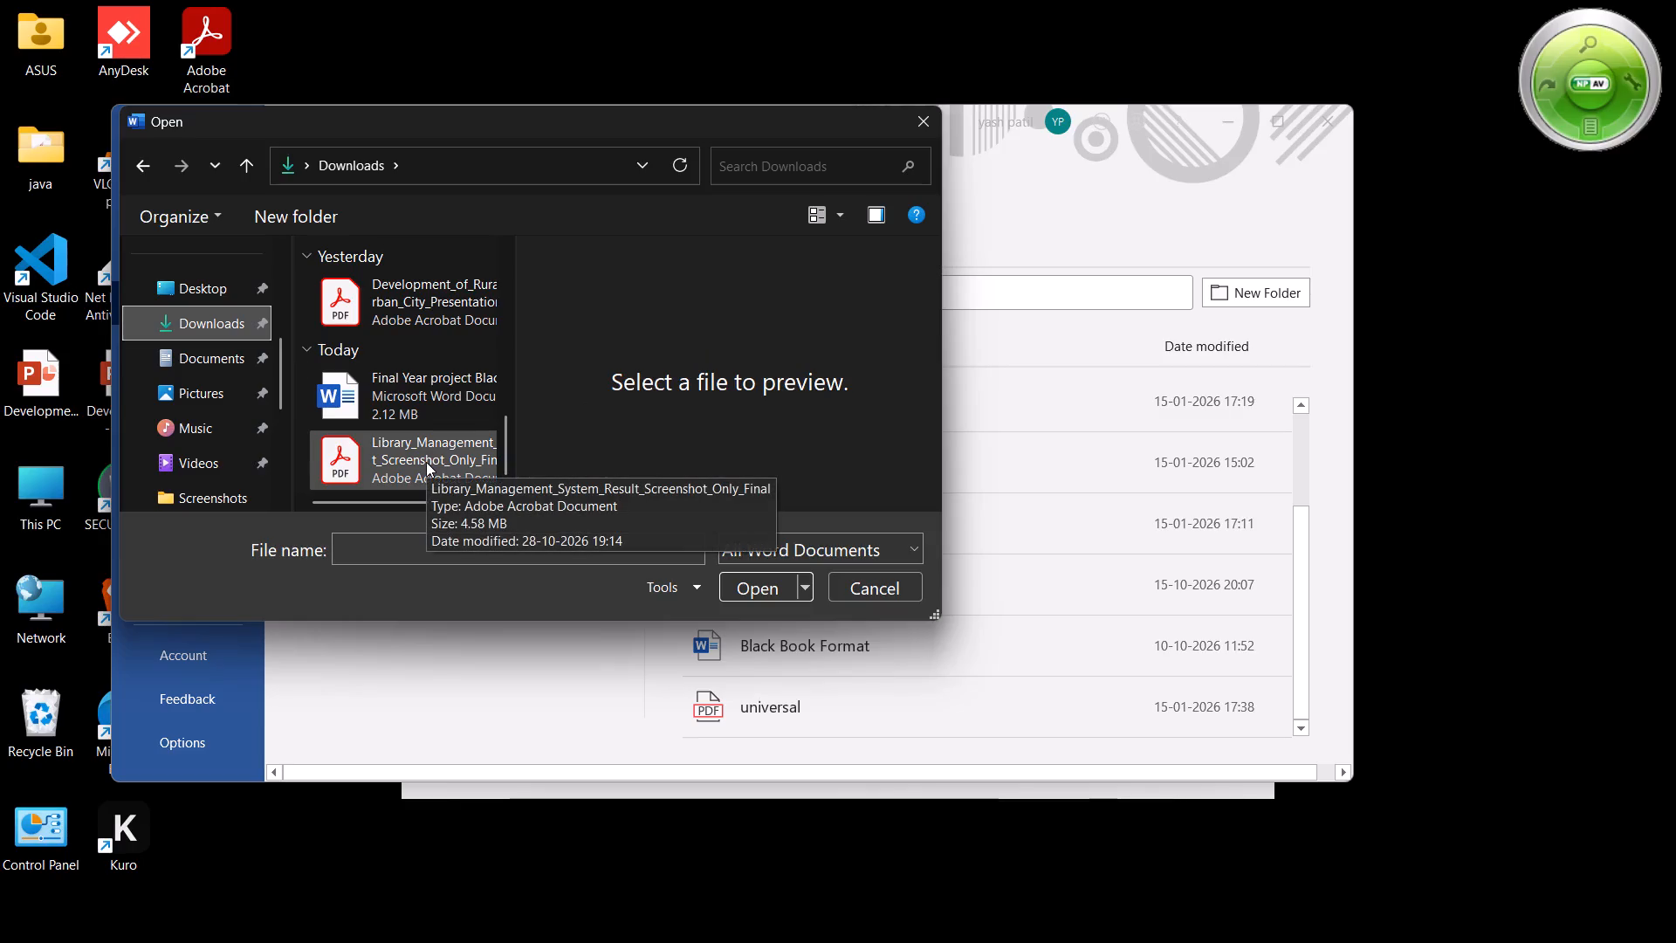
double_click(426, 462)
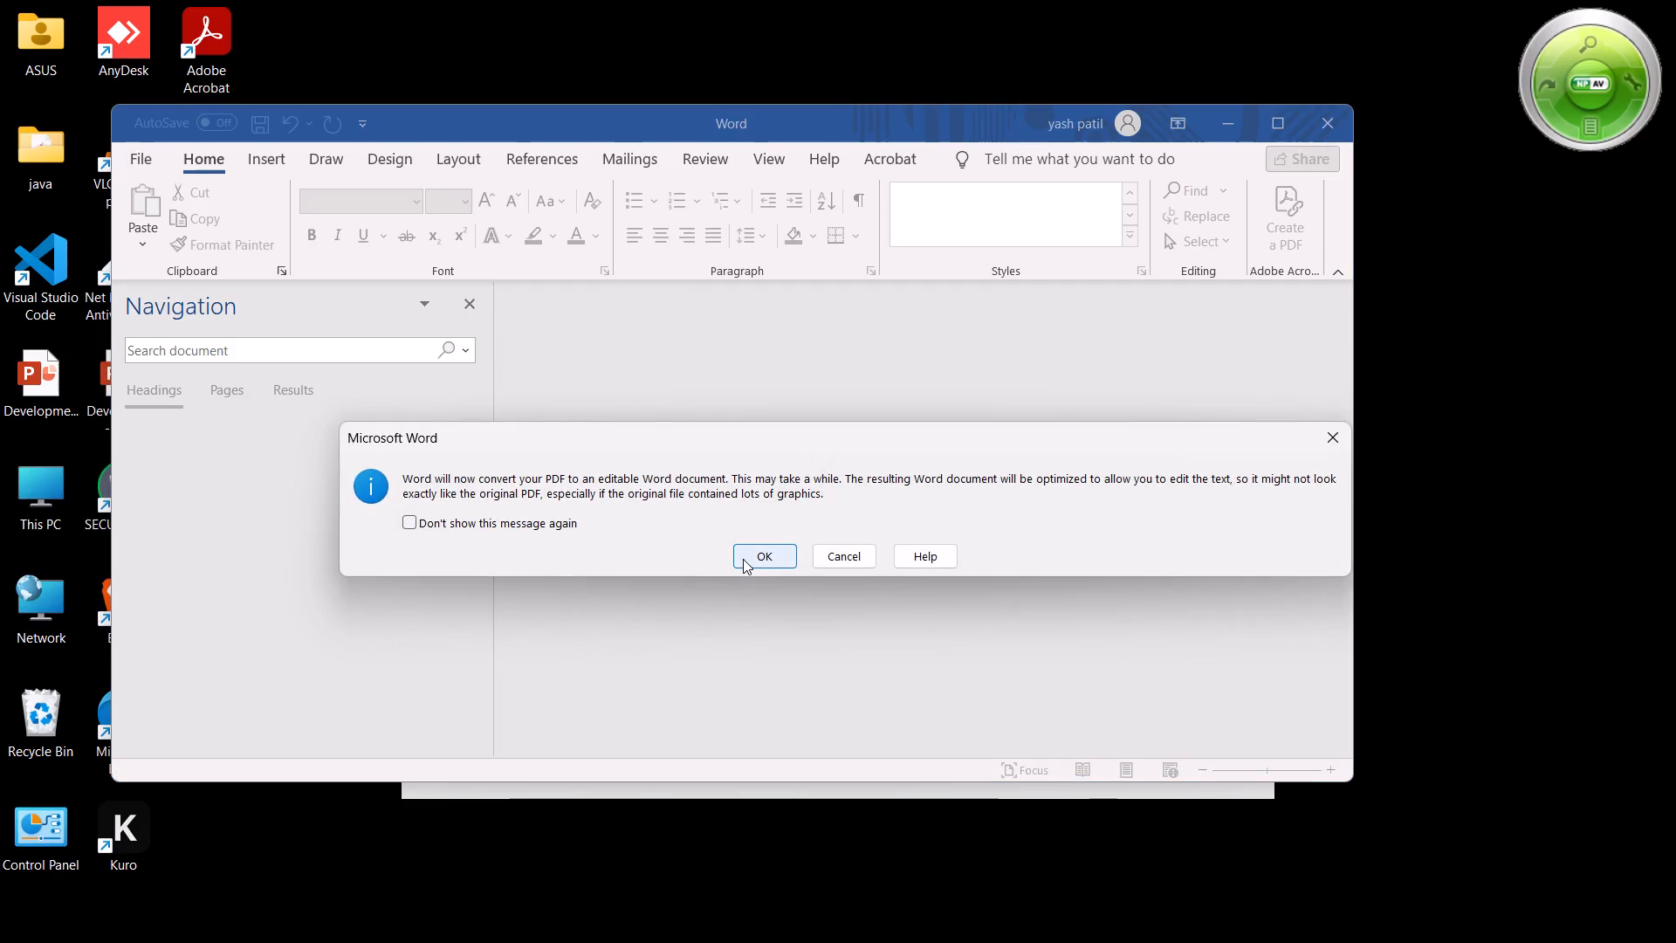
click(747, 557)
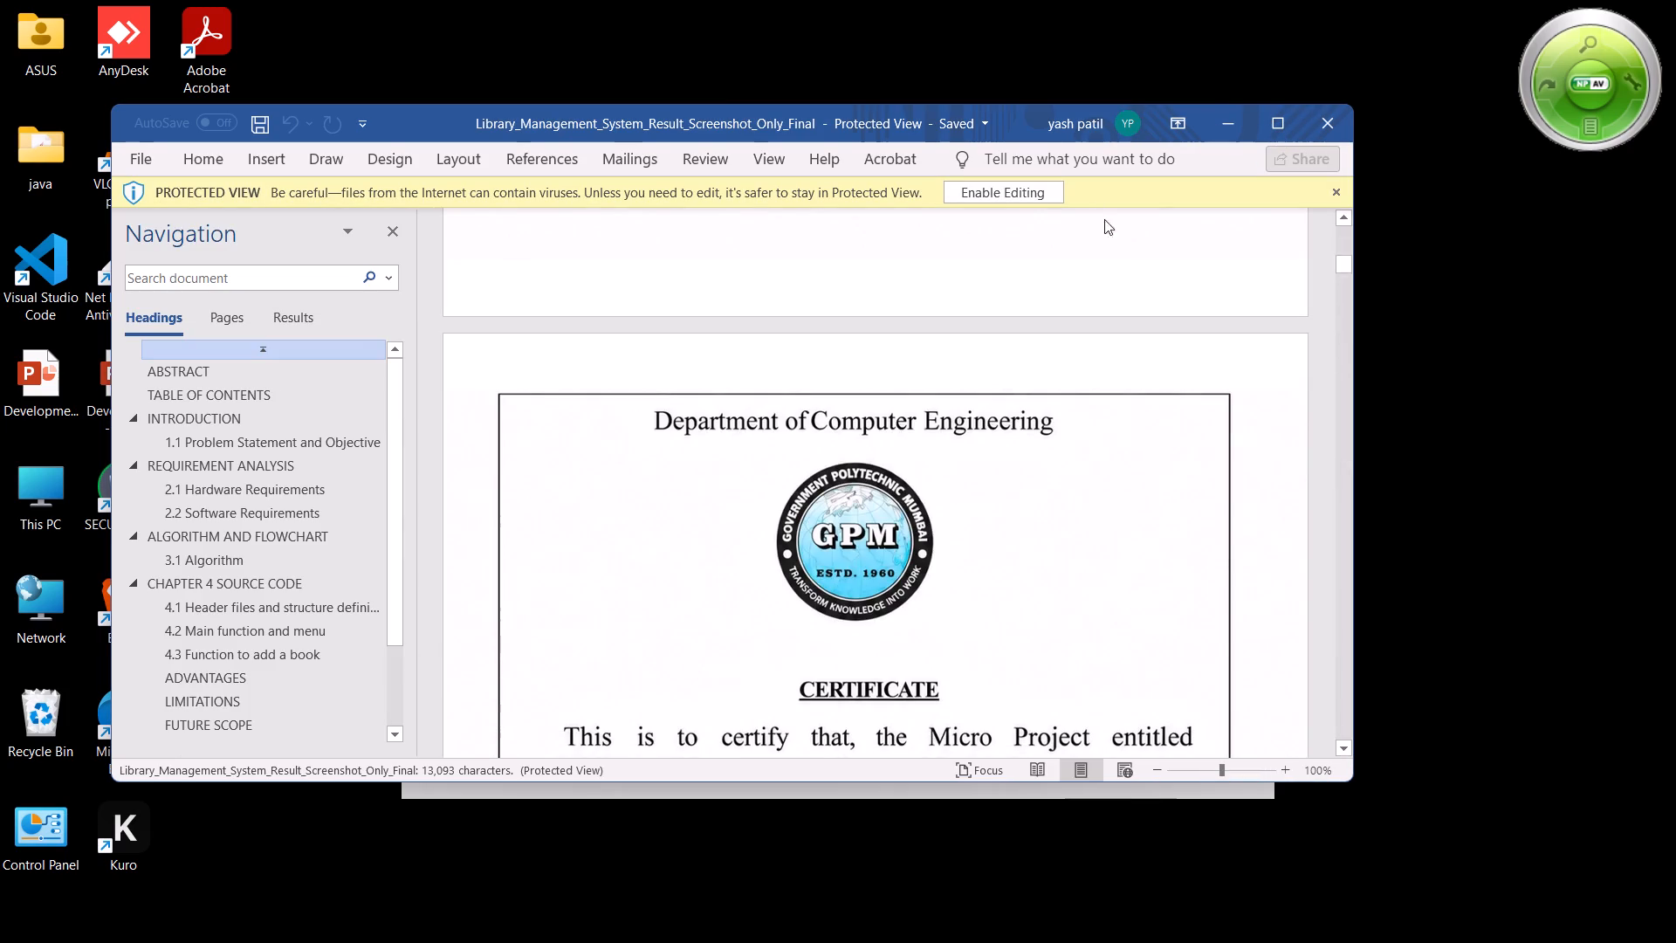
Maximize the Library Management System document, enable editing on it and accept the PDF conversion.
click(1273, 127)
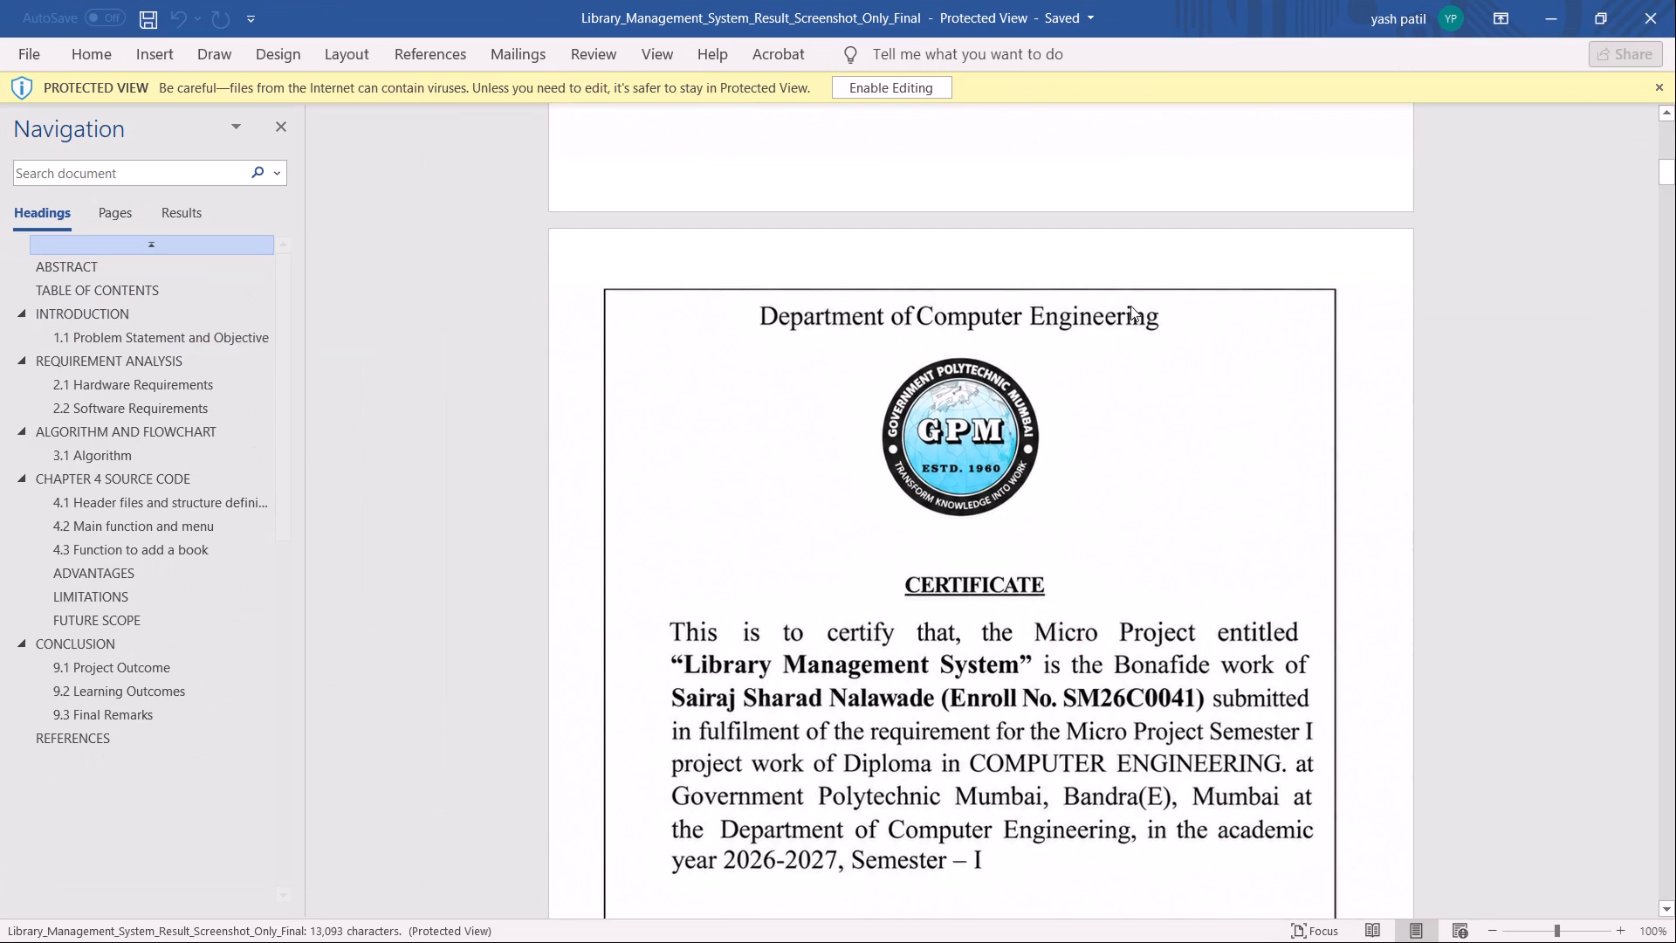
scroll(1024, 436, down, 1)
scroll(1020, 722, down, 1)
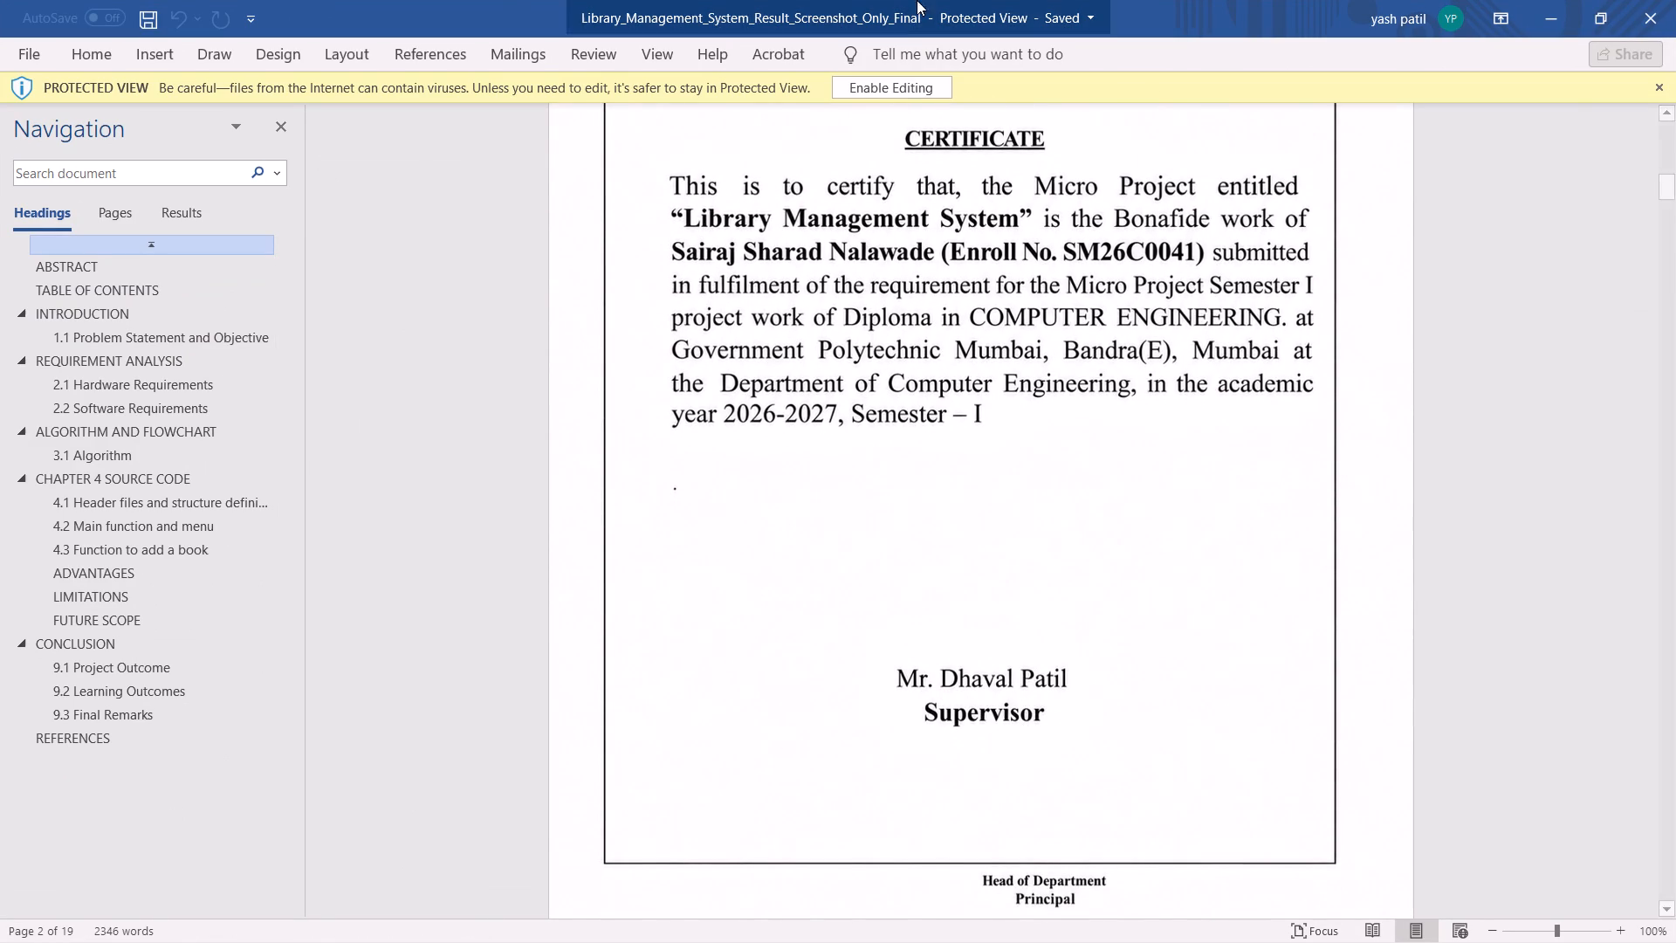
click(875, 90)
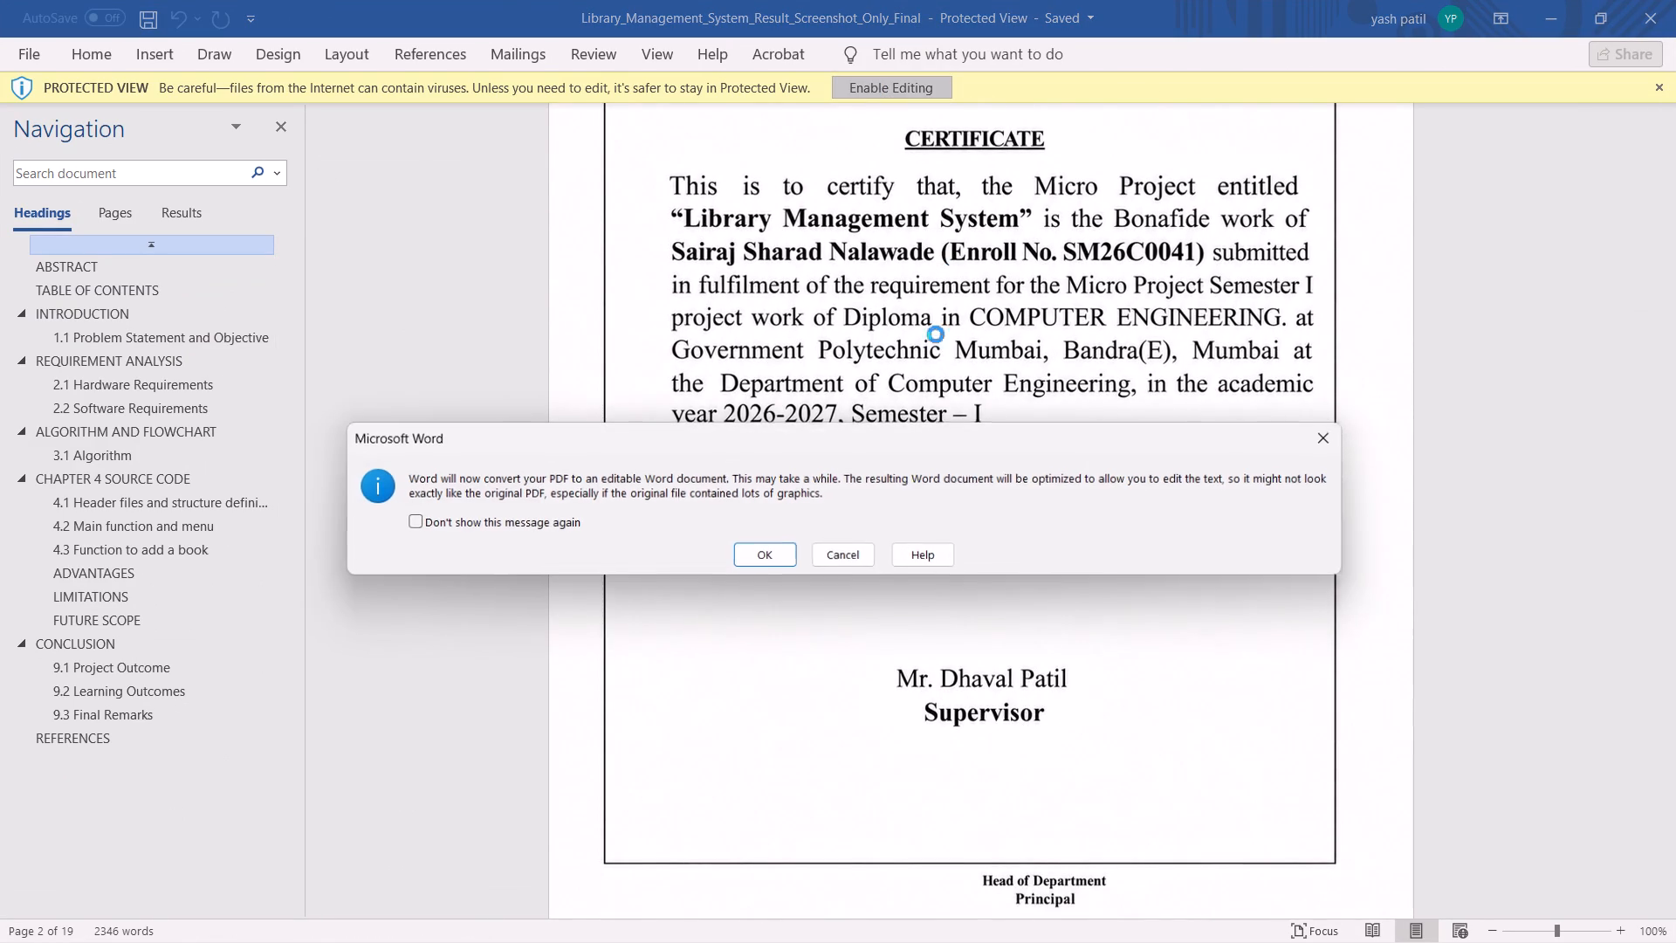
click(739, 561)
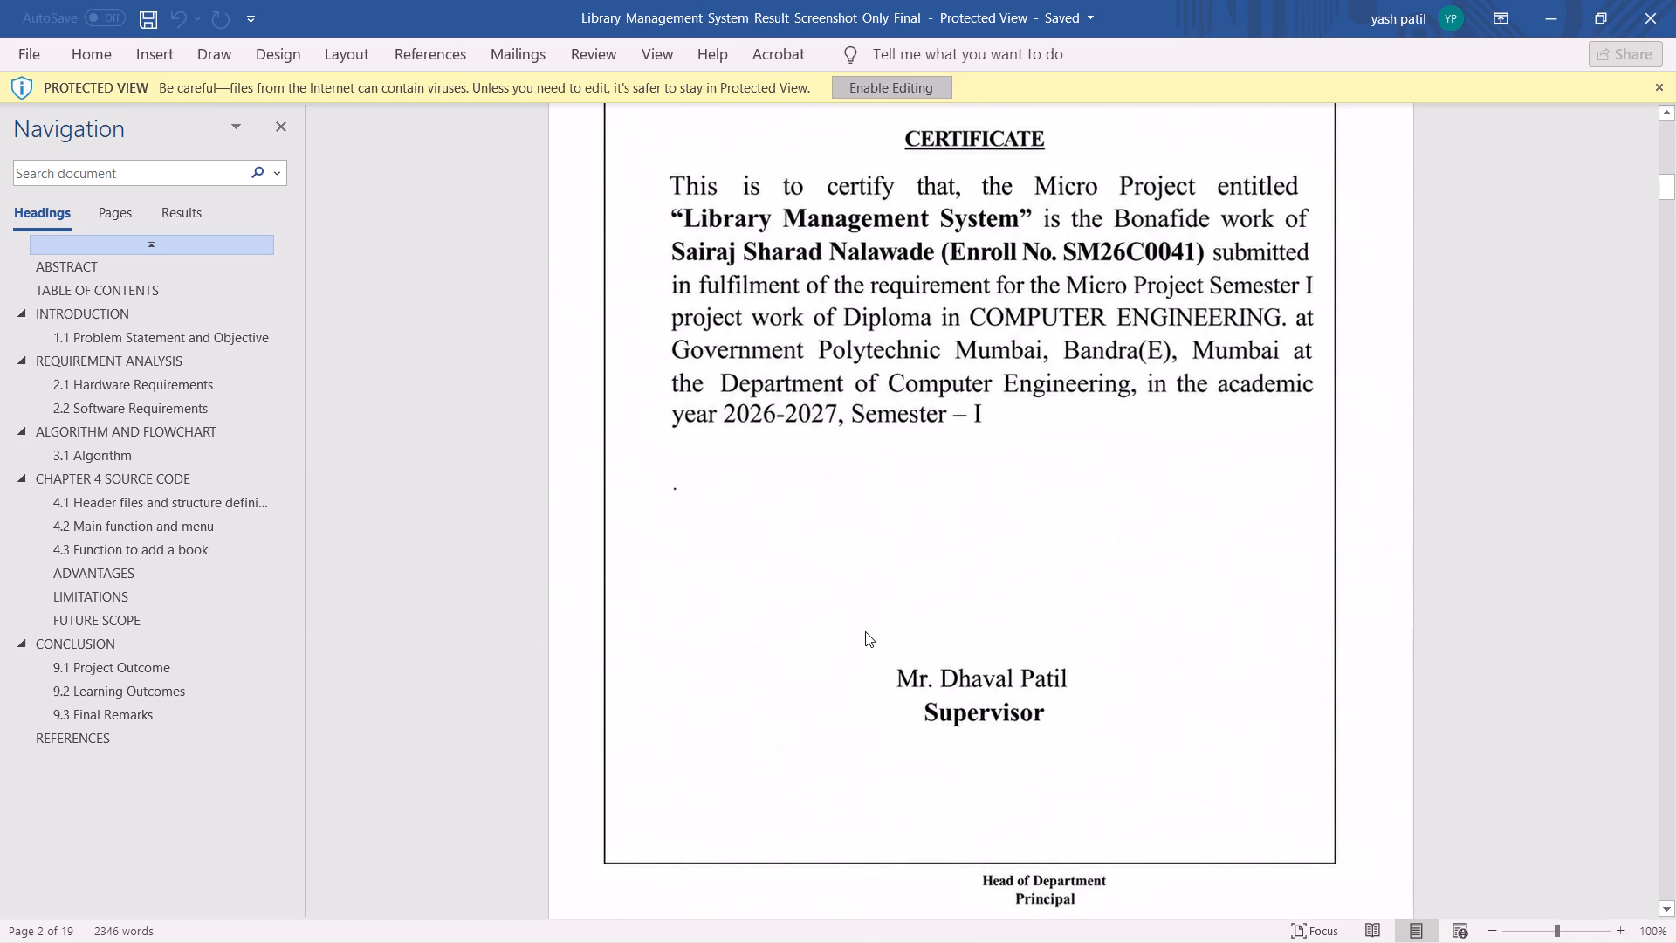
Try to insert a hyphen at the end of the student's name on the cover page.
scroll(865, 631, down, 3)
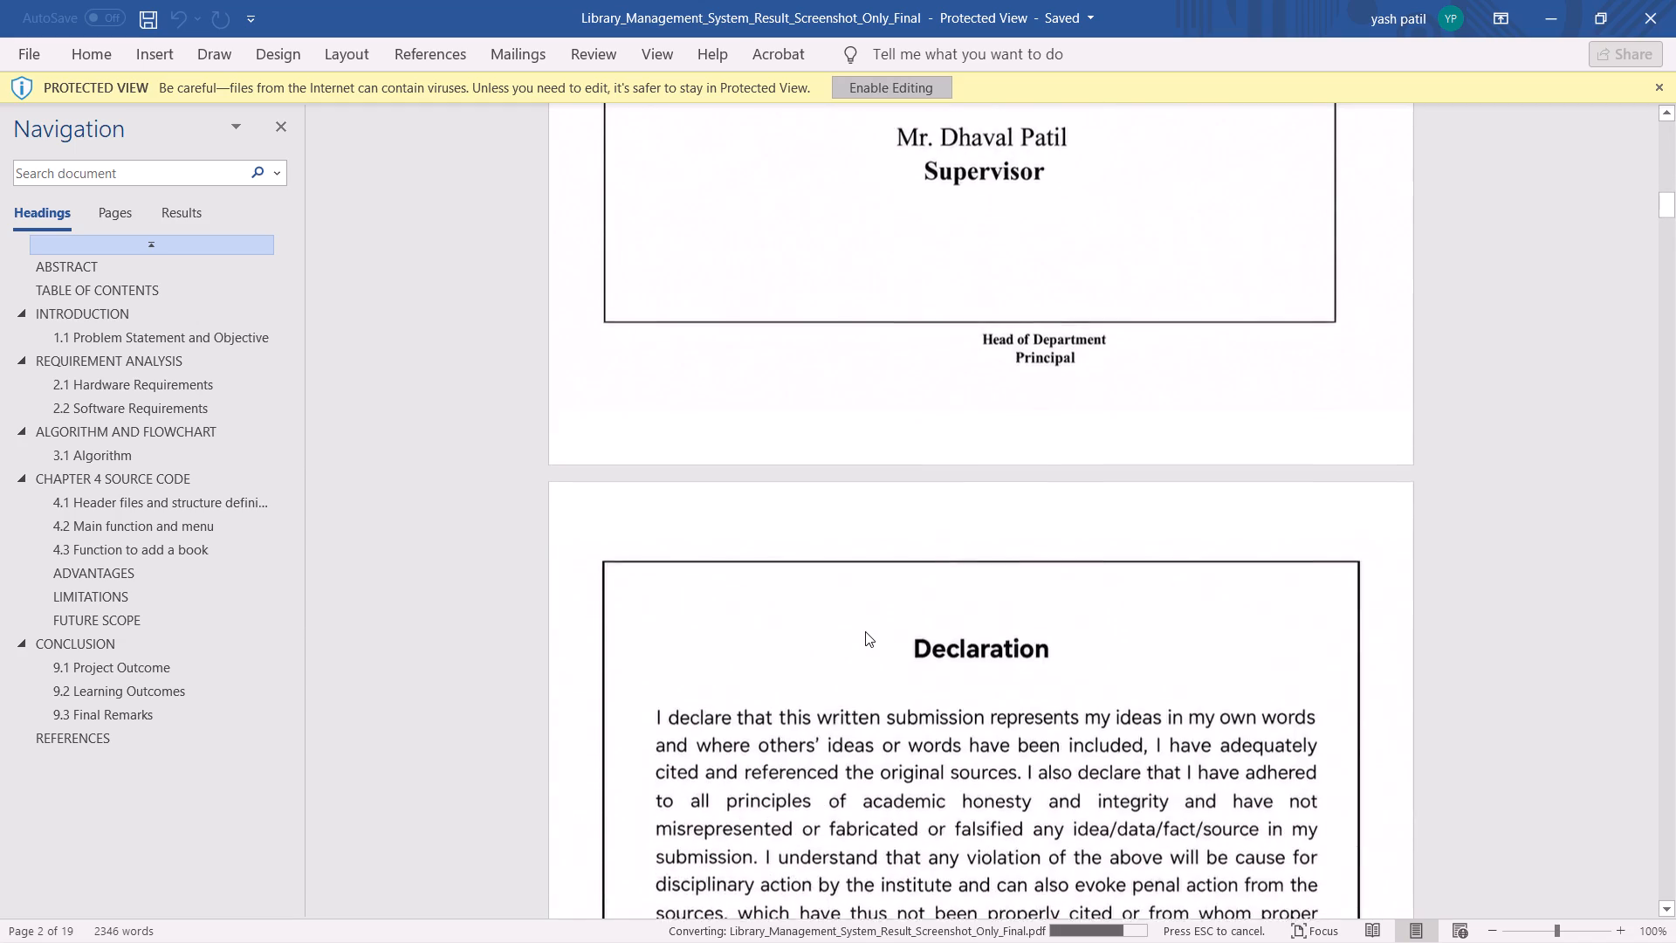
scroll(865, 631, up, 1)
scroll(865, 631, down, 1)
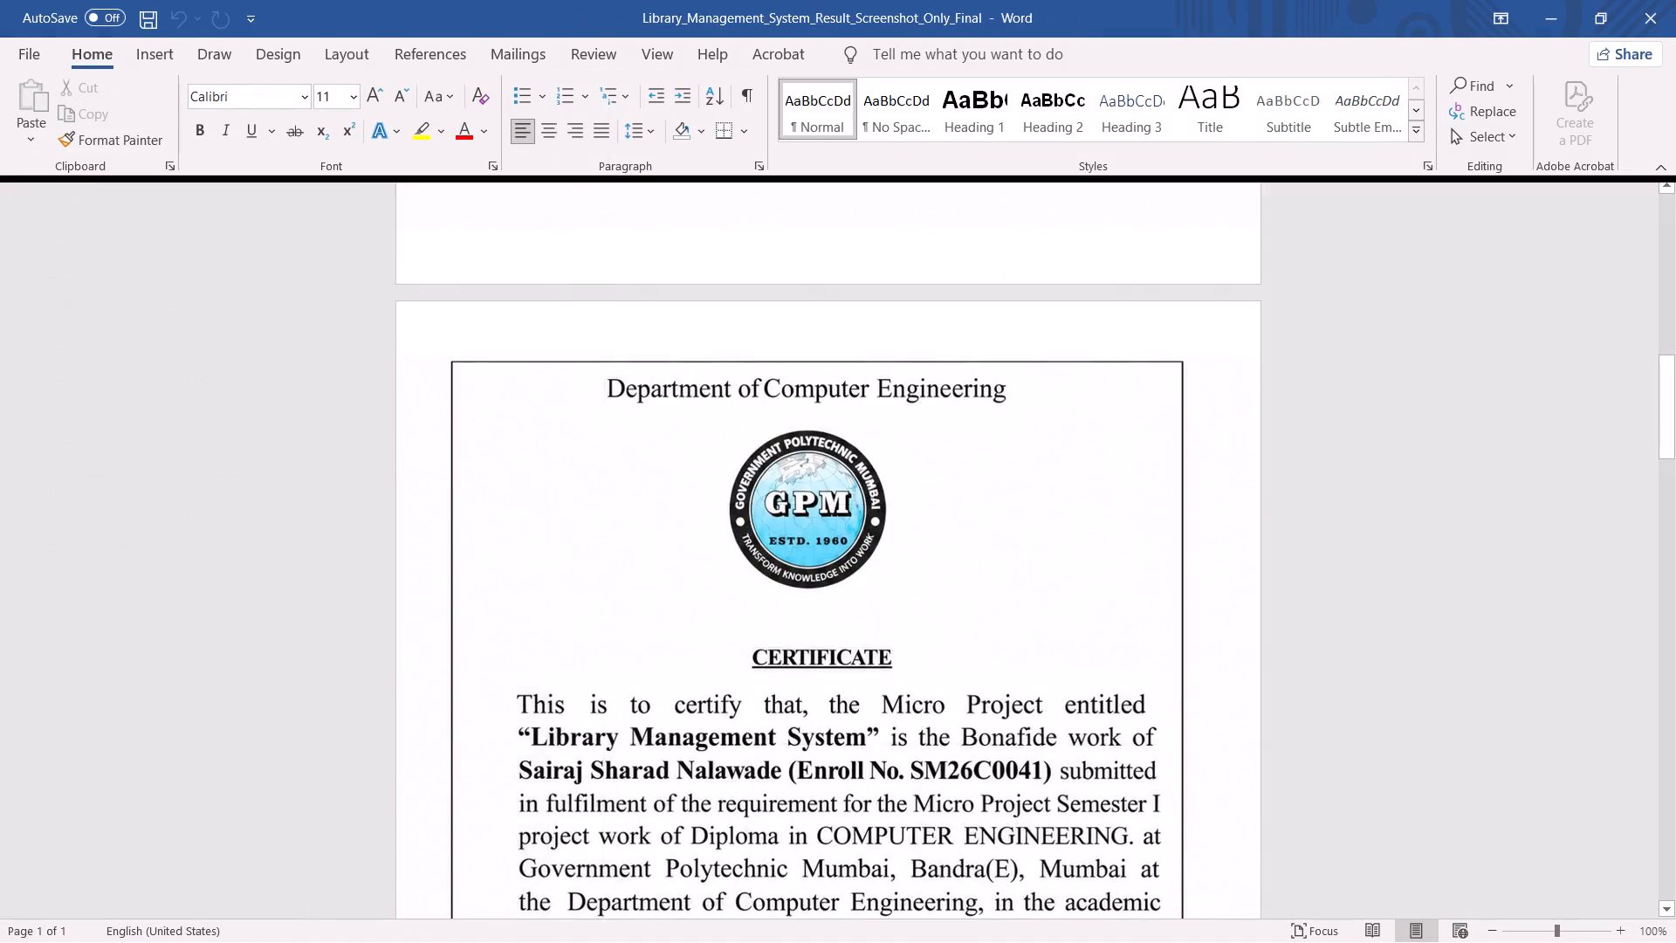
scroll(865, 631, down, 1)
scroll(870, 363, up, 2)
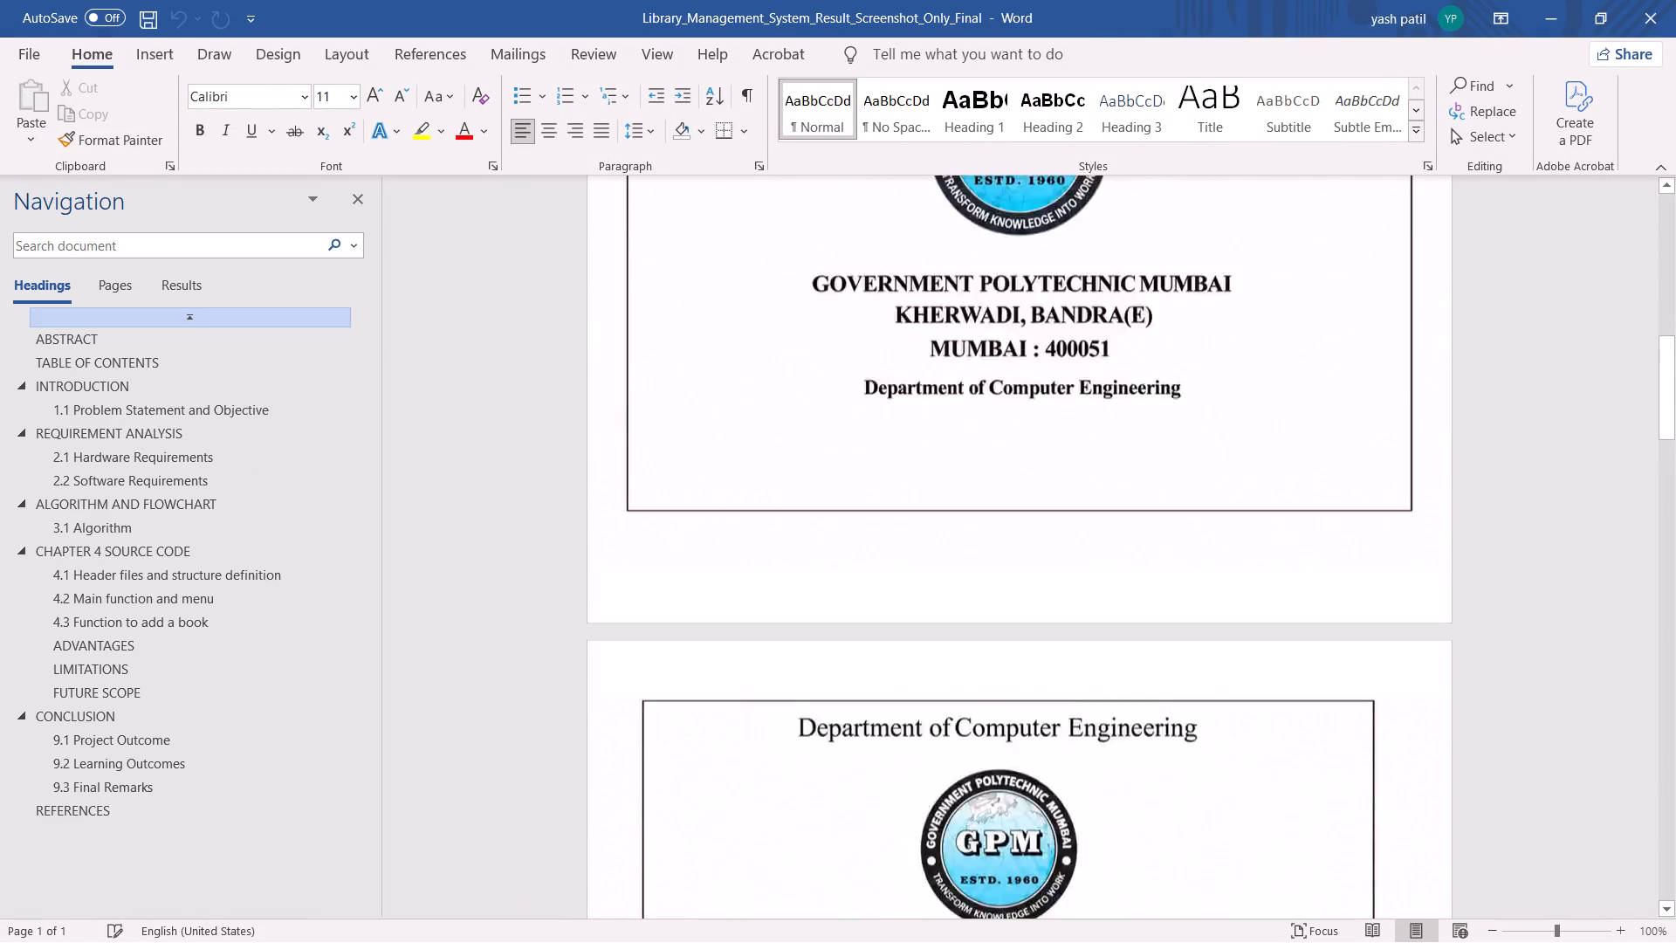
scroll(870, 363, up, 1)
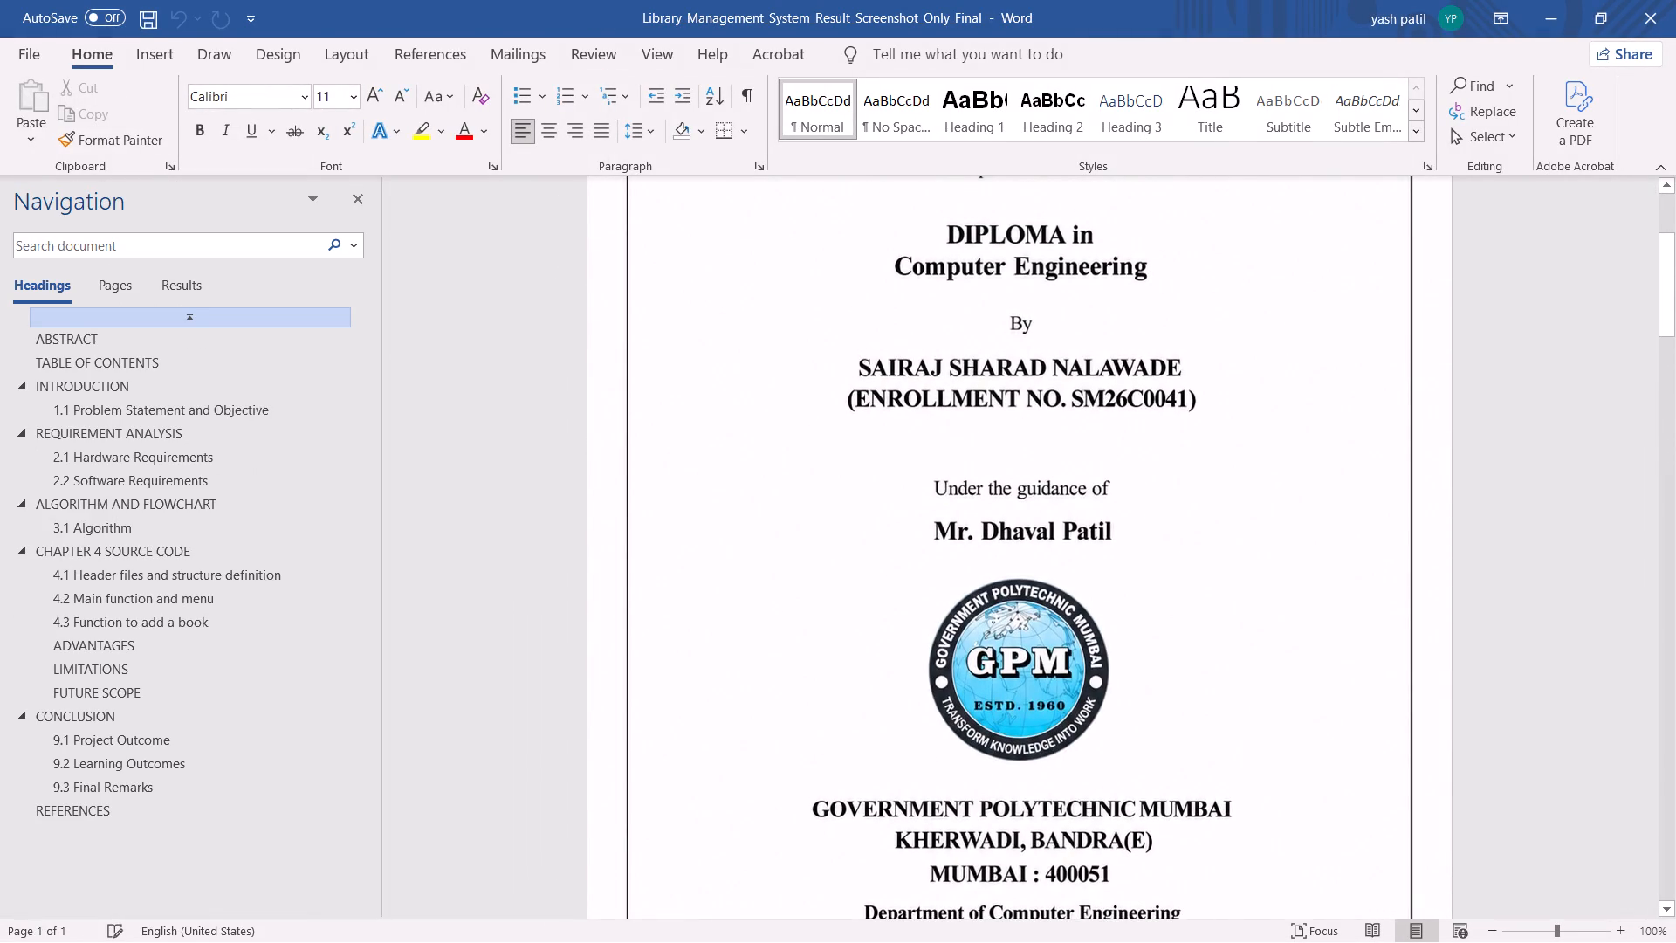
click(1179, 369)
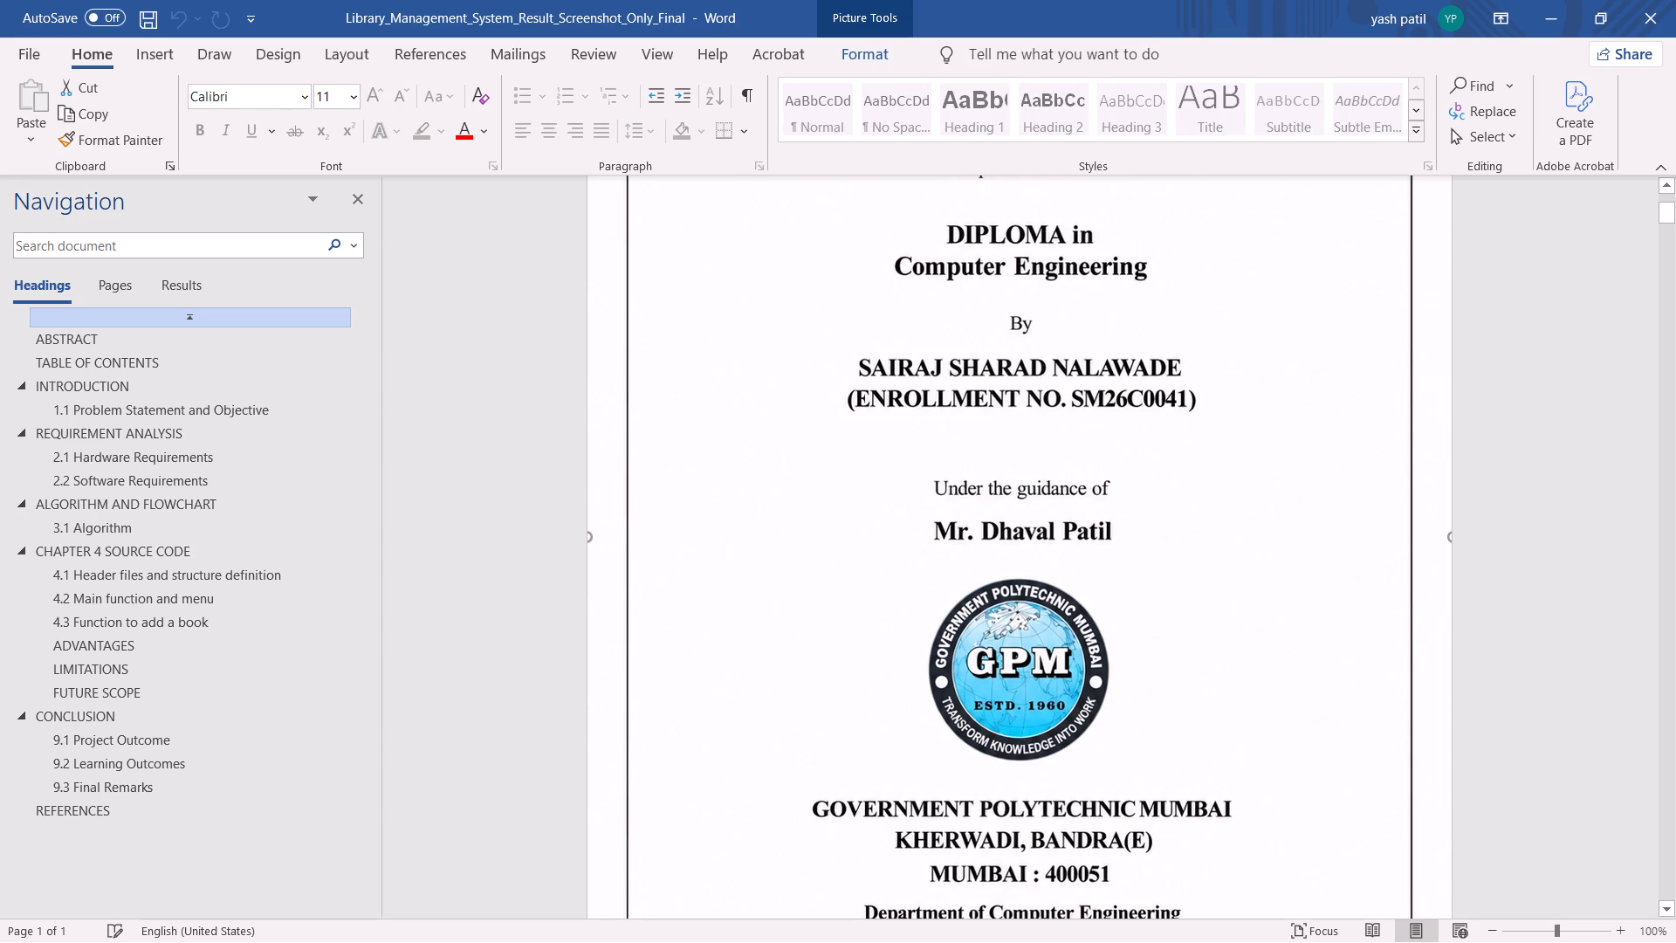
click(1179, 369)
key(minus)
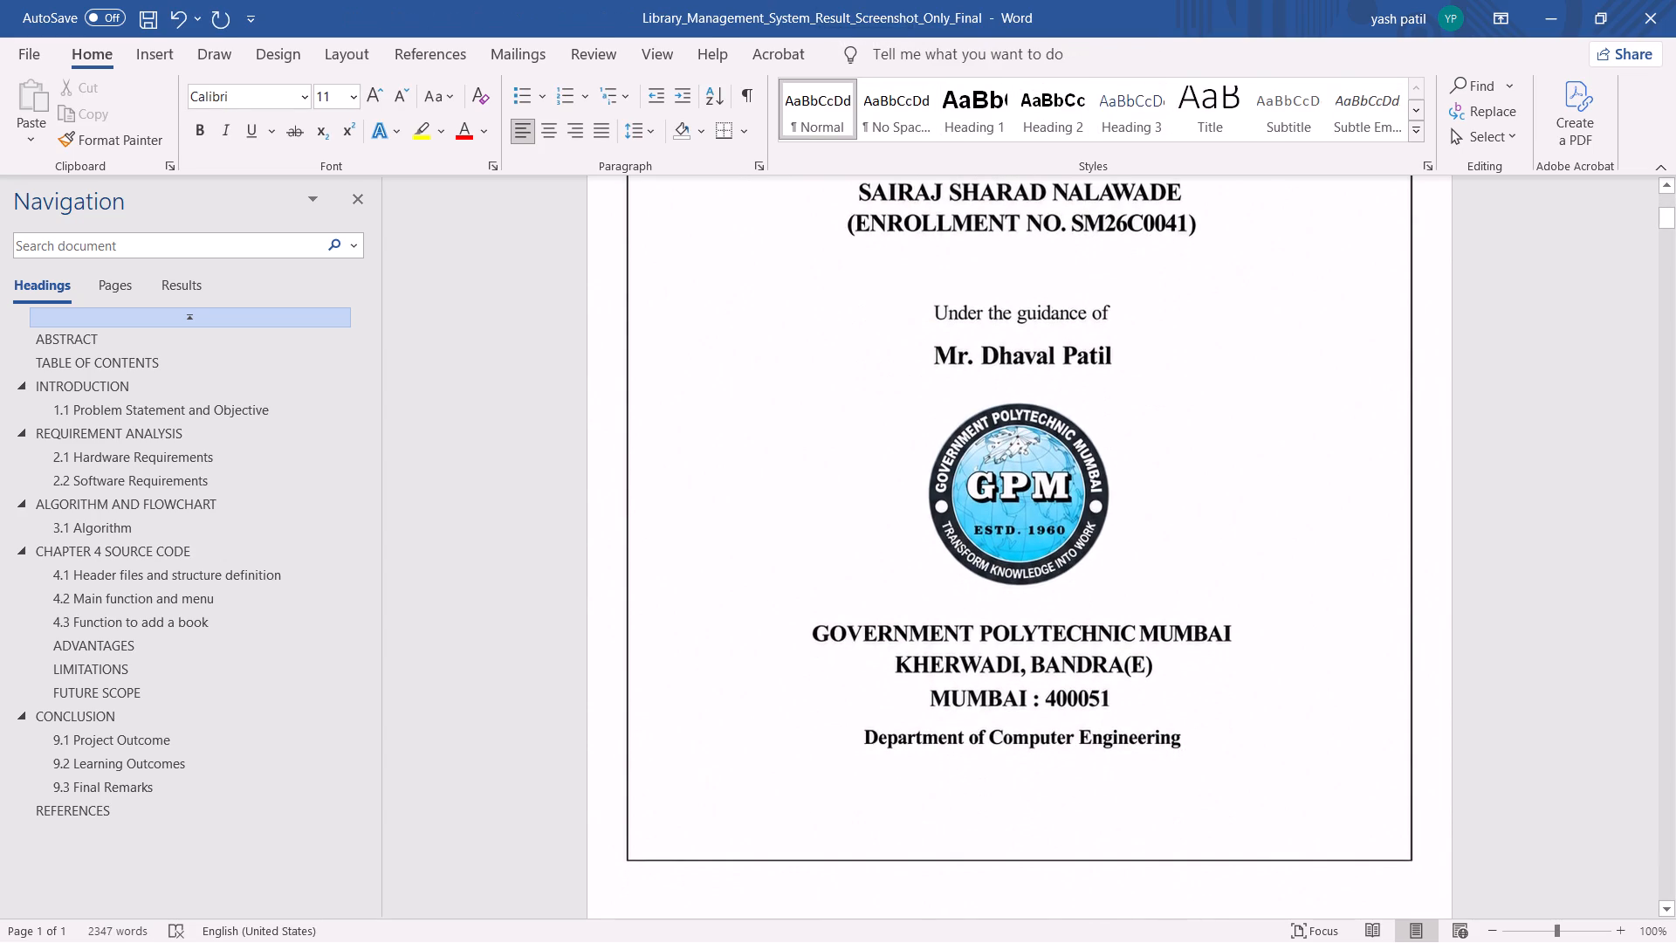
scroll(1196, 272, up, 2)
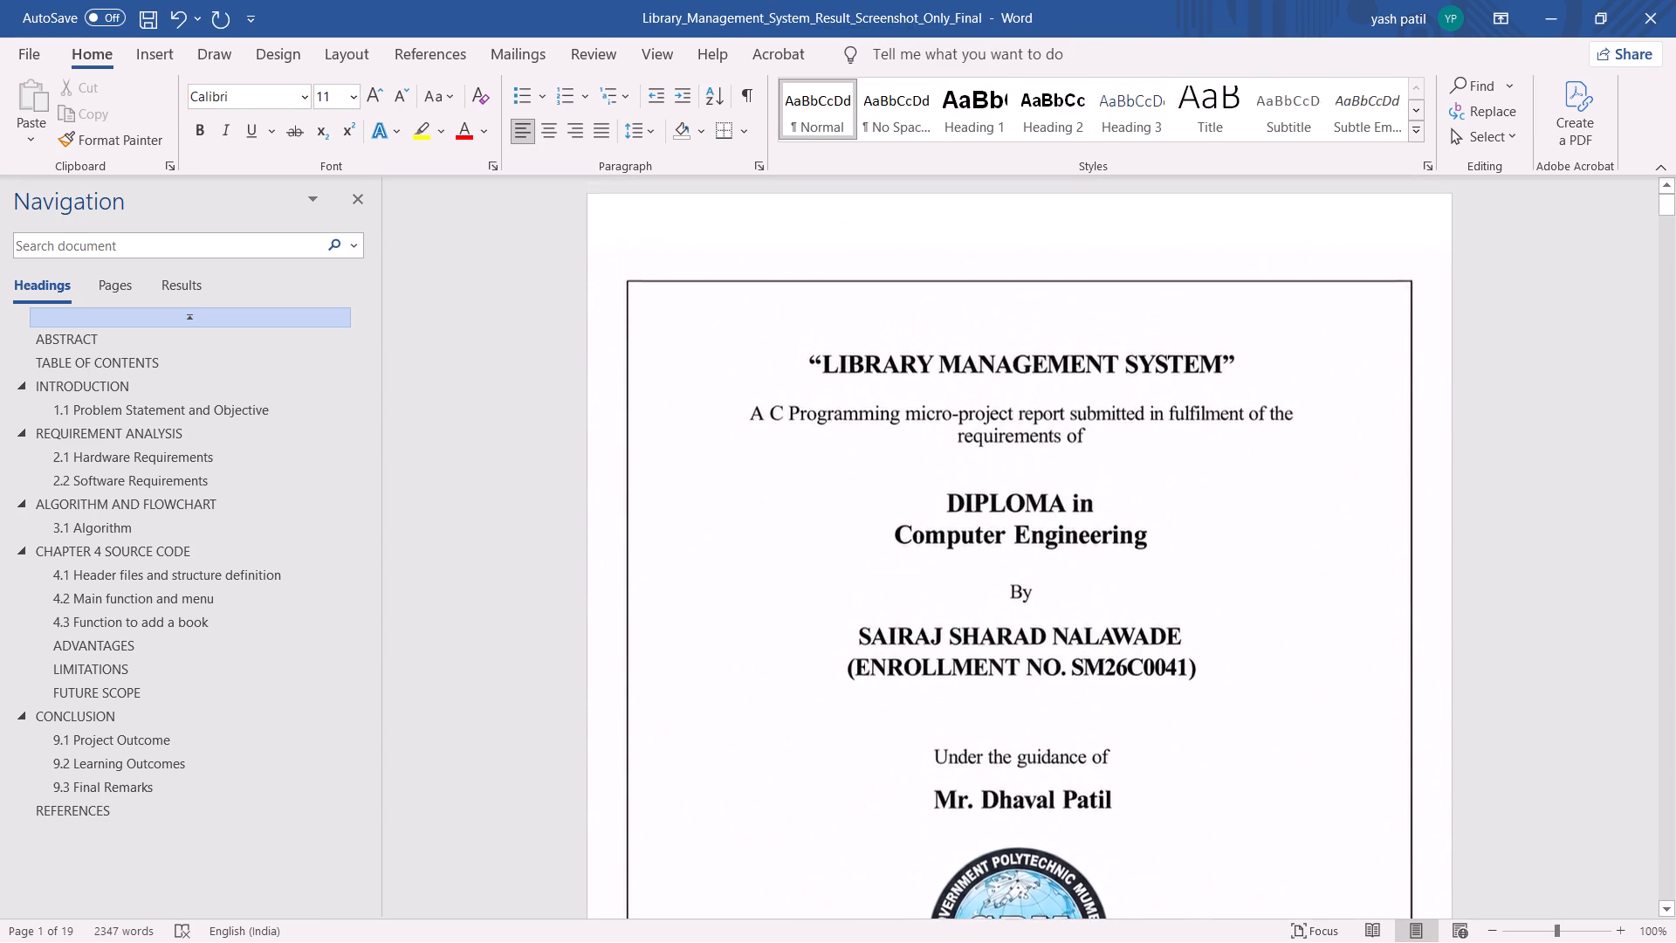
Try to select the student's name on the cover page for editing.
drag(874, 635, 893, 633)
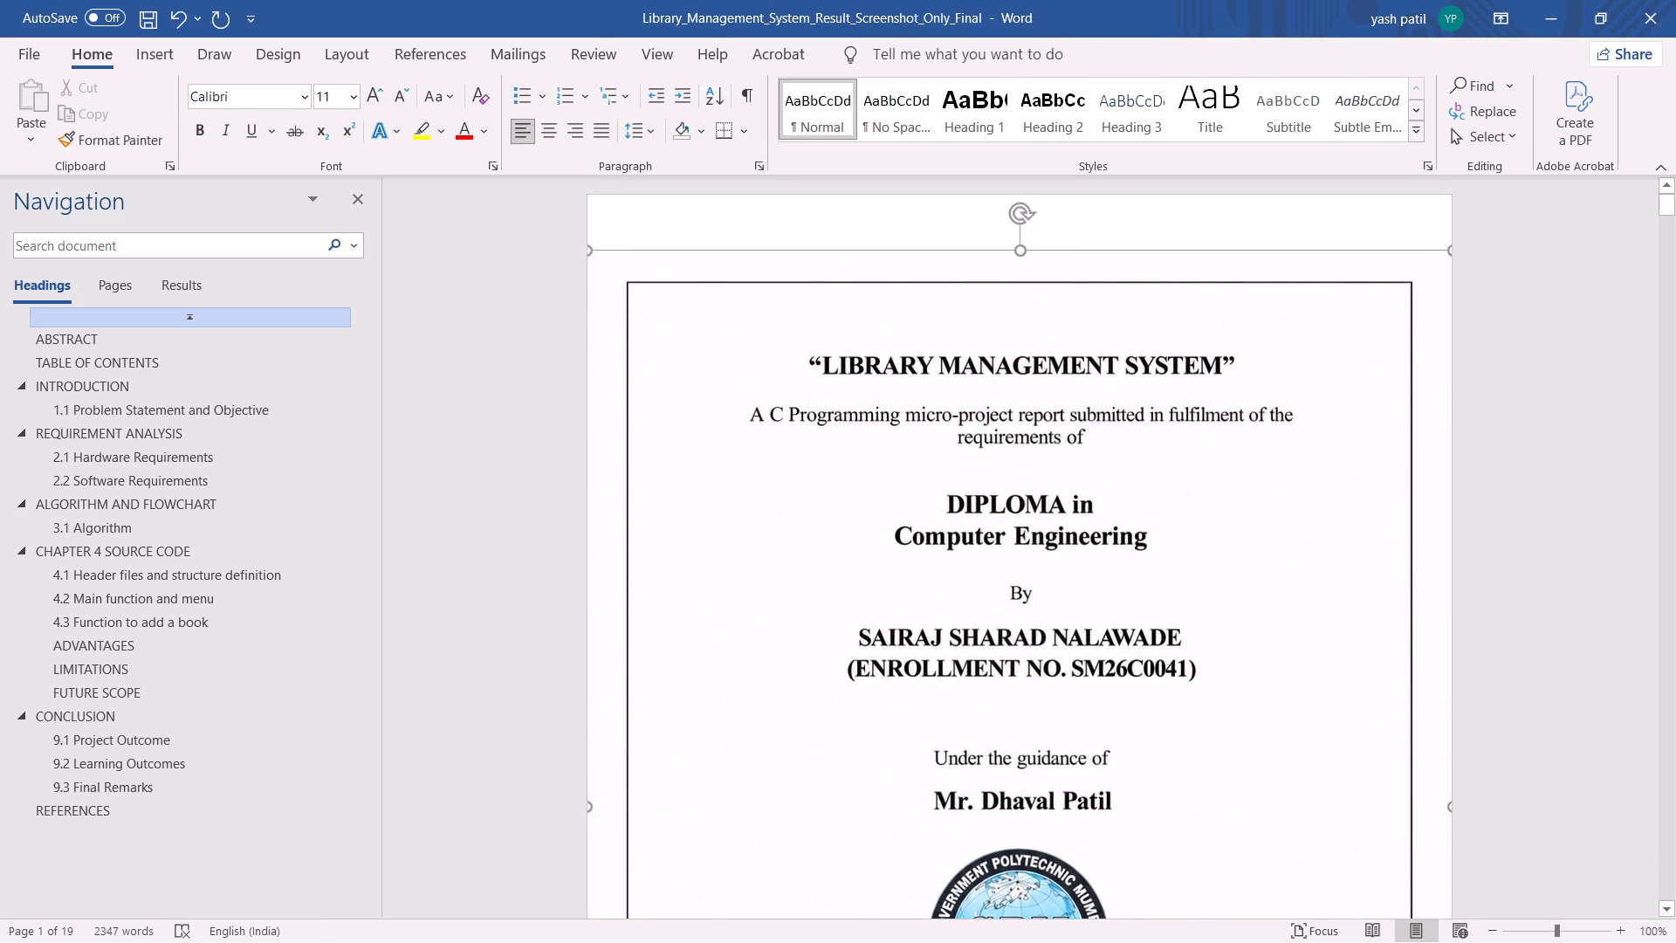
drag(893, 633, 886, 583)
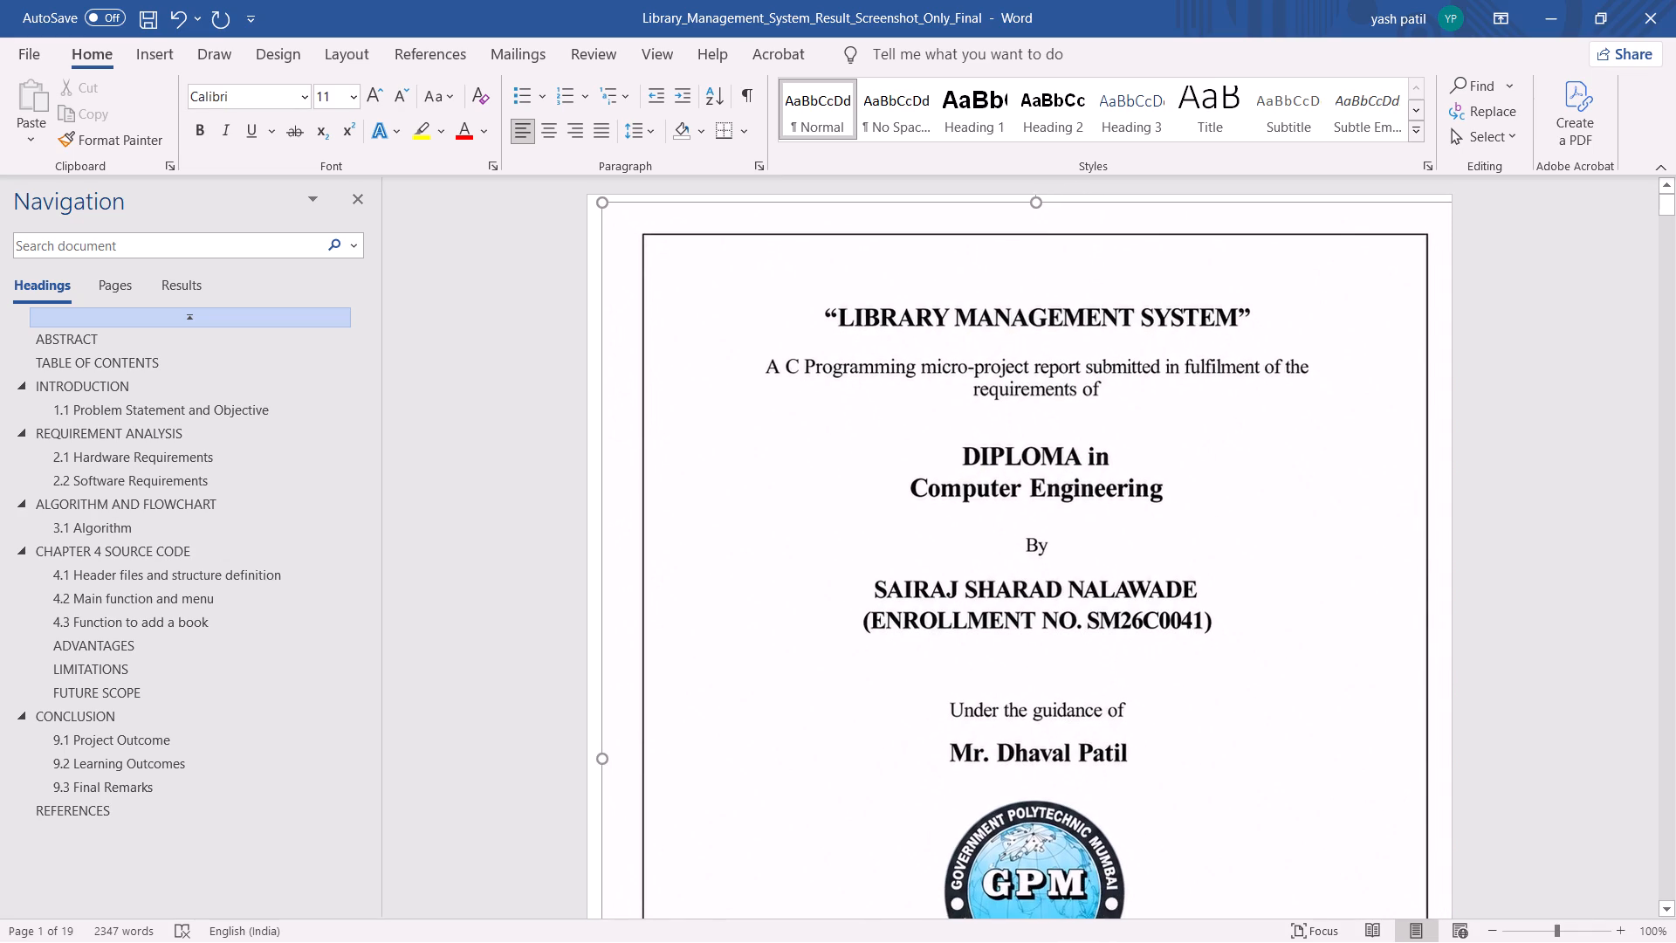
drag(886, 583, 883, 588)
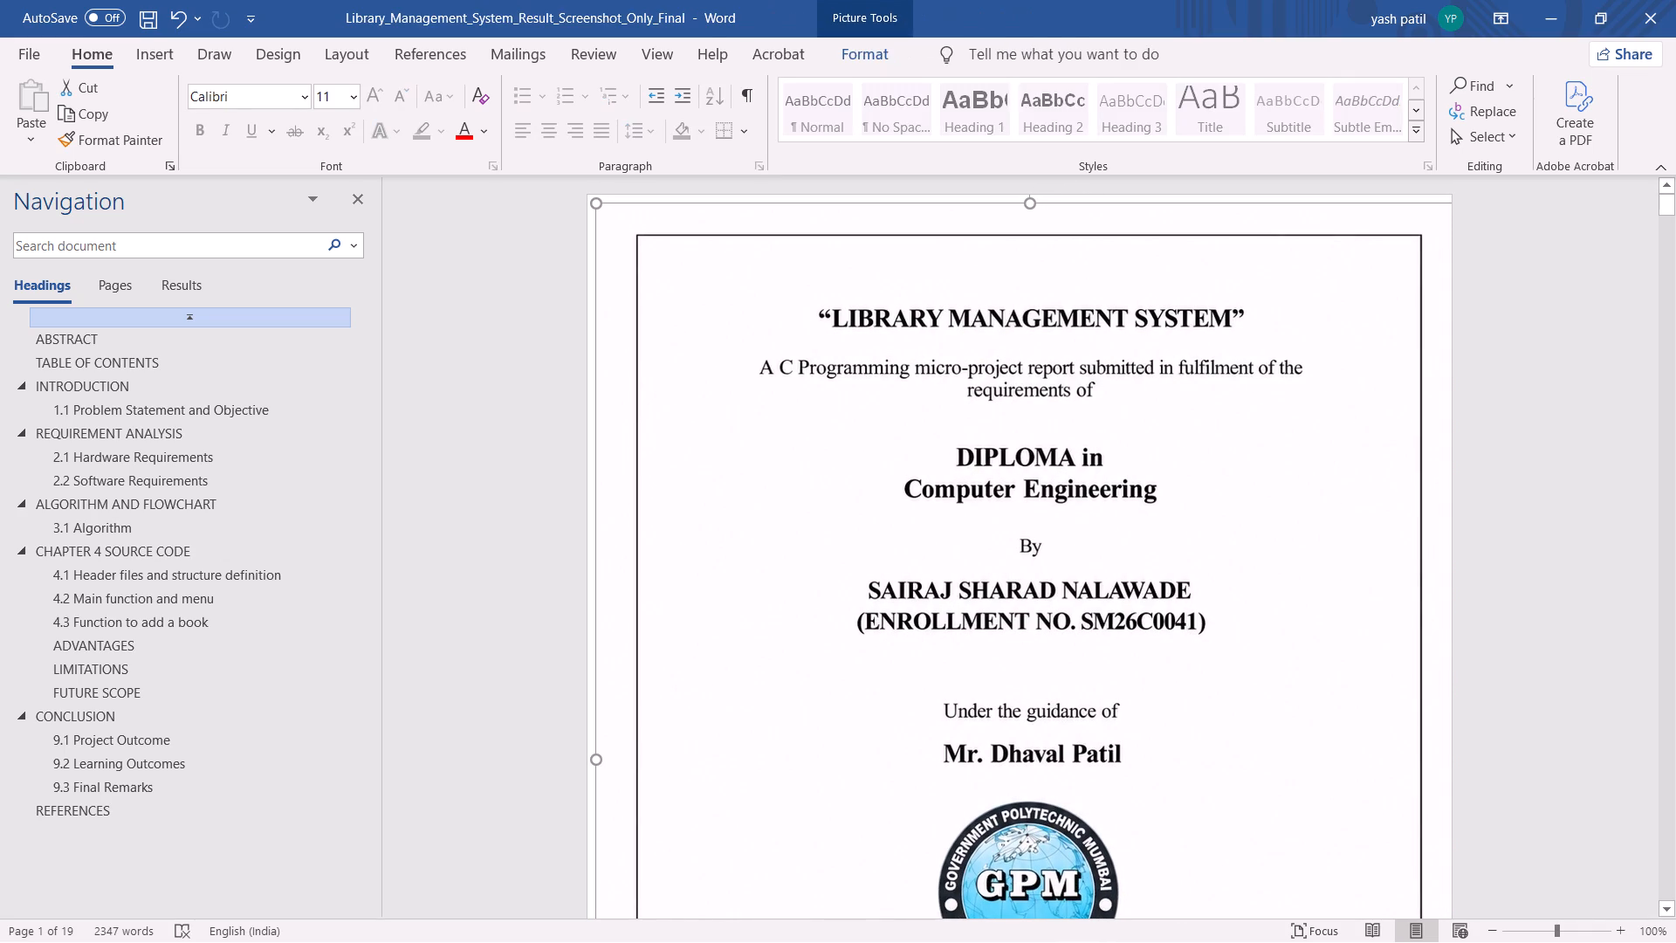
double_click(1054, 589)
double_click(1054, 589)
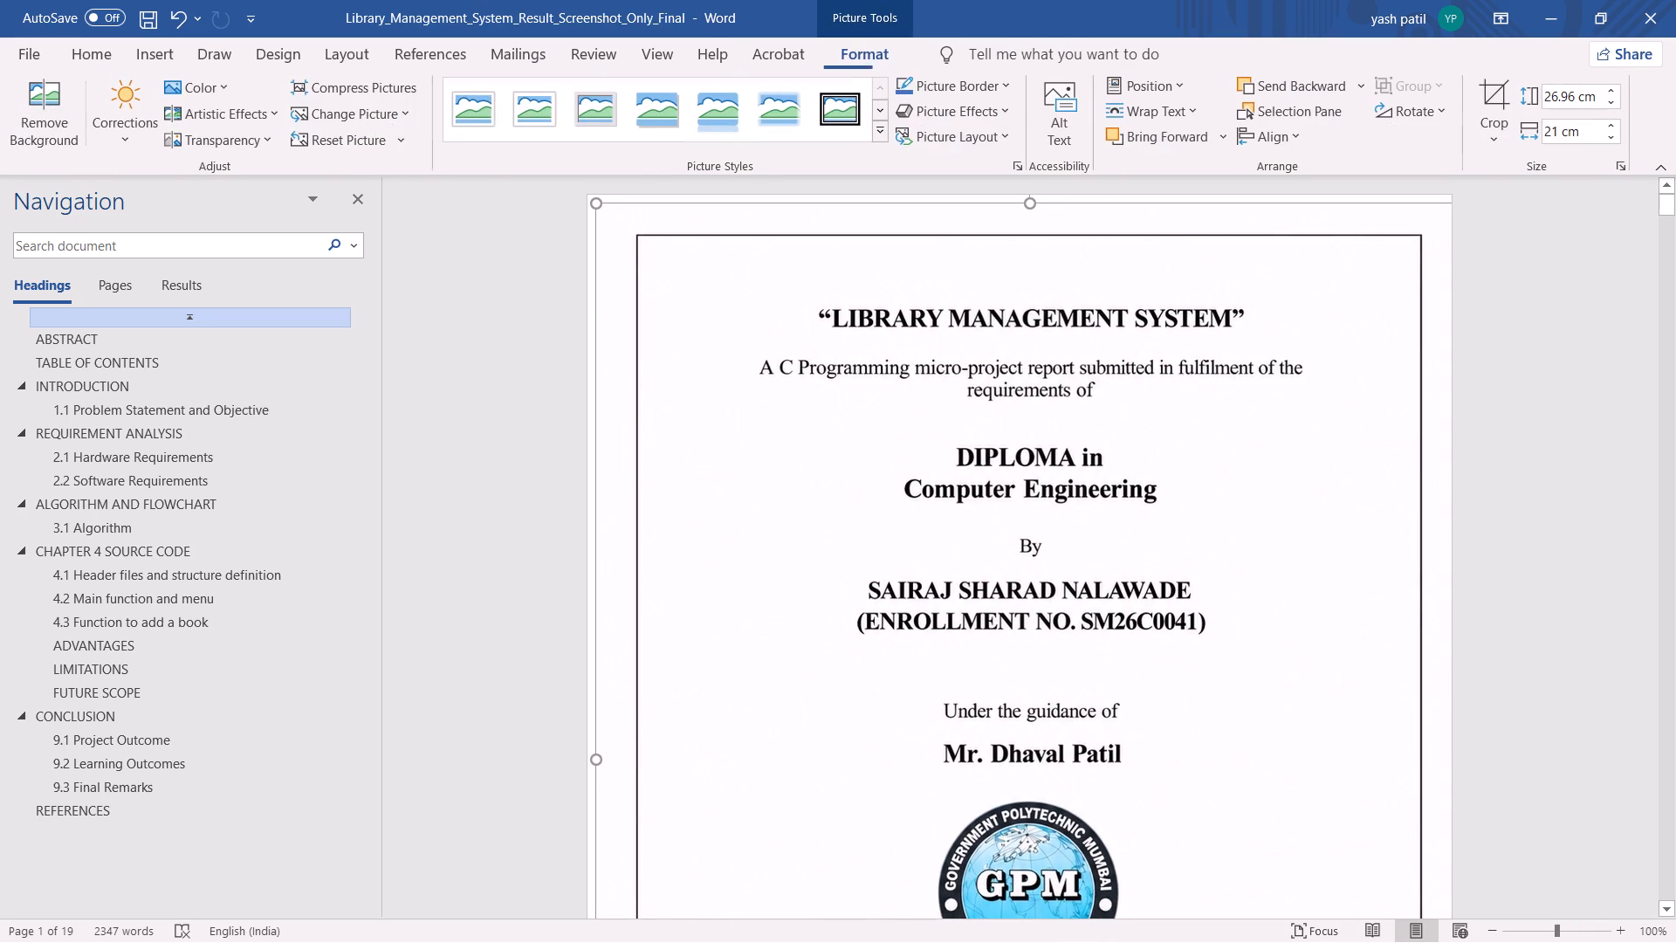
Look through the converted report's opening pages, including the certificate and table of contents, and return to the cover page.
scroll(1054, 589, down, 19)
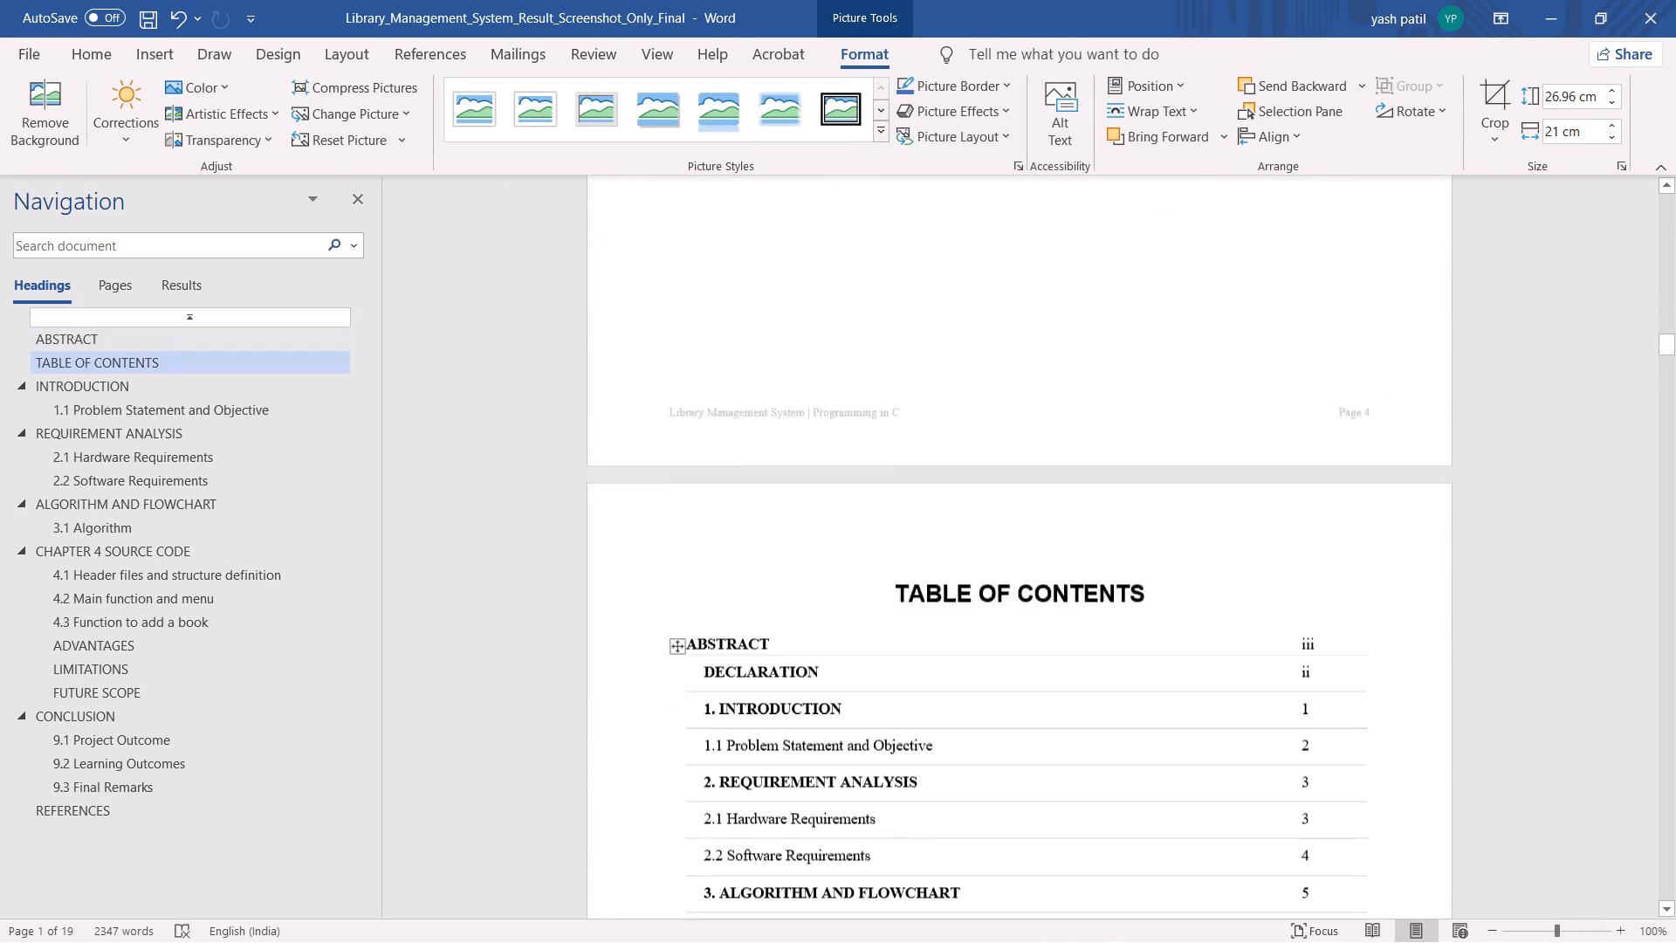
scroll(1054, 589, down, 2)
scroll(980, 410, up, 14)
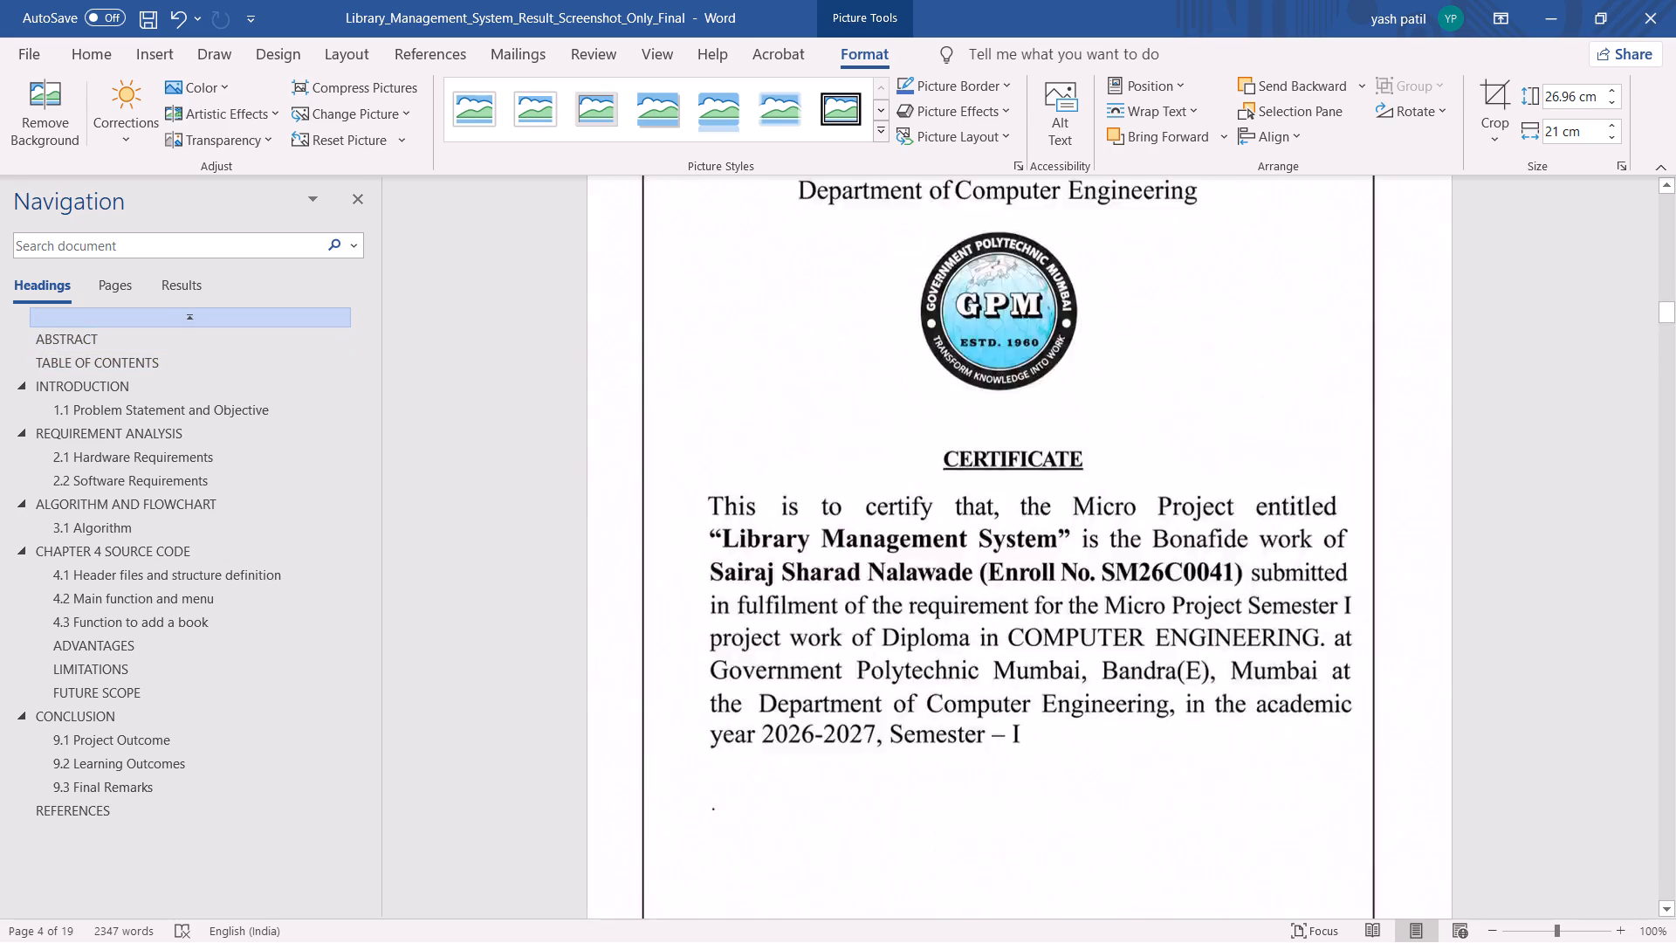
scroll(980, 410, up, 4)
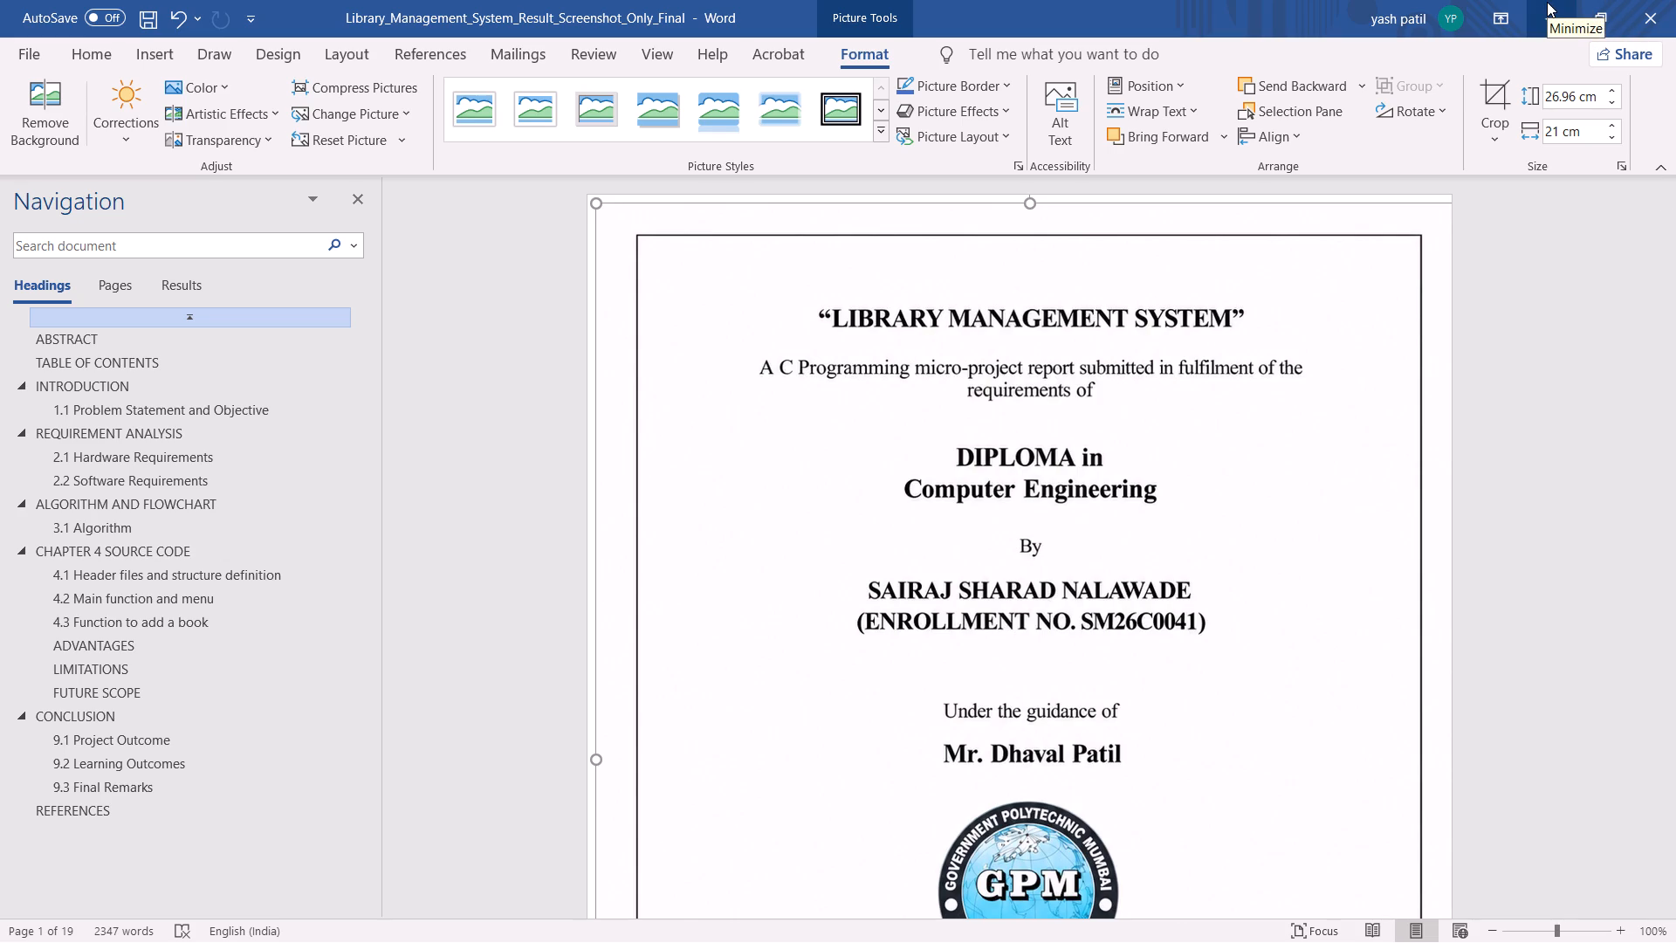
Close the converted Library Management System report document.
click(1673, 8)
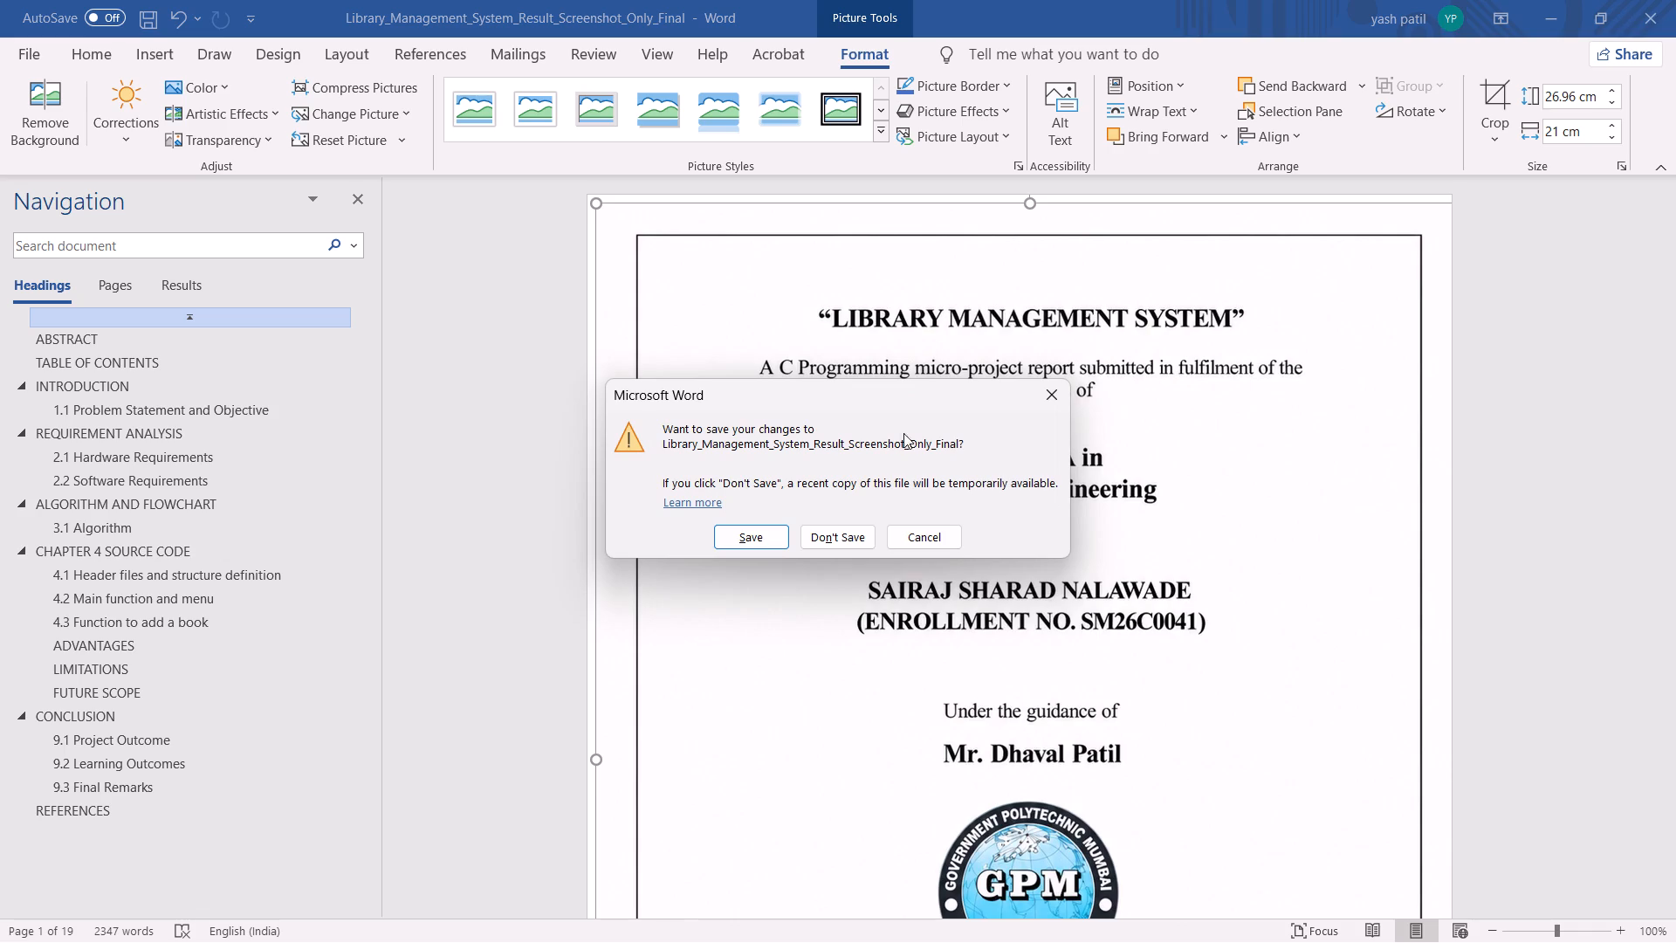
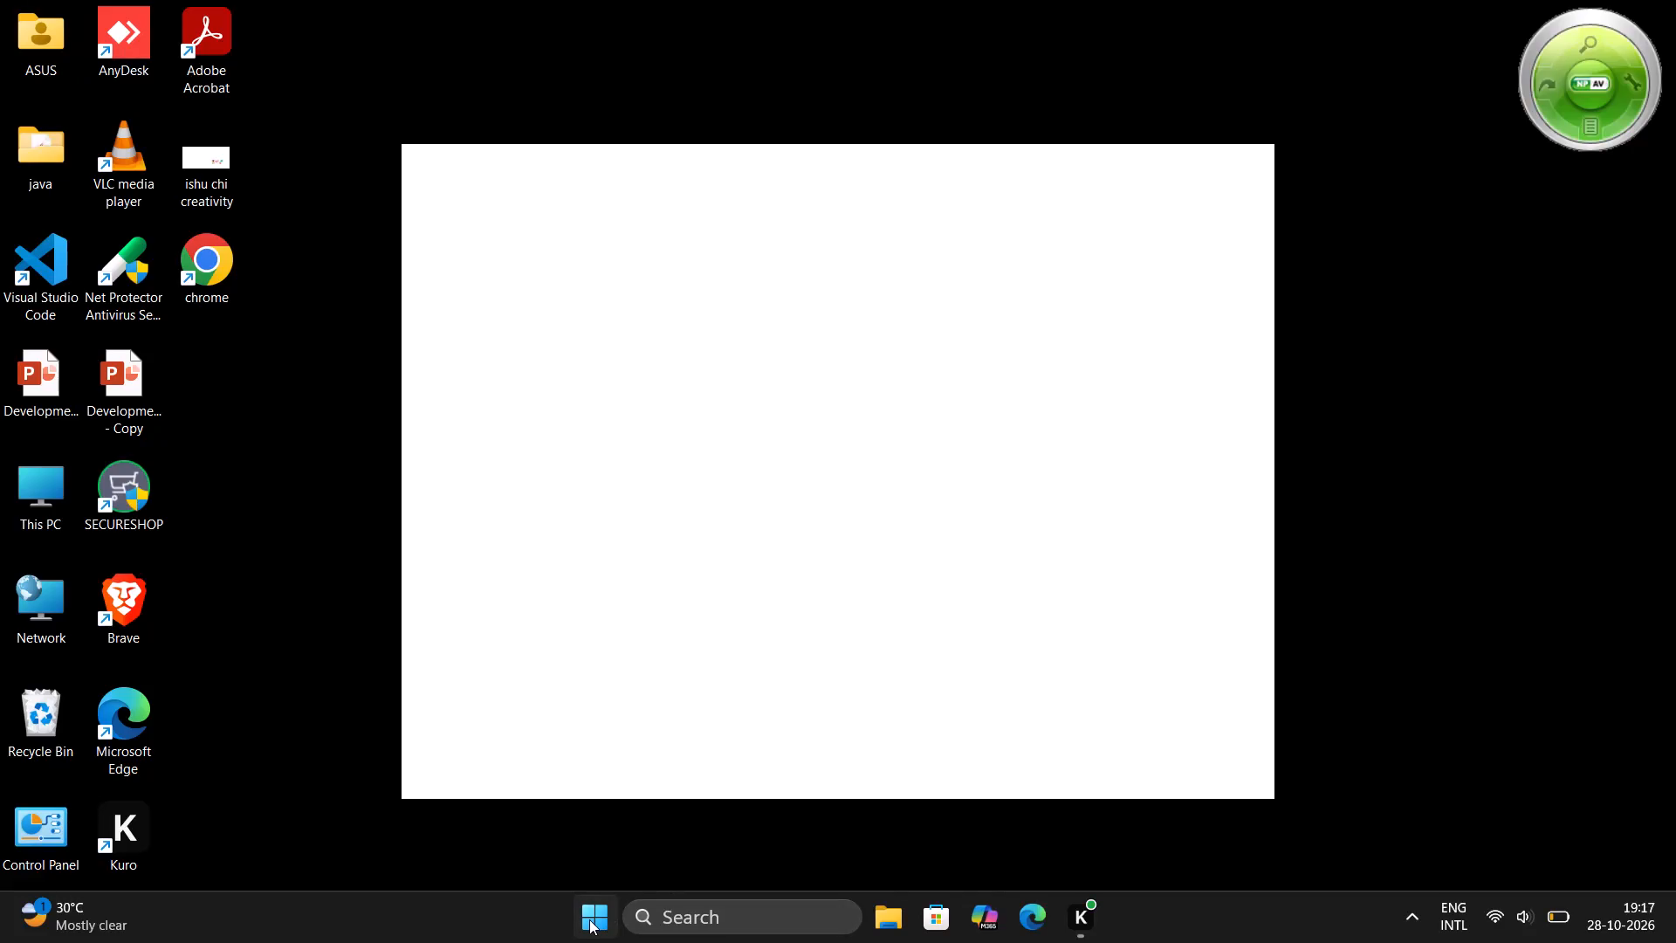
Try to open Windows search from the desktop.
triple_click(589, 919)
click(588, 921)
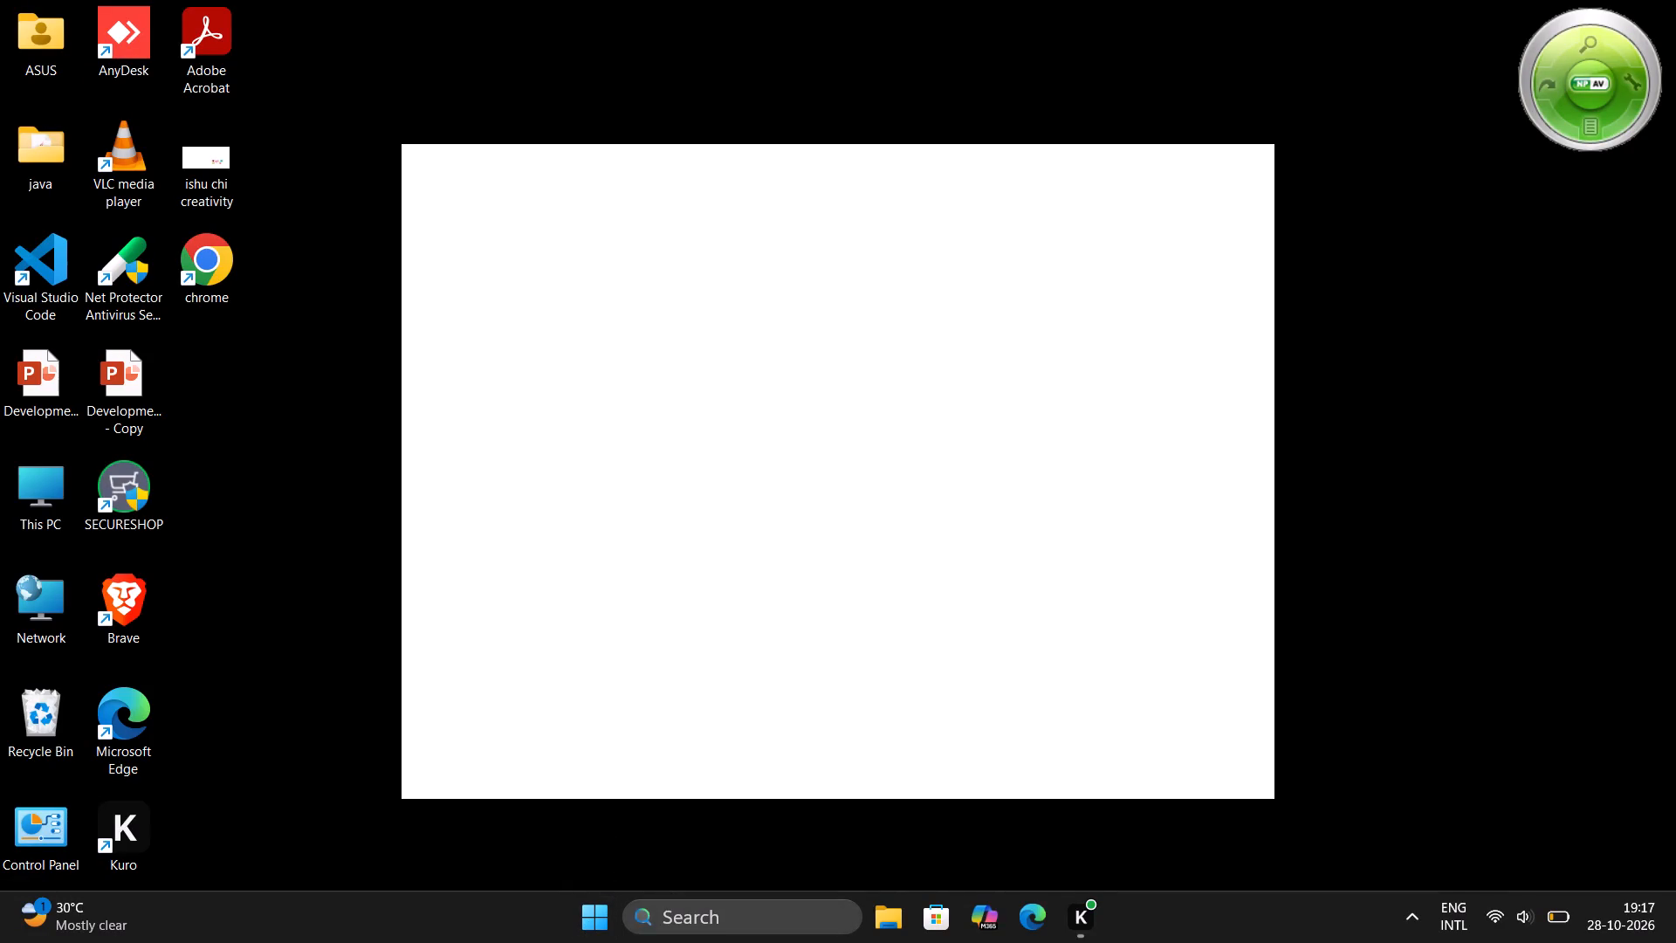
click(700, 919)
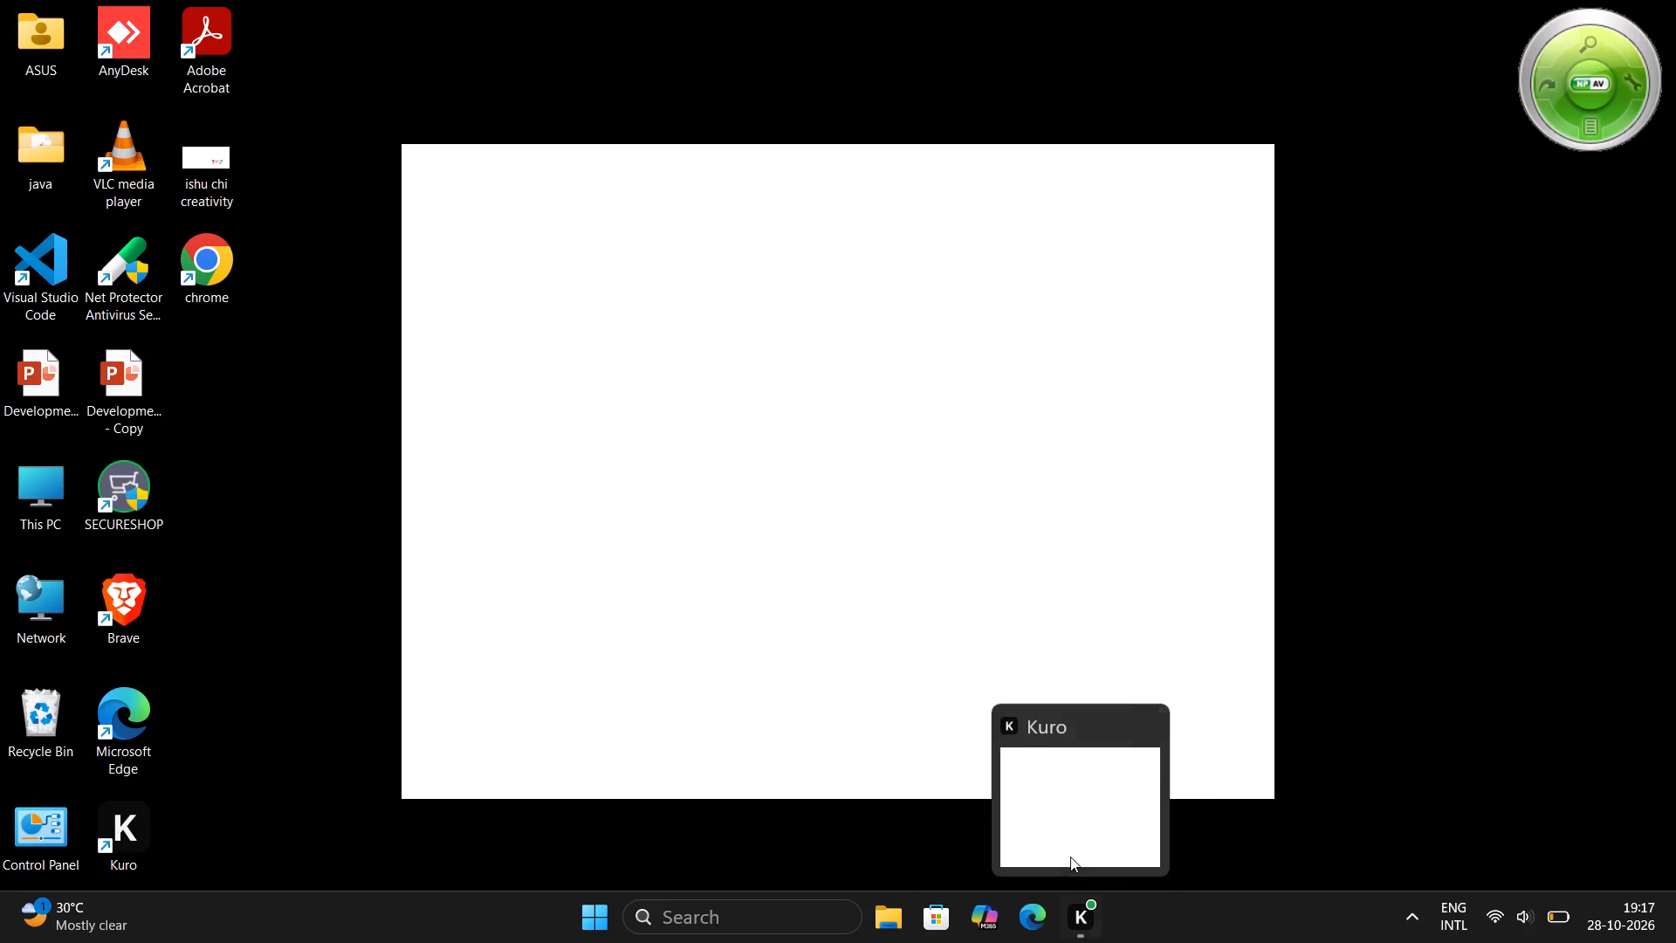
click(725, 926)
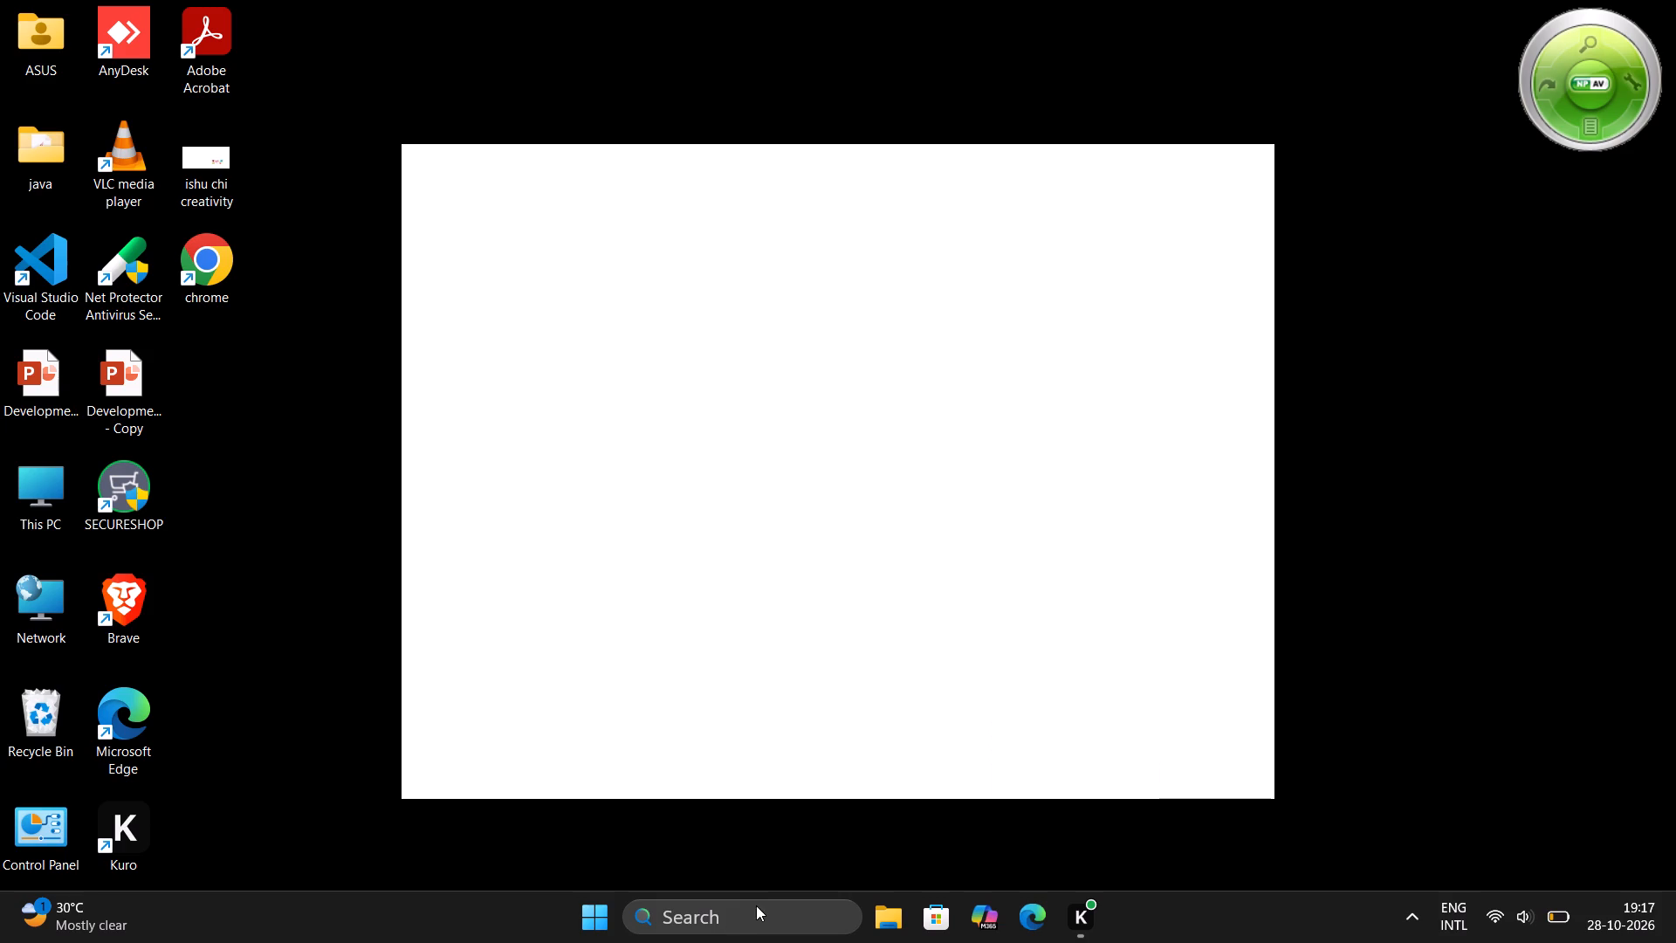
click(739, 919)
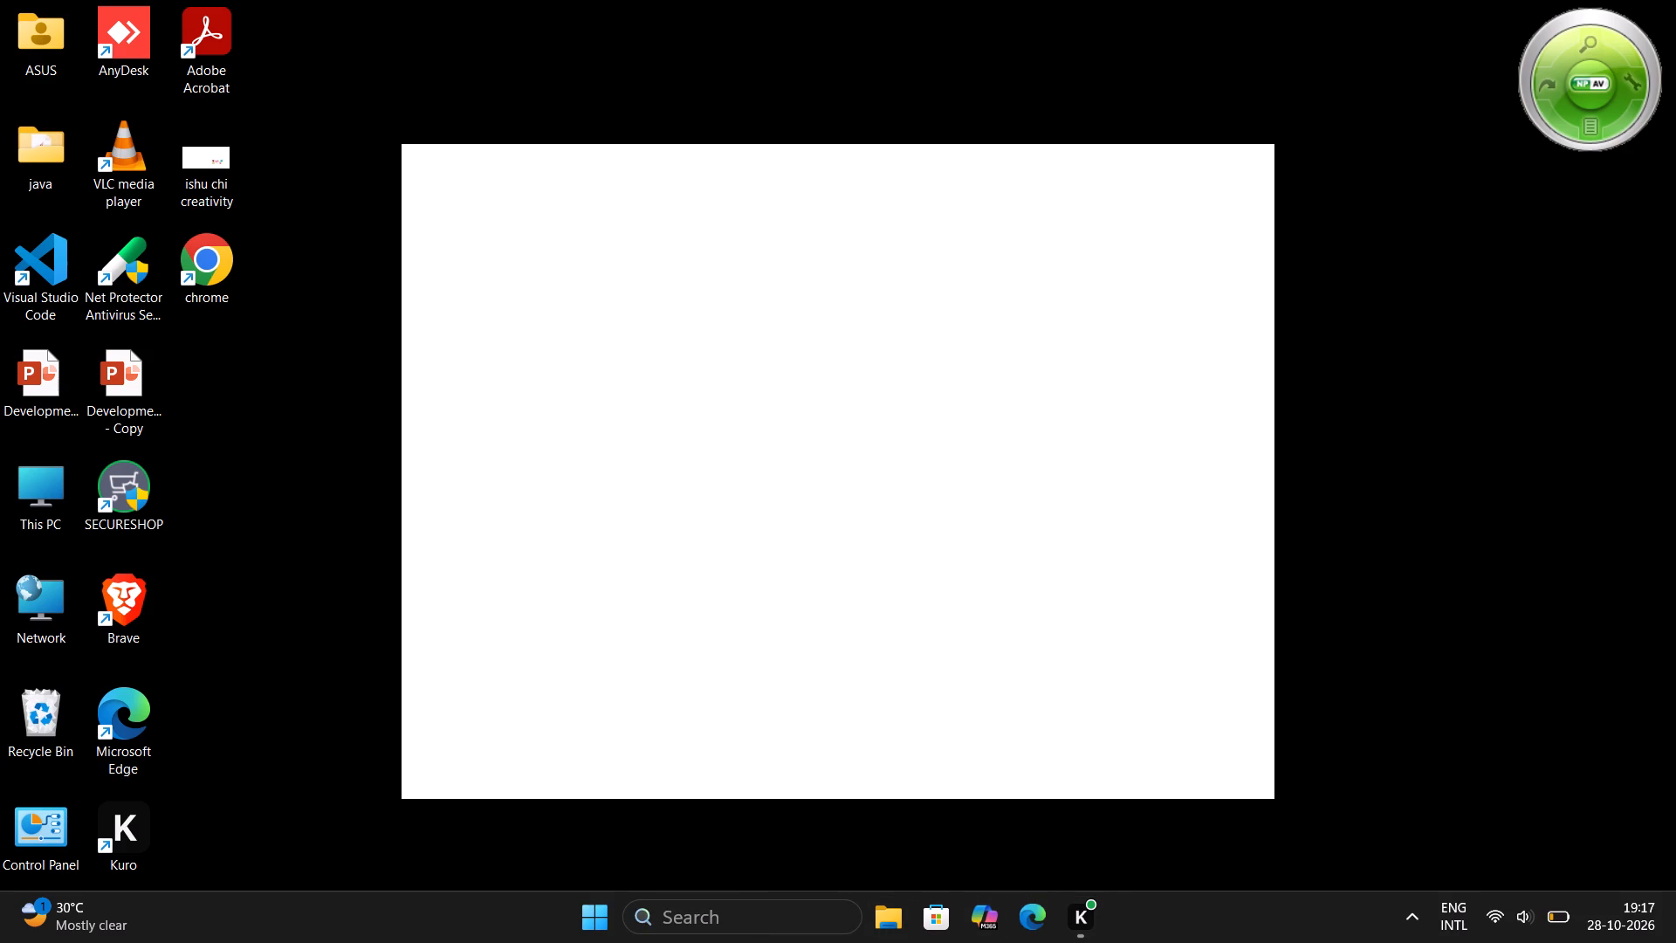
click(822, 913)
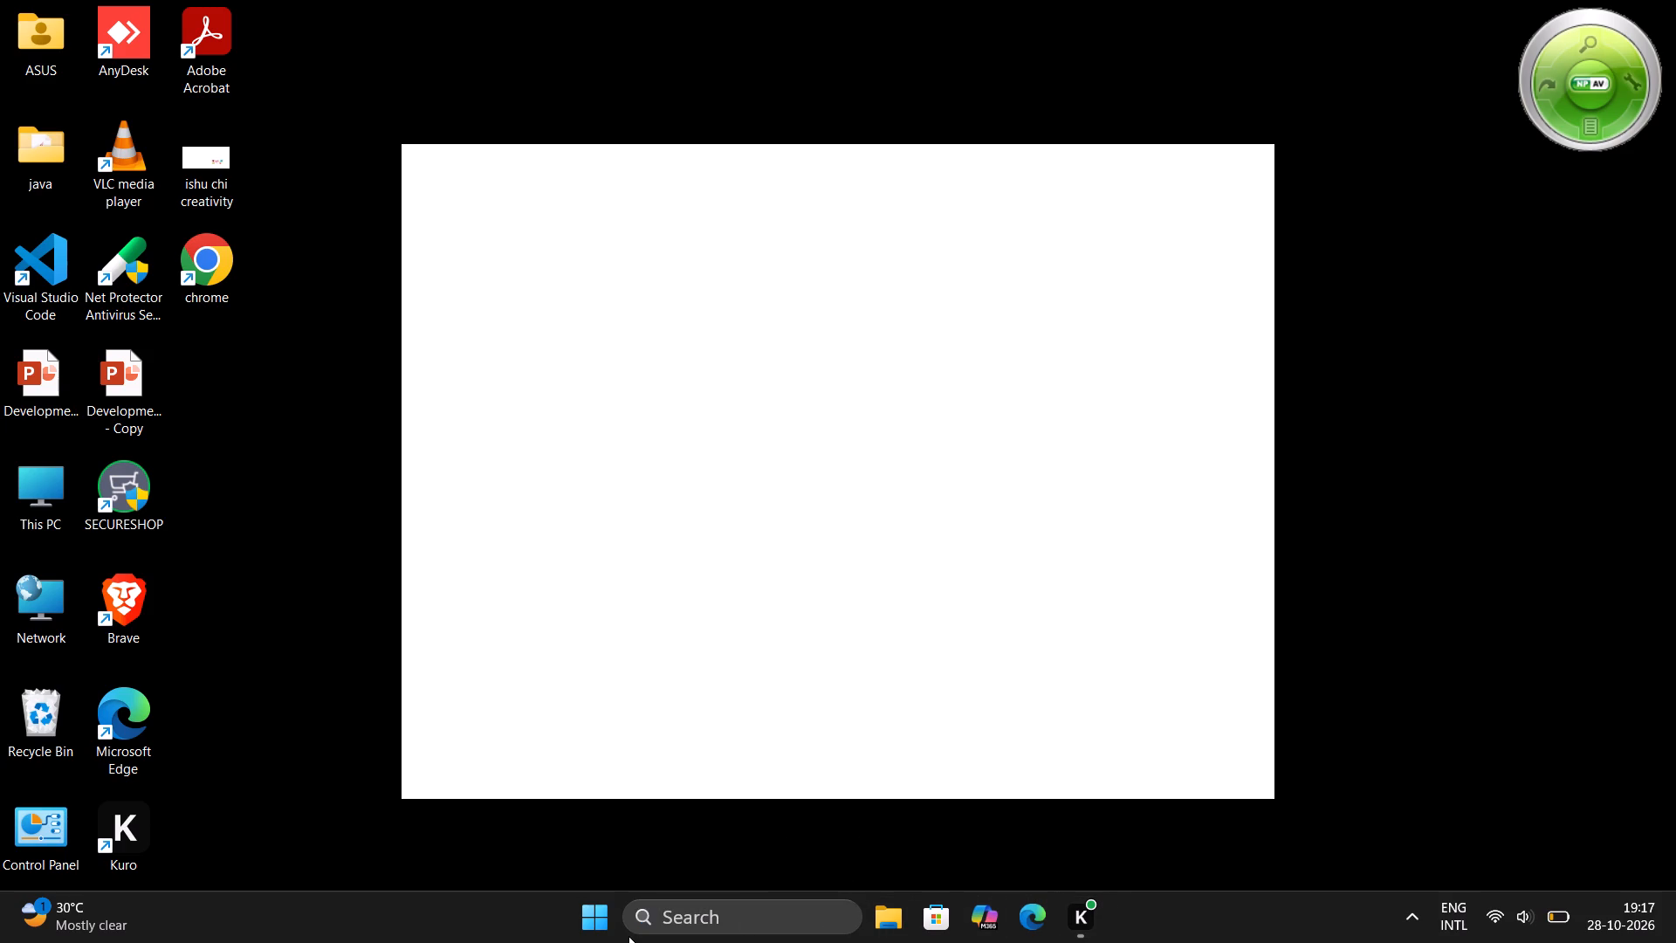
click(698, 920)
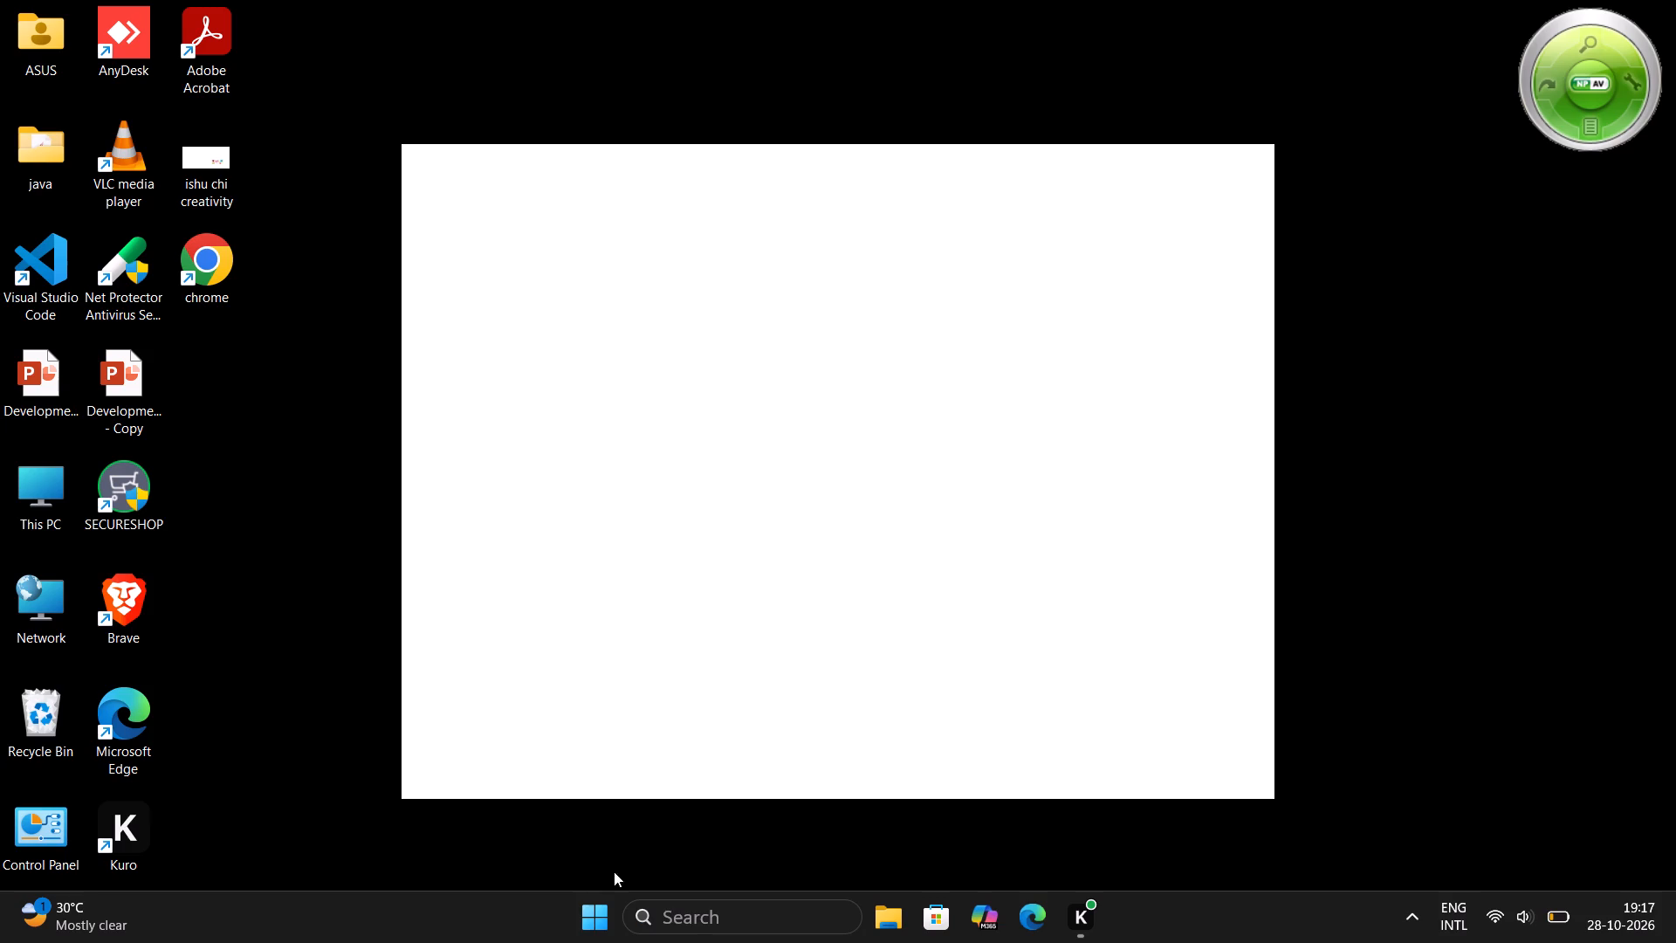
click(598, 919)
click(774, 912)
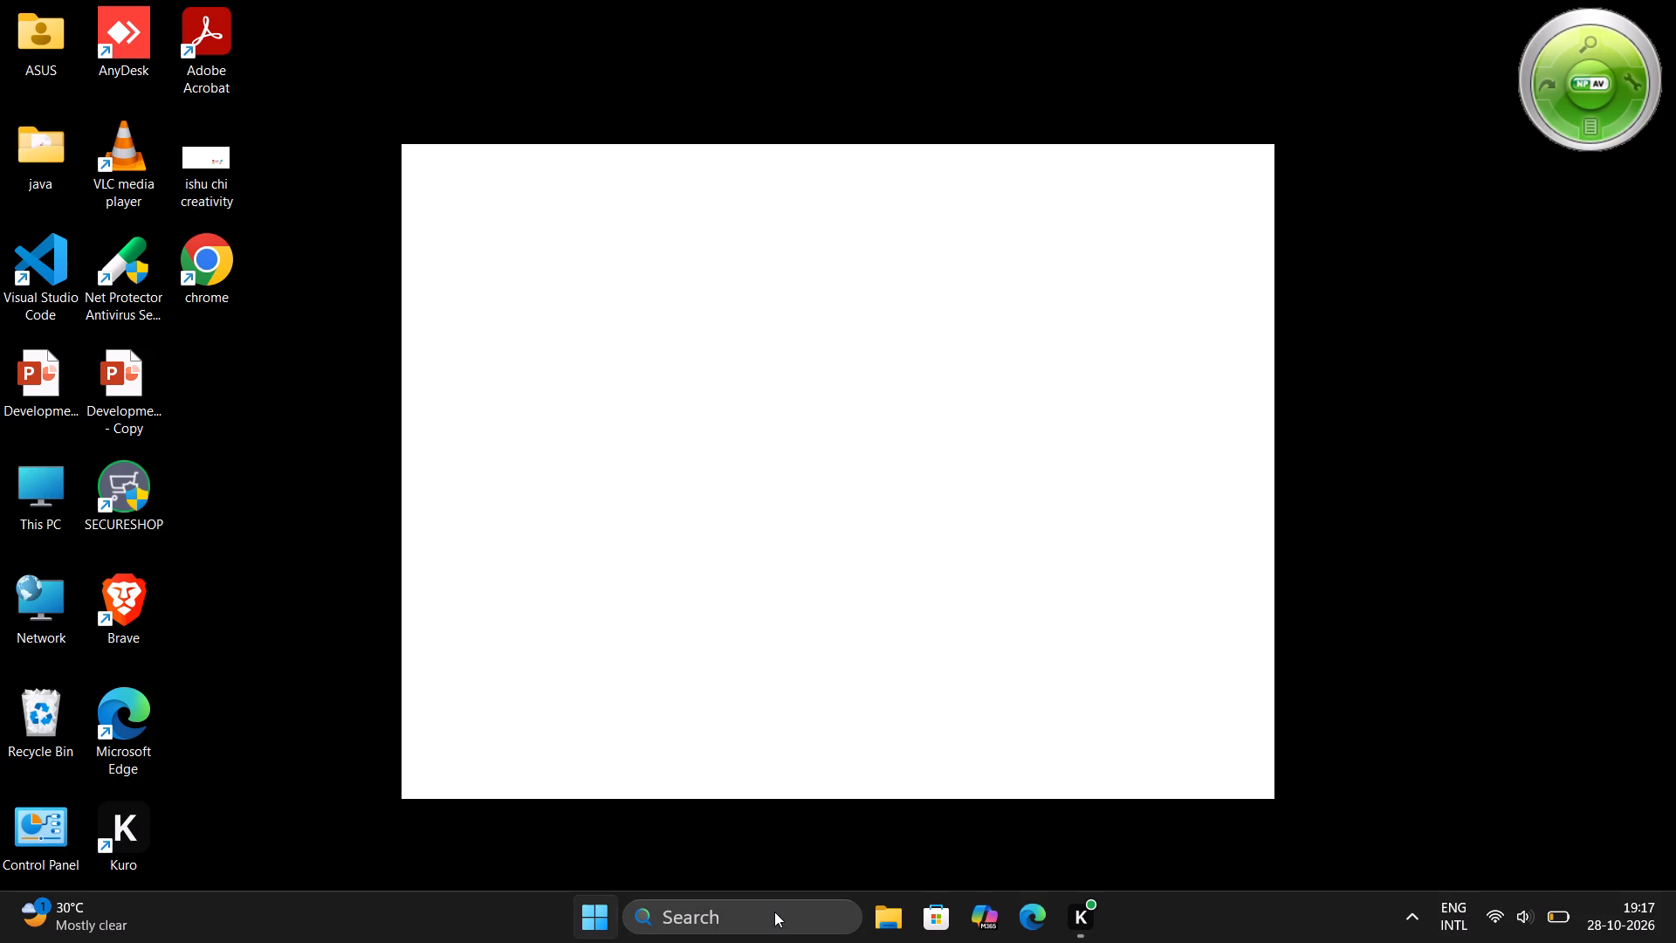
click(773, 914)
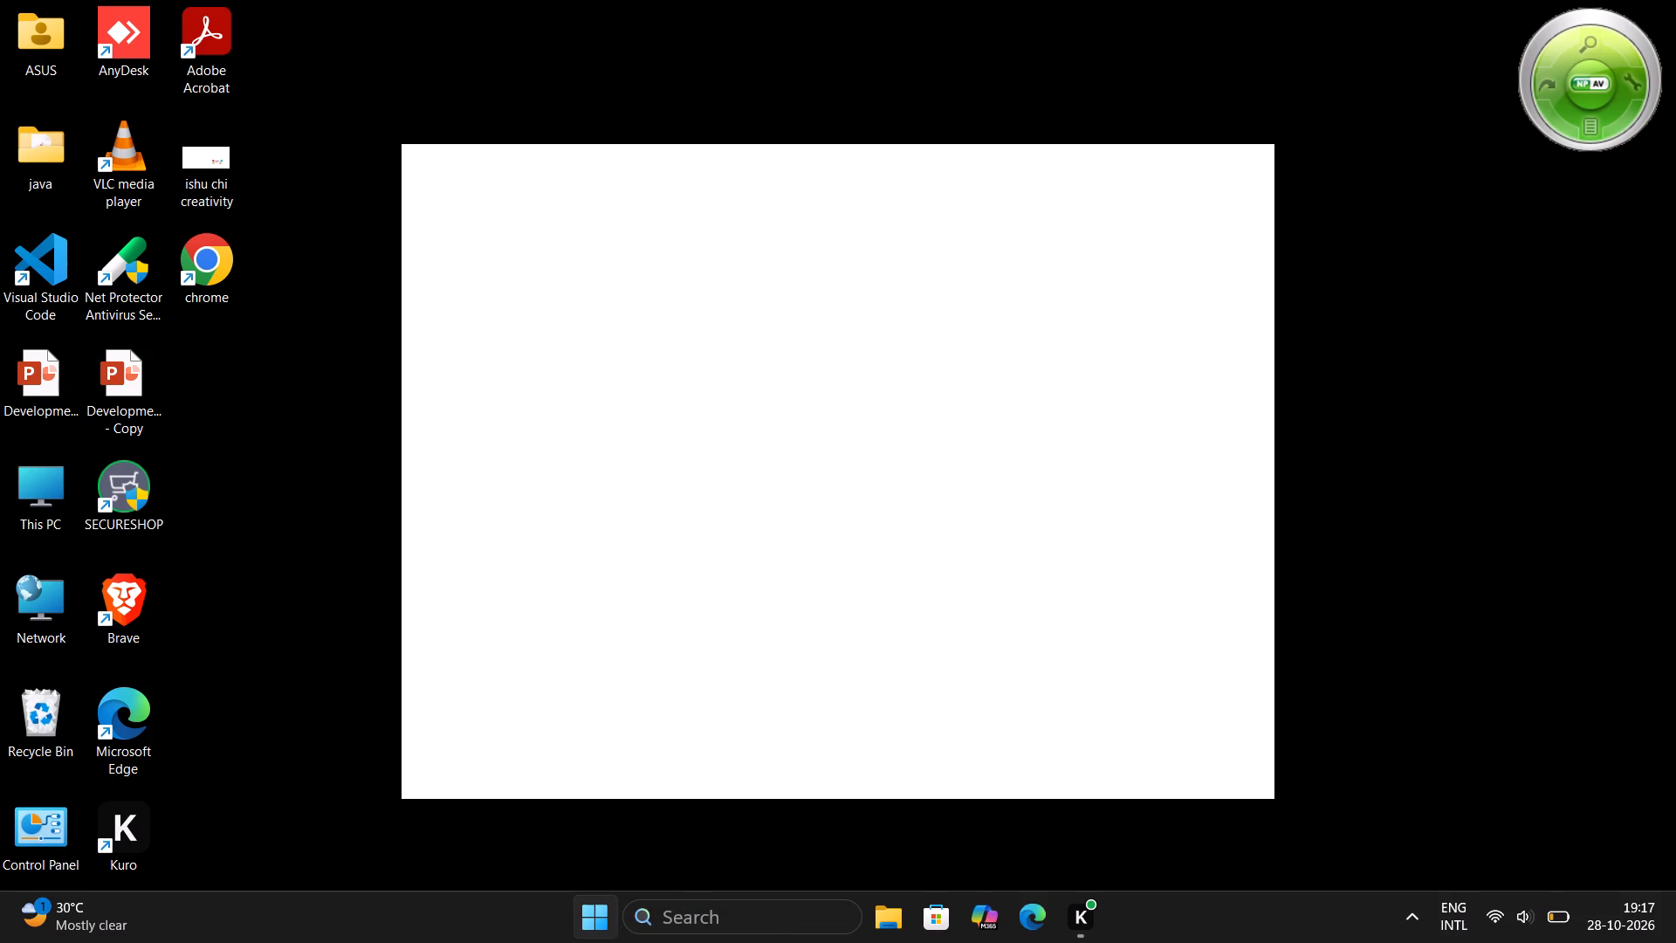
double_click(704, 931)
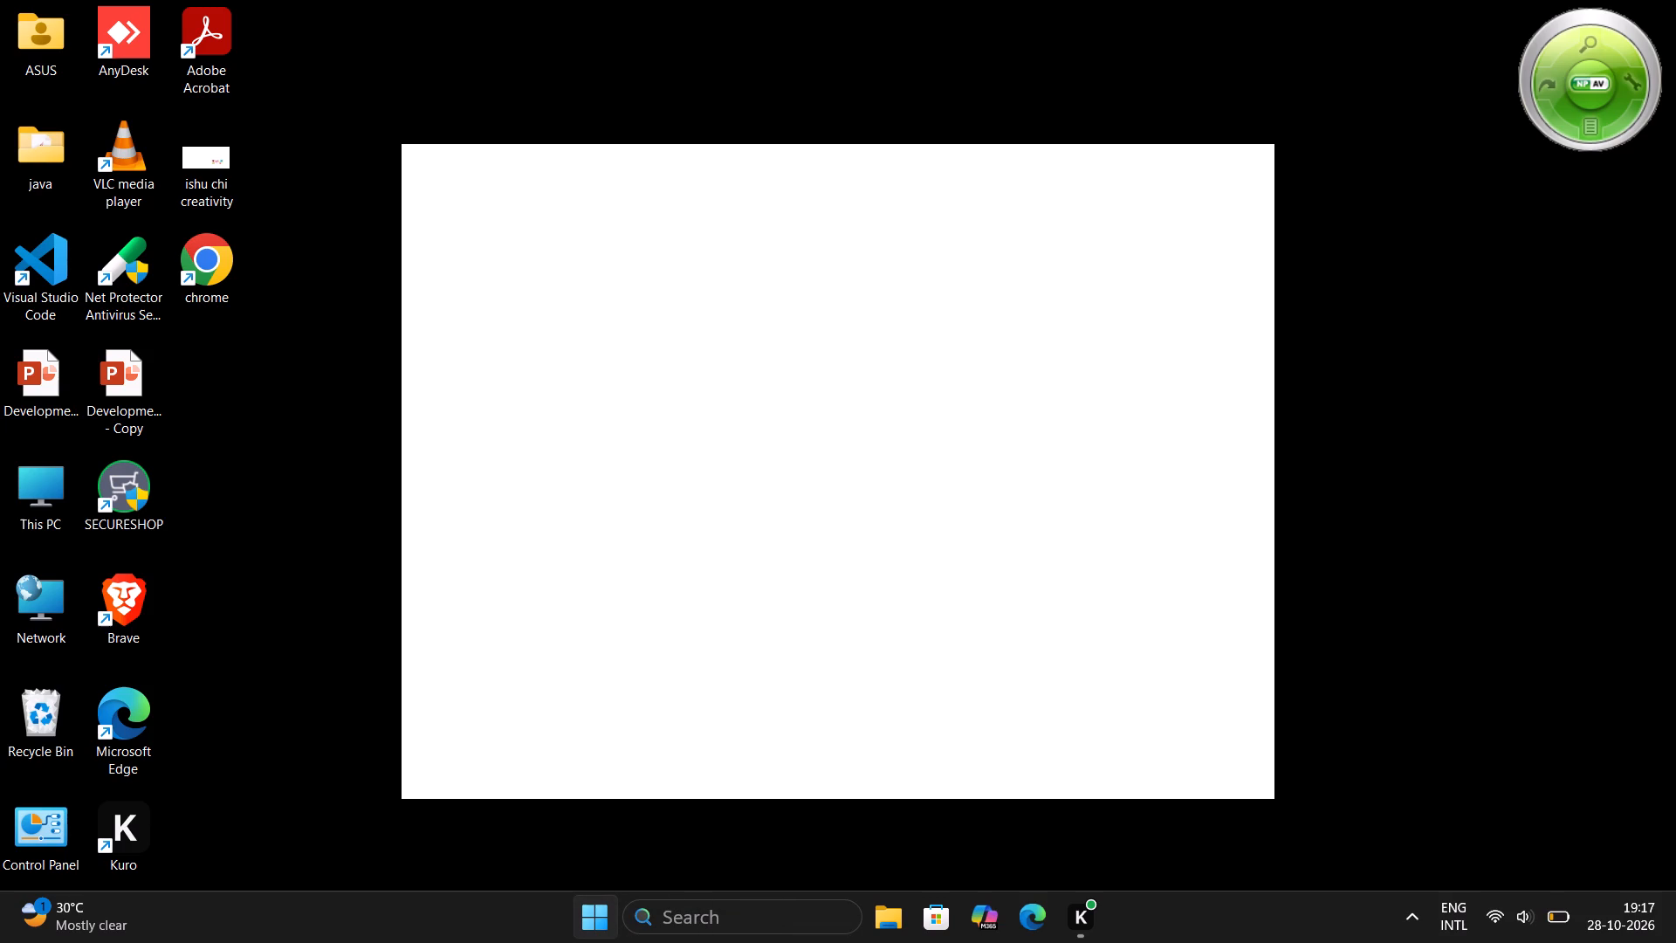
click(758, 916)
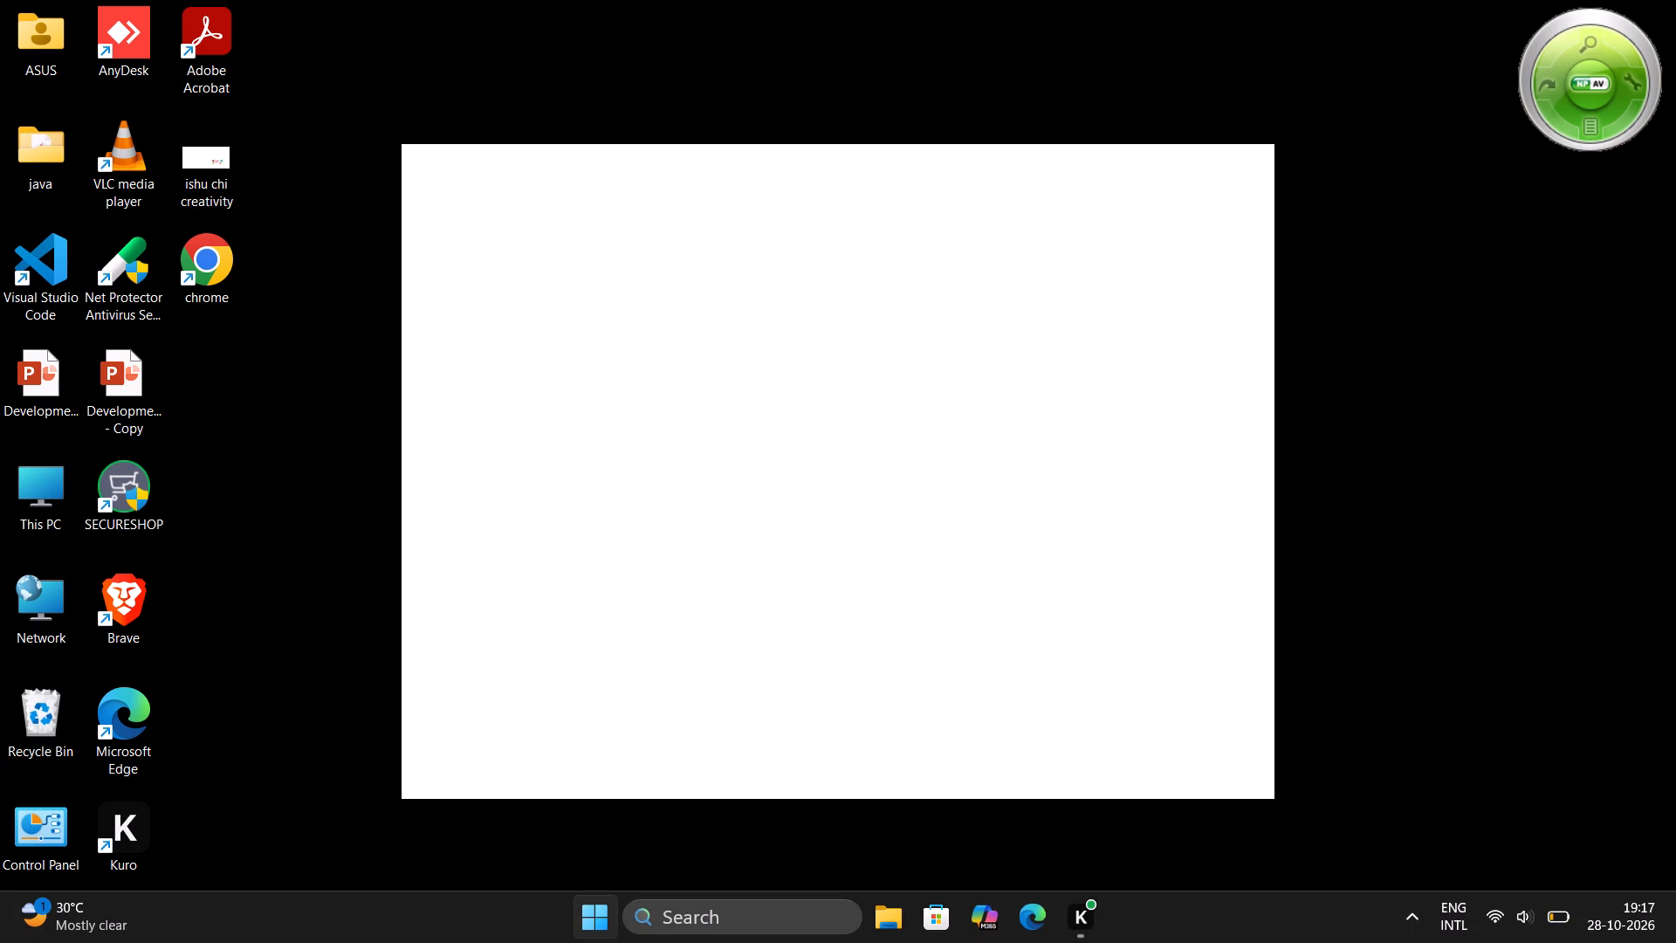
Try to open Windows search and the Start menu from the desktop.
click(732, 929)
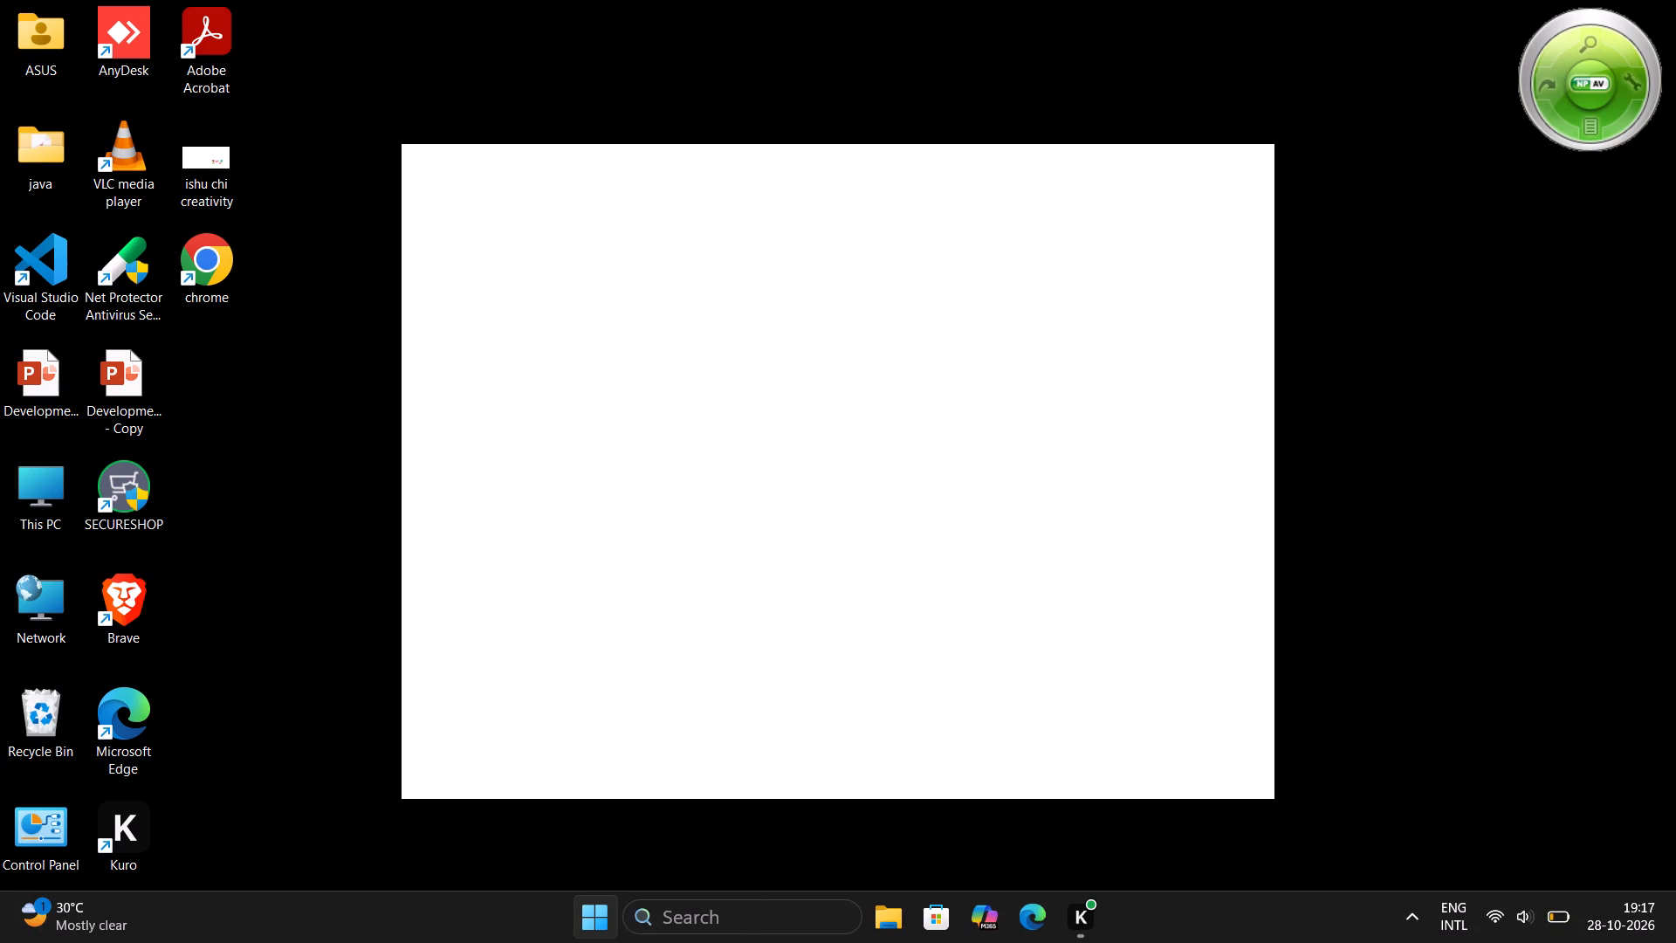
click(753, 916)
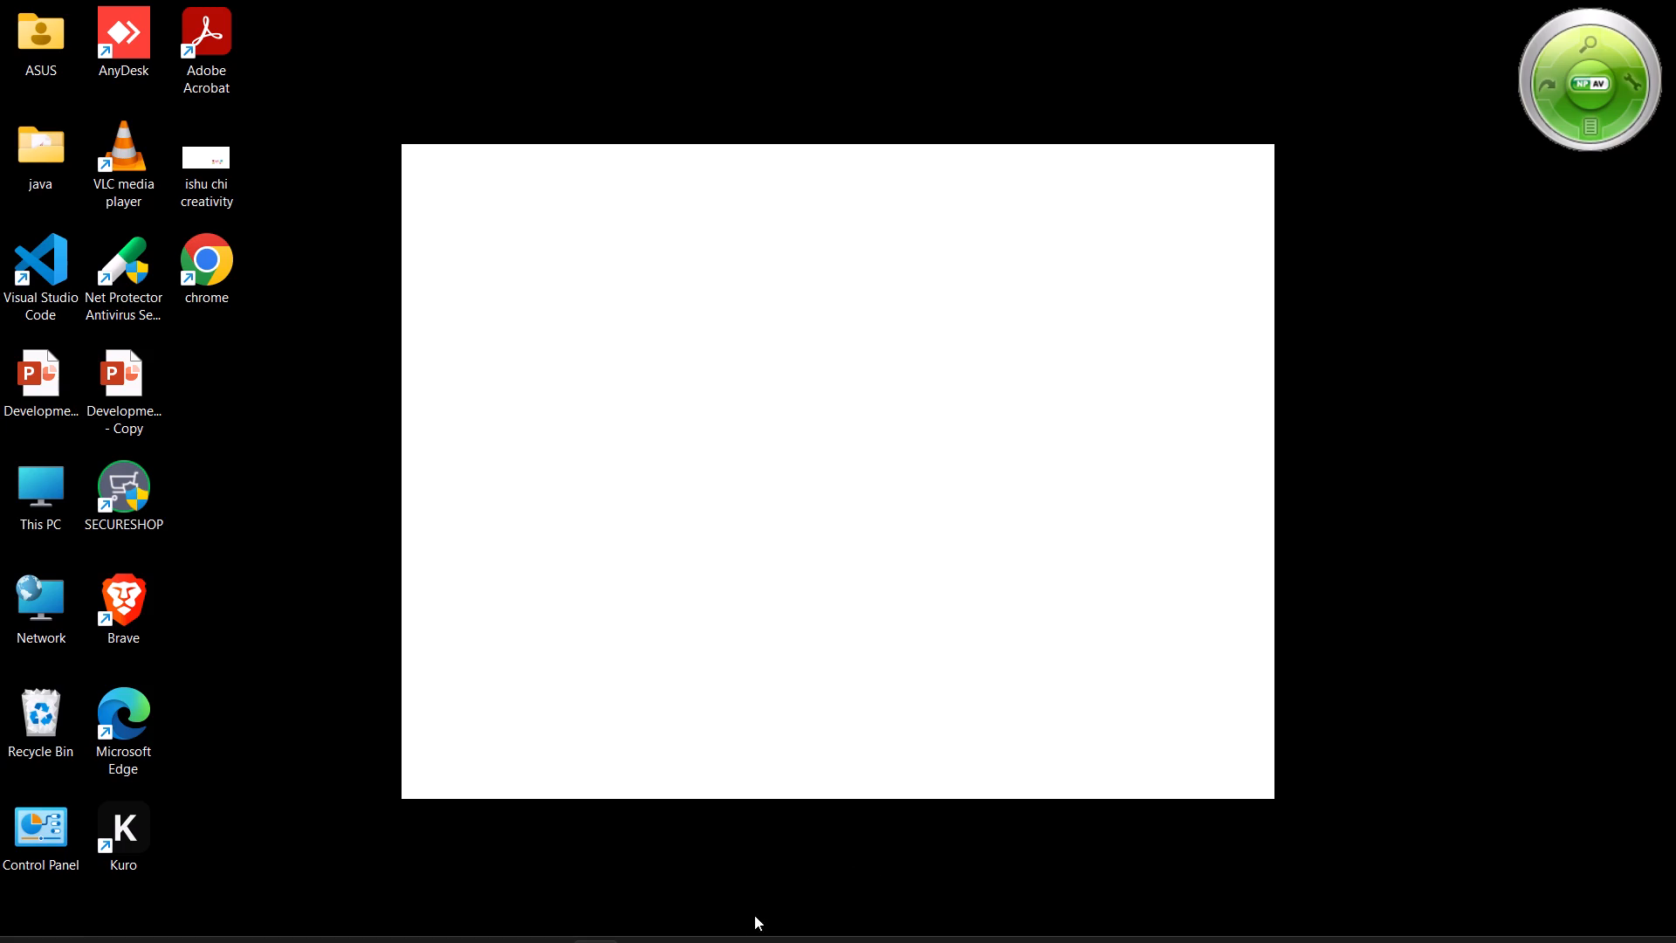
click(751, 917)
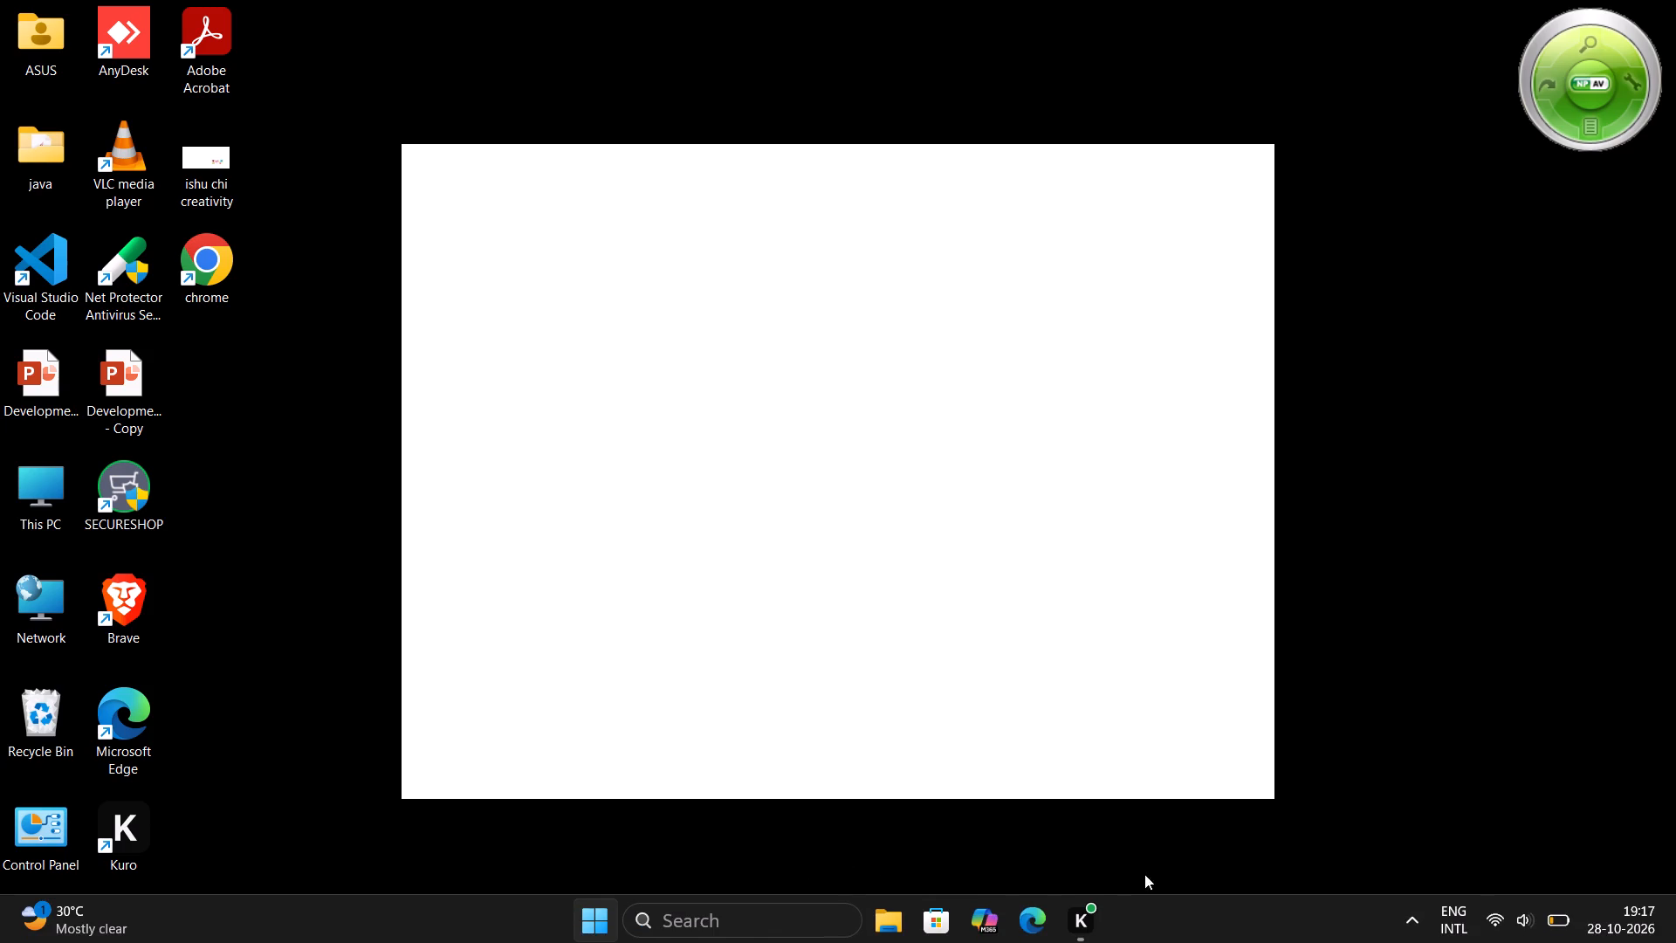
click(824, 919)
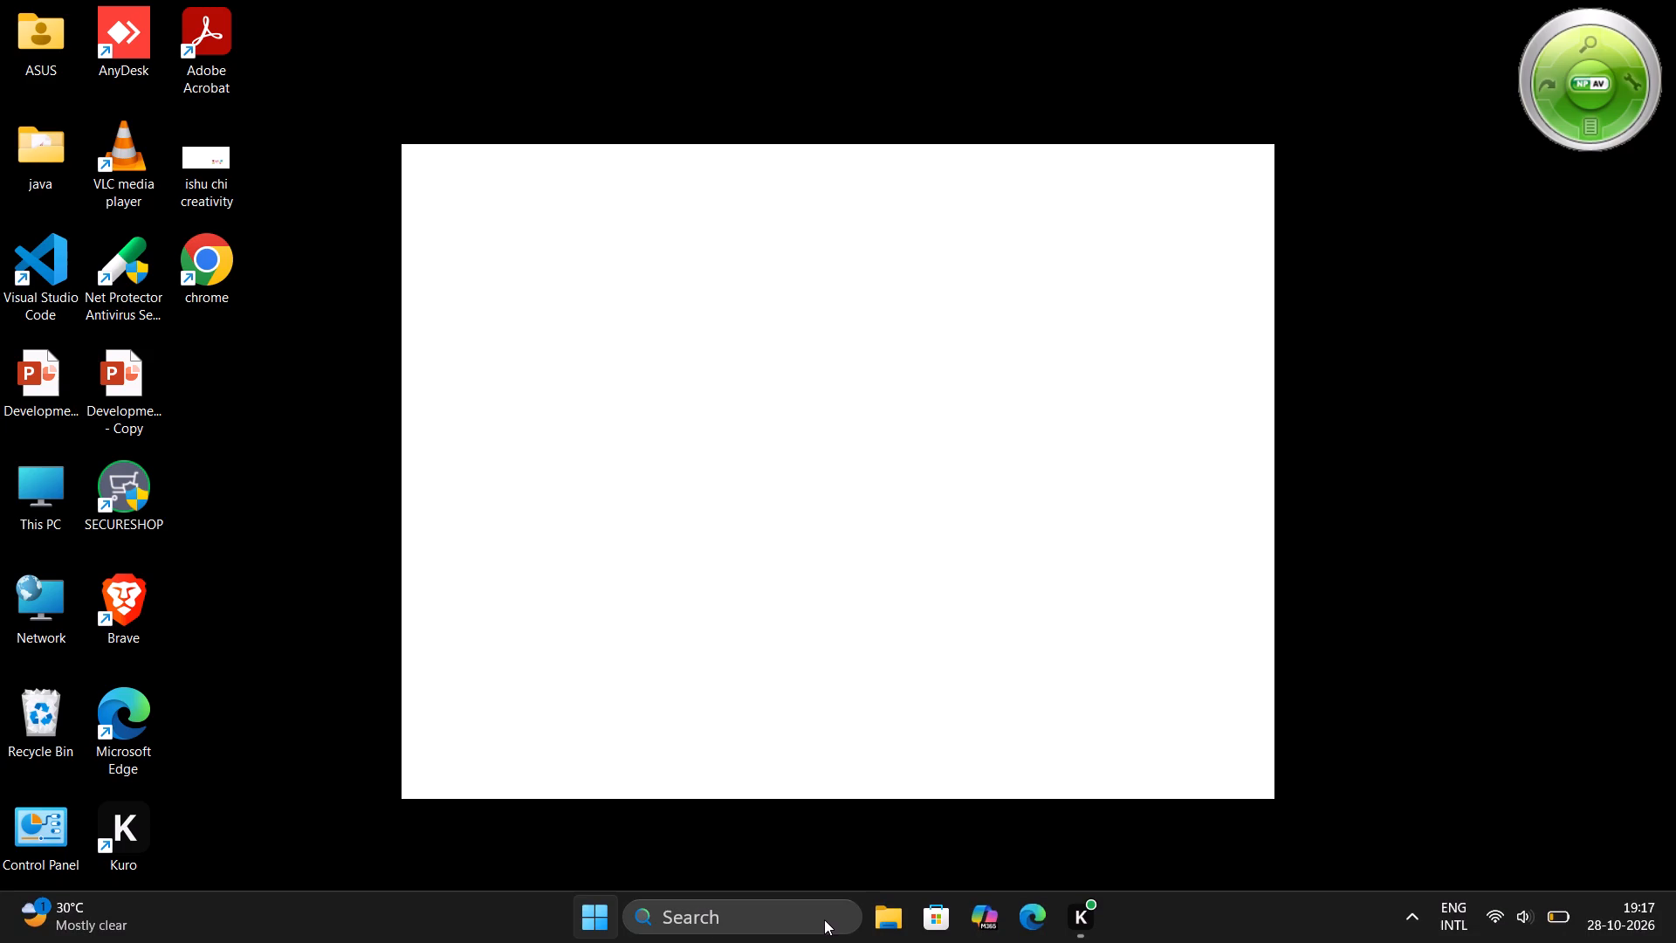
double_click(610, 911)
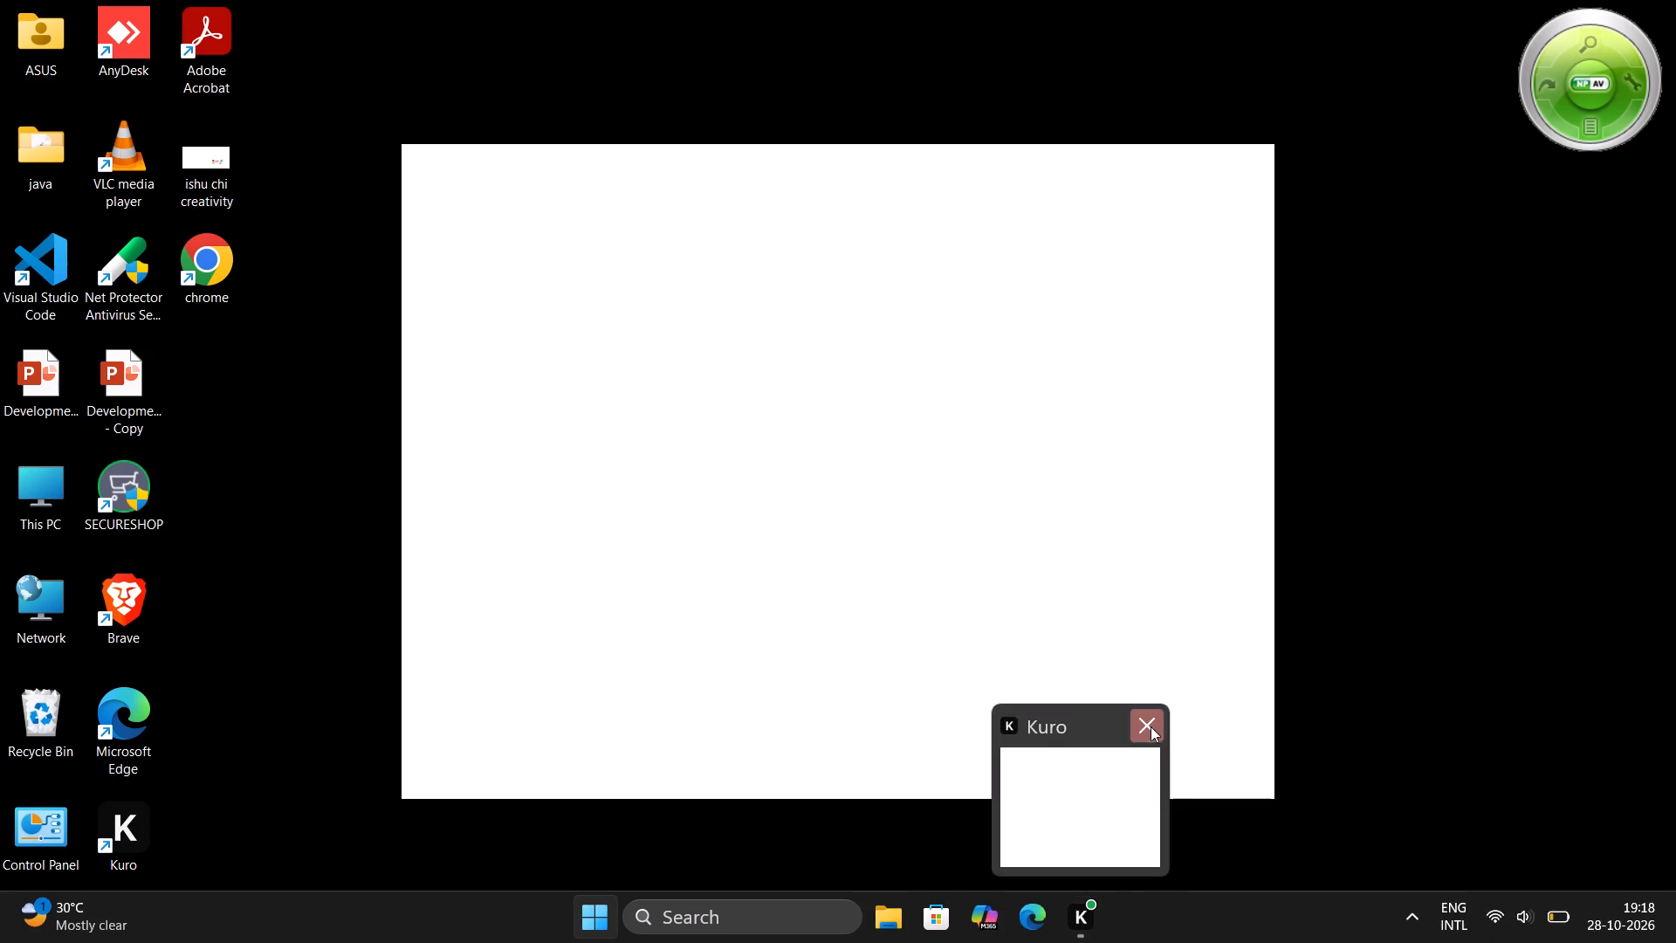
Close the blank Kuro window on the desktop.
click(1148, 725)
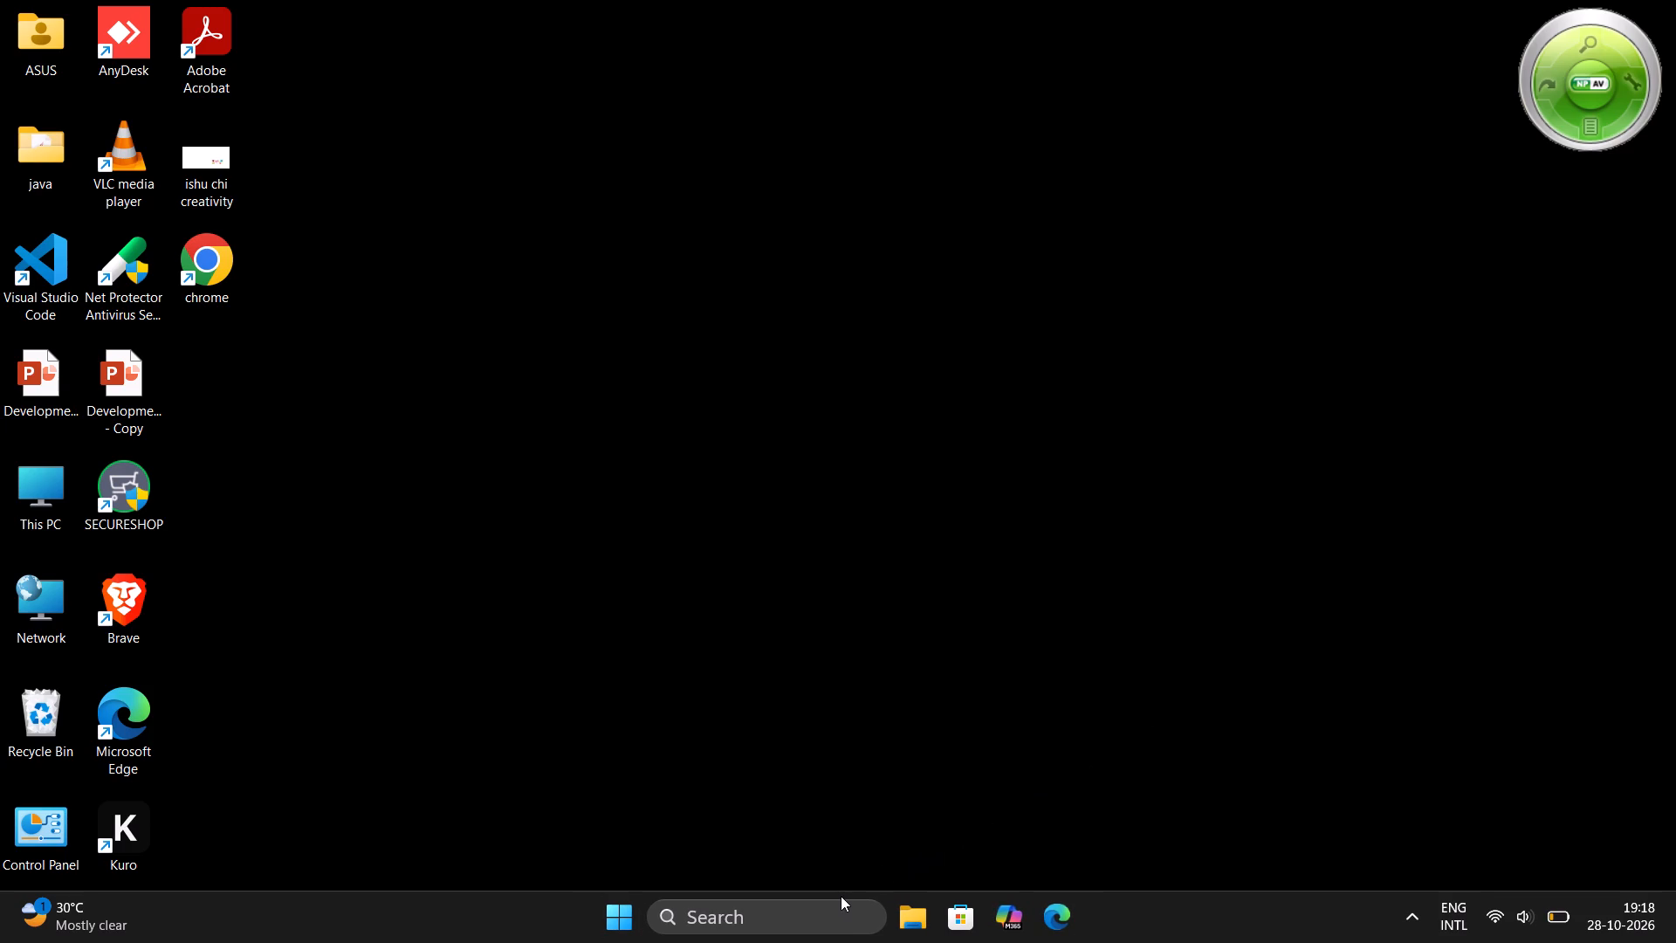
Open Windows search from the desktop.
click(840, 896)
click(824, 916)
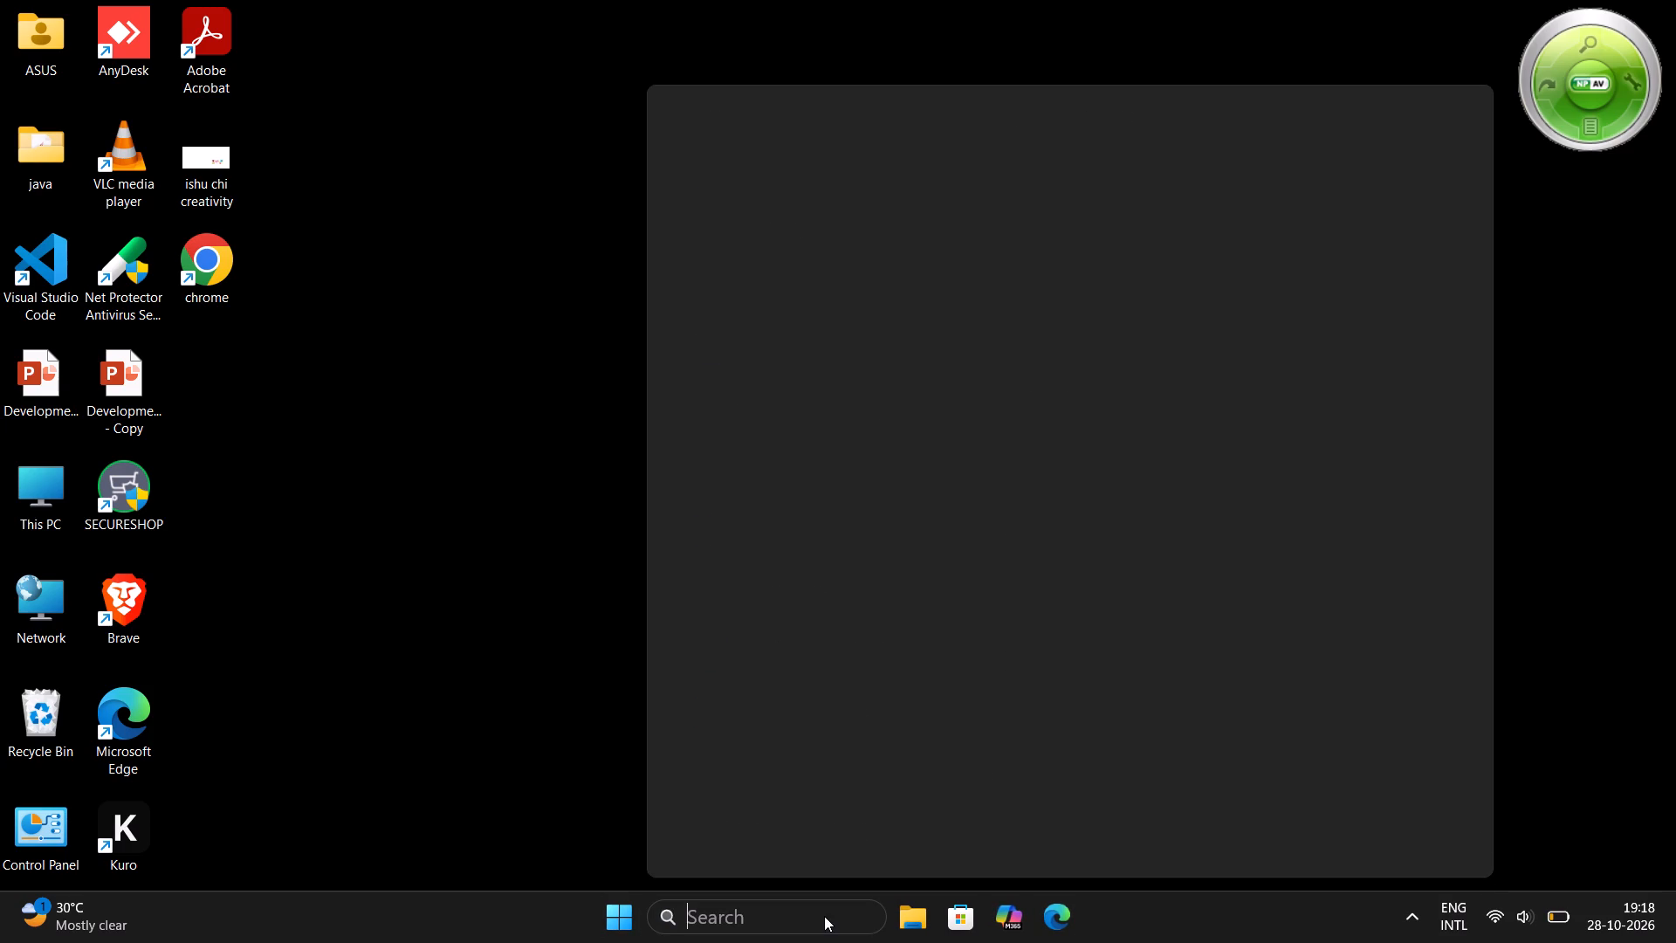
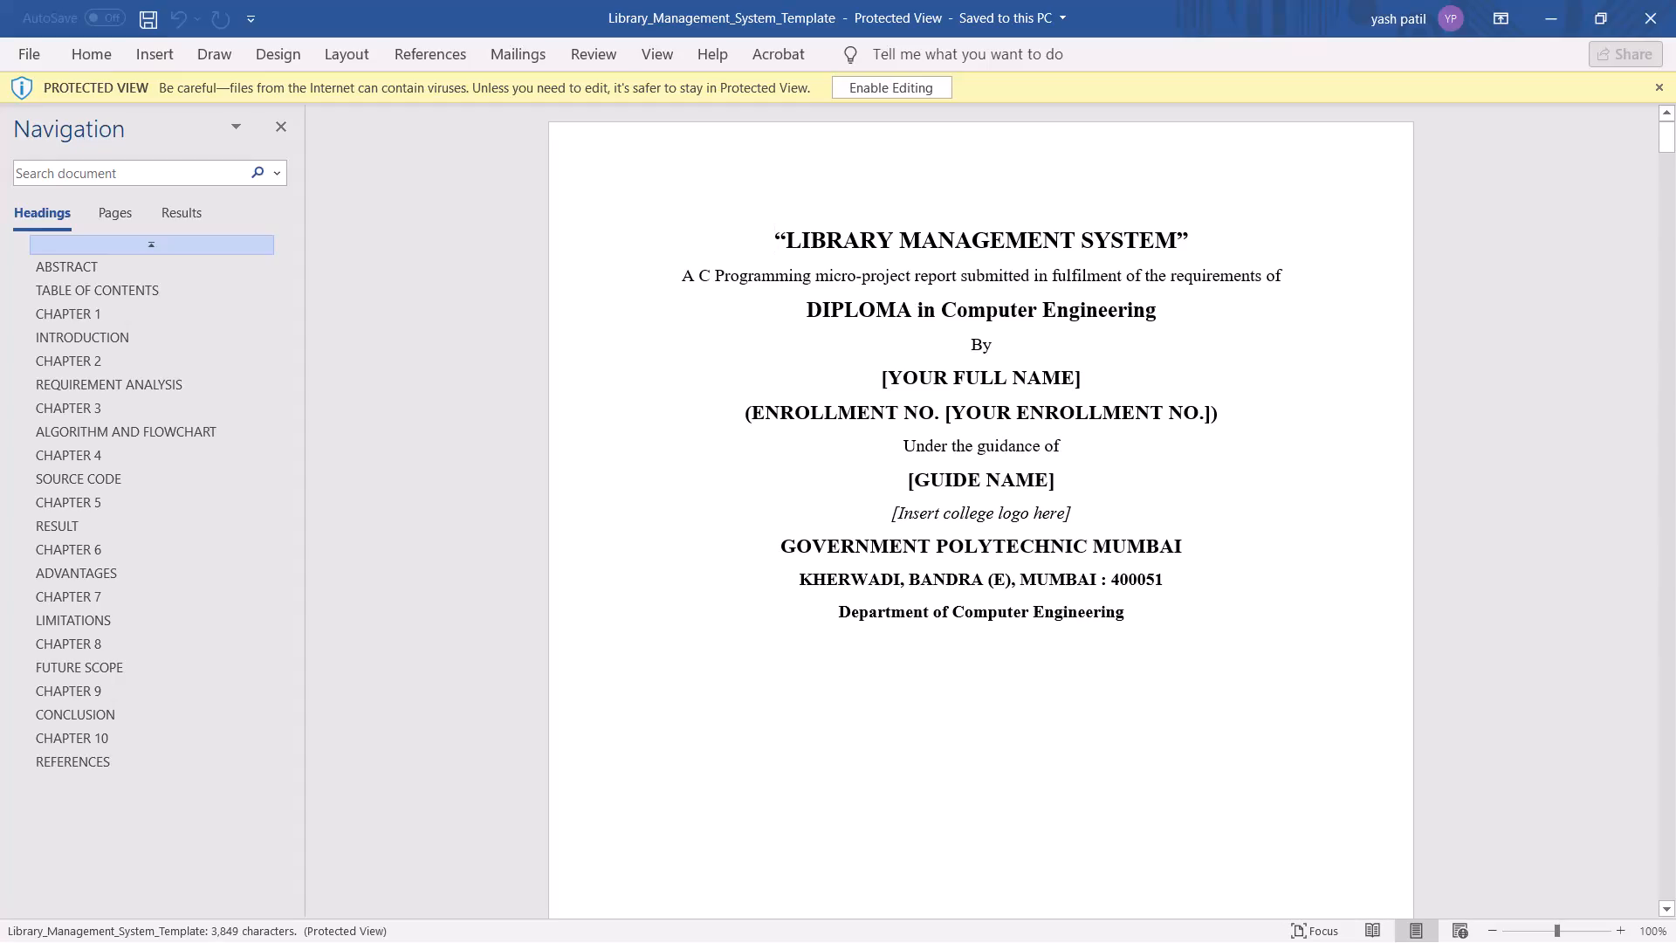
Enable editing of the Library_Management_System_Template document, which is in Protected View.
scroll(874, 805, down, 5)
scroll(874, 805, up, 1)
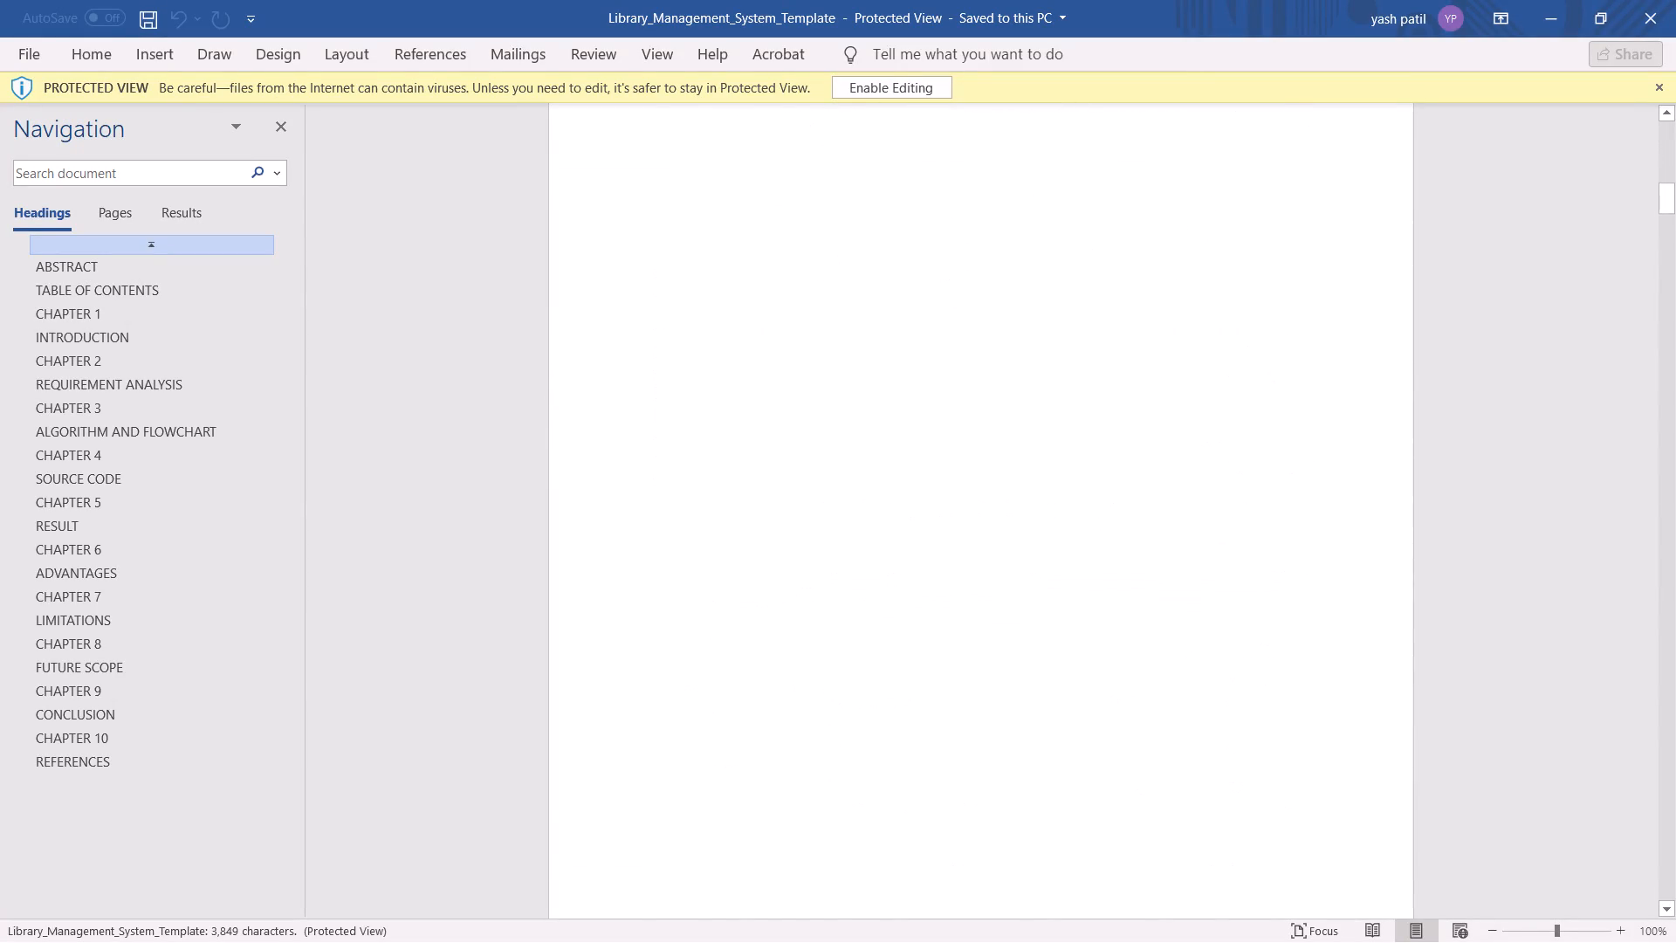
scroll(874, 805, up, 3)
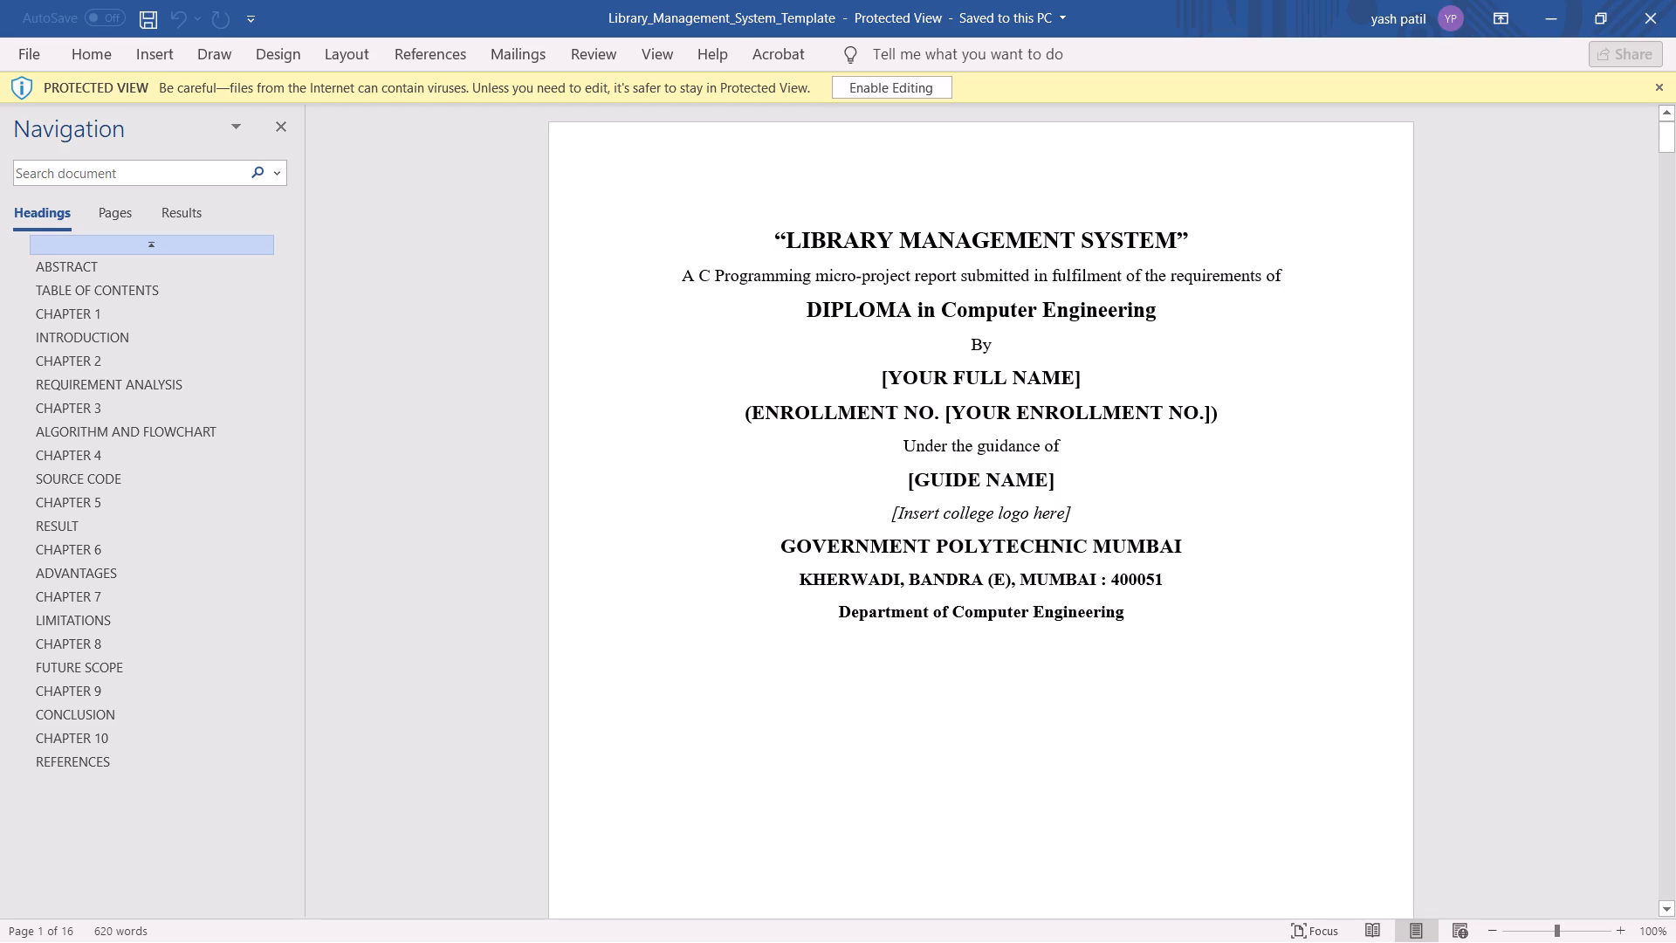
click(897, 79)
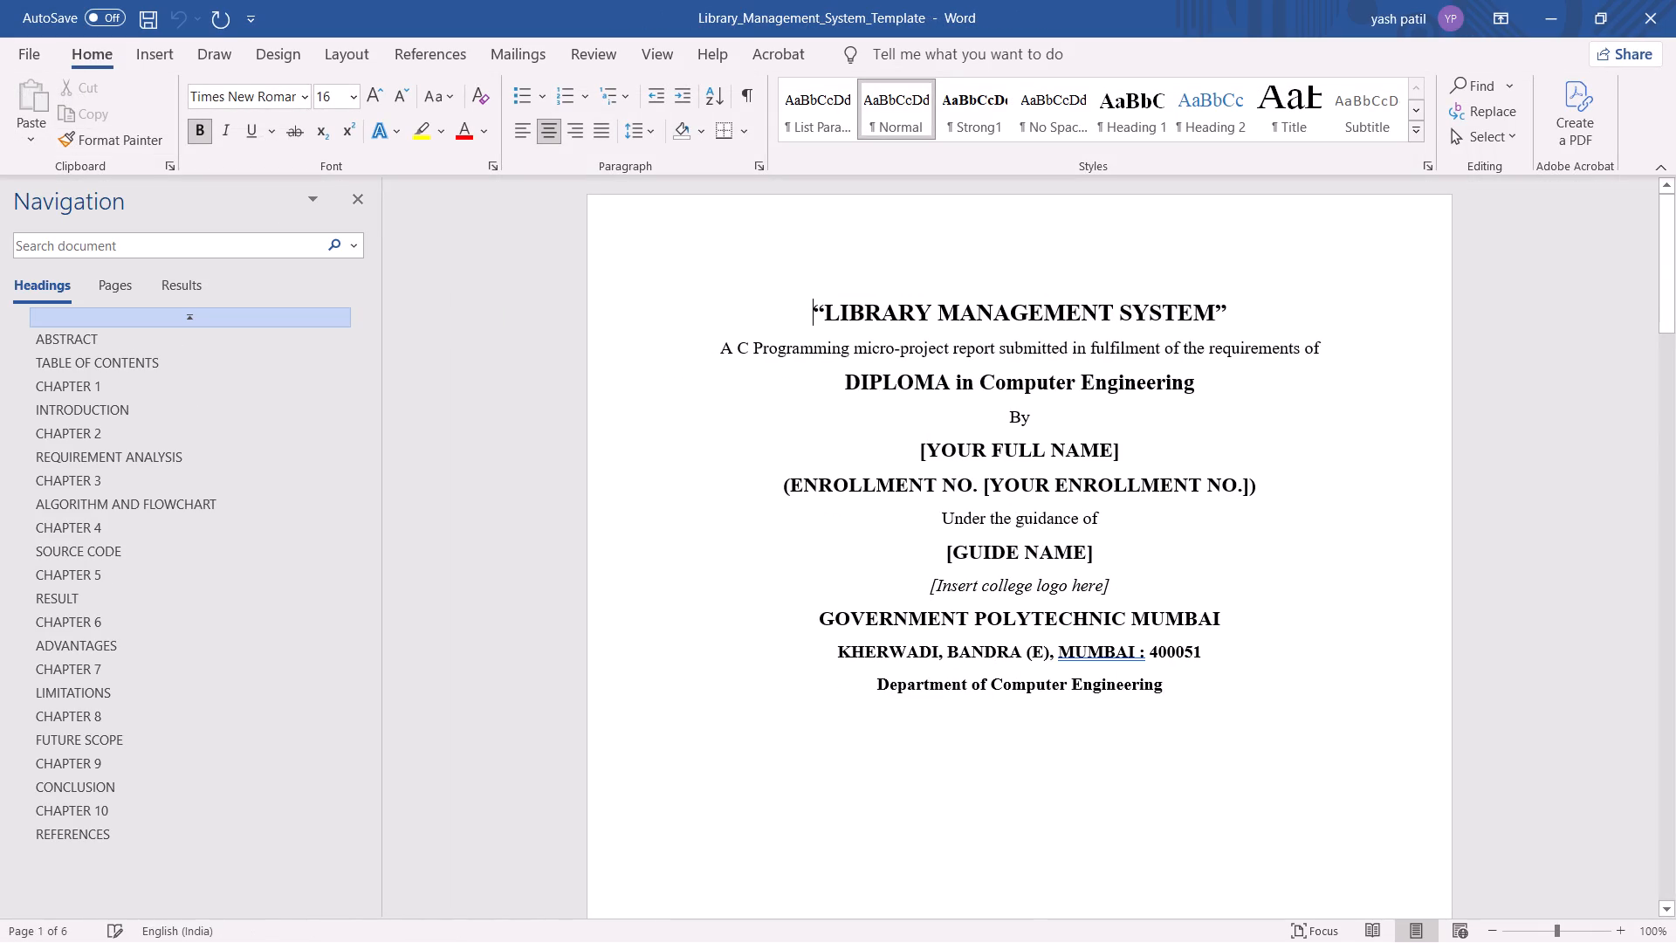
Replace the full-name placeholder under "By" on the cover page with the student's full name.
click(928, 442)
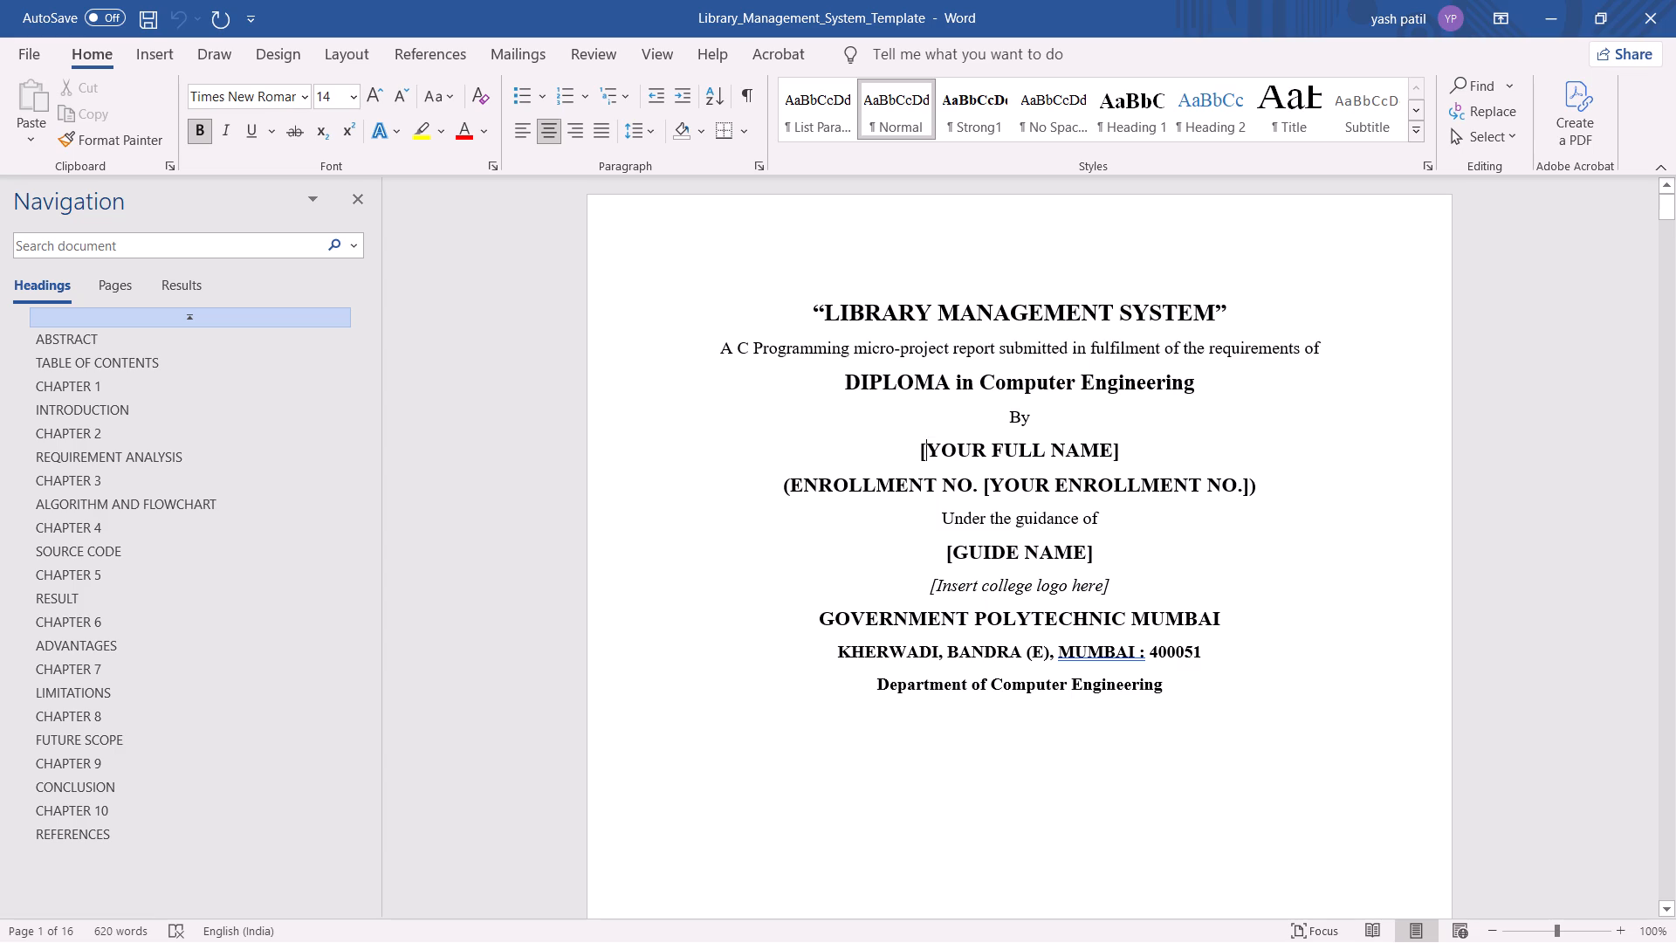
drag(911, 456, 974, 456)
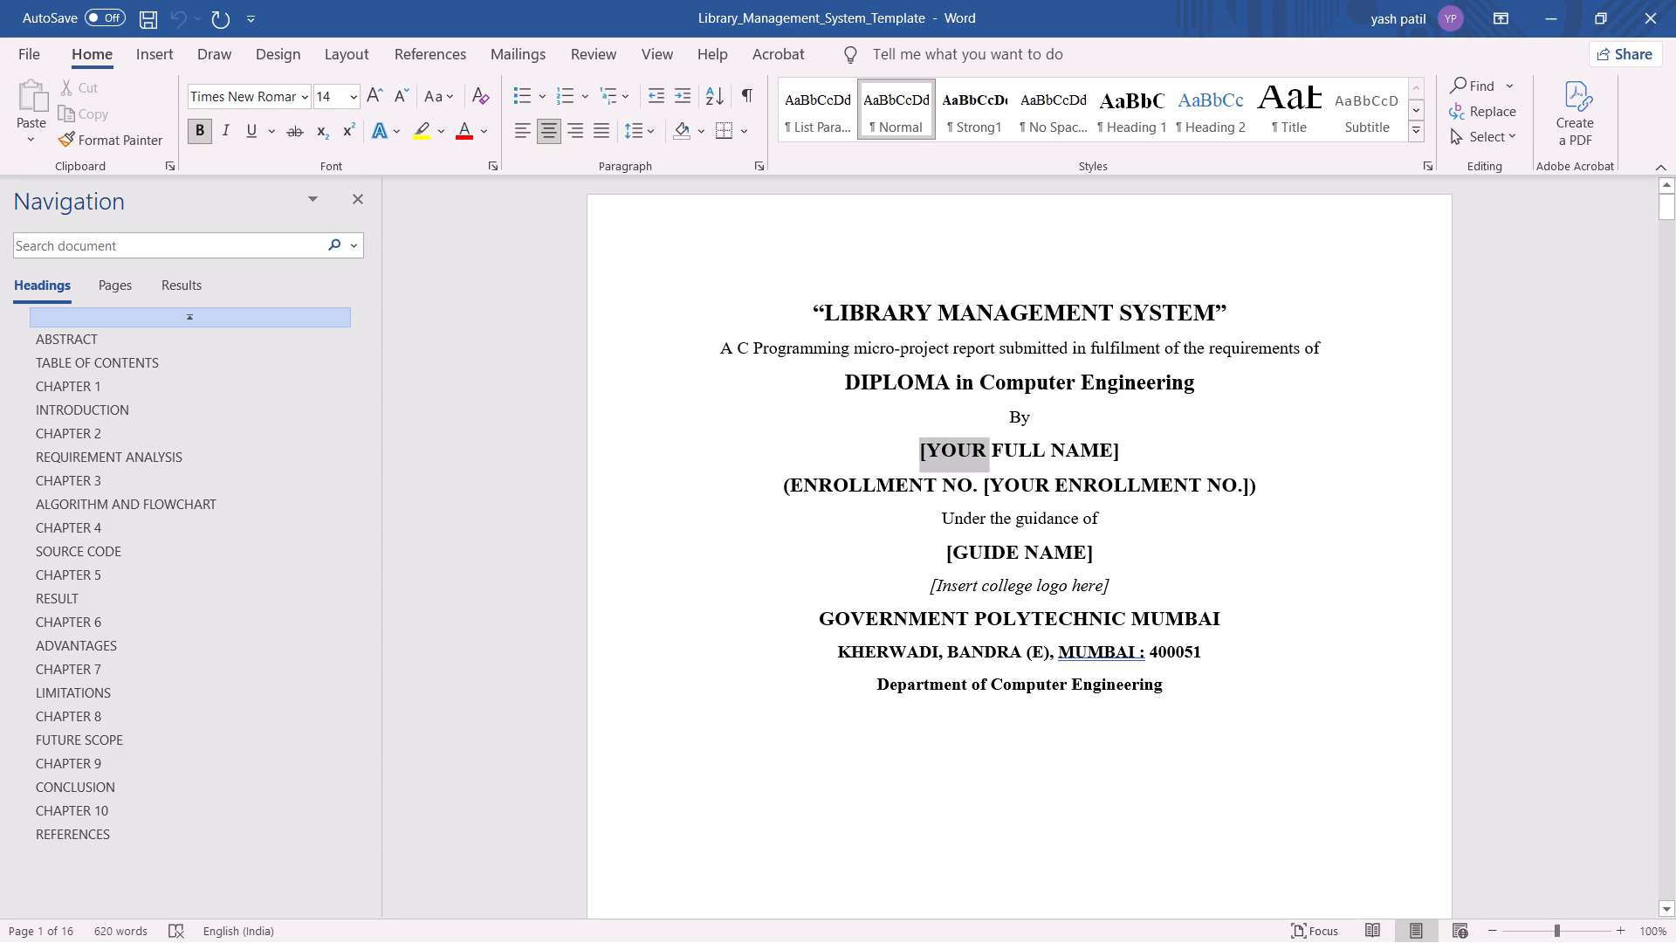
drag(974, 456, 1111, 465)
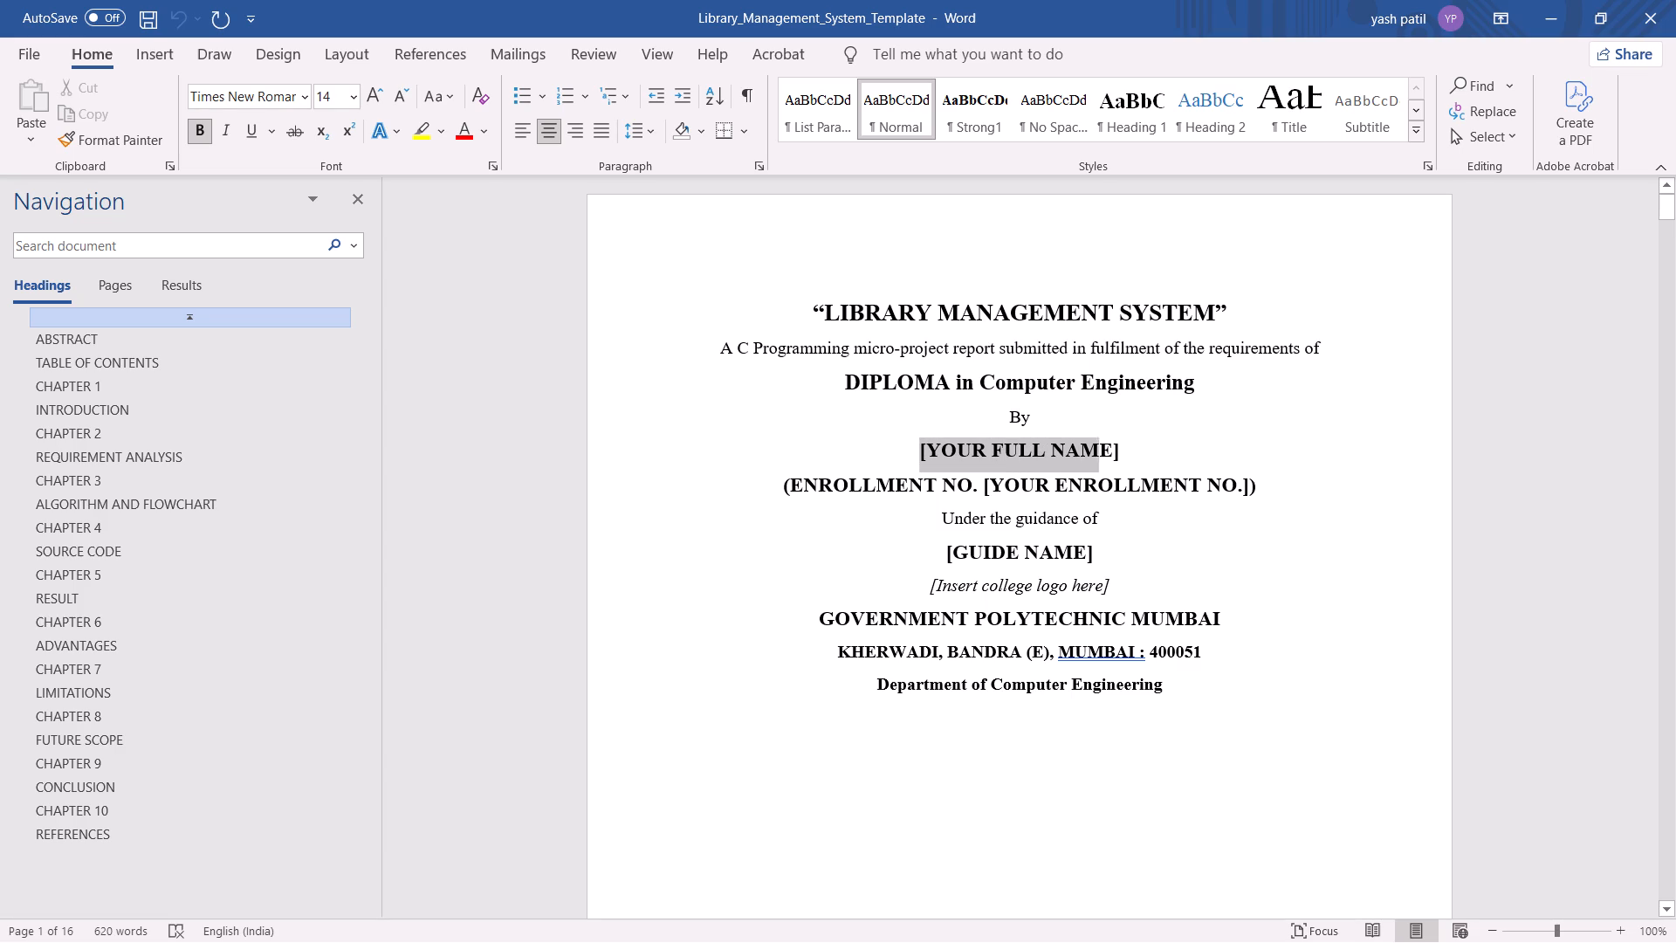
drag(1111, 465, 1112, 465)
key(BackSpace)
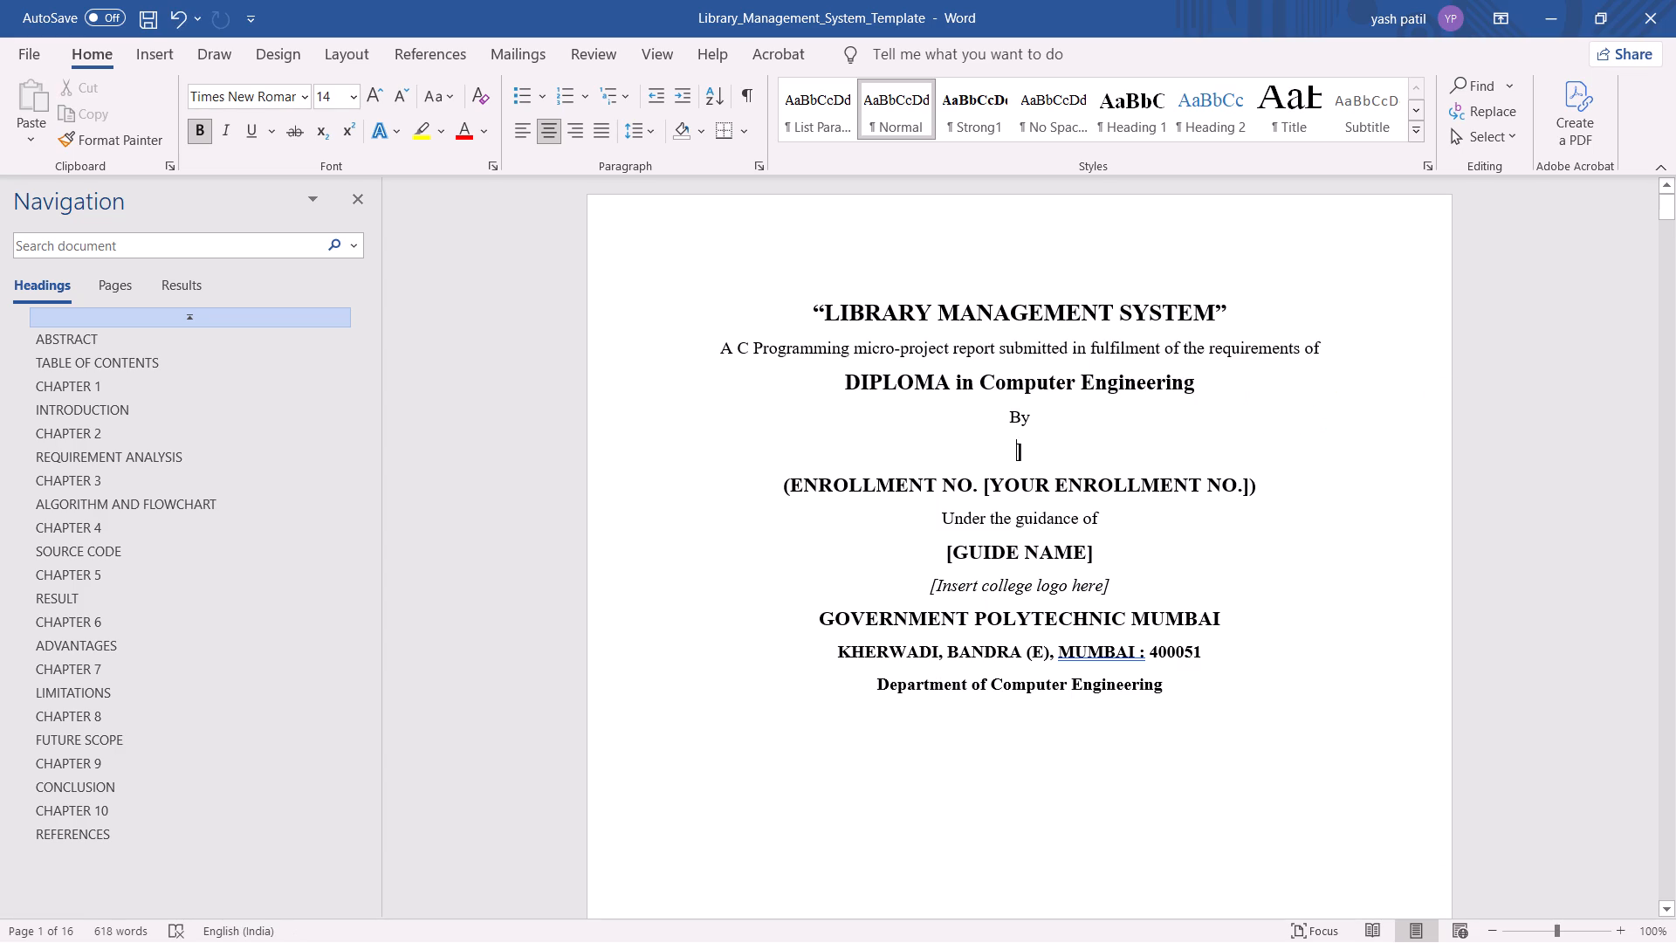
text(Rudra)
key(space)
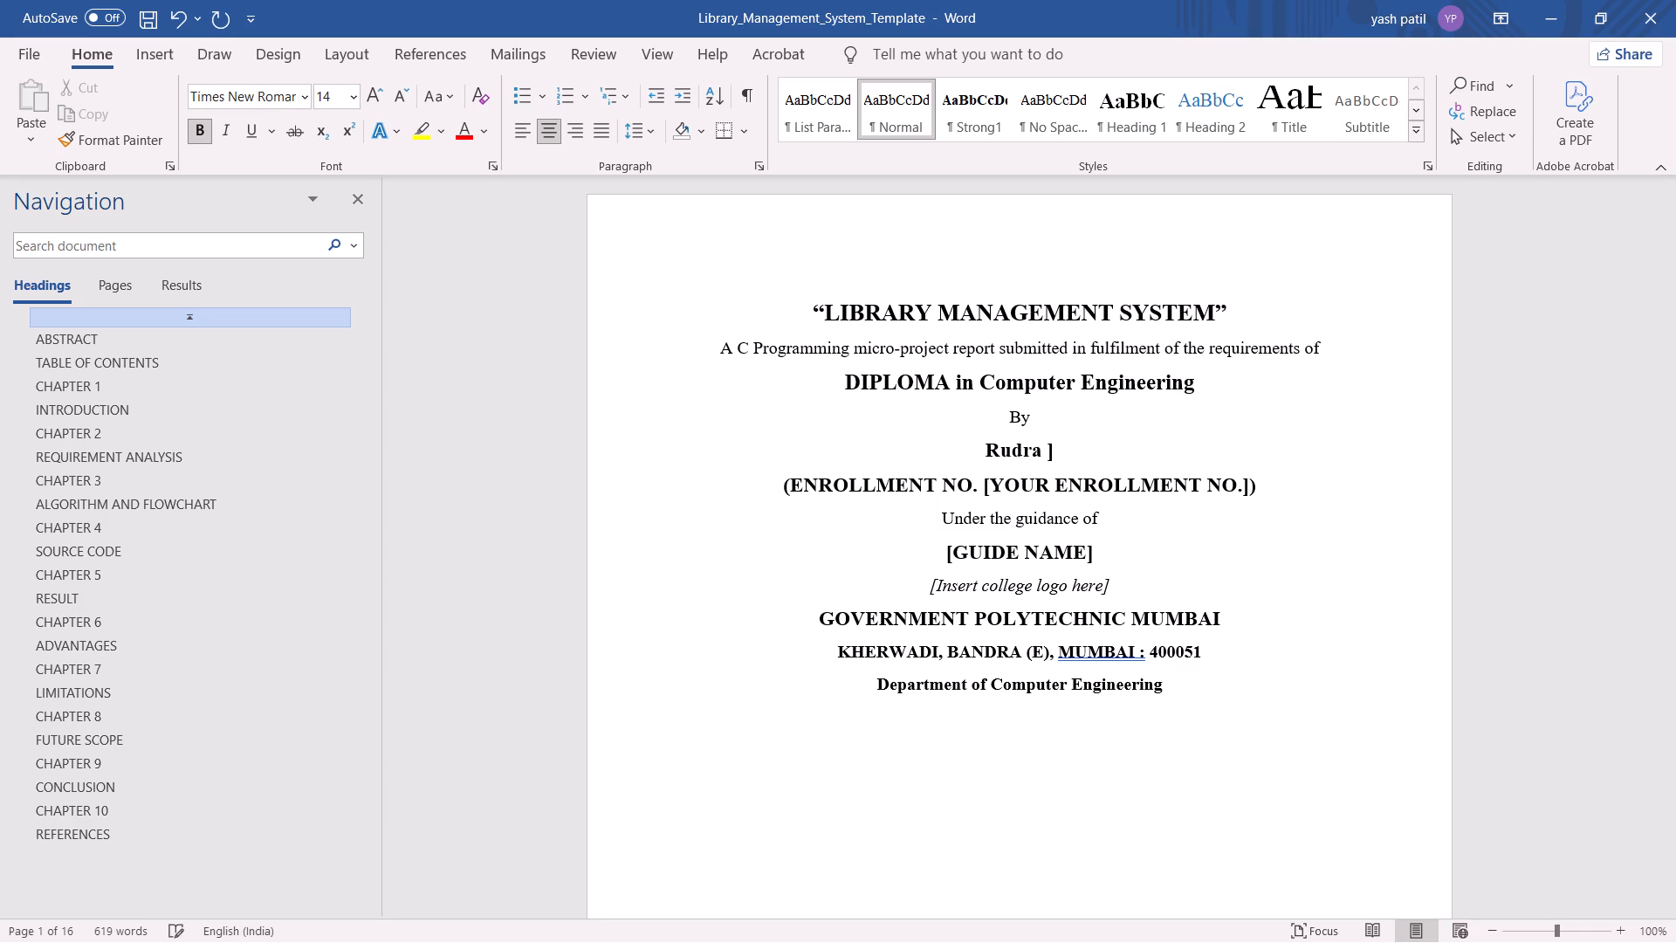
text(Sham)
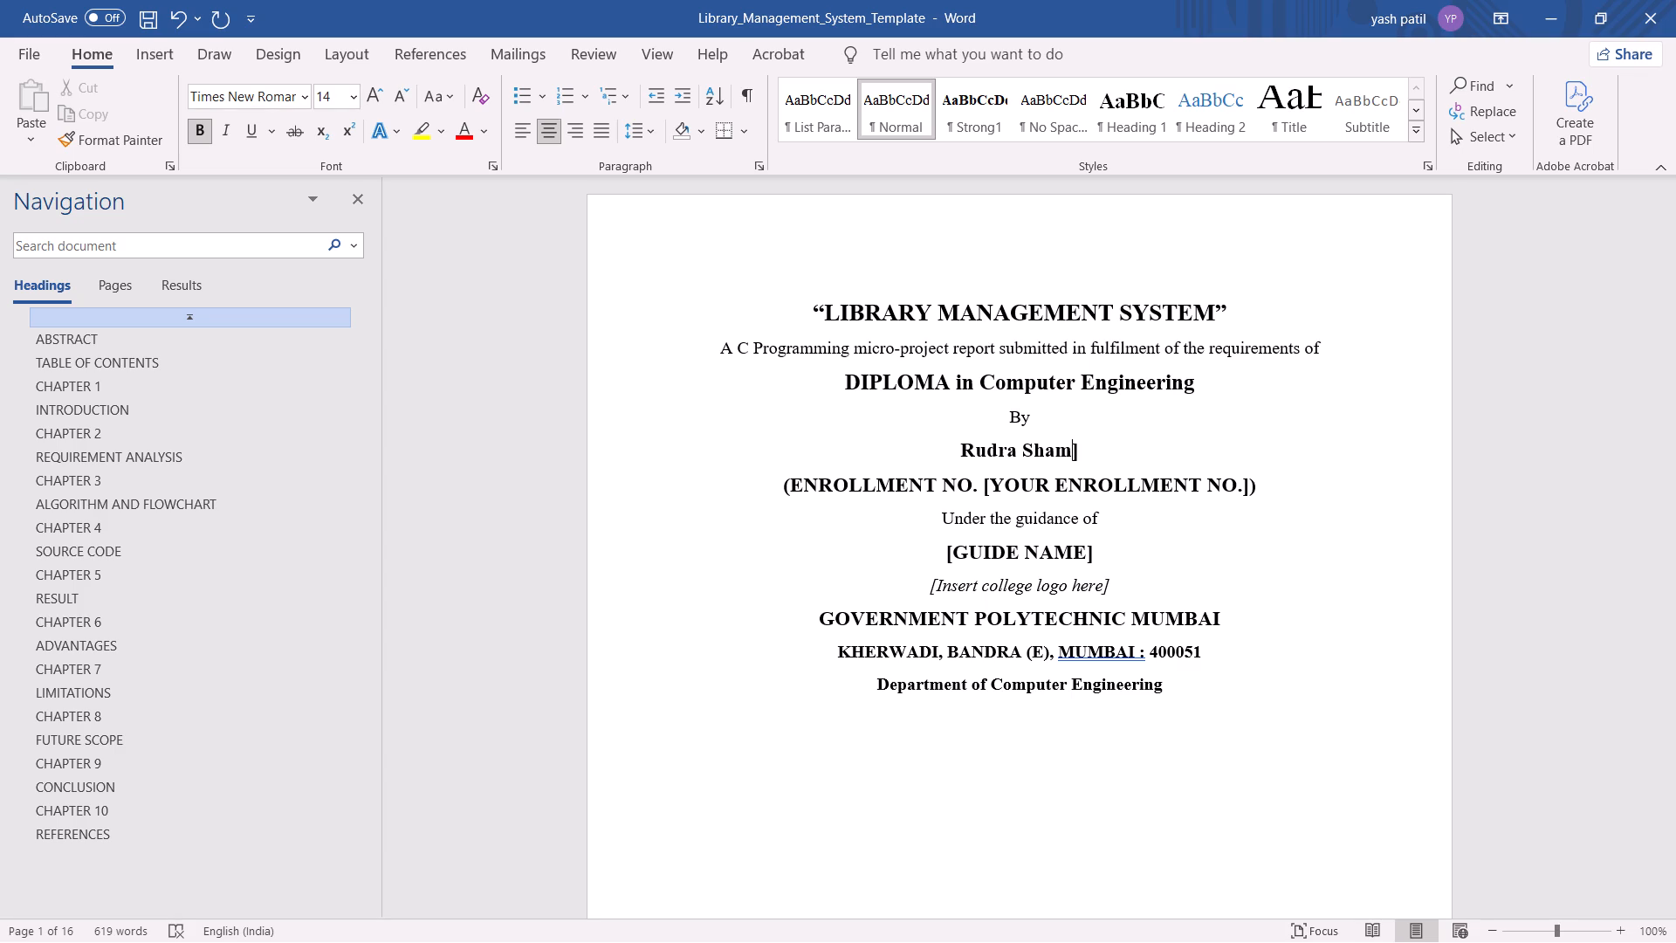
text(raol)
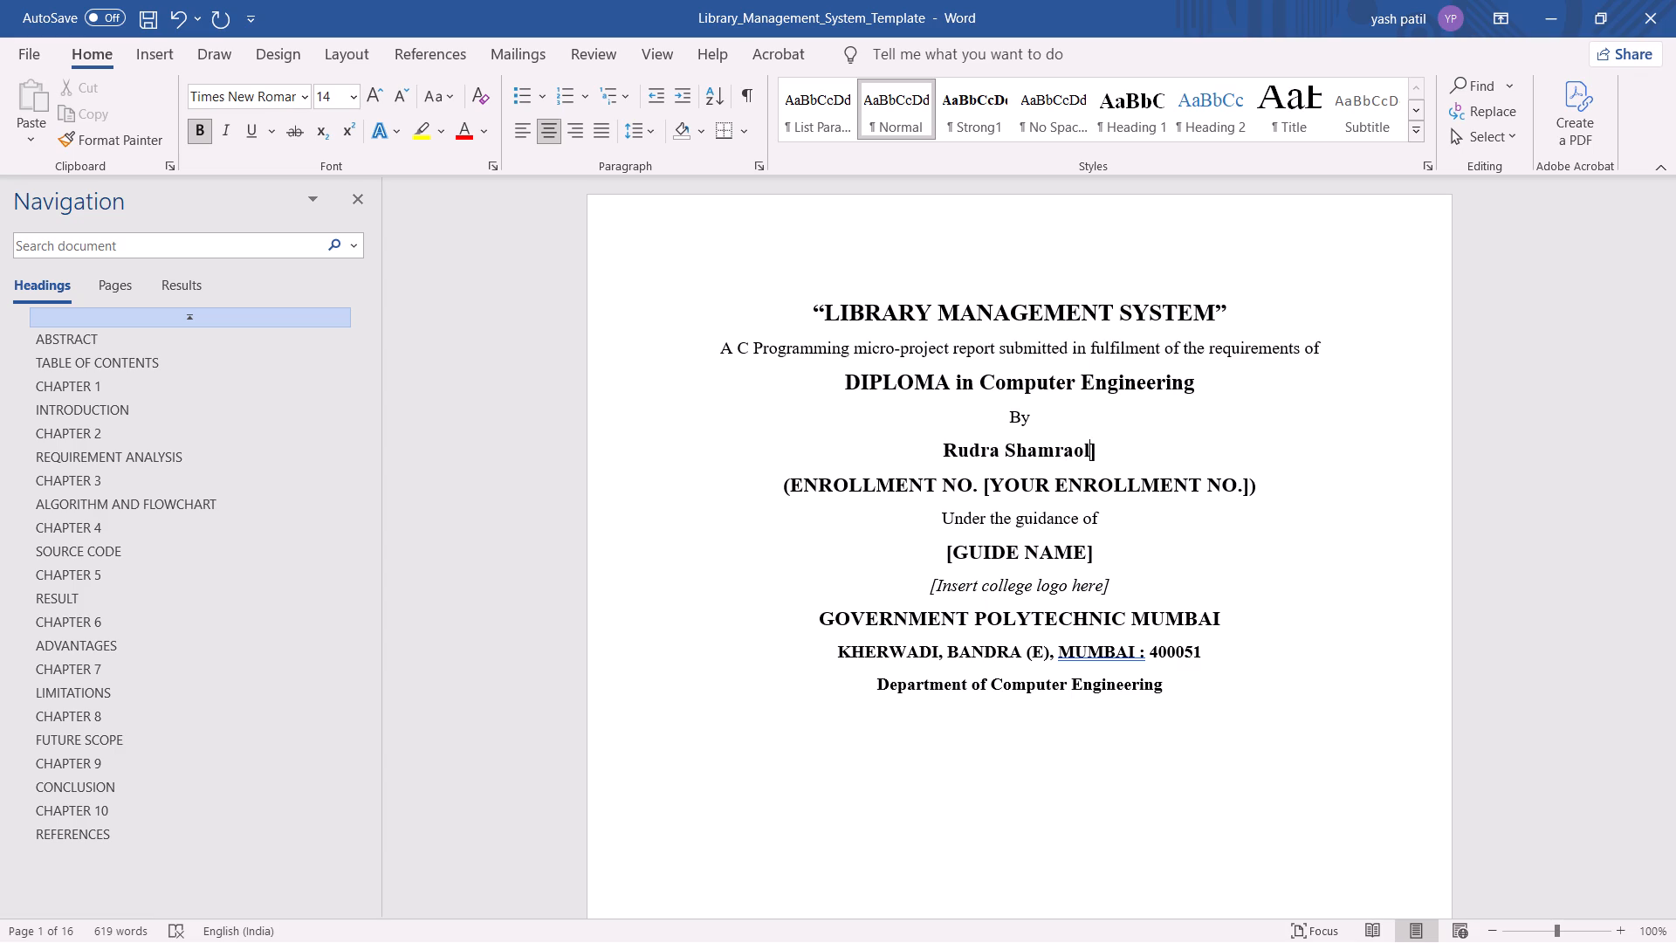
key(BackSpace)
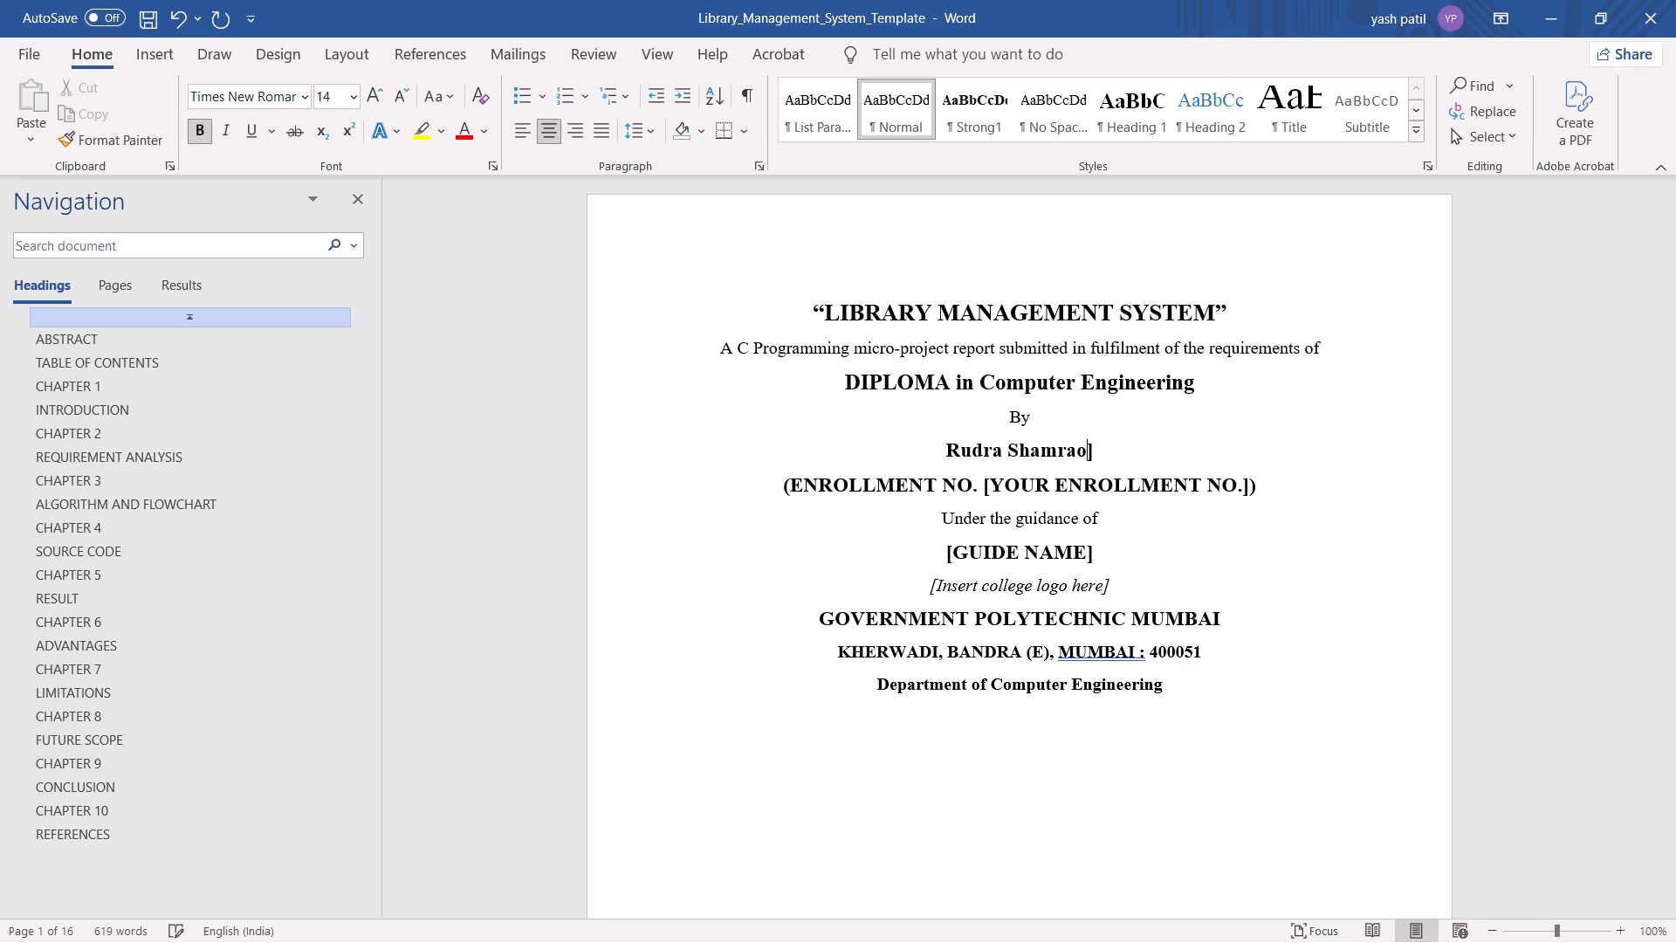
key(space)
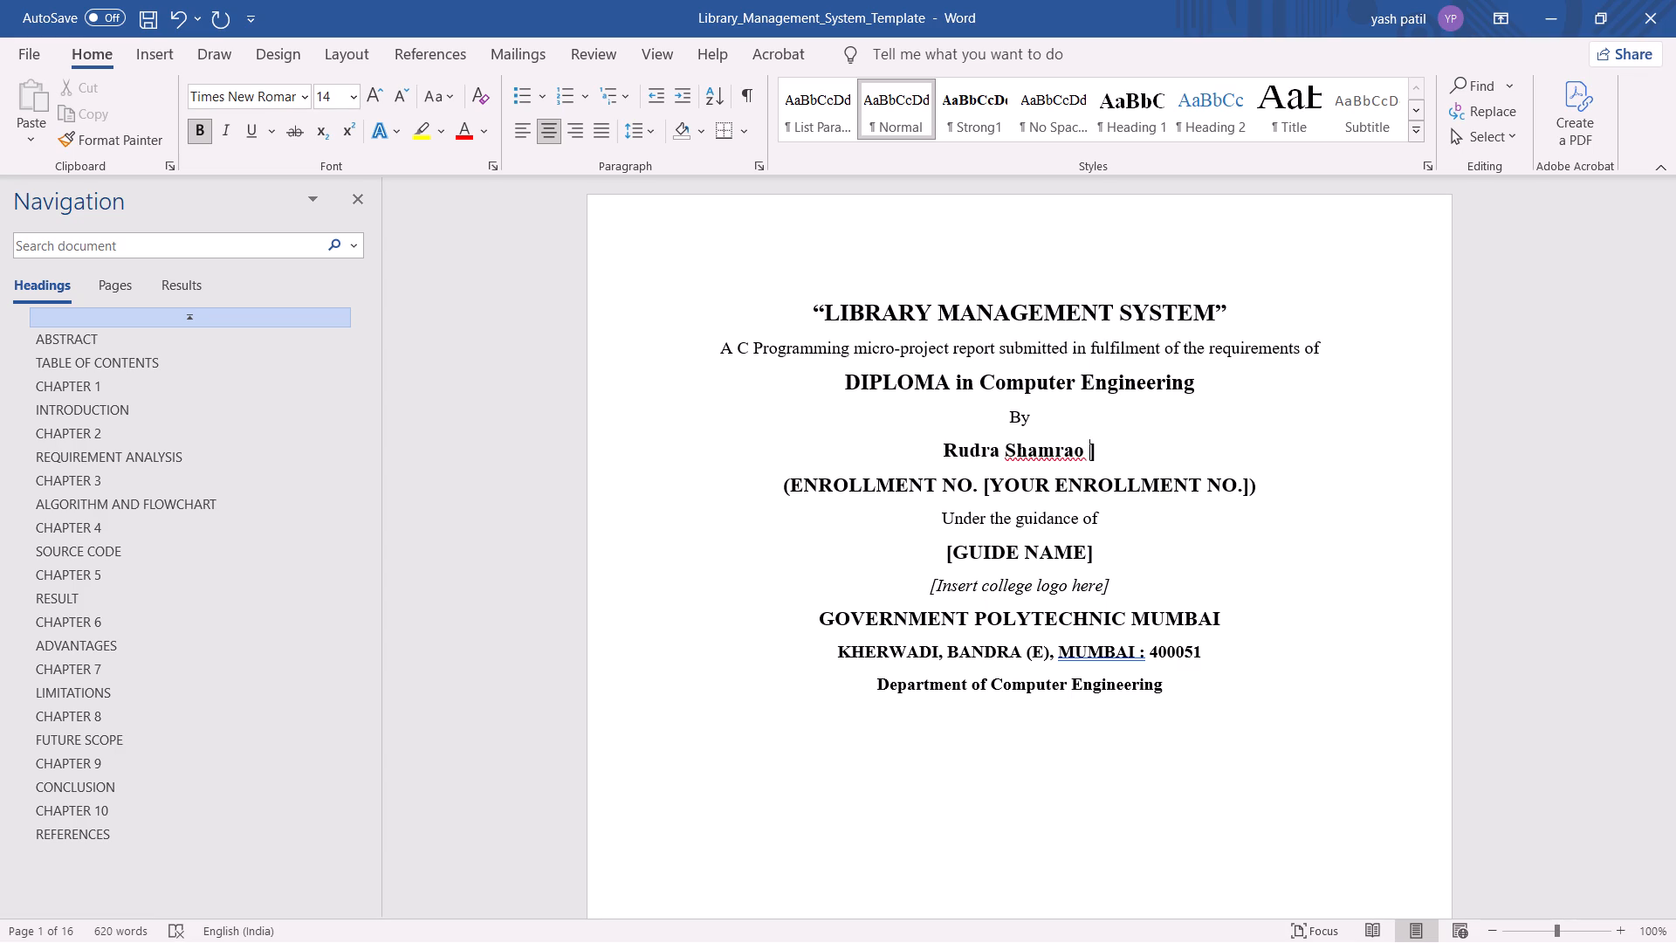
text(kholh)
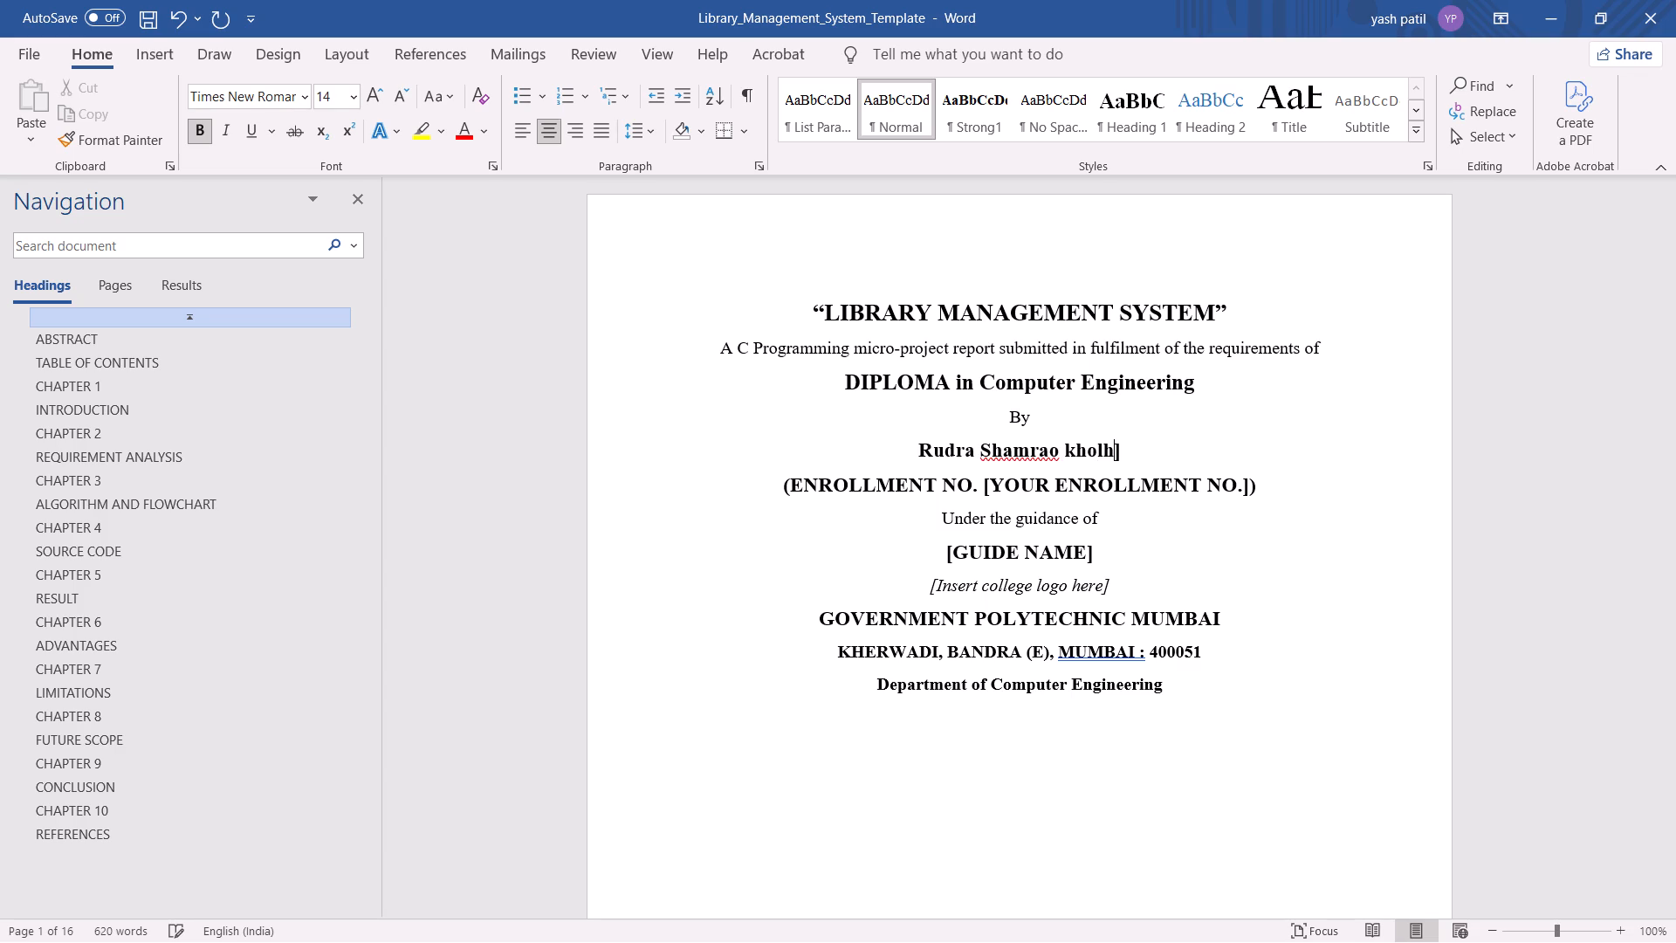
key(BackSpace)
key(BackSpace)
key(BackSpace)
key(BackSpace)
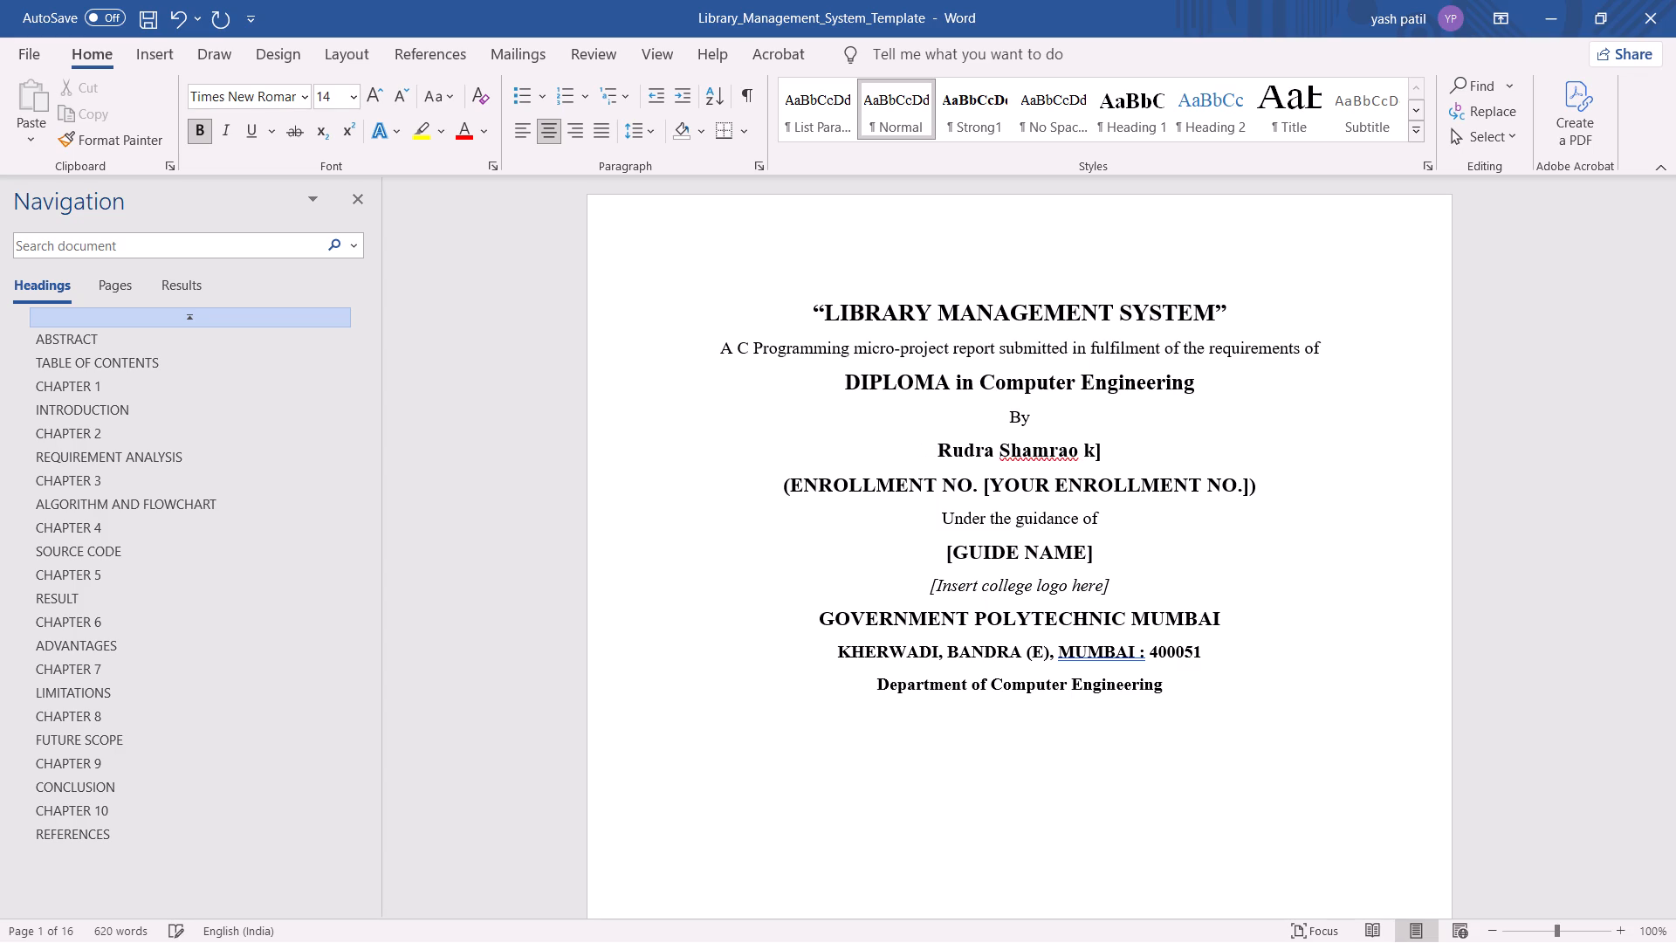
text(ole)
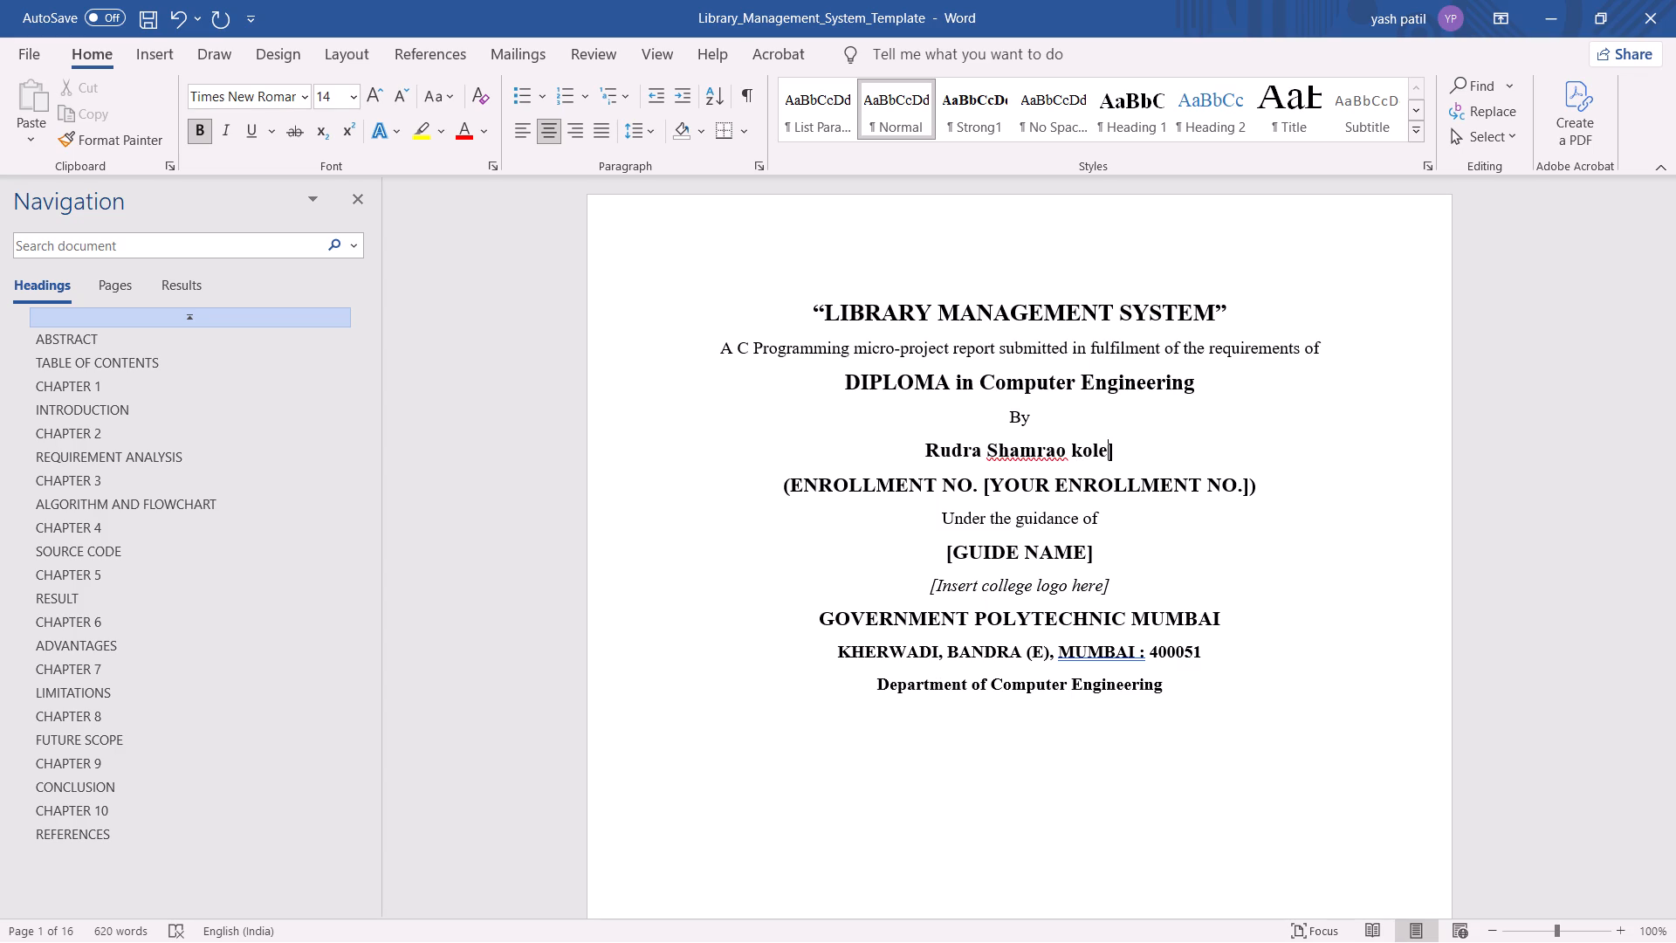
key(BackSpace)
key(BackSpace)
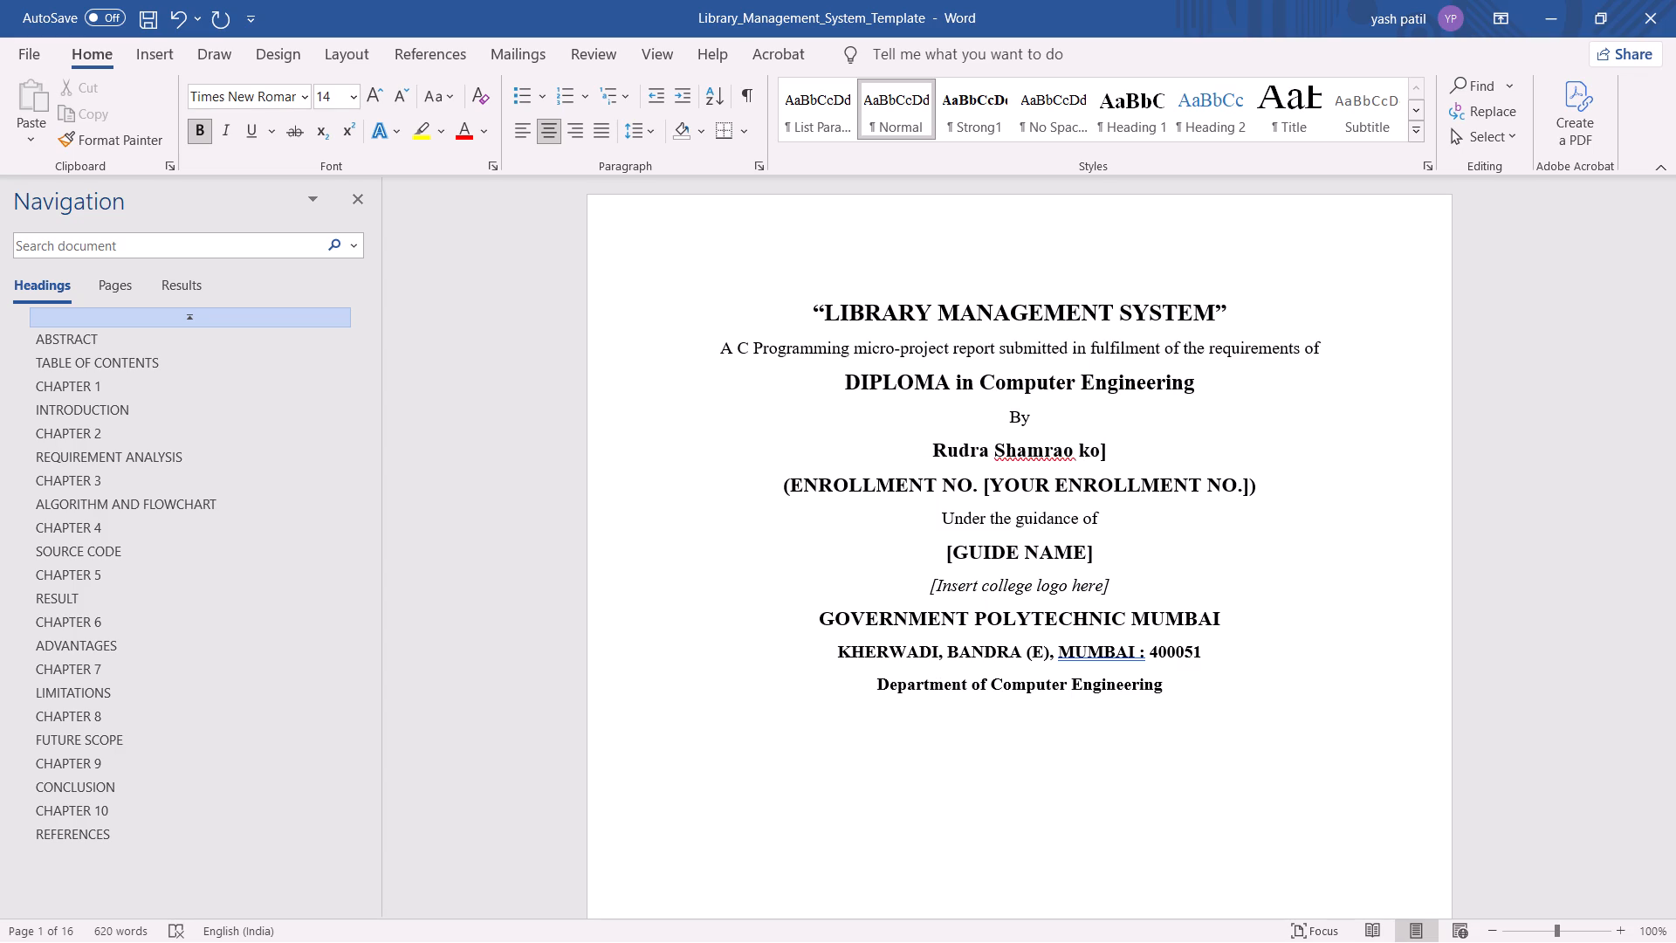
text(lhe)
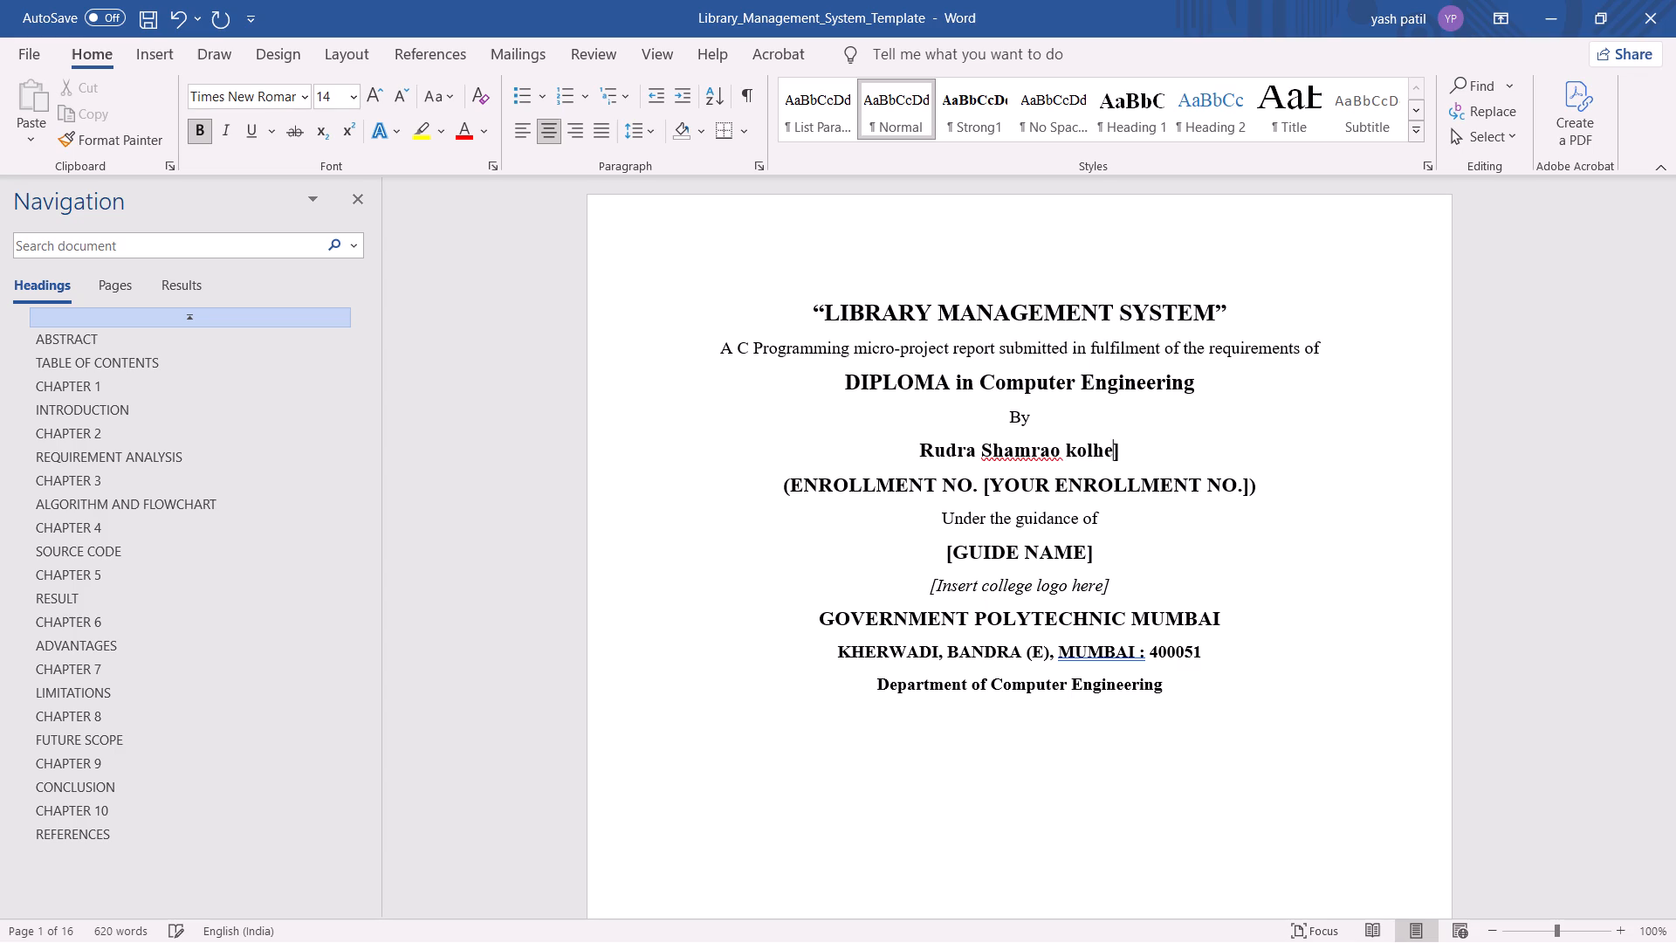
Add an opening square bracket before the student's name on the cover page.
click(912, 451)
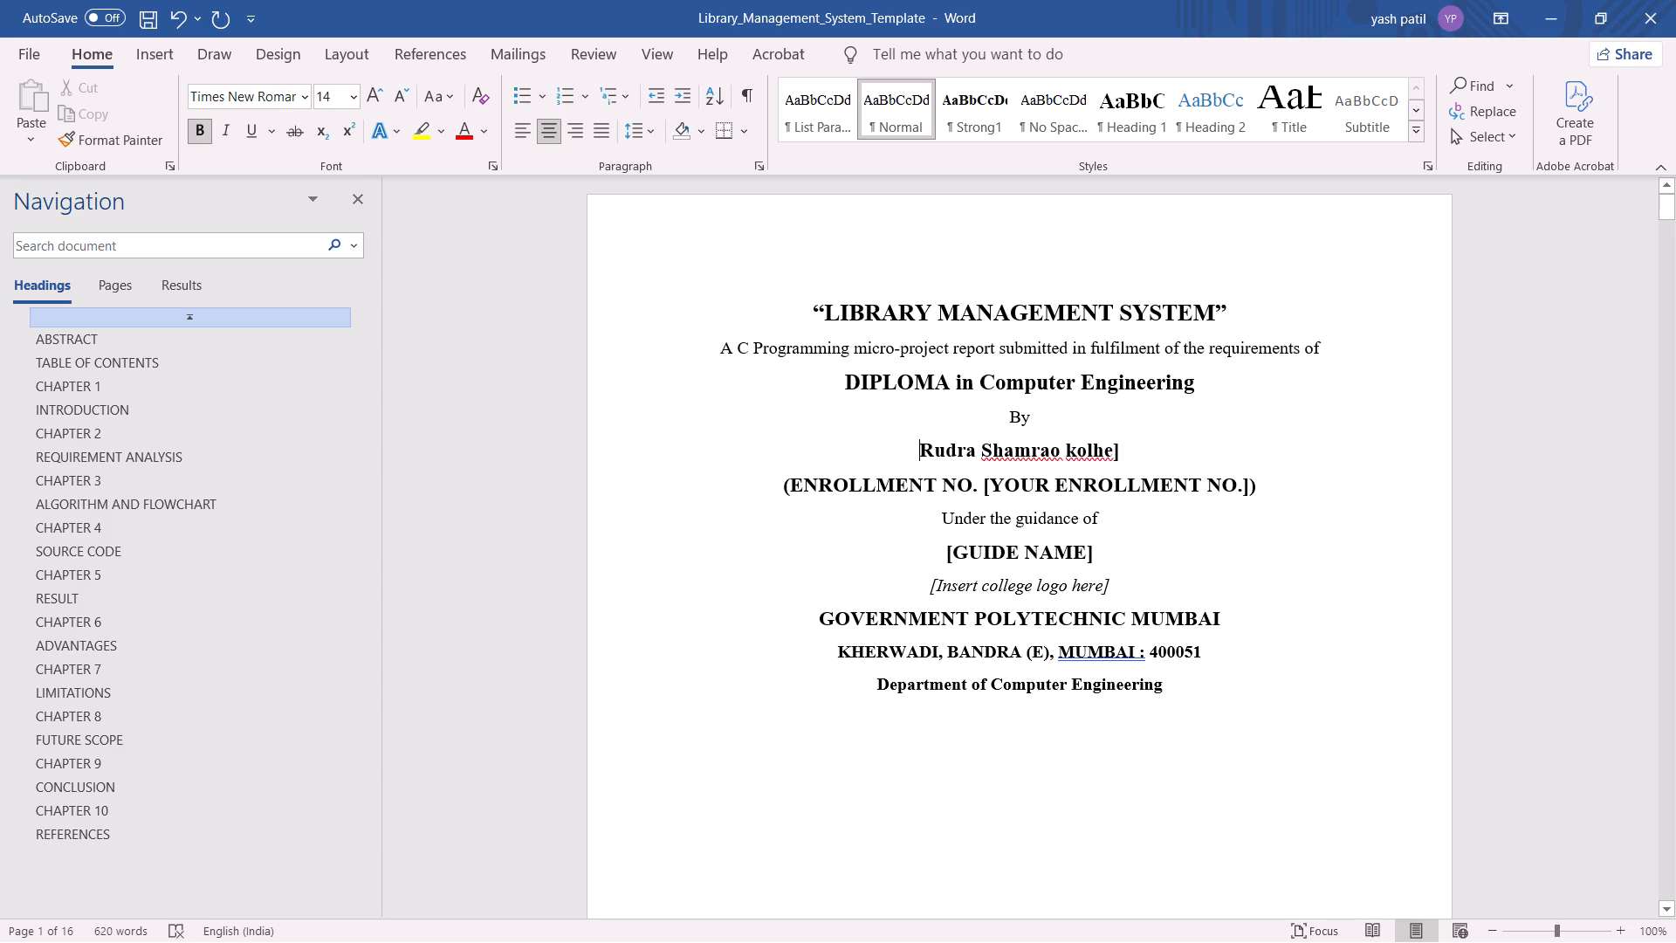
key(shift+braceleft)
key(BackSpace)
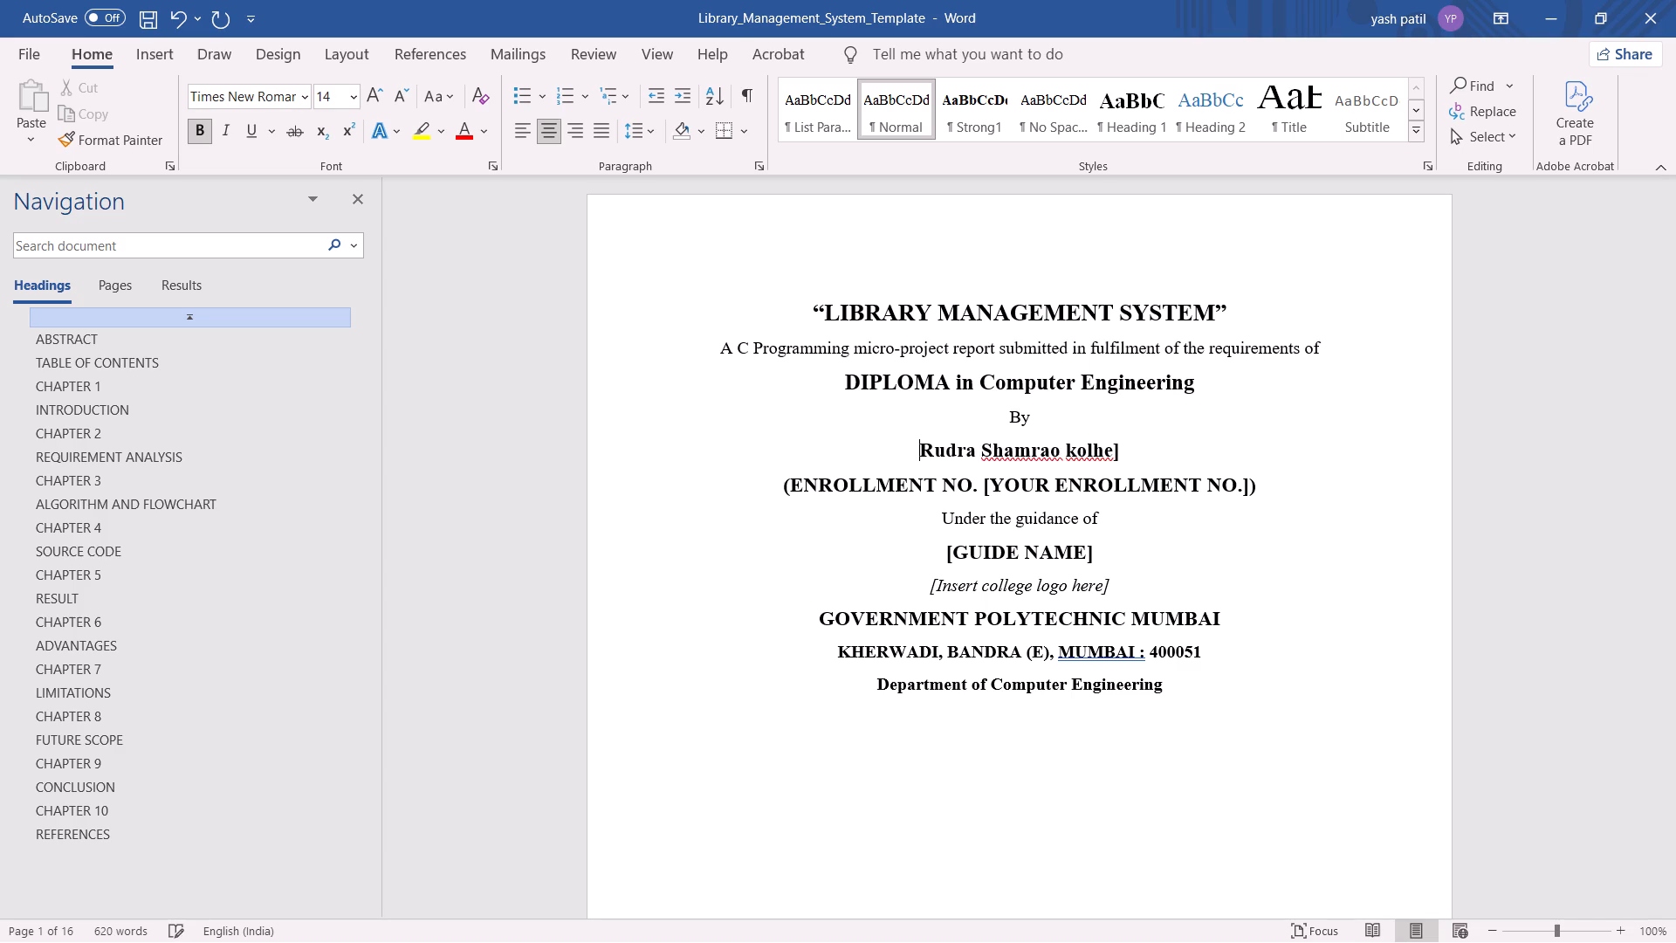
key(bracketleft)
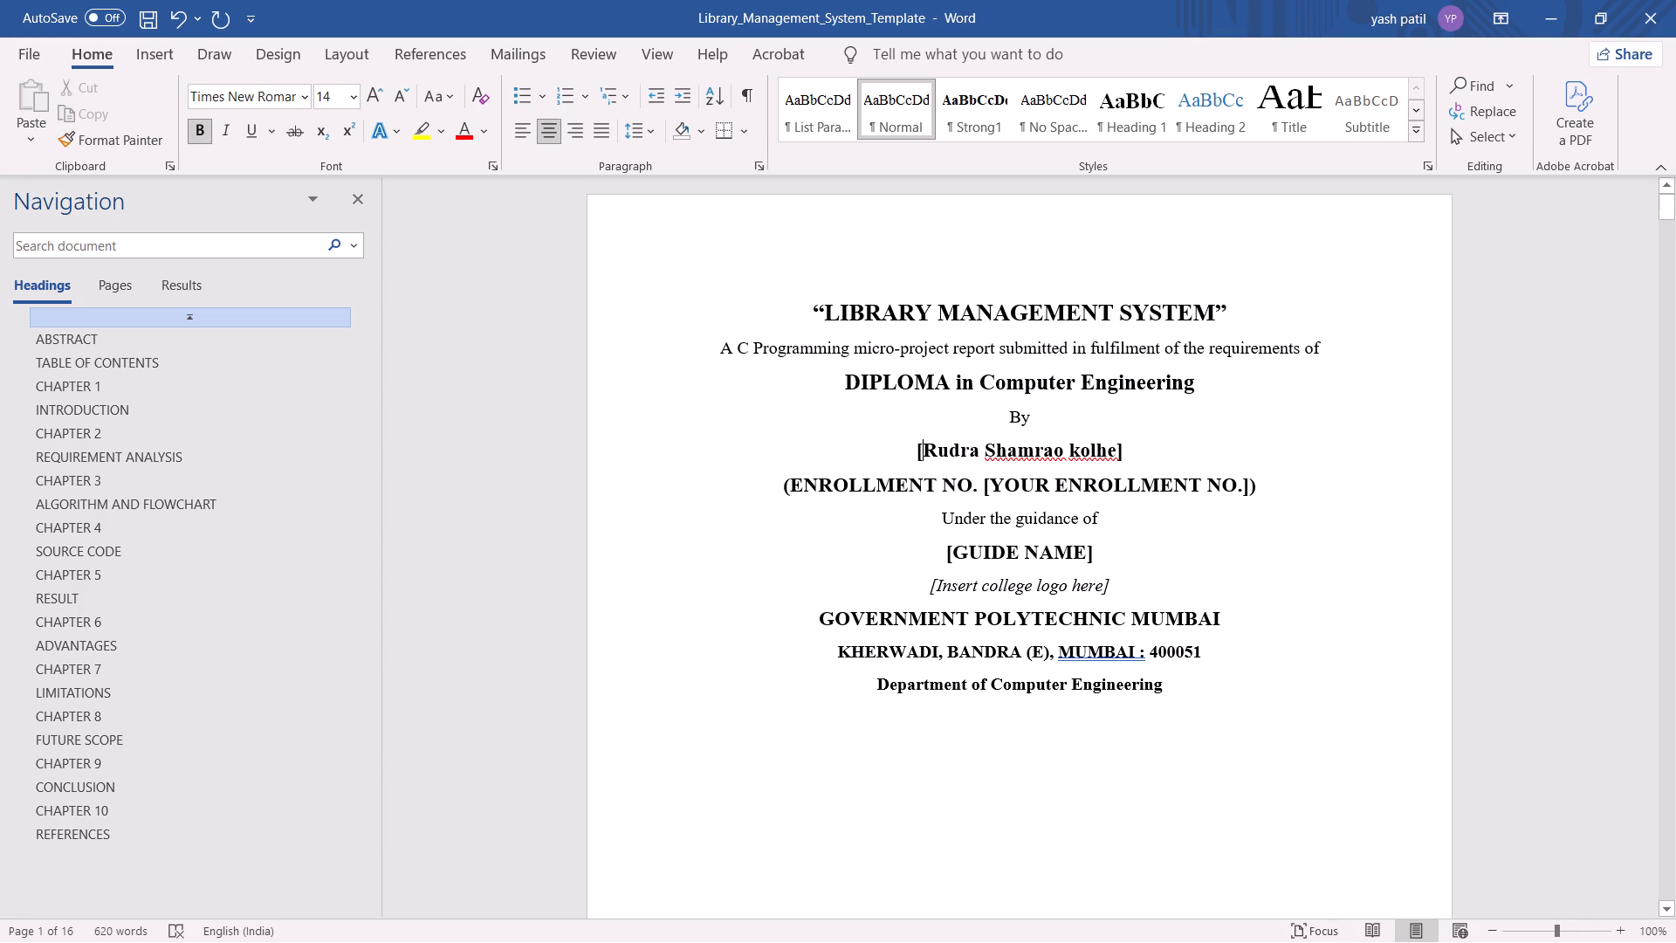
Capitalise the first letter of the student's surname on the cover page.
click(1081, 448)
key(BackSpace)
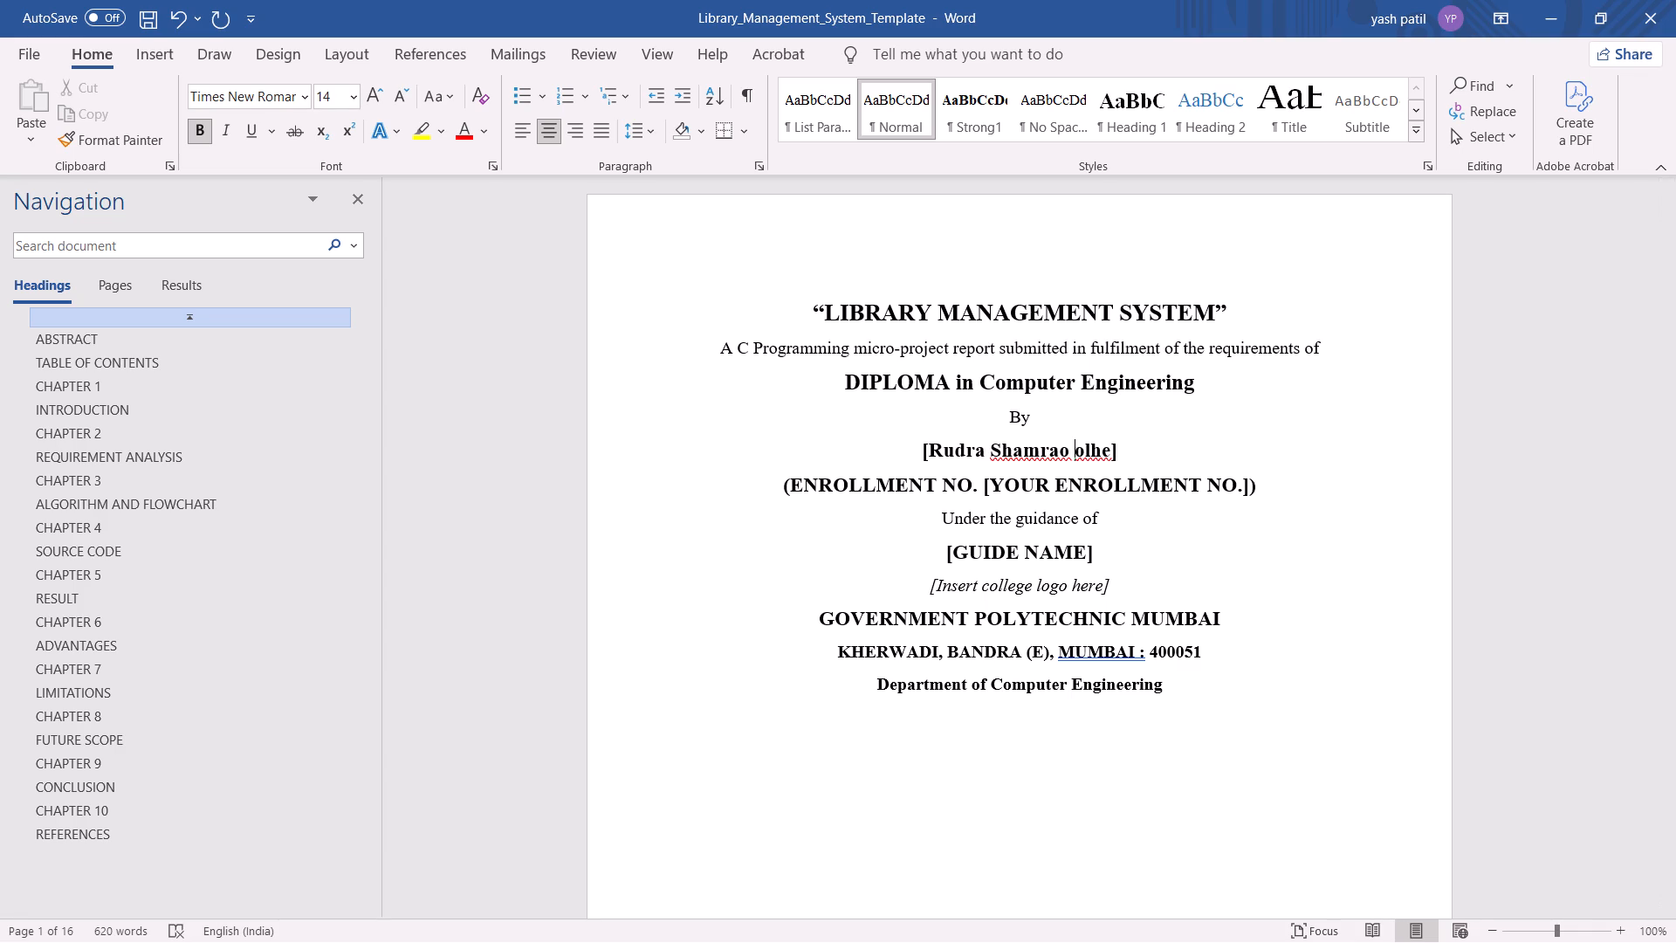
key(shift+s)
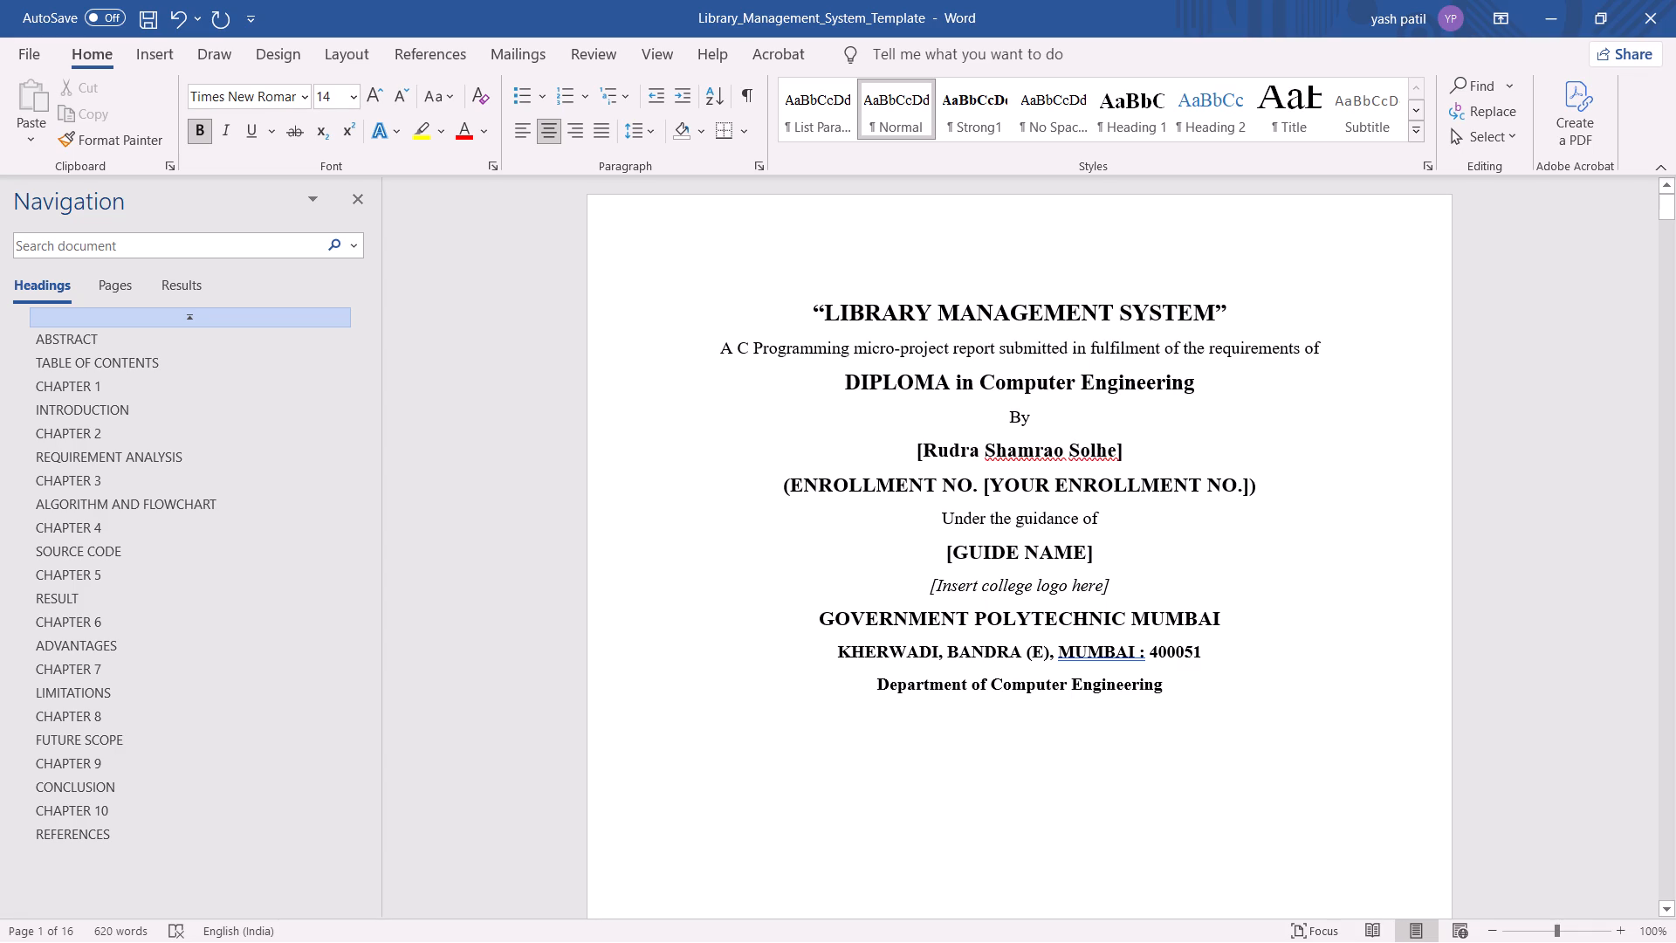
key(BackSpace)
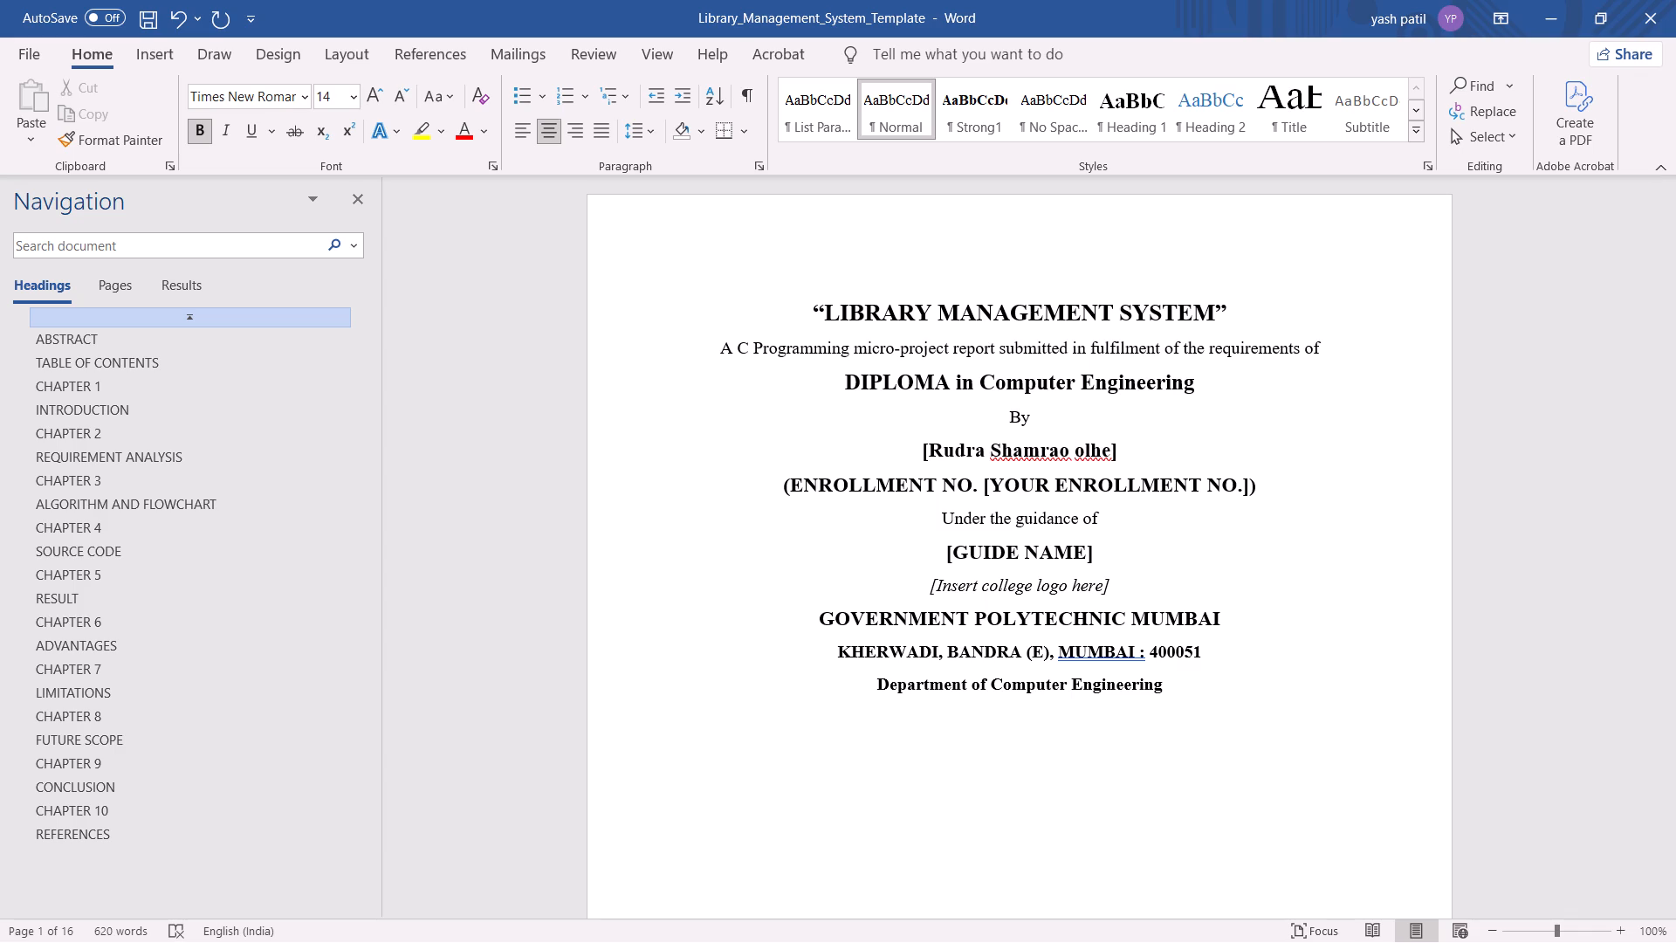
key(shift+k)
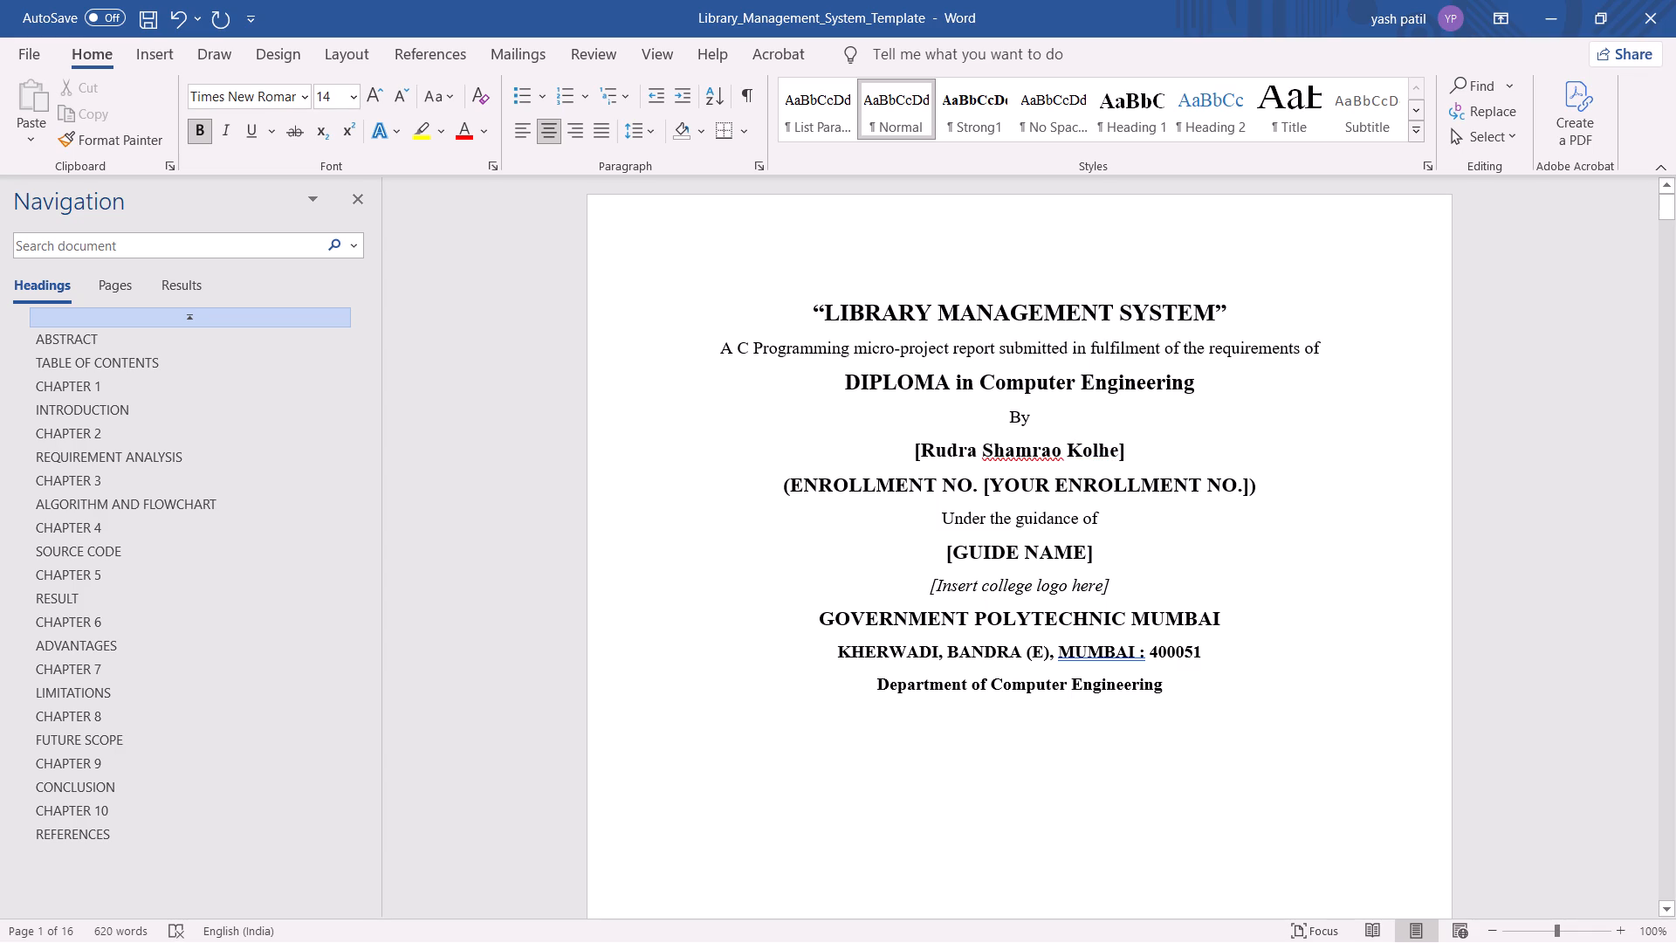
Remove the square brackets around the student's name on the cover page.
click(921, 454)
key(BackSpace)
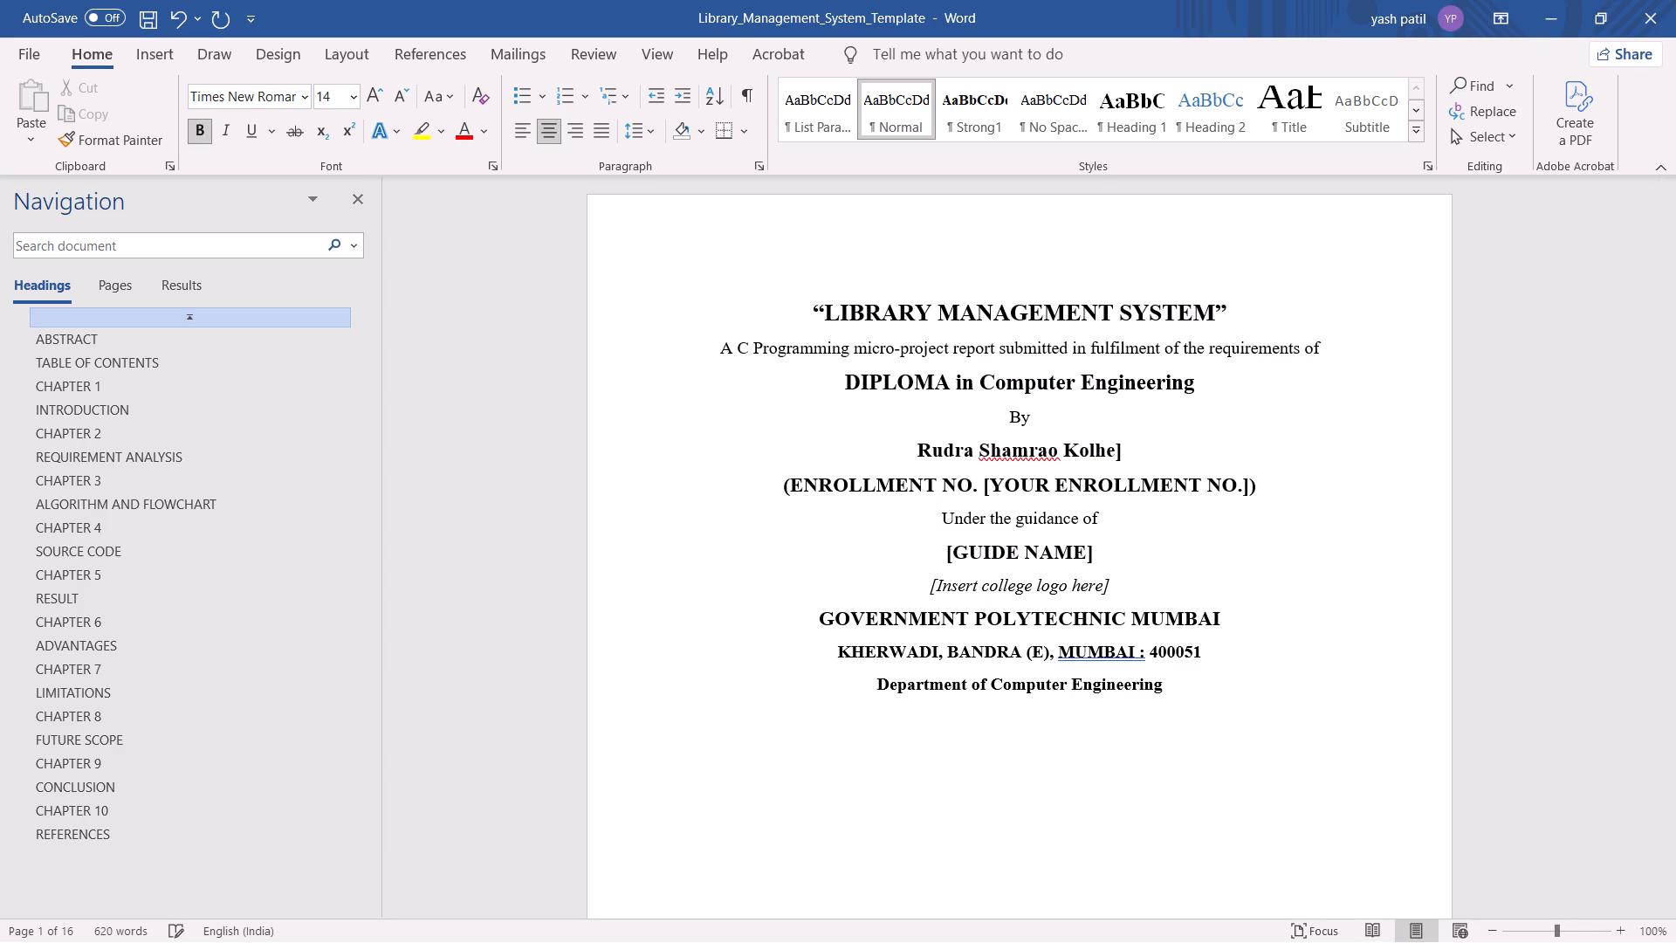
click(1127, 454)
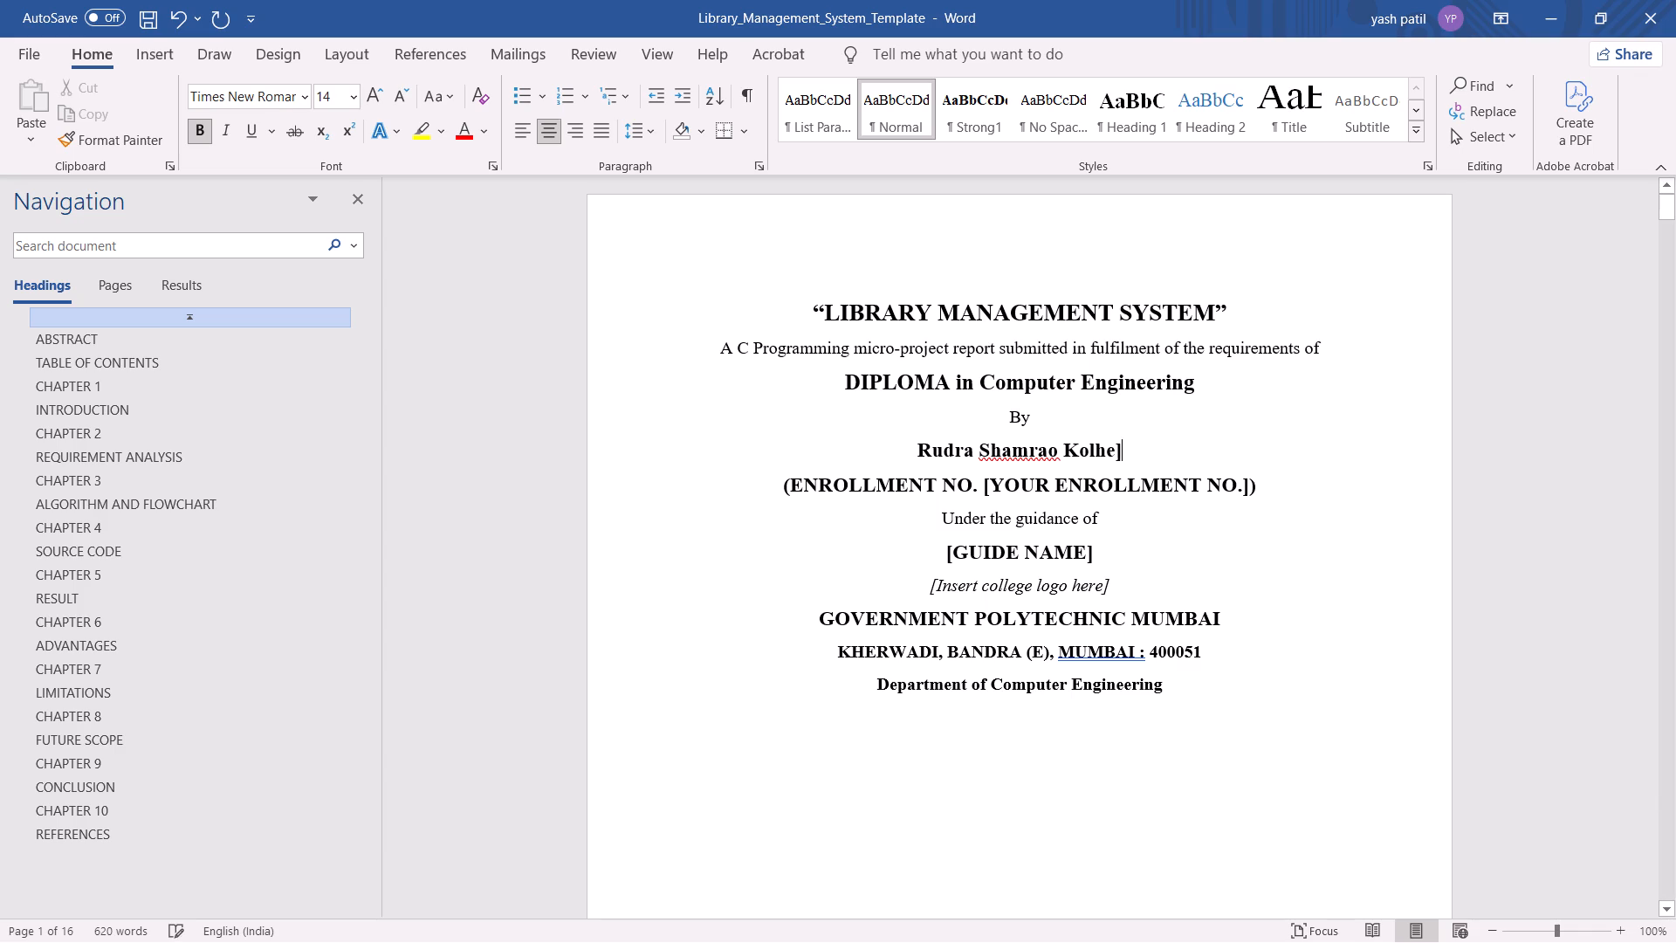
key(BackSpace)
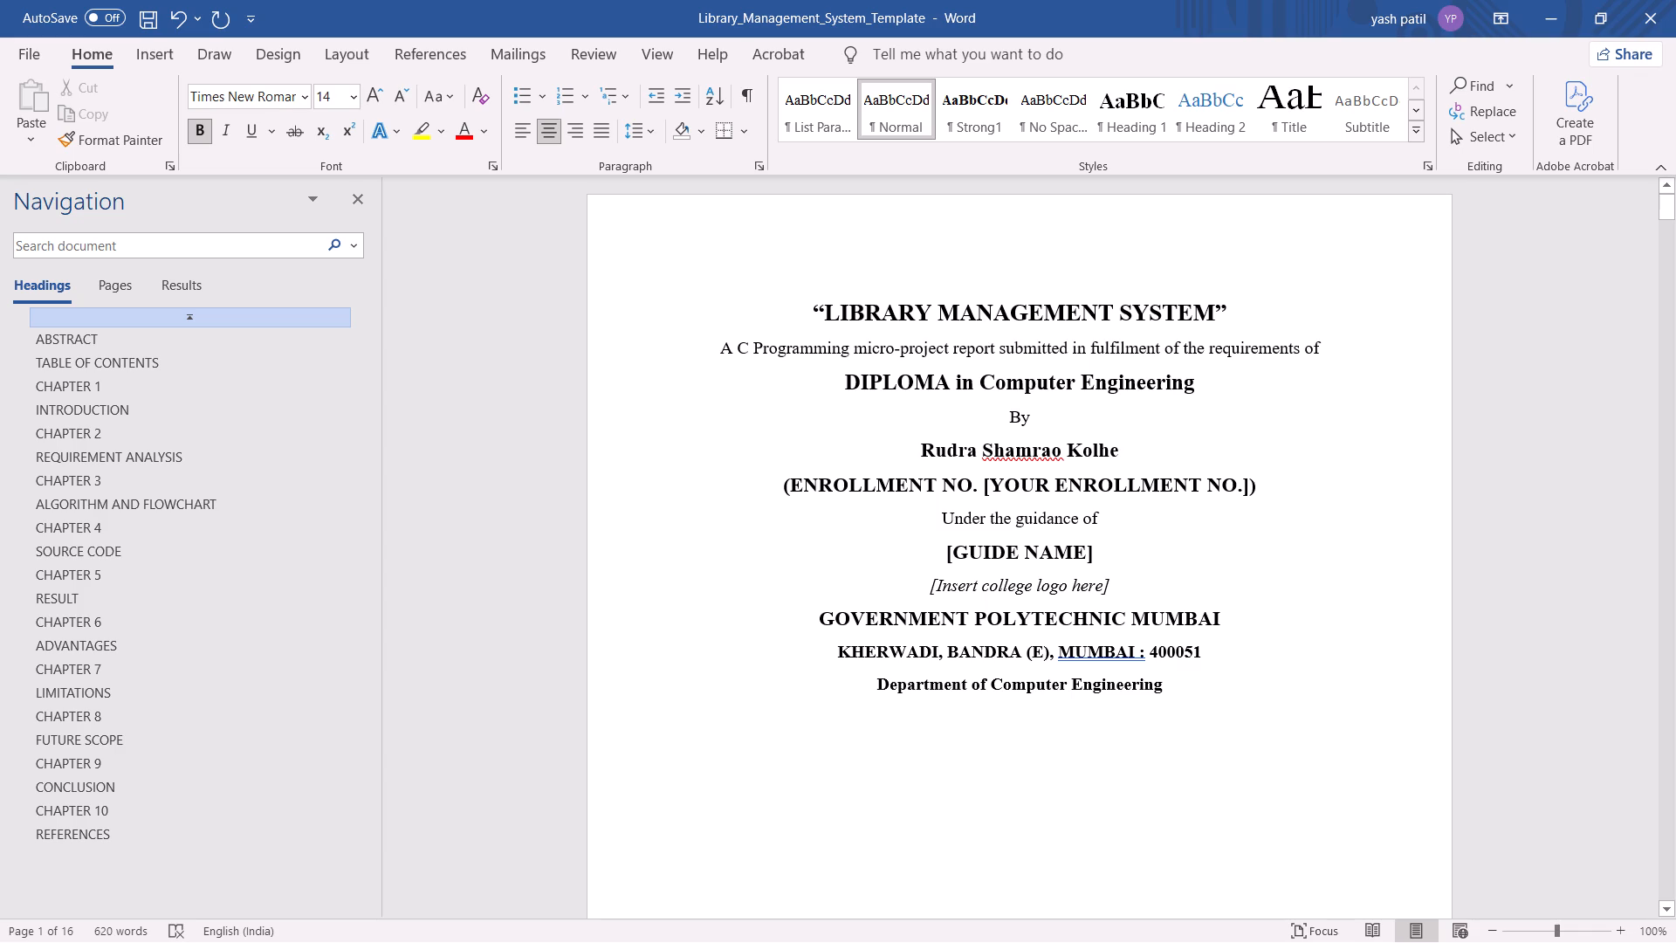
Replace the whole enrollment number placeholder line on the cover page with an empty pair of parentheses.
drag(768, 477, 937, 470)
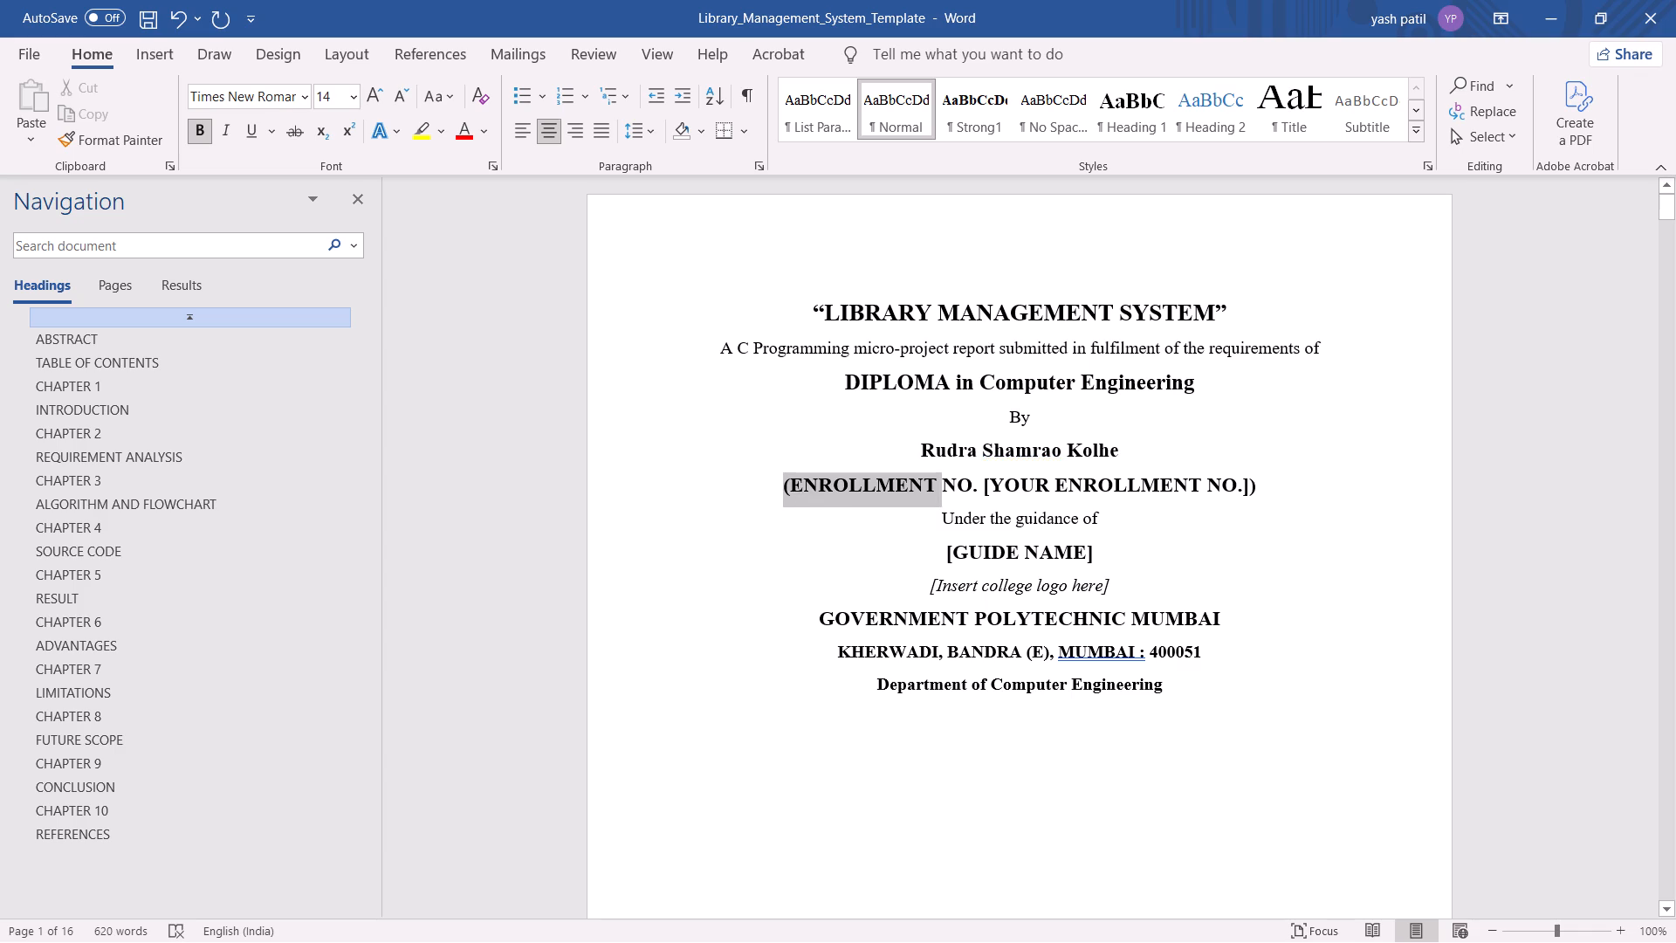
drag(937, 470, 1240, 484)
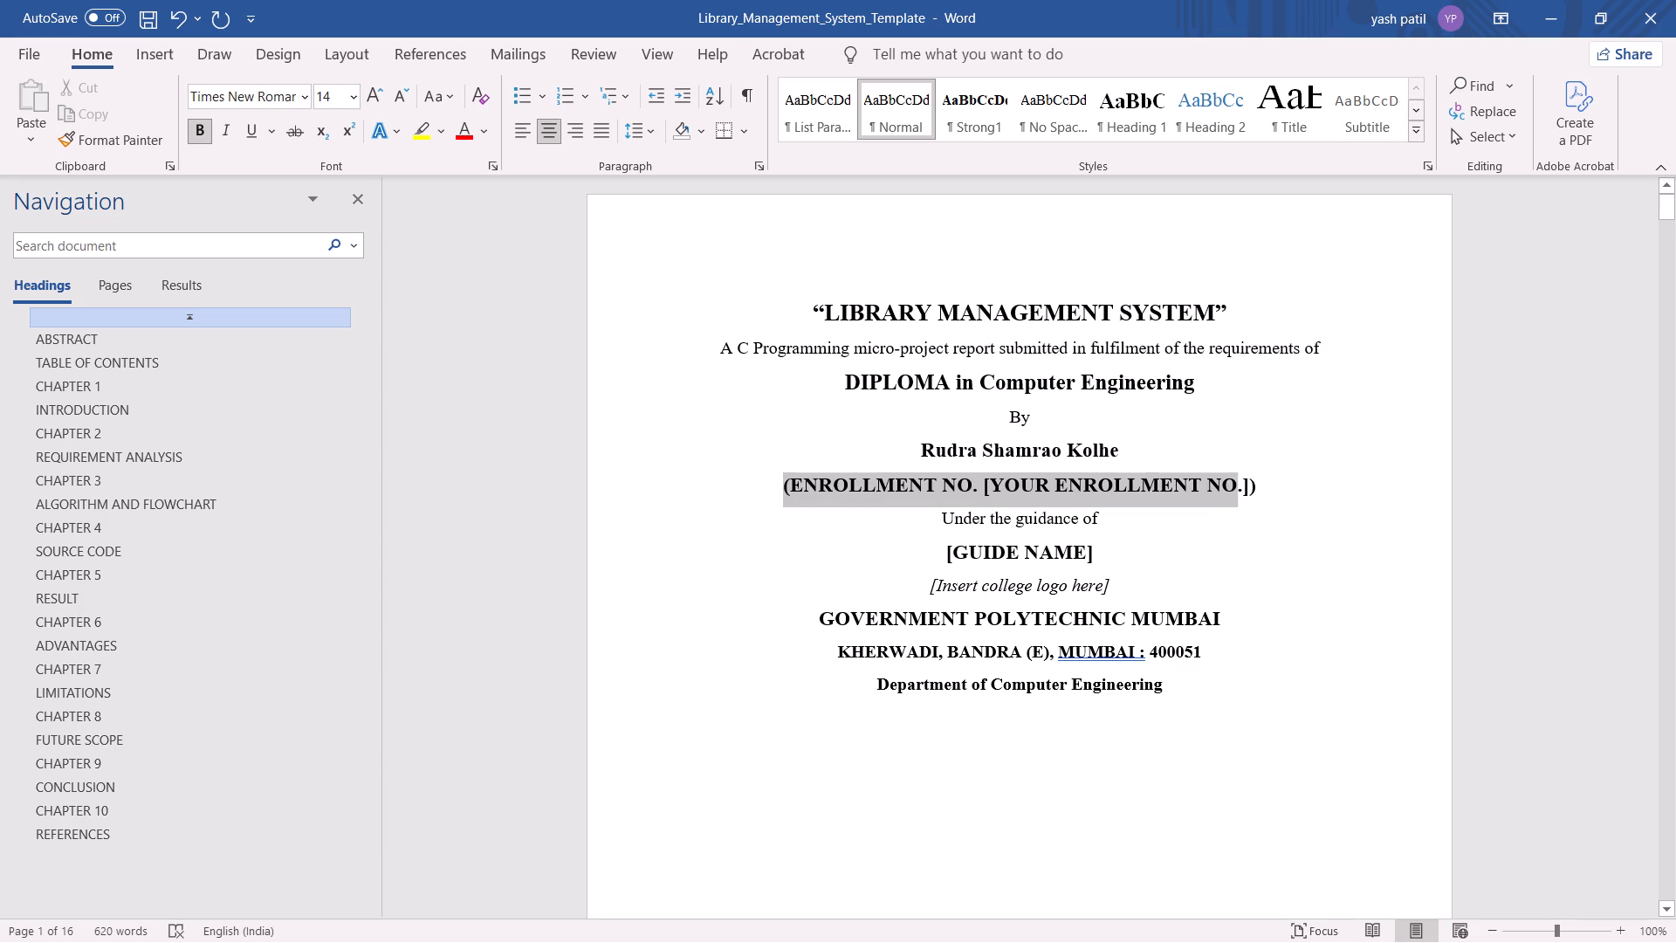
drag(1240, 484, 1268, 488)
key(BackSpace)
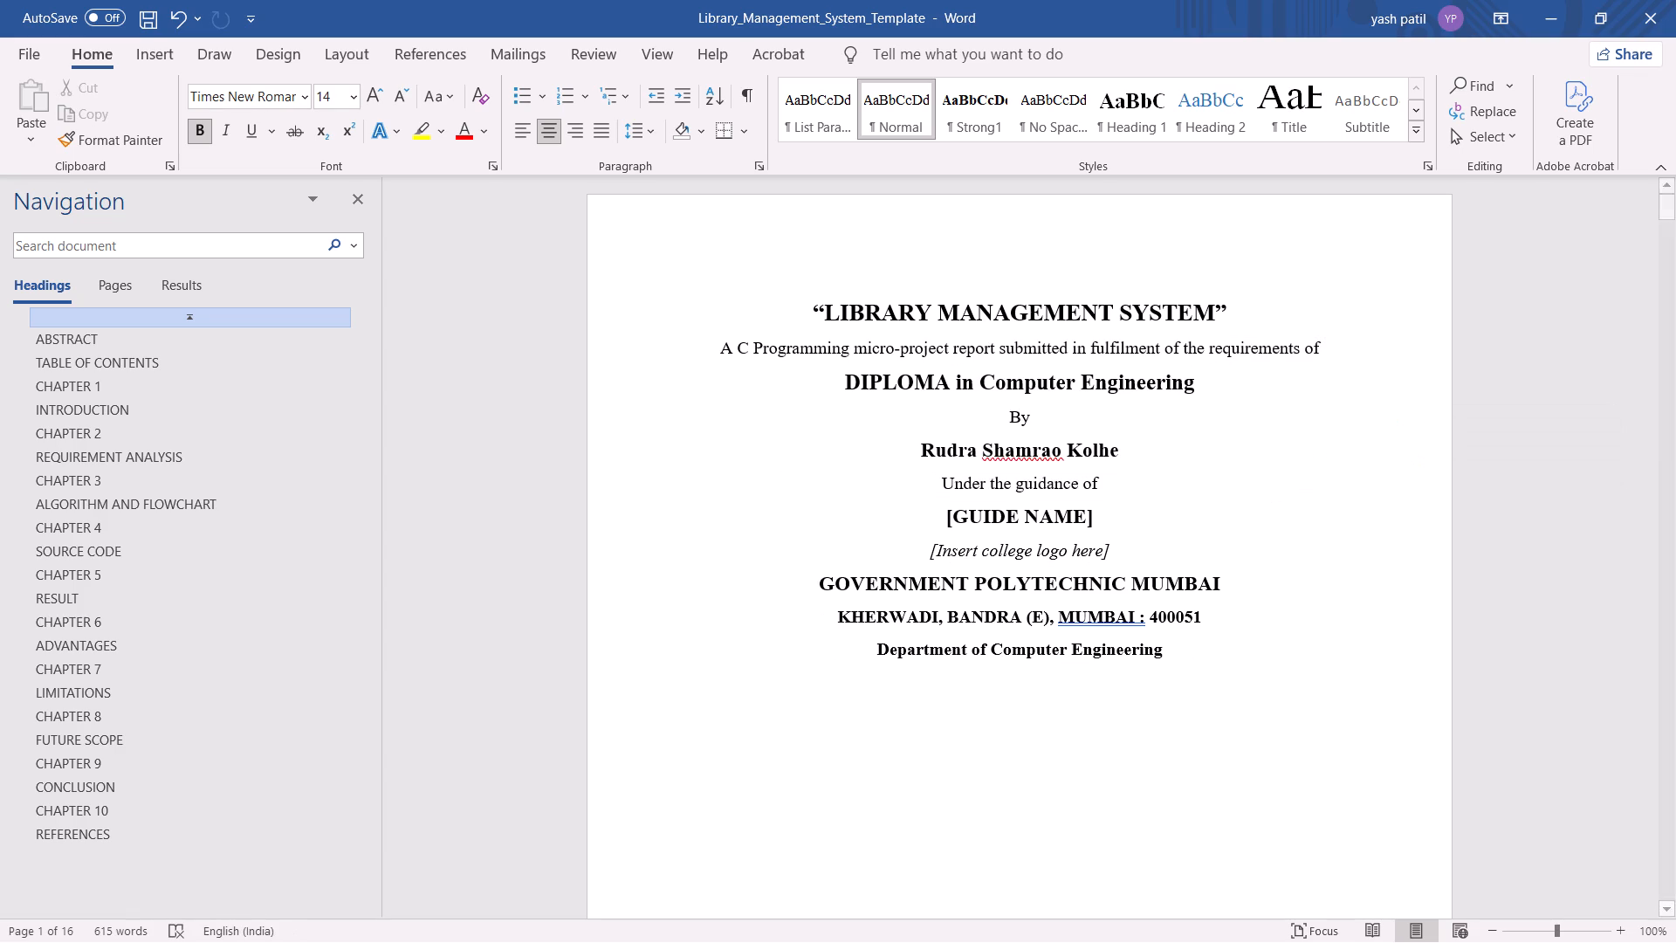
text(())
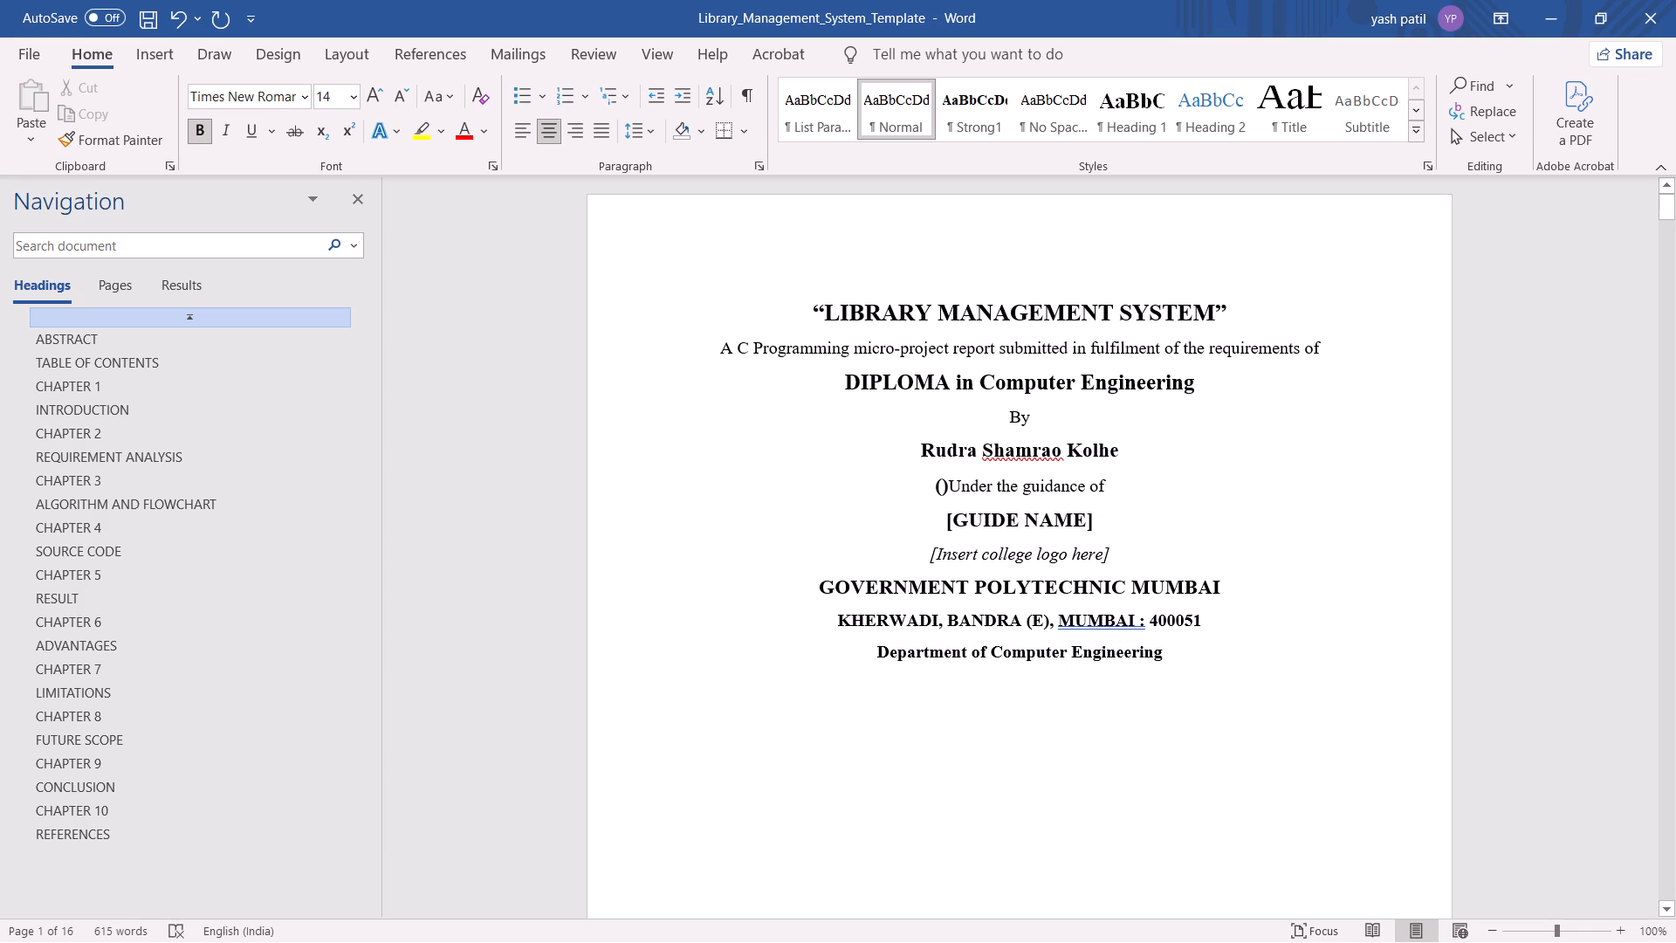
Enter the student's enrollment number between the parentheses below the student's name.
click(939, 483)
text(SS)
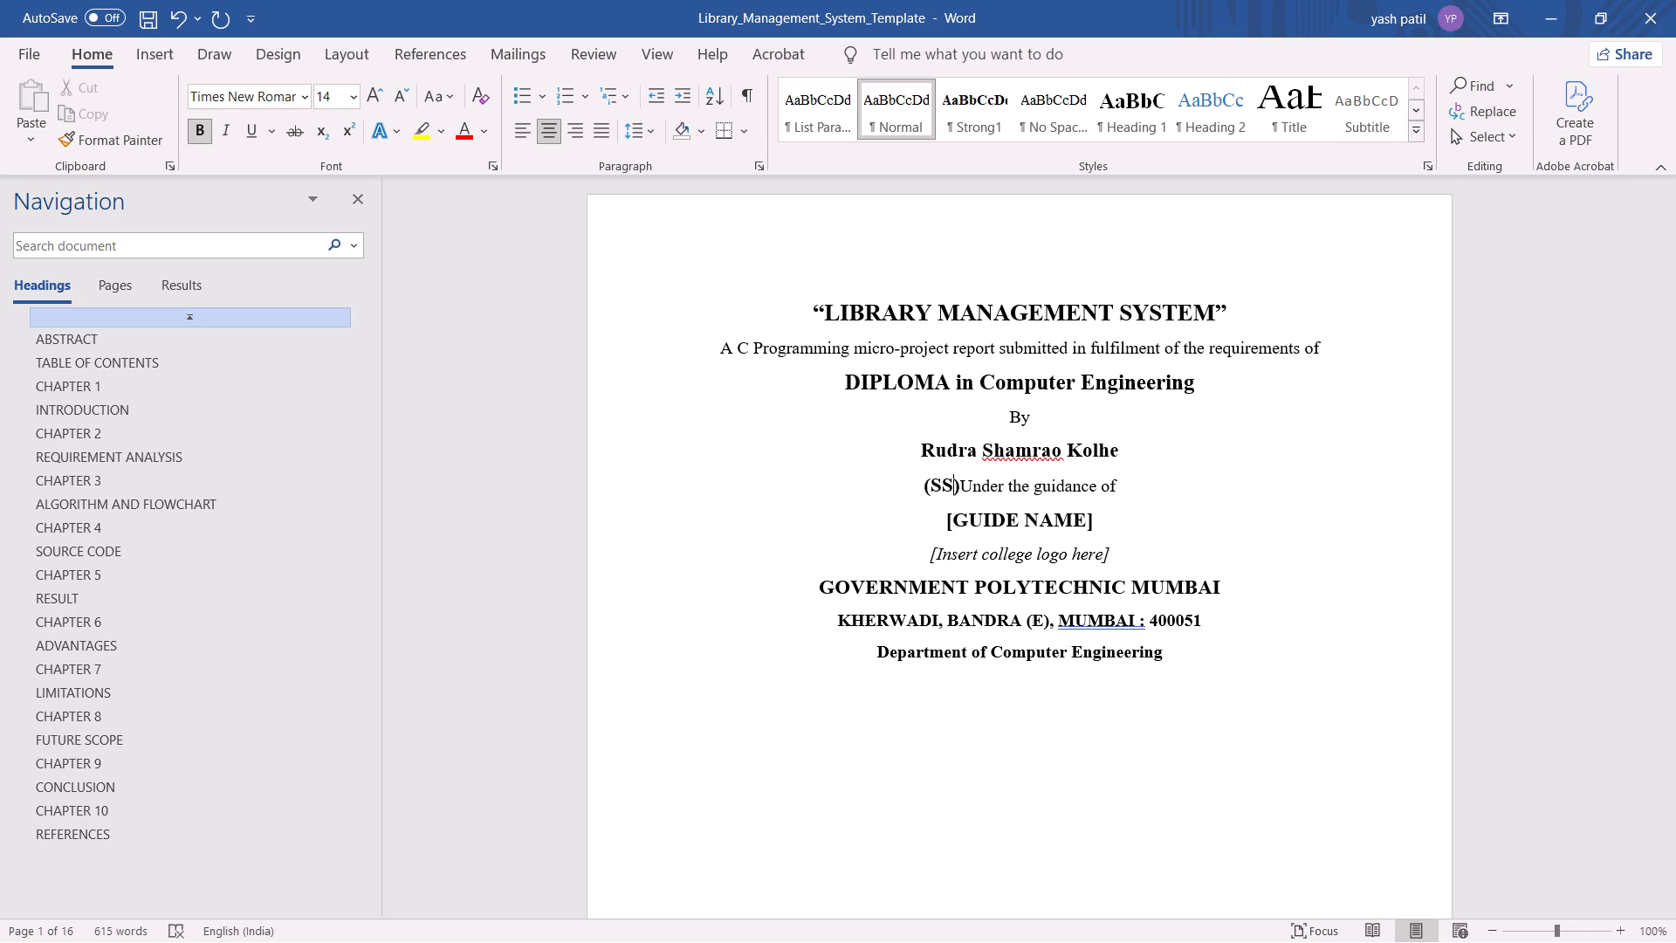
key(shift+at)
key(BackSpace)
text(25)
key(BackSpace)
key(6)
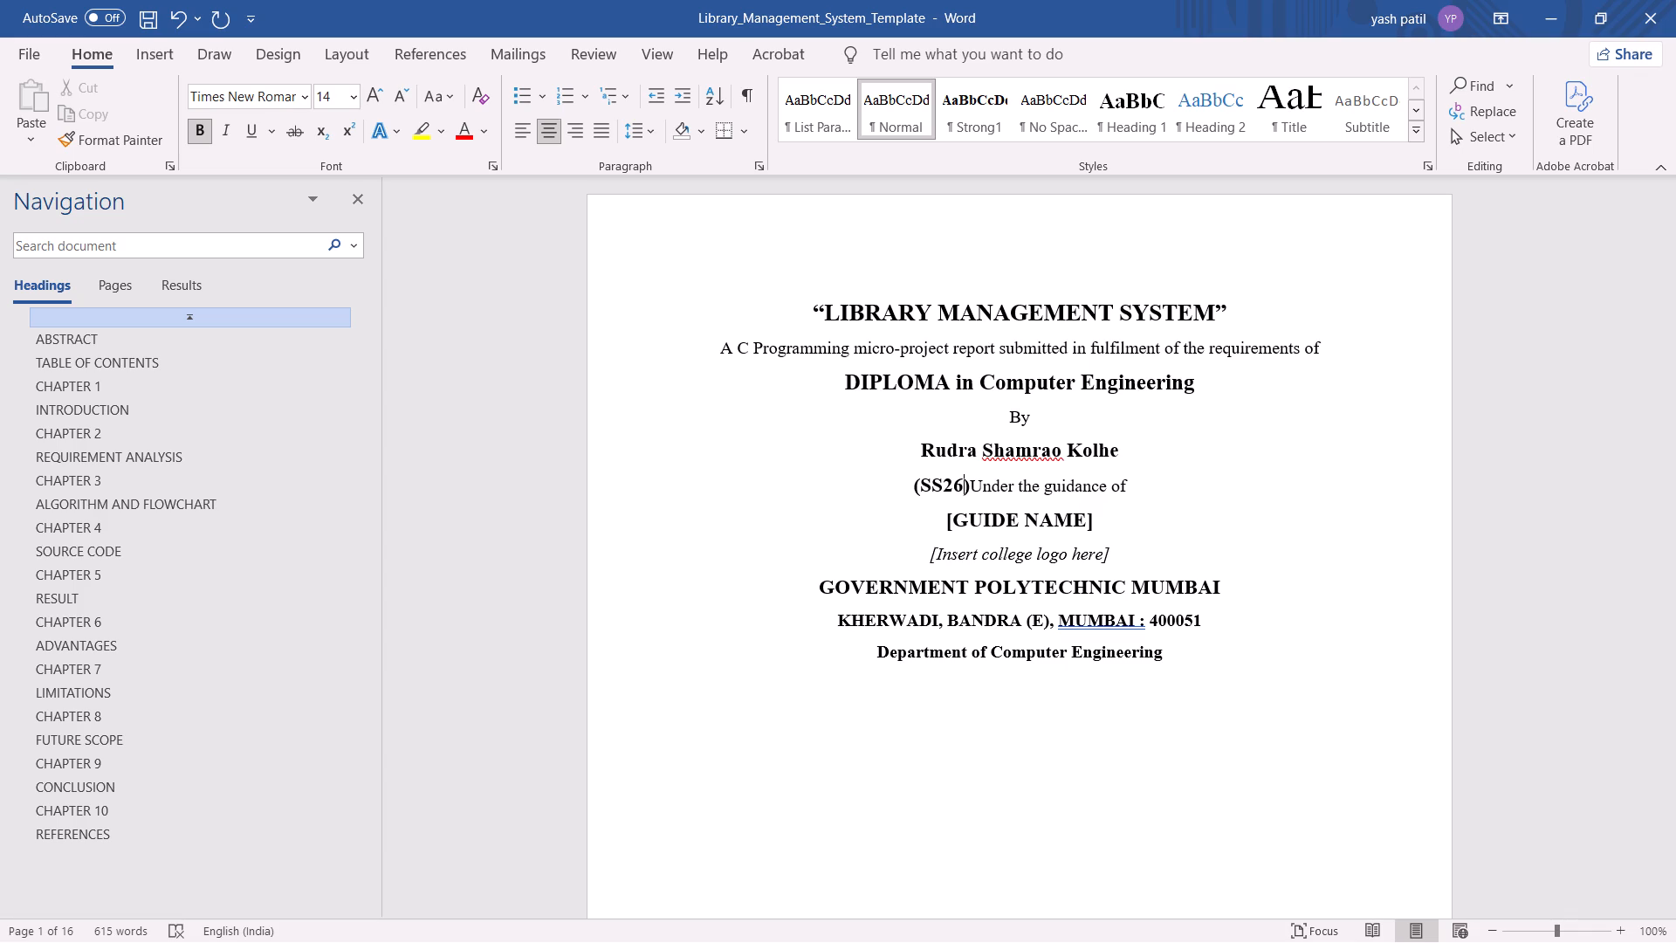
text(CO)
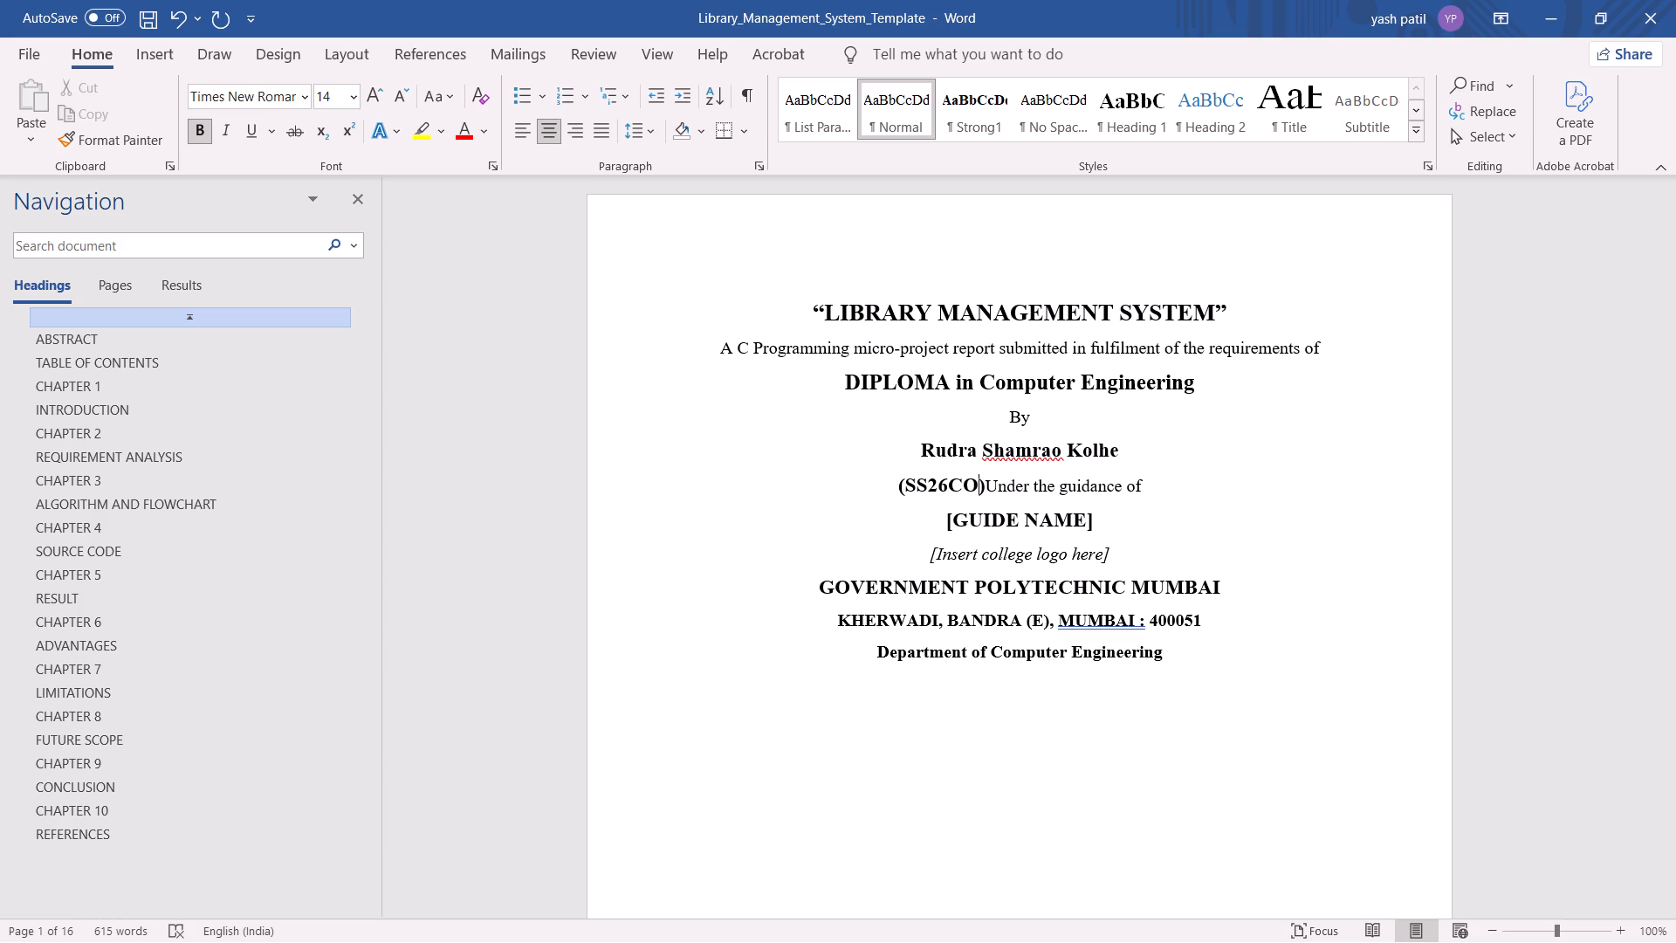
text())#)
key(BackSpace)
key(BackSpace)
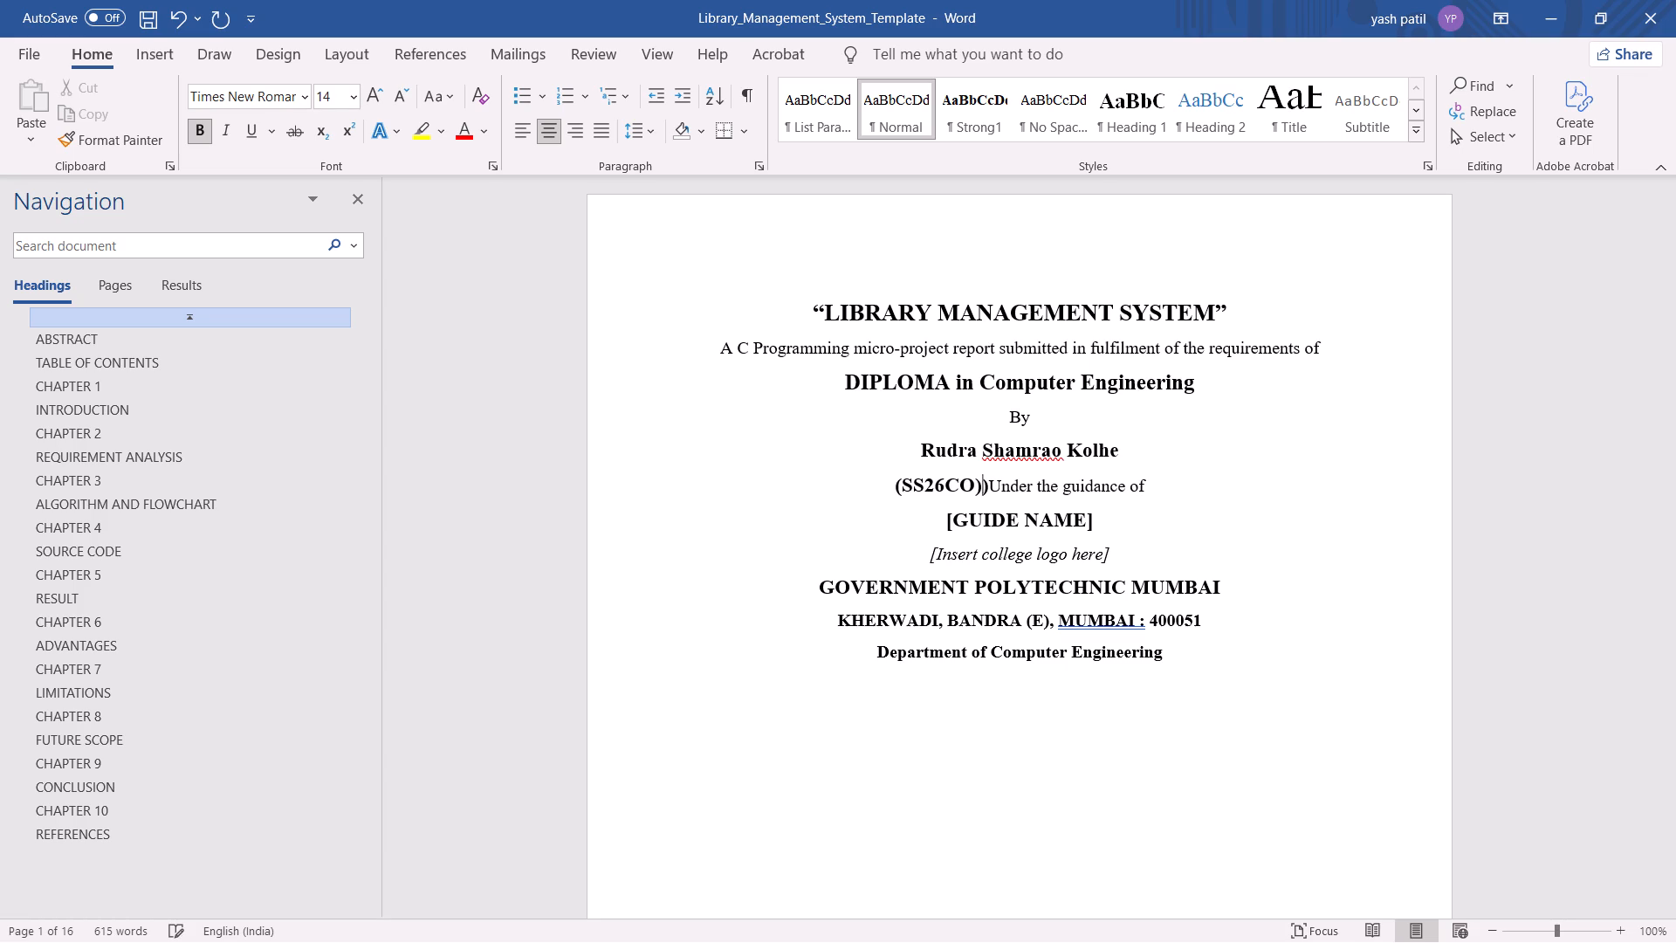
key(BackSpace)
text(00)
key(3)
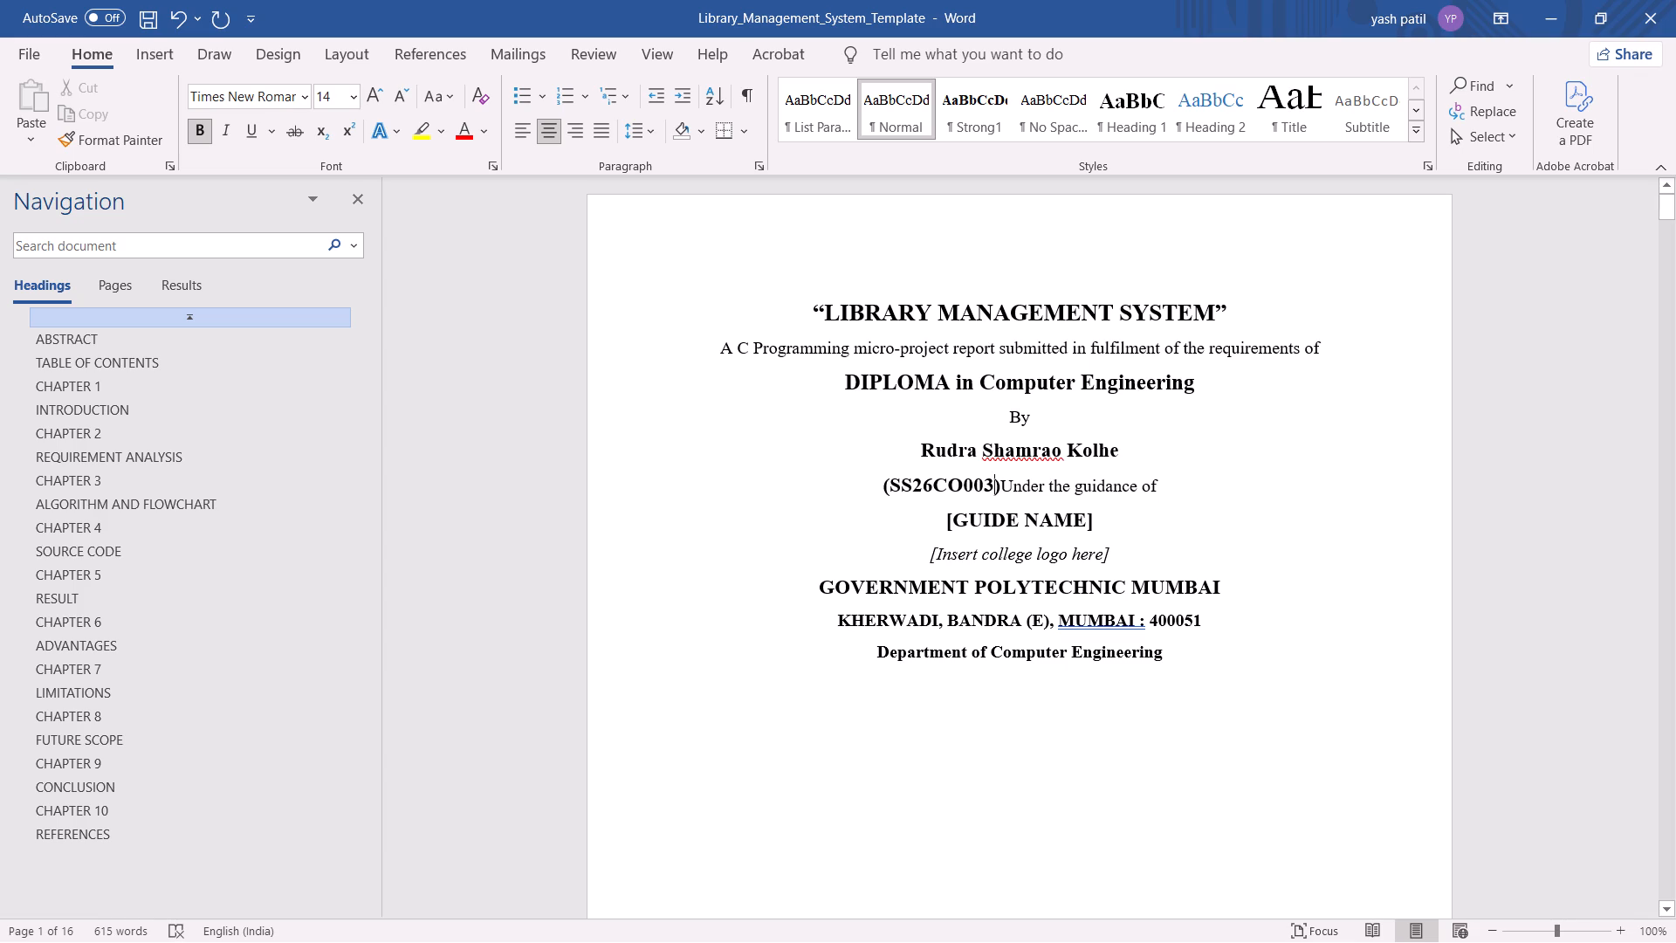
Move "Under the guidance of" onto its own line, keeping the closing parenthesis directly after the enrollment number.
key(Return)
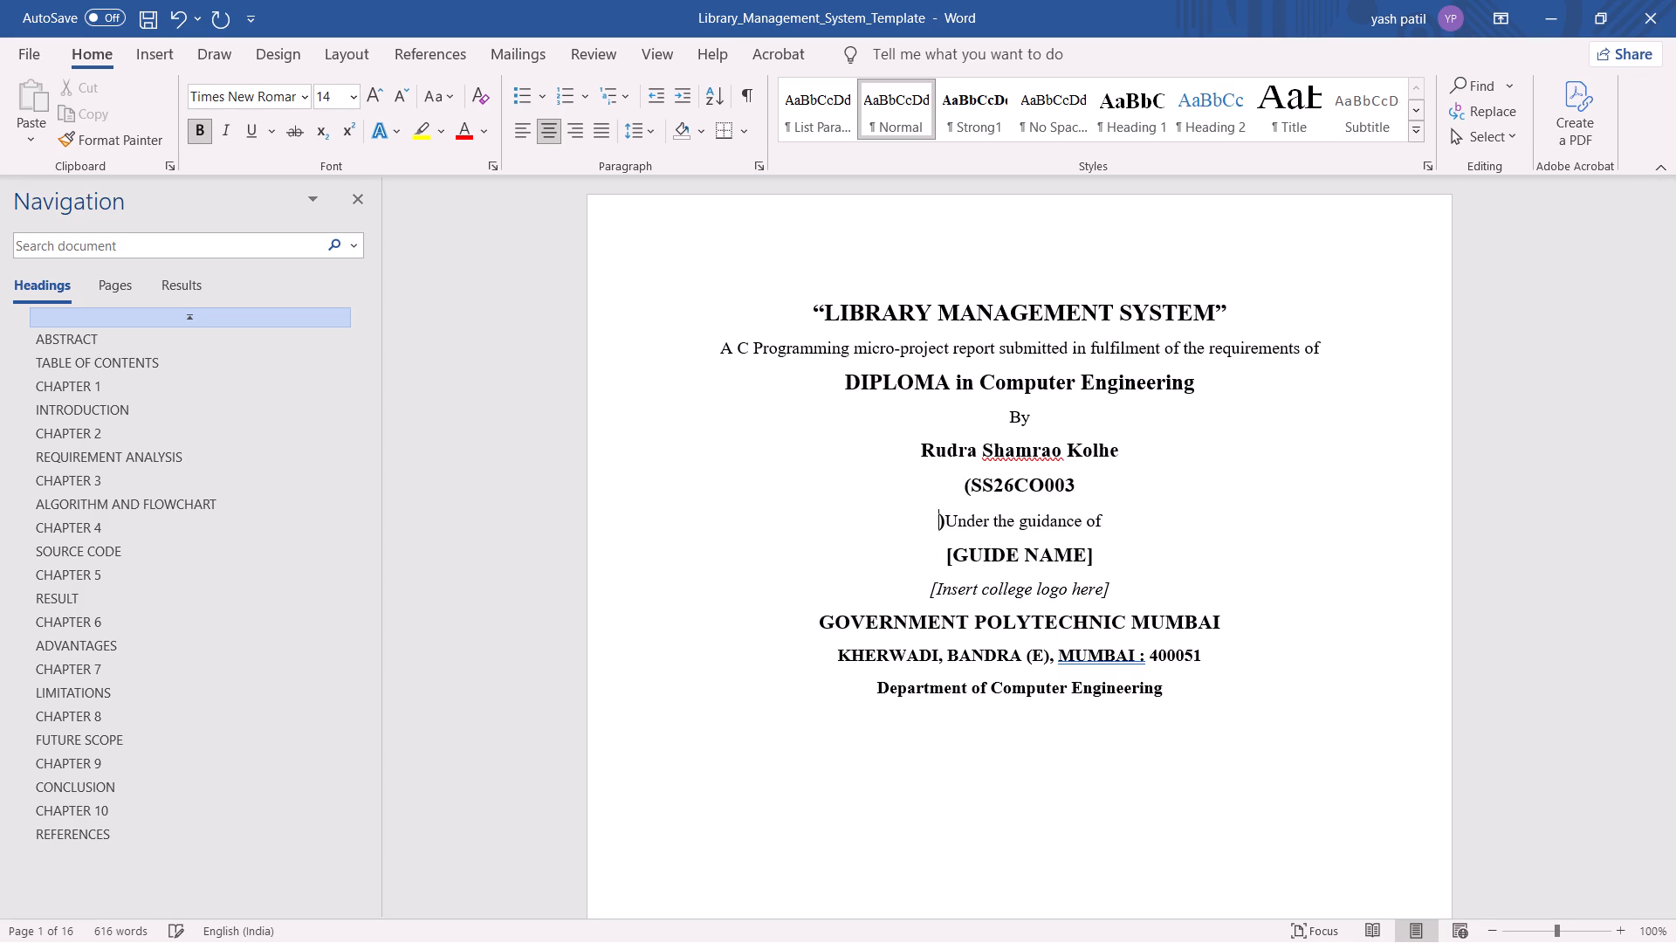
click(949, 518)
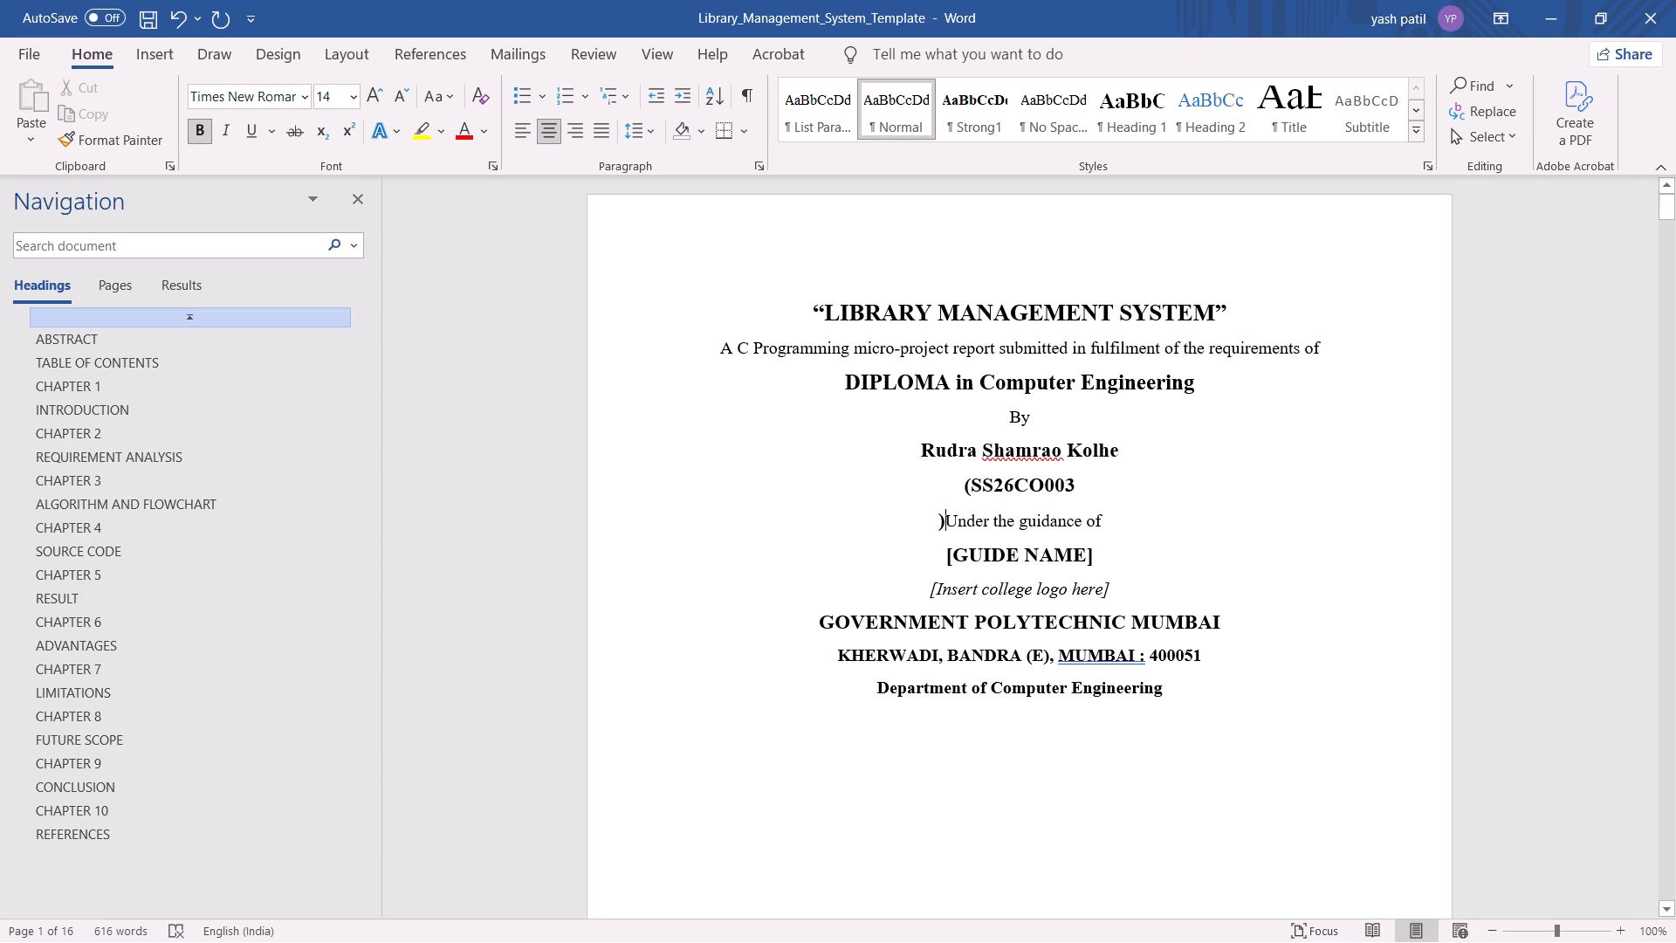
key(Return)
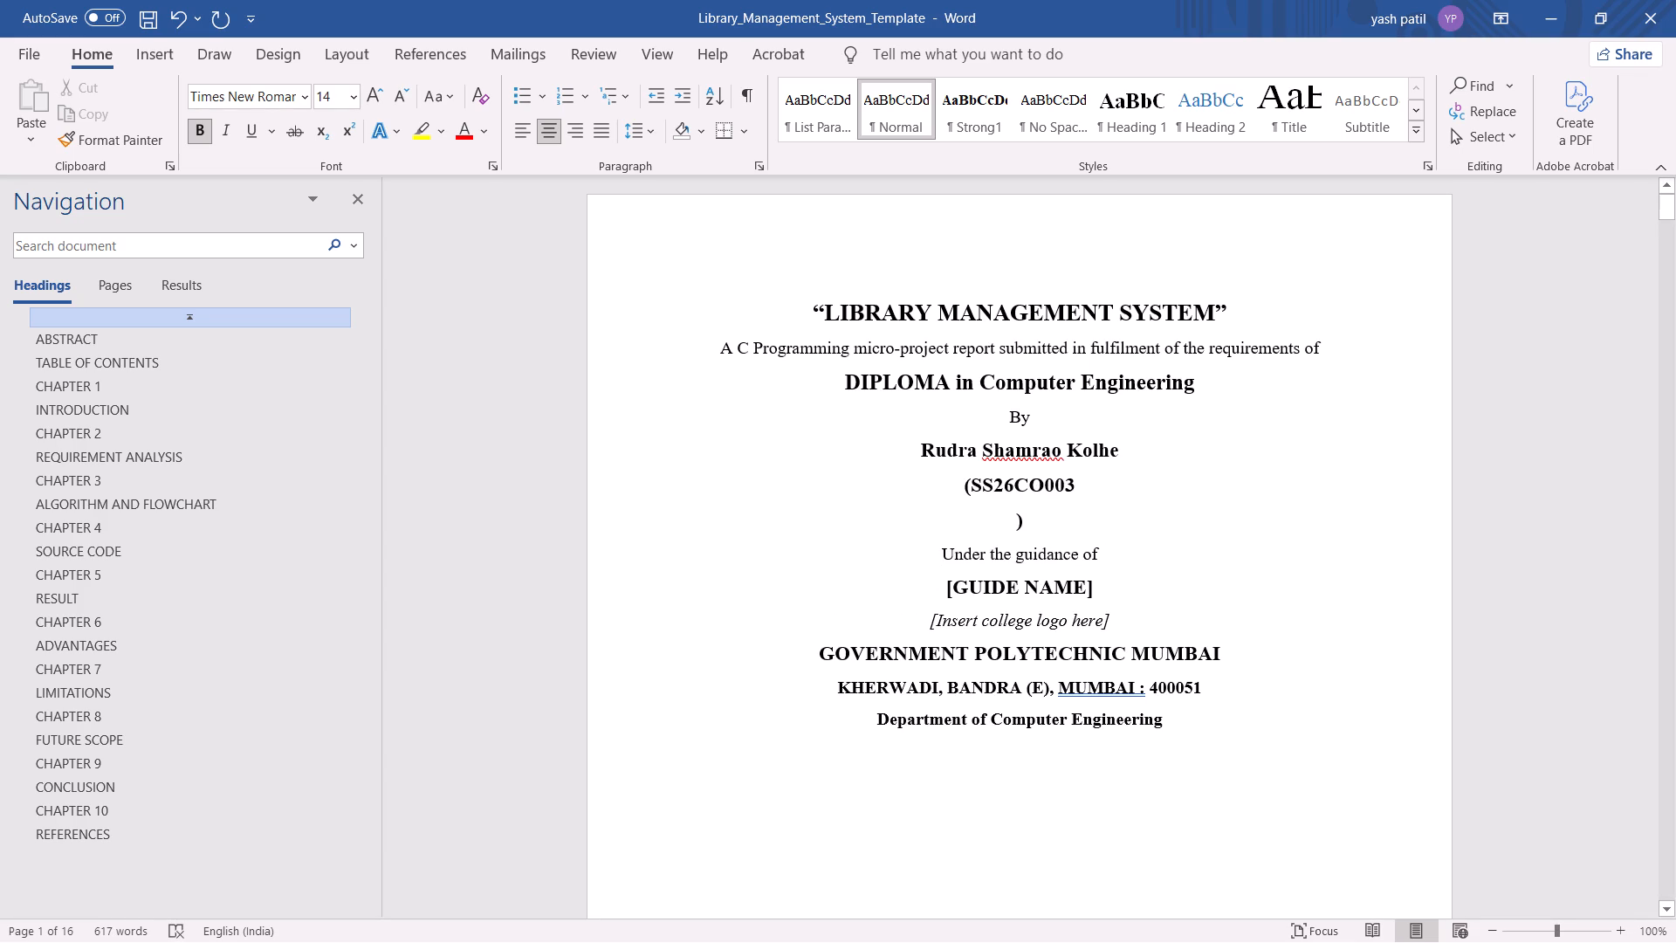
click(1007, 509)
key(BackSpace)
key(BackSpace)
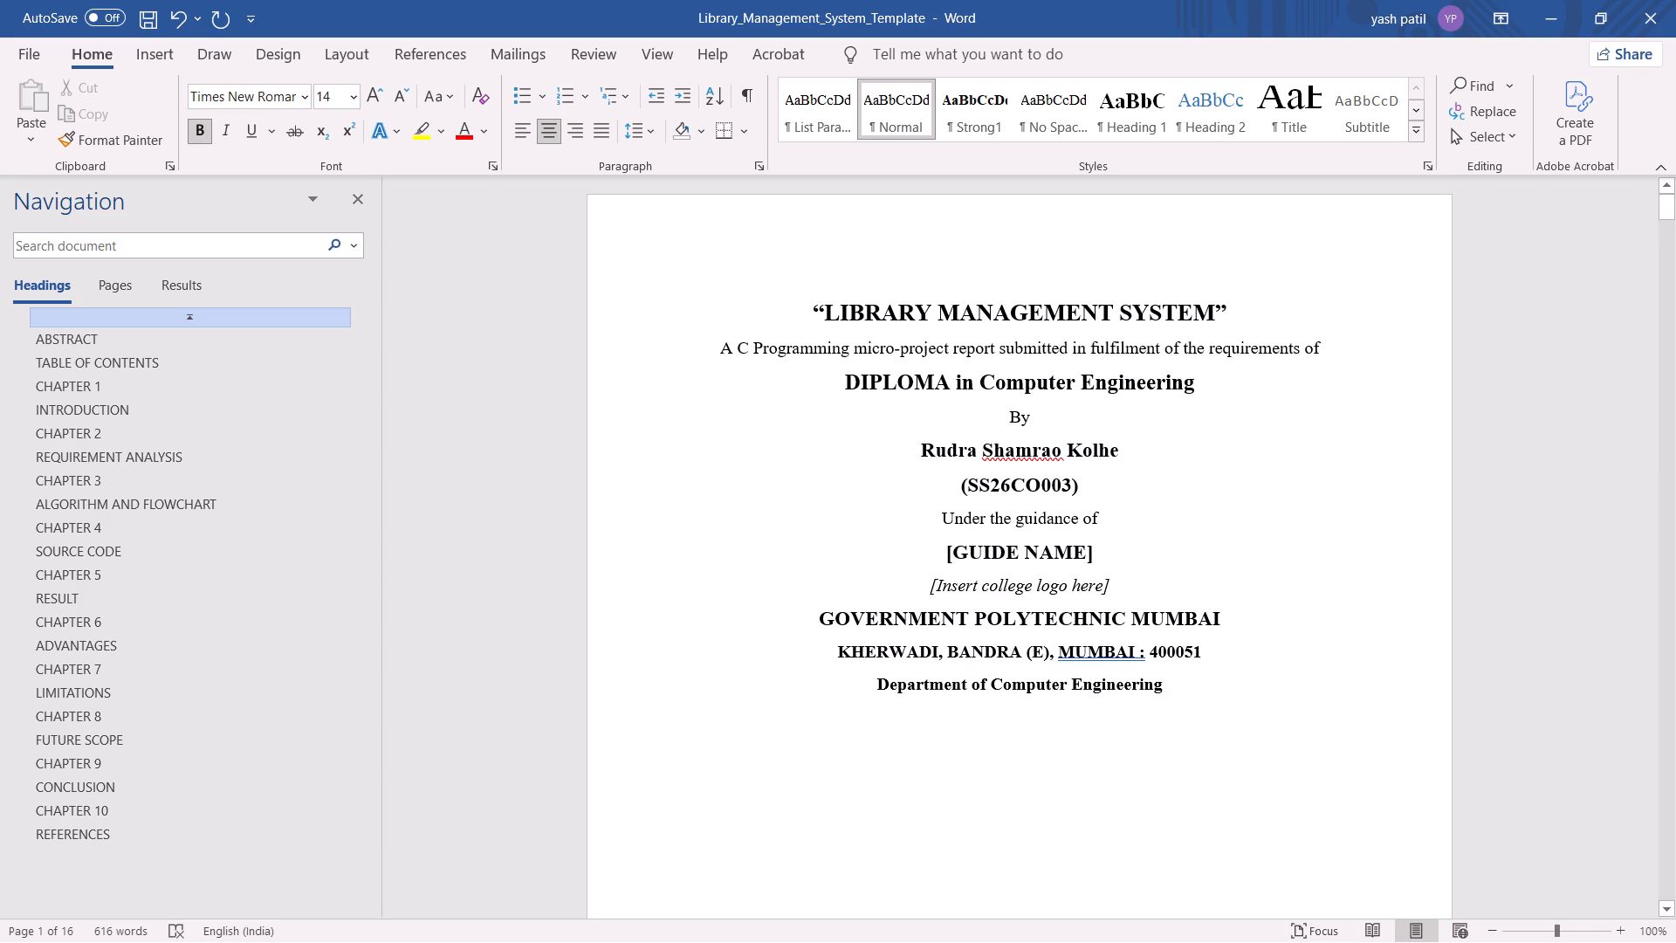
Start editing the [GUIDE NAME] placeholder under "Under the guidance of" on the cover page.
click(841, 531)
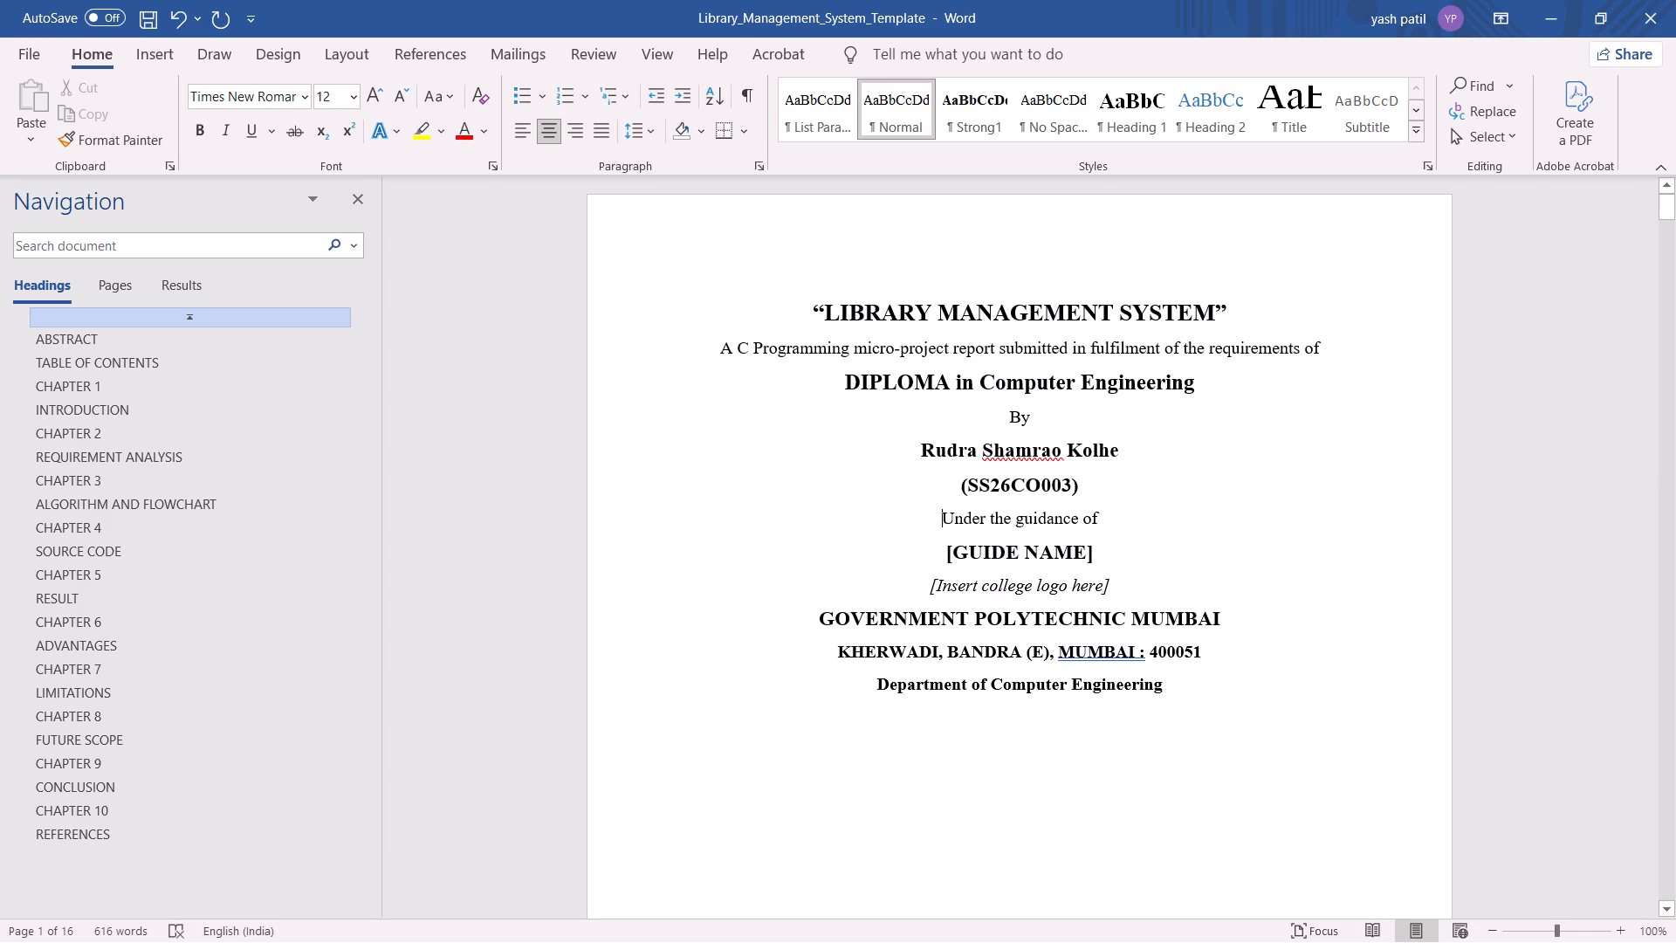
click(958, 551)
Replace the GUIDE NAME placeholder text inside the square brackets on the cover page with the guide's first name and surname.
drag(958, 551, 1070, 556)
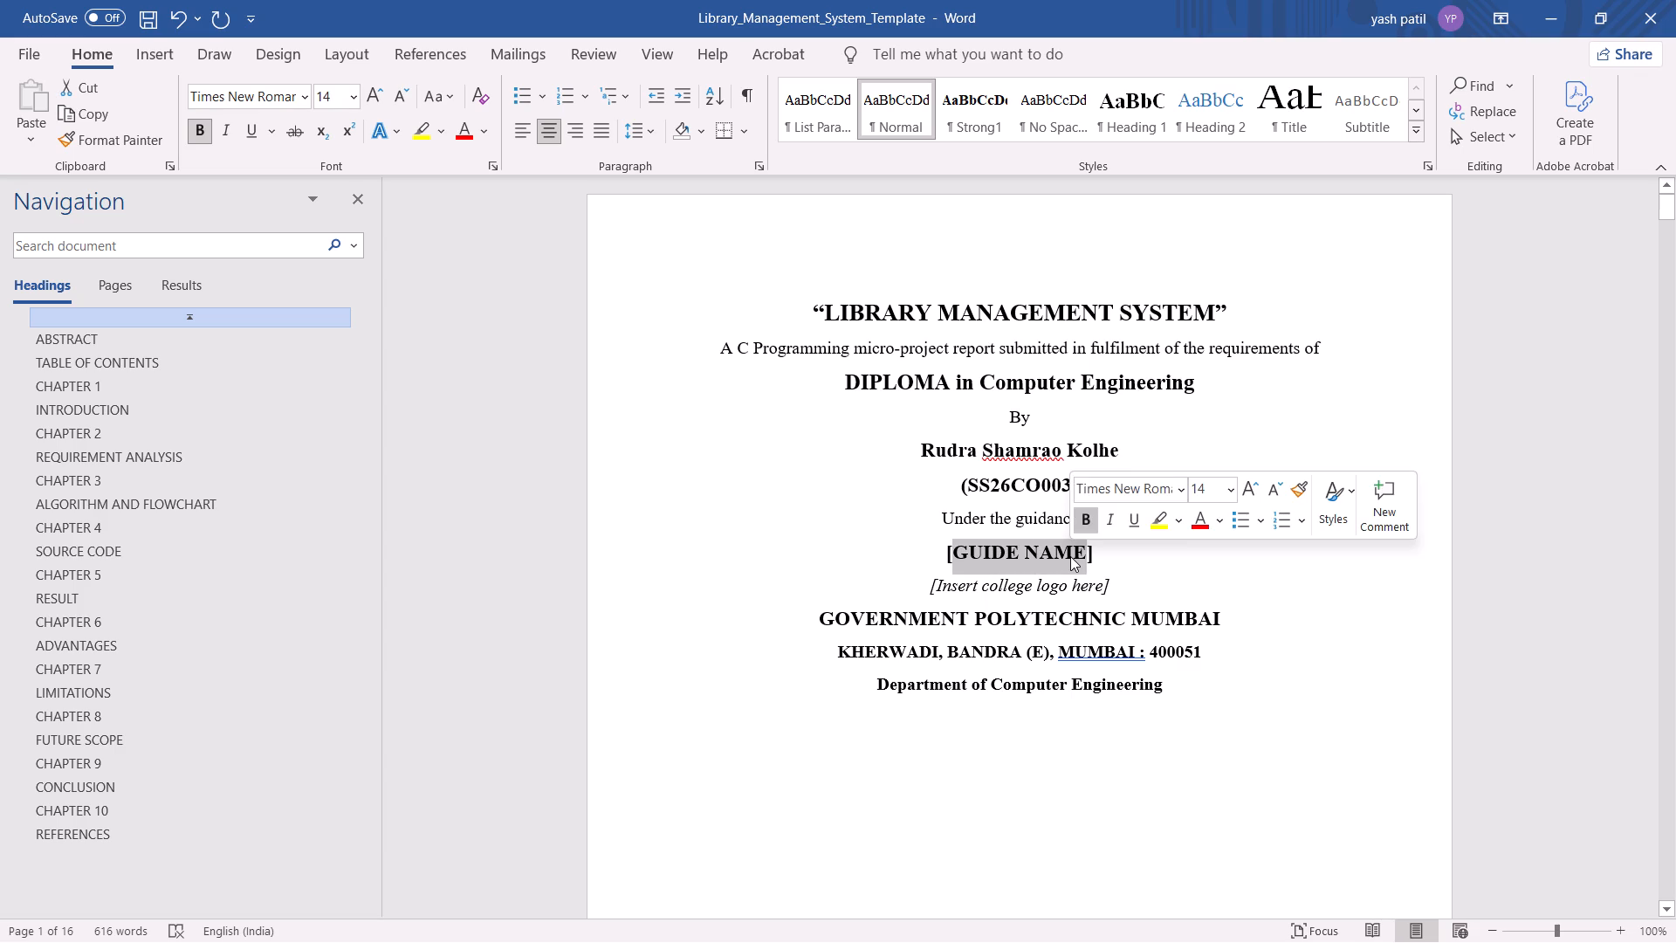
key(BackSpace)
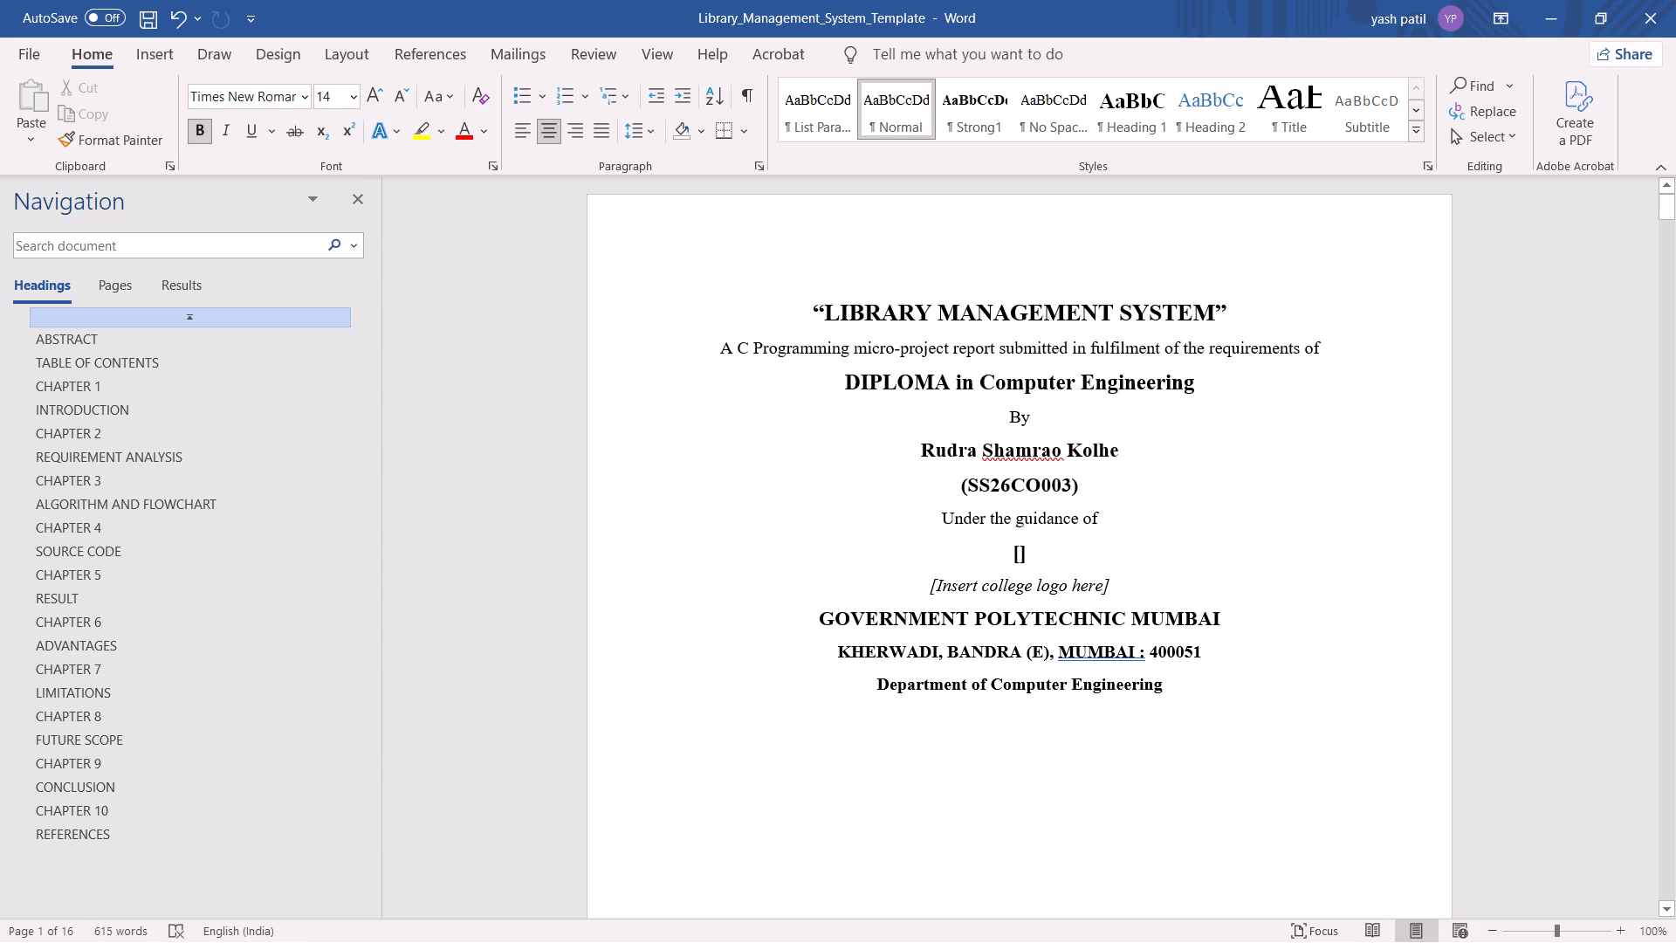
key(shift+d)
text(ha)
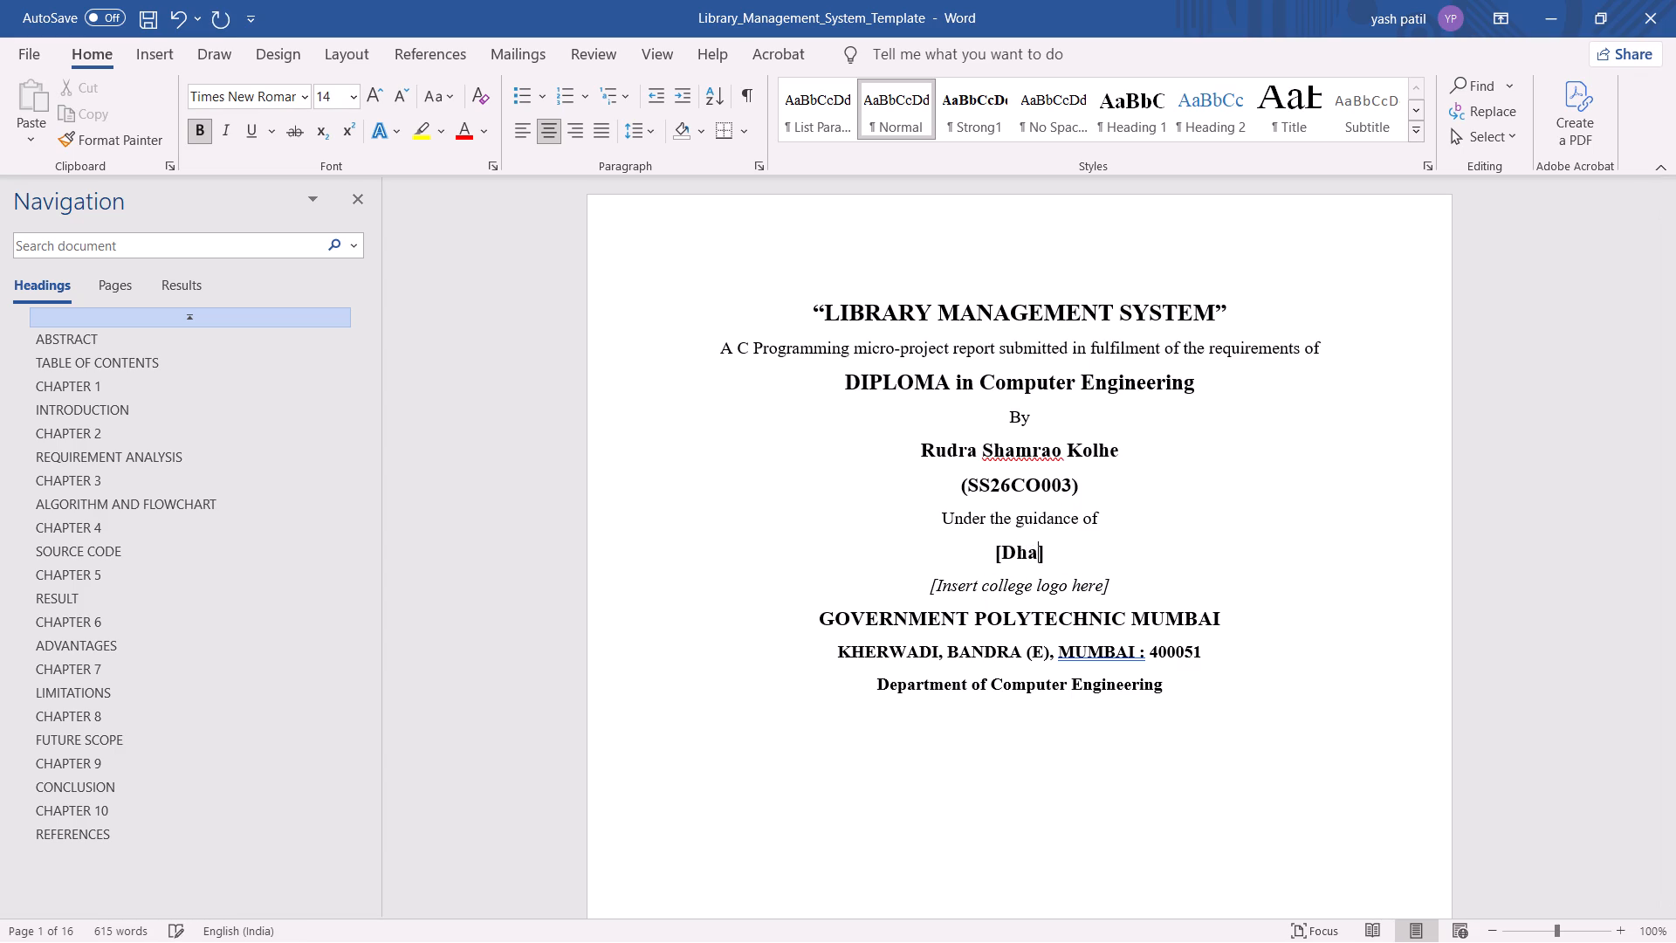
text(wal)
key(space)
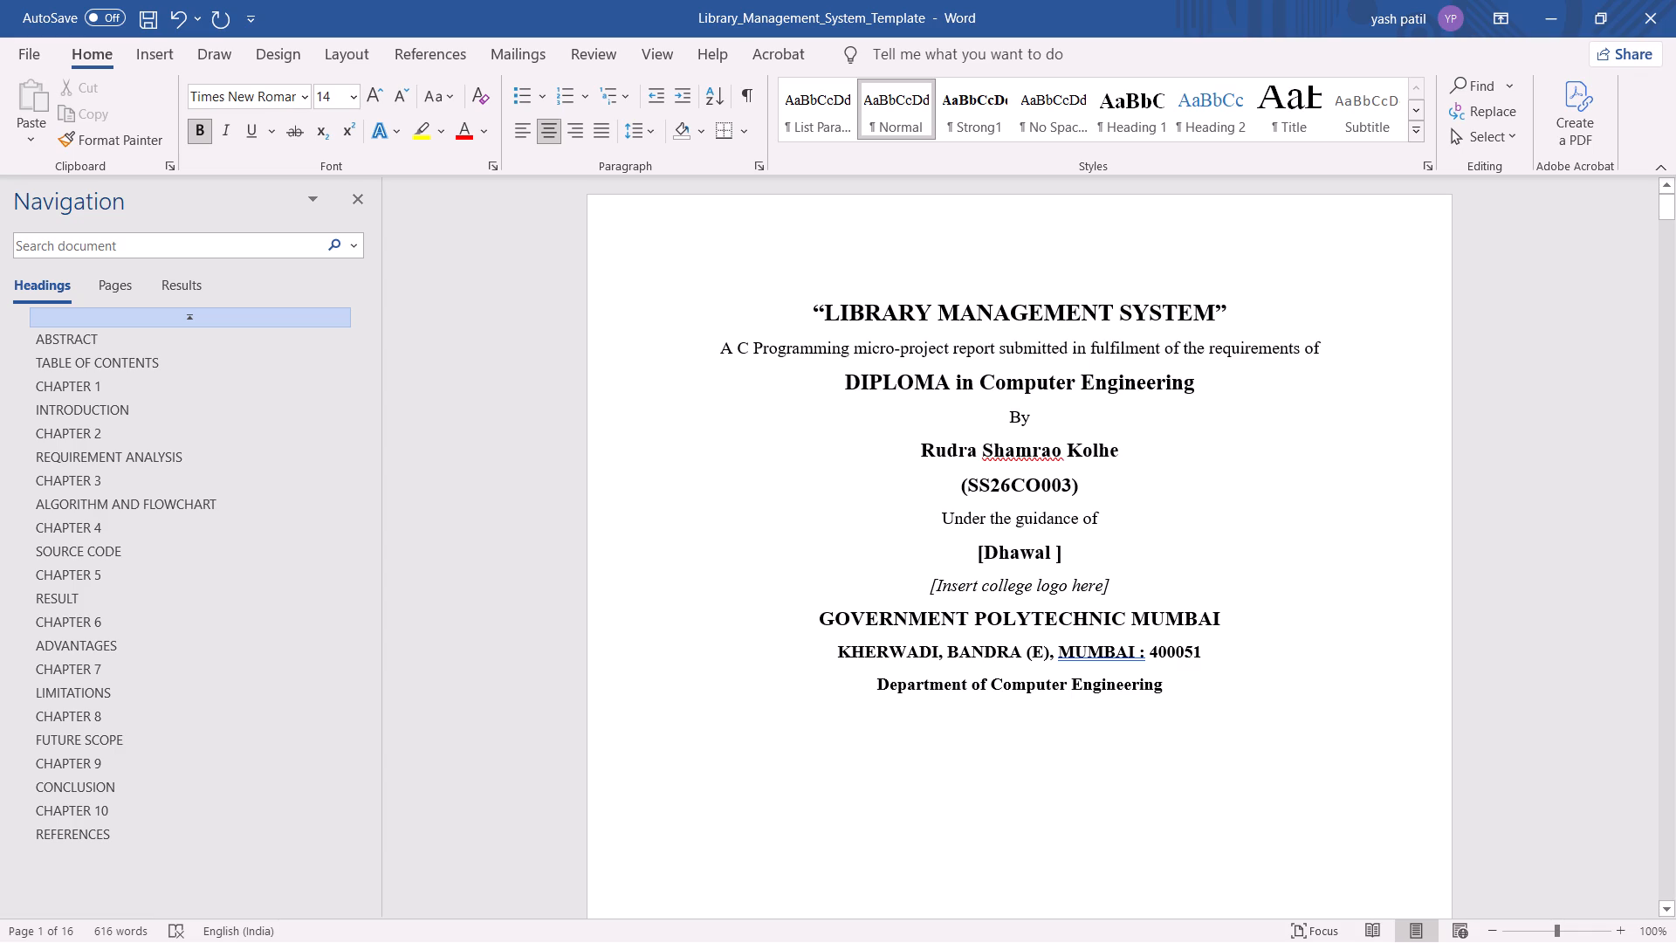
click(1033, 561)
key(BackSpace)
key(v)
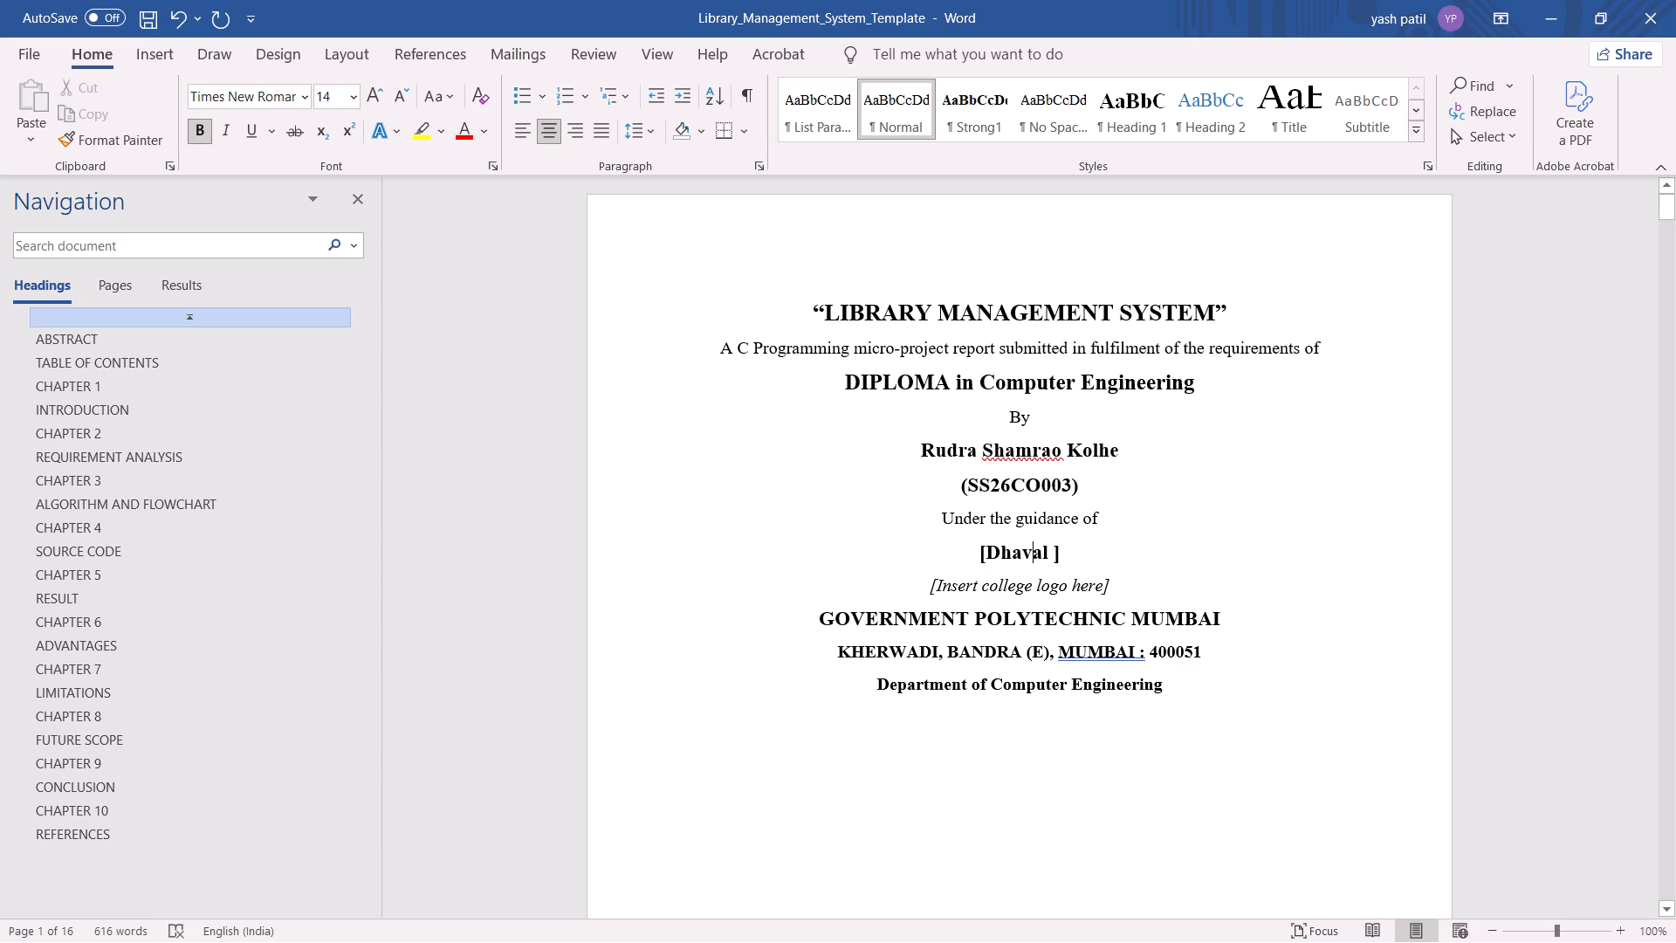
click(1046, 549)
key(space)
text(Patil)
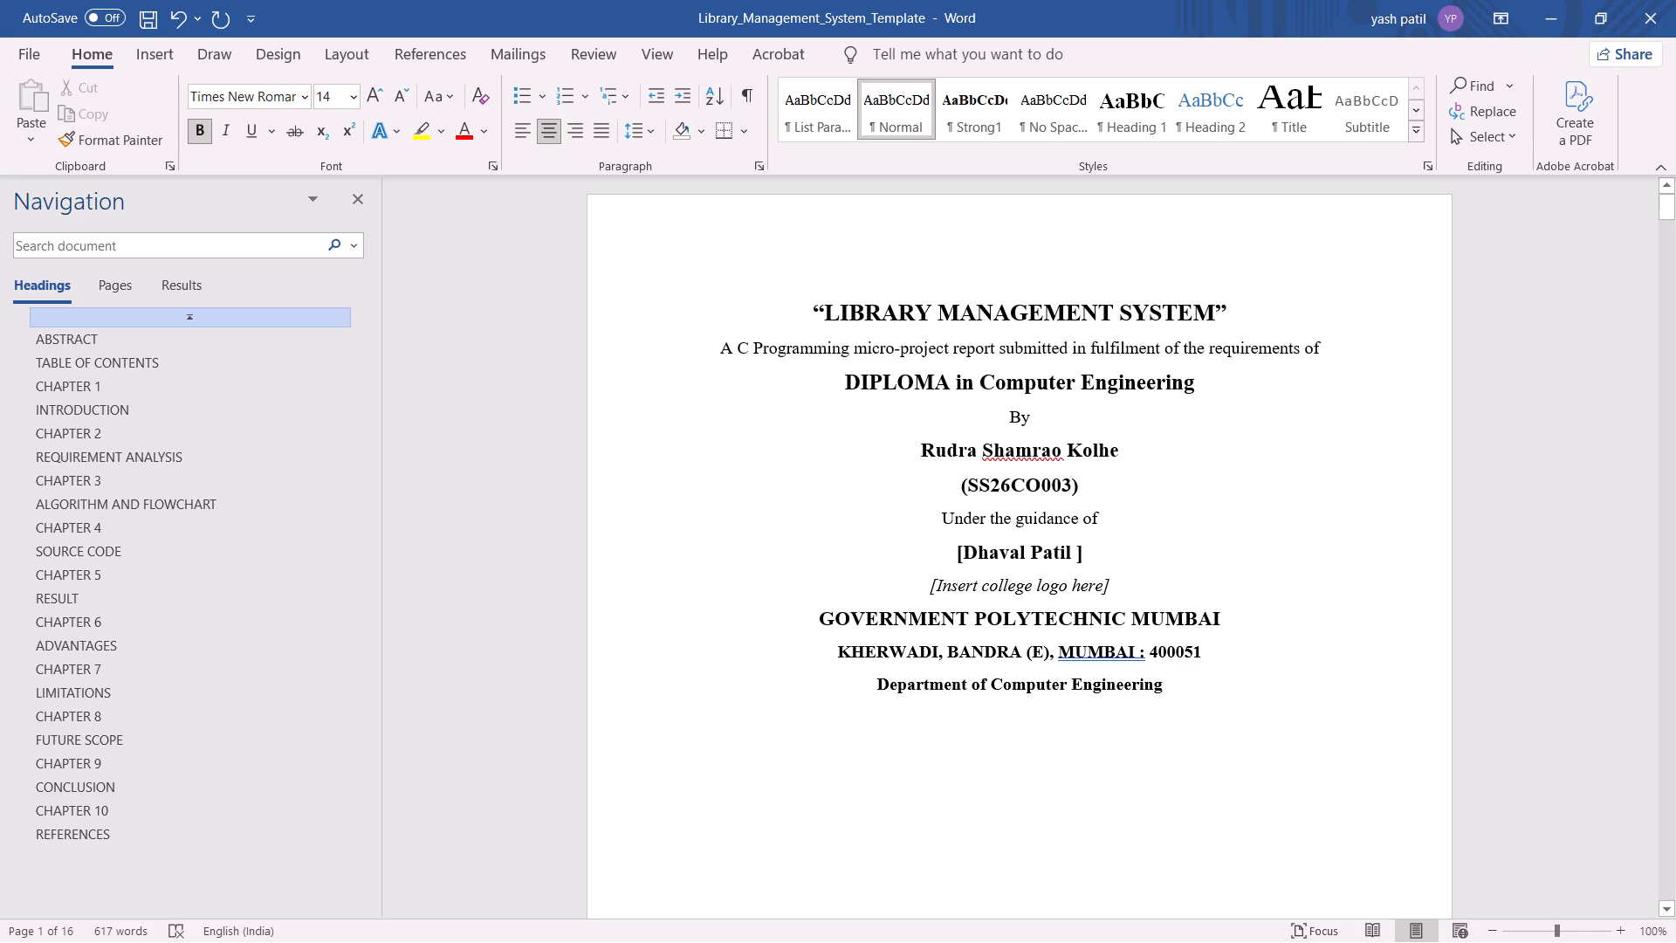
Delete the whole "[Insert college logo here]" placeholder line above GOVERNMENT POLYTECHNIC MUMBAI on the cover page.
drag(928, 583, 997, 581)
drag(997, 581, 1118, 595)
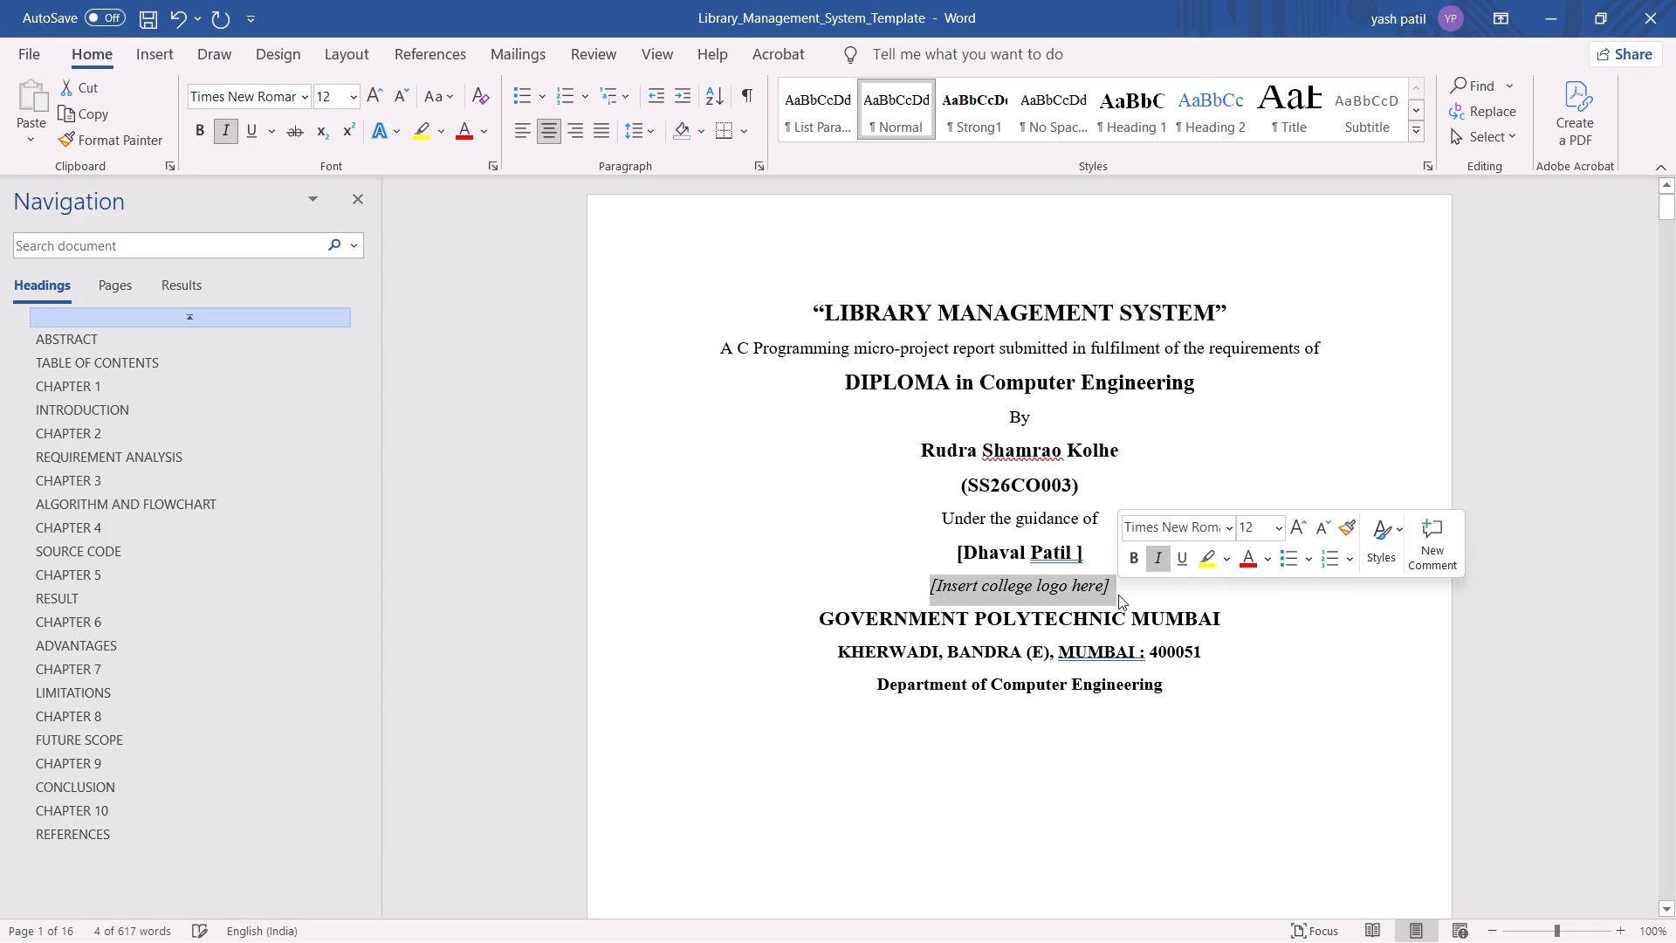
key(BackSpace)
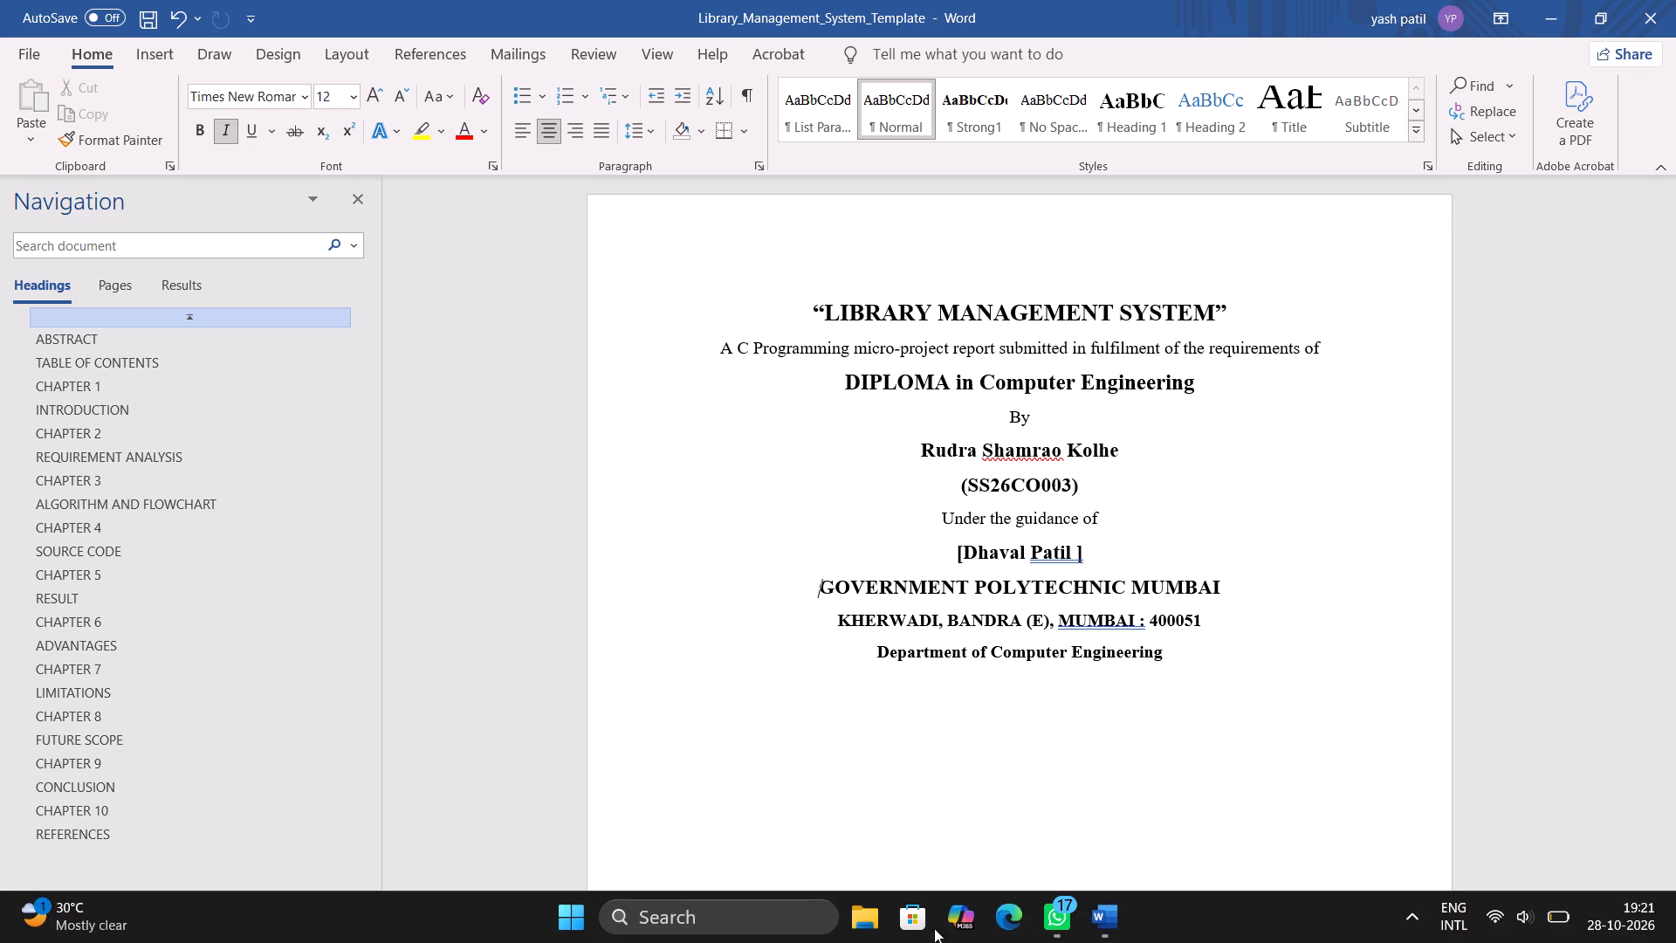
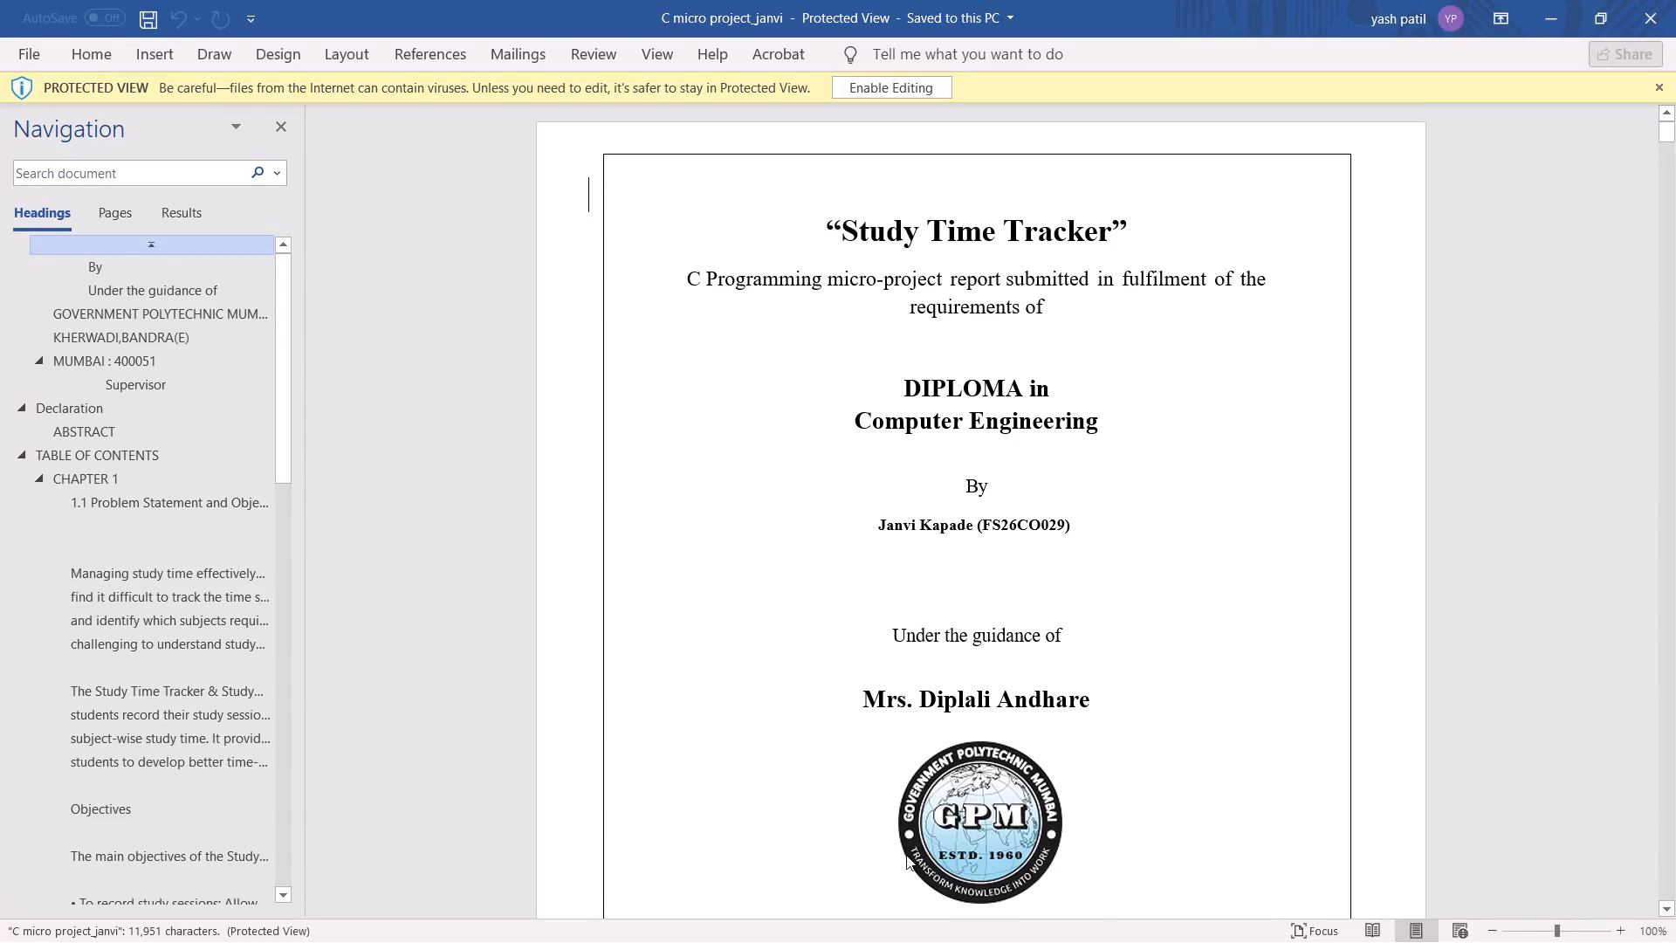
Enable editing in the protected "Study Time Tracker" report and copy the round GPM logo from its cover page.
scroll(900, 837, down, 1)
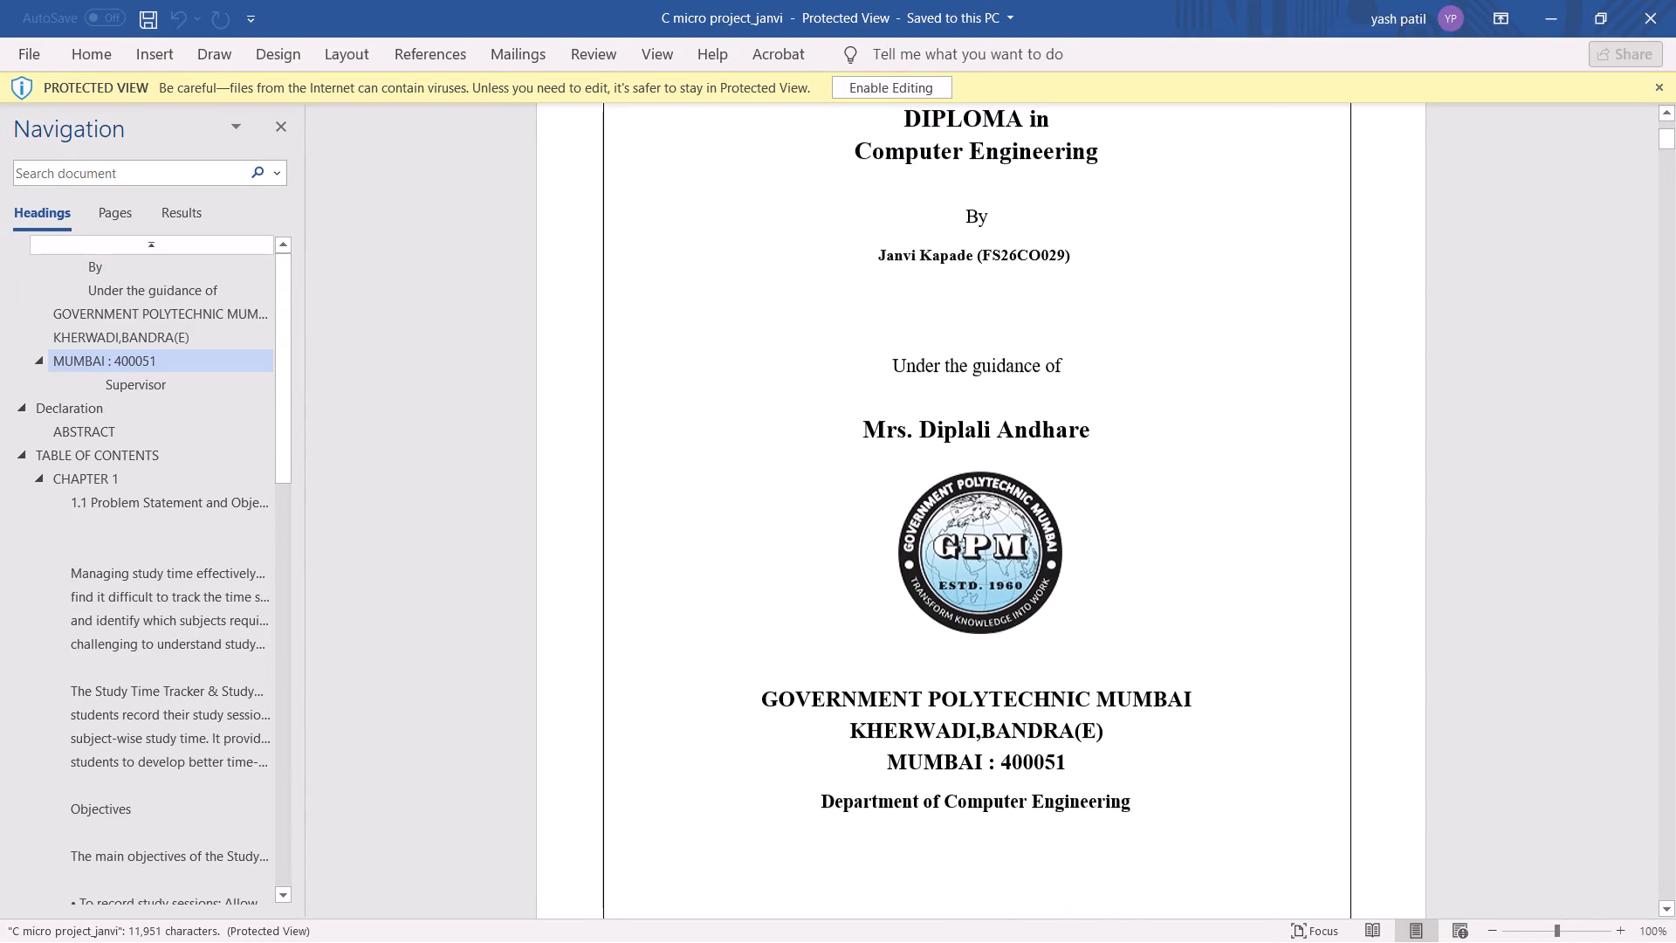
drag(874, 474, 1031, 521)
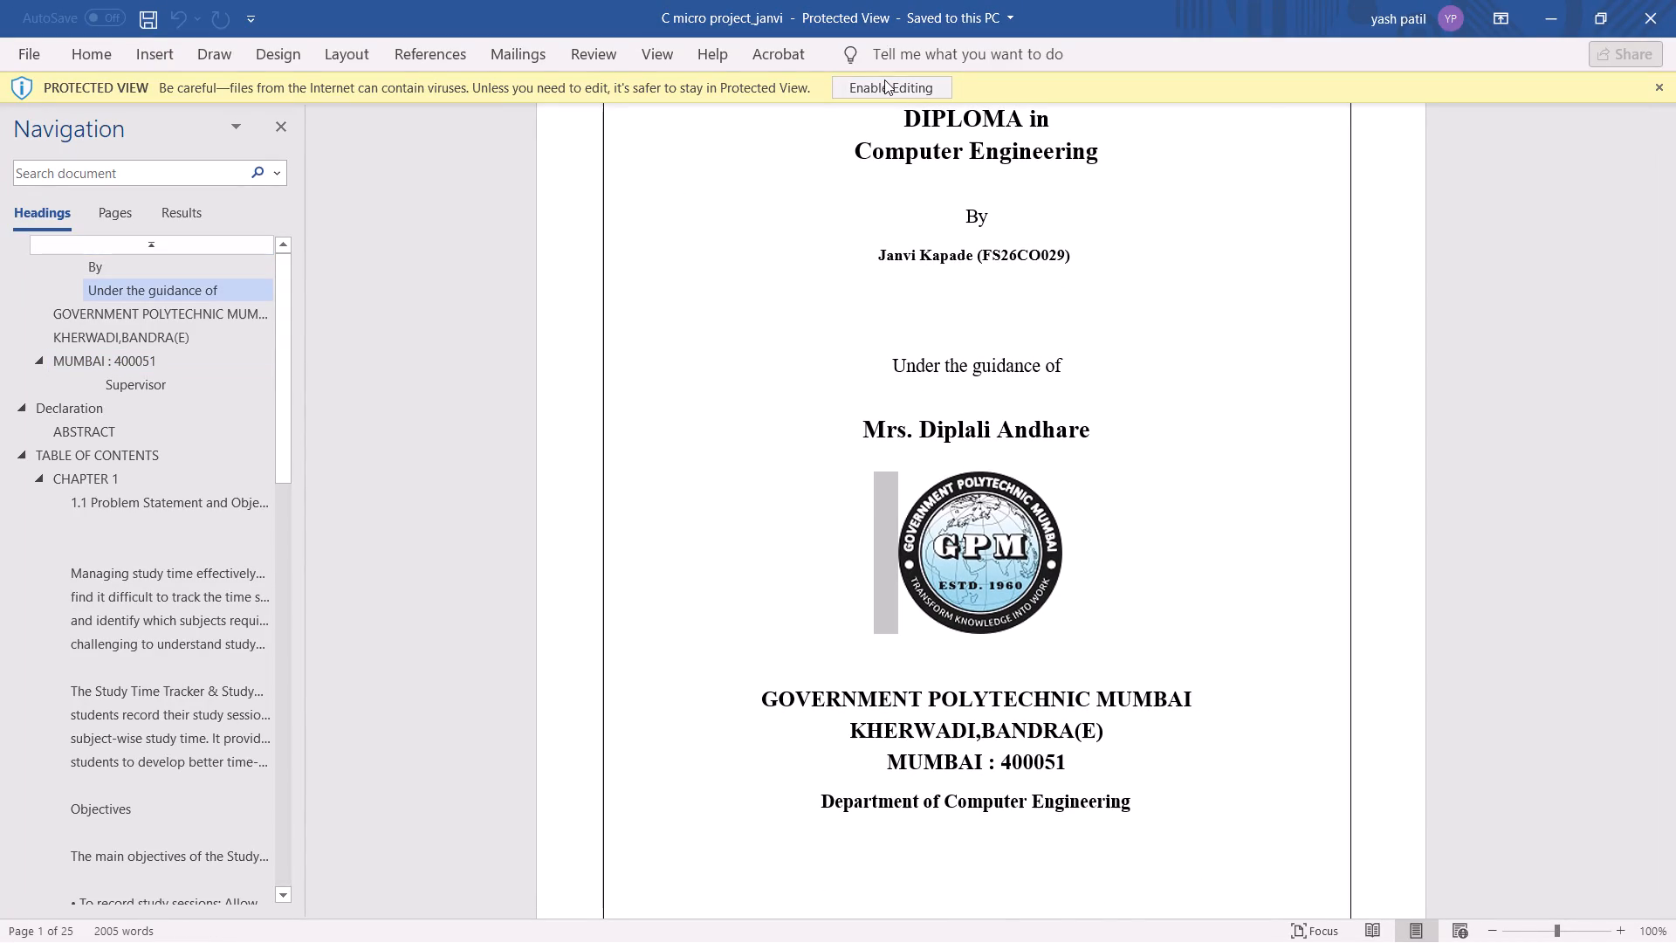
click(884, 79)
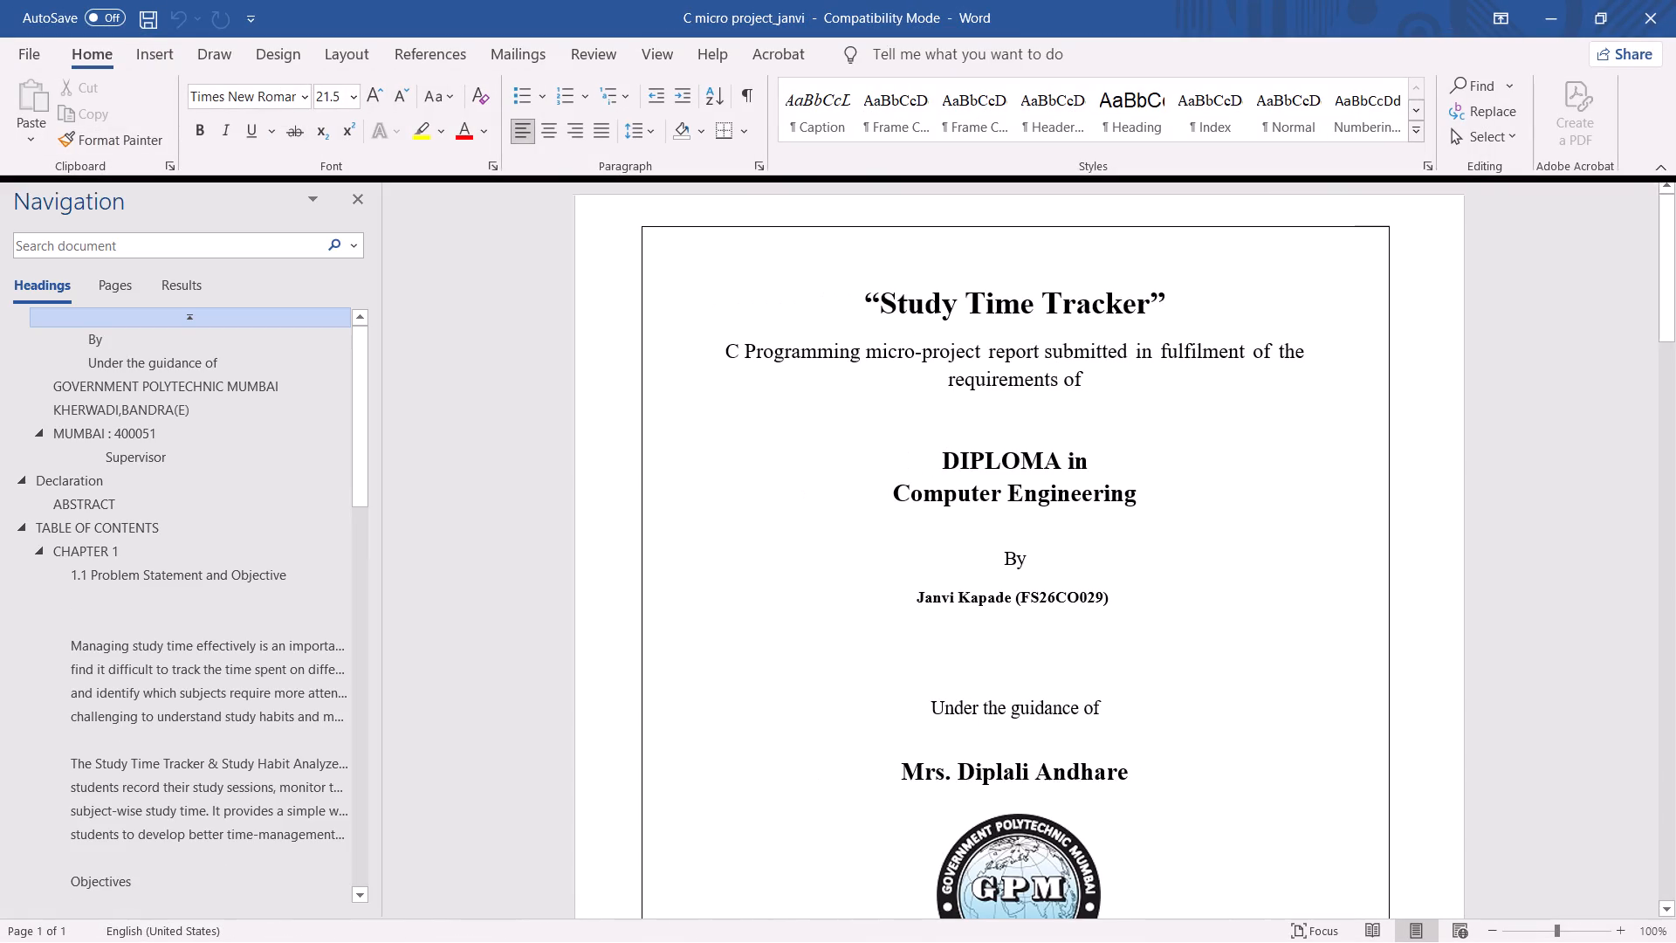
scroll(807, 631, down, 3)
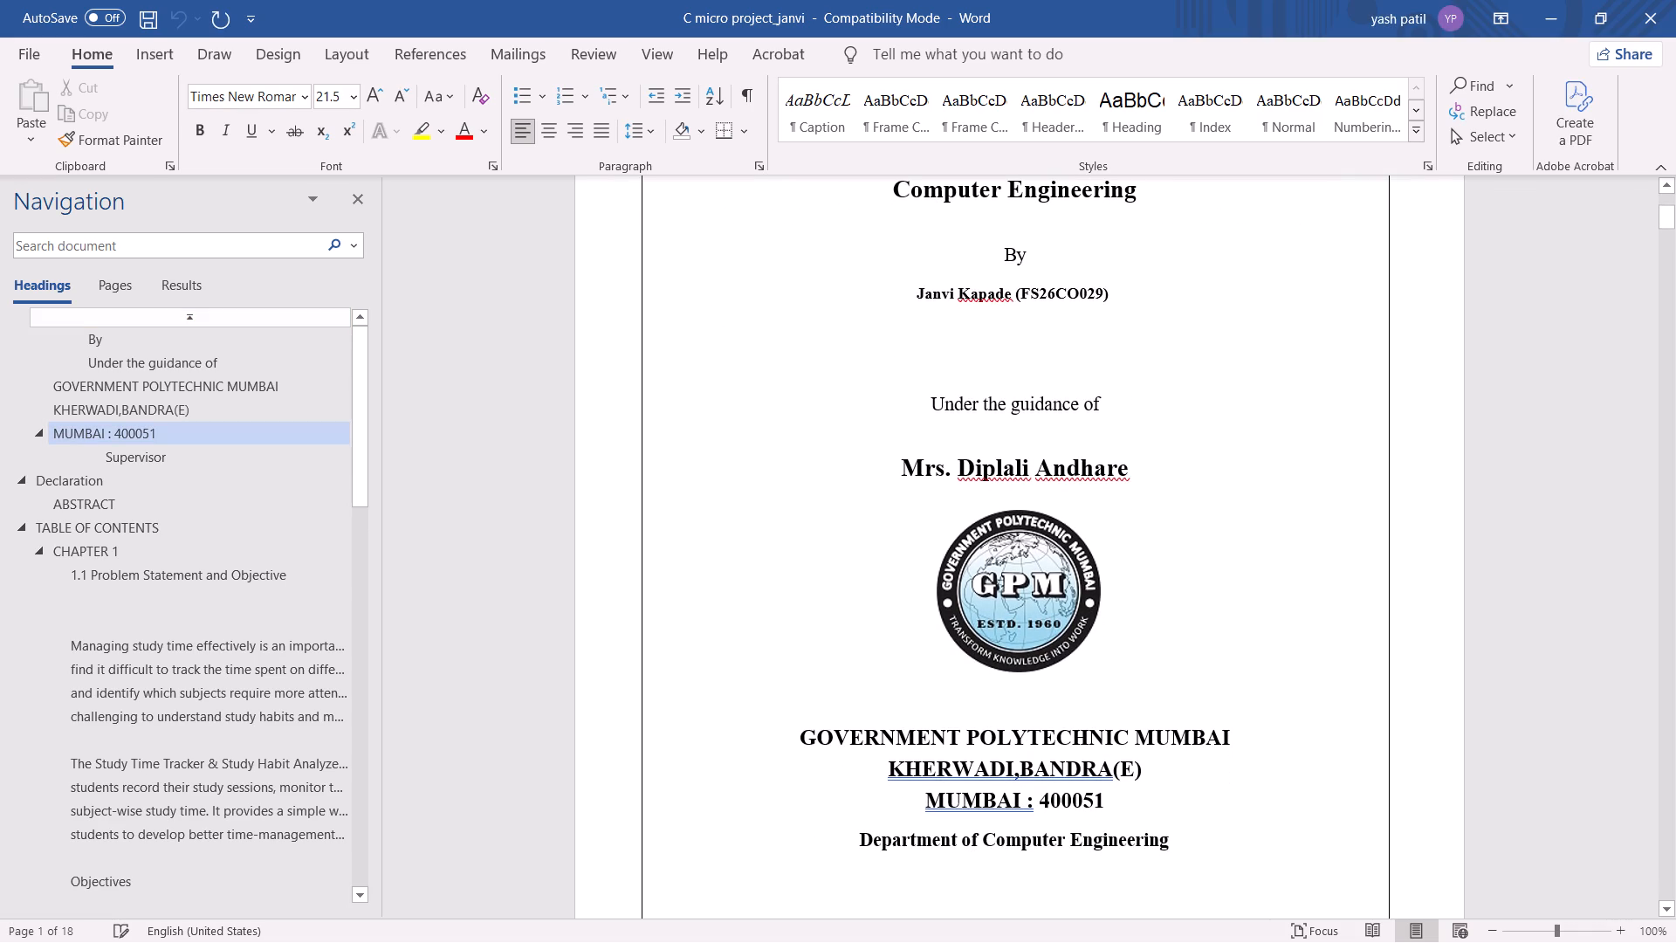
drag(916, 525, 1076, 575)
click(1076, 575)
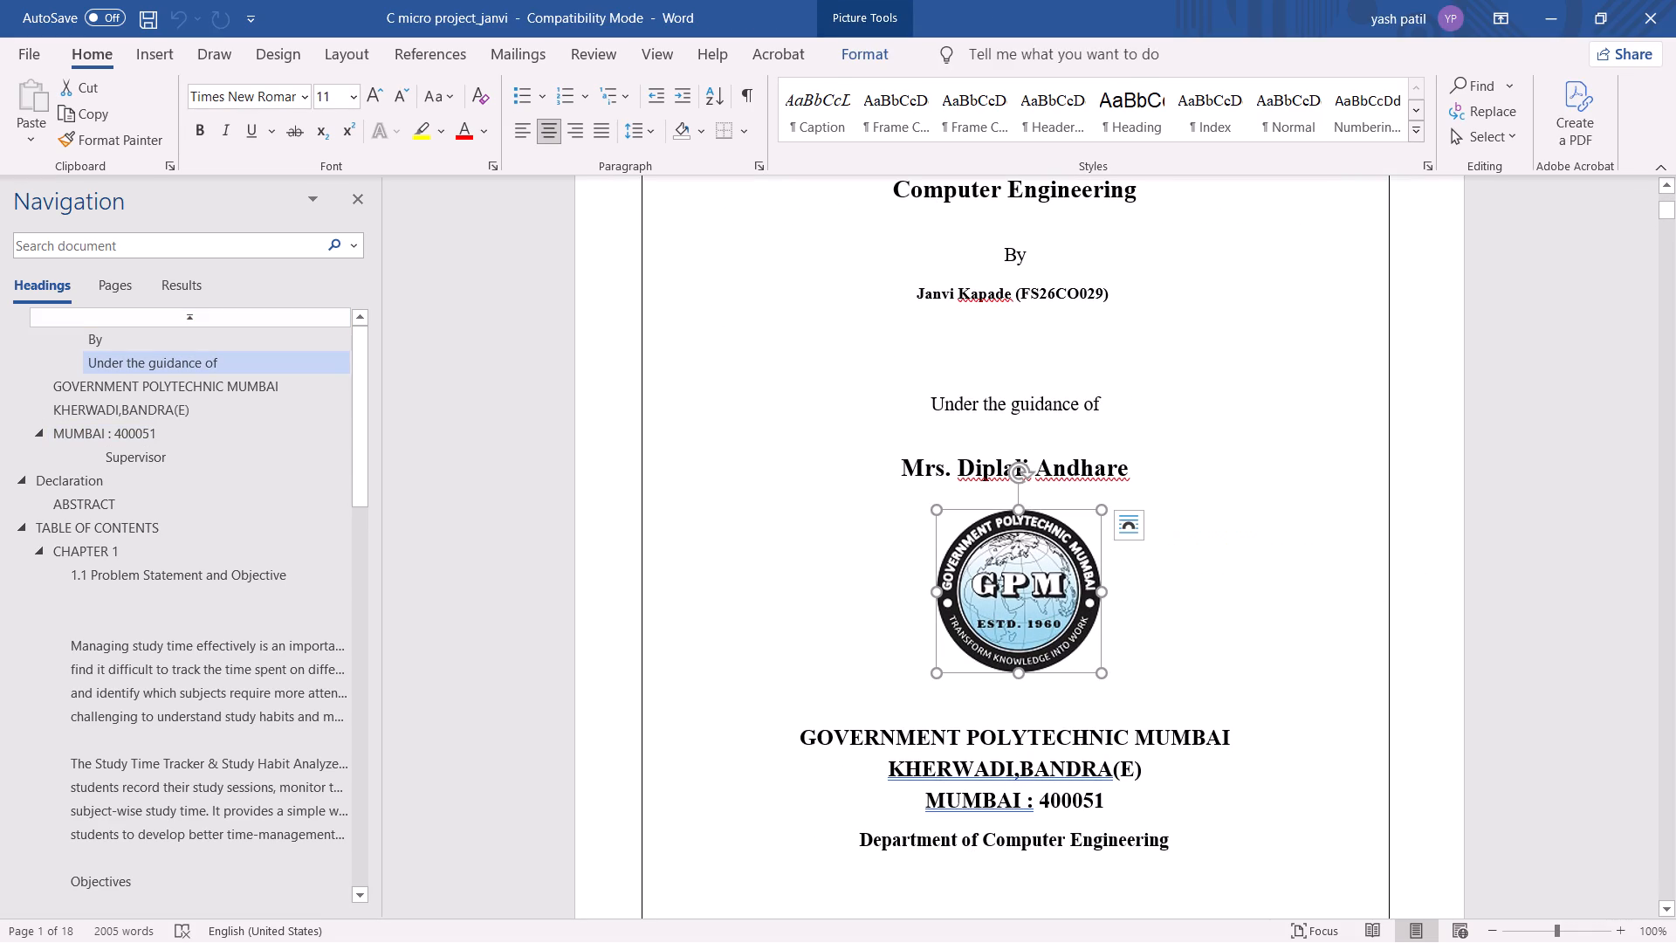
key(ctrl+c)
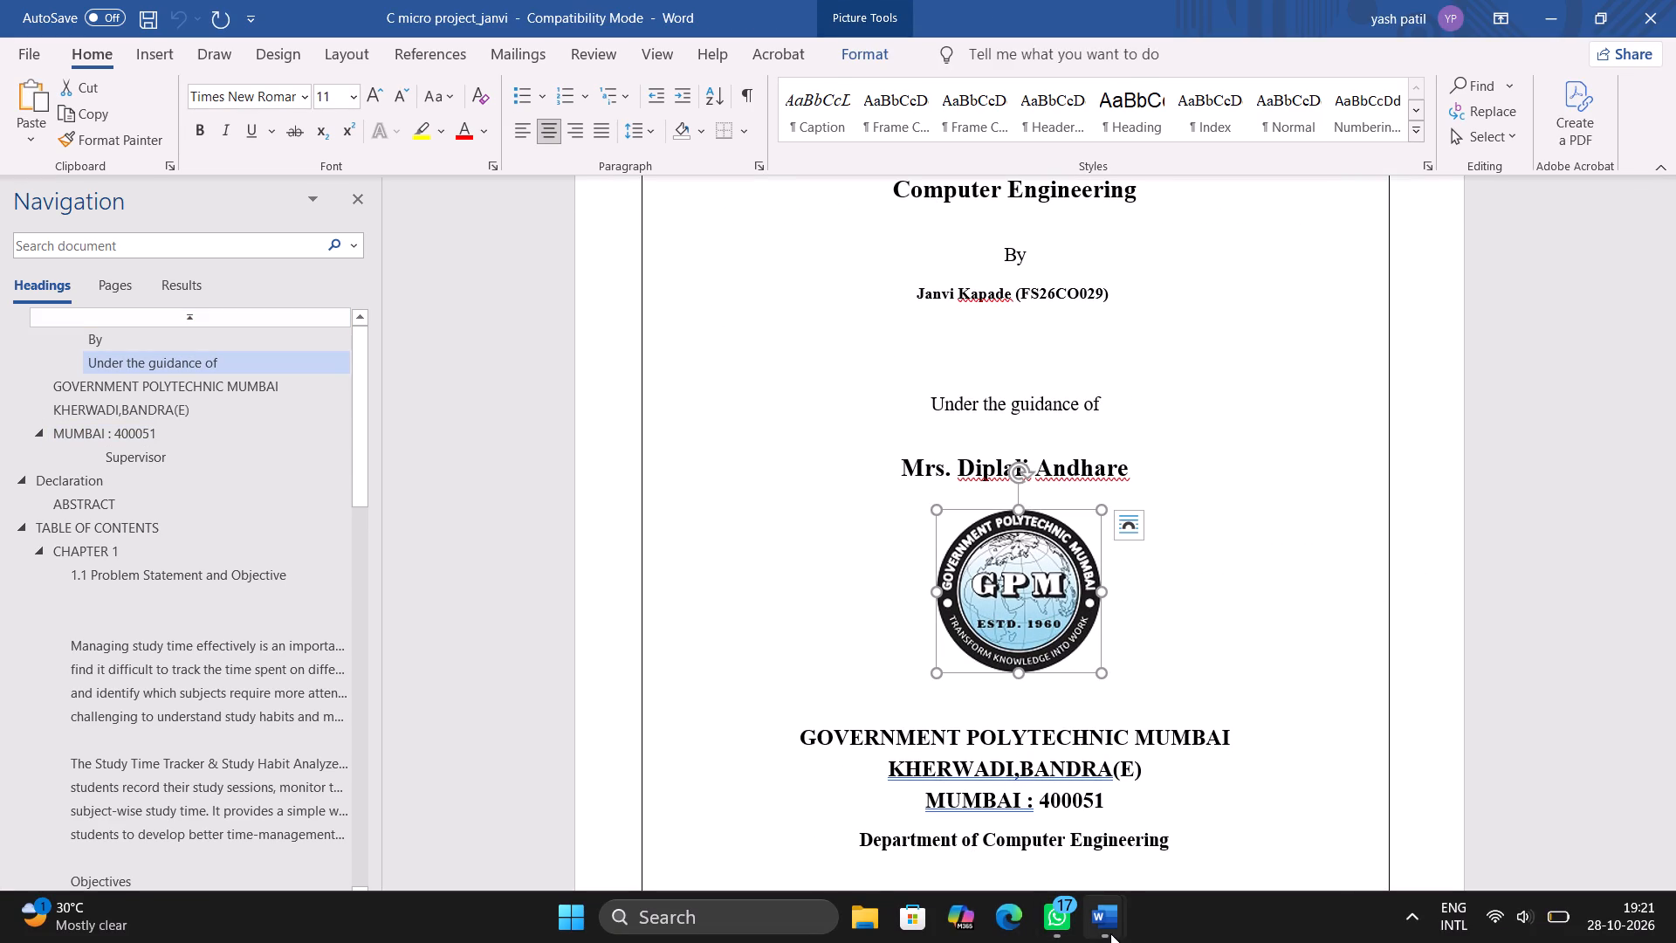
Switch to Library_Management_System_Template and paste the GPM logo on a new line between the guide's name and "GOVERNMENT POLYTECHNIC MUMBAI".
click(1110, 931)
click(942, 835)
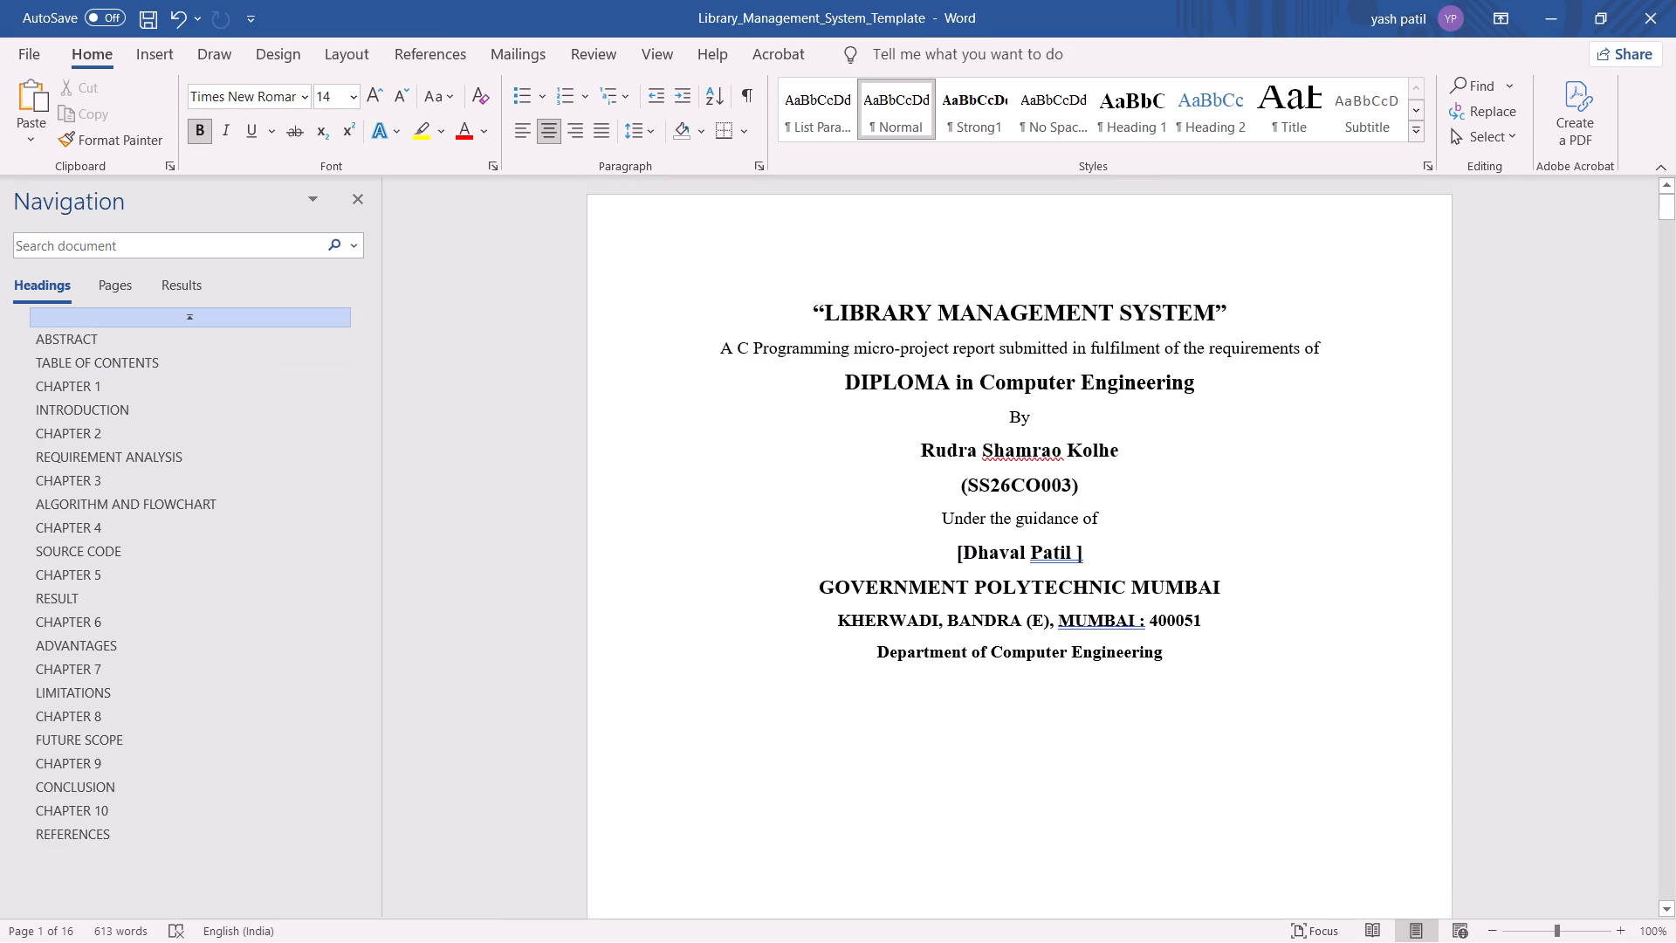
click(1095, 559)
key(Return)
key(ctrl+v)
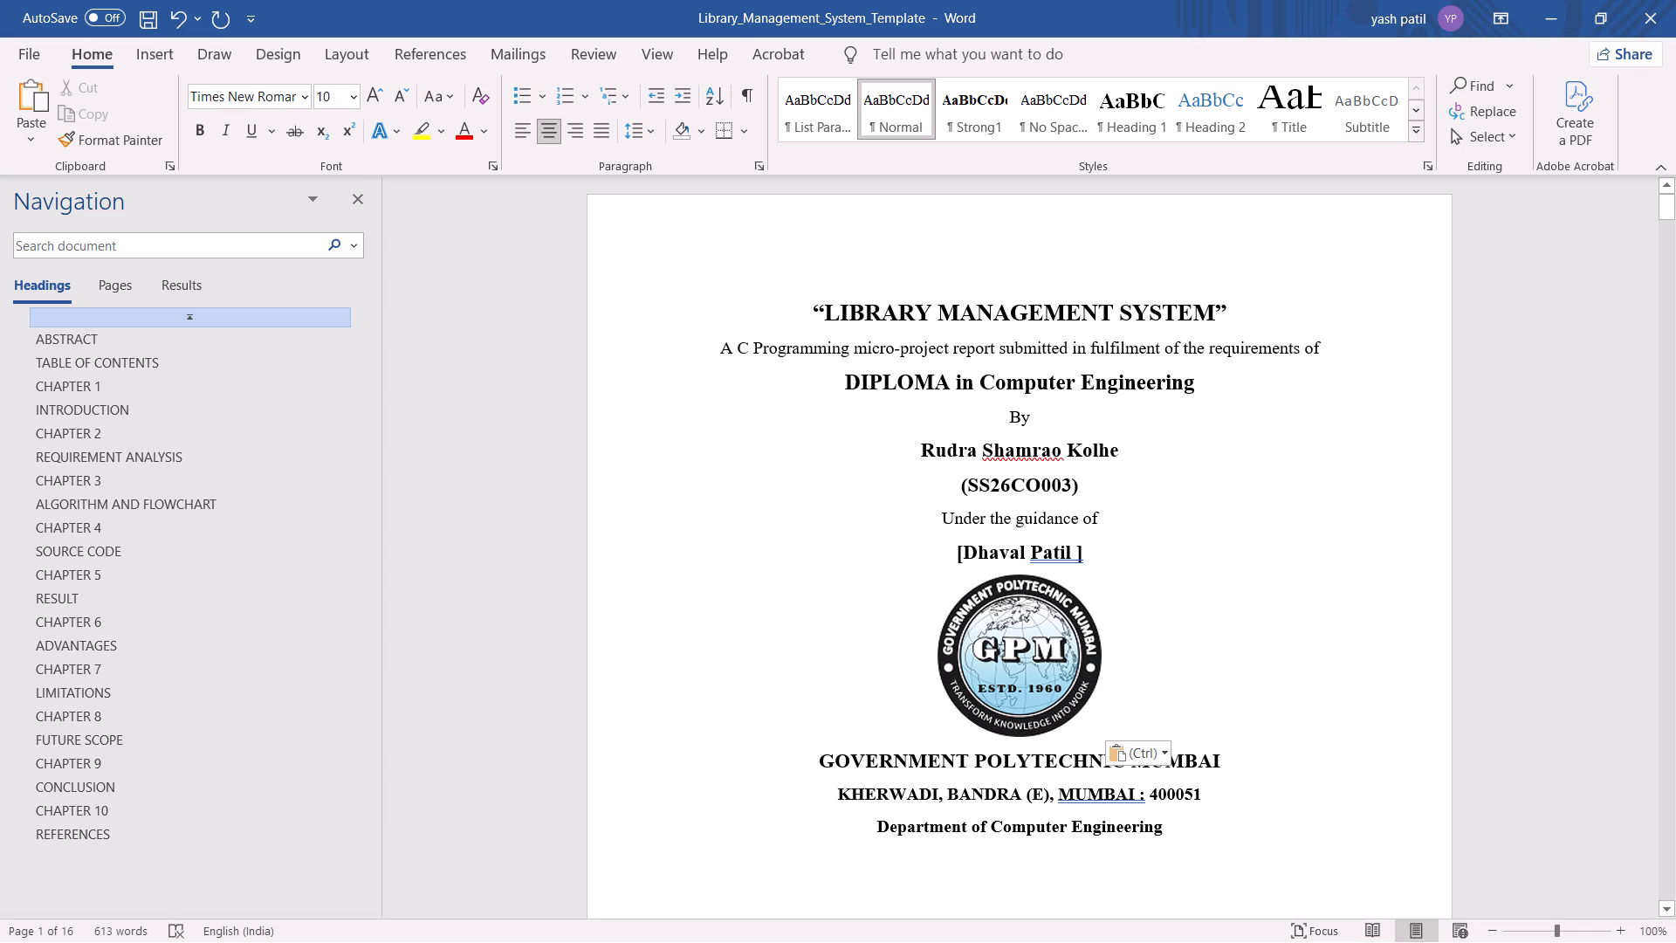
Look through the Certificate and Declaration pages for remaining placeholders.
scroll(557, 465, down, 1)
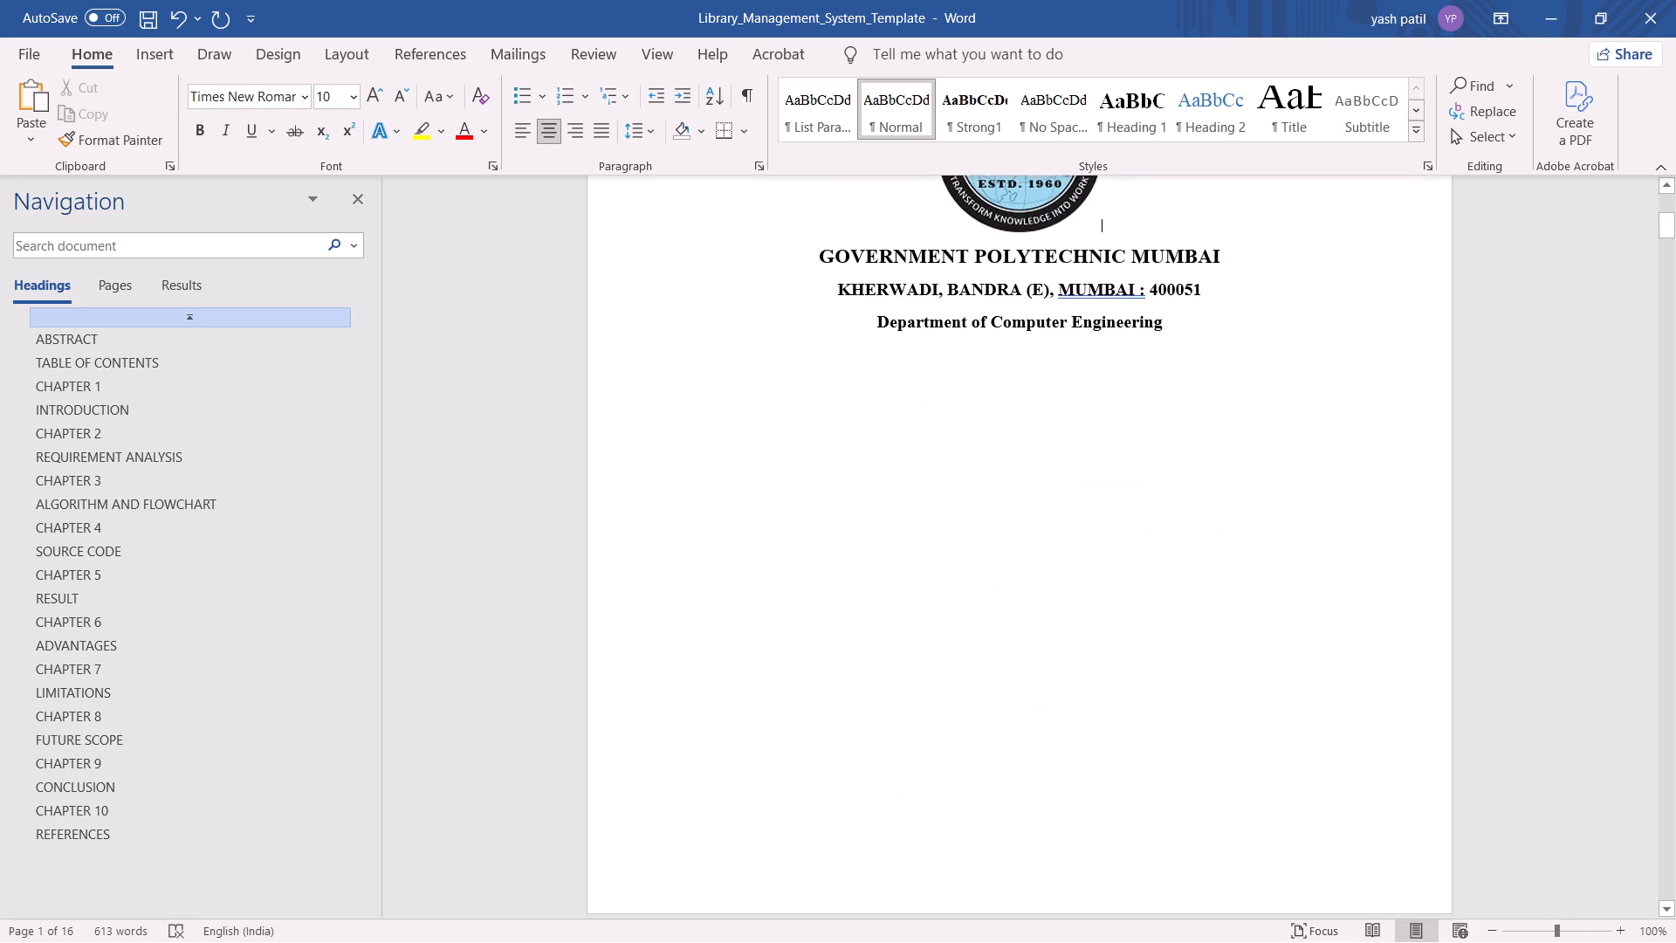
scroll(557, 465, down, 3)
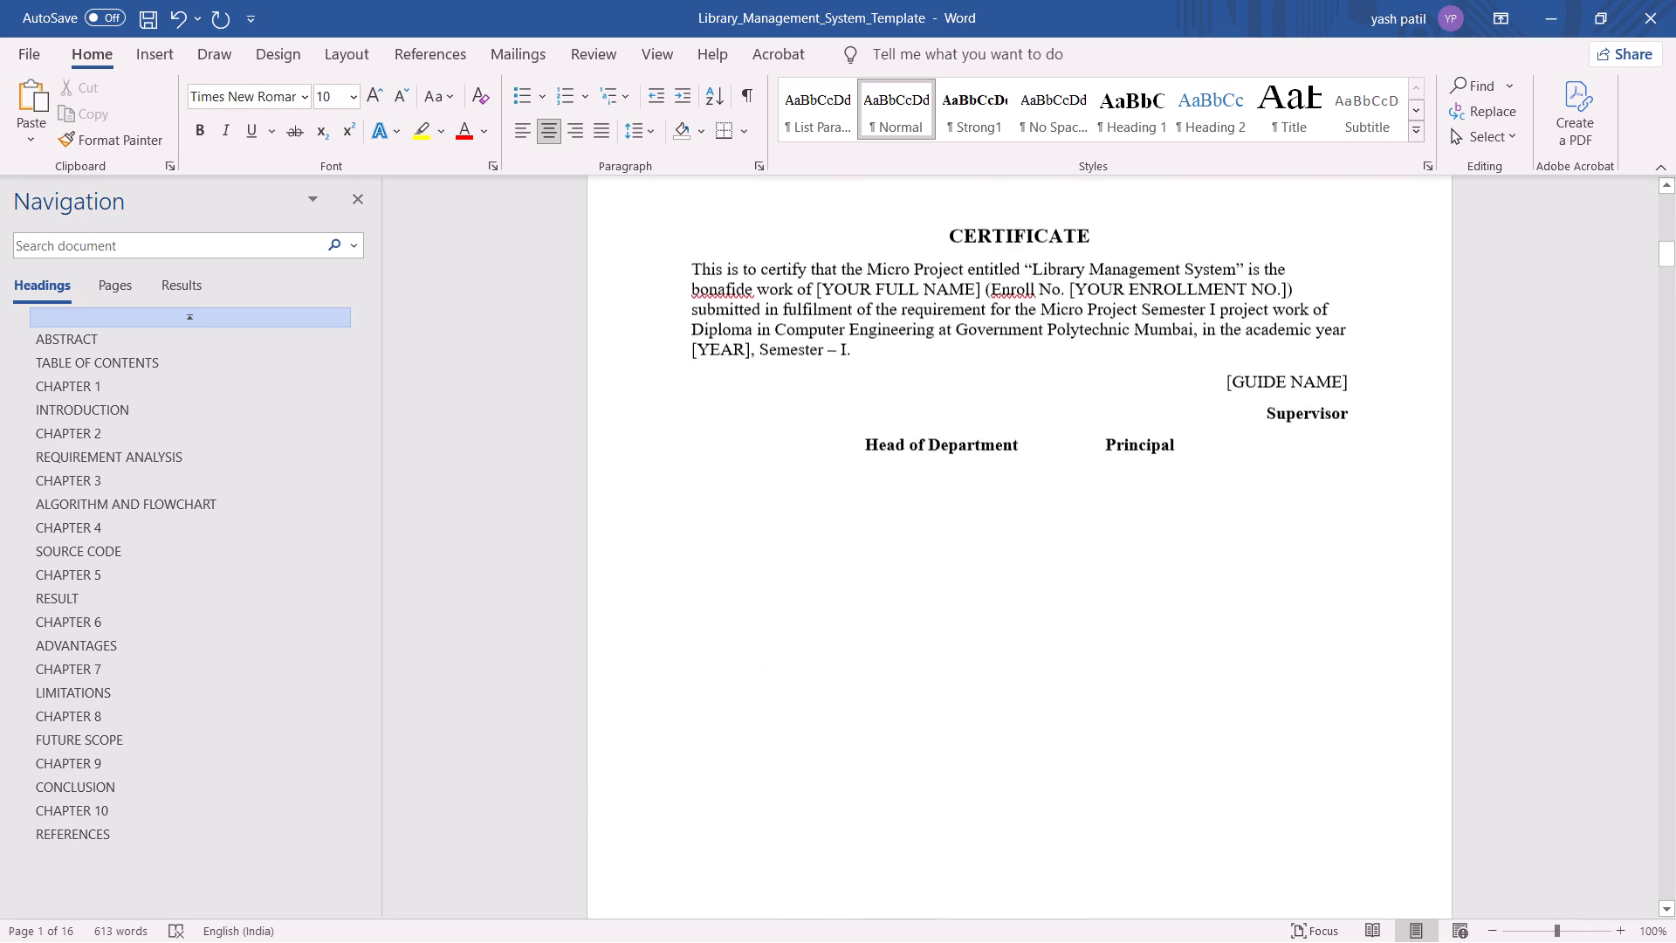
scroll(557, 465, down, 6)
scroll(557, 465, up, 1)
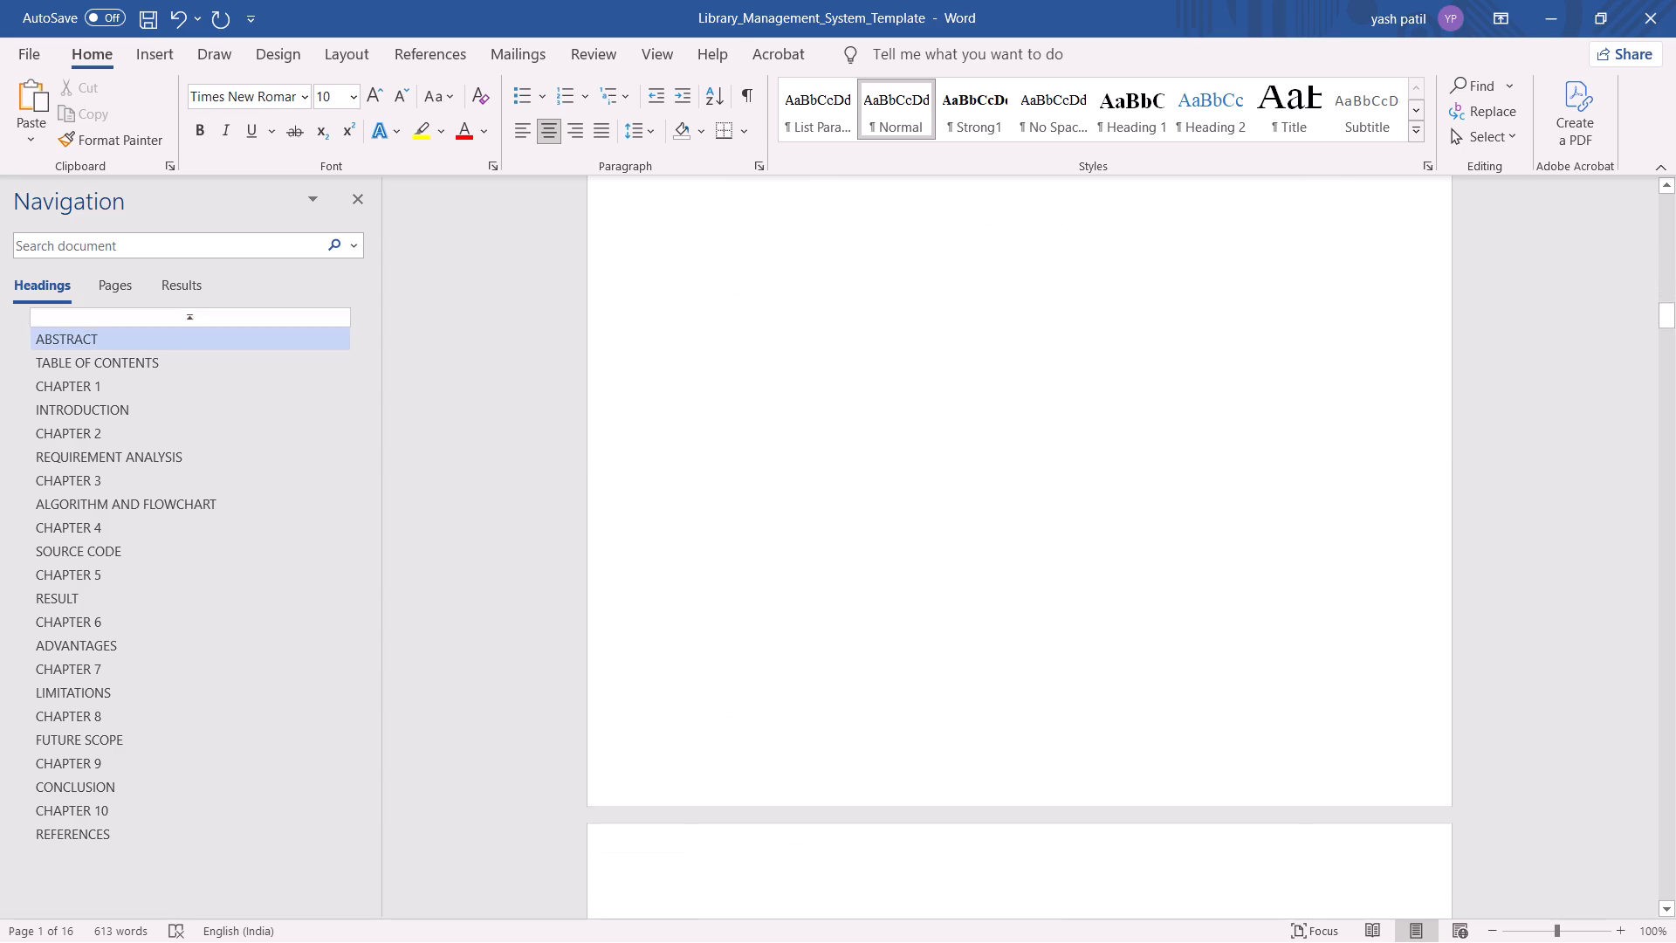
scroll(557, 465, up, 1)
scroll(557, 465, down, 1)
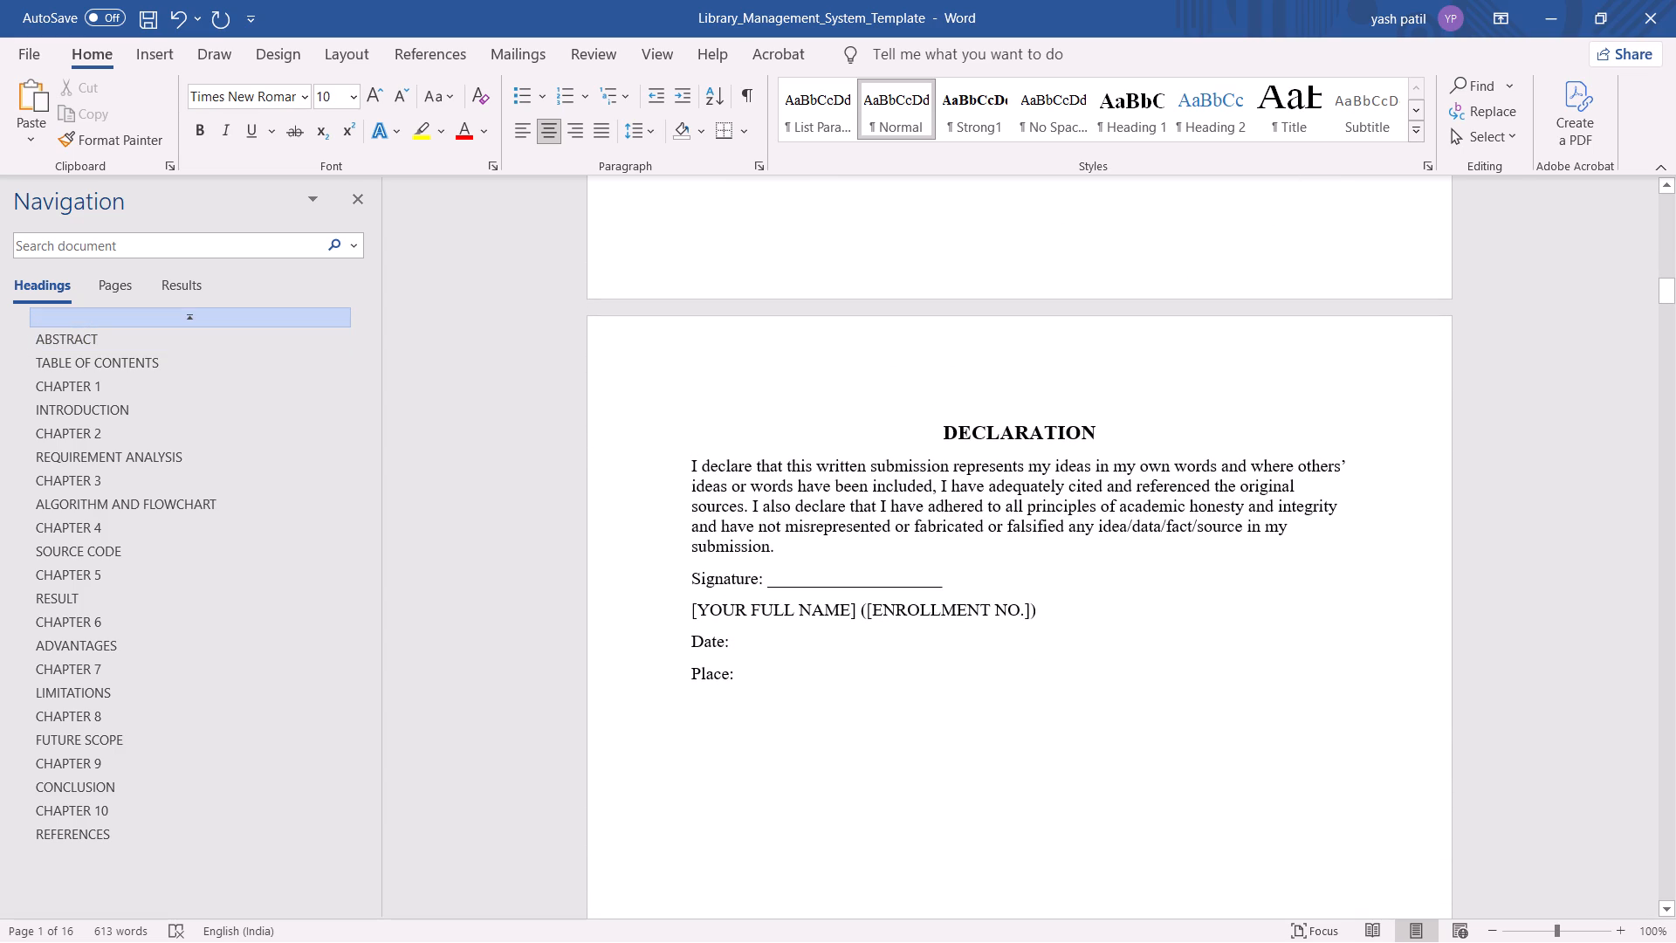
scroll(666, 471, down, 1)
scroll(666, 471, up, 3)
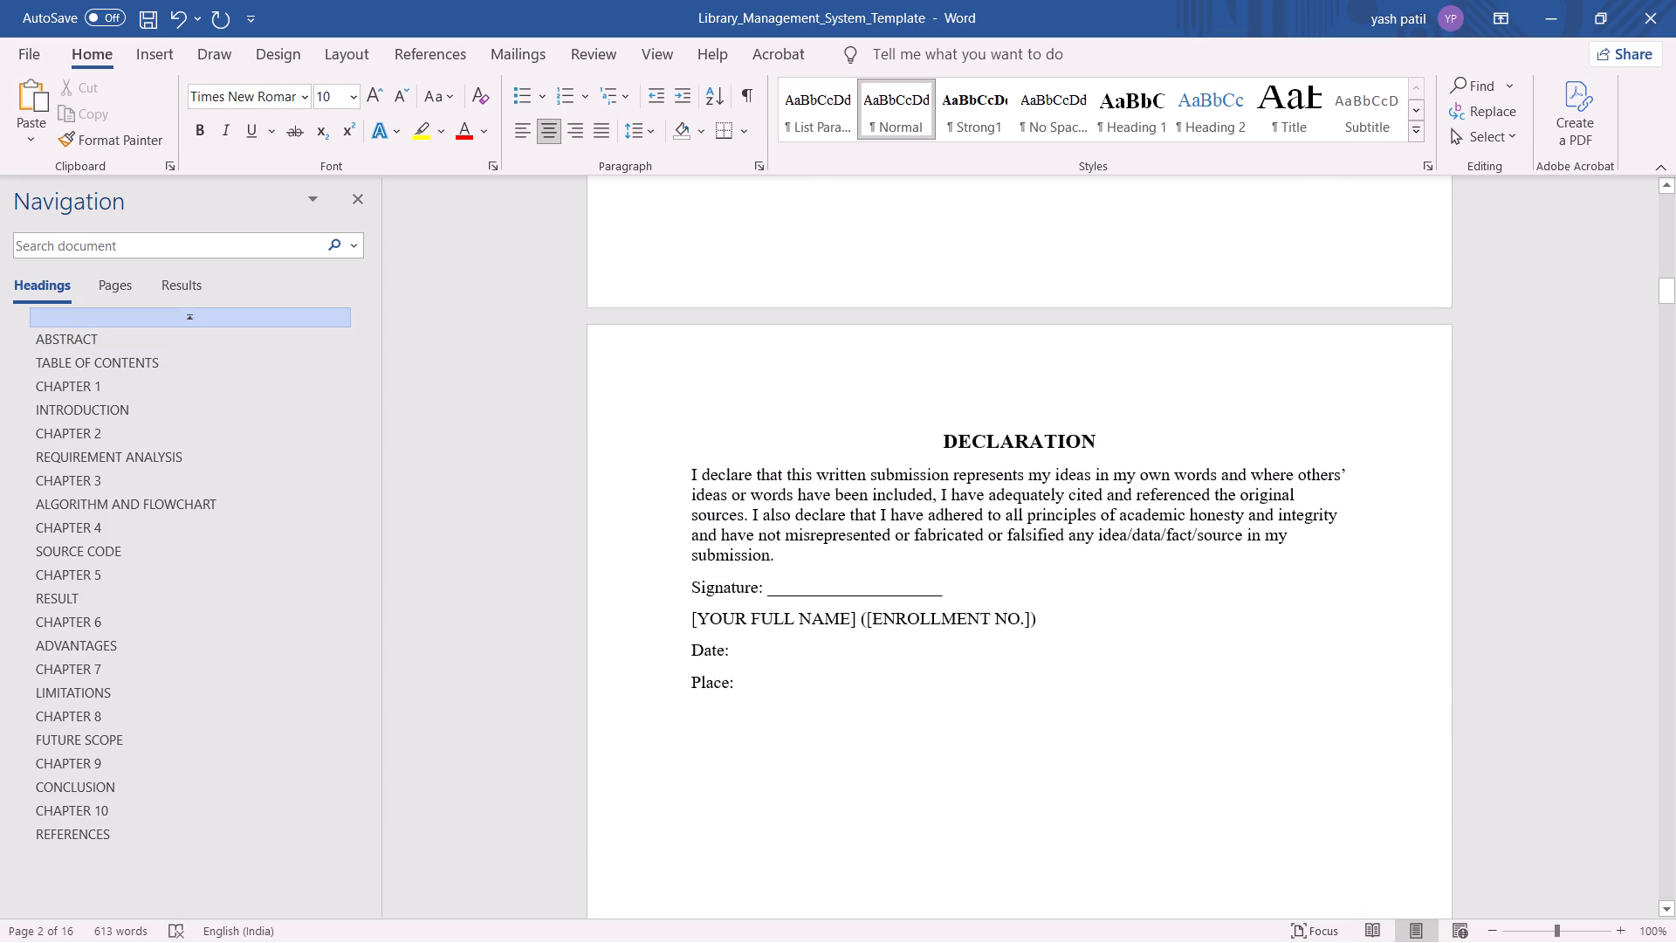
scroll(666, 471, up, 3)
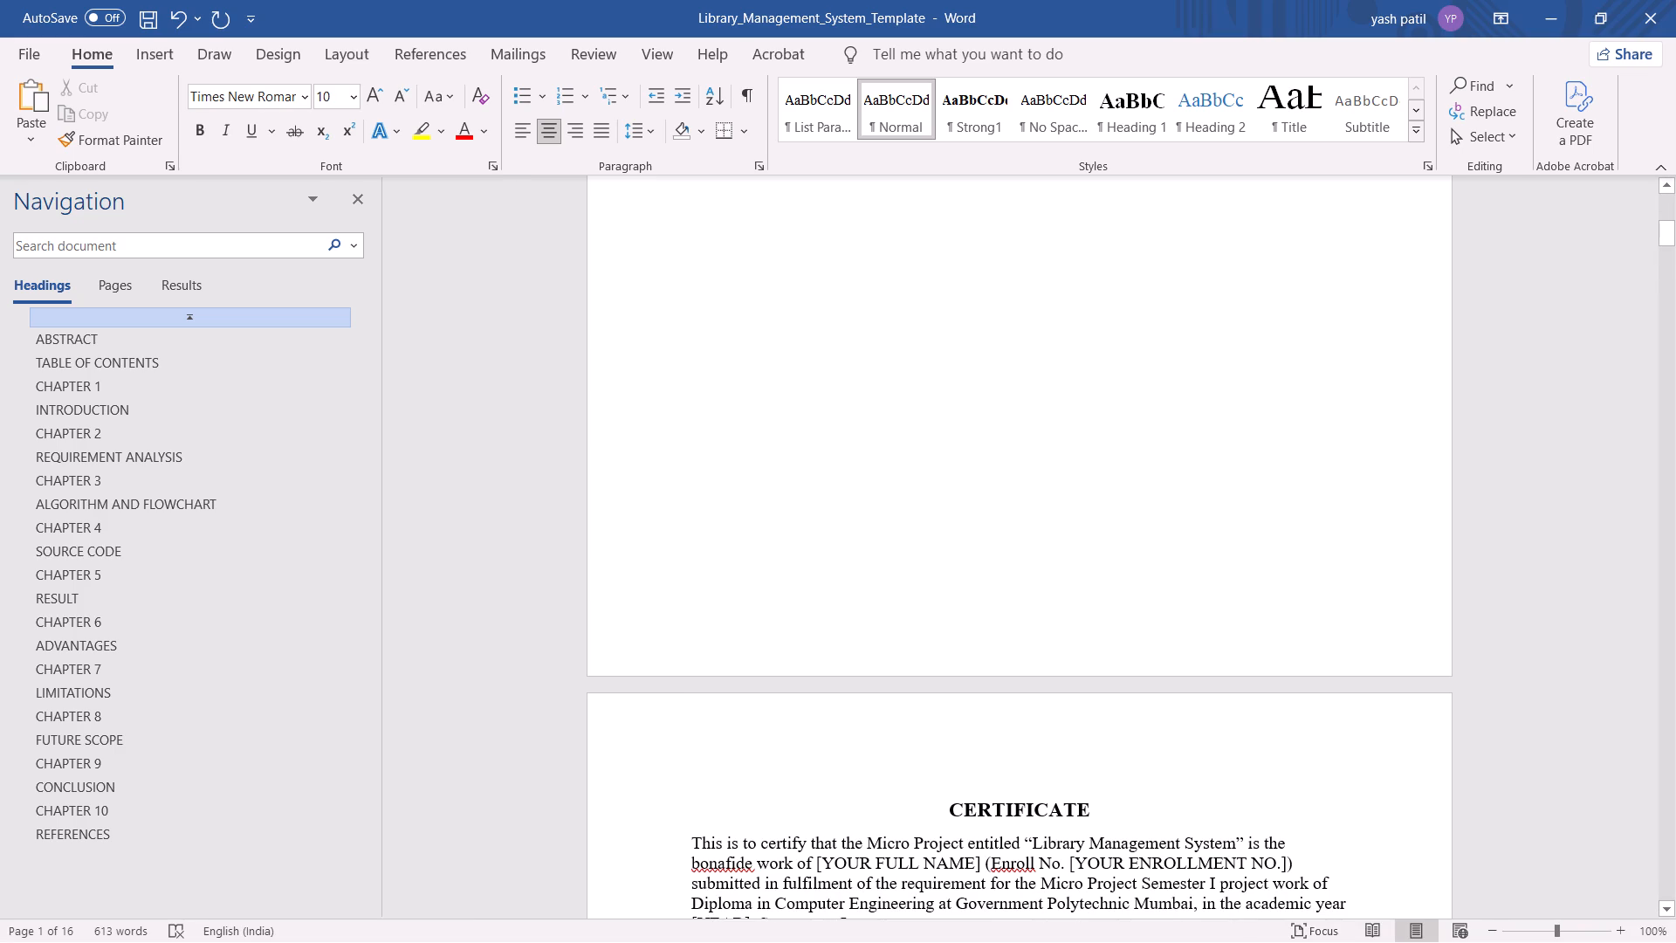
Delete the [GUIDE NAME] placeholder above "Supervisor" on the Certificate page.
scroll(801, 898, down, 2)
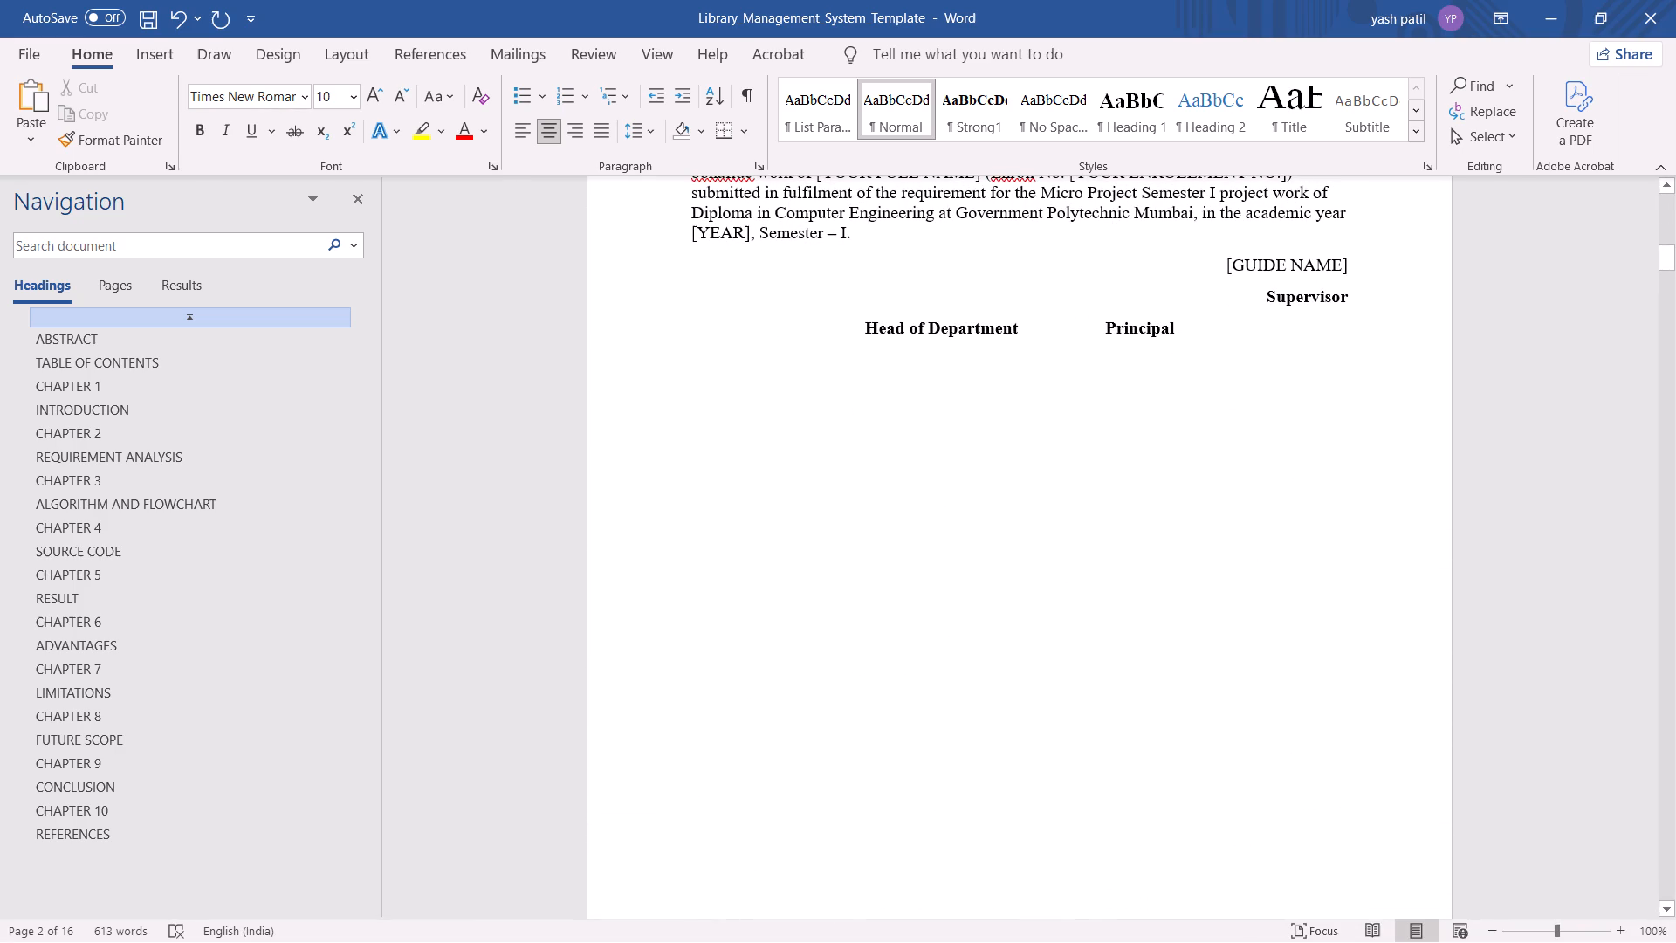
click(1352, 263)
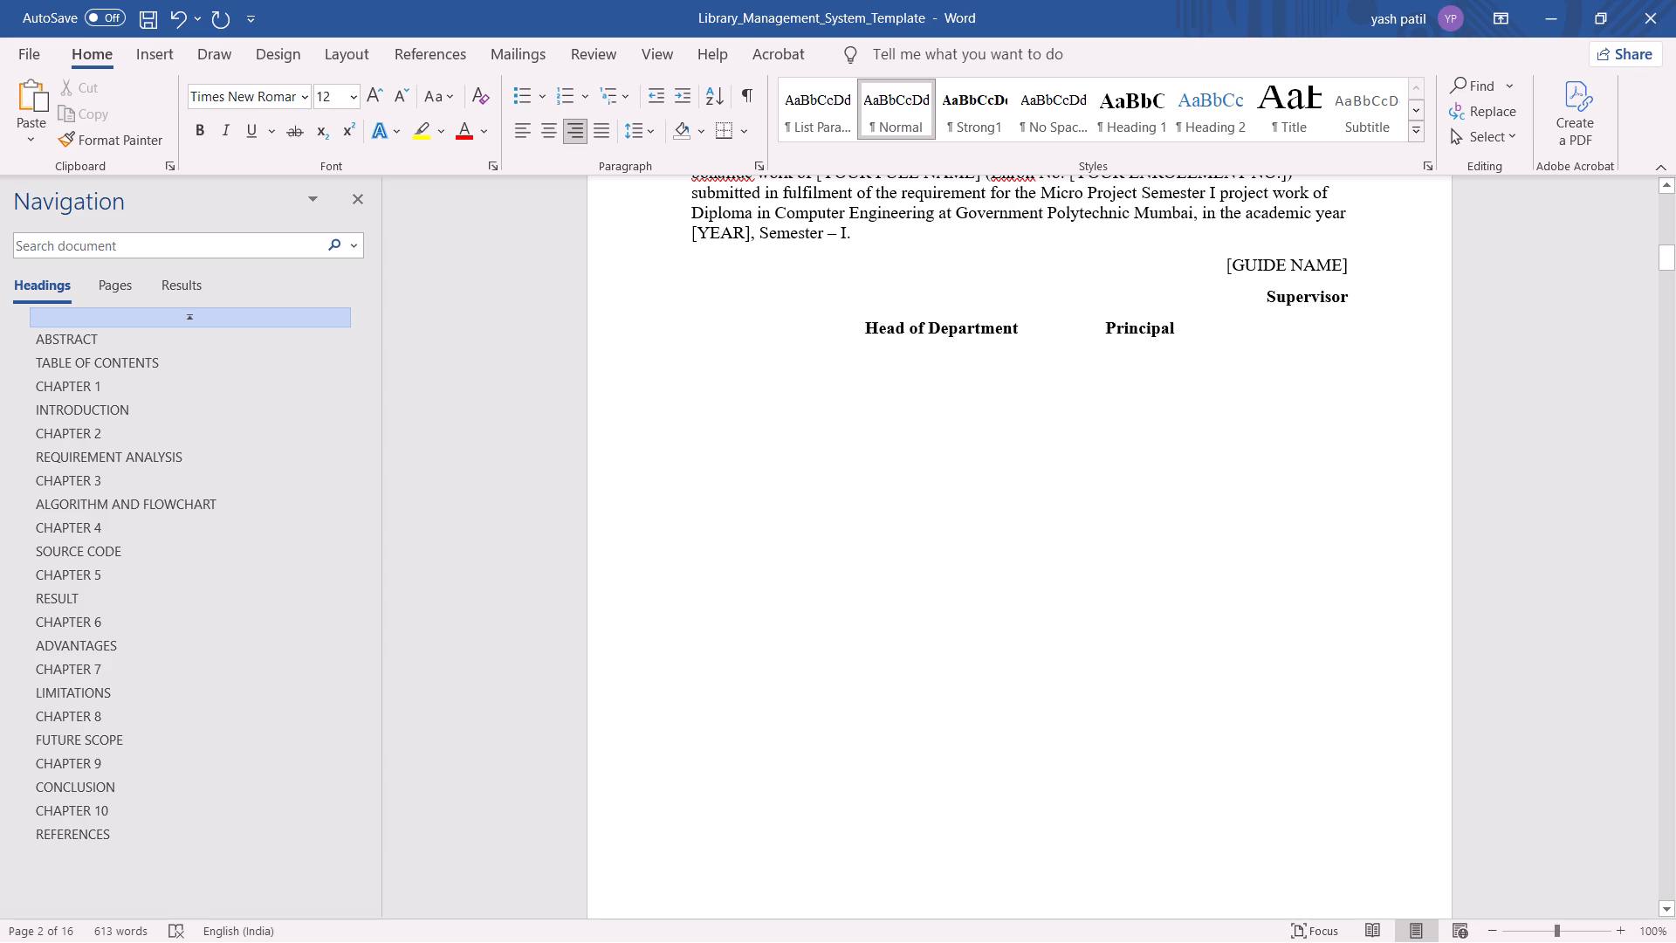
key(BackSpace)
key(BackSpace)
key(BackSpace)
key(BackSpace)
key(BackSpace)
key(BackSpace)
key(BackSpace)
key(BackSpace)
key(BackSpace)
key(BackSpace)
key(BackSpace)
key(BackSpace)
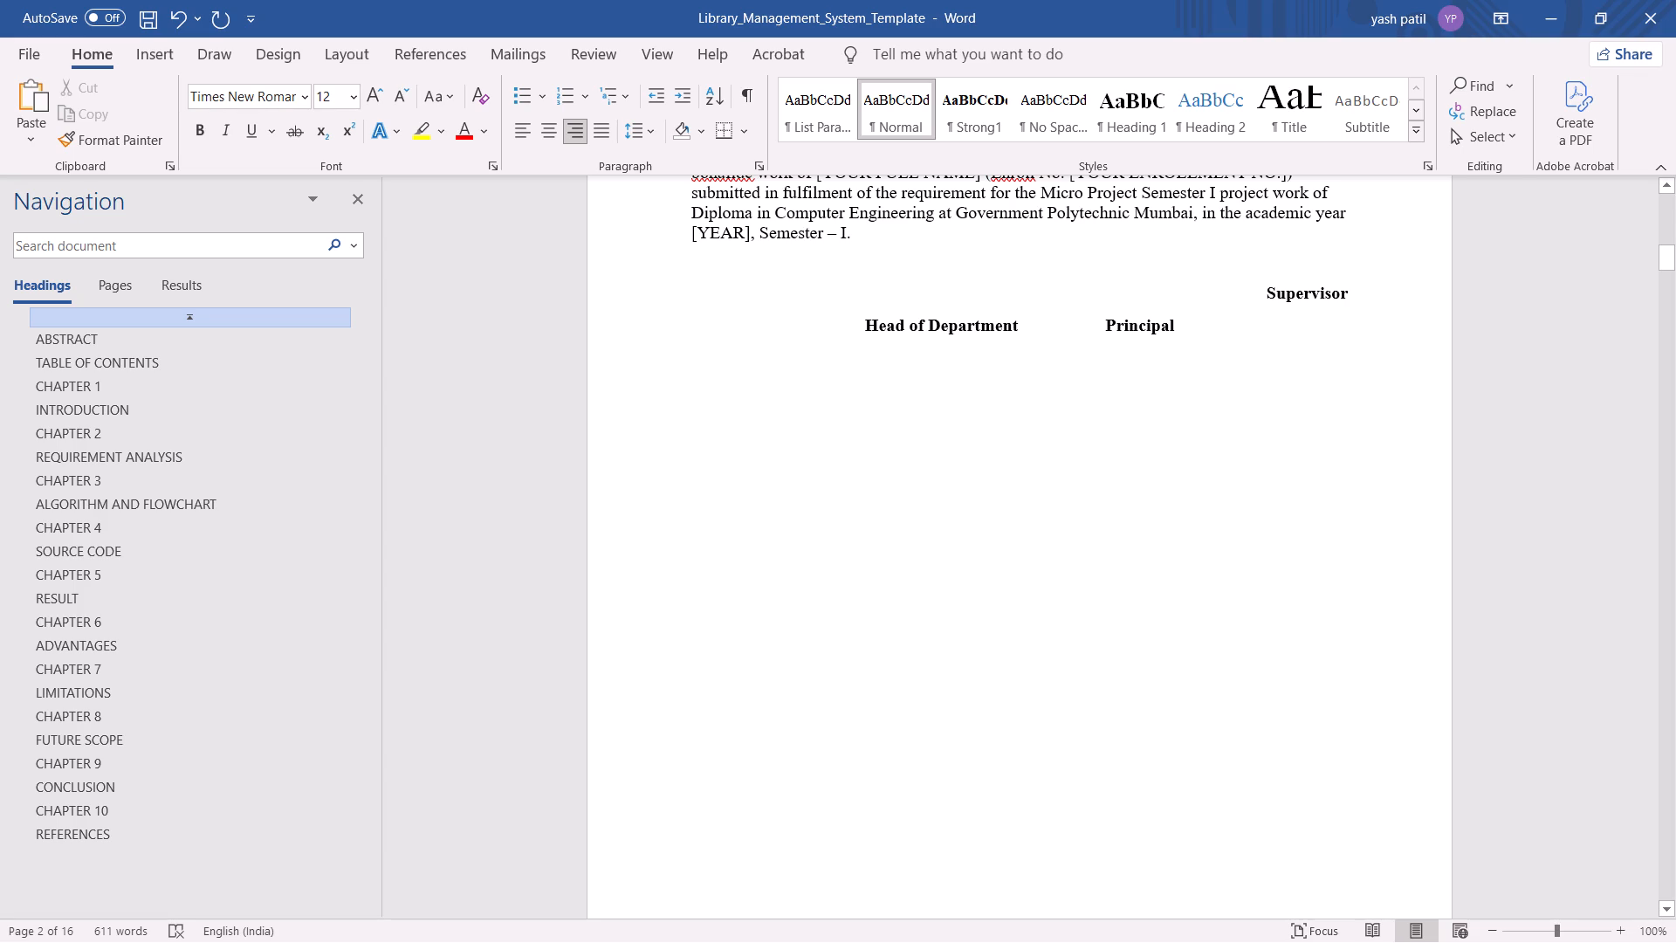
Delete the text "(Enroll No. [YOUR ENROLLMENT NO.])" from the certificate paragraph, leaving "submitted" after the [YOUR FULL NAME] placeholder.
scroll(1353, 220, up, 1)
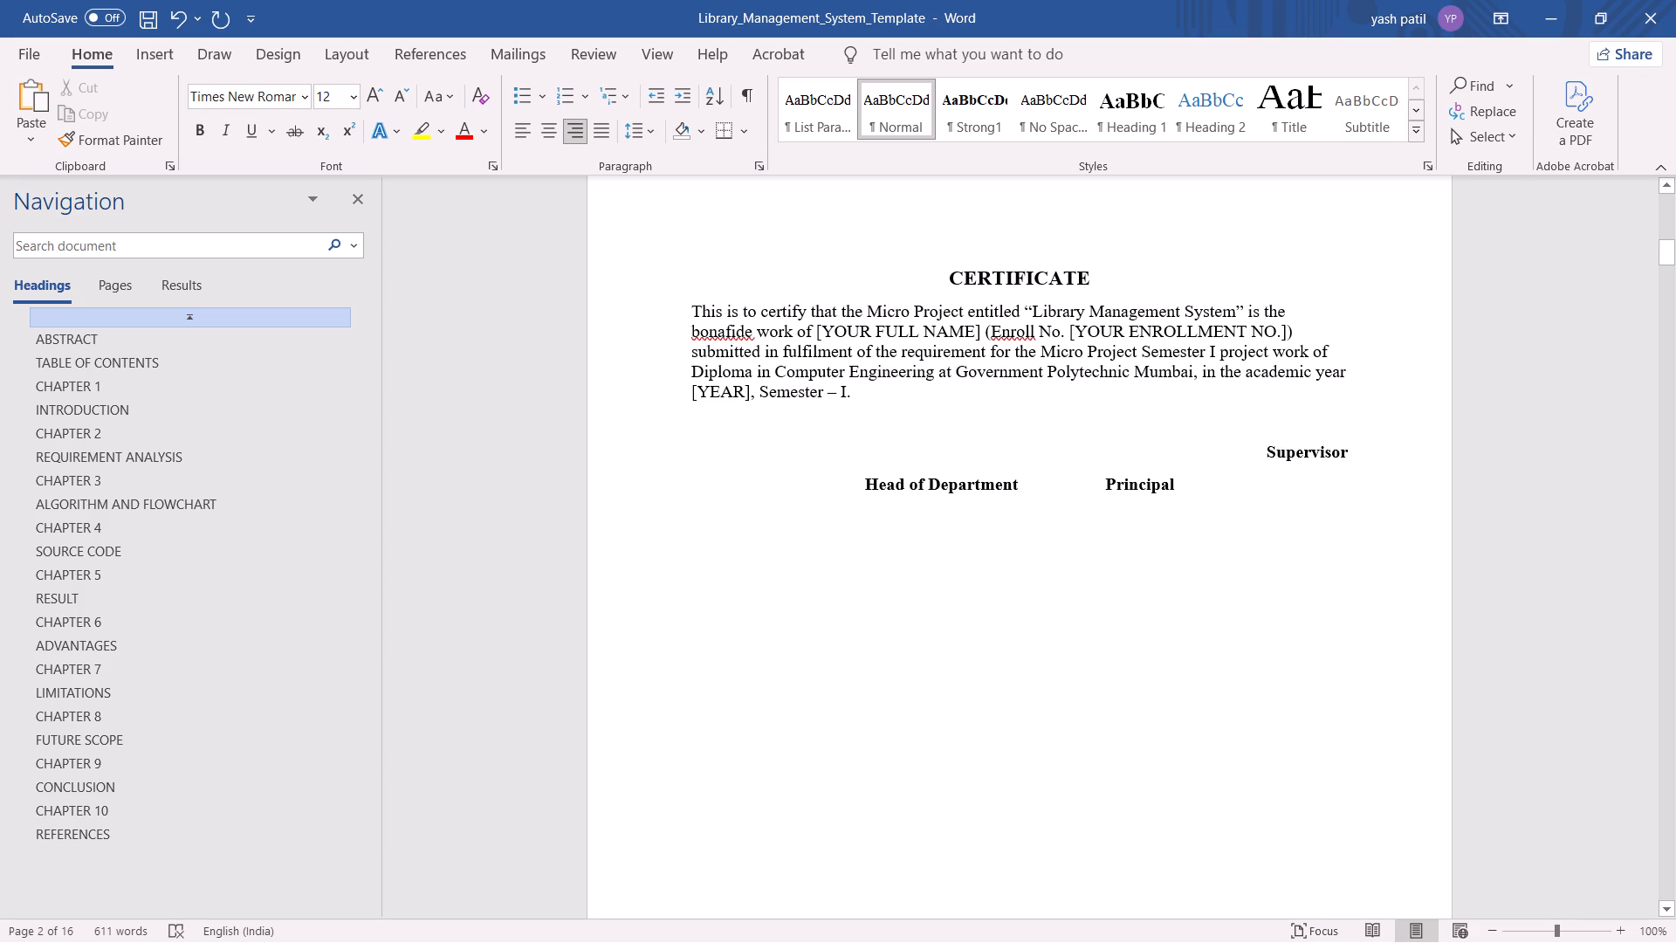
click(1297, 329)
key(BackSpace)
key(BackSpace)
key(BackSpace)
key(BackSpace)
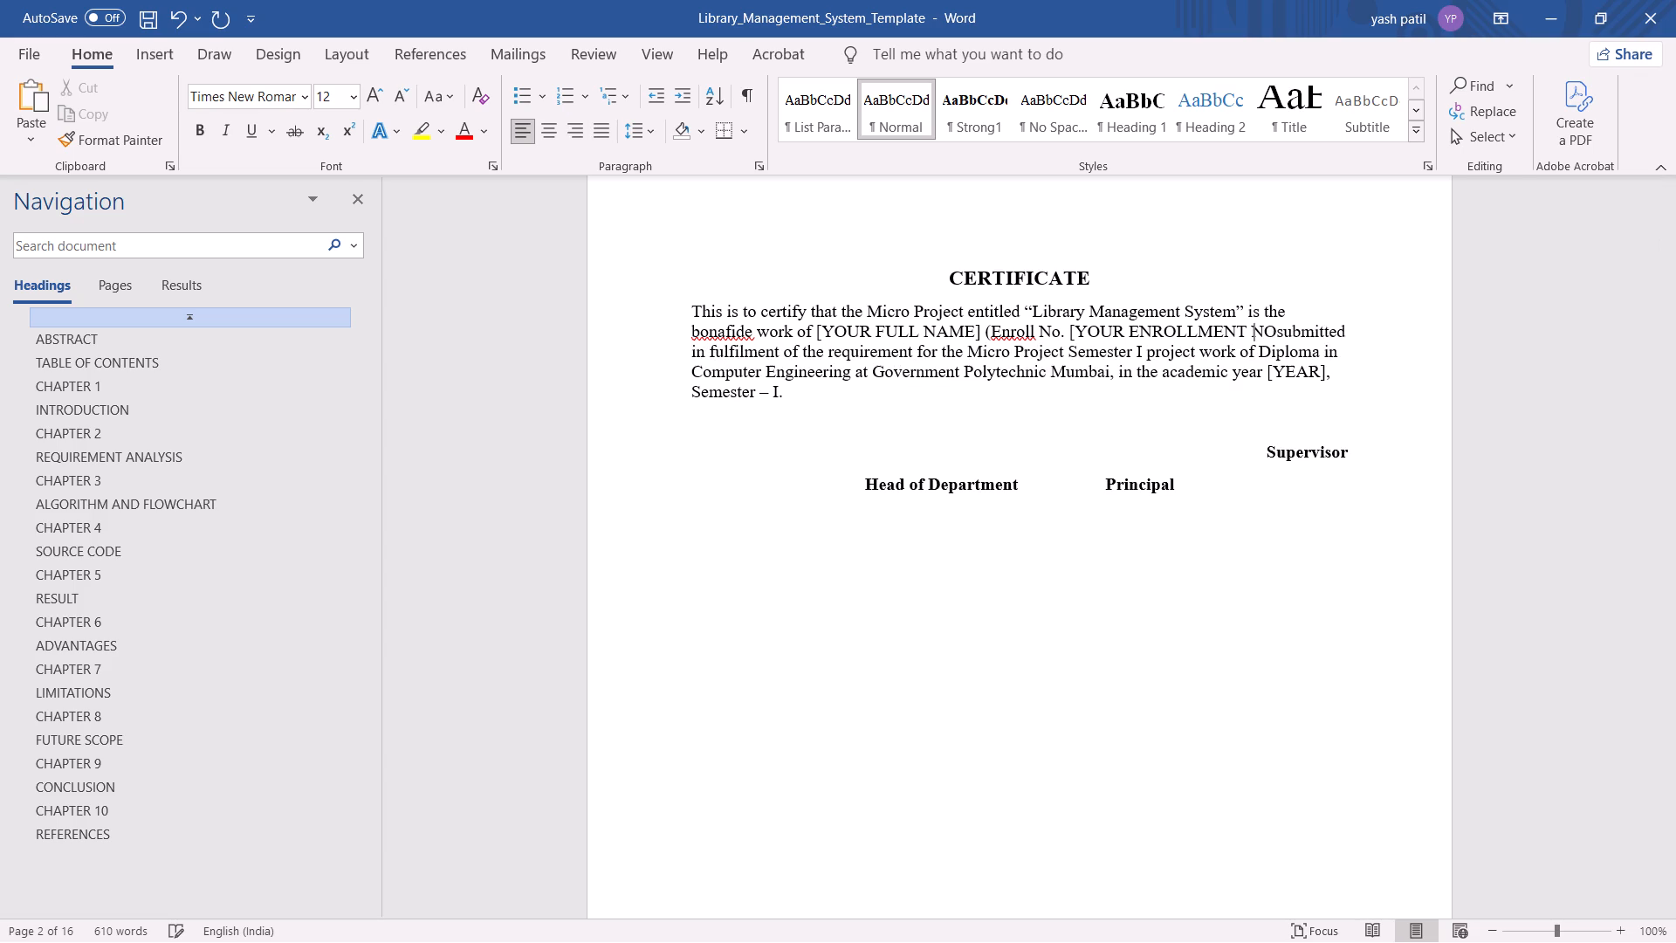
key(BackSpace)
key(BackSpace)
key(BackSpace)
key(BackSpace)
key(BackSpace)
key(BackSpace)
key(BackSpace)
key(BackSpace)
key(BackSpace)
key(BackSpace)
key(BackSpace)
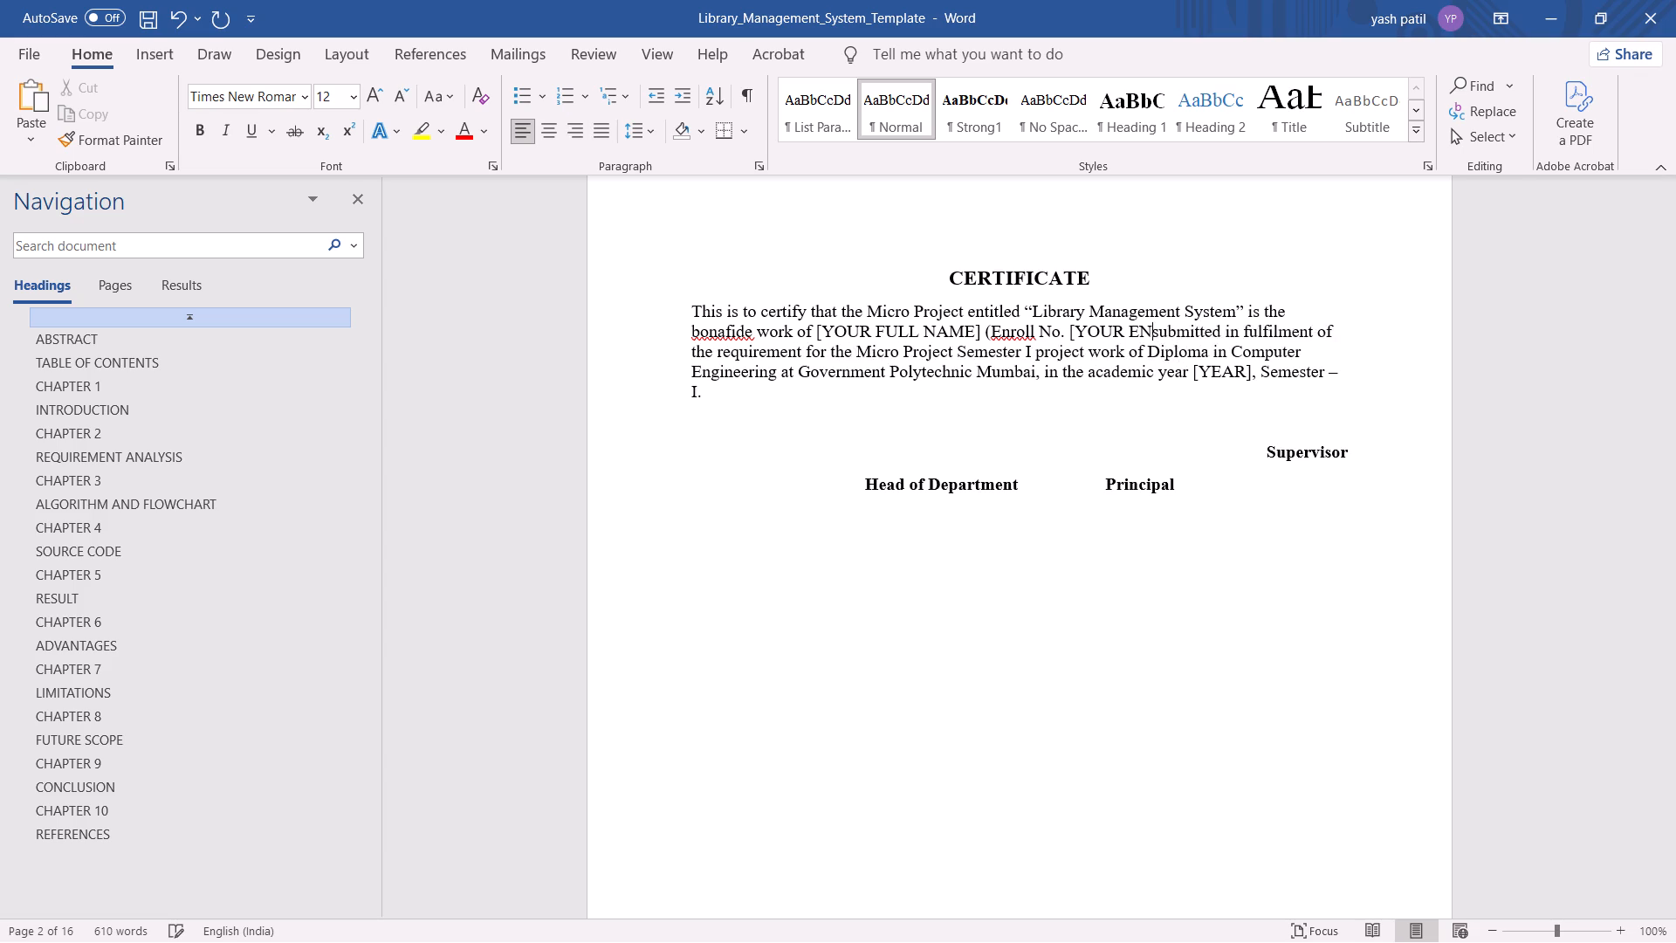
key(BackSpace)
key(BackSpace)
key(BackSpace)
key(BackSpace)
key(BackSpace)
key(BackSpace)
key(BackSpace)
key(BackSpace)
key(BackSpace)
key(BackSpace)
key(BackSpace)
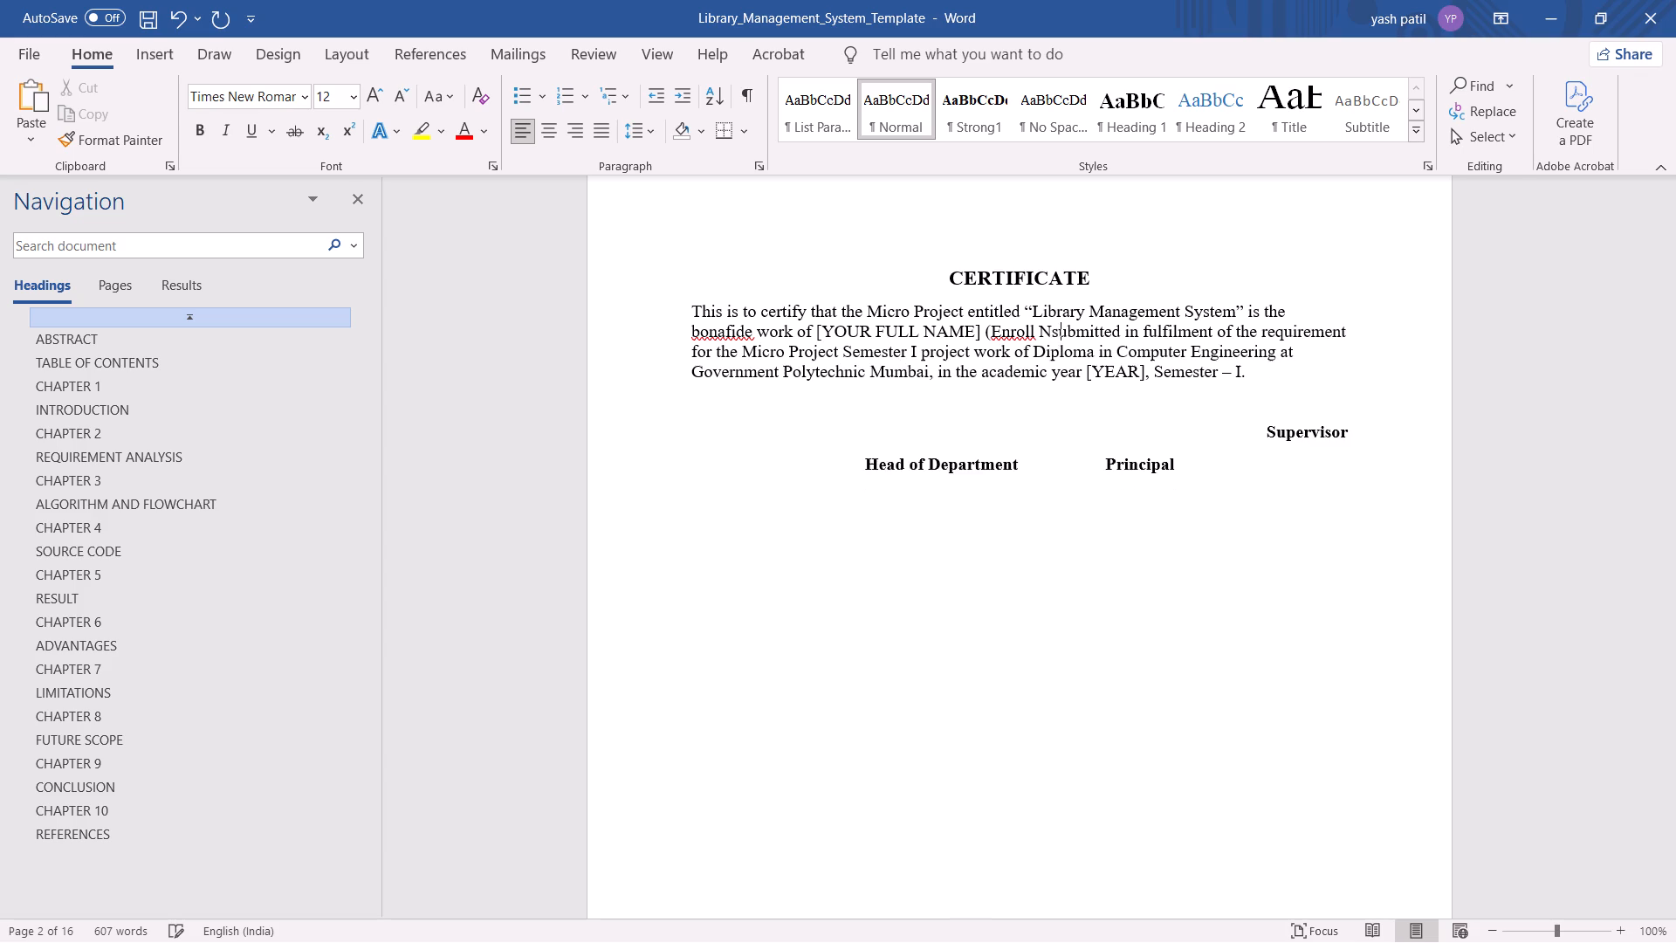
key(BackSpace)
key(BackSpace)
key(BackSpace)
key(BackSpace)
key(BackSpace)
key(BackSpace)
key(BackSpace)
key(BackSpace)
key(BackSpace)
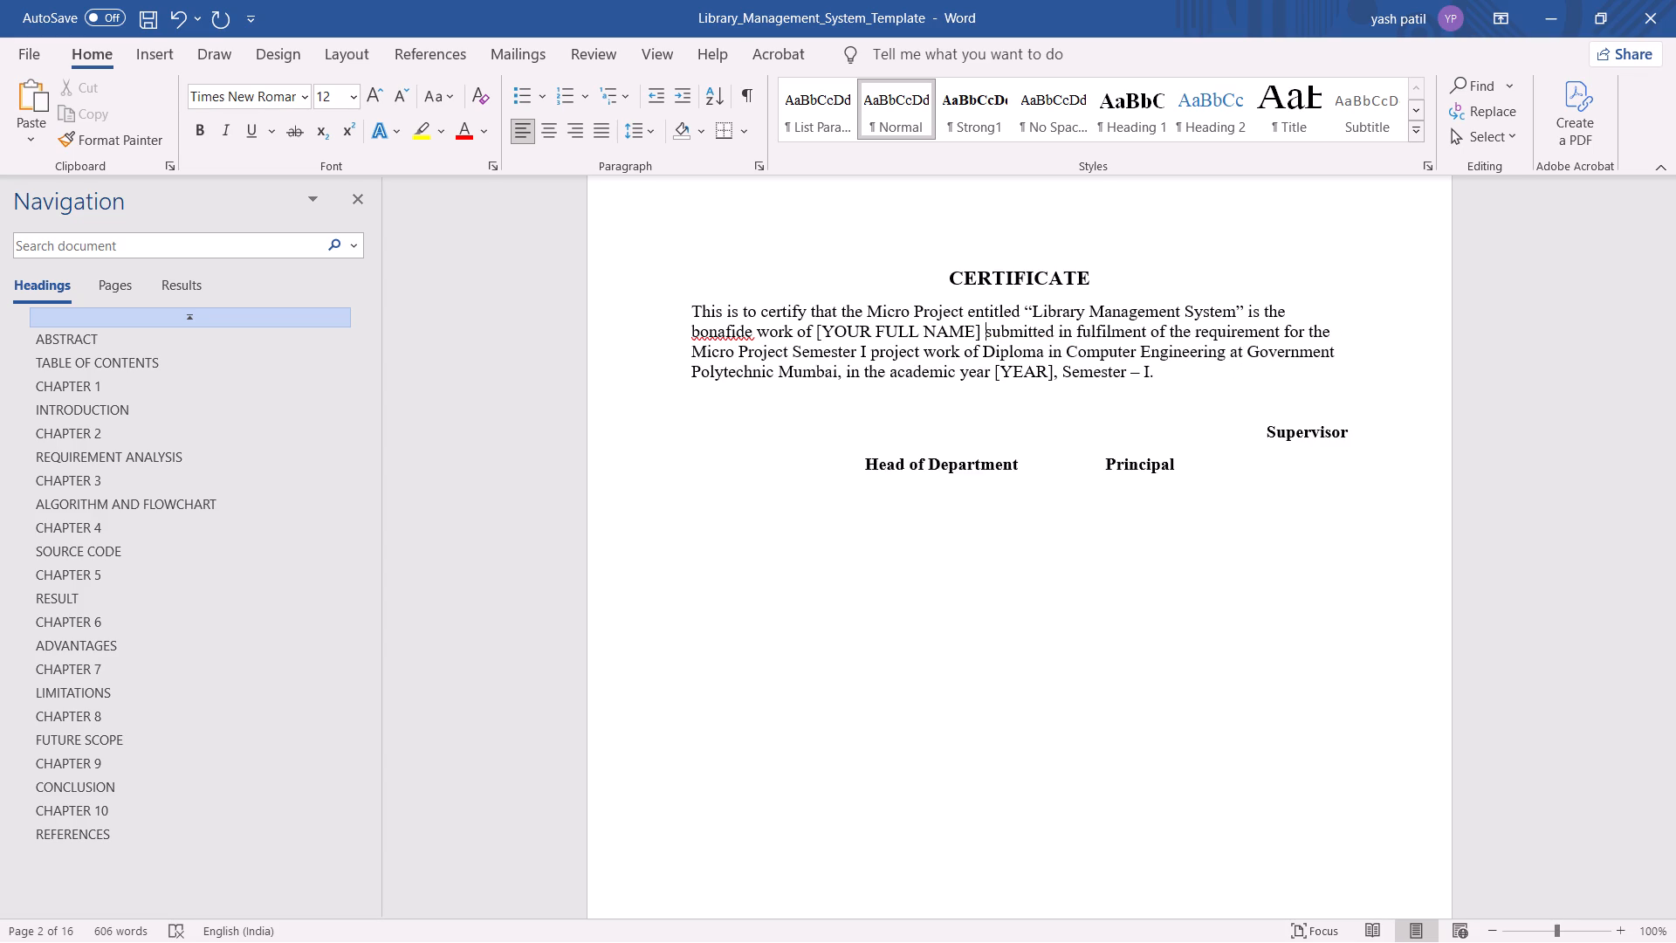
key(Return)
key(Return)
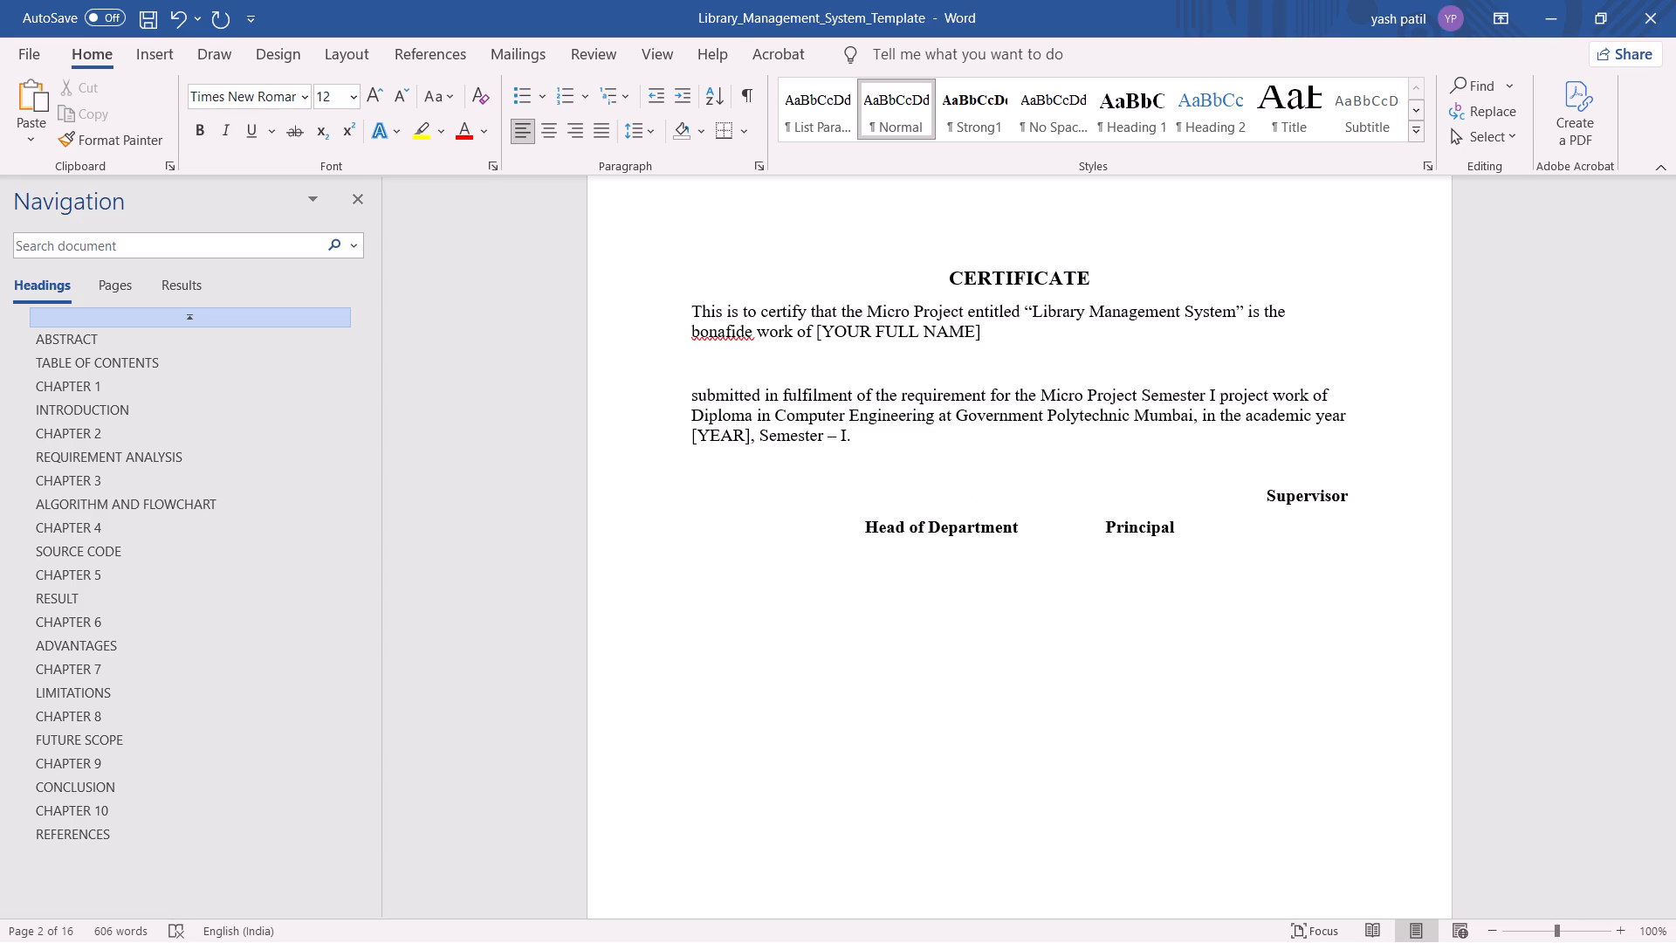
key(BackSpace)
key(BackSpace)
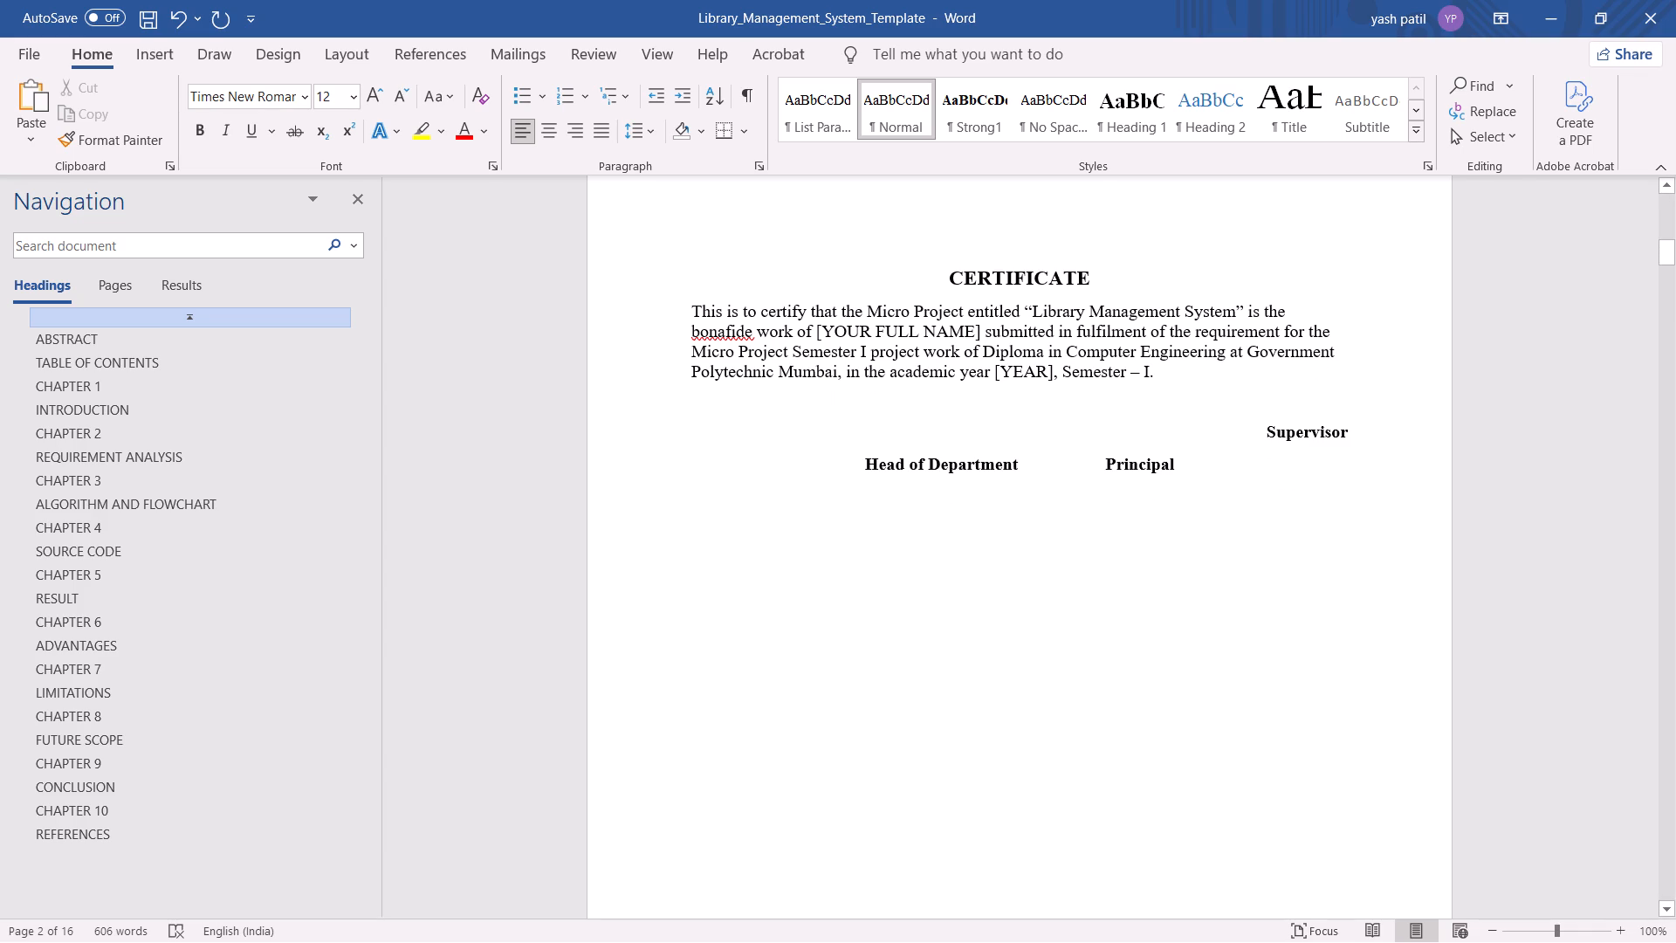
Replace the [YOUR FULL NAME] placeholder text in the certificate paragraph with the student's full name.
drag(817, 327, 976, 337)
key(BackSpace)
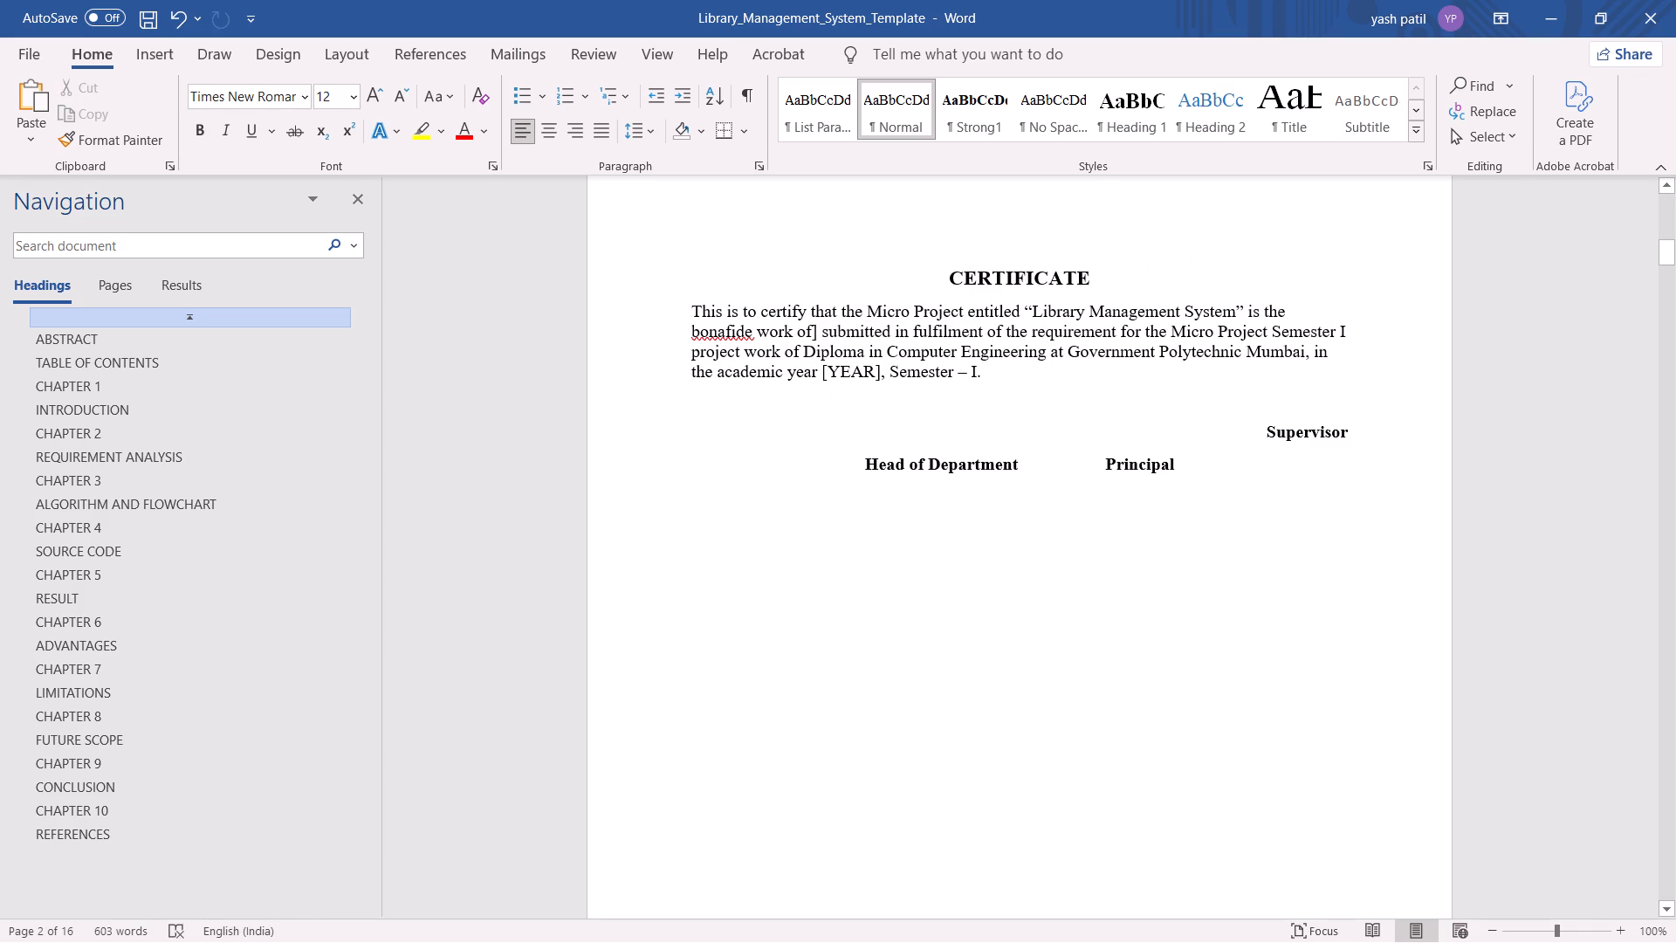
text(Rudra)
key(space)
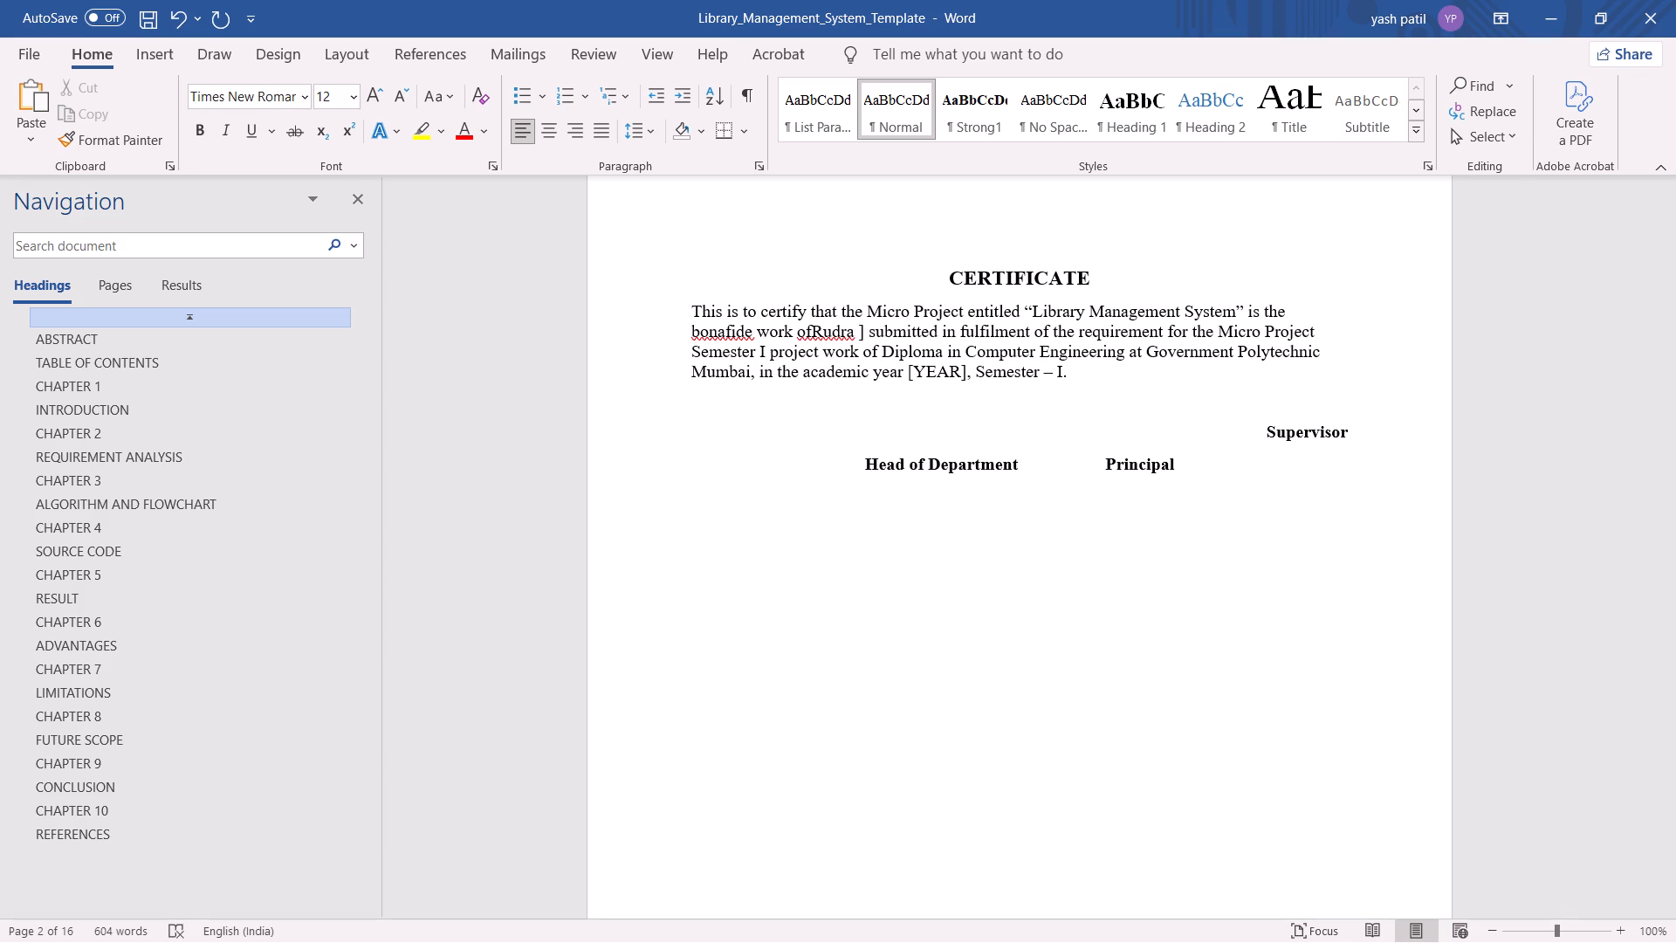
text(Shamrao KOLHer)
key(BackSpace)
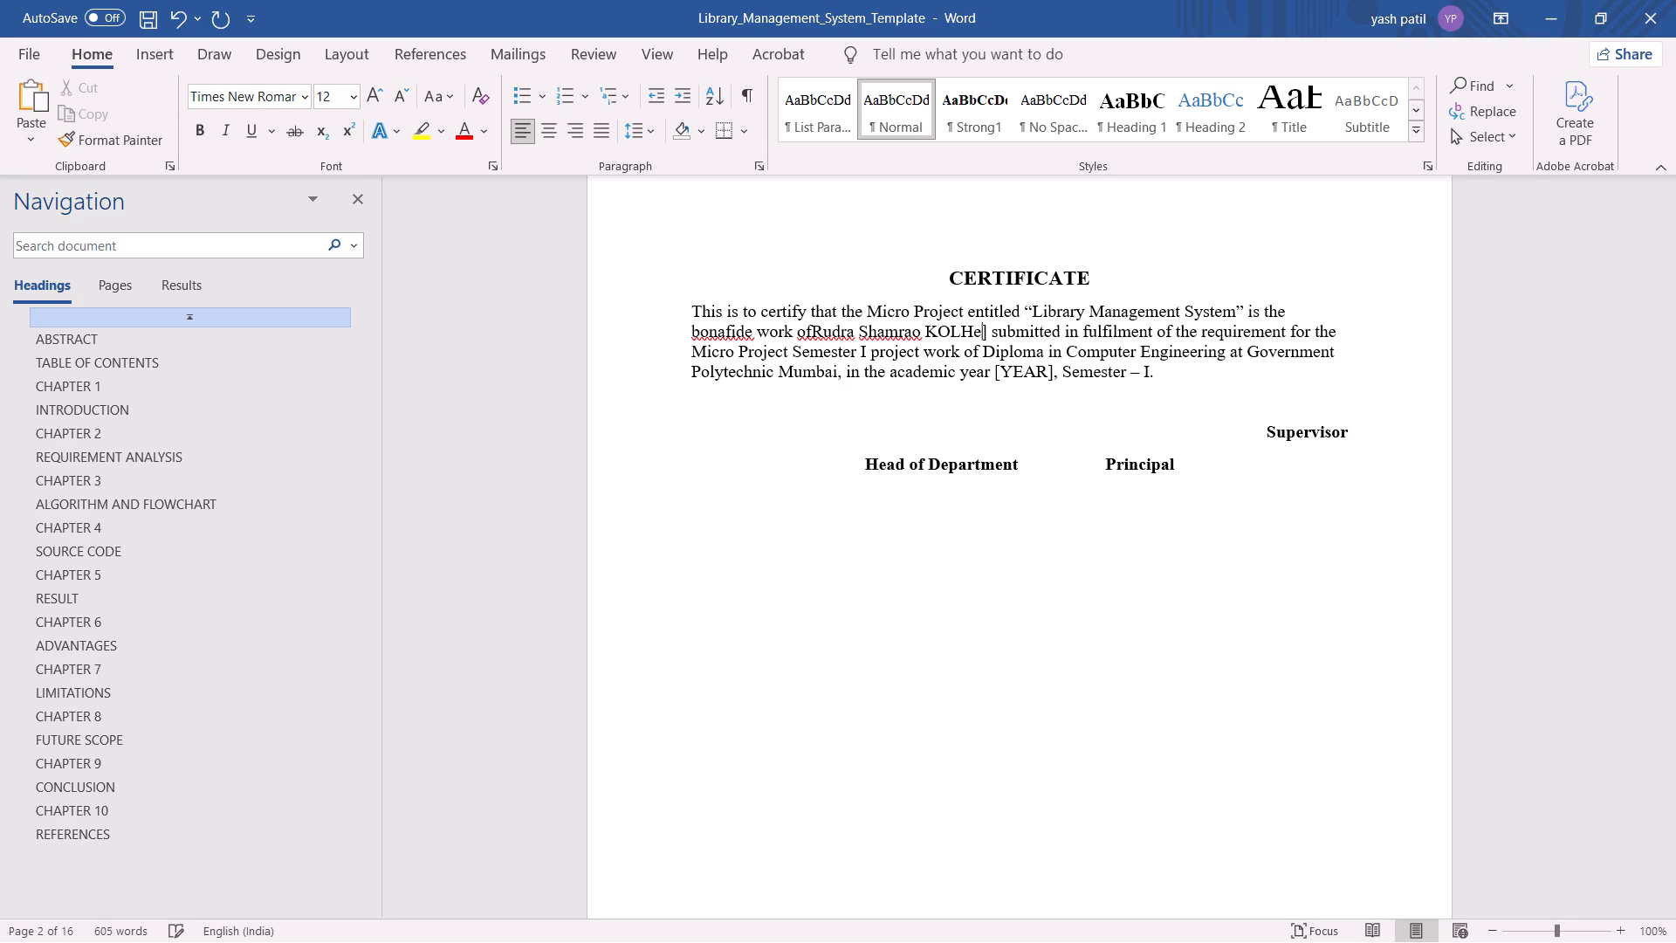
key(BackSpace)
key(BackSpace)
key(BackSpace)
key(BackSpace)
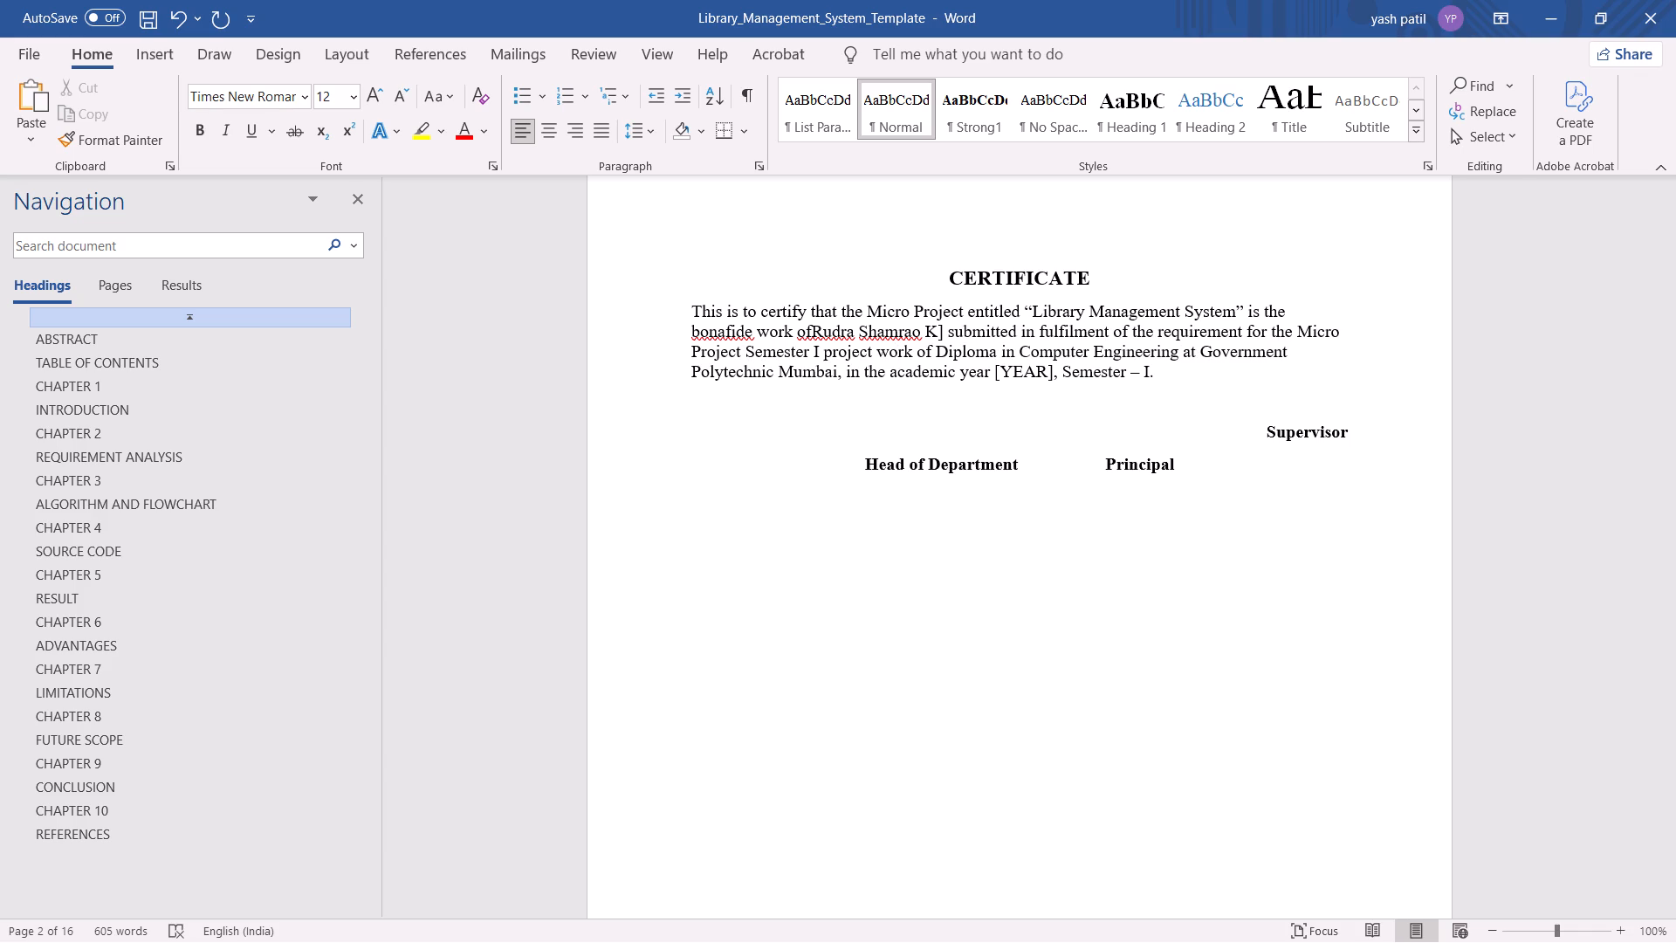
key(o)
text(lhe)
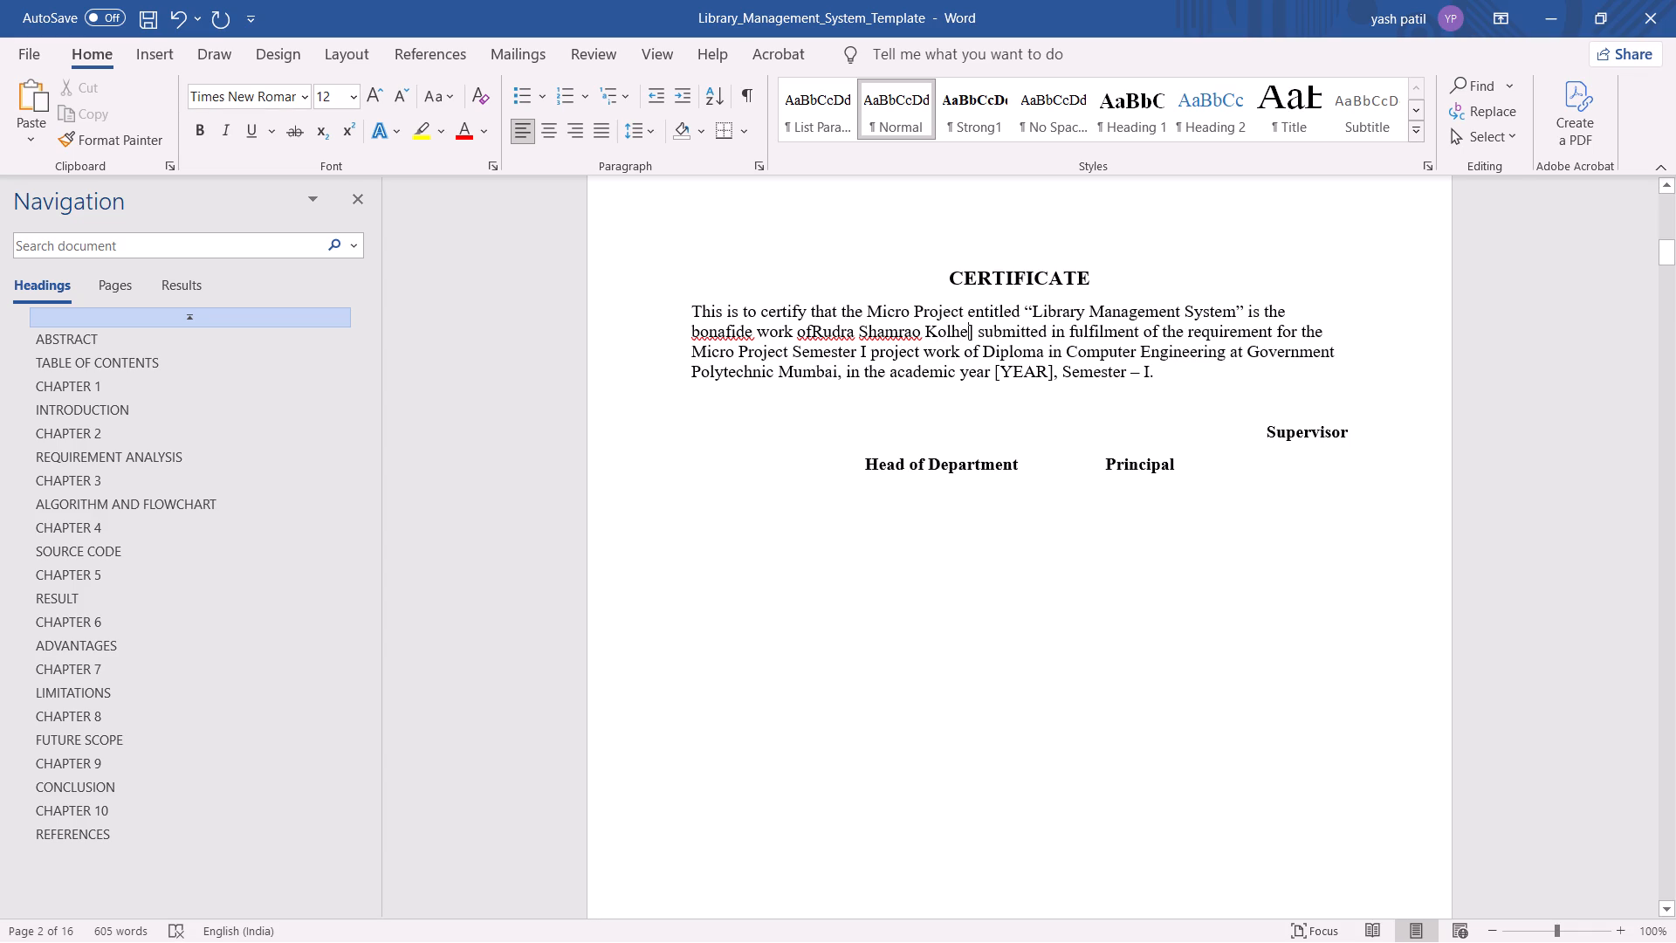
Insert a space between "of" and the student's name and delete the stray closing bracket after the name.
click(813, 329)
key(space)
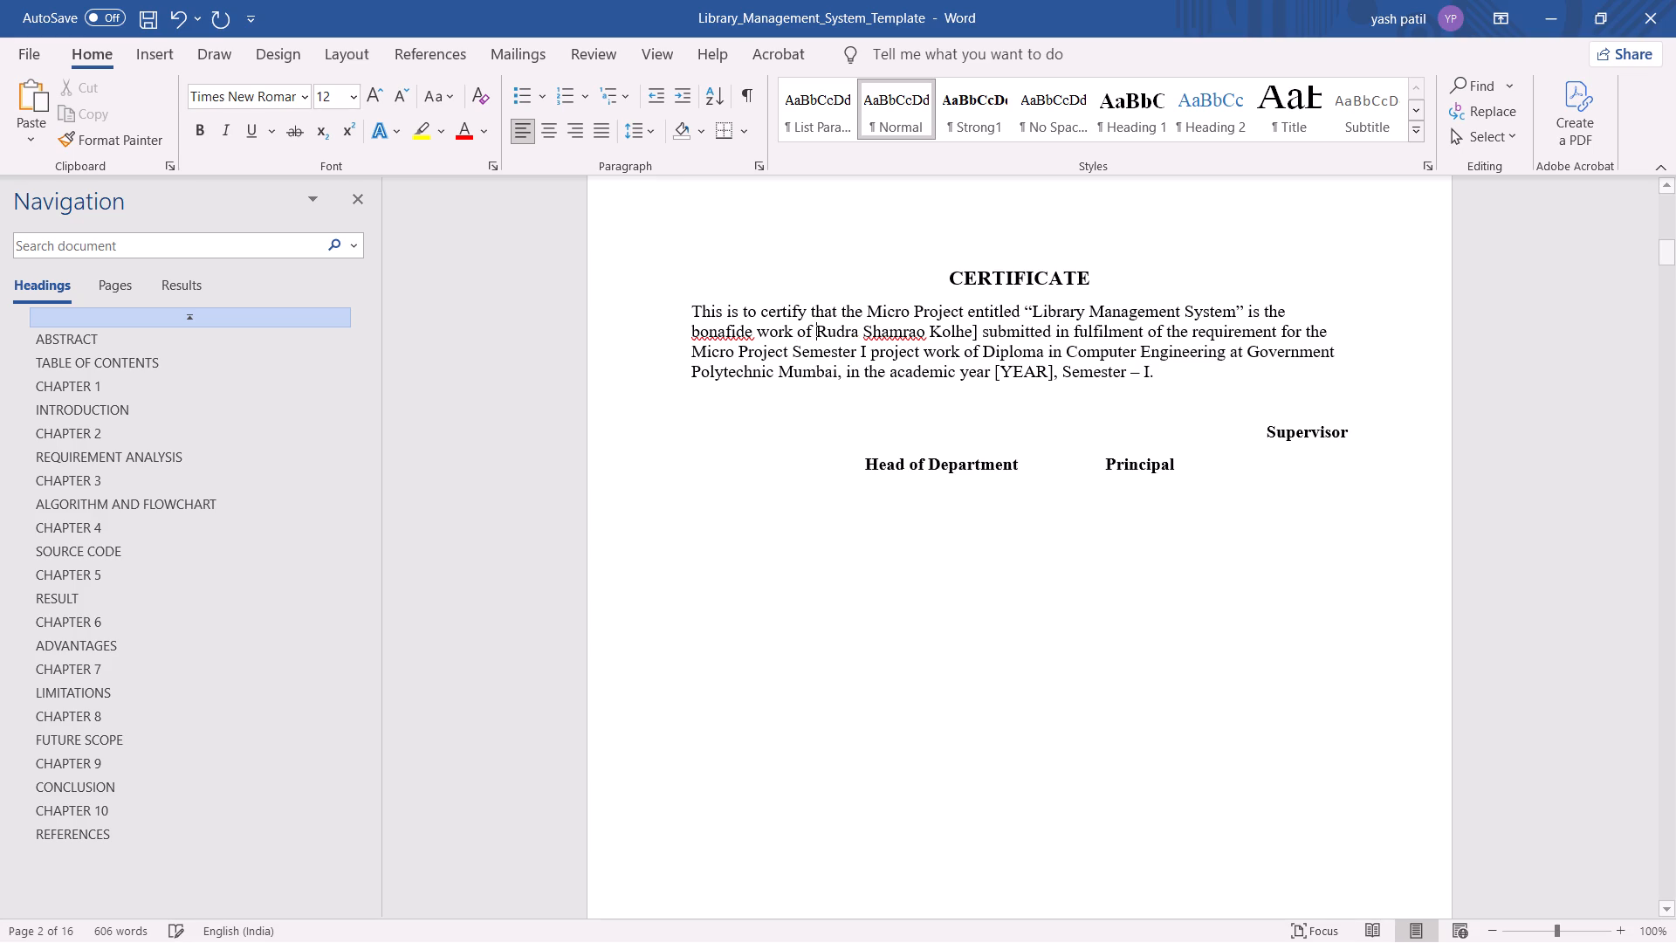
click(979, 328)
key(BackSpace)
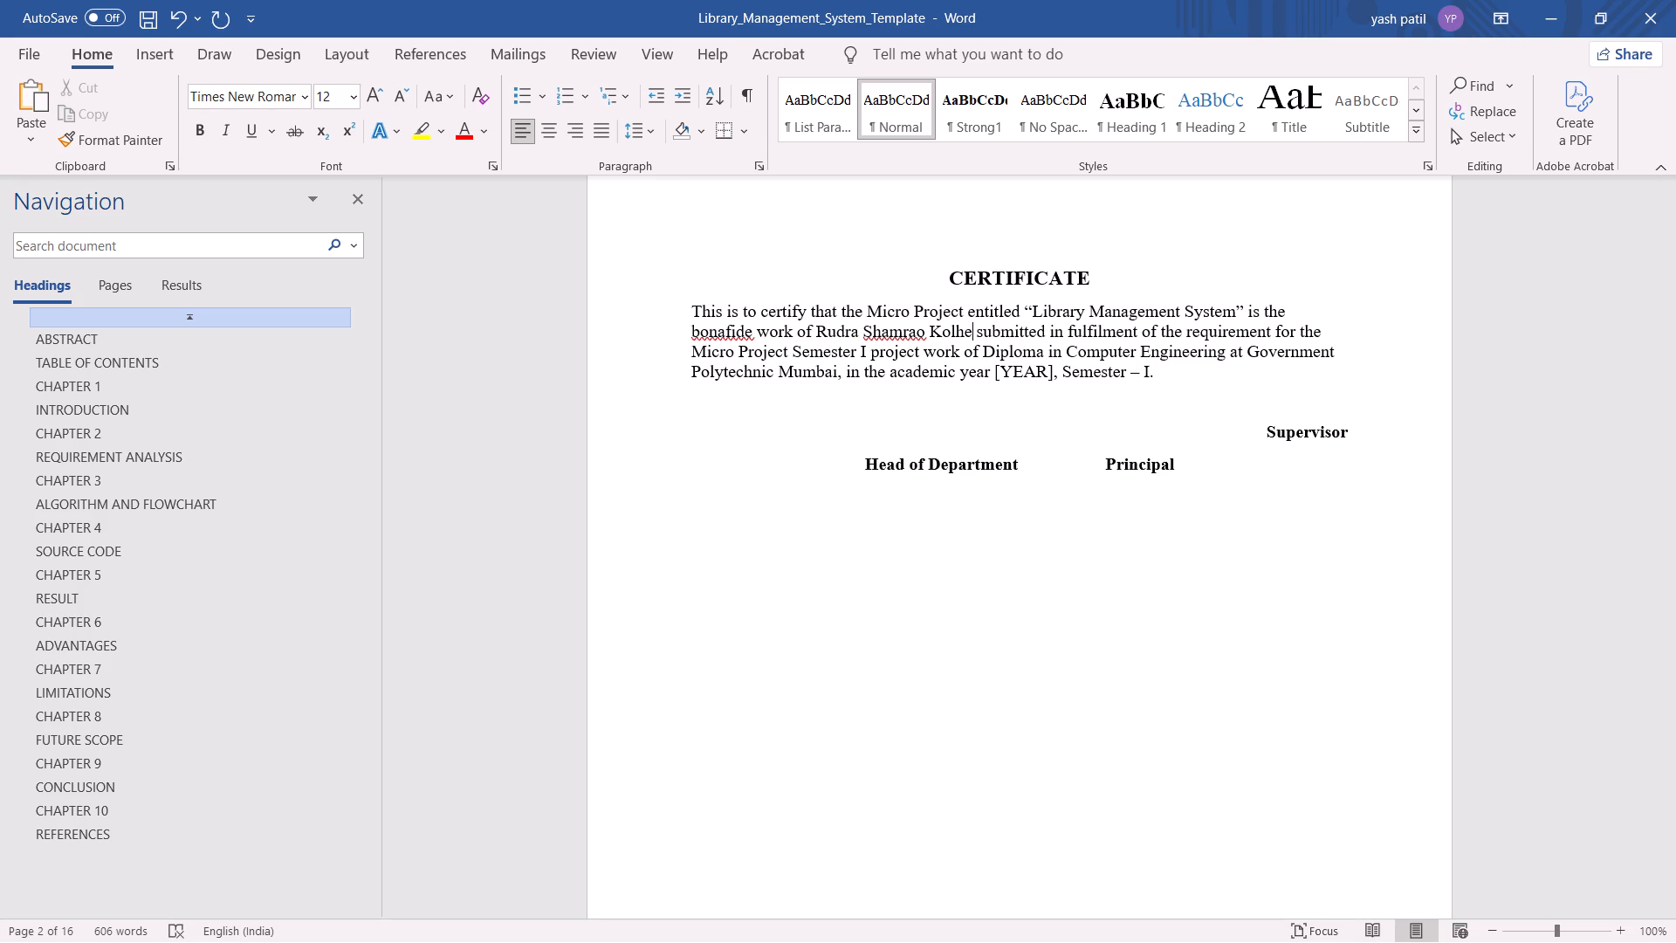
Replace the [YEAR] placeholder, including its brackets, with "1st" after "academic year" in the certificate paragraph.
click(1167, 370)
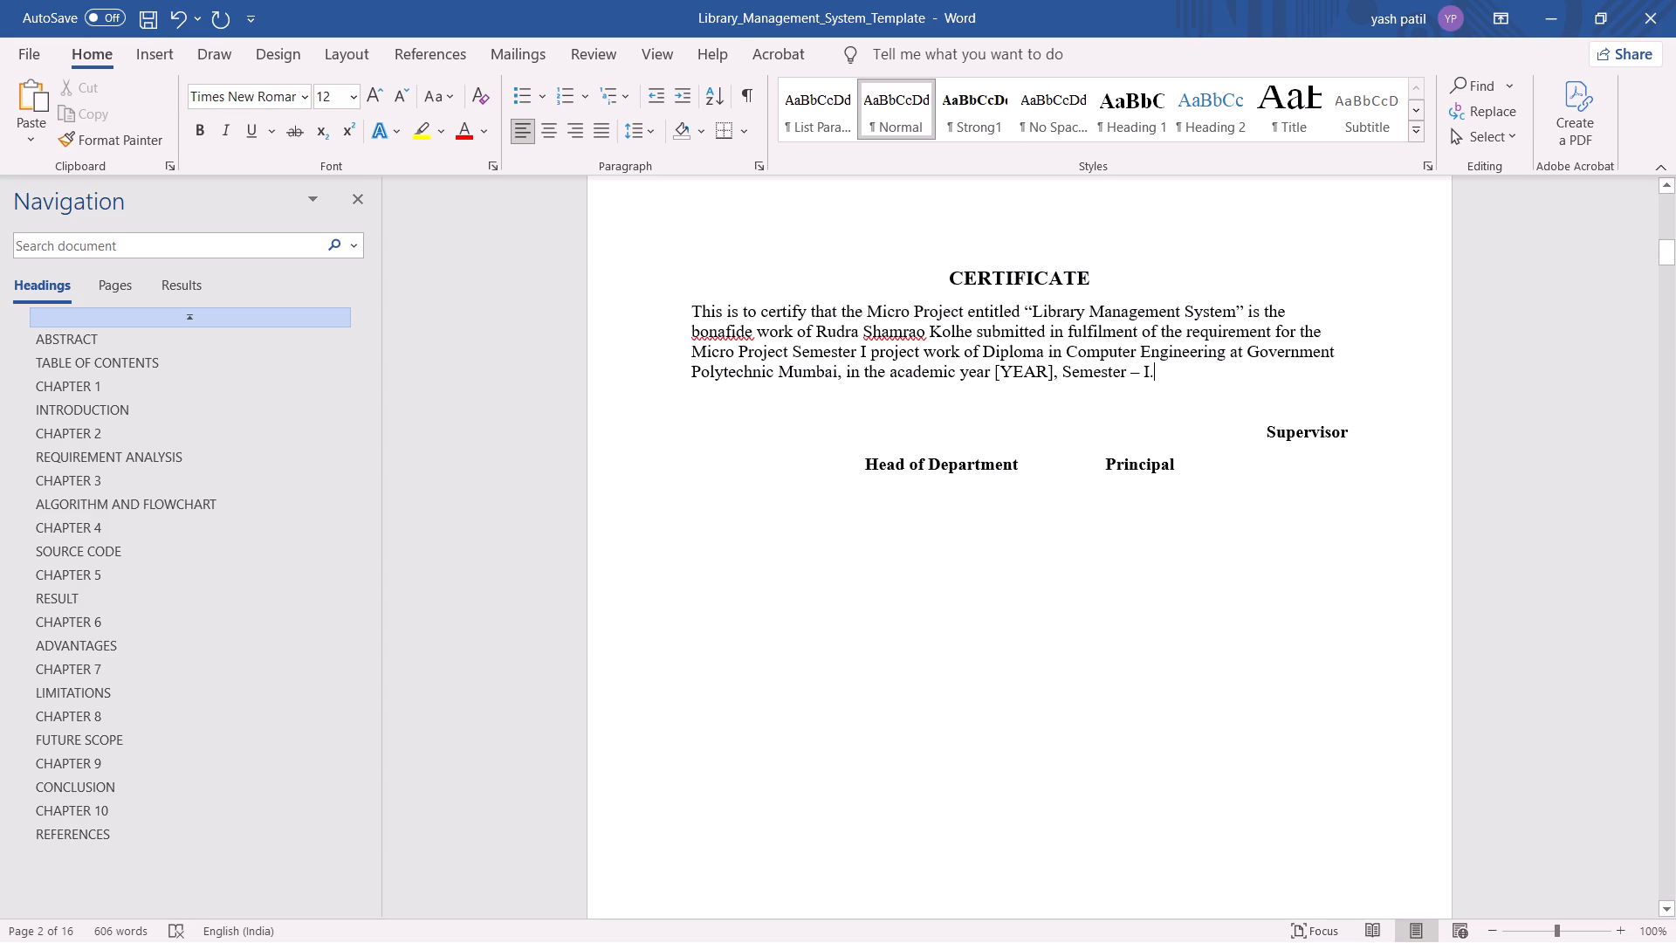
click(1047, 371)
drag(1047, 371, 1000, 369)
key(BackSpace)
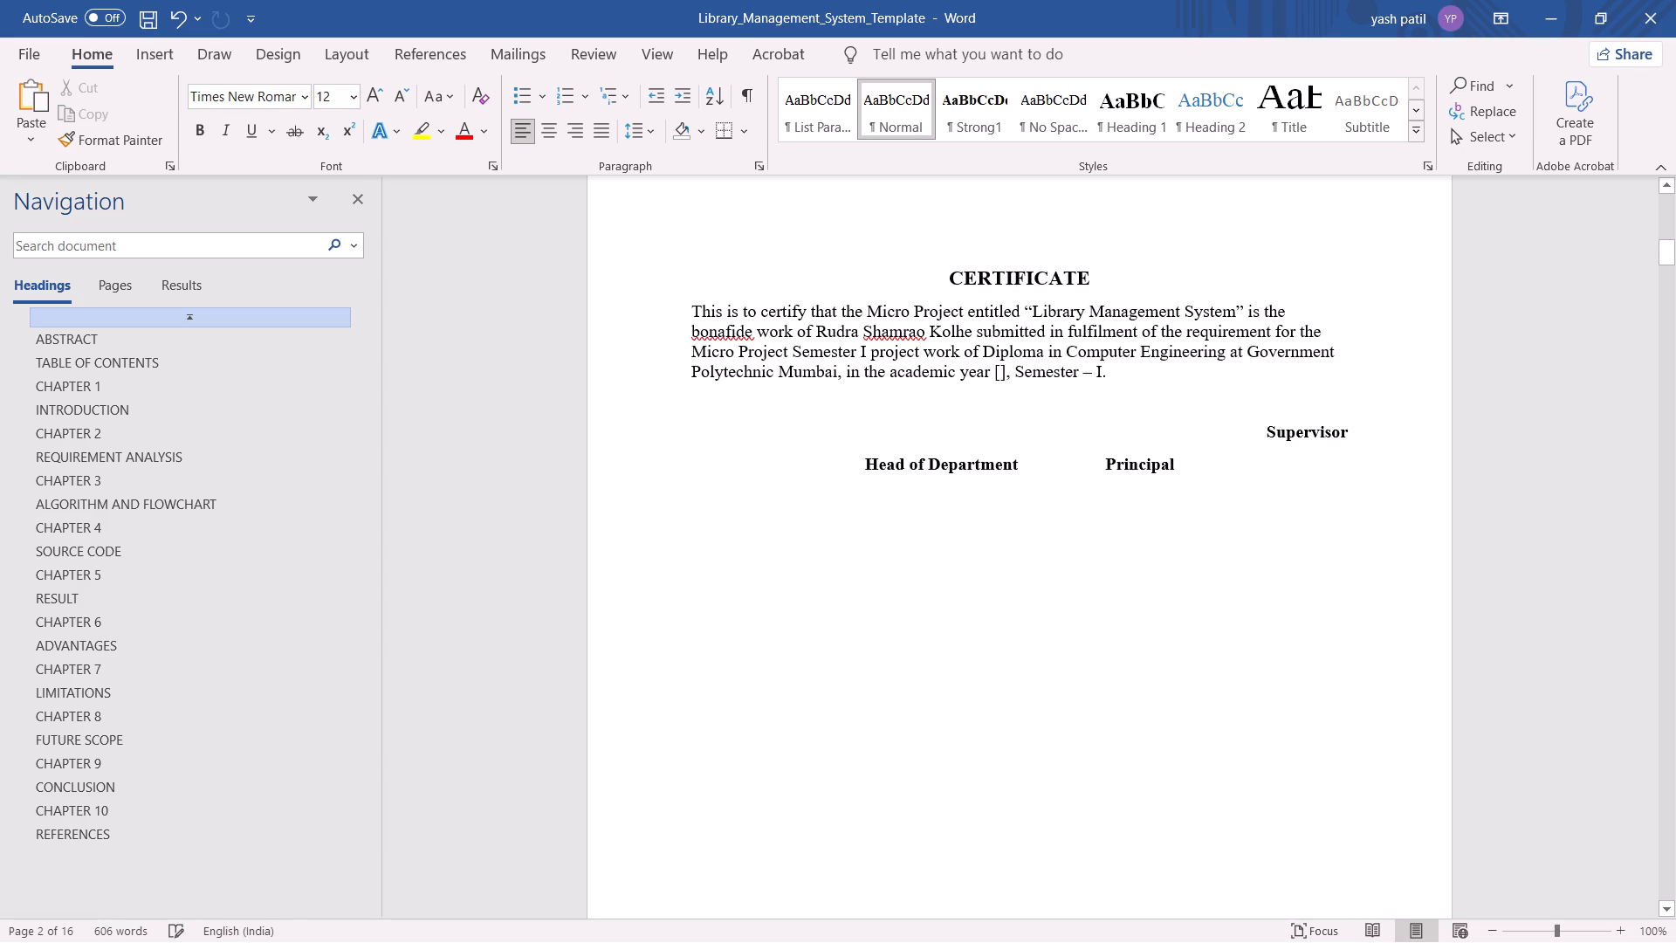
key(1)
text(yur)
click(1000, 369)
key(BackSpace)
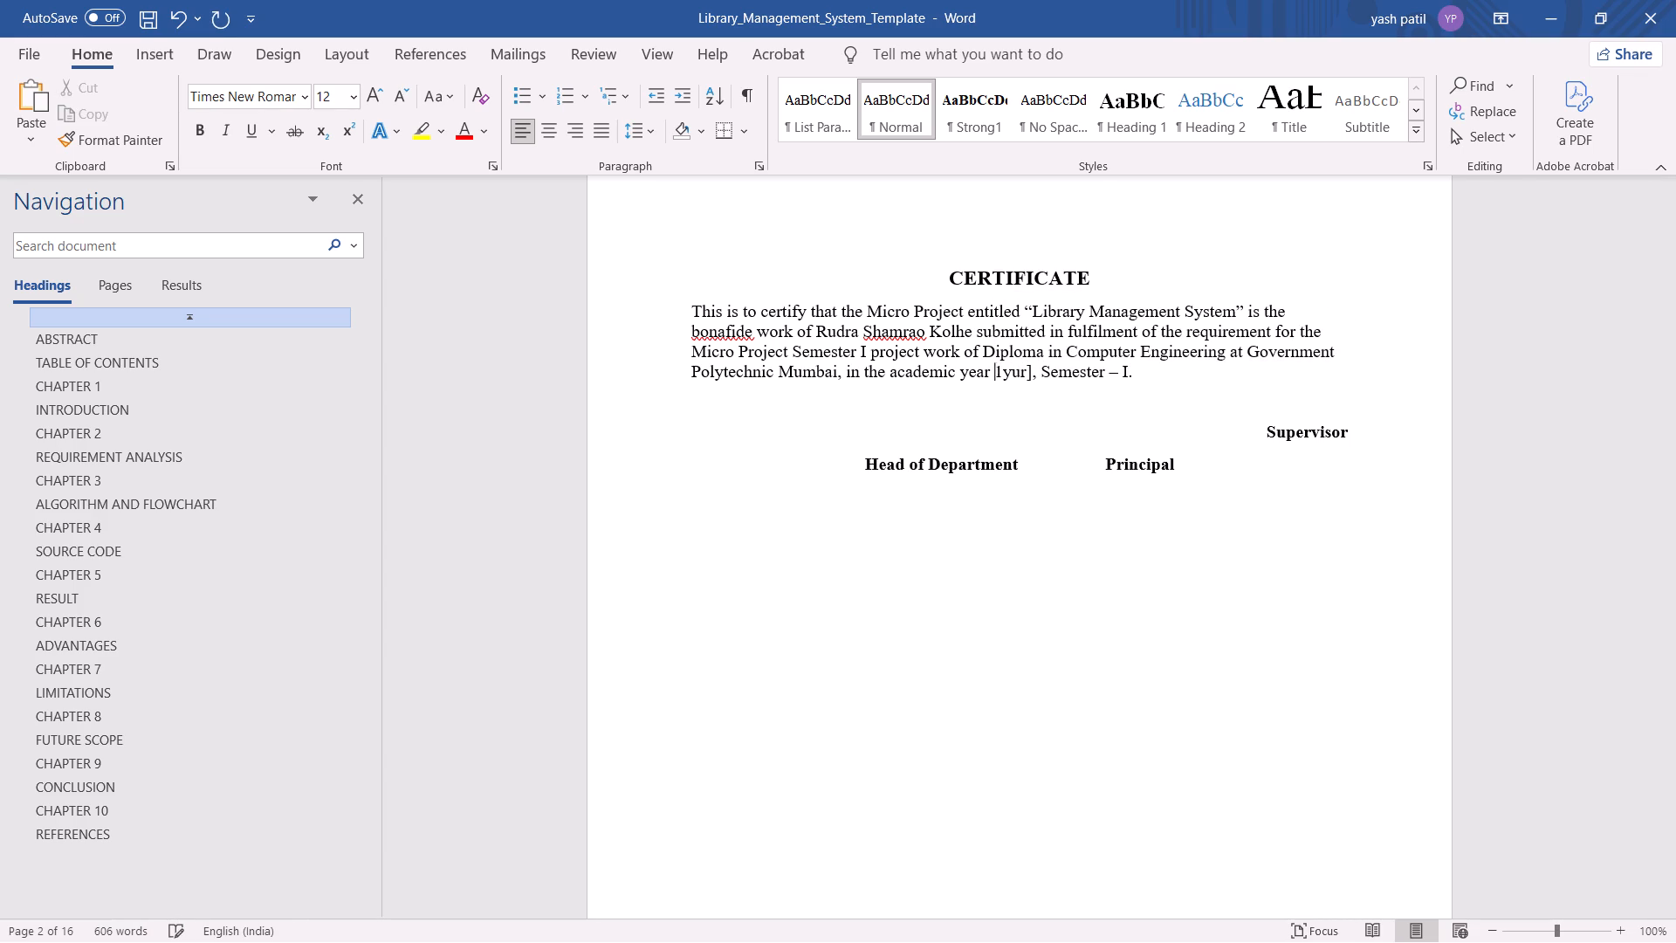
key(BackSpace)
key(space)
click(1034, 373)
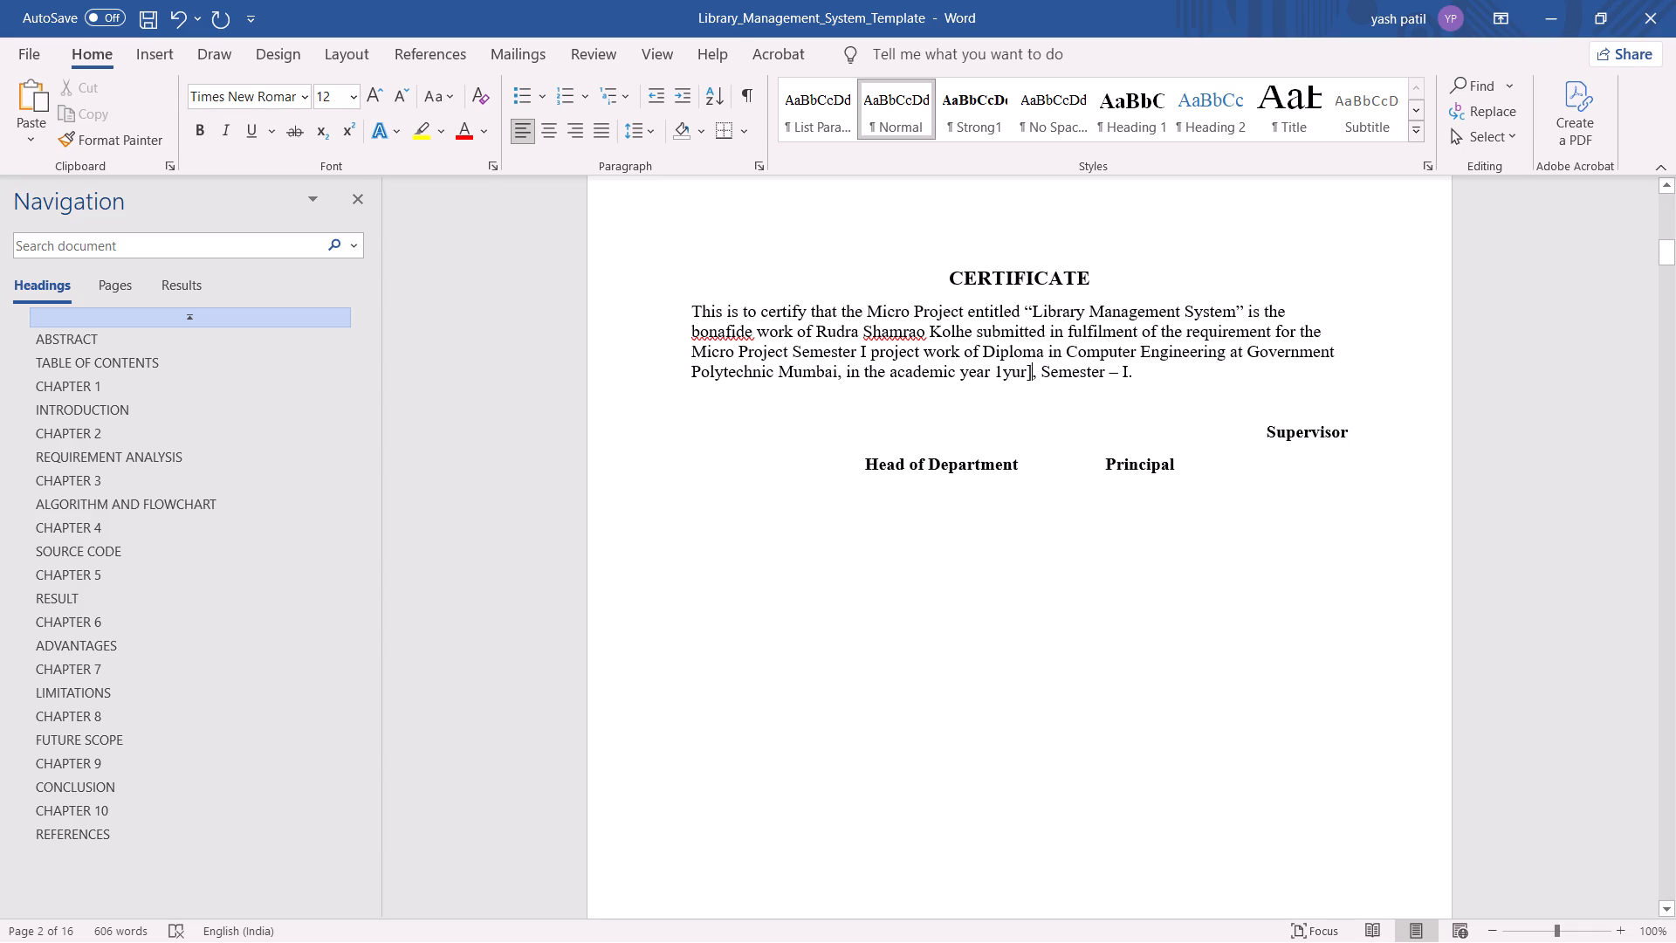
key(BackSpace)
key(BackSpace)
key(BackSpace)
key(BackSpace)
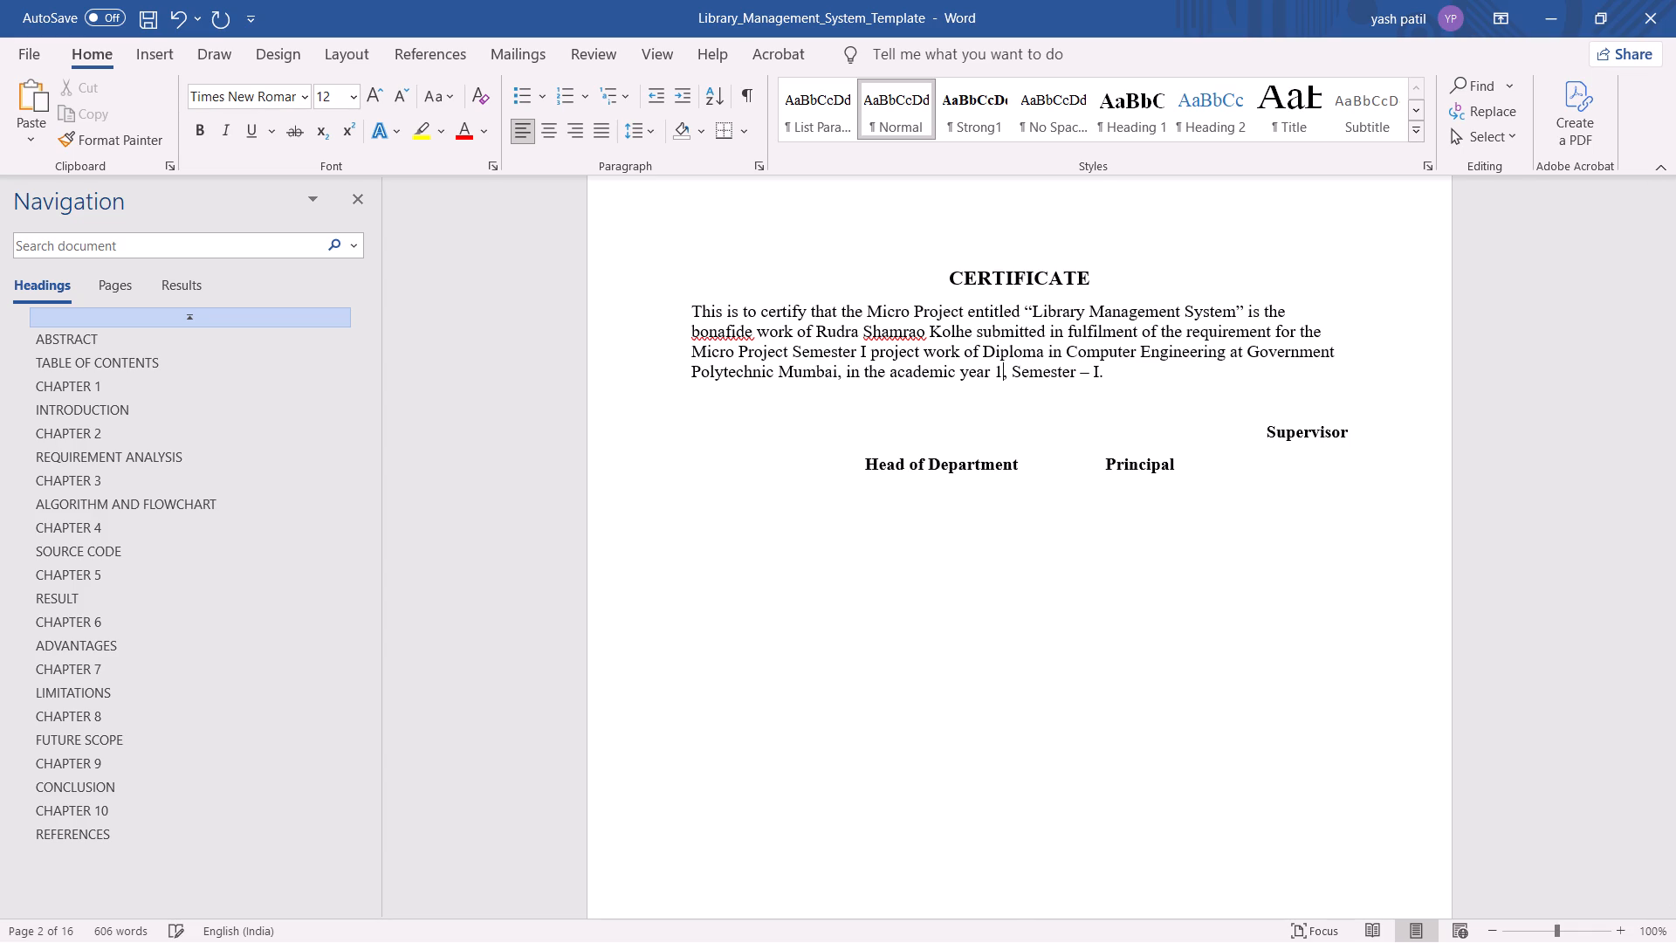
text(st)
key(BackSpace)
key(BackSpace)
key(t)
Add an opening bracket and the hyphenated years "(2026-27" after "1st" in the certificate paragraph's academic year.
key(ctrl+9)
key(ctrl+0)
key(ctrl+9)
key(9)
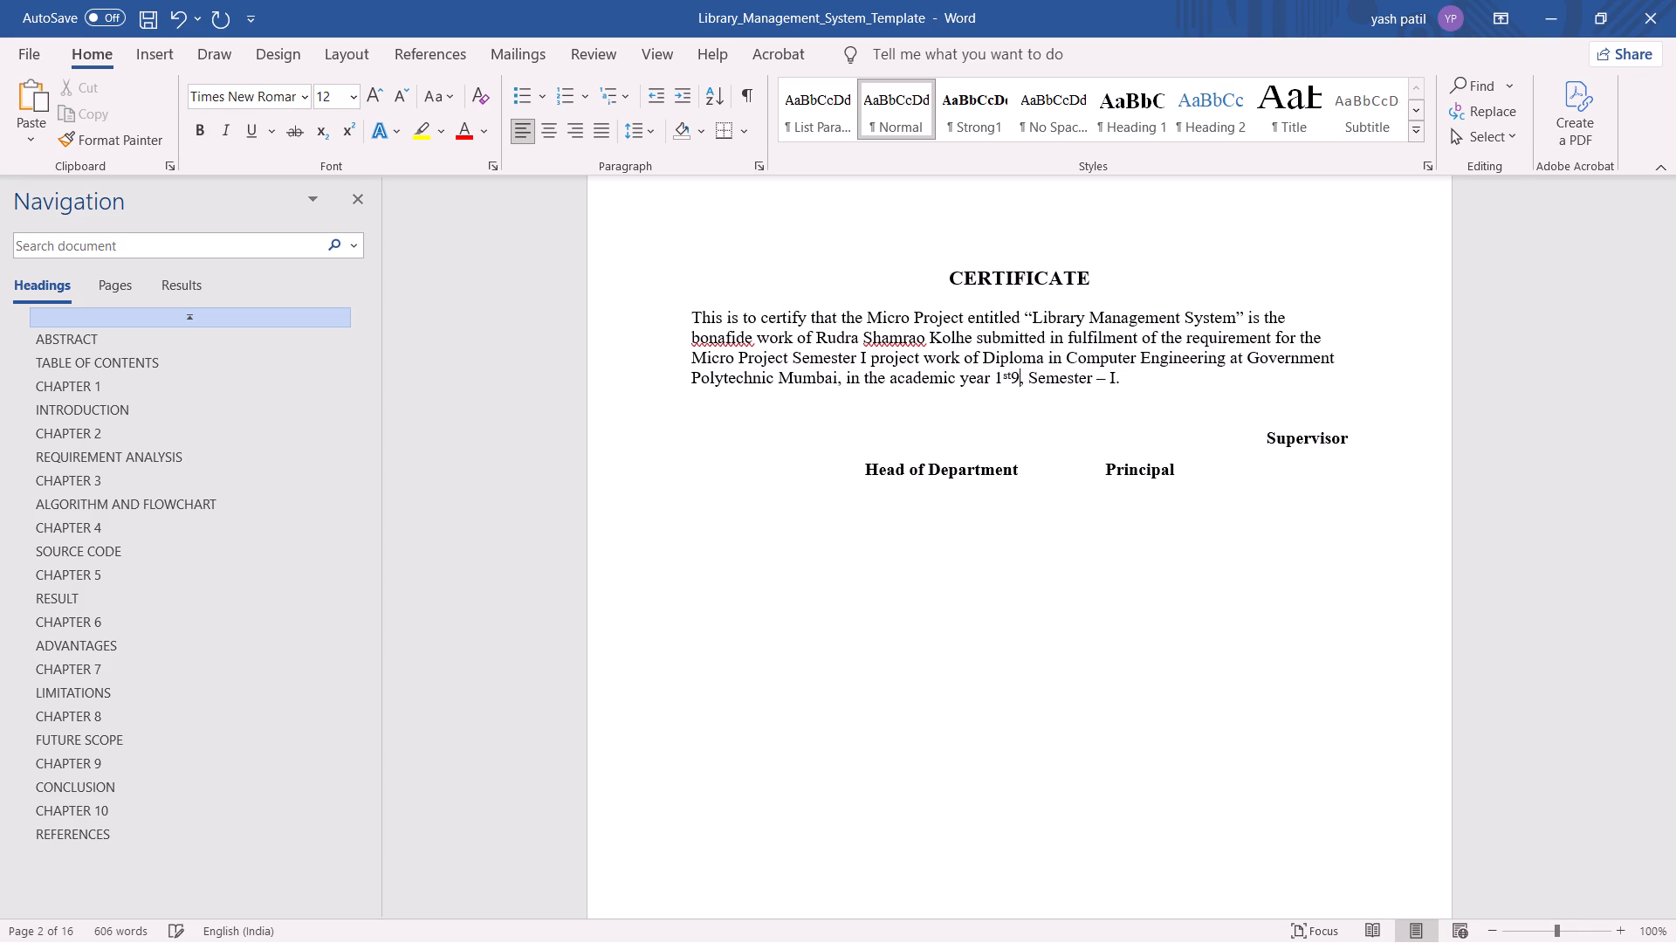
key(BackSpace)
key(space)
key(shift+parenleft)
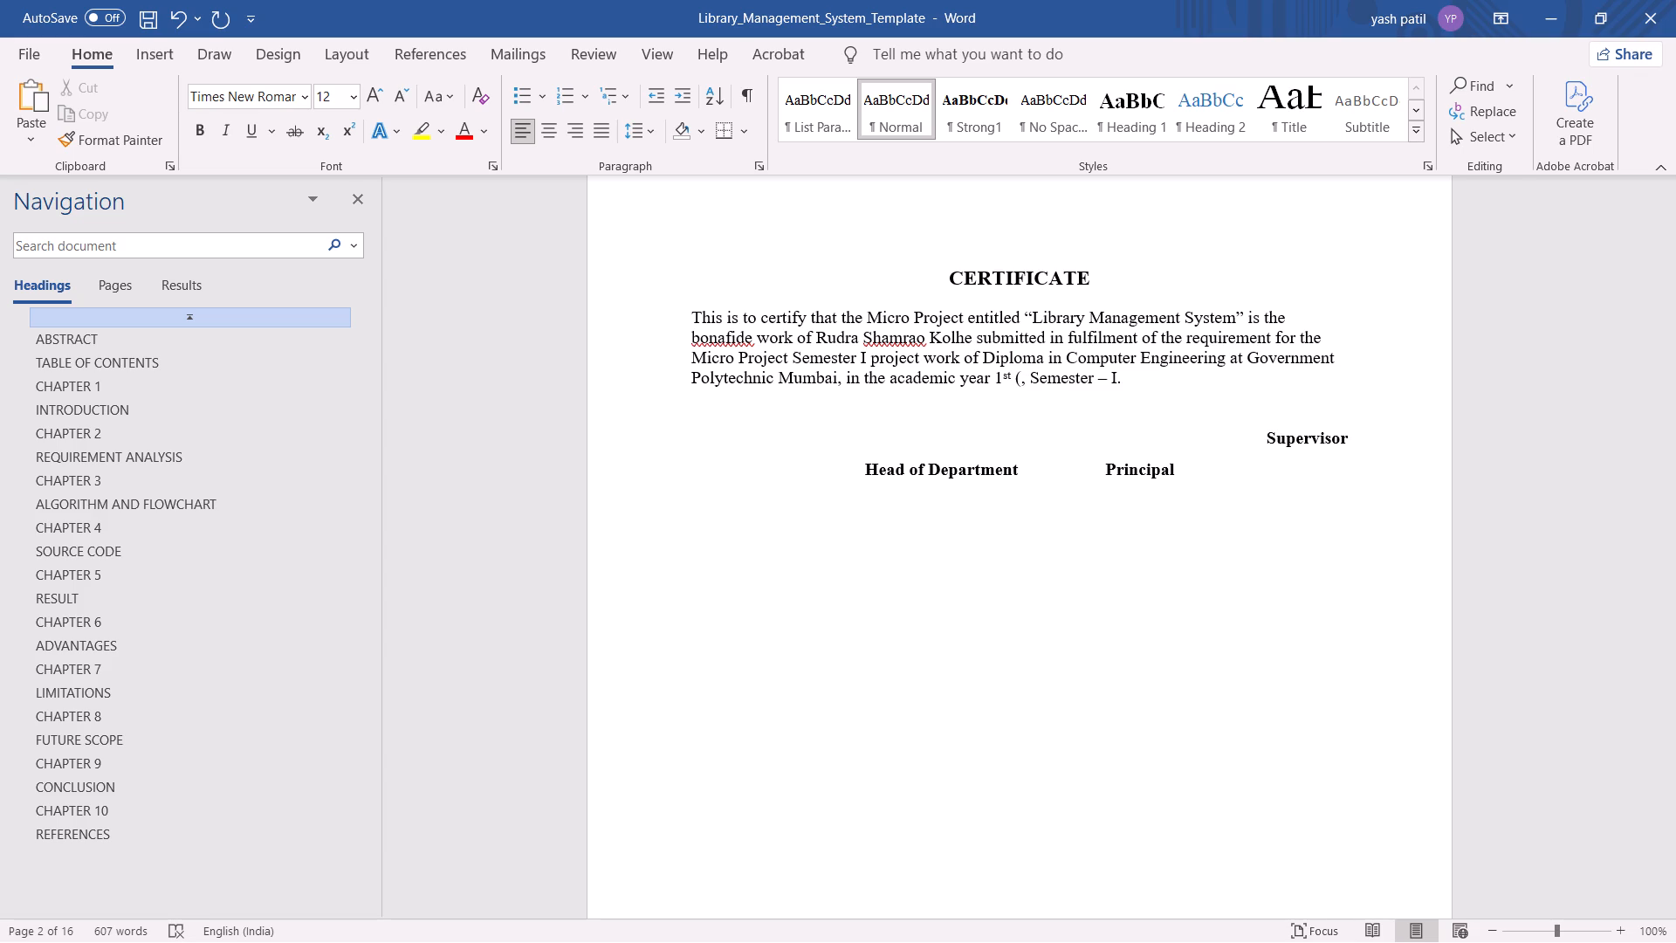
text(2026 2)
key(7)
click(1056, 373)
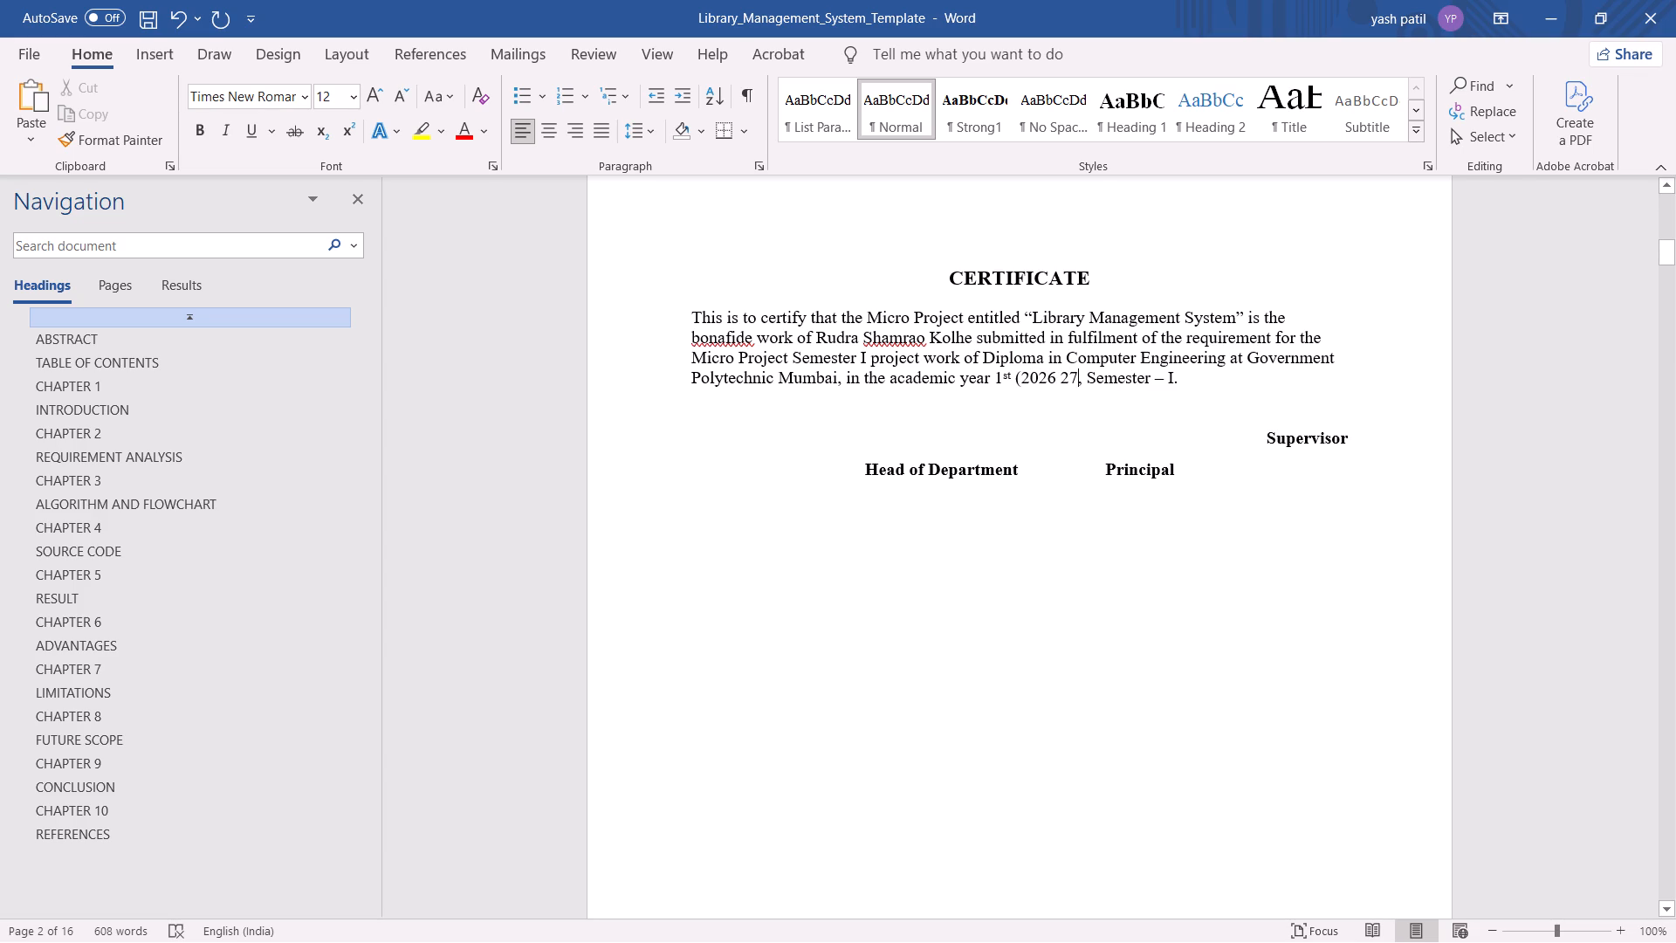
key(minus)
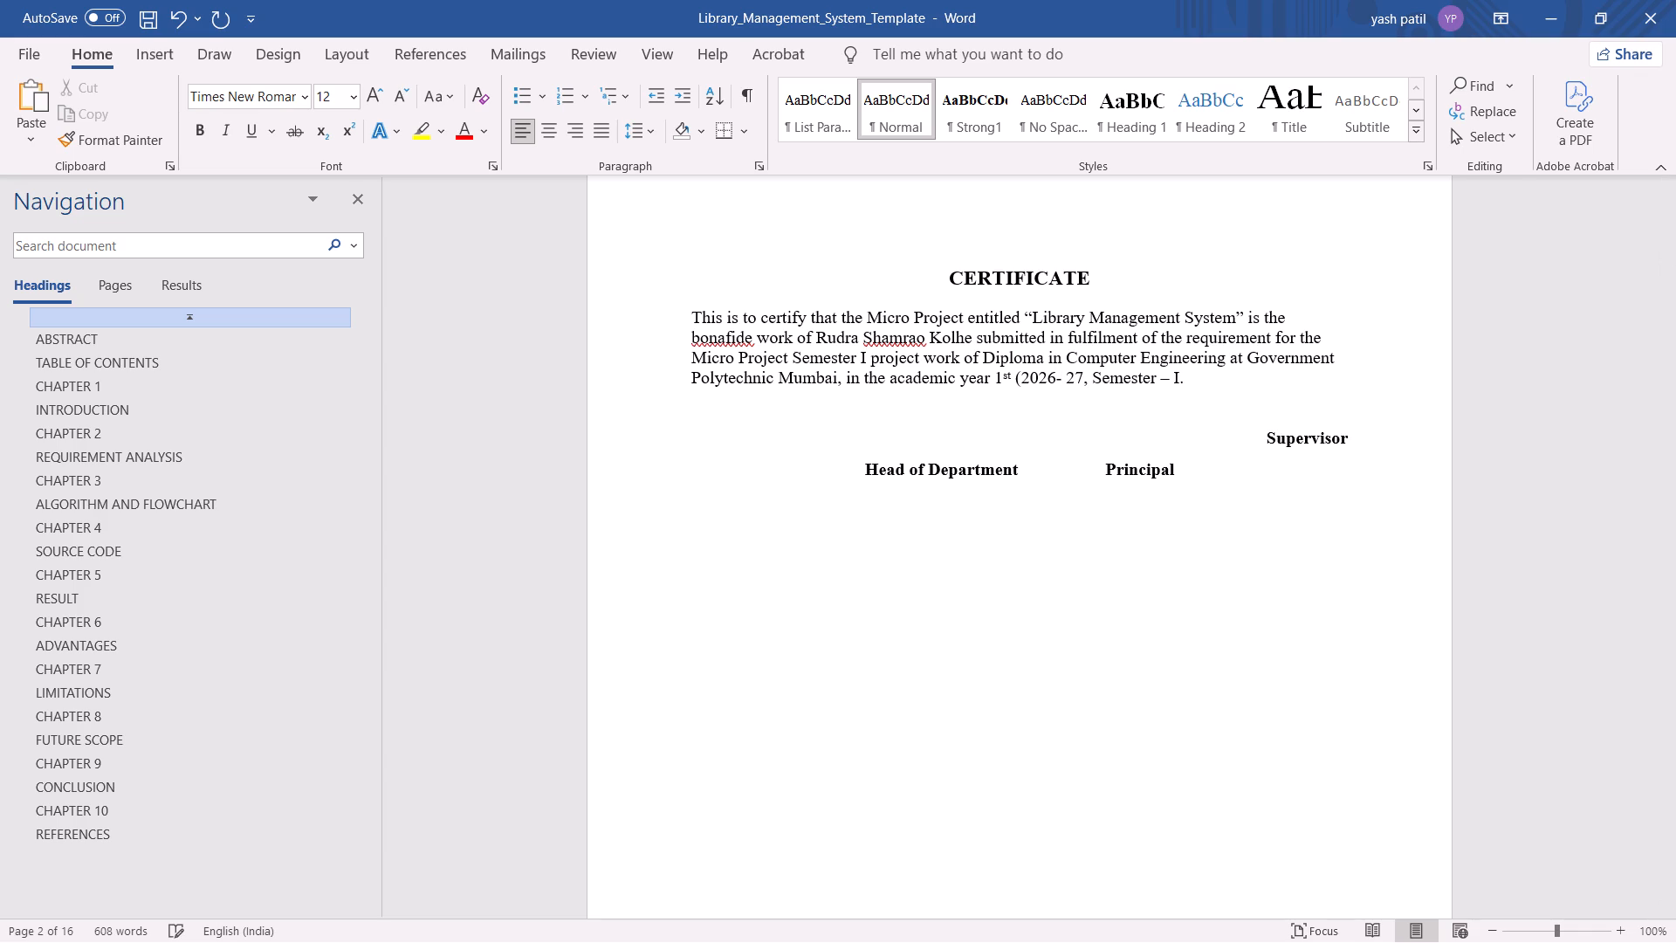
key(Right)
key(BackSpace)
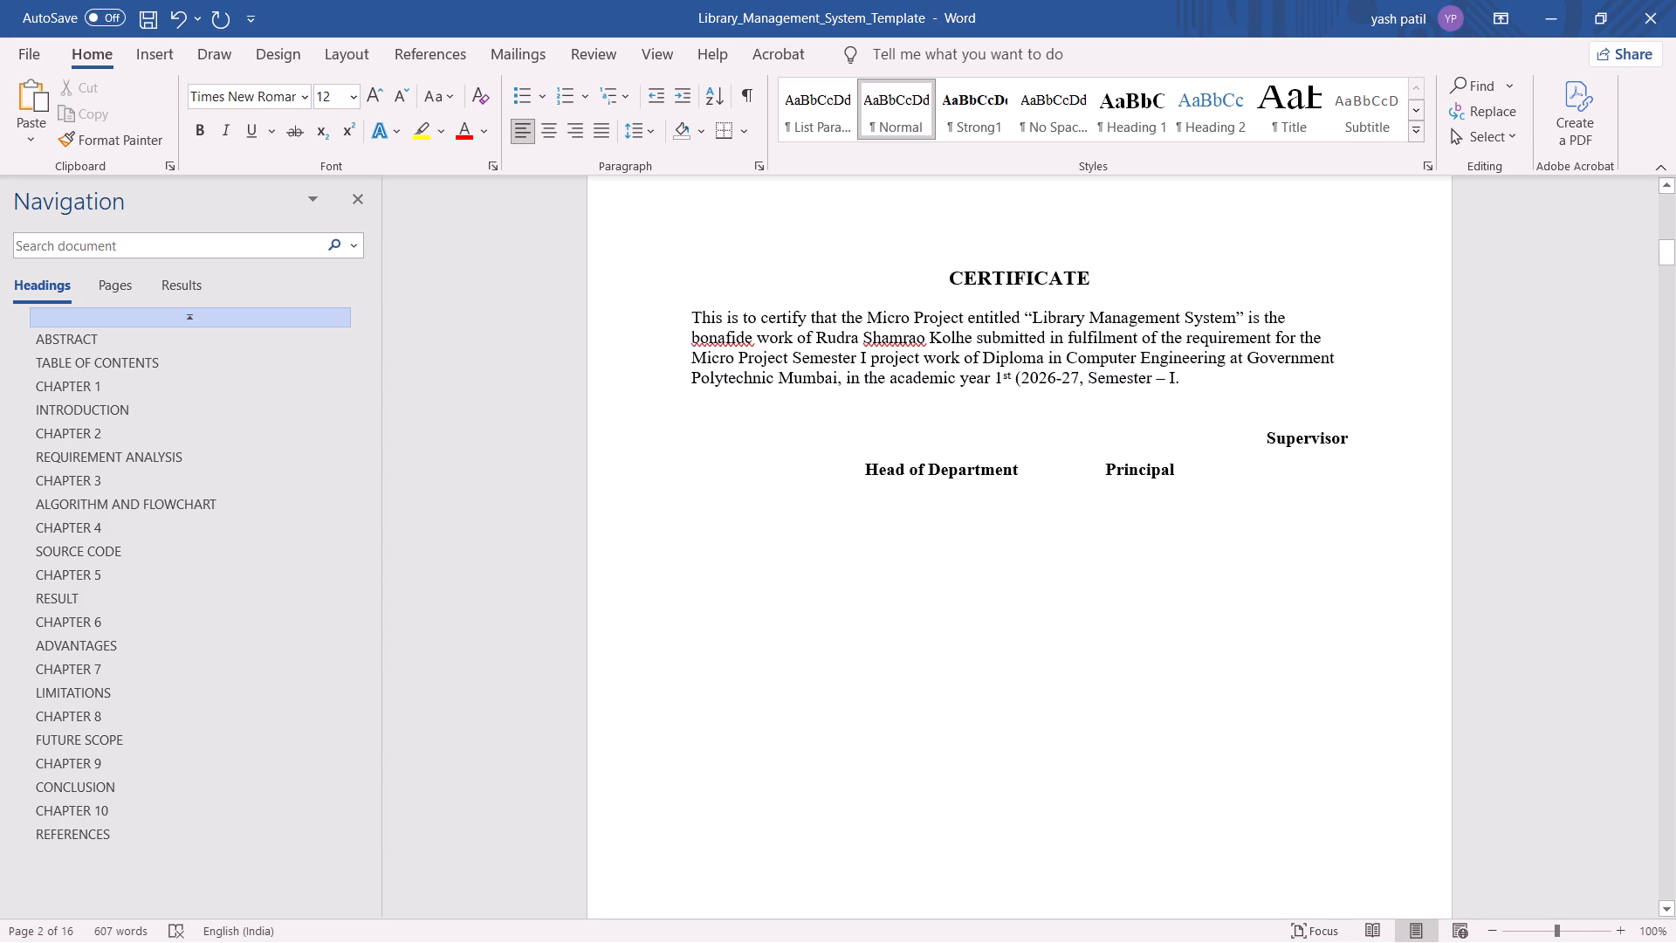
Close the bracket after "2026-27" in the certificate paragraph, before the comma preceding "Semester – I".
click(1083, 376)
key(Left)
key(ctrl+0)
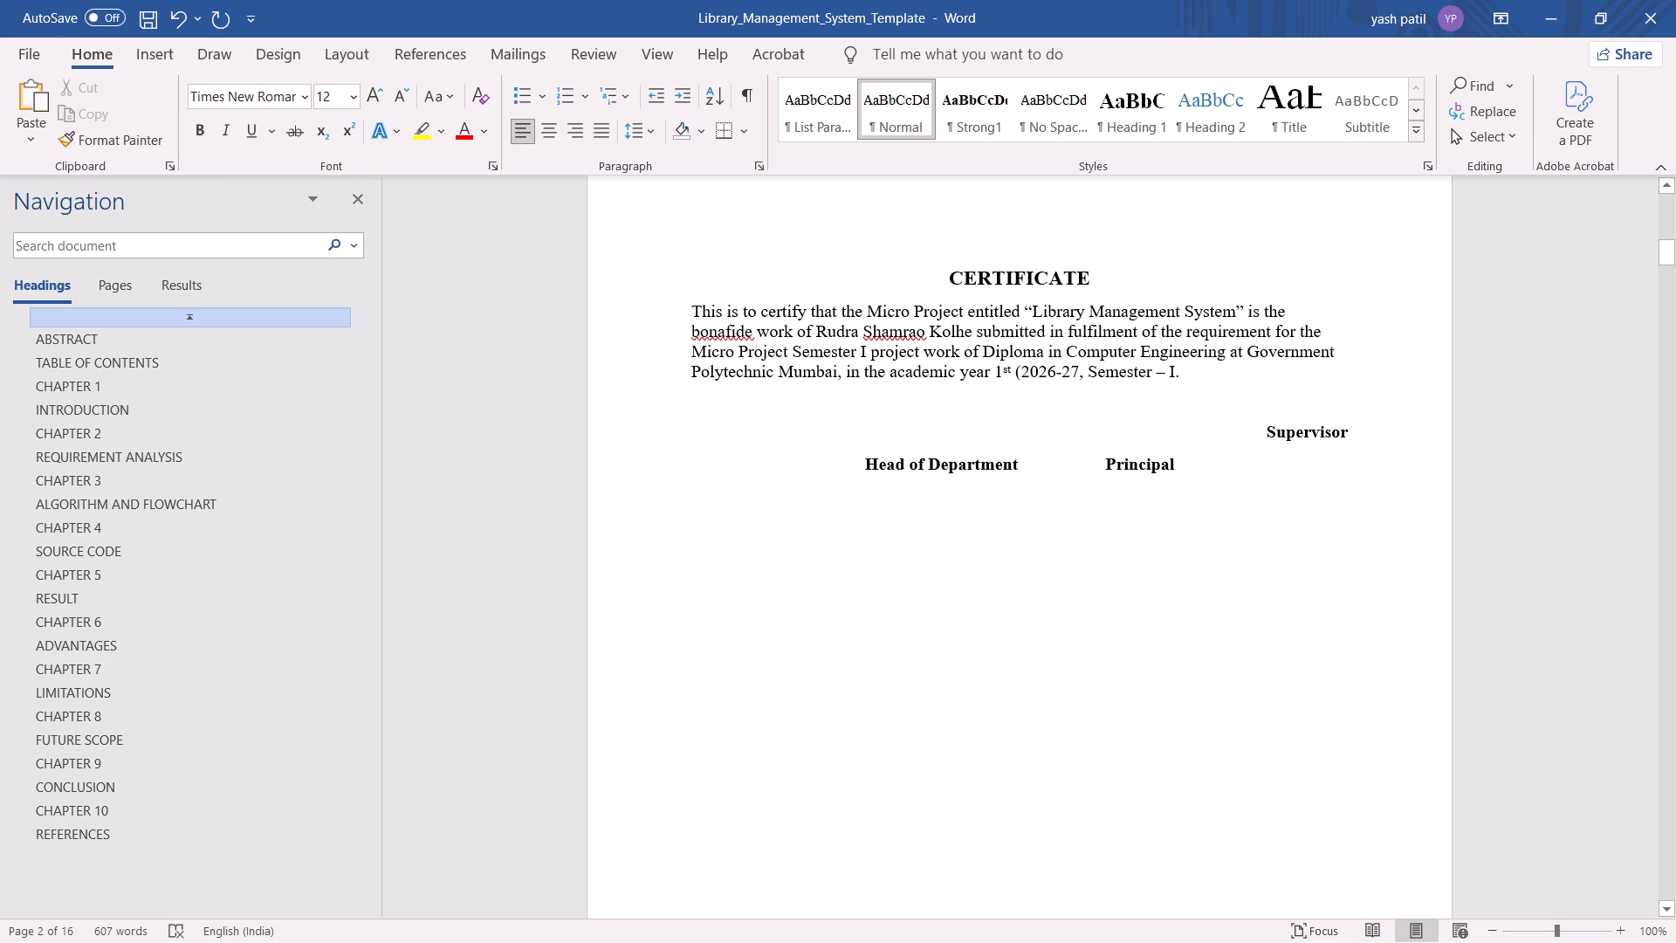
key(ctrl+0)
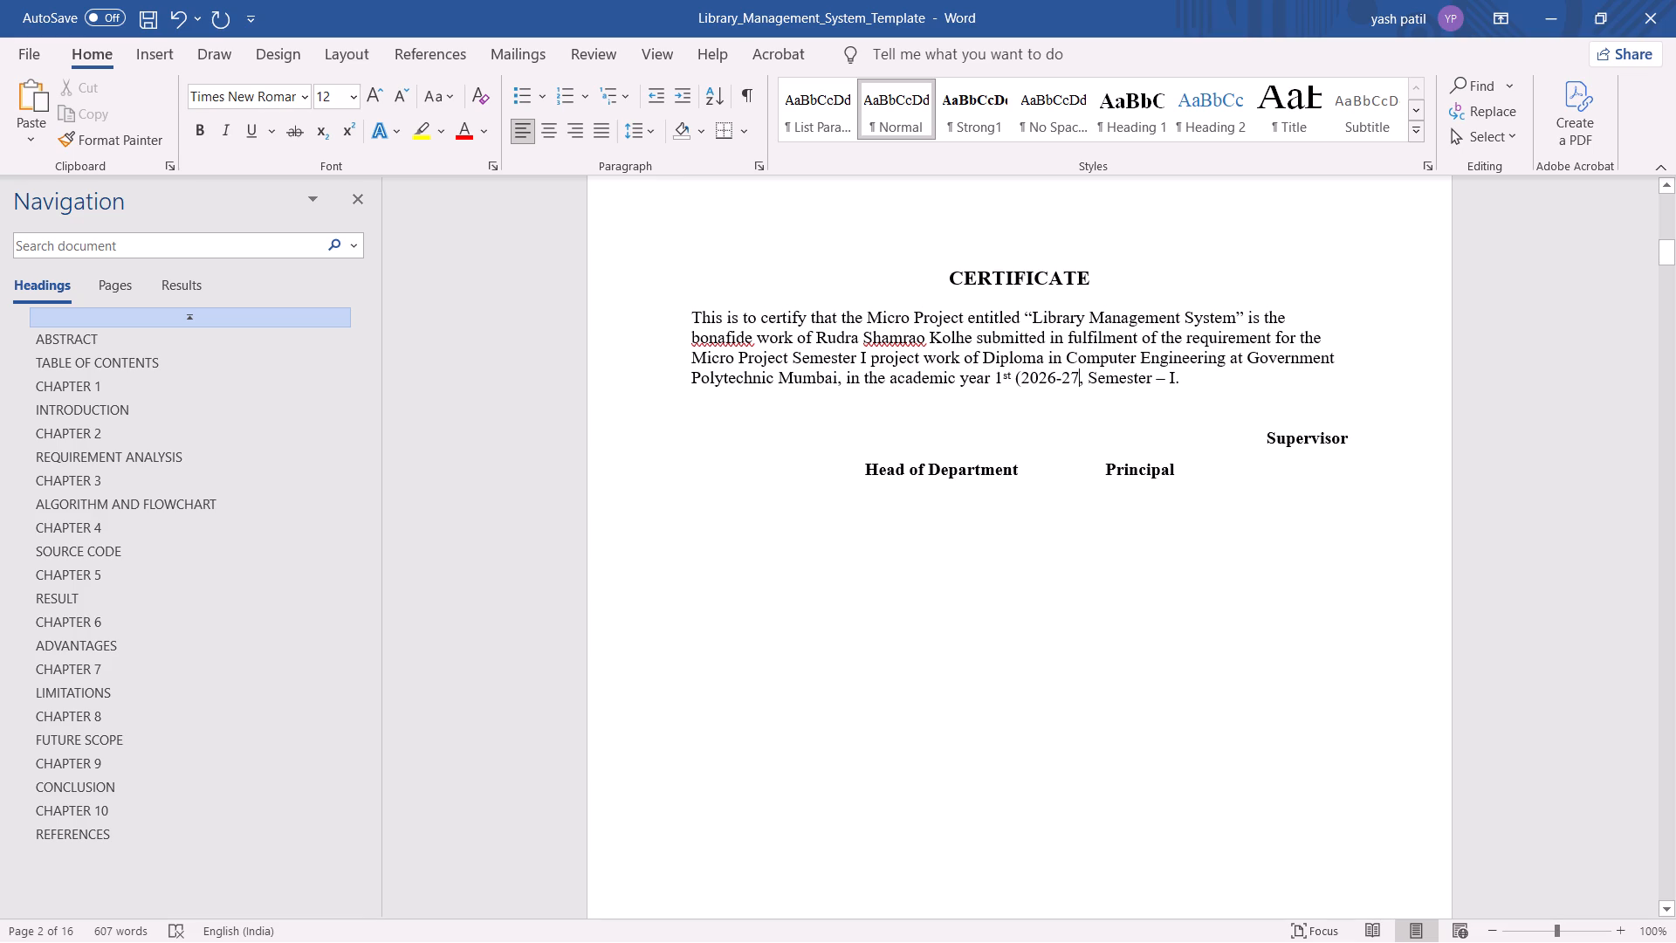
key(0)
key(BackSpace)
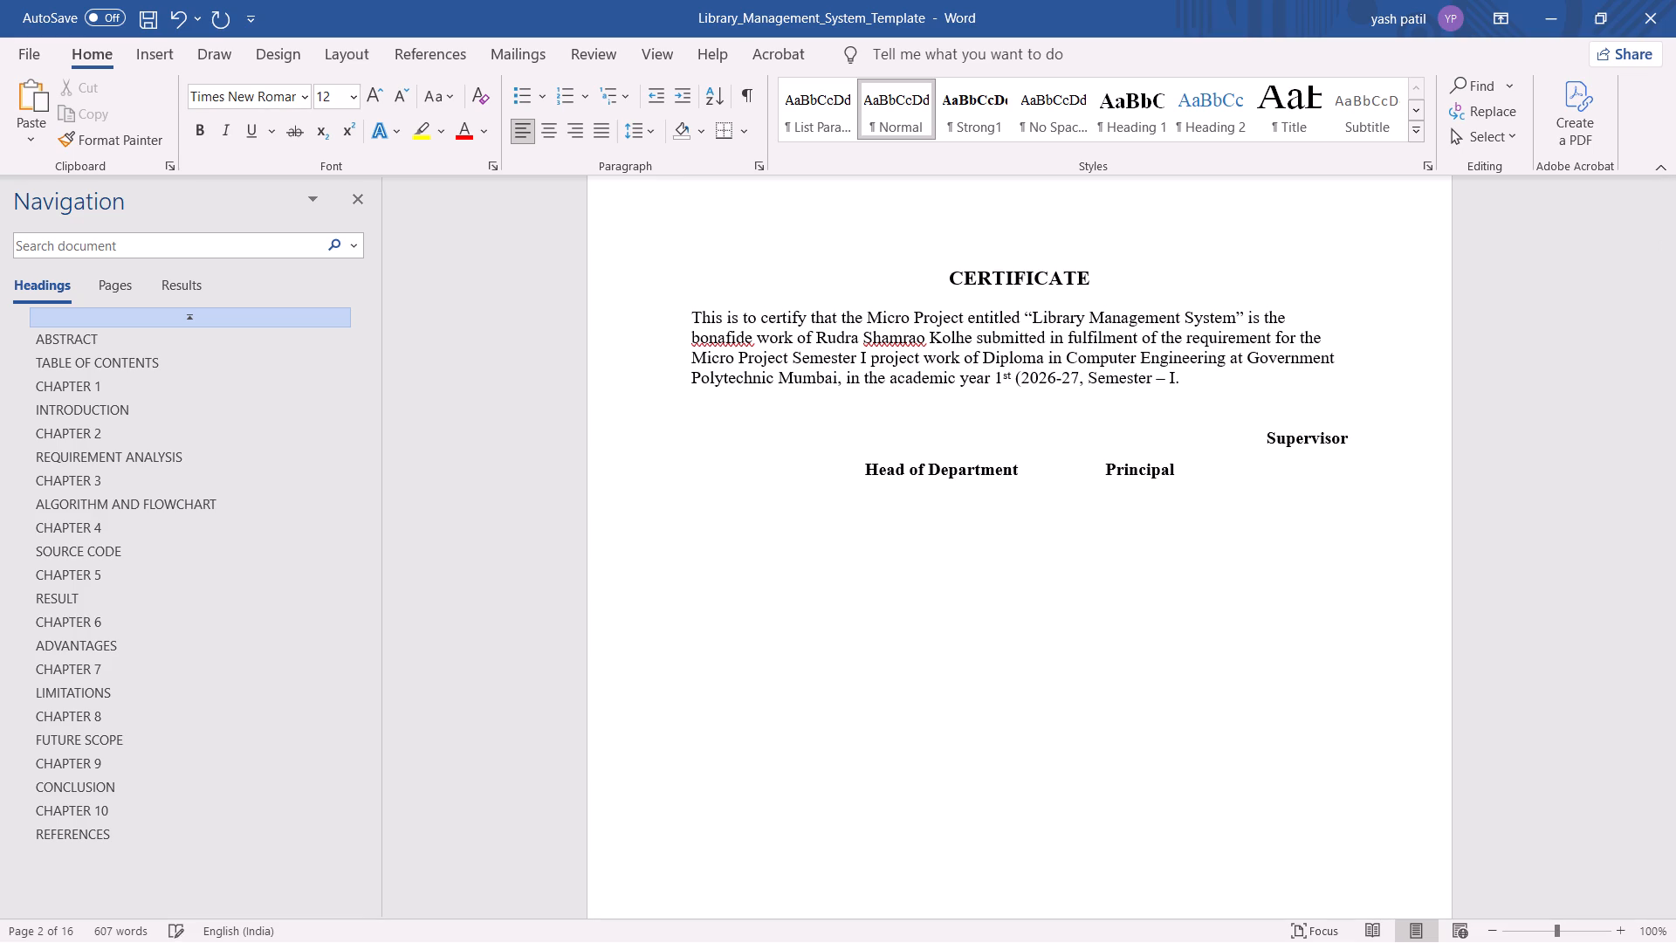
key(shift+parenright)
Copy the student's name and the bracketed enrollment number lines from the cover page.
scroll(1095, 473, left, 1)
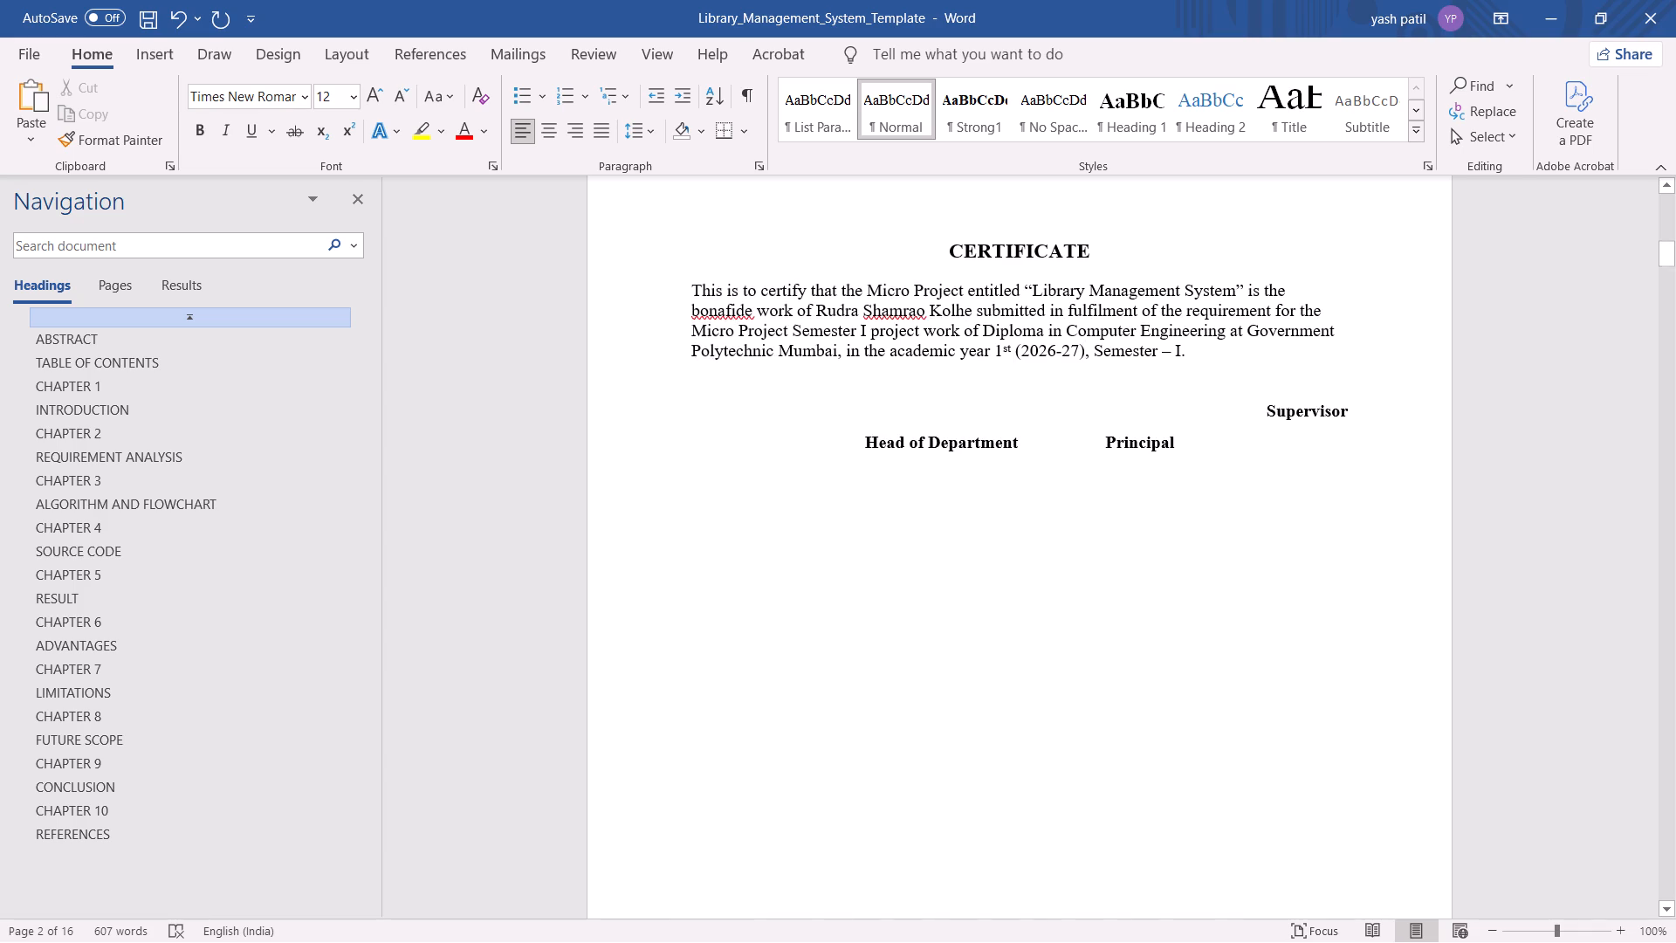
scroll(1095, 473, left, 1)
scroll(1191, 814, down, 6)
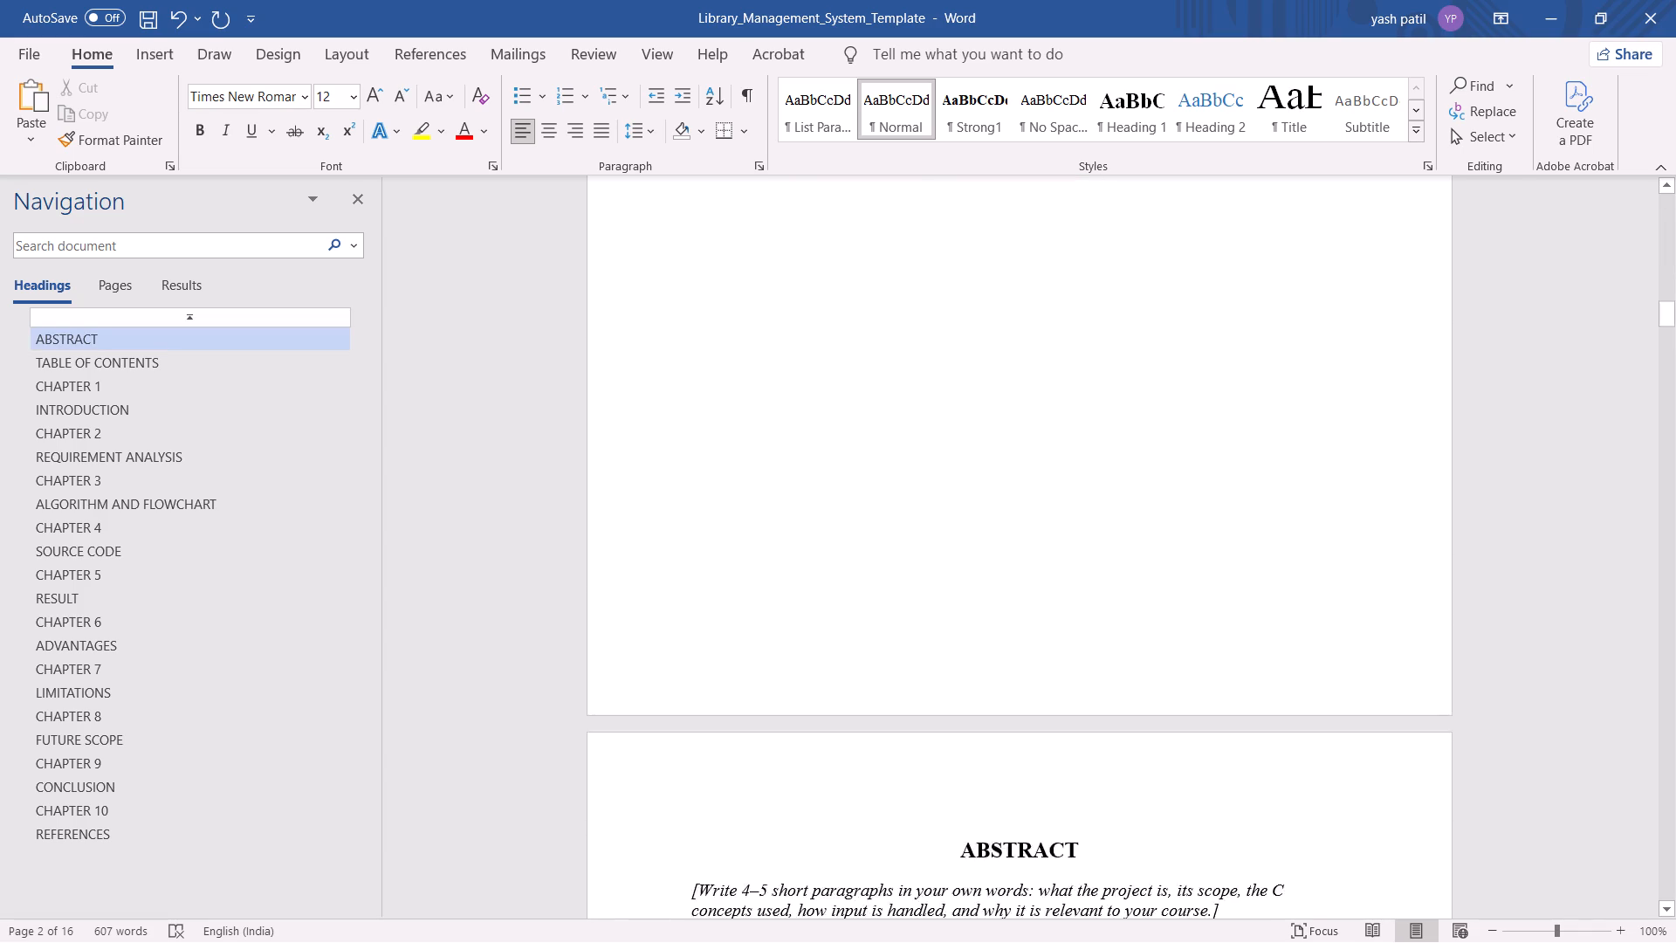
scroll(1191, 814, down, 1)
scroll(1191, 814, up, 6)
scroll(1191, 814, down, 2)
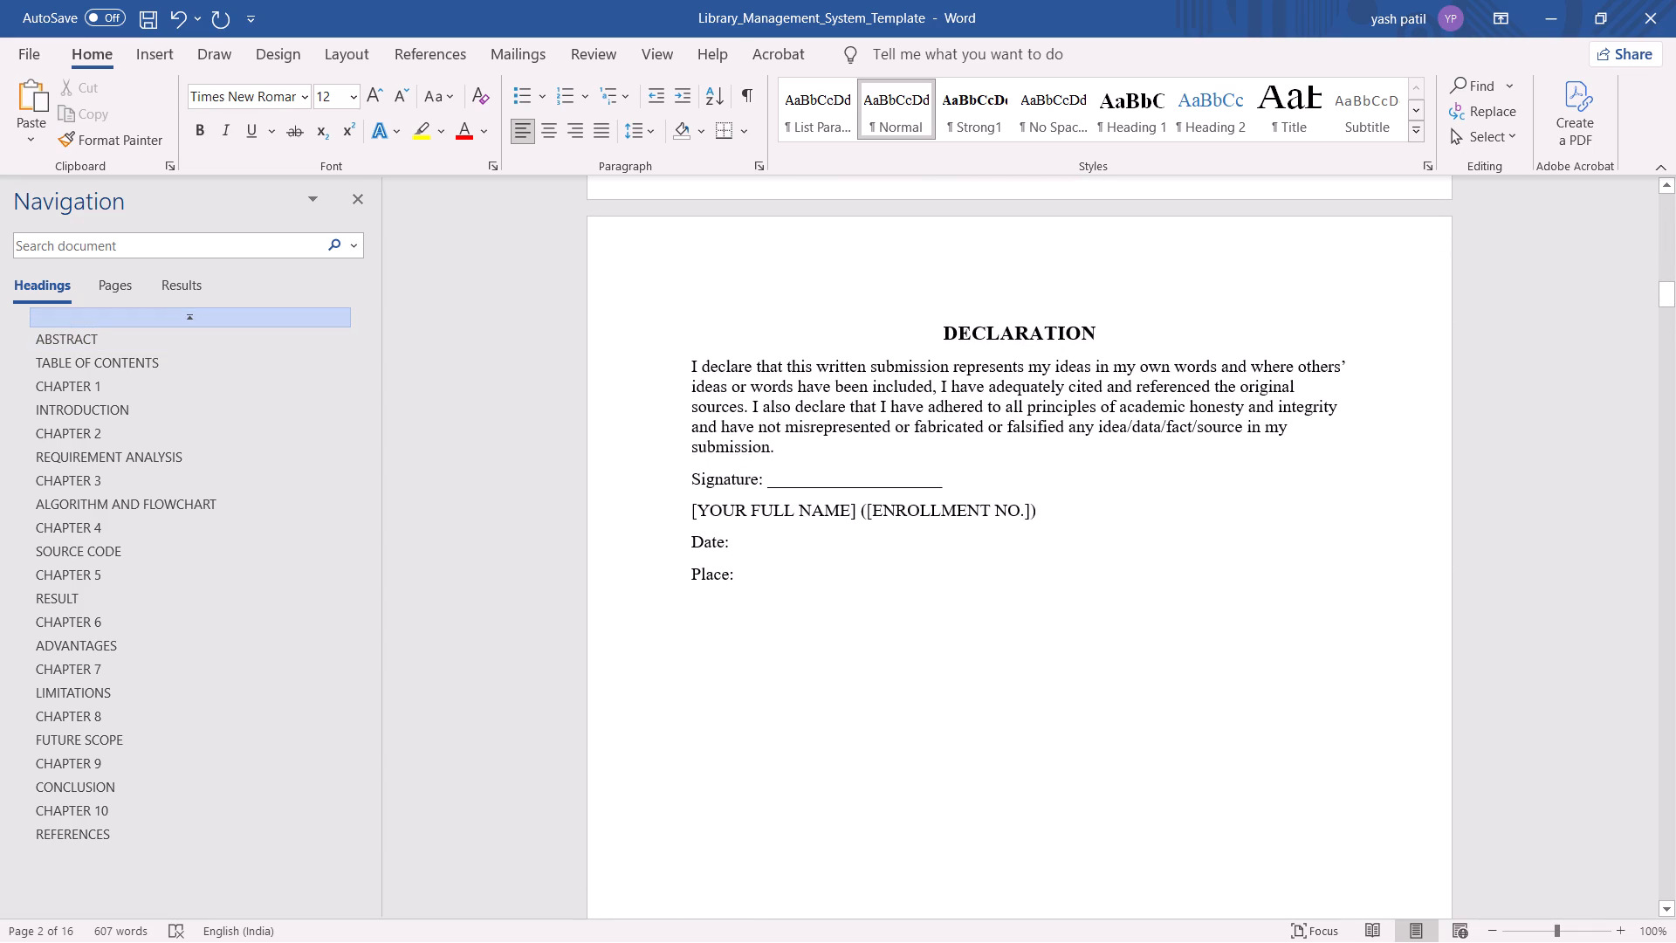
scroll(689, 506, up, 4)
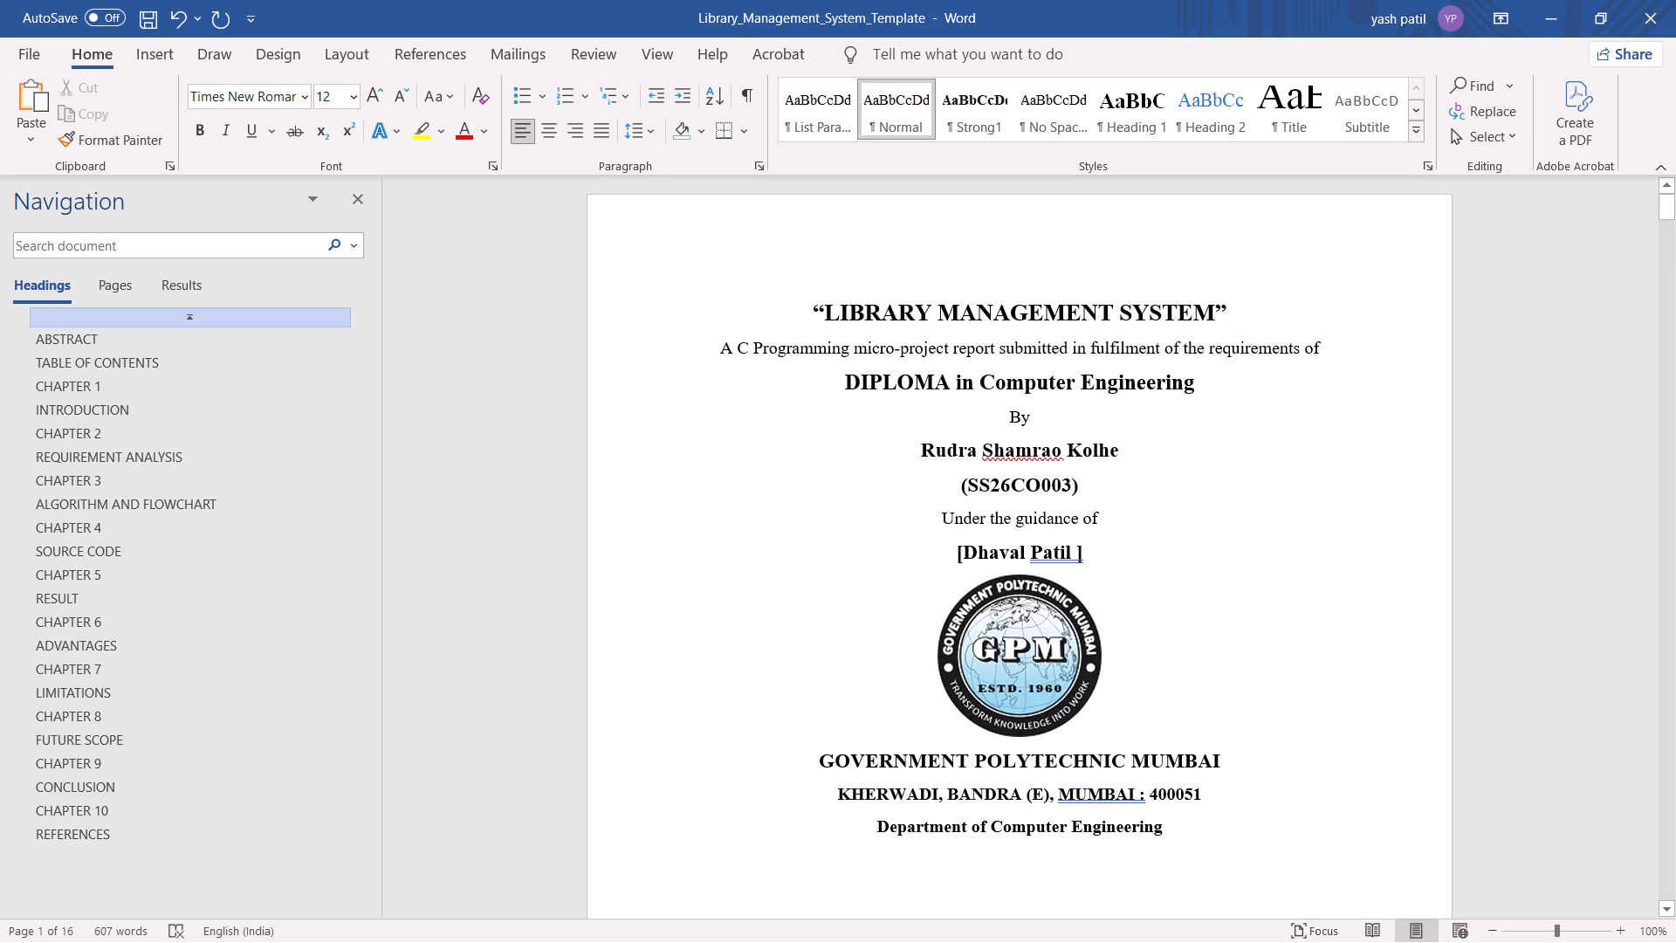
drag(914, 448, 1022, 512)
click(841, 464)
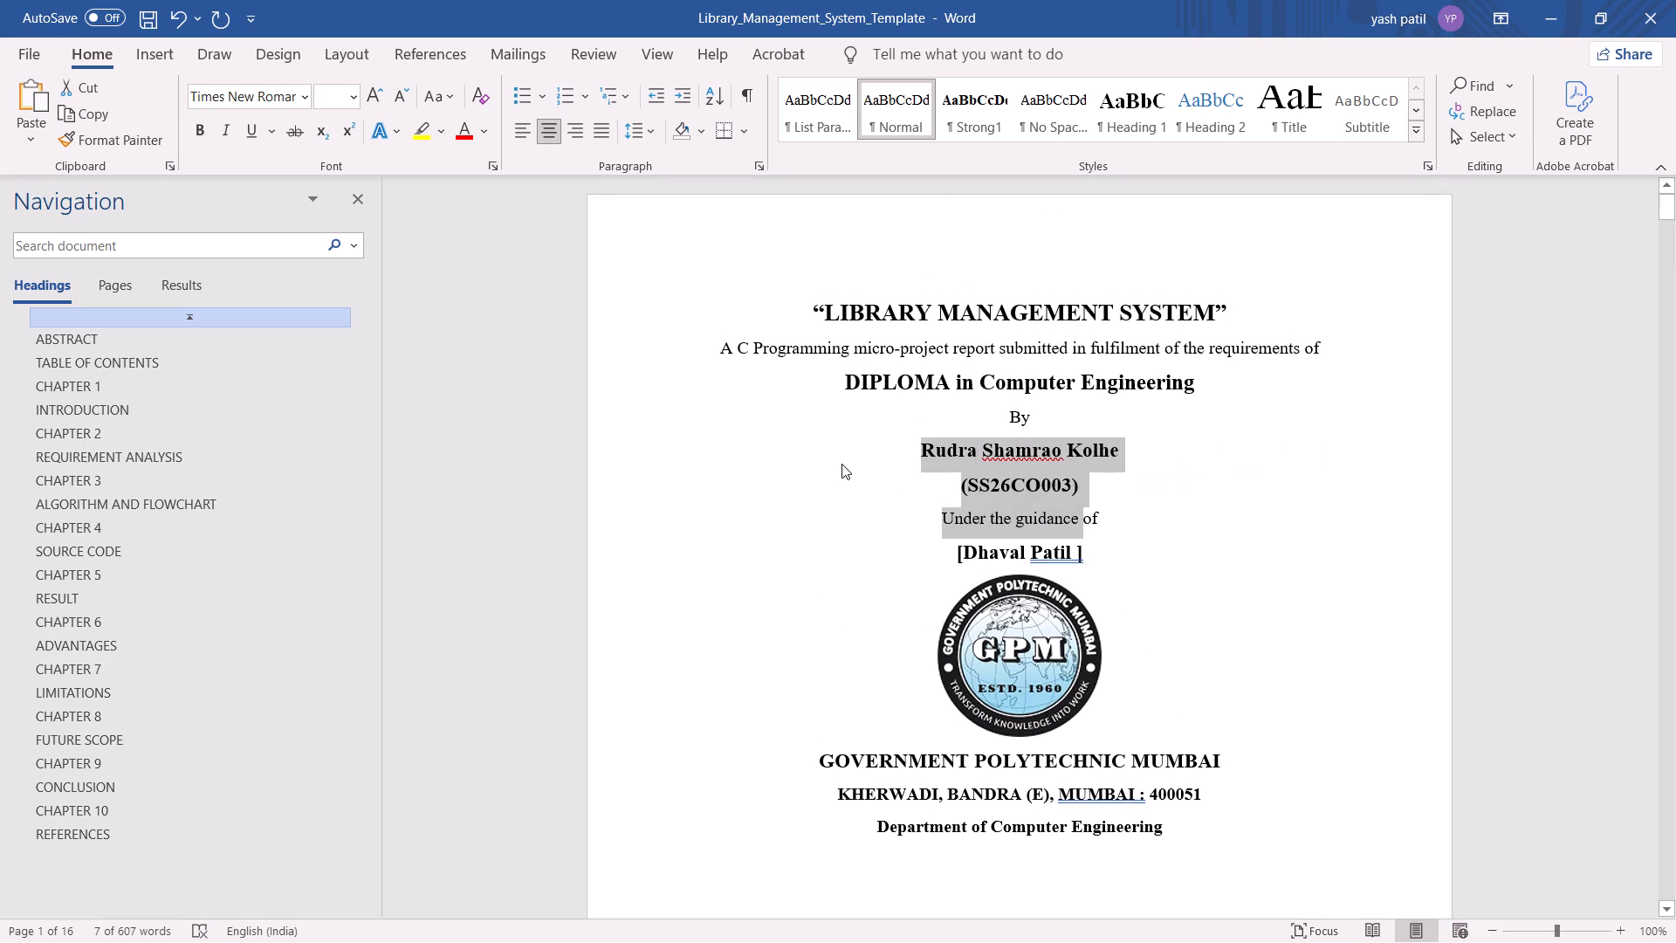
drag(915, 451, 1069, 495)
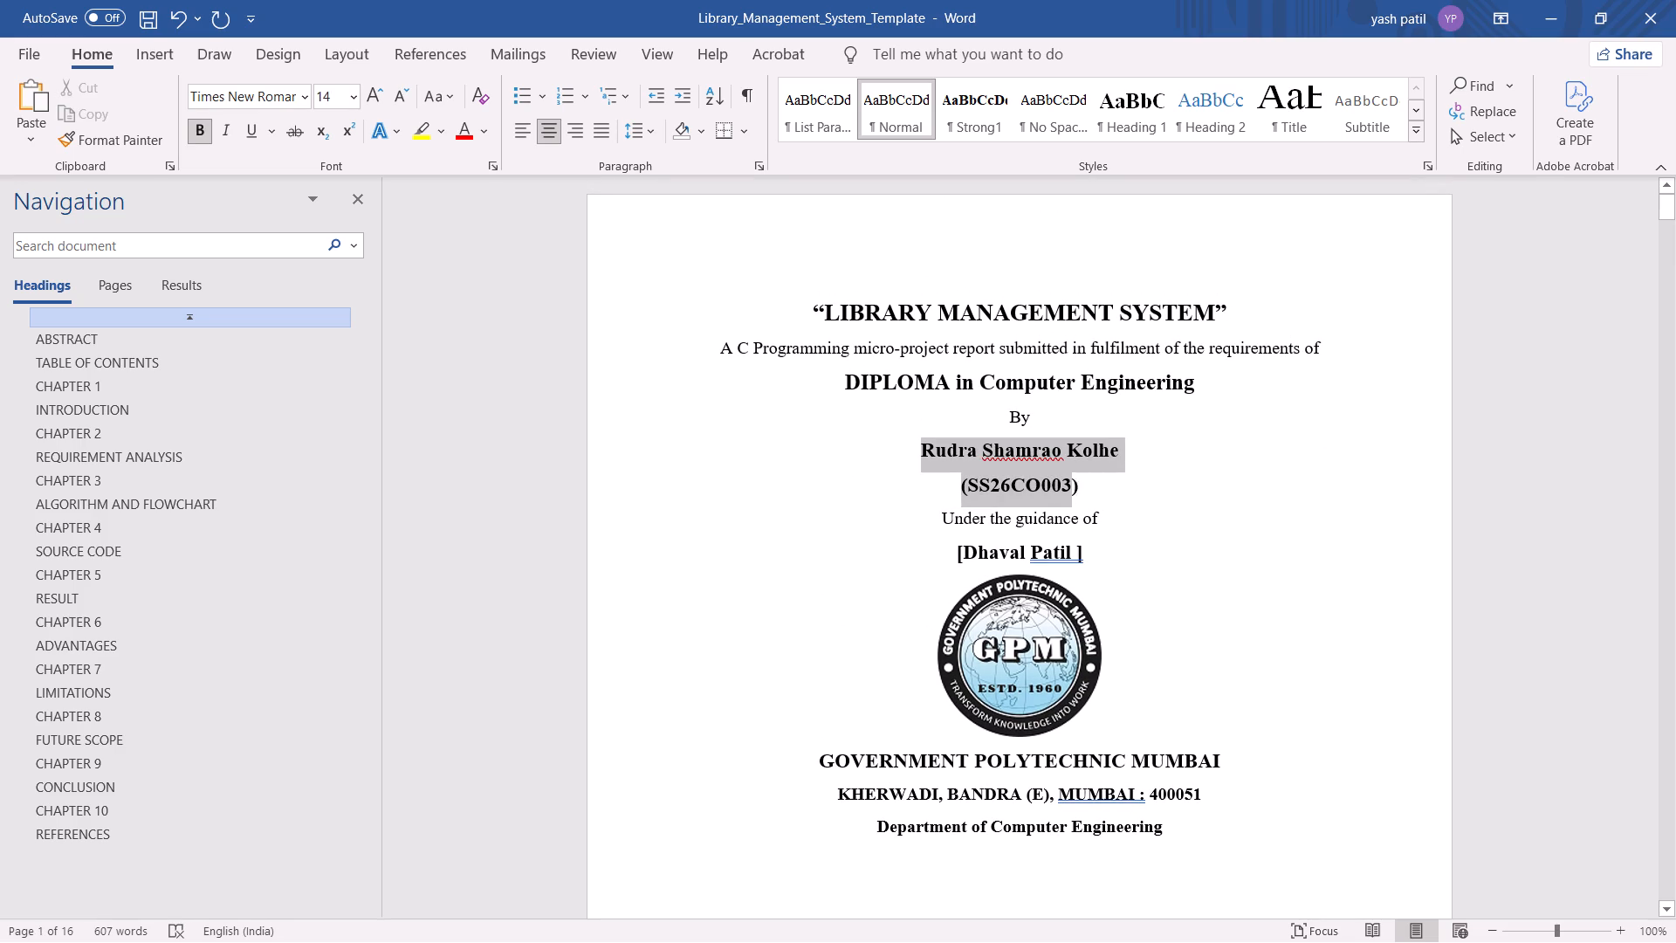
drag(1069, 495, 1080, 484)
key(ctrl+c)
Replace the "[YOUR FULL NAME] ([ENROLLMENT NO.])" line on the Declaration page with the copied name and enrollment number.
scroll(1080, 484, down, 2)
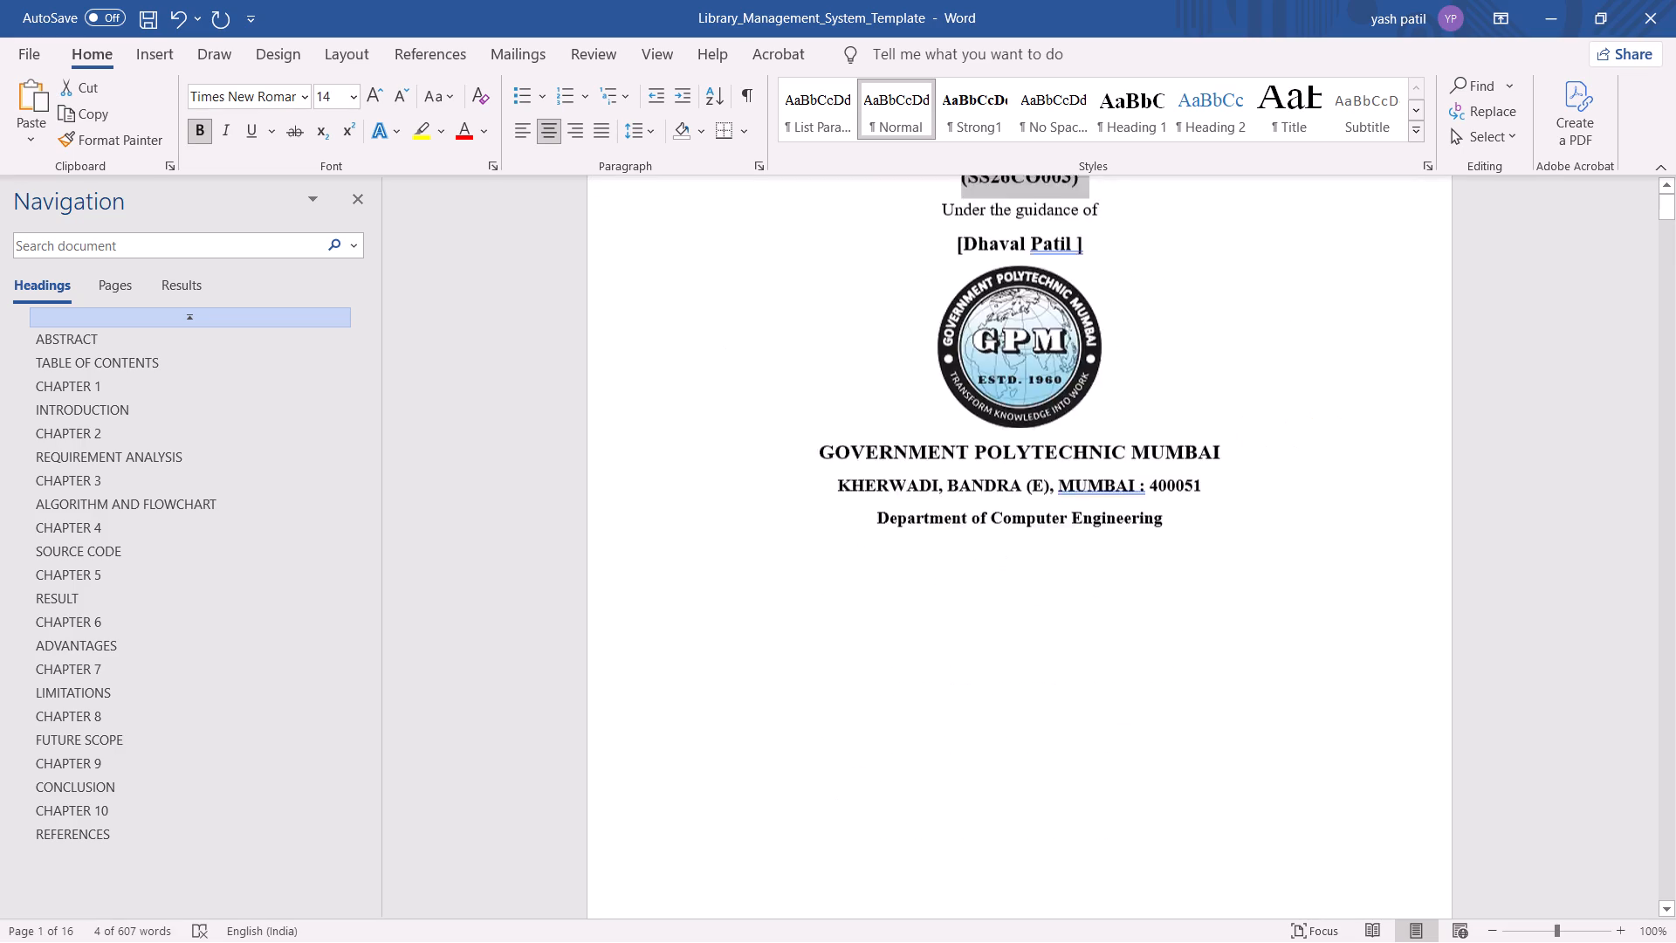
scroll(1080, 484, down, 3)
scroll(1080, 484, up, 1)
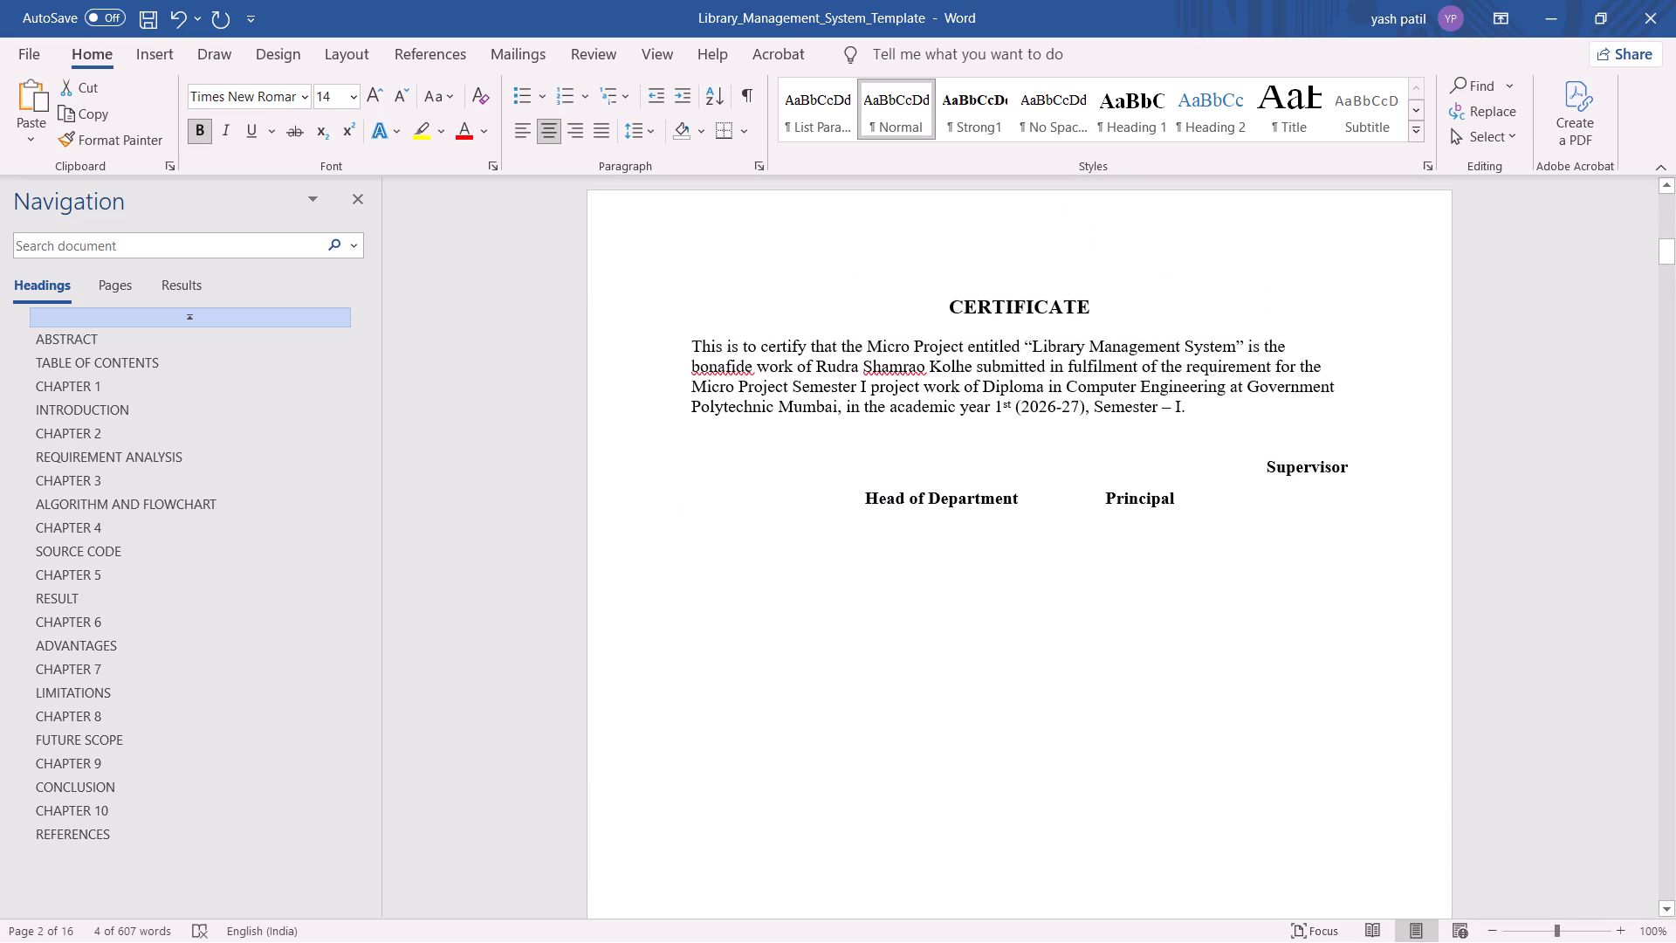
scroll(856, 458, down, 4)
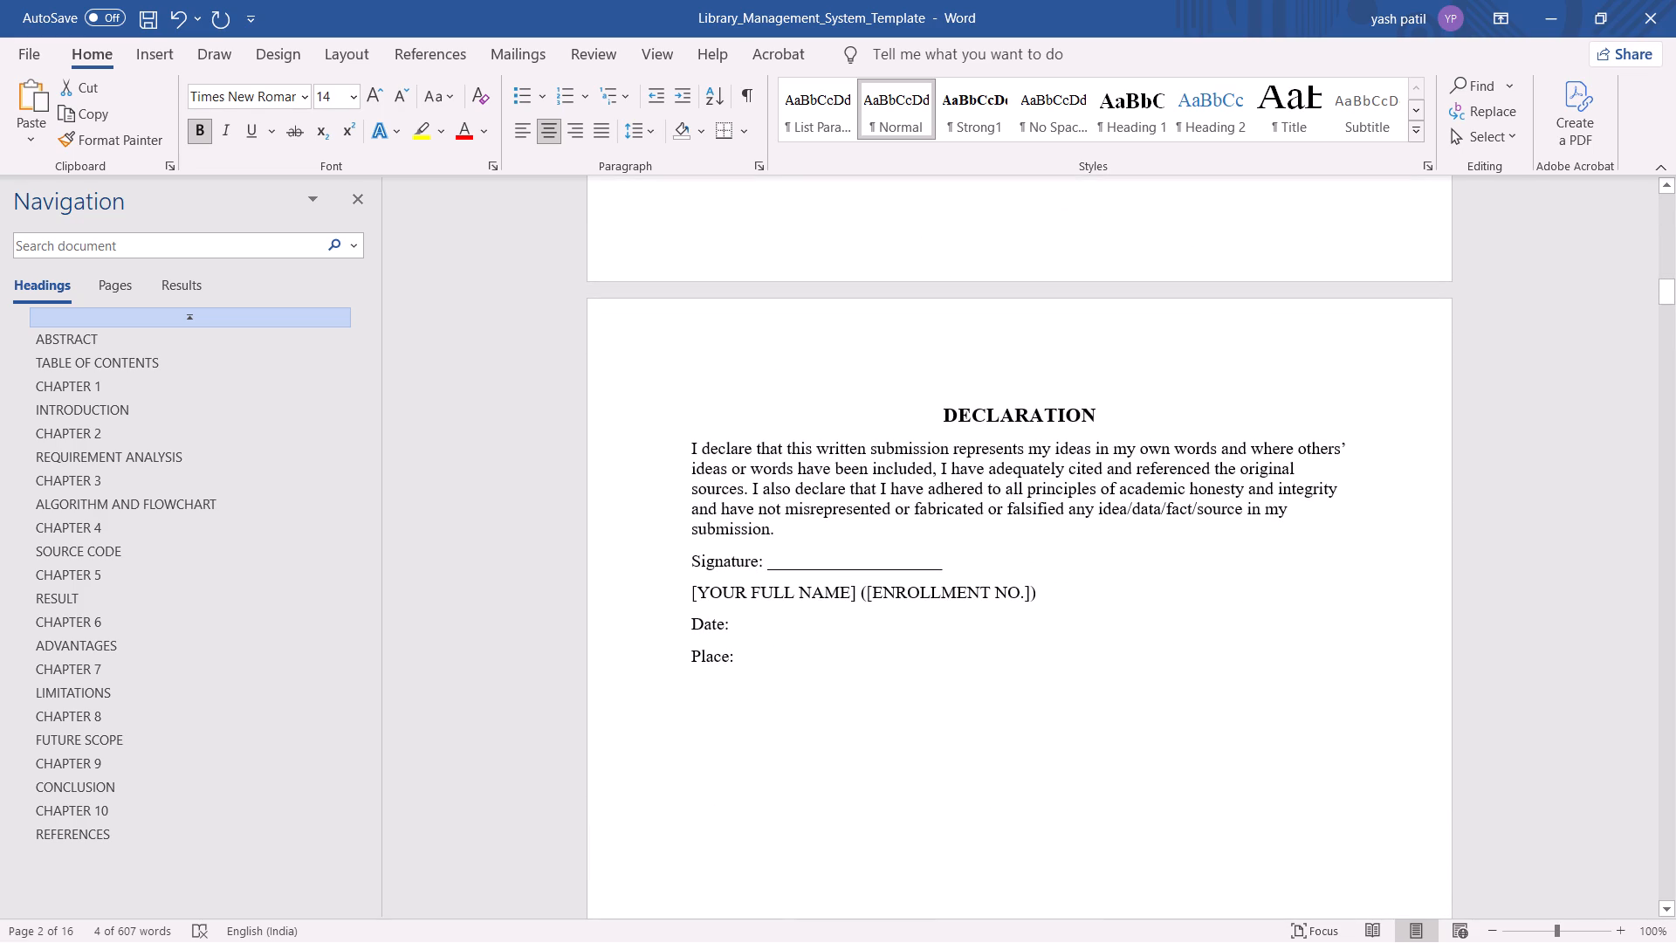
drag(681, 595, 944, 594)
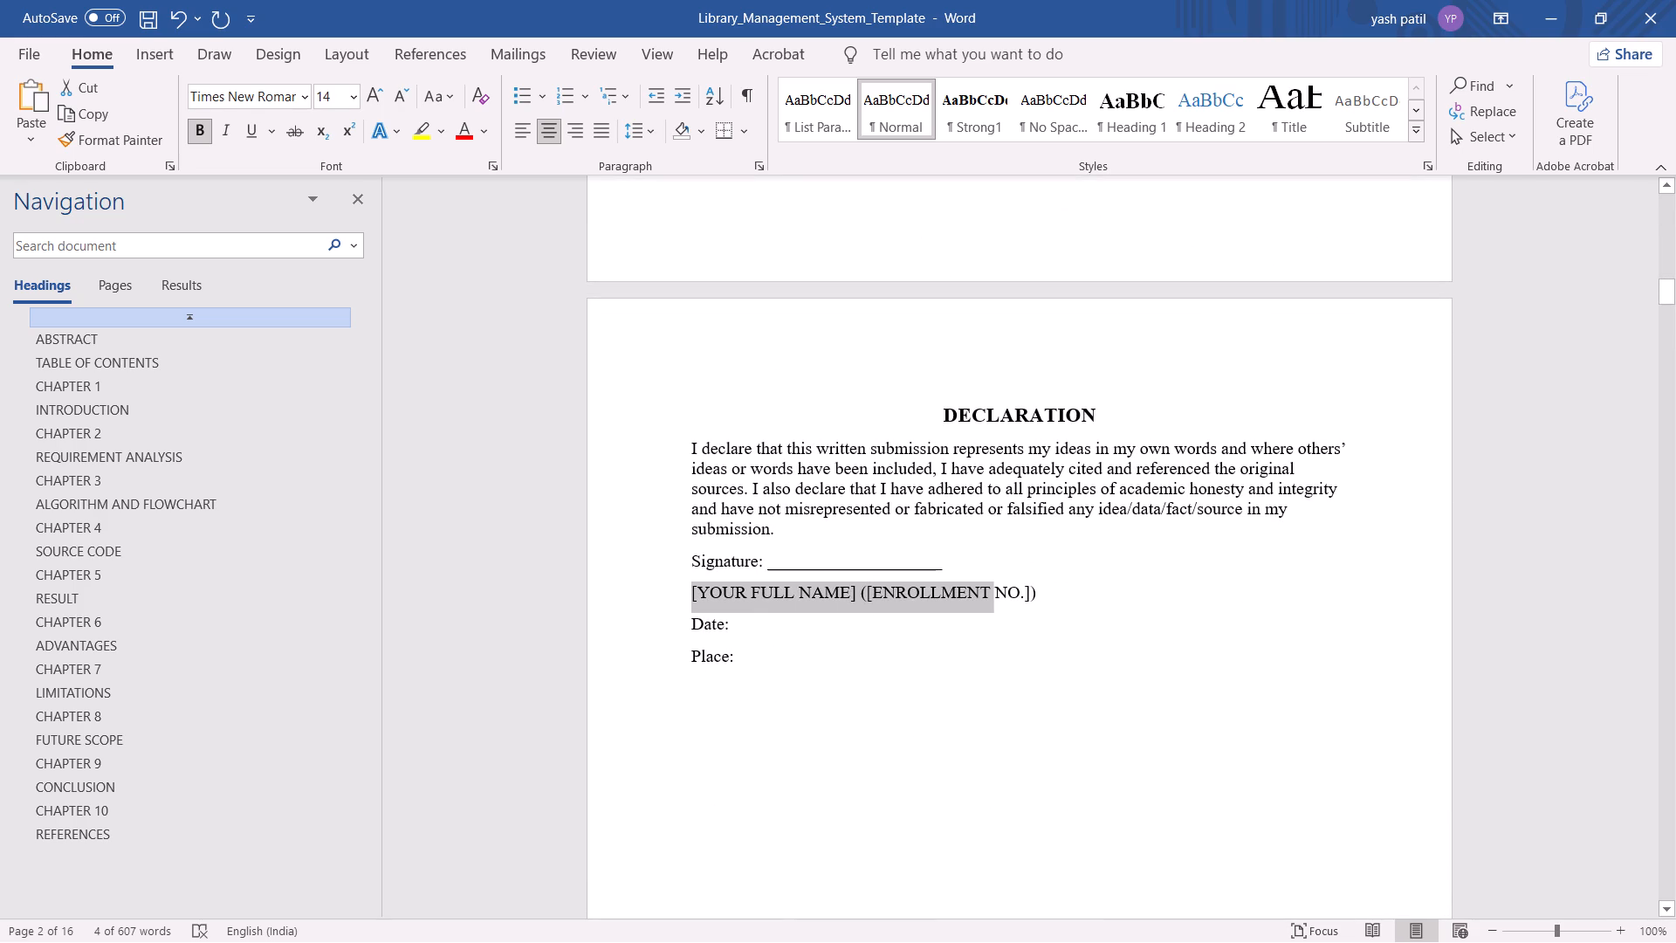
drag(944, 594, 1038, 592)
key(BackSpace)
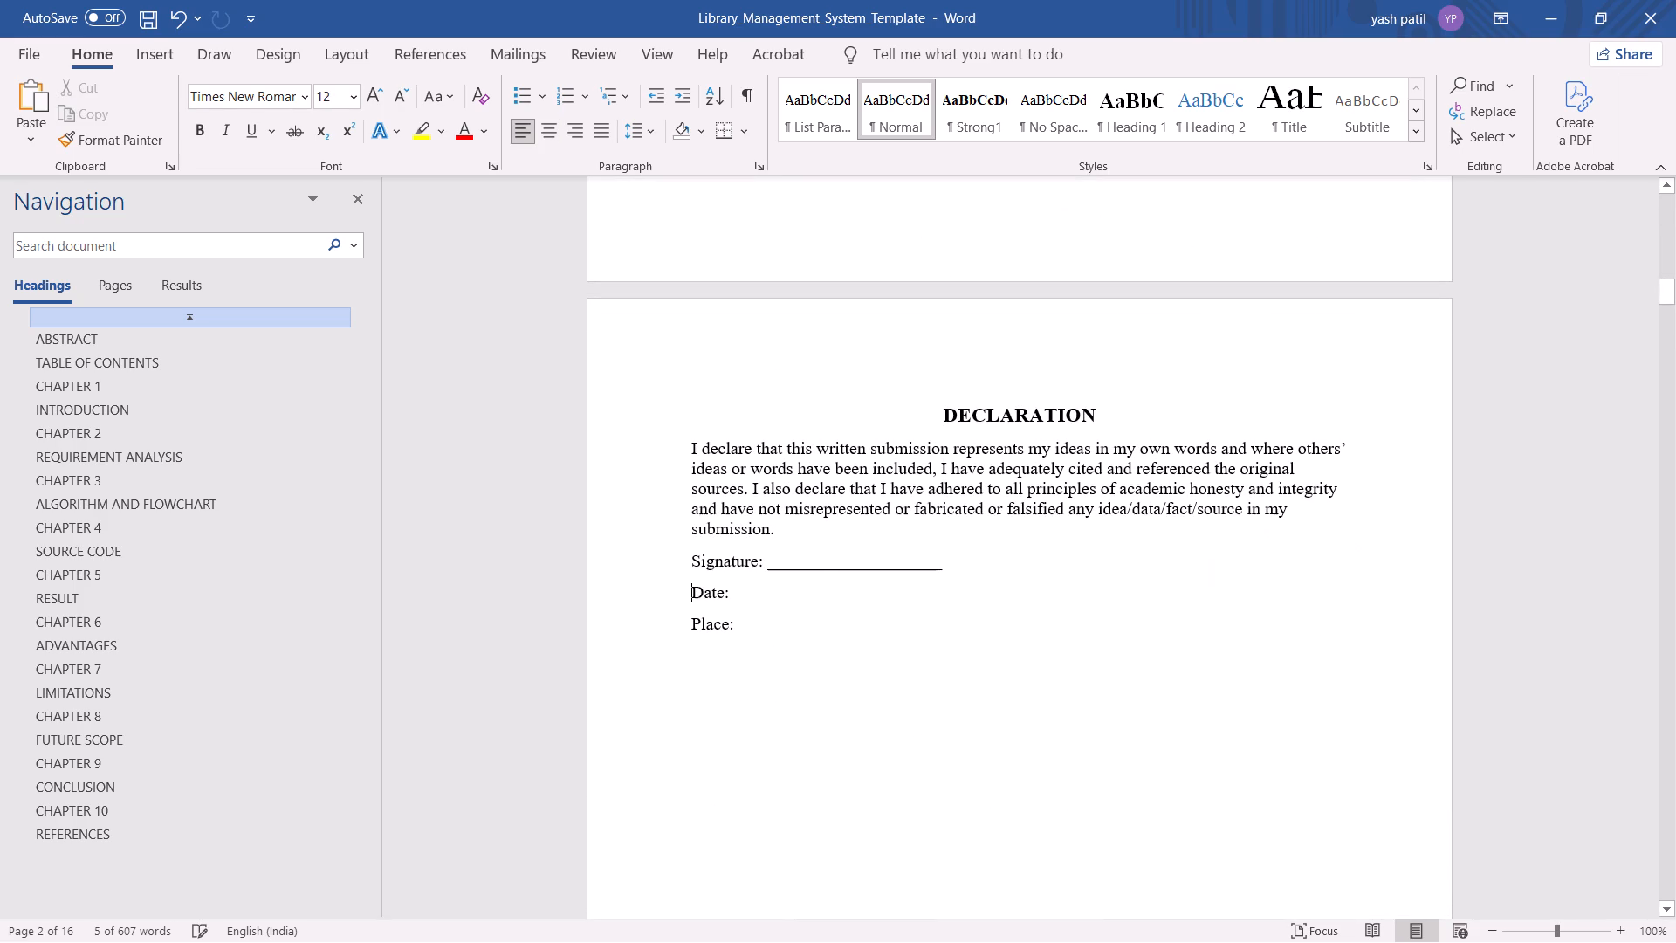
key(ctrl+v)
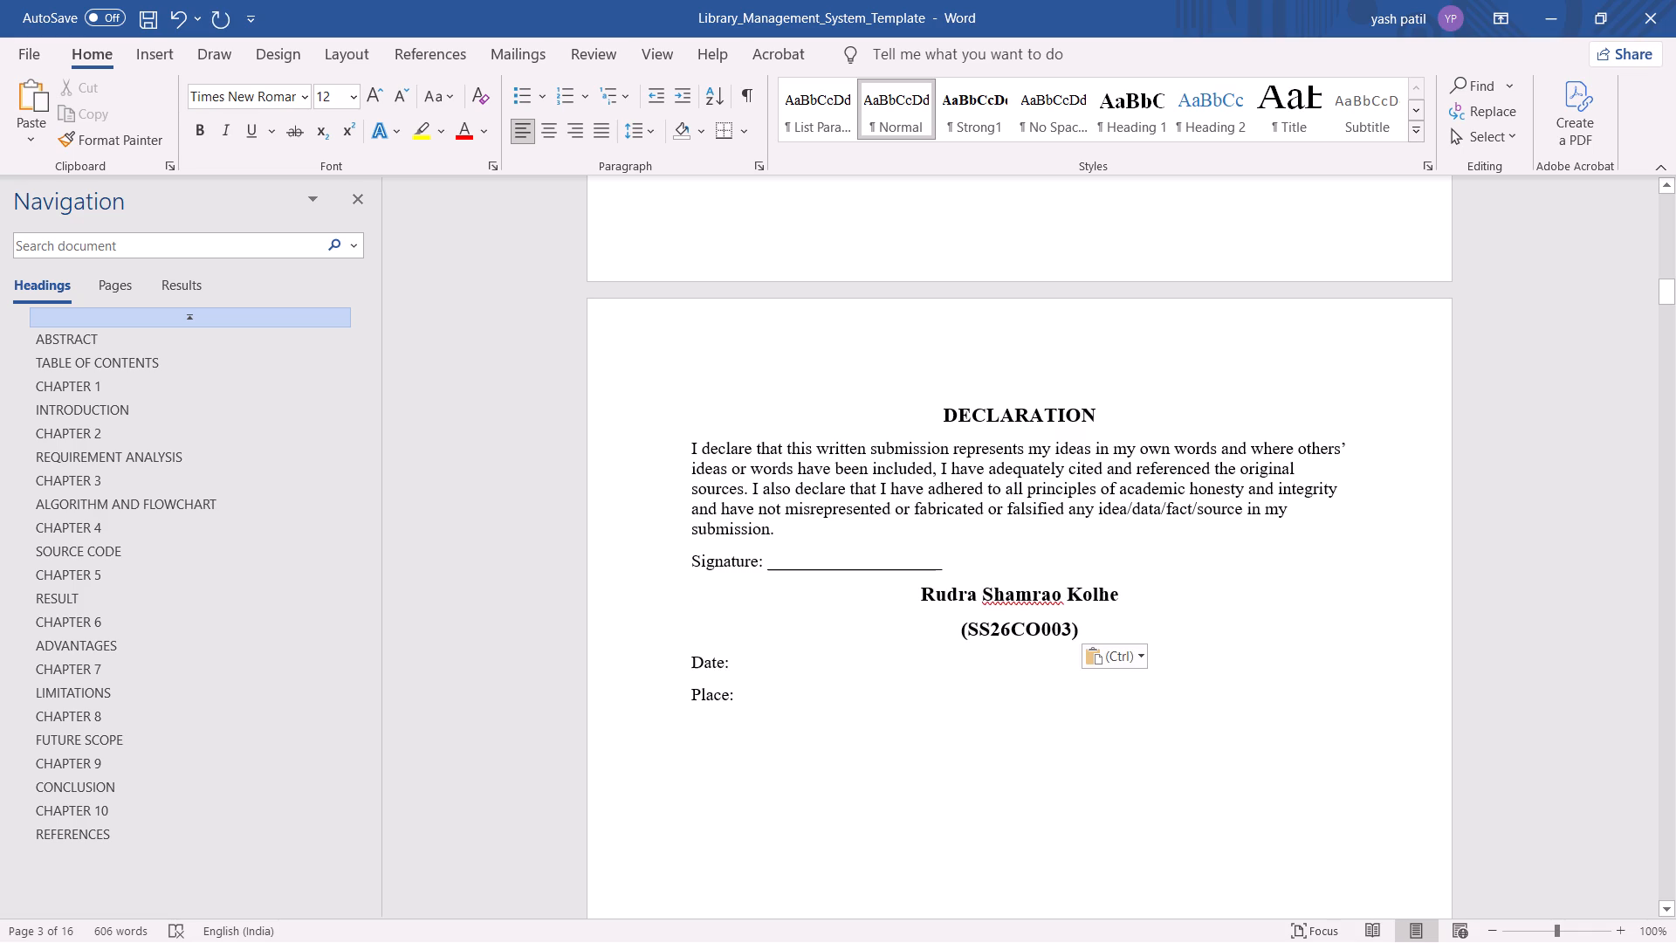
Delete the pasted name and enrollment number below the declaration's Signature line, leaving an empty left-aligned line.
drag(1062, 636, 1062, 623)
drag(1062, 623, 946, 607)
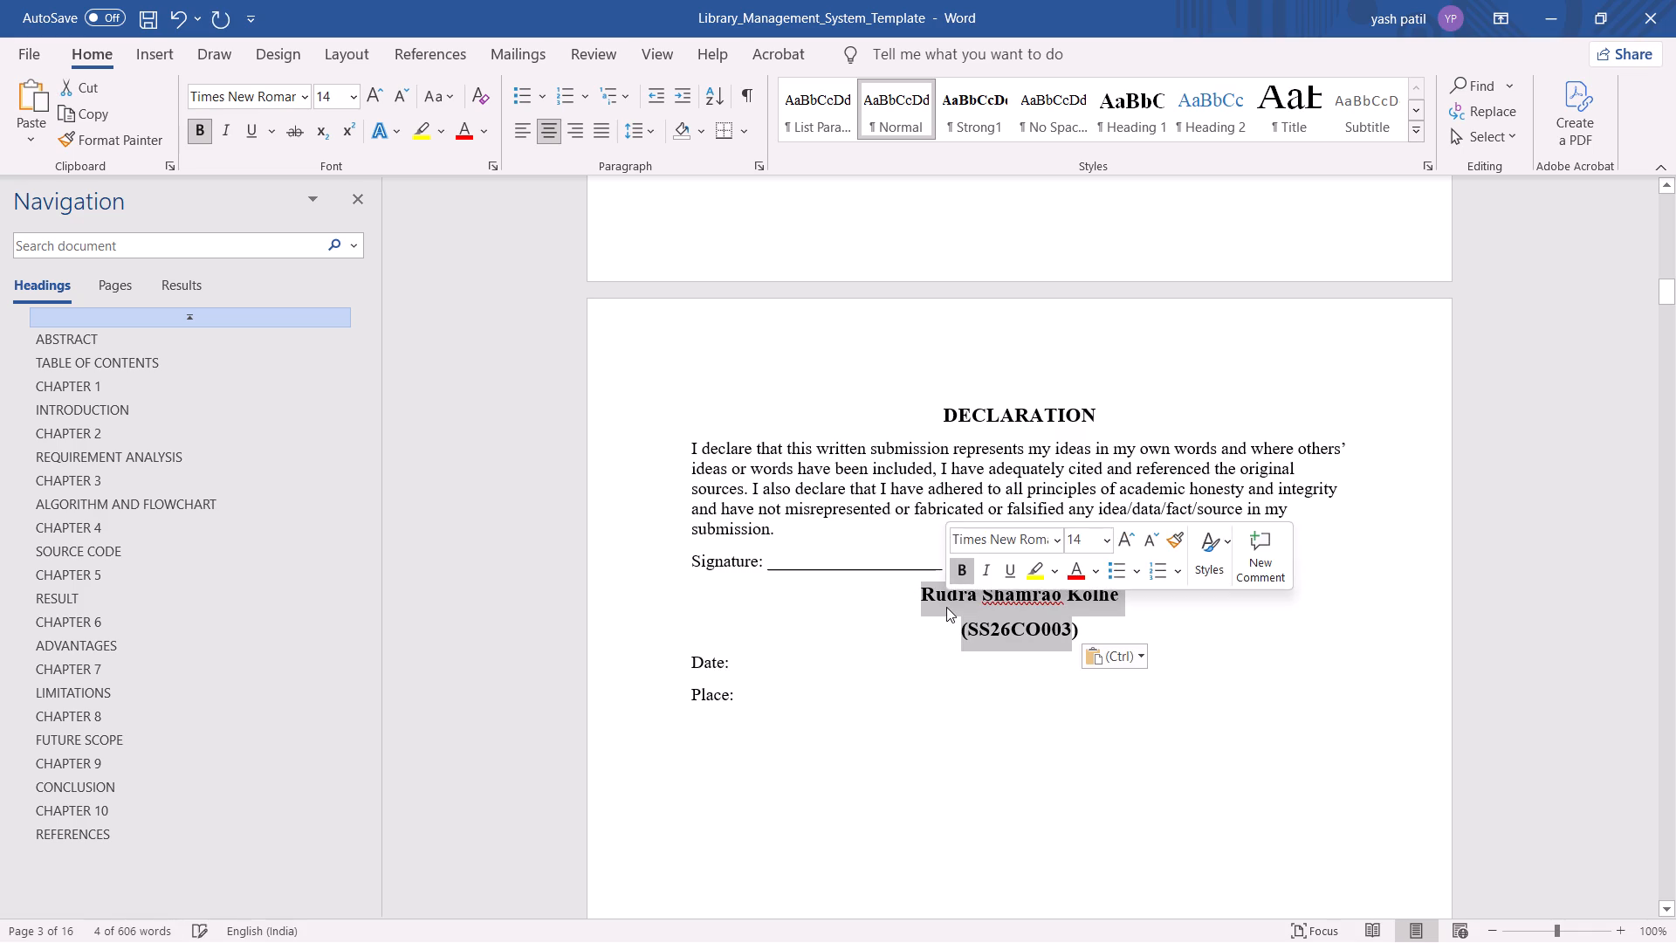
key(BackSpace)
click(686, 589)
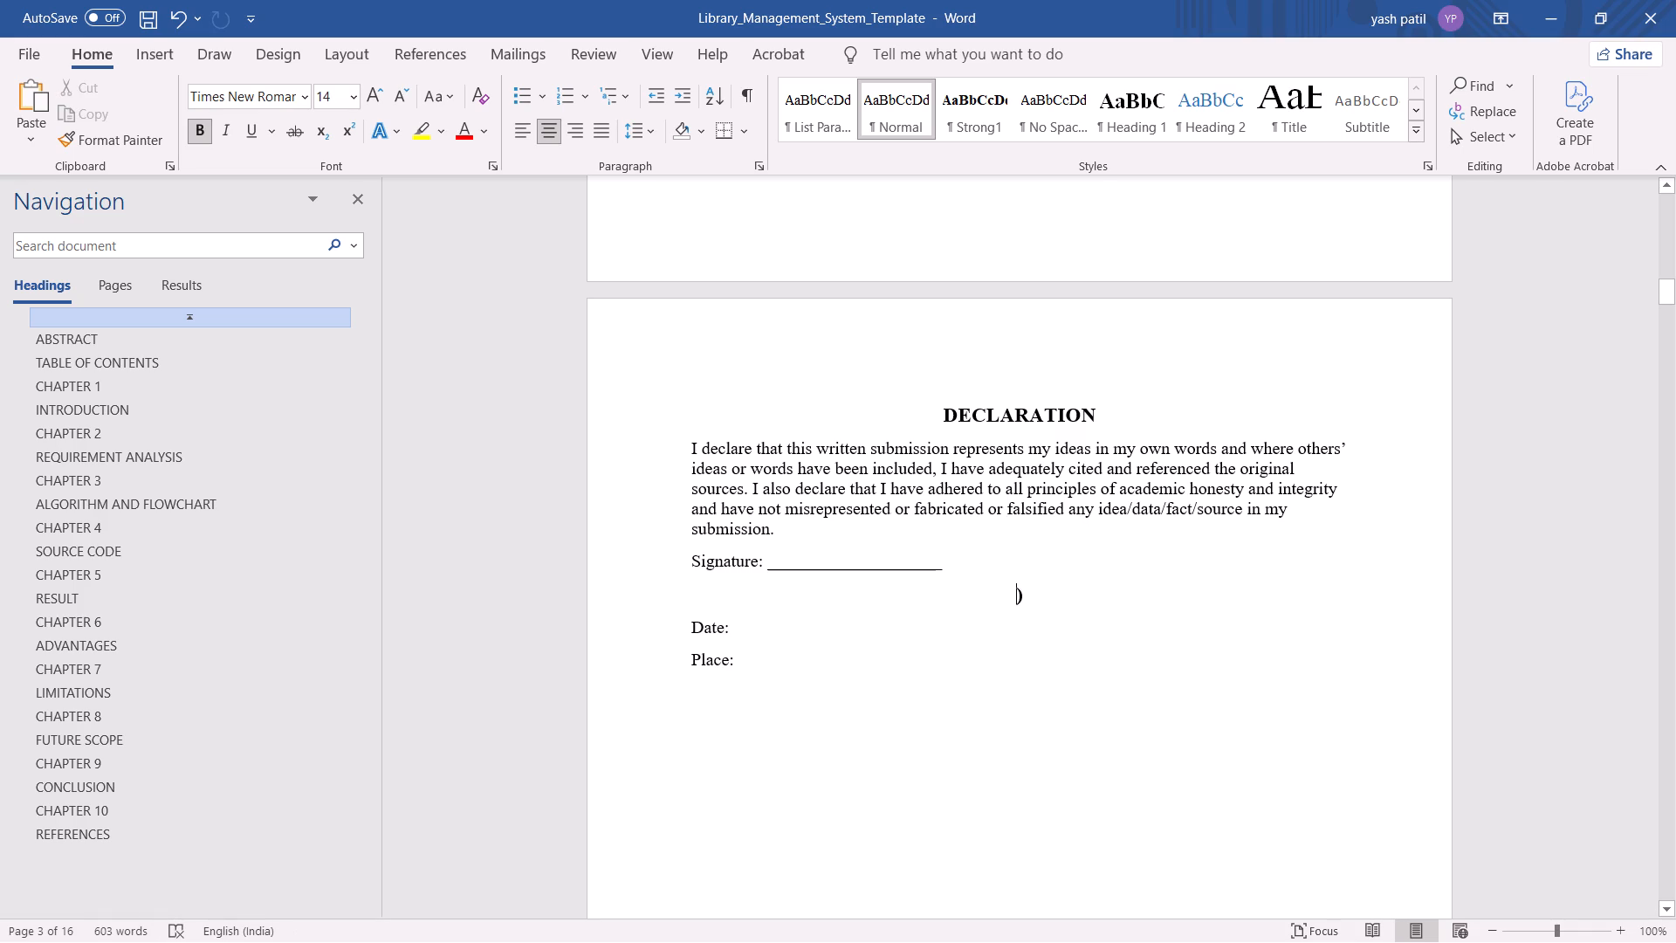
key(Right)
key(BackSpace)
key(BackSpace)
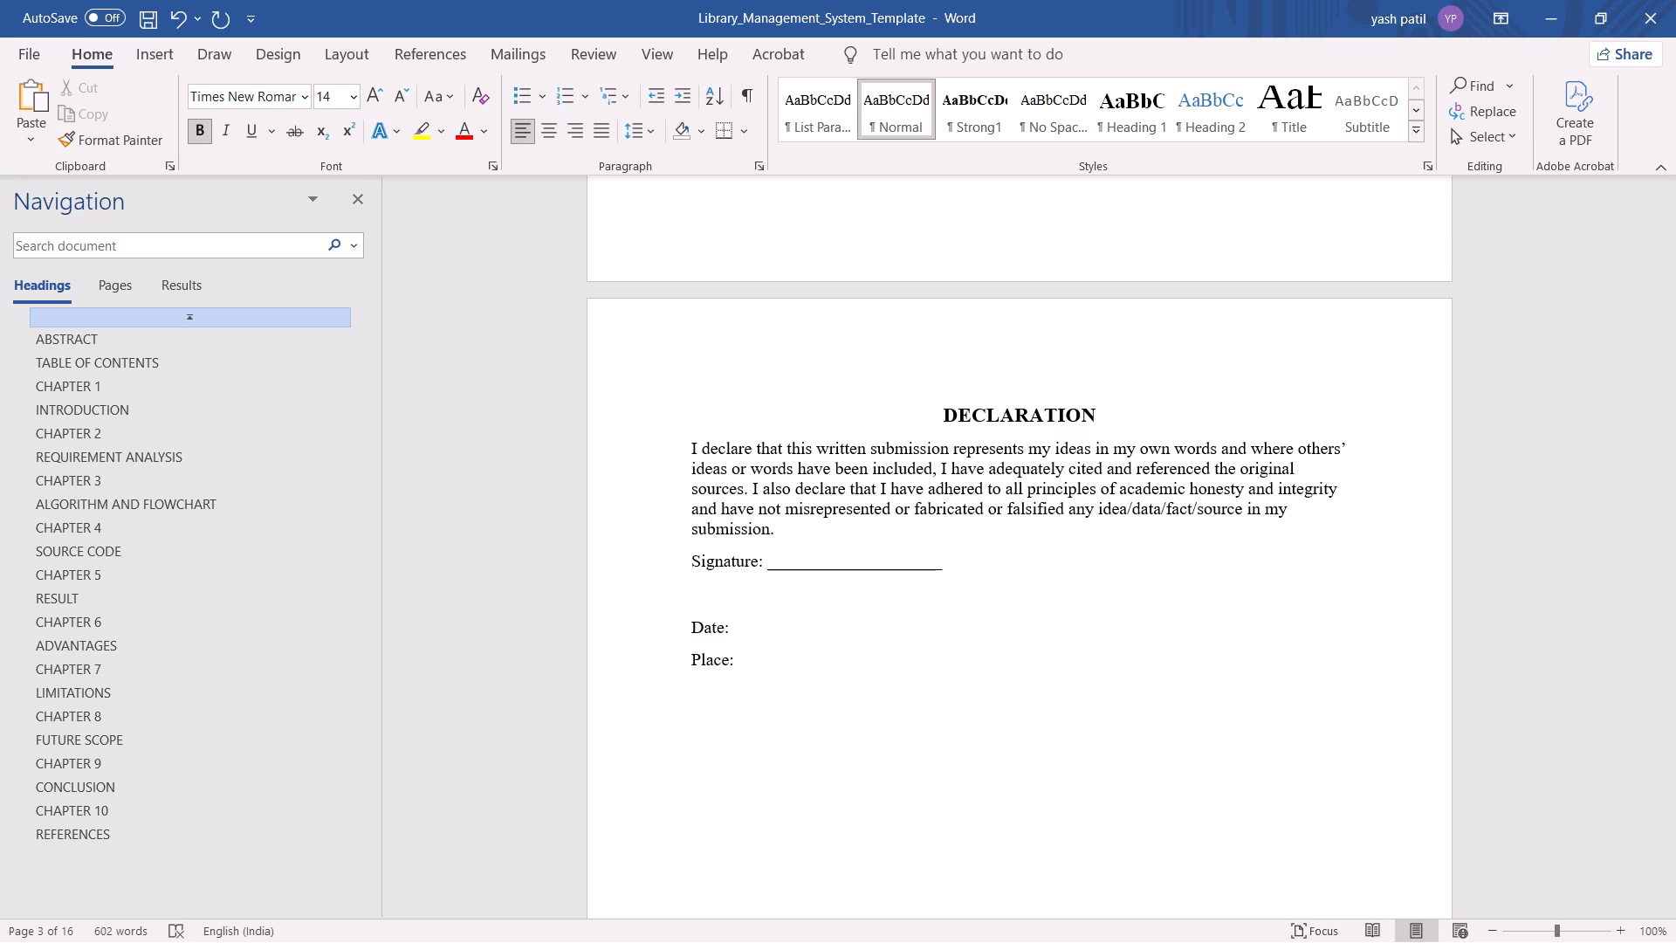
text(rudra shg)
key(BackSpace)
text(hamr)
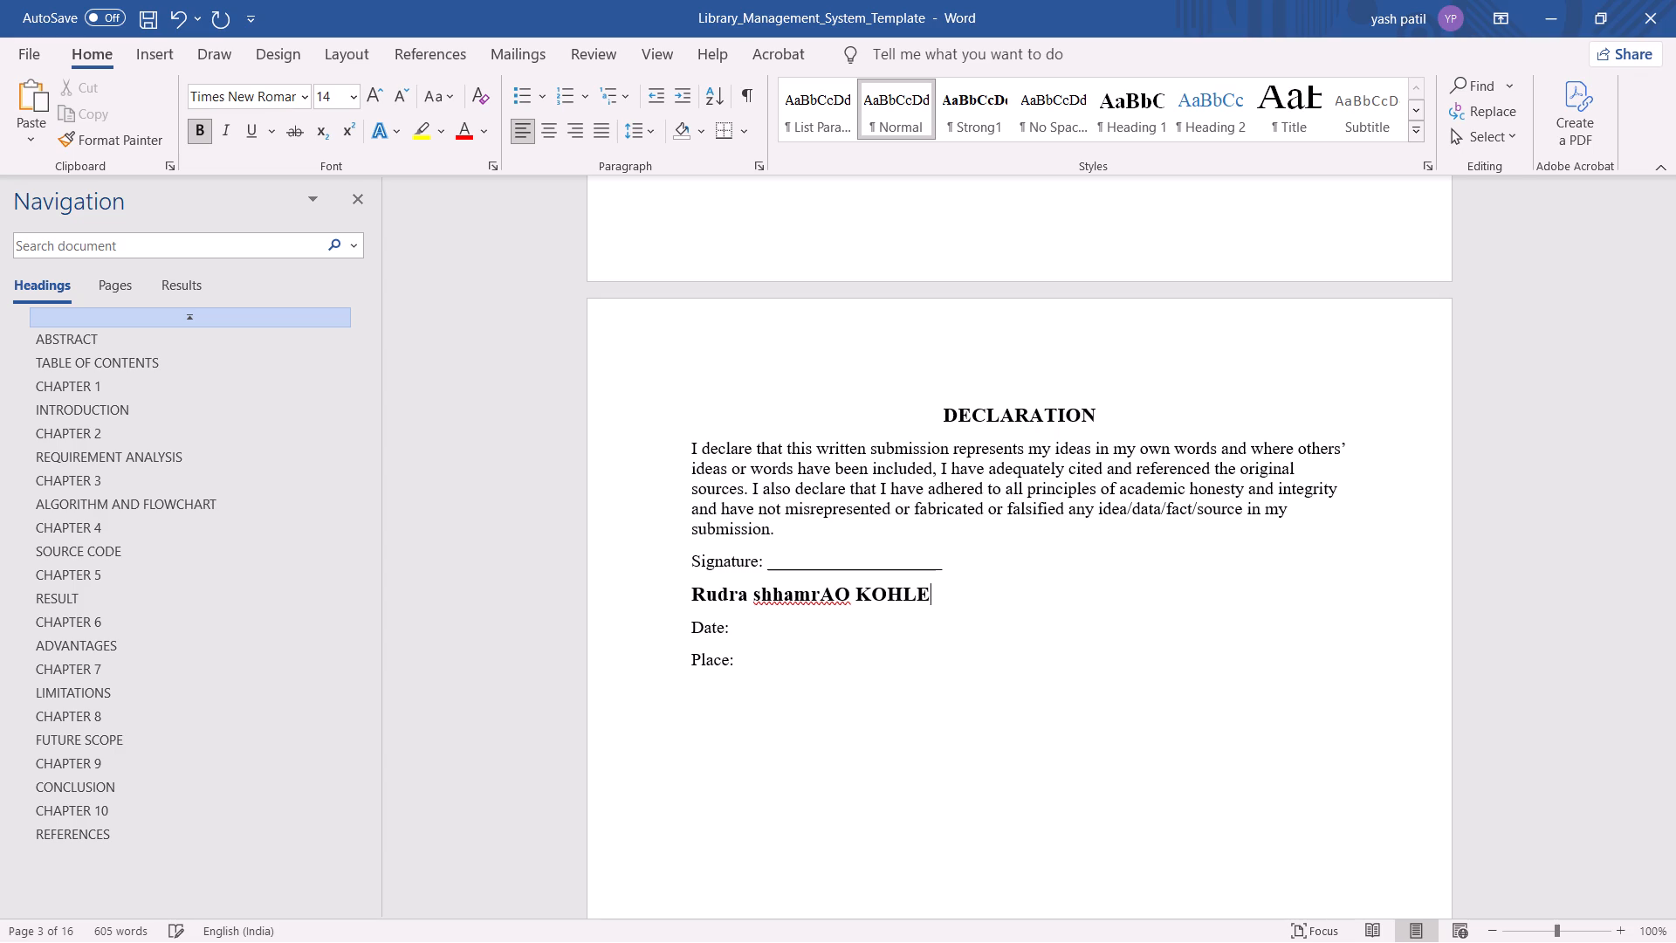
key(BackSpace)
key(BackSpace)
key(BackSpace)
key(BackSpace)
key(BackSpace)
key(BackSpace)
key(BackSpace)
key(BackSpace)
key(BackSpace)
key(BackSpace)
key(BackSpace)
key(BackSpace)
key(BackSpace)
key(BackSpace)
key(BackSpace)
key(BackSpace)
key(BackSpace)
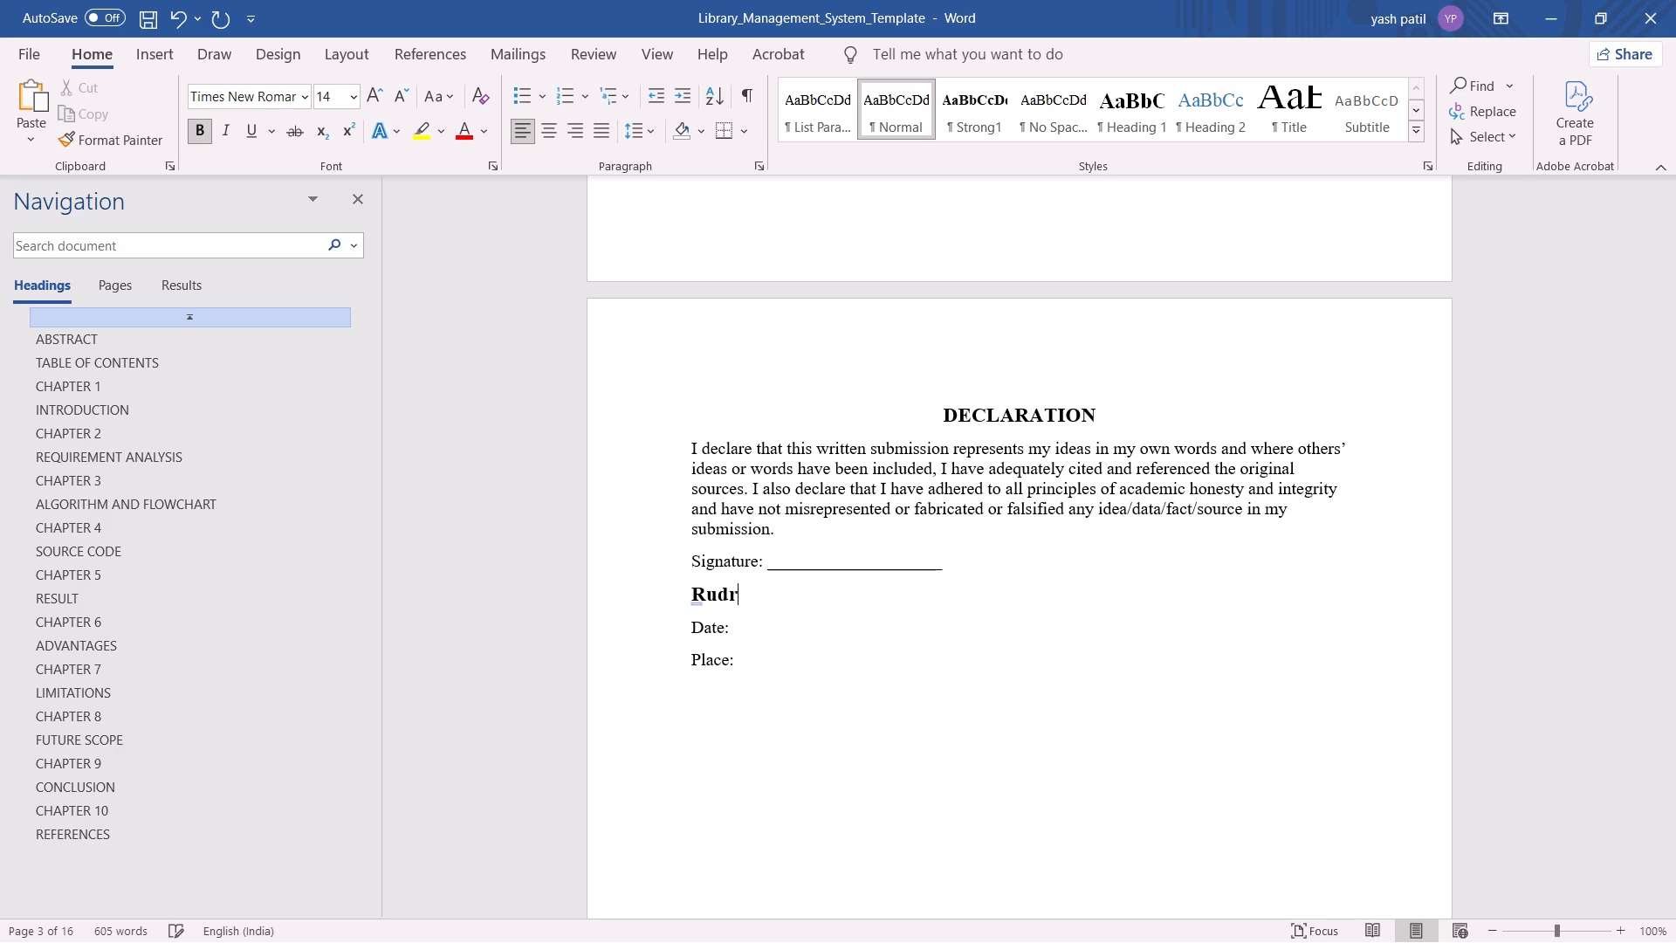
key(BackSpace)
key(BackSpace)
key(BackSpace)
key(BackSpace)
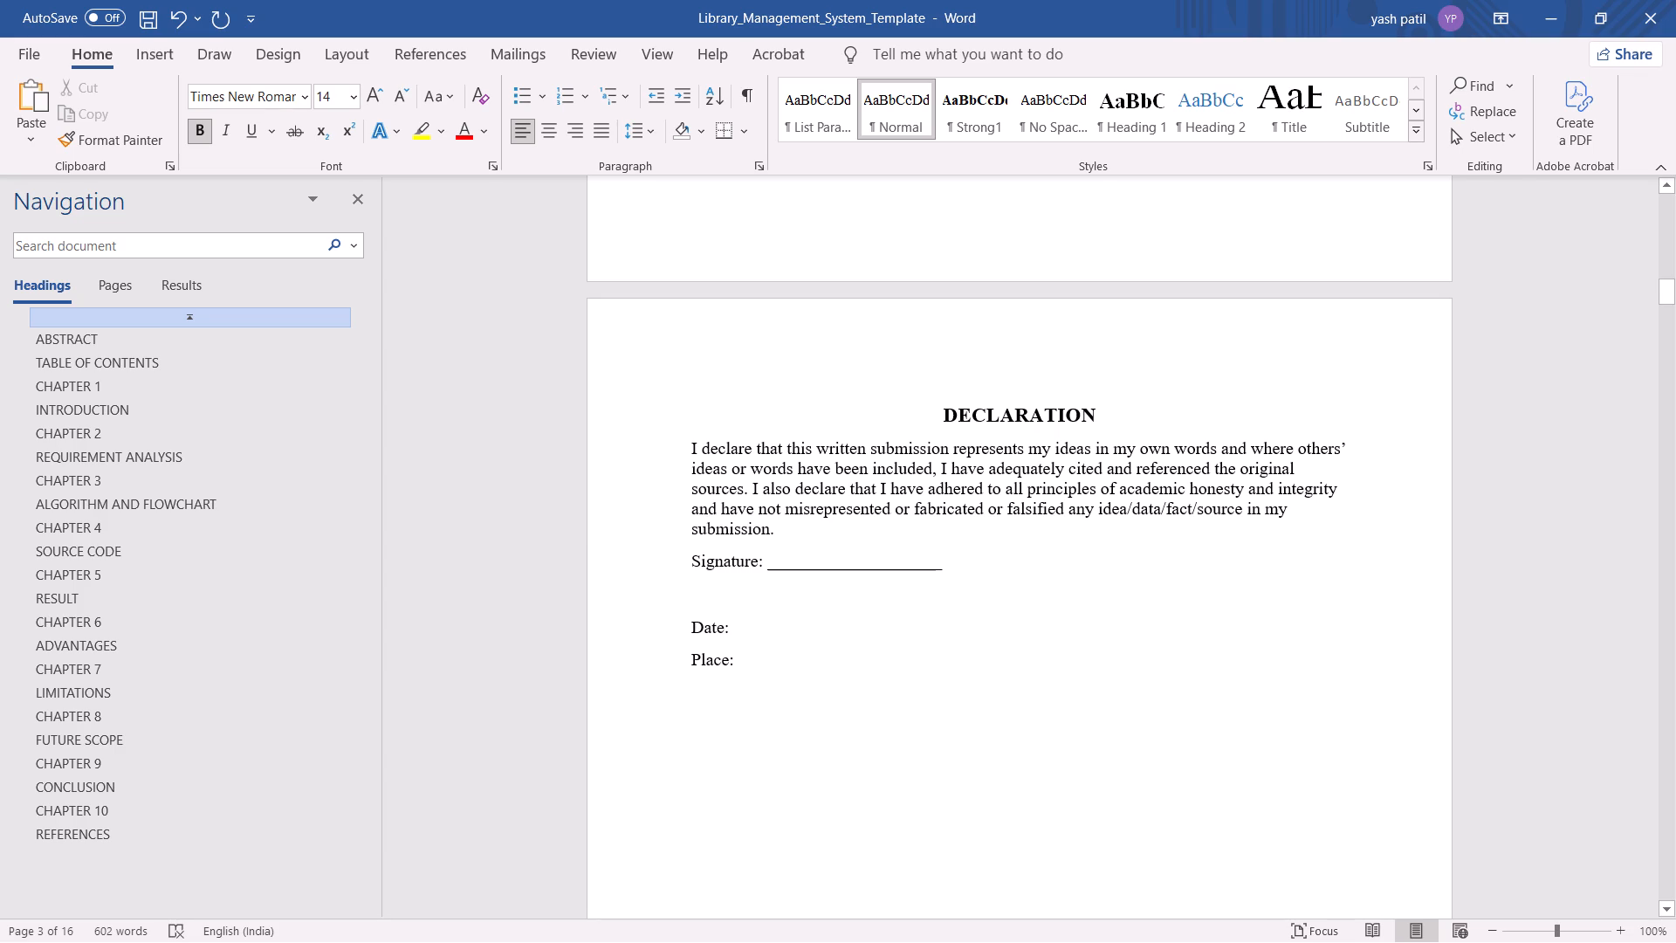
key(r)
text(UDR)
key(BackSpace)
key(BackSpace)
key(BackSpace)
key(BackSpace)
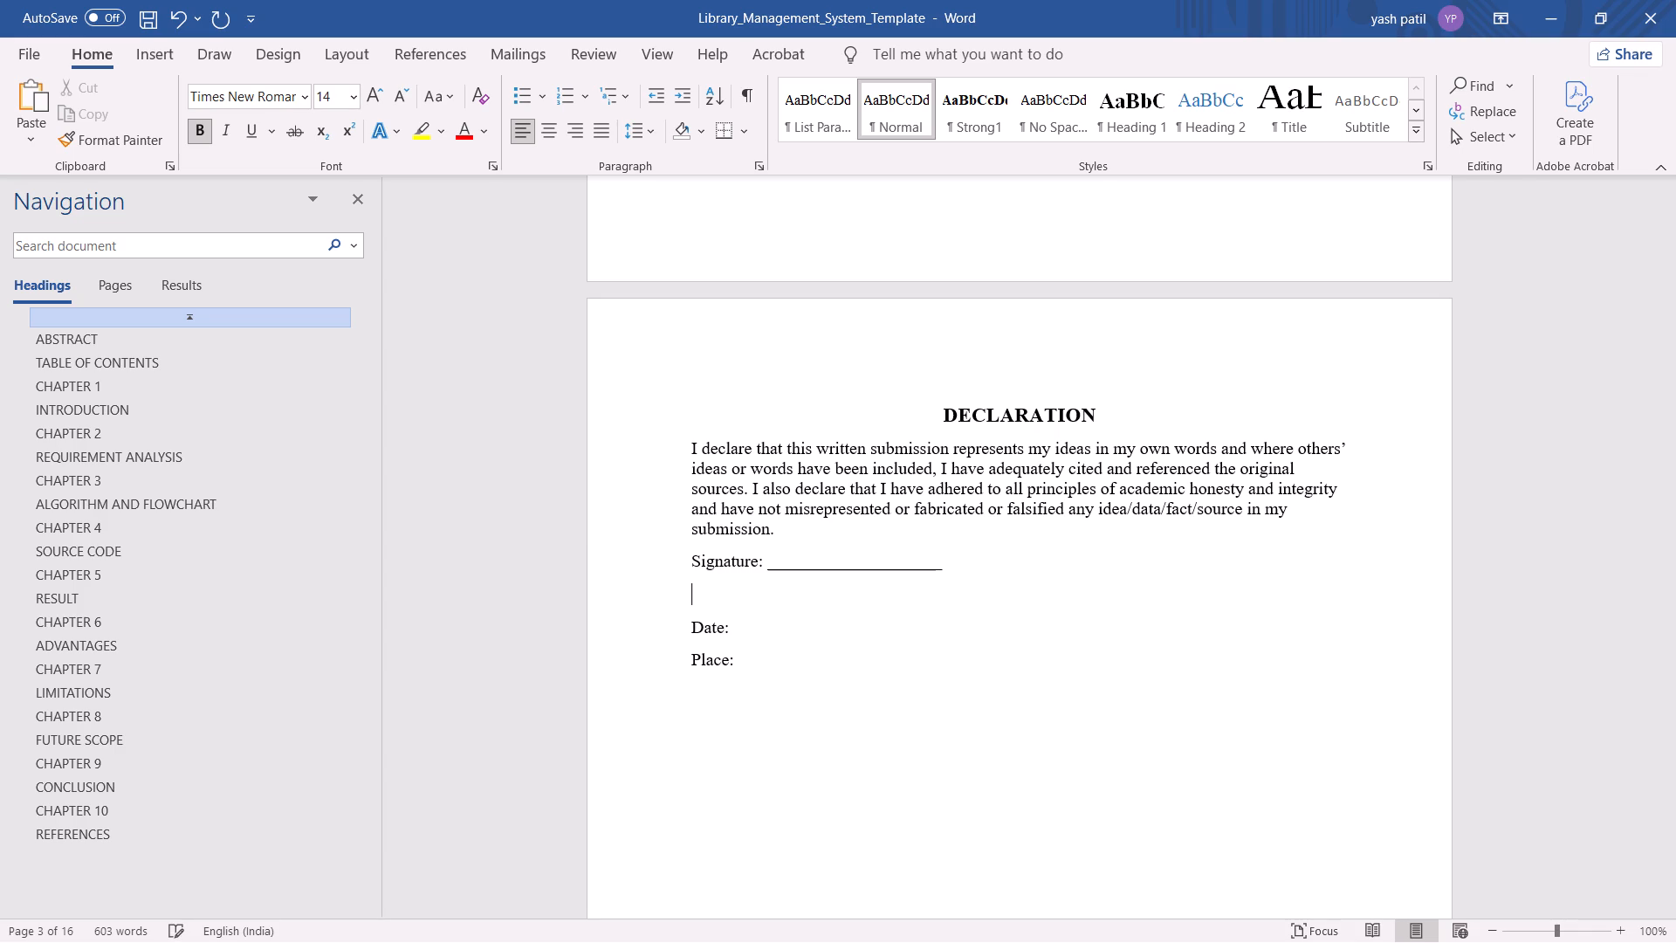
Enter the student's full name, with each word capitalized, on the empty line below the declaration's Signature line.
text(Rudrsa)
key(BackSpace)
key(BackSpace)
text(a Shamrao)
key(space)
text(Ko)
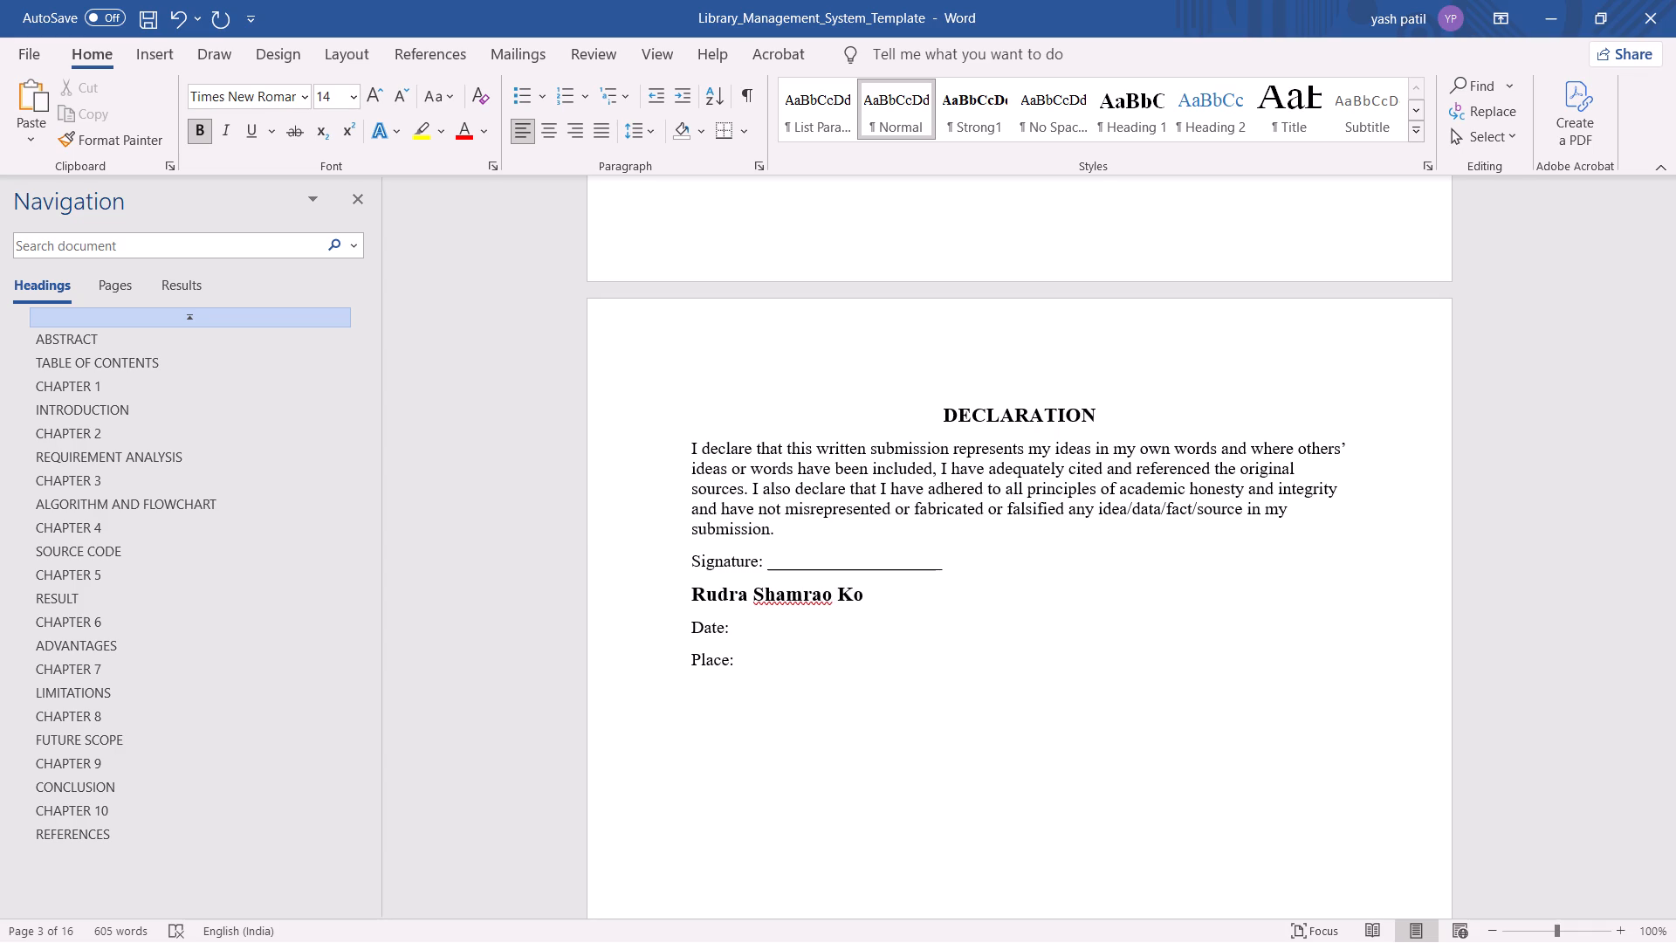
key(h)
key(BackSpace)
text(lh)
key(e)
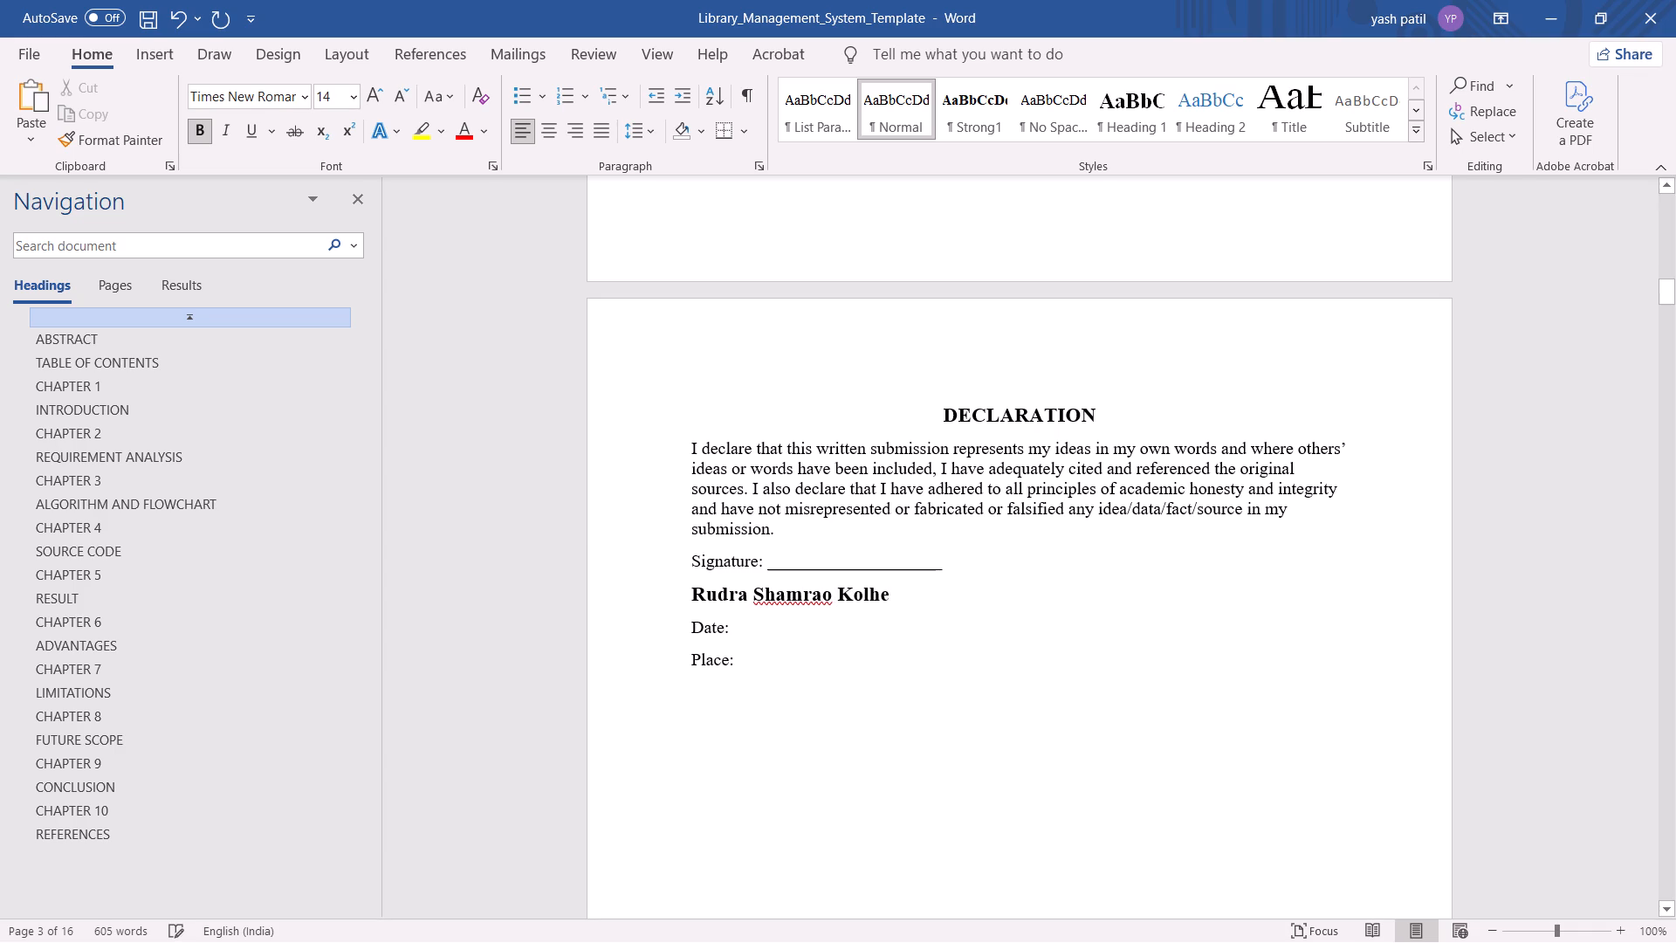
Remove the bold formatting from the student's name below the declaration's Signature line.
drag(691, 594, 876, 596)
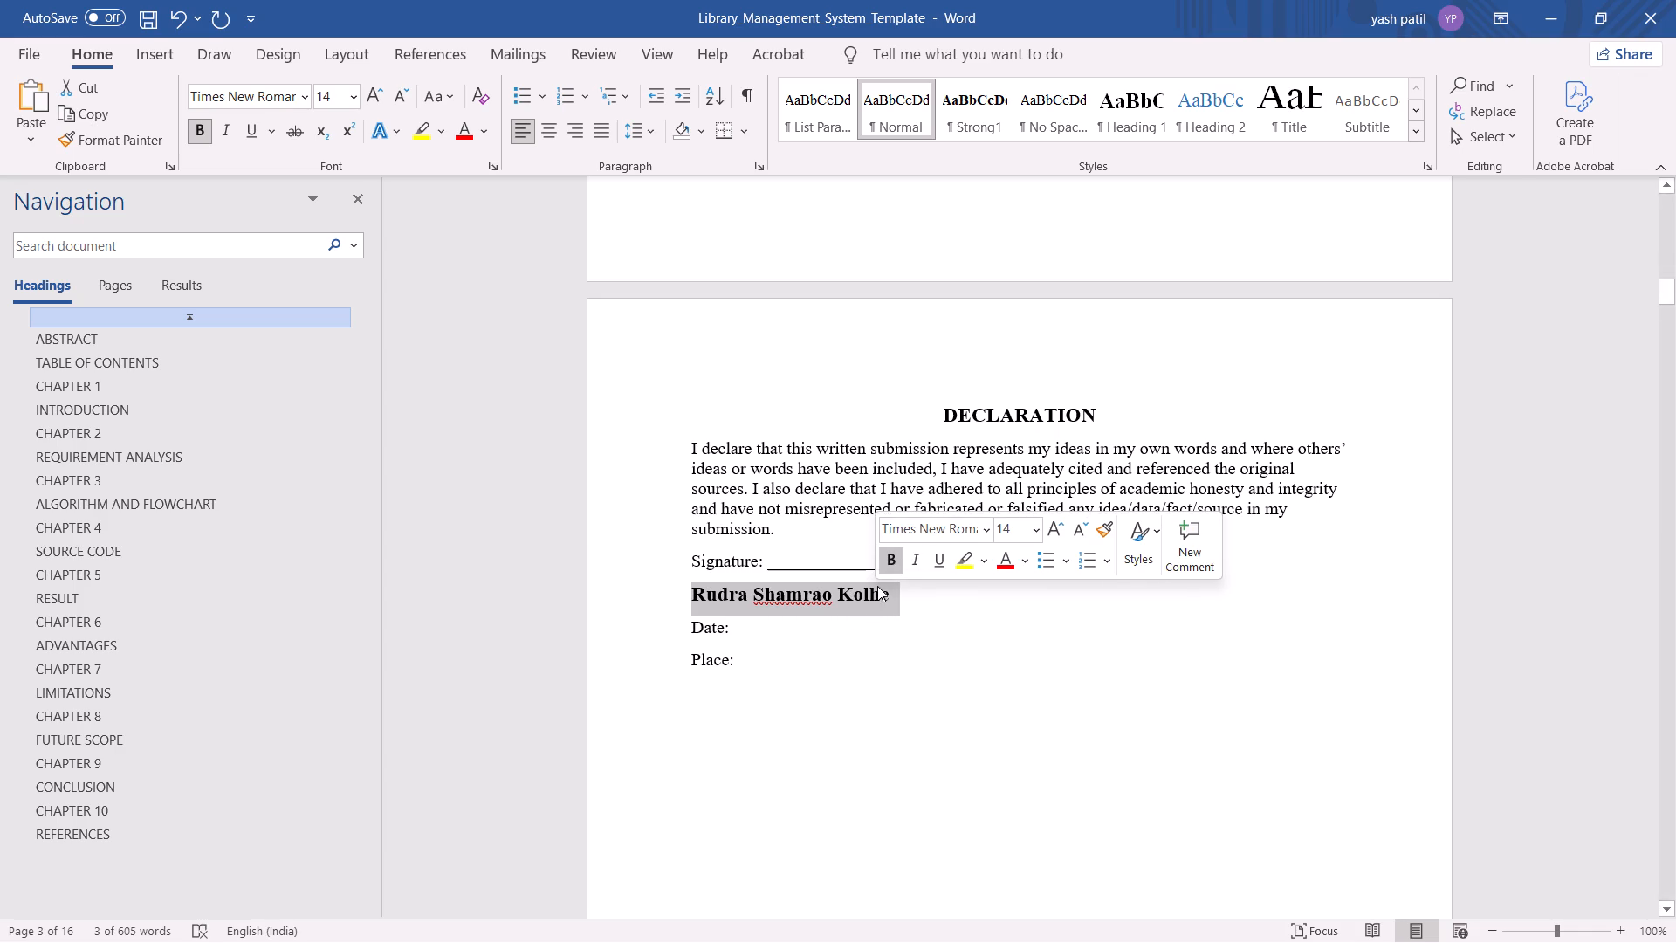
click(883, 557)
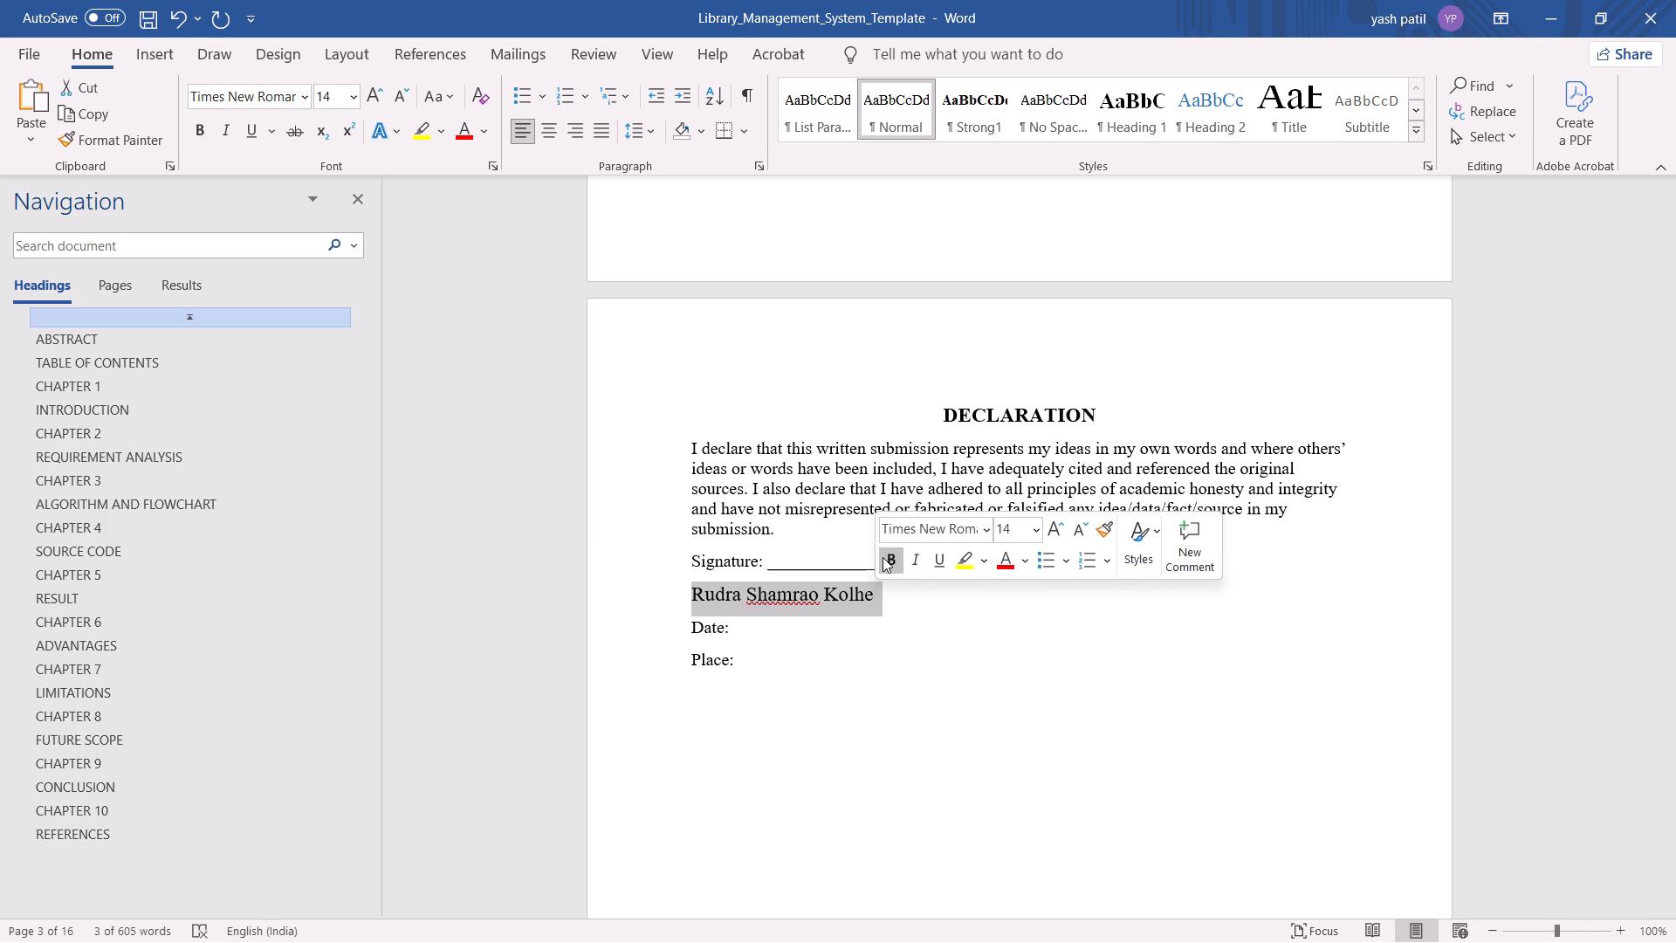
click(908, 740)
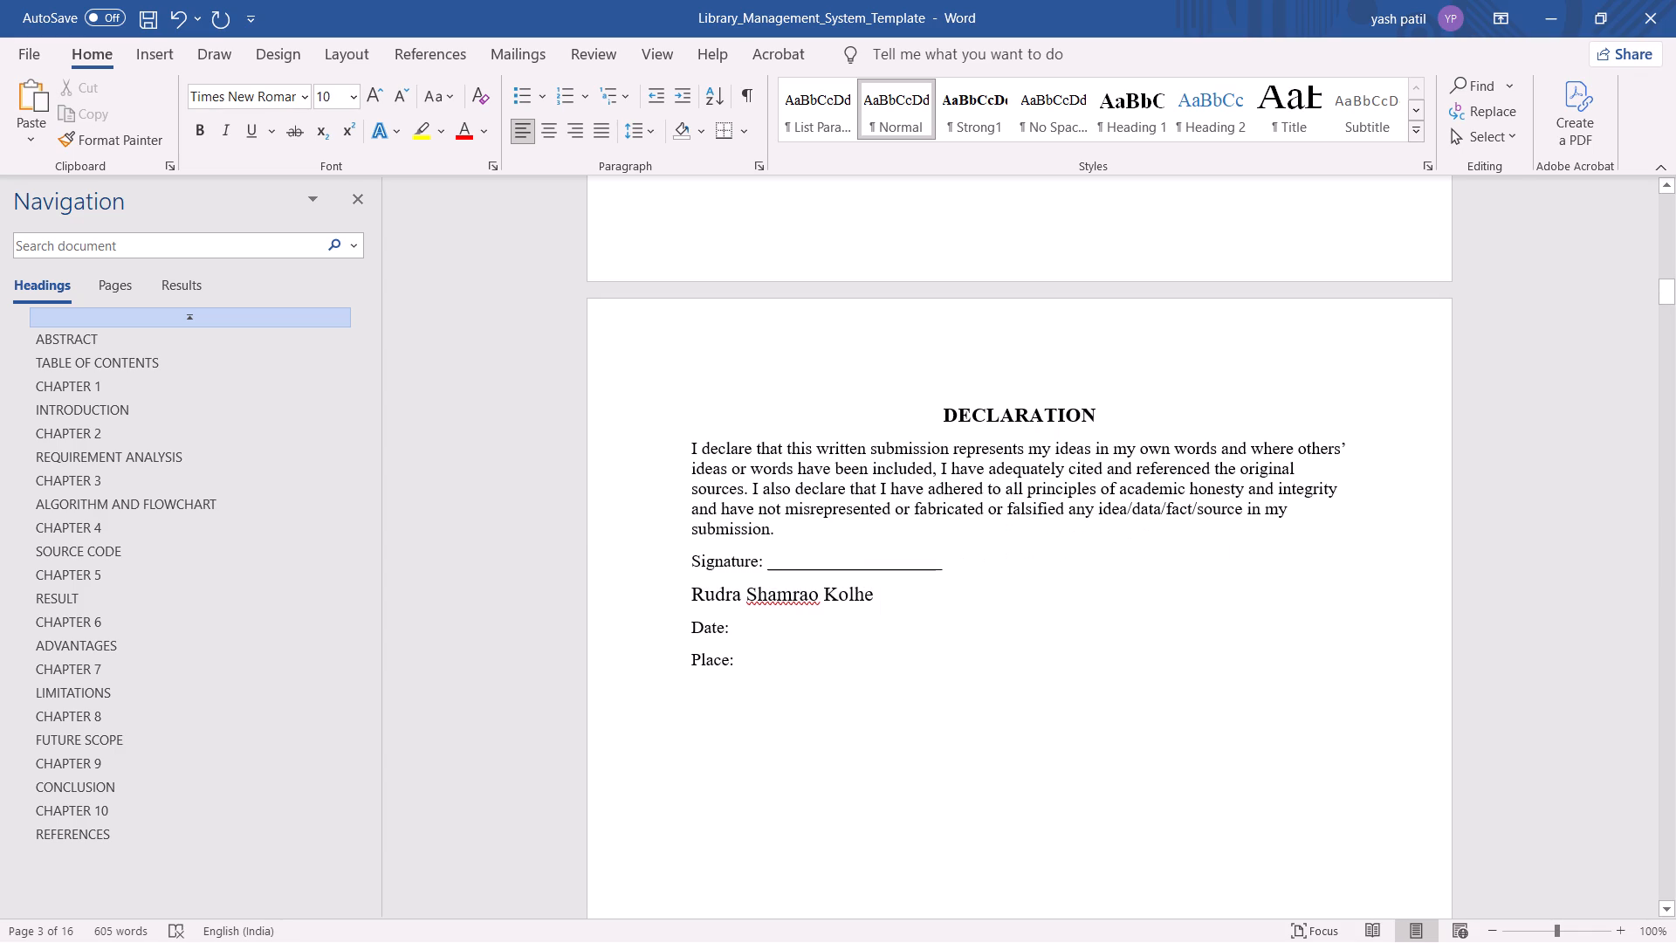
Add an empty pair of parentheses directly after the student's name on the Declaration page.
scroll(748, 726, down, 1)
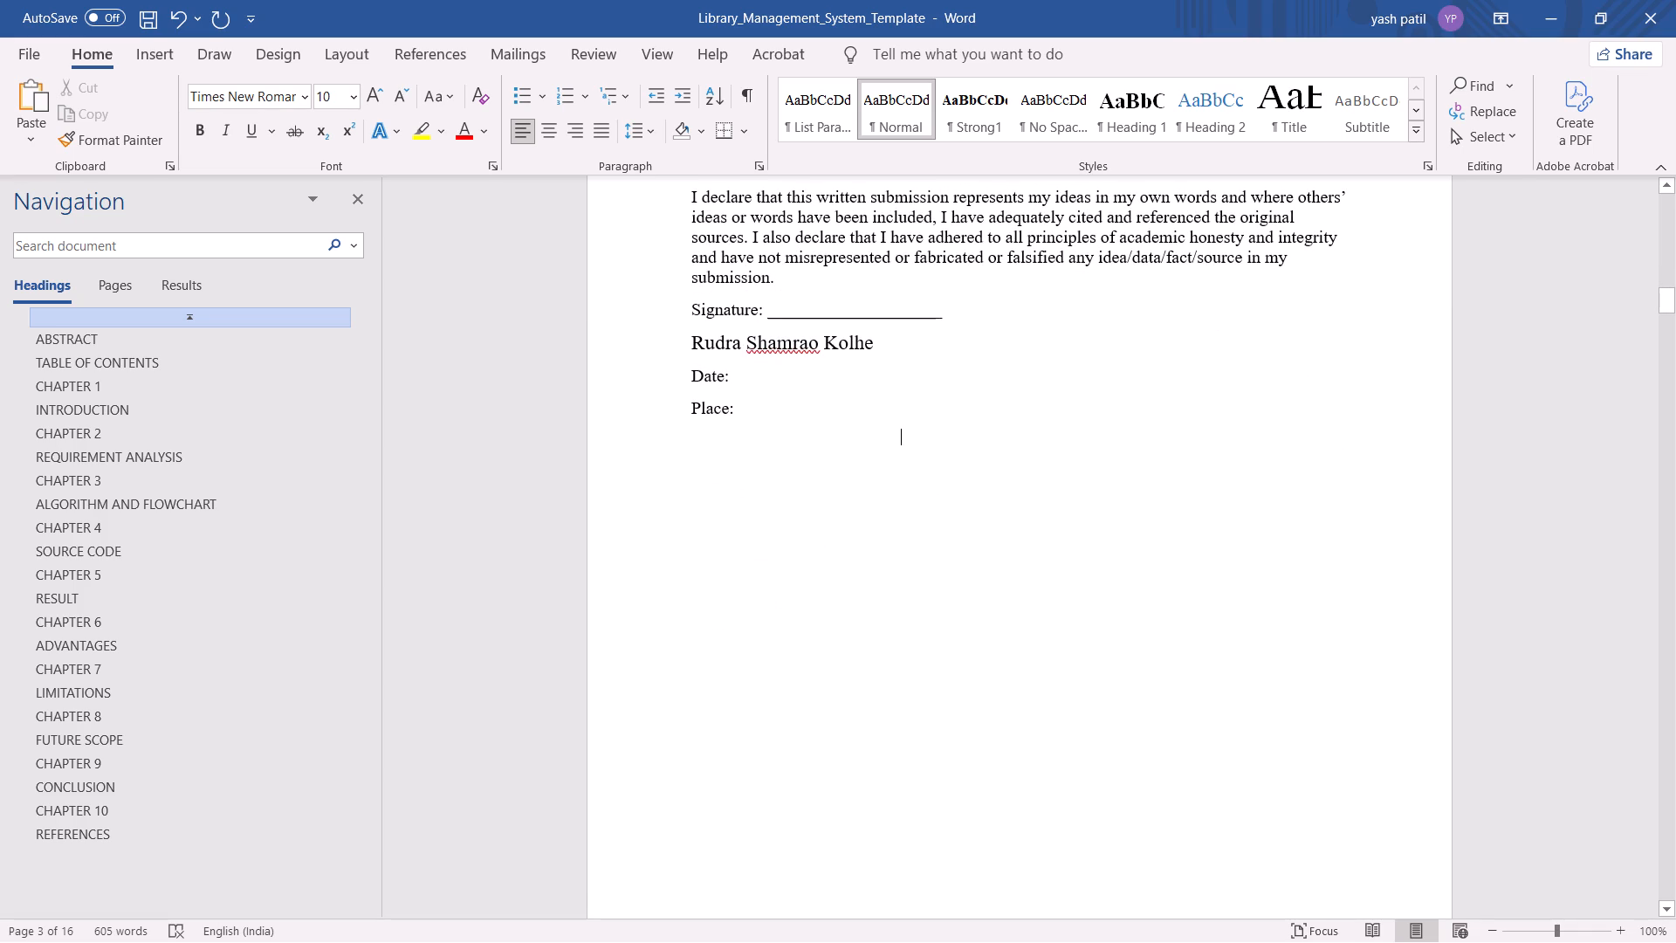
click(883, 342)
key(ctrl+9)
key(ctrl+9)
key(shift+parenleft)
key(shift+parenright)
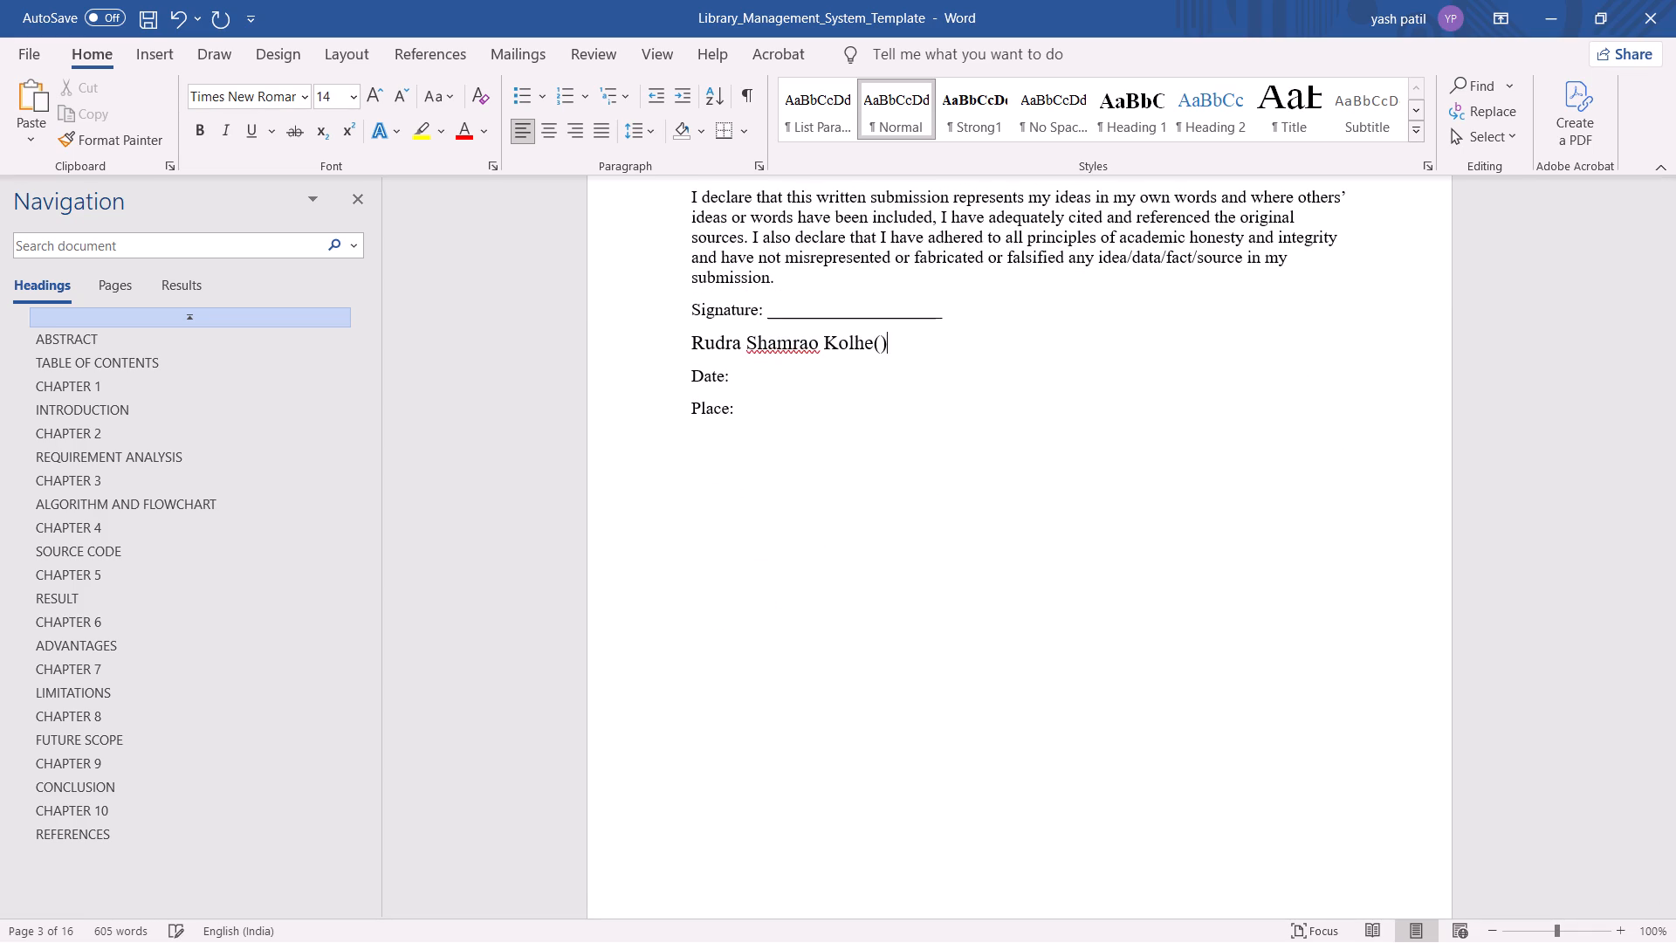
key(Left)
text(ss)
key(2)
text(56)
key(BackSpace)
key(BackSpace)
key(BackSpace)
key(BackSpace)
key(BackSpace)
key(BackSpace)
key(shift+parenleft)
Enter the student's enrollment number in capitals inside the parentheses after the name on the Declaration page.
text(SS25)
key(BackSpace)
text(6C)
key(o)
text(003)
Look through the template's placeholder pages from the Abstract up to Chapter 4 to see what content they require.
scroll(788, 437, down, 6)
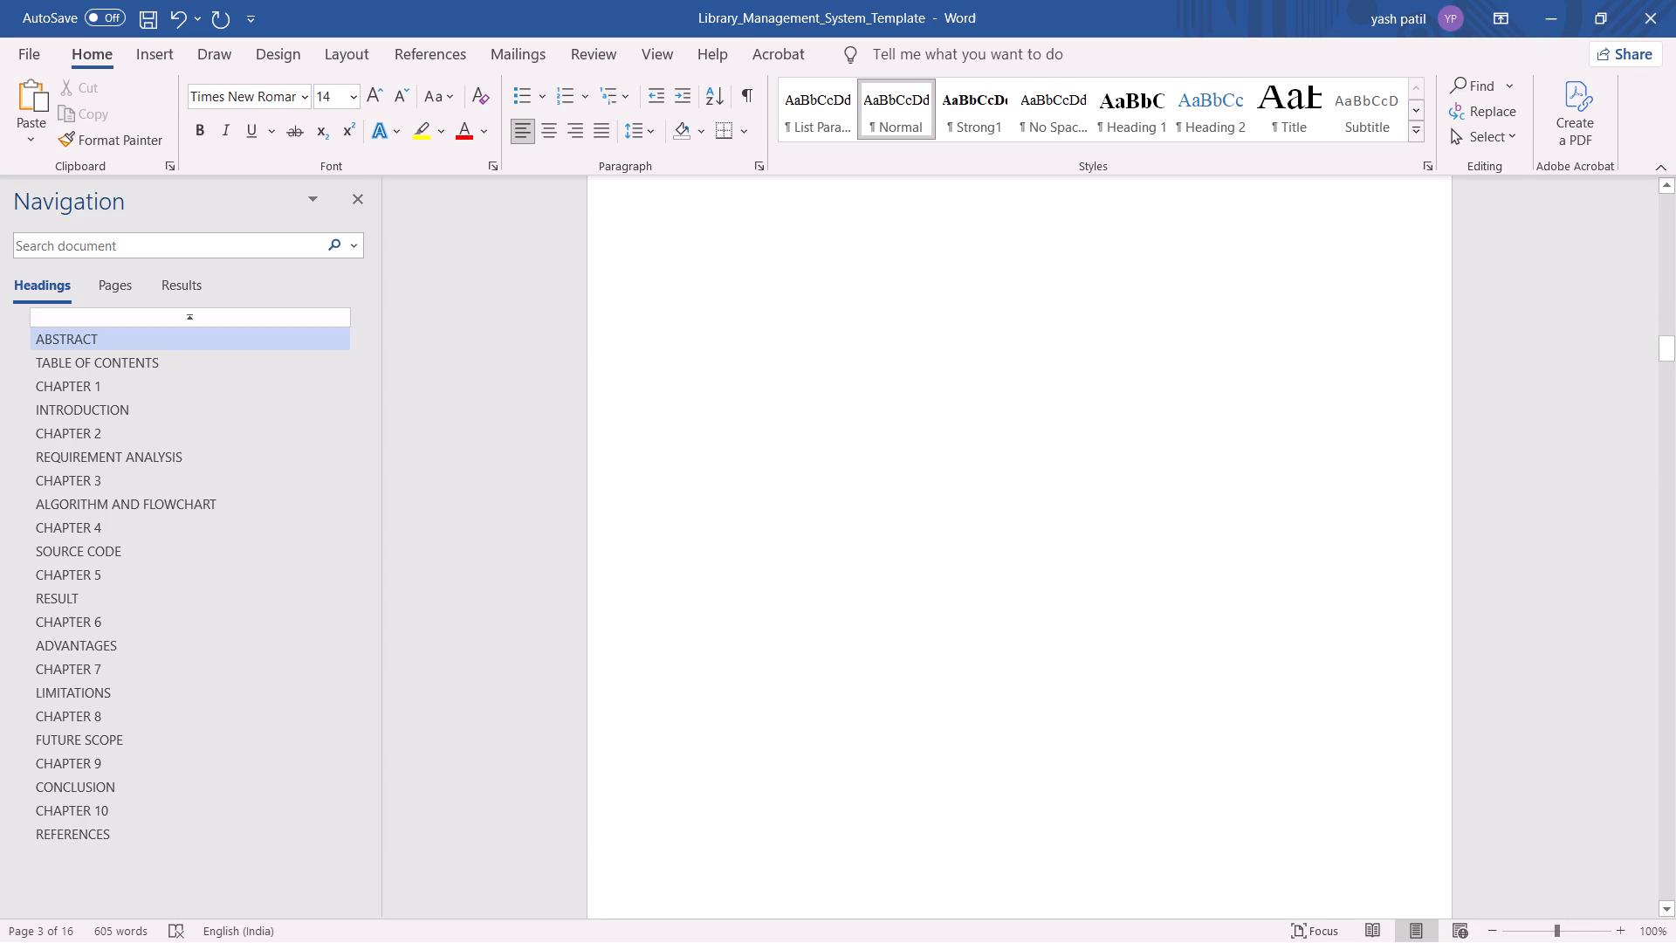
scroll(788, 437, down, 1)
scroll(795, 554, up, 2)
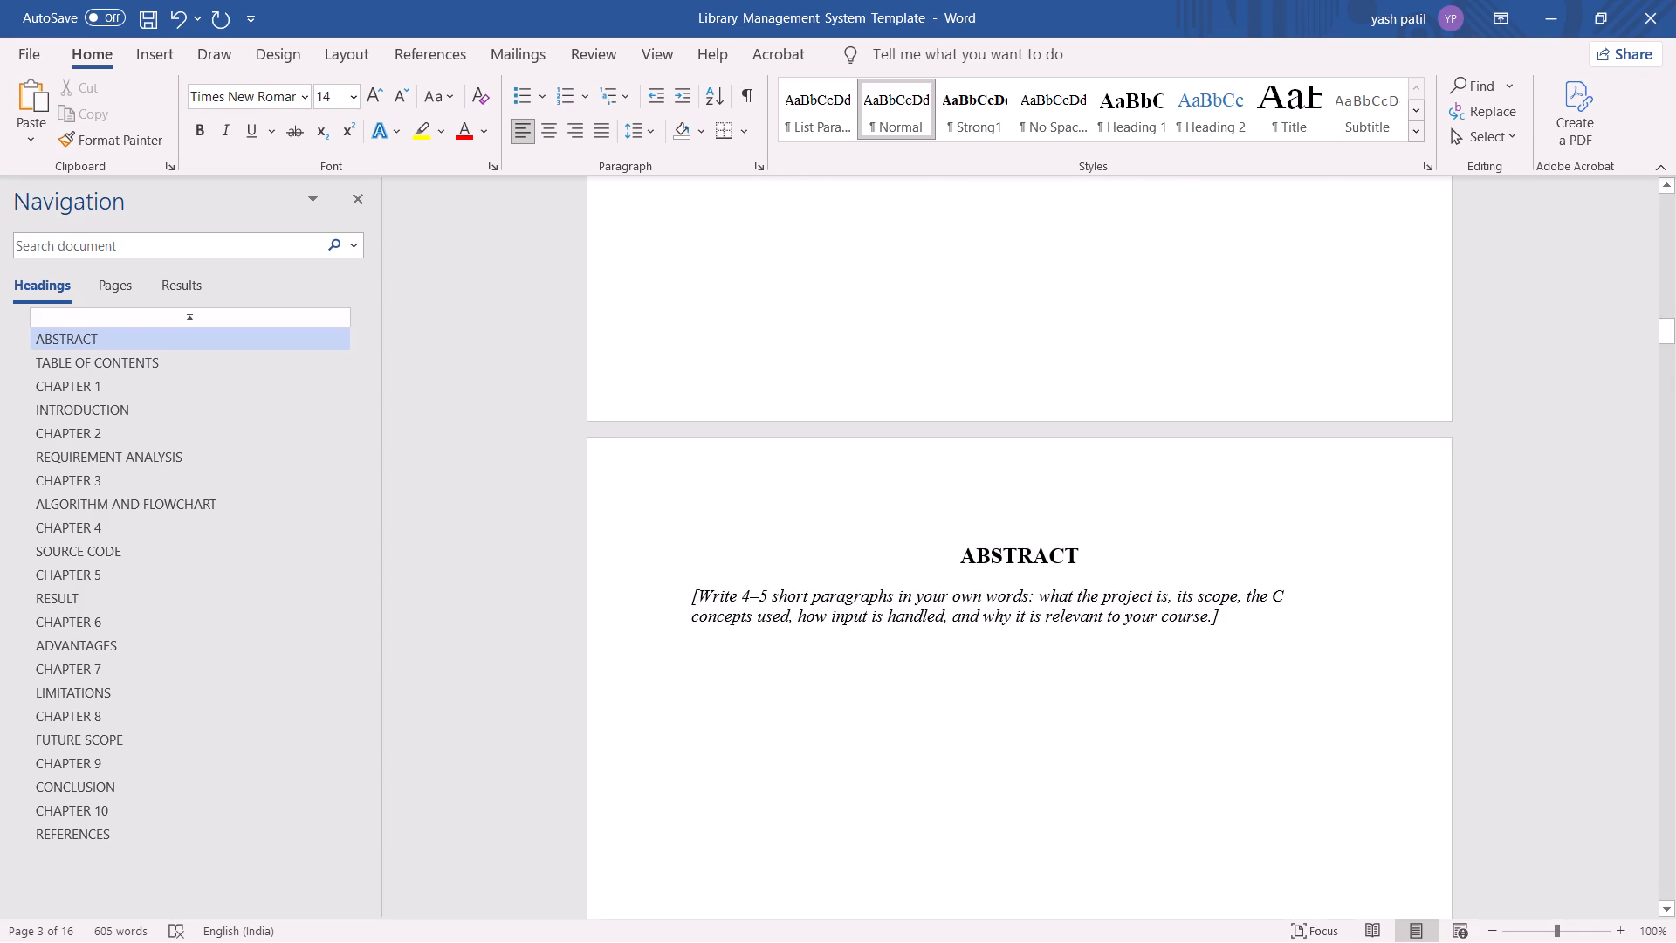
scroll(795, 554, down, 9)
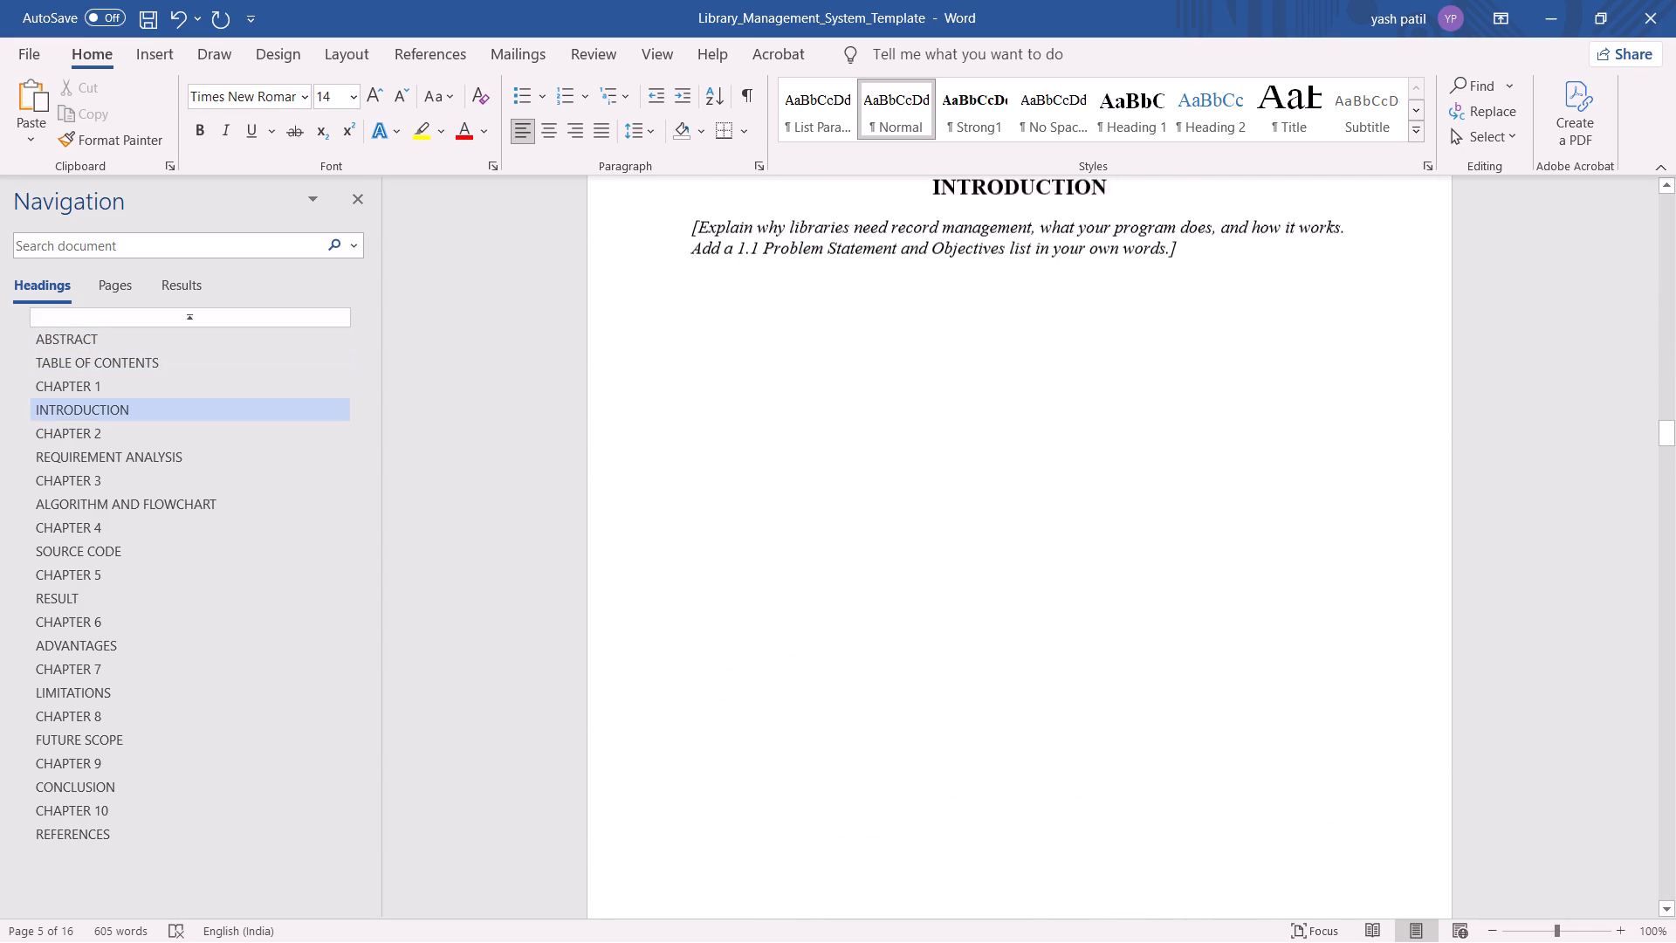
scroll(796, 507, down, 8)
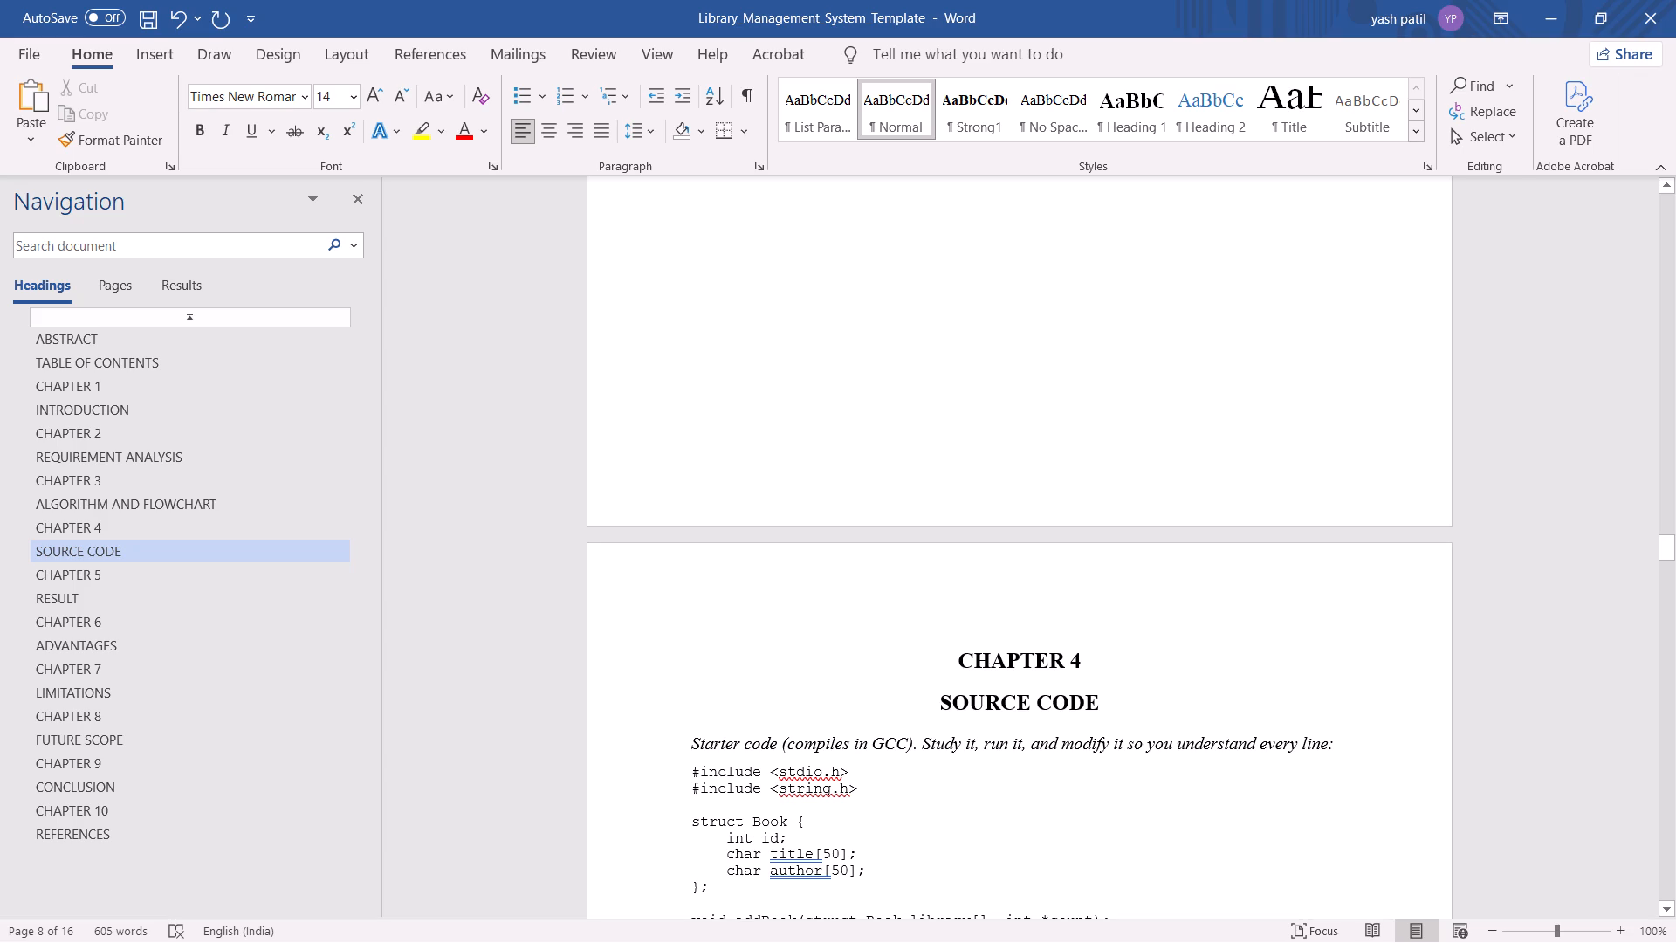
Examine the starter C code in Chapter 4 and the Algorithm and Flowchart instructions in Chapter 3.
scroll(807, 615, down, 1)
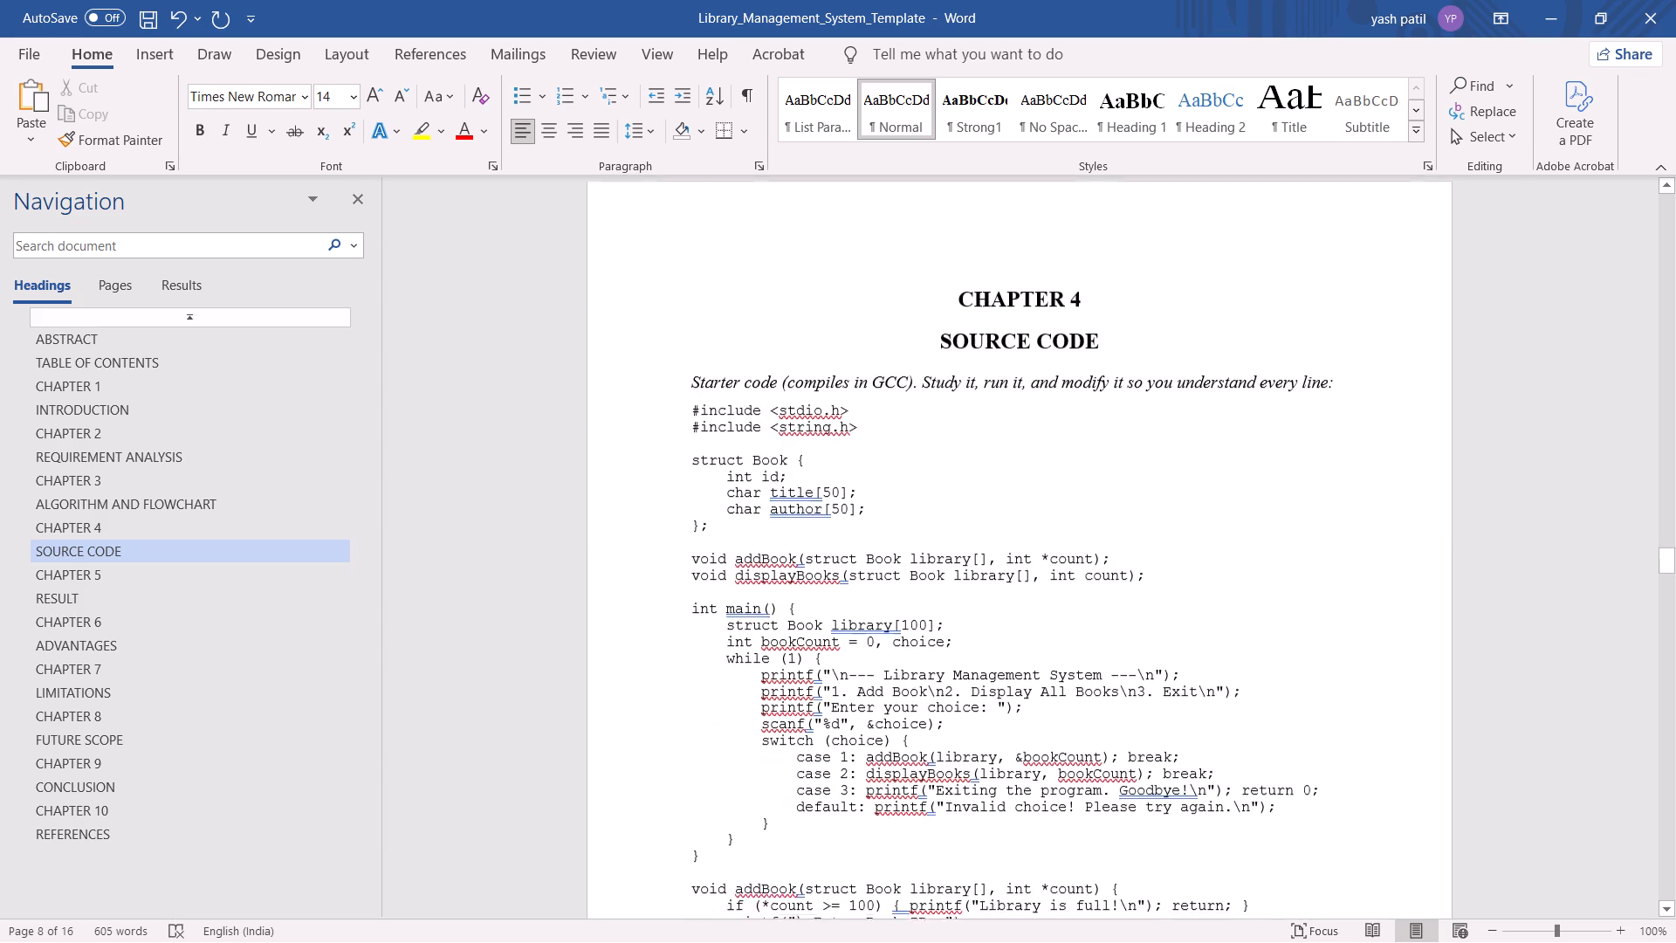
scroll(807, 615, down, 4)
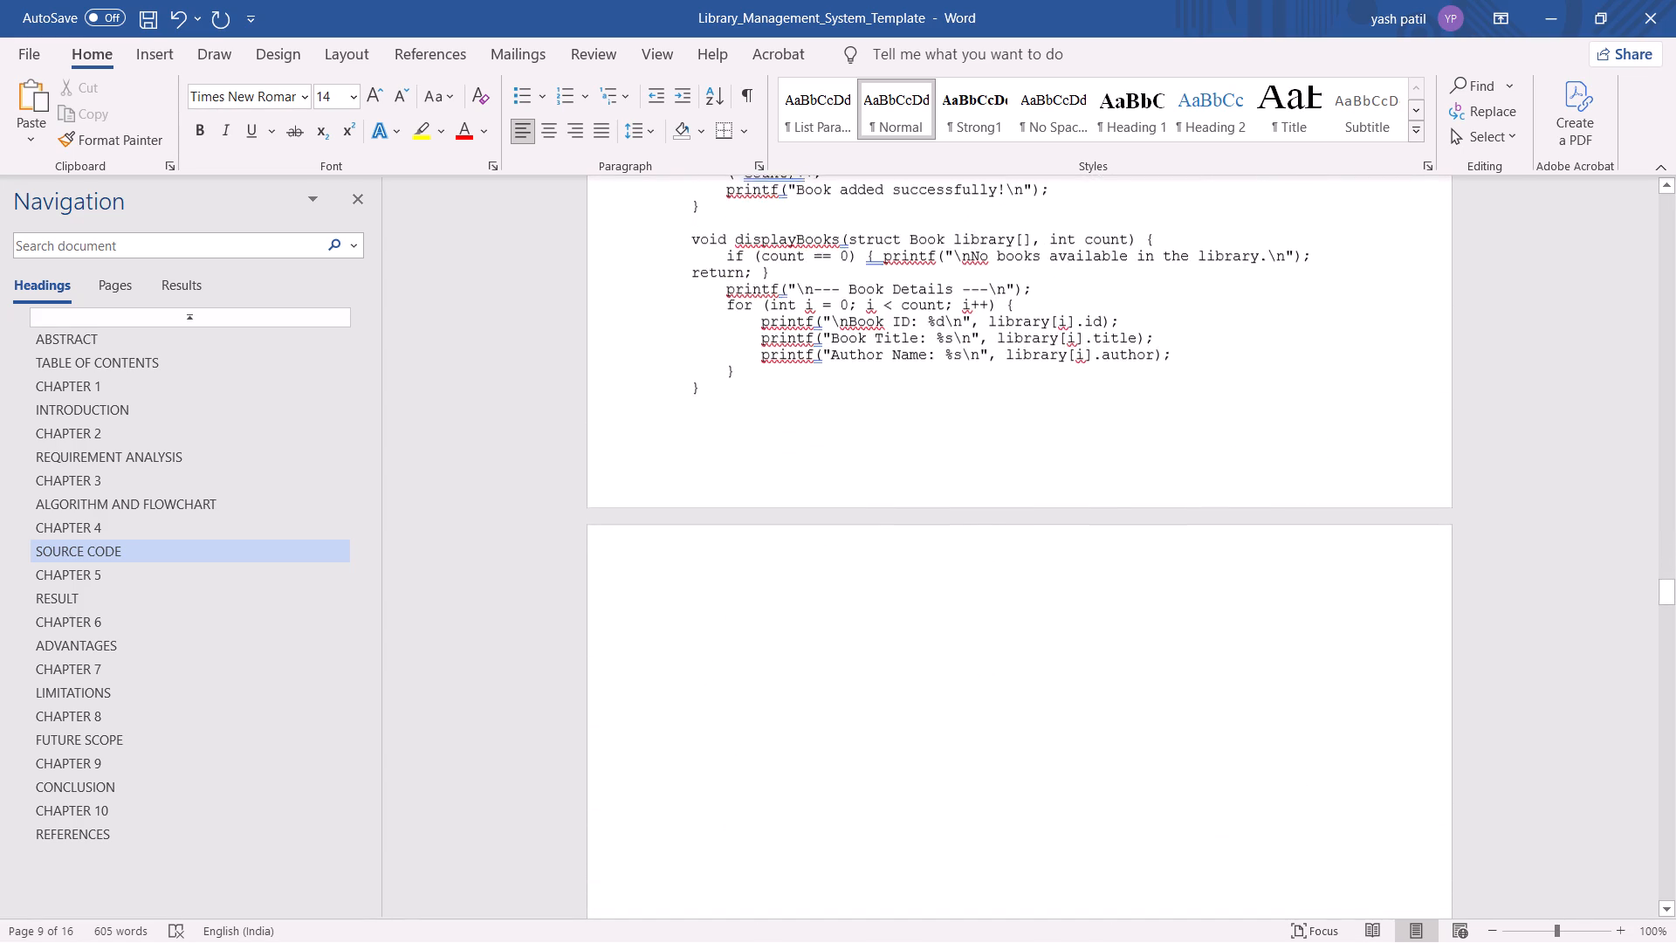
scroll(807, 615, down, 1)
scroll(807, 615, up, 2)
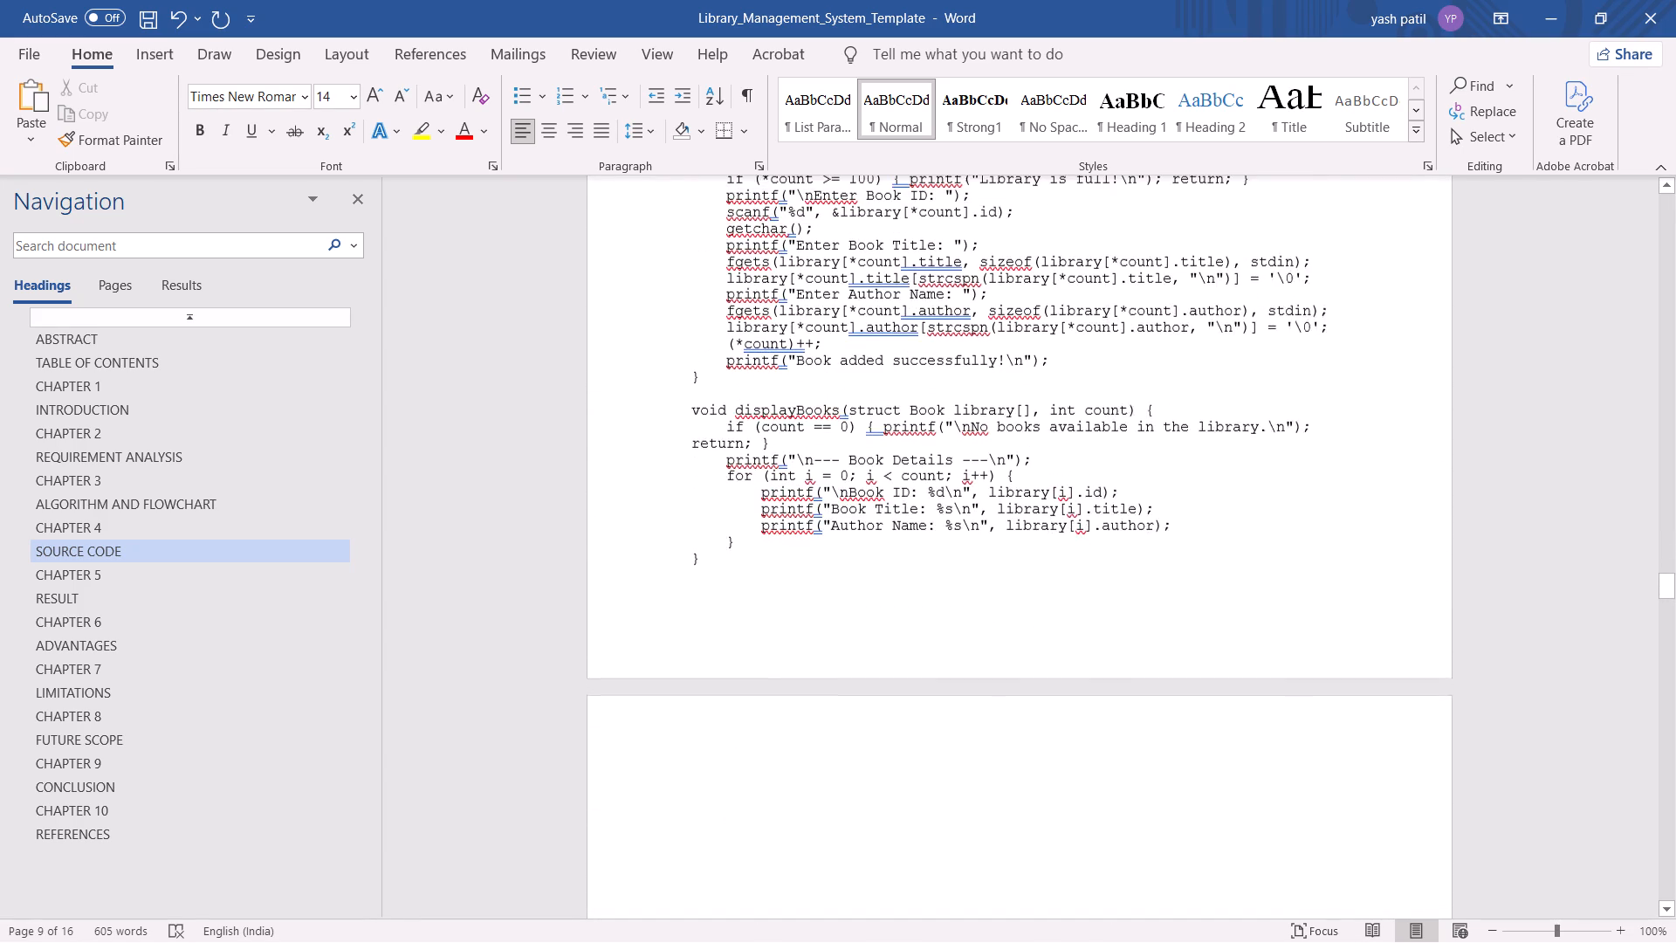
scroll(807, 615, up, 3)
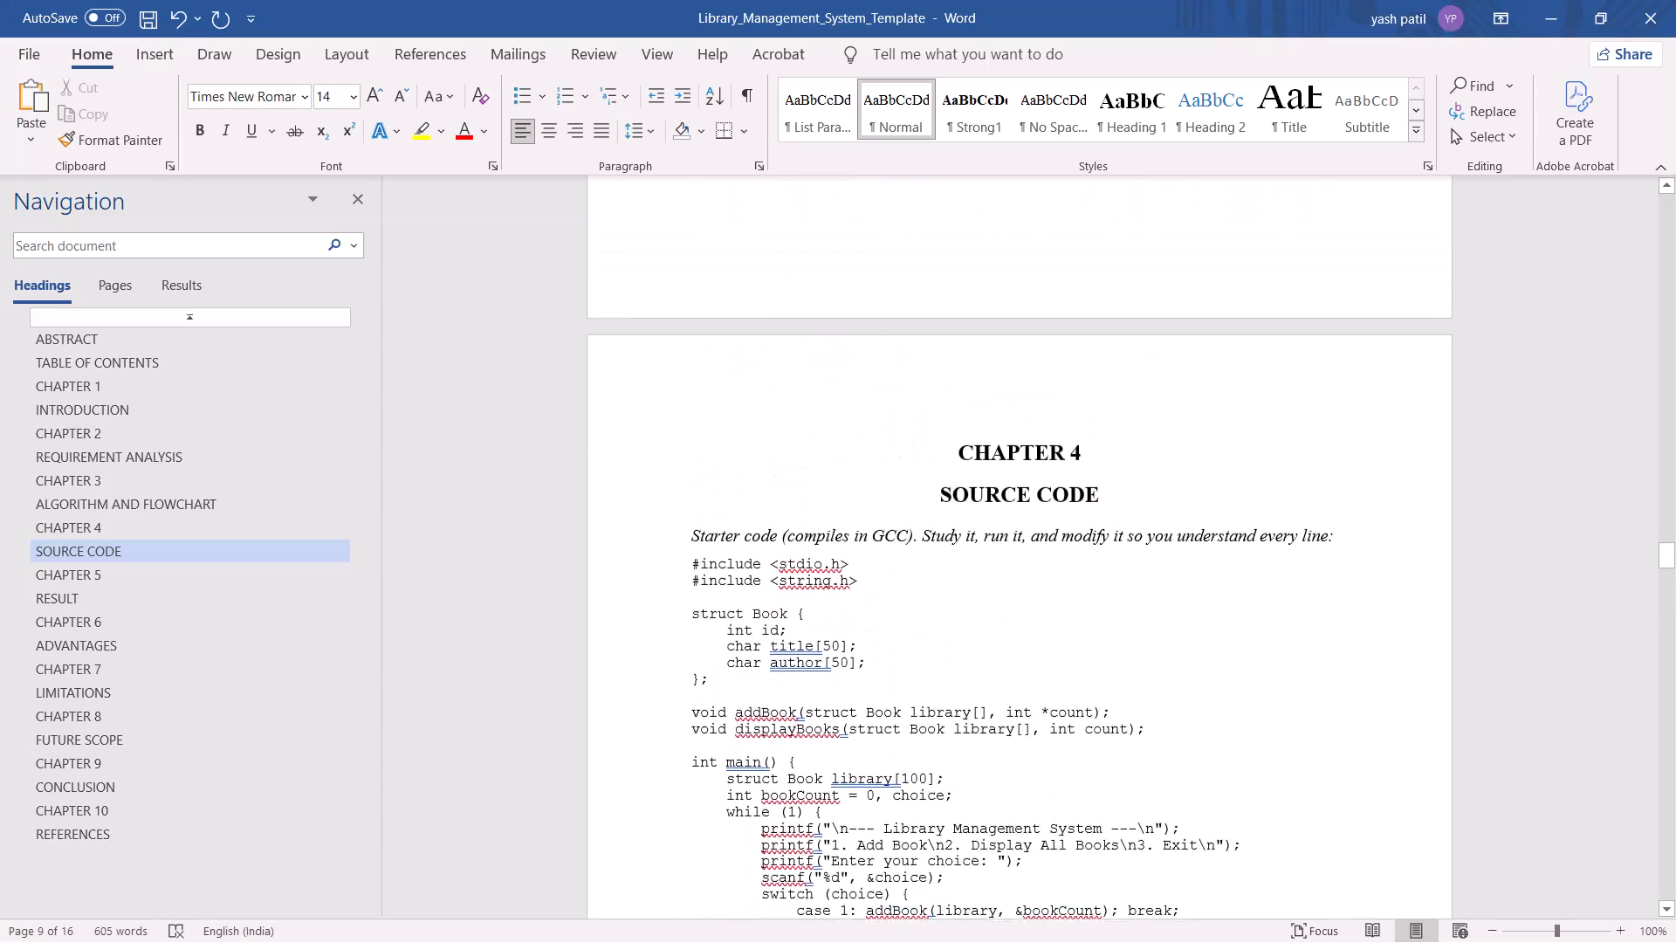
scroll(807, 615, up, 1)
scroll(805, 608, down, 2)
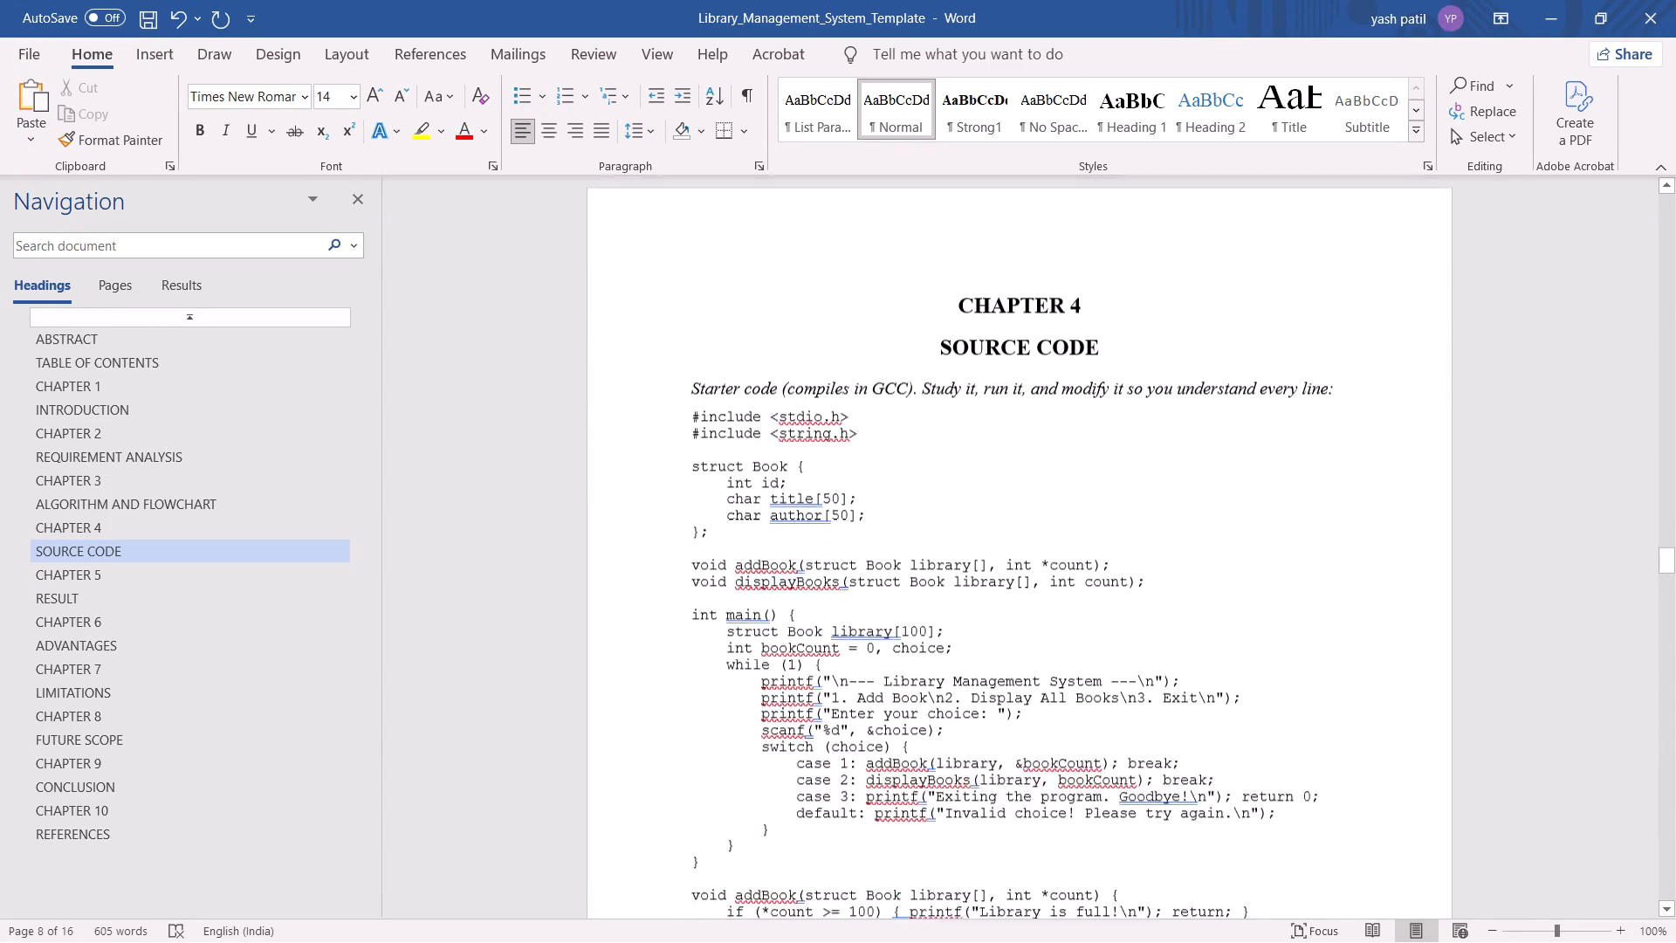
scroll(798, 546, down, 1)
scroll(795, 475, up, 3)
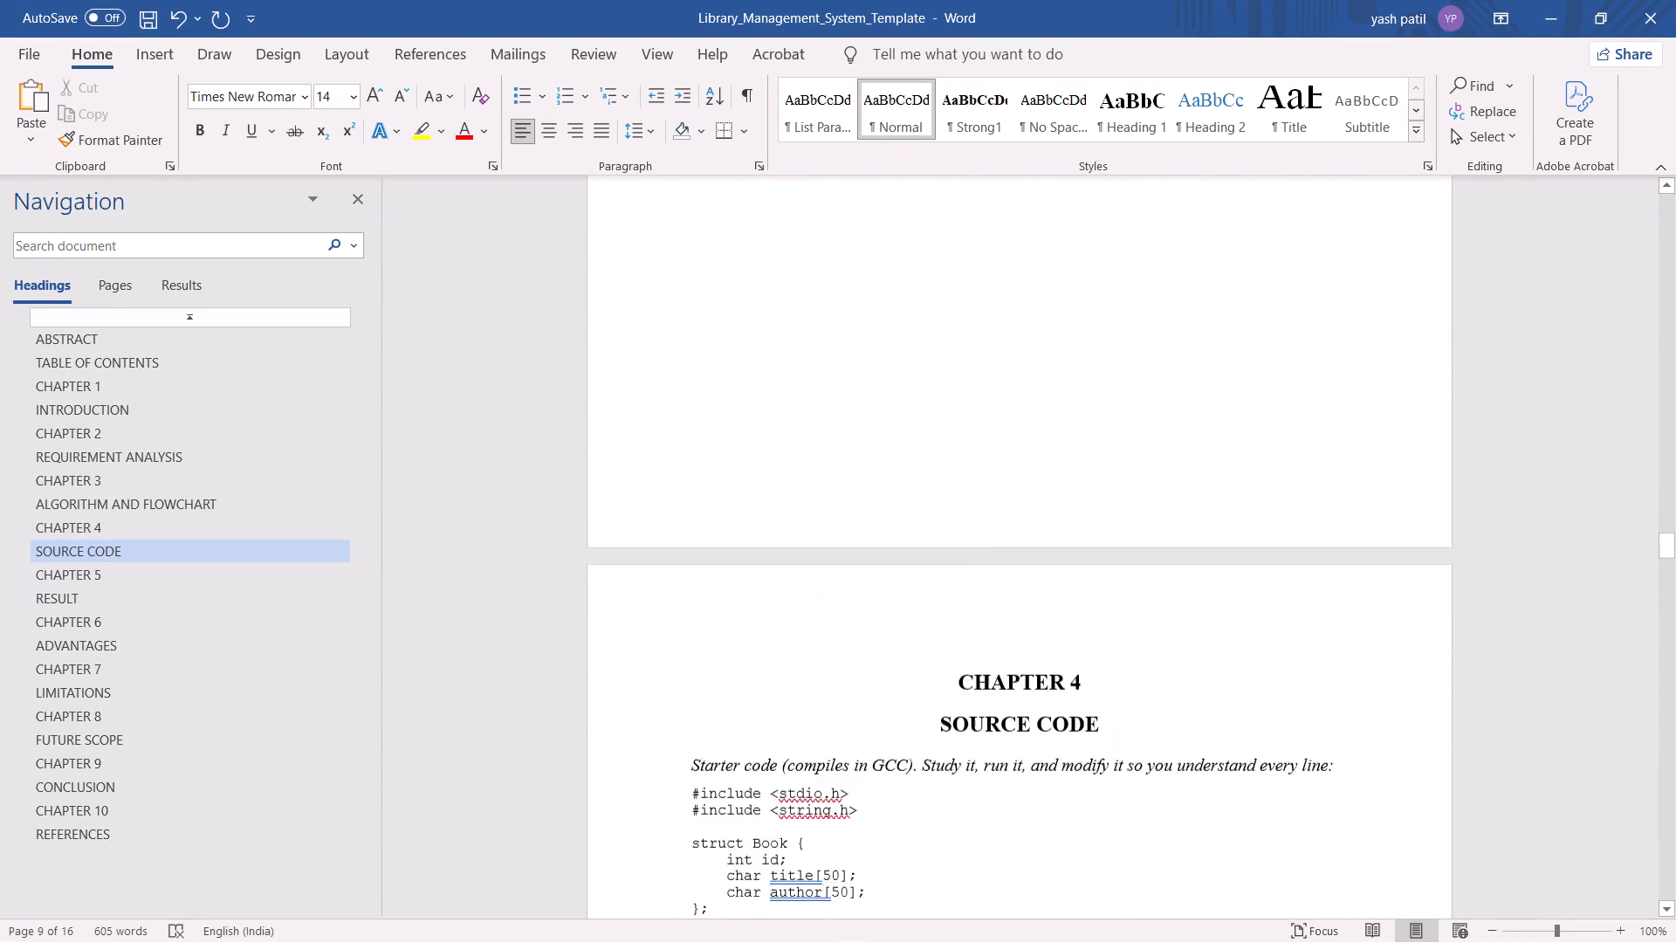
scroll(795, 475, up, 5)
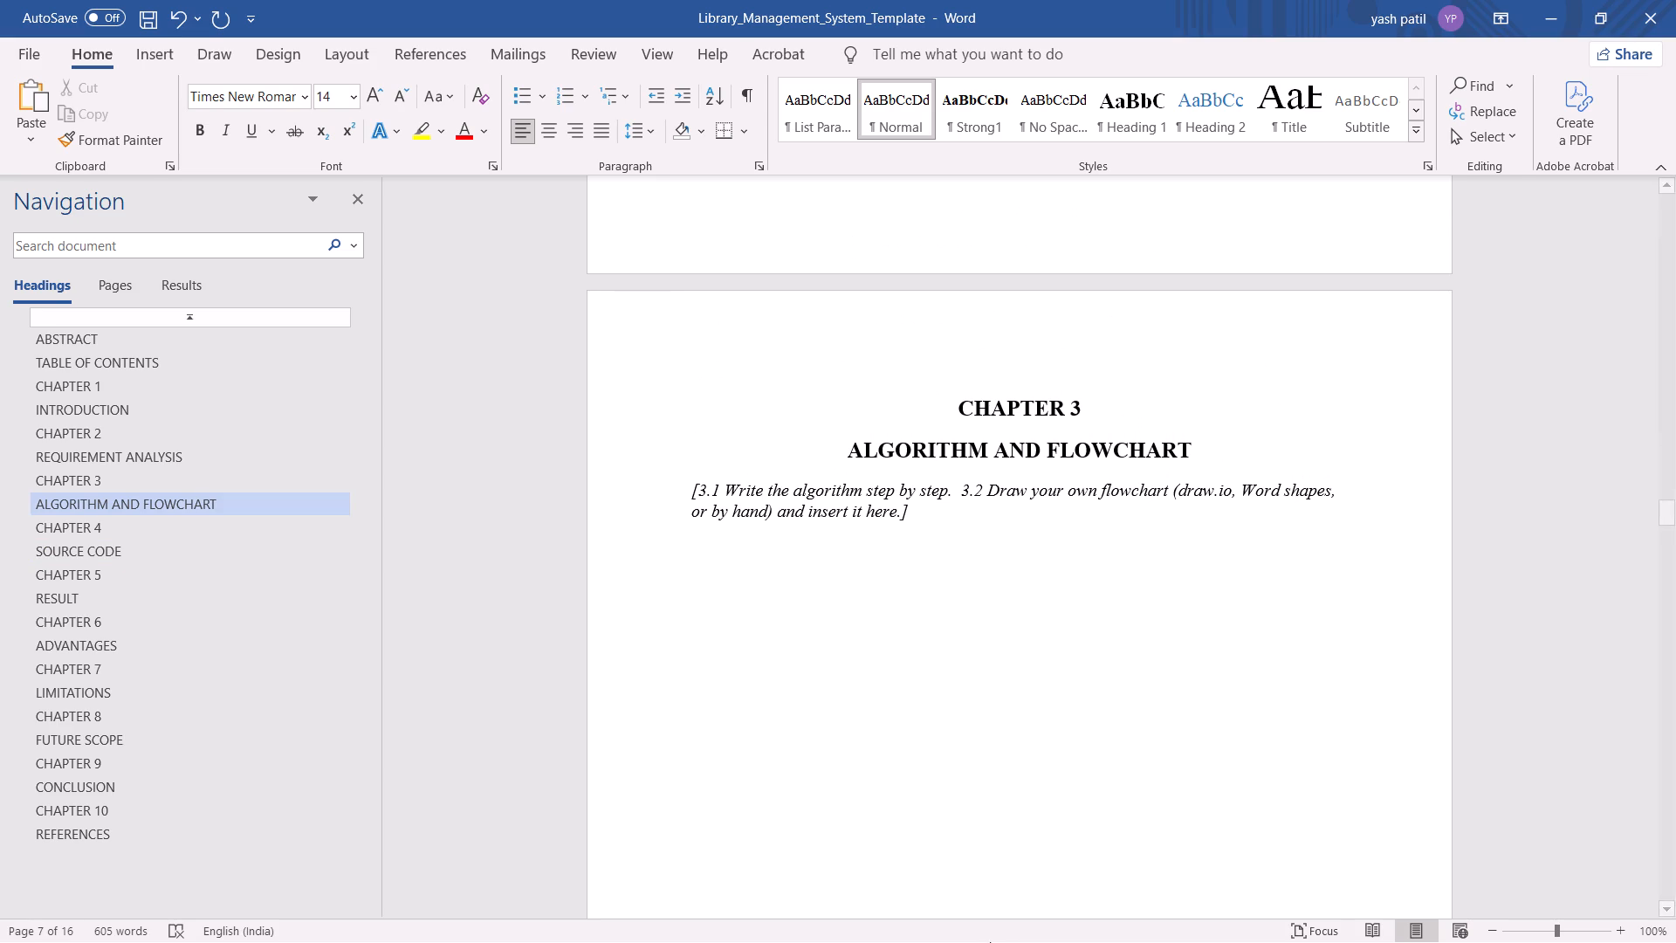
Minimize the Word document window.
click(1542, 11)
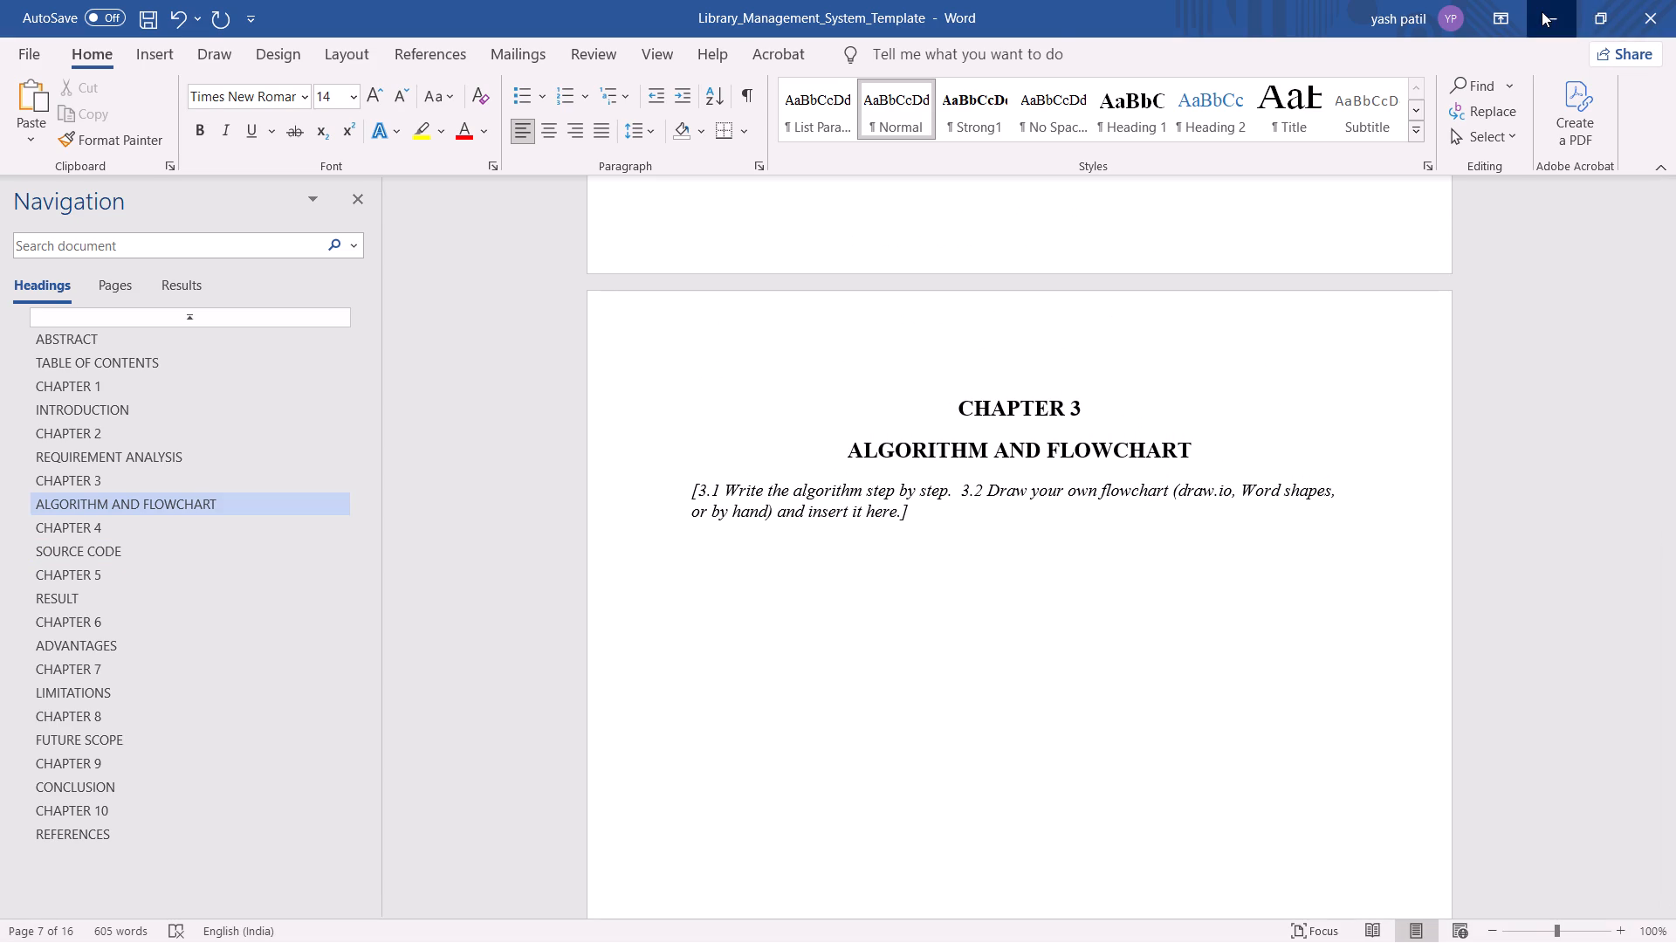
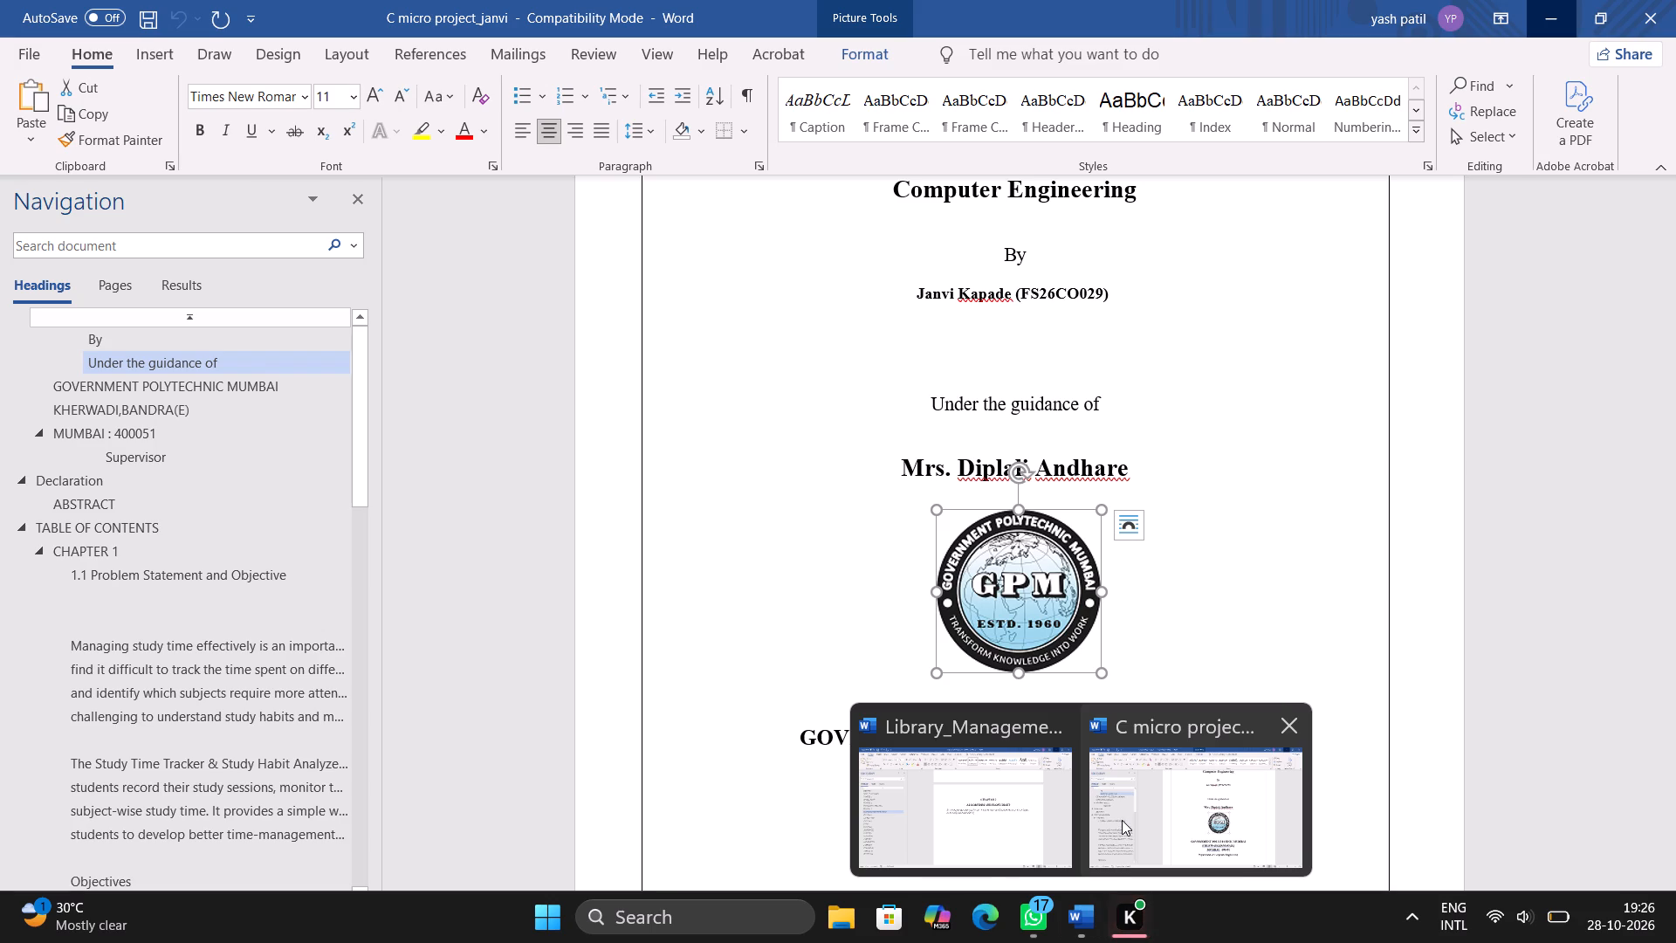
Bring up the Library_Management_System_Template document and return to its title page.
click(1122, 820)
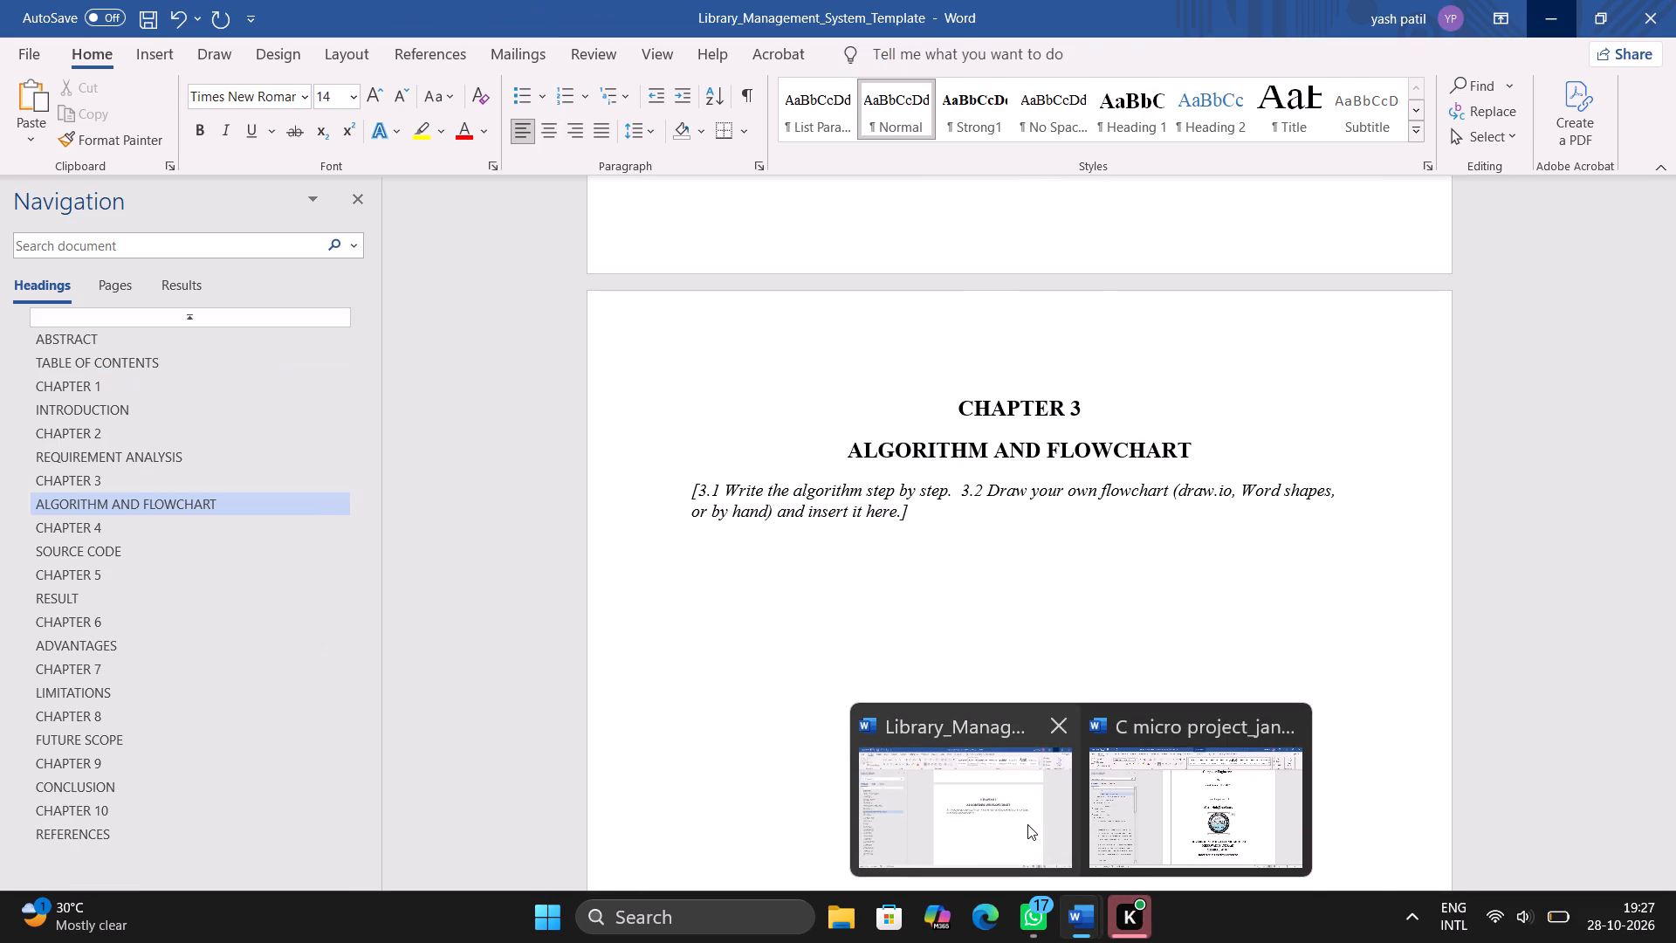
click(1027, 823)
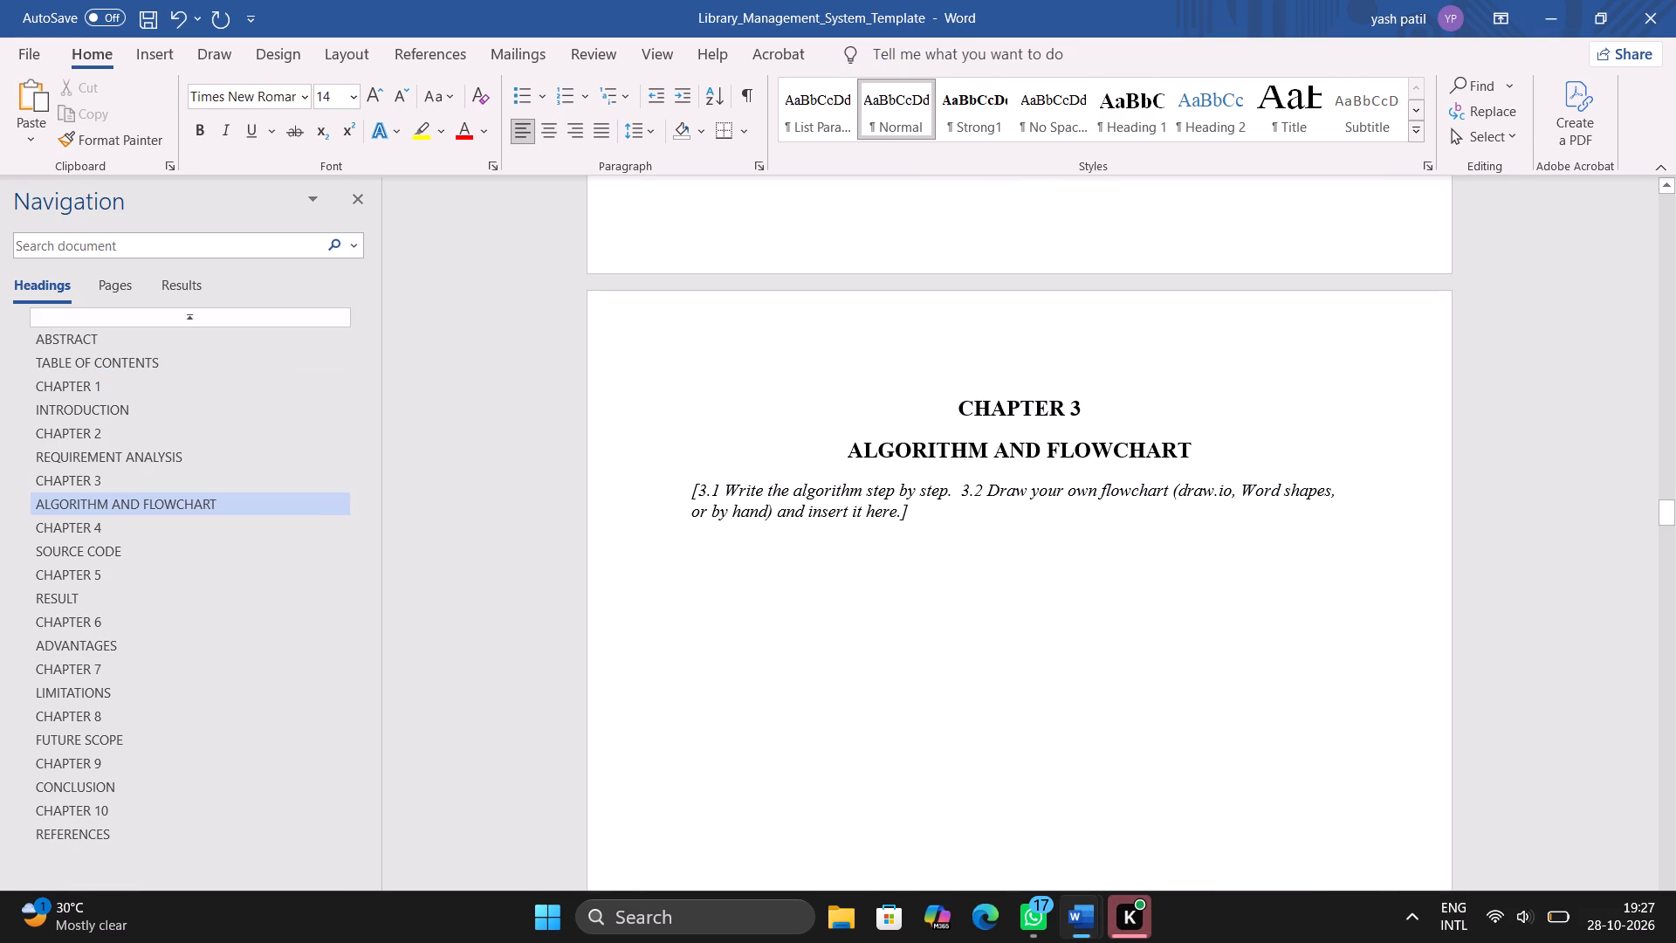
scroll(1091, 696, down, 3)
scroll(1091, 696, up, 7)
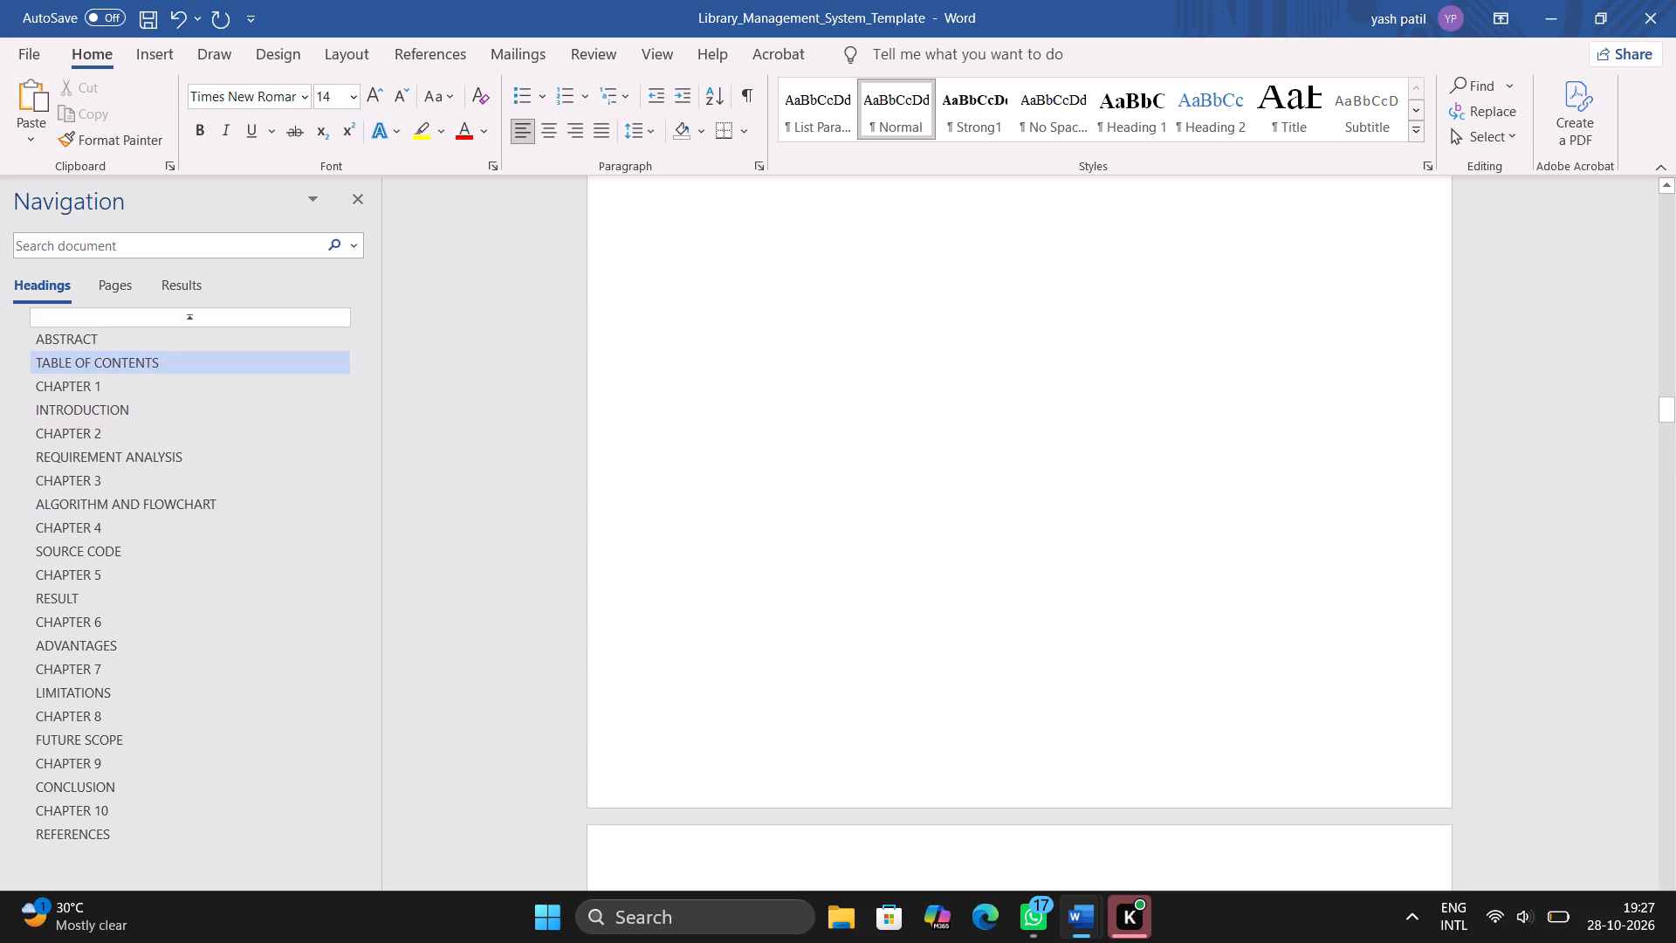
scroll(1091, 696, up, 12)
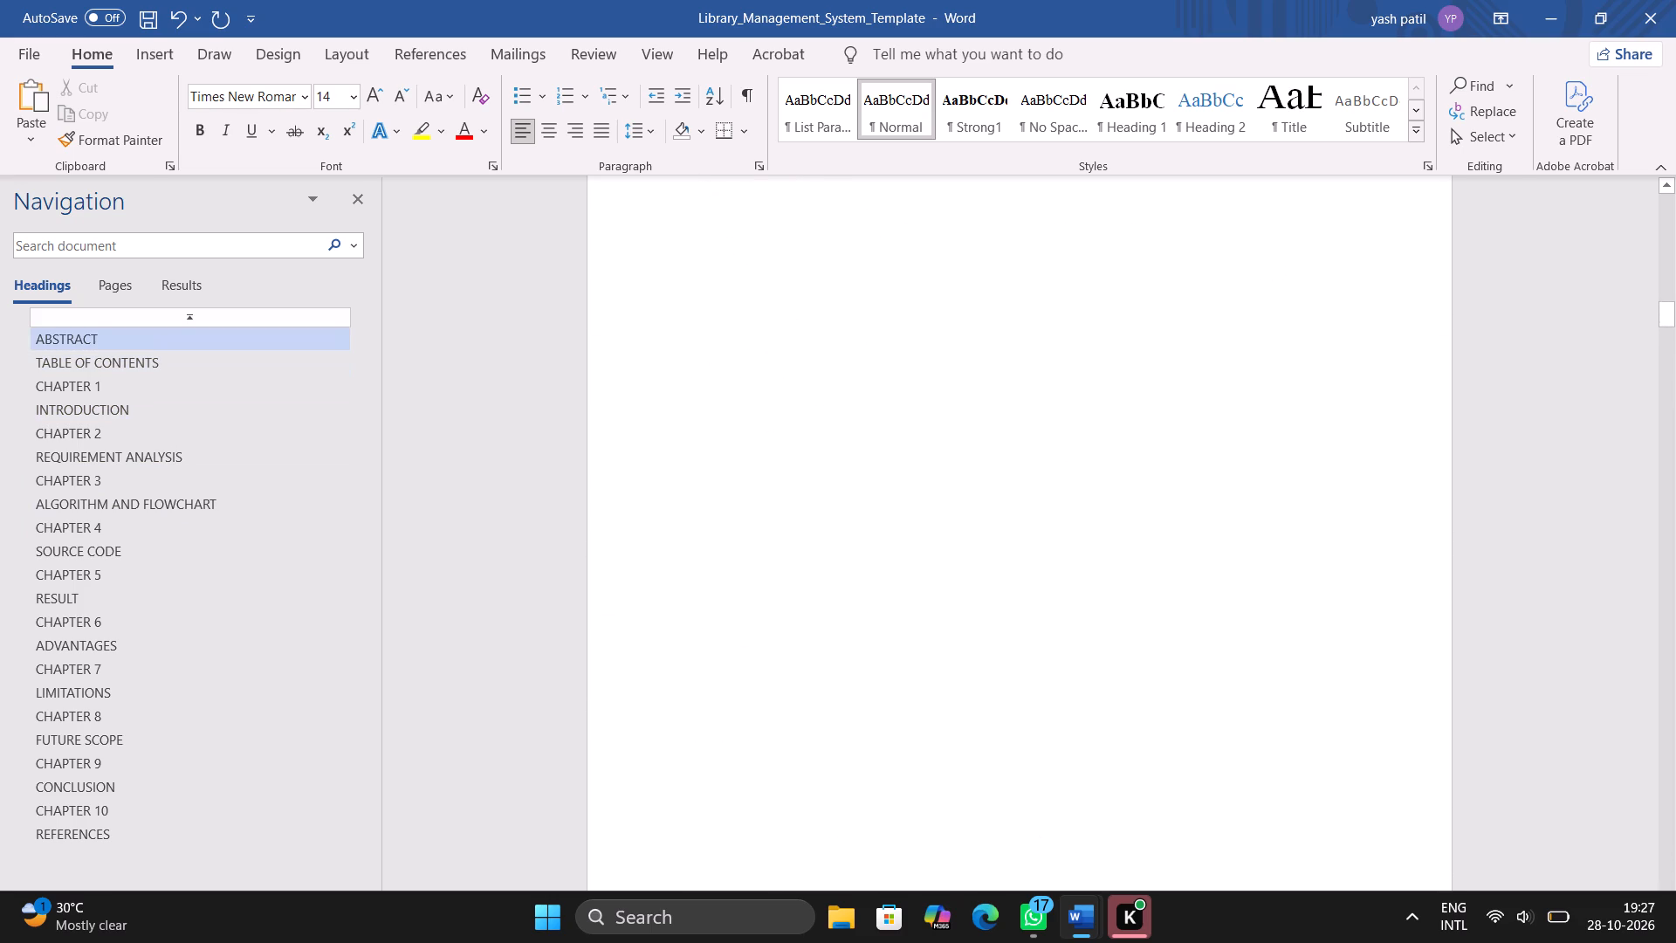
scroll(1091, 696, up, 8)
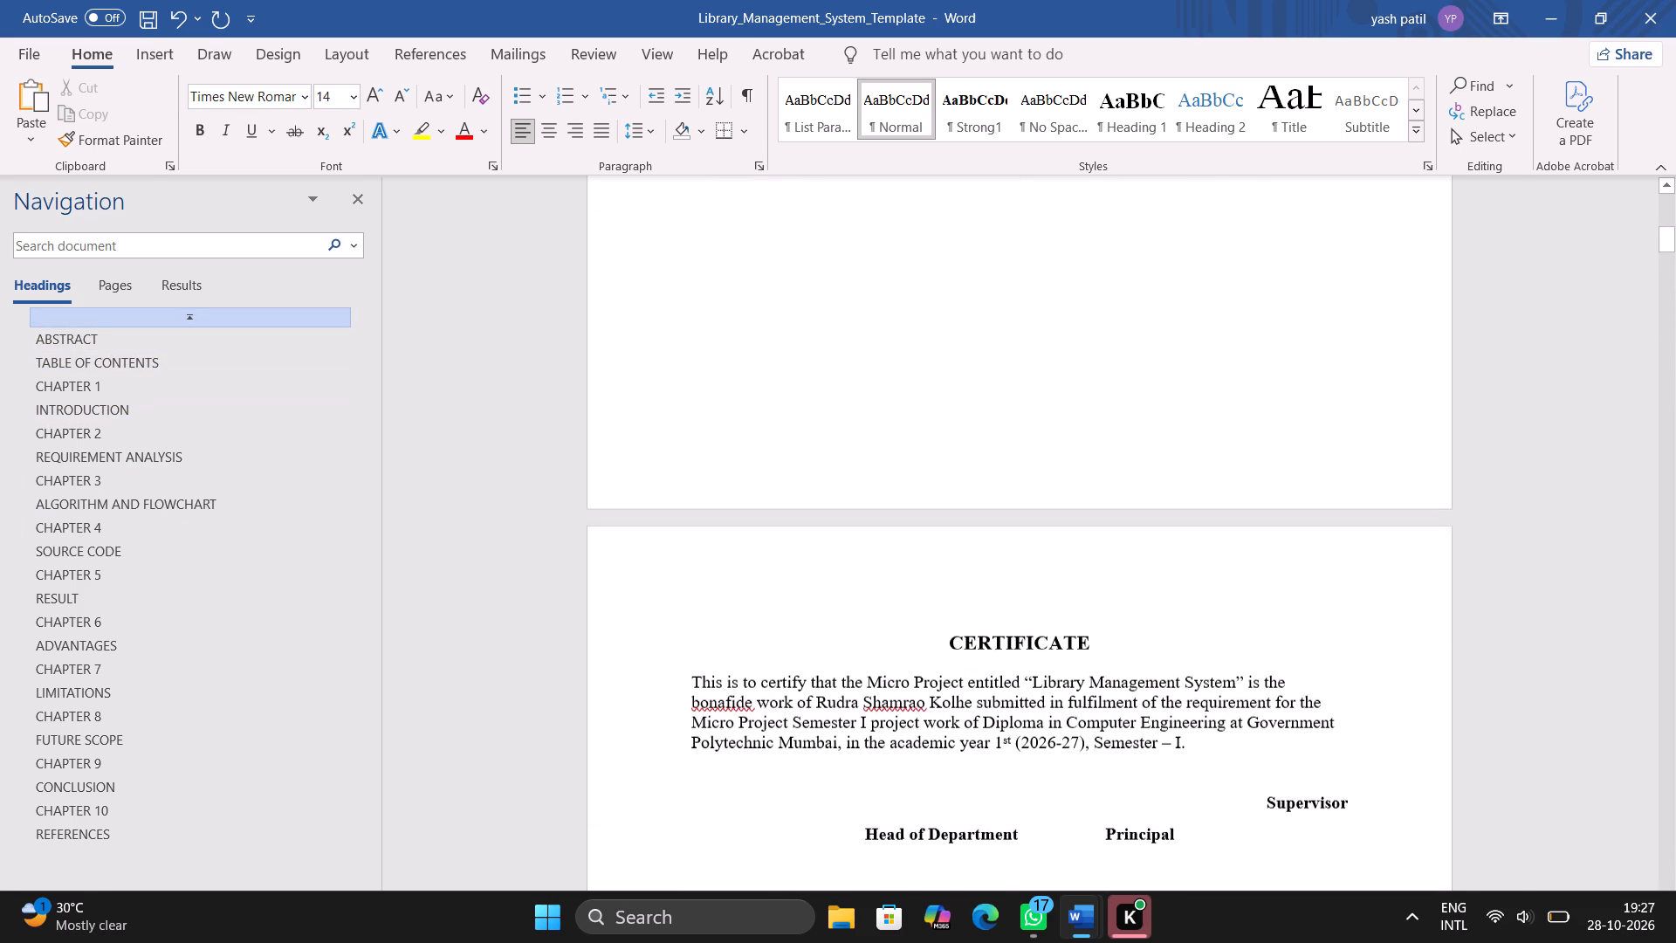
scroll(1091, 696, up, 4)
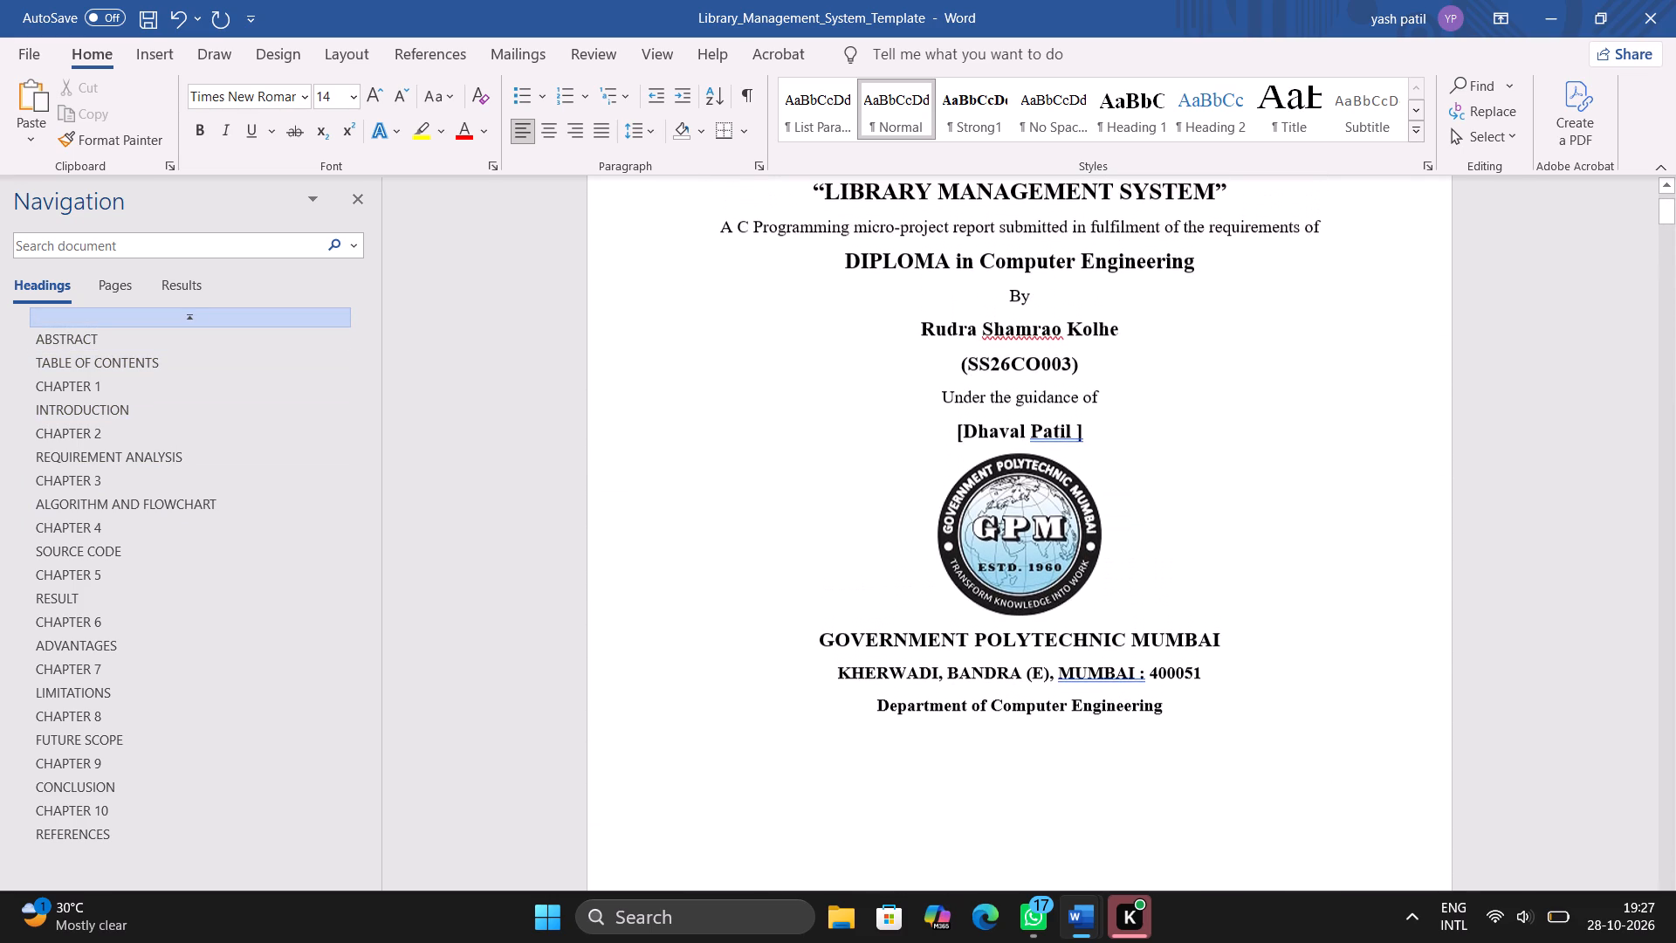
scroll(1091, 696, up, 3)
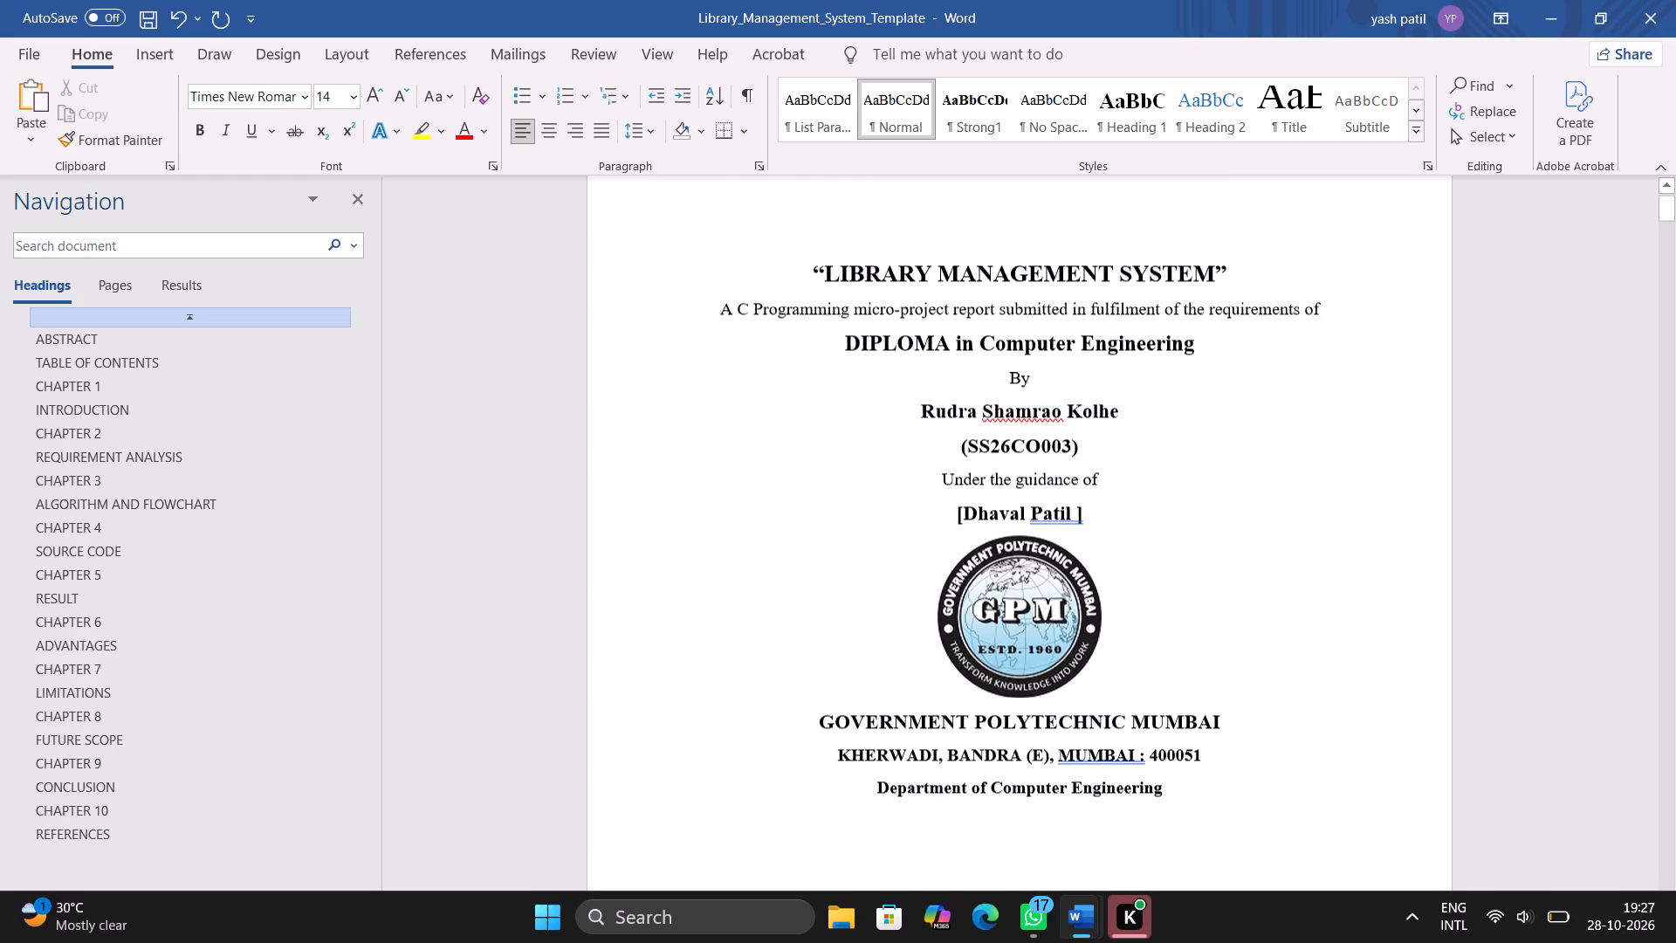
scroll(1091, 696, up, 1)
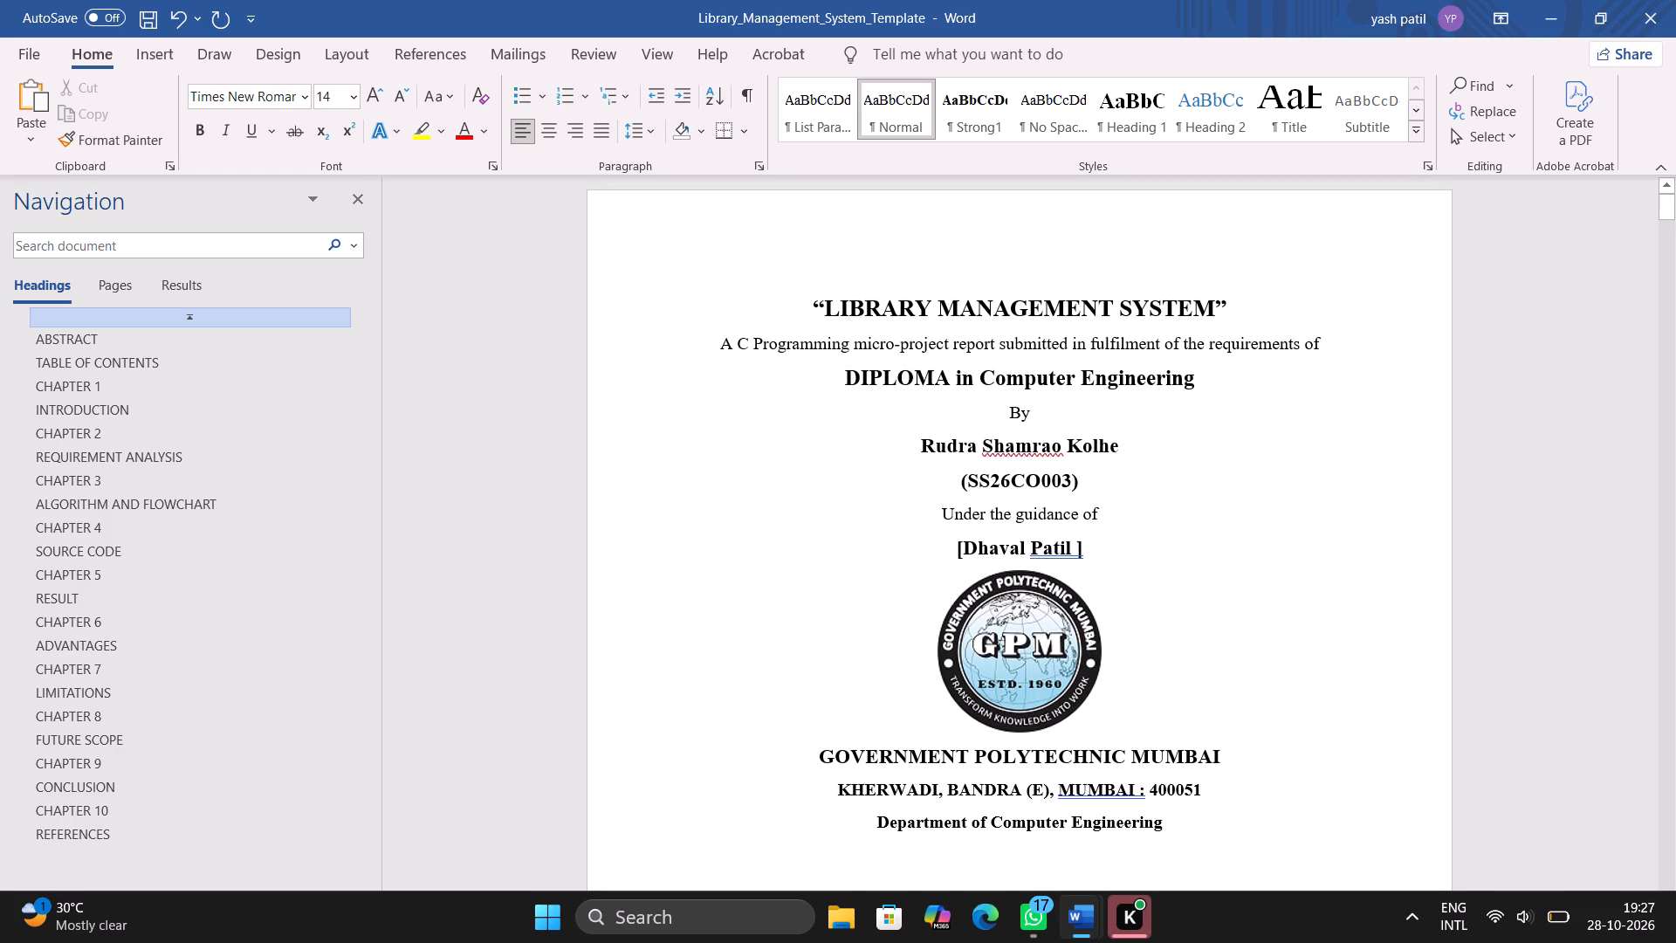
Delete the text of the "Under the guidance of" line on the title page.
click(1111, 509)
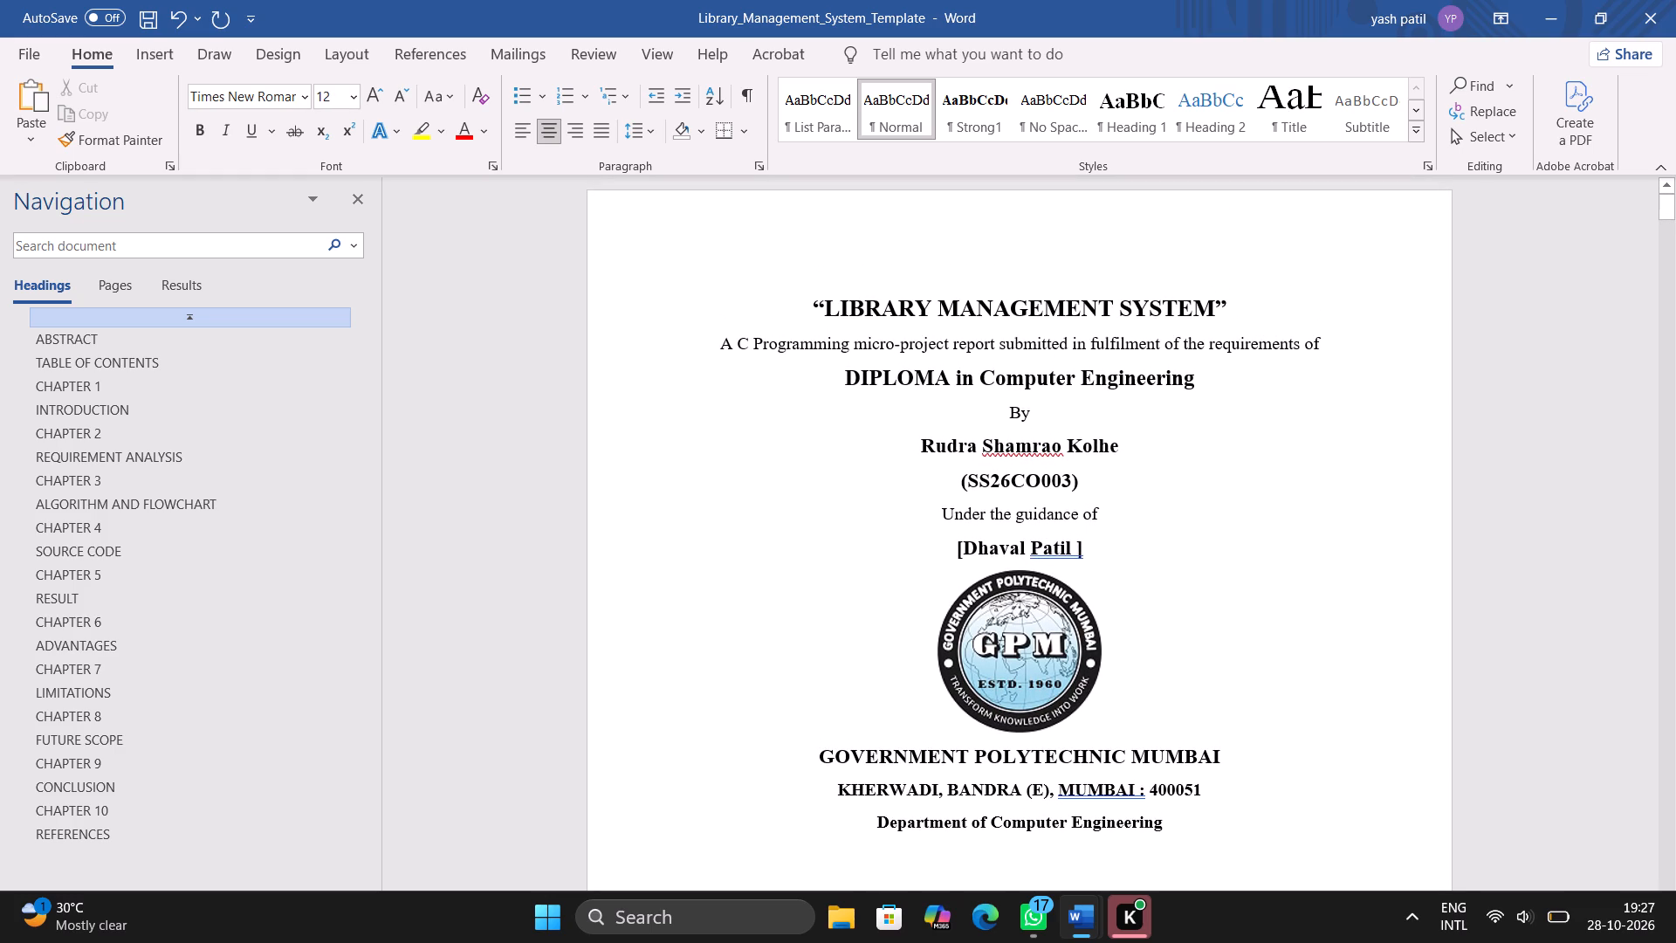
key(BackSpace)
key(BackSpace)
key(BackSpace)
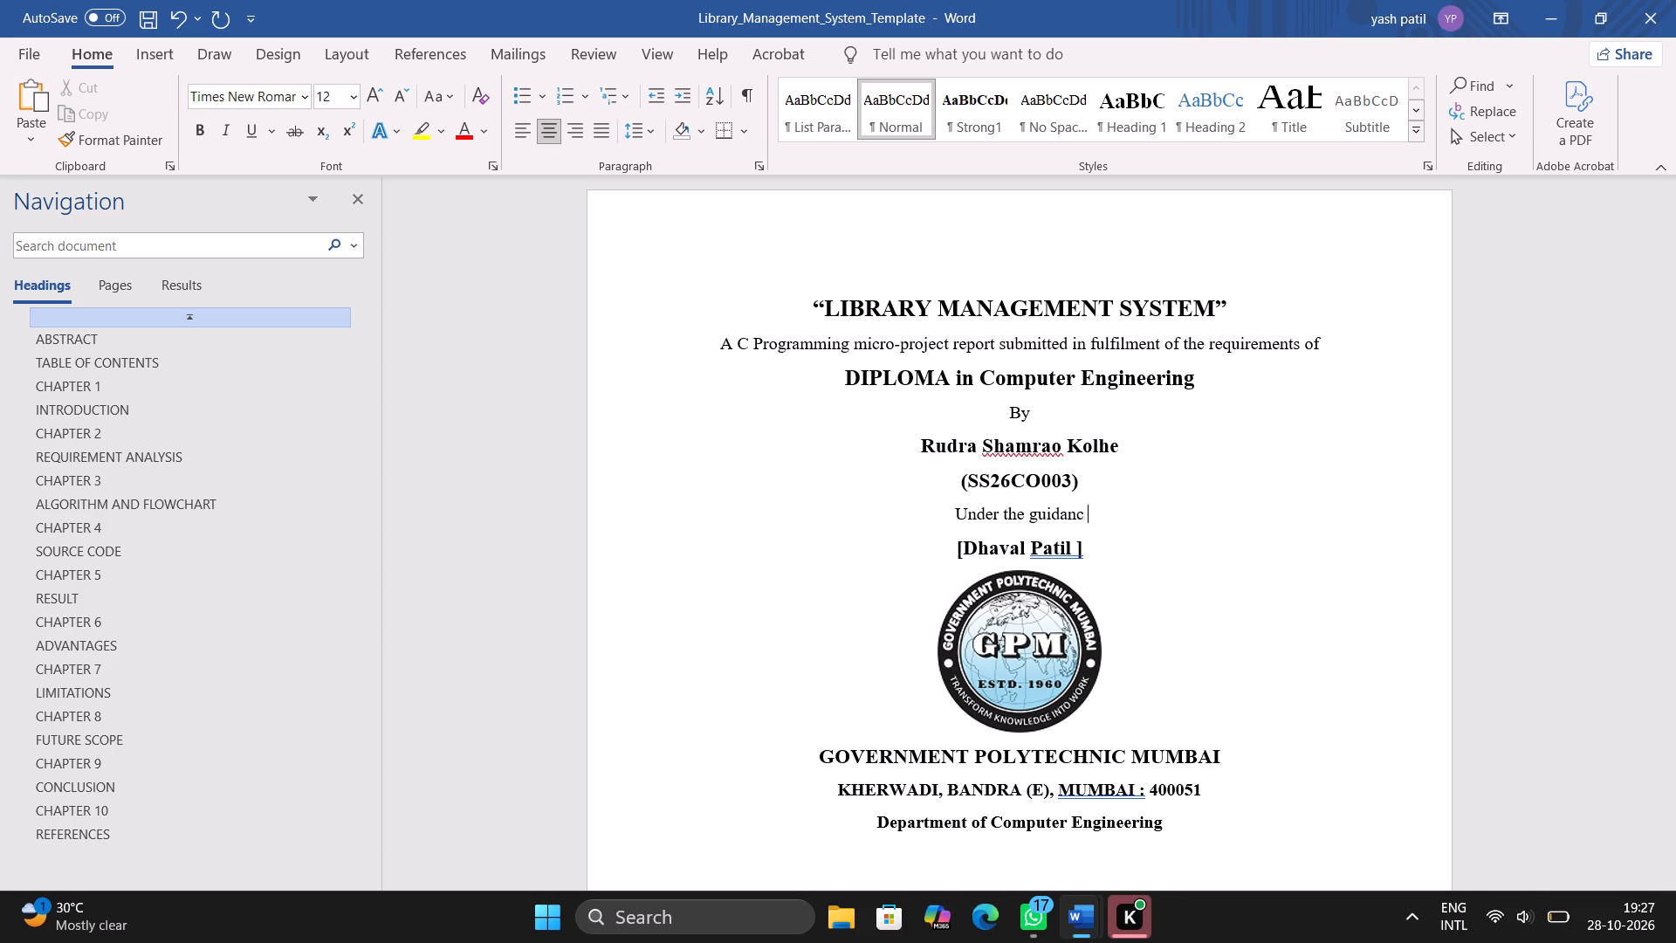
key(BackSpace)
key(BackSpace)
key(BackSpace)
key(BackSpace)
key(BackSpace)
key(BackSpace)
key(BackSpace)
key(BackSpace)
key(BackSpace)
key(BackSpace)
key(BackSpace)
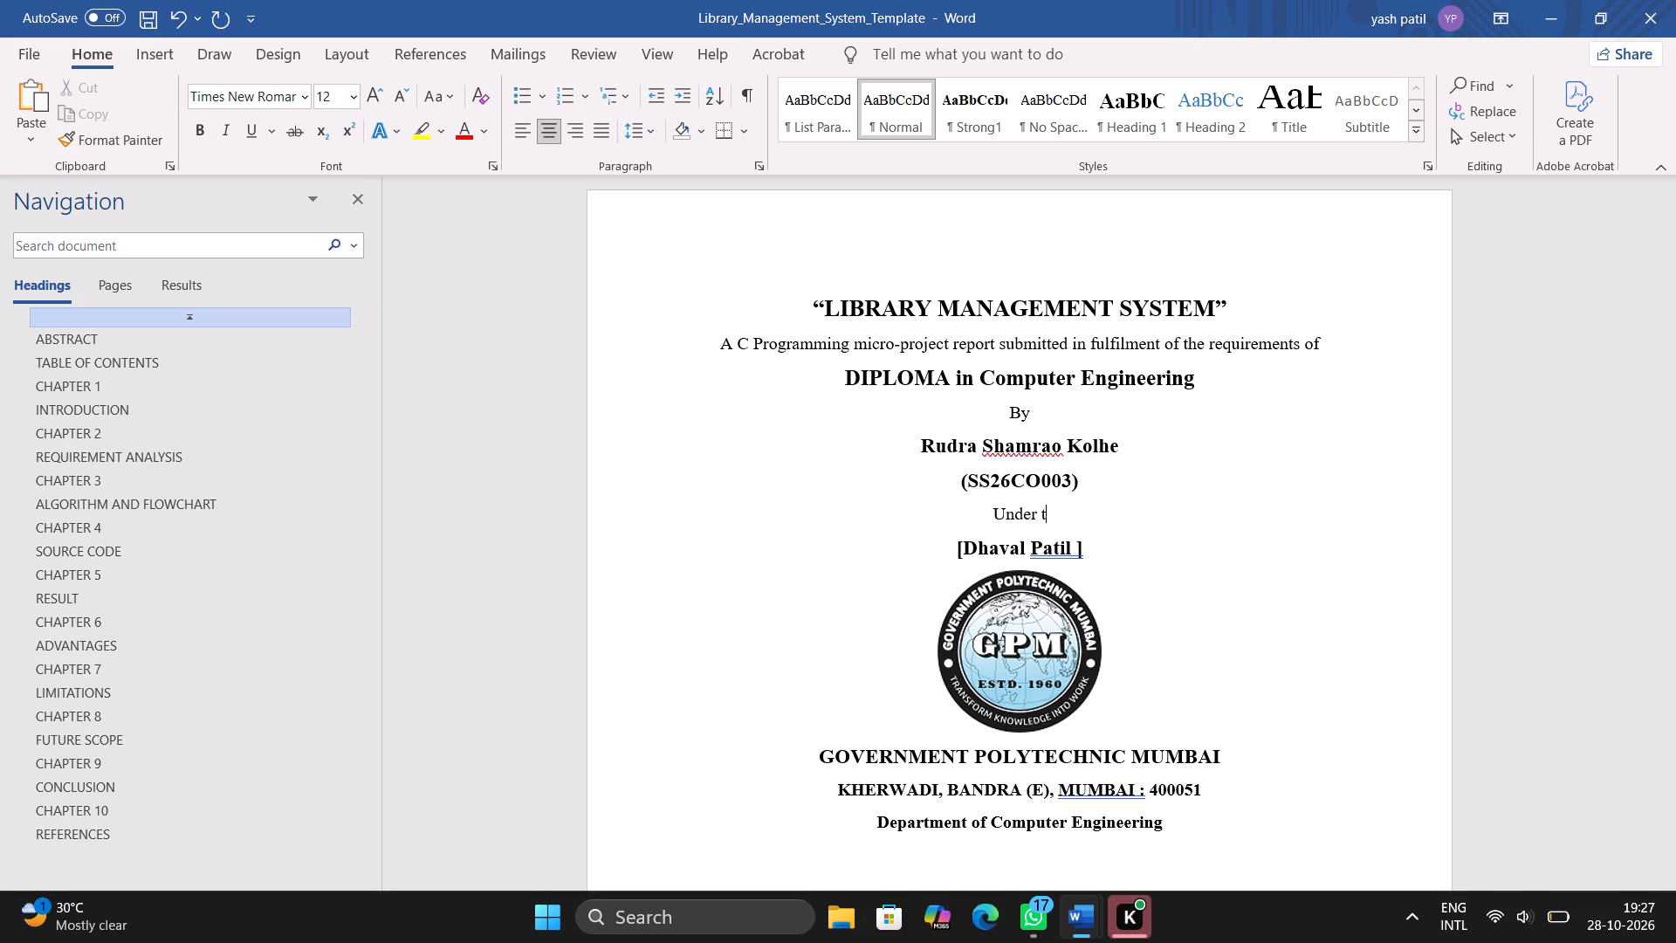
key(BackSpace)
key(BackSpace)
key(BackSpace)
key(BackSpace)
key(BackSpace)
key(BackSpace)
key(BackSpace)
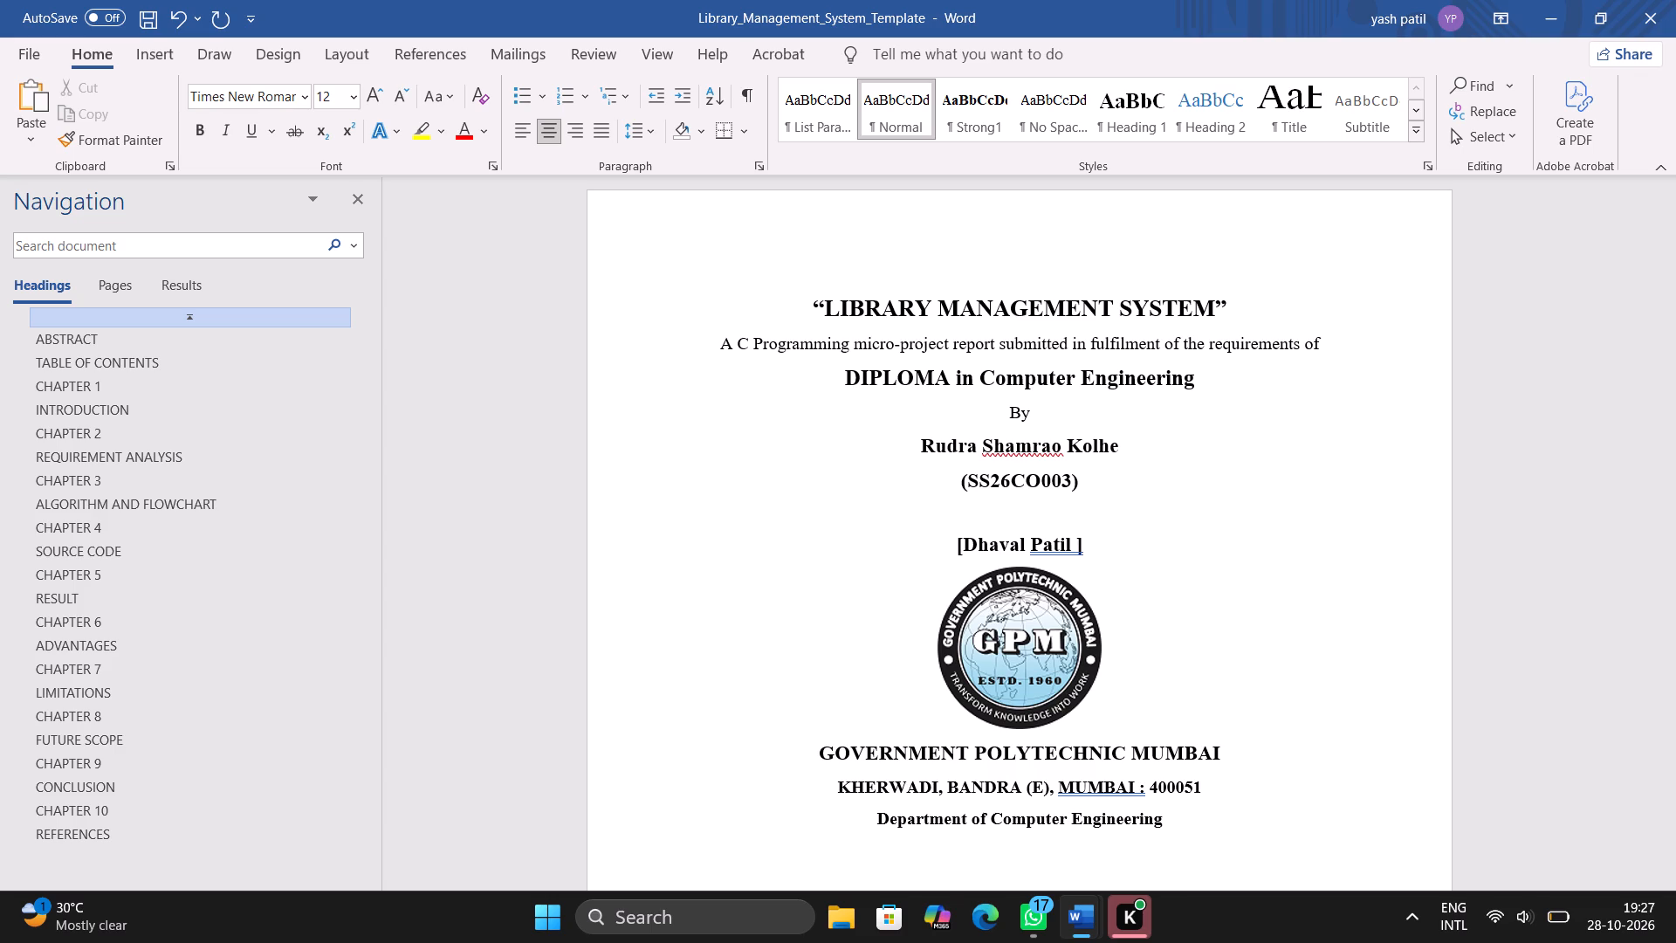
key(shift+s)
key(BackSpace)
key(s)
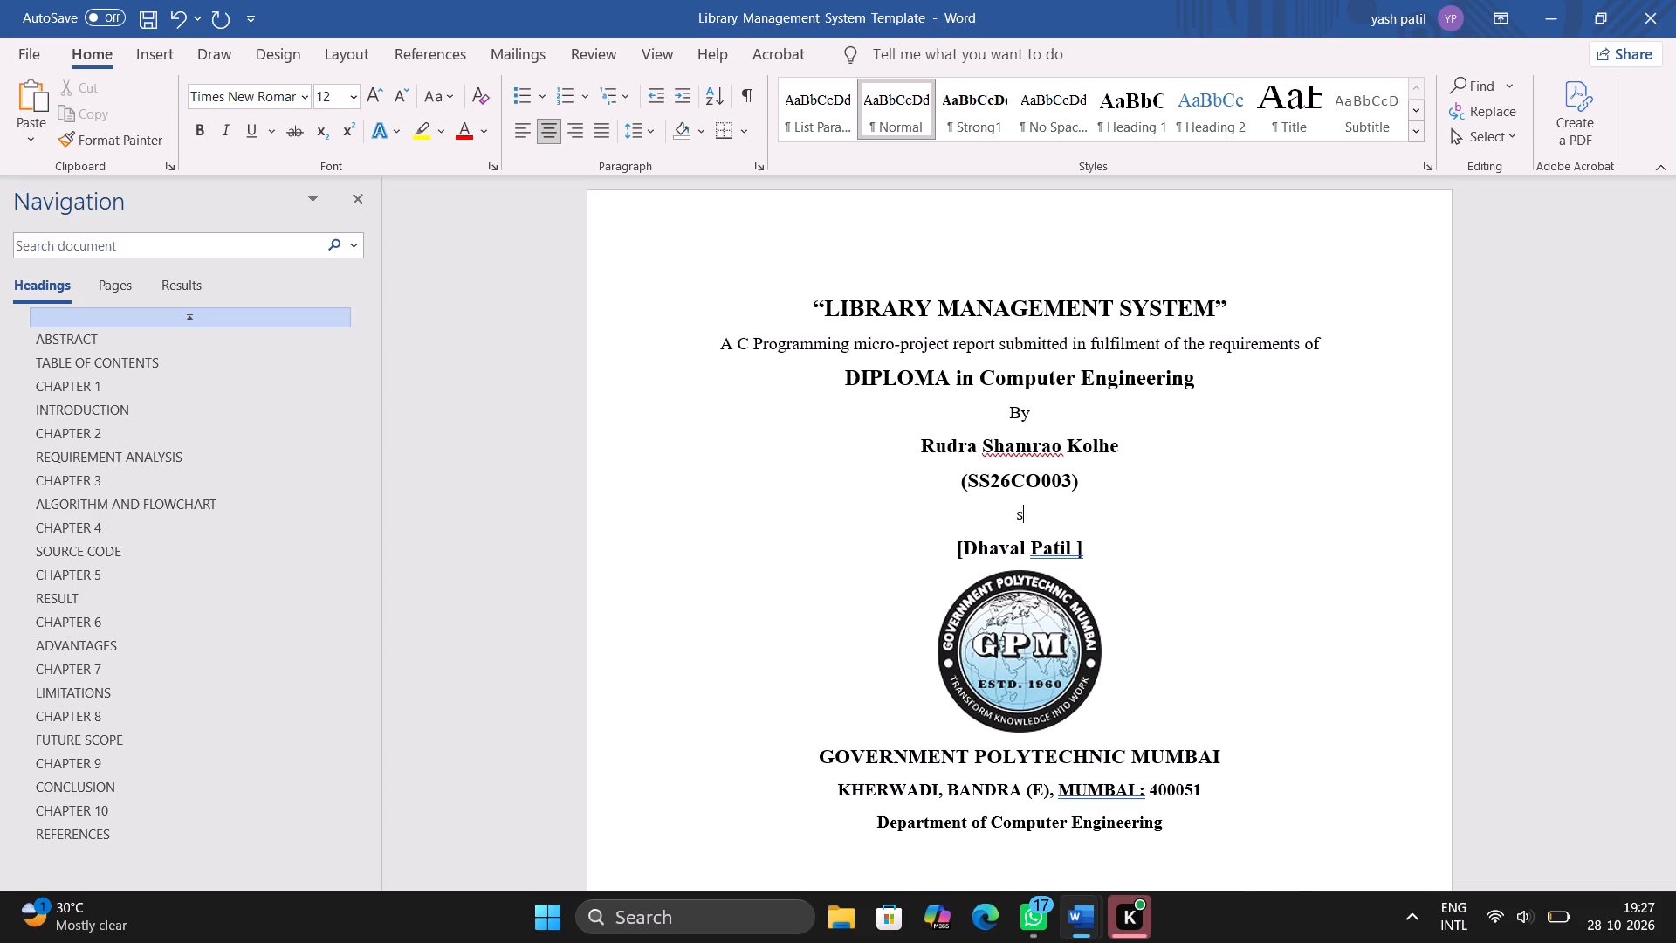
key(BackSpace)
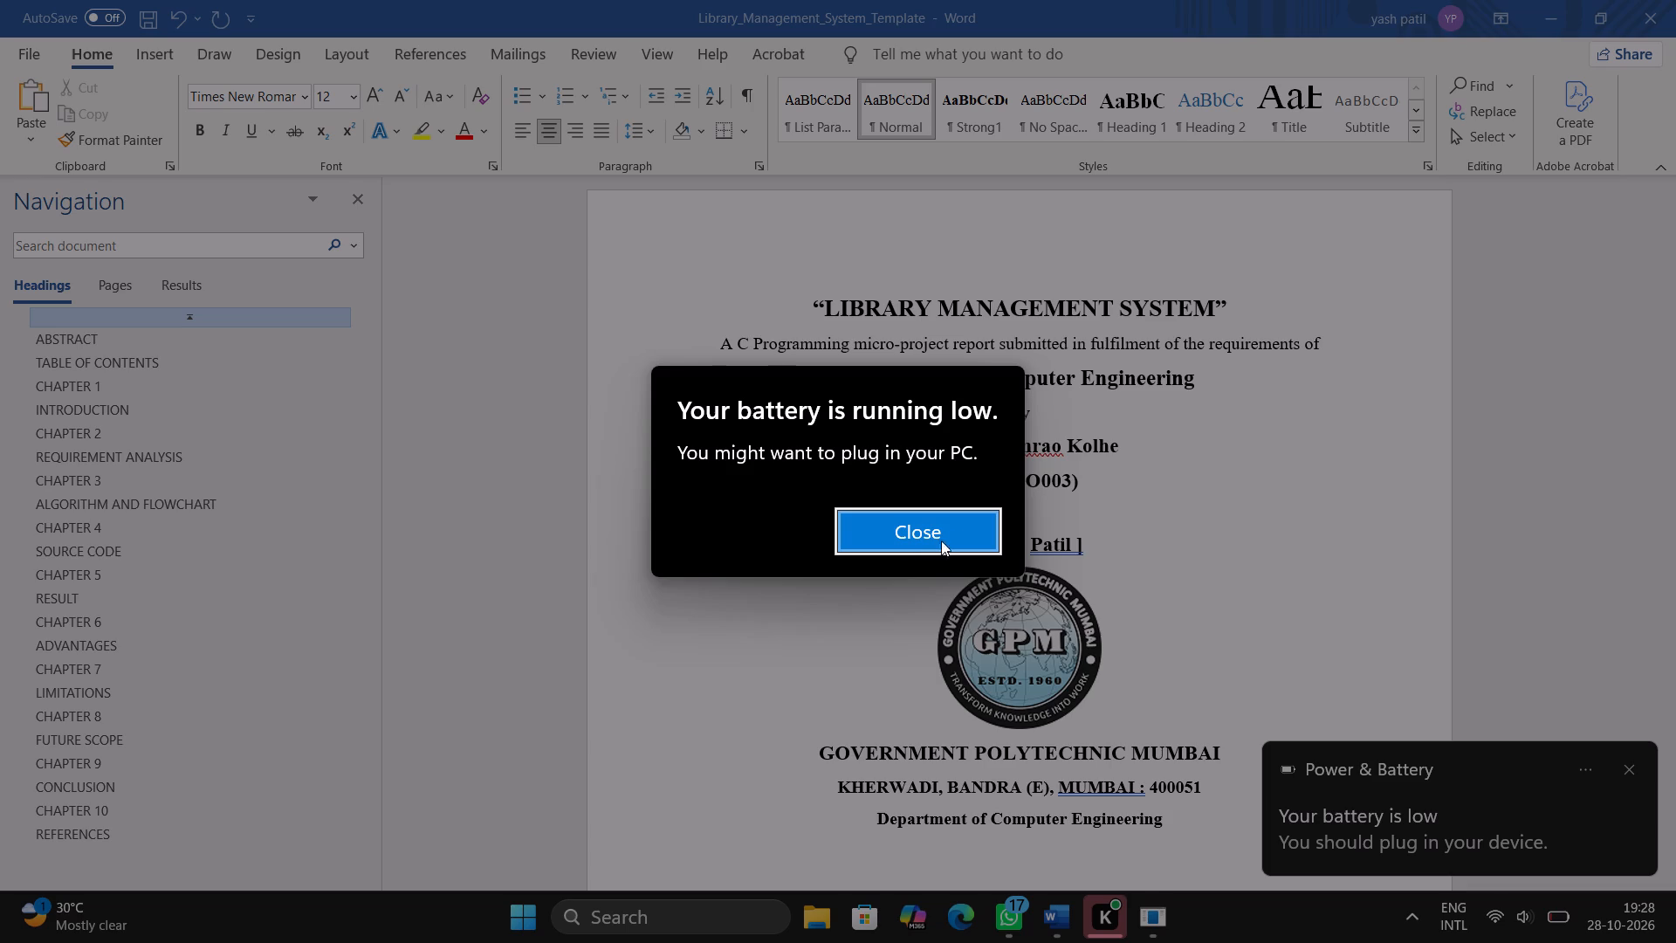
Dismiss the low-battery warning covering the Library_Management_System_Template document.
click(1096, 491)
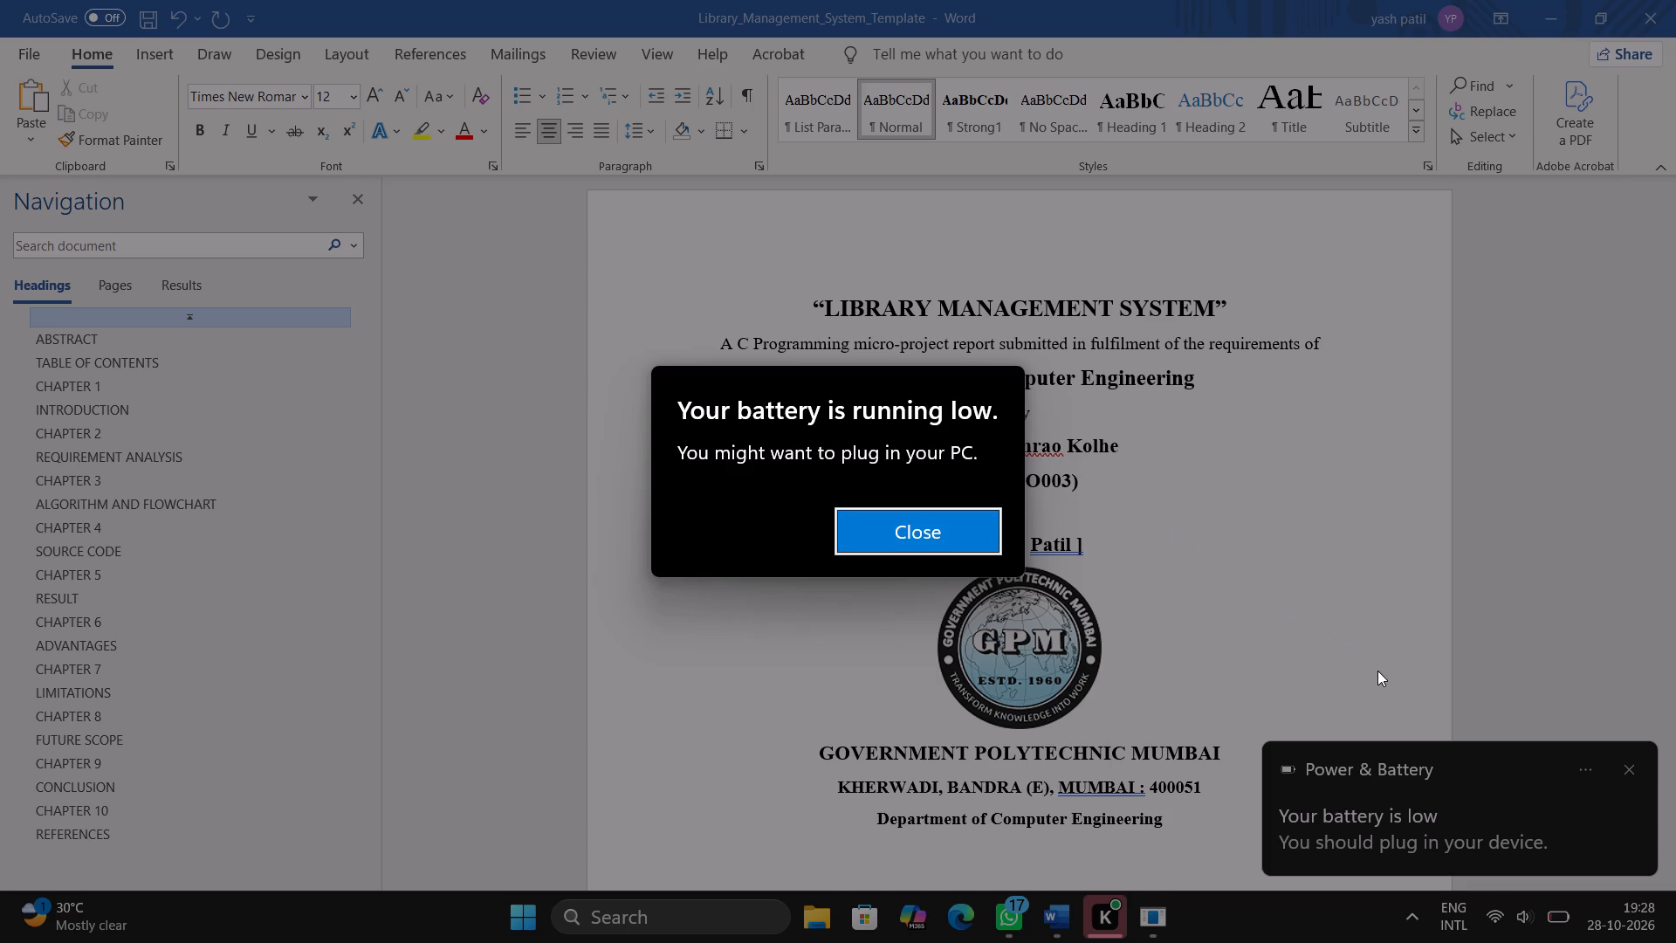
click(1629, 764)
click(1629, 764)
click(963, 545)
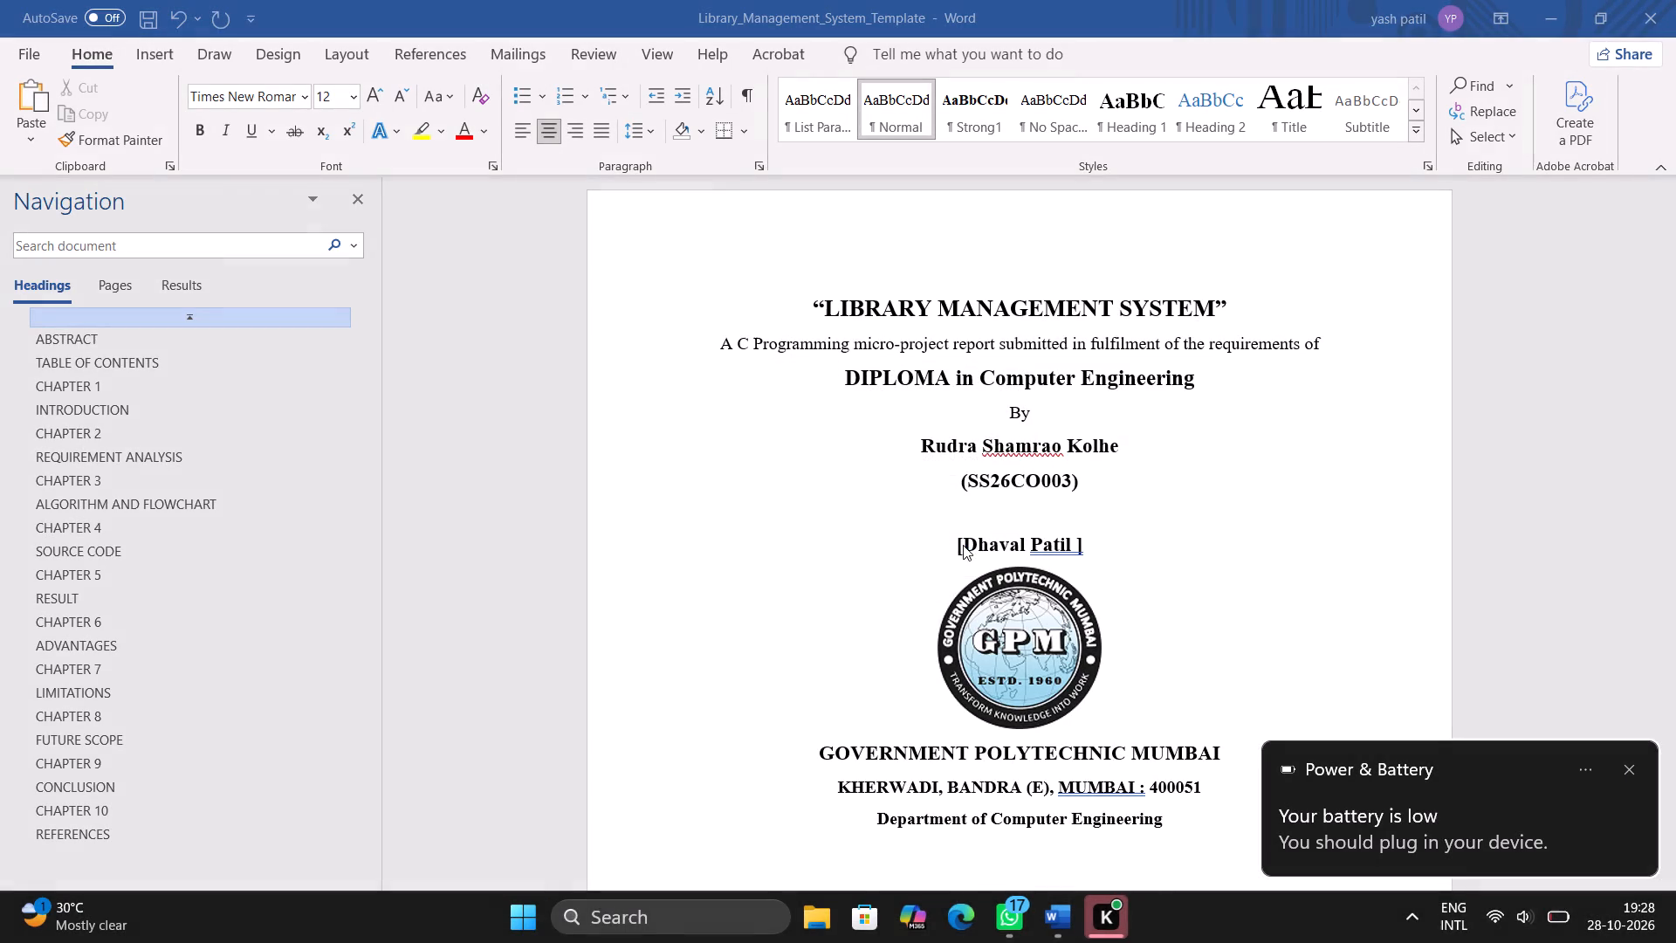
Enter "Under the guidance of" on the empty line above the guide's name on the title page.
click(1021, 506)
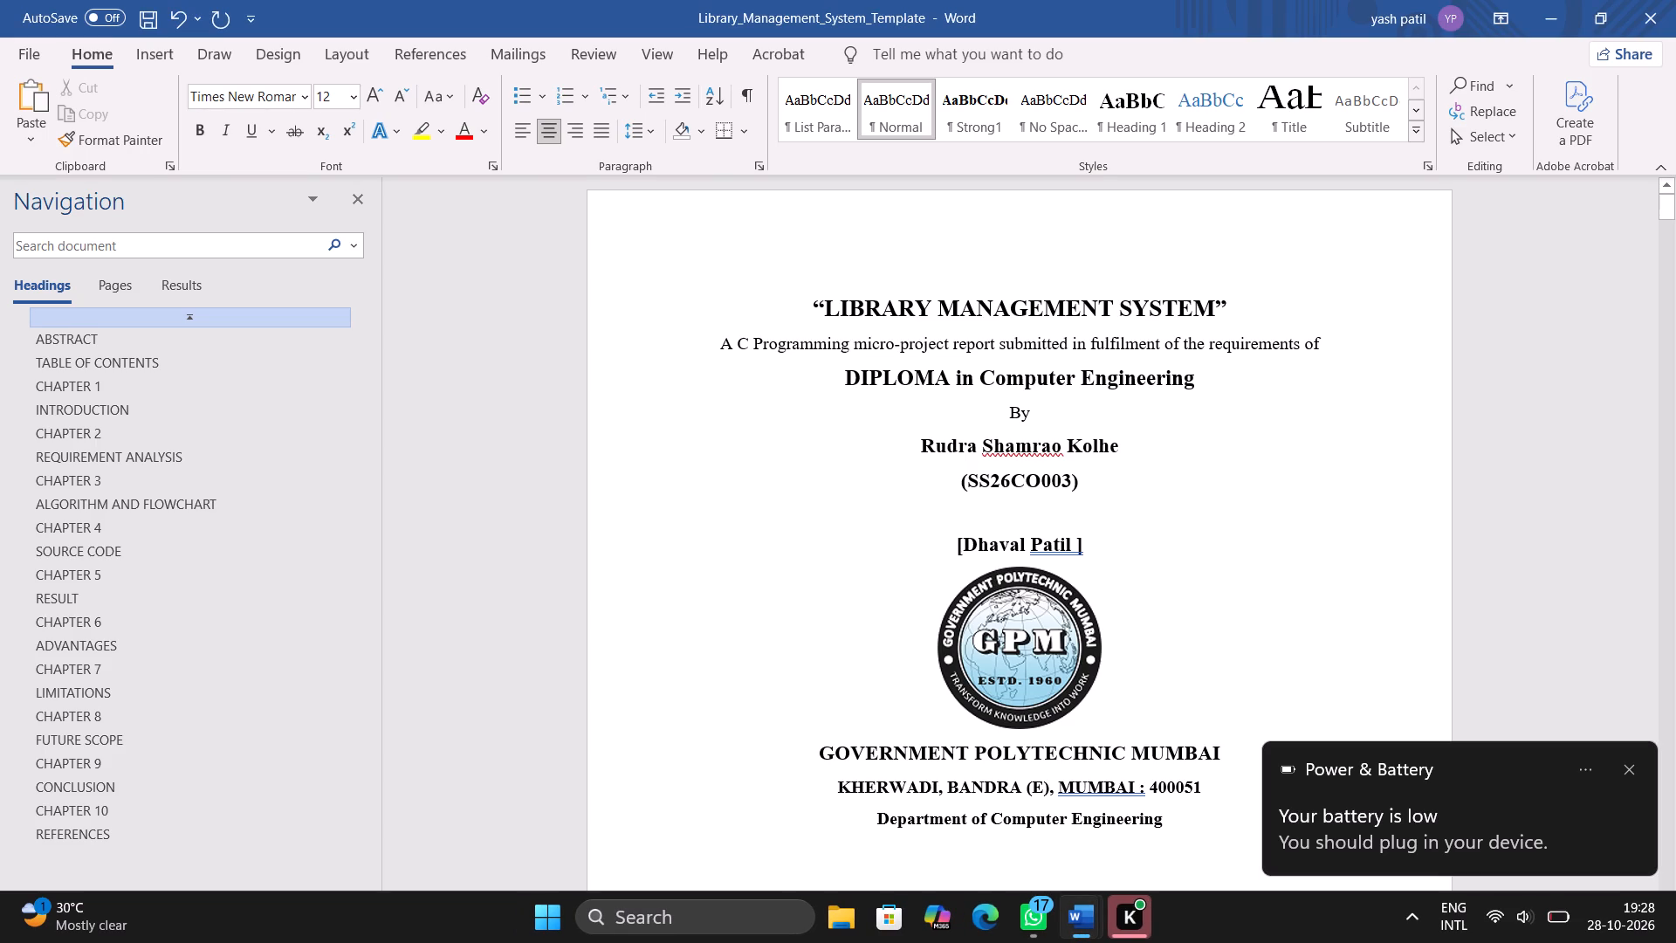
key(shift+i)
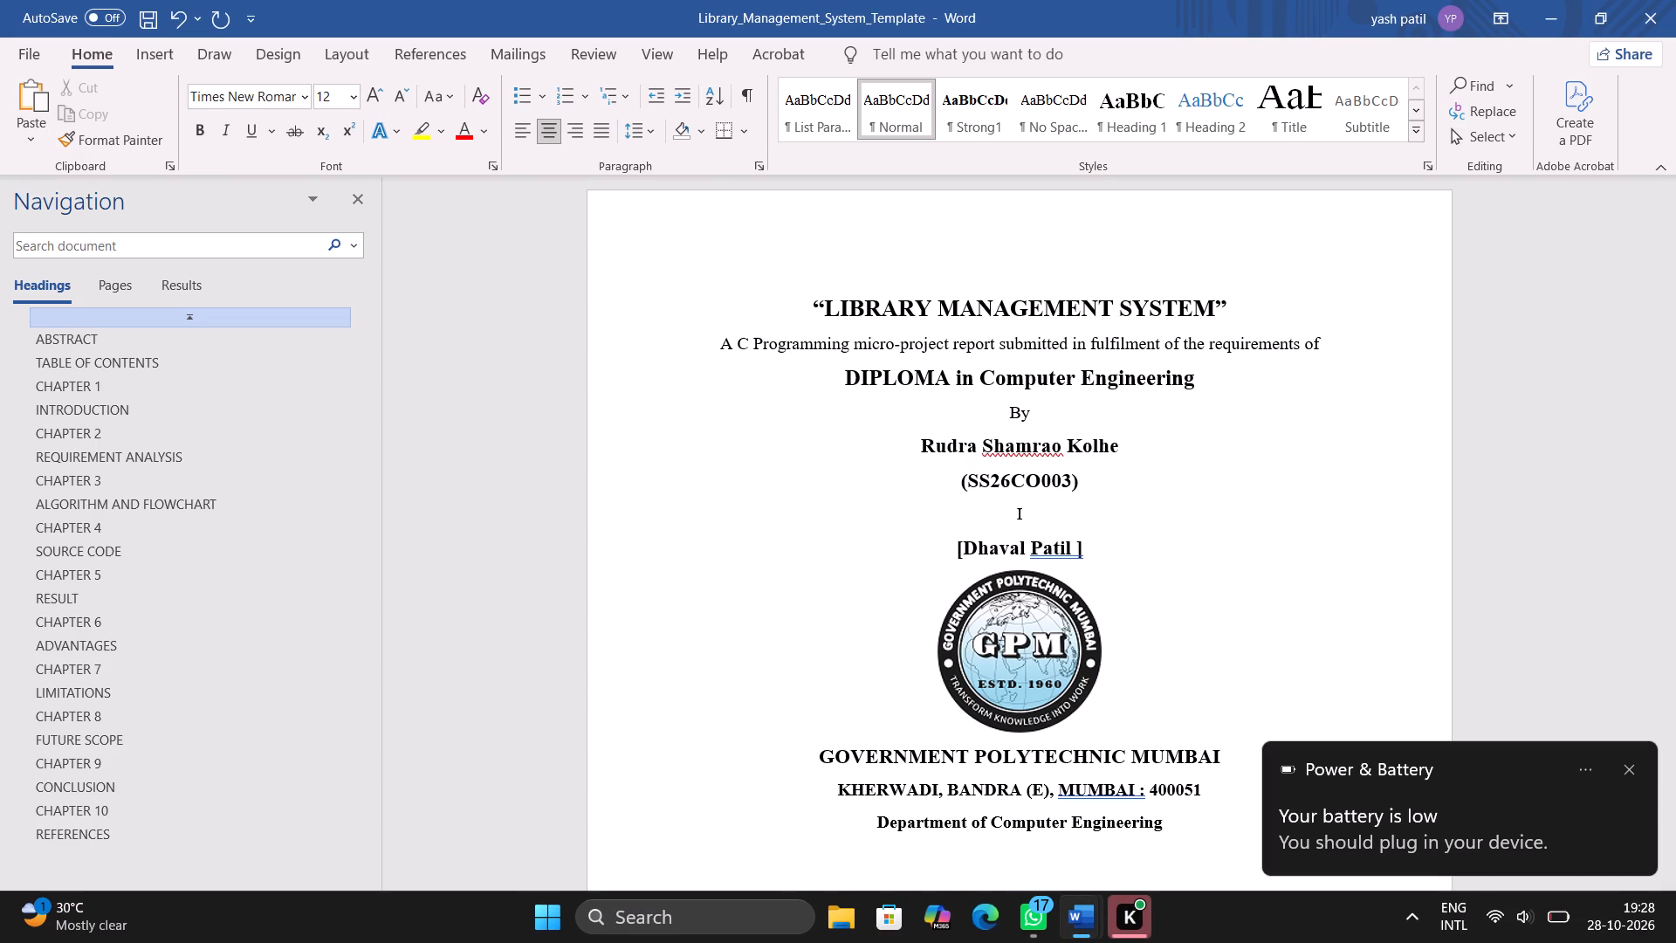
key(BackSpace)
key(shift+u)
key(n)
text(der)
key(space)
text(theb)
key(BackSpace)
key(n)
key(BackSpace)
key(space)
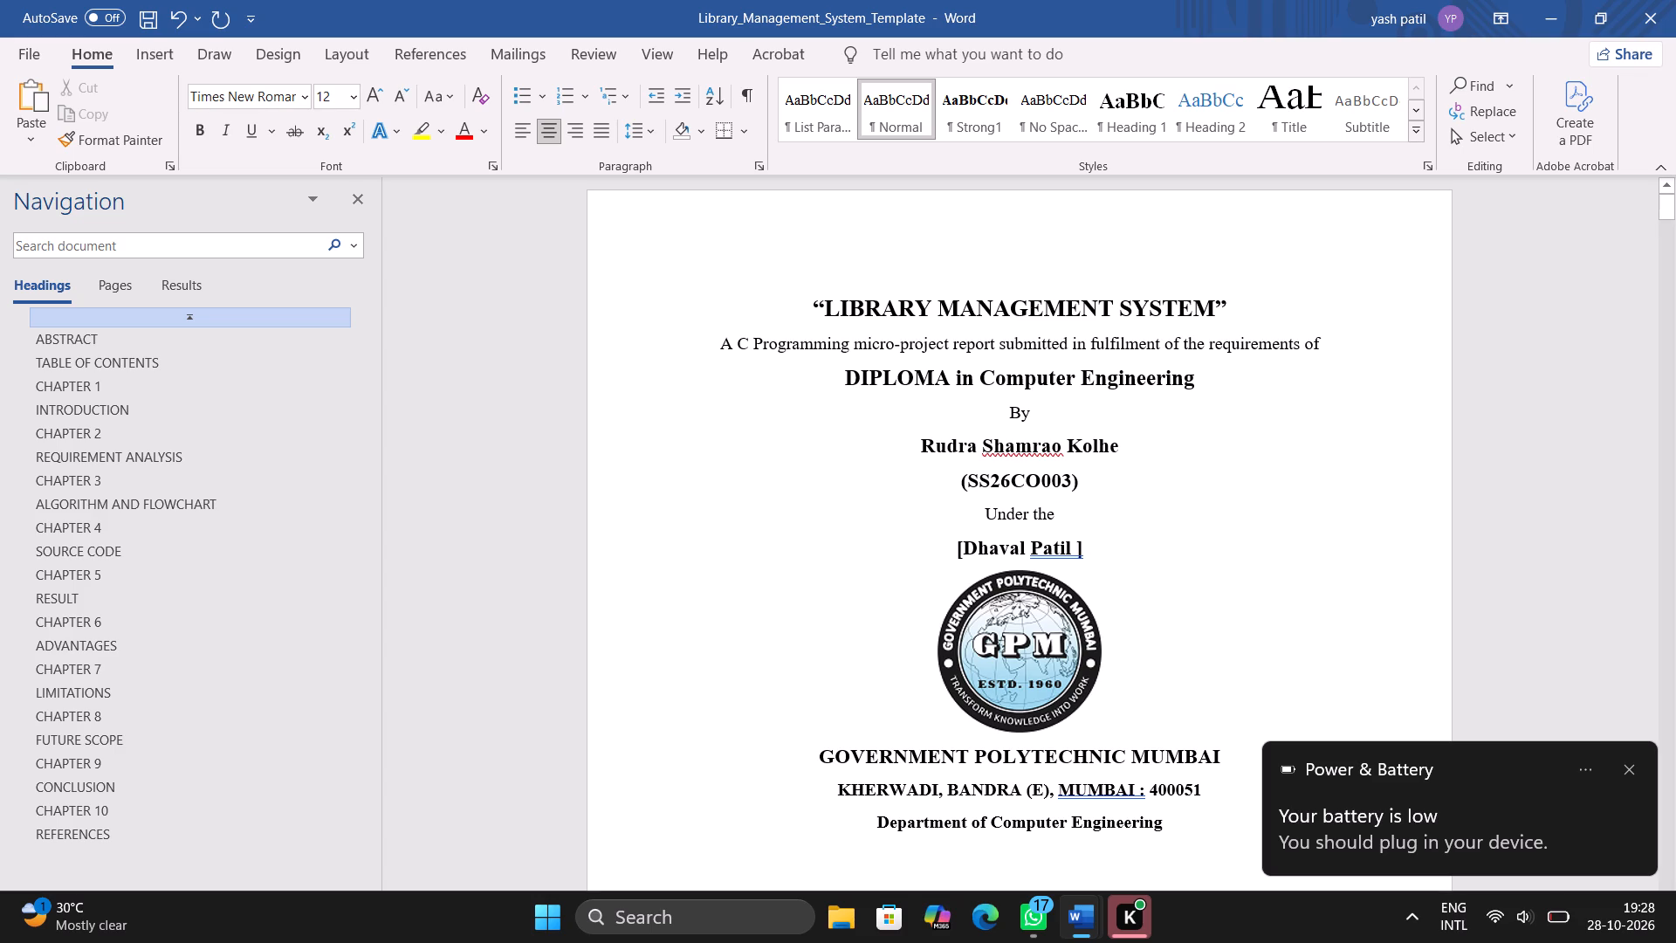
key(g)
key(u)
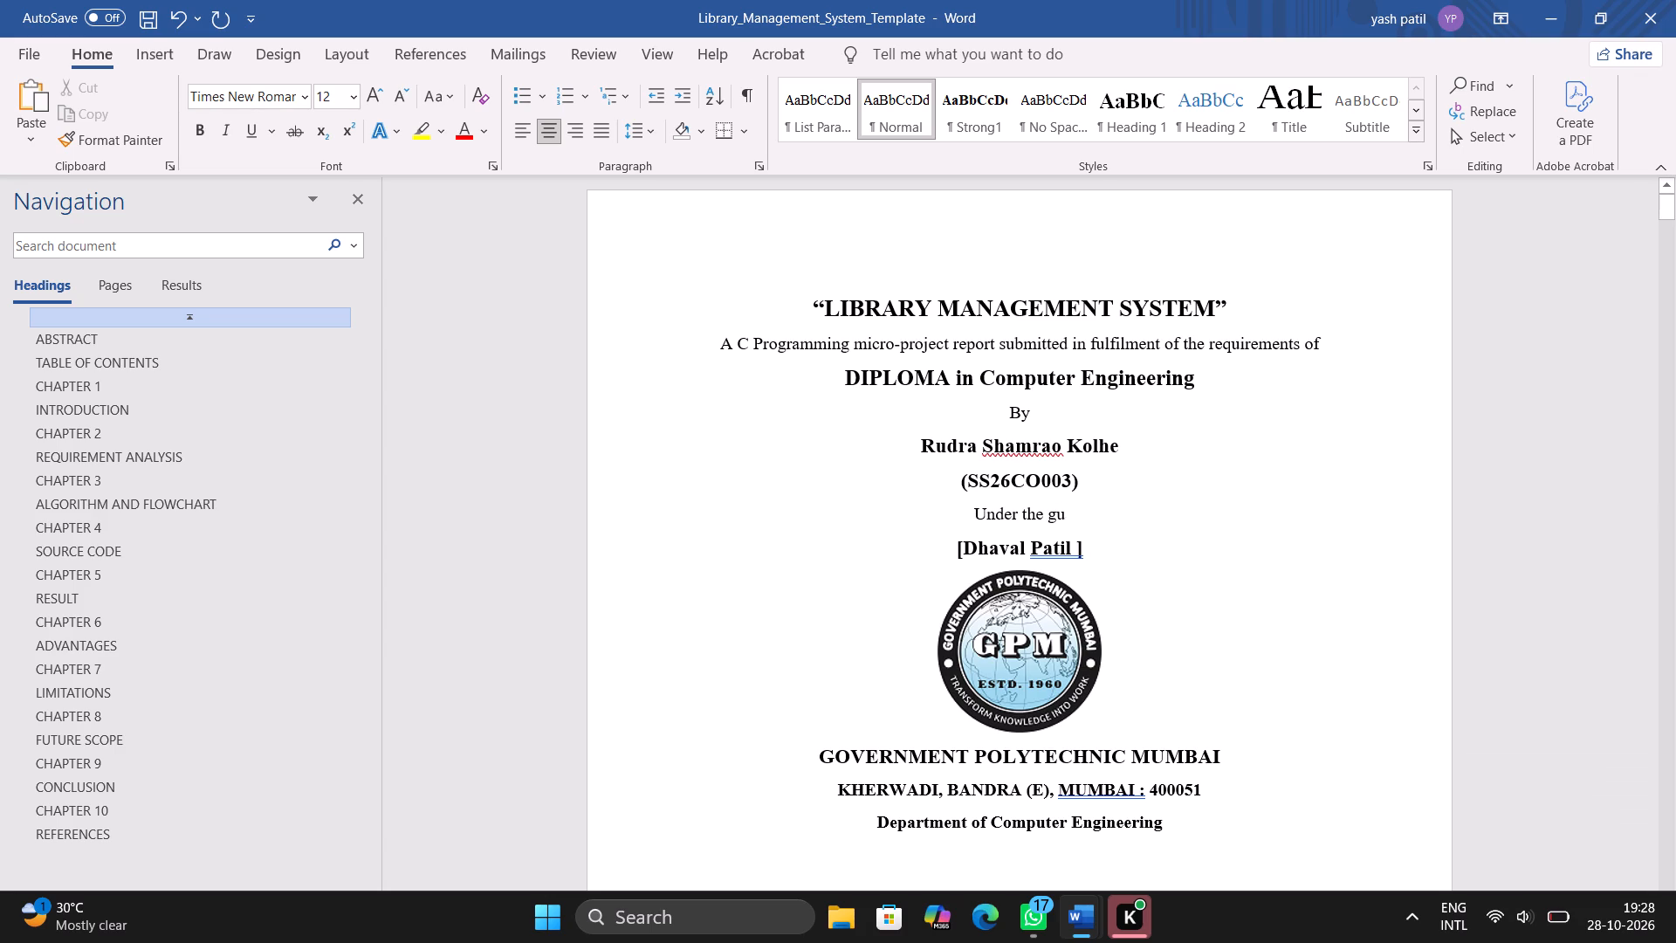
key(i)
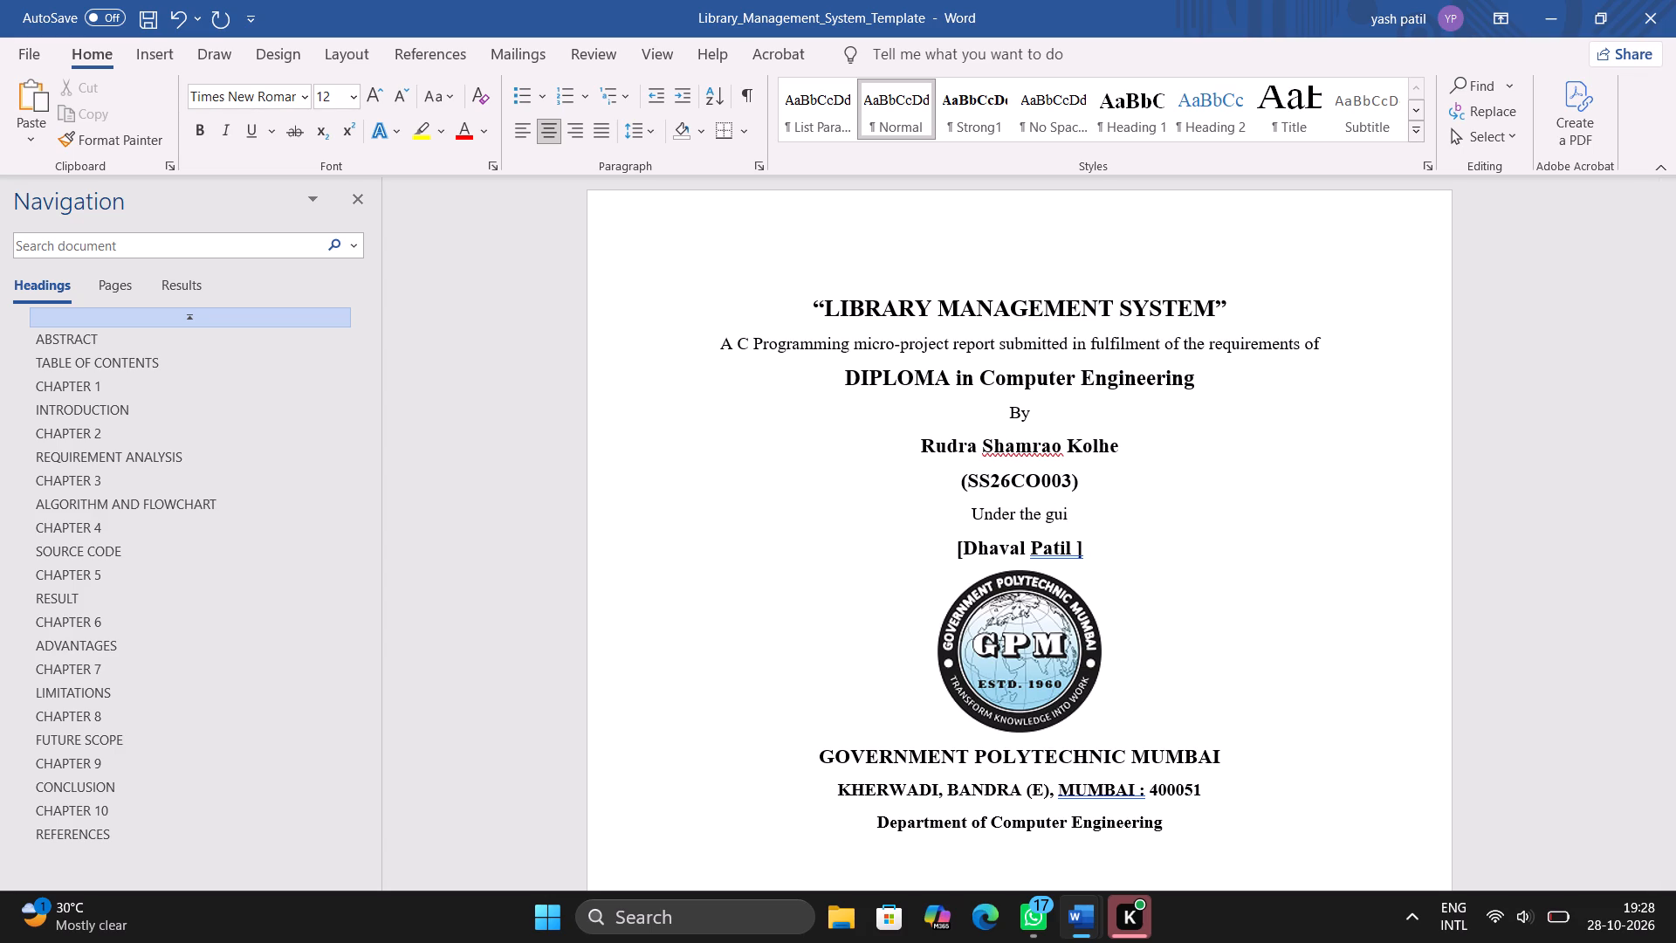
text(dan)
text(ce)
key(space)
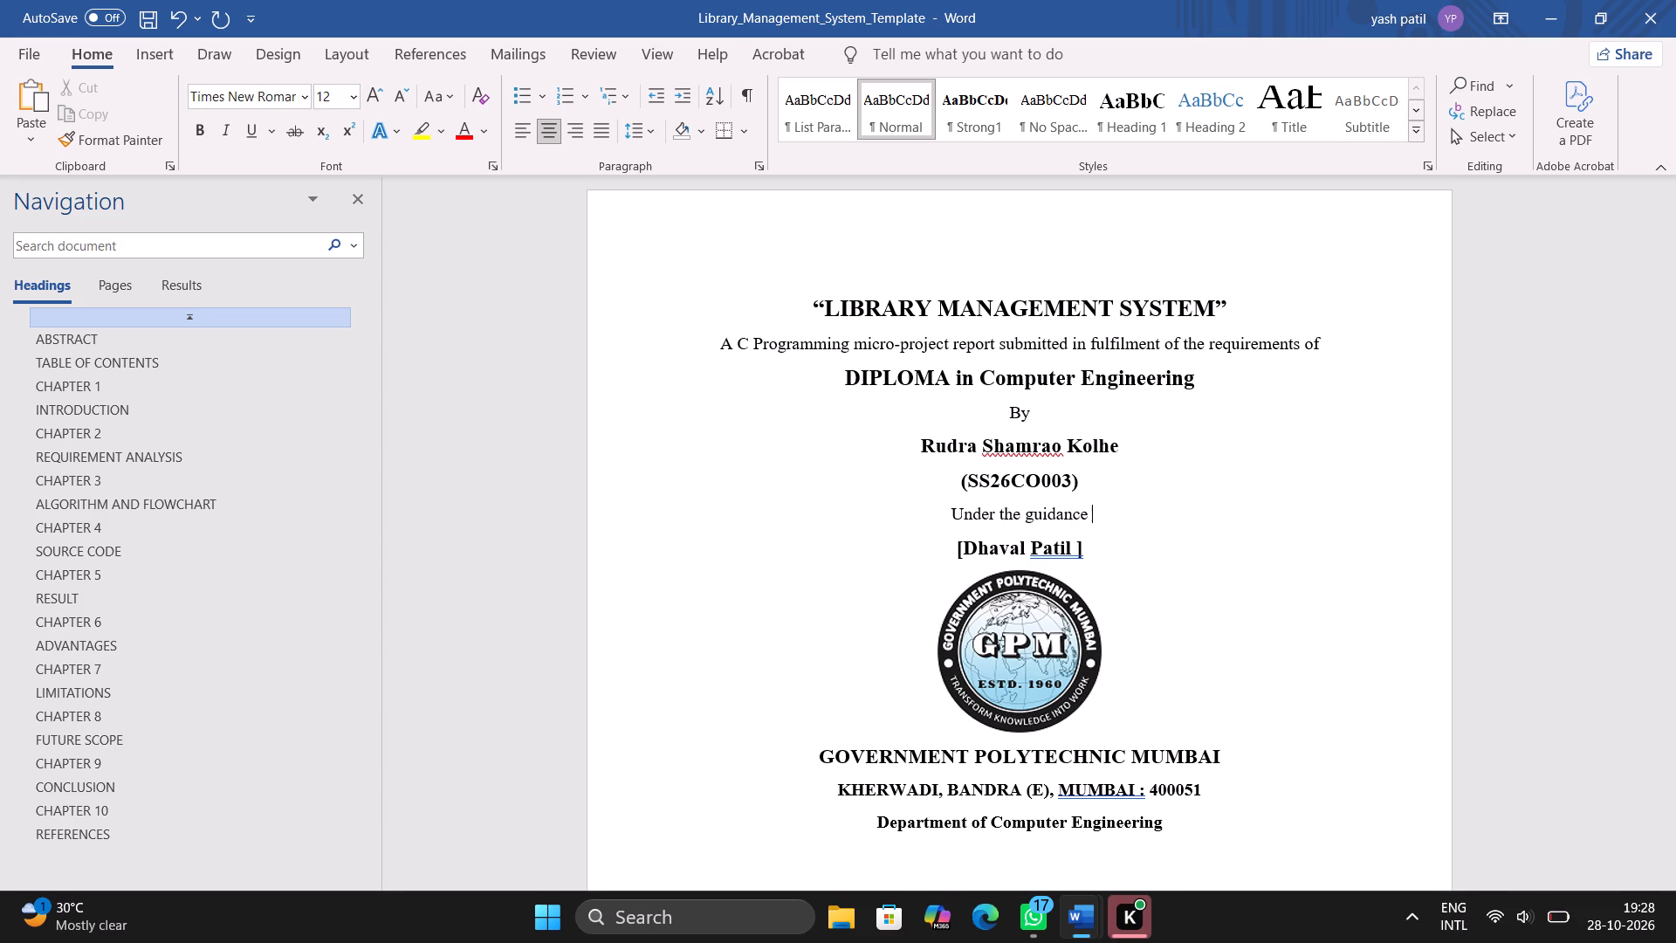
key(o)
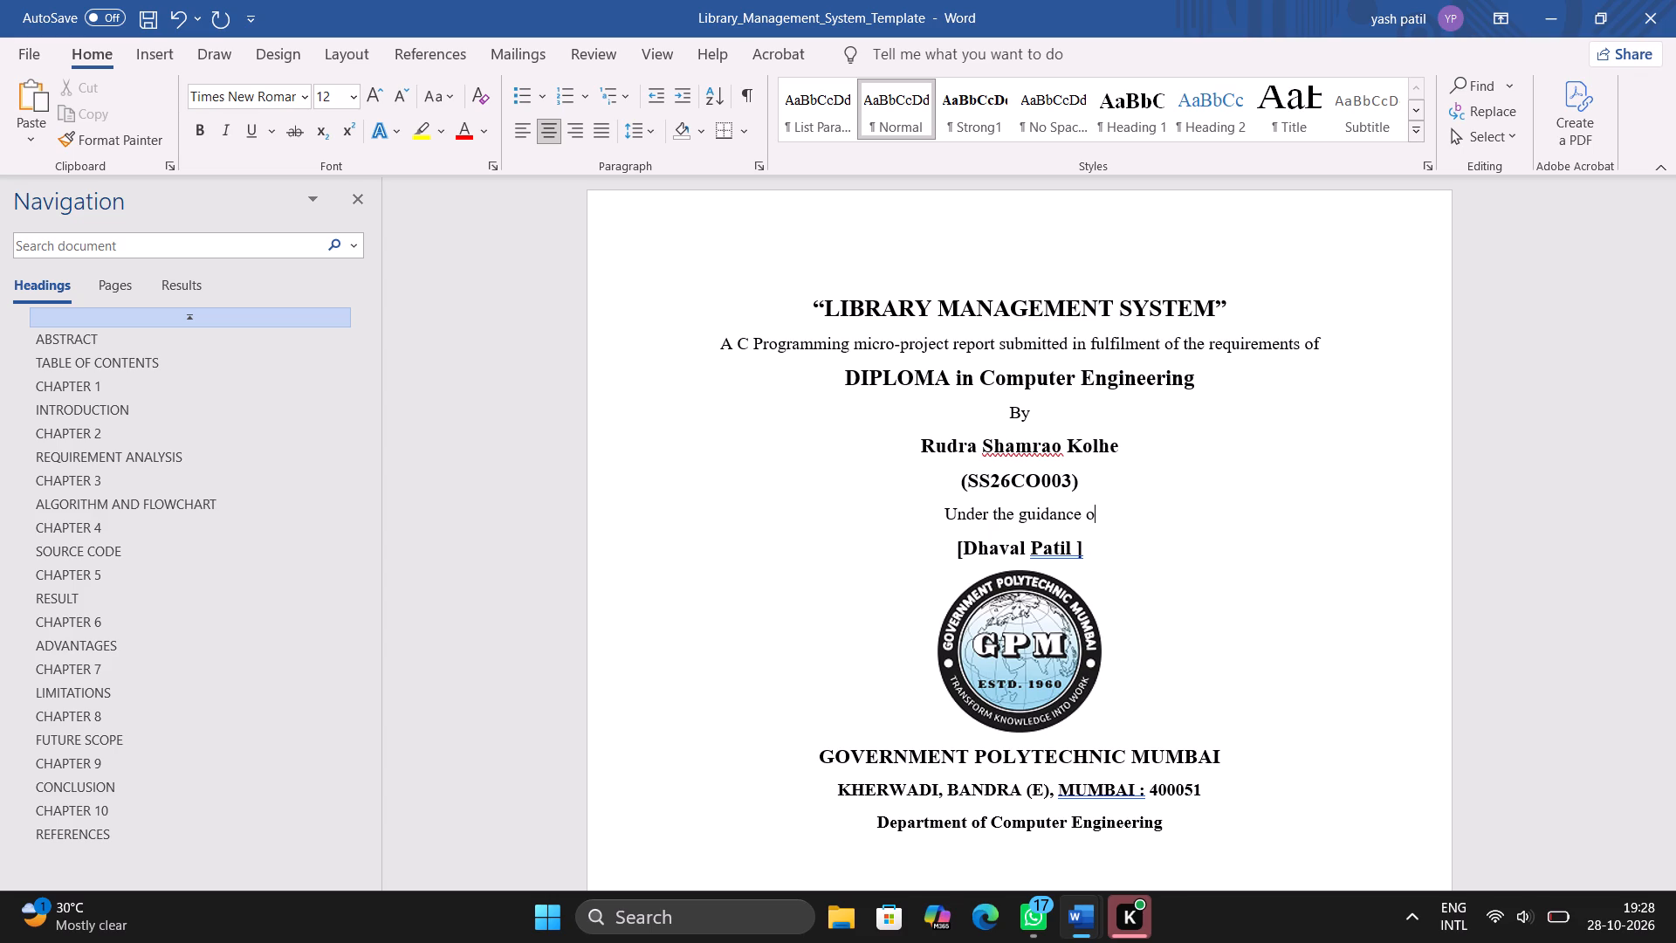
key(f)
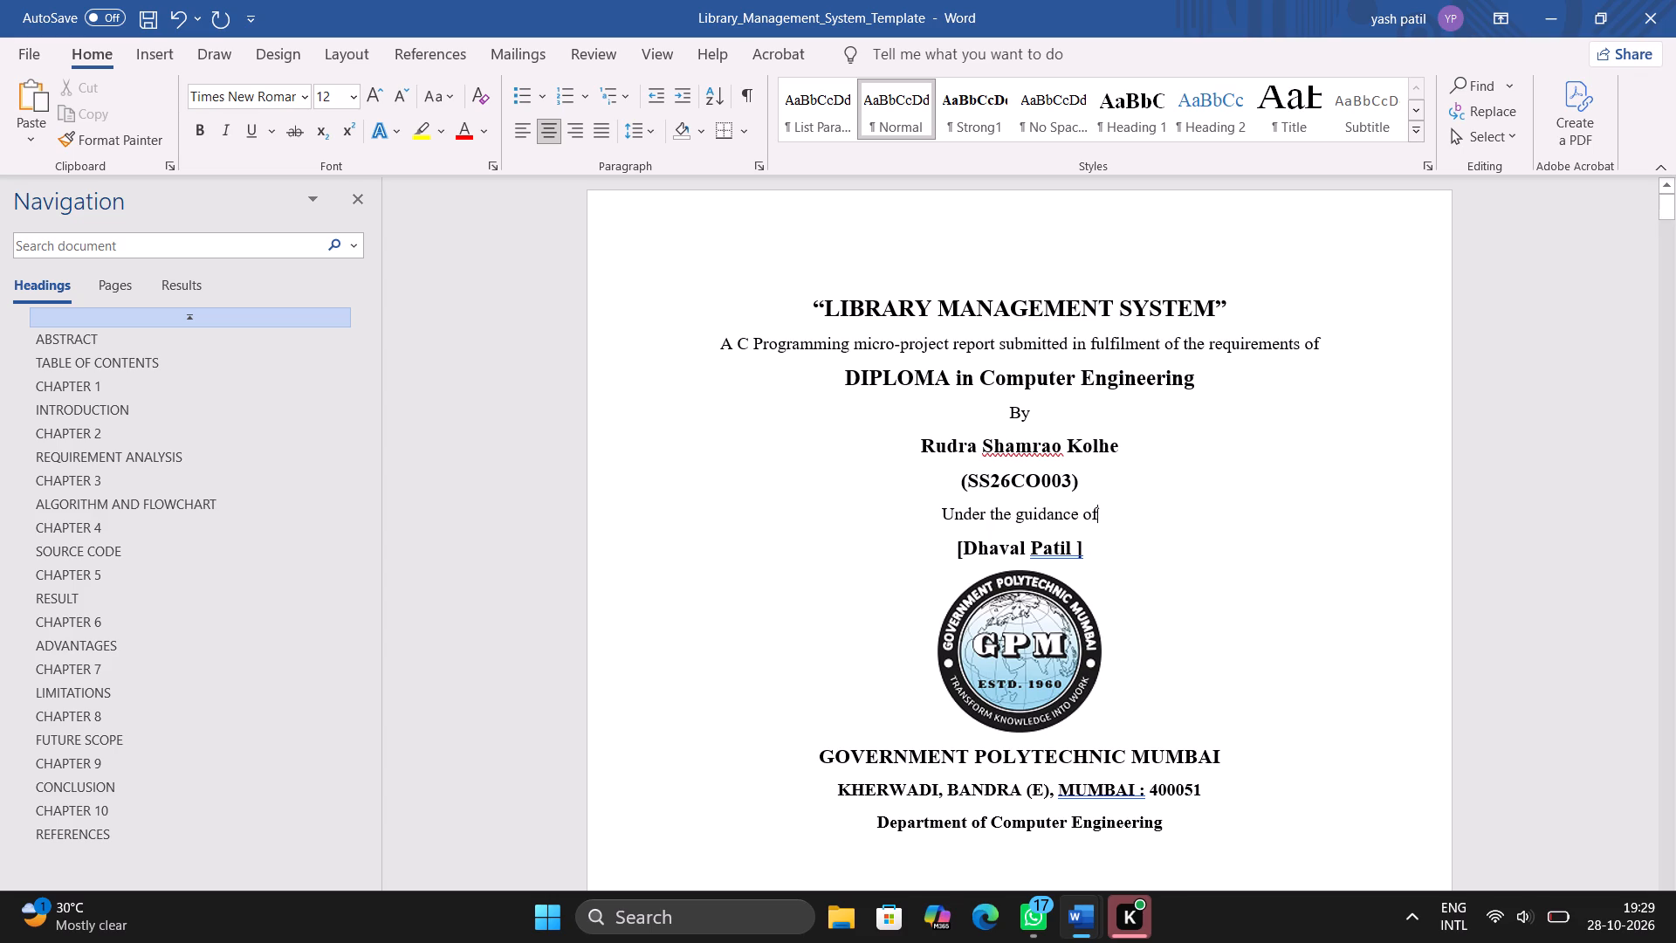
Remove the square brackets around the guide's name on the title page.
click(1085, 550)
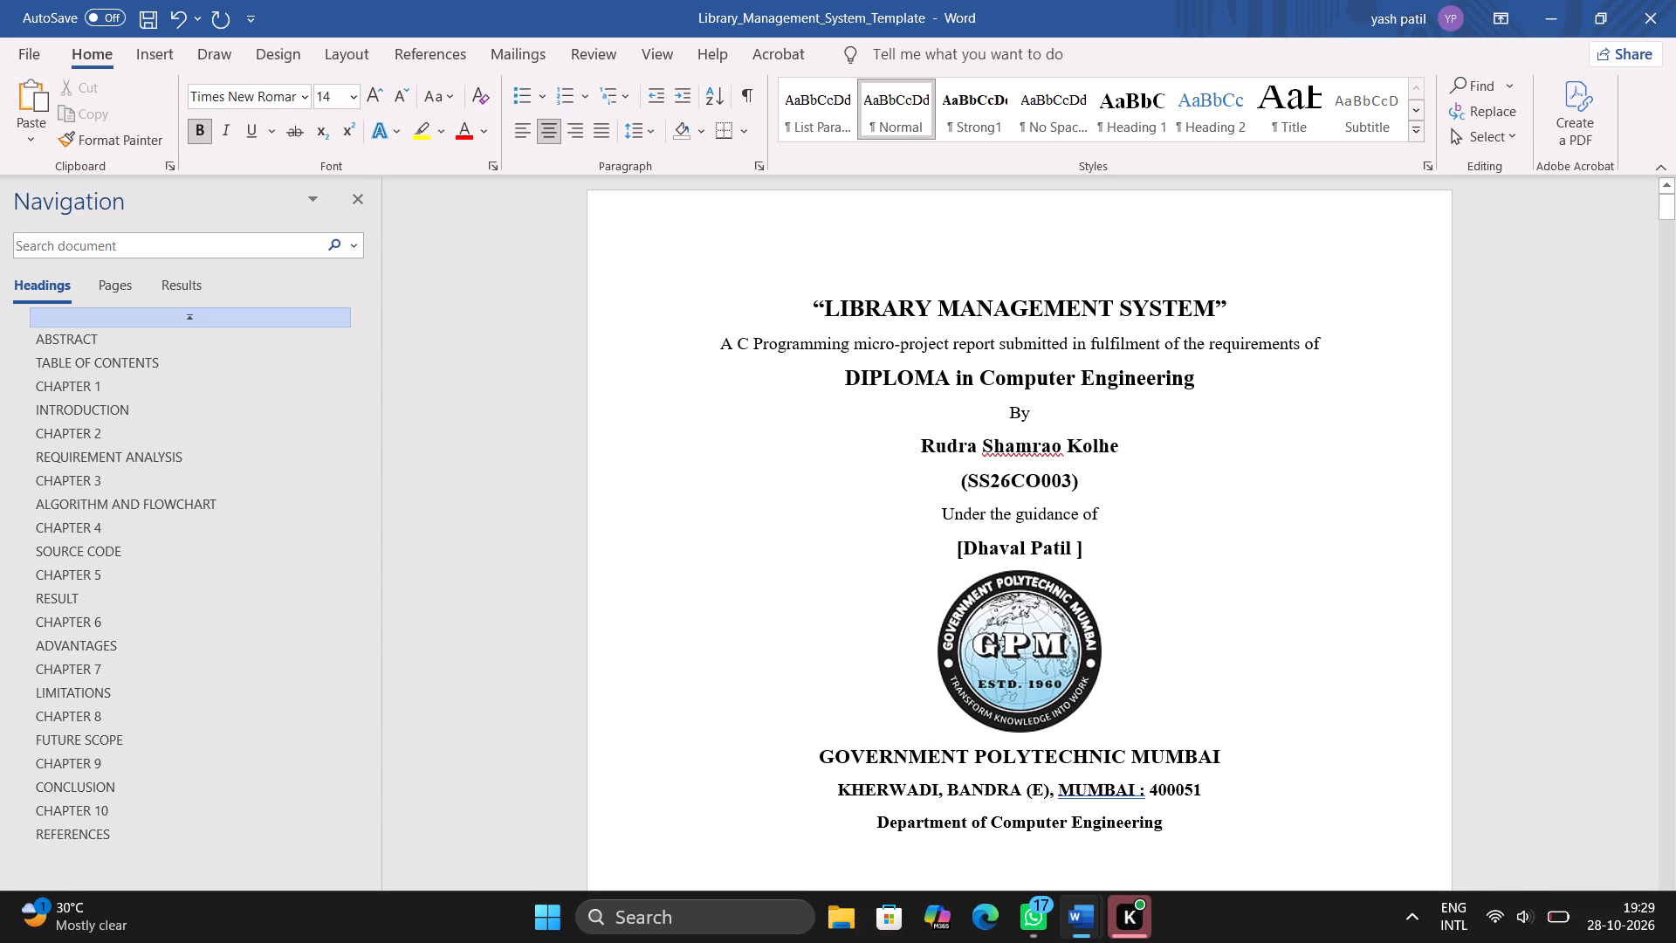
key(BackSpace)
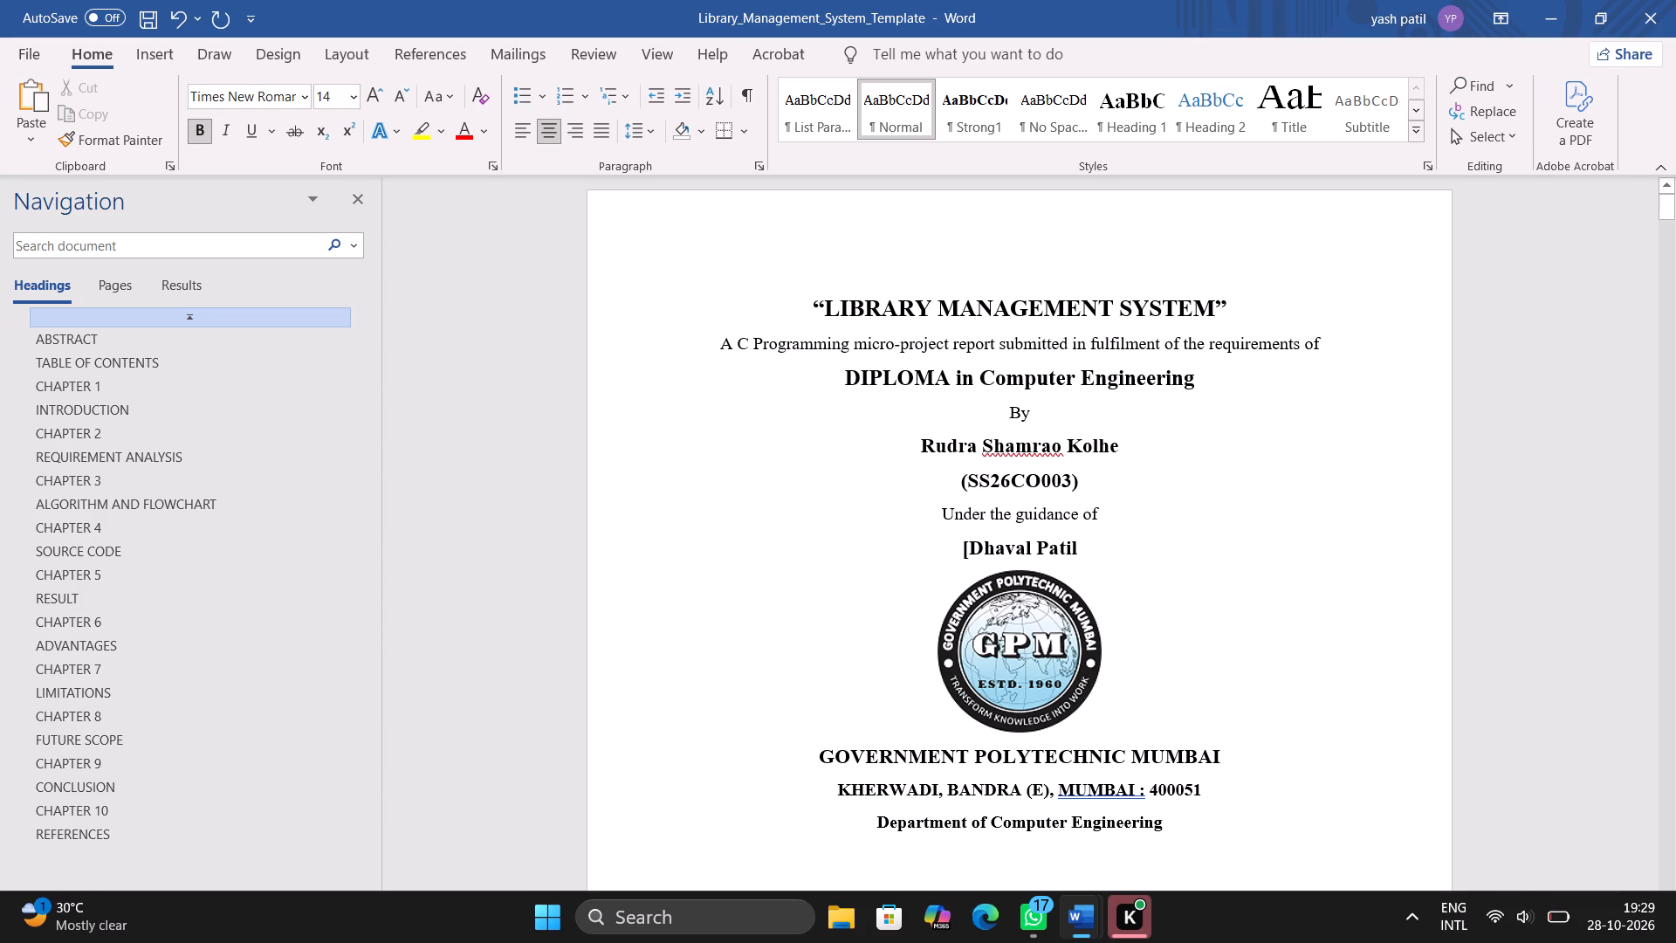
click(968, 553)
key(BackSpace)
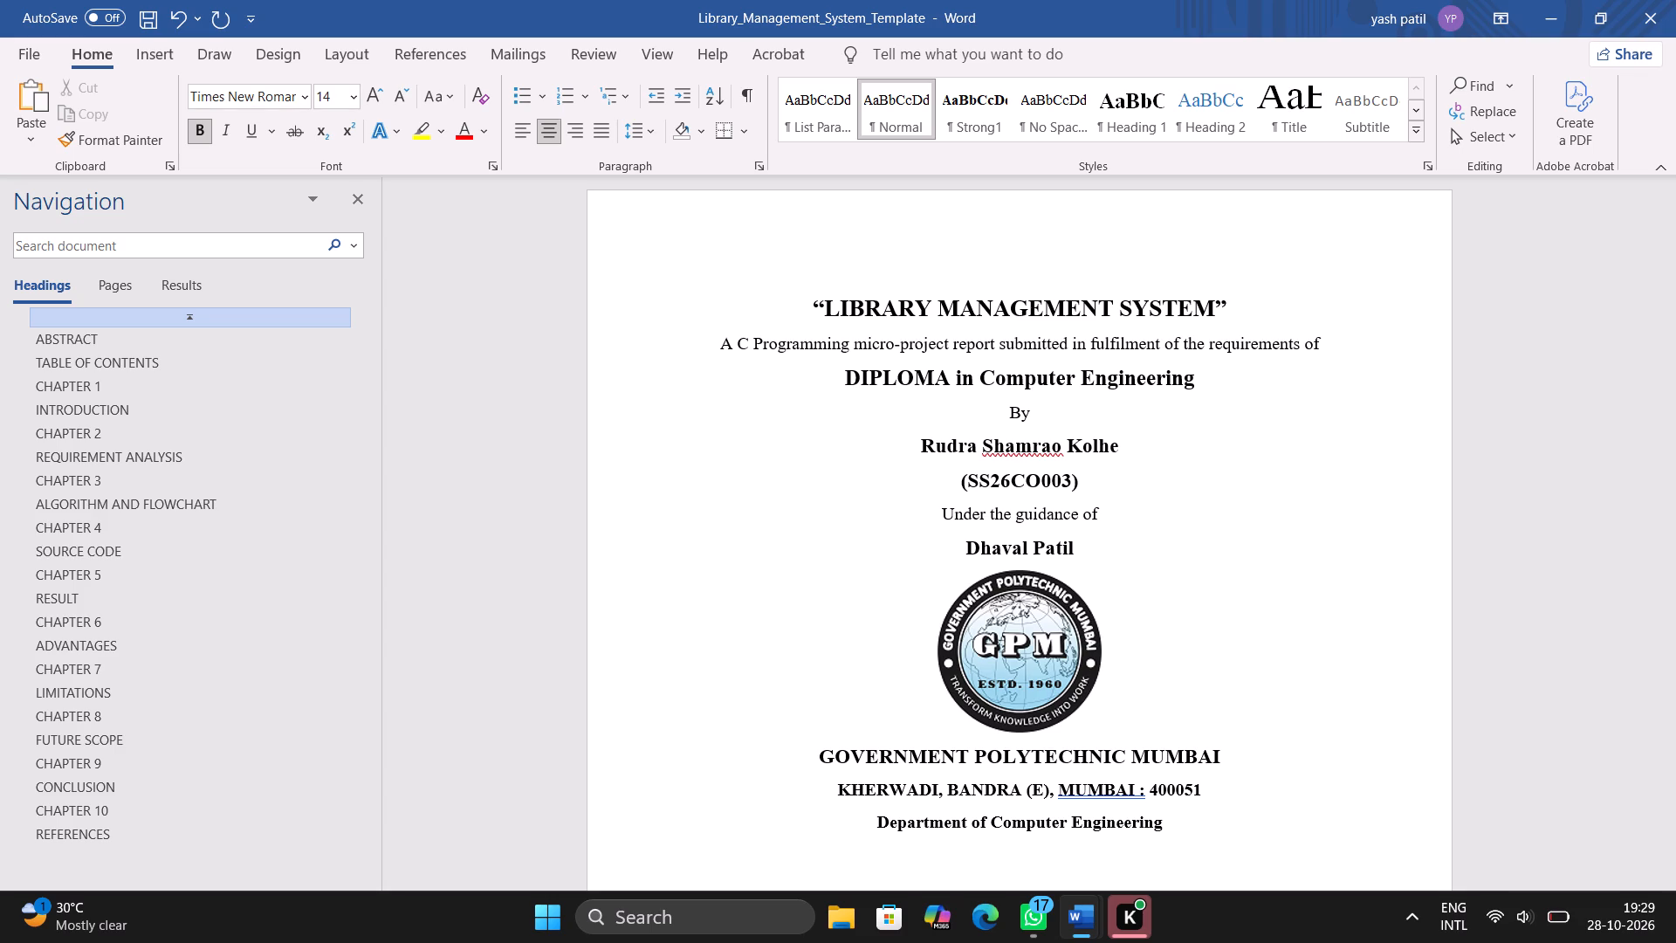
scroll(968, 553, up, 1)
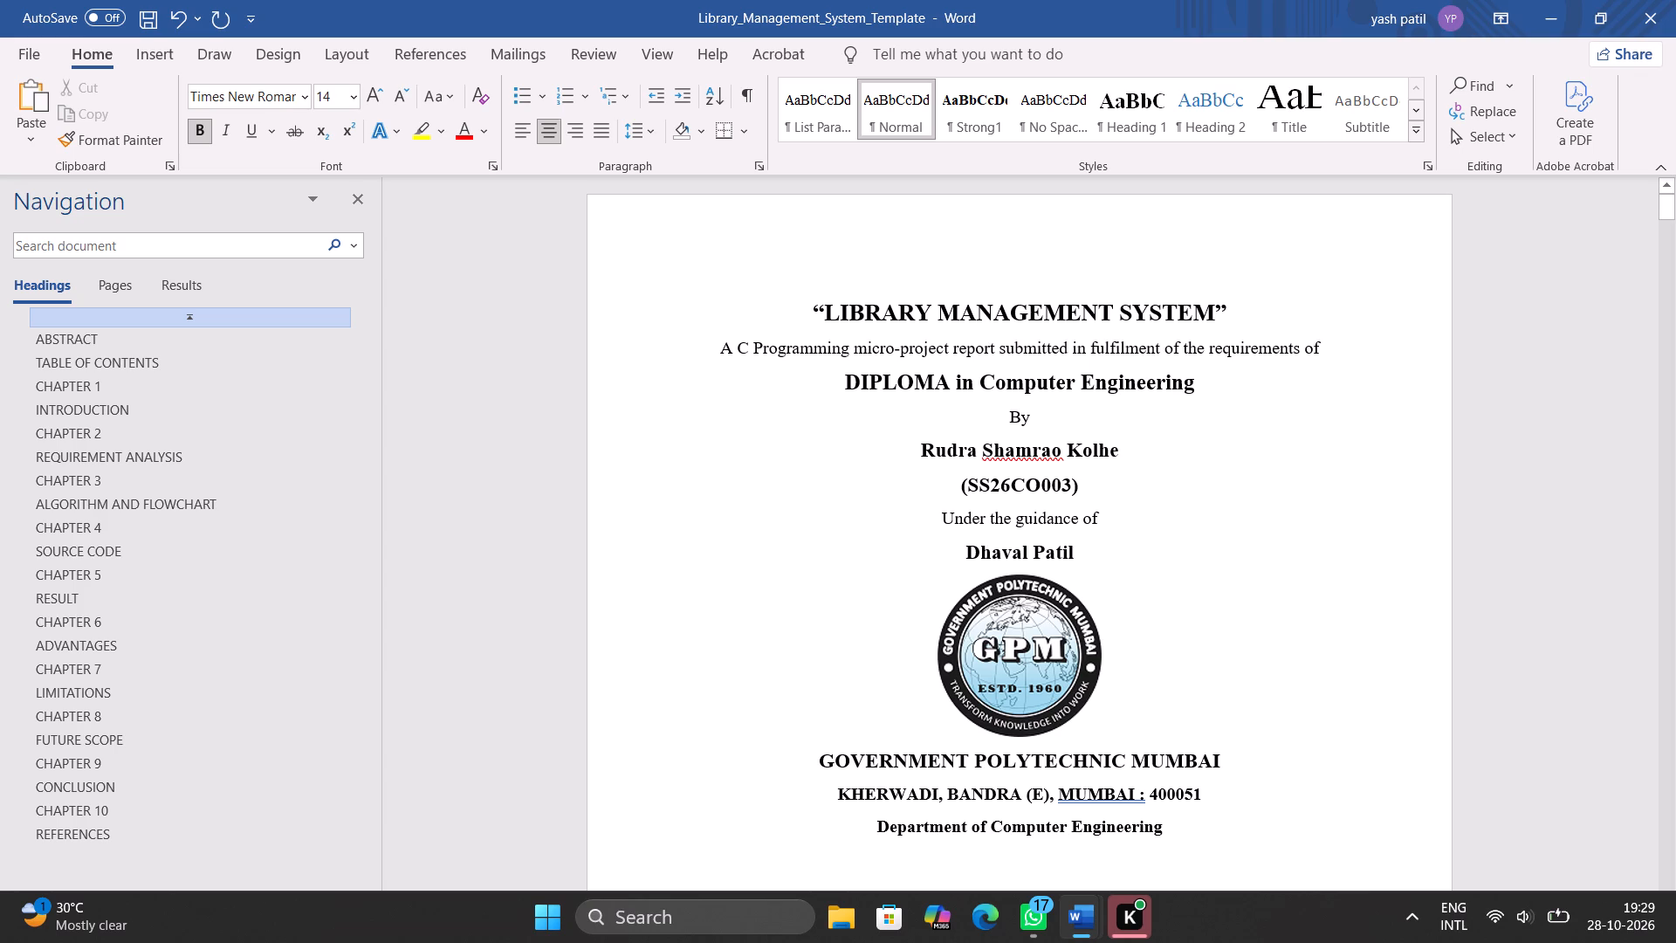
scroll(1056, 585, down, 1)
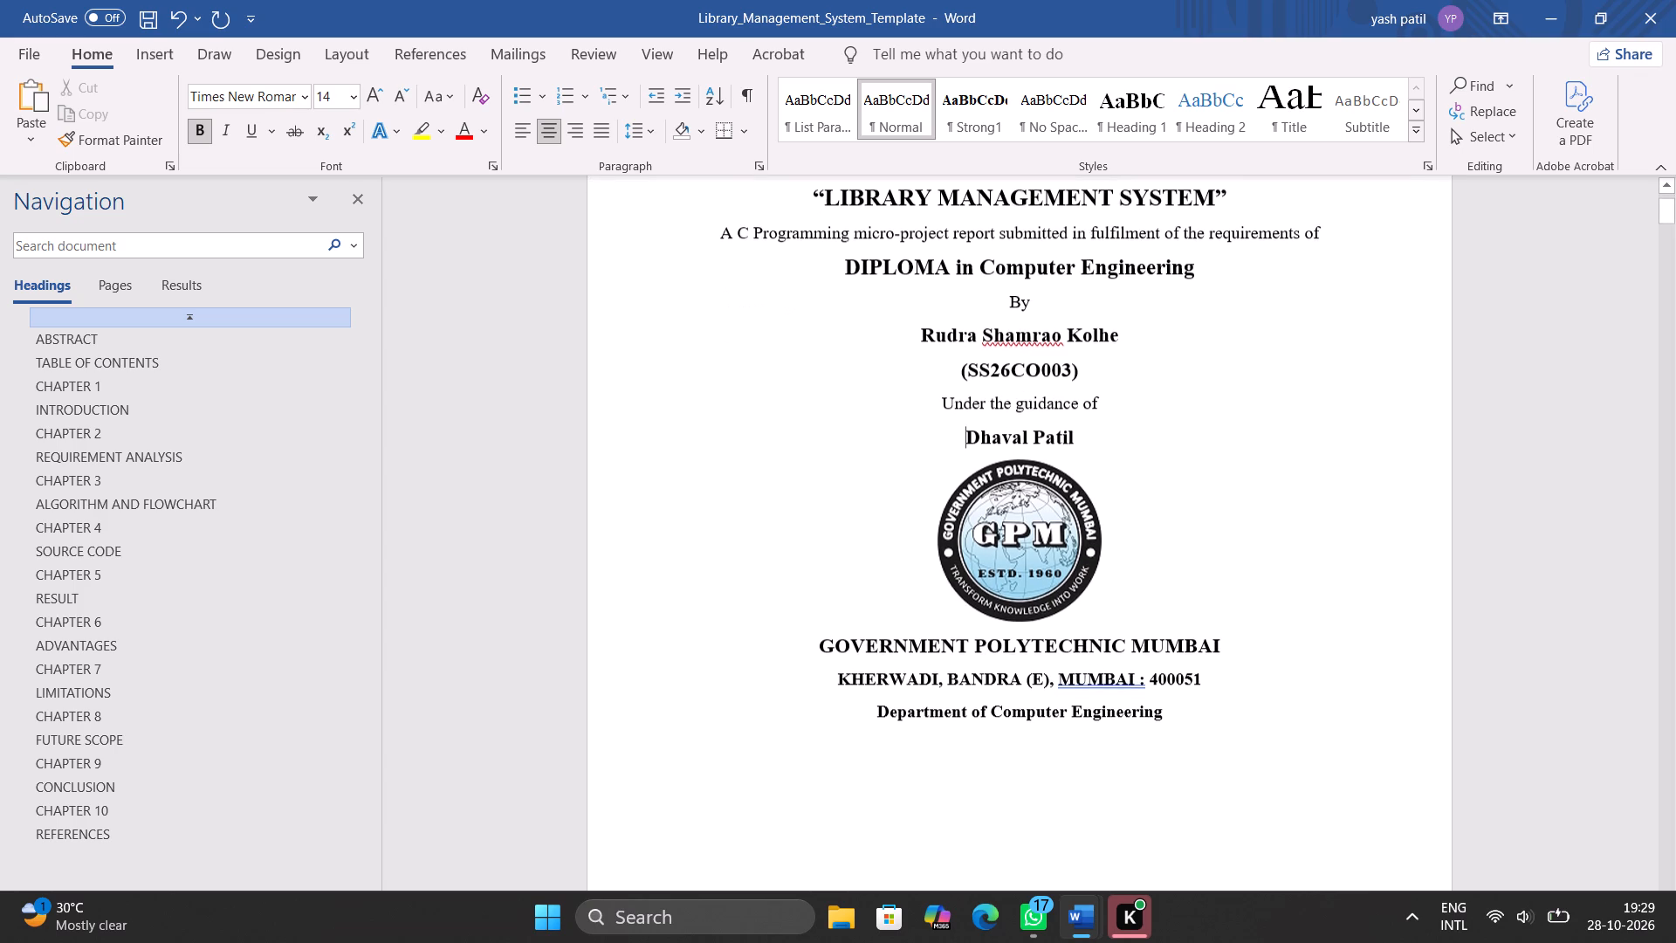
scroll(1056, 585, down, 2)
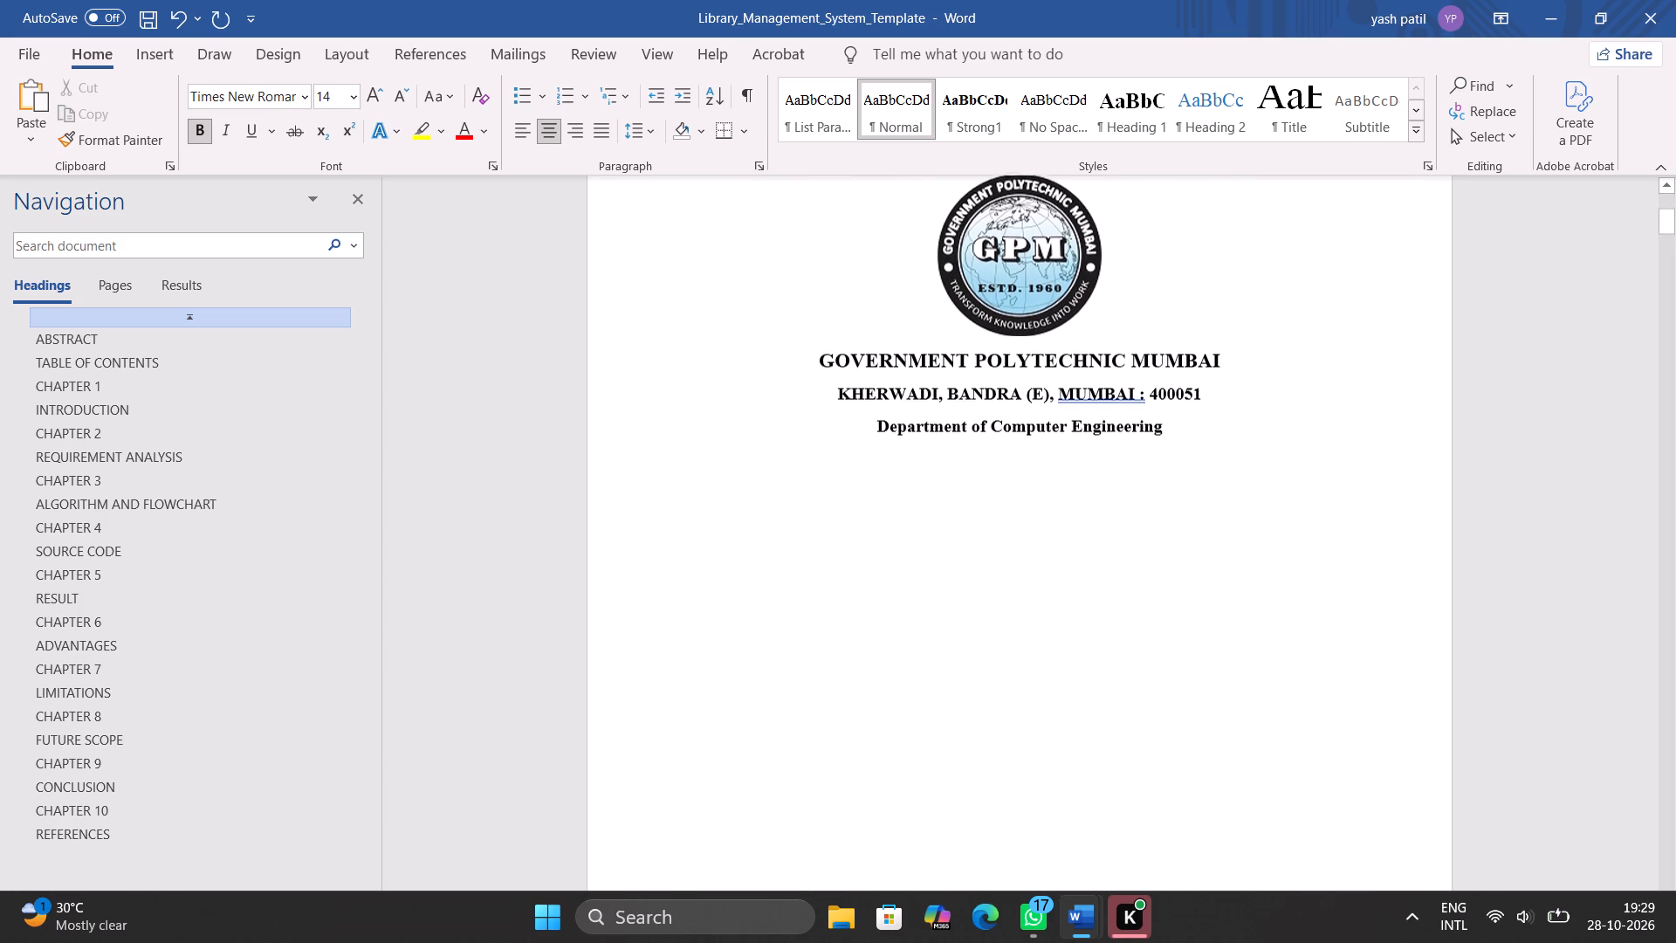
Add the student's enrolment number directly after the student's name in the CERTIFICATE paragraph.
scroll(1056, 585, down, 2)
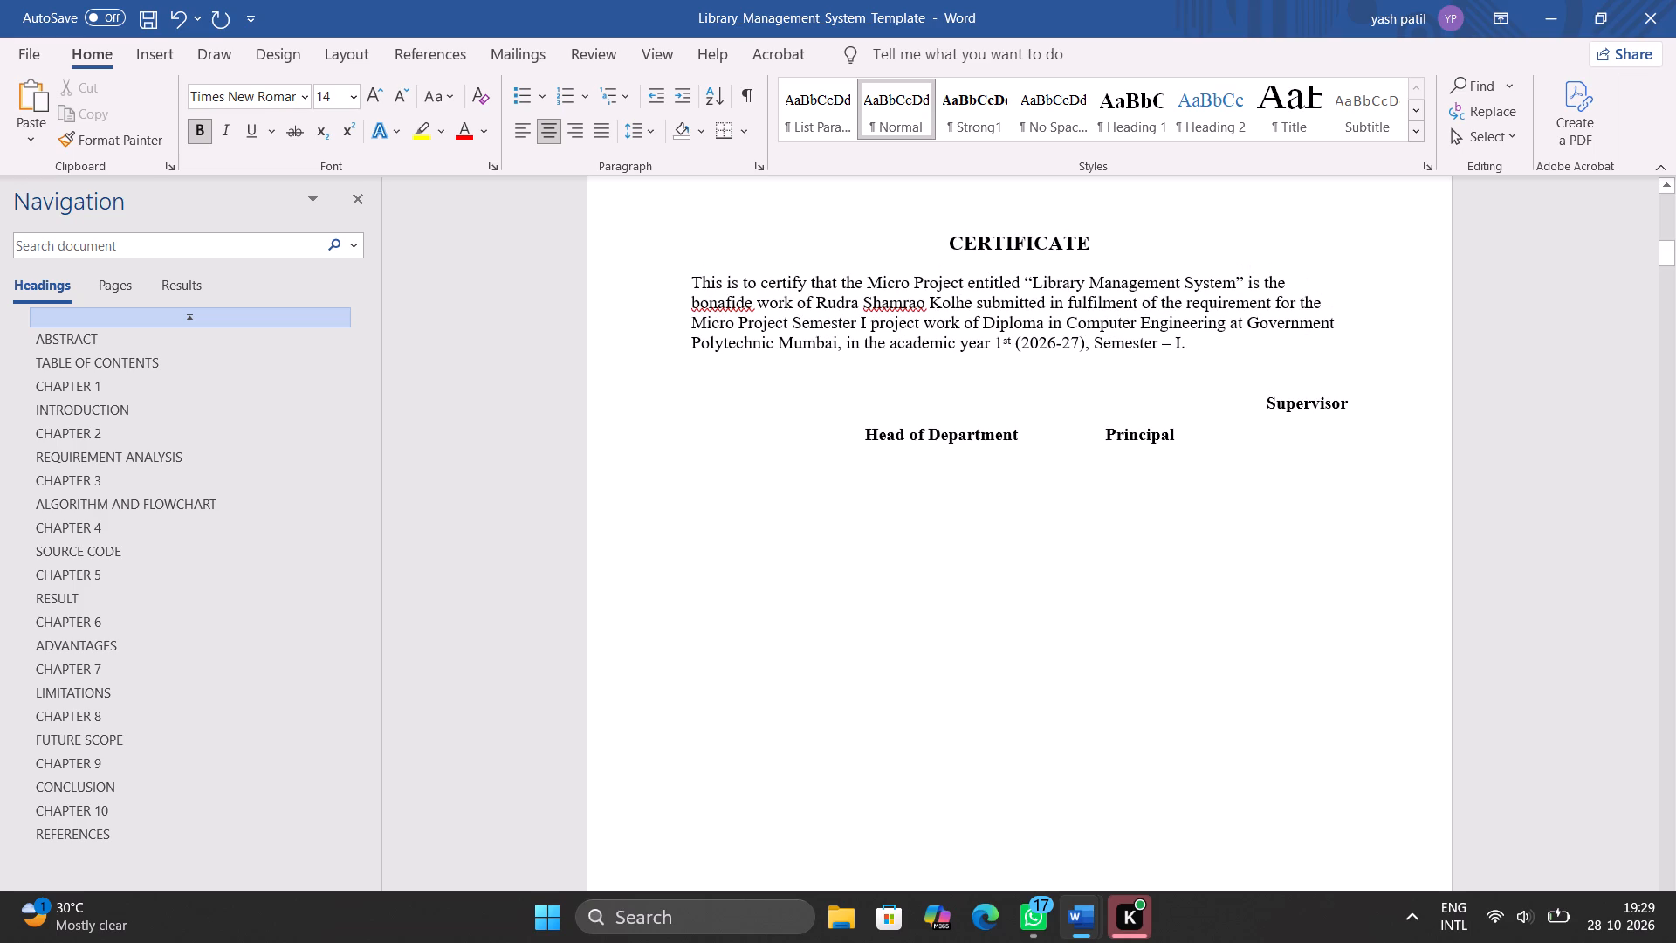
click(973, 302)
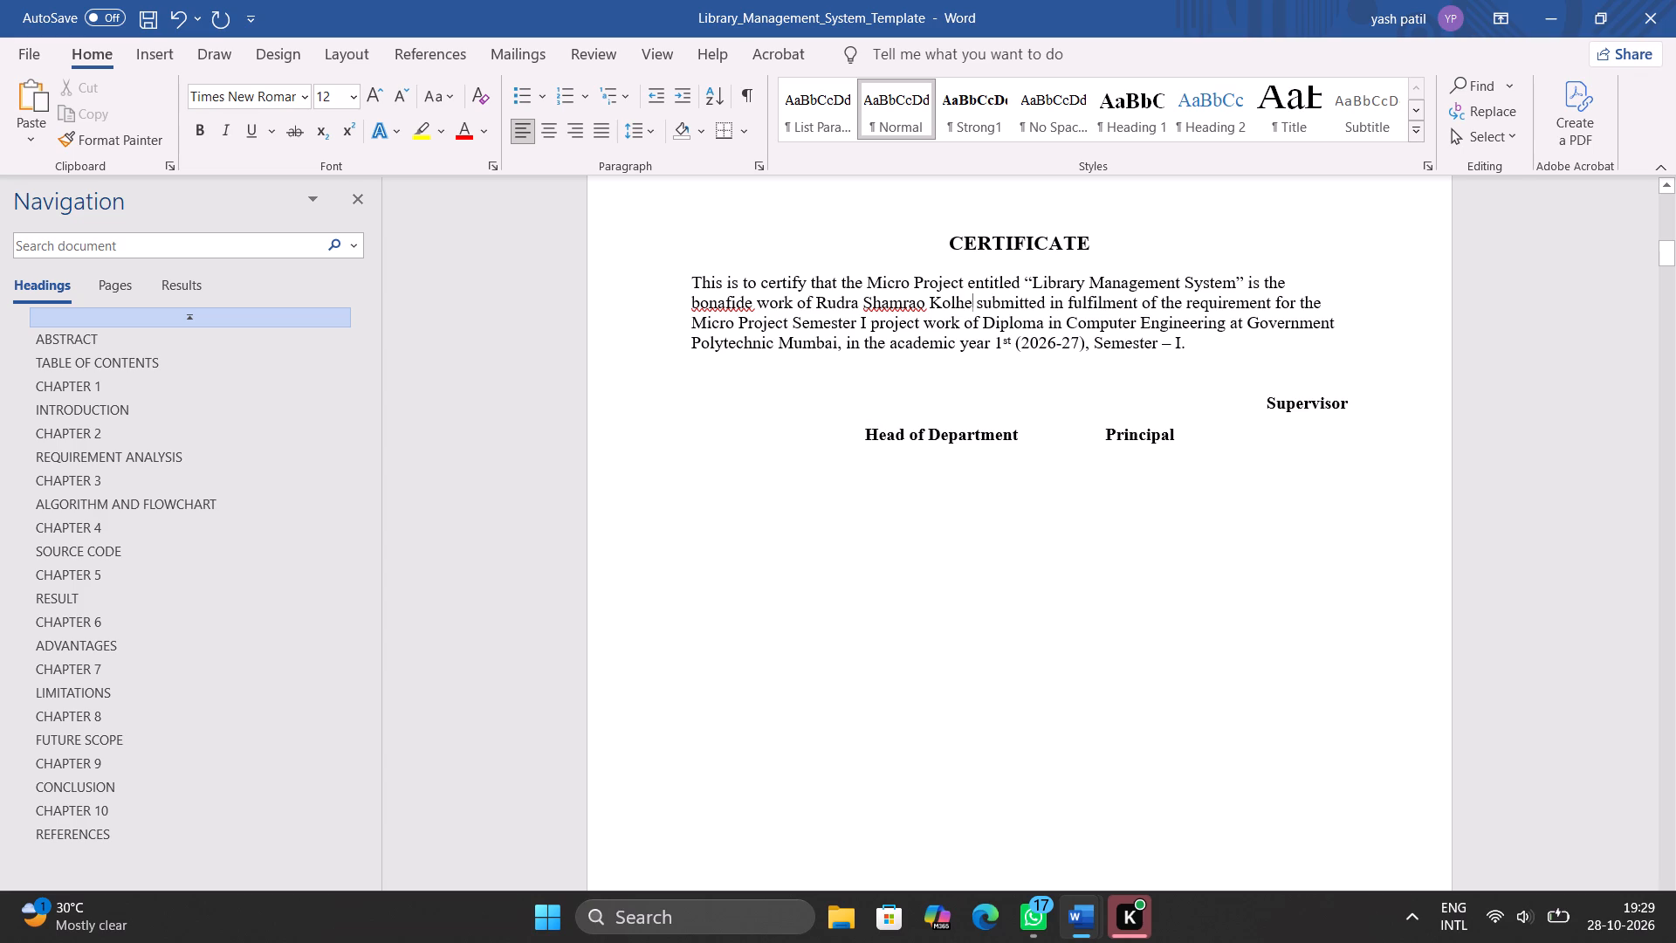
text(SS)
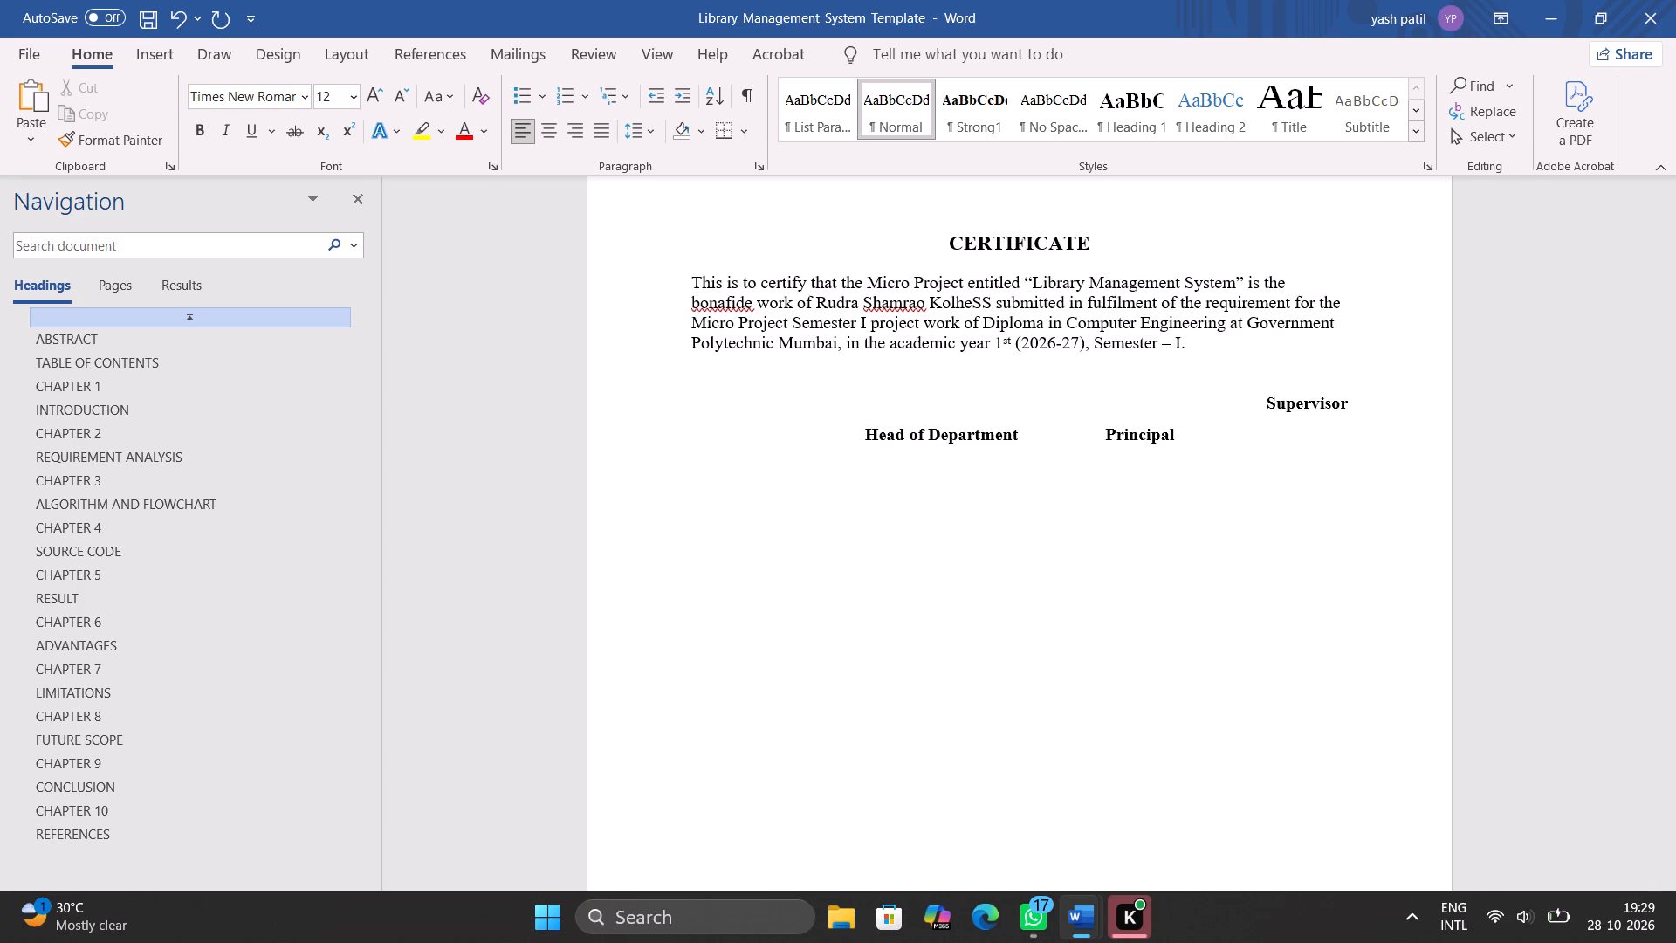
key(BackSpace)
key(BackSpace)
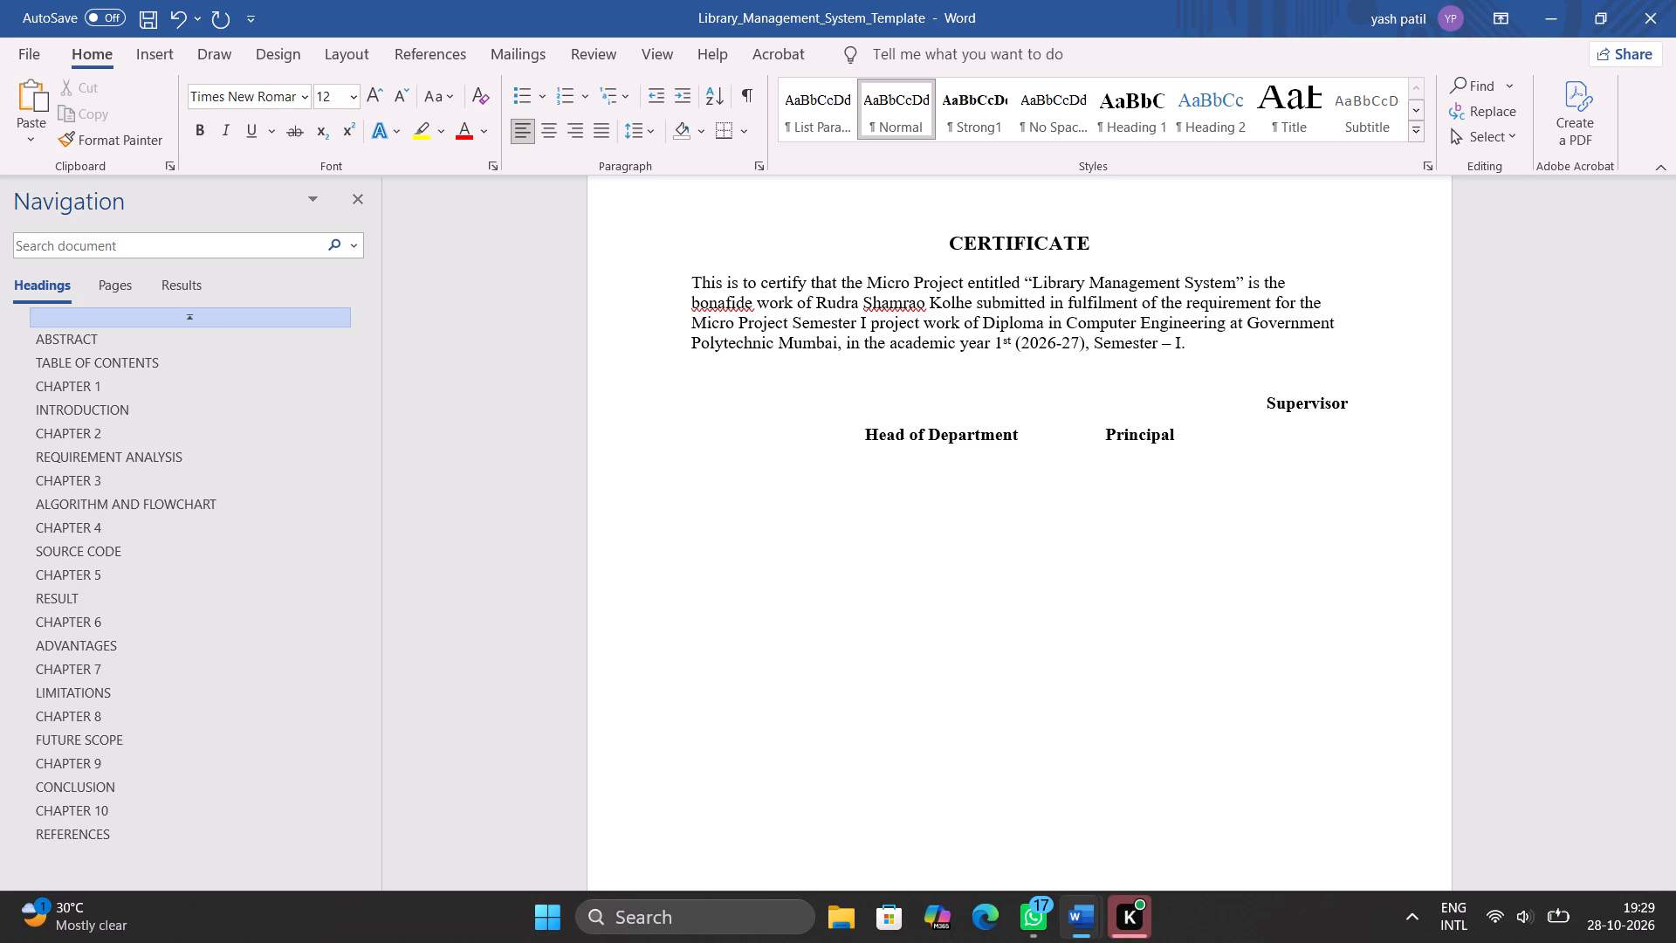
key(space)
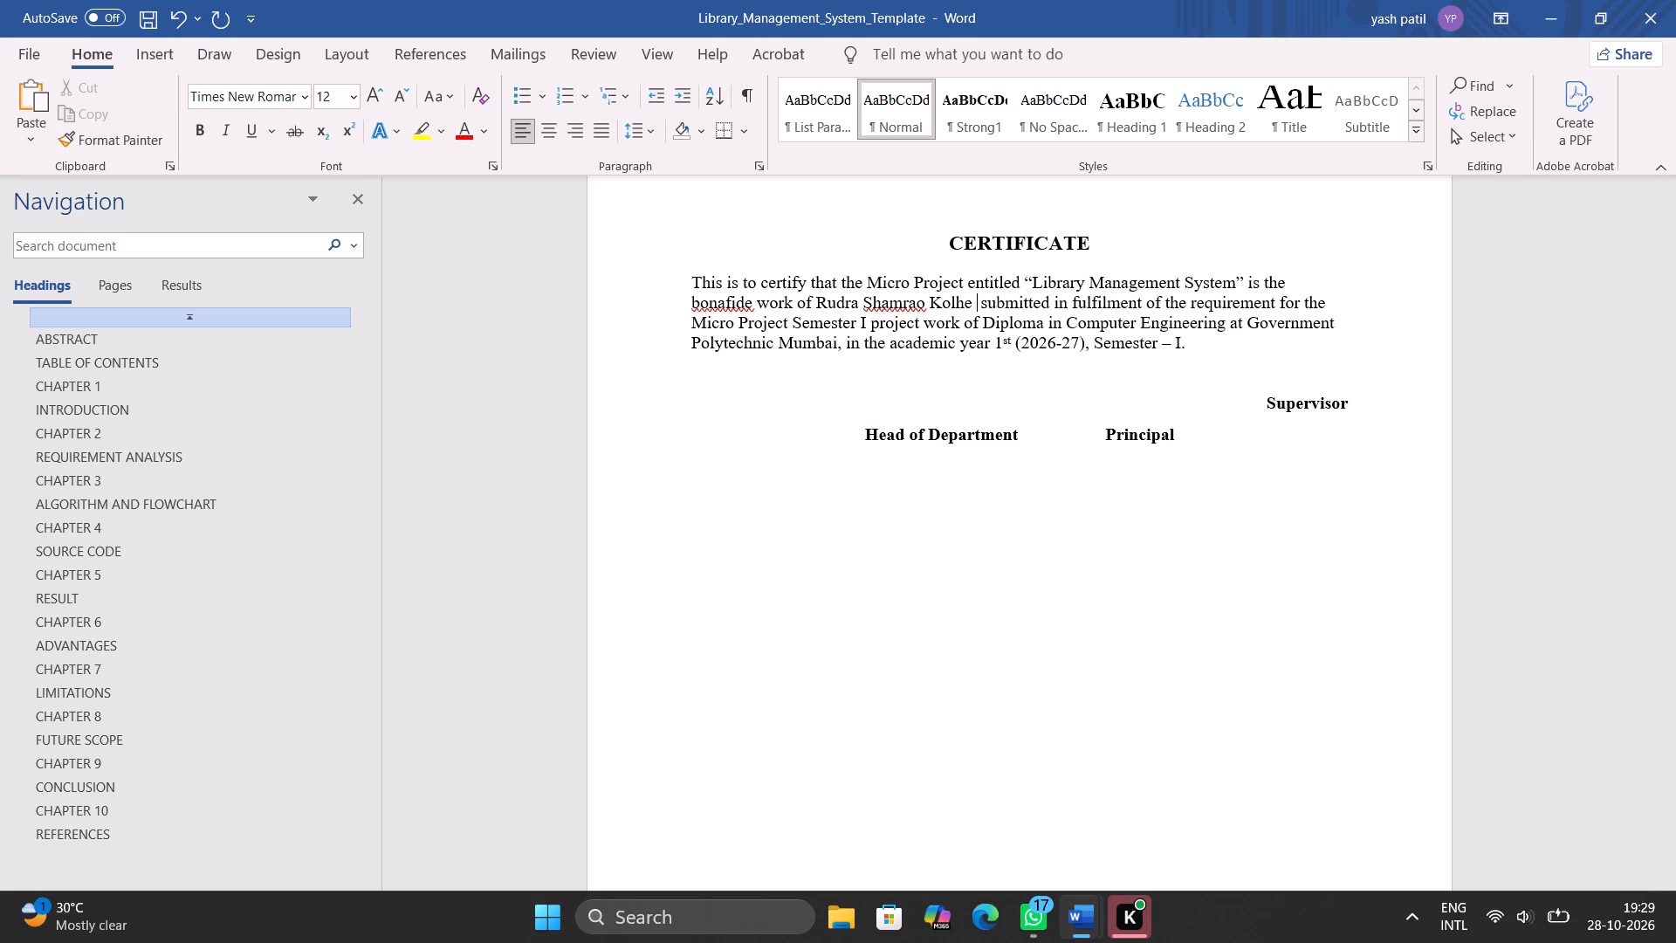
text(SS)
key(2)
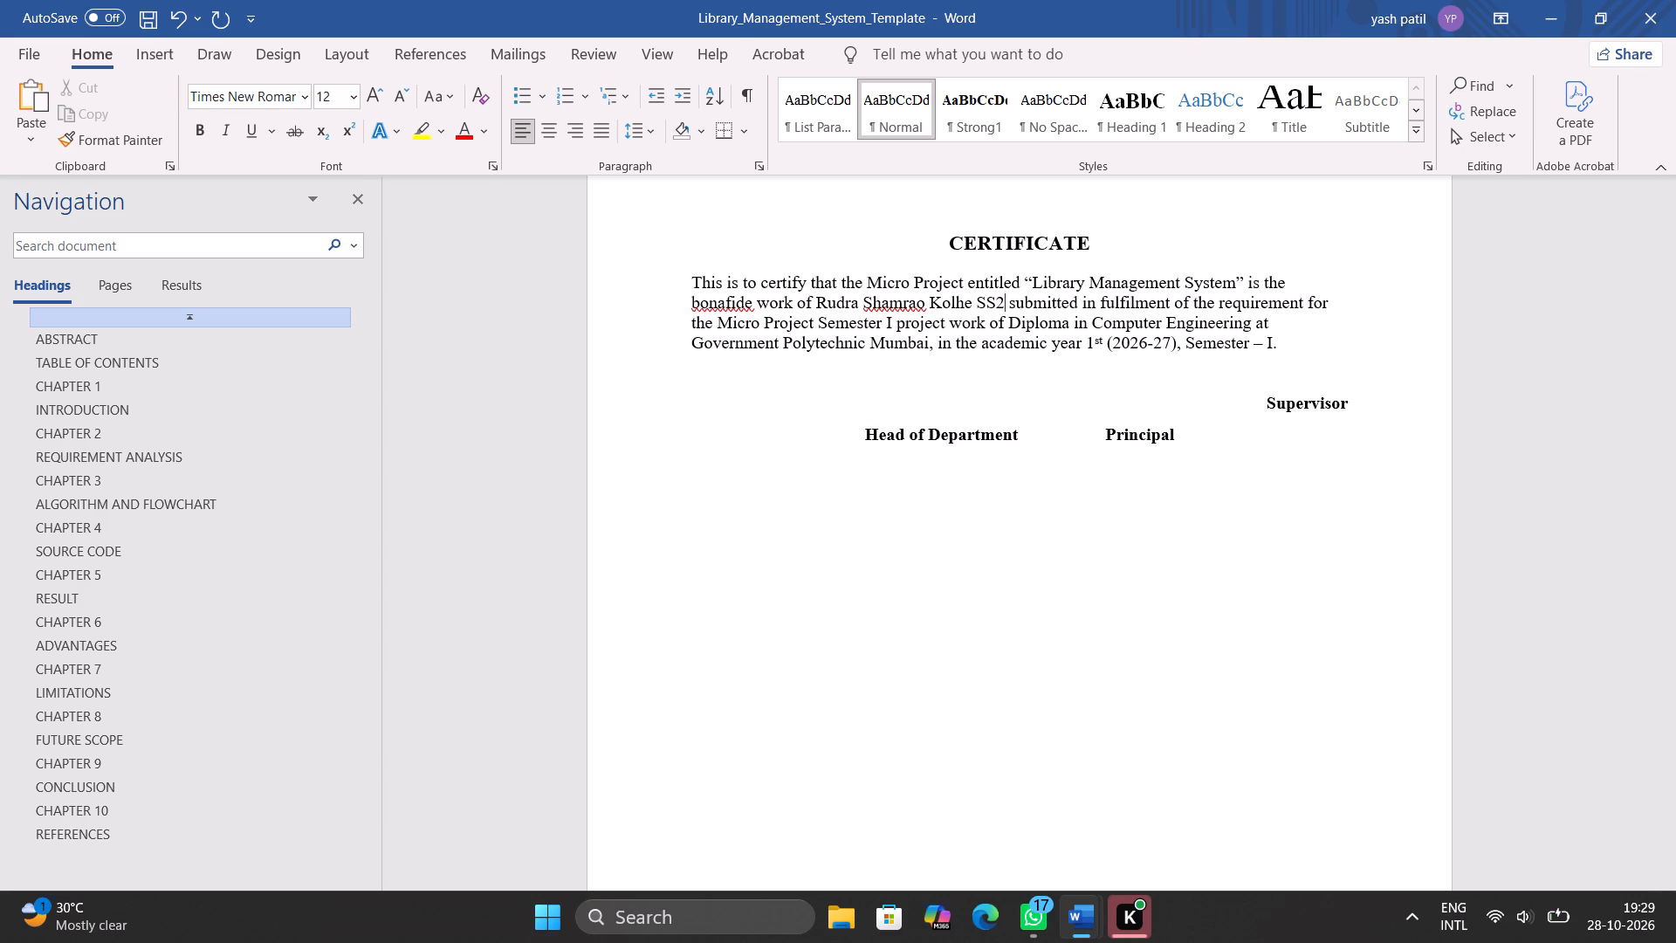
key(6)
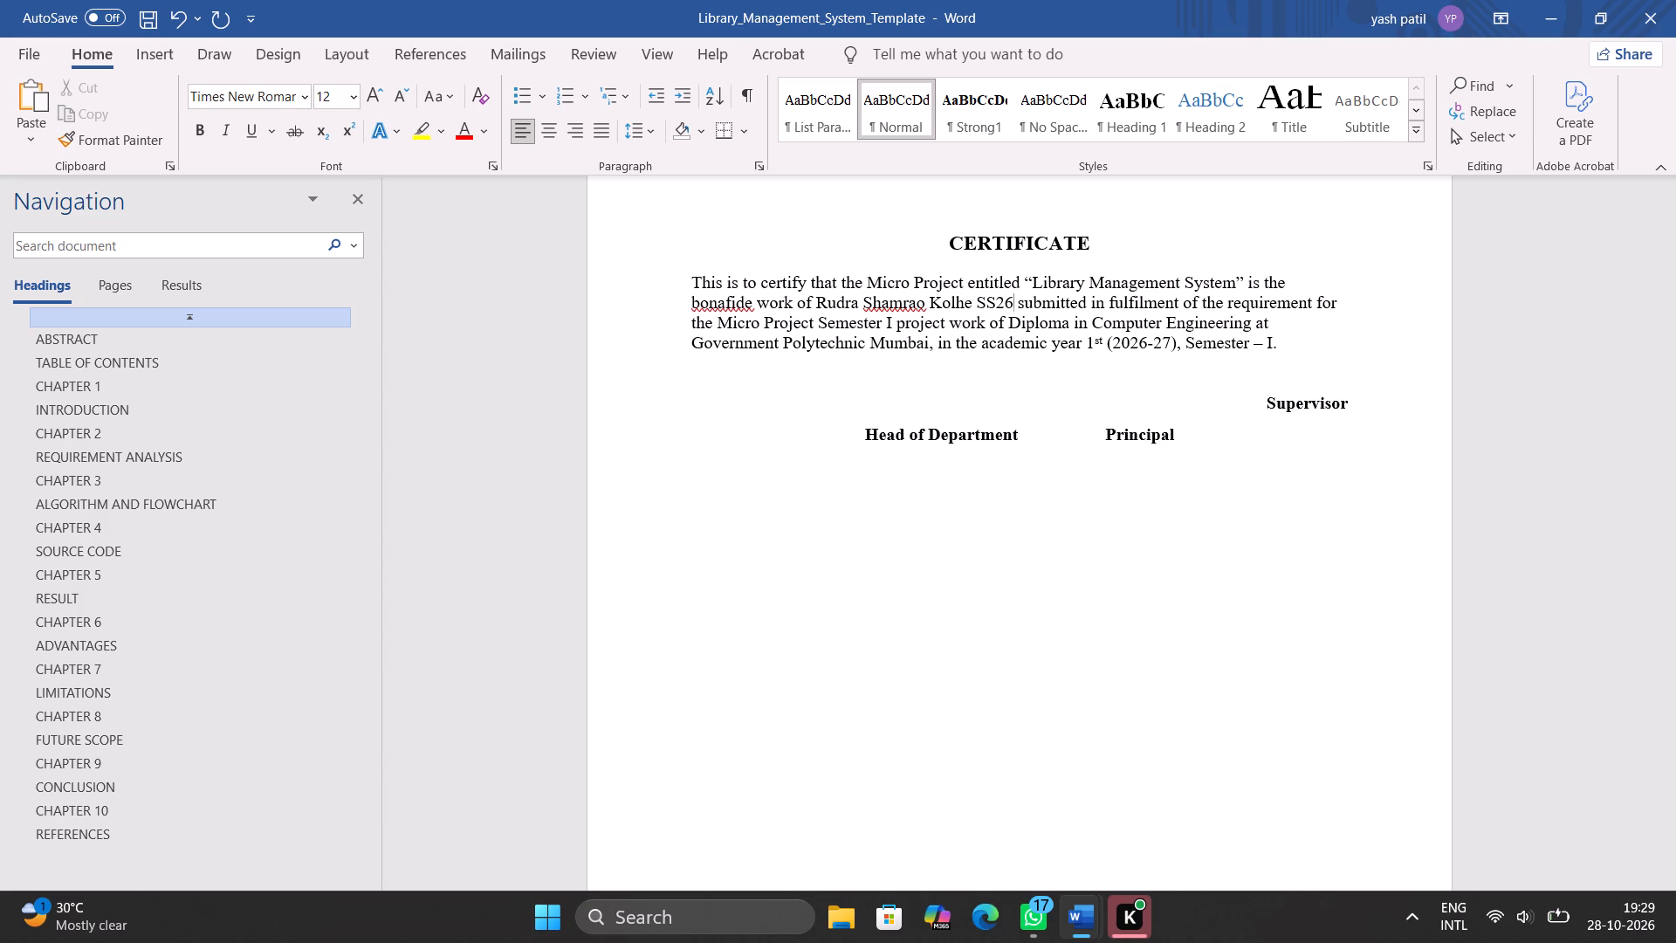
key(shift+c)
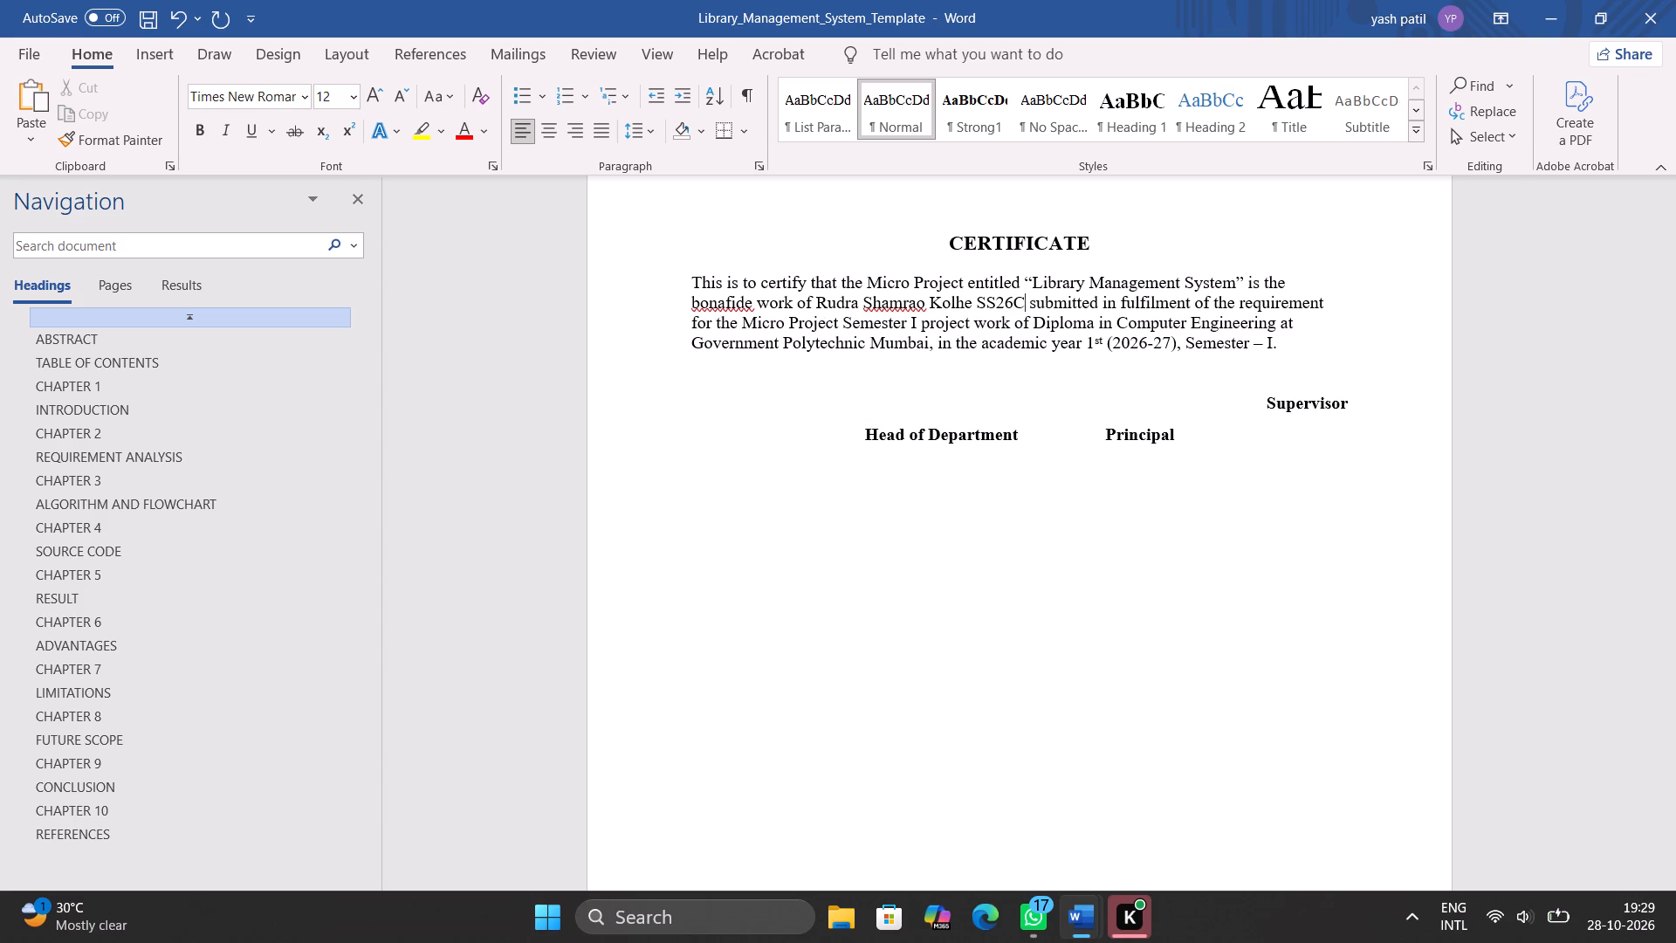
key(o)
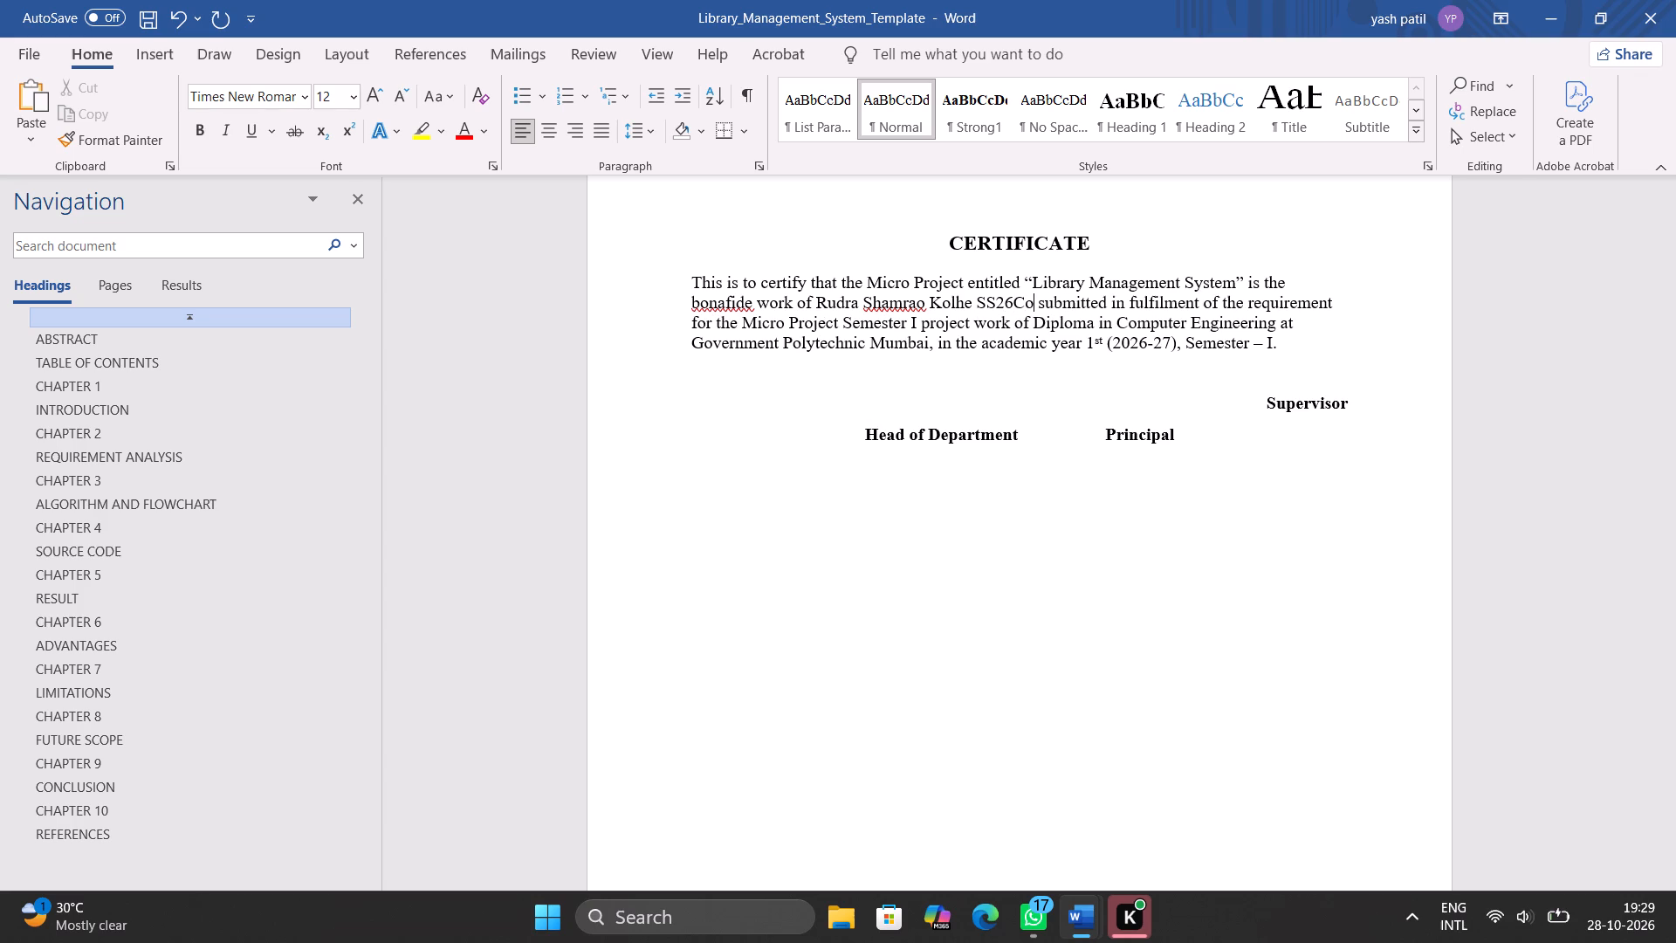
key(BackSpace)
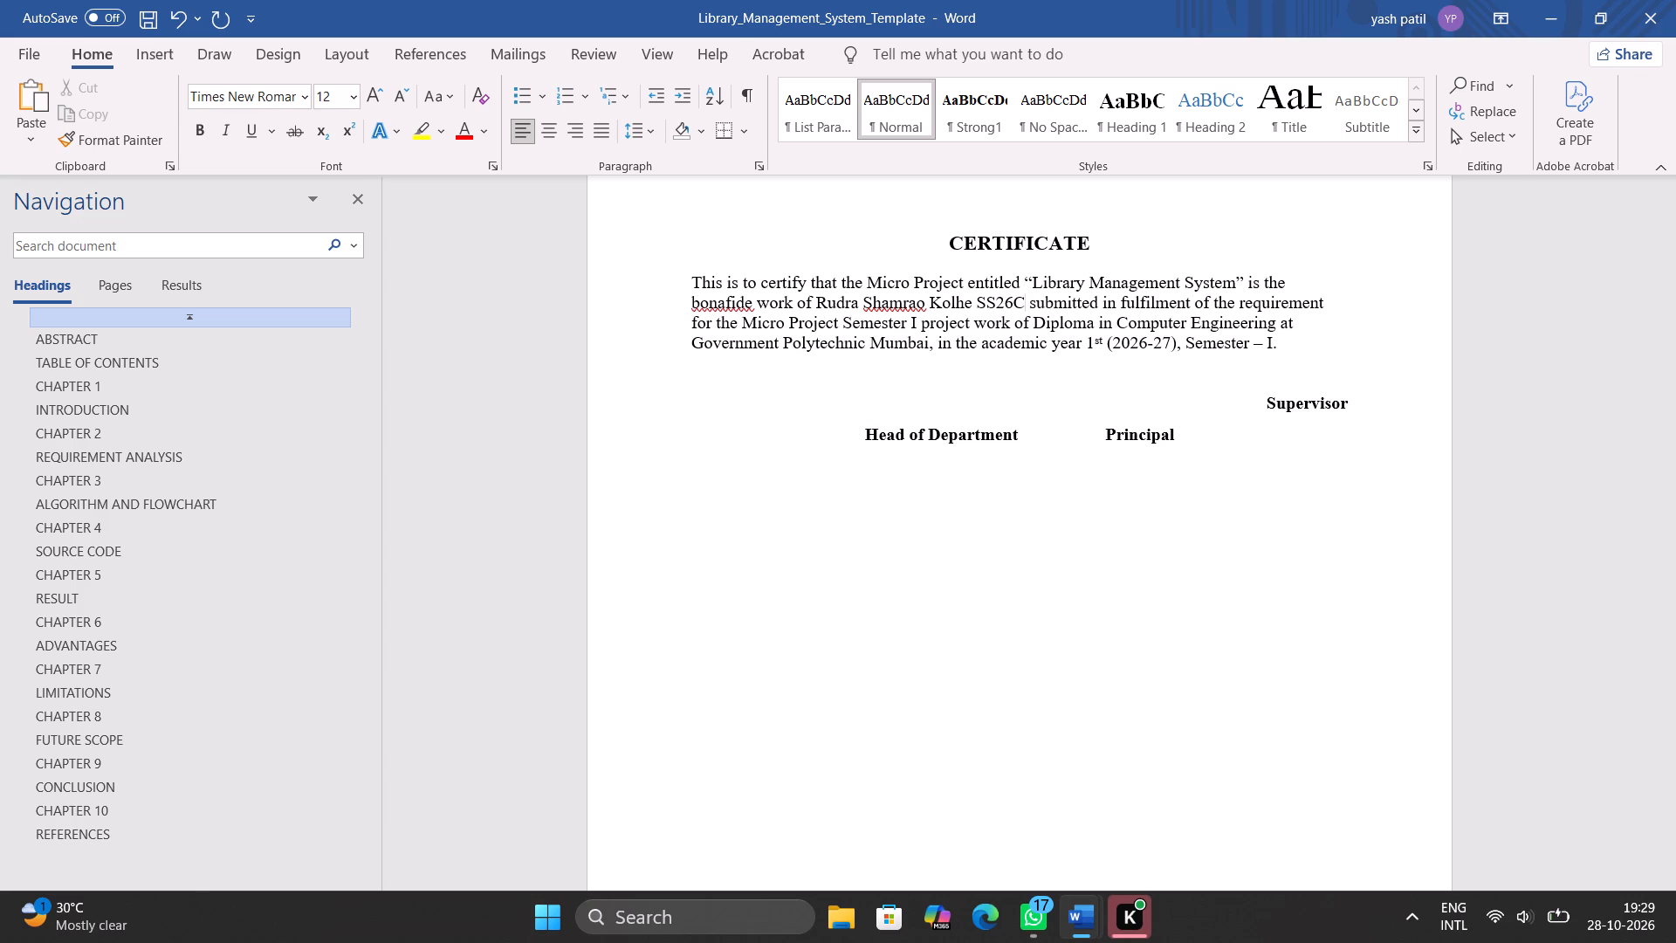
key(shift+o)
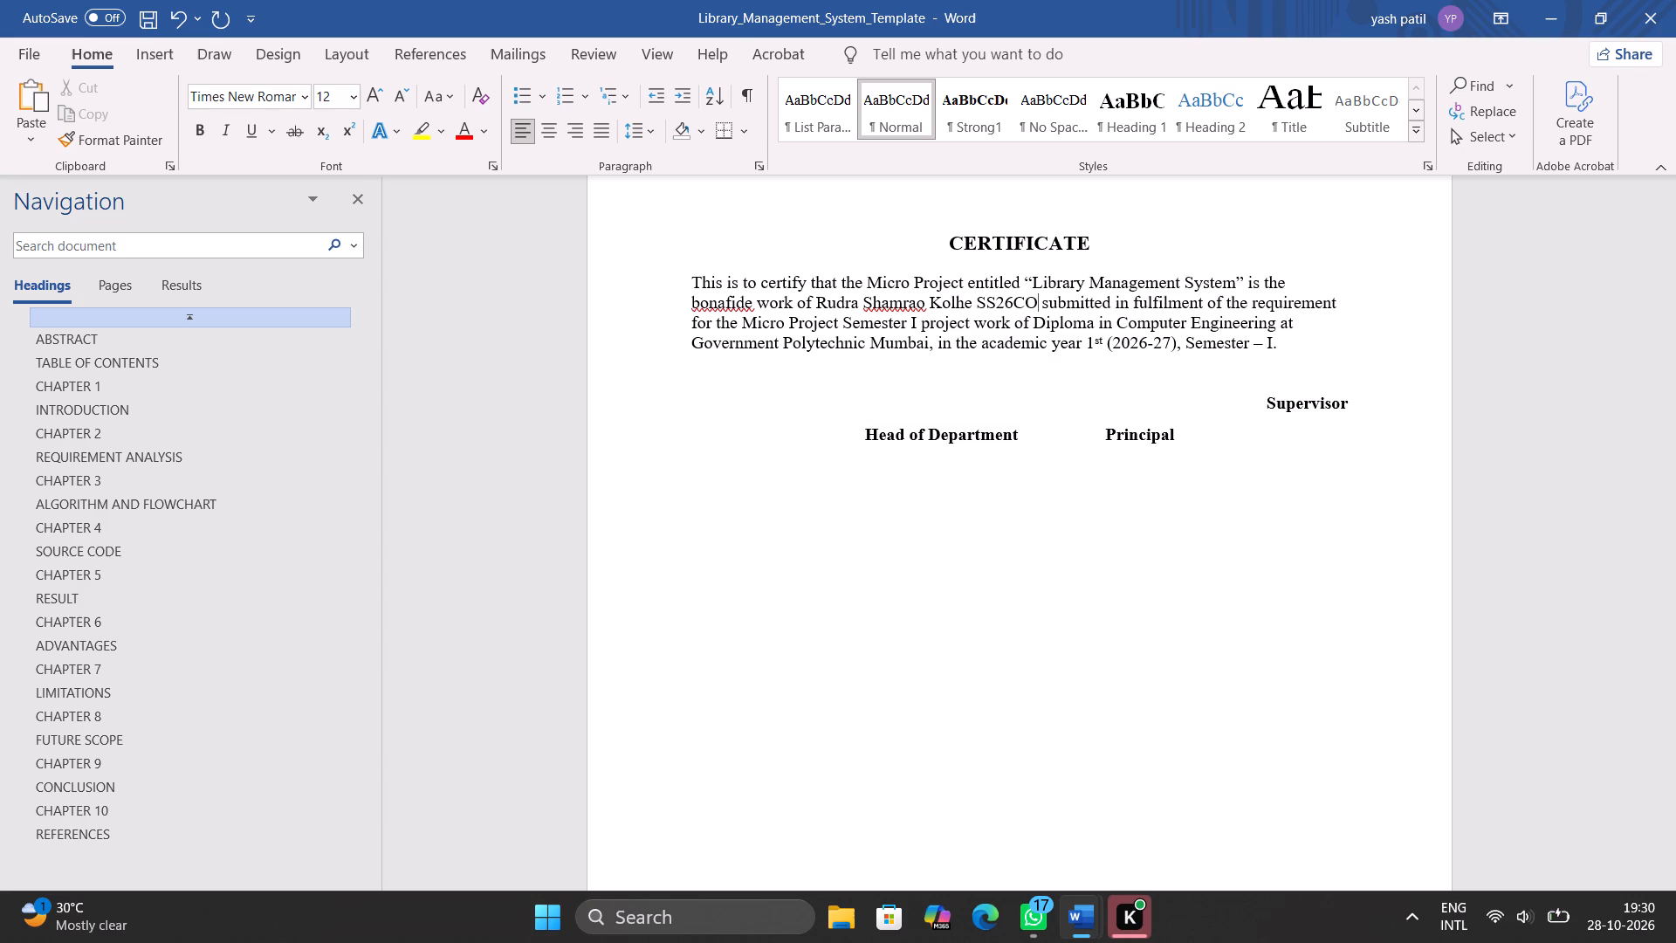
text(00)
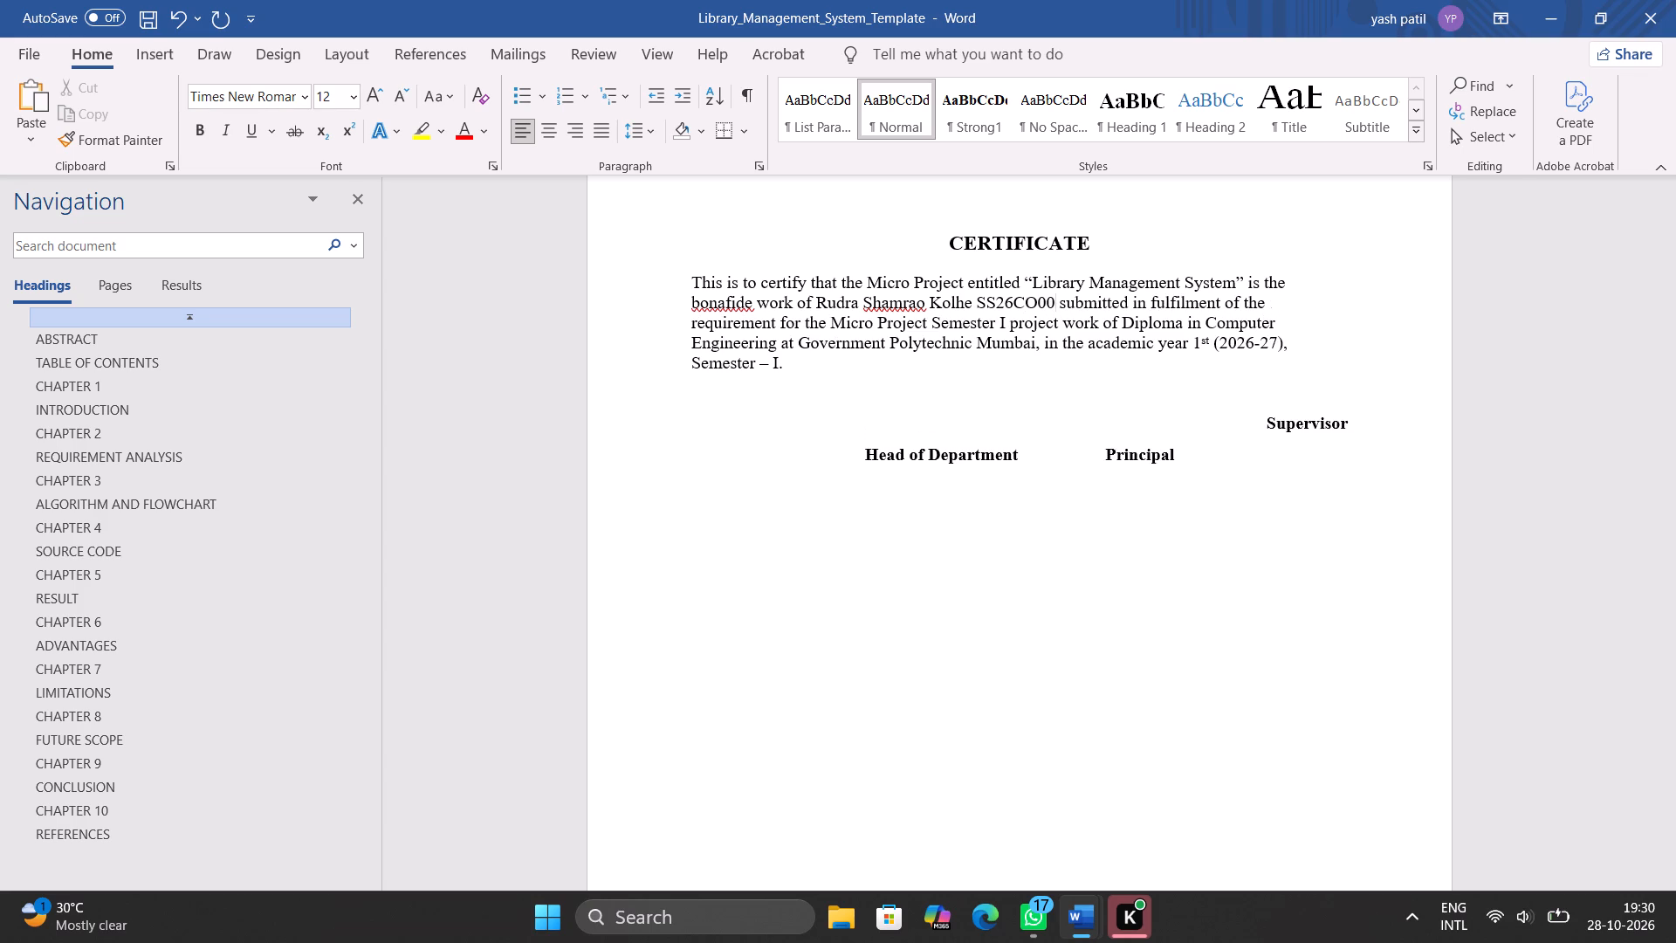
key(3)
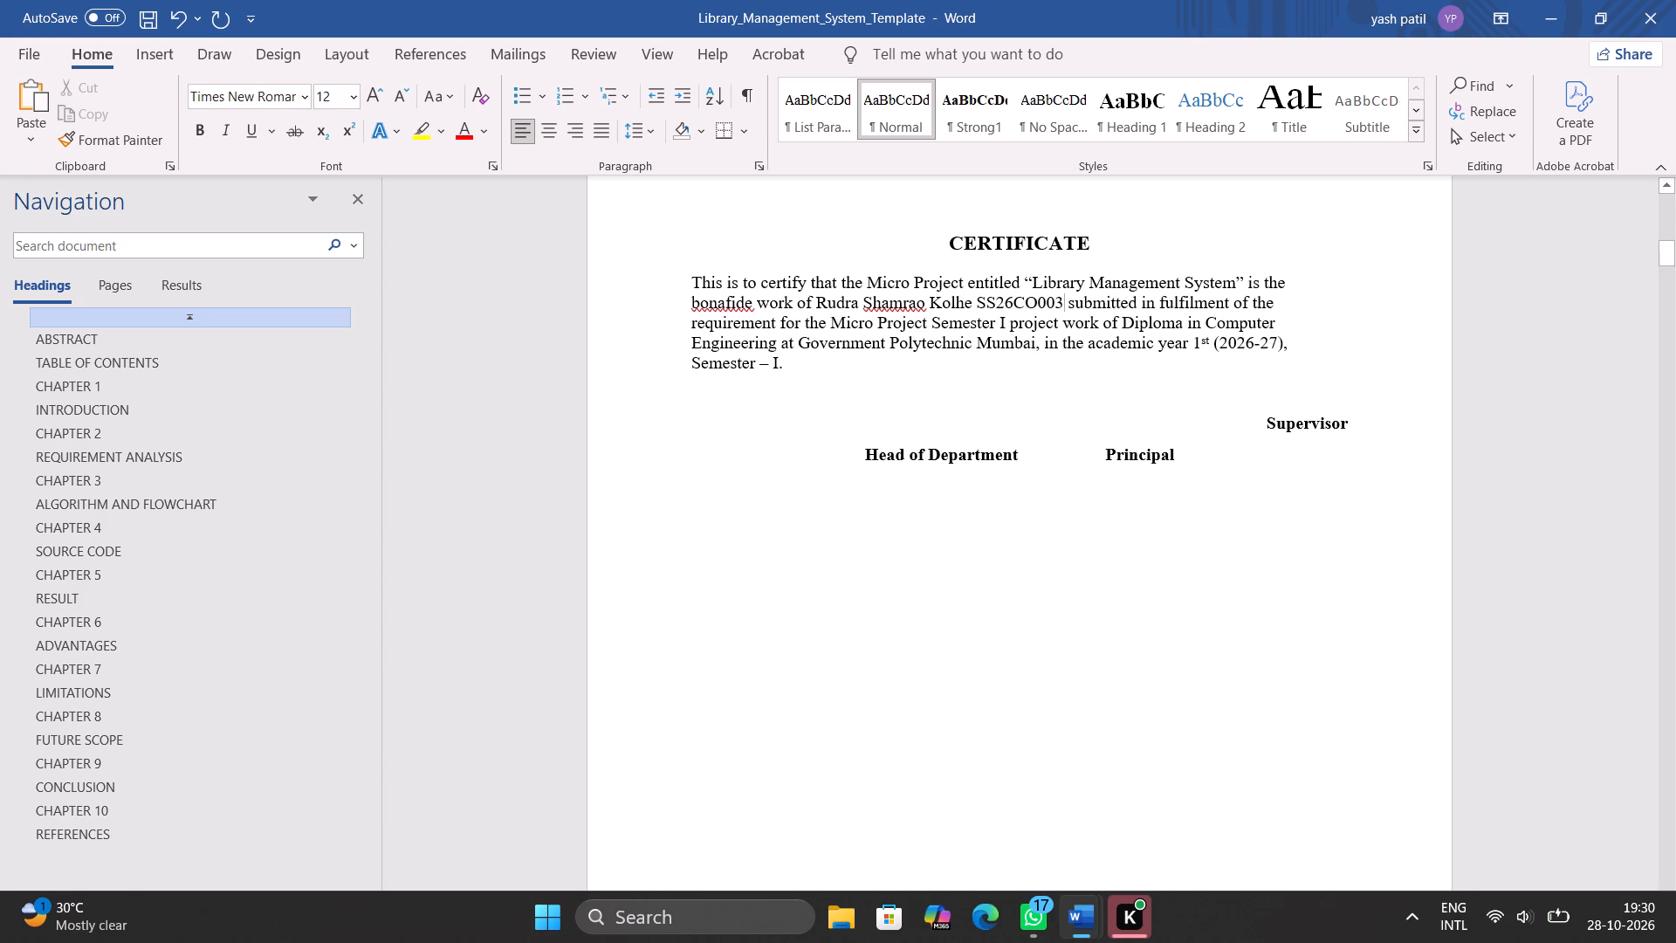
Move the bracketed enrolment number onto its own line below the student's name on the DECLARATION page.
scroll(1031, 494, down, 3)
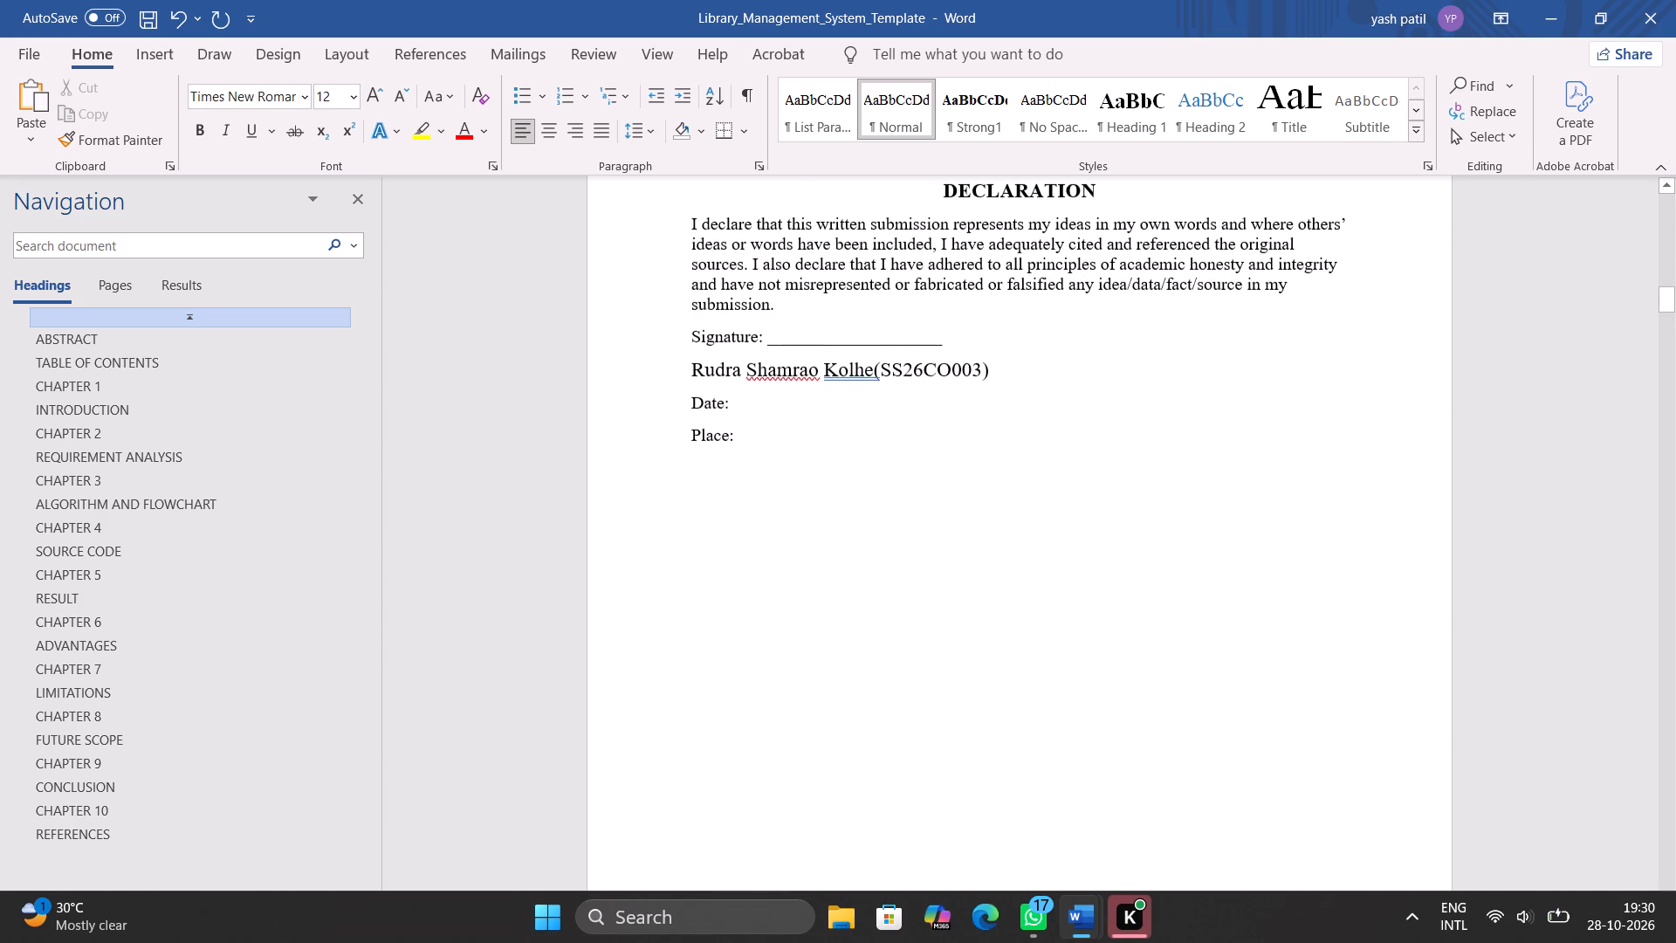
scroll(1031, 494, down, 1)
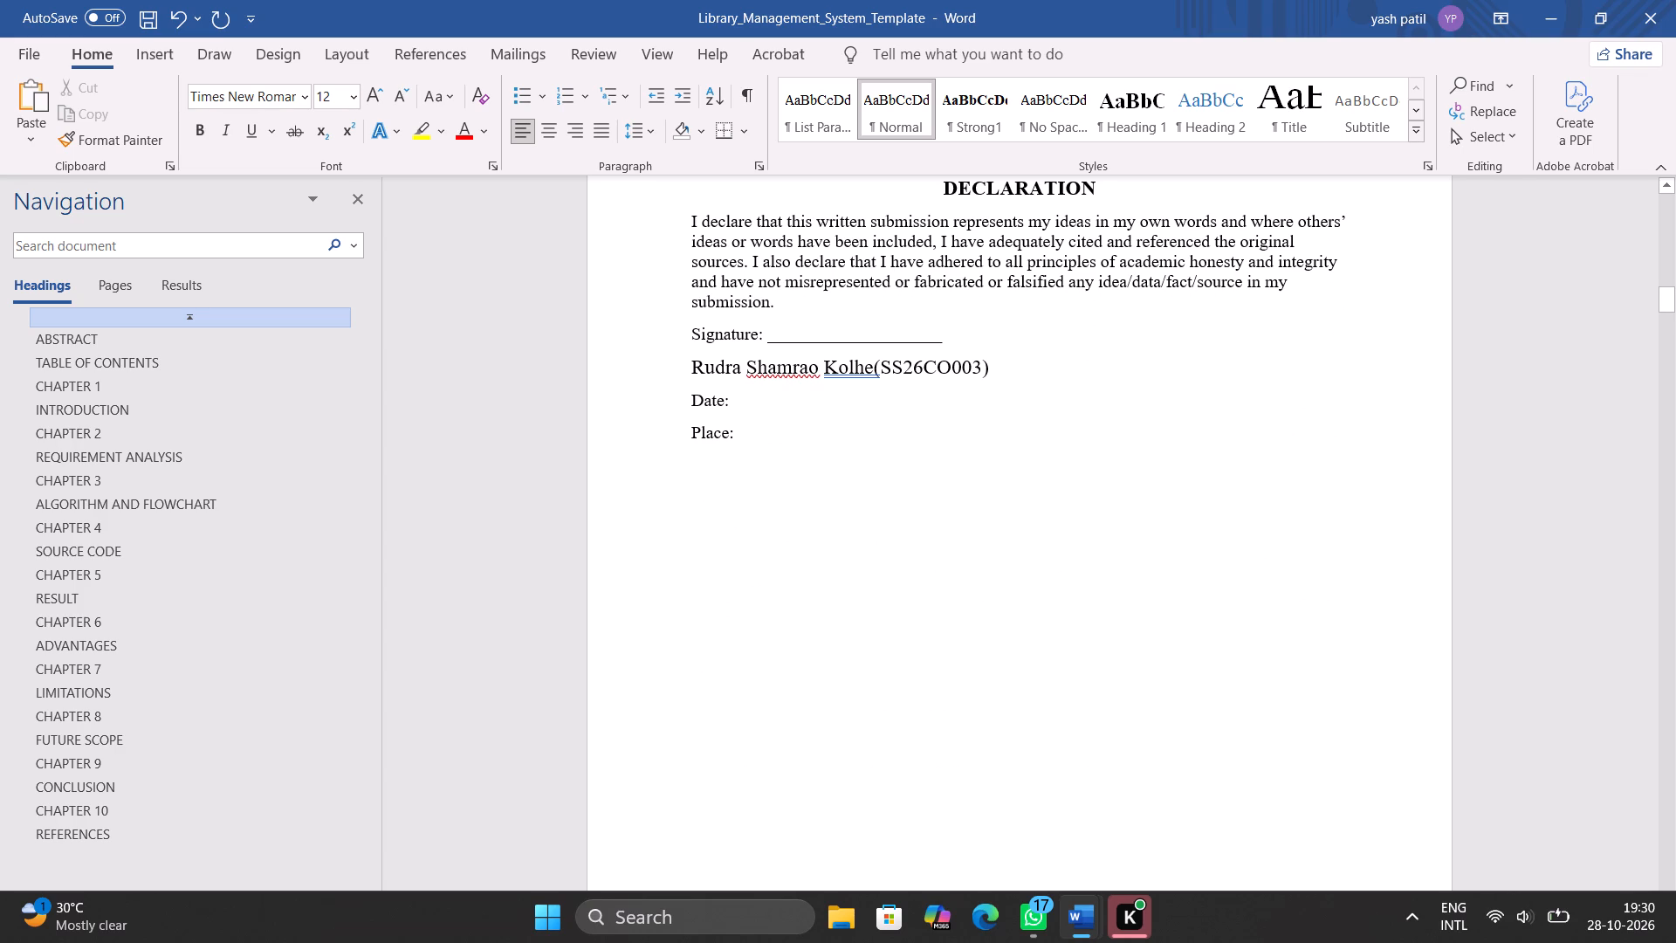
click(873, 366)
key(Return)
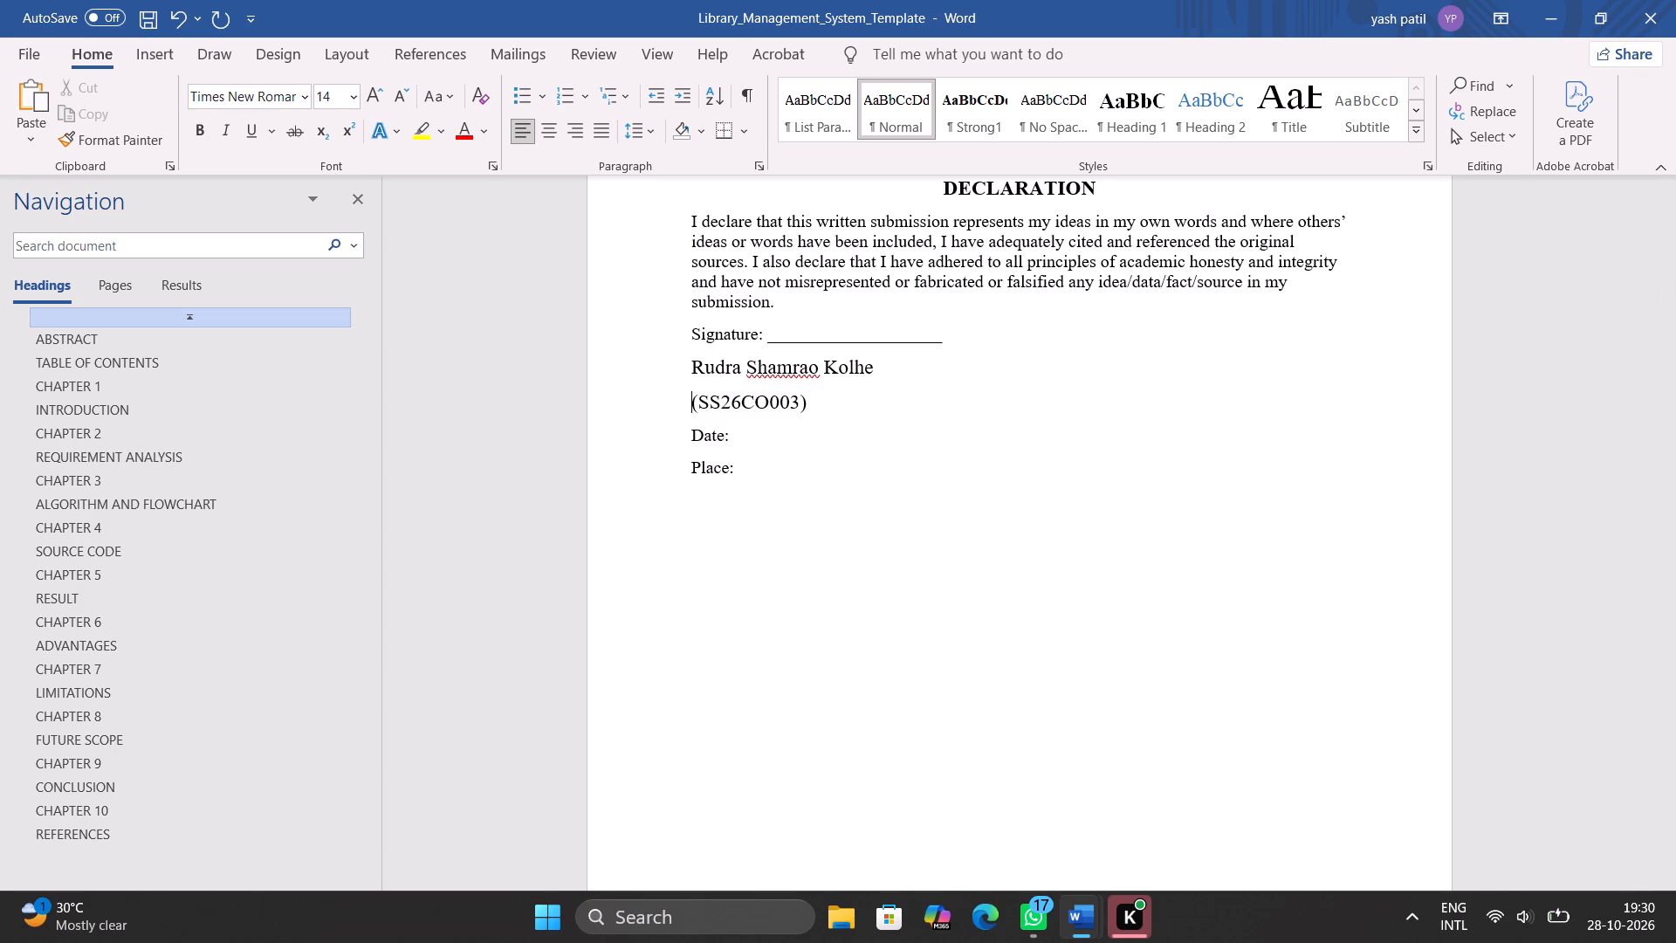
Delete the bracketed placeholder instructions about writing 4–5 short paragraphs under the ABSTRACT heading.
scroll(862, 483, down, 3)
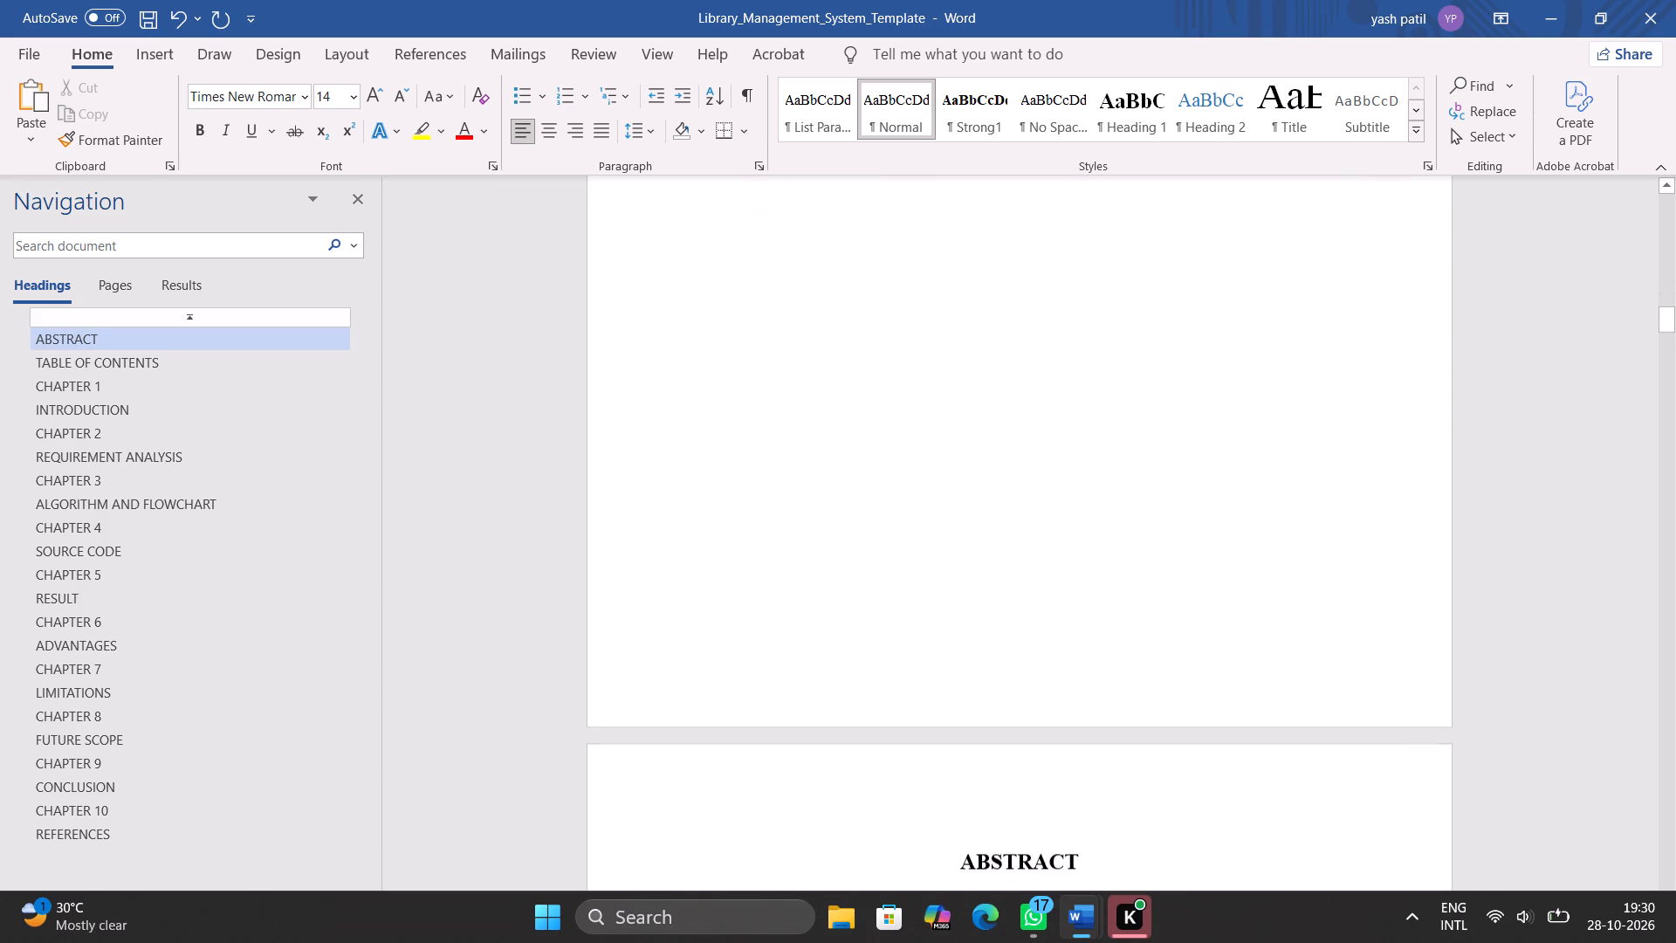
scroll(862, 483, down, 2)
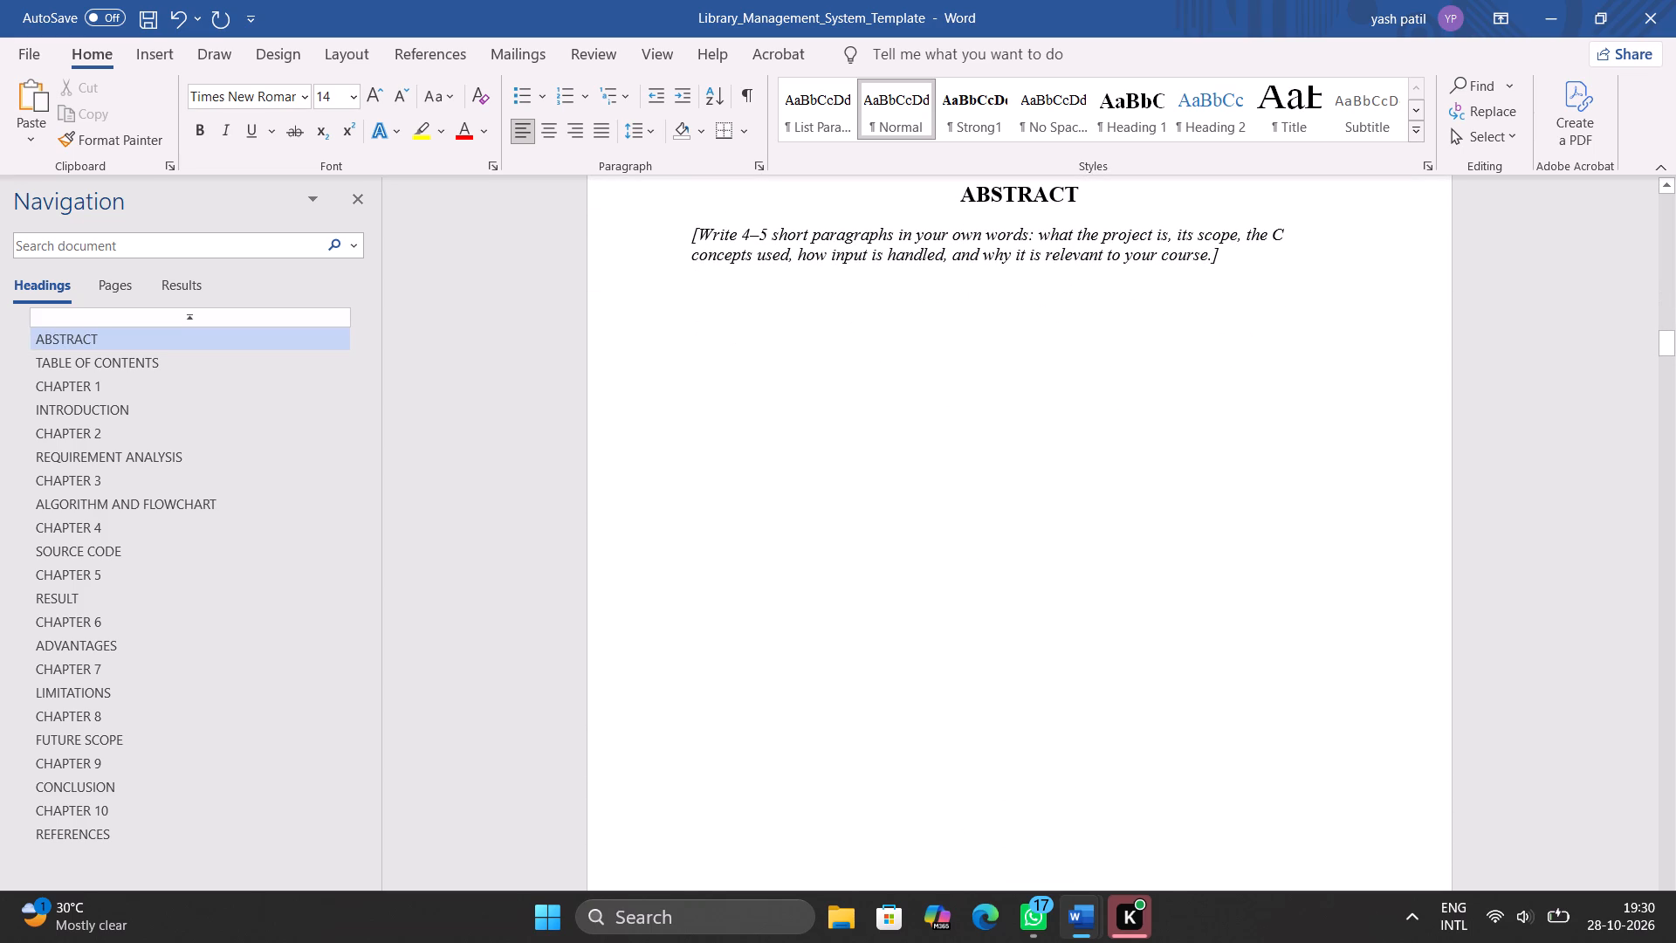
scroll(935, 449, up, 1)
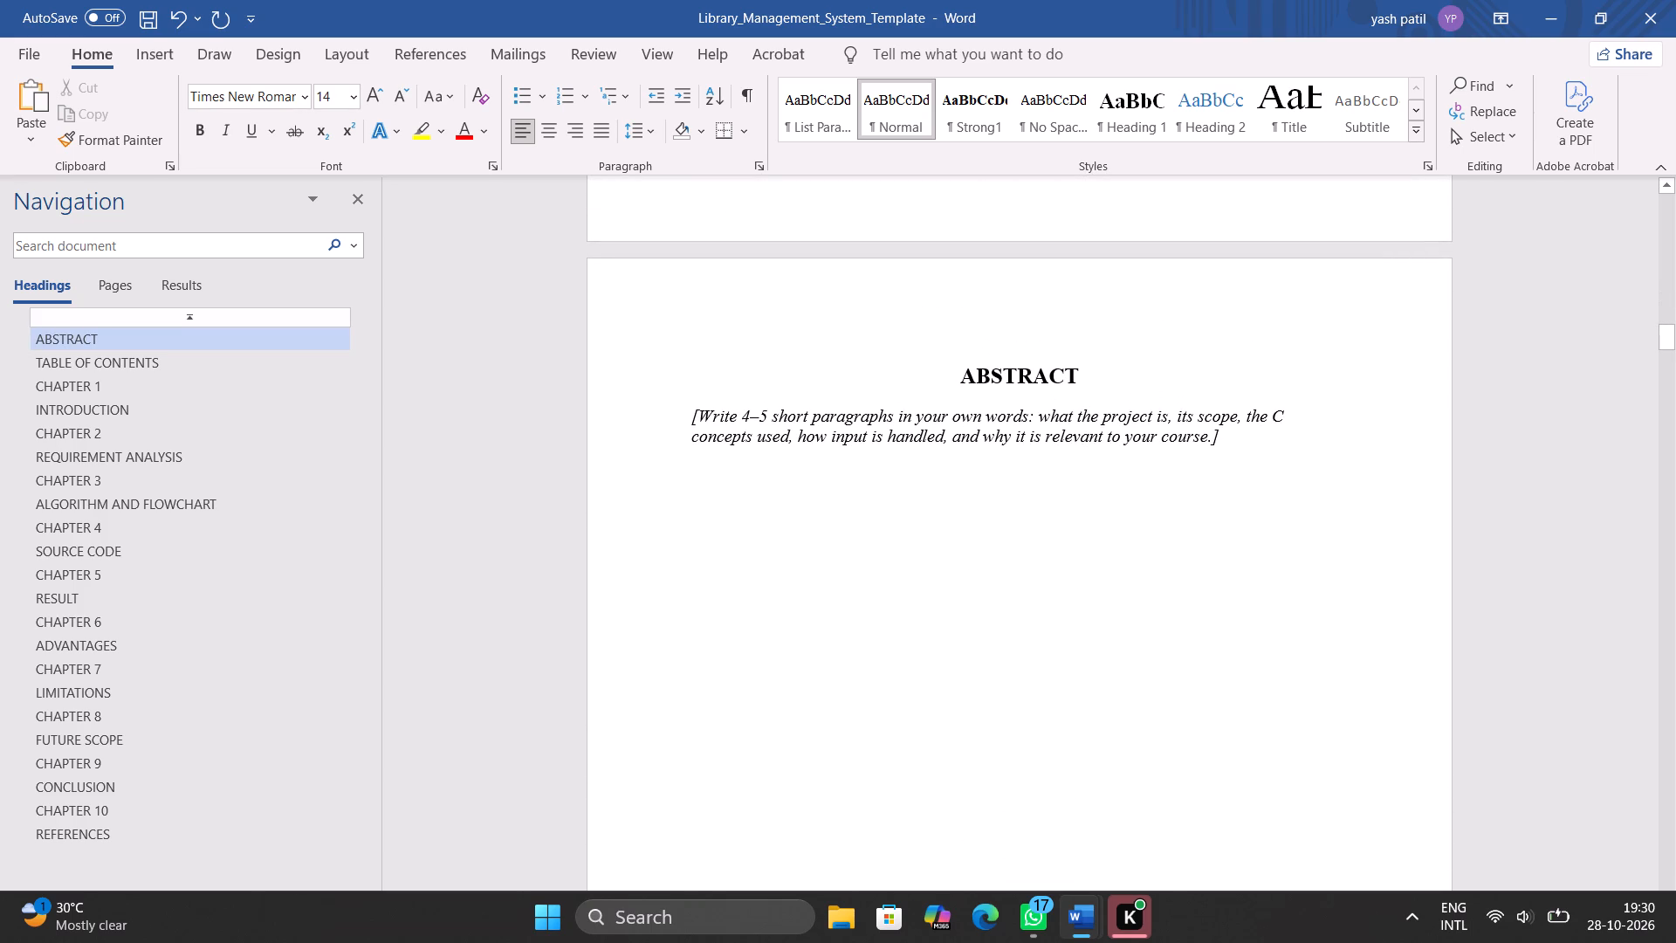
click(1251, 425)
key(BackSpace)
key(BackSpace)
key(BackSpace)
key(BackSpace)
key(BackSpace)
key(BackSpace)
key(BackSpace)
key(BackSpace)
key(BackSpace)
key(BackSpace)
key(BackSpace)
key(BackSpace)
key(BackSpace)
key(BackSpace)
key(BackSpace)
key(BackSpace)
key(BackSpace)
key(BackSpace)
key(BackSpace)
key(BackSpace)
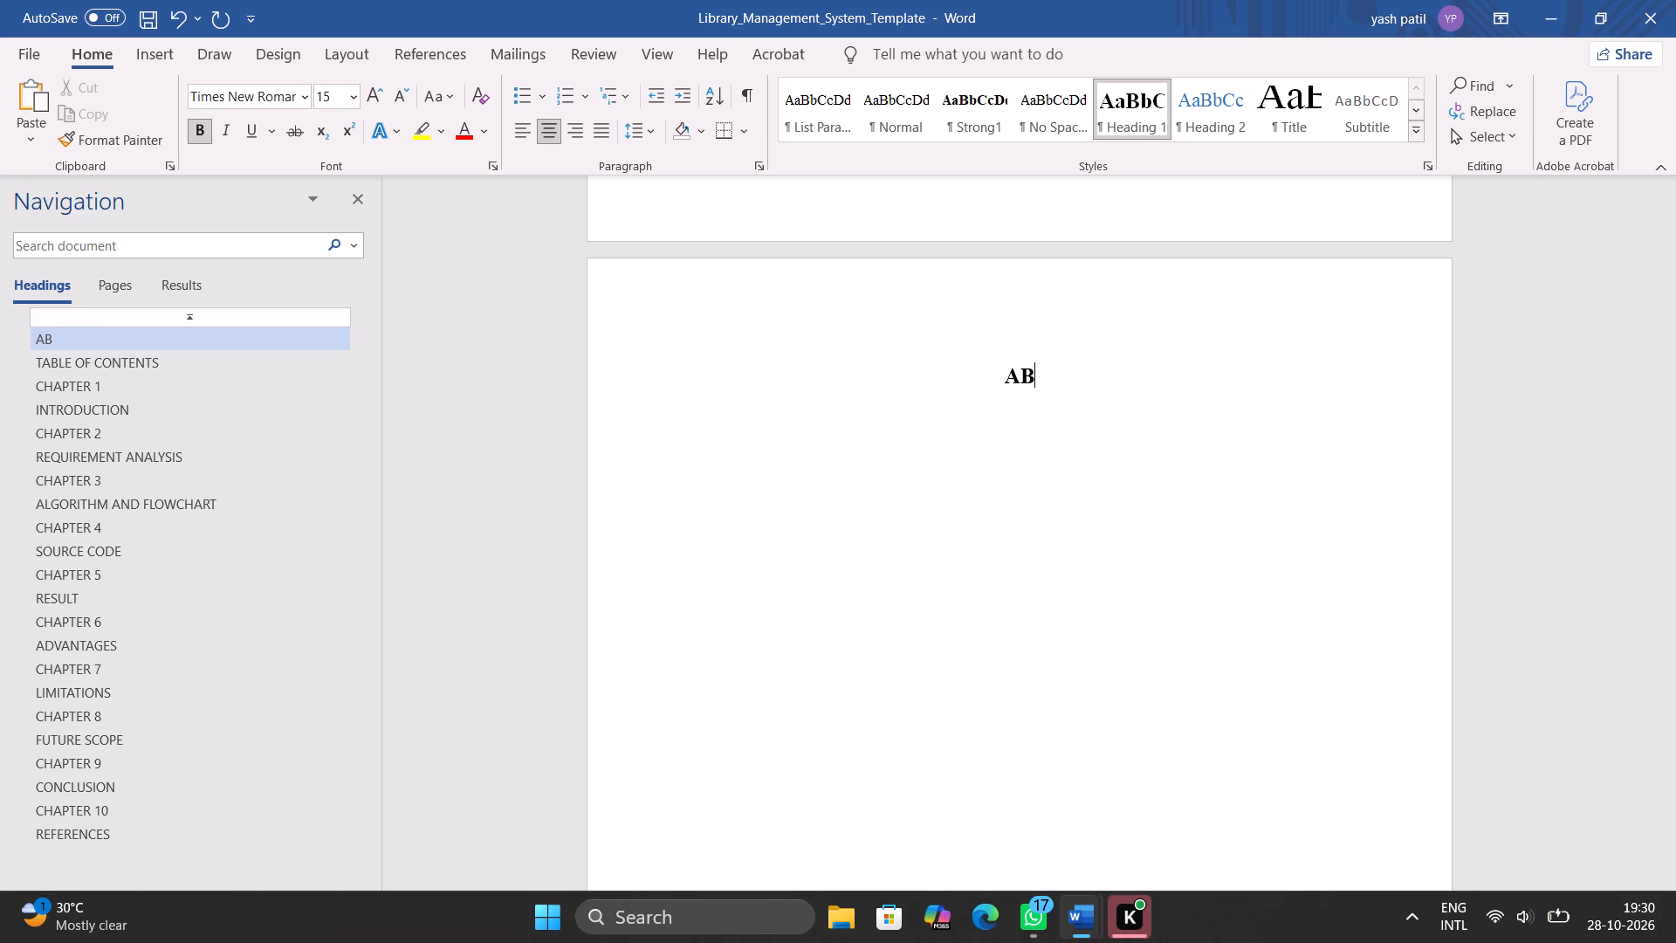
Complete the partly deleted heading on the page after the declaration so that it reads ABSTRACT.
scroll(1244, 430, up, 4)
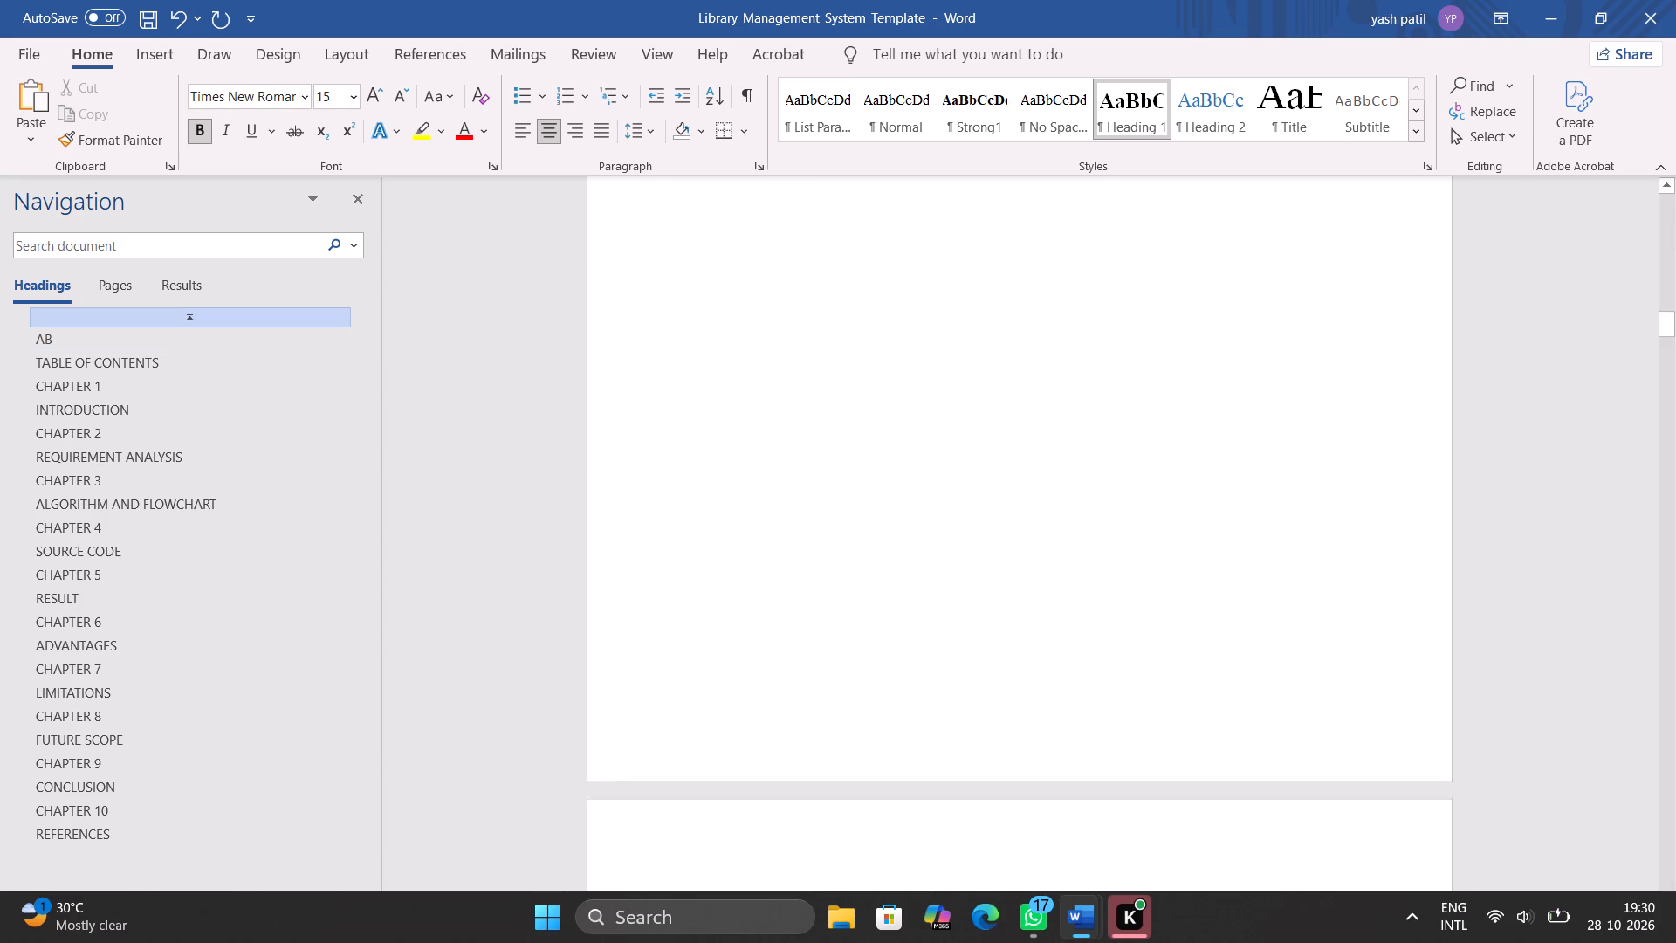
scroll(1244, 430, up, 1)
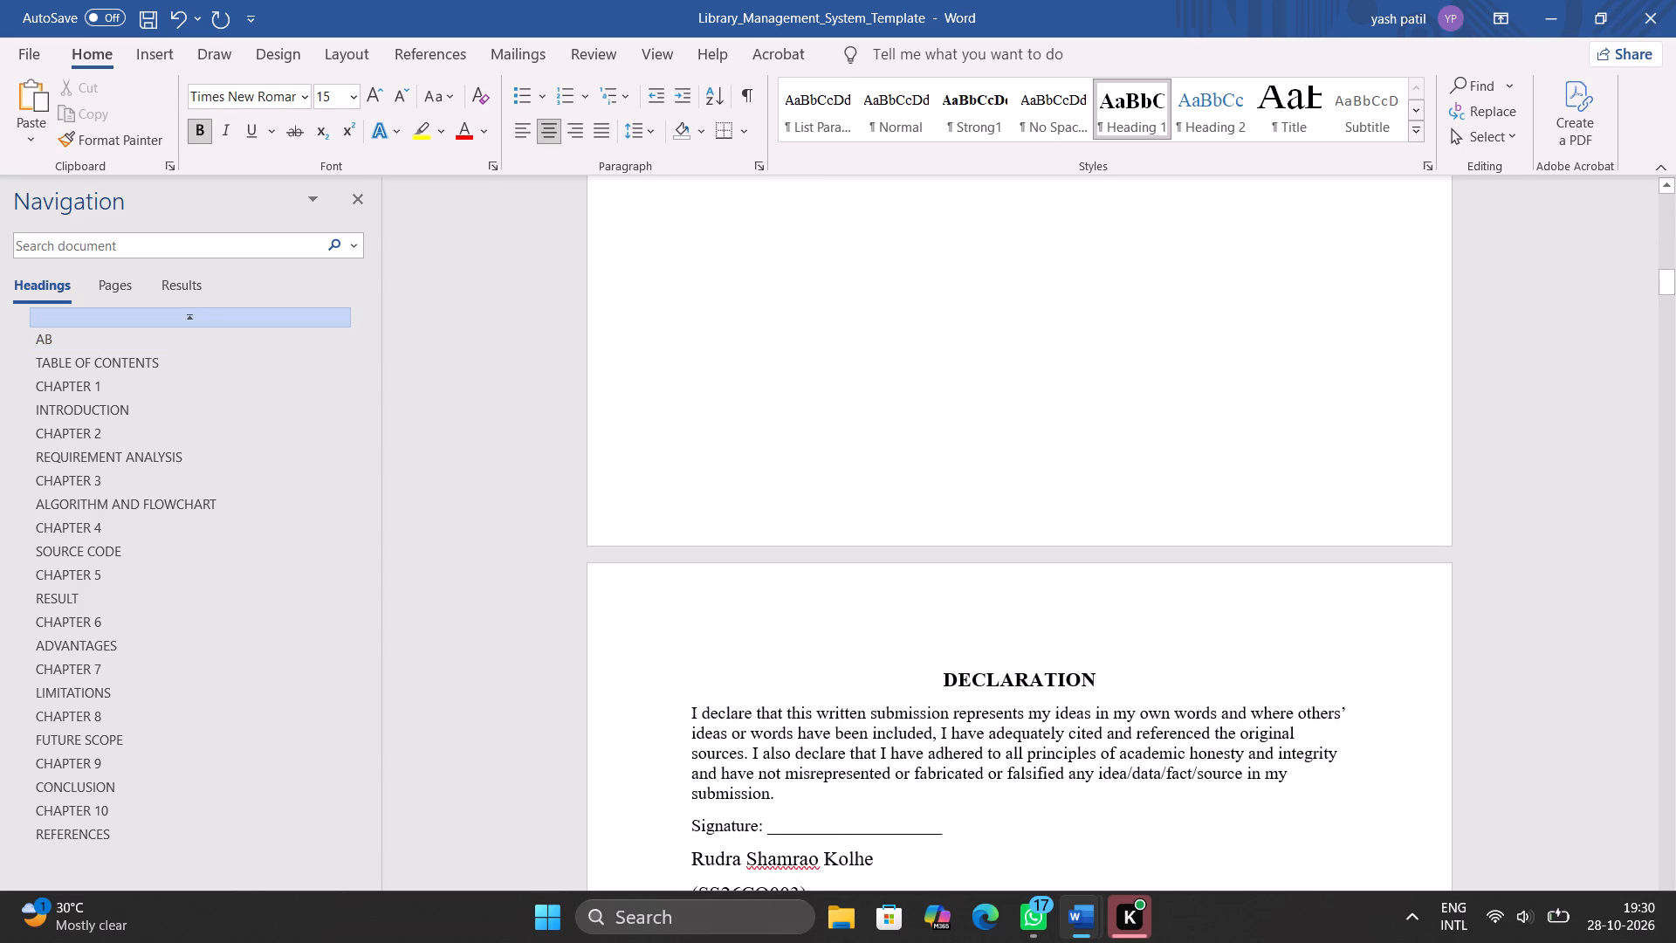
scroll(1244, 430, up, 1)
scroll(1244, 430, down, 2)
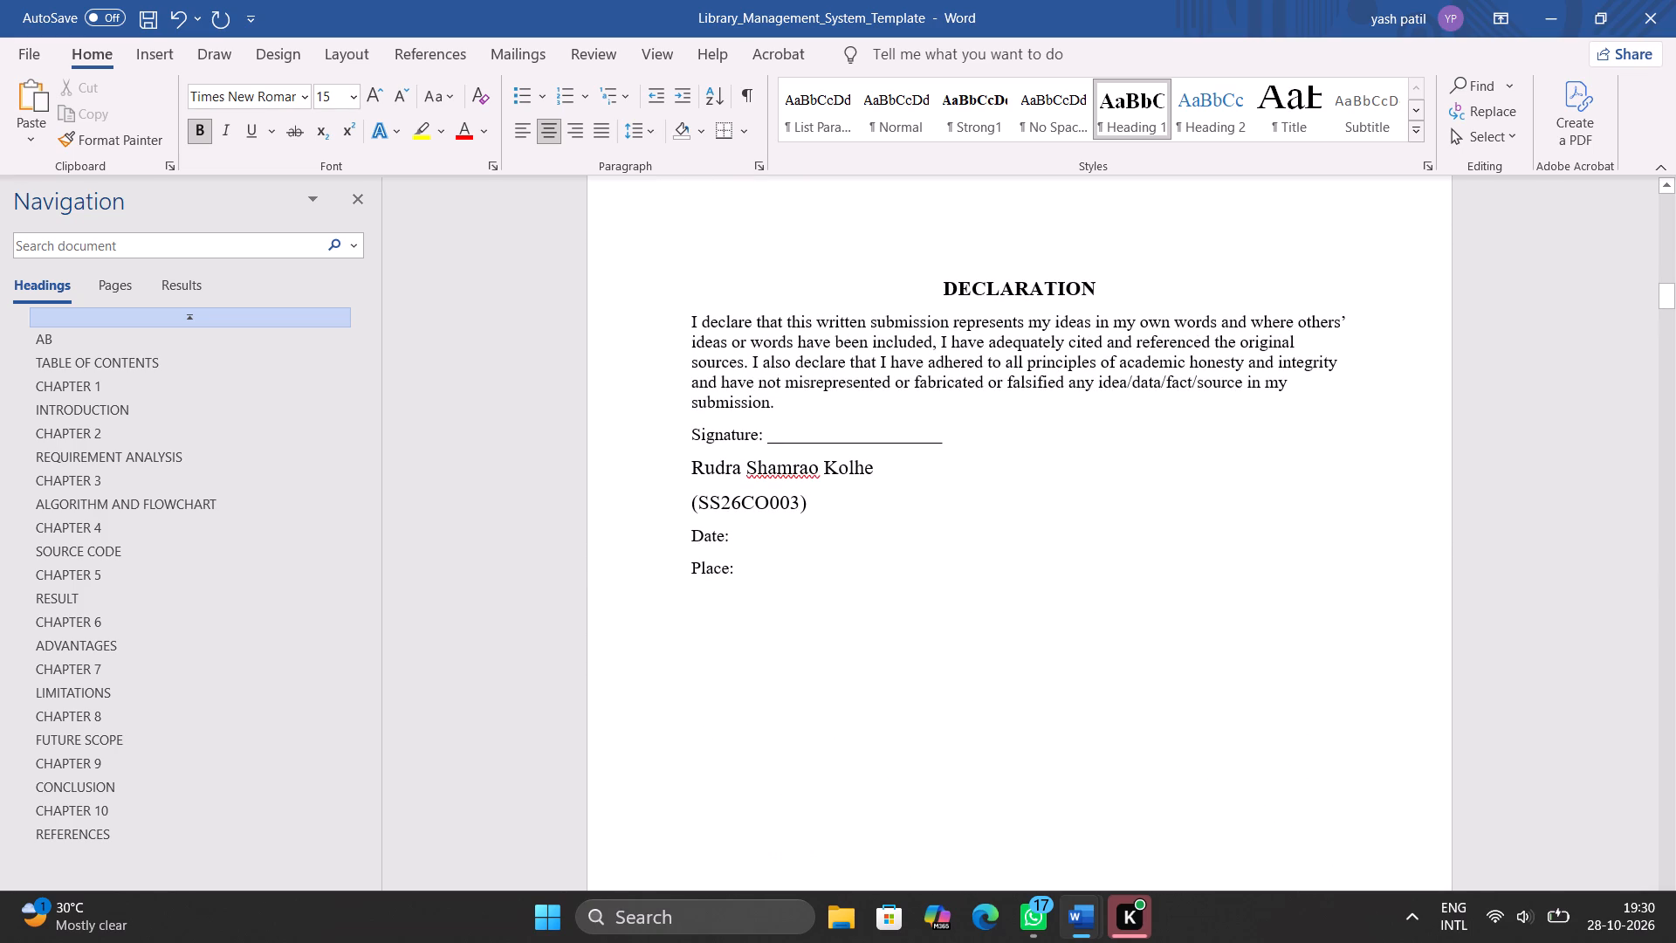
scroll(1244, 430, down, 2)
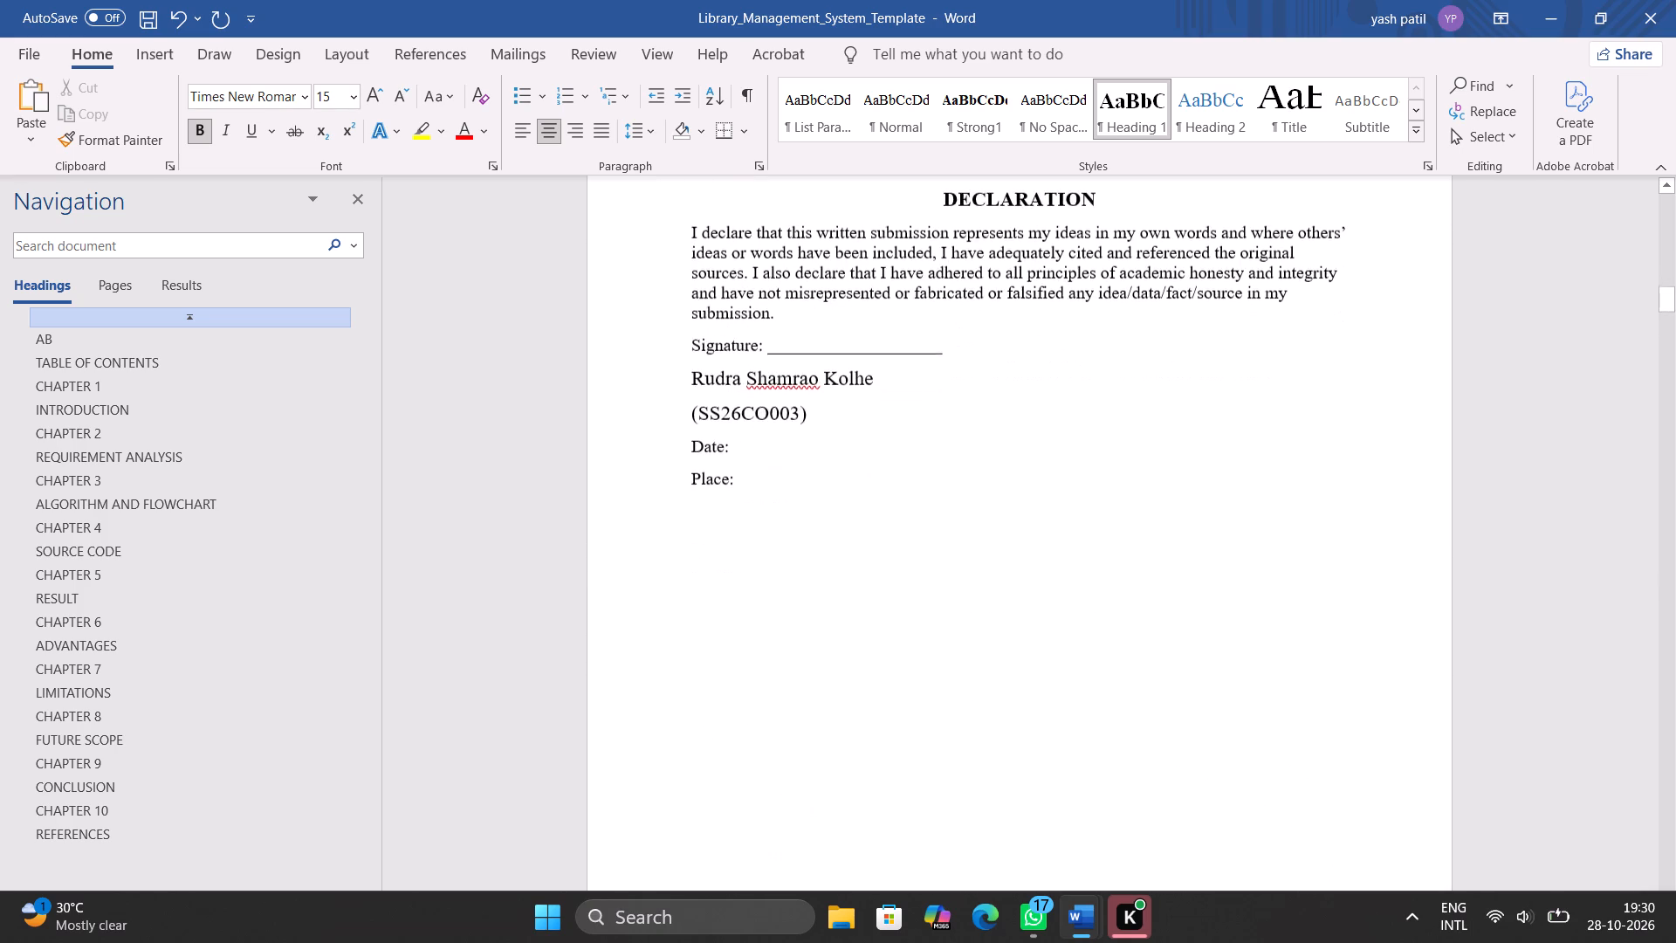
scroll(1244, 430, down, 5)
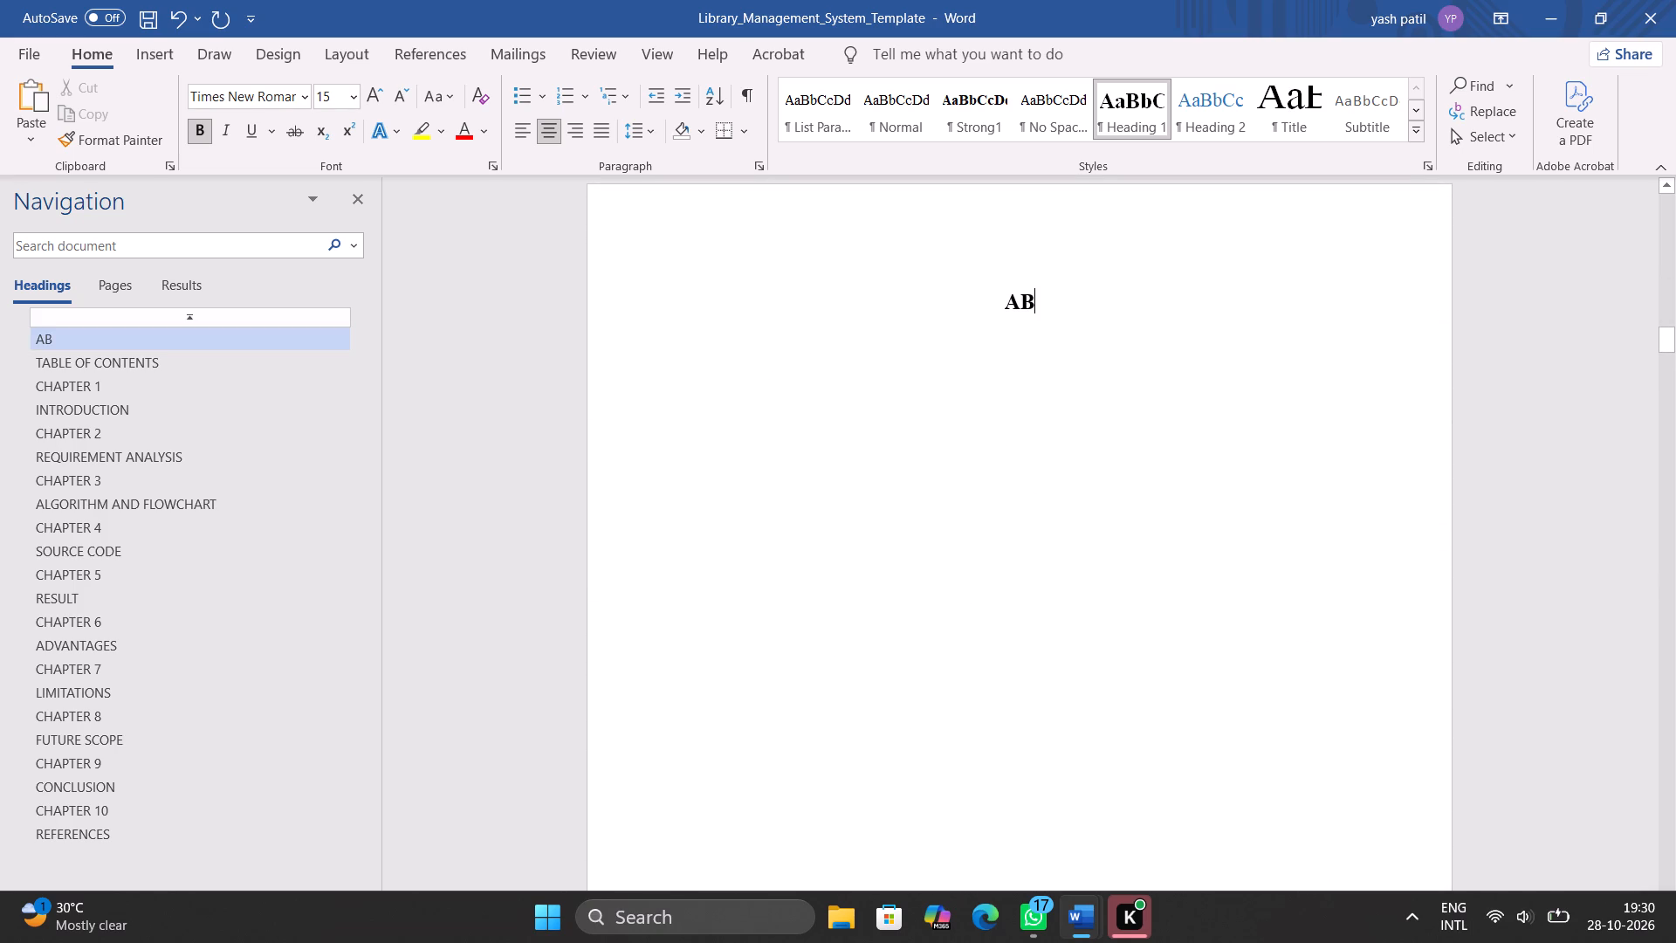
click(1086, 323)
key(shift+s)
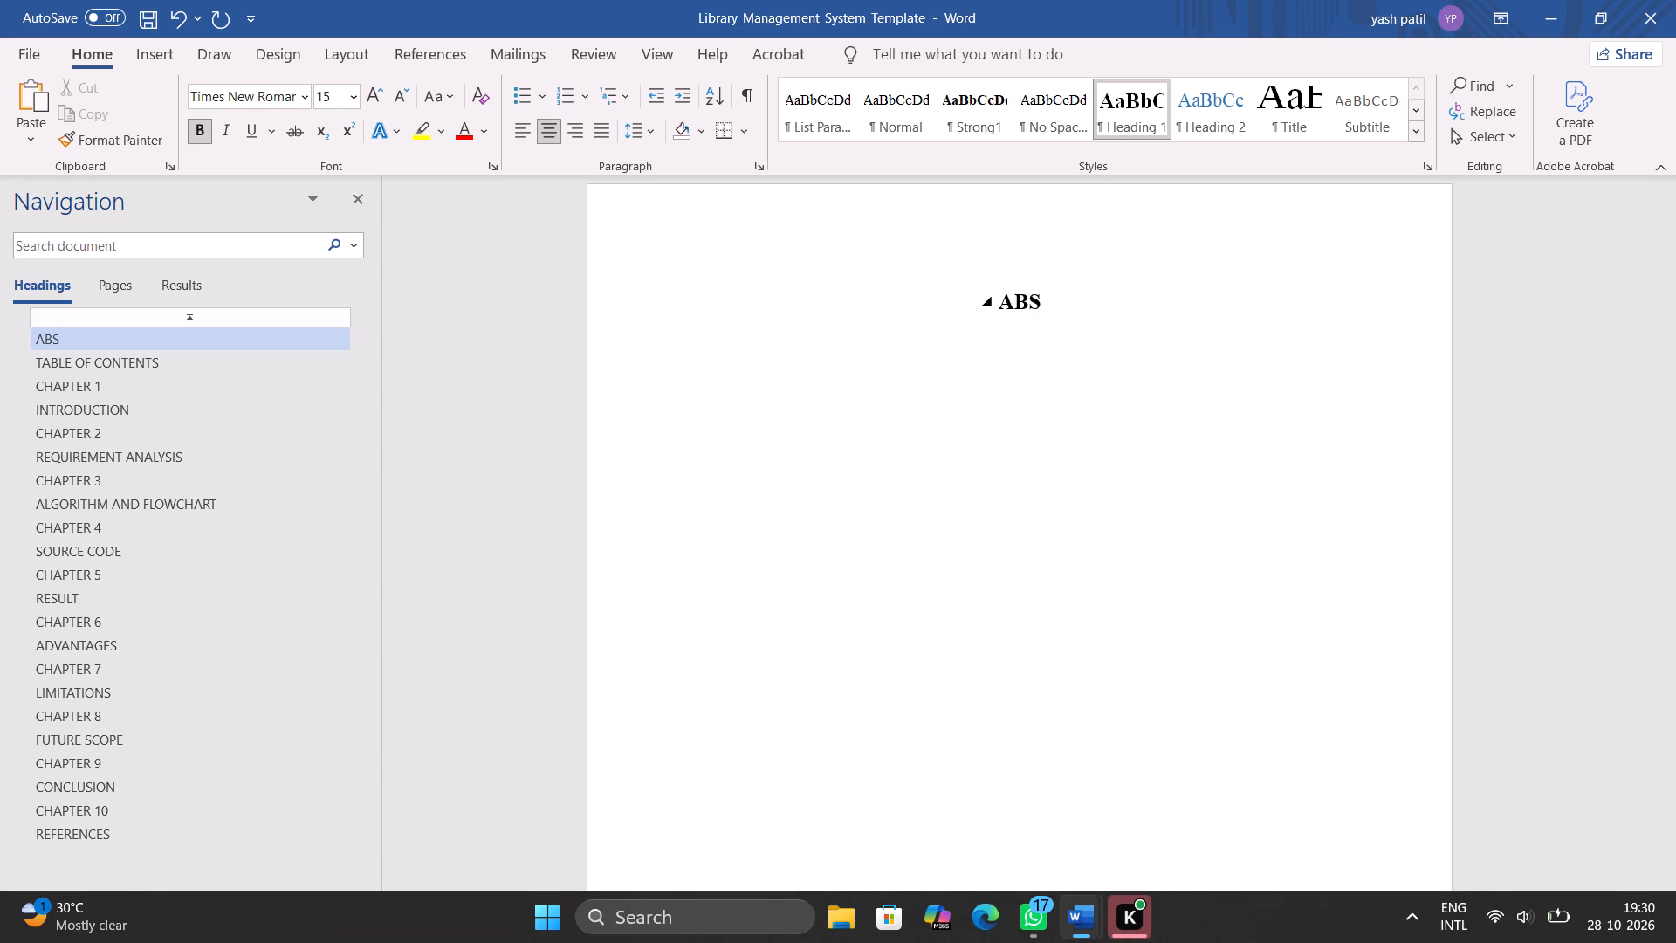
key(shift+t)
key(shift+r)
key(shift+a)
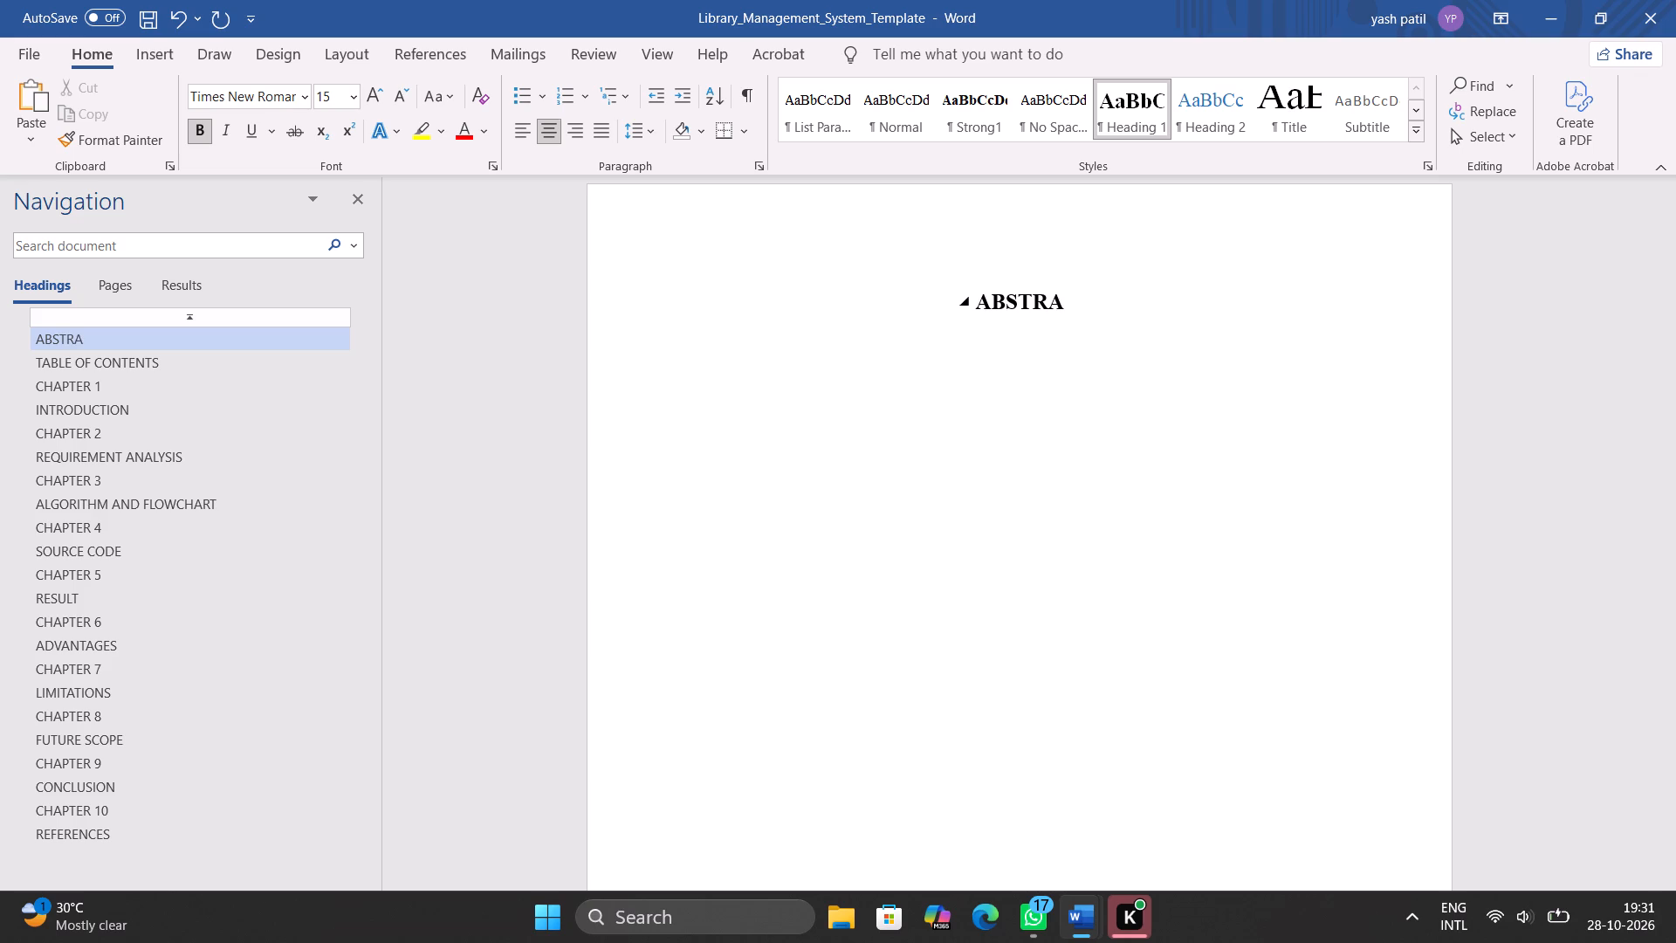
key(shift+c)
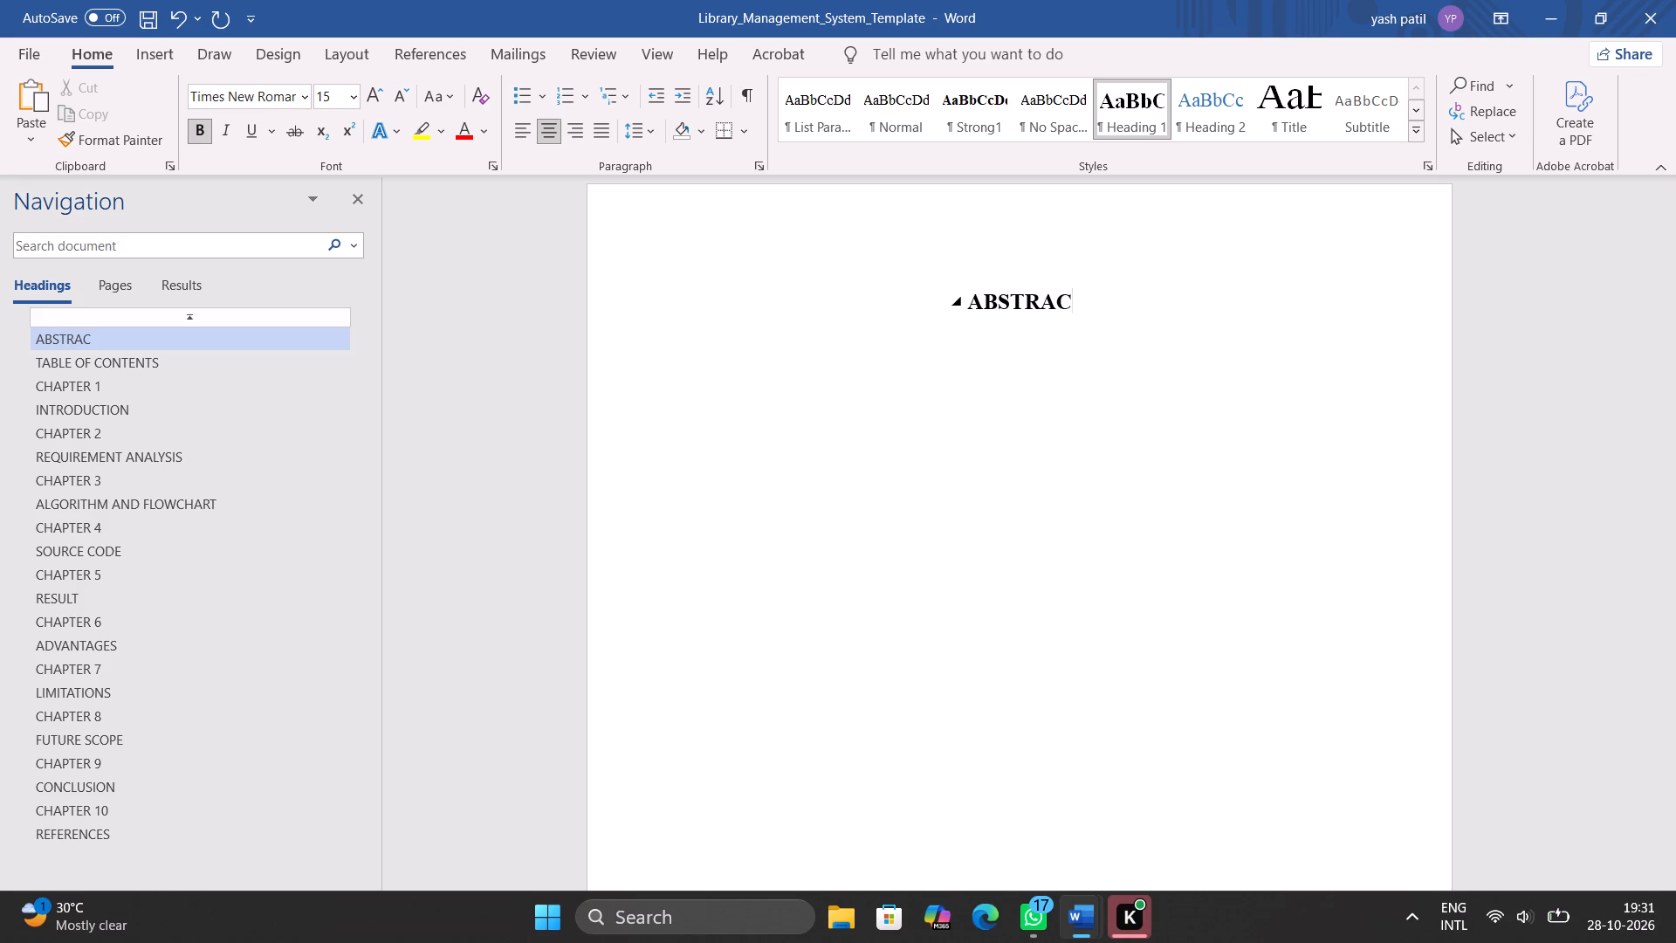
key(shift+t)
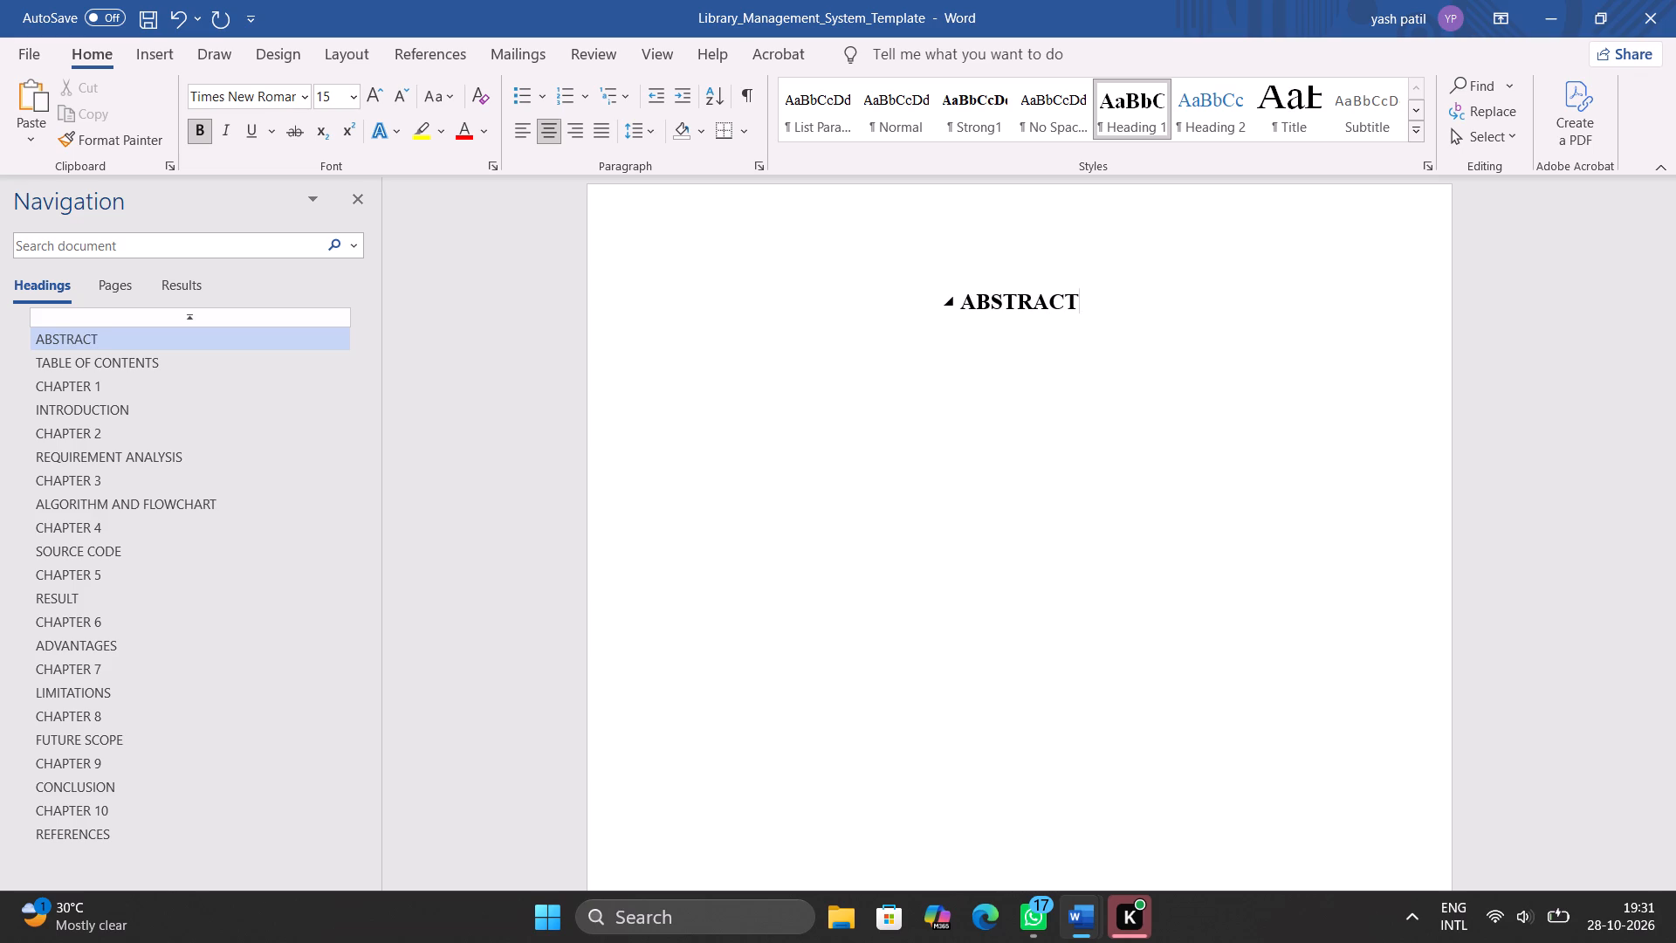
Place the insertion point on an empty body line beneath the ABSTRACT heading.
click(973, 363)
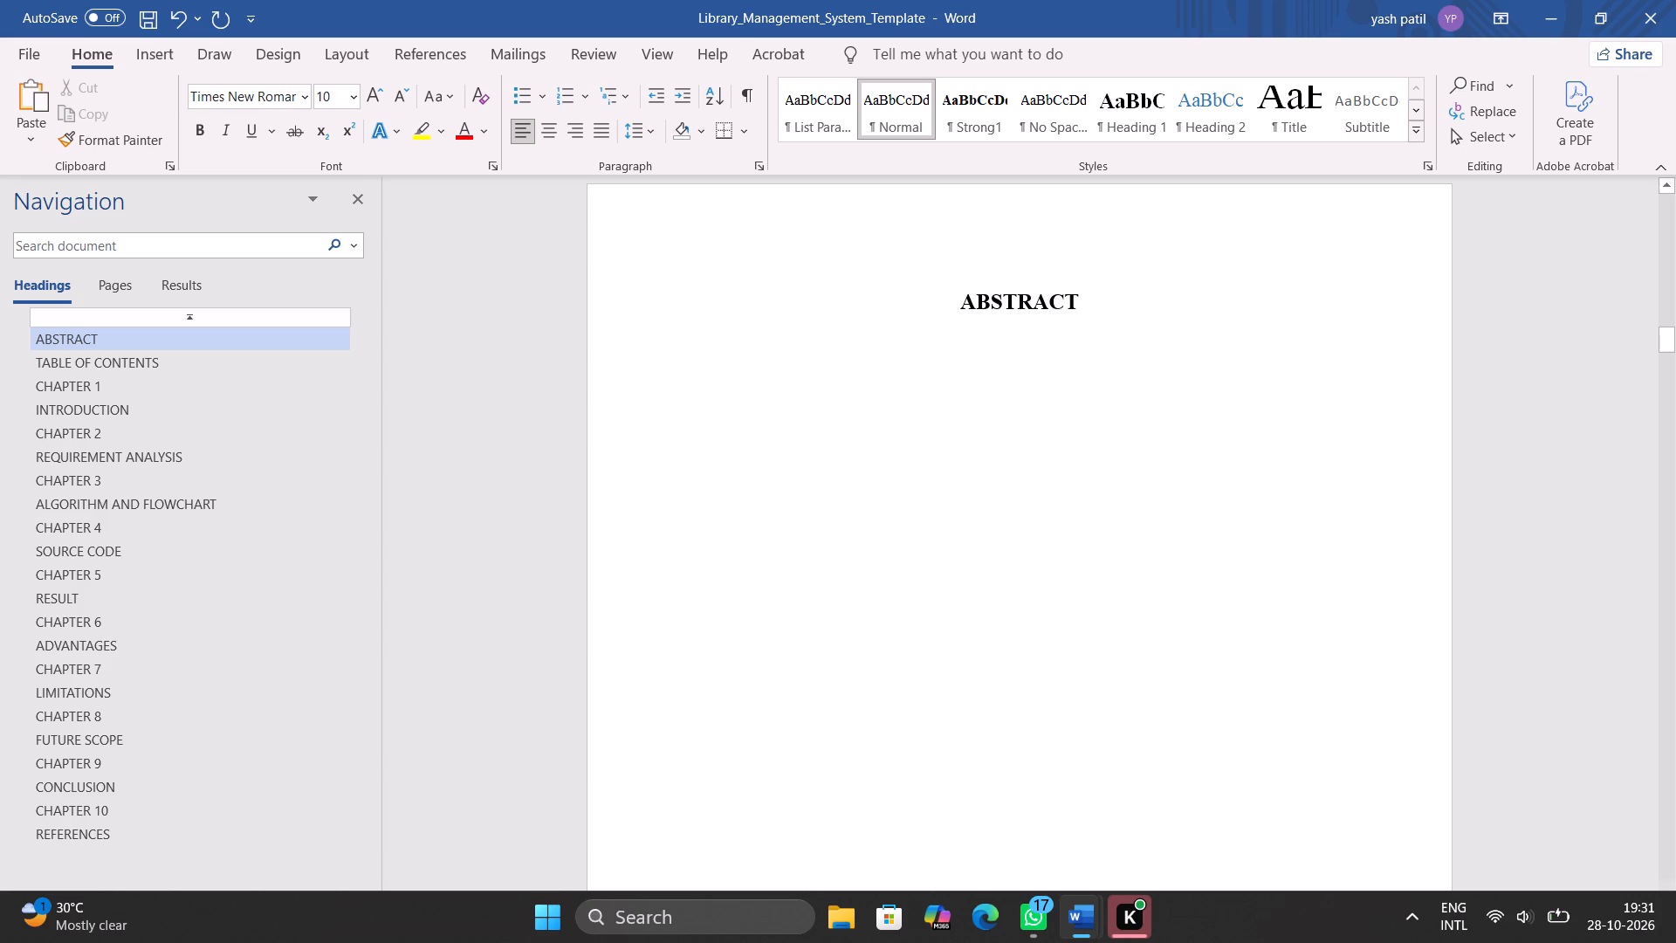
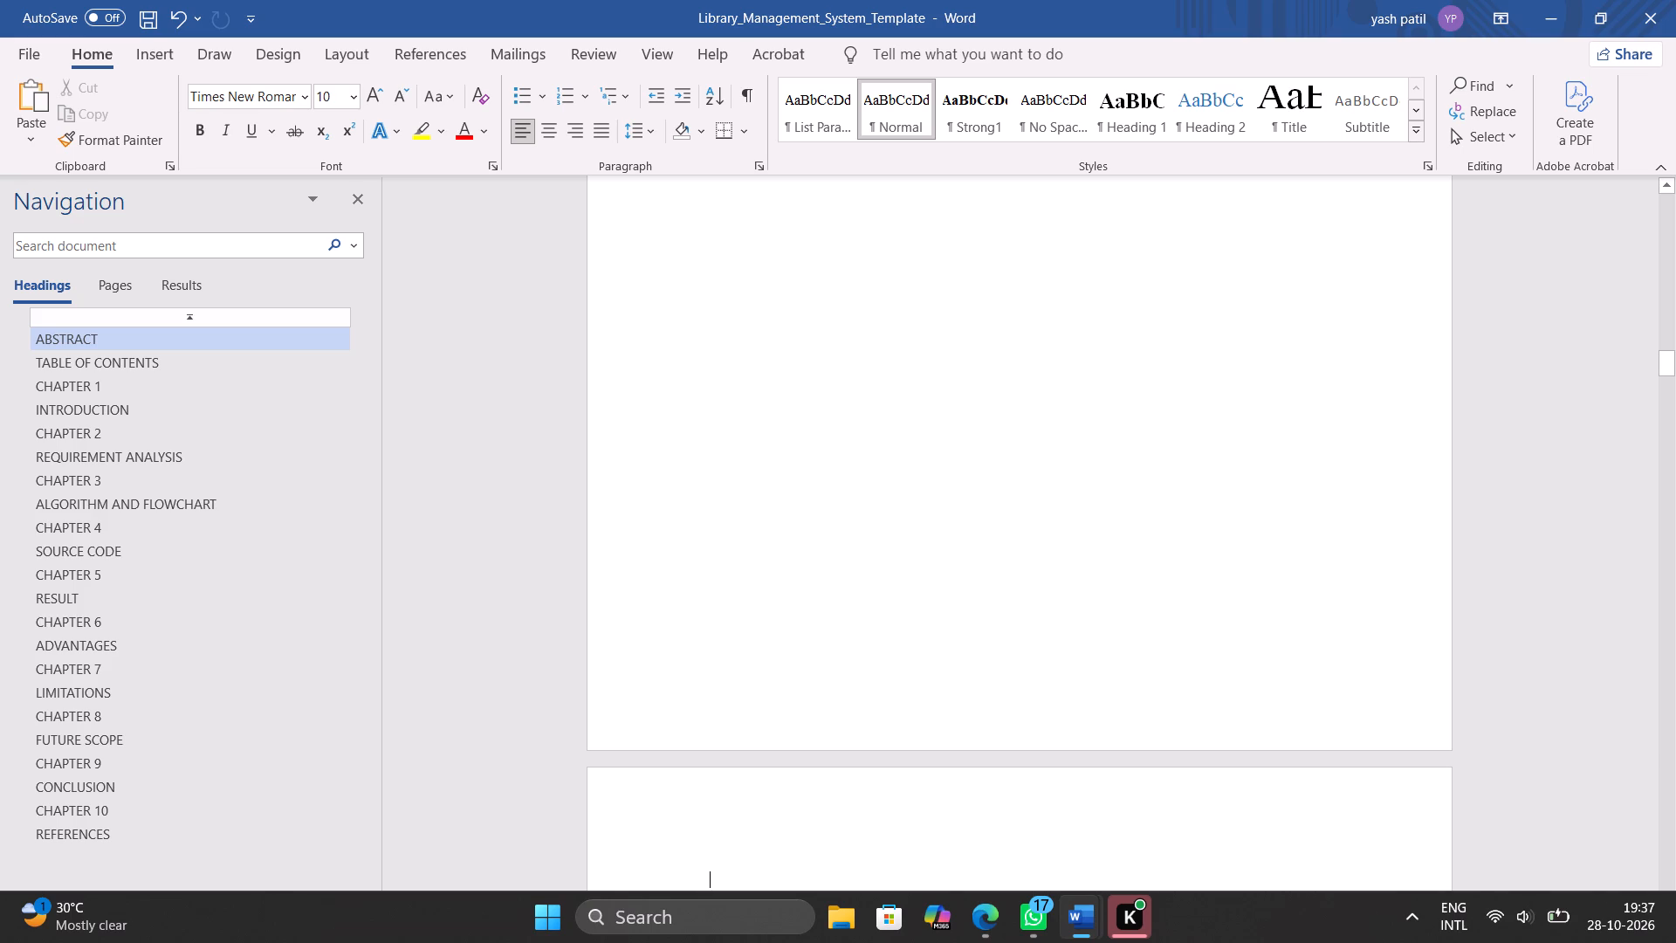
scroll(1126, 401, up, 4)
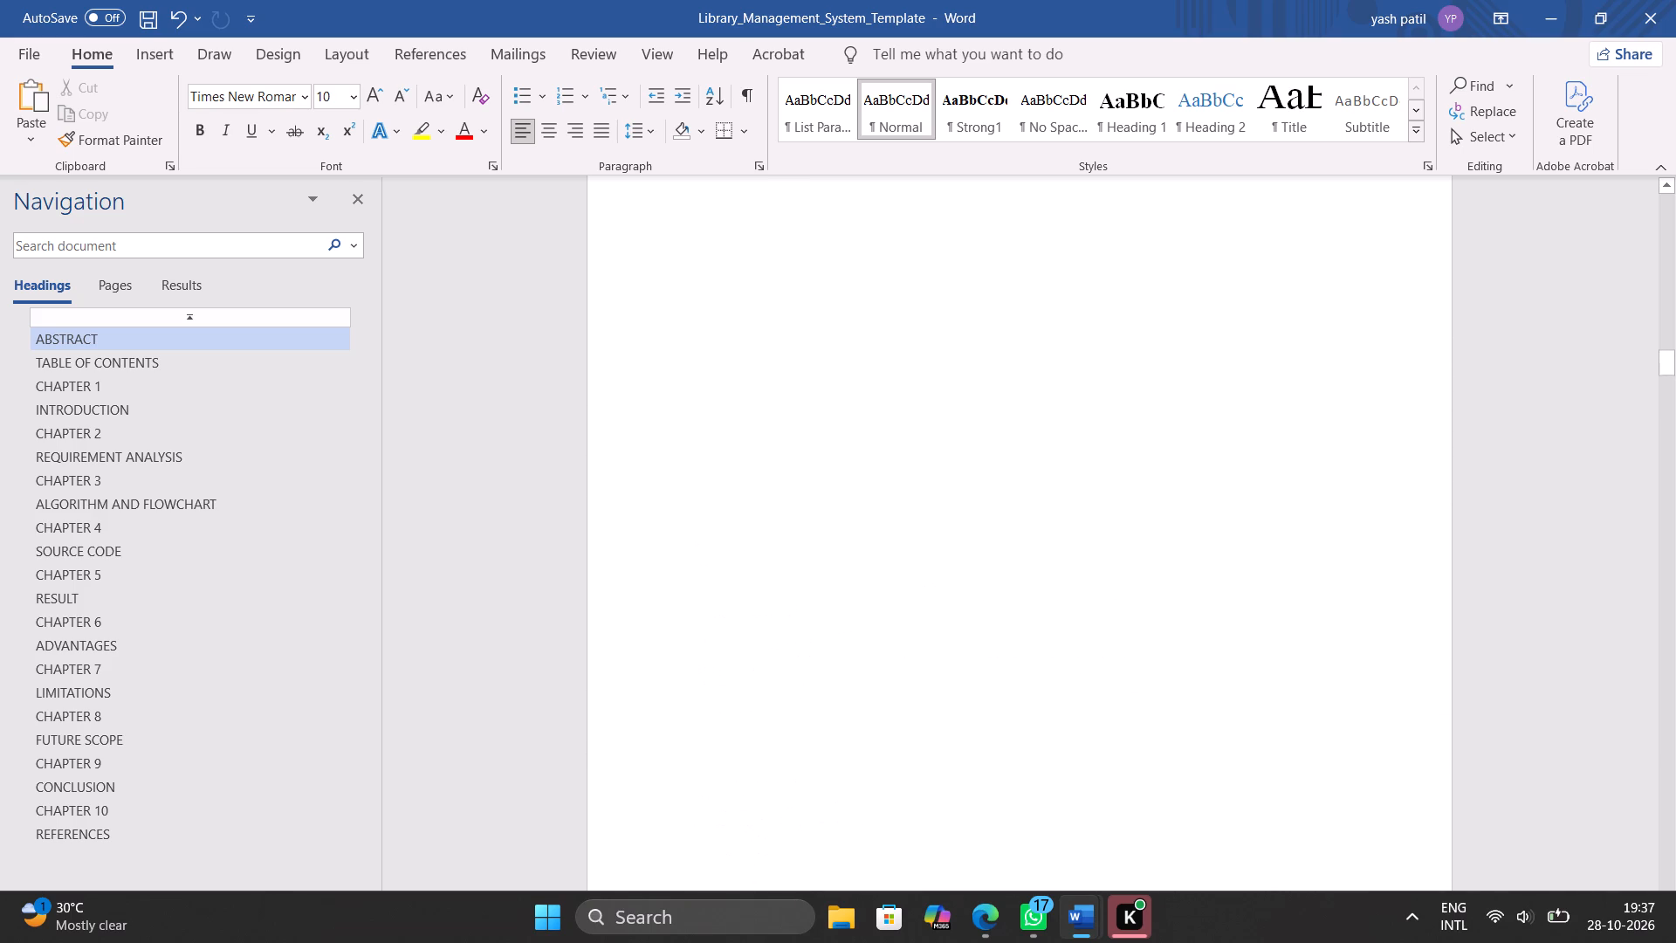
scroll(1126, 401, up, 3)
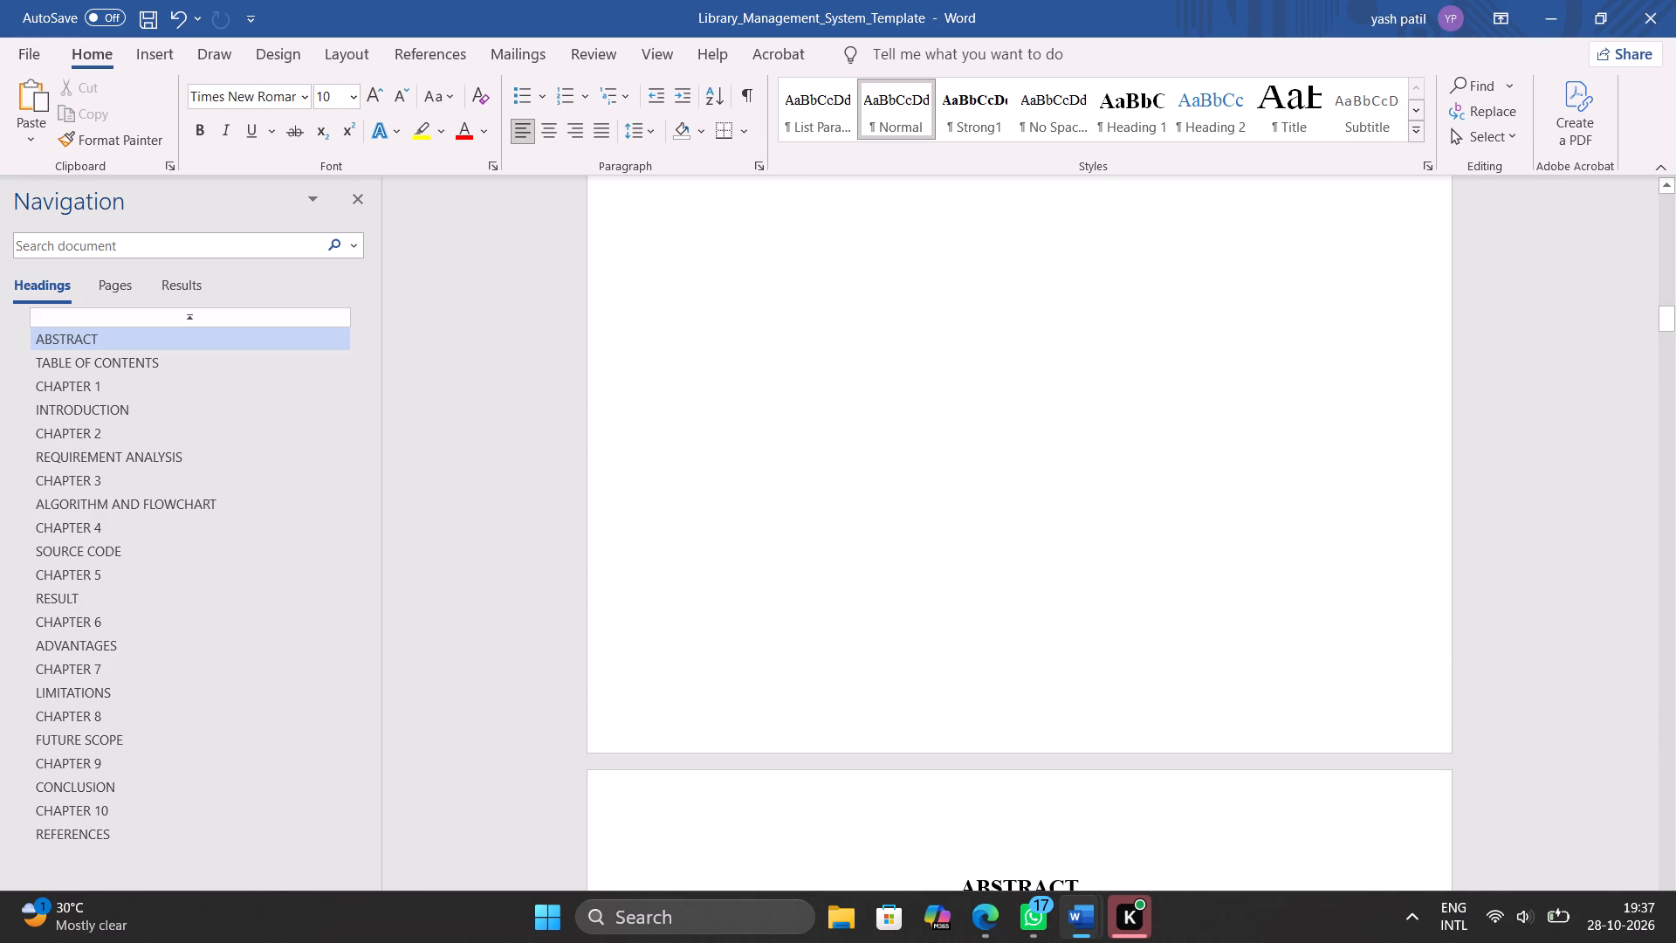
scroll(1120, 502, down, 3)
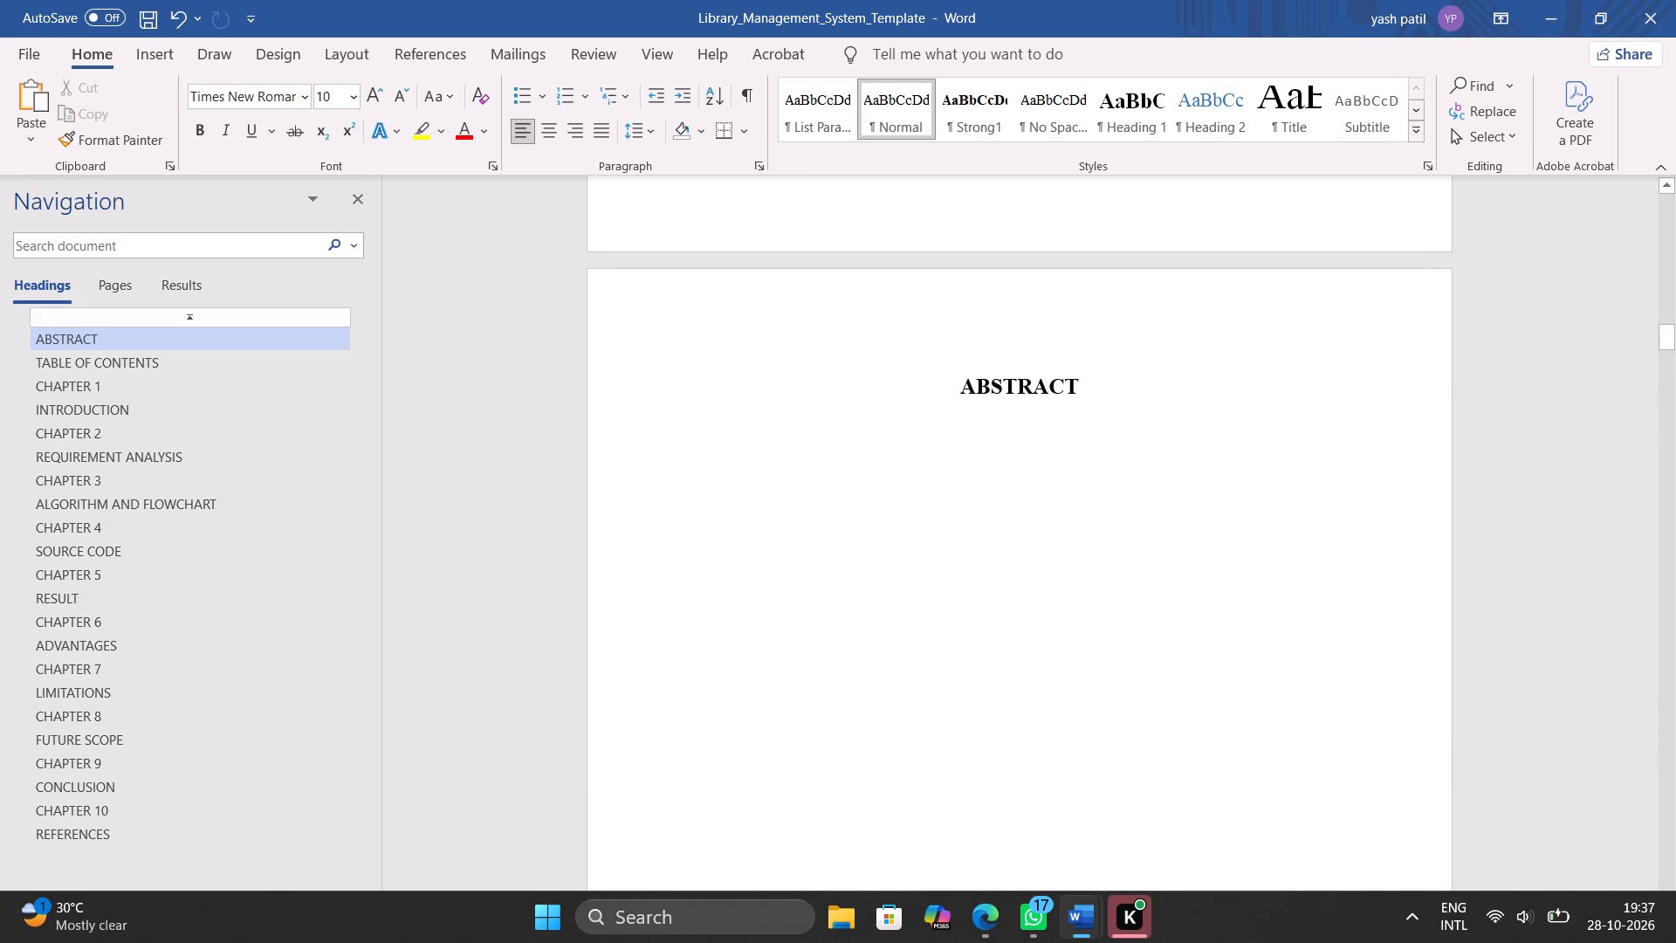
click(653, 473)
click(635, 437)
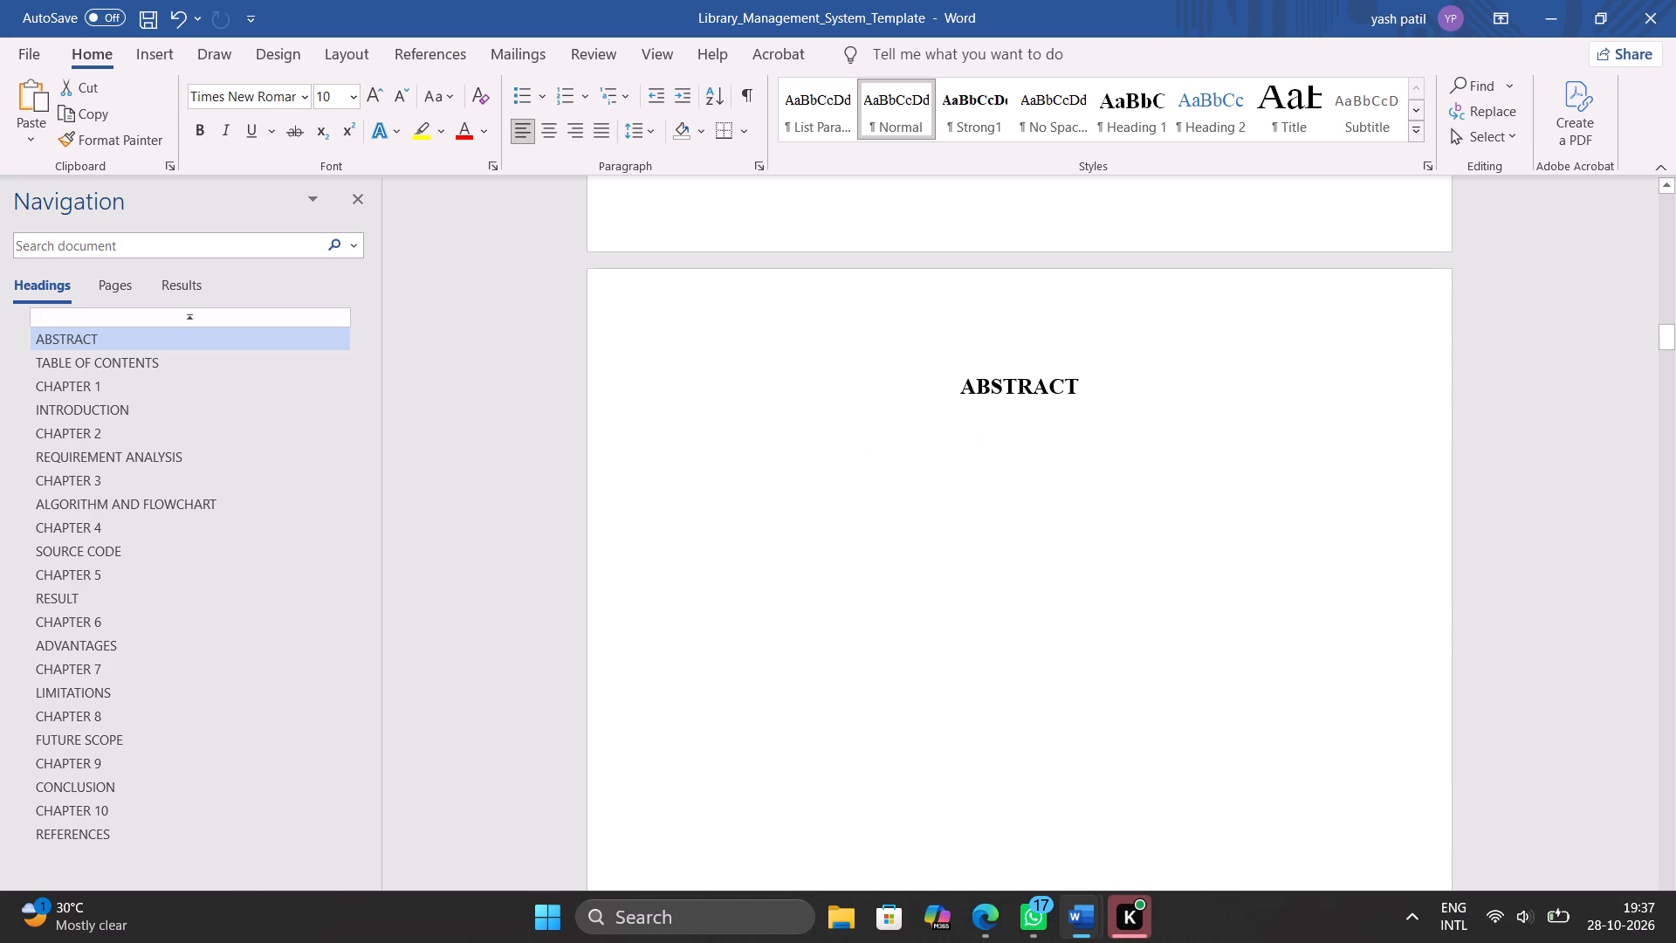
click(635, 437)
click(718, 436)
click(728, 462)
double_click(728, 462)
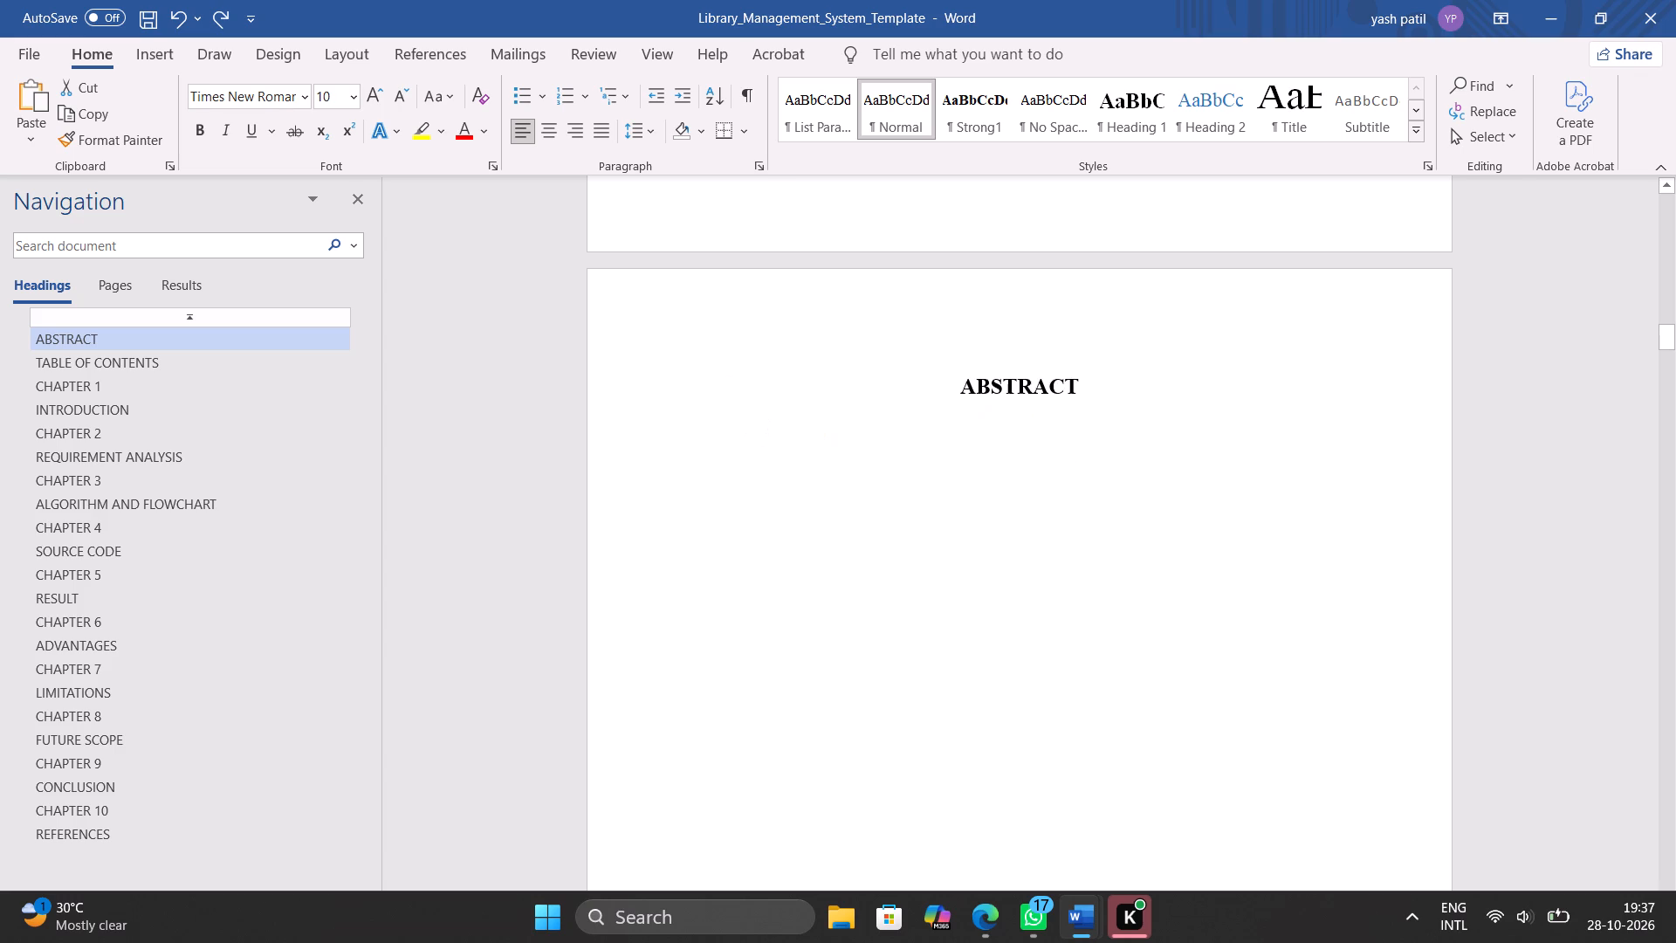
key(ctrl+v)
ctrl+click(728, 462)
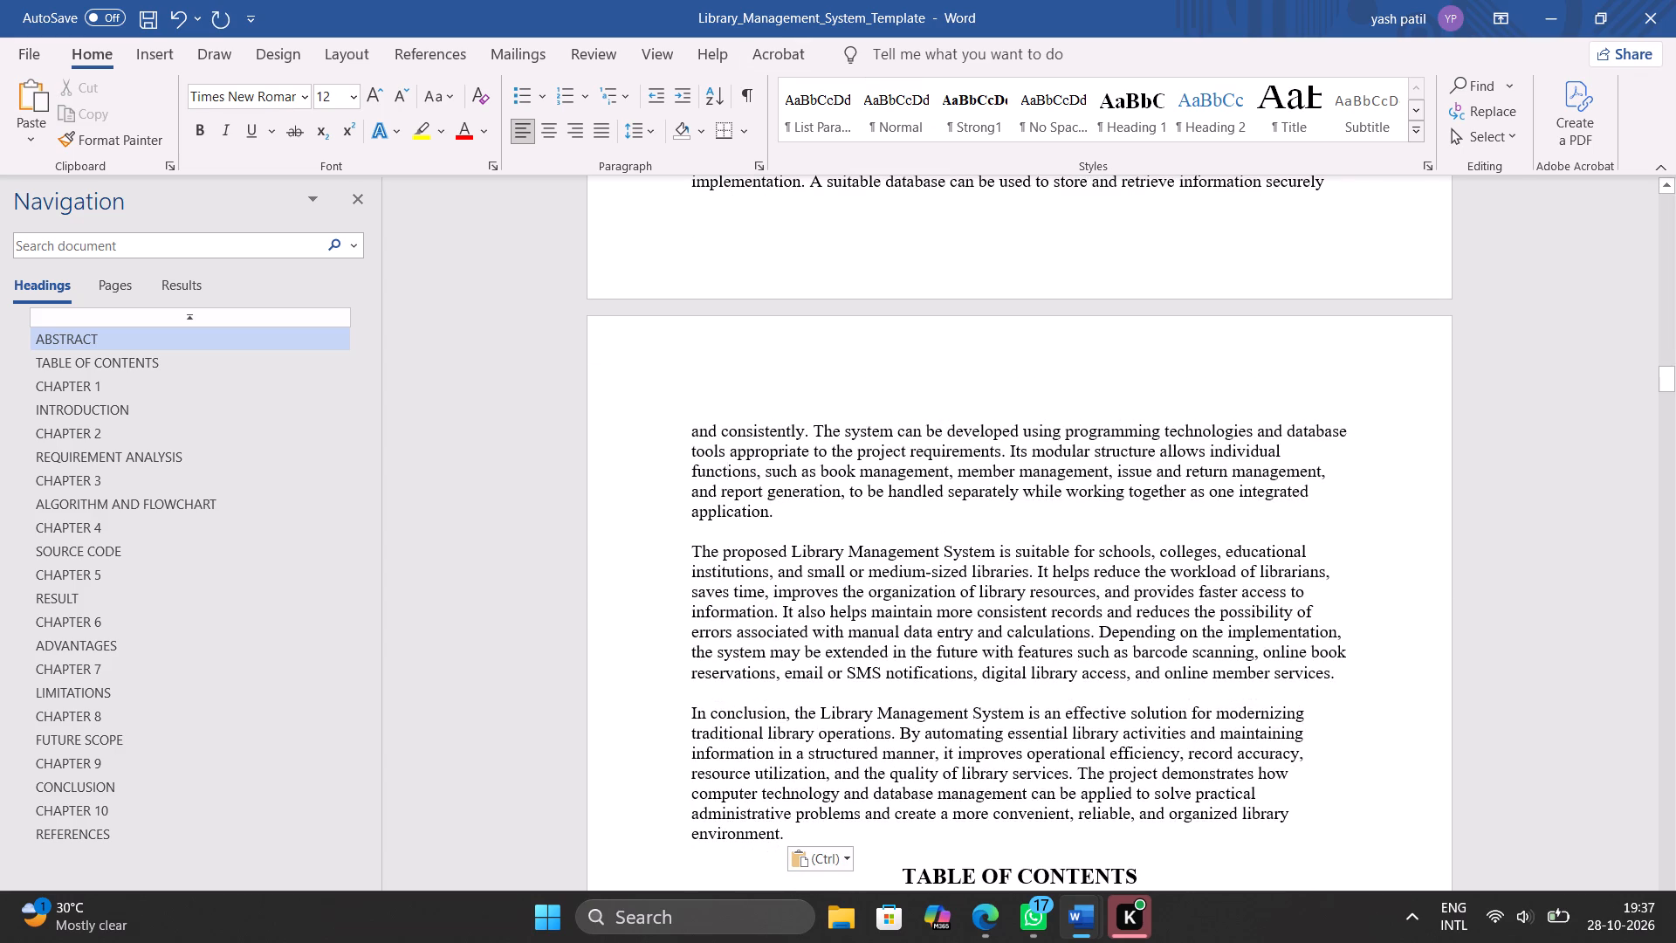
Review the pasted abstract from the ABSTRACT heading through to the start of the TABLE OF CONTENTS section.
scroll(852, 354, up, 4)
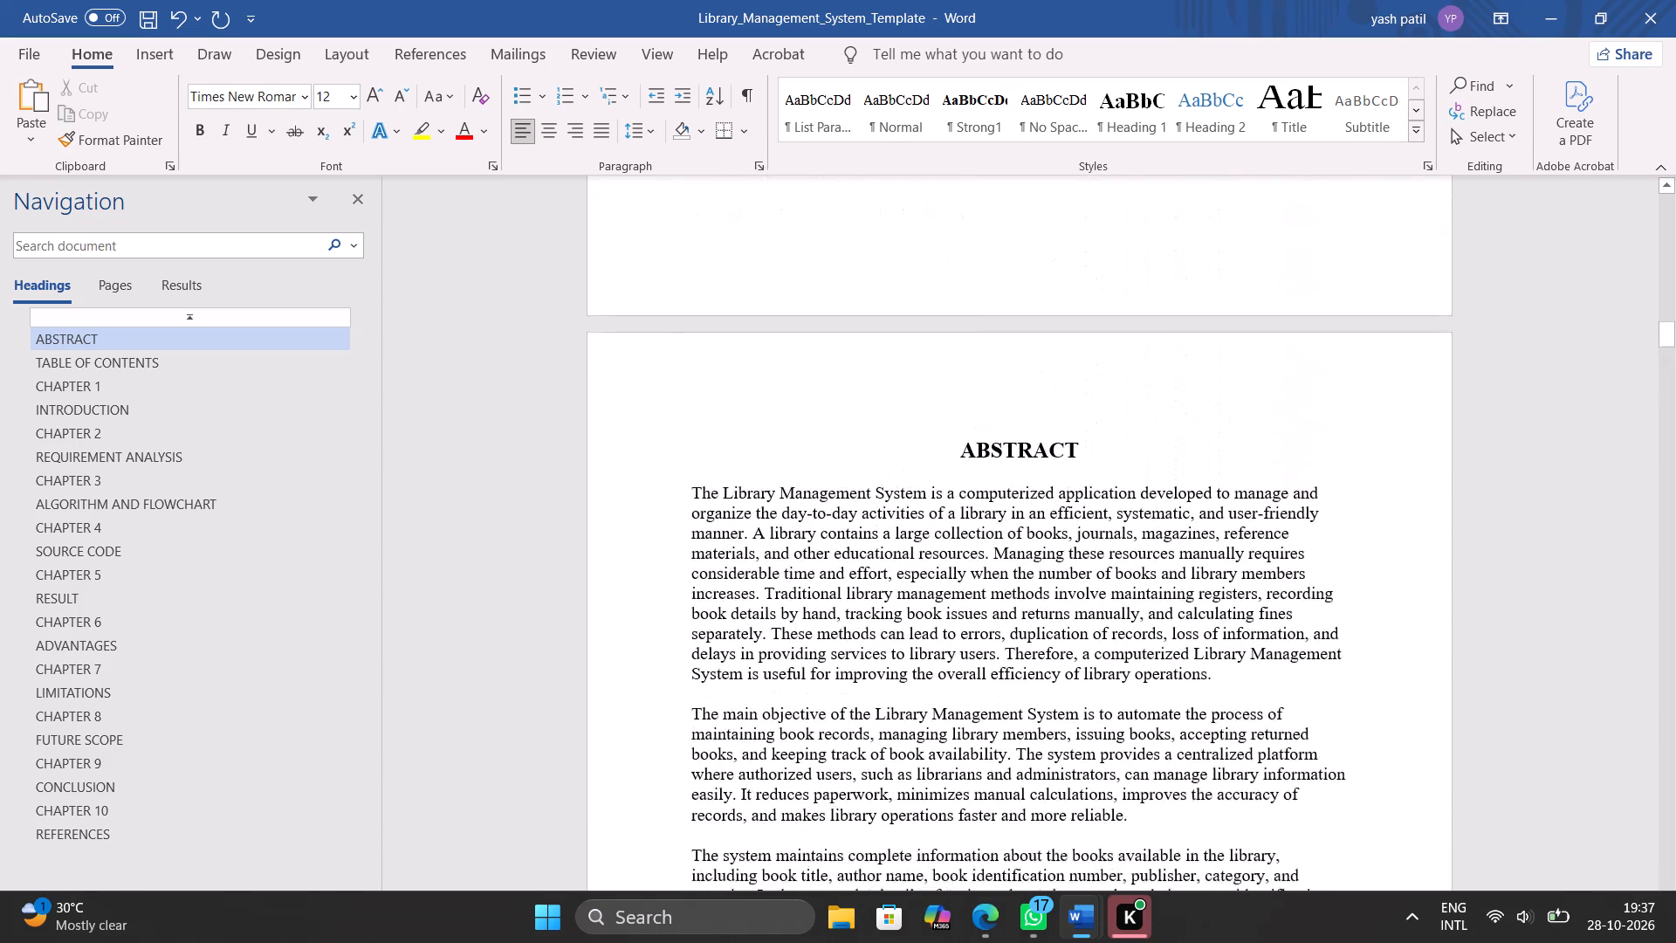
scroll(852, 354, up, 1)
scroll(852, 335, down, 3)
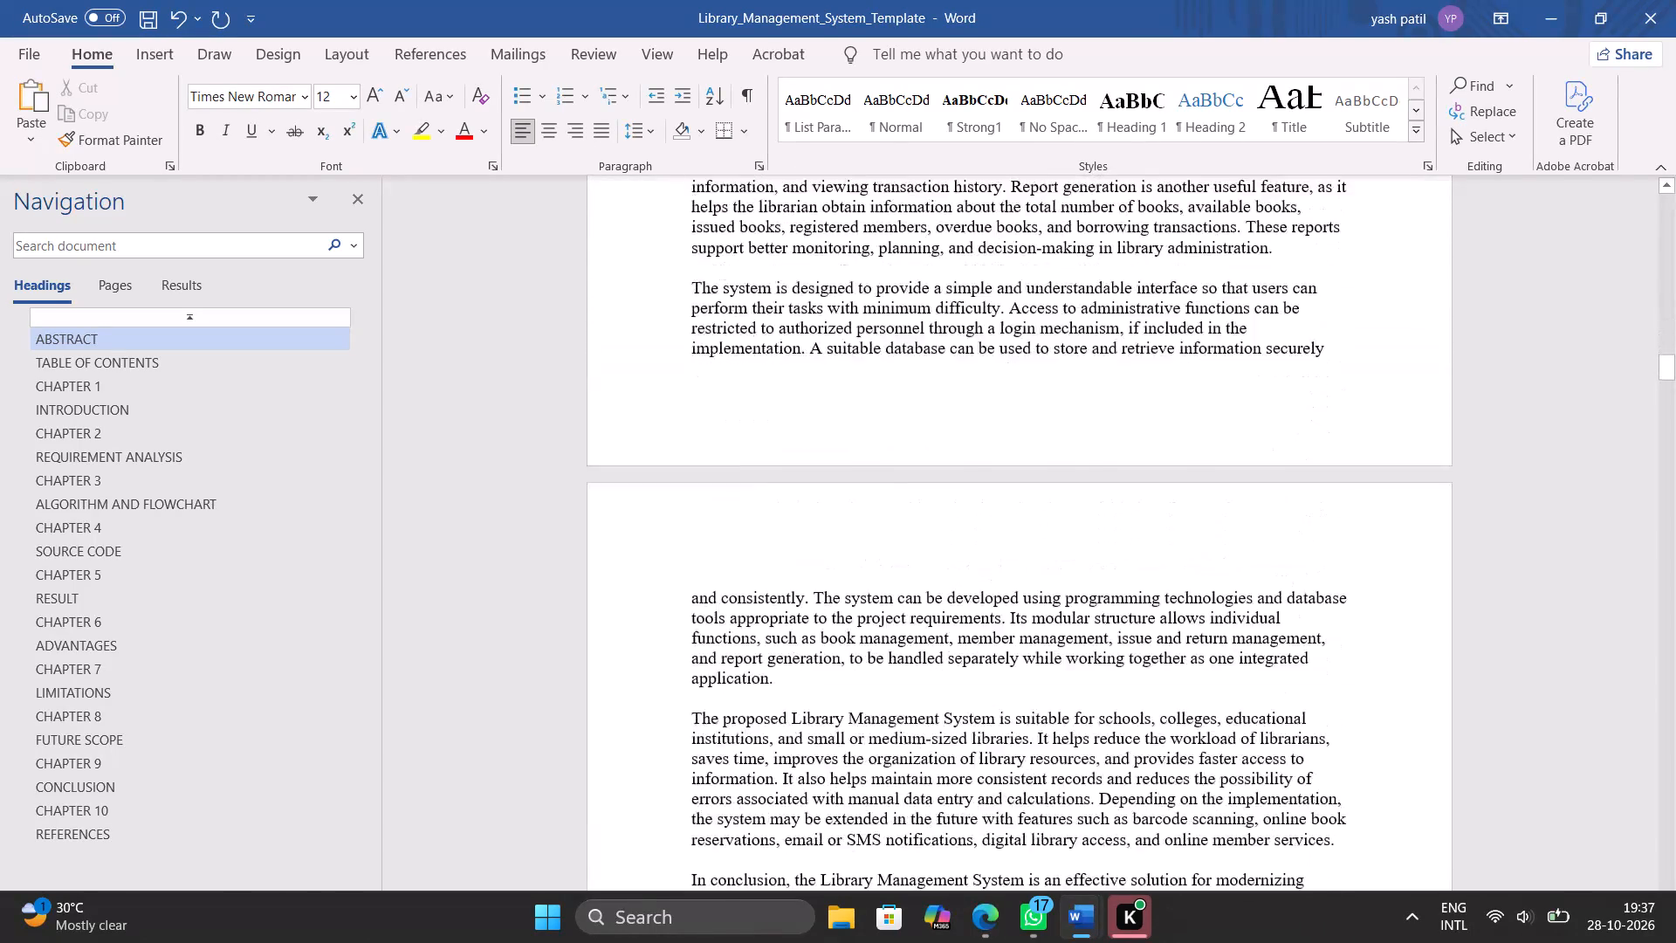
scroll(852, 335, down, 1)
scroll(852, 335, up, 2)
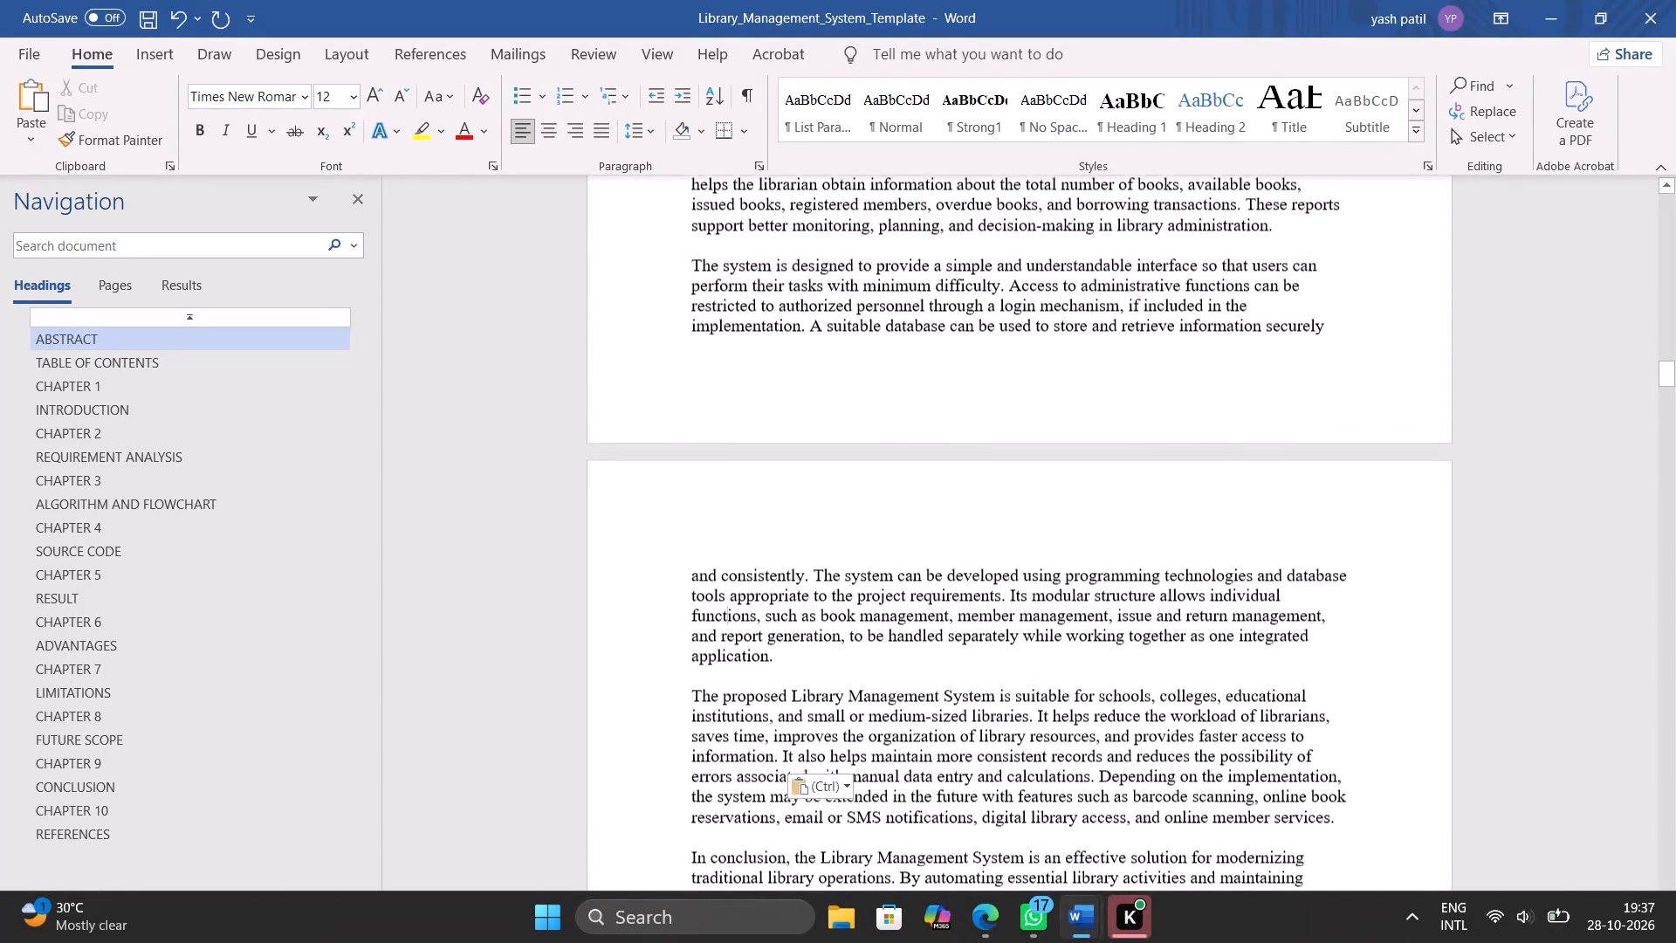
scroll(852, 335, up, 1)
scroll(1131, 380, up, 1)
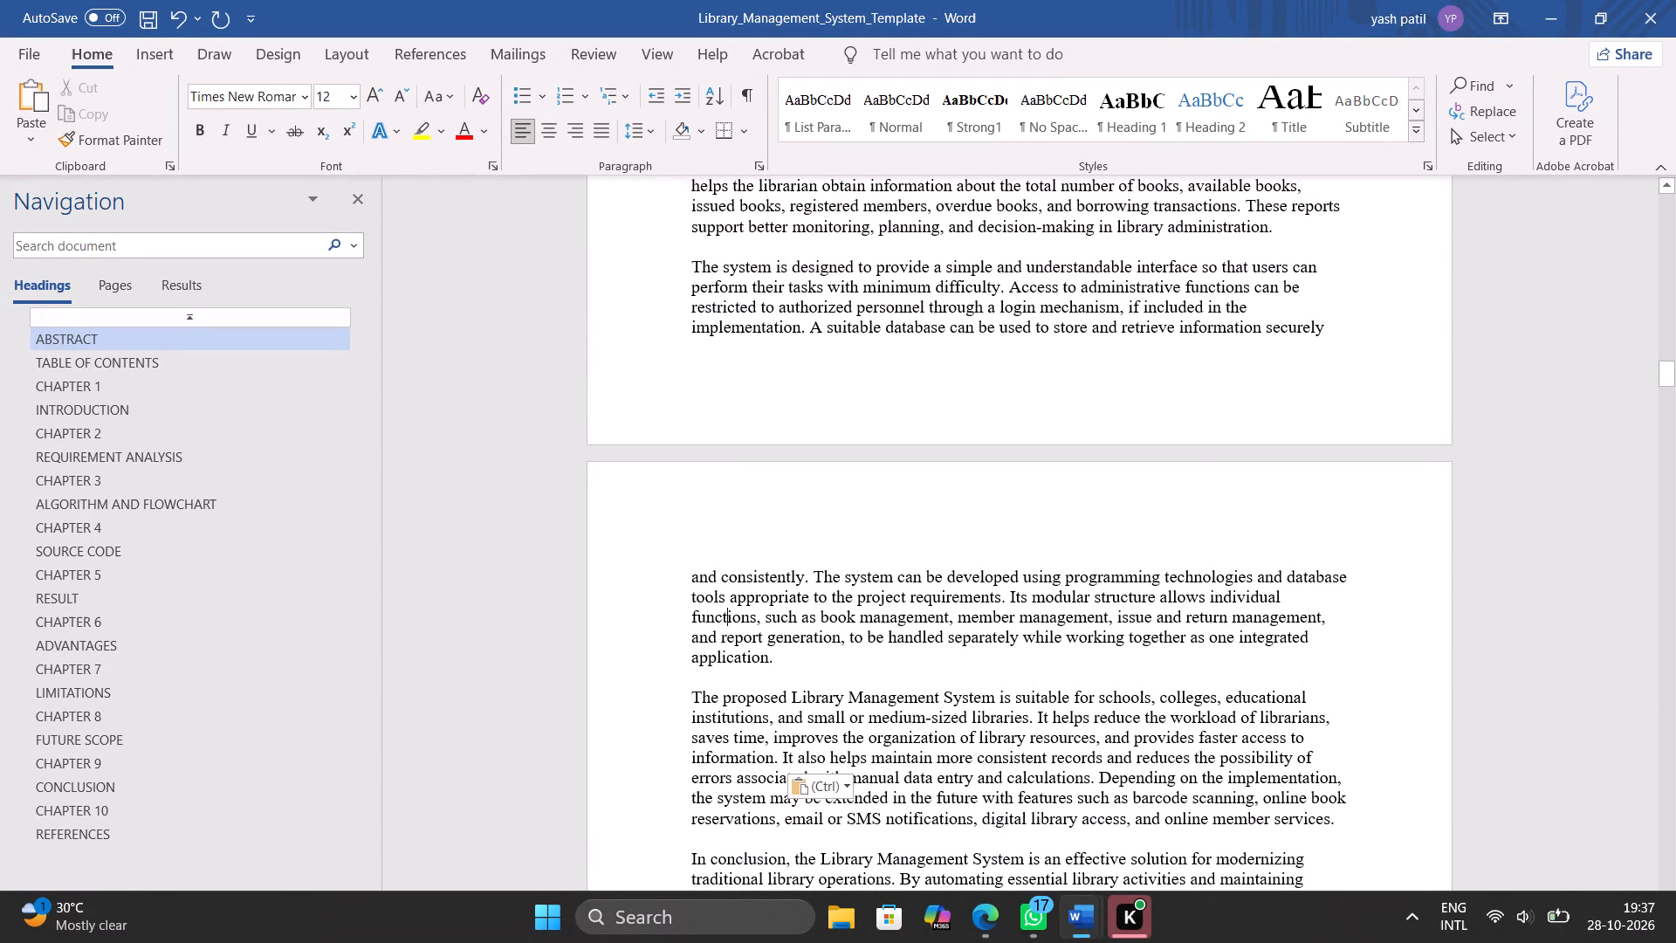
scroll(1131, 380, up, 3)
scroll(1131, 380, down, 1)
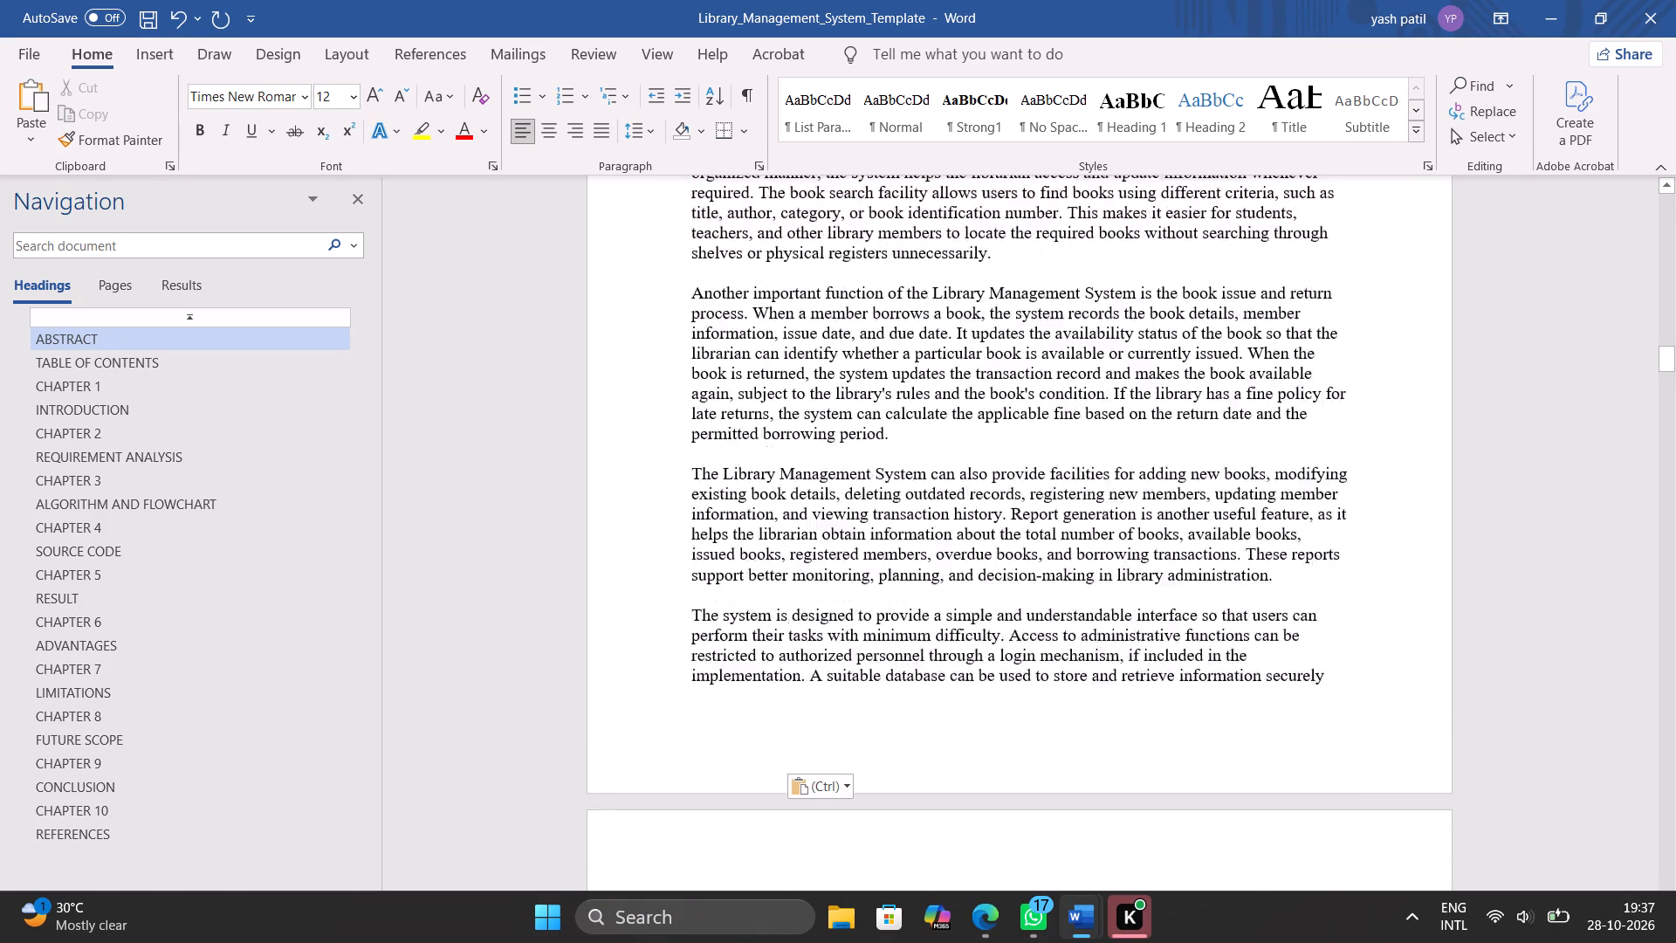
scroll(1131, 380, down, 1)
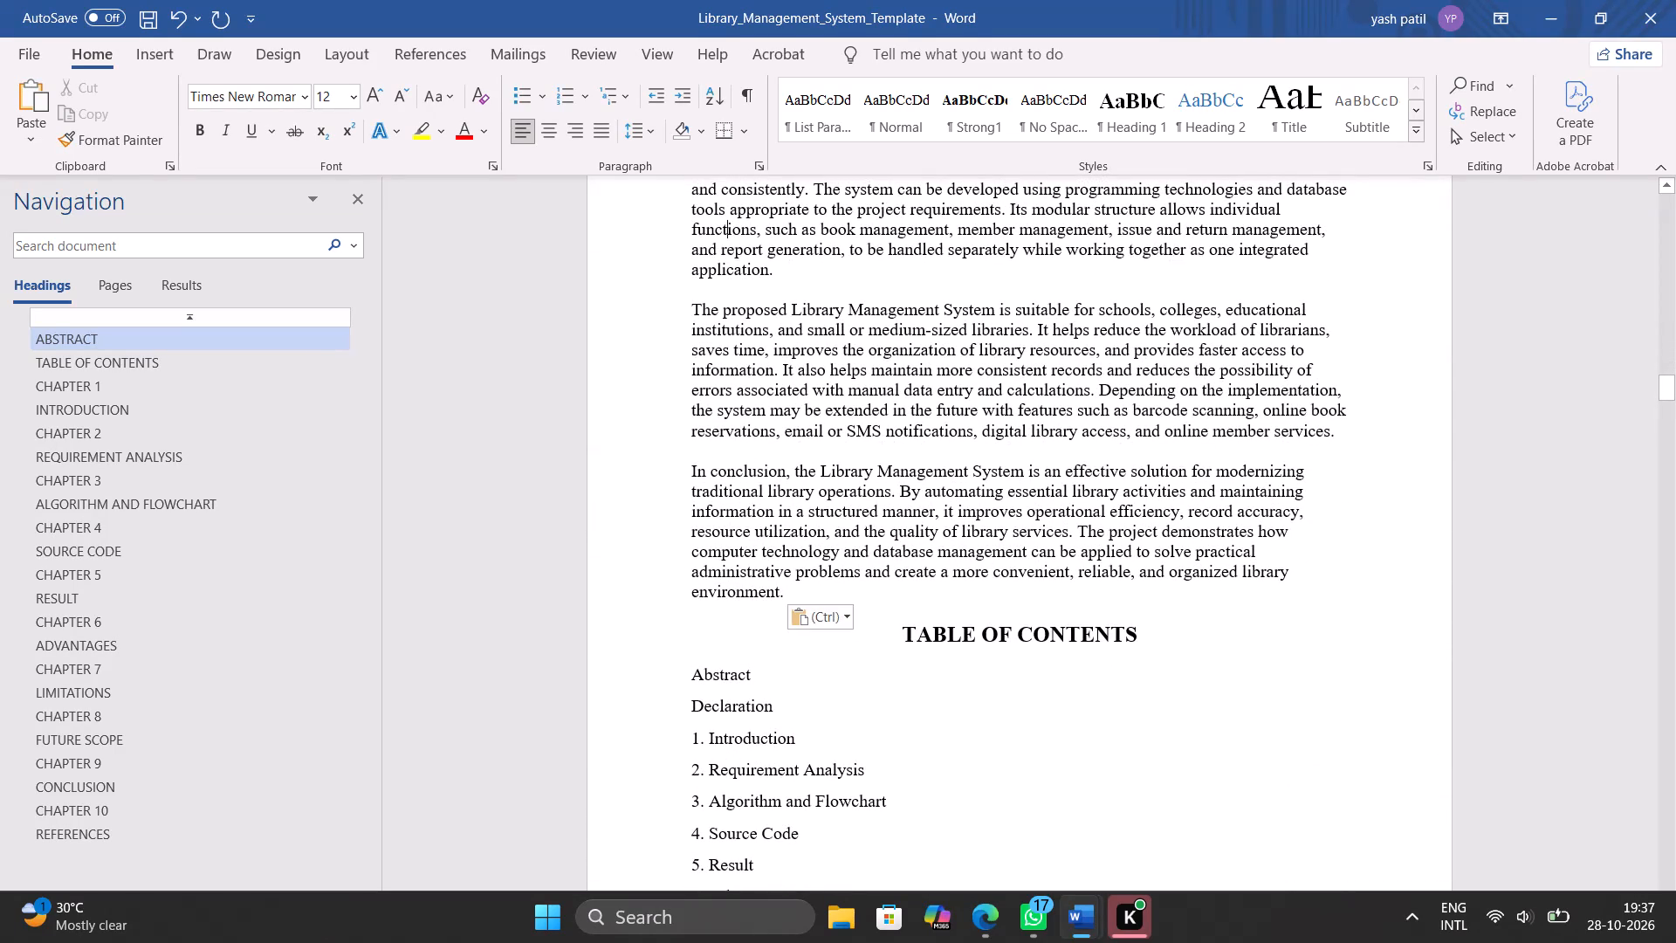
scroll(1041, 487, down, 1)
scroll(1041, 487, up, 2)
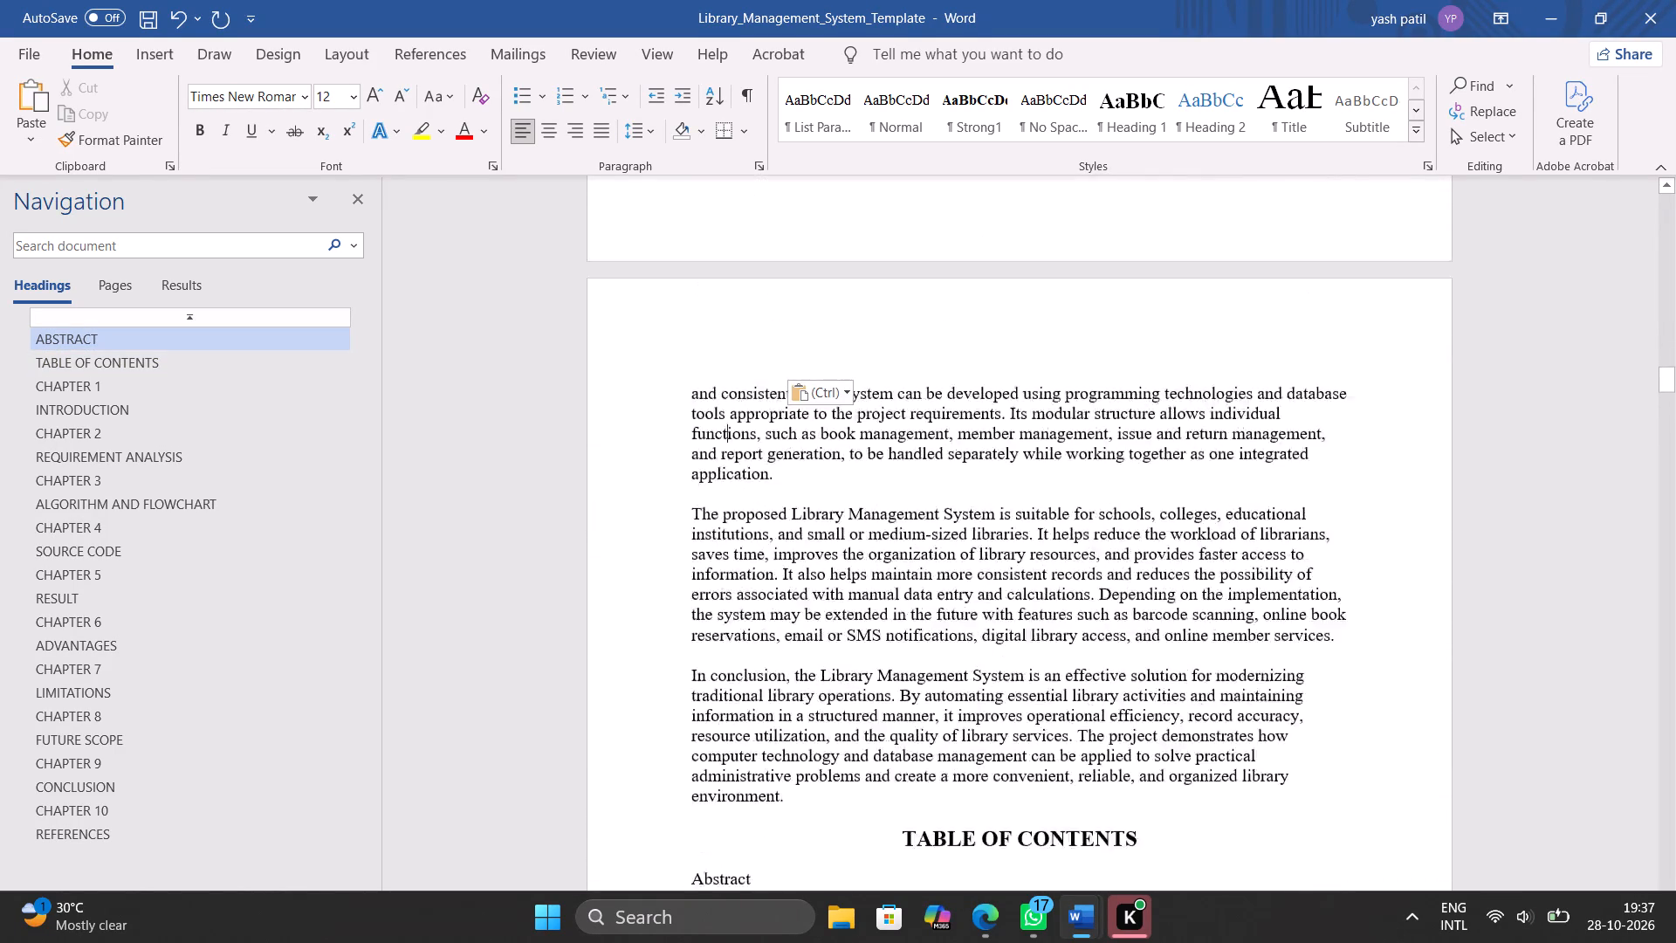
scroll(1041, 487, up, 3)
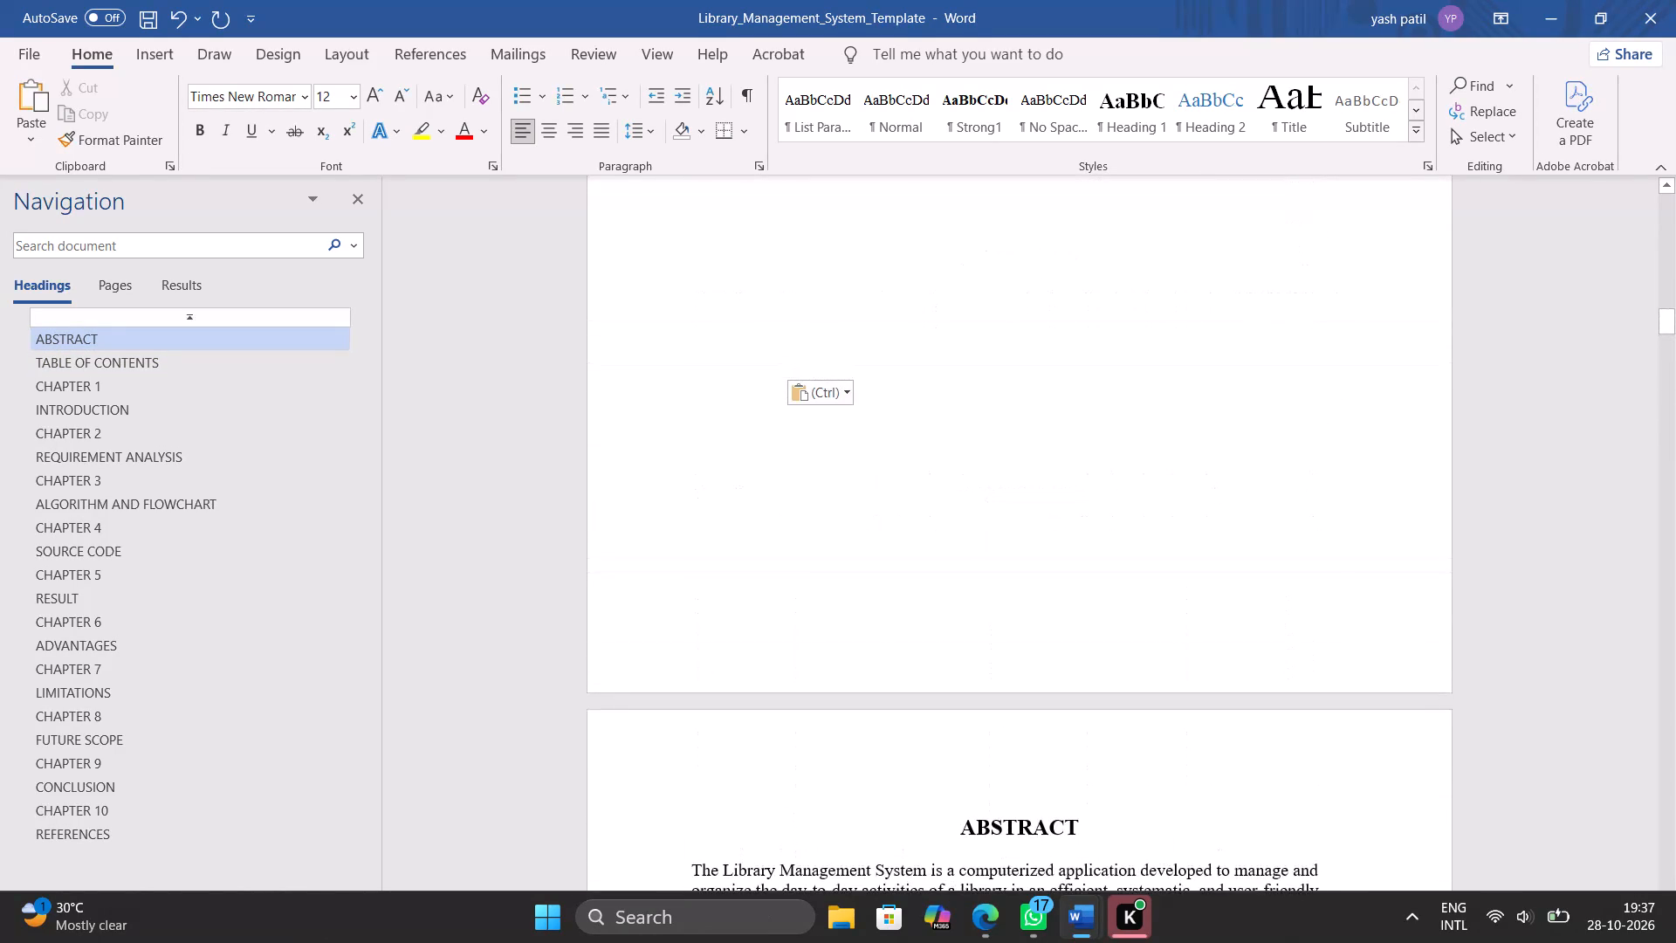
scroll(1040, 487, down, 3)
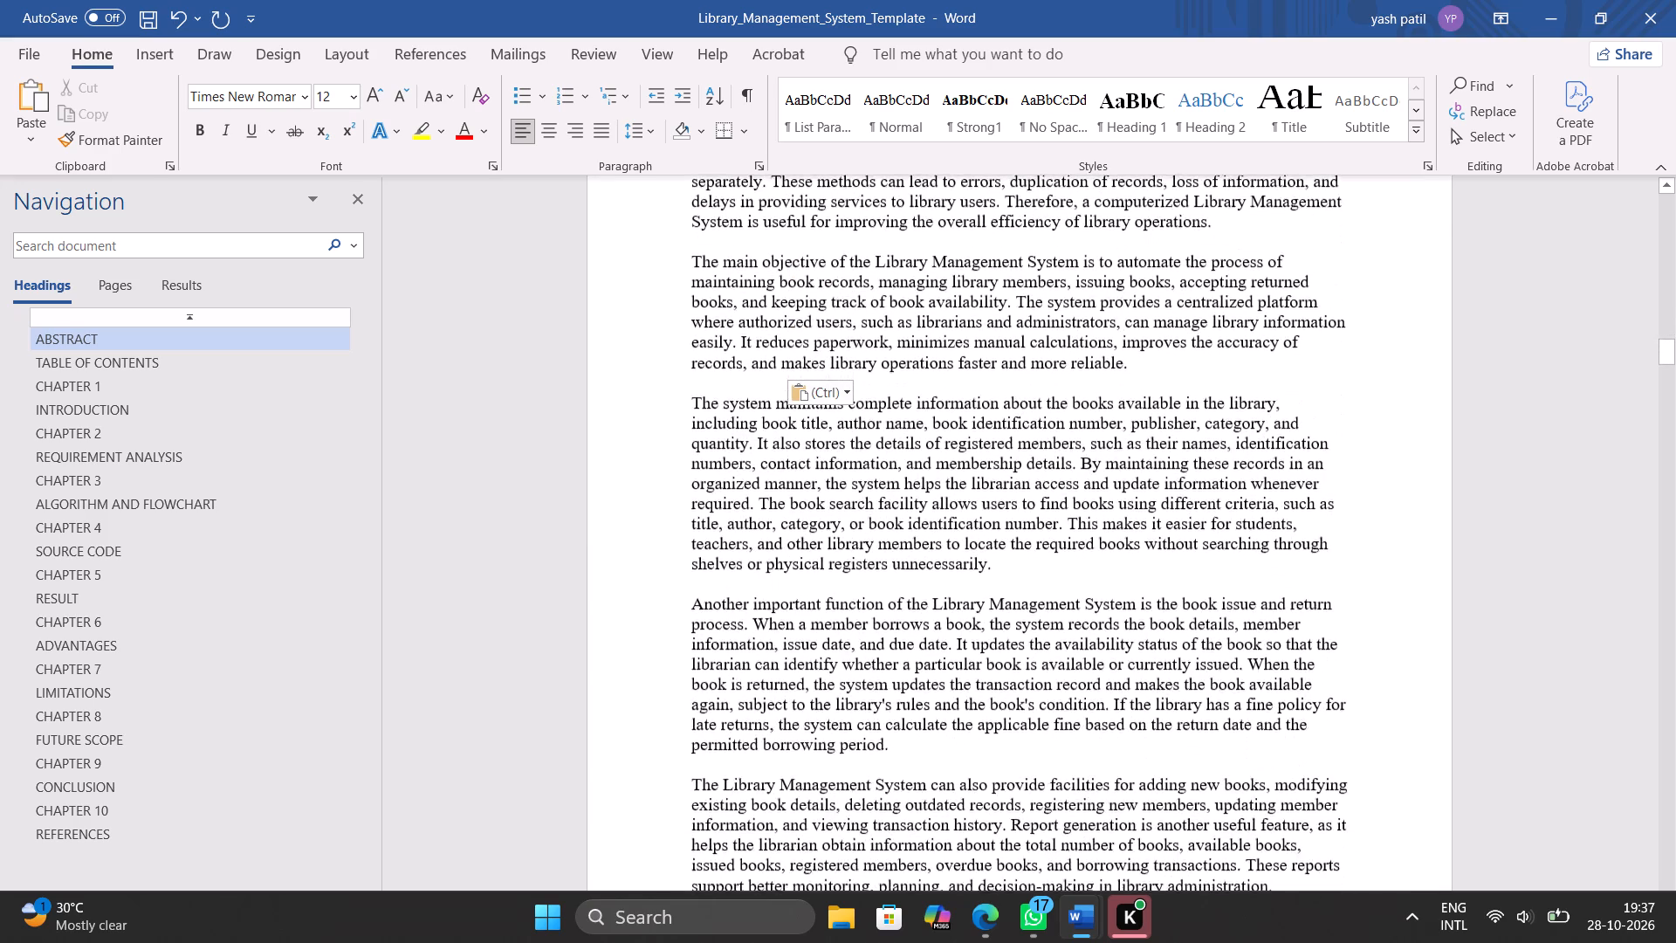
scroll(1040, 487, down, 1)
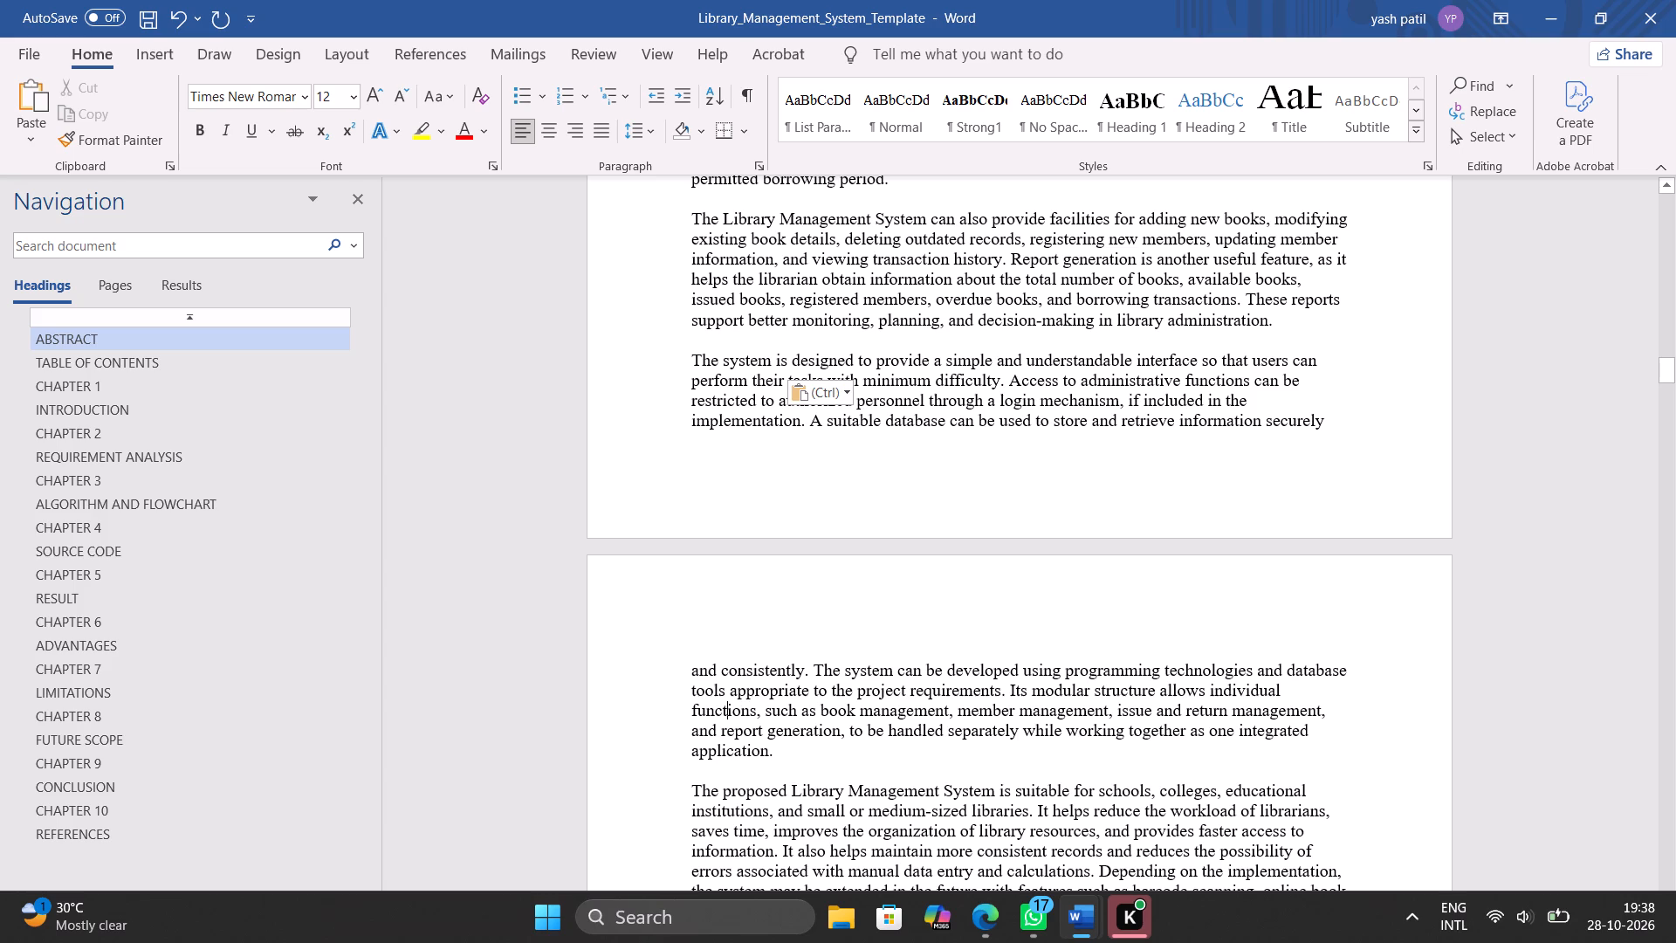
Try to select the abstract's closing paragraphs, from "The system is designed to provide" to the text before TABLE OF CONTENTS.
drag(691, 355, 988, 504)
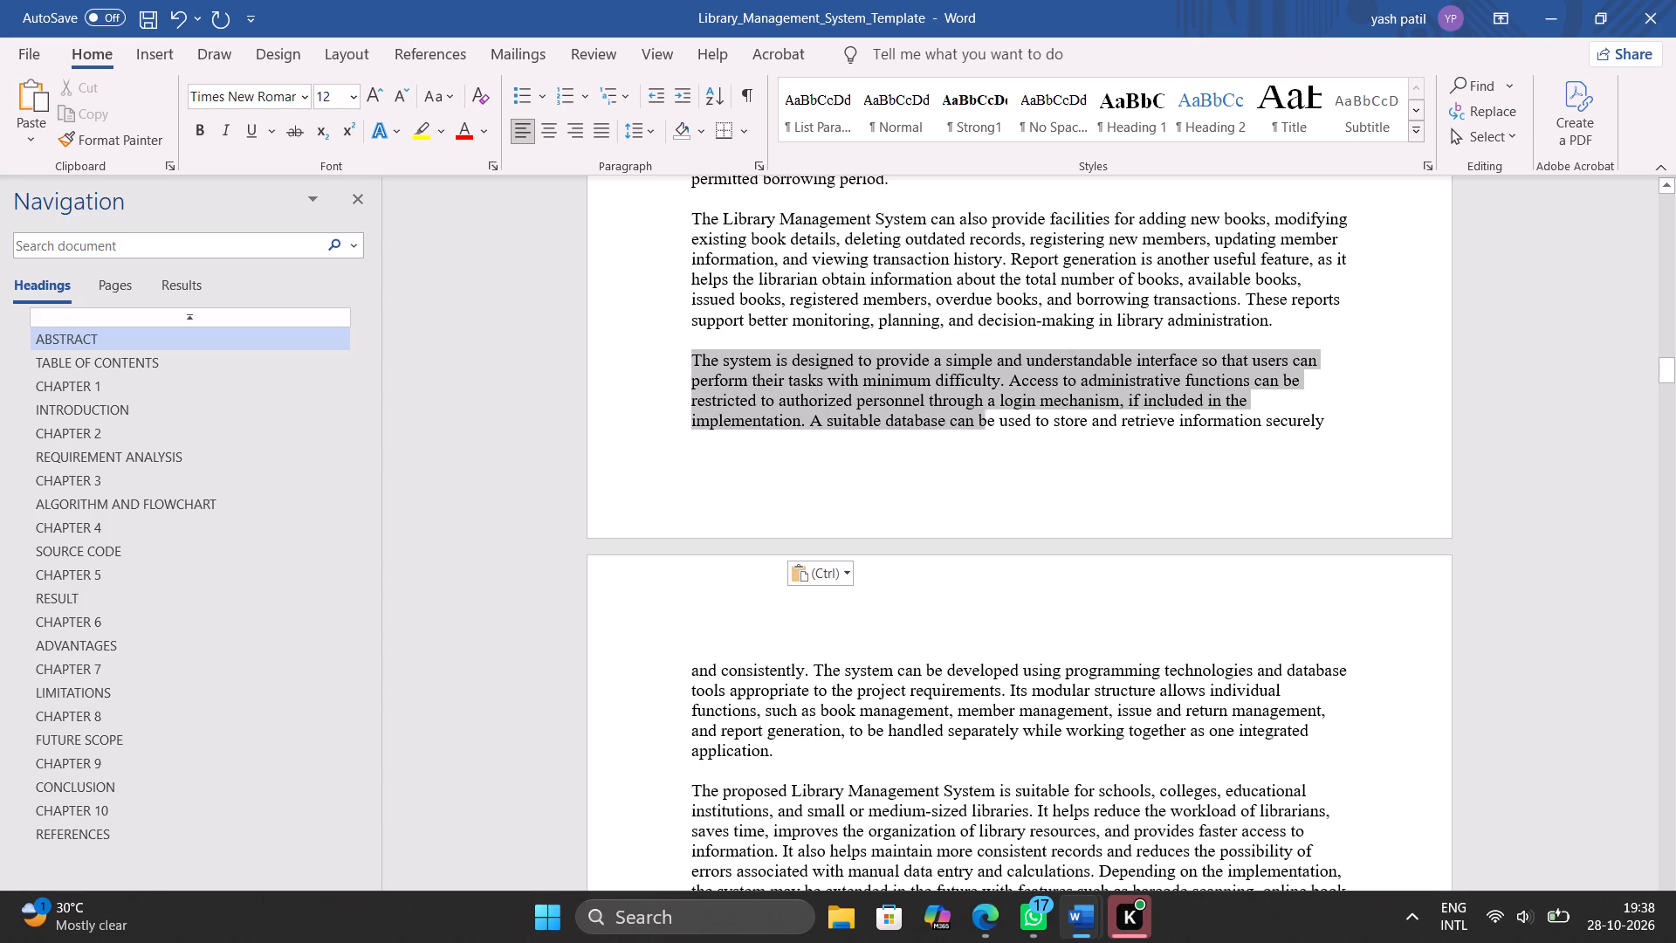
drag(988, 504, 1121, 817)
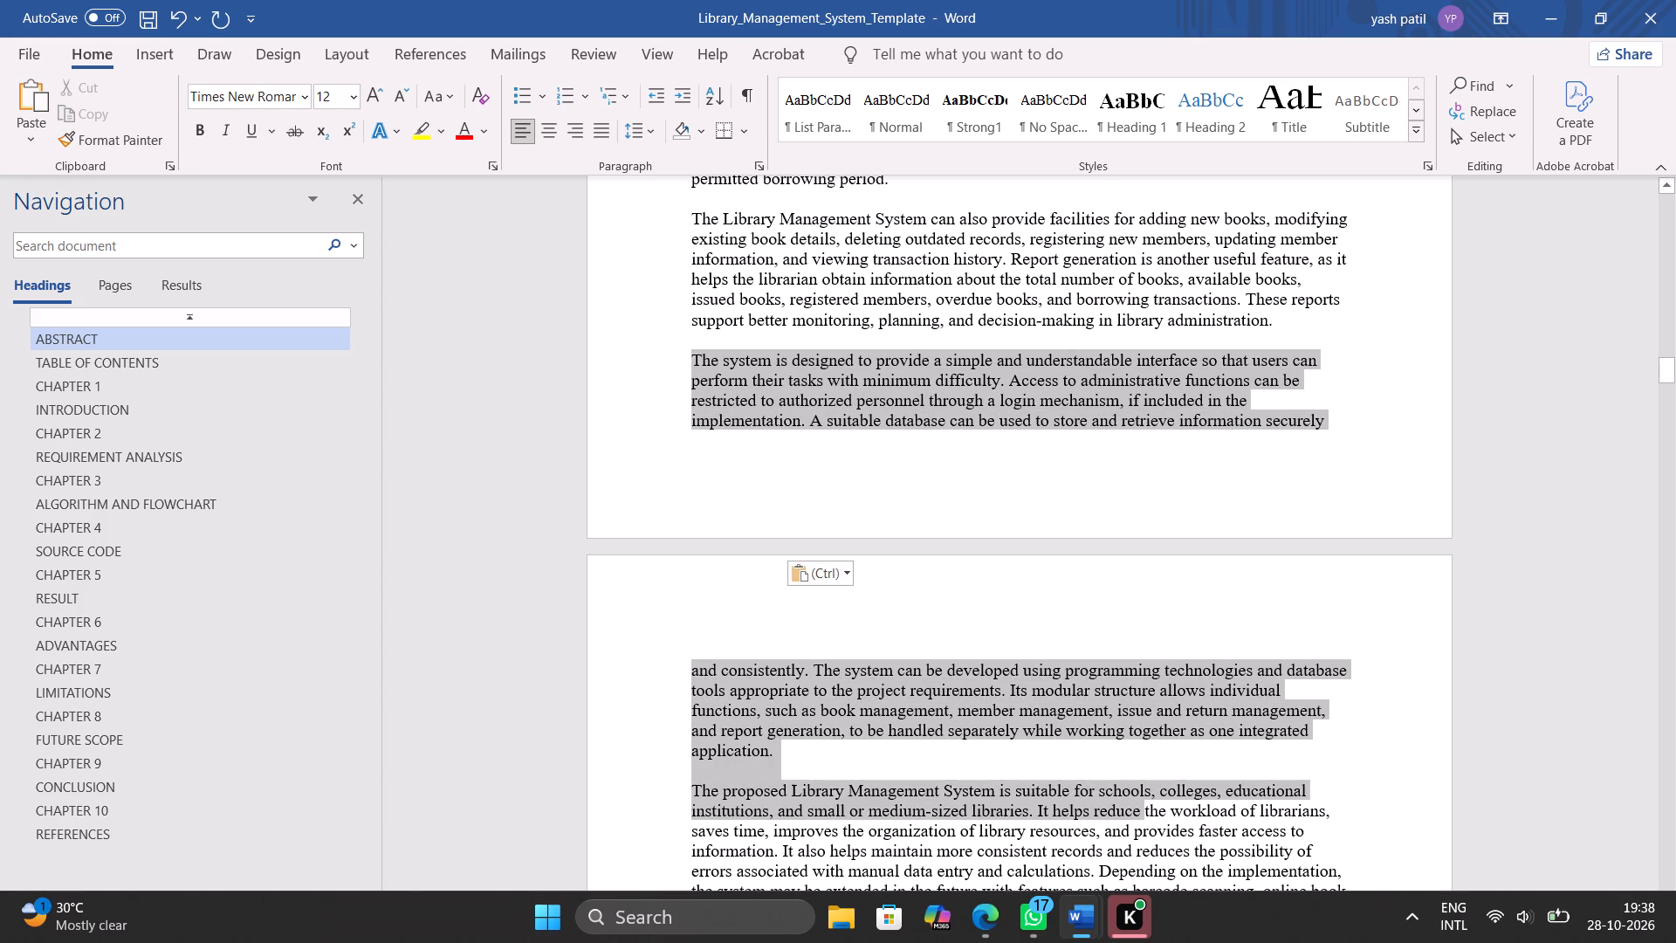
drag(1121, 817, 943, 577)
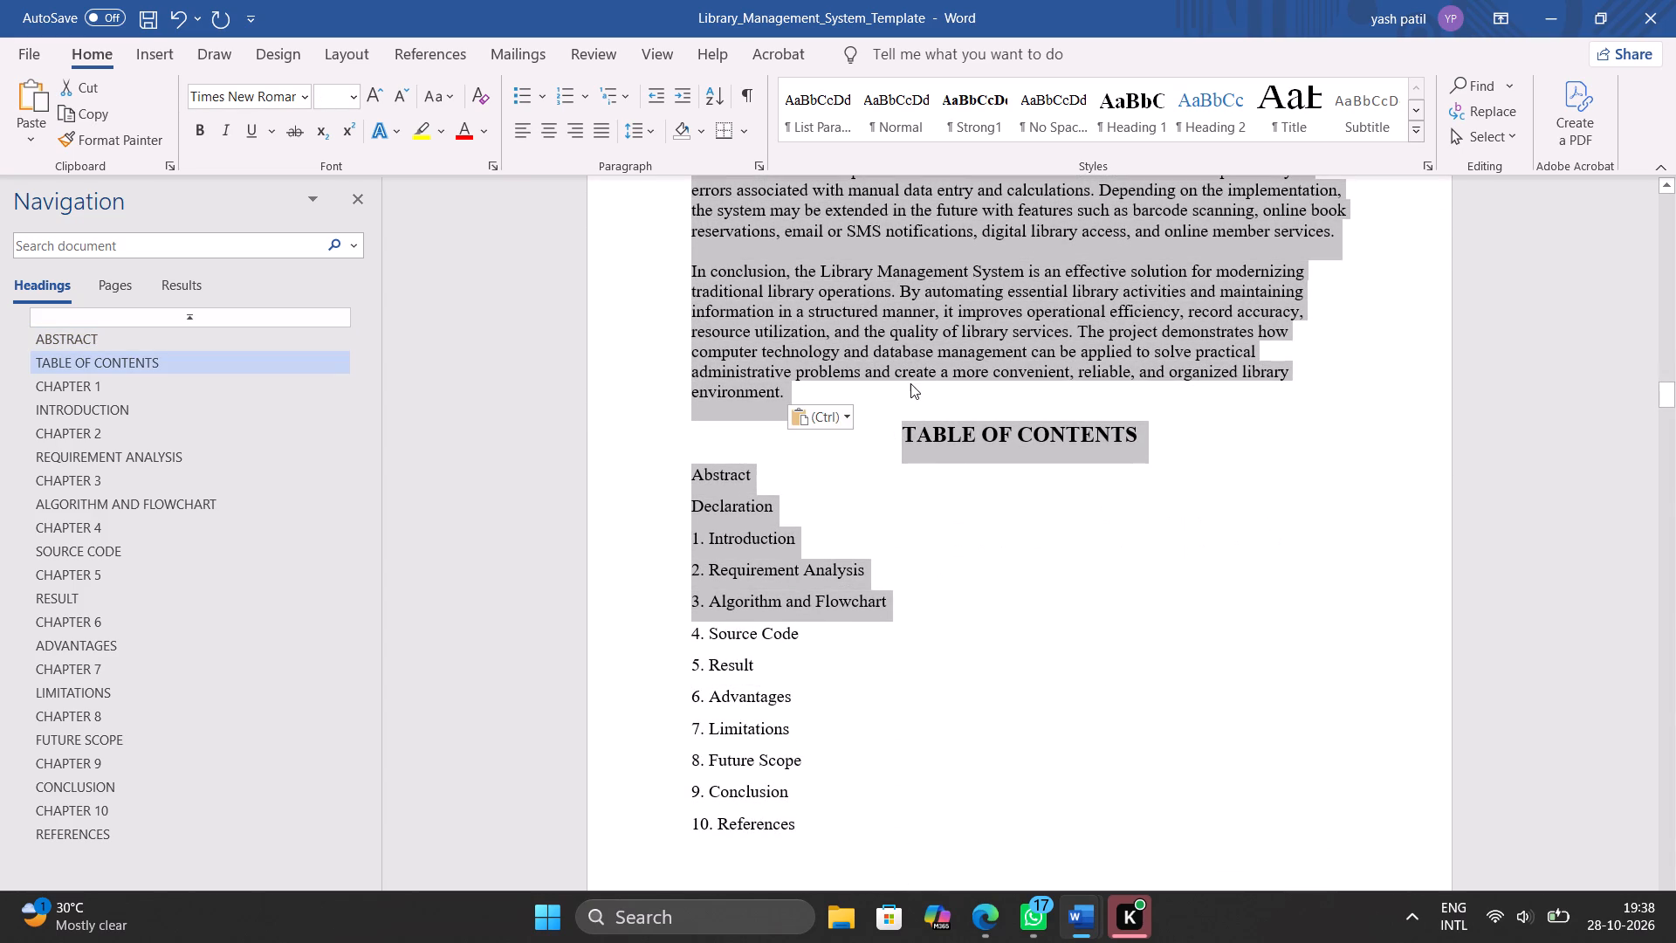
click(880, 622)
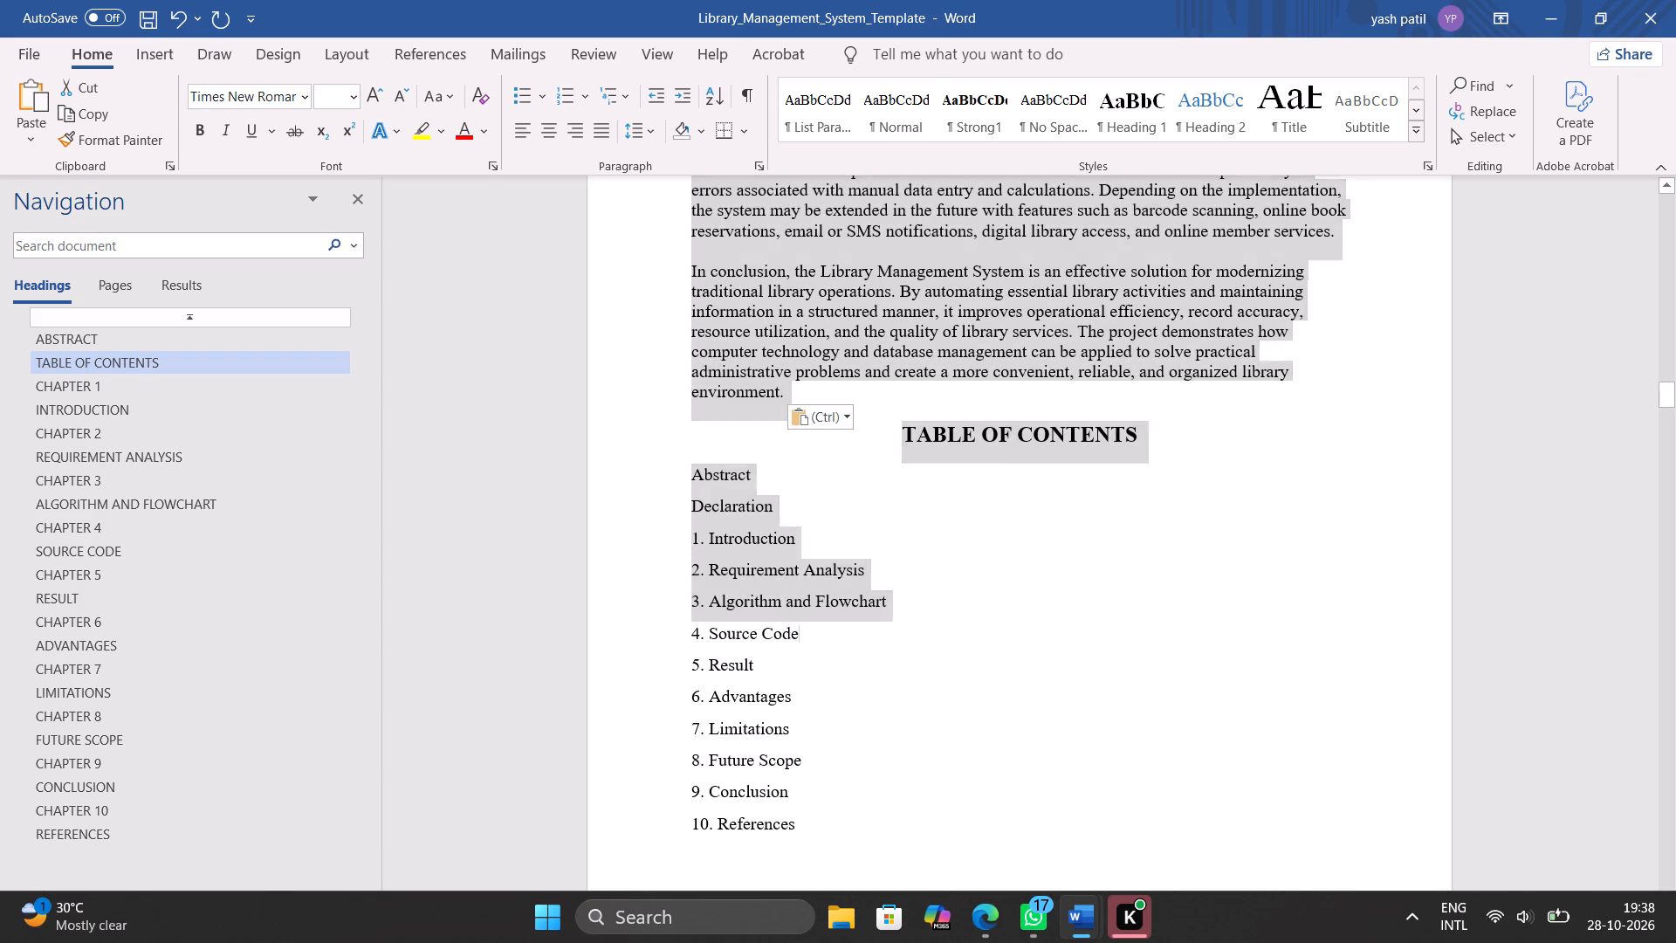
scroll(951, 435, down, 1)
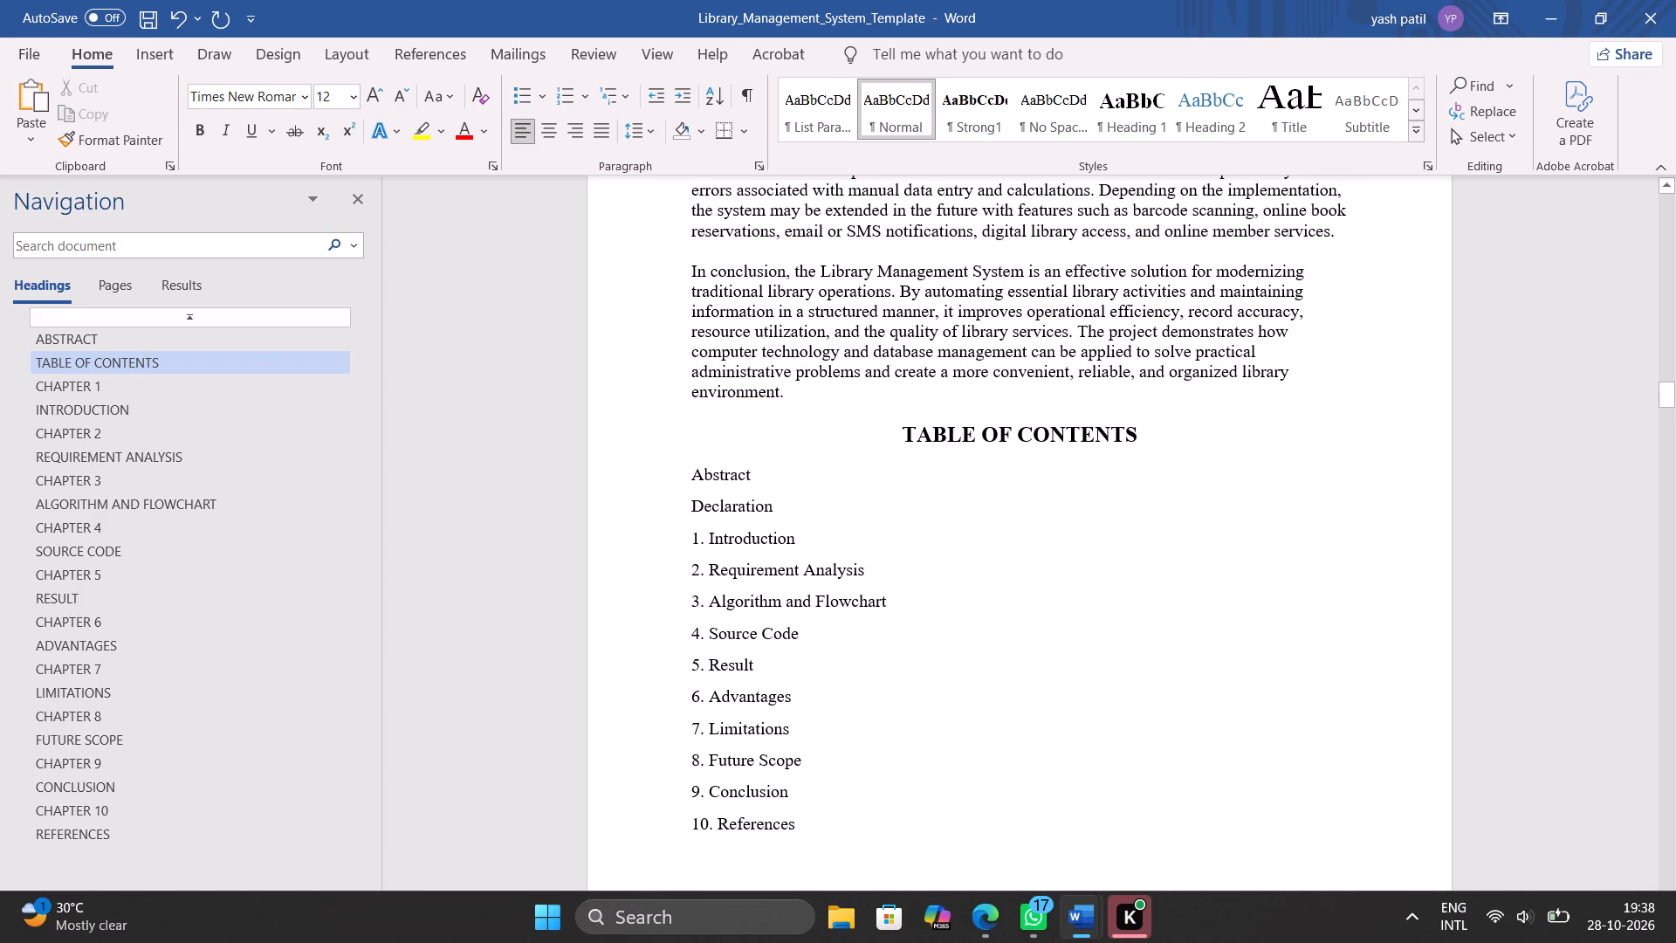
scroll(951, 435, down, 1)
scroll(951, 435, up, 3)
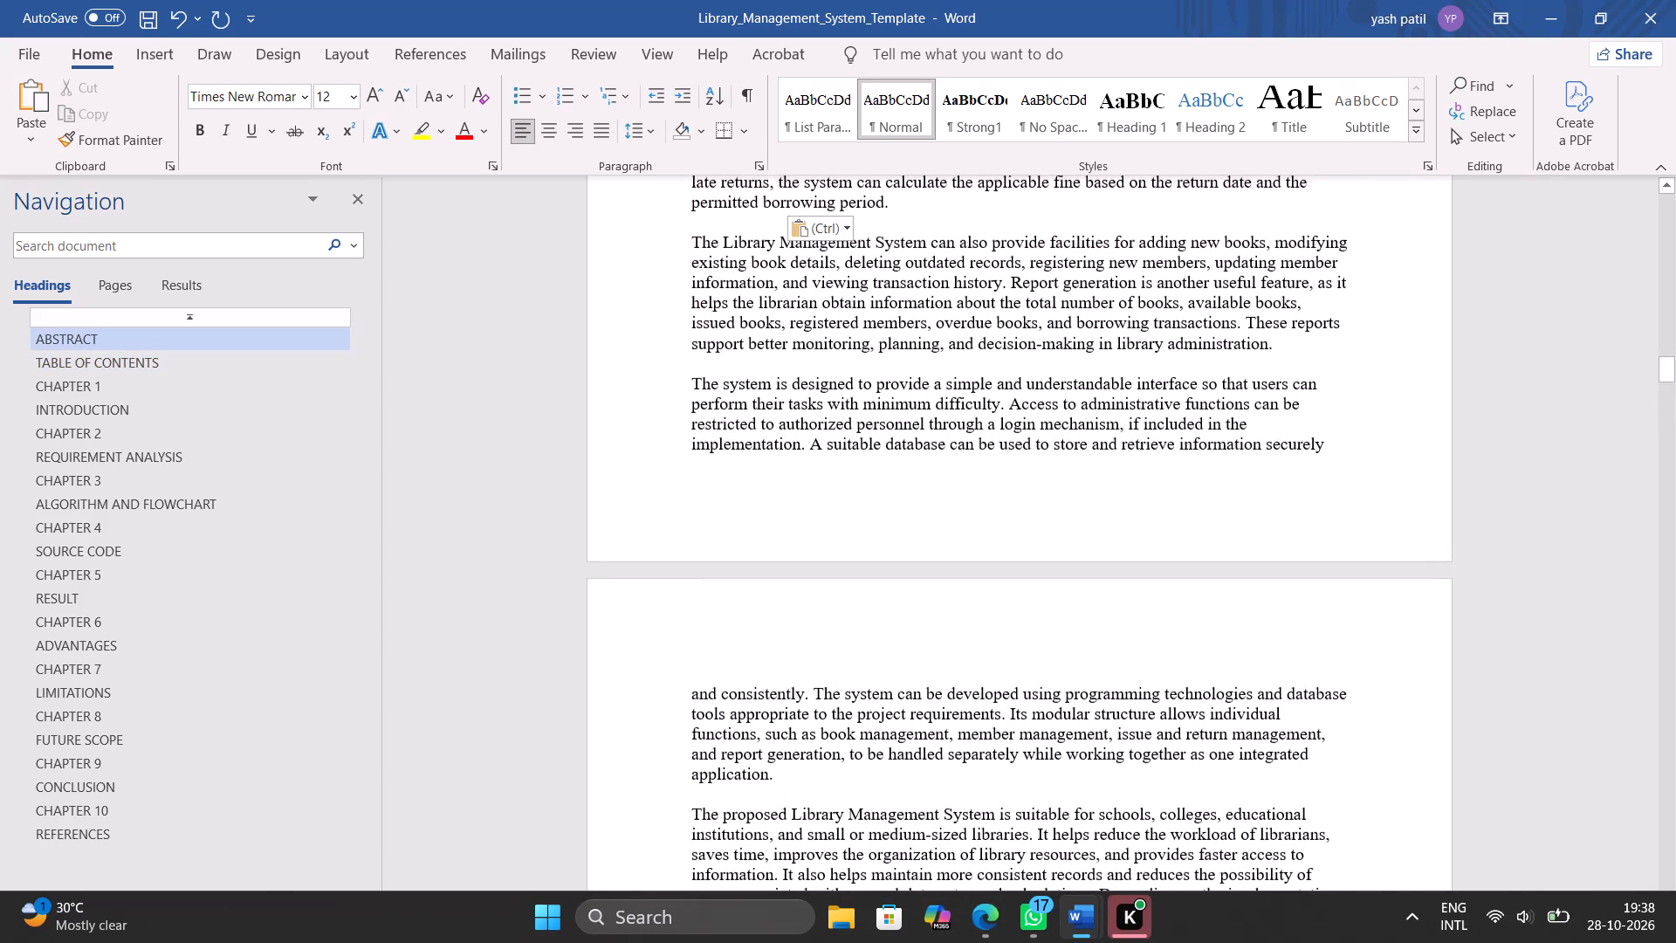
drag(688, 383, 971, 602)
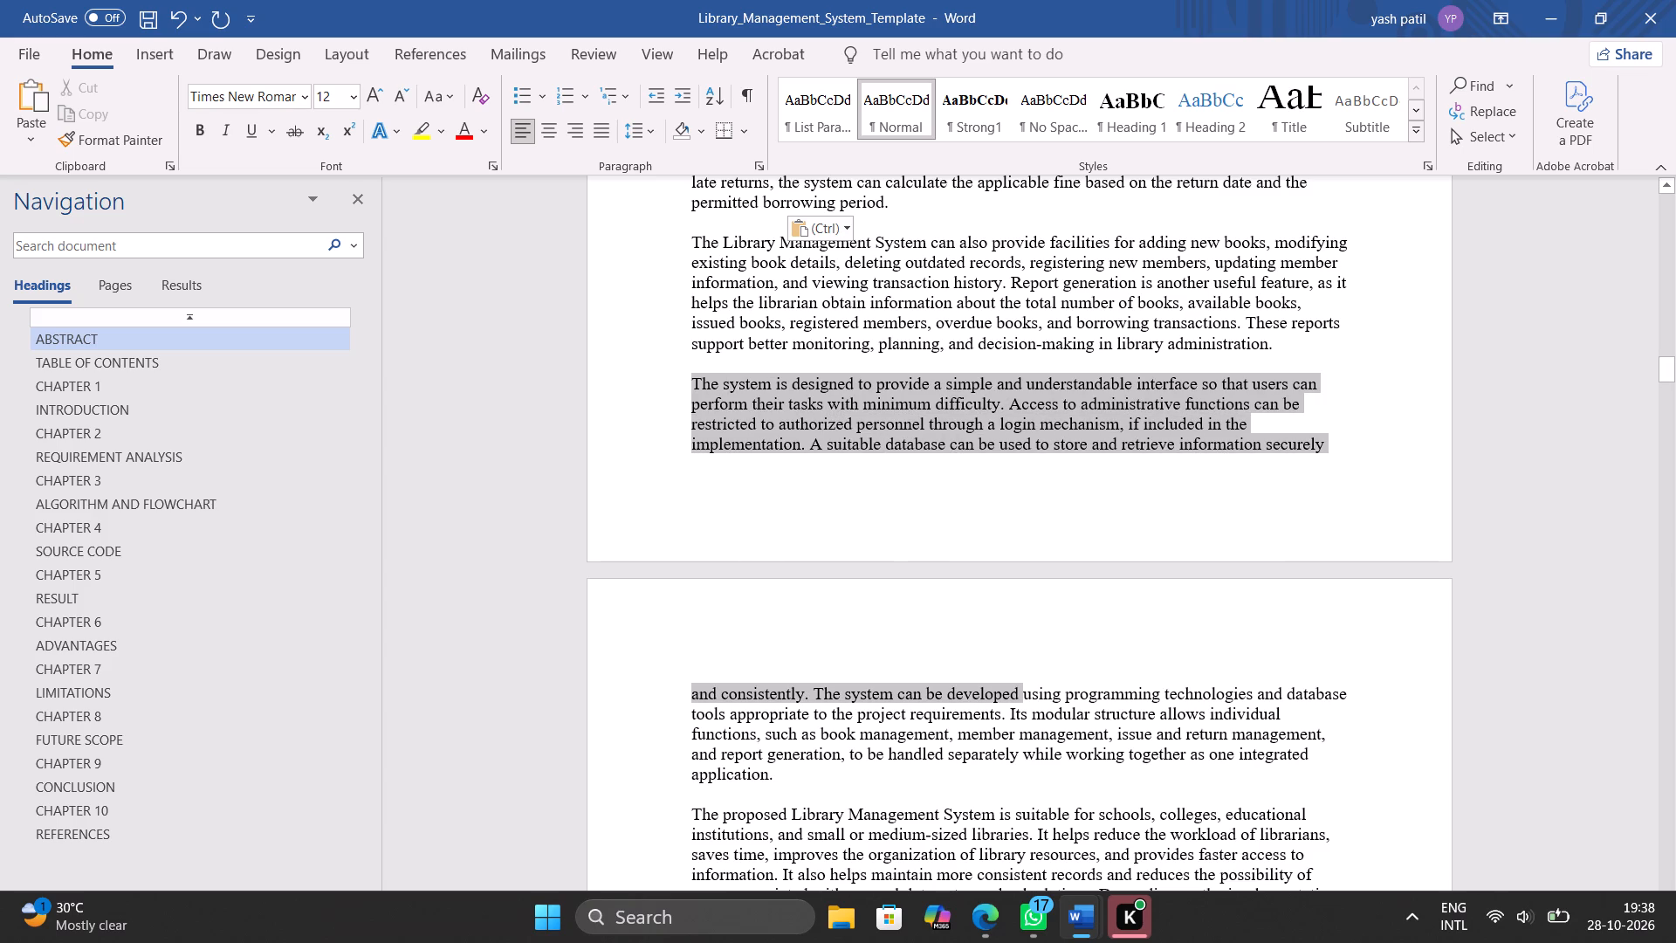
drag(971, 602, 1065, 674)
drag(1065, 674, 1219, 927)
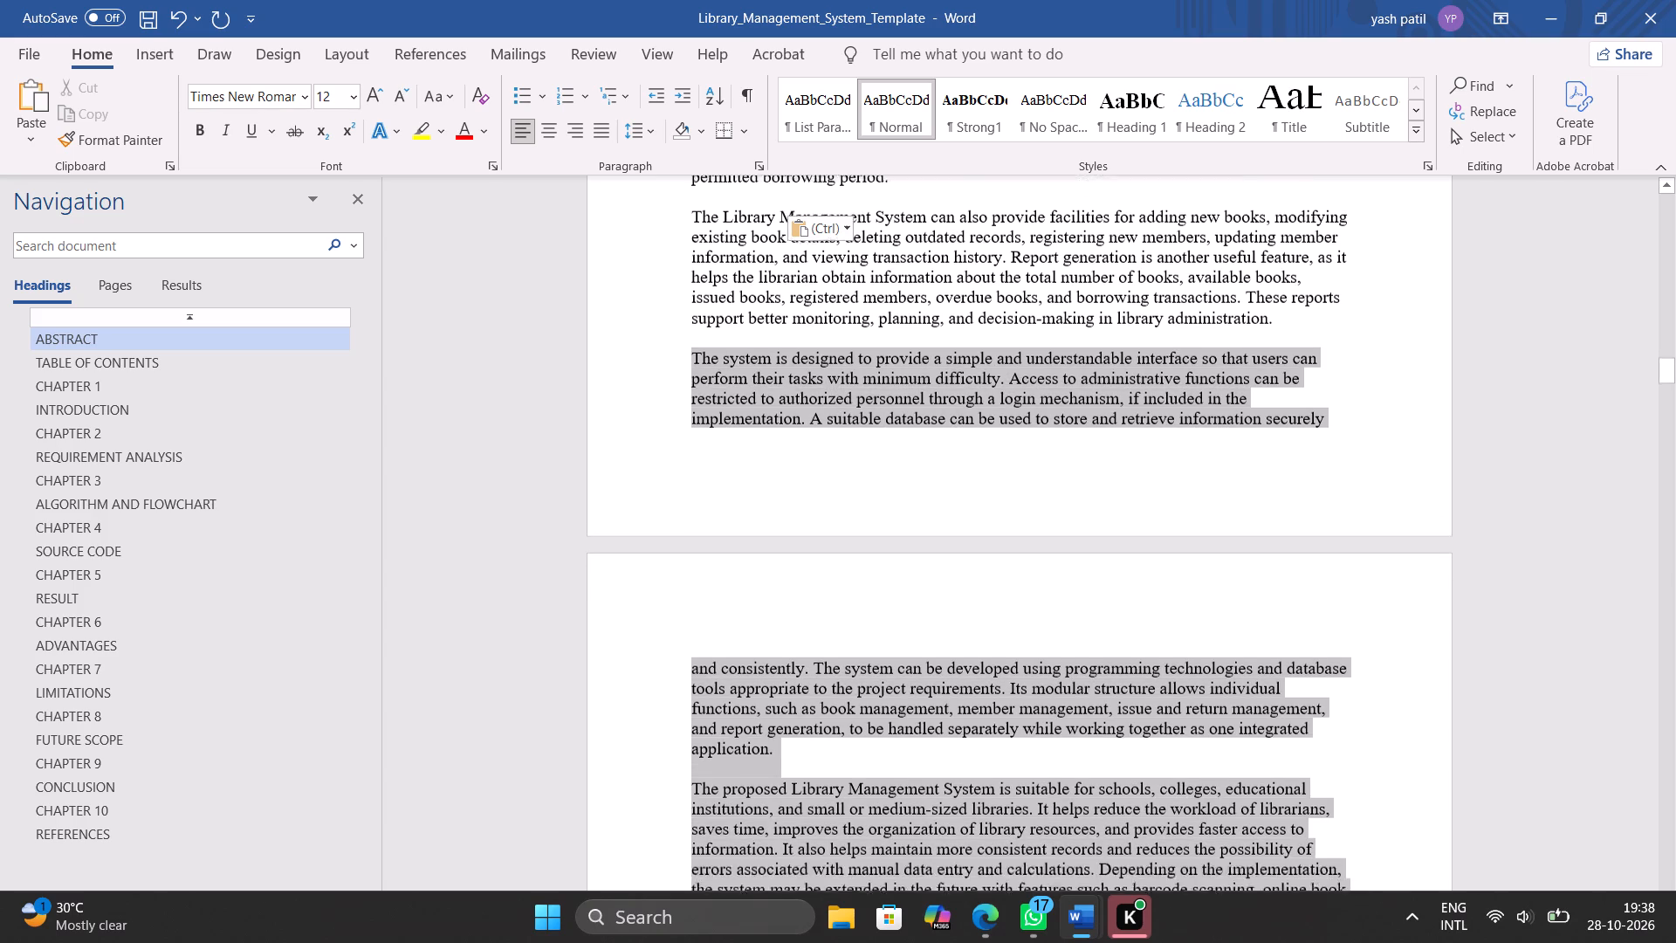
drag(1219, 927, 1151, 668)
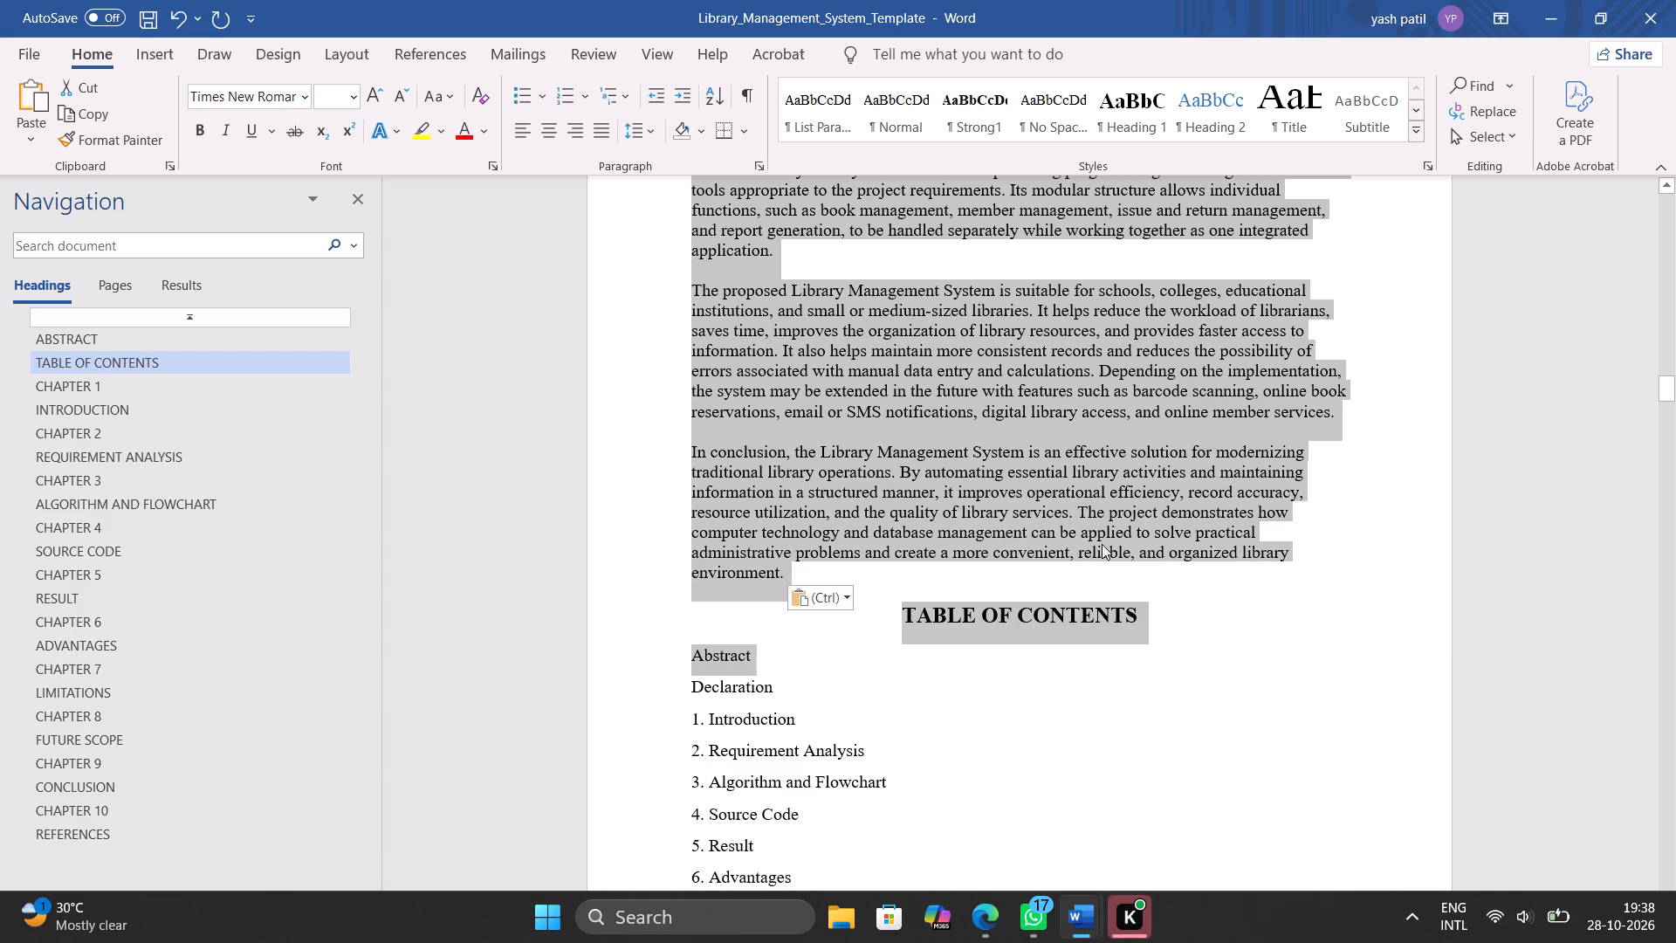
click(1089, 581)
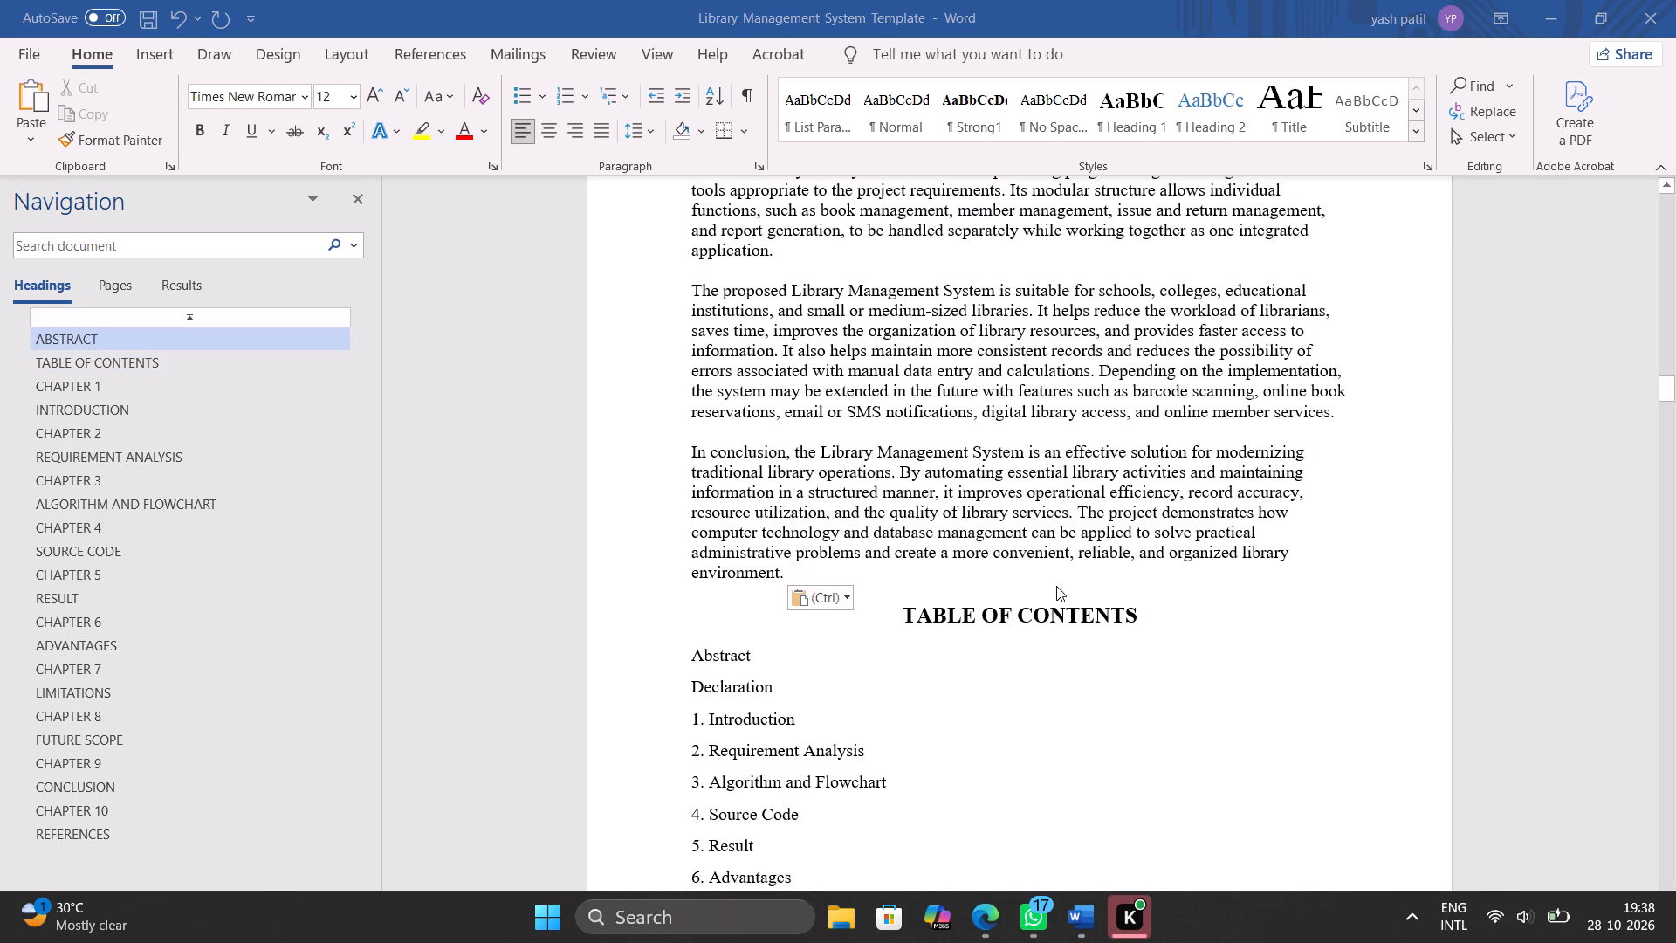
Delete the abstract's closing paragraphs, from "The system is designed to provide" through the conclusion ending before TABLE OF CONTENTS.
drag(1056, 586, 1026, 497)
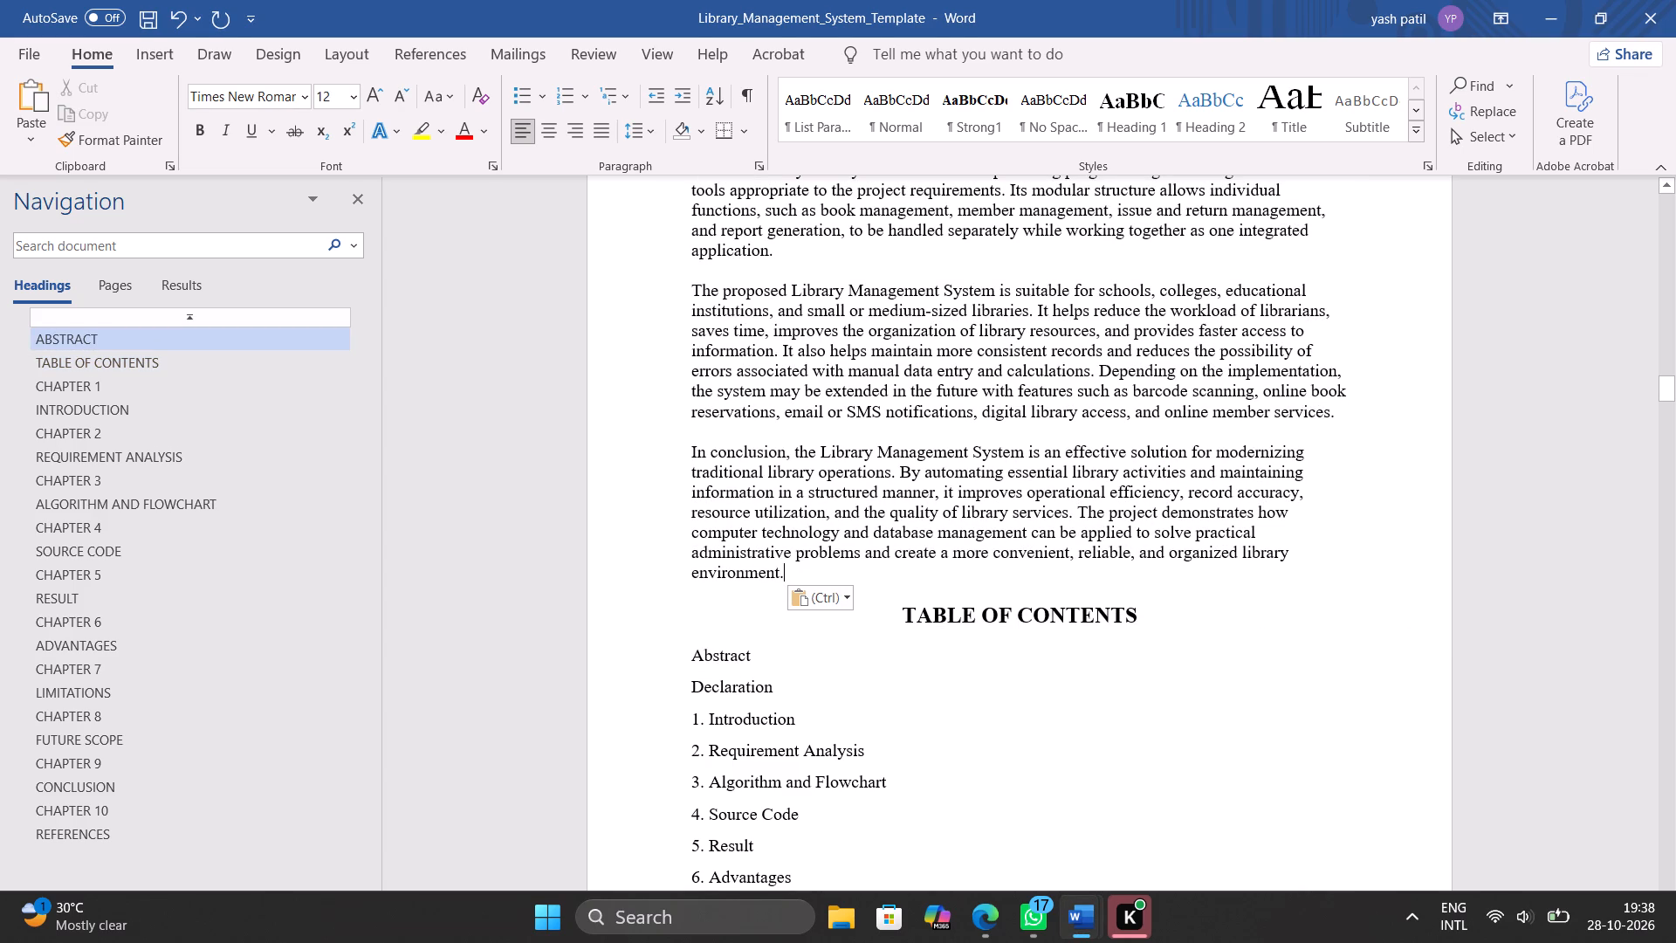
drag(786, 574, 767, 452)
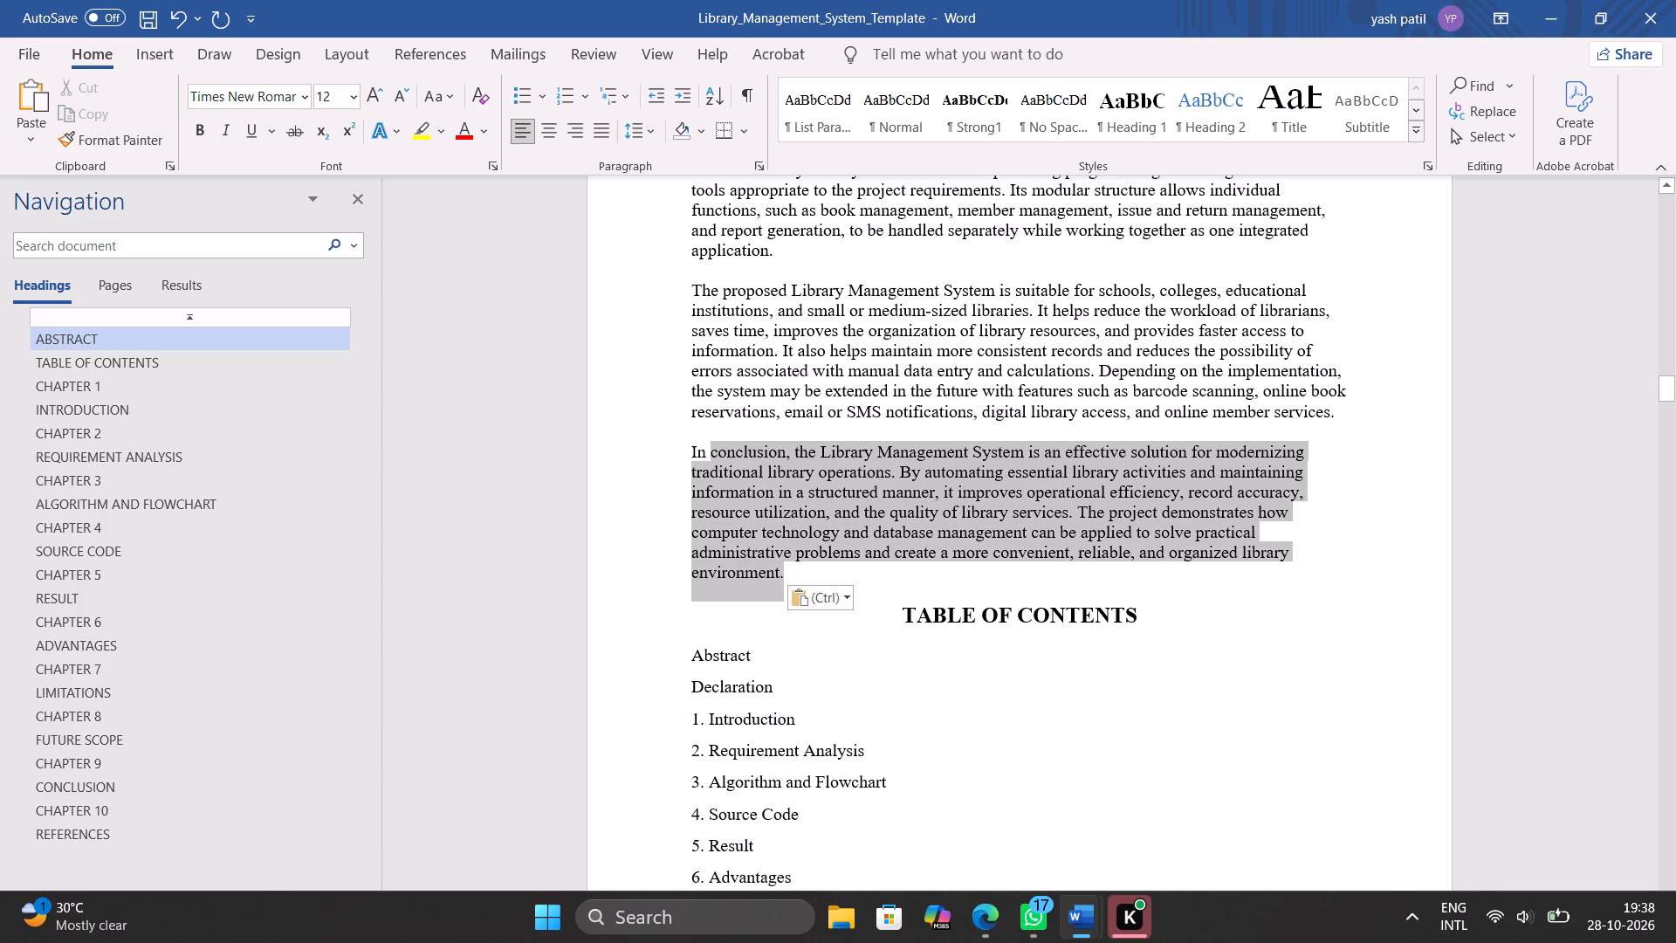
drag(767, 452, 770, 429)
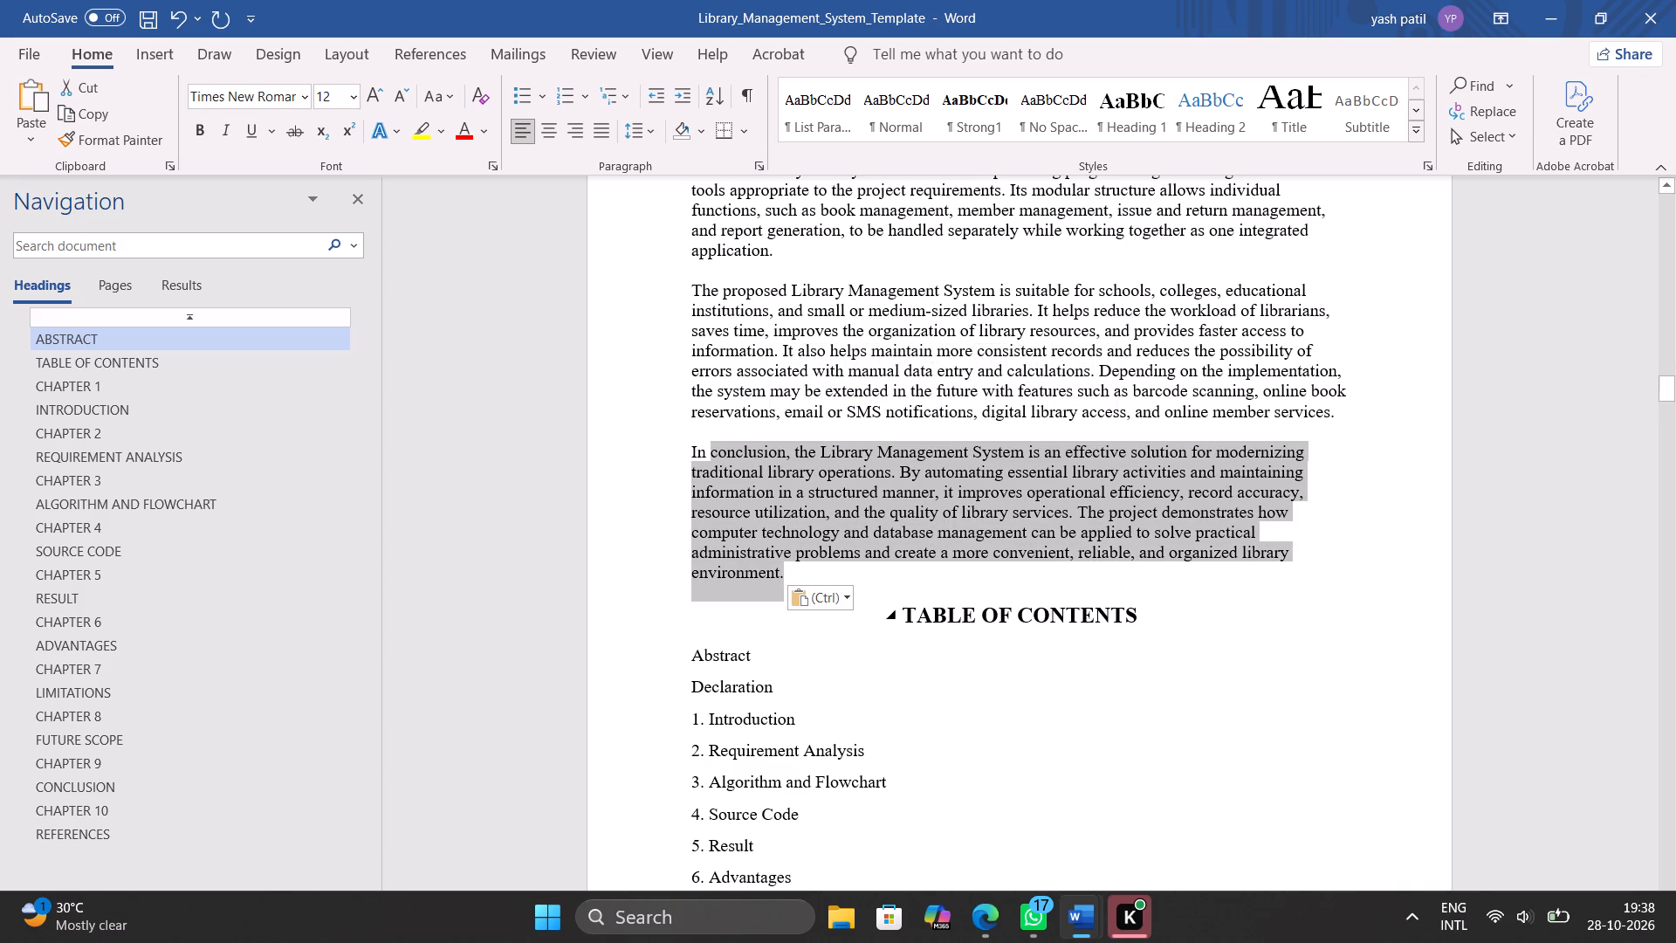
click(1048, 710)
click(1048, 710)
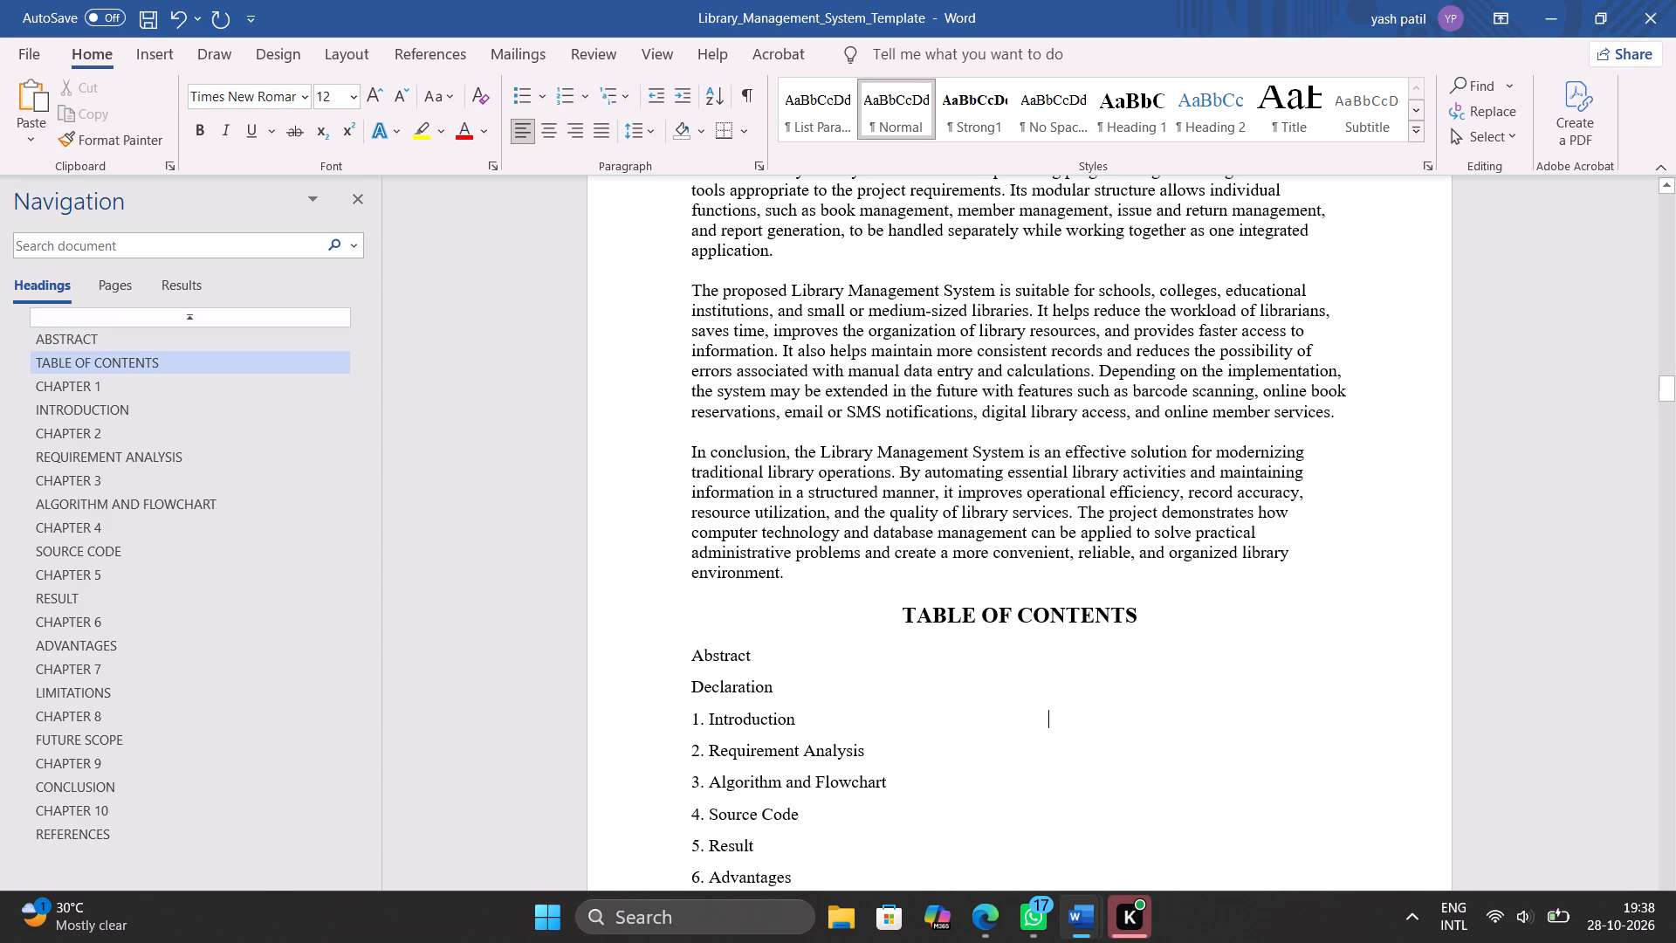
drag(792, 572, 786, 549)
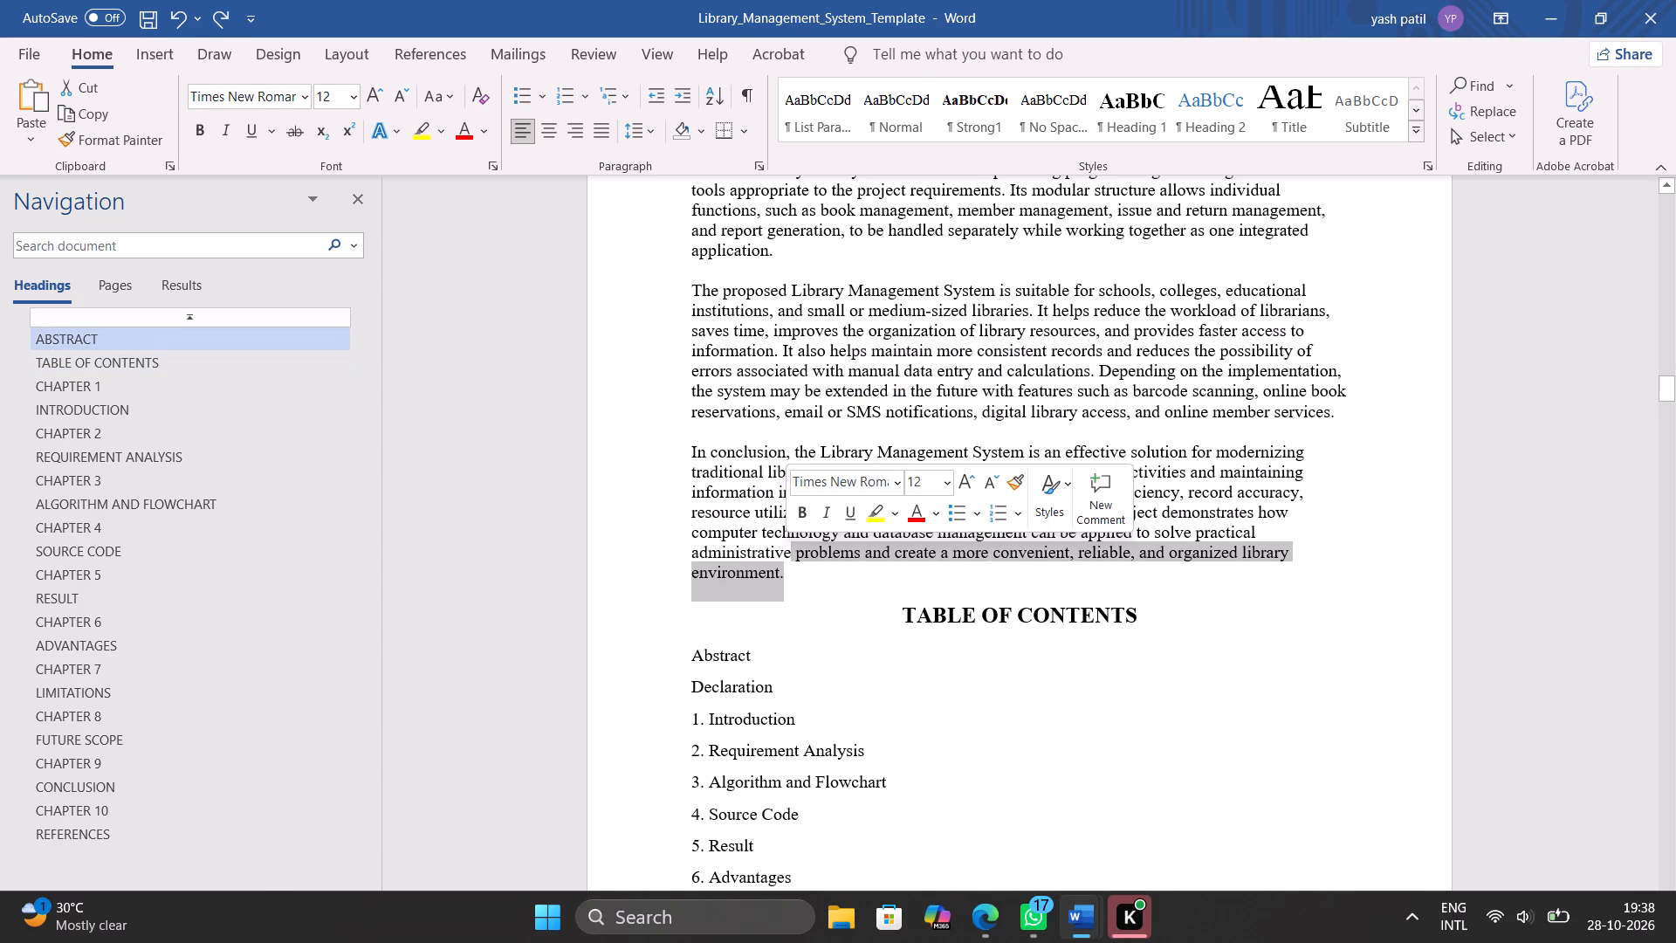
click(811, 616)
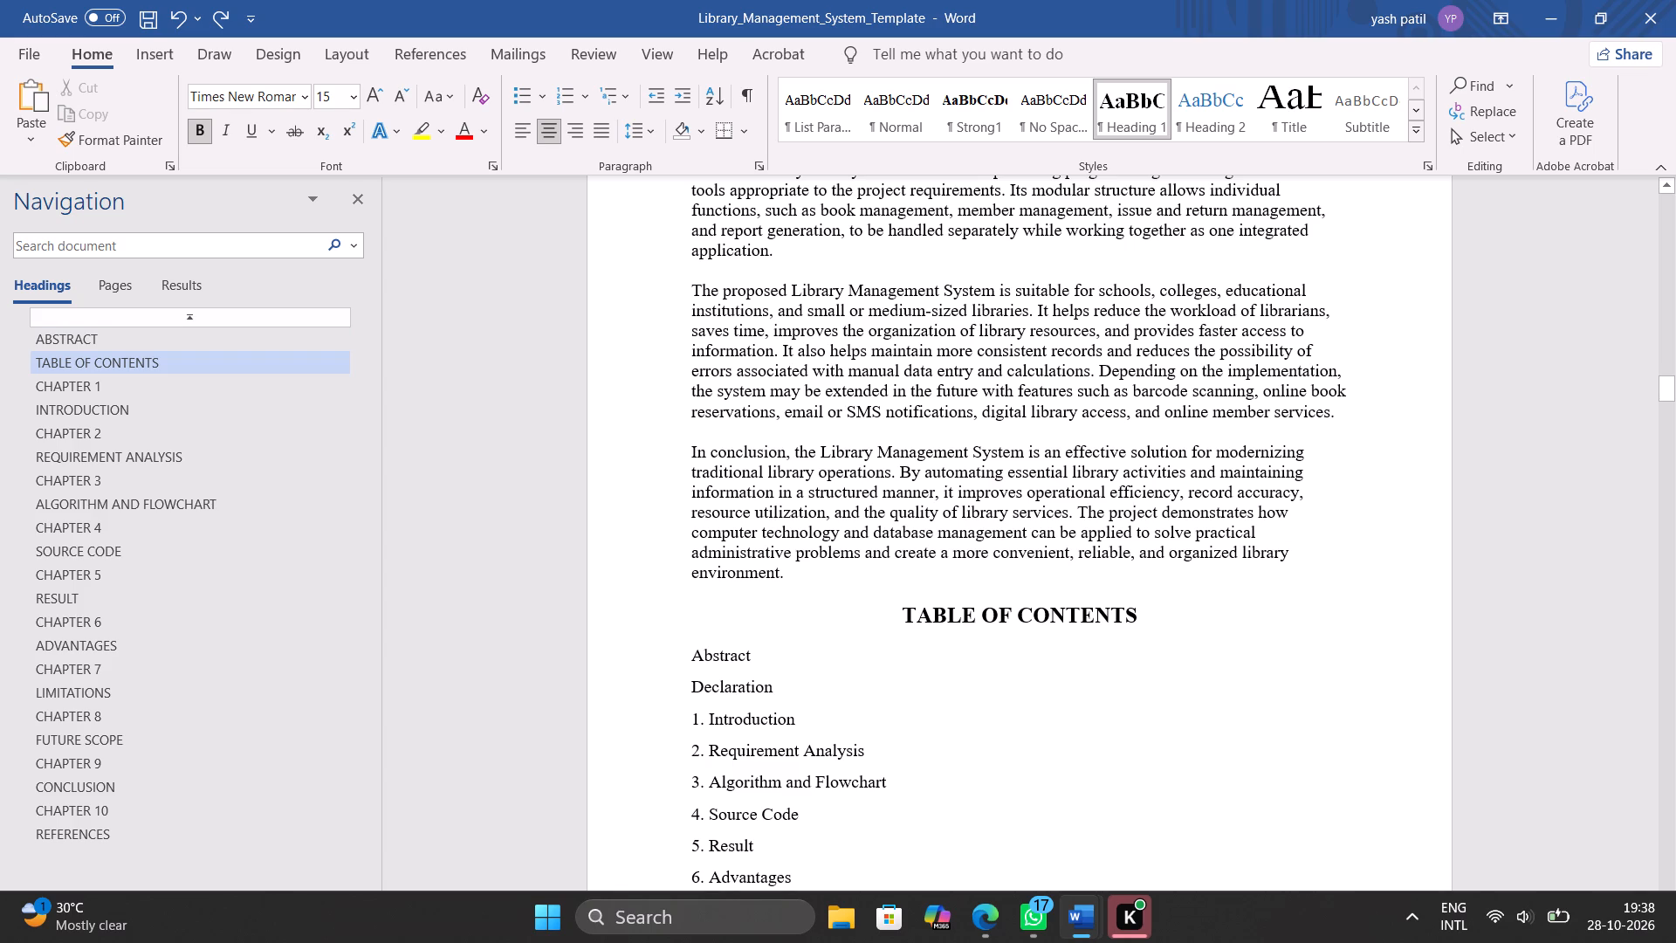
drag(787, 575, 770, 471)
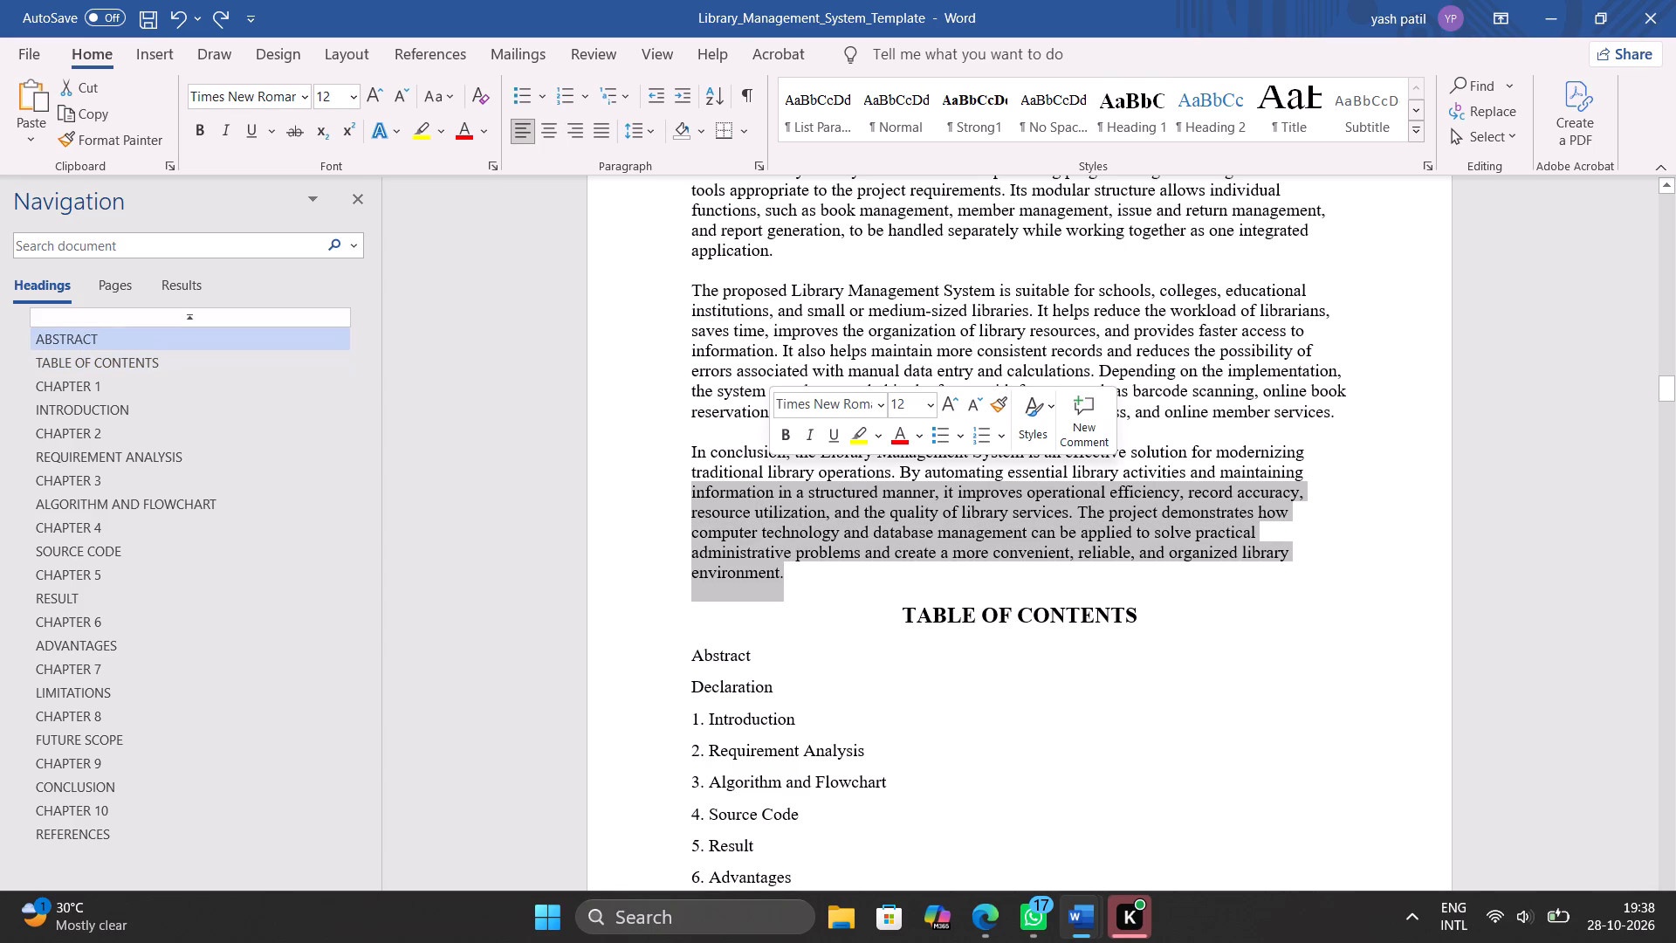
click(763, 471)
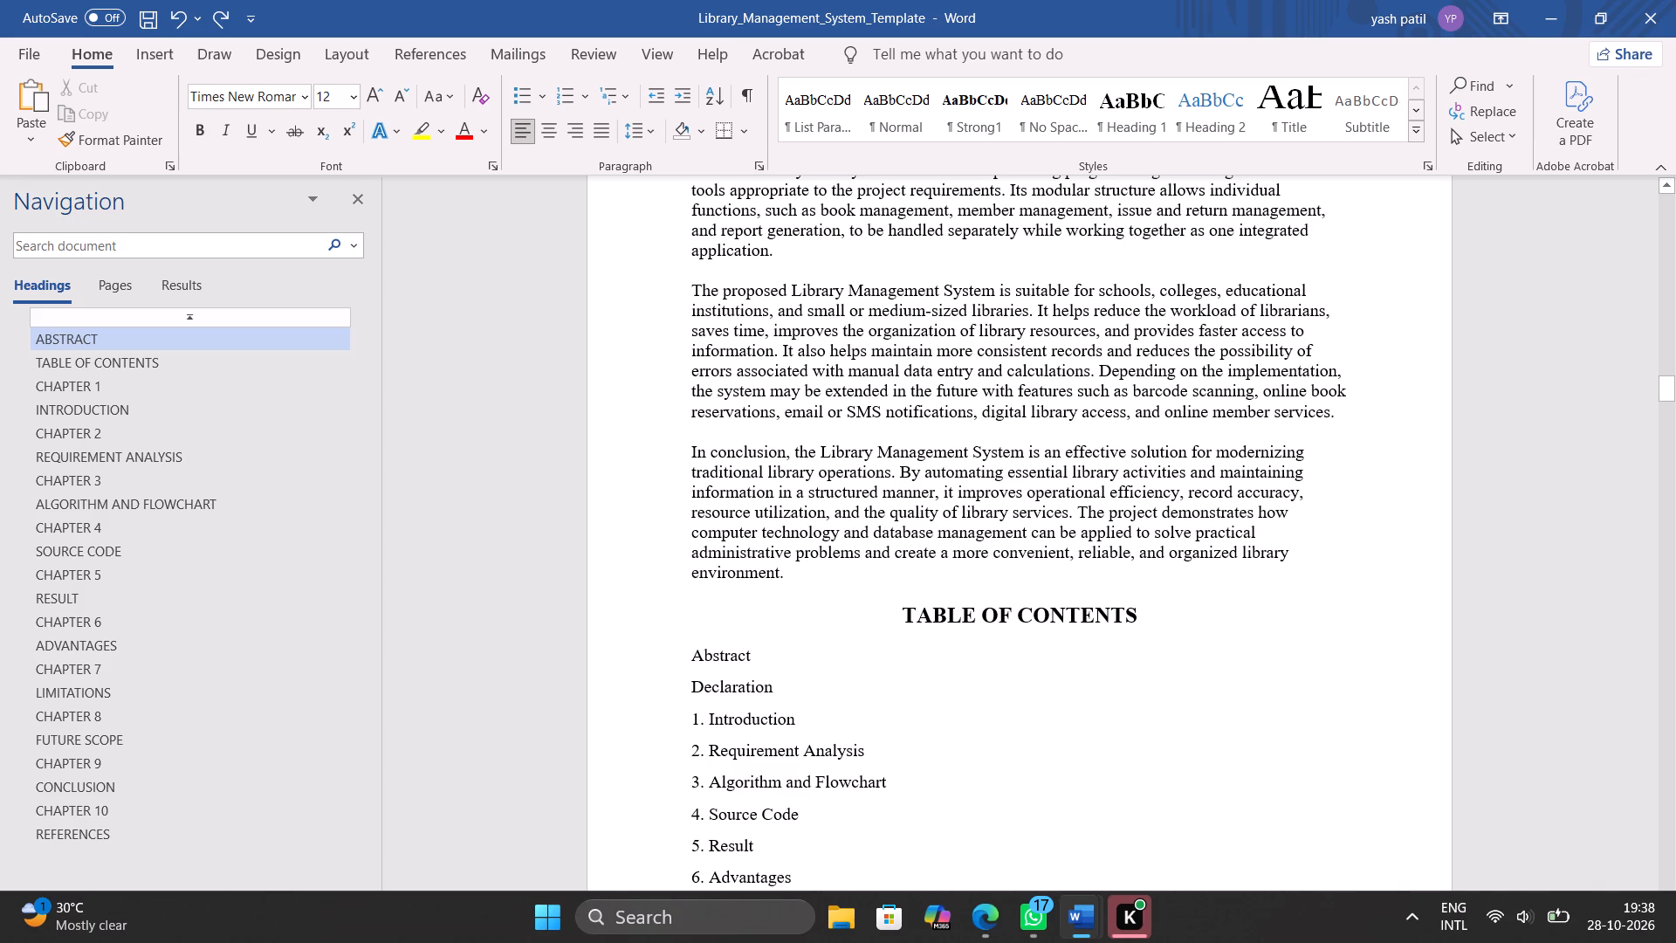
drag(789, 576, 806, 486)
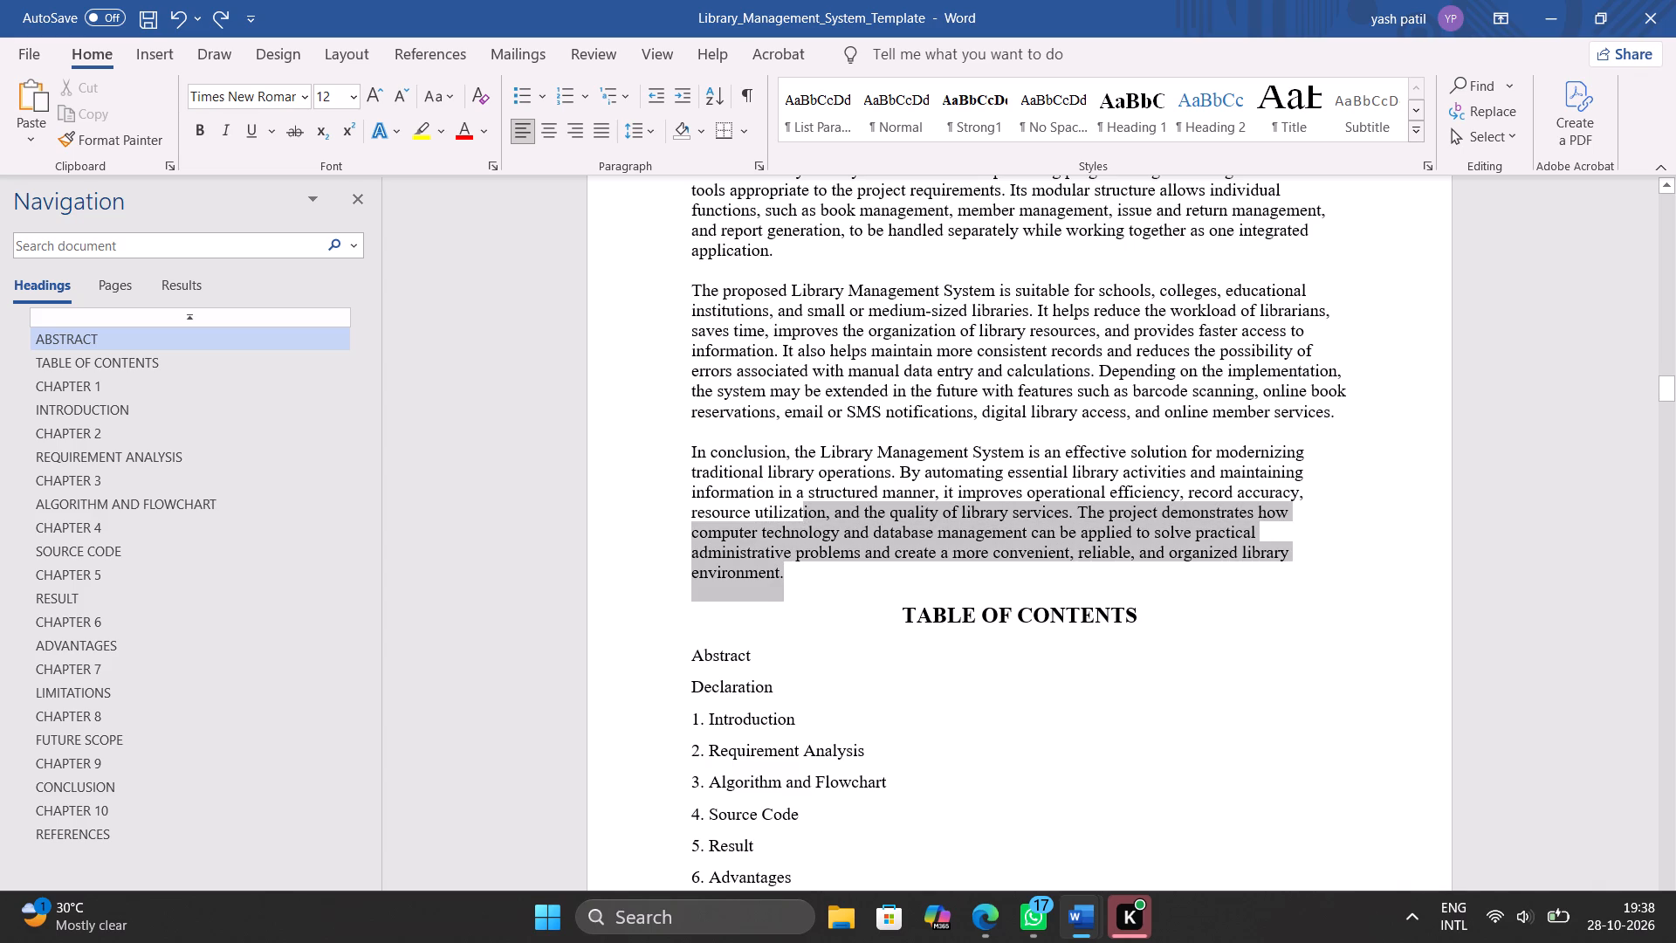
drag(806, 486, 773, 247)
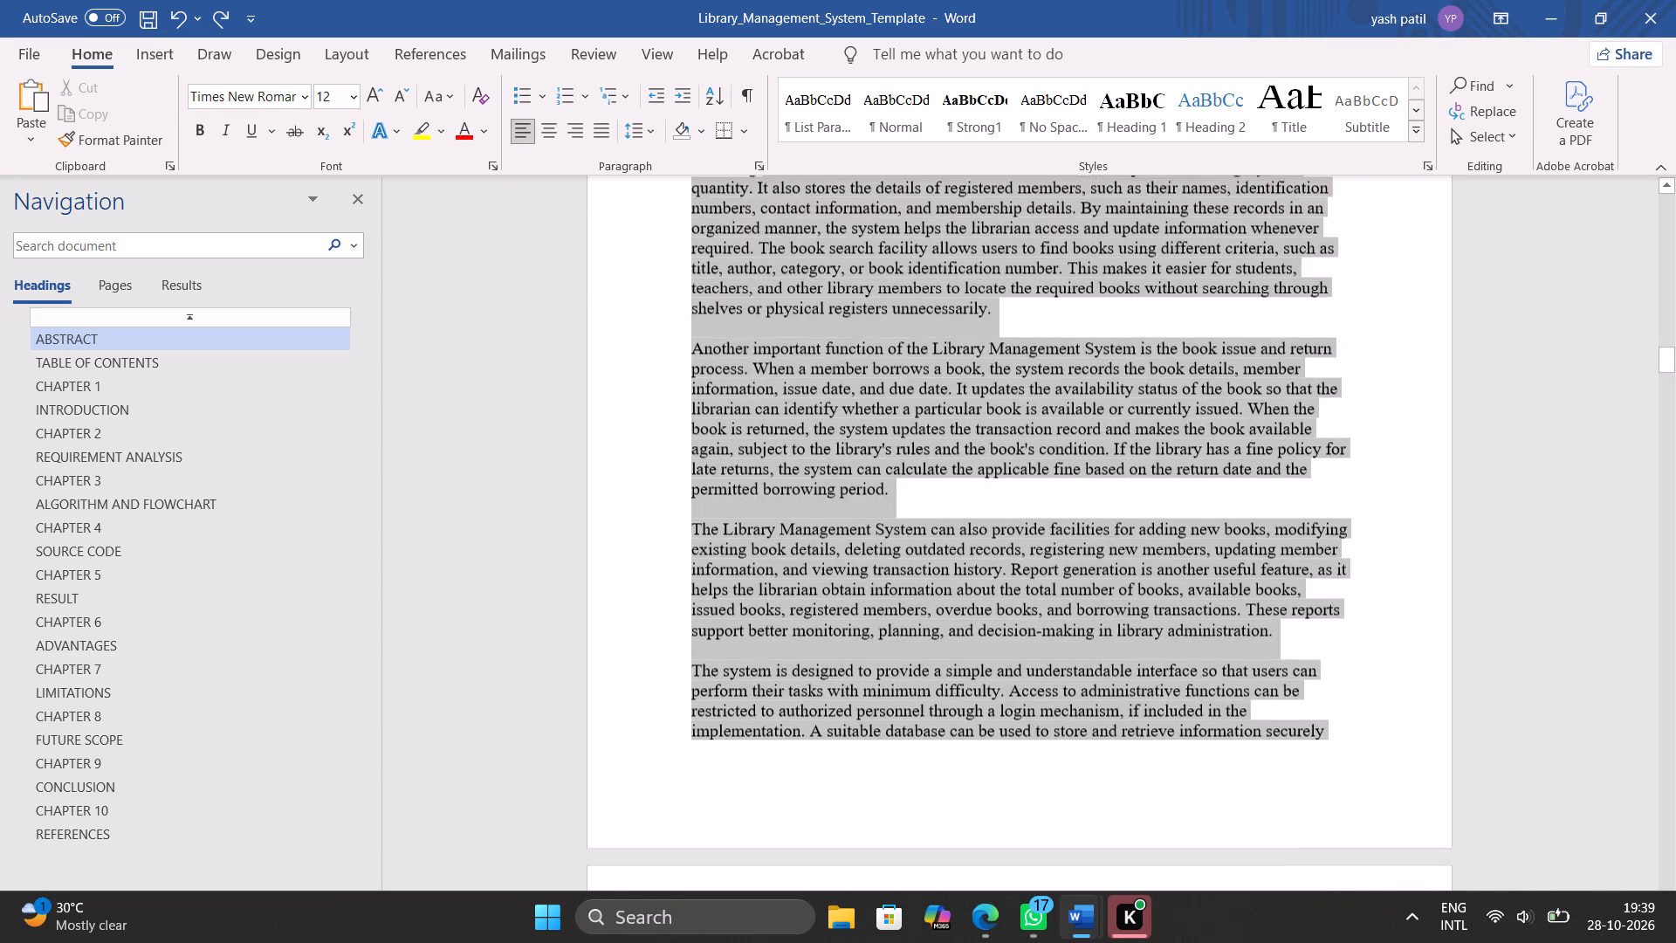
drag(773, 247, 759, 657)
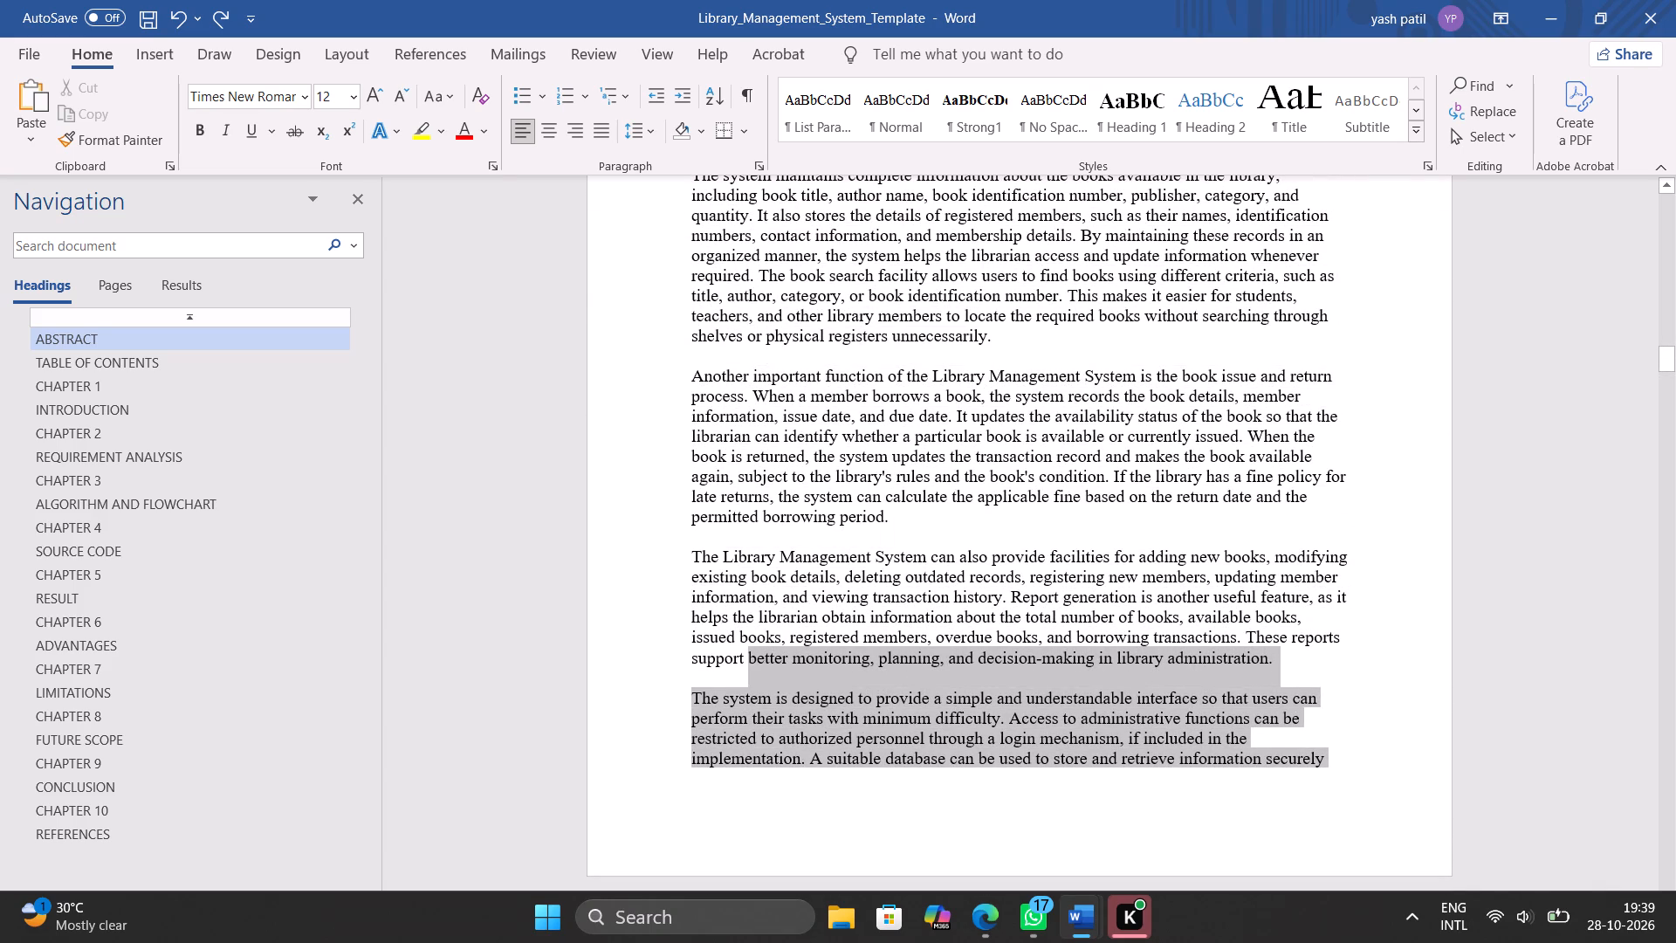
drag(759, 657, 715, 711)
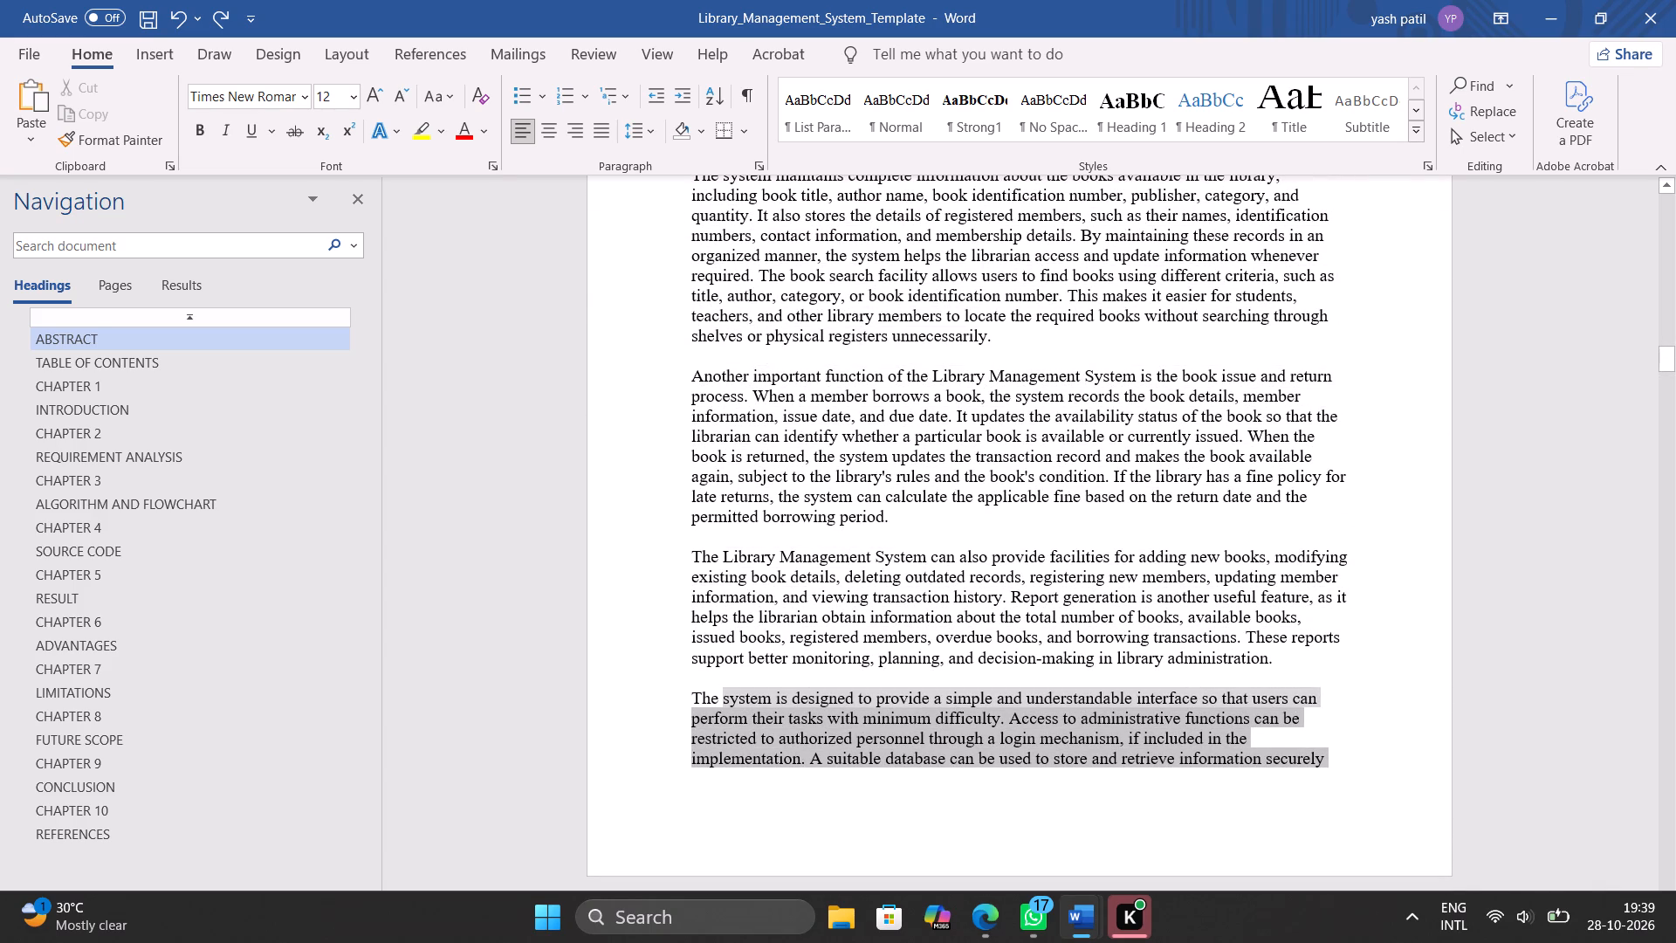
drag(715, 711, 702, 692)
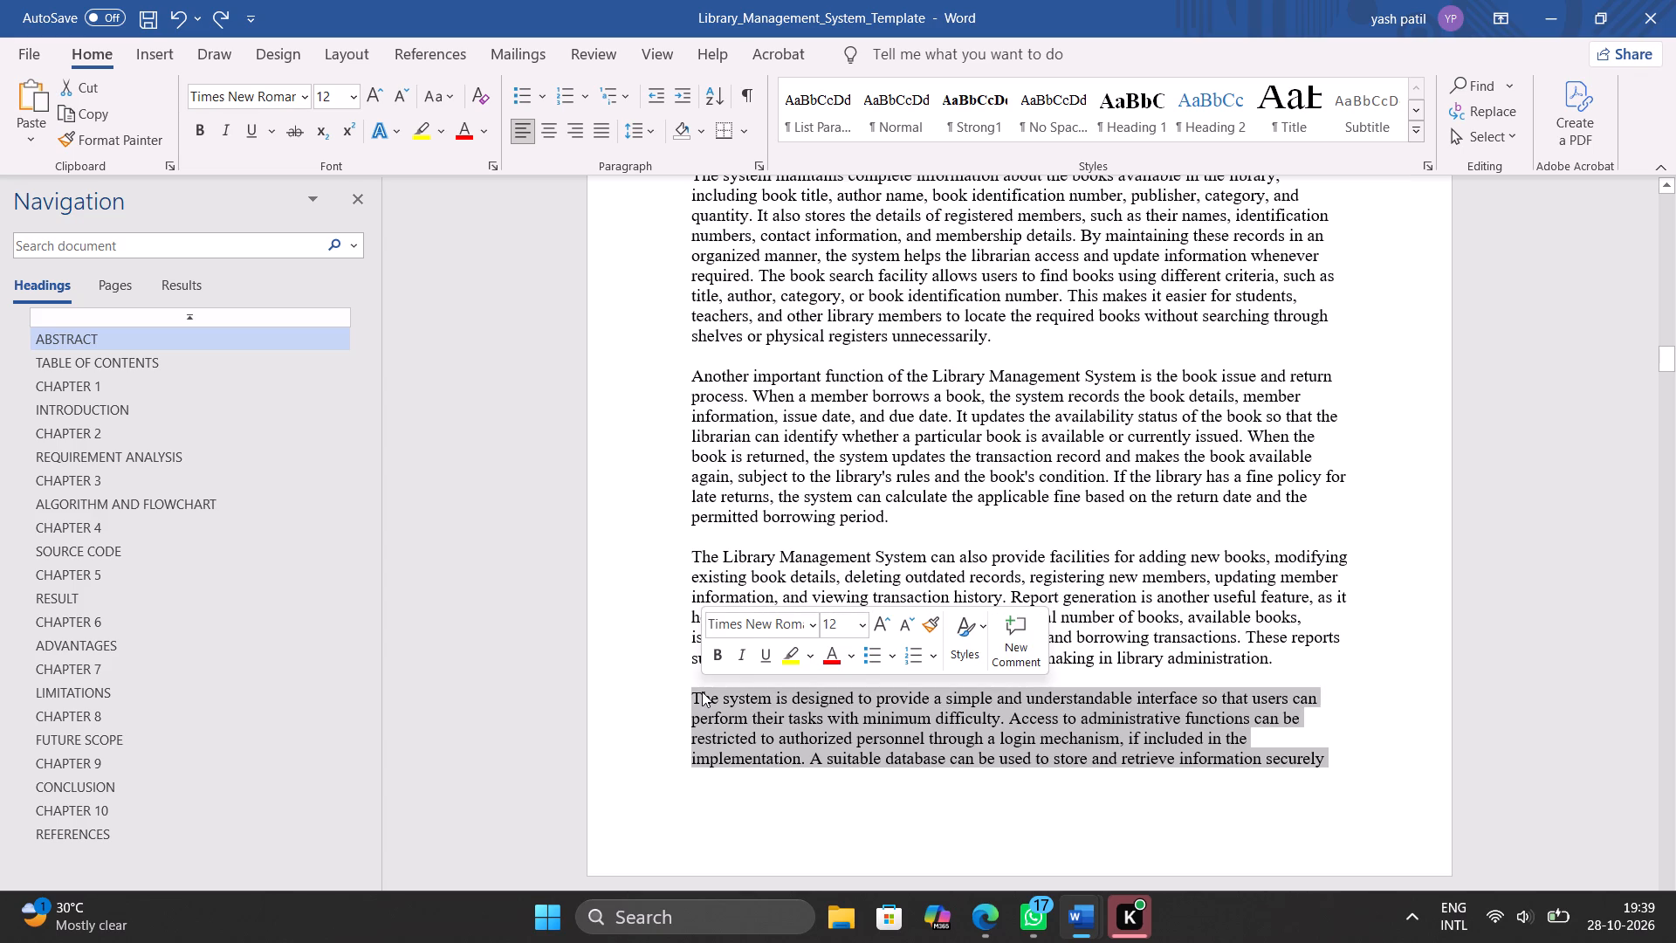
key(BackSpace)
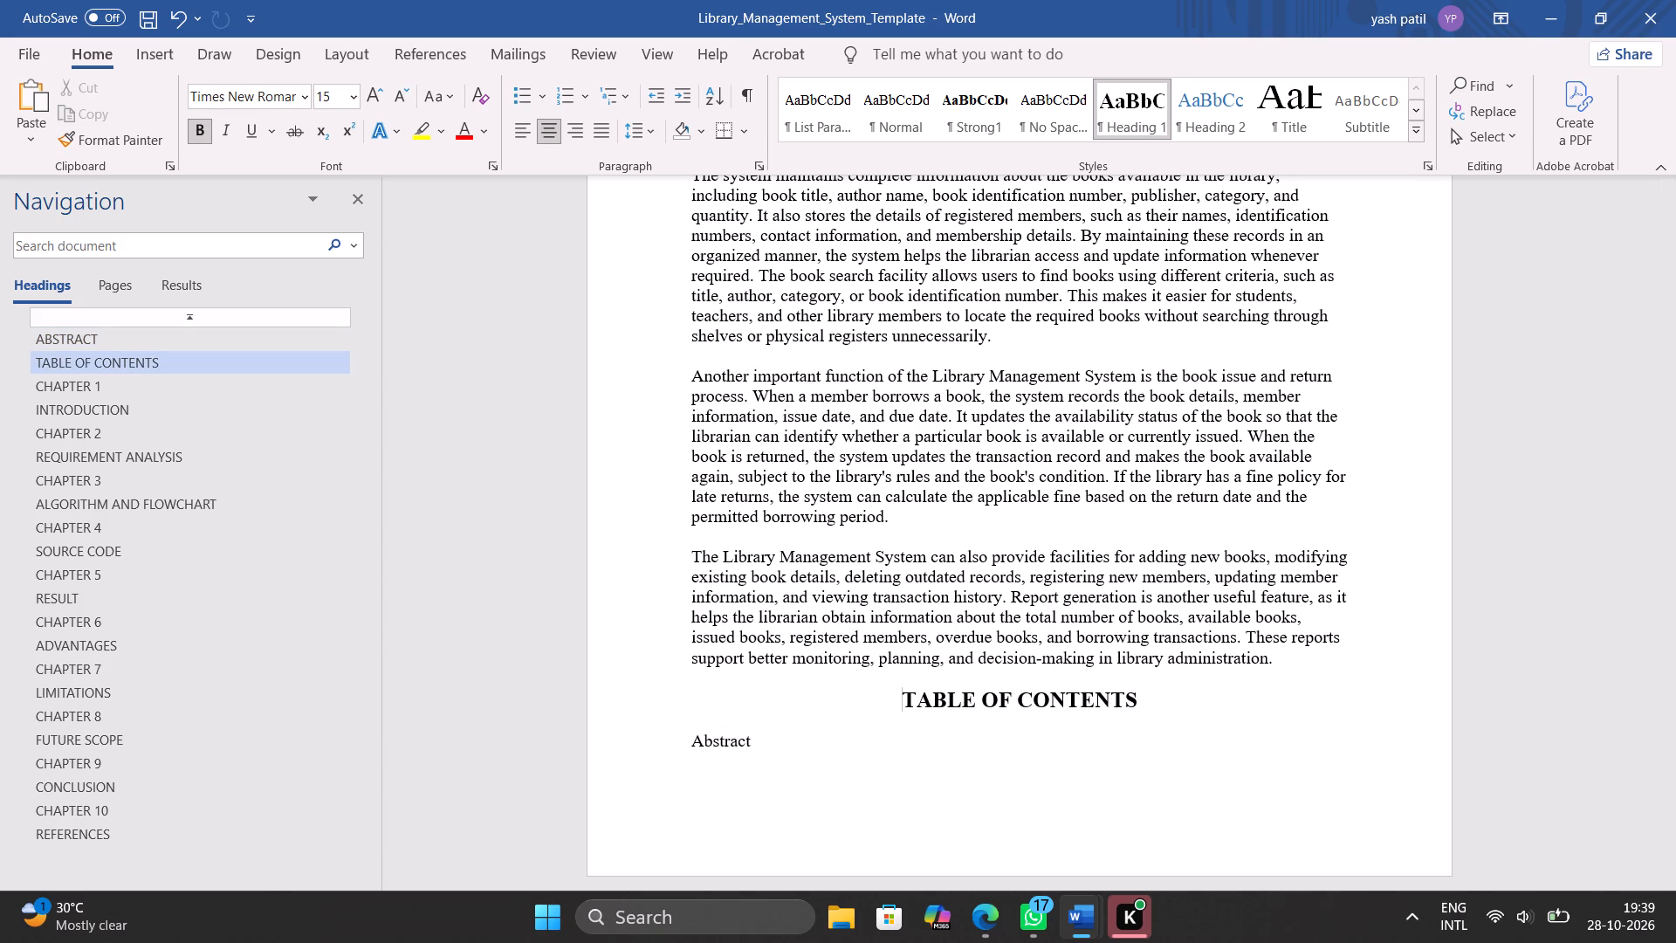
Add two blank paragraphs after the abstract's last line to push the TABLE OF CONTENTS heading onto a new page.
scroll(702, 692, down, 1)
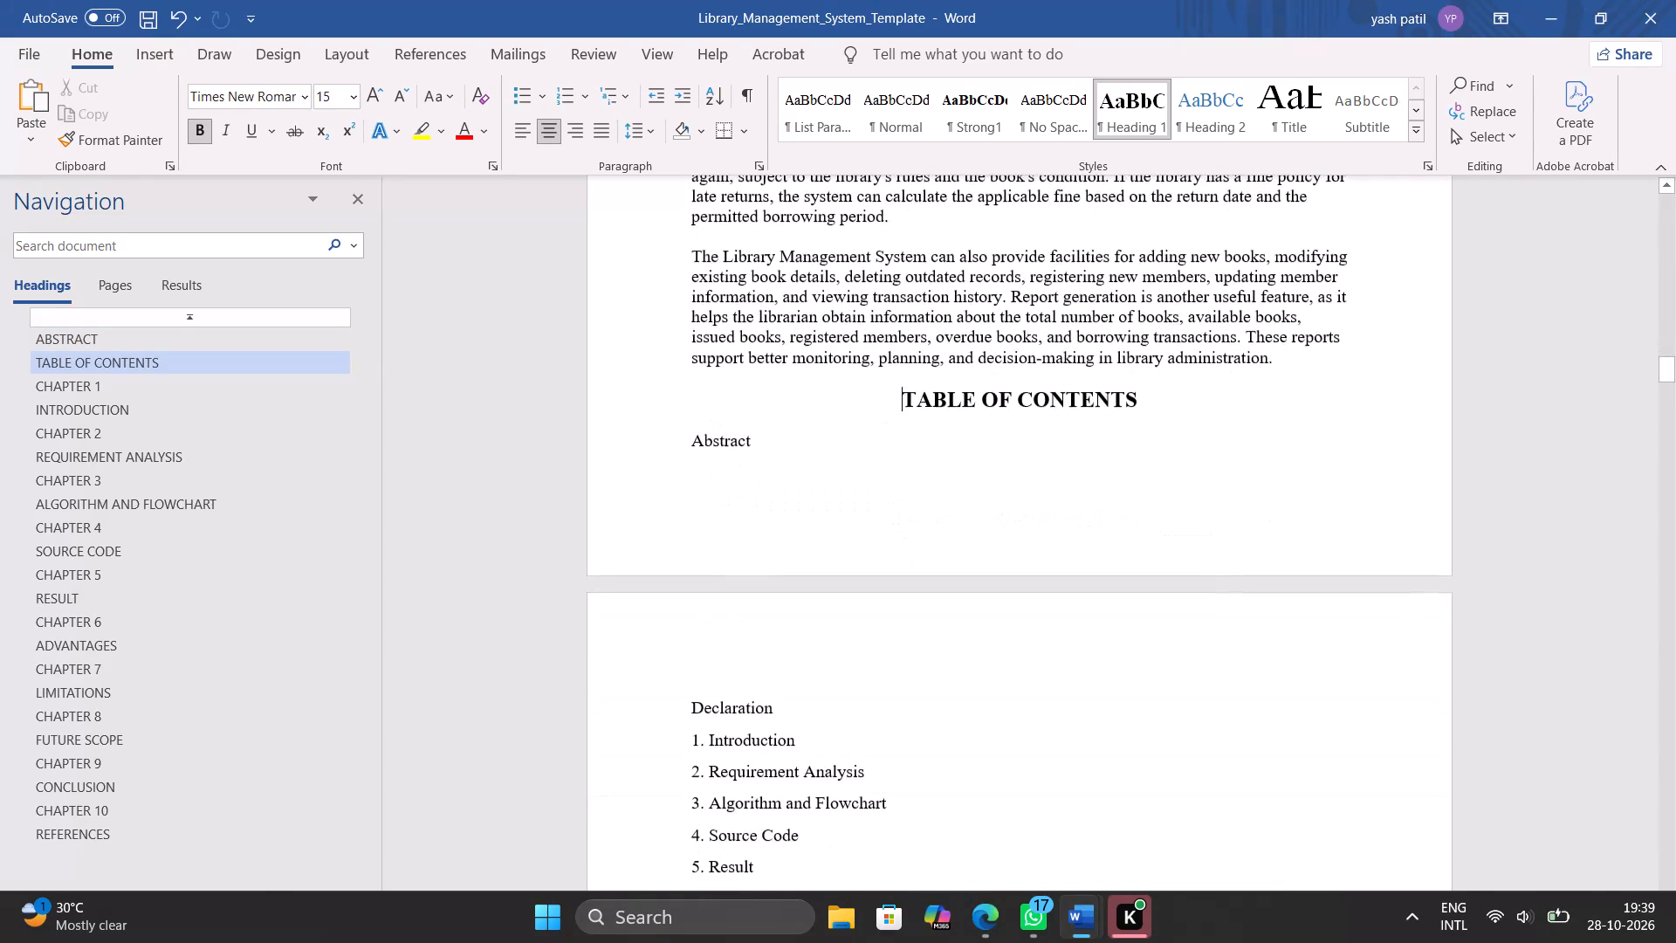
scroll(702, 692, down, 1)
scroll(702, 692, up, 1)
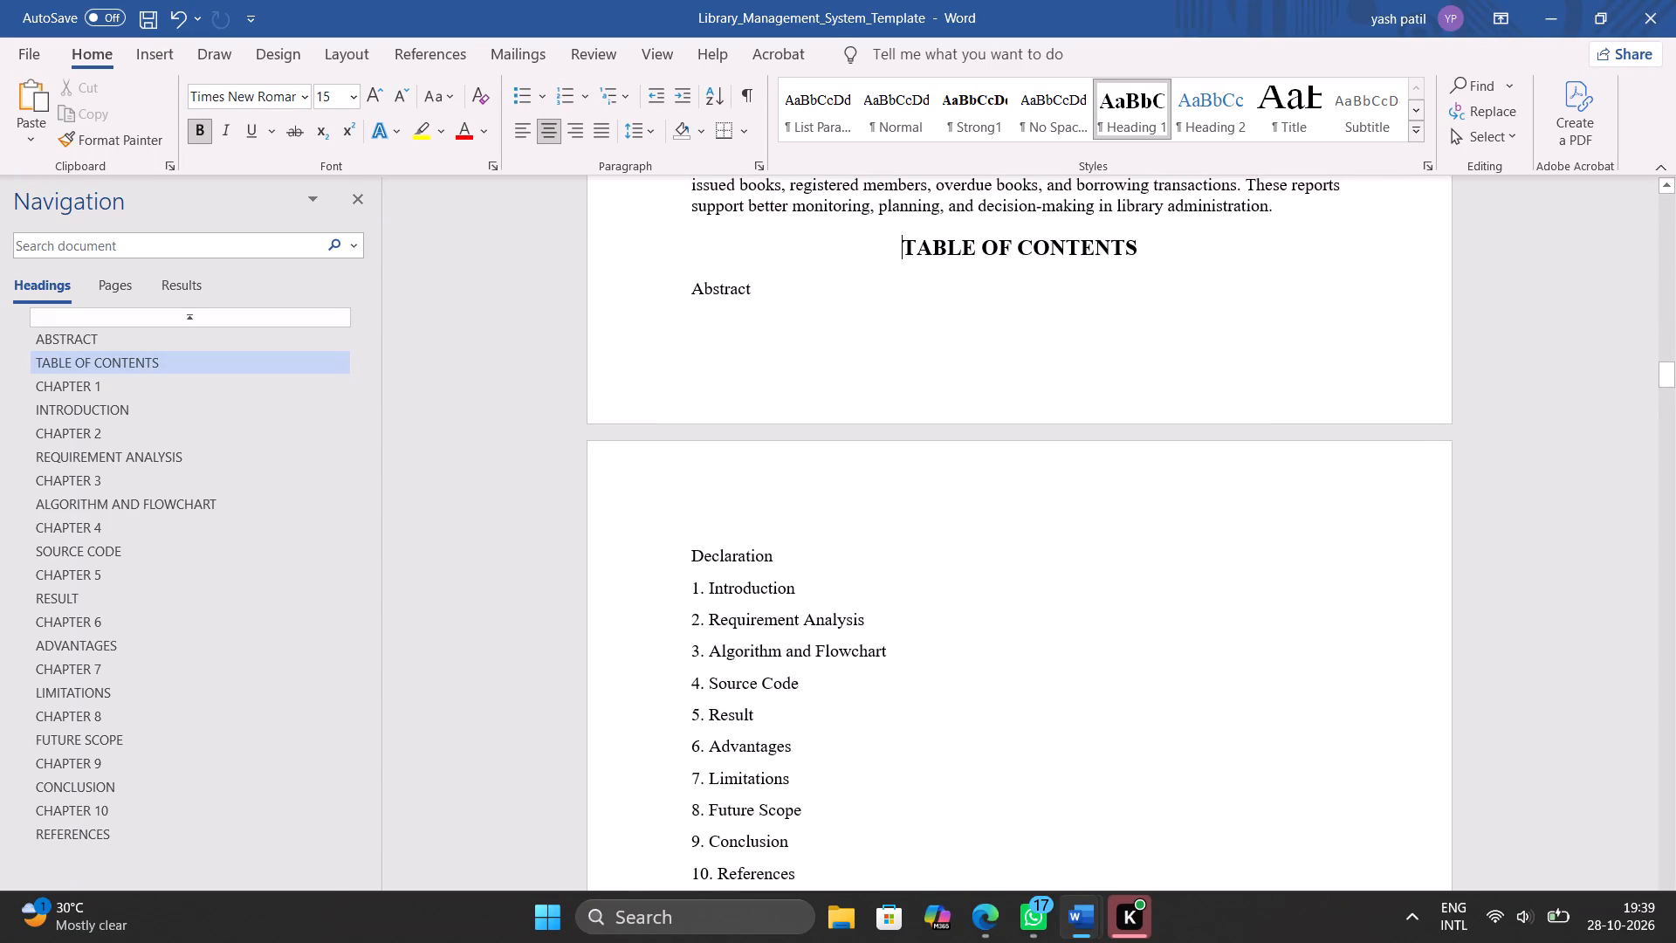
click(1087, 222)
click(1087, 234)
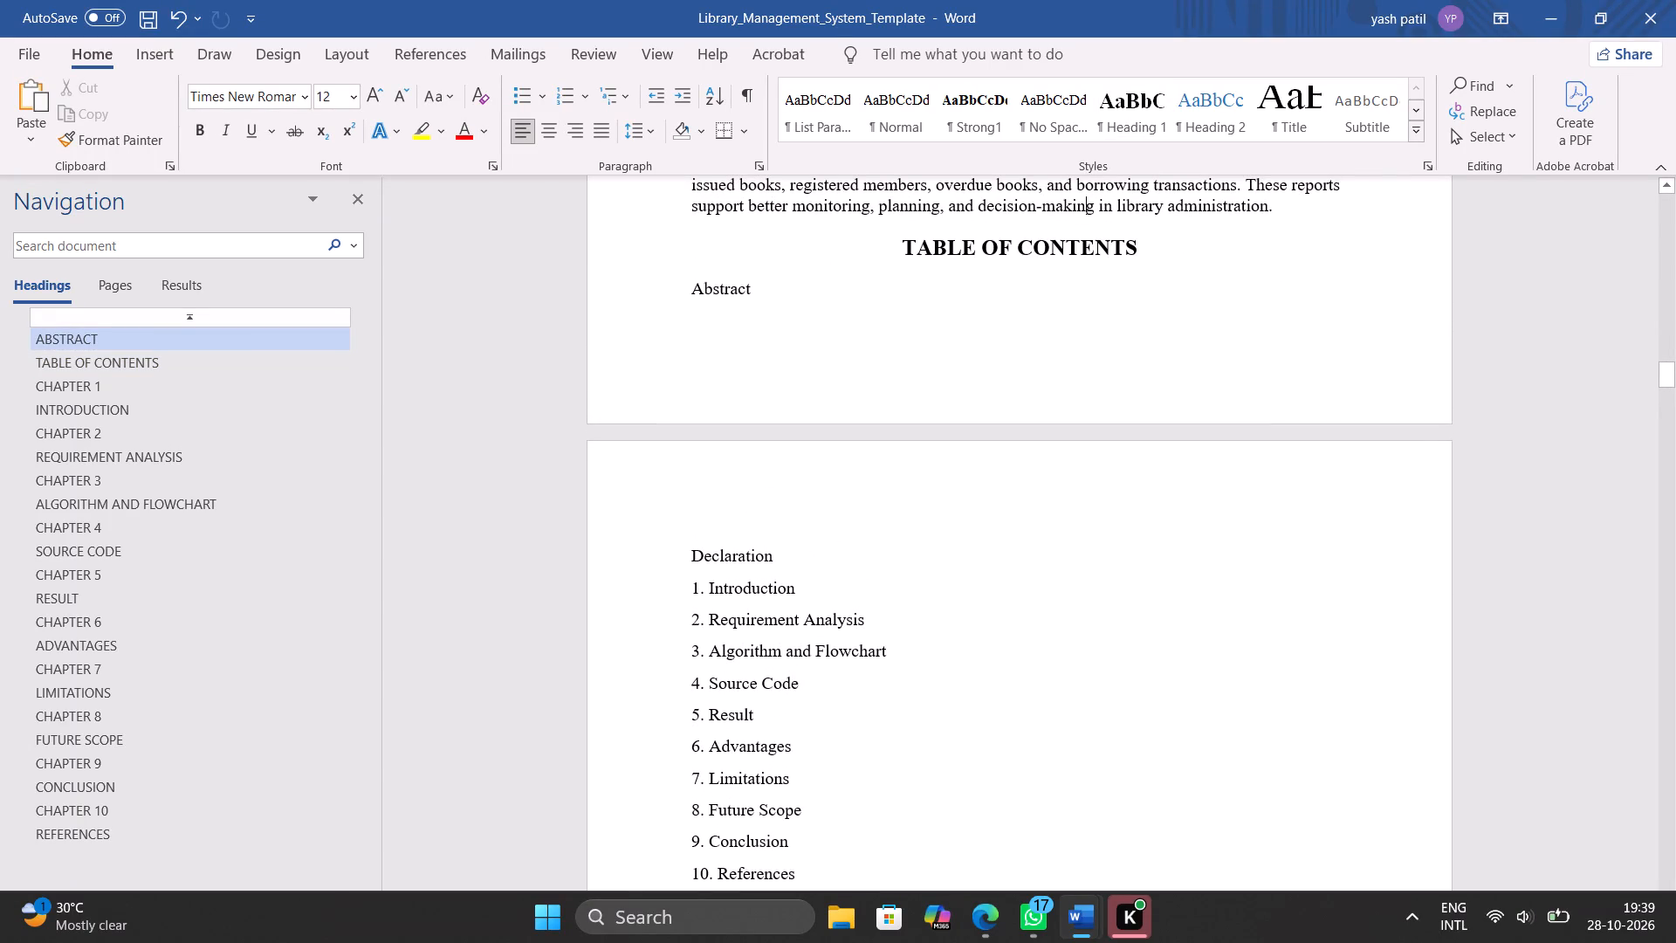
click(1281, 210)
key(Return)
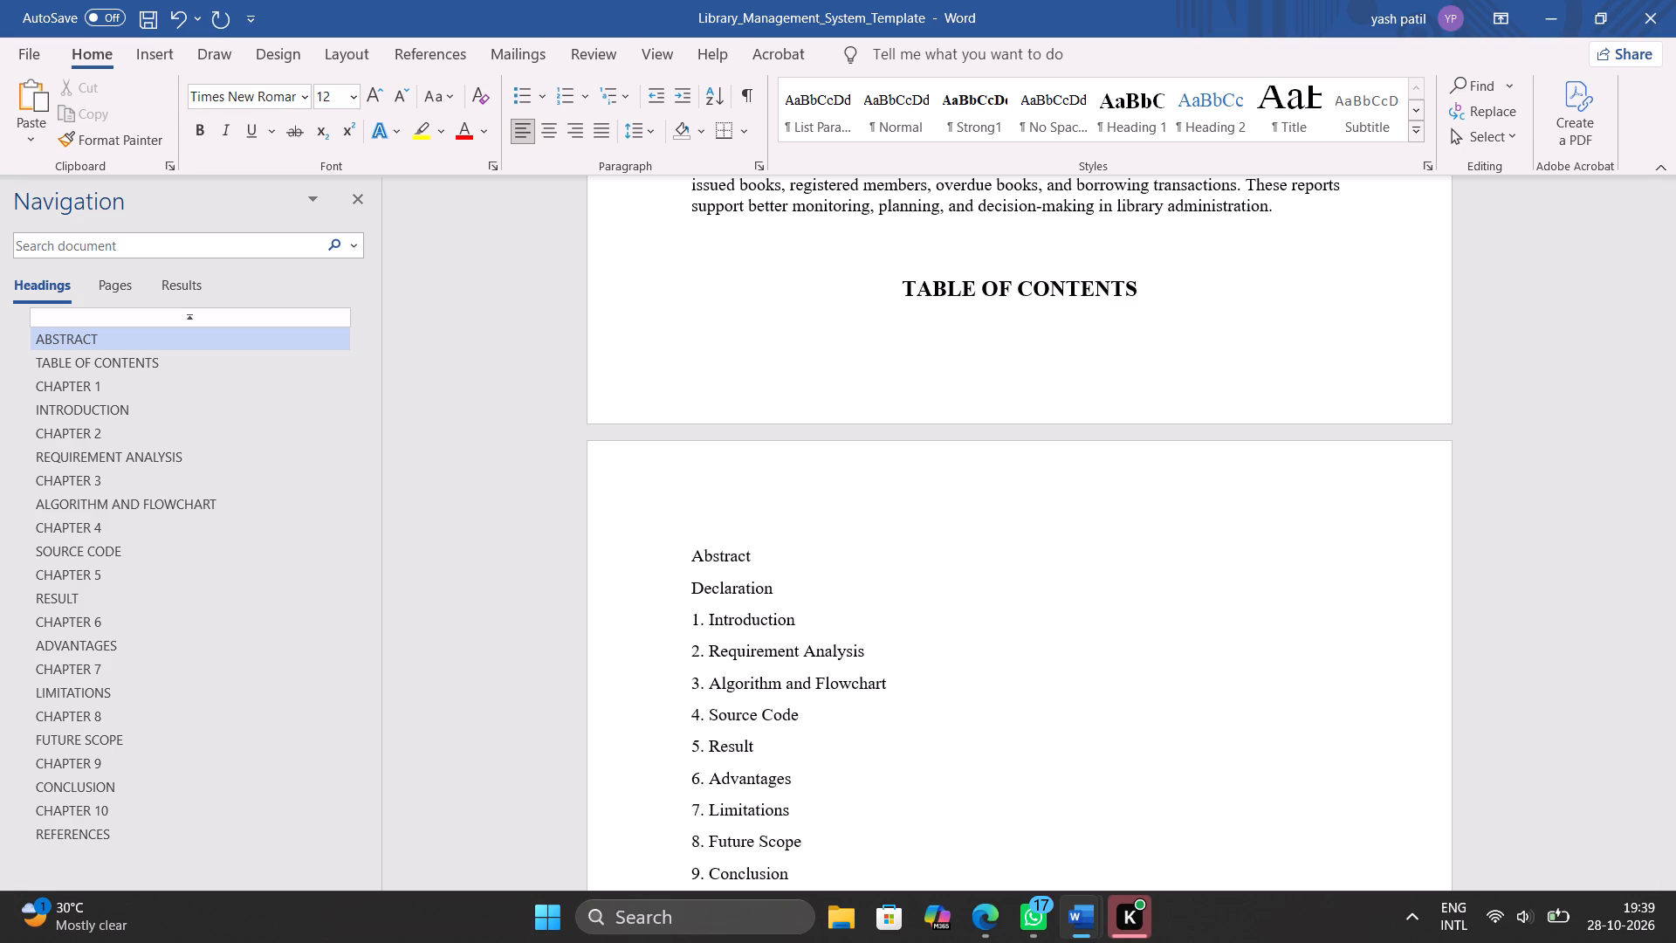
click(1199, 257)
double_click(1199, 257)
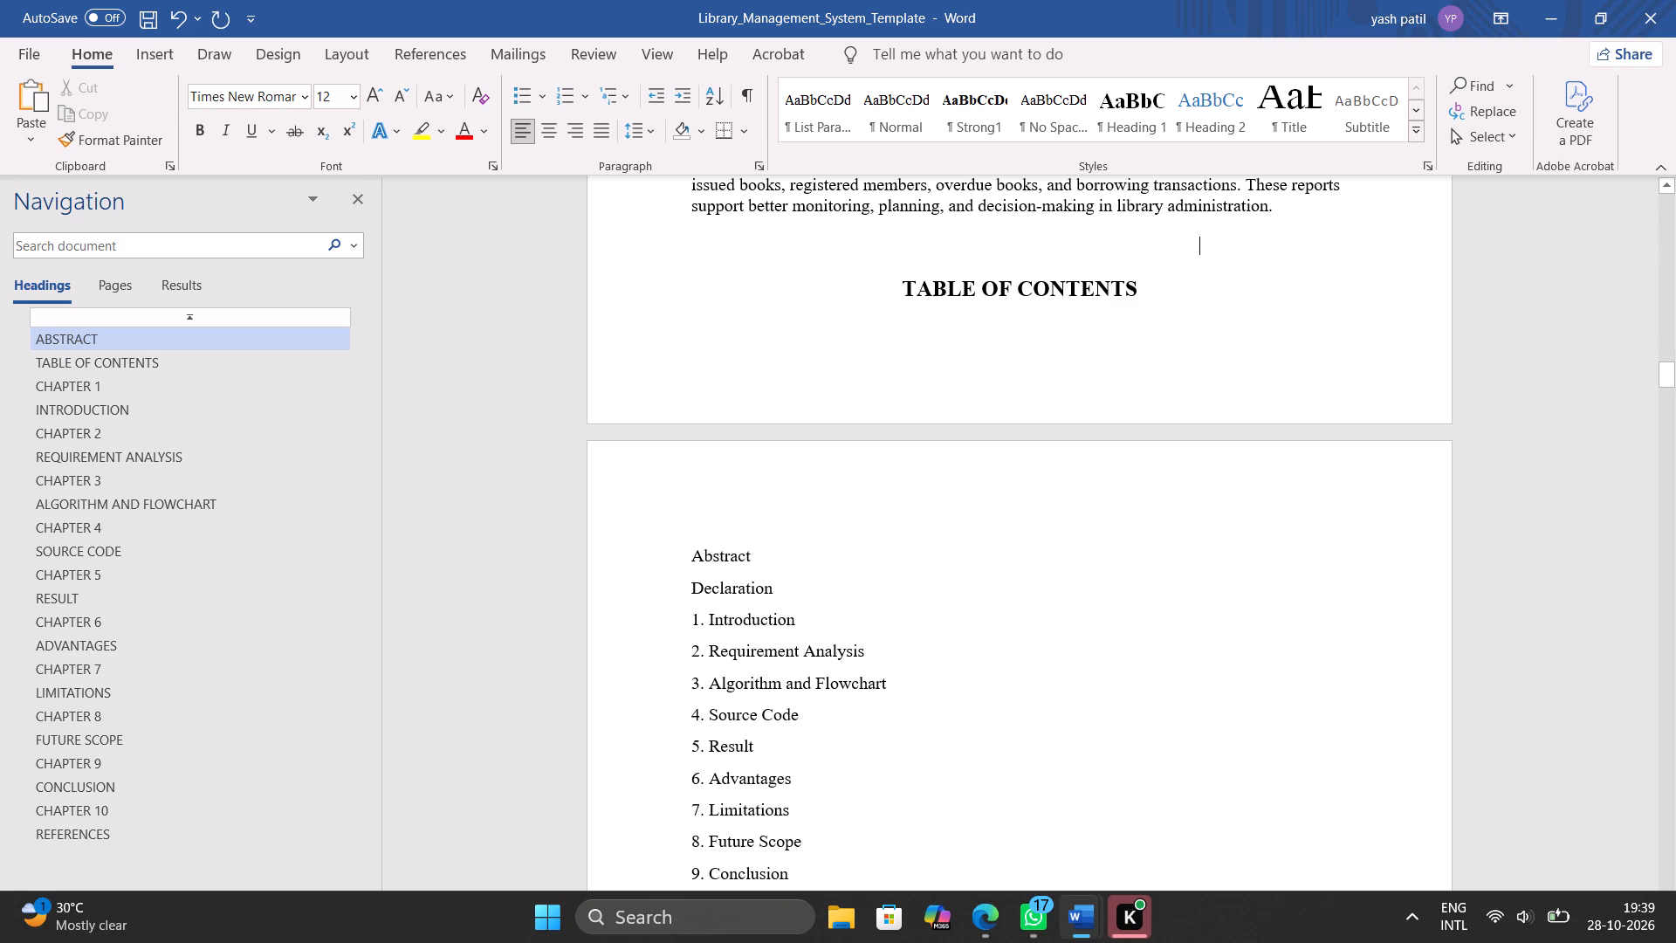
click(1104, 258)
key(Return)
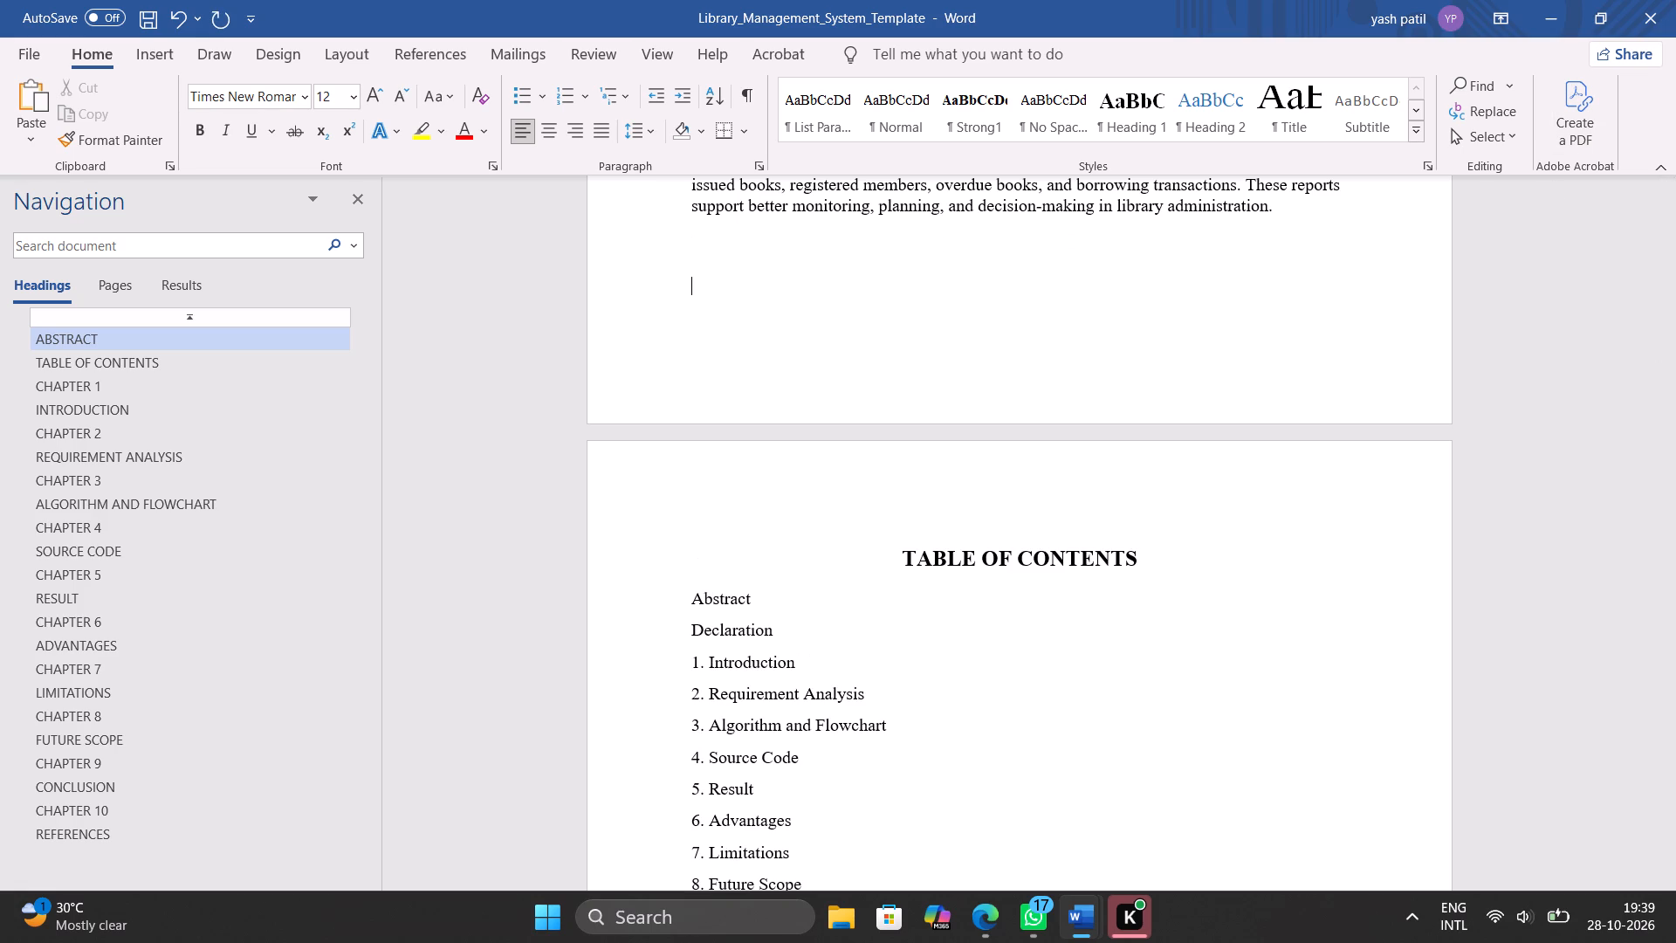
Examine the document from the TABLE OF CONTENTS list to the placeholder instructions under CHAPTER 1 INTRODUCTION.
scroll(1104, 258, up, 1)
scroll(1104, 258, down, 1)
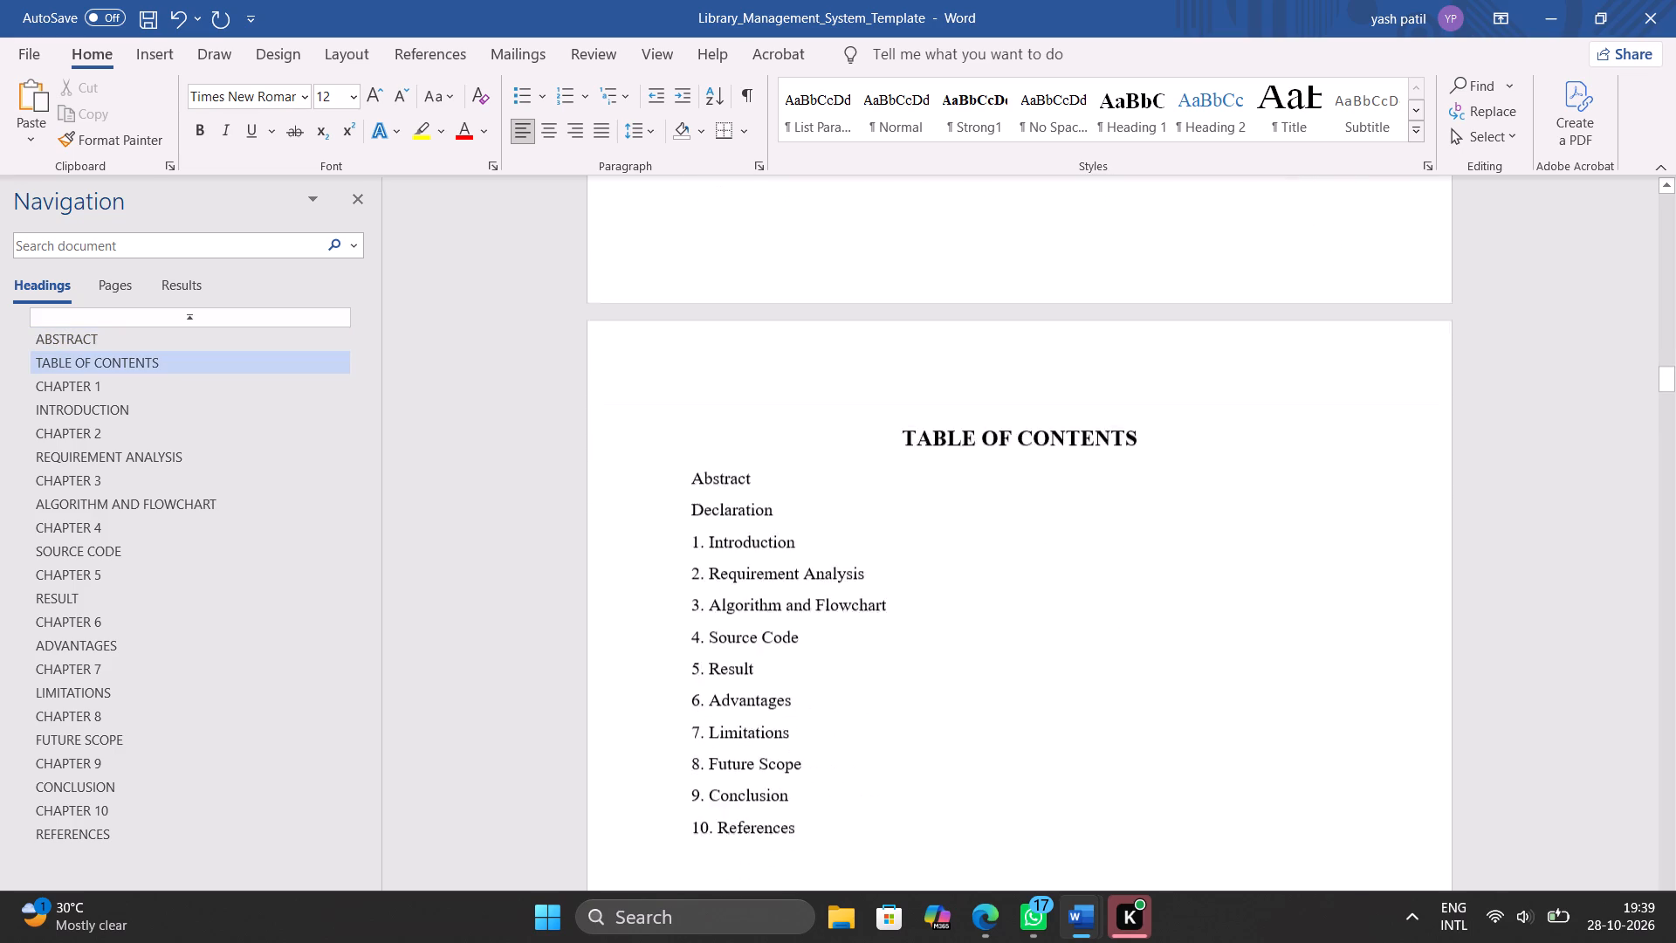
scroll(1104, 258, down, 2)
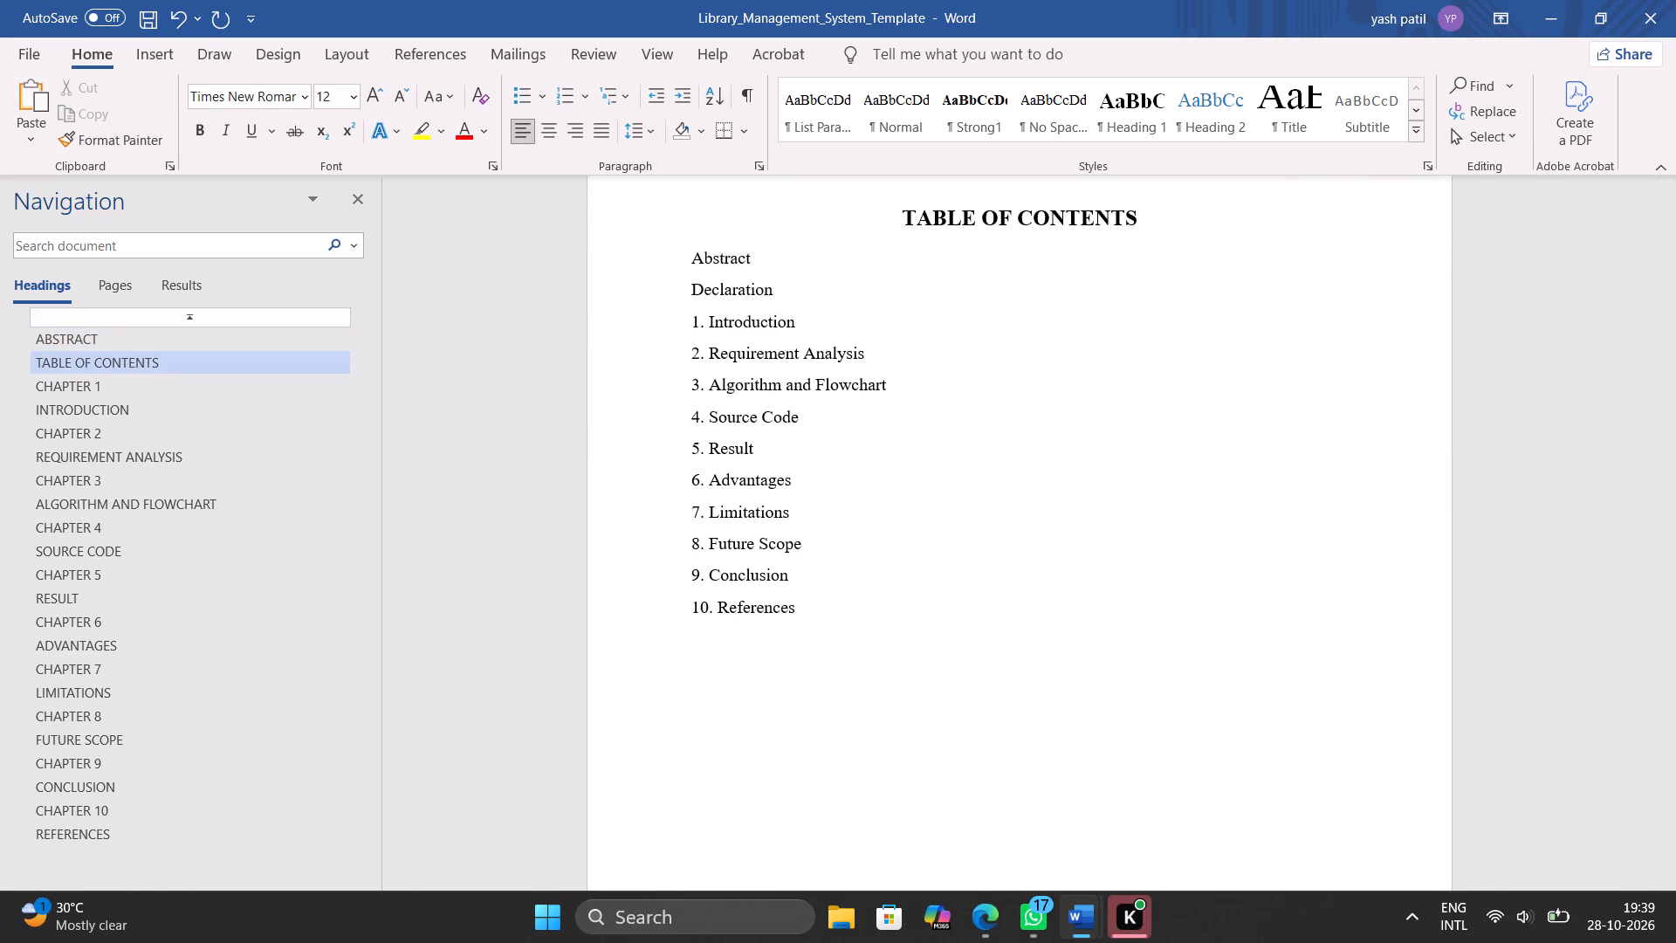
scroll(1104, 258, down, 5)
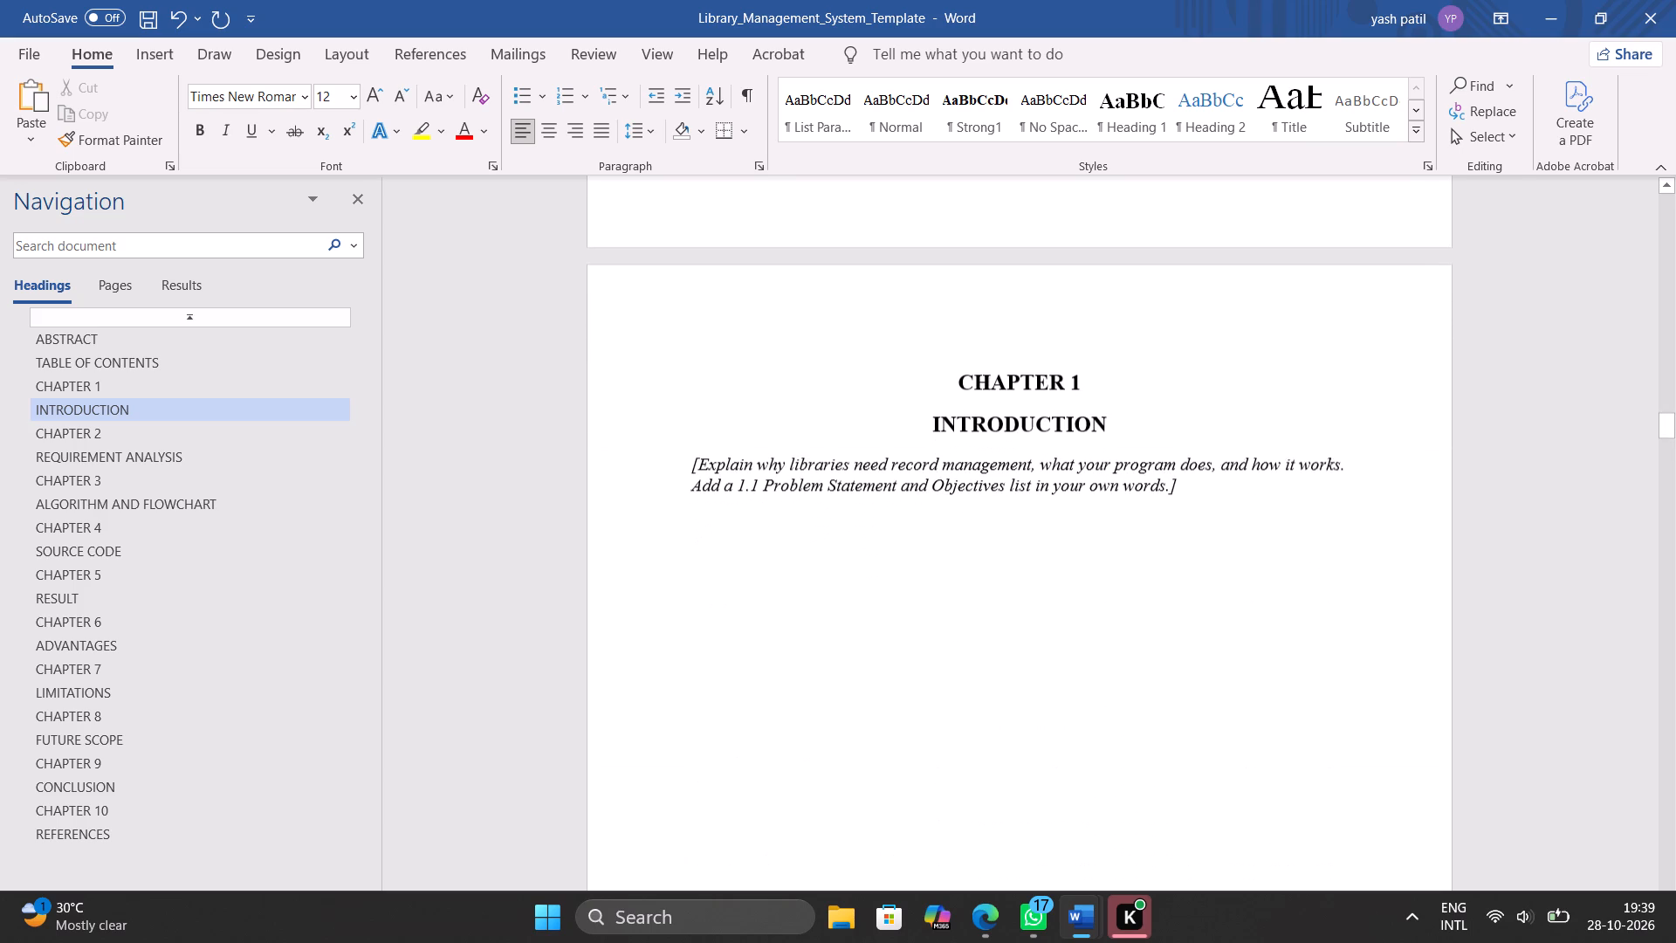
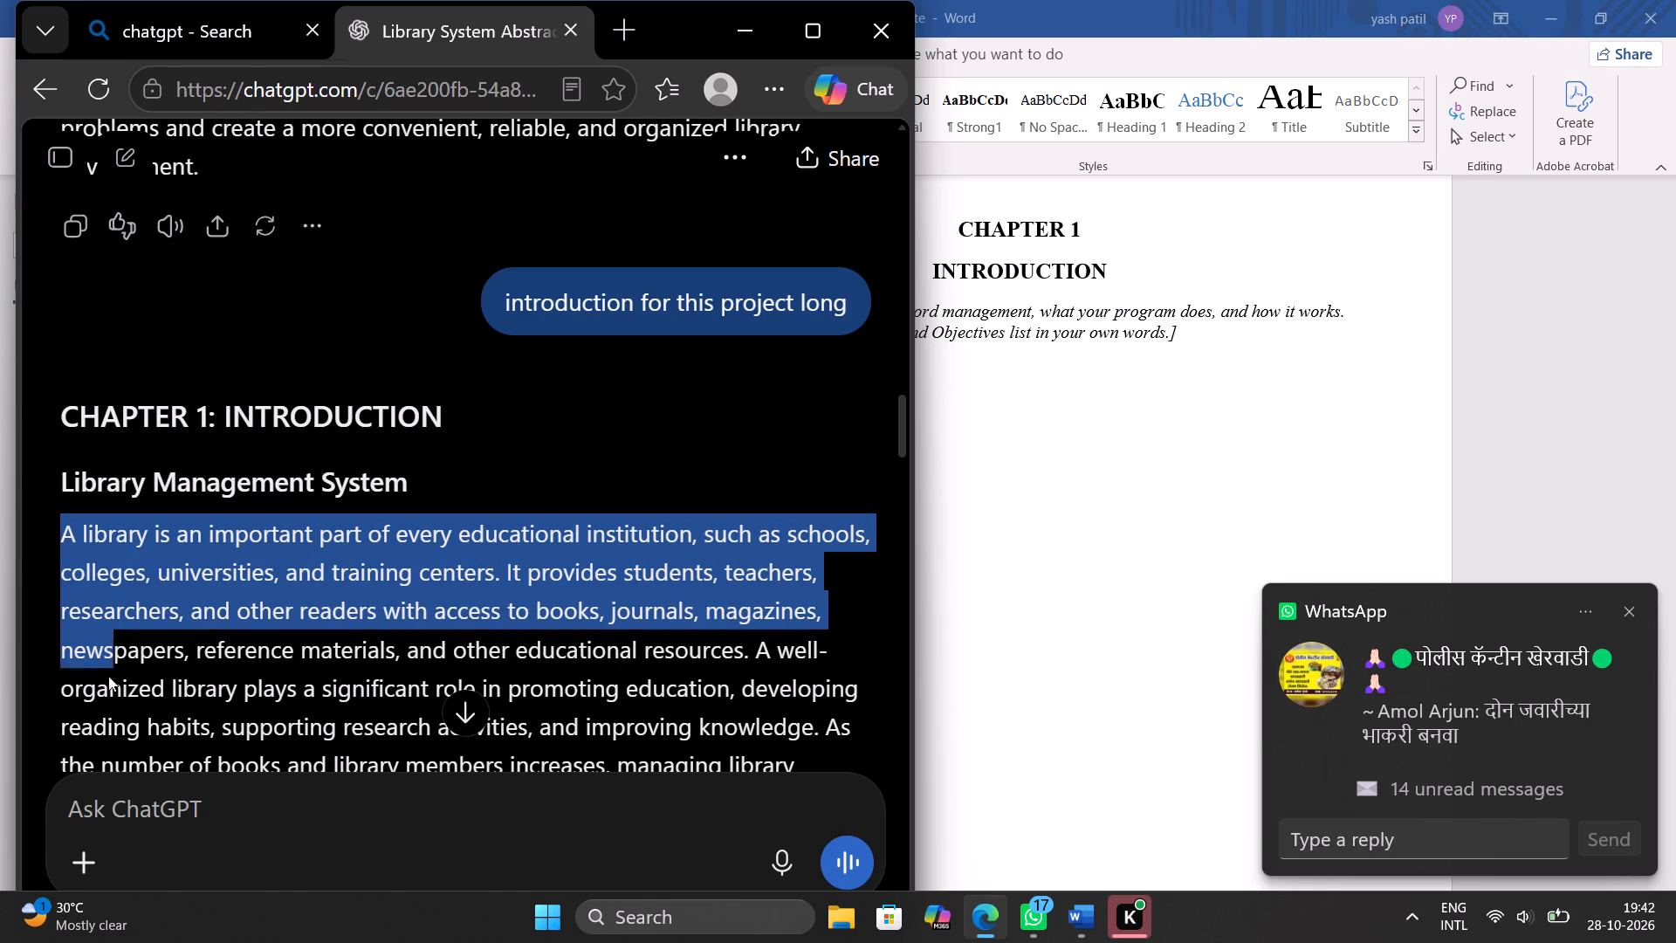
Copy ChatGPT's introduction from "A library is an important part" into the paragraph beginning "The proposed project focuses", and return to the Word template.
drag(108, 676, 99, 761)
click(99, 764)
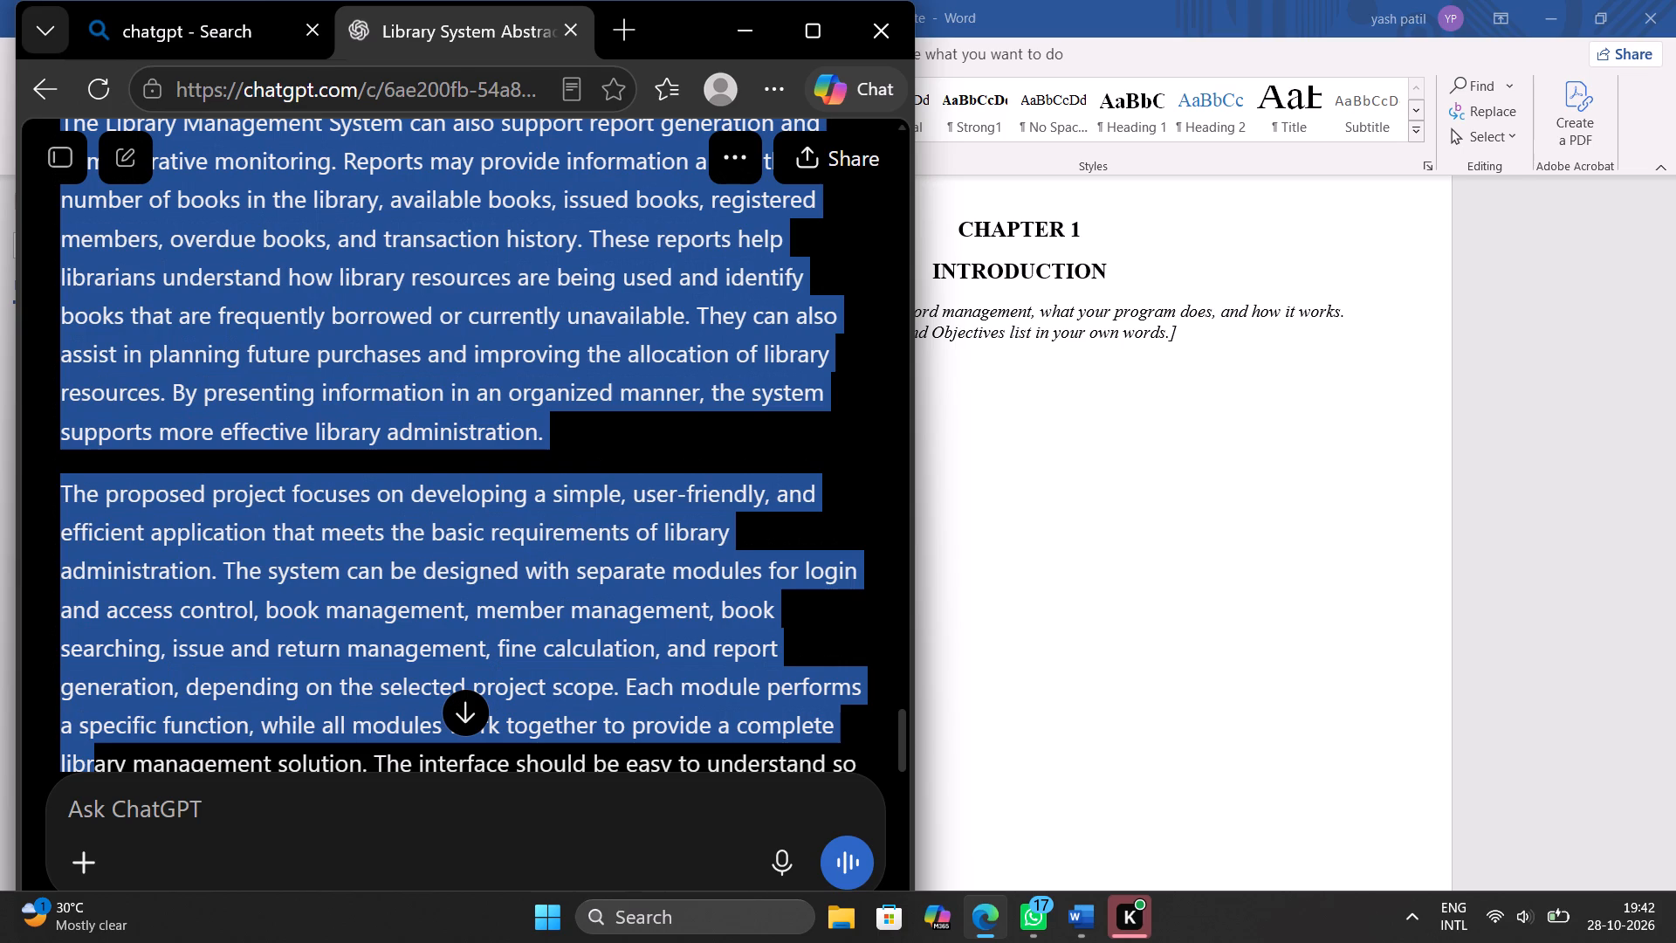
key(ctrl+c)
click(768, 22)
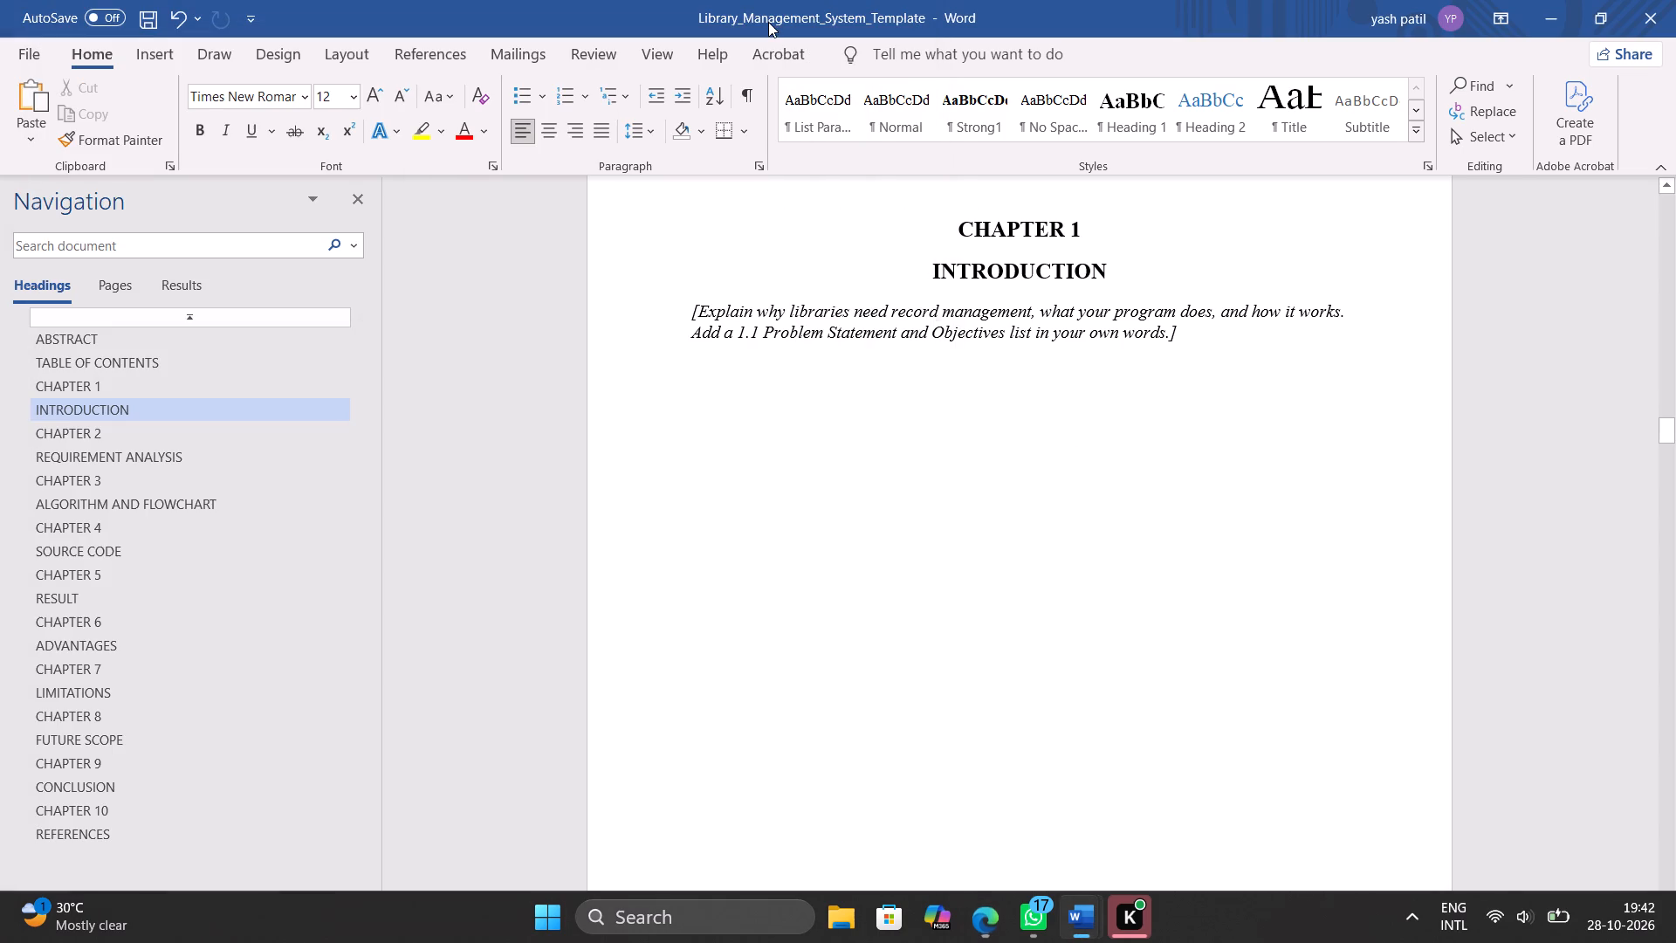
Switch to Word and delete the bracketed placeholder instructions under CHAPTER 1, back through the heading to "INTRO".
click(1199, 325)
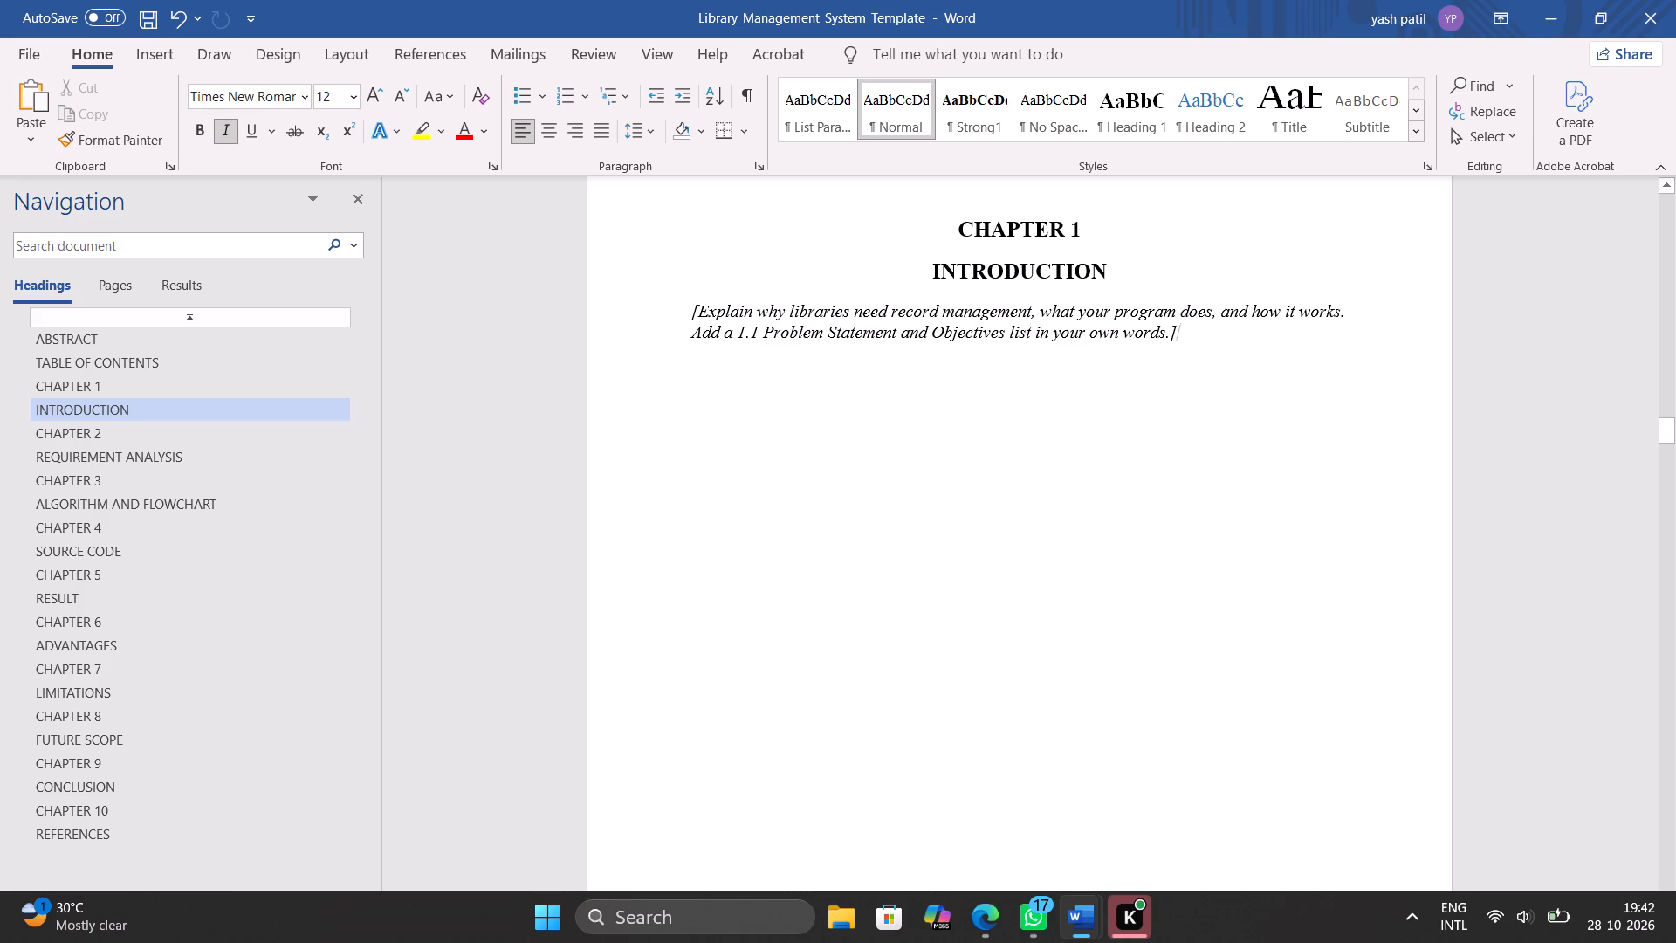
key(BackSpace)
key(BackSpace)
key(BackSpace)
key(BackSpace)
key(BackSpace)
key(BackSpace)
key(BackSpace)
key(BackSpace)
key(BackSpace)
key(BackSpace)
key(BackSpace)
key(BackSpace)
key(BackSpace)
key(BackSpace)
key(BackSpace)
key(BackSpace)
key(BackSpace)
key(BackSpace)
key(BackSpace)
key(BackSpace)
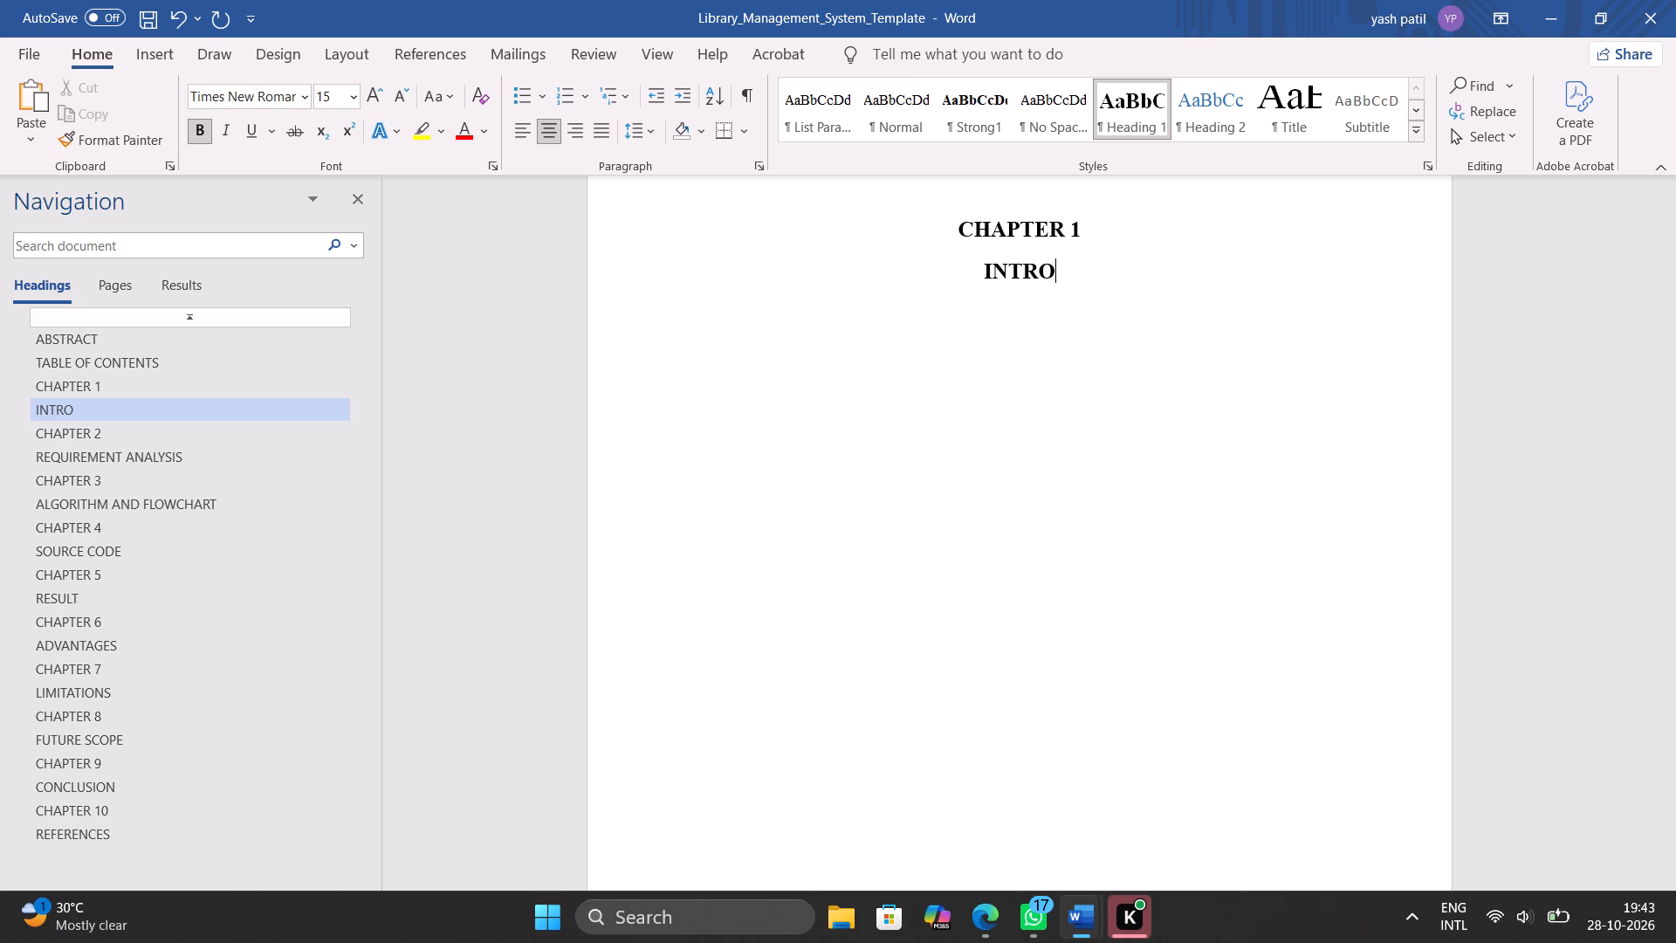
Complete the chapter heading as "INTRODUCTION" and add a new blank paragraph beneath it.
text(DUCT)
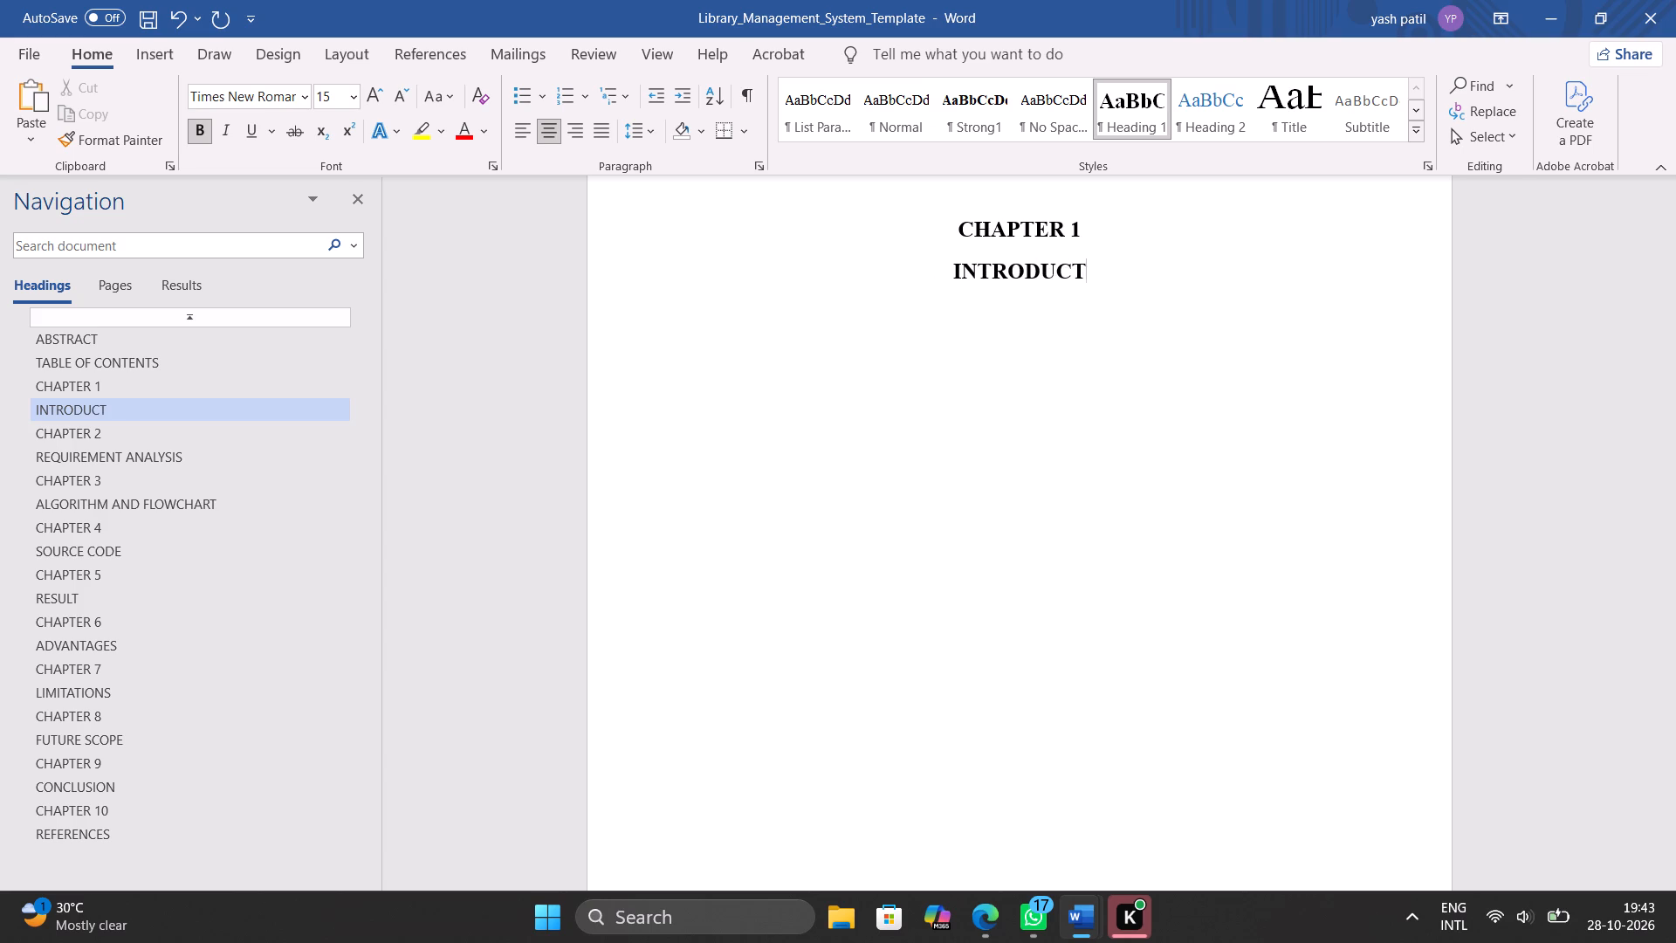
text(ION)
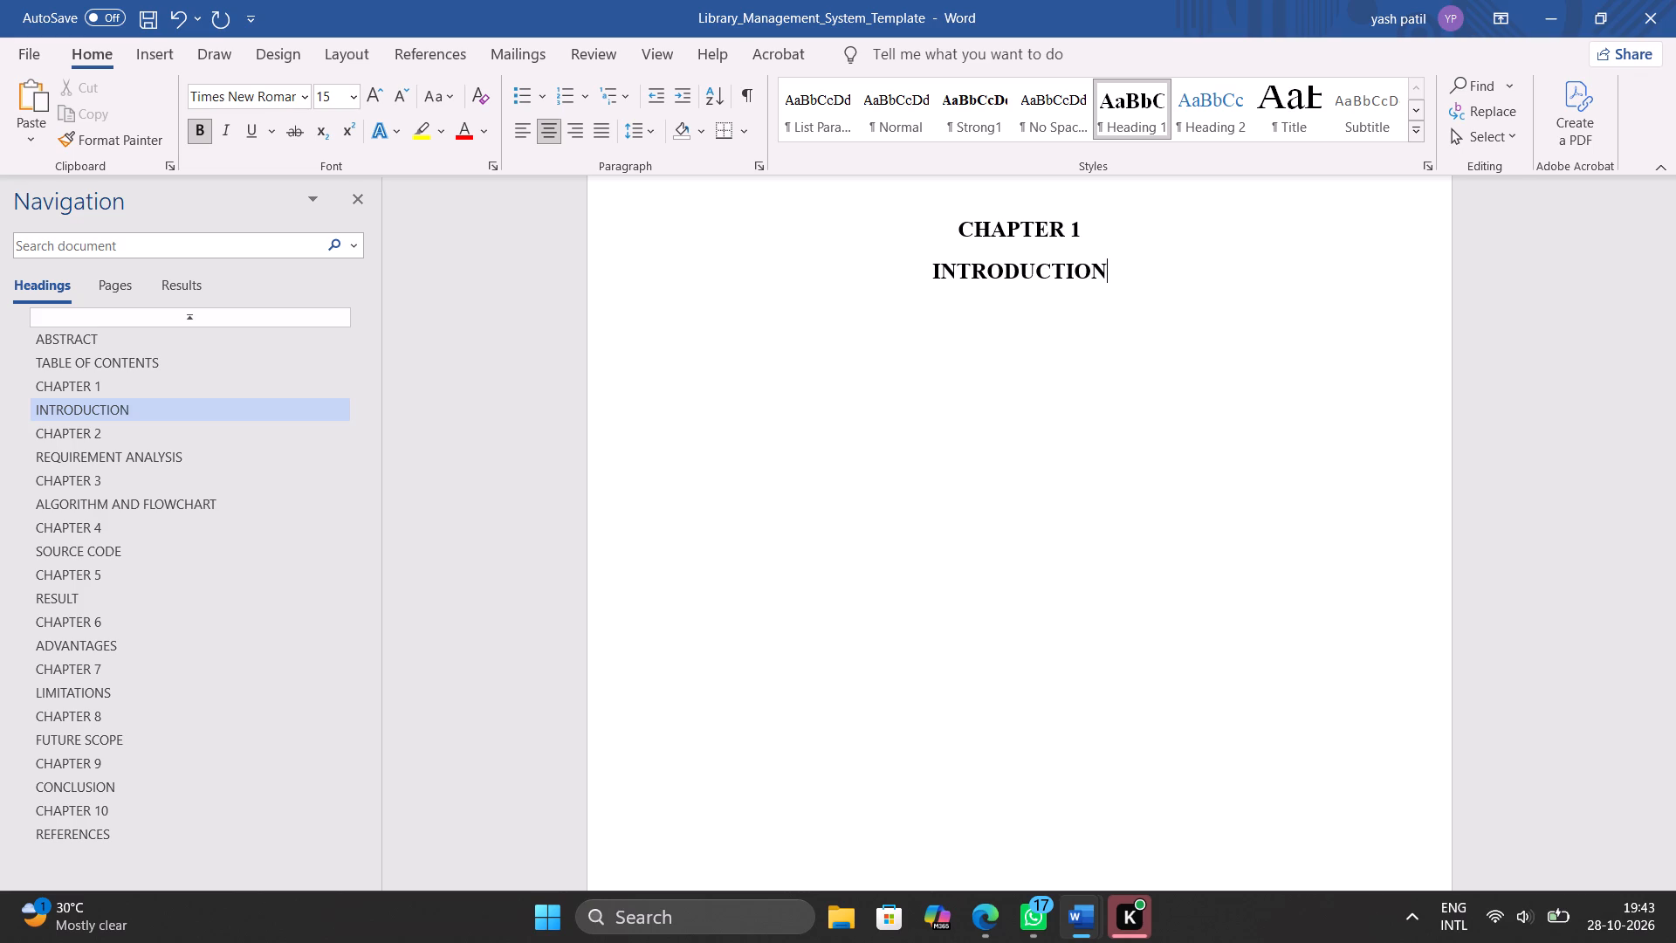
key(Return)
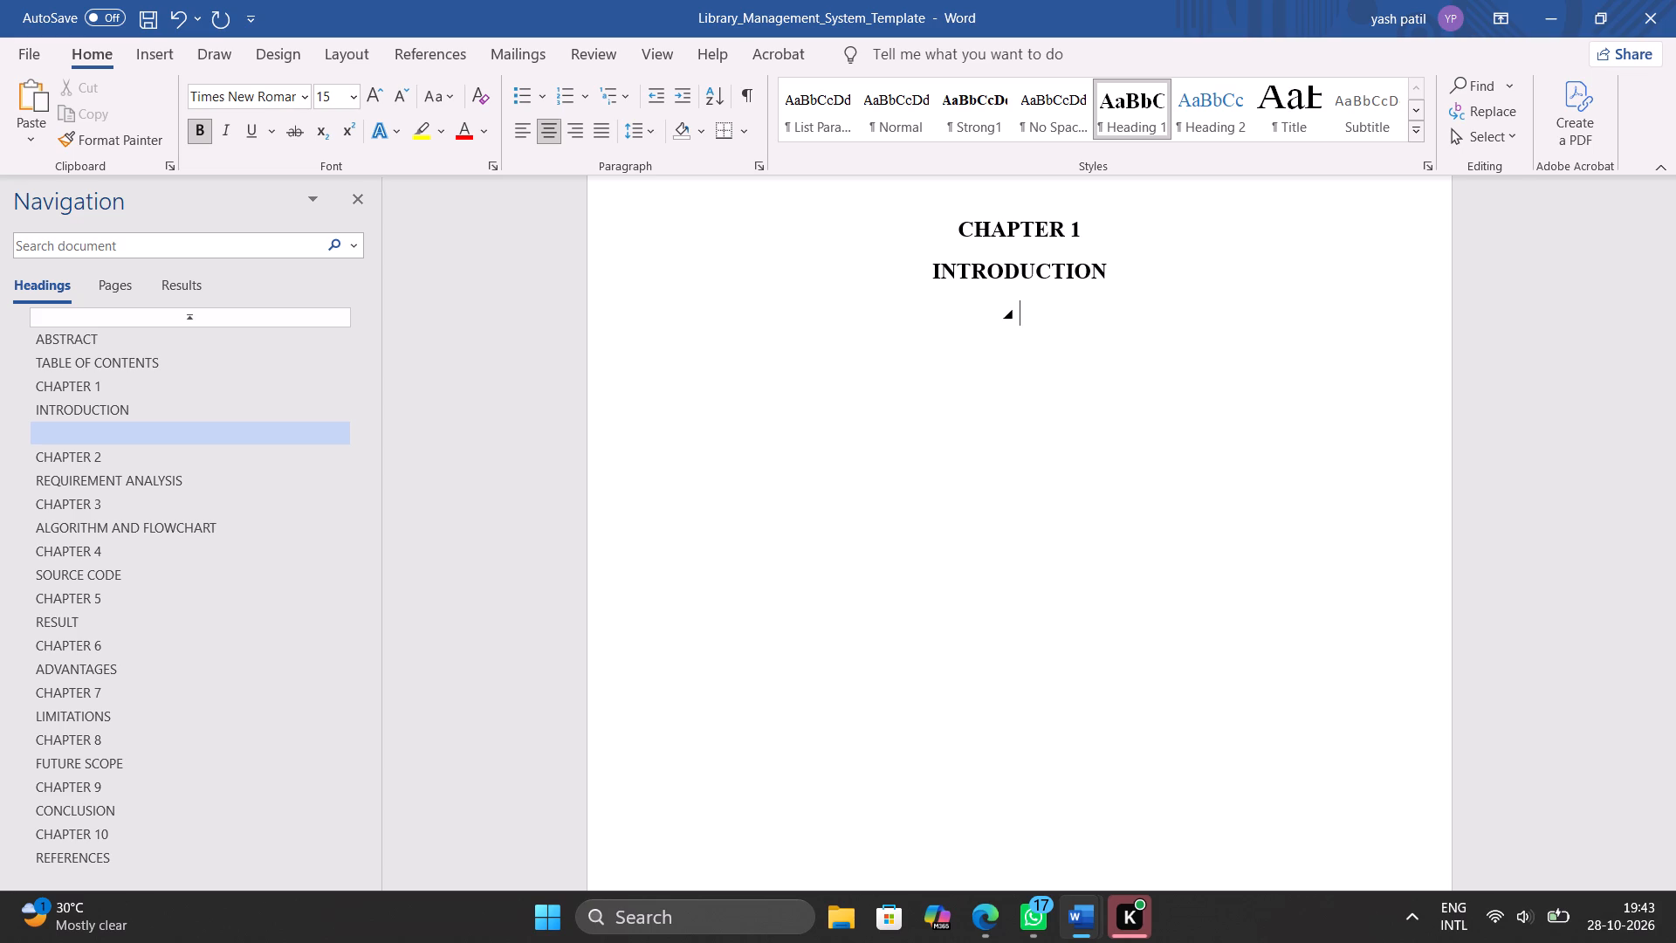
Paste the copied introduction text beneath the INTRODUCTION heading of CHAPTER 1.
key(ctrl+v)
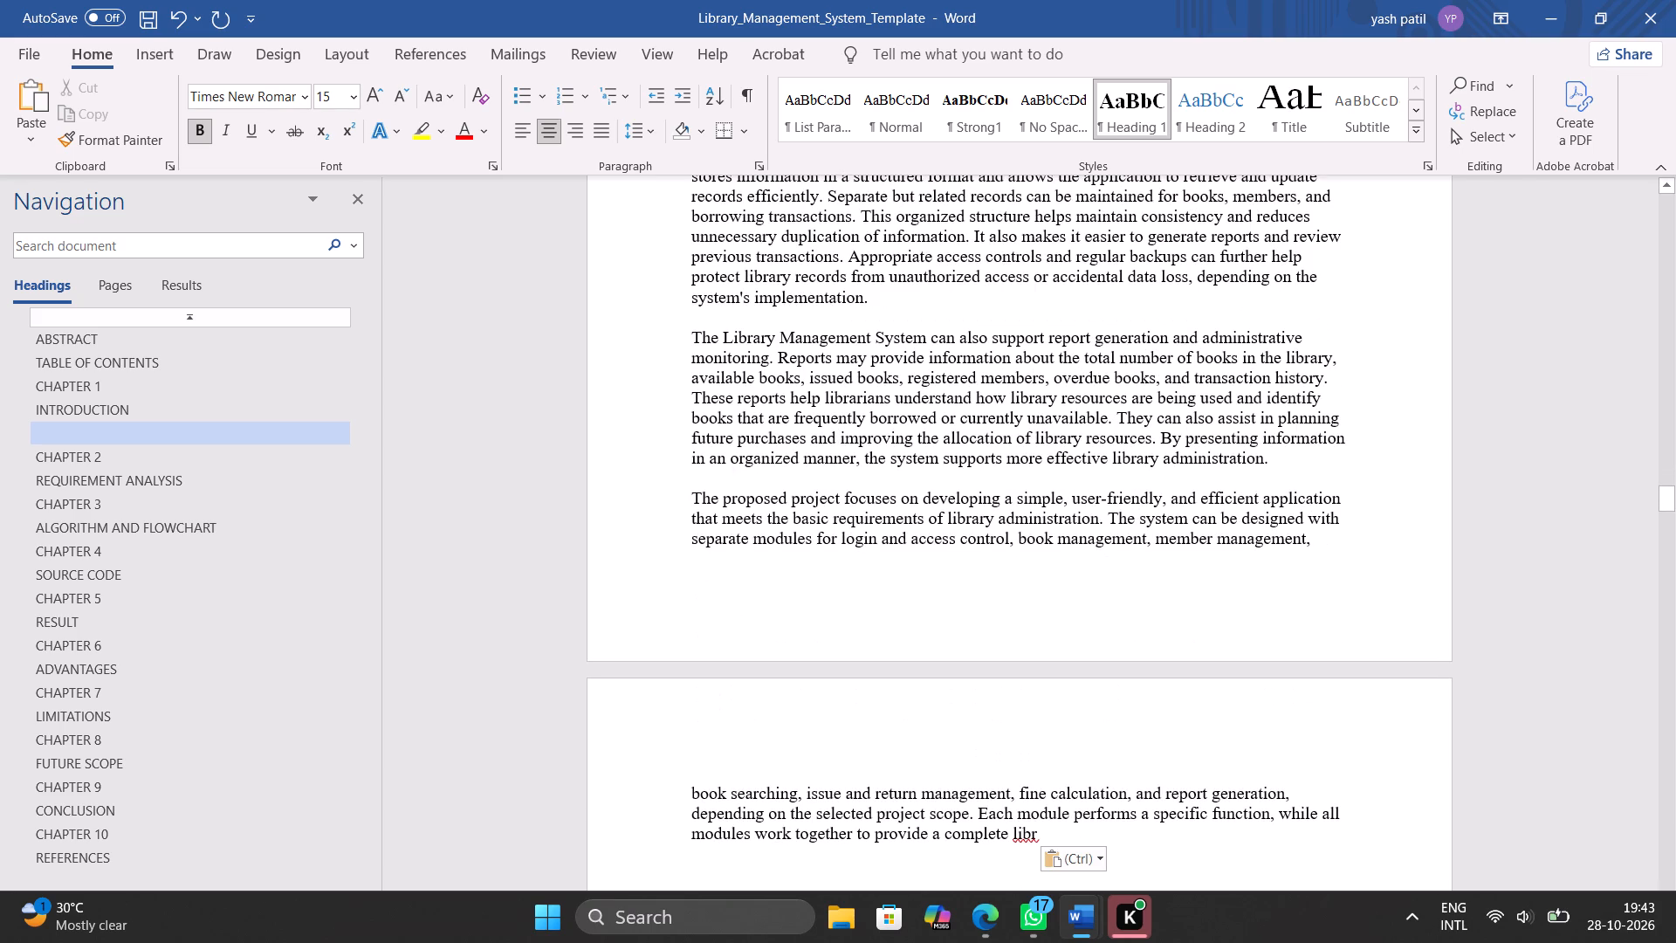
scroll(1205, 394, down, 1)
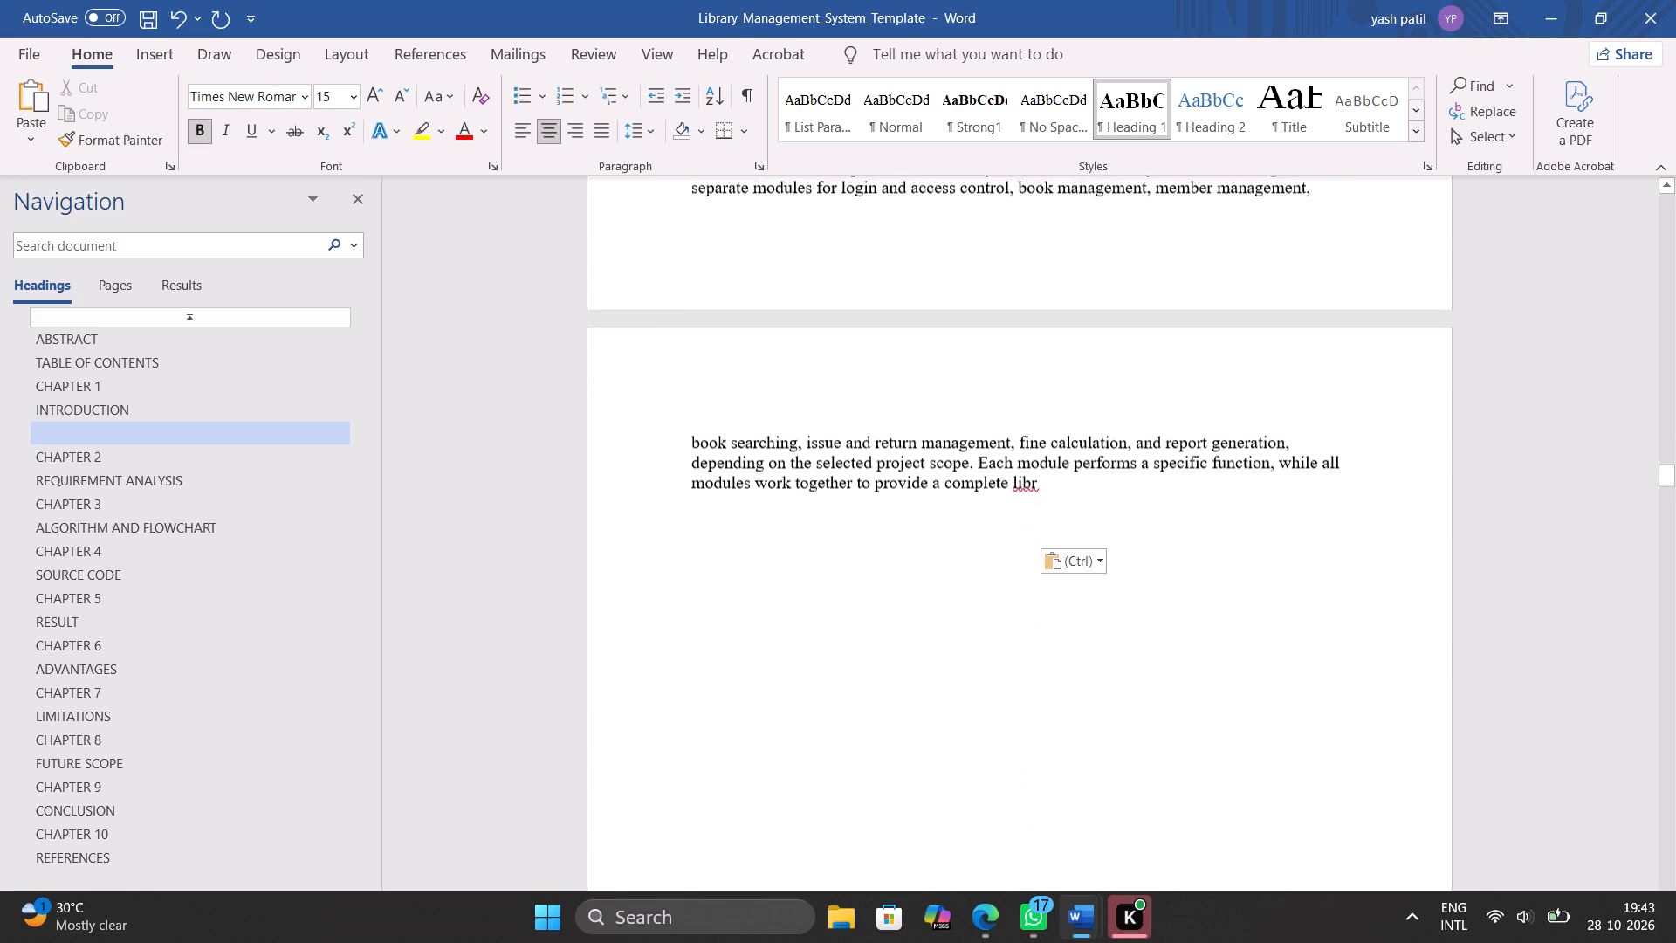
Delete the cut-off end of the pasted introduction, back from "complete libr" to "fine calculation, and rep".
click(1082, 480)
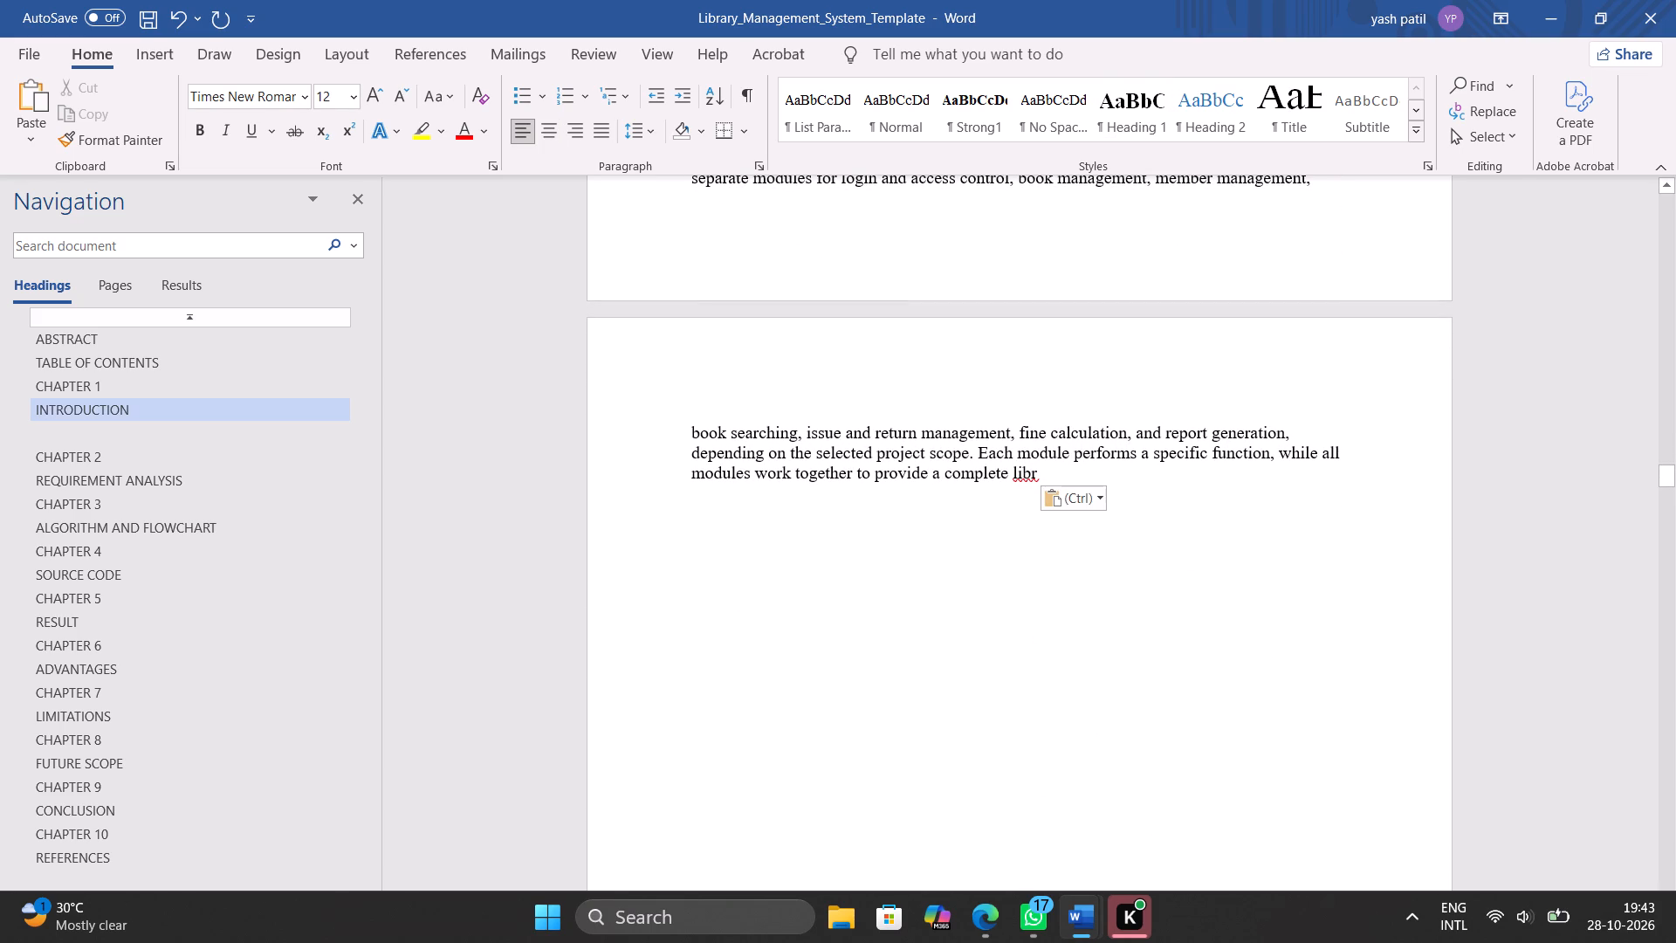
key(BackSpace)
key(BackSpace)
key(BackSpace)
key(BackSpace)
key(BackSpace)
key(BackSpace)
key(BackSpace)
key(BackSpace)
key(BackSpace)
key(BackSpace)
key(BackSpace)
key(BackSpace)
key(BackSpace)
key(BackSpace)
key(BackSpace)
key(BackSpace)
key(BackSpace)
key(BackSpace)
key(BackSpace)
key(BackSpace)
key(BackSpace)
key(BackSpace)
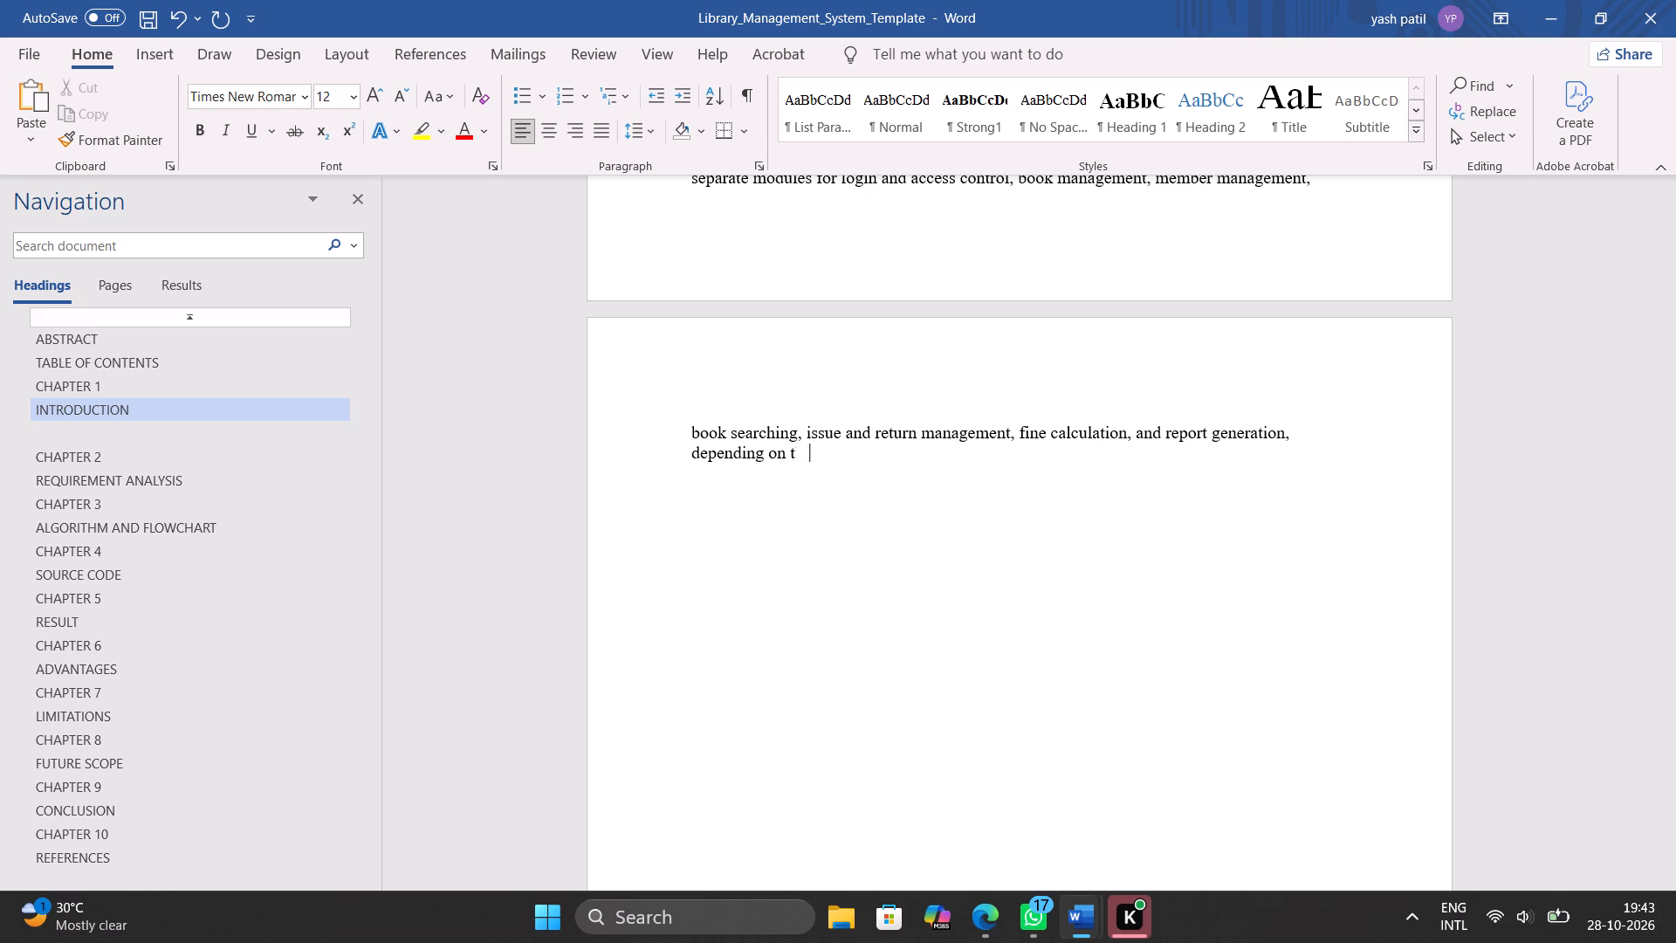
scroll(1082, 480, up, 1)
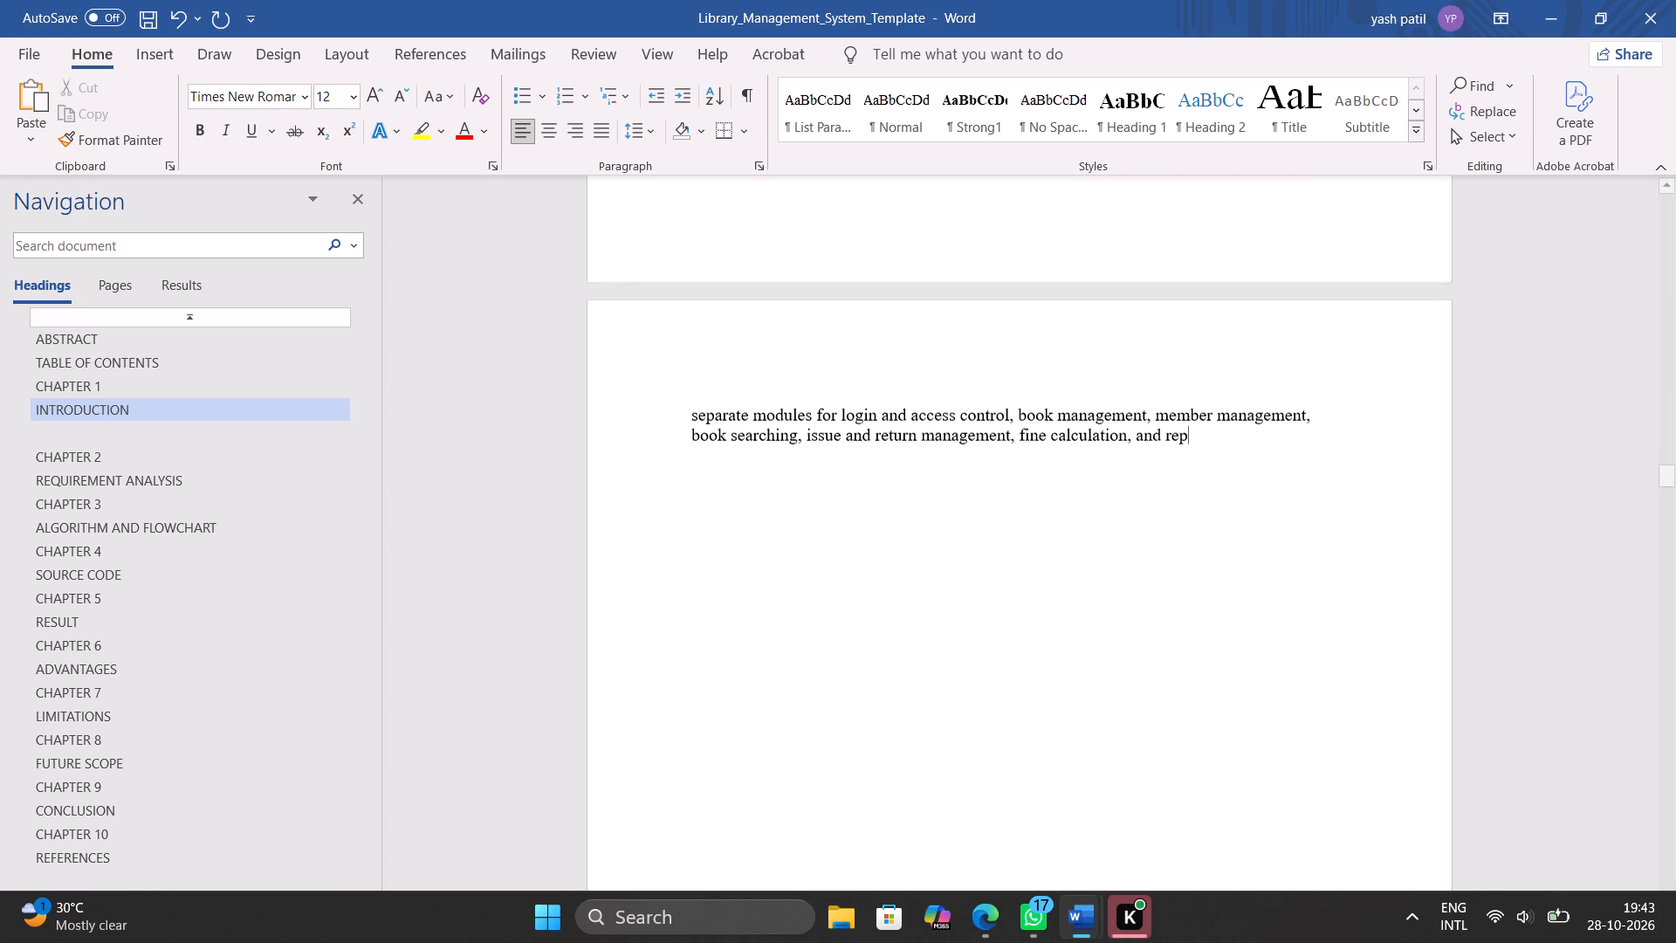
scroll(1082, 480, up, 1)
scroll(1082, 480, right, 1)
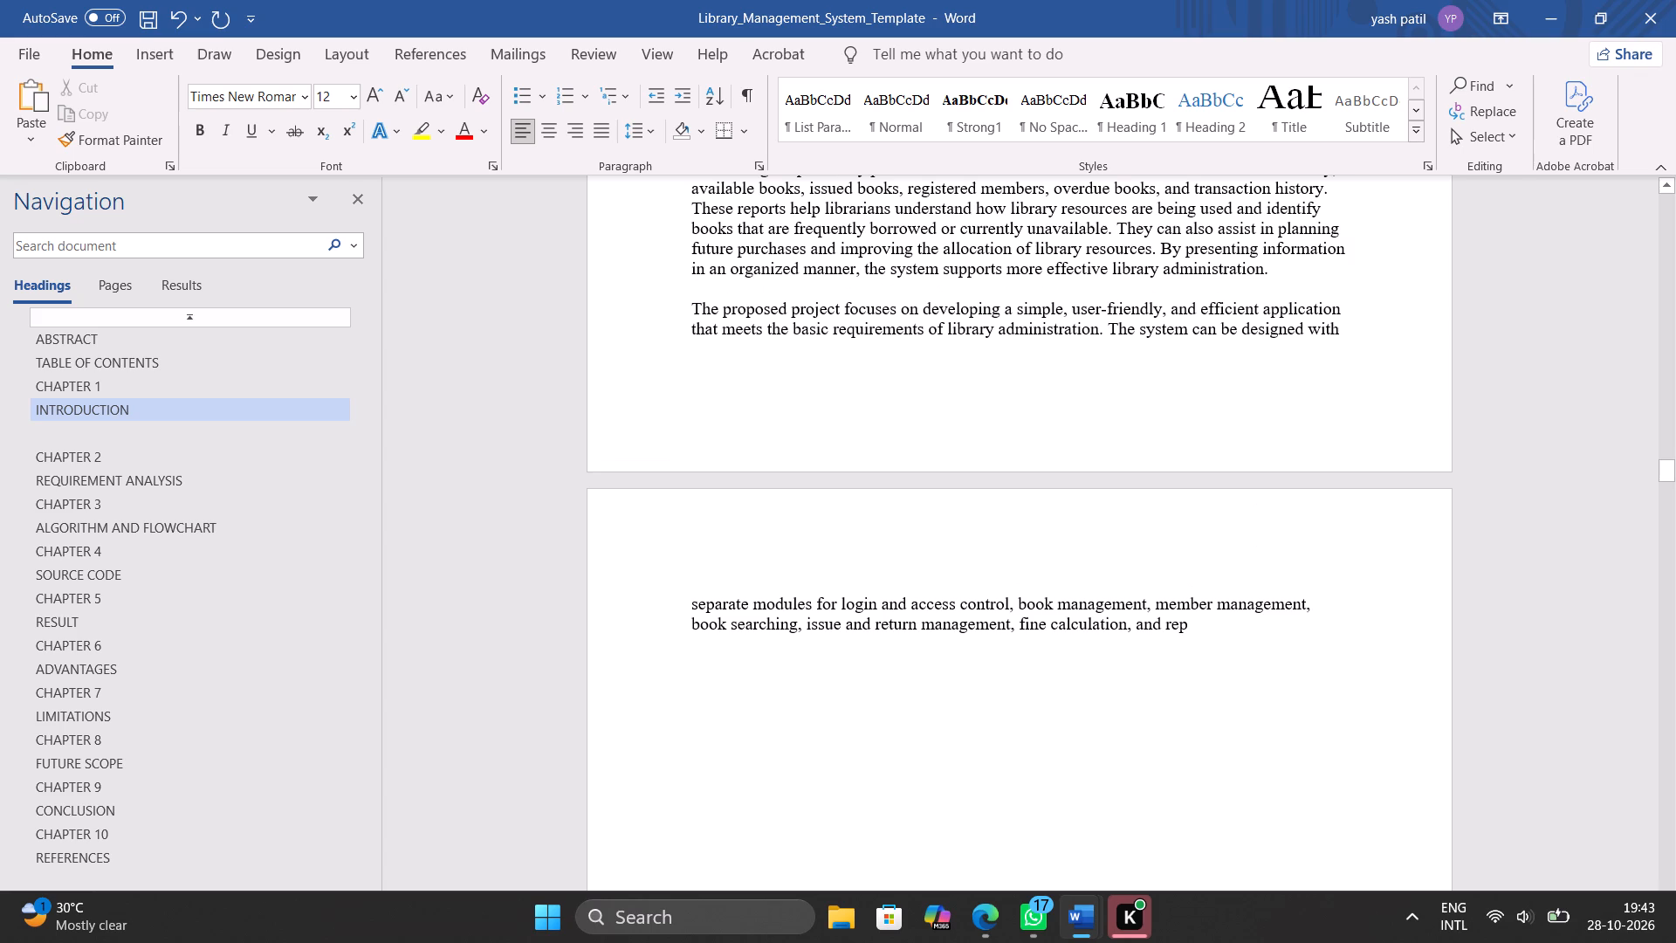
Add five blank lines after the cut-off introduction text ending in "and rep".
key(Return)
key(Return)
key(Return)
key(Return)
key(Return)
Delete the rest of the introduction's last paragraph, back through its opening words "The proposed project focuses on".
click(1237, 610)
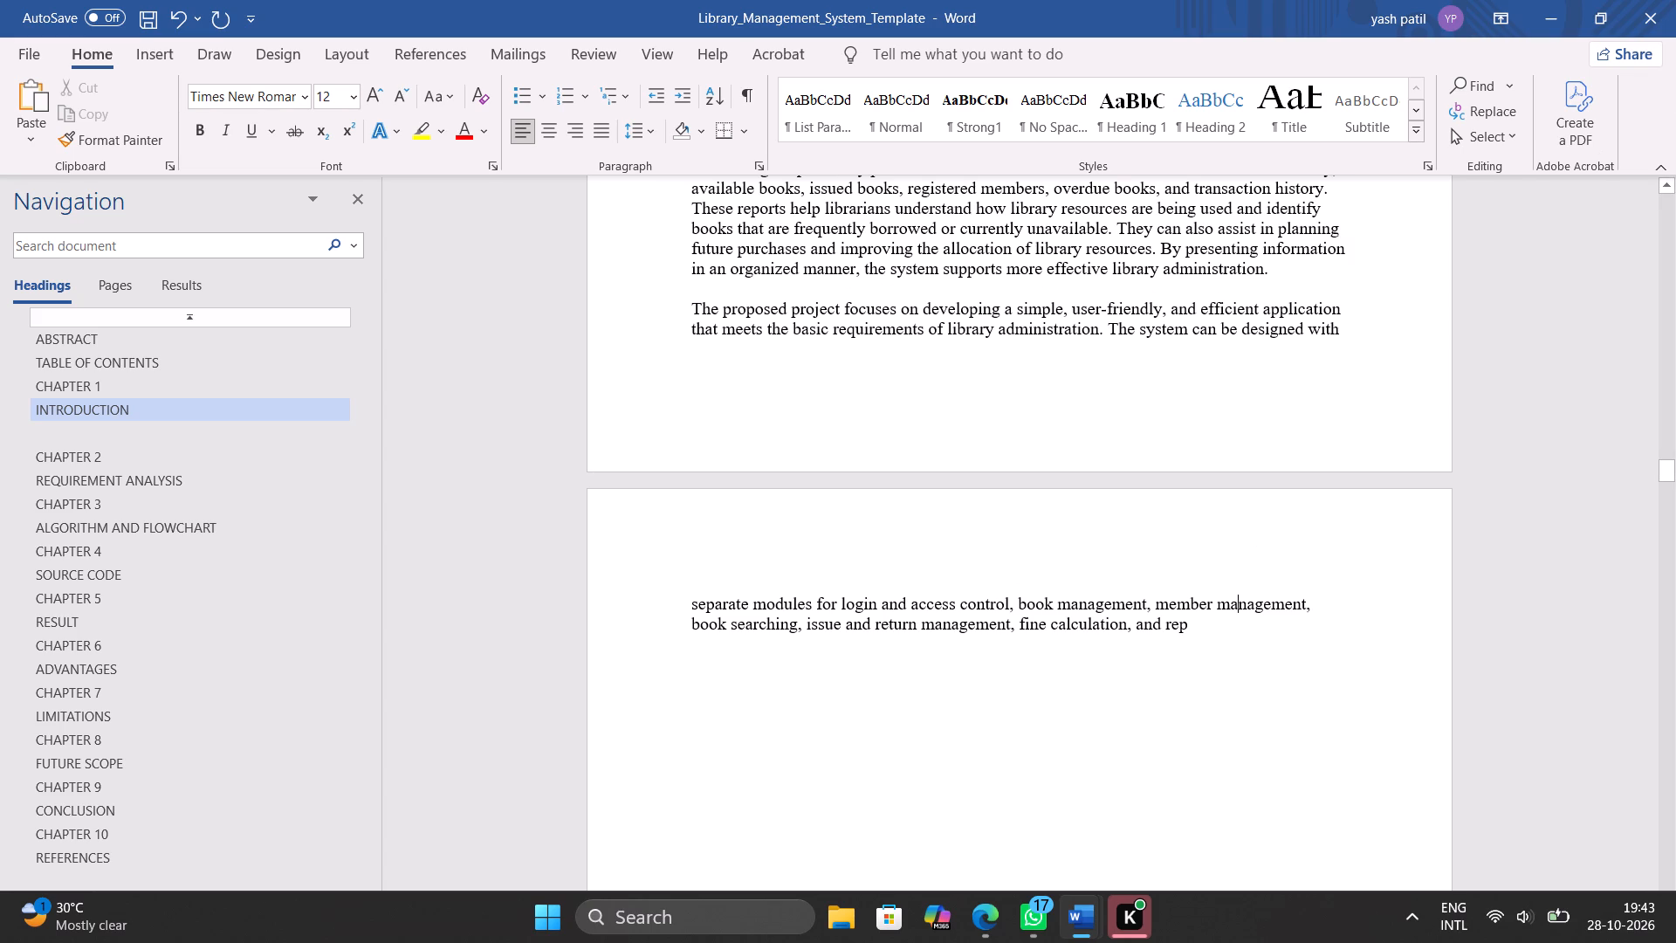
click(1223, 617)
key(BackSpace)
key(BackSpace)
key(BackSpace)
key(BackSpace)
key(BackSpace)
key(BackSpace)
key(BackSpace)
key(BackSpace)
key(BackSpace)
key(BackSpace)
key(BackSpace)
key(BackSpace)
key(BackSpace)
key(BackSpace)
key(BackSpace)
key(BackSpace)
key(BackSpace)
key(BackSpace)
key(BackSpace)
key(BackSpace)
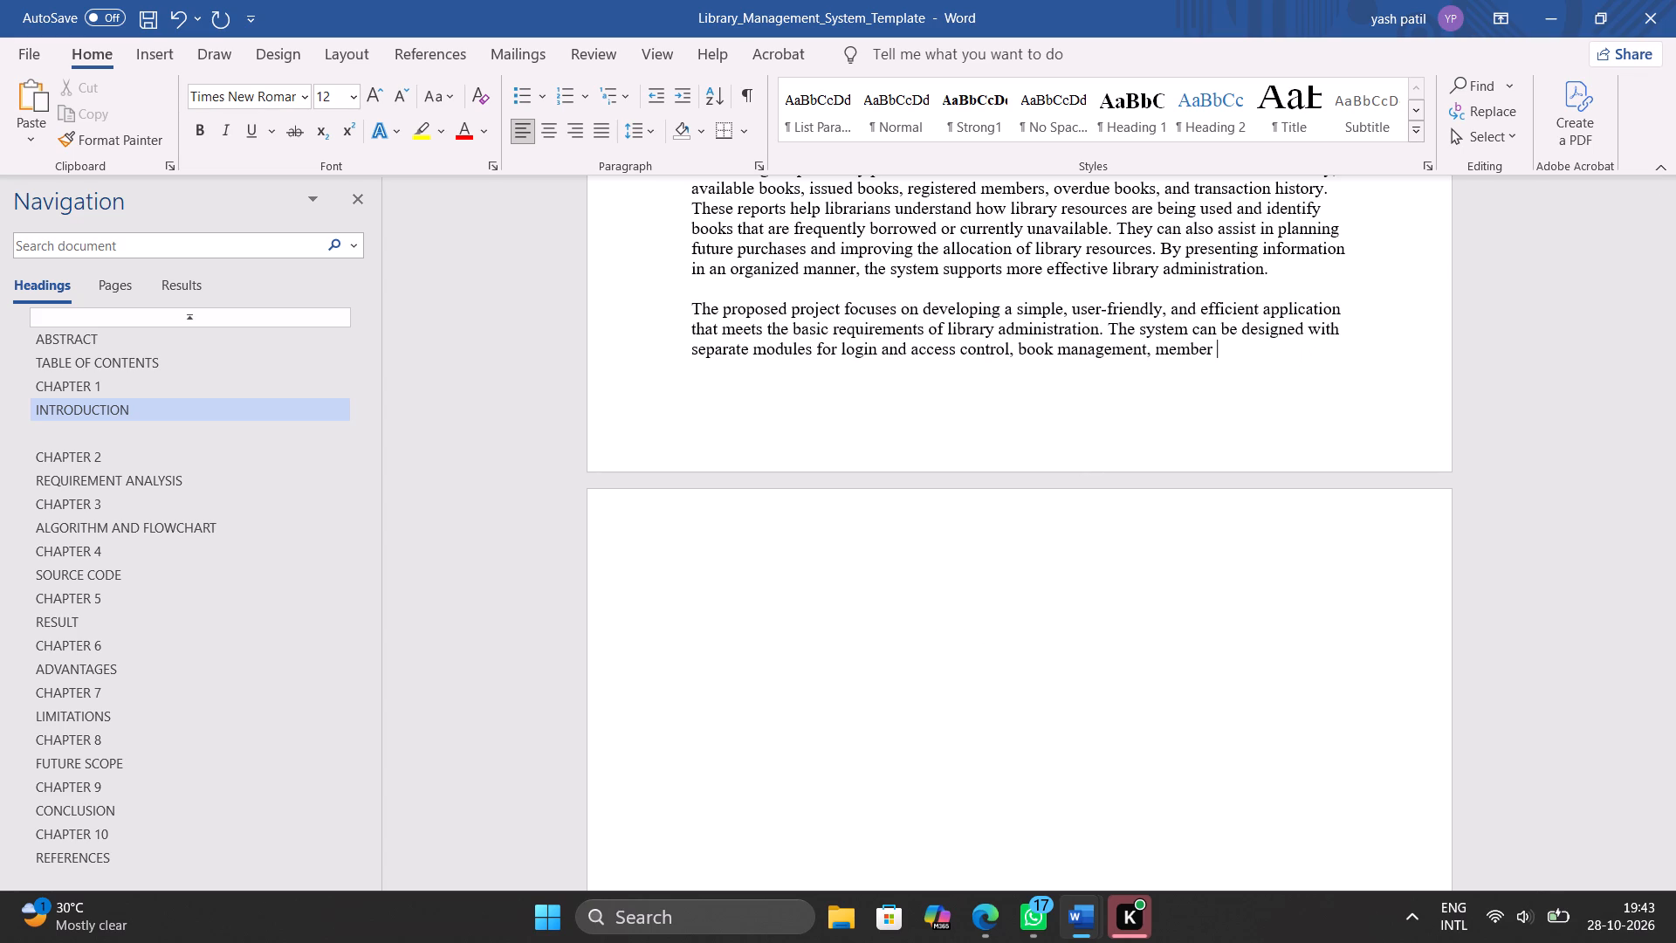
key(BackSpace)
key(BackSpace)
key(BackSpace)
key(BackSpace)
key(BackSpace)
key(BackSpace)
key(BackSpace)
key(BackSpace)
key(BackSpace)
key(BackSpace)
key(BackSpace)
key(BackSpace)
key(BackSpace)
key(BackSpace)
key(BackSpace)
key(BackSpace)
key(BackSpace)
key(BackSpace)
key(BackSpace)
key(BackSpace)
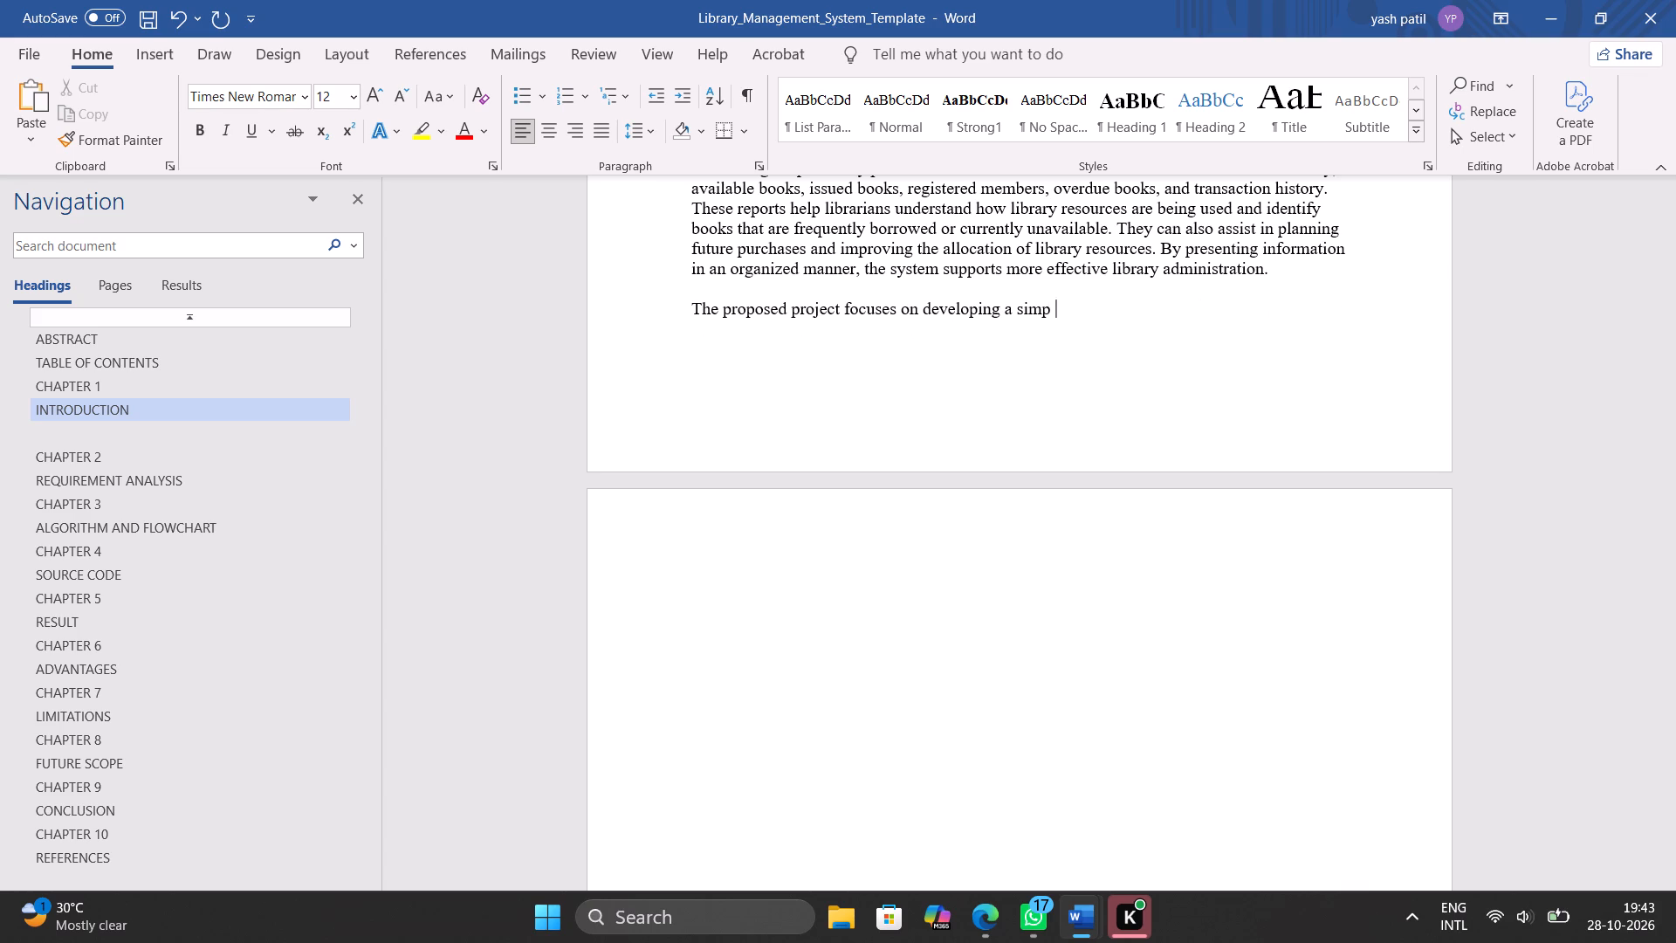
key(BackSpace)
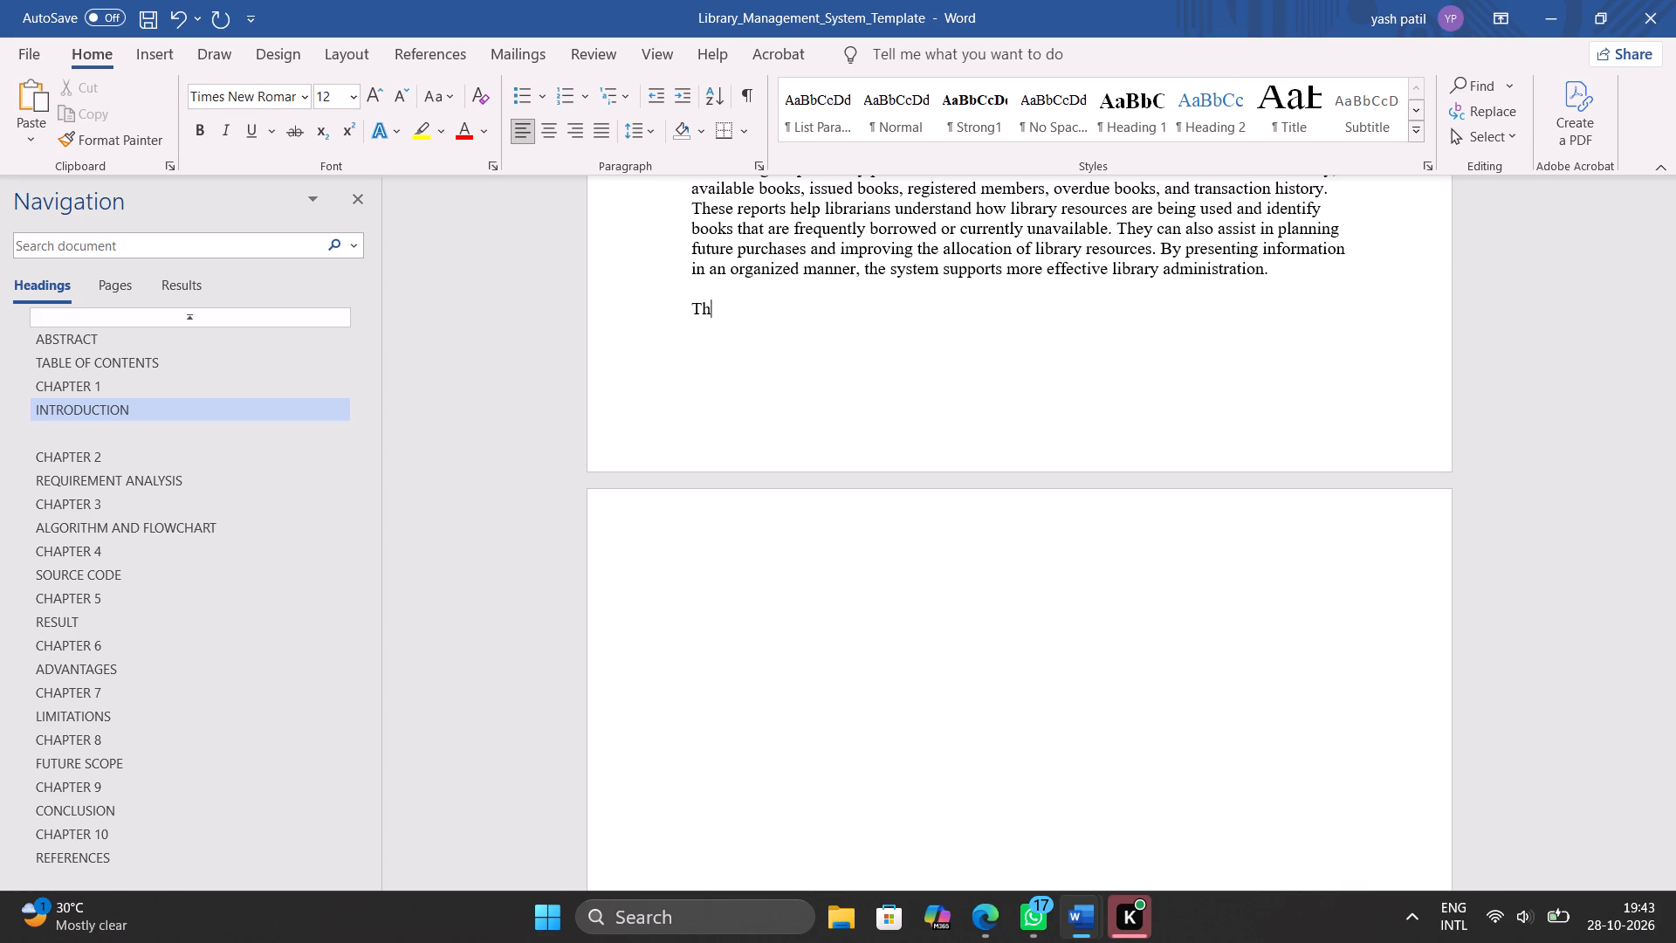
key(BackSpace)
key(BackSpace)
Examine how the pasted introduction runs across the CHAPTER 1 pages and up to the CHAPTER 2 heading.
scroll(1205, 637, down, 1)
scroll(1205, 637, up, 3)
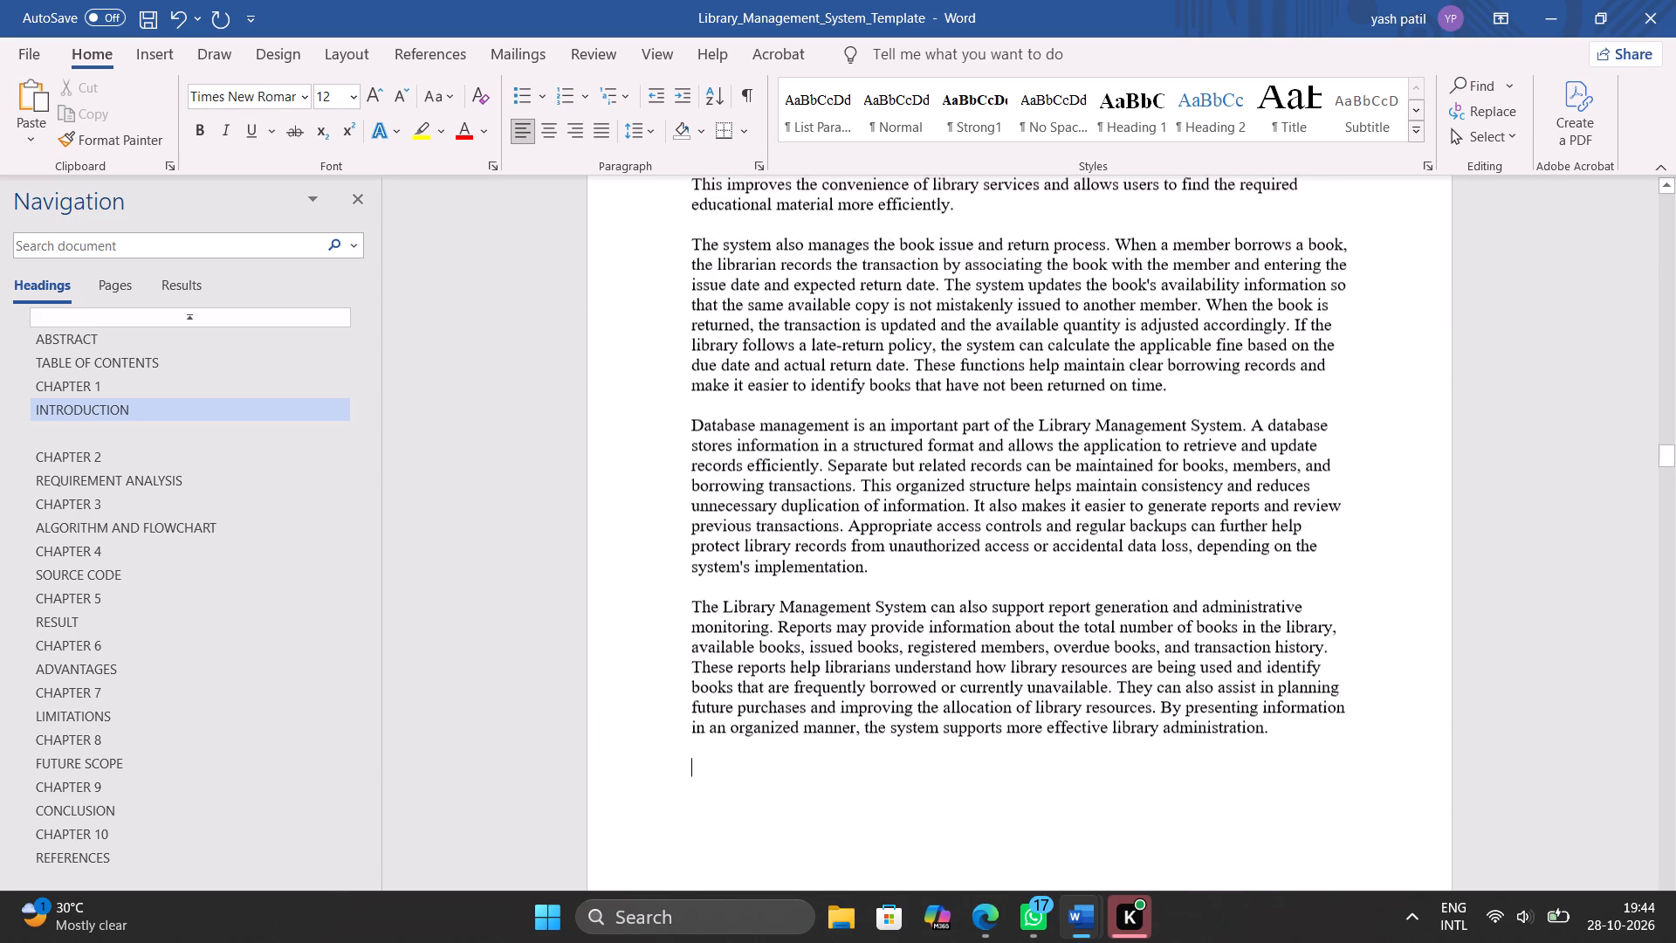
scroll(1205, 637, up, 1)
scroll(1205, 637, down, 6)
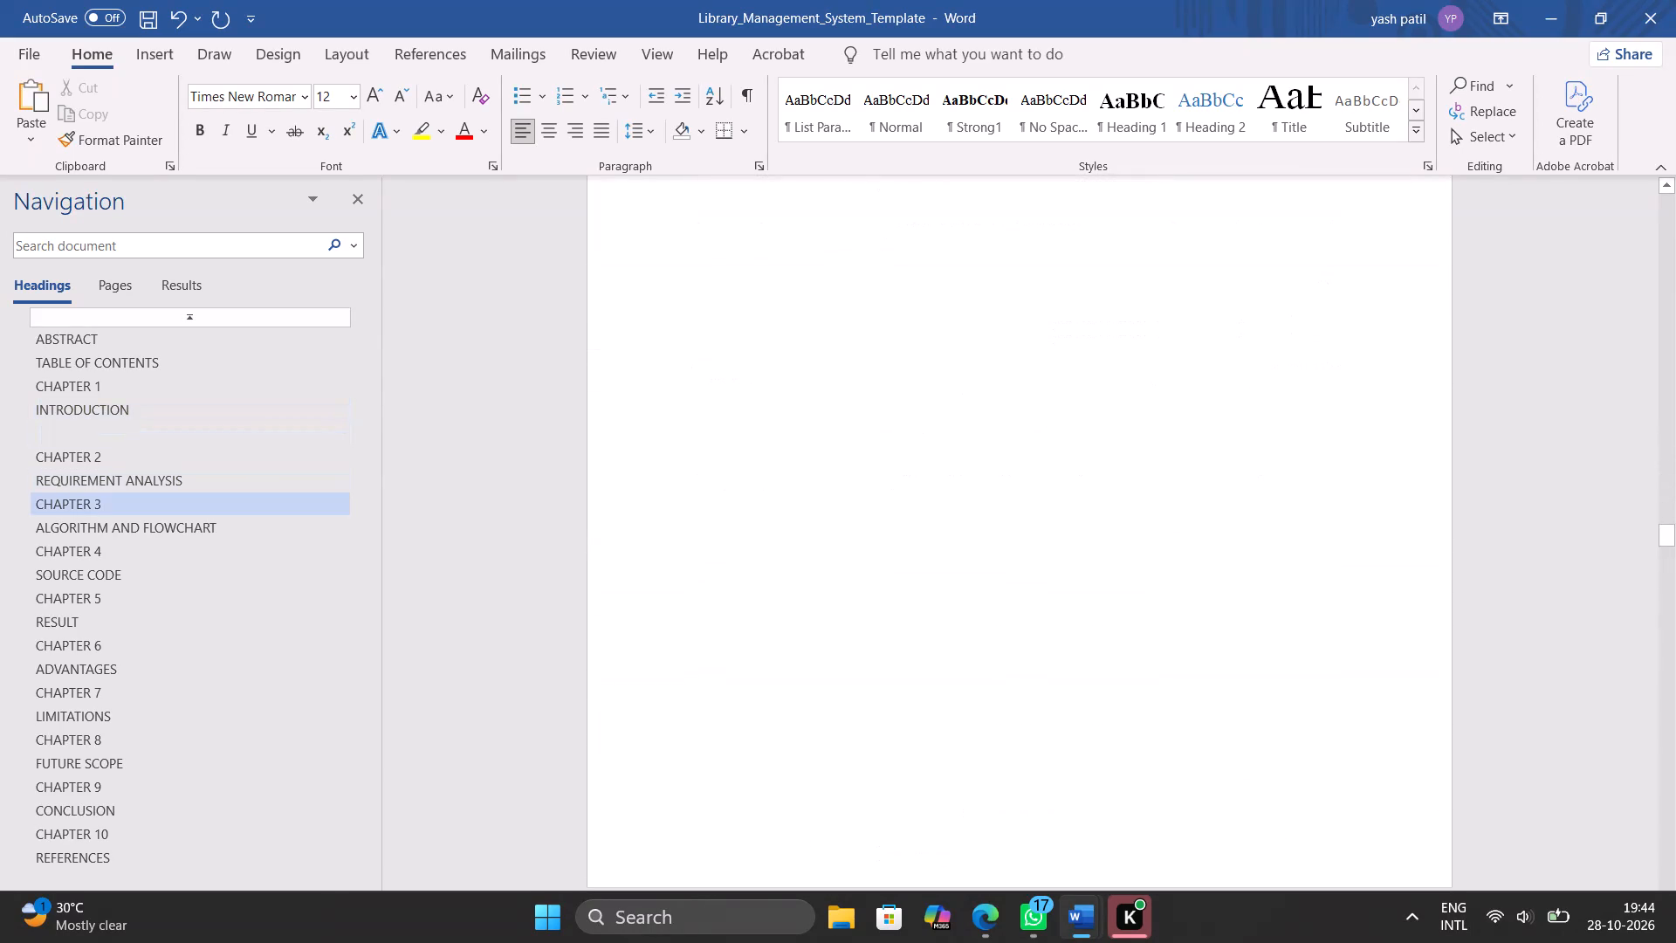
scroll(1205, 637, up, 3)
scroll(1192, 685, down, 1)
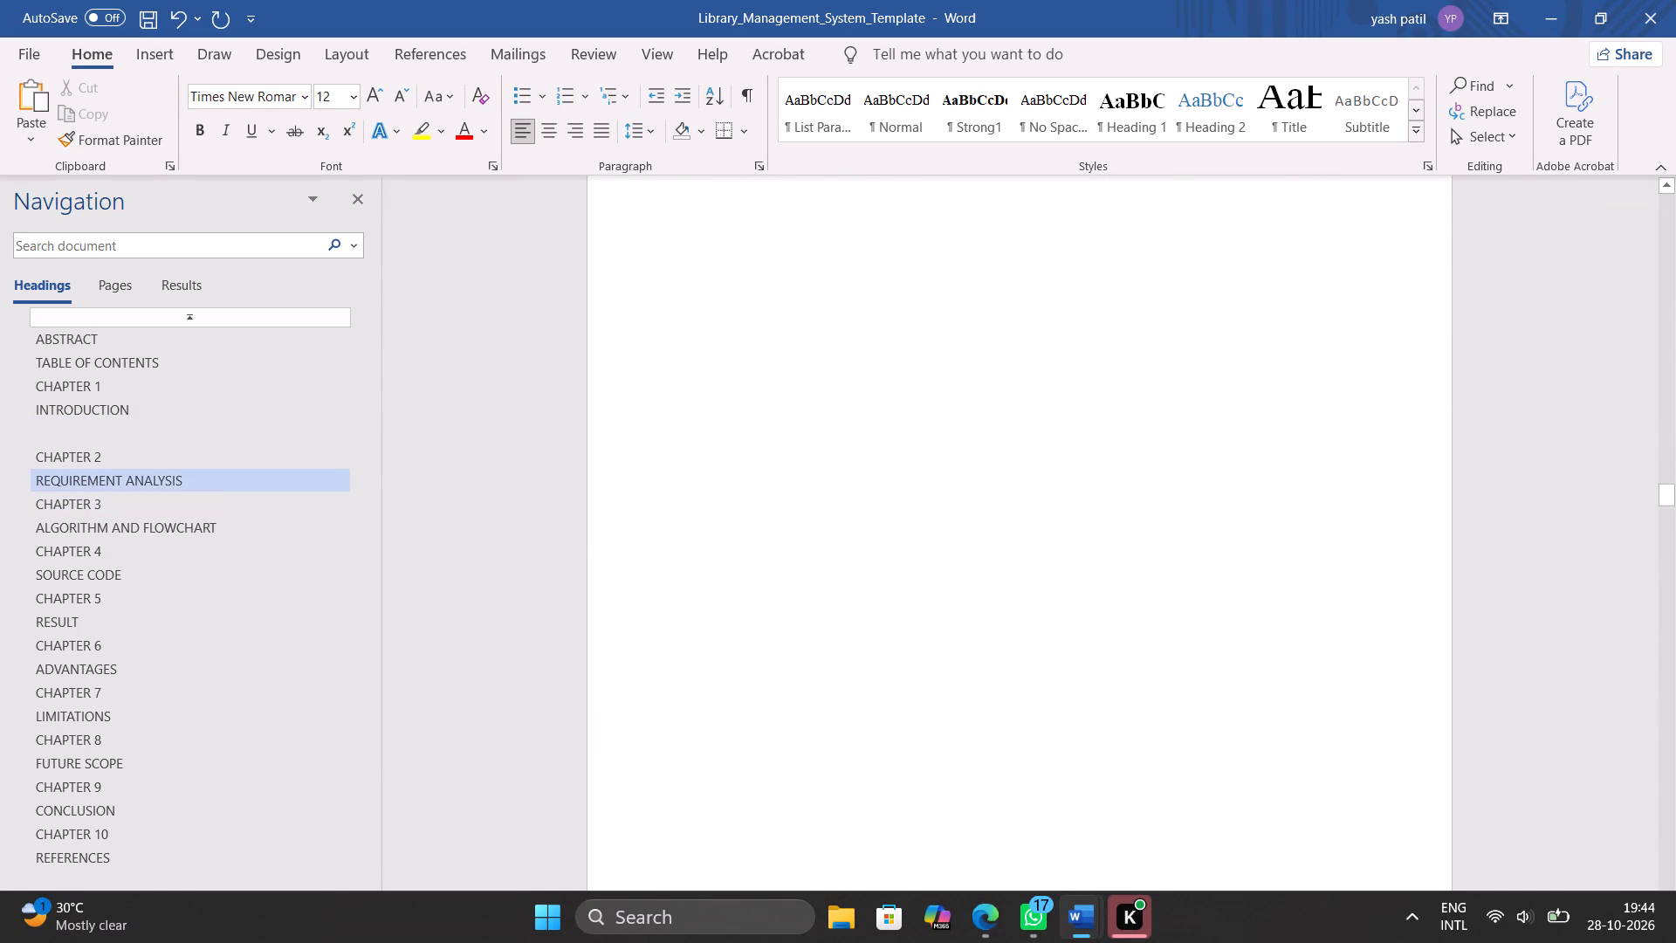
scroll(1192, 685, down, 3)
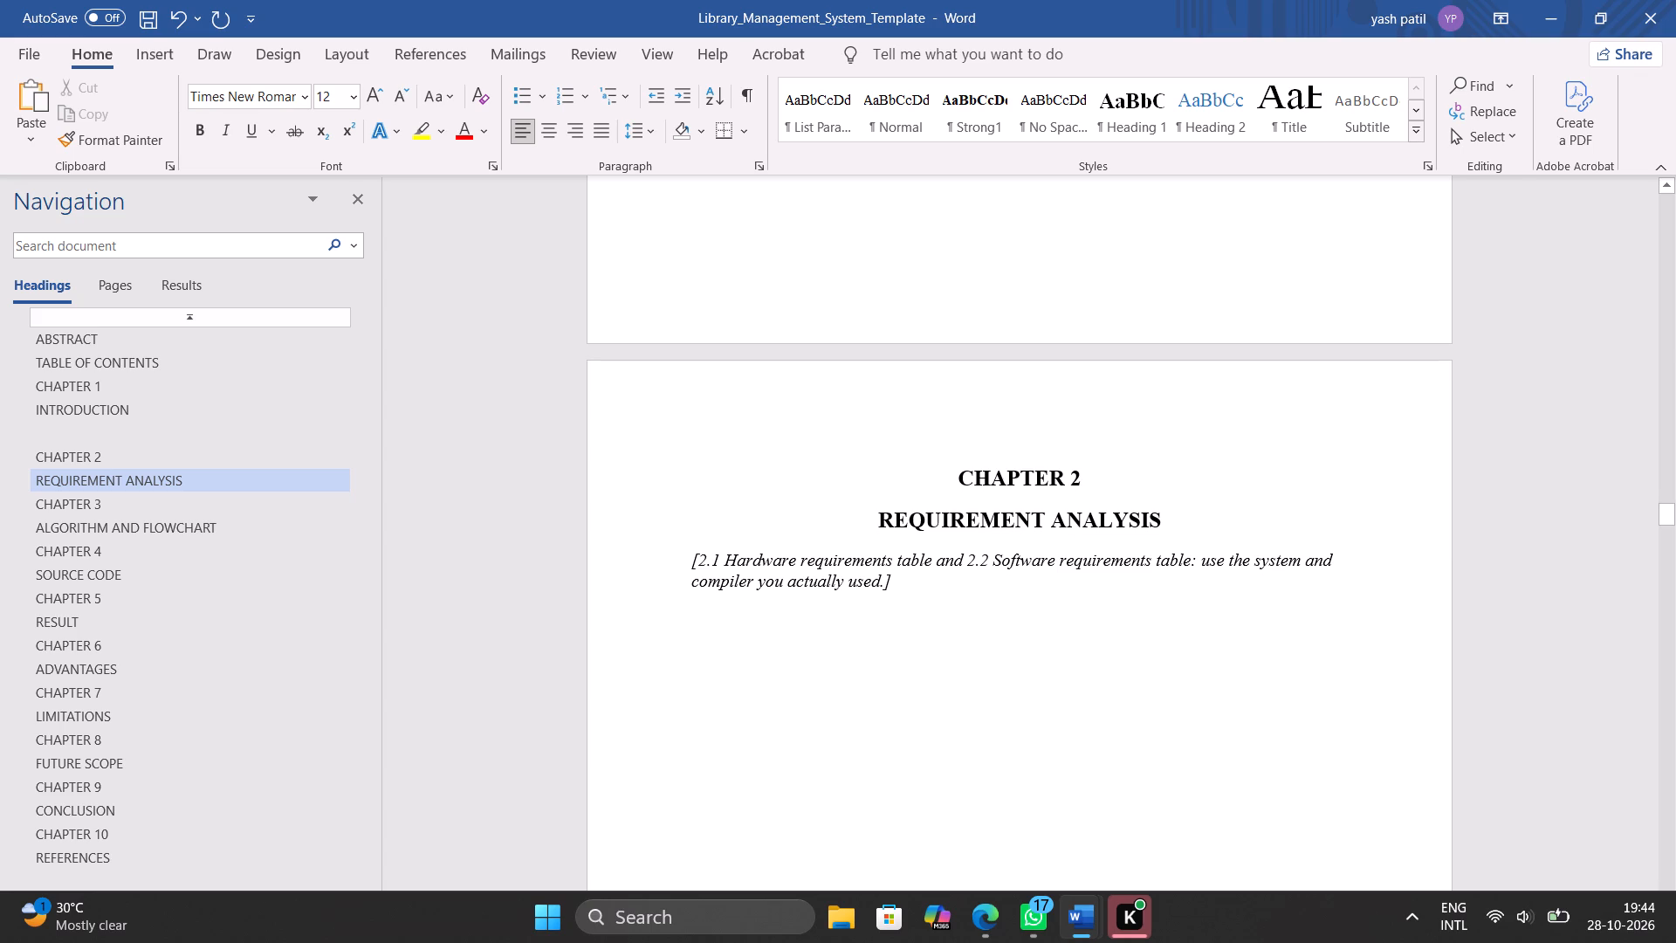
scroll(1060, 296, down, 1)
scroll(1060, 296, up, 3)
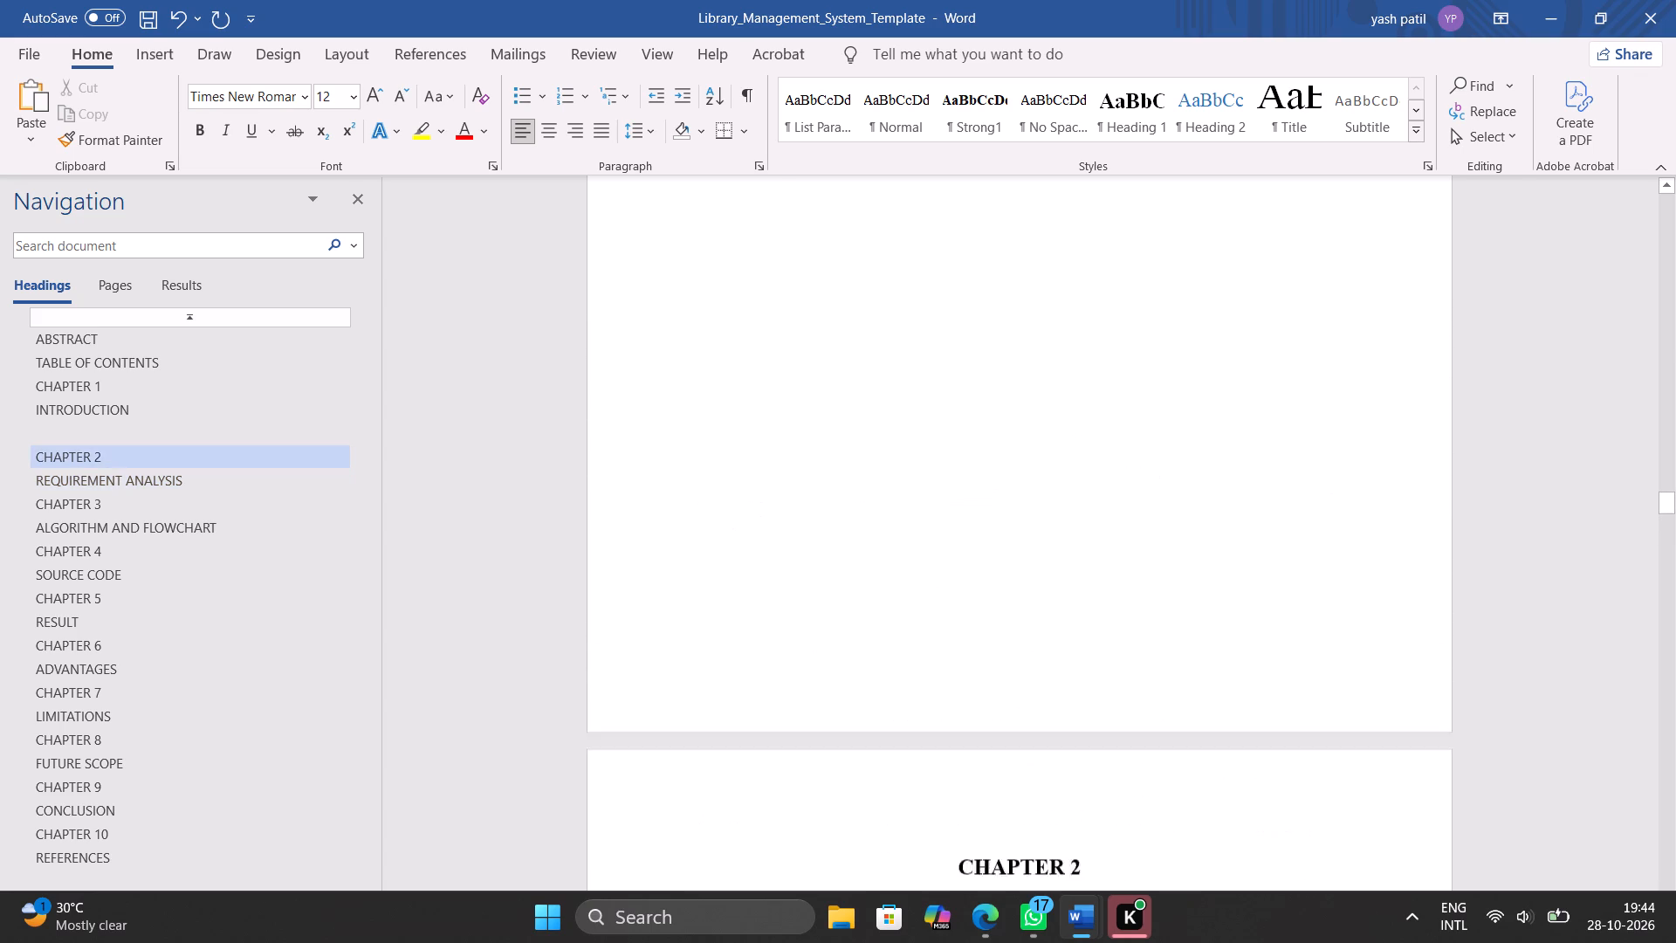
scroll(1060, 296, up, 4)
scroll(1060, 296, down, 1)
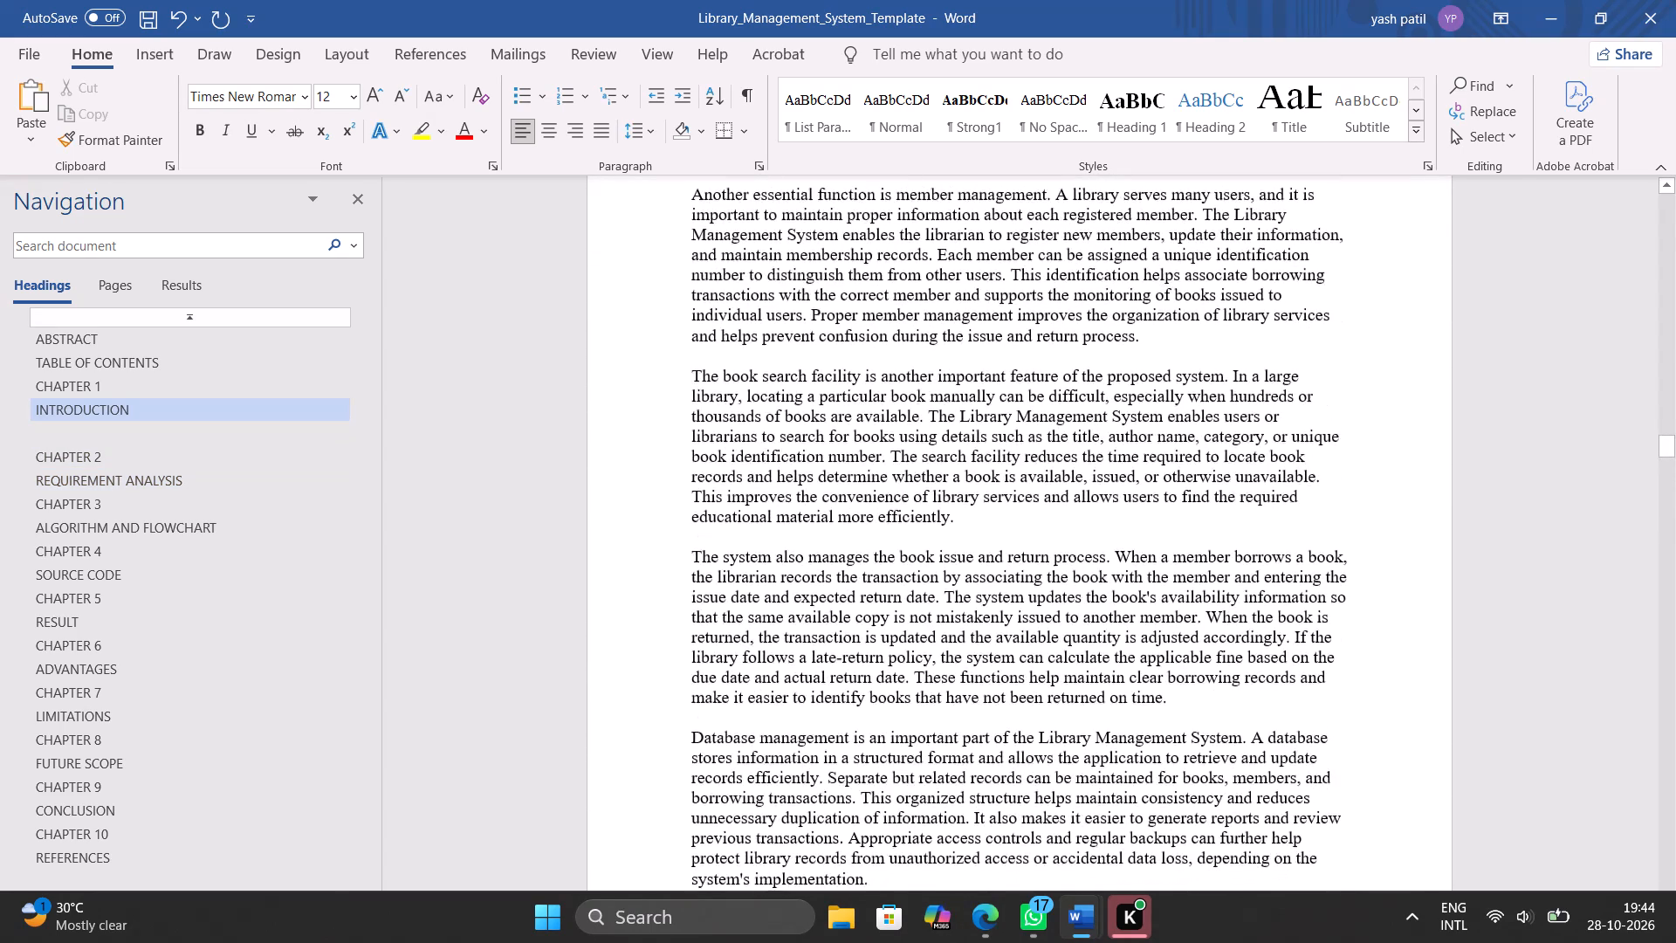
scroll(1060, 296, up, 5)
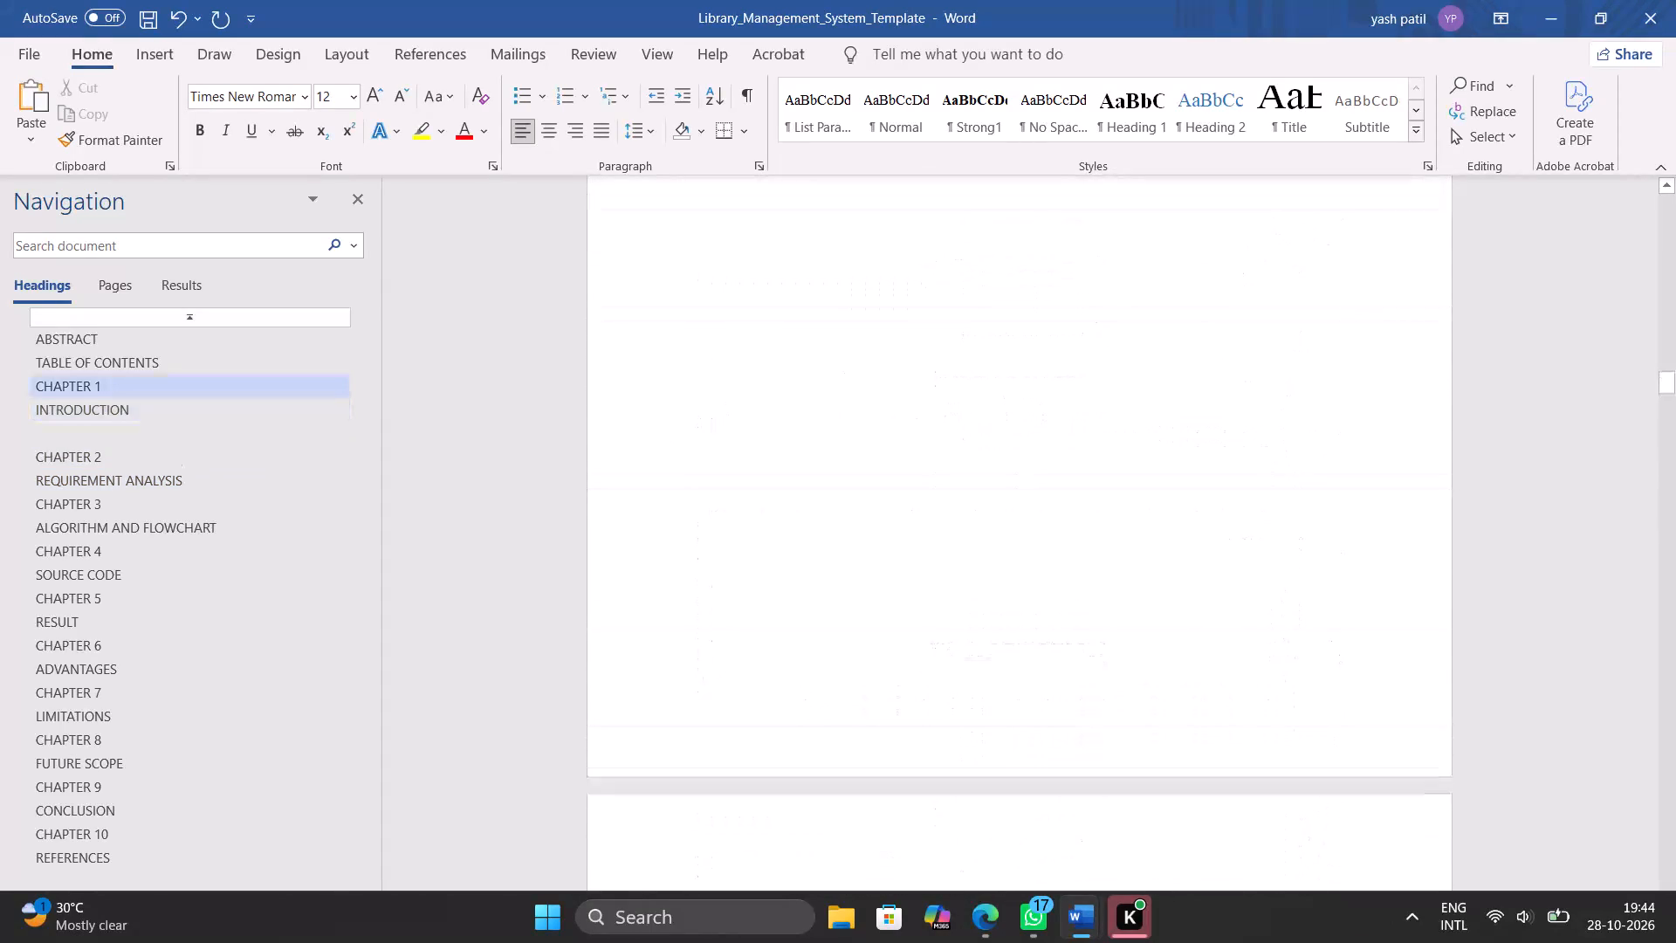
scroll(1060, 296, up, 1)
scroll(1060, 296, down, 5)
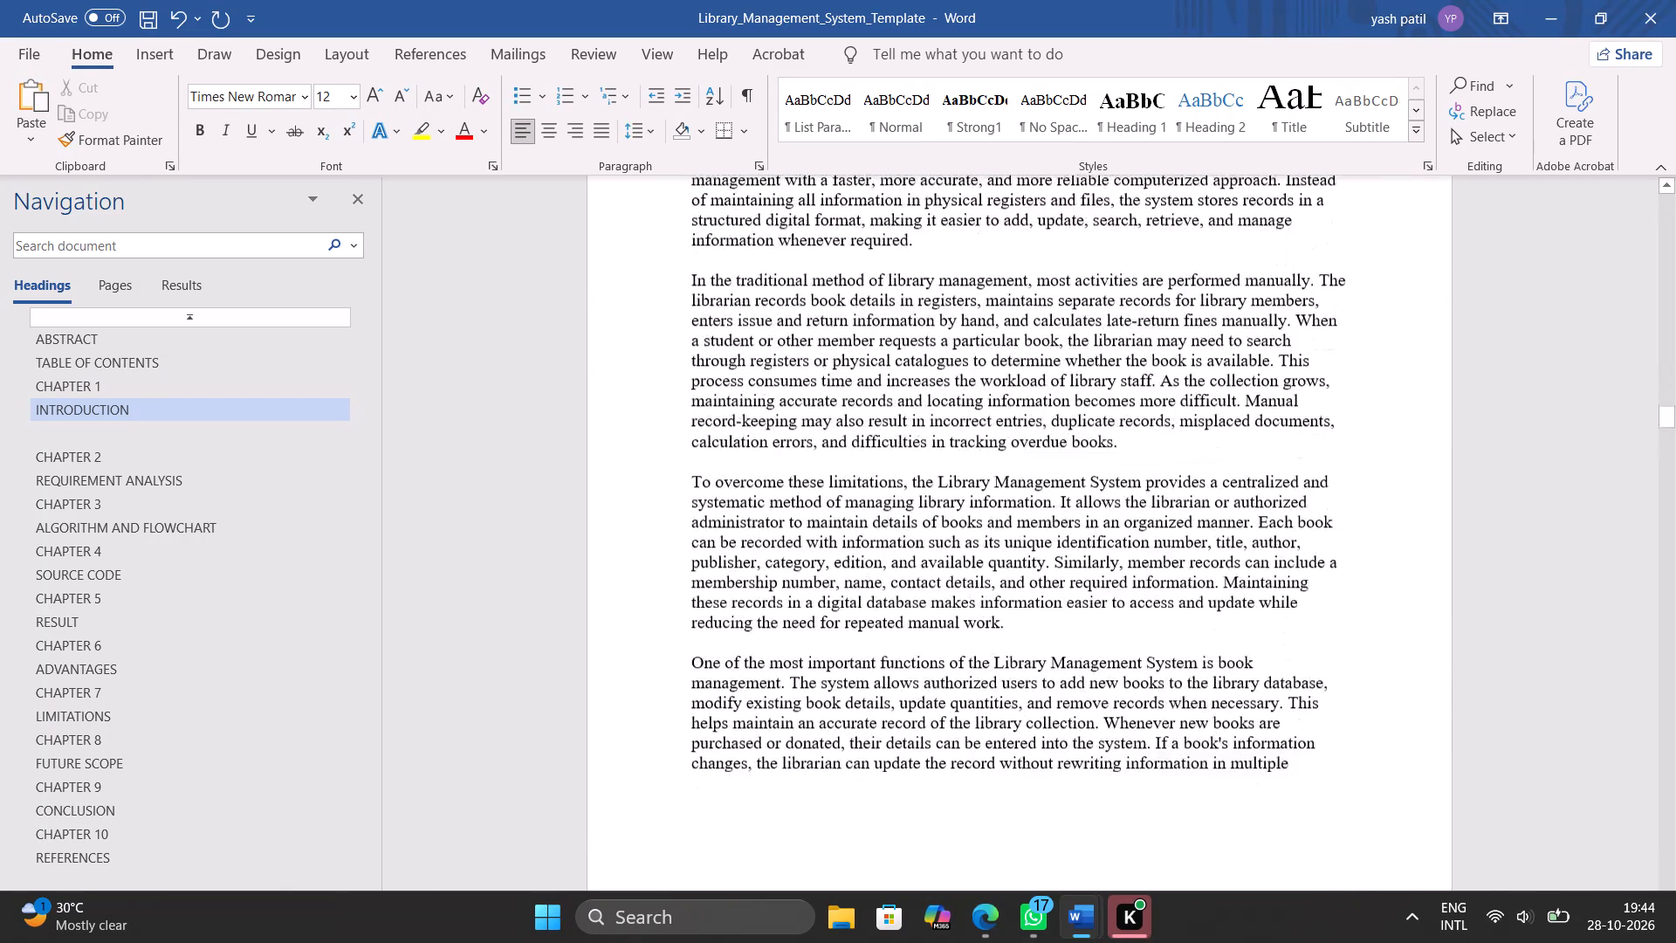
Delete the introduction text from "registers. The system can also help identify books" through the paragraph on report generation, including the blank lines just below it.
scroll(1060, 296, down, 3)
scroll(1060, 296, left, 1)
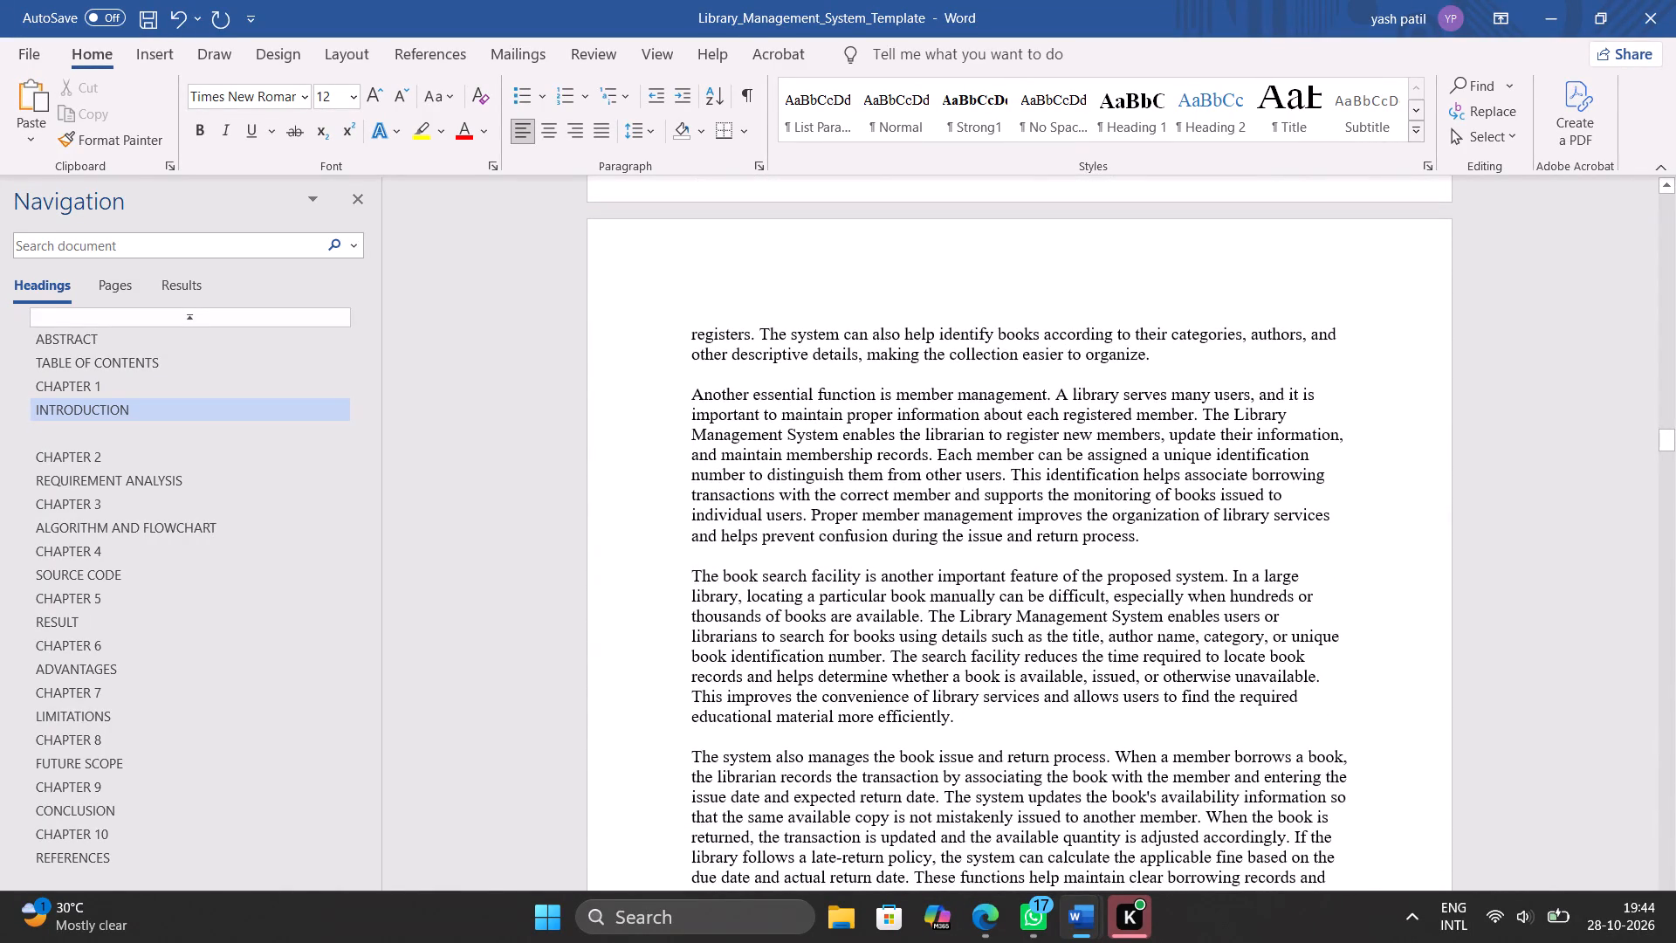
drag(686, 334, 734, 391)
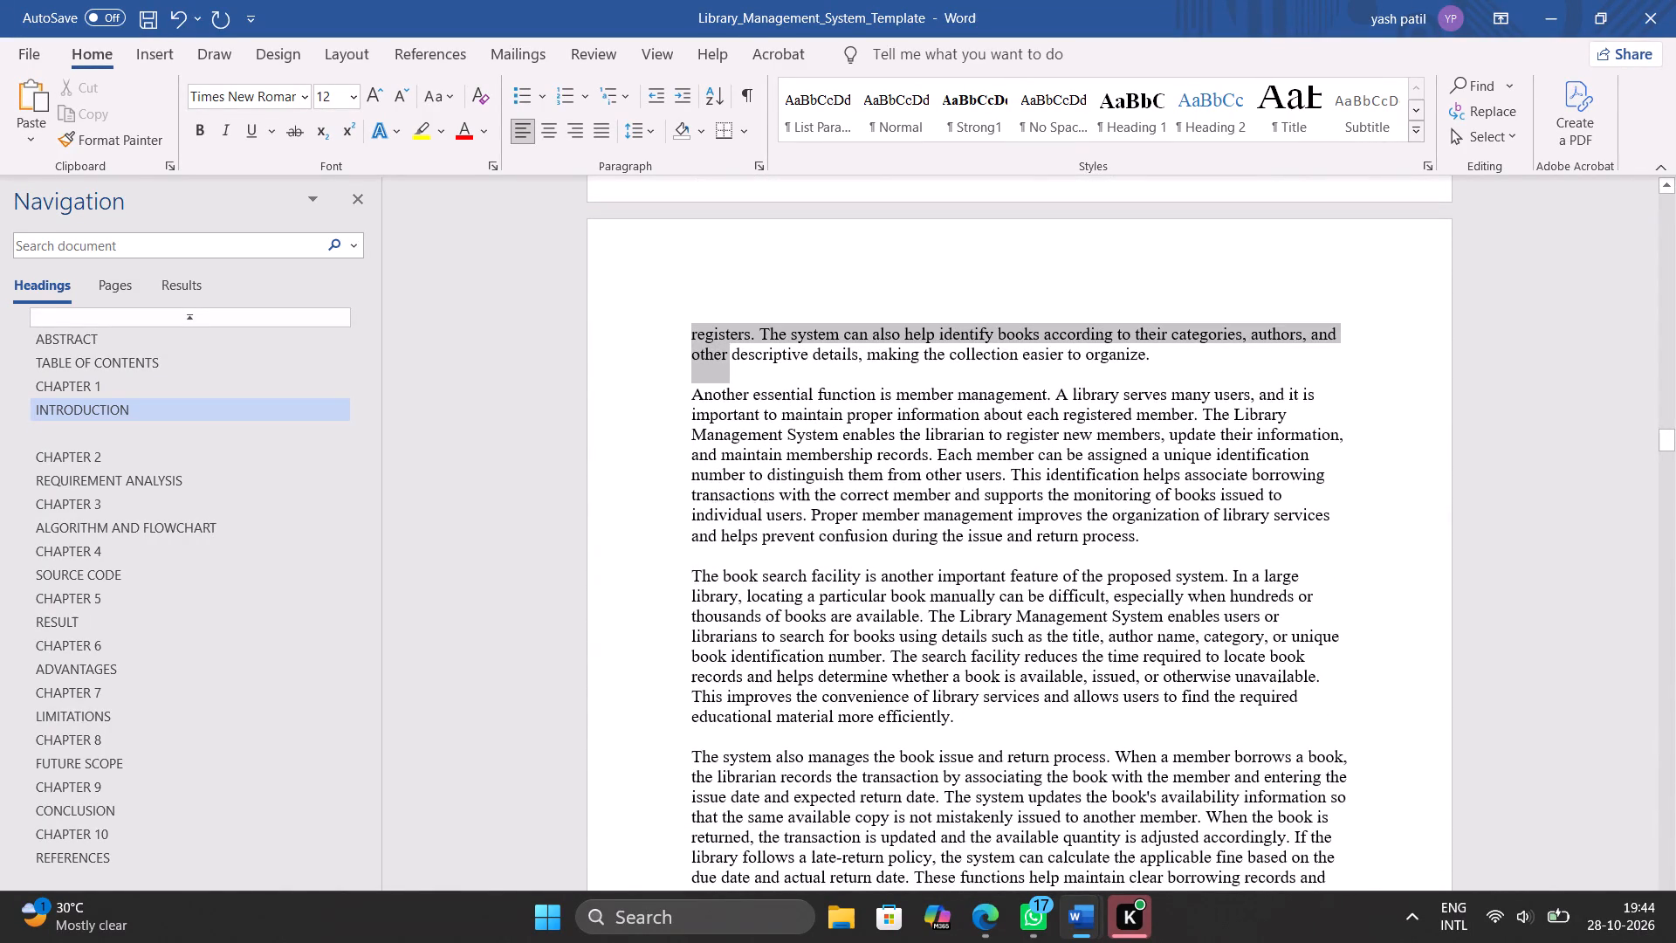
drag(734, 391, 829, 942)
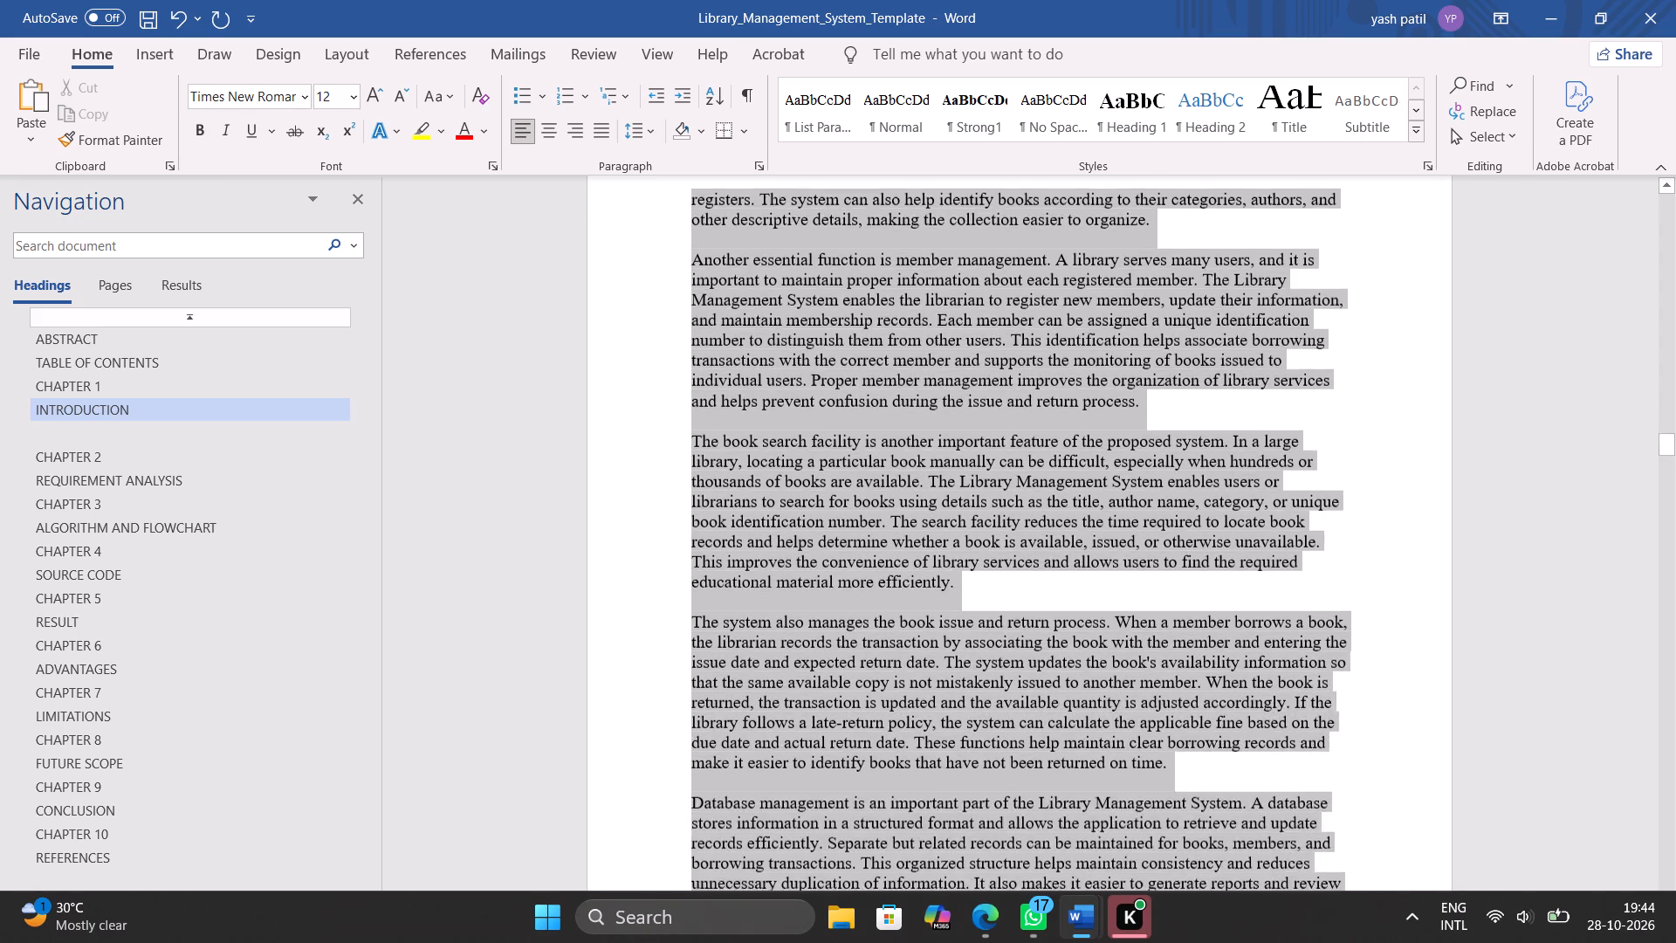
drag(829, 942, 800, 898)
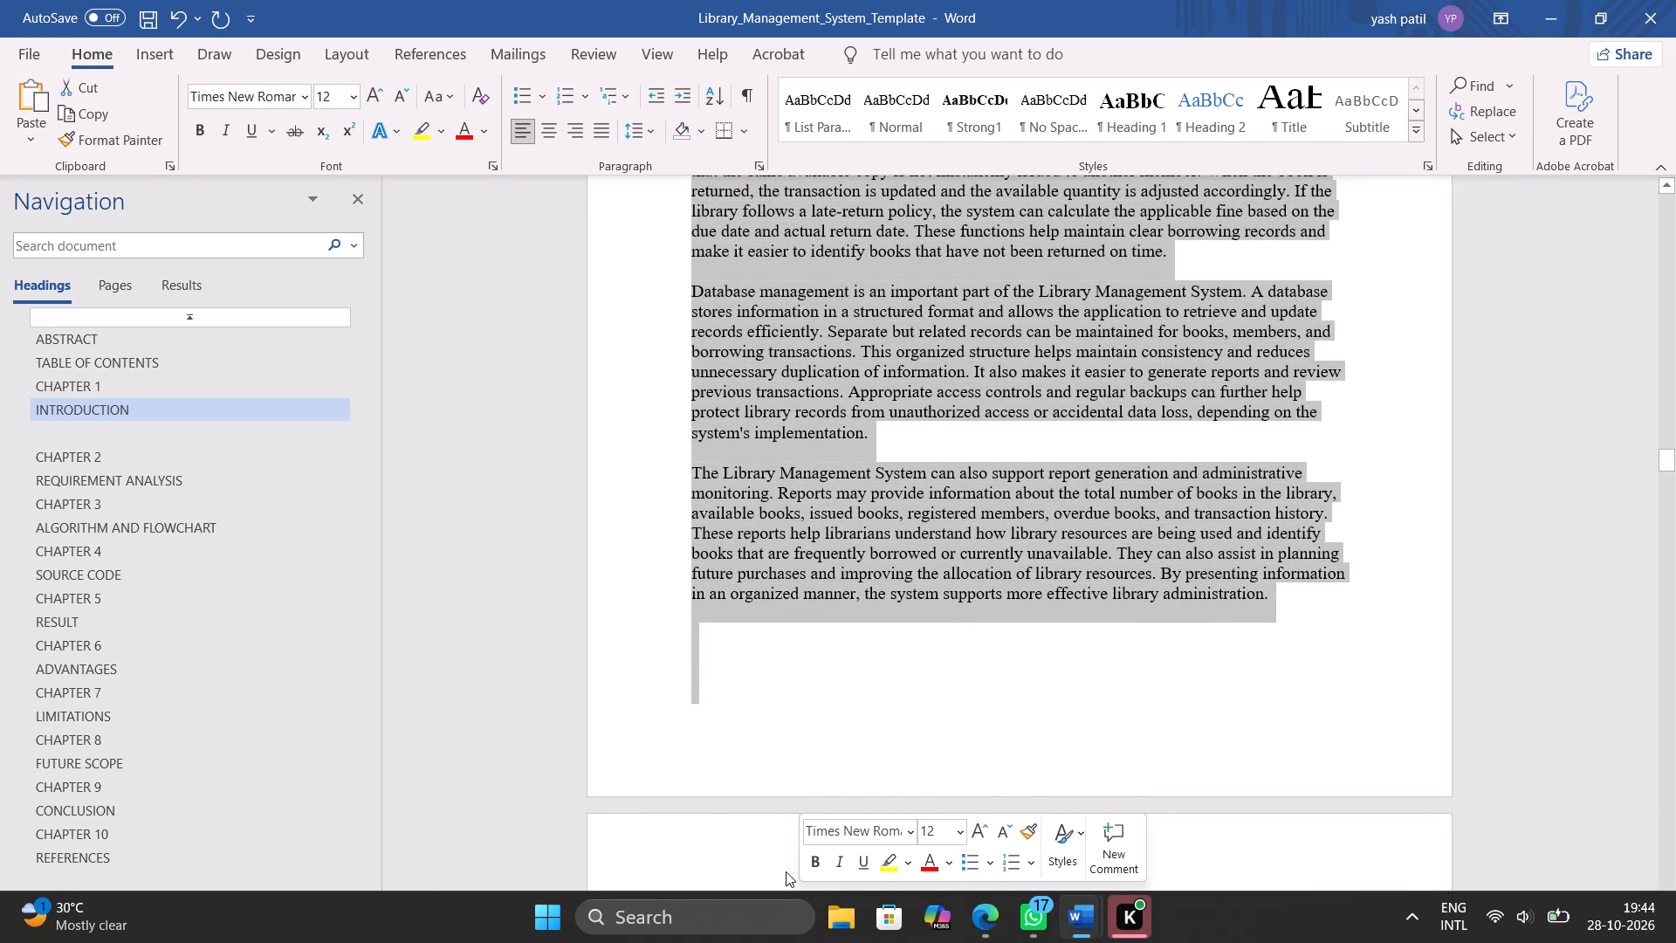
key(BackSpace)
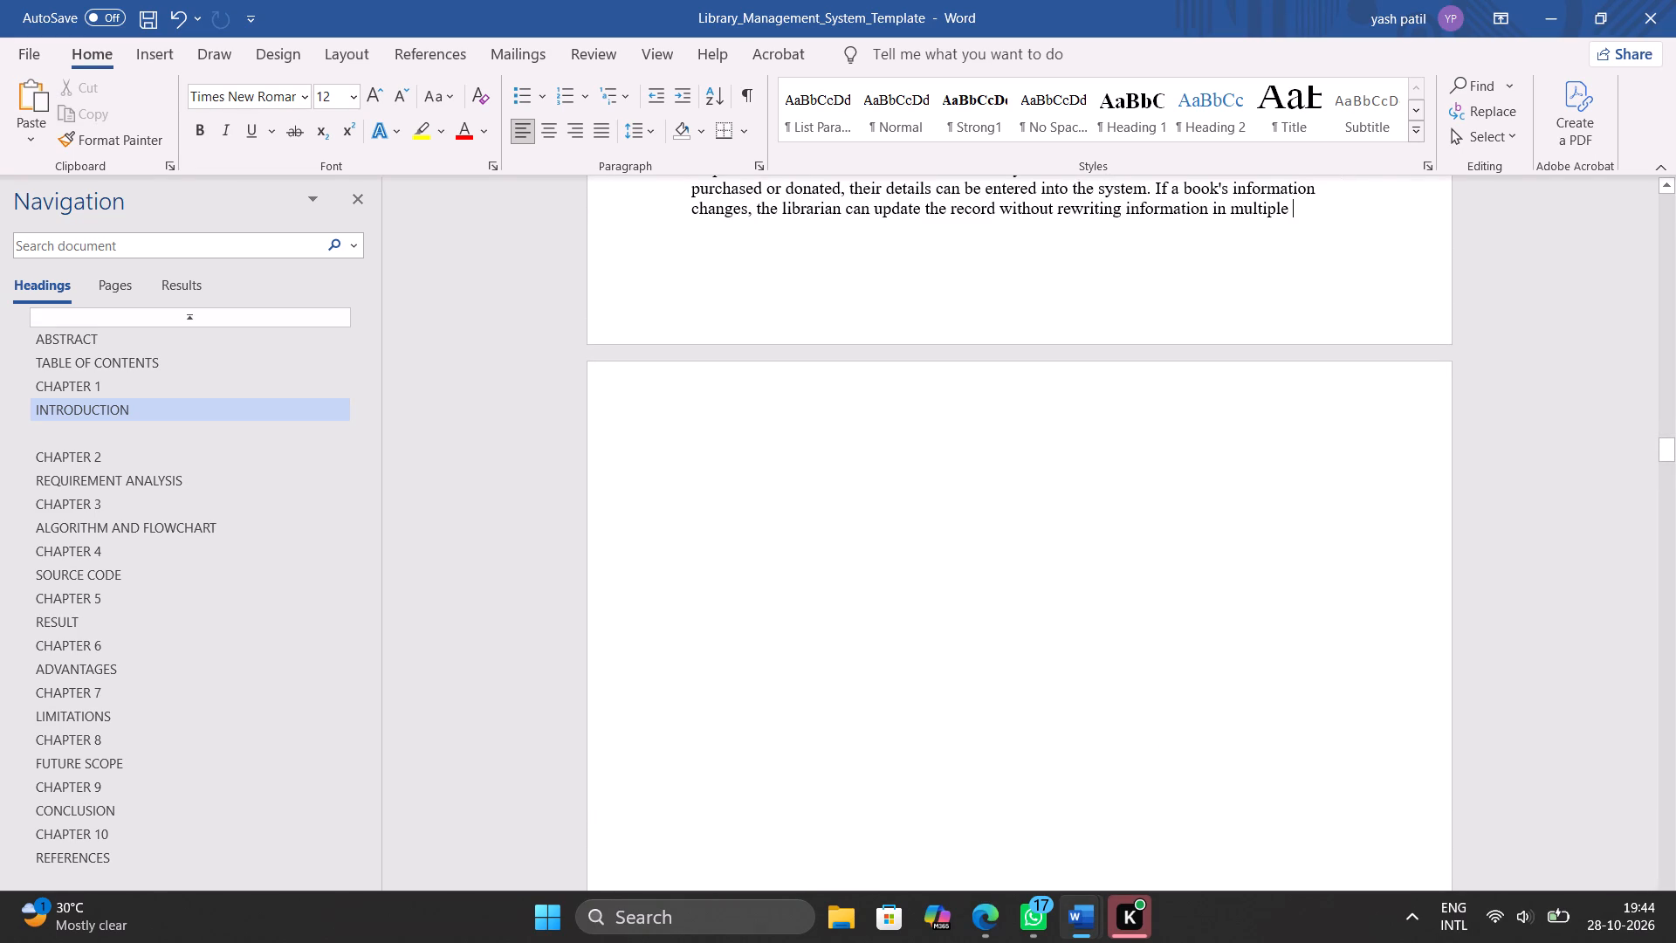
Examine the shortened introduction and the empty pages between it and the CHAPTER 2 heading.
scroll(812, 621, up, 2)
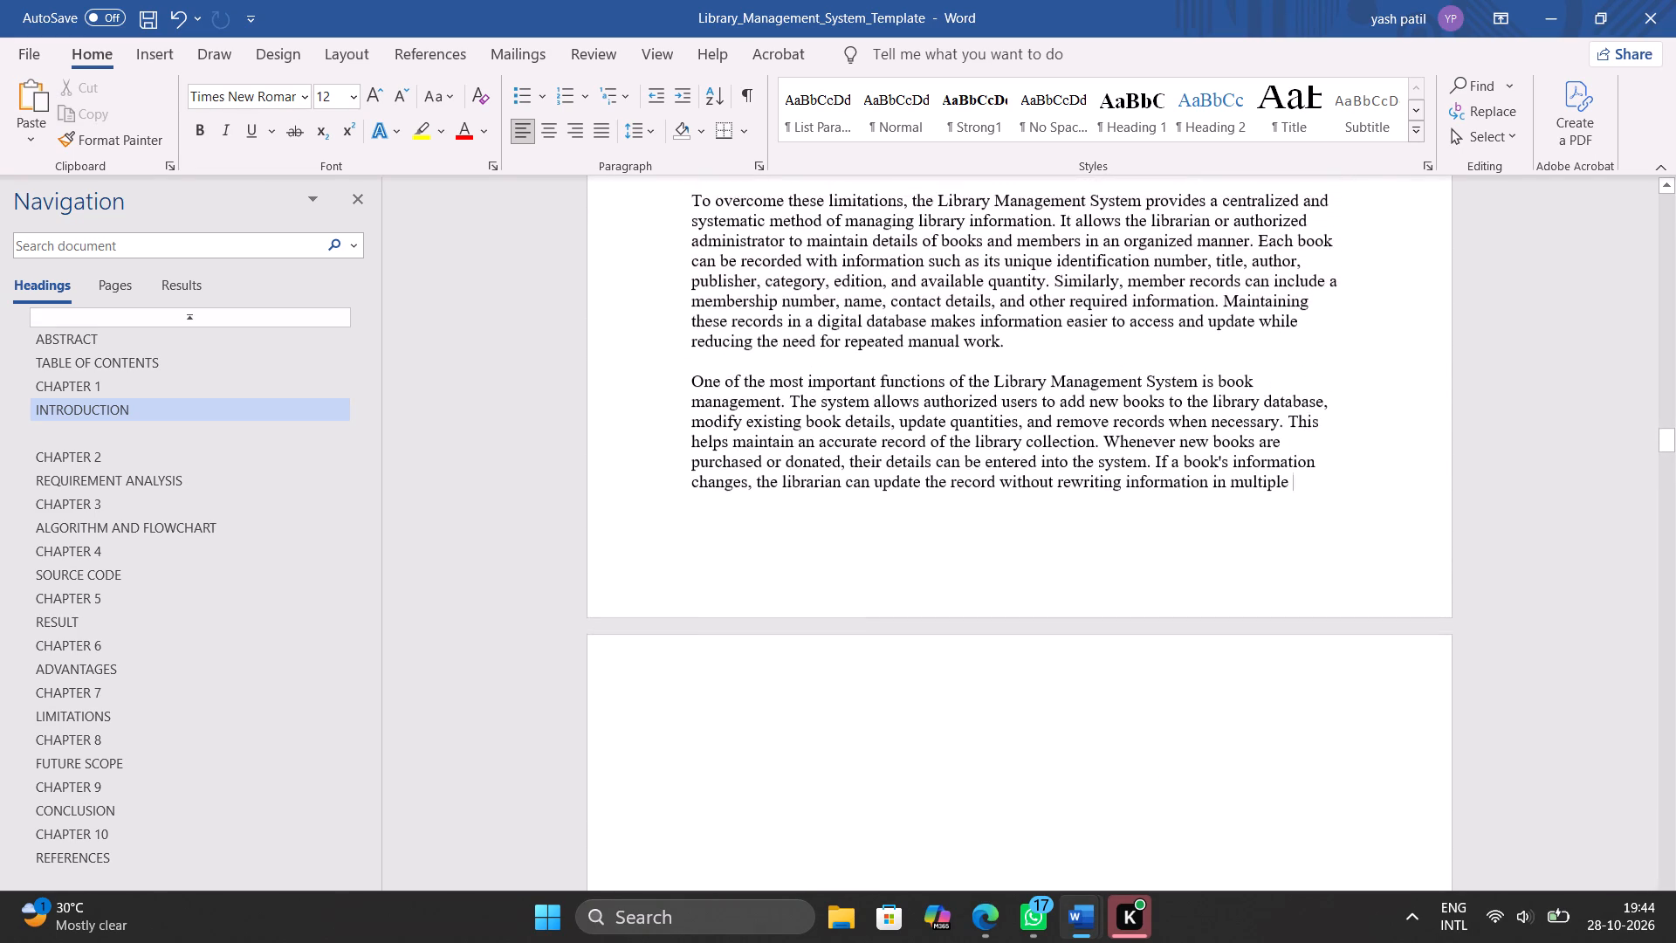
scroll(812, 621, up, 1)
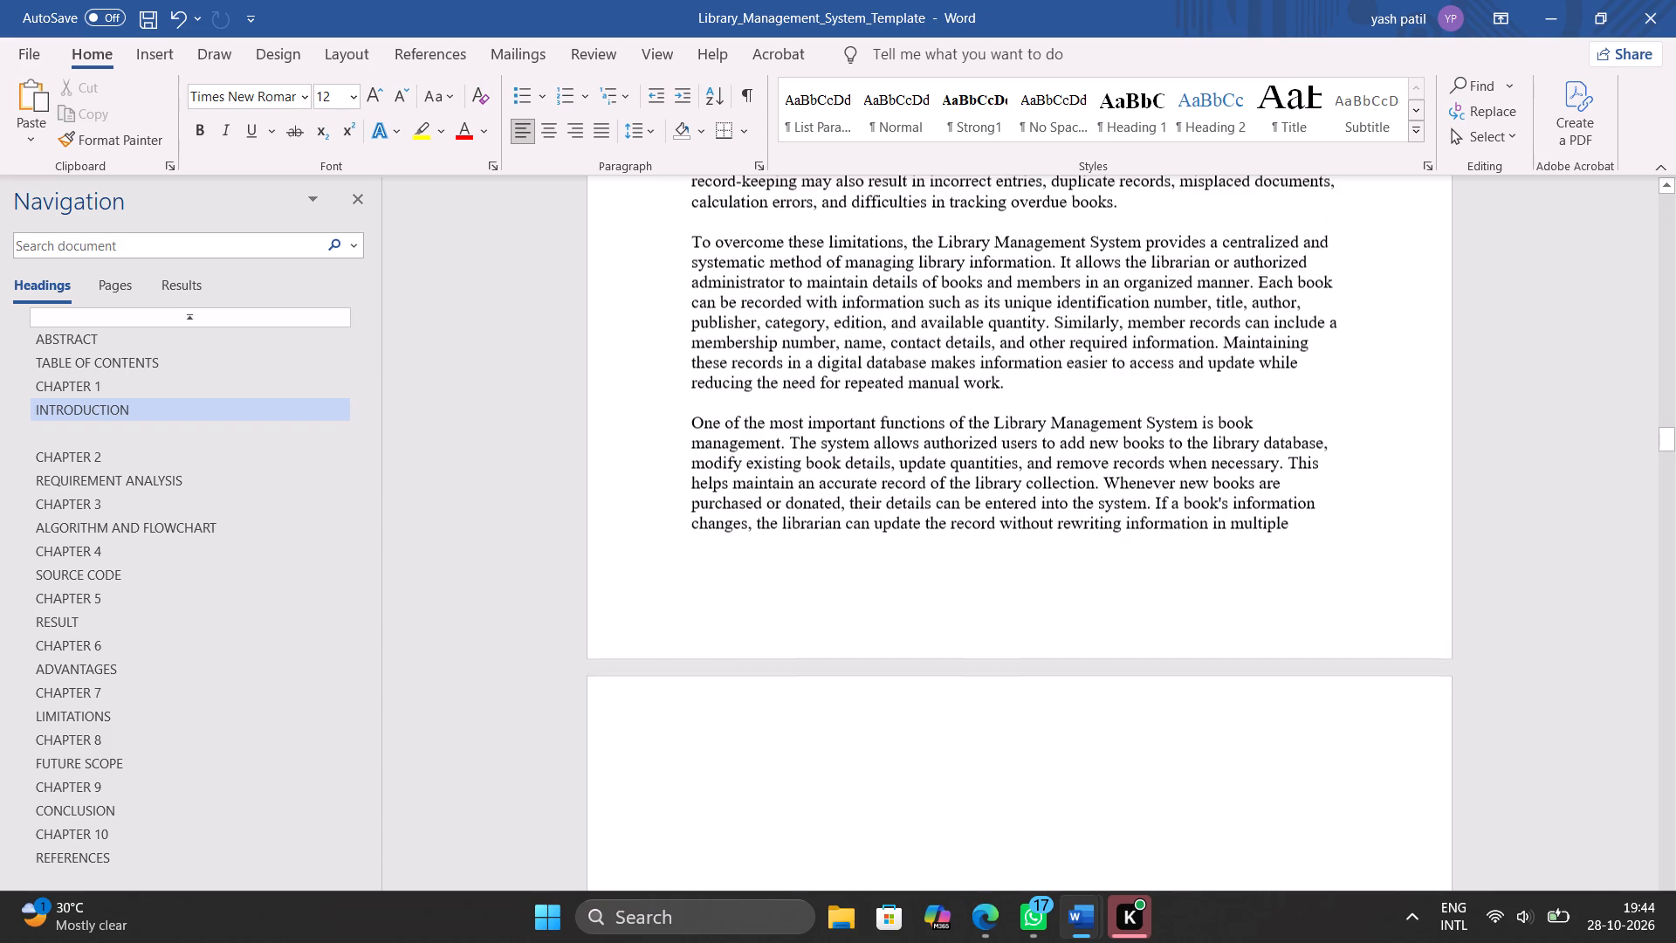
scroll(812, 621, up, 3)
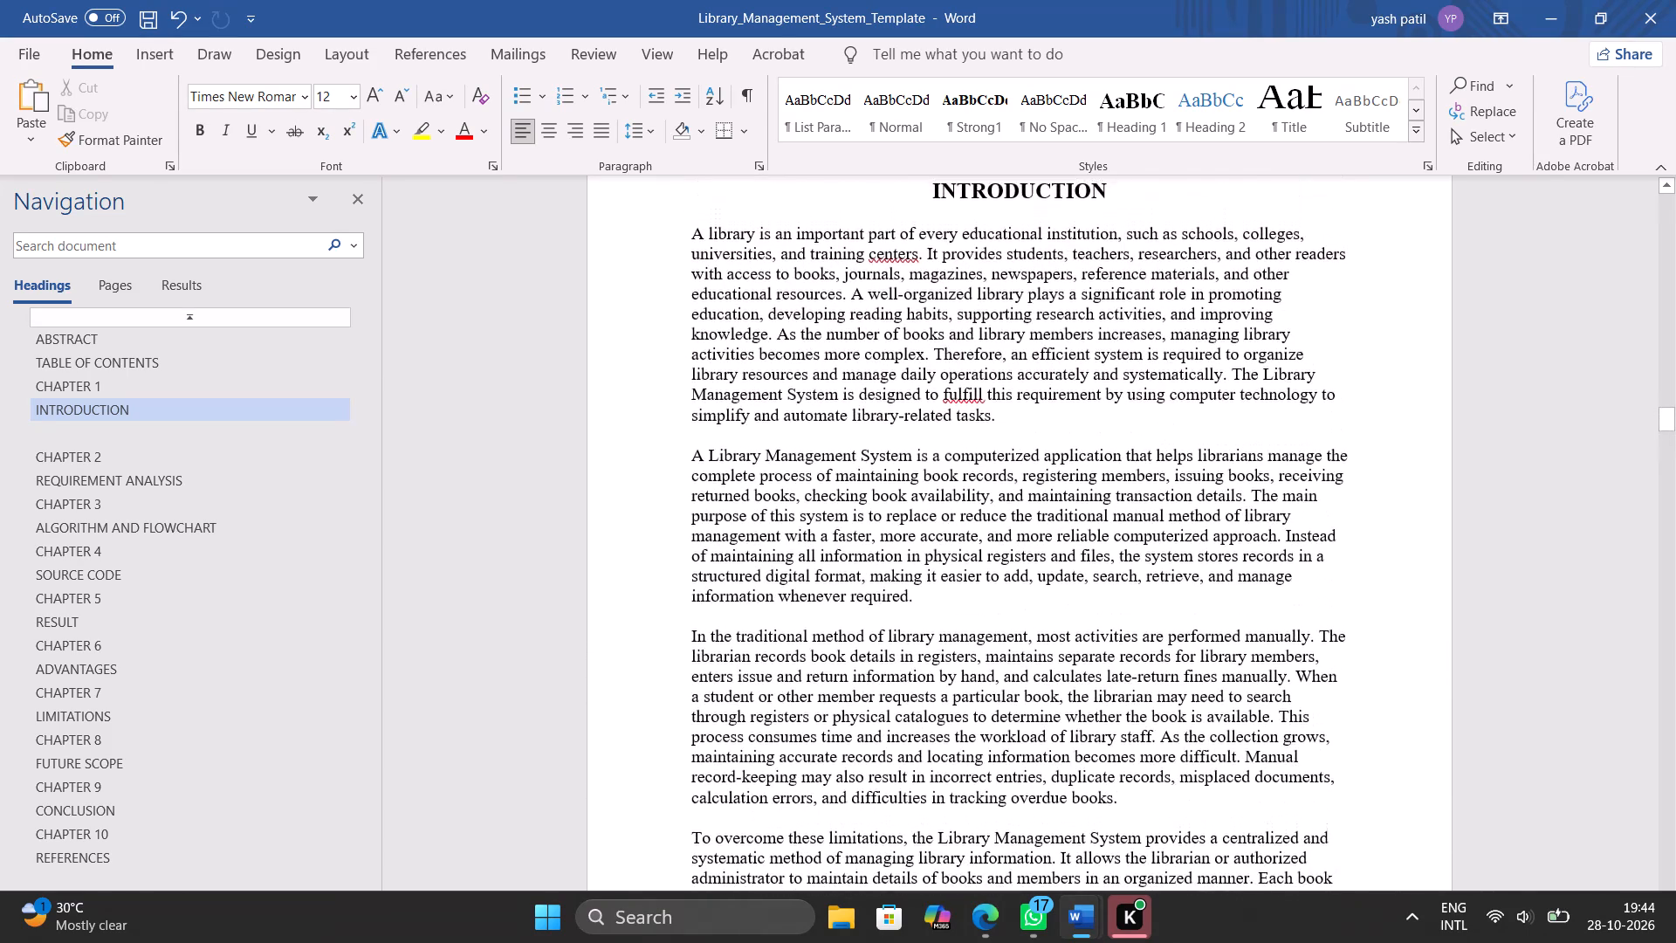
scroll(812, 621, down, 7)
scroll(812, 621, up, 1)
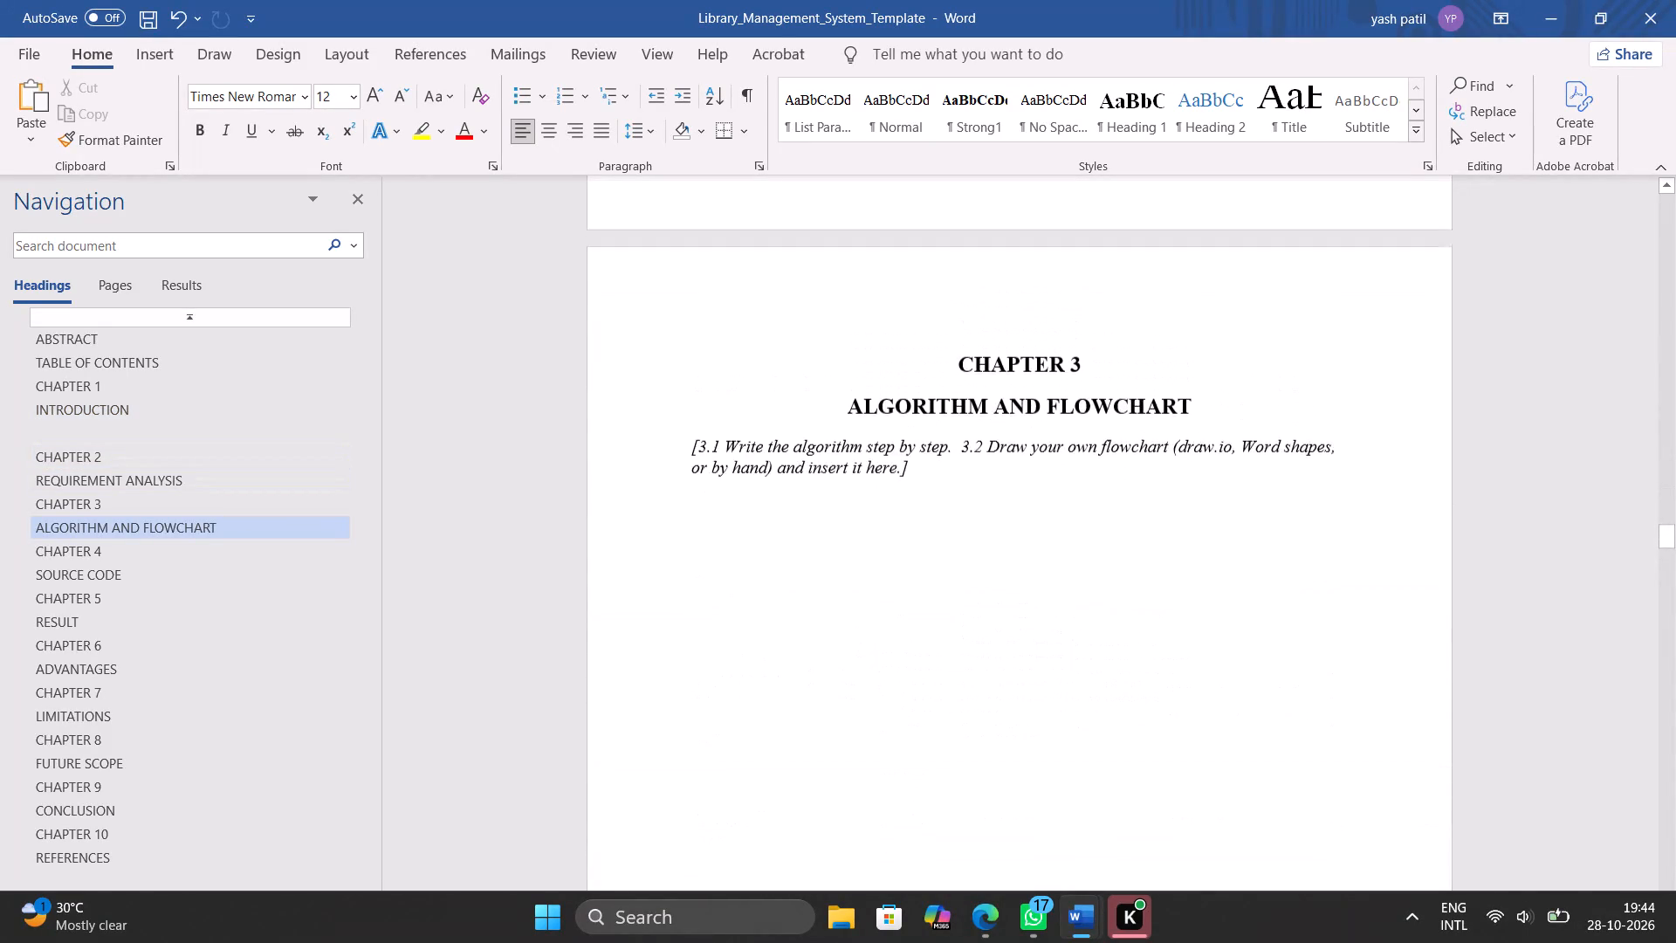
scroll(812, 621, up, 3)
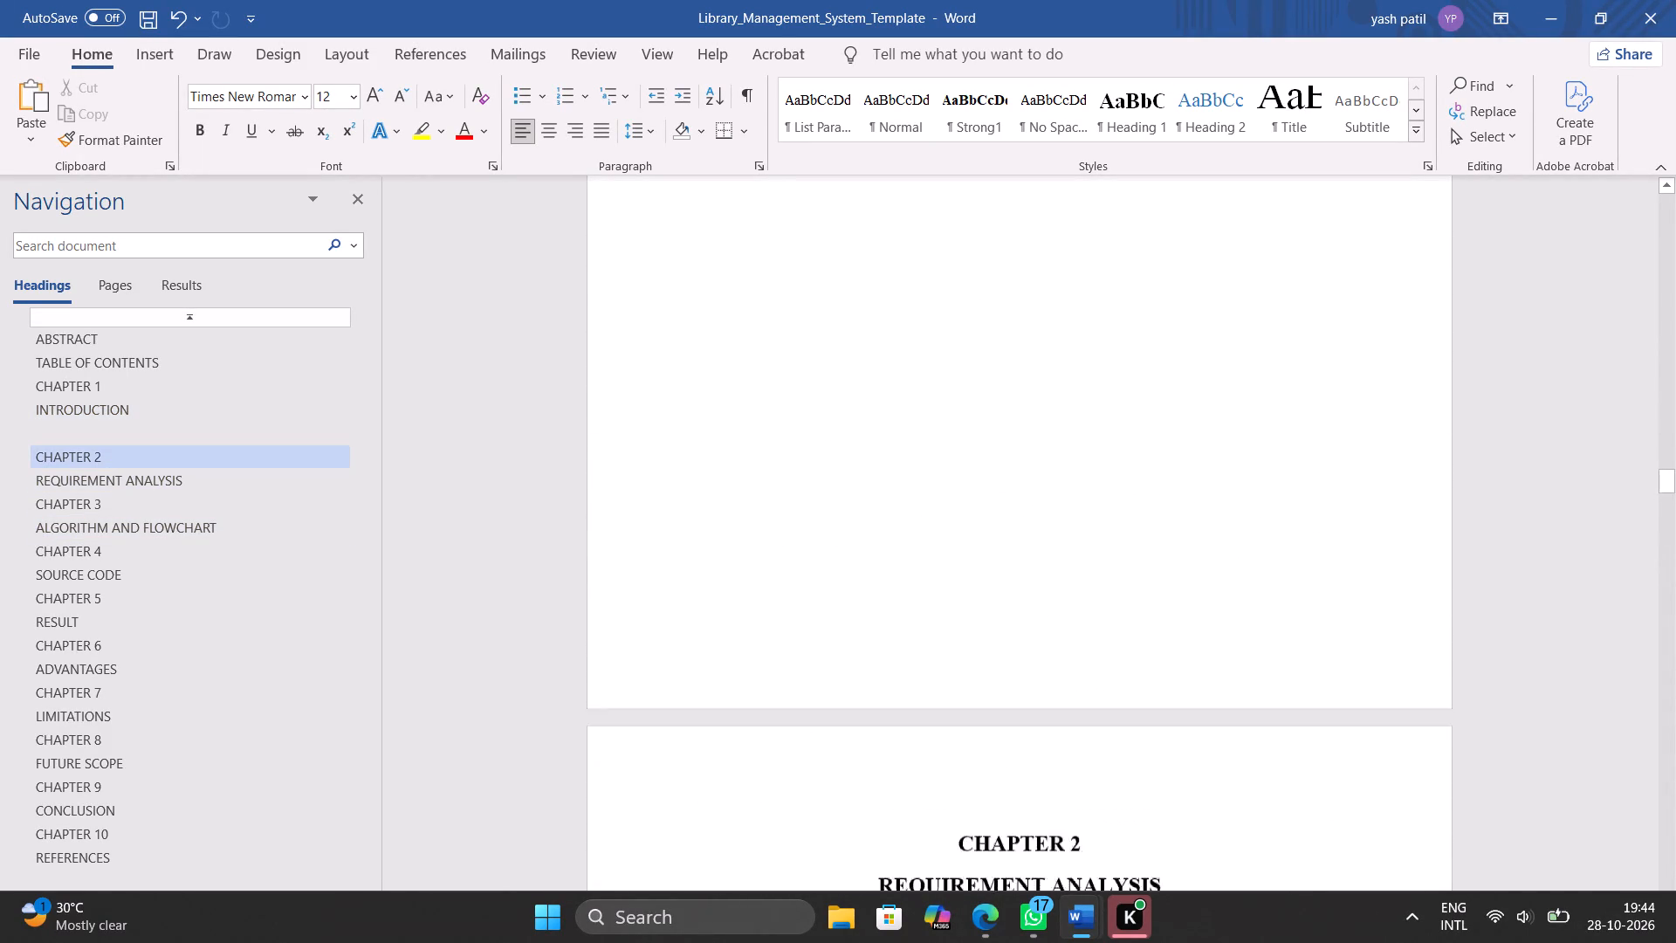
scroll(812, 621, up, 3)
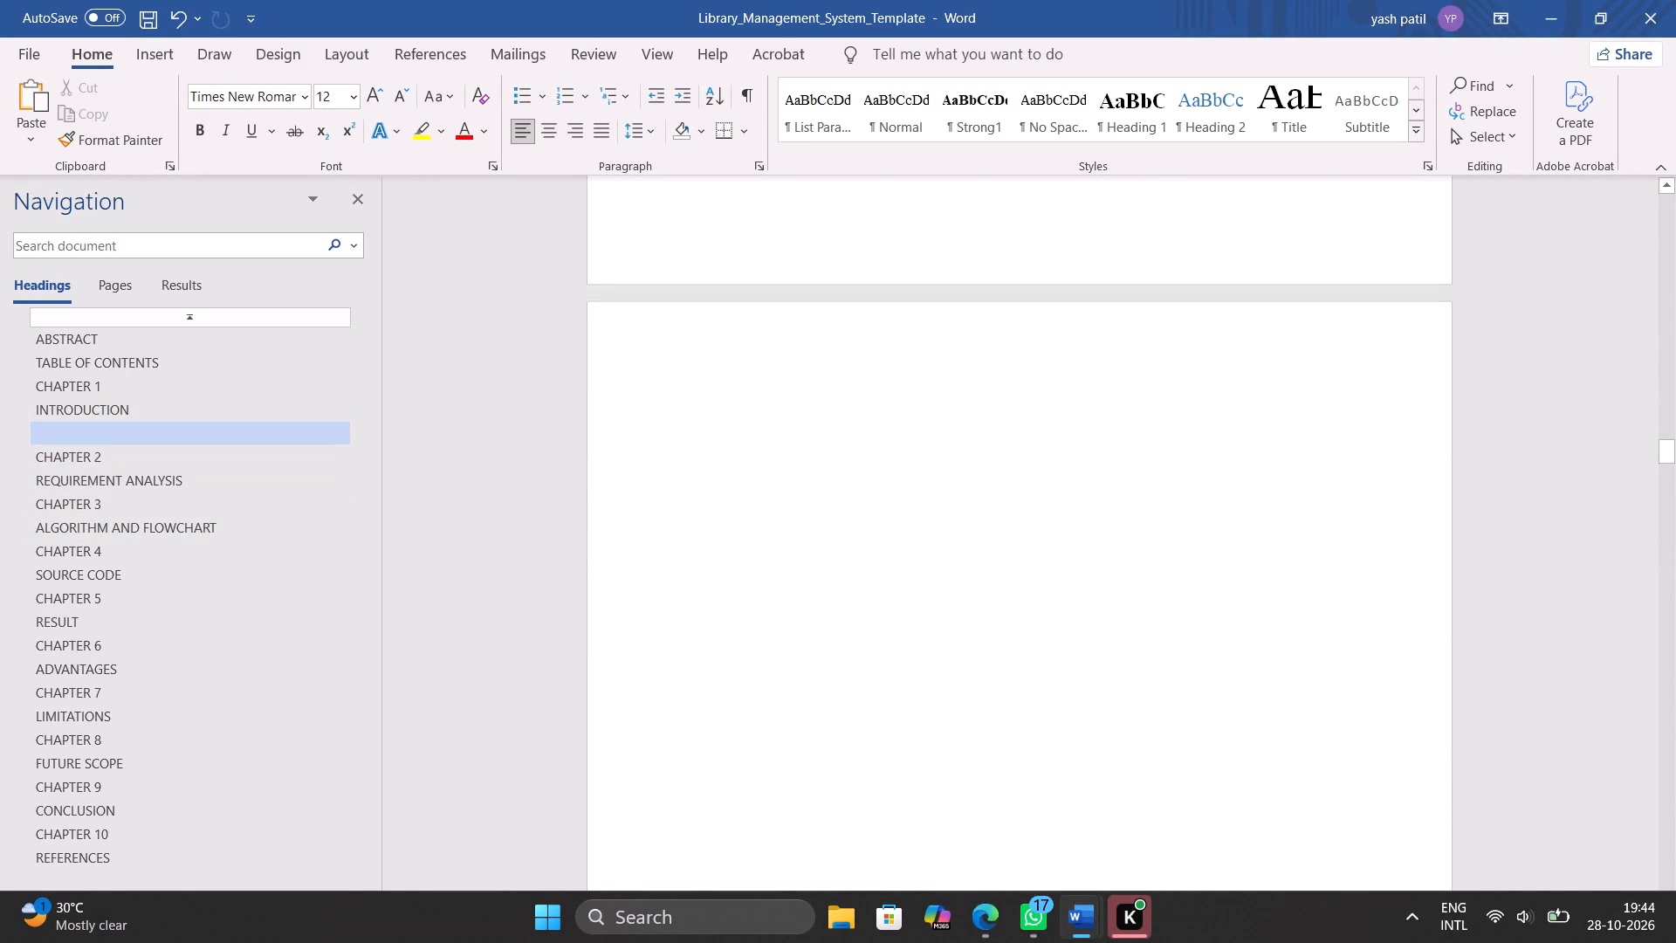
scroll(812, 621, up, 2)
scroll(812, 621, down, 2)
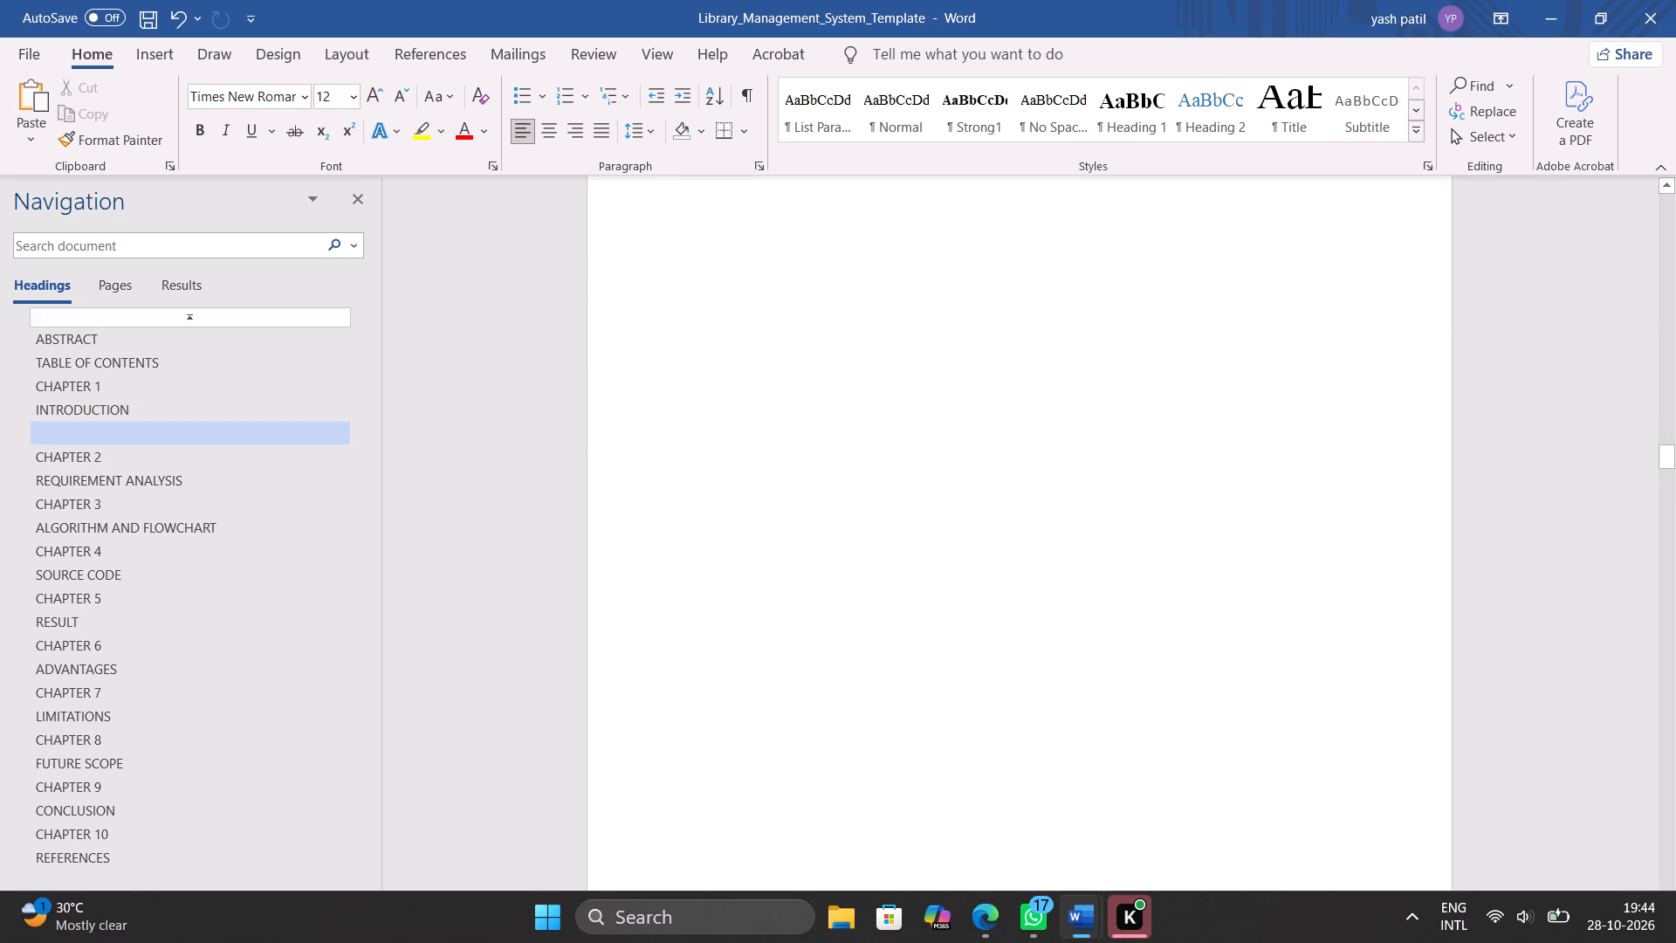
click(785, 432)
scroll(781, 437, up, 2)
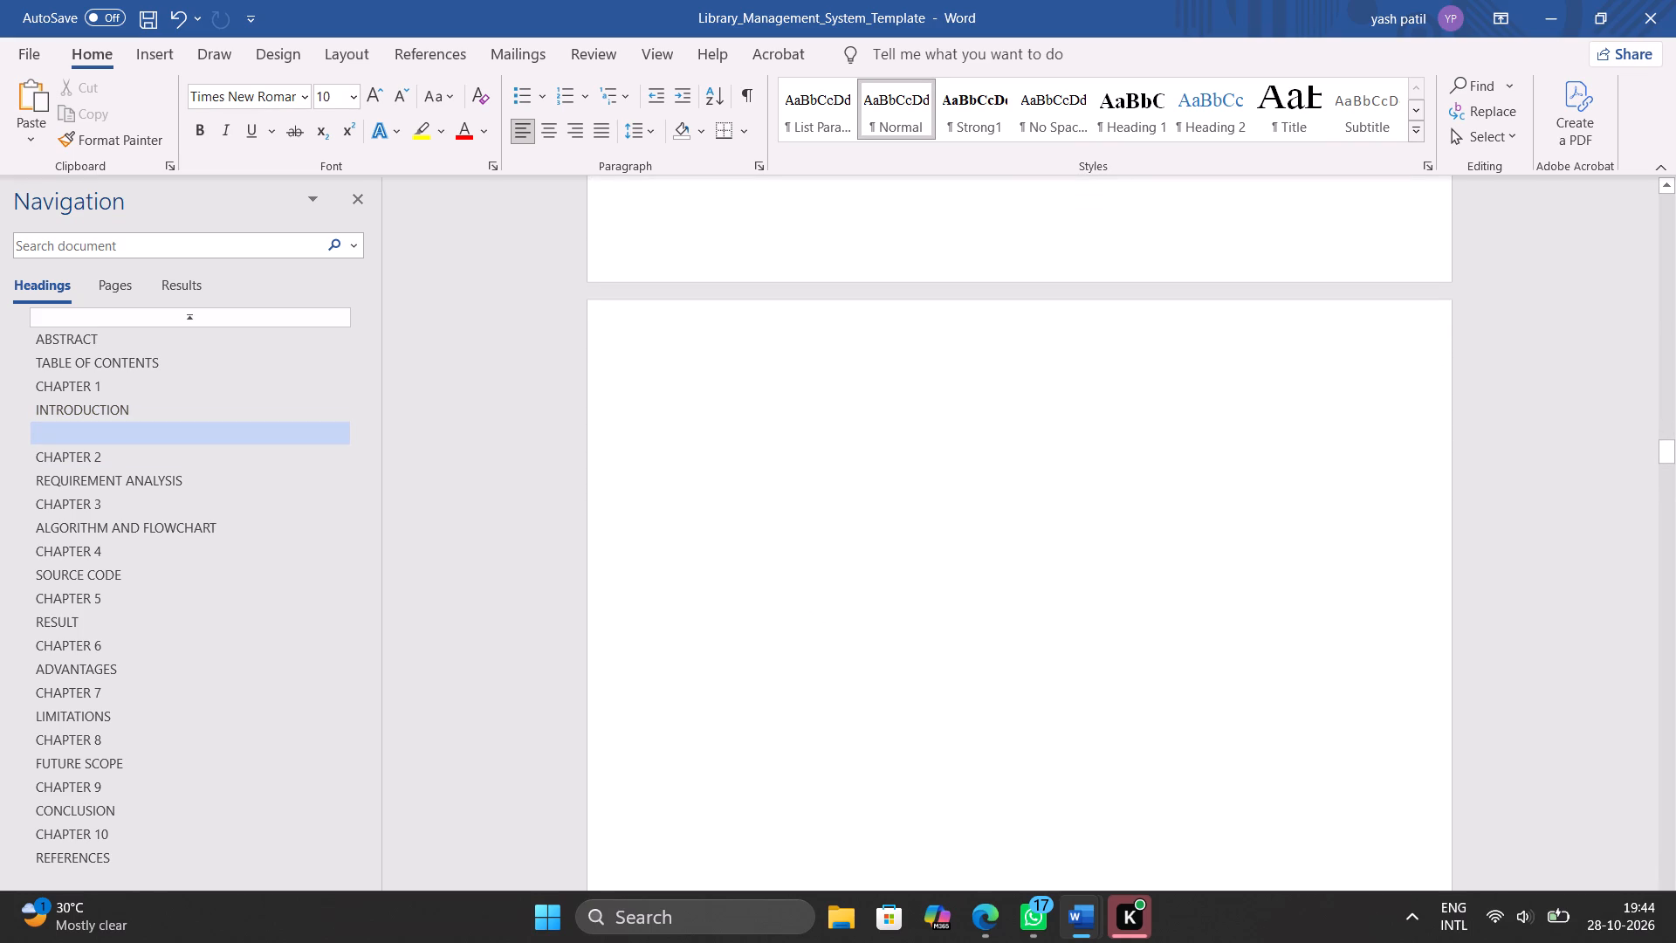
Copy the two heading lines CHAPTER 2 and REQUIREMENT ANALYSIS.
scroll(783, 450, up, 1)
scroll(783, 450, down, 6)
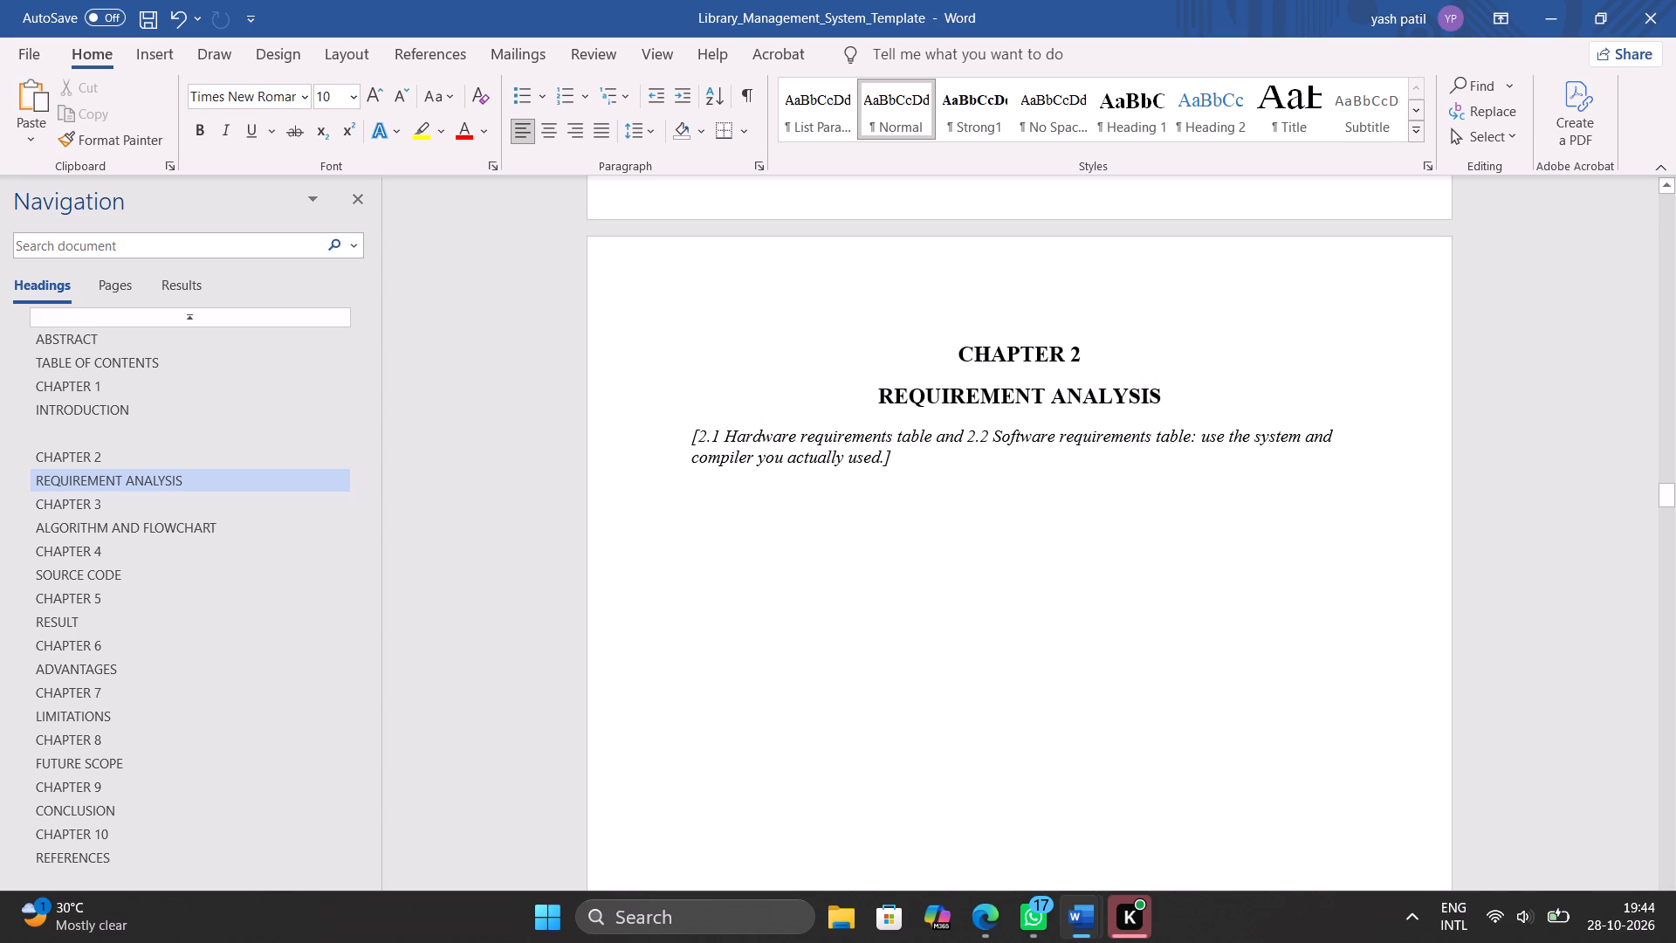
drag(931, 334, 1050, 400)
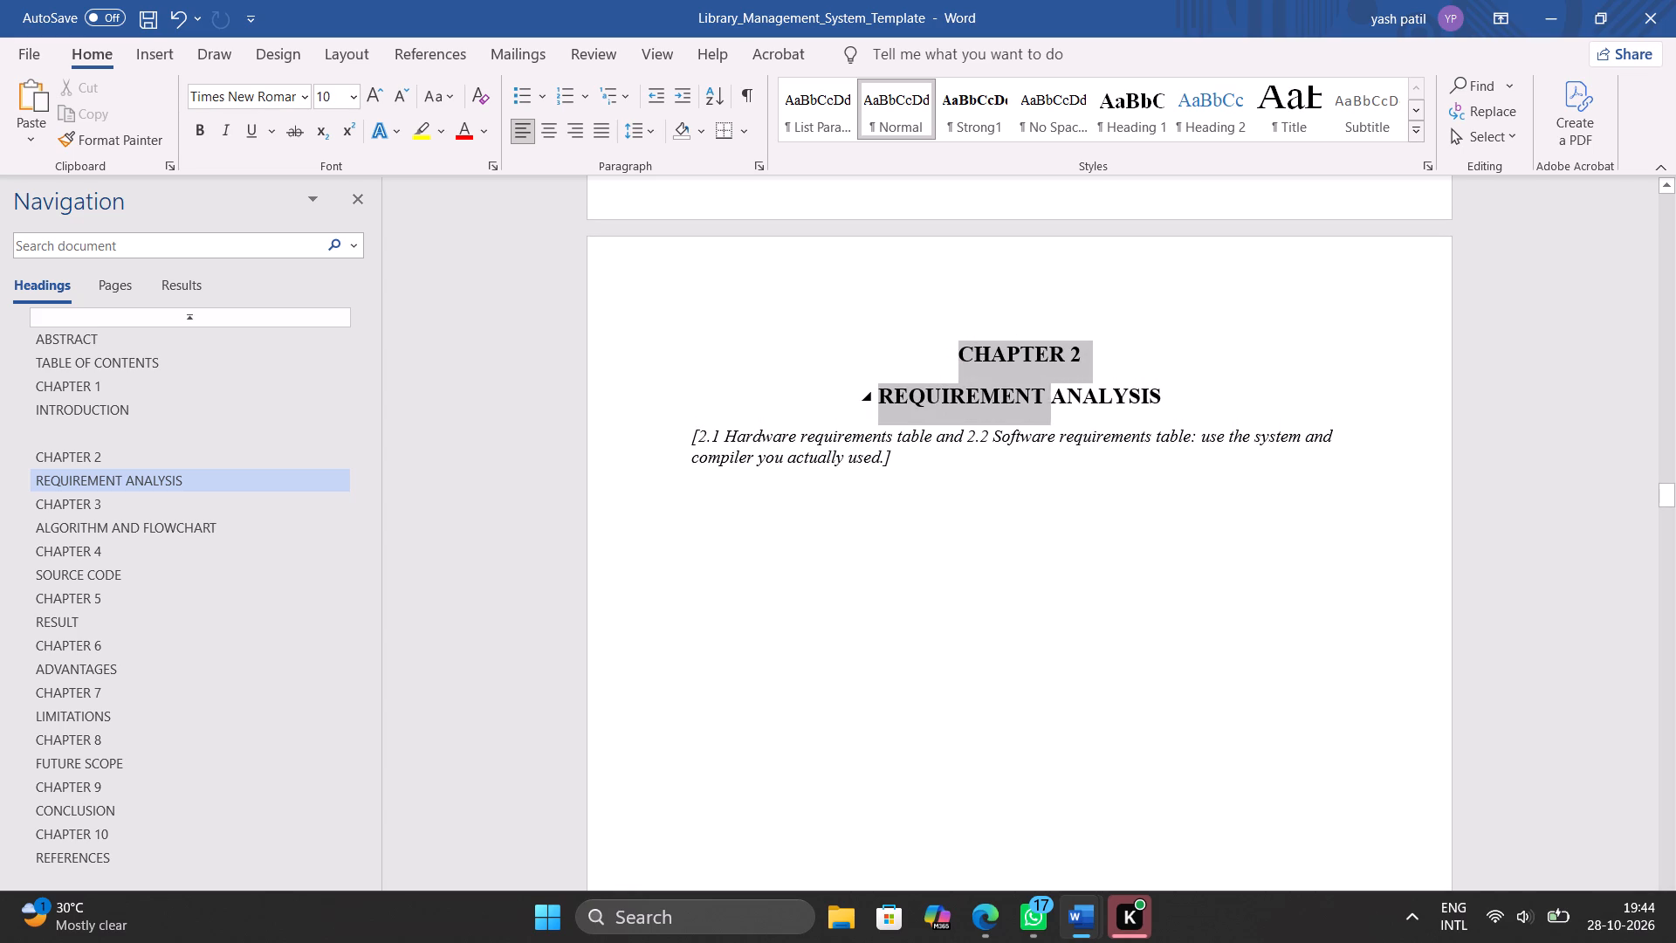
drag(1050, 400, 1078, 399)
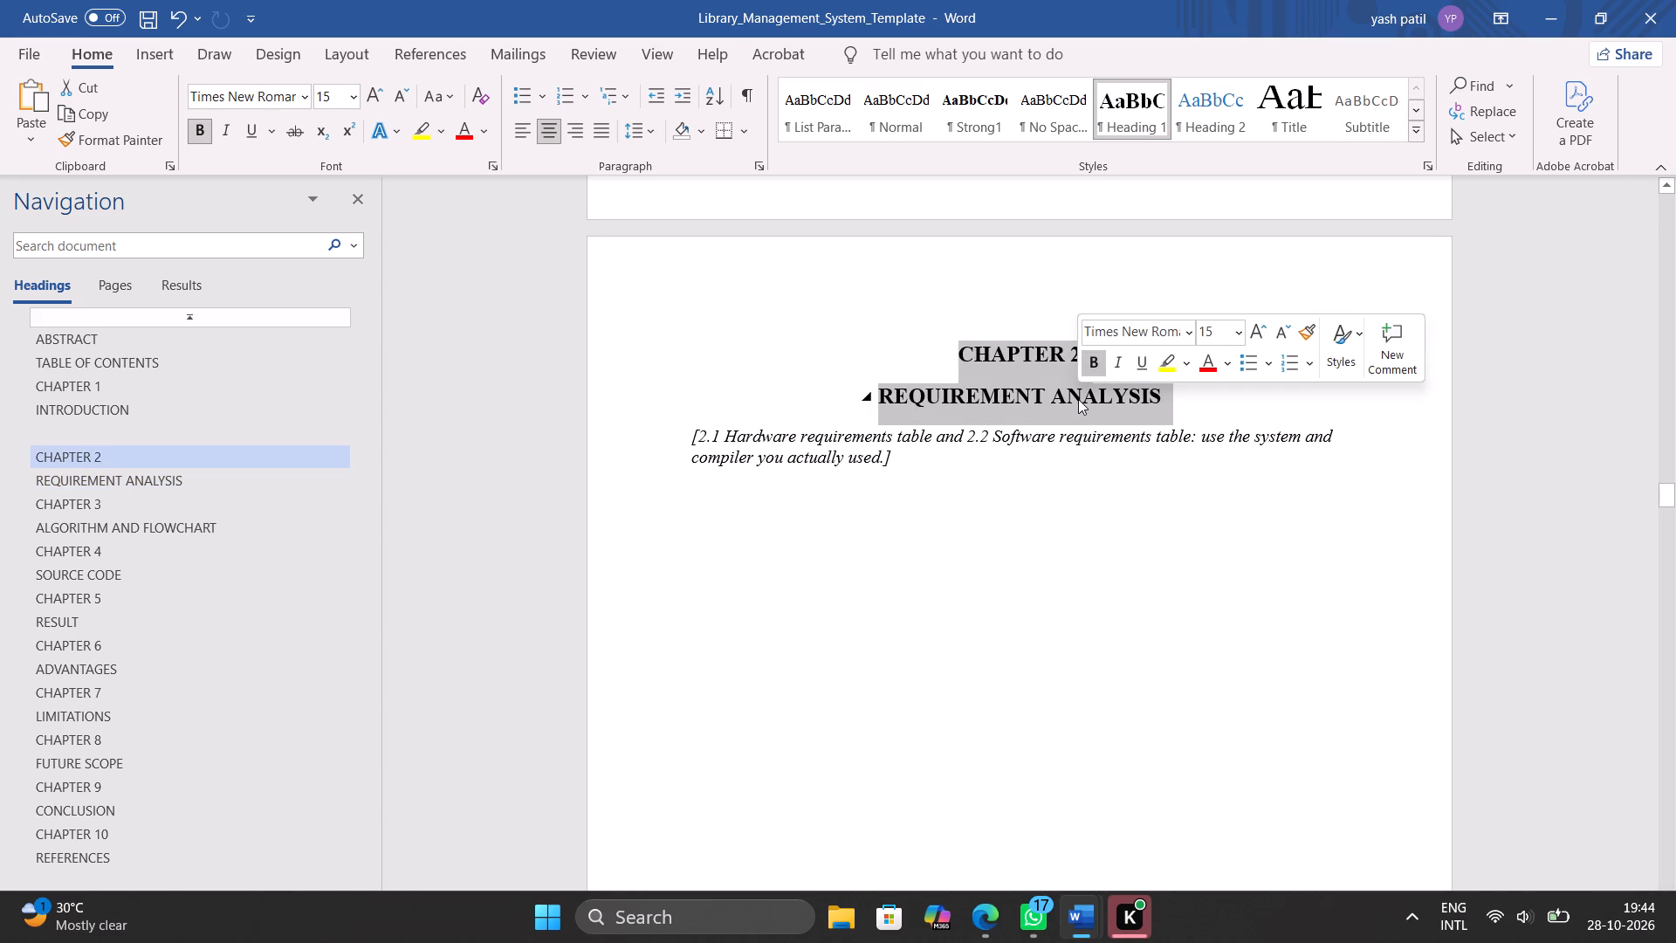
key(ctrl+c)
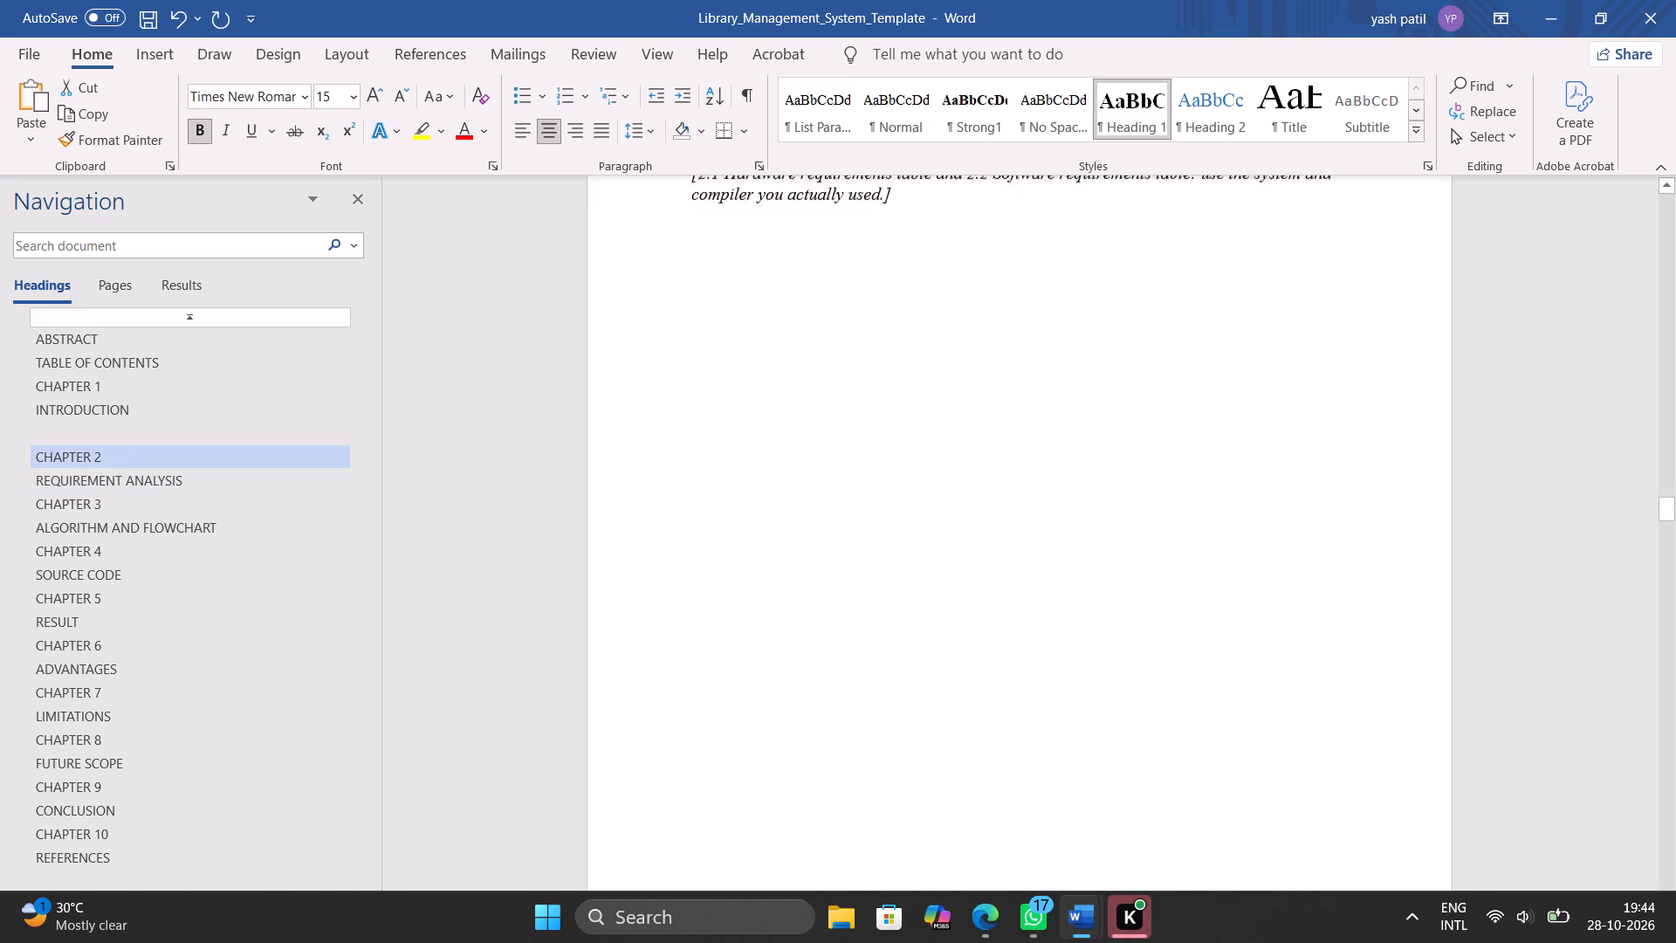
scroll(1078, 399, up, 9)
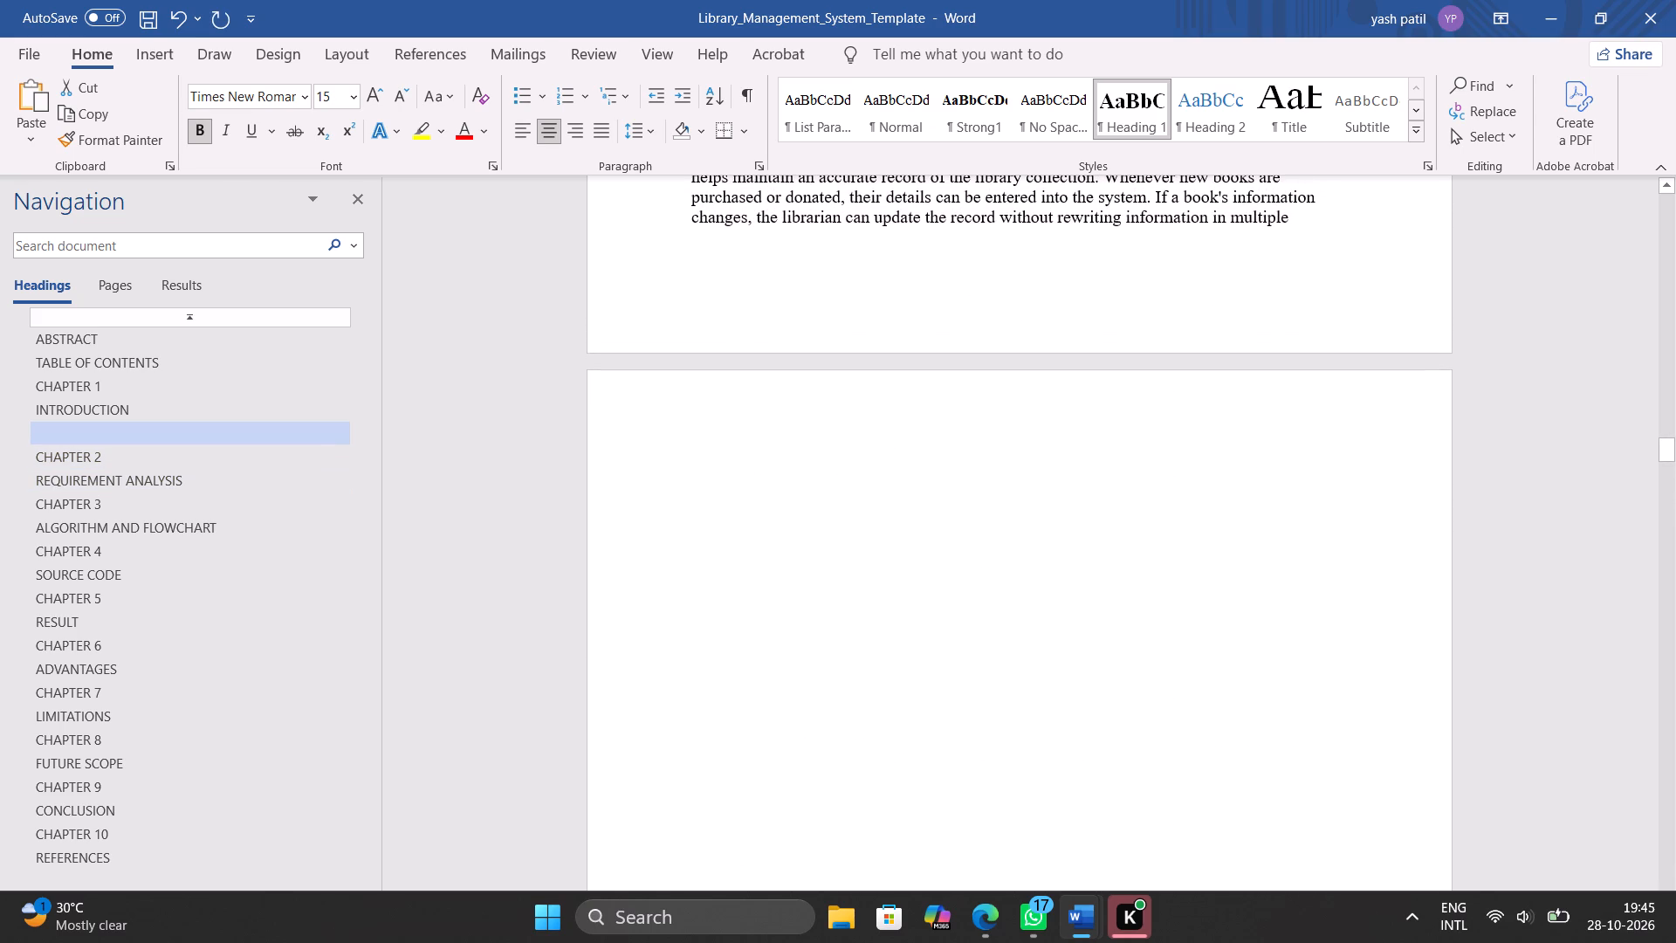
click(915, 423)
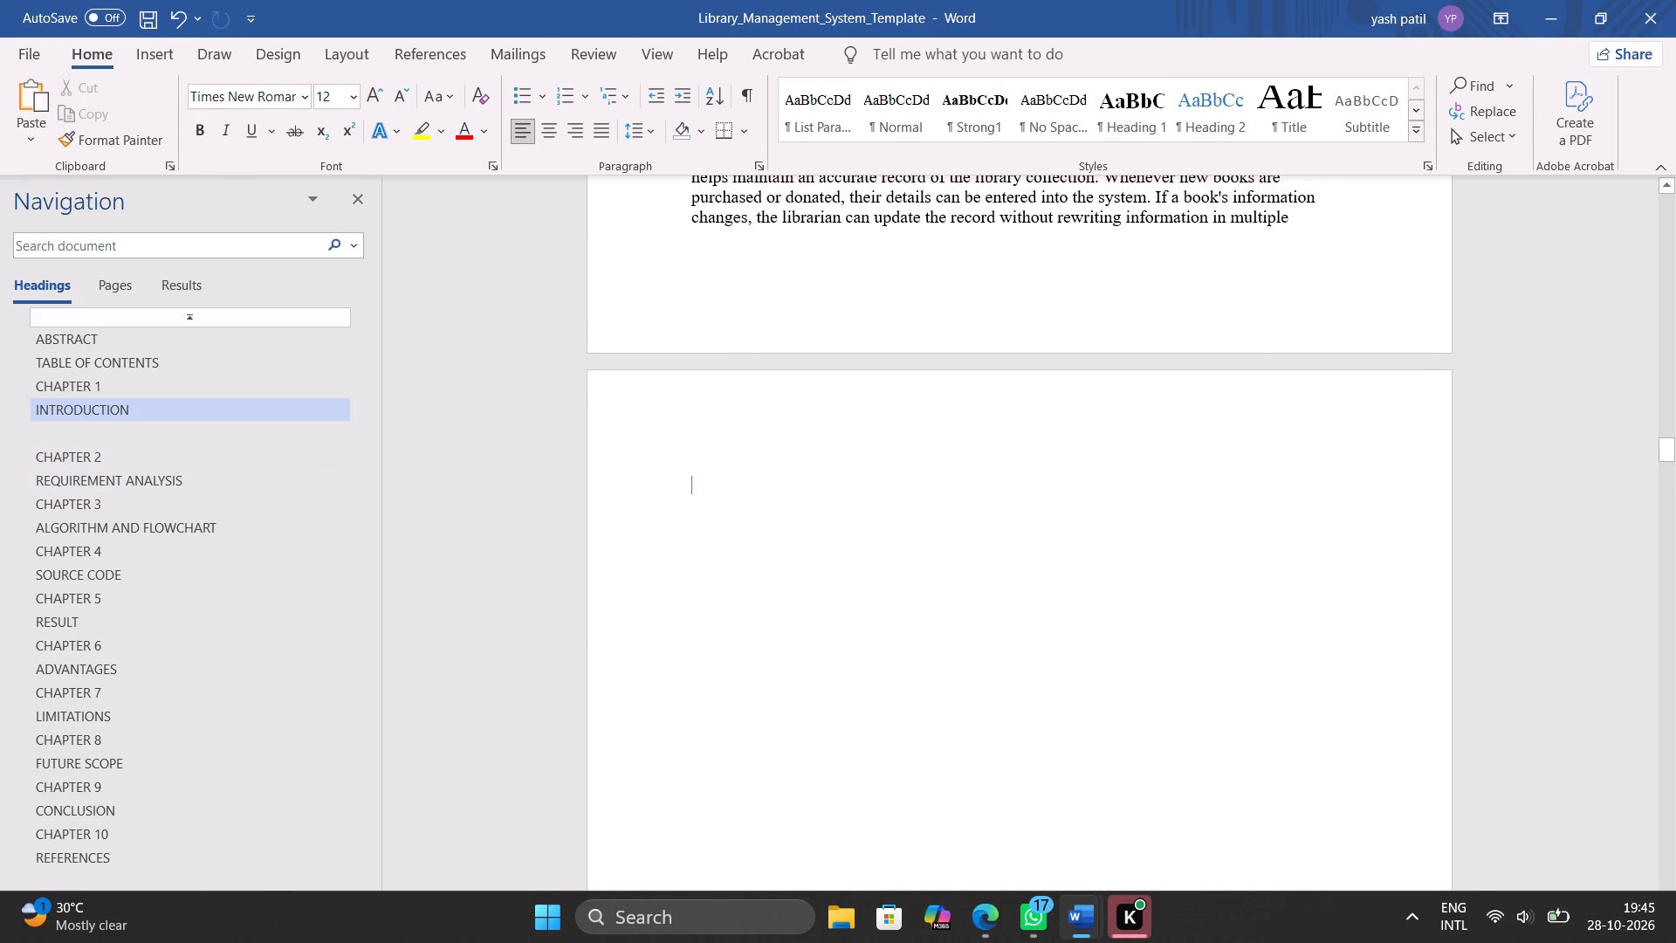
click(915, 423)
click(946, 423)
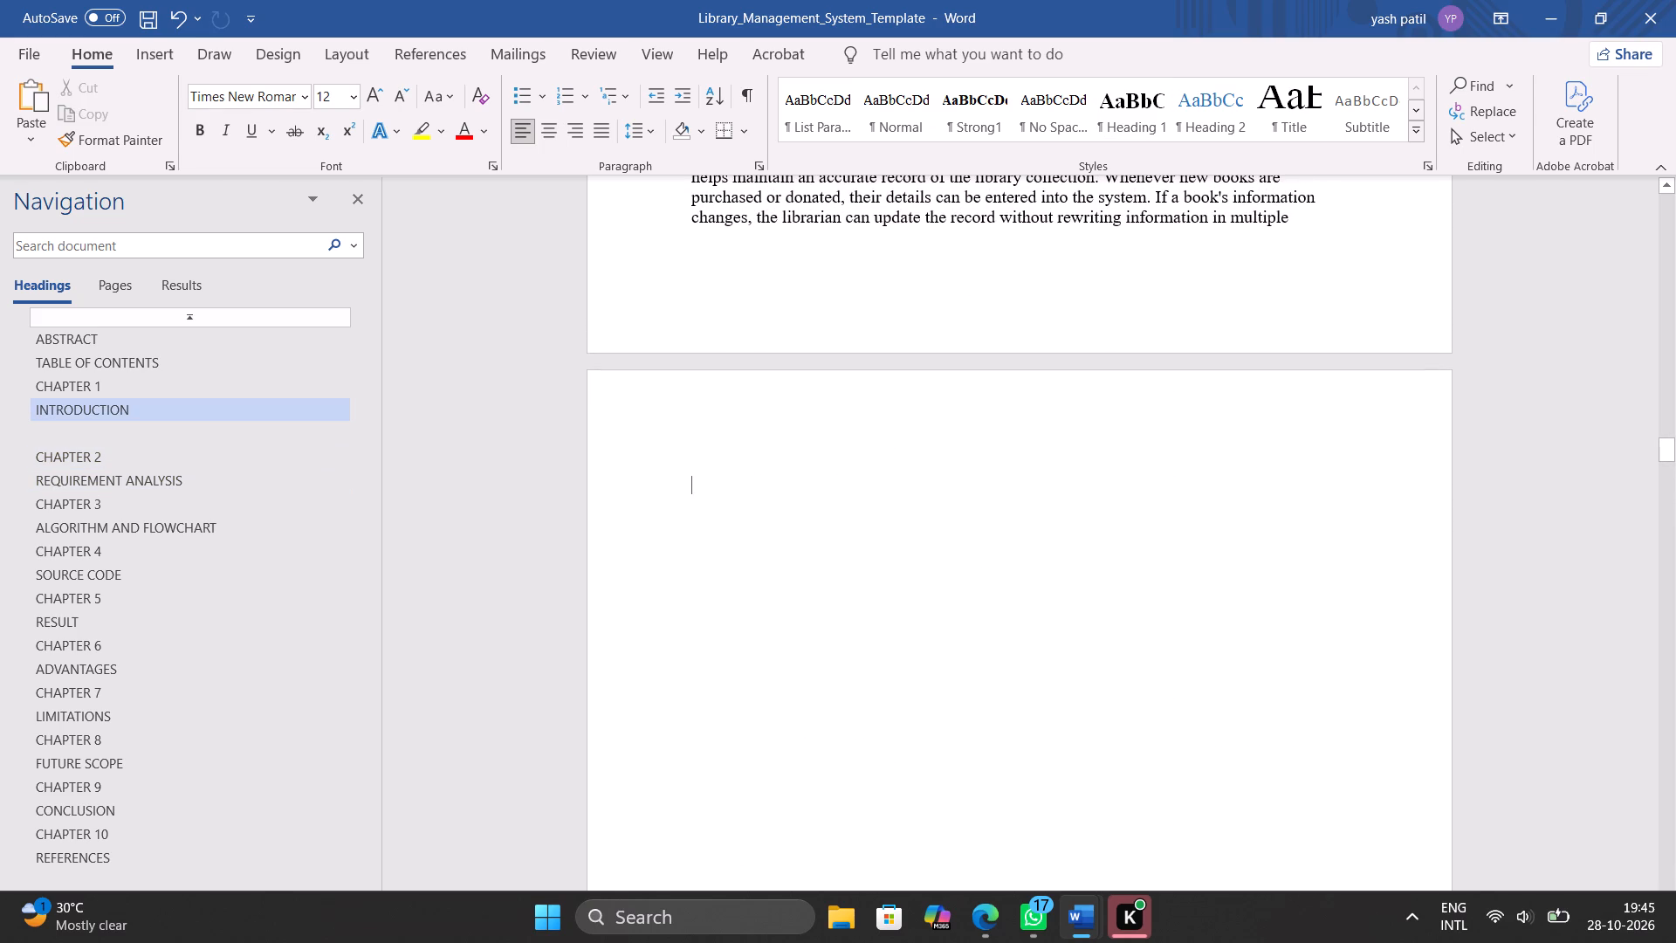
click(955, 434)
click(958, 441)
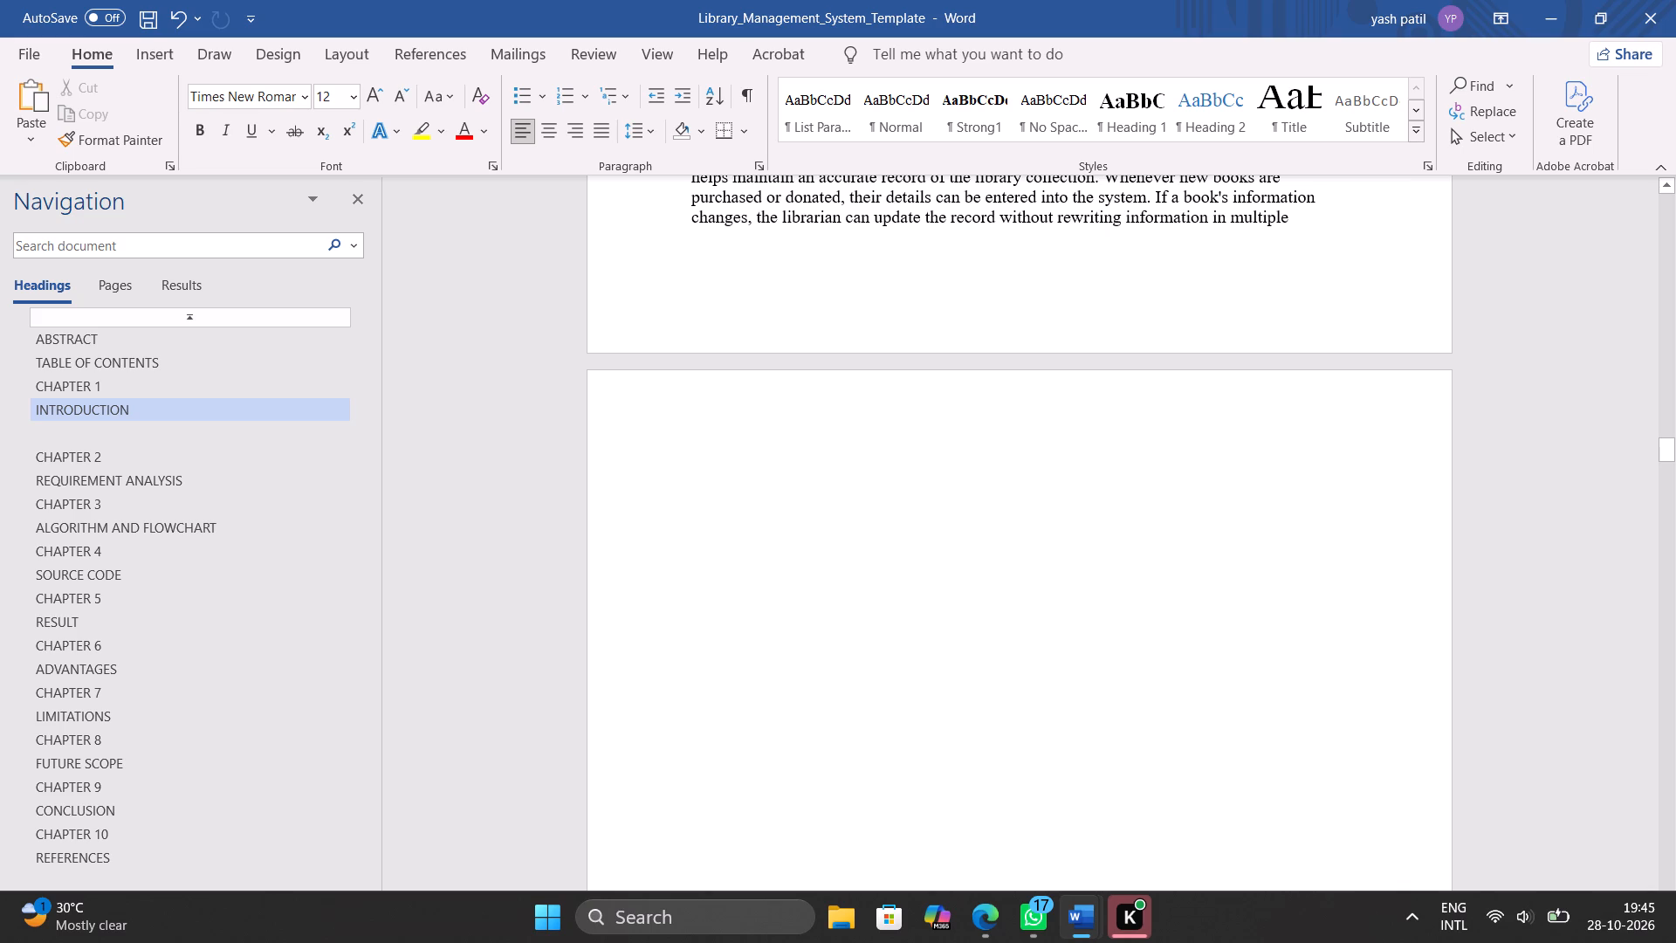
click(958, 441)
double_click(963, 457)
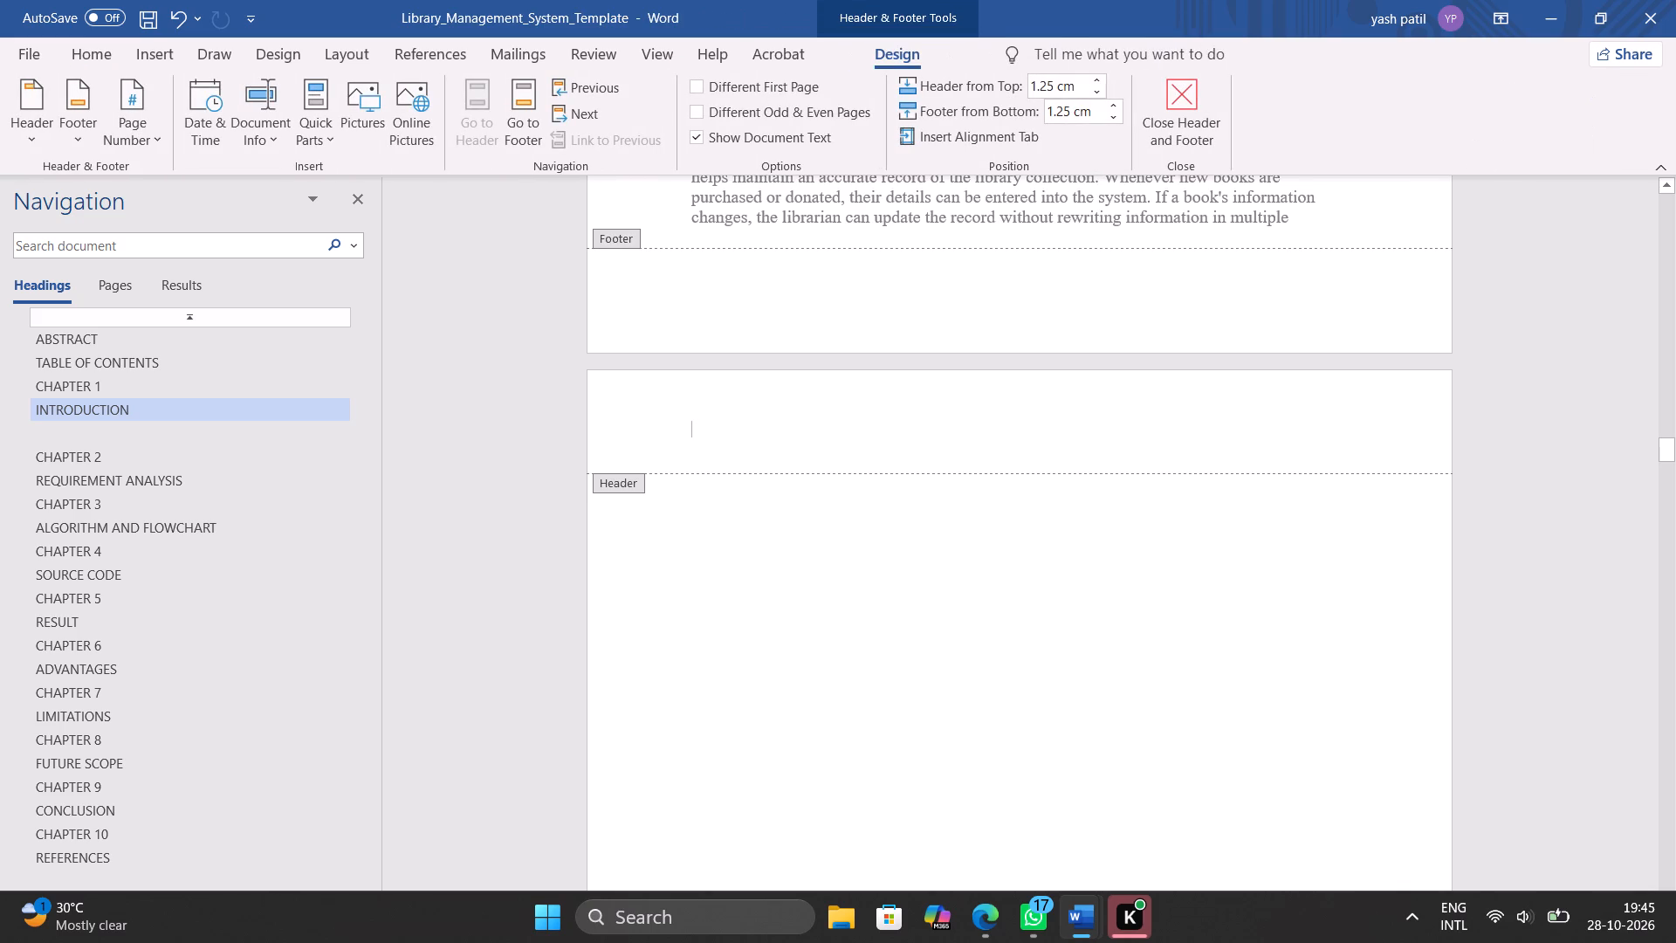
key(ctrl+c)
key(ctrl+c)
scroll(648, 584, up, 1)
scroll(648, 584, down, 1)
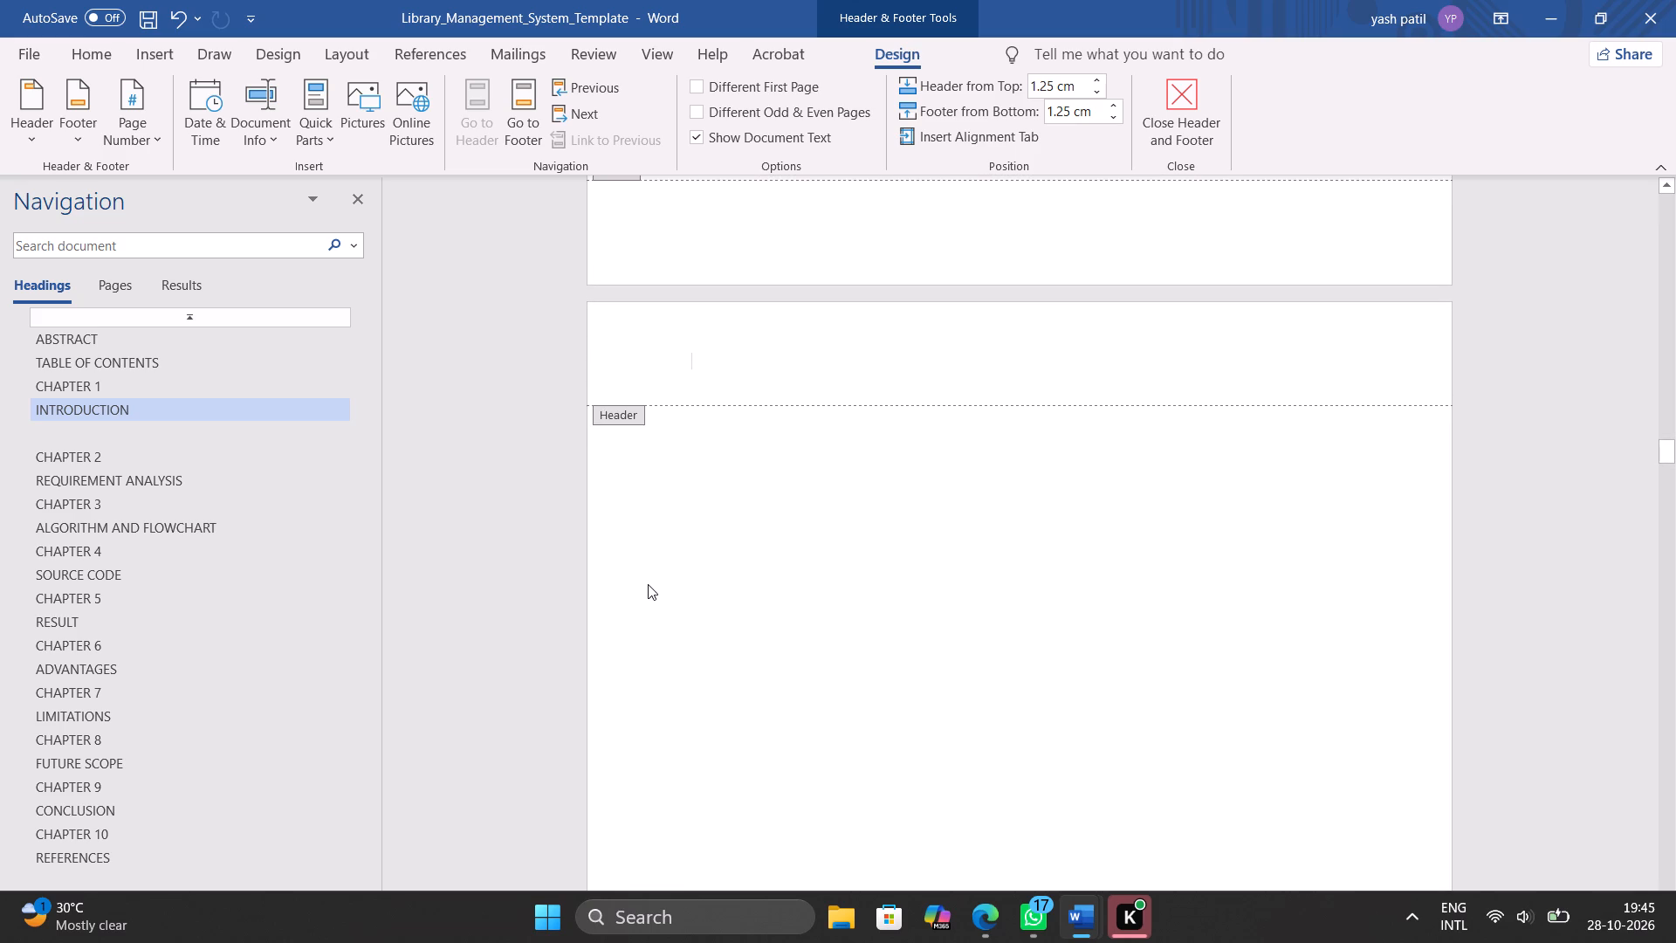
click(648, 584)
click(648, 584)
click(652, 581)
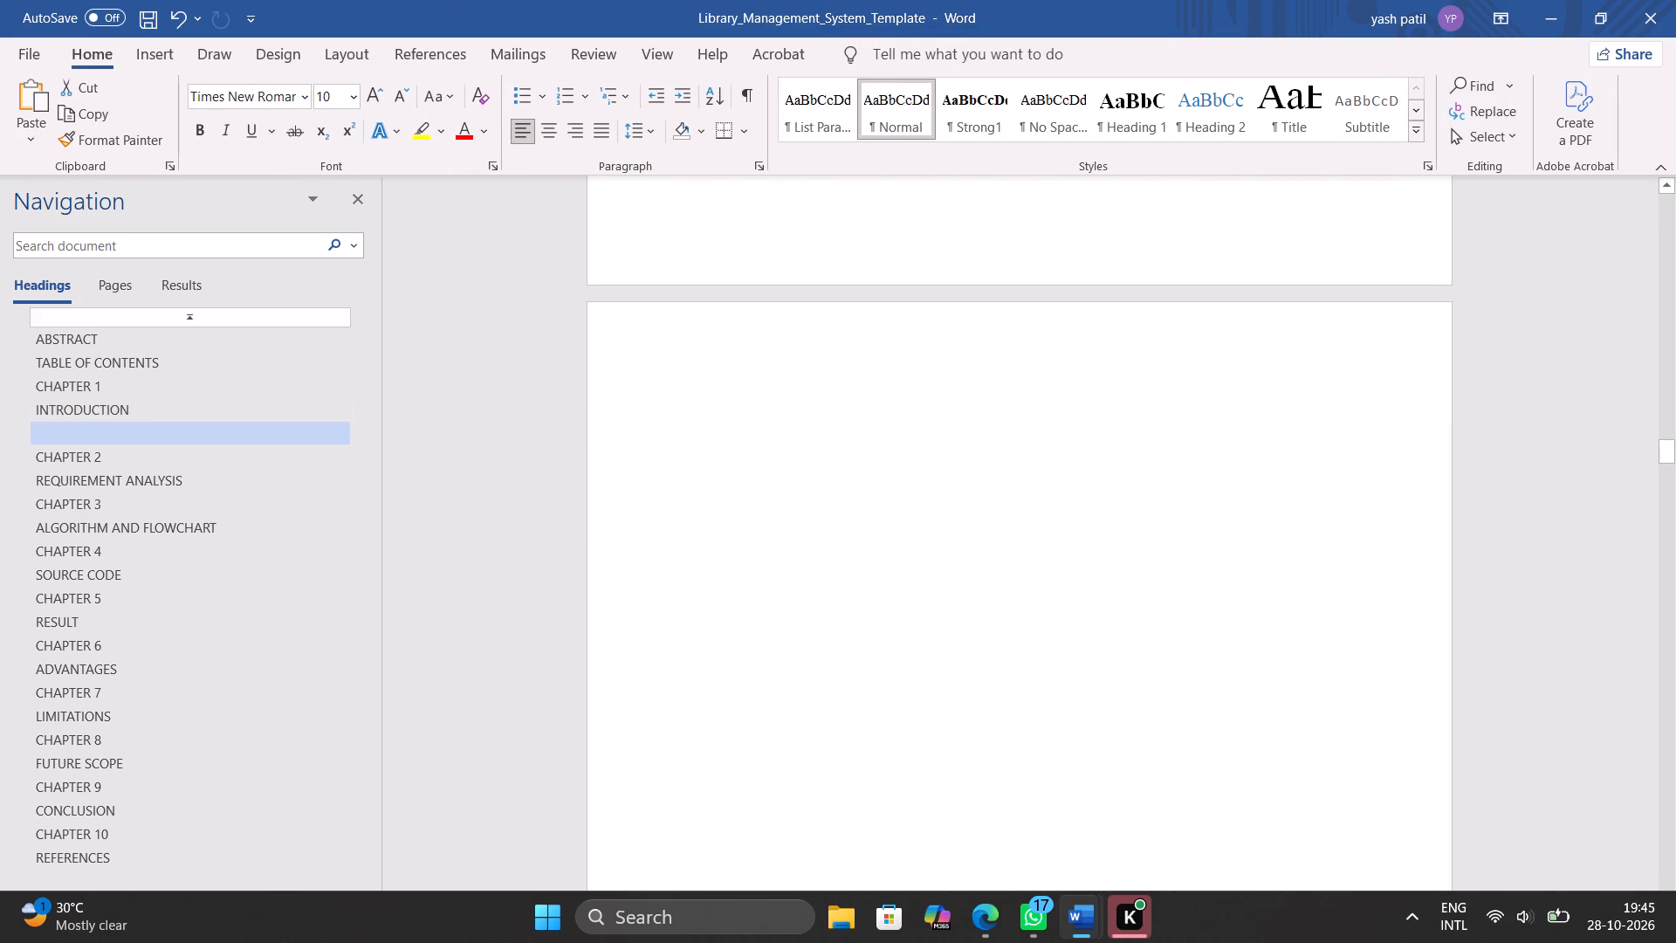
Delete the italic placeholder note about hardware and software requirements tables under the REQUIREMENT ANALYSIS heading of CHAPTER 2.
scroll(682, 469, up, 2)
scroll(682, 469, down, 6)
scroll(682, 469, up, 1)
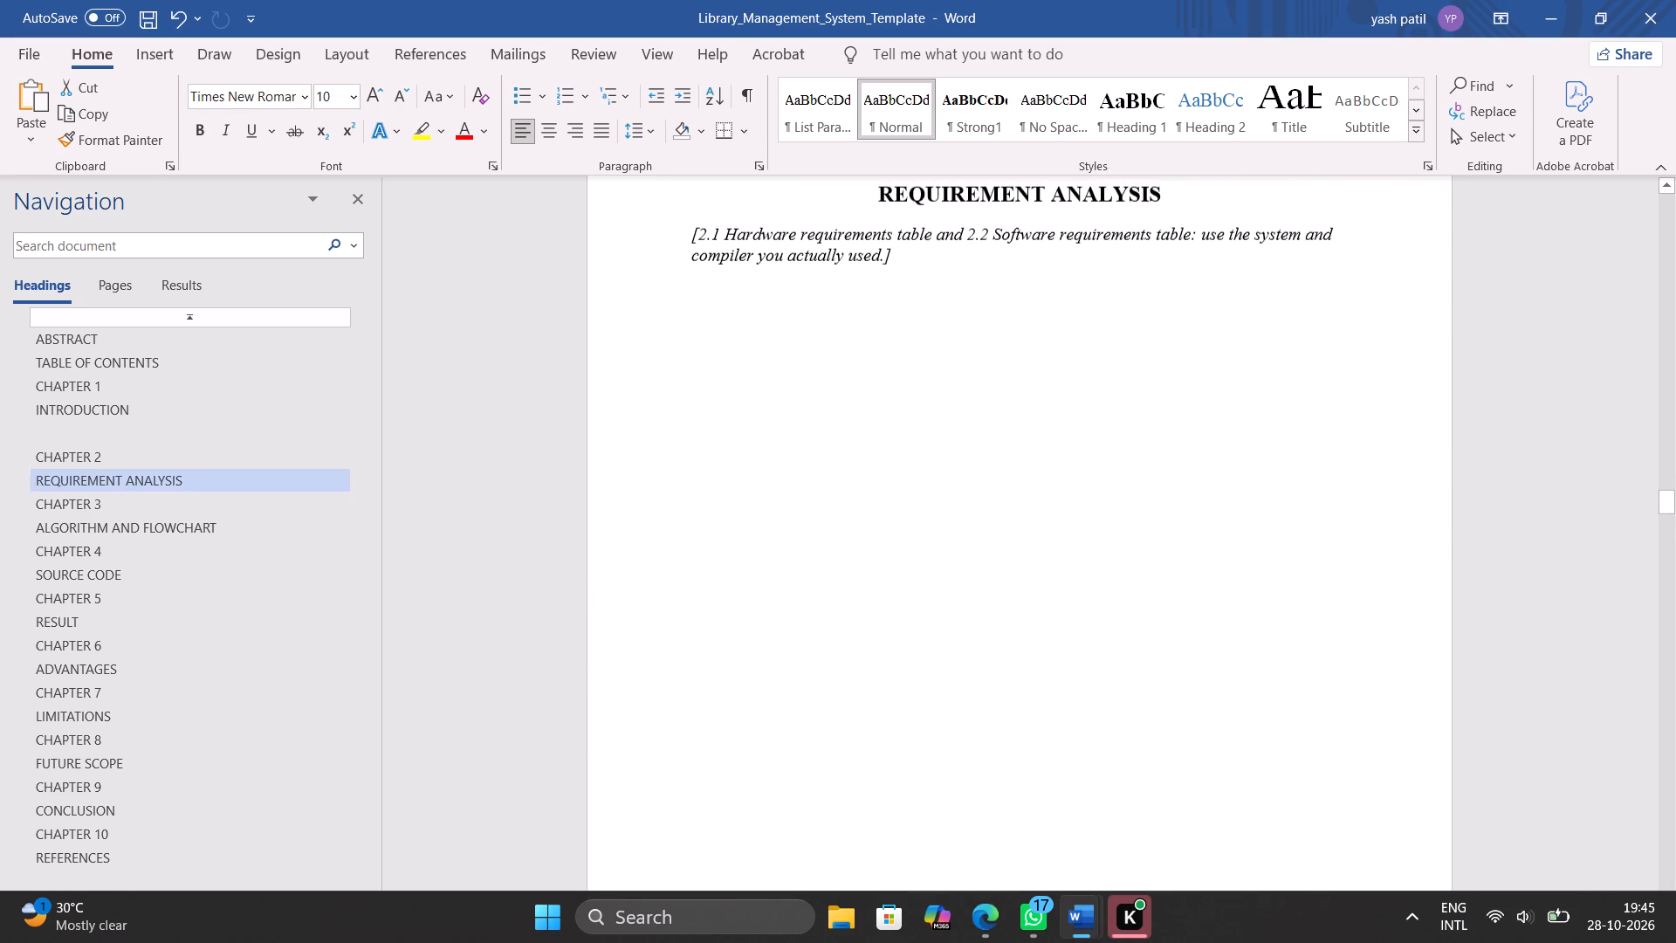
scroll(682, 469, up, 1)
scroll(959, 382, up, 1)
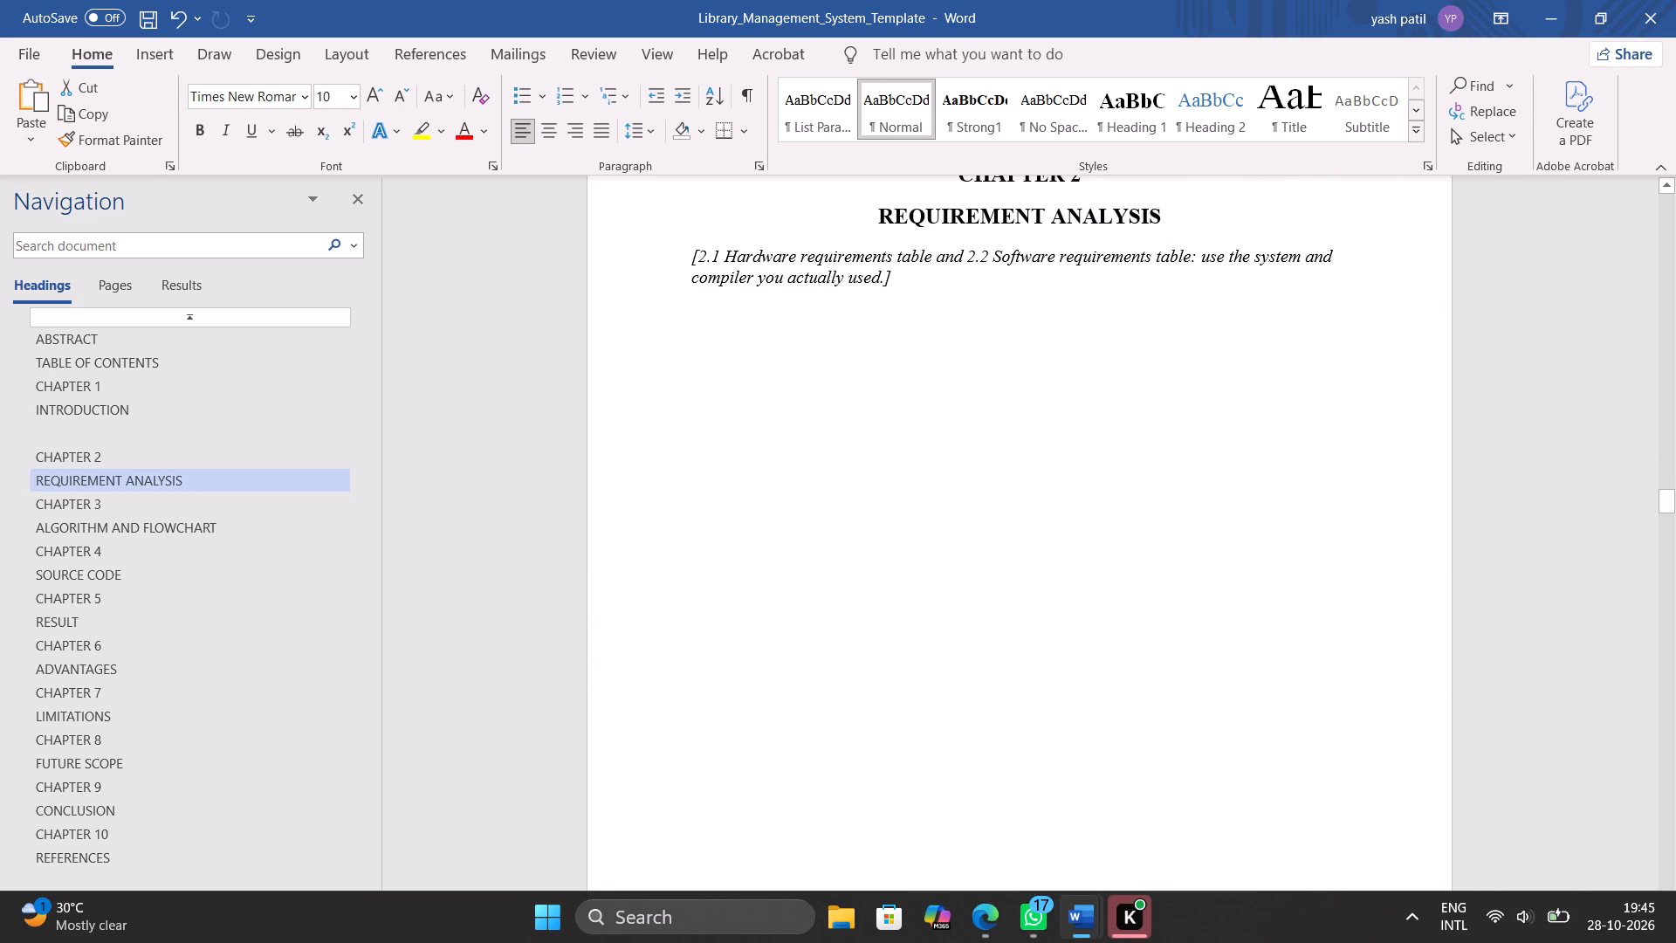
scroll(959, 382, up, 1)
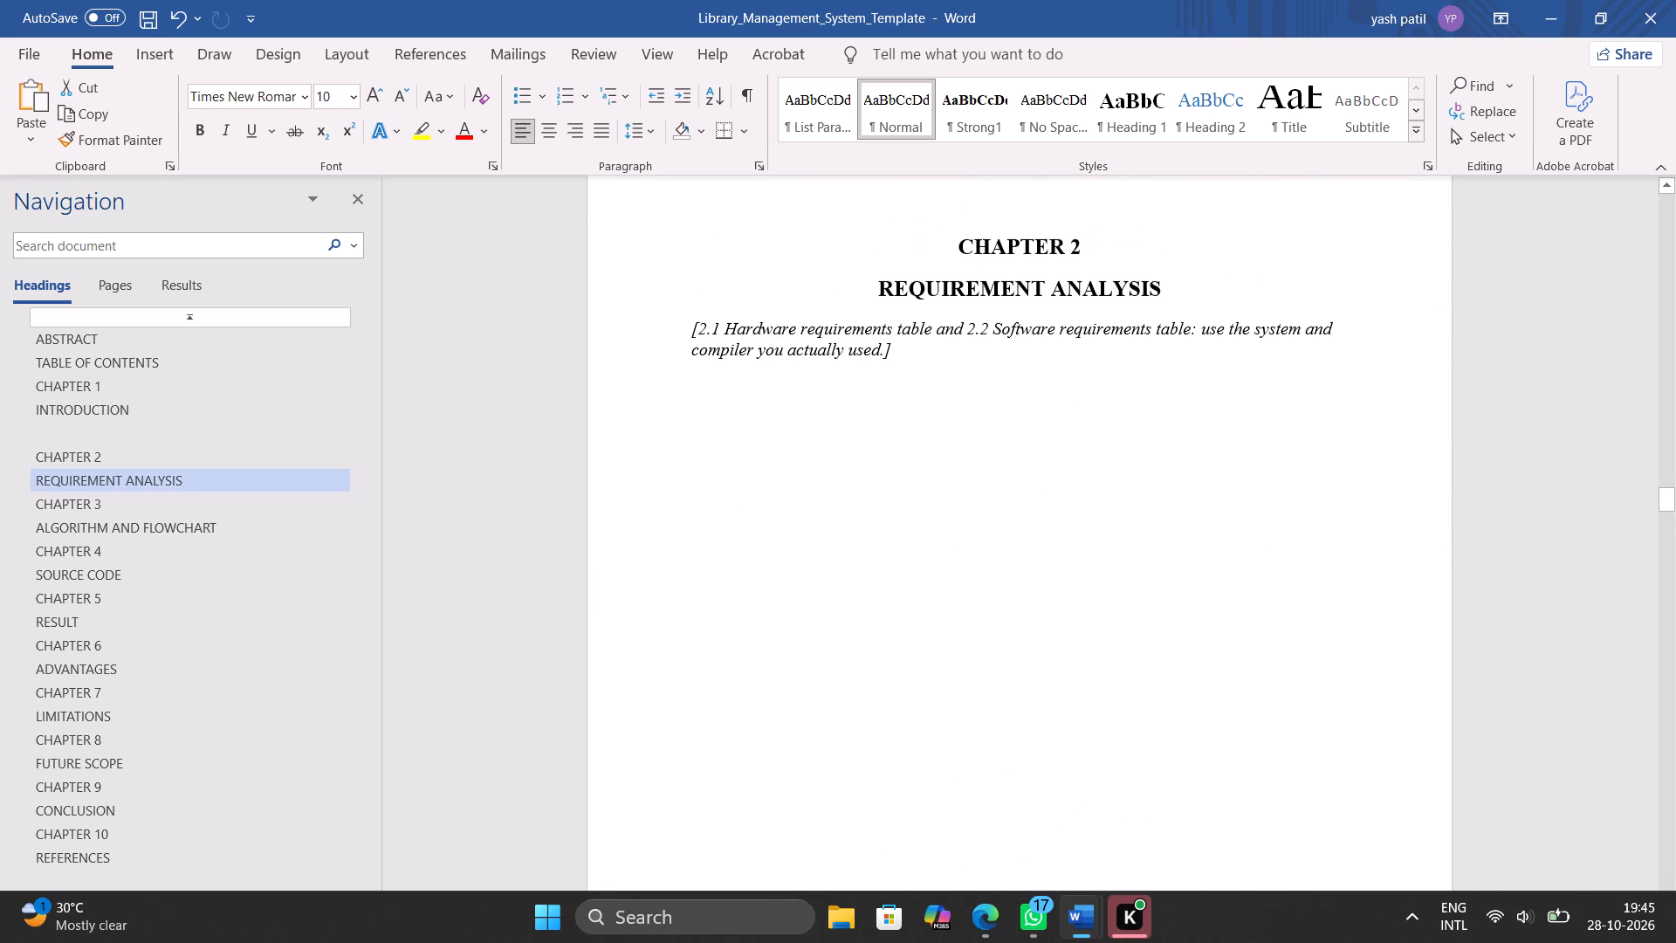
click(936, 370)
click(917, 353)
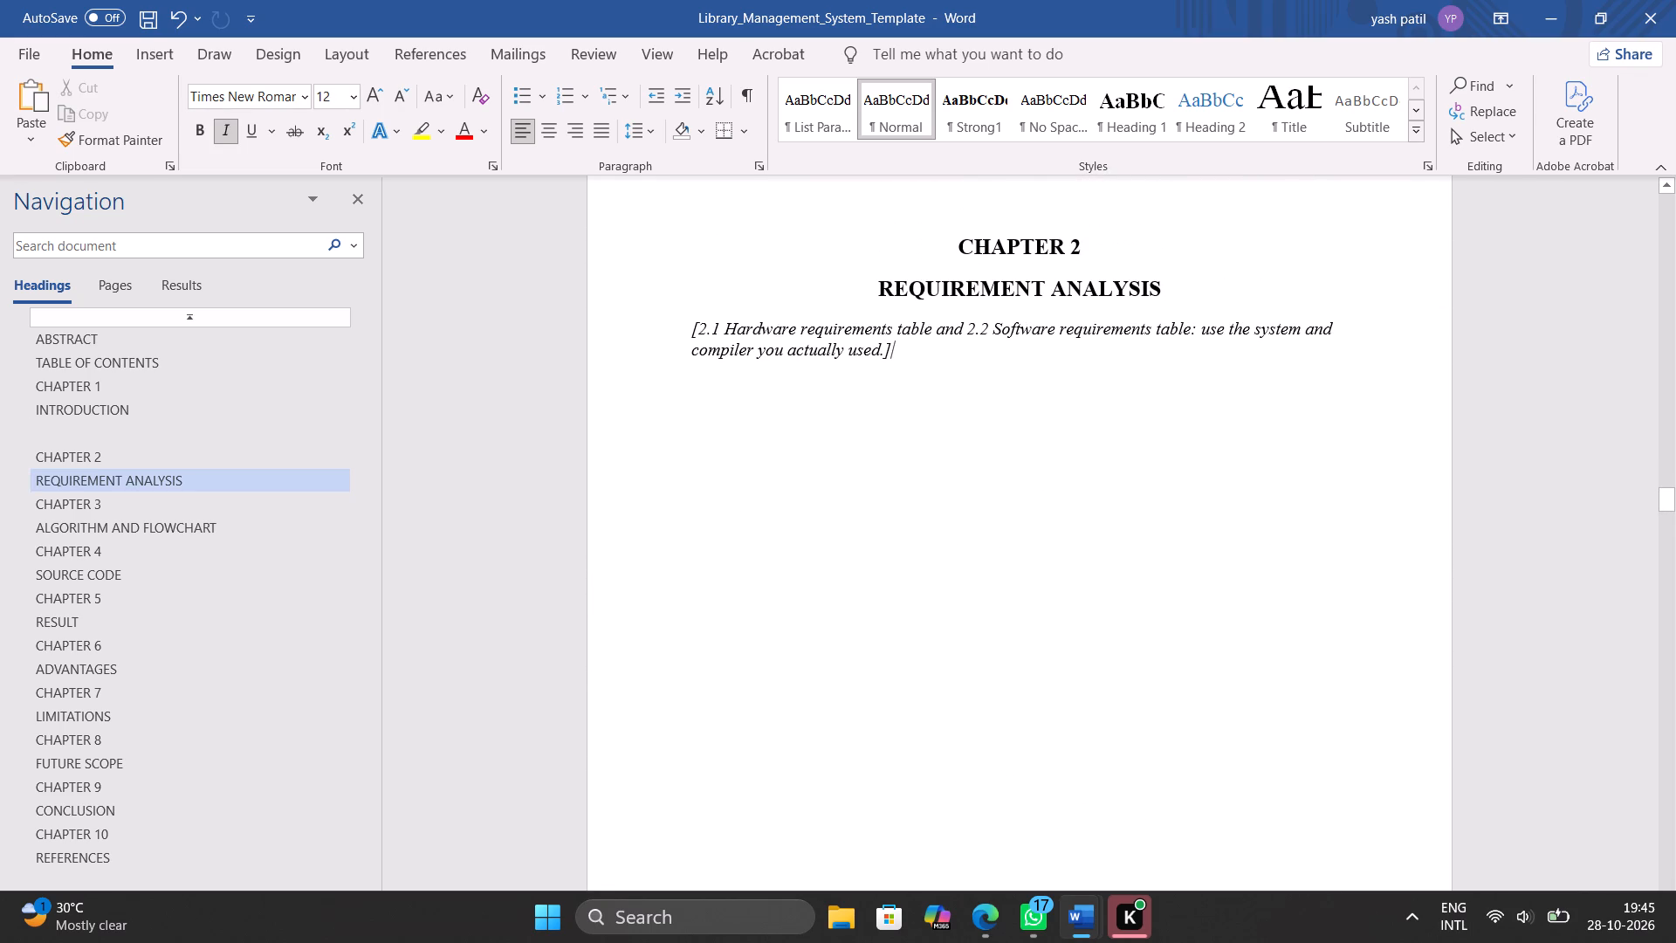
key(BackSpace)
key(BackSpace)
key(BackSpace)
key(BackSpace)
key(BackSpace)
key(BackSpace)
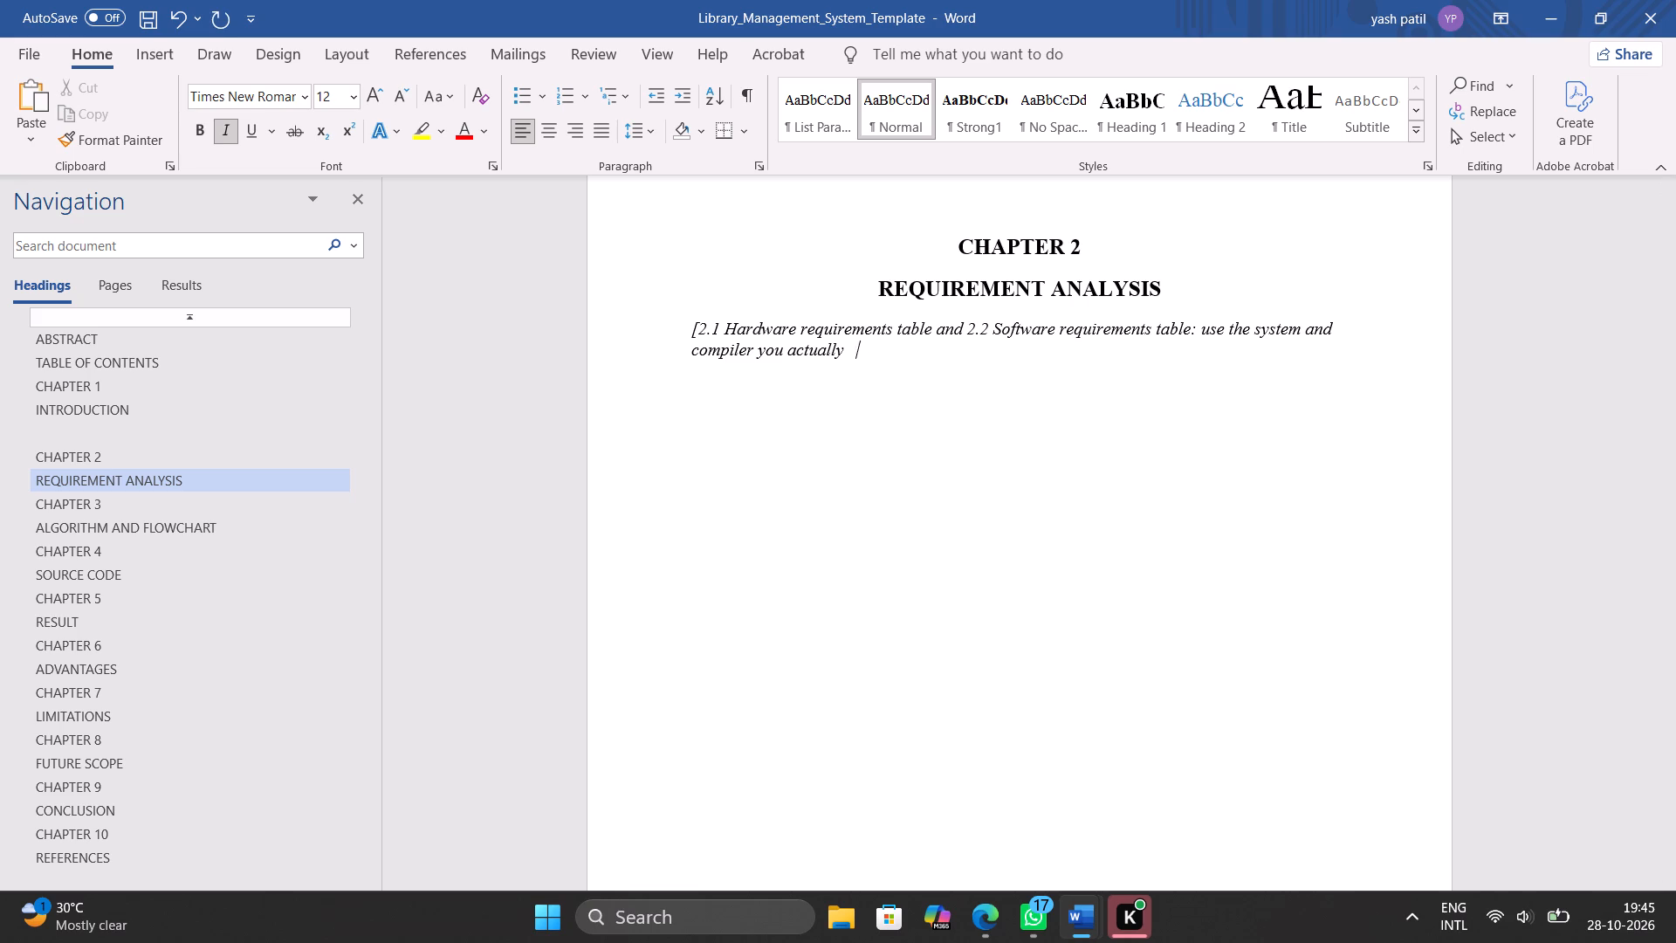
key(BackSpace)
key(BackSpace)
key(BackSpace)
key(BackSpace)
key(BackSpace)
key(BackSpace)
key(BackSpace)
key(BackSpace)
key(BackSpace)
key(BackSpace)
key(BackSpace)
key(BackSpace)
key(BackSpace)
key(BackSpace)
key(BackSpace)
key(BackSpace)
key(BackSpace)
key(BackSpace)
key(BackSpace)
key(BackSpace)
key(BackSpace)
key(BackSpace)
key(BackSpace)
key(BackSpace)
key(BackSpace)
key(BackSpace)
key(BackSpace)
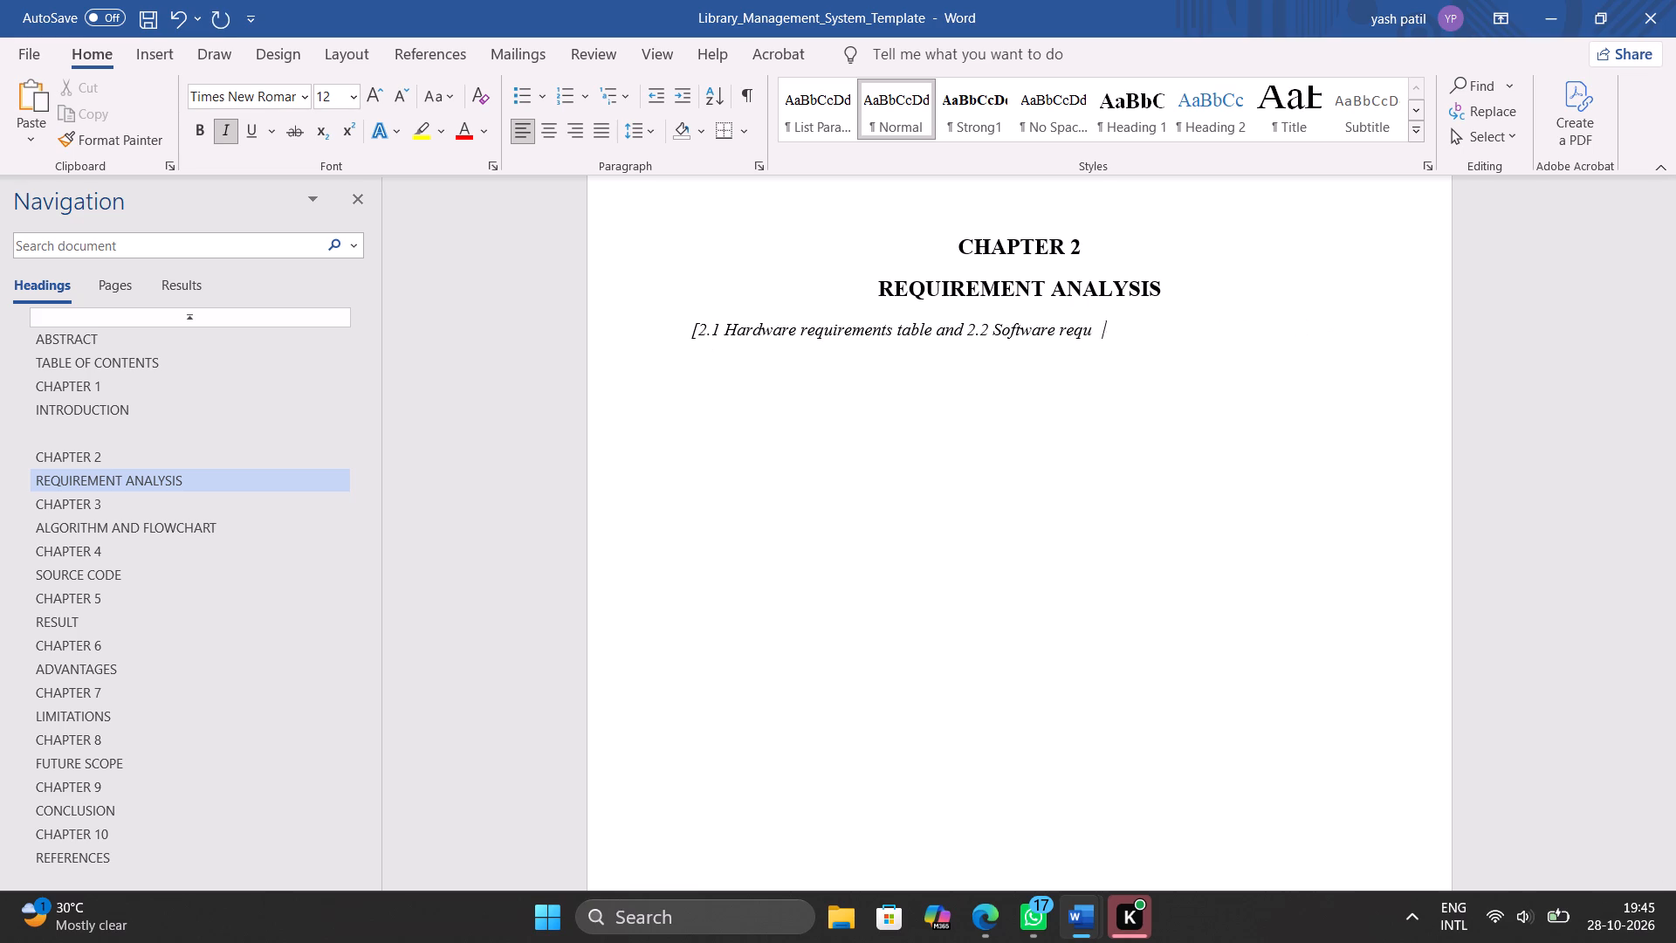
key(BackSpace)
key(BackSpace)
key(BackSpace)
key(BackSpace)
key(BackSpace)
key(BackSpace)
key(BackSpace)
key(BackSpace)
key(BackSpace)
key(BackSpace)
key(BackSpace)
key(BackSpace)
key(BackSpace)
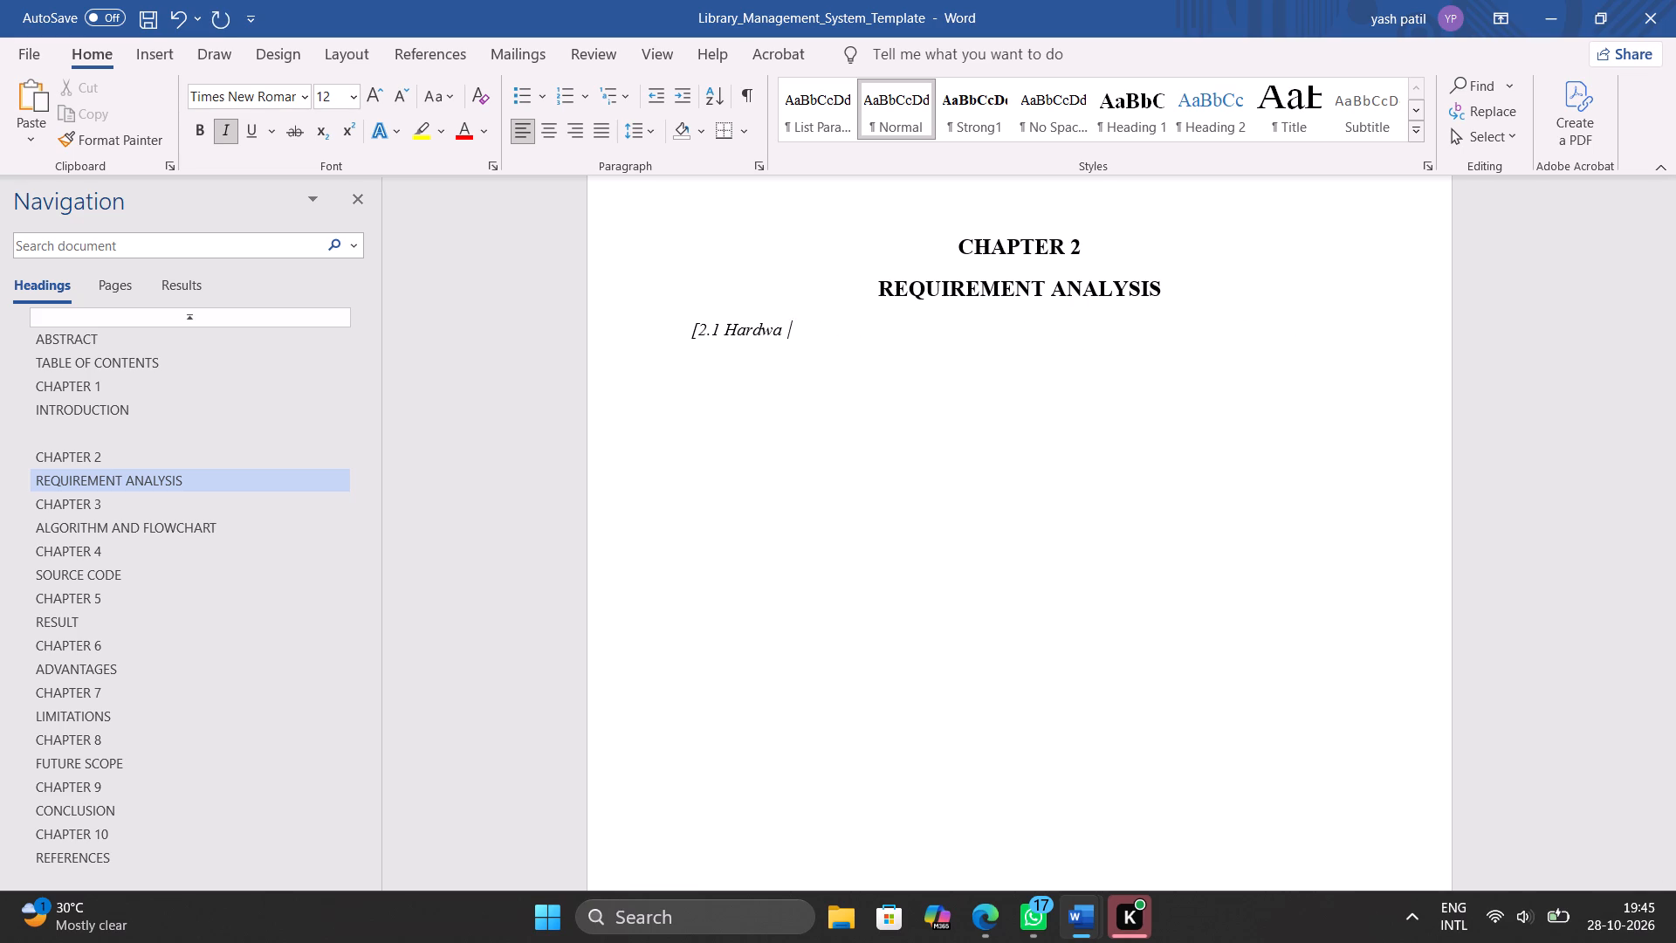
key(BackSpace)
click(987, 850)
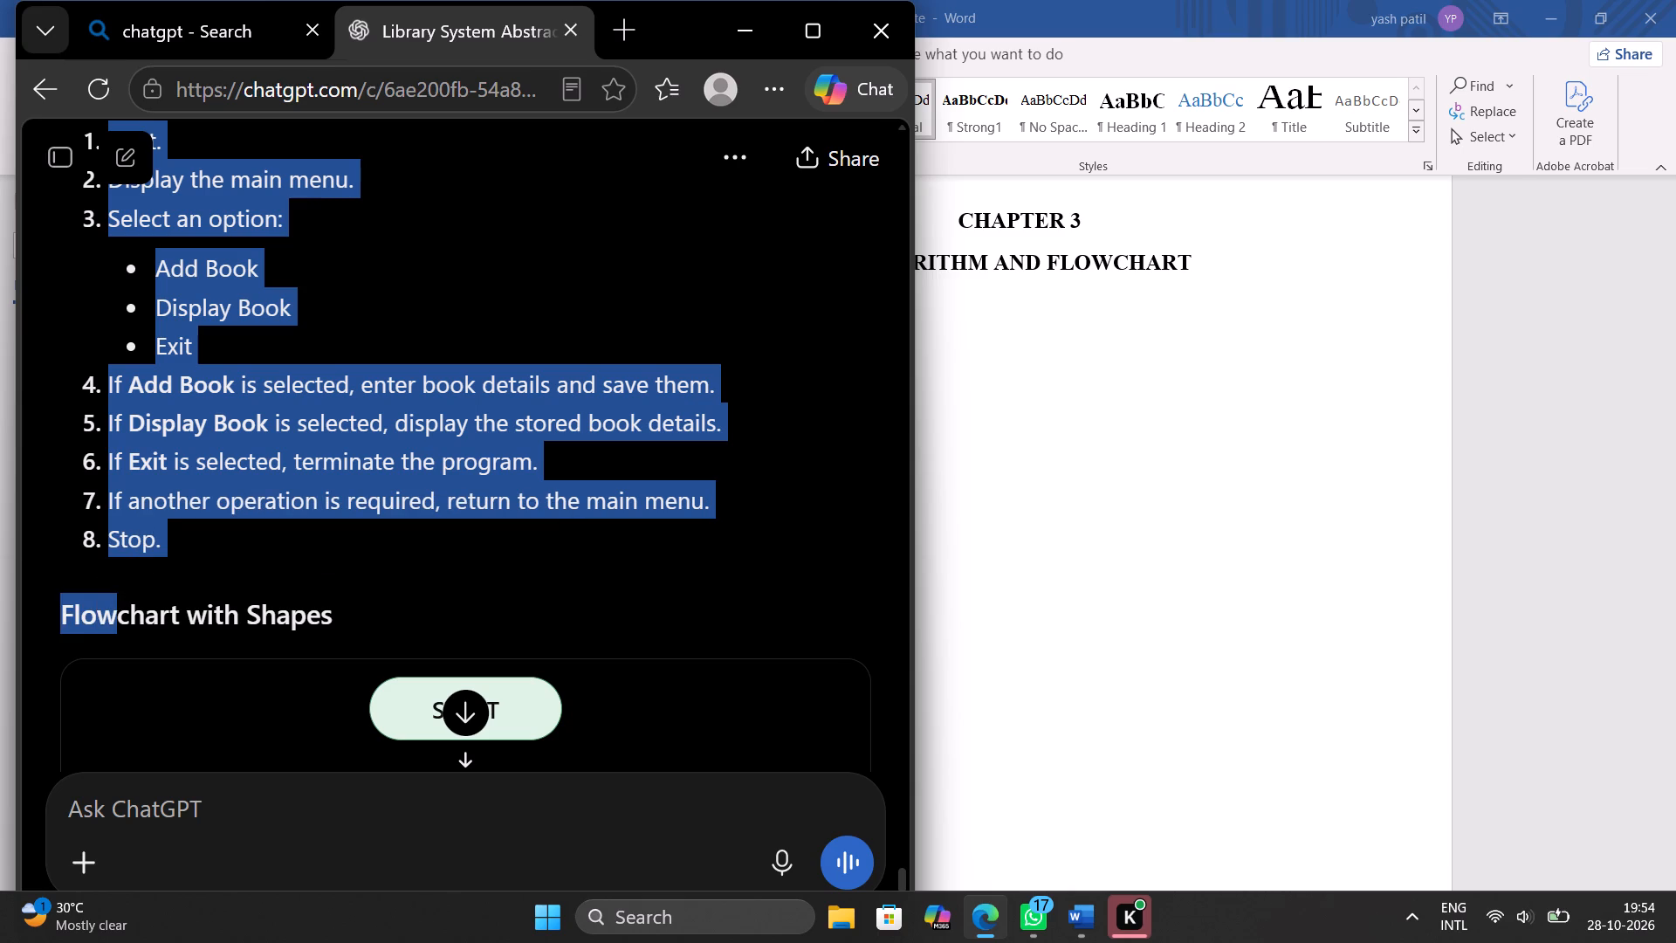
click(951, 461)
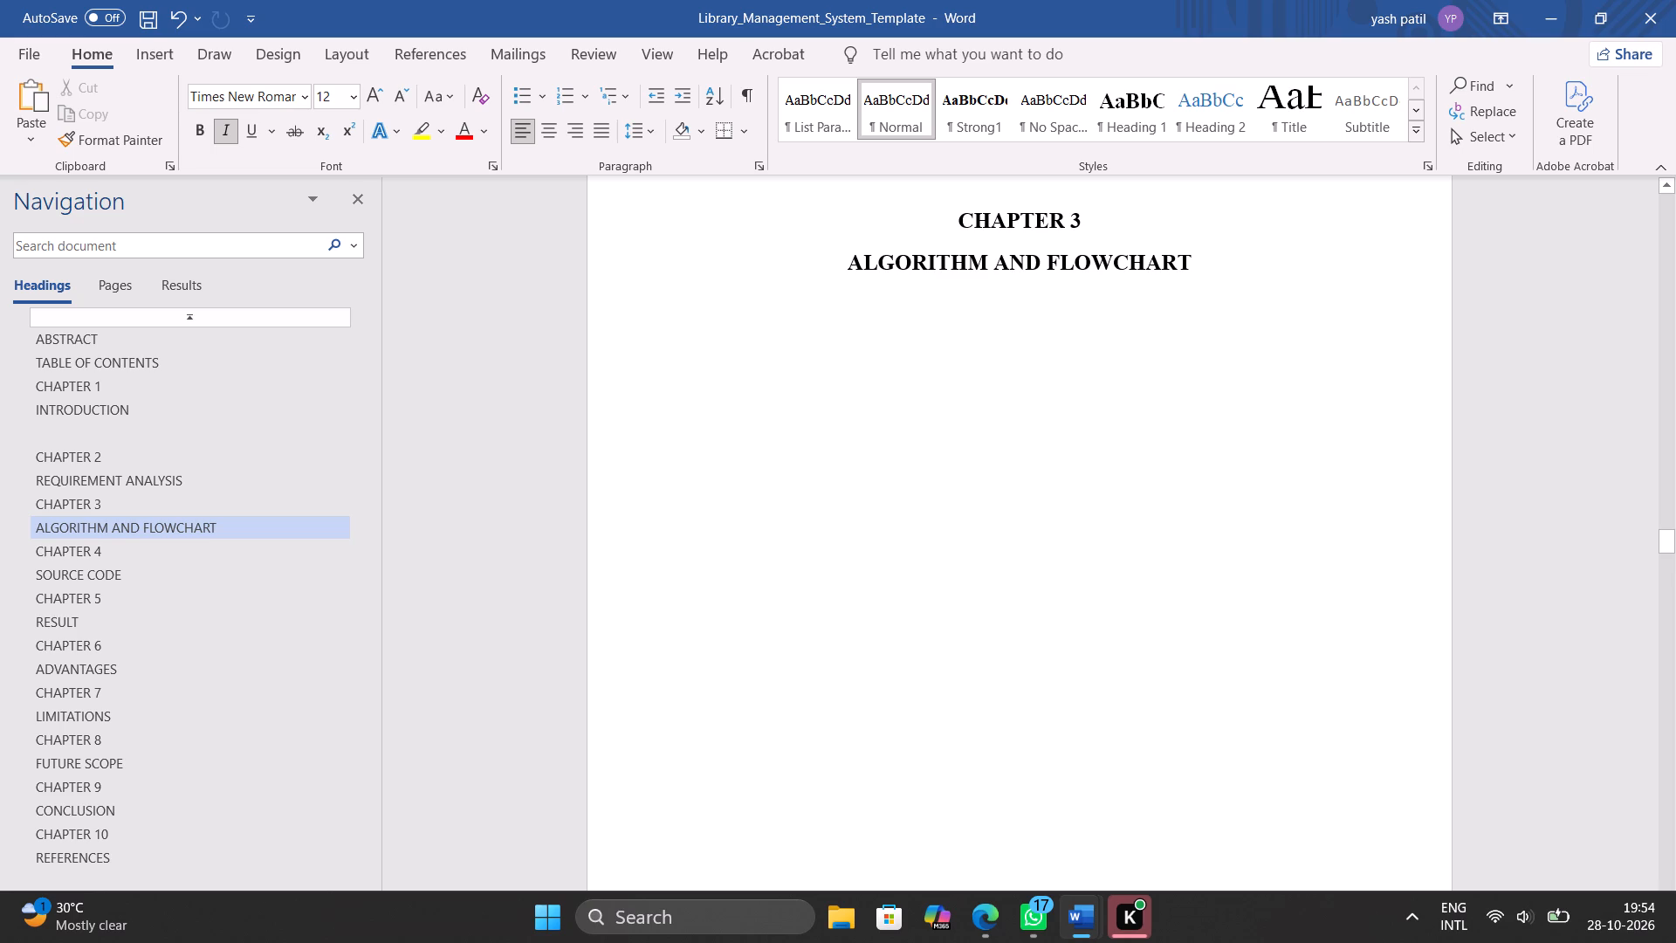
key(ctrl+v)
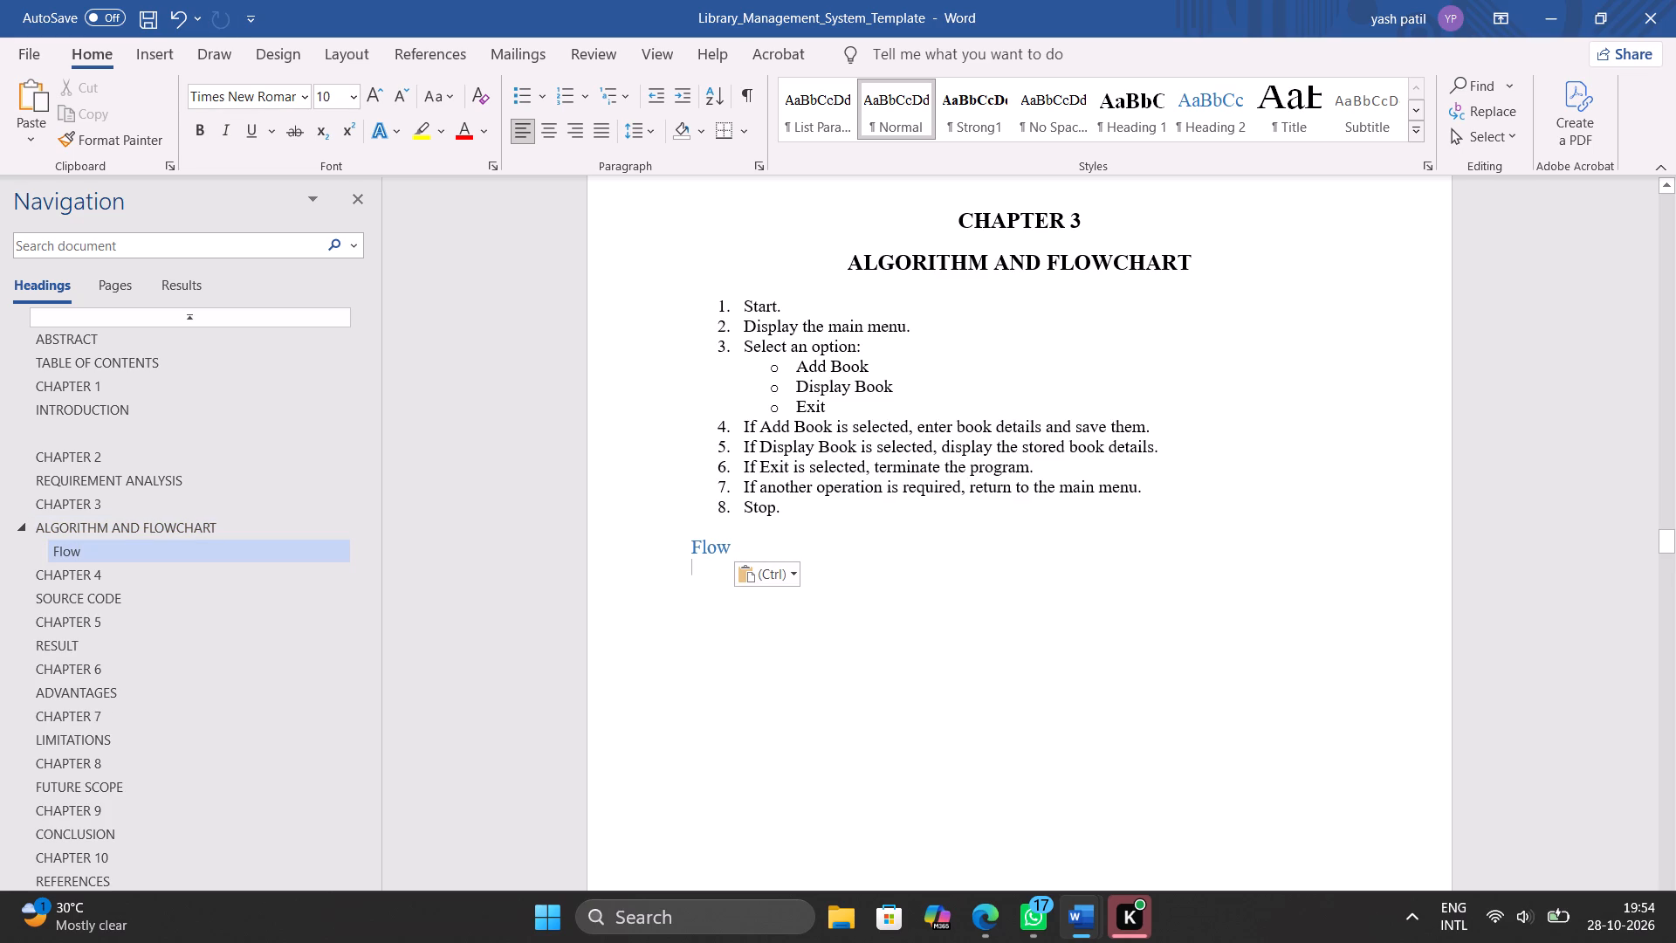
Delete the stray "Flow" heading text below the pasted algorithm list.
click(749, 549)
key(BackSpace)
key(BackSpace)
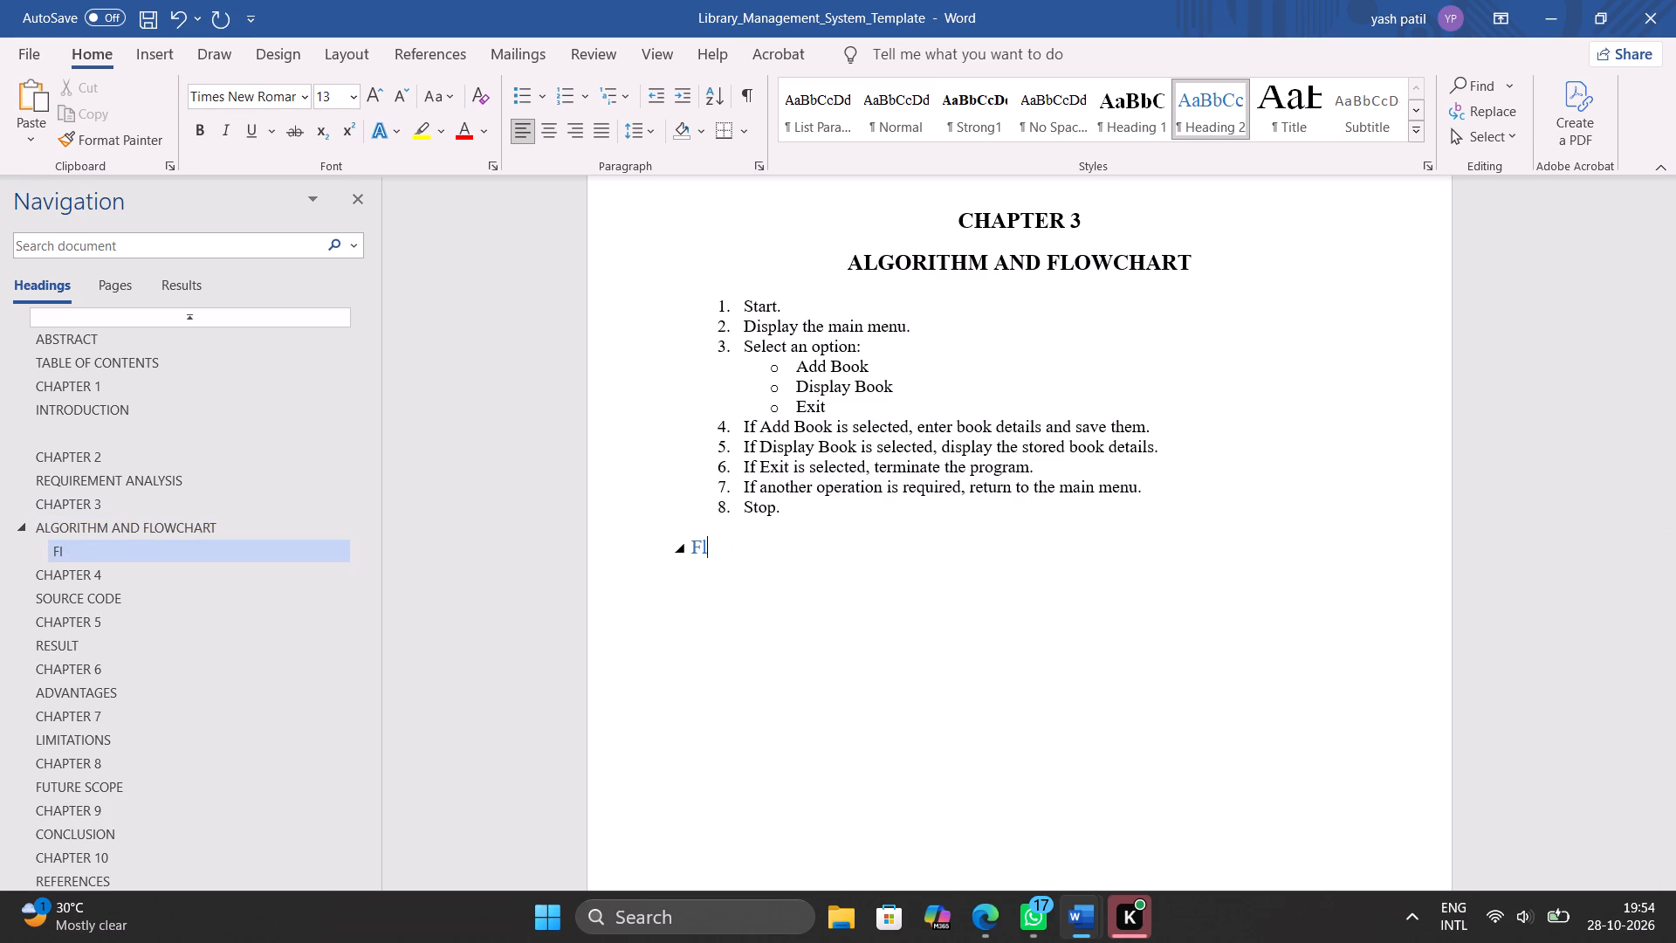
key(BackSpace)
key(BackSpace)
Look over the Chapter 3 algorithm page and the beginning of the Chapter 4 SOURCE CODE section.
scroll(749, 549, up, 1)
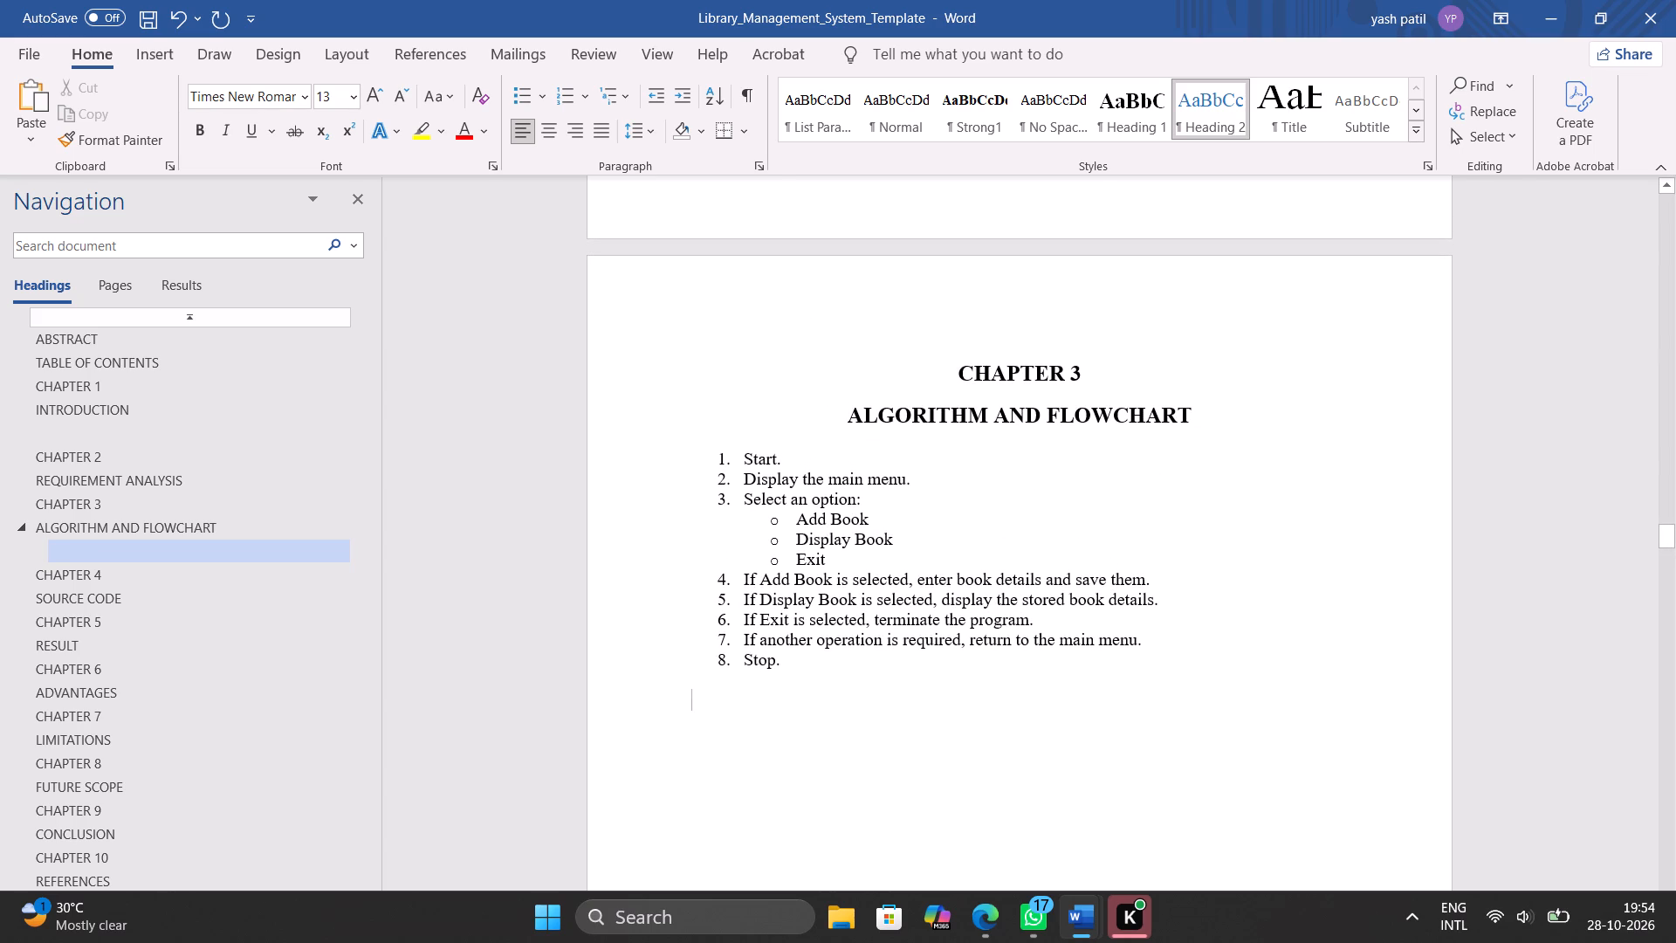
scroll(730, 608, down, 2)
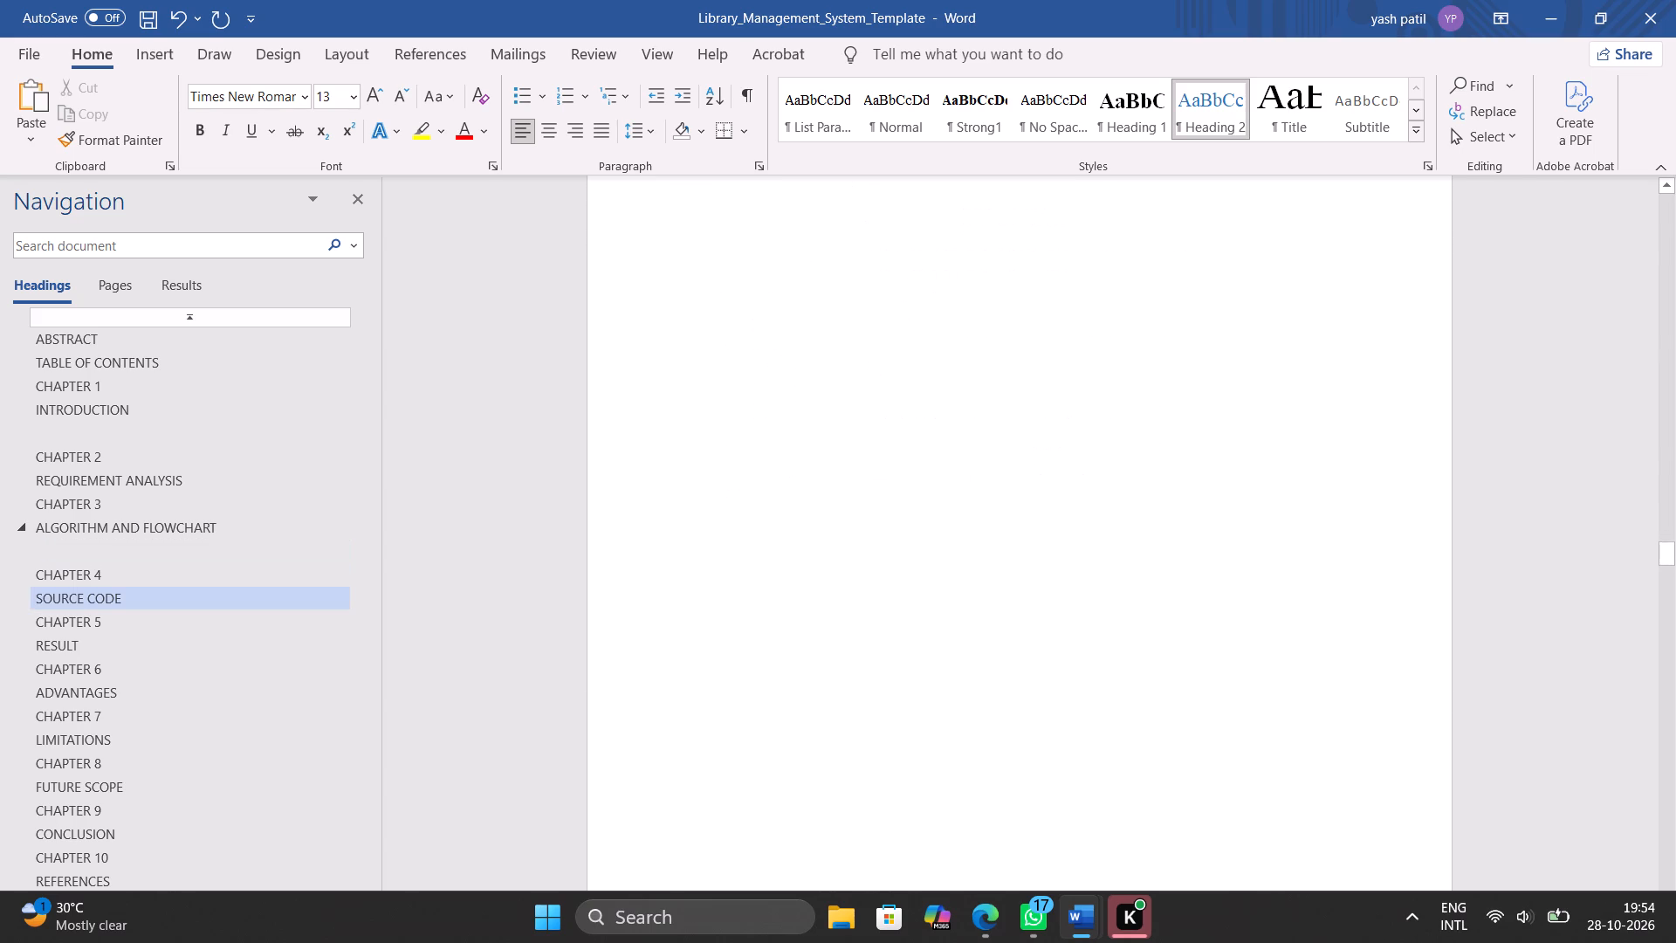
scroll(730, 608, down, 3)
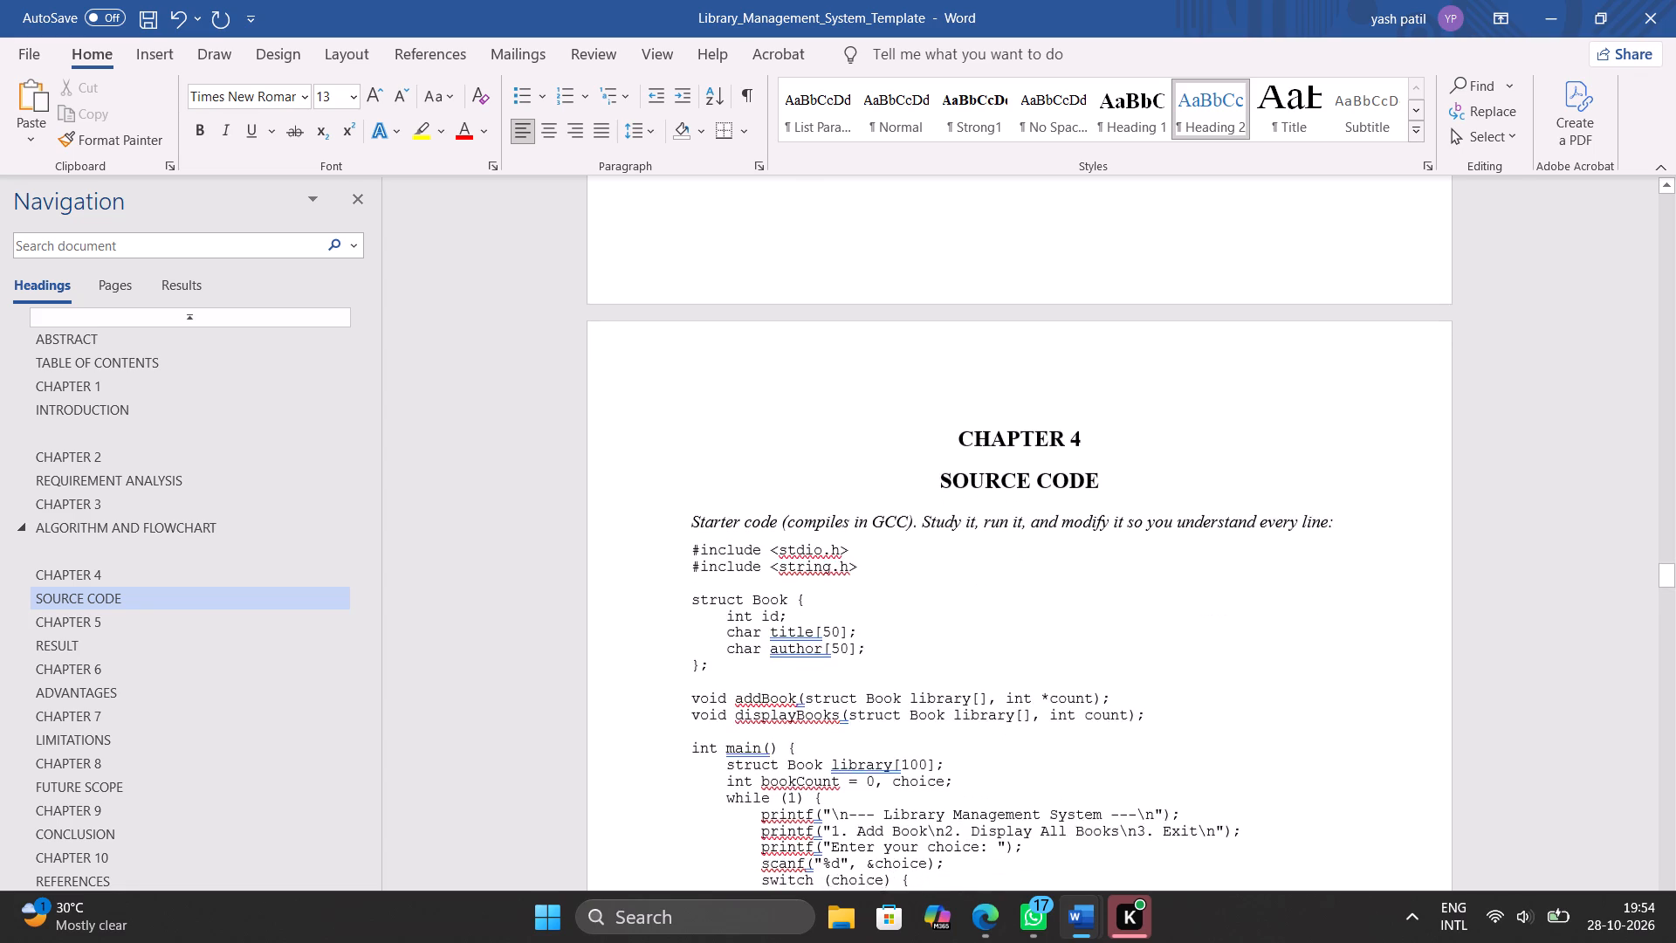
scroll(730, 608, up, 6)
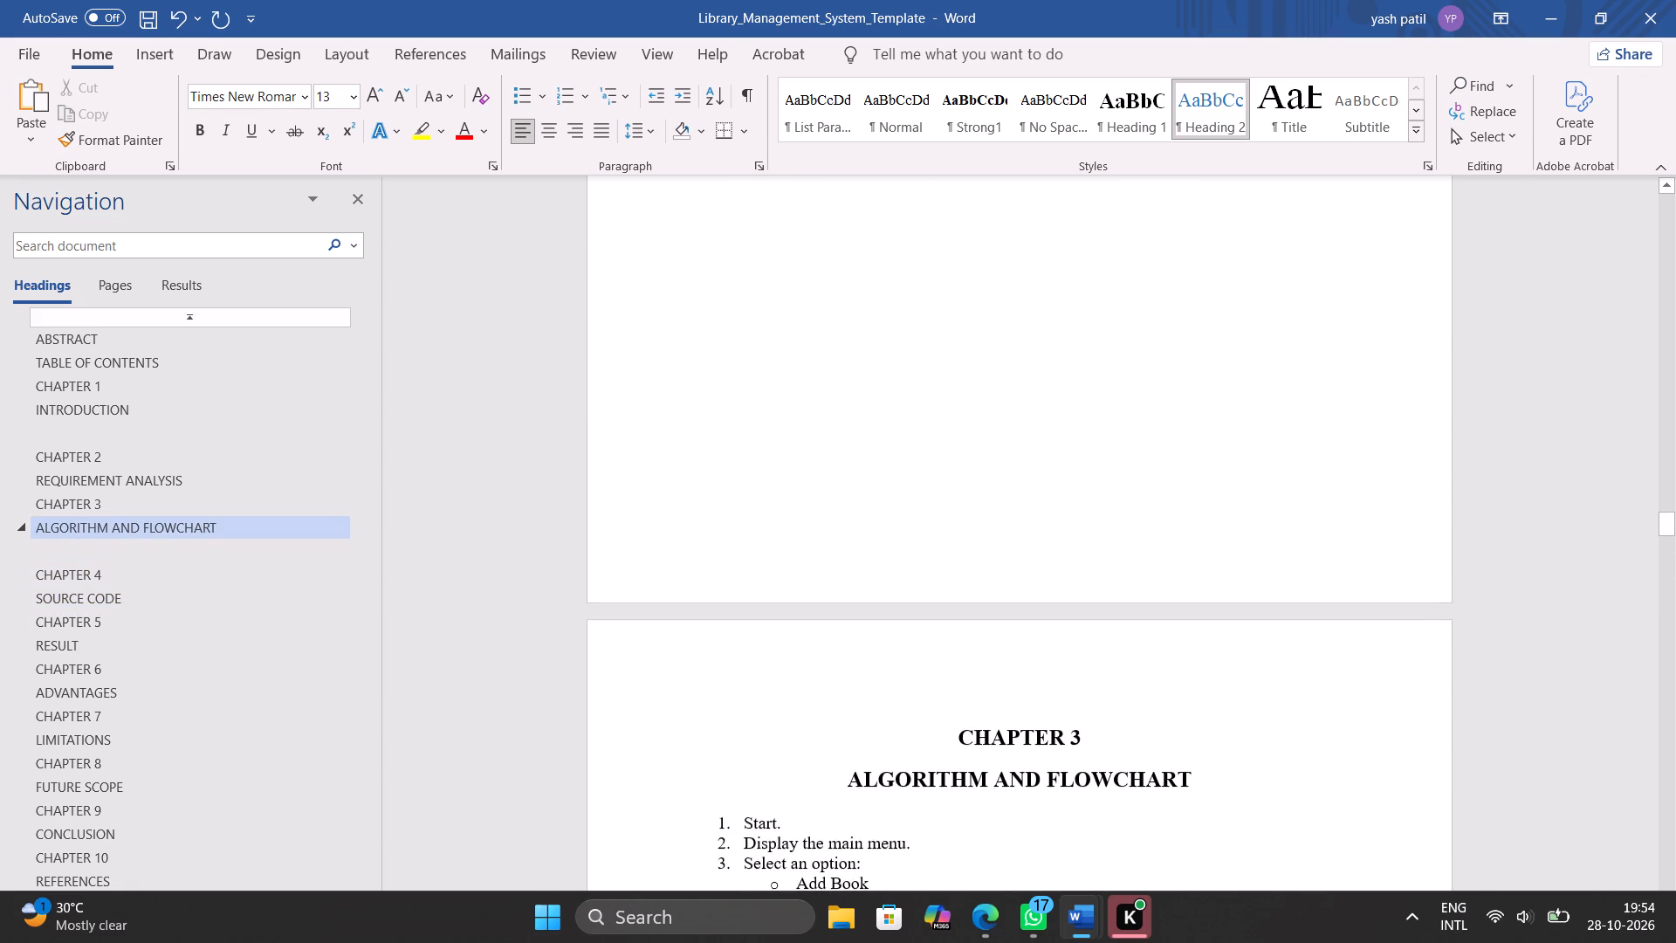
scroll(730, 608, down, 3)
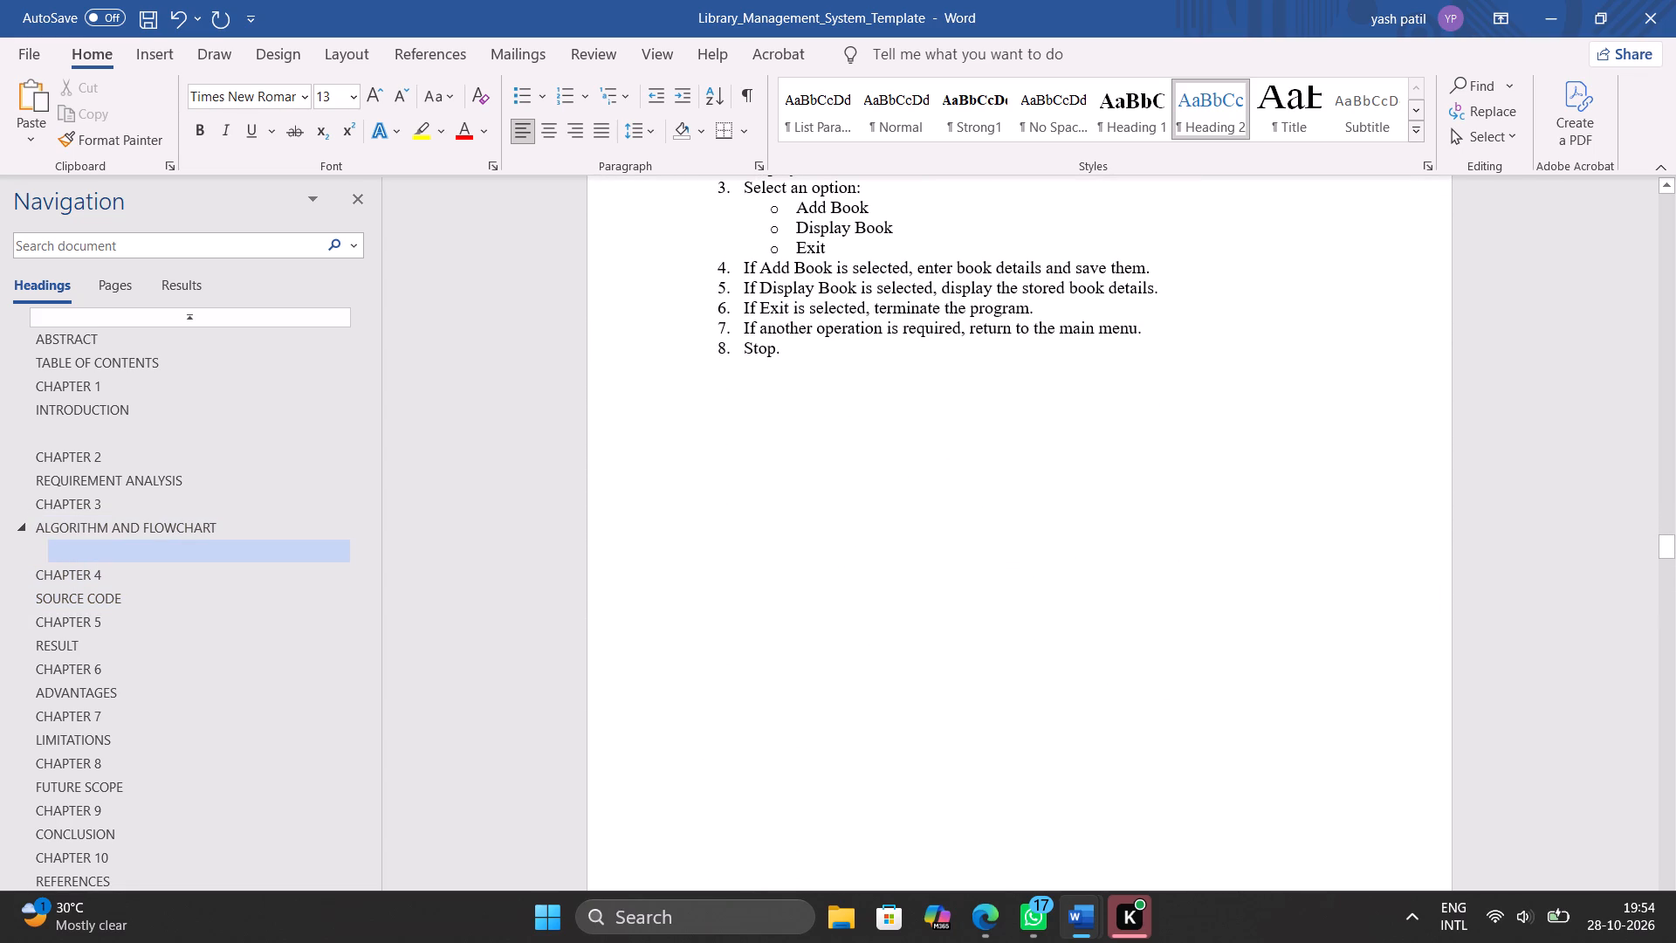
Place the insertion point in the blank space below the Chapter 3 algorithm list.
click(706, 433)
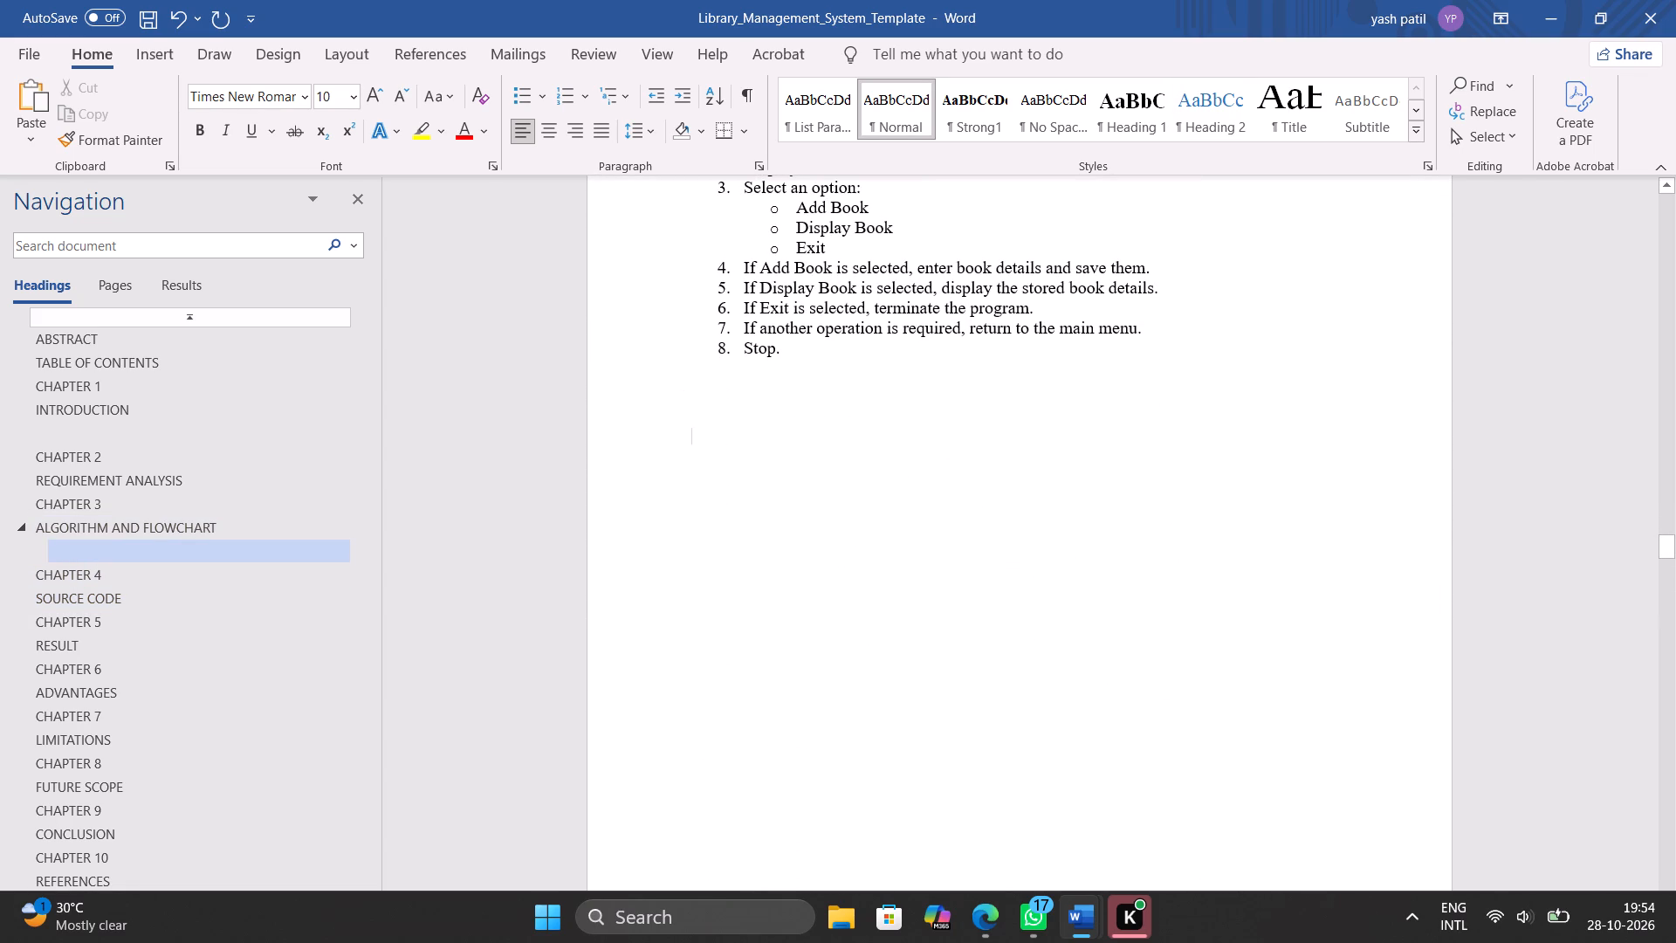
click(708, 416)
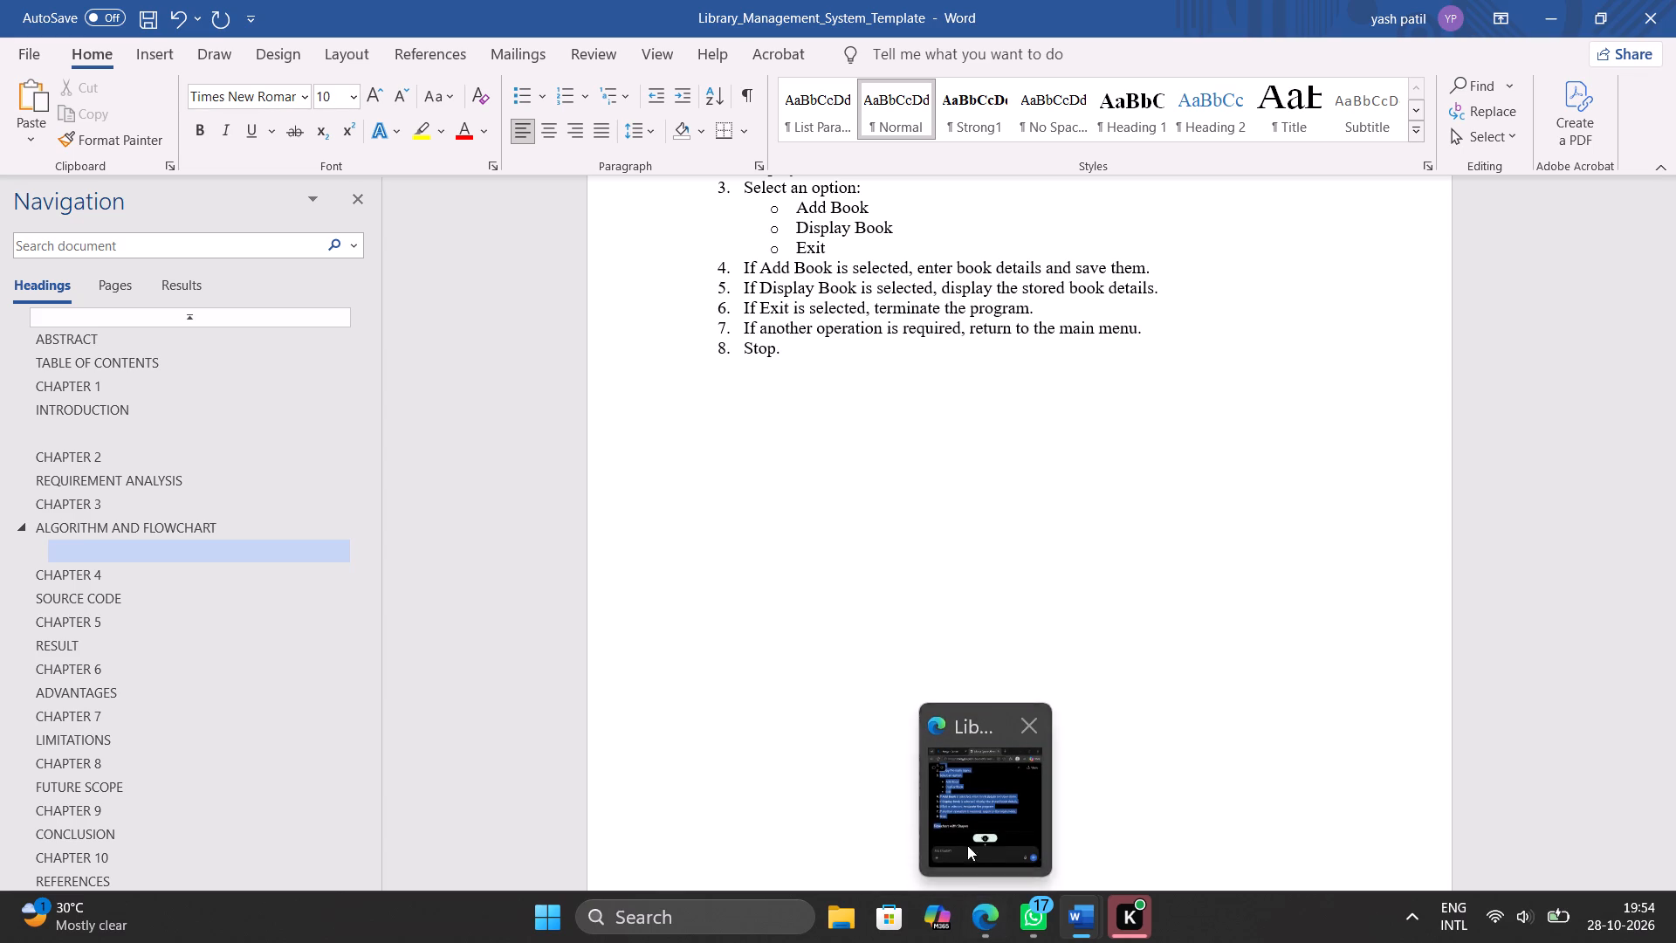
Switch to ChatGPT in Edge, examine the full Flowchart with Shapes diagram and its symbol notes, and return to the Word report.
click(969, 831)
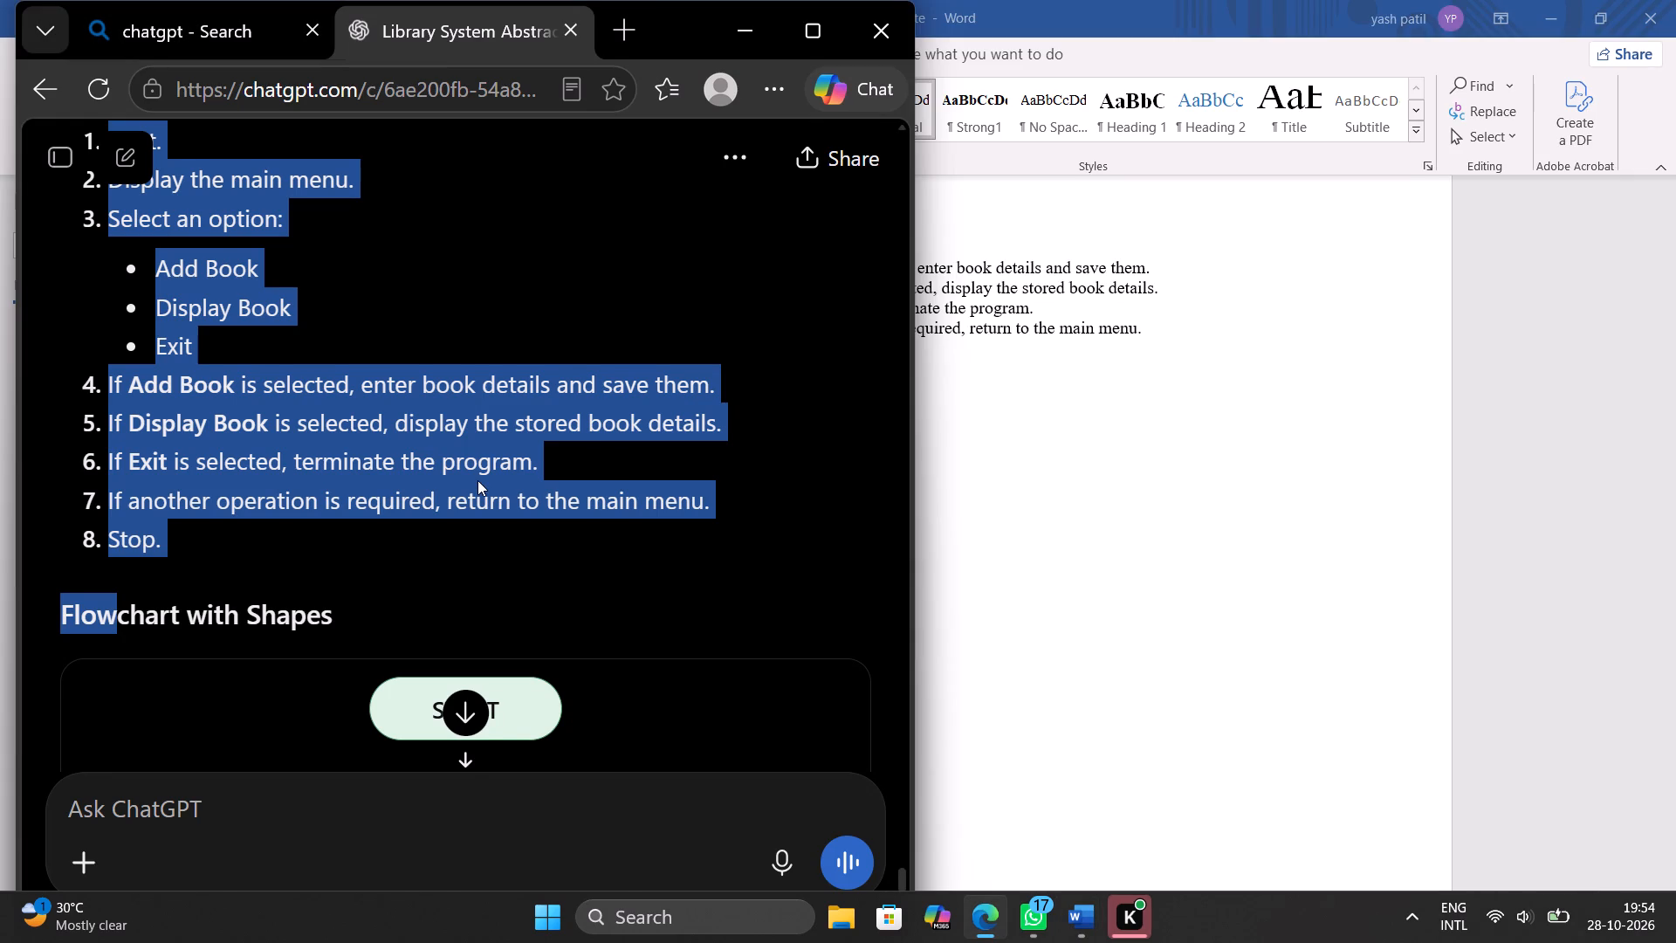
scroll(477, 480, down, 2)
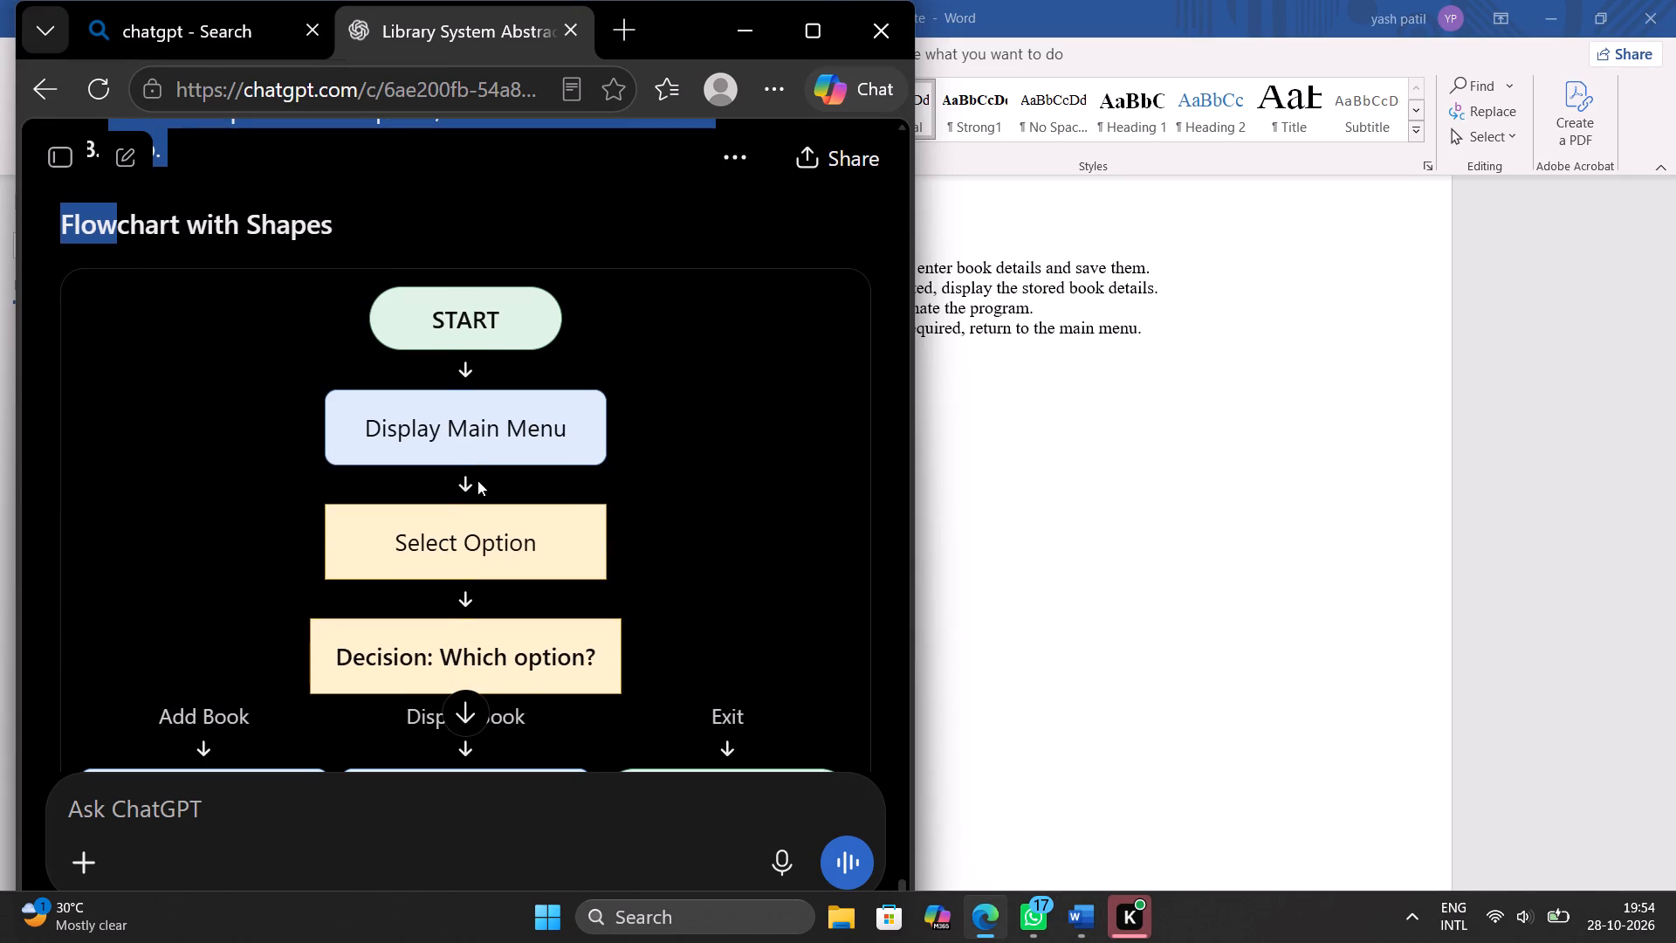
scroll(477, 480, down, 1)
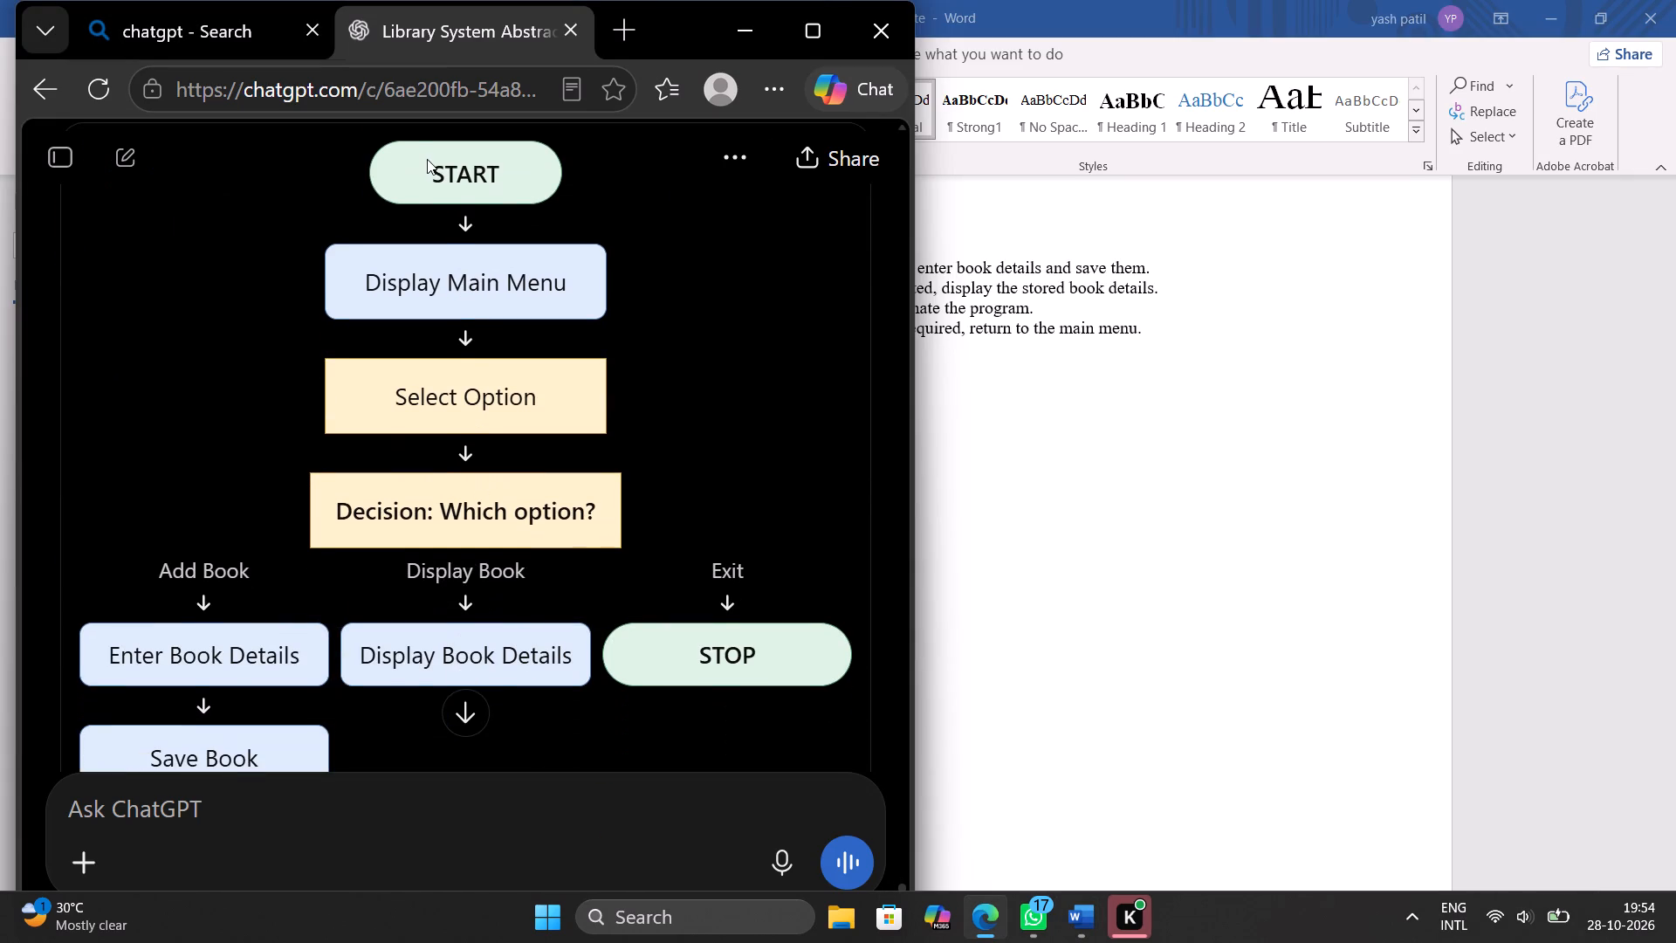
scroll(427, 159, up, 1)
scroll(427, 159, down, 3)
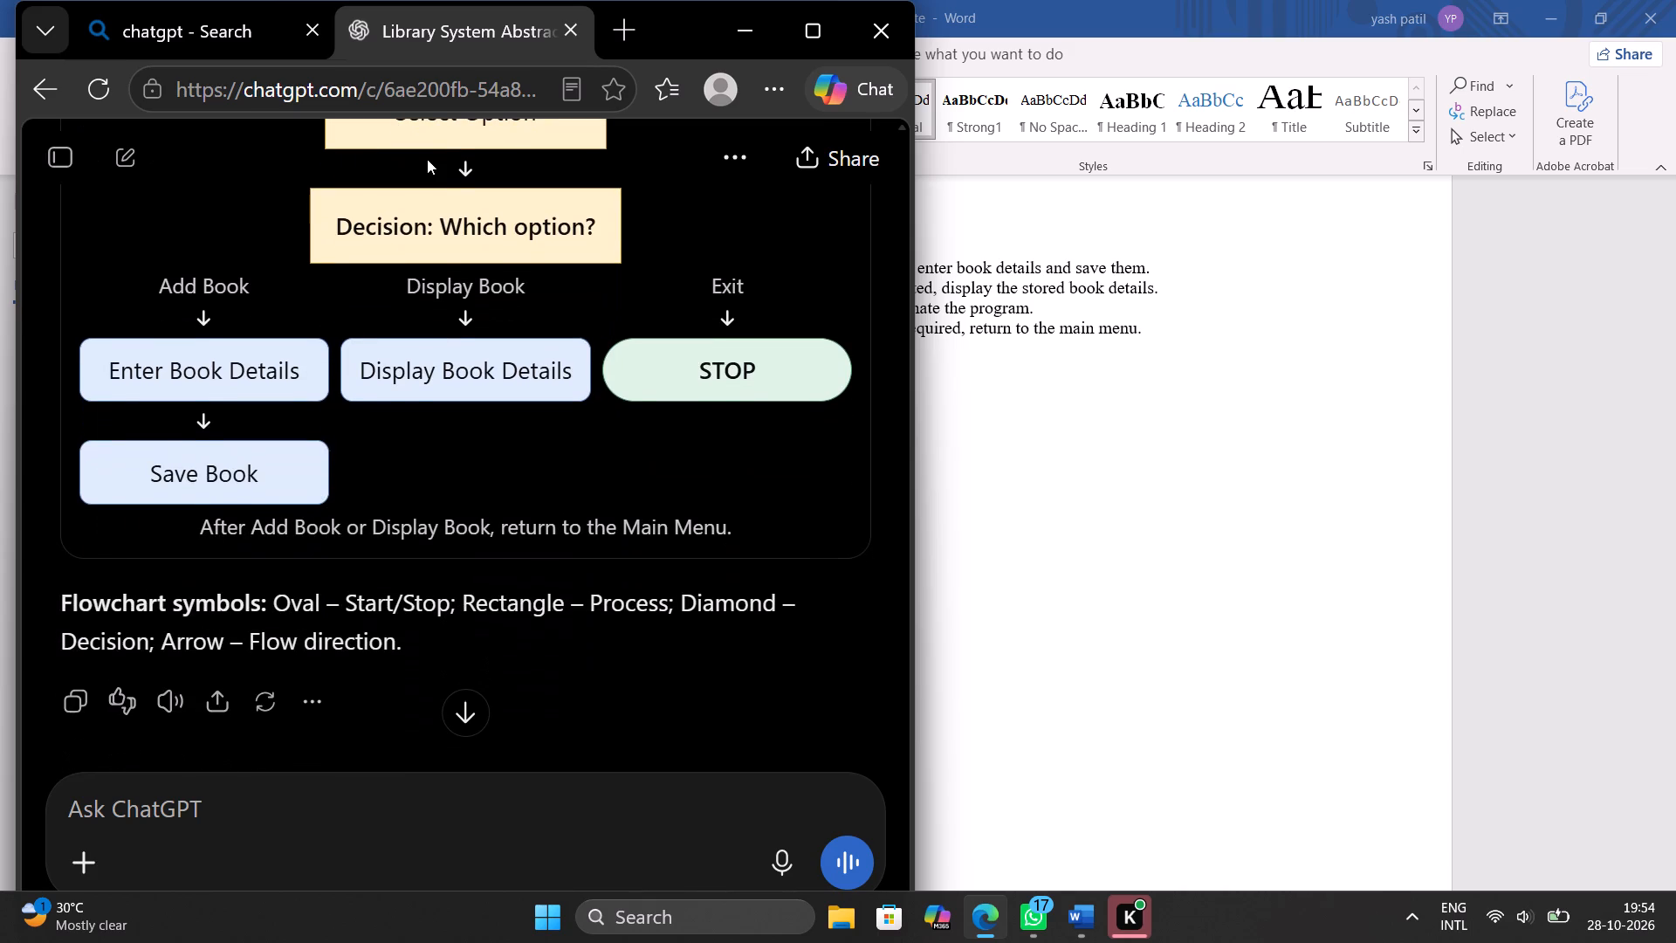
scroll(427, 159, up, 2)
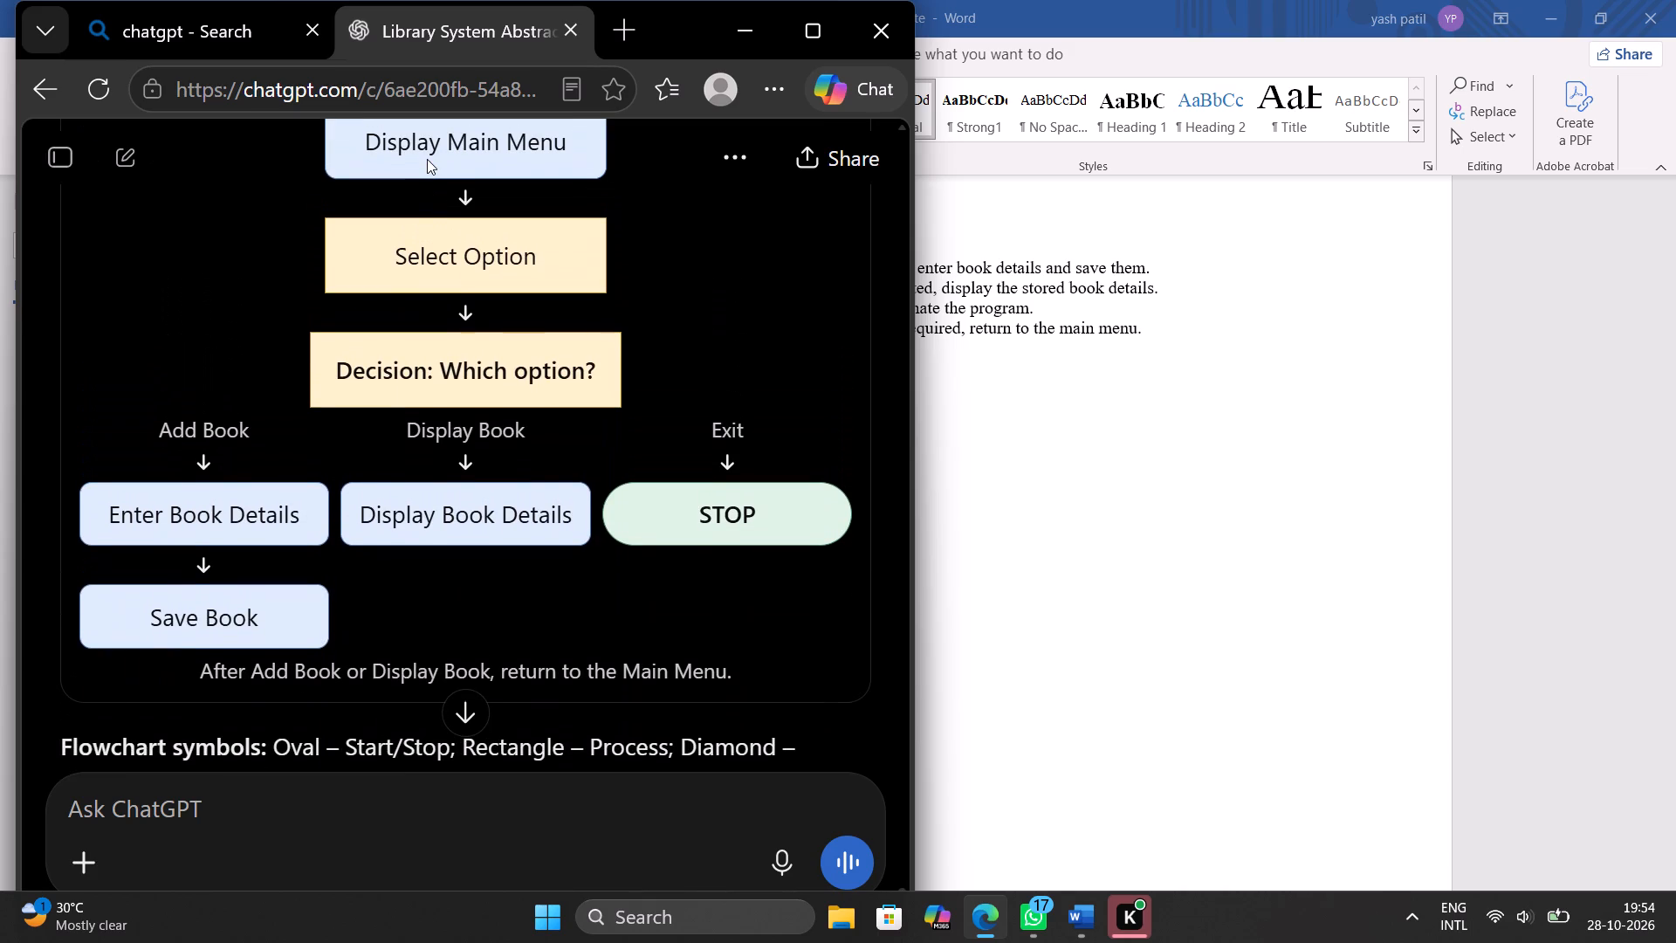
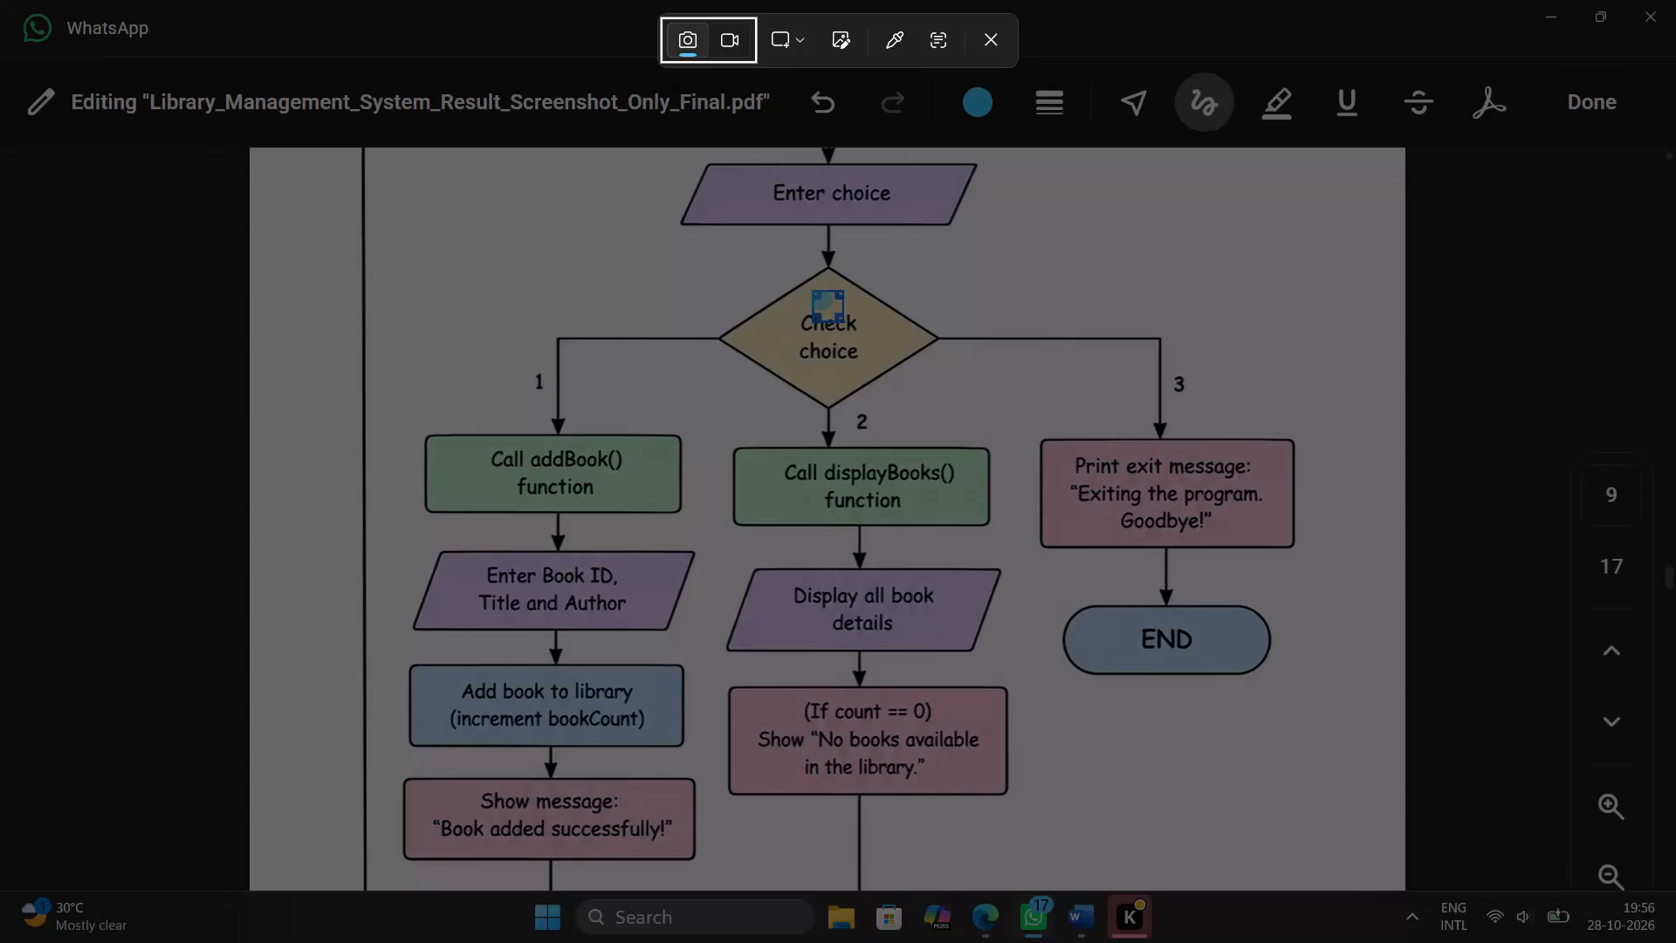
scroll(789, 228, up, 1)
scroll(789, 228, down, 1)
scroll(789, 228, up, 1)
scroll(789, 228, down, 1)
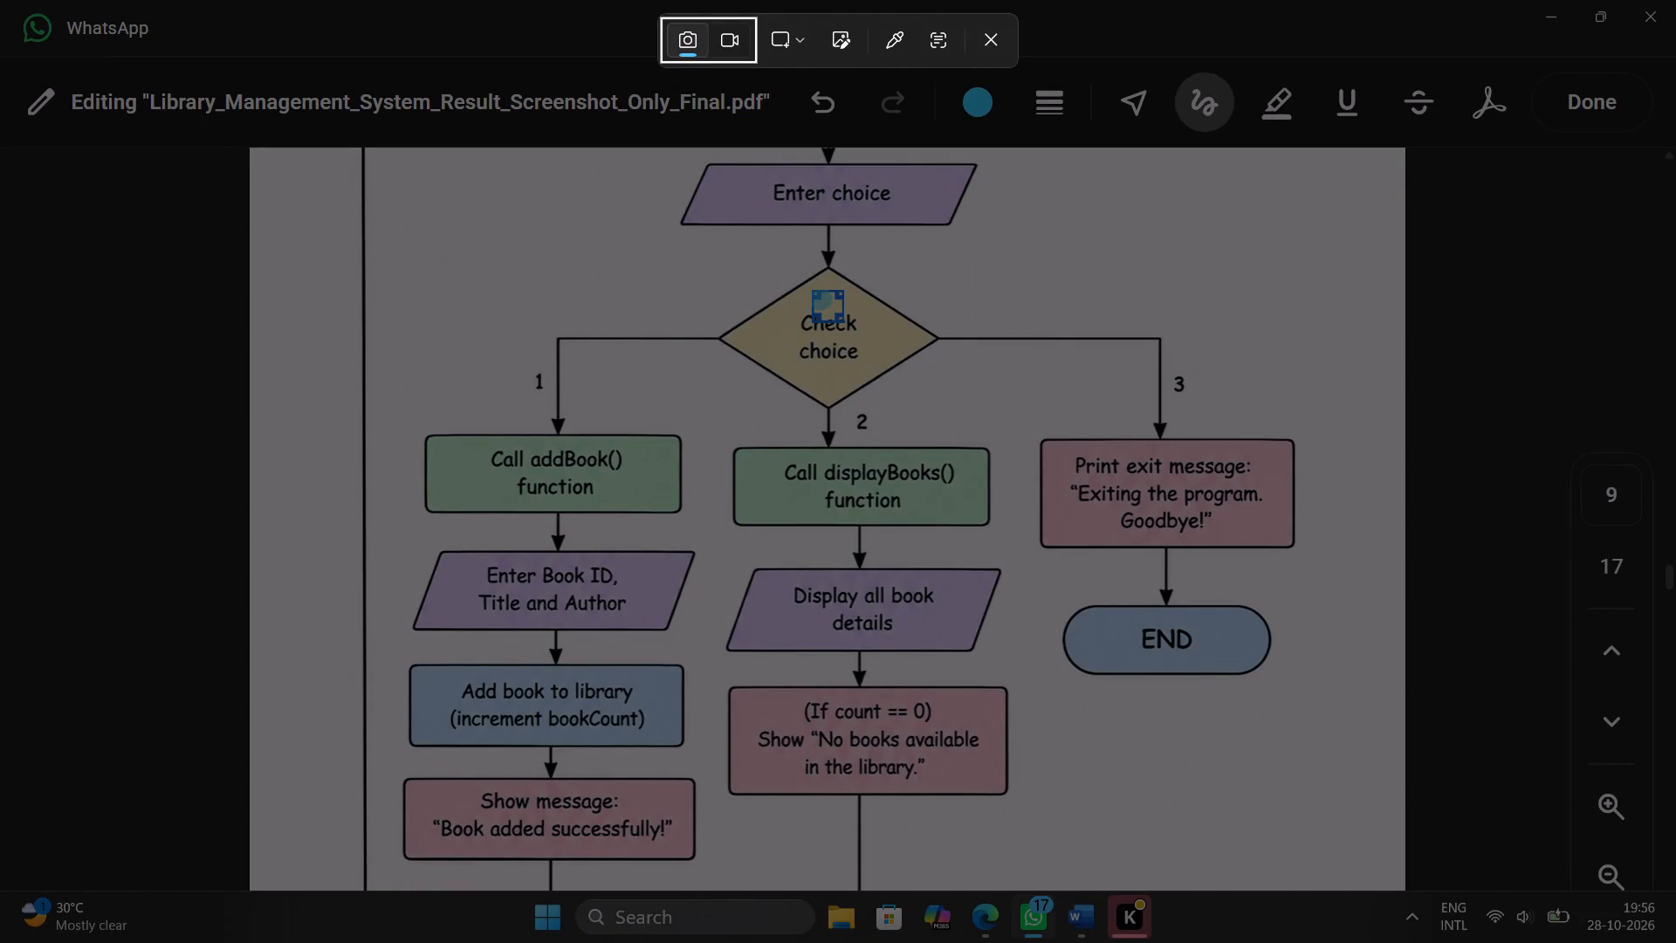
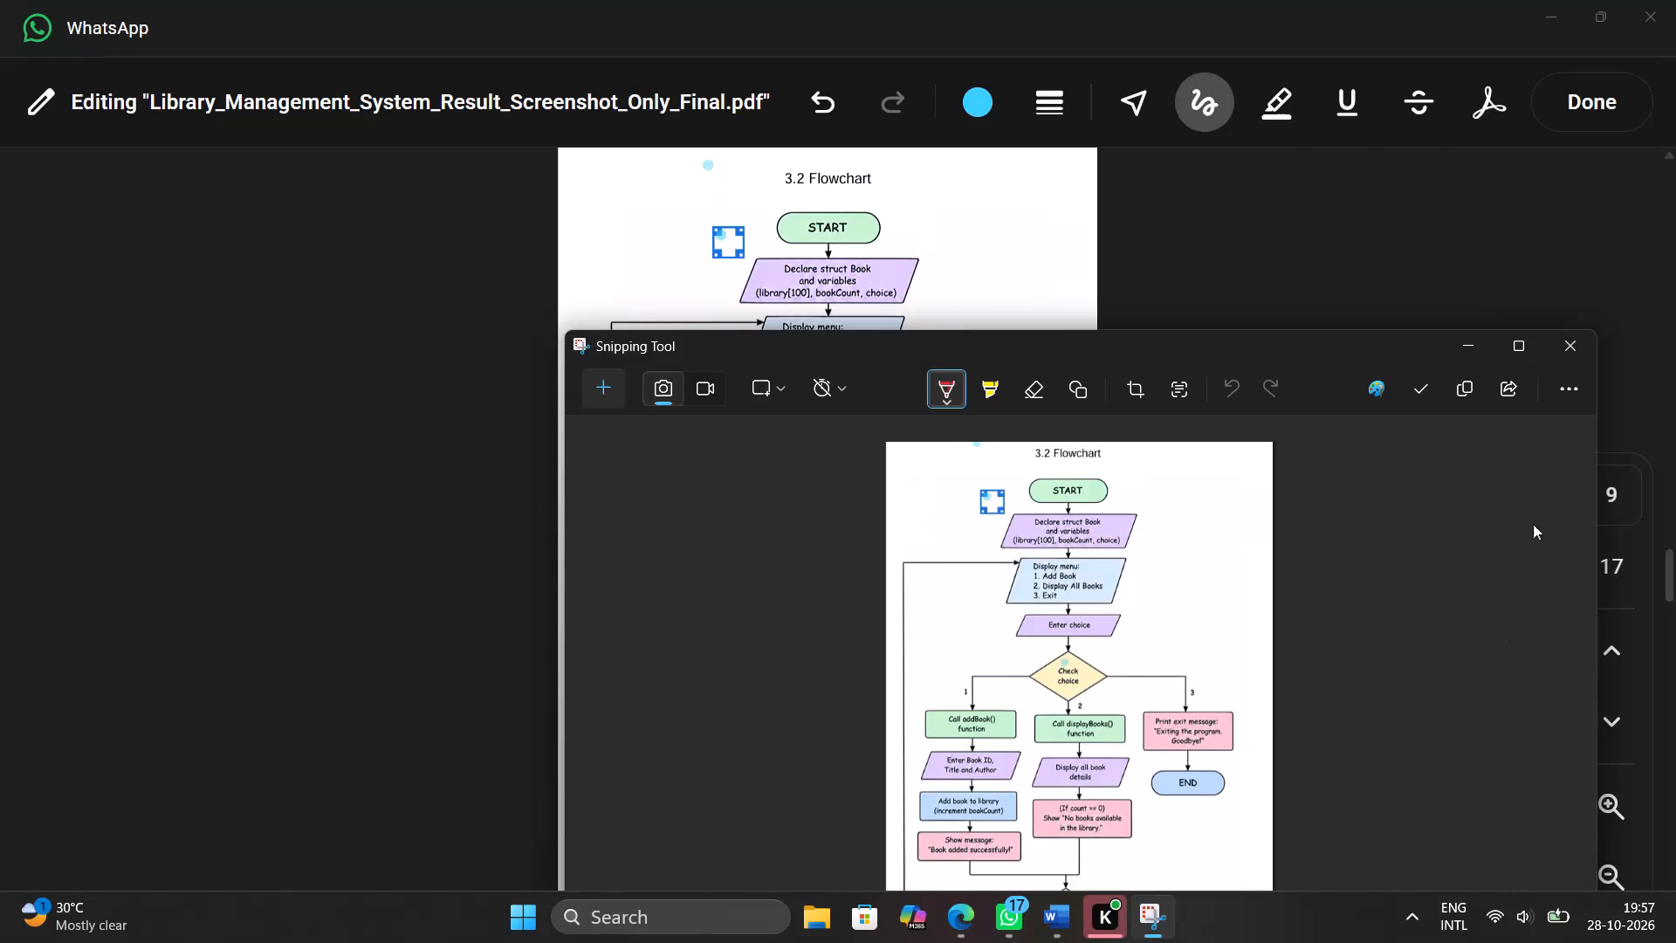
Open the sharing options for the captured flowchart screenshot and look through the available apps for a way to transfer it.
click(1500, 405)
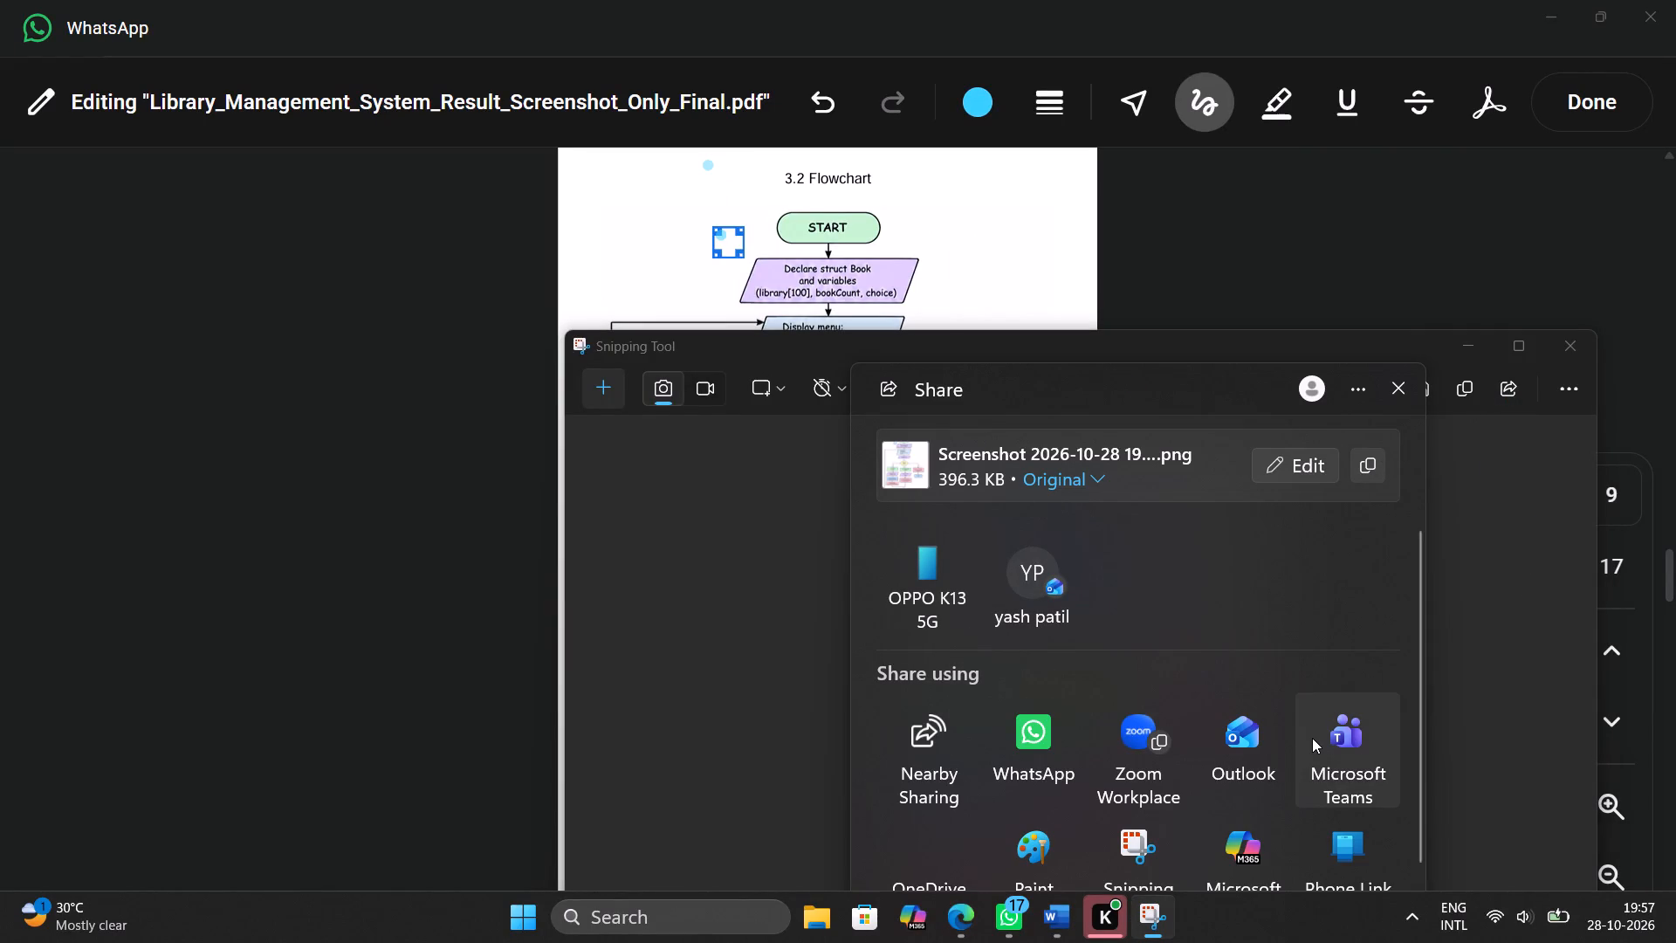
scroll(1312, 738, up, 1)
scroll(1312, 738, down, 2)
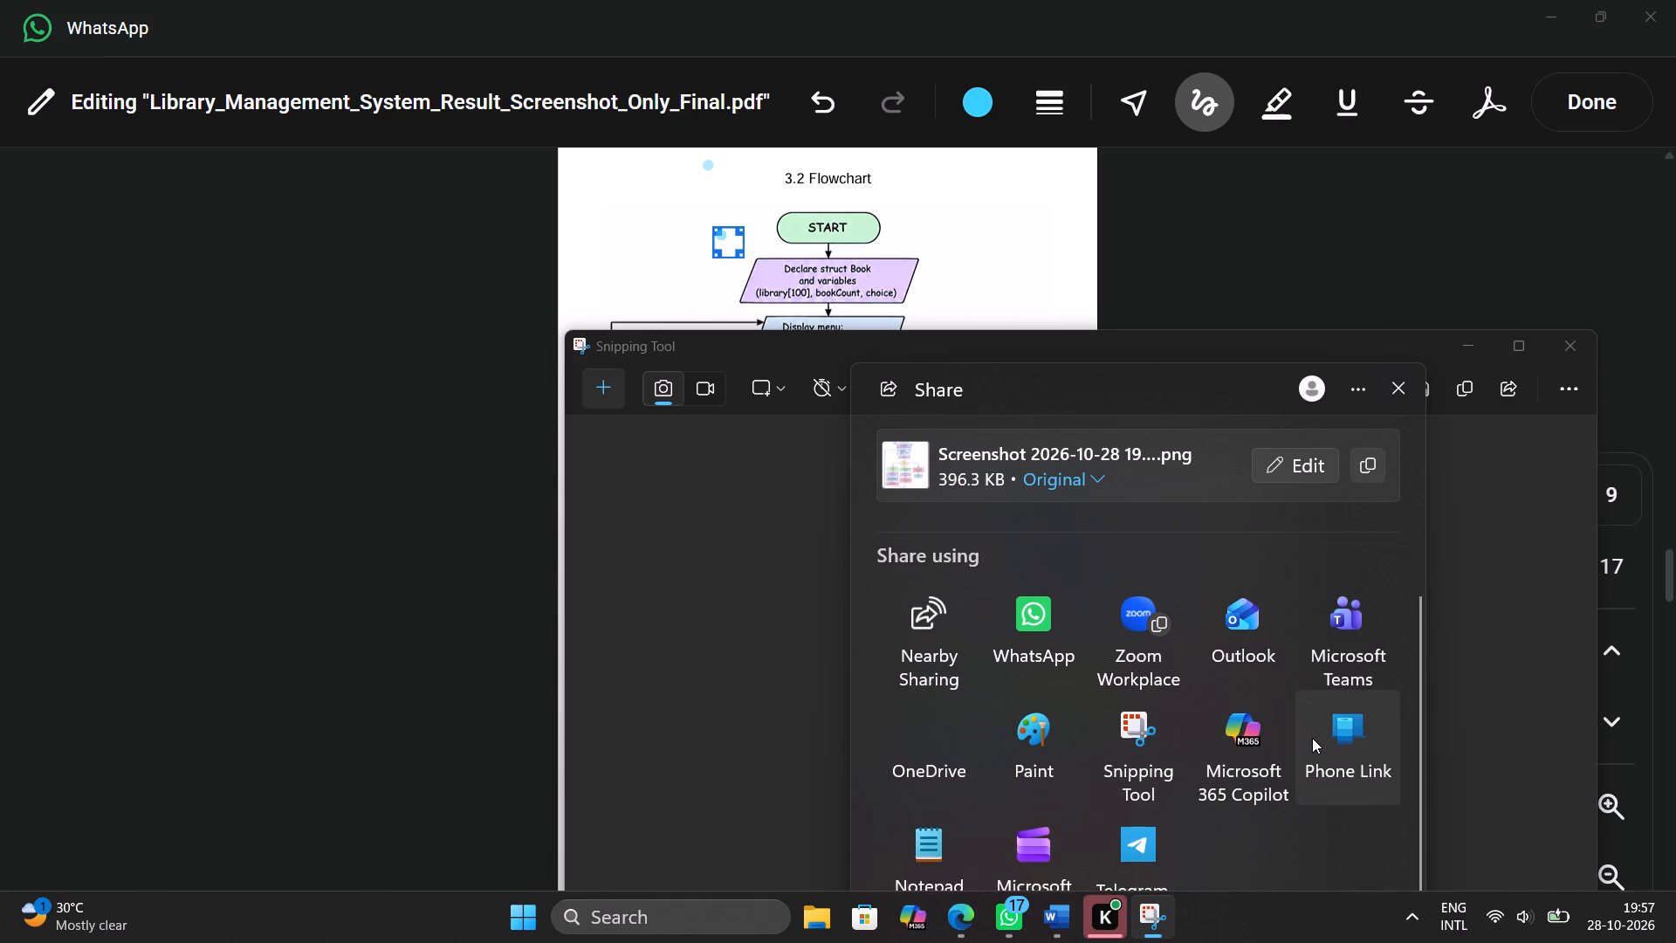
scroll(1312, 738, down, 3)
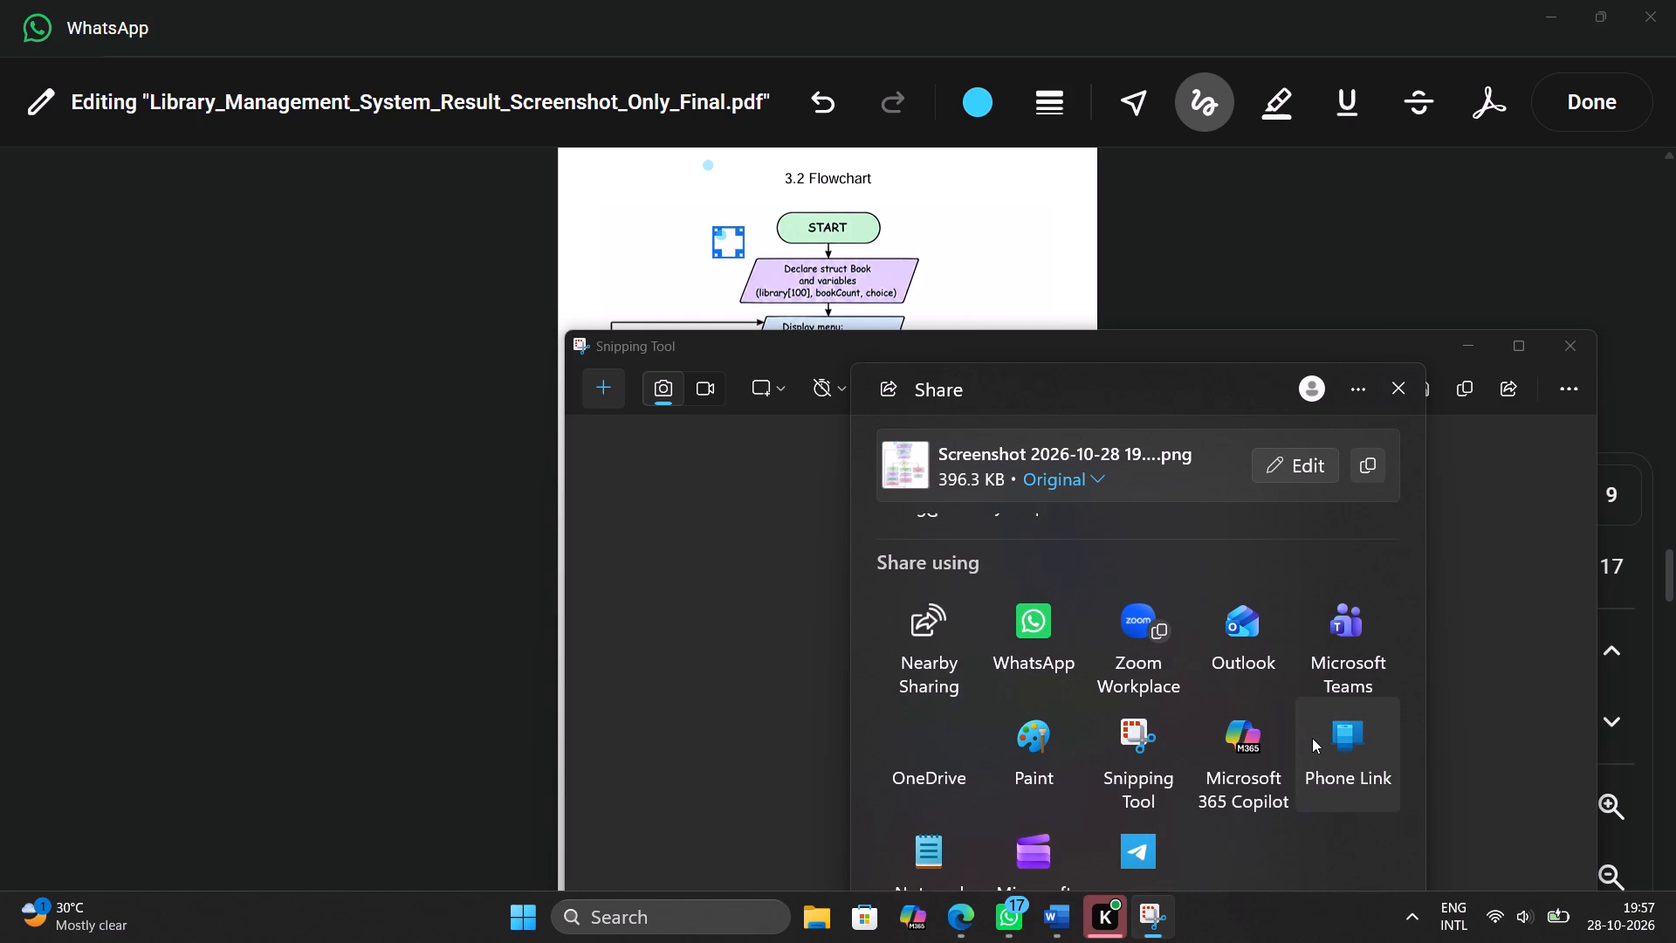
scroll(1312, 738, down, 1)
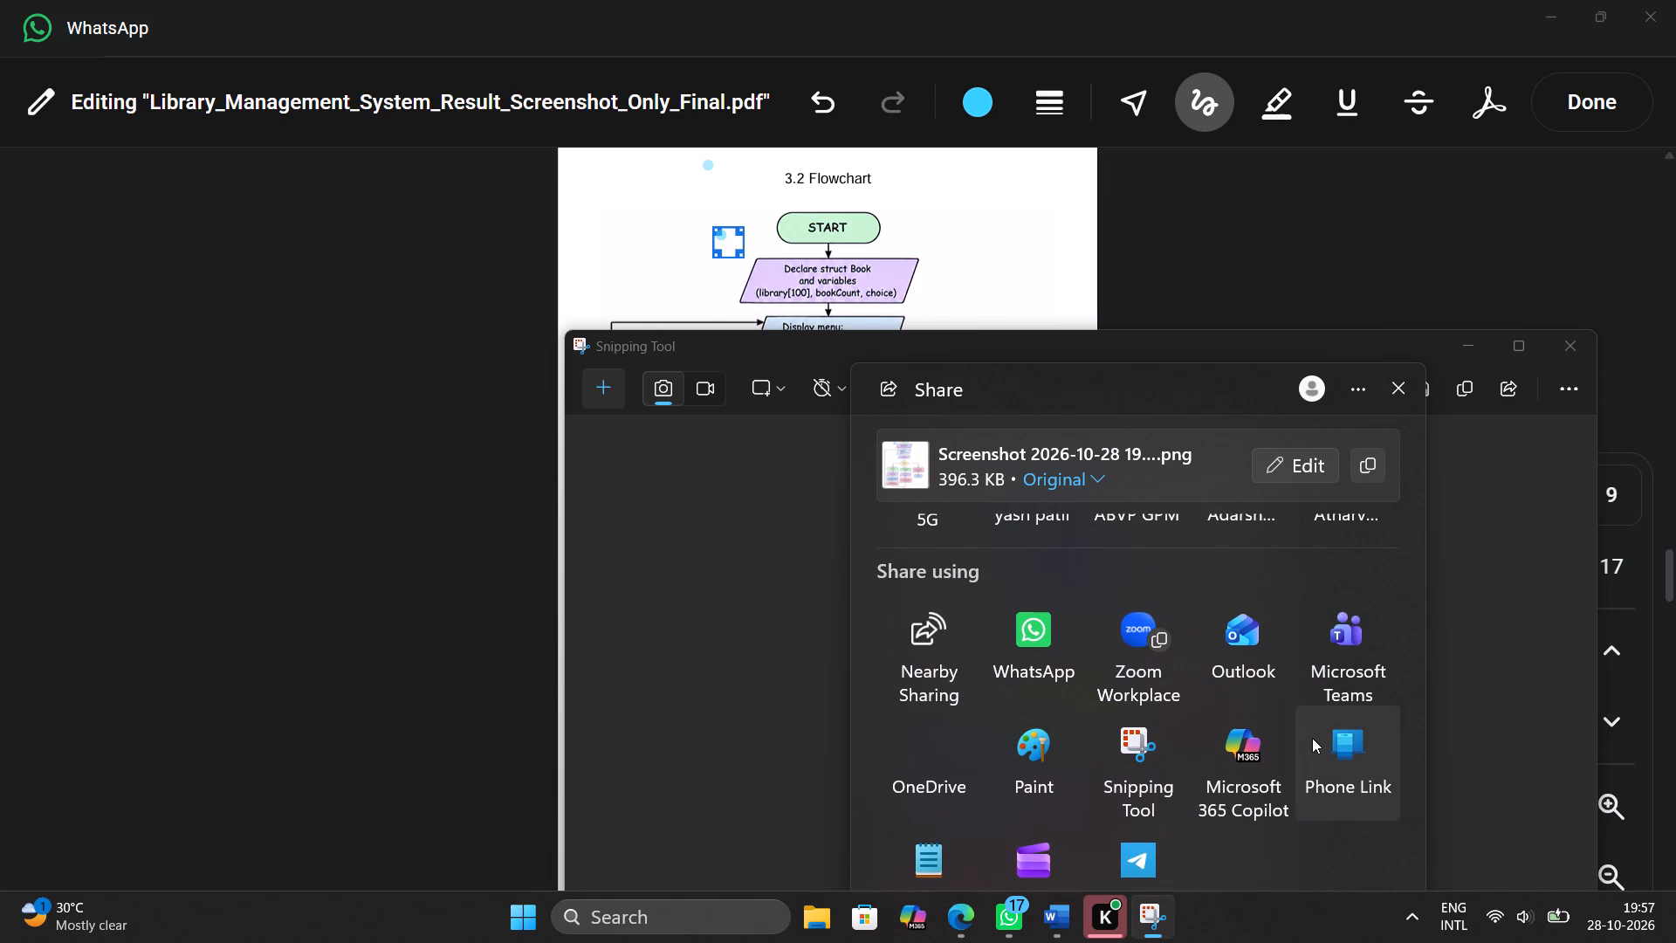
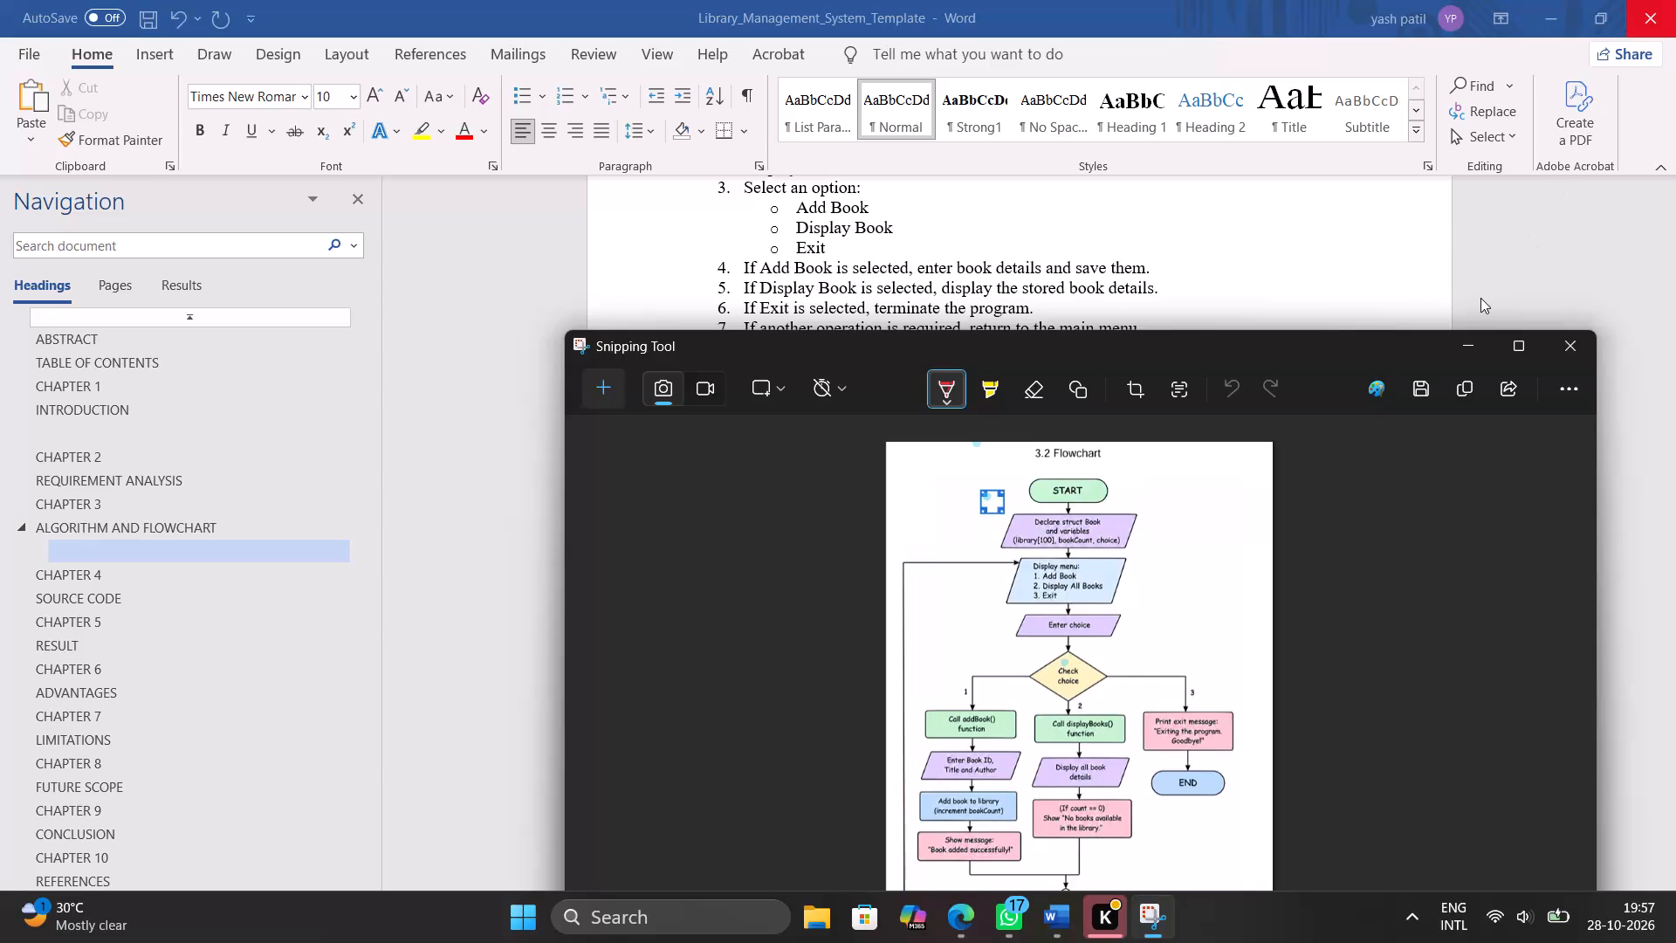
Minimize the Snipping Tool window with the 3.2 Flowchart capture to return to the Chapter 3 algorithm page in Word.
click(1465, 349)
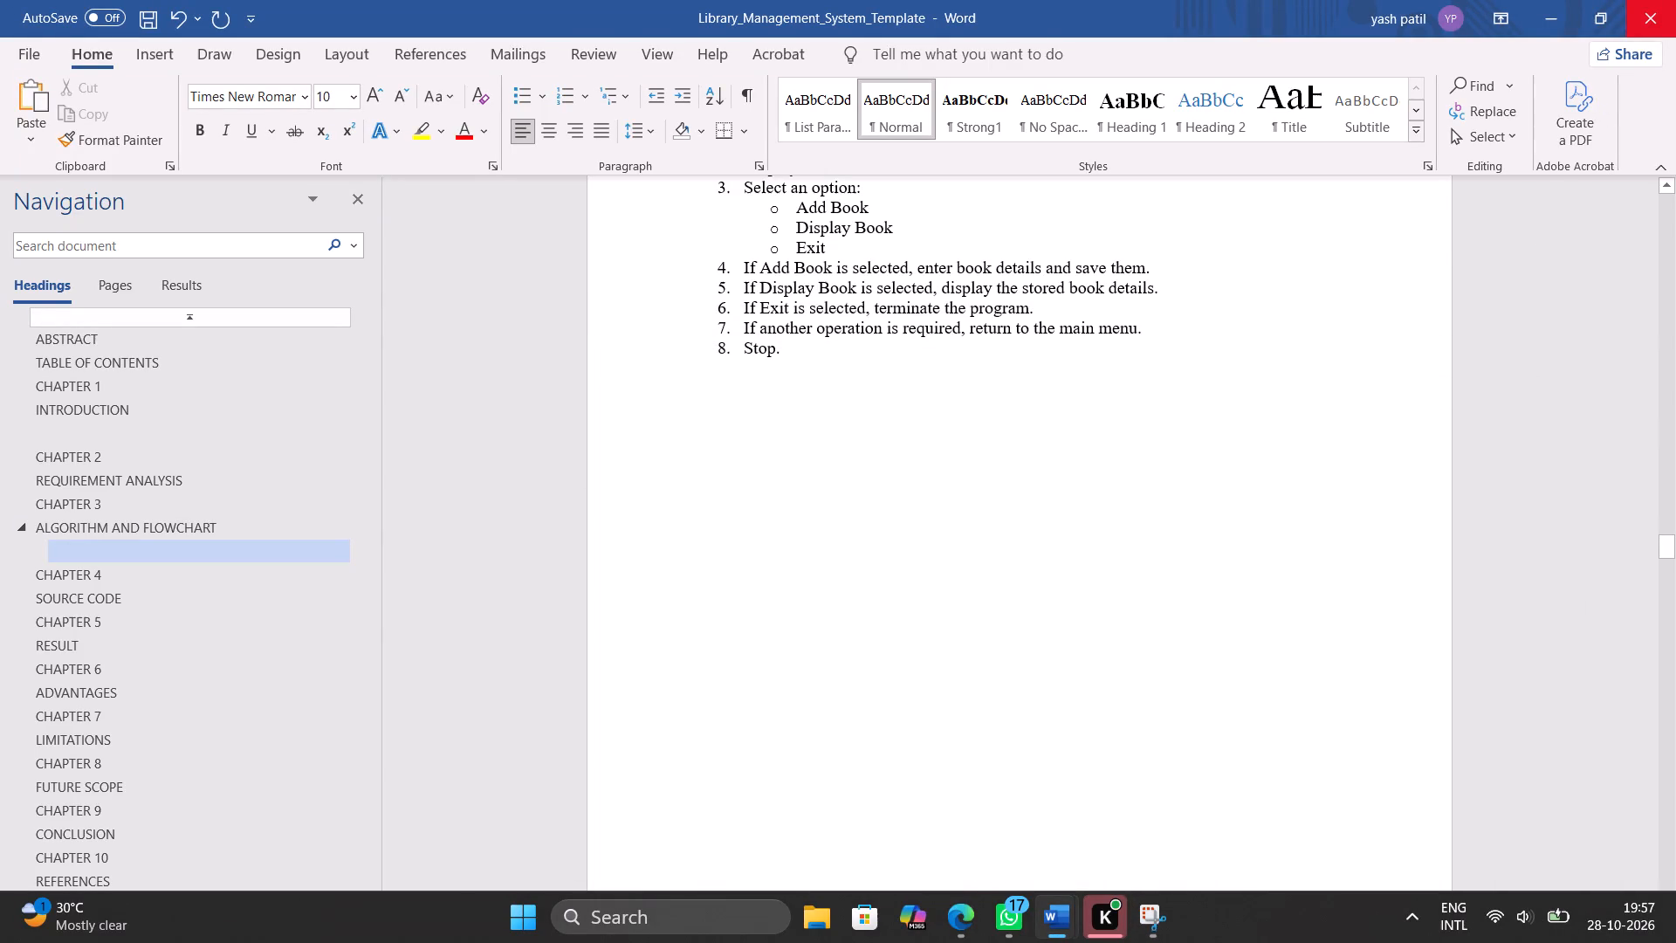
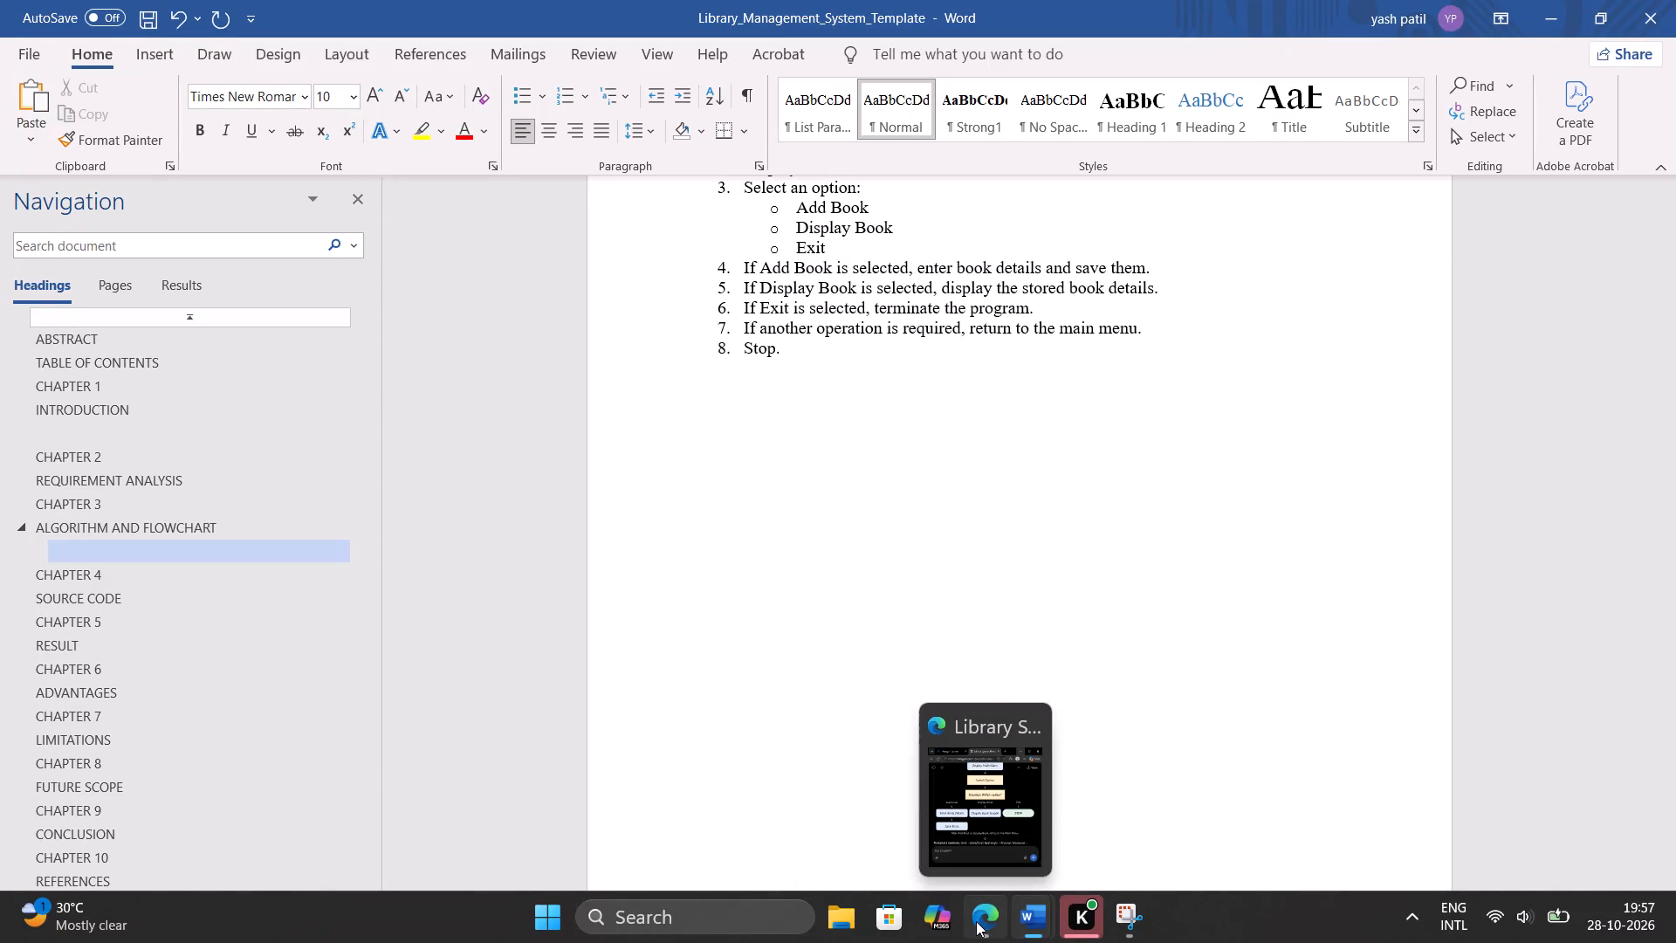
Open the Windows search.
click(635, 910)
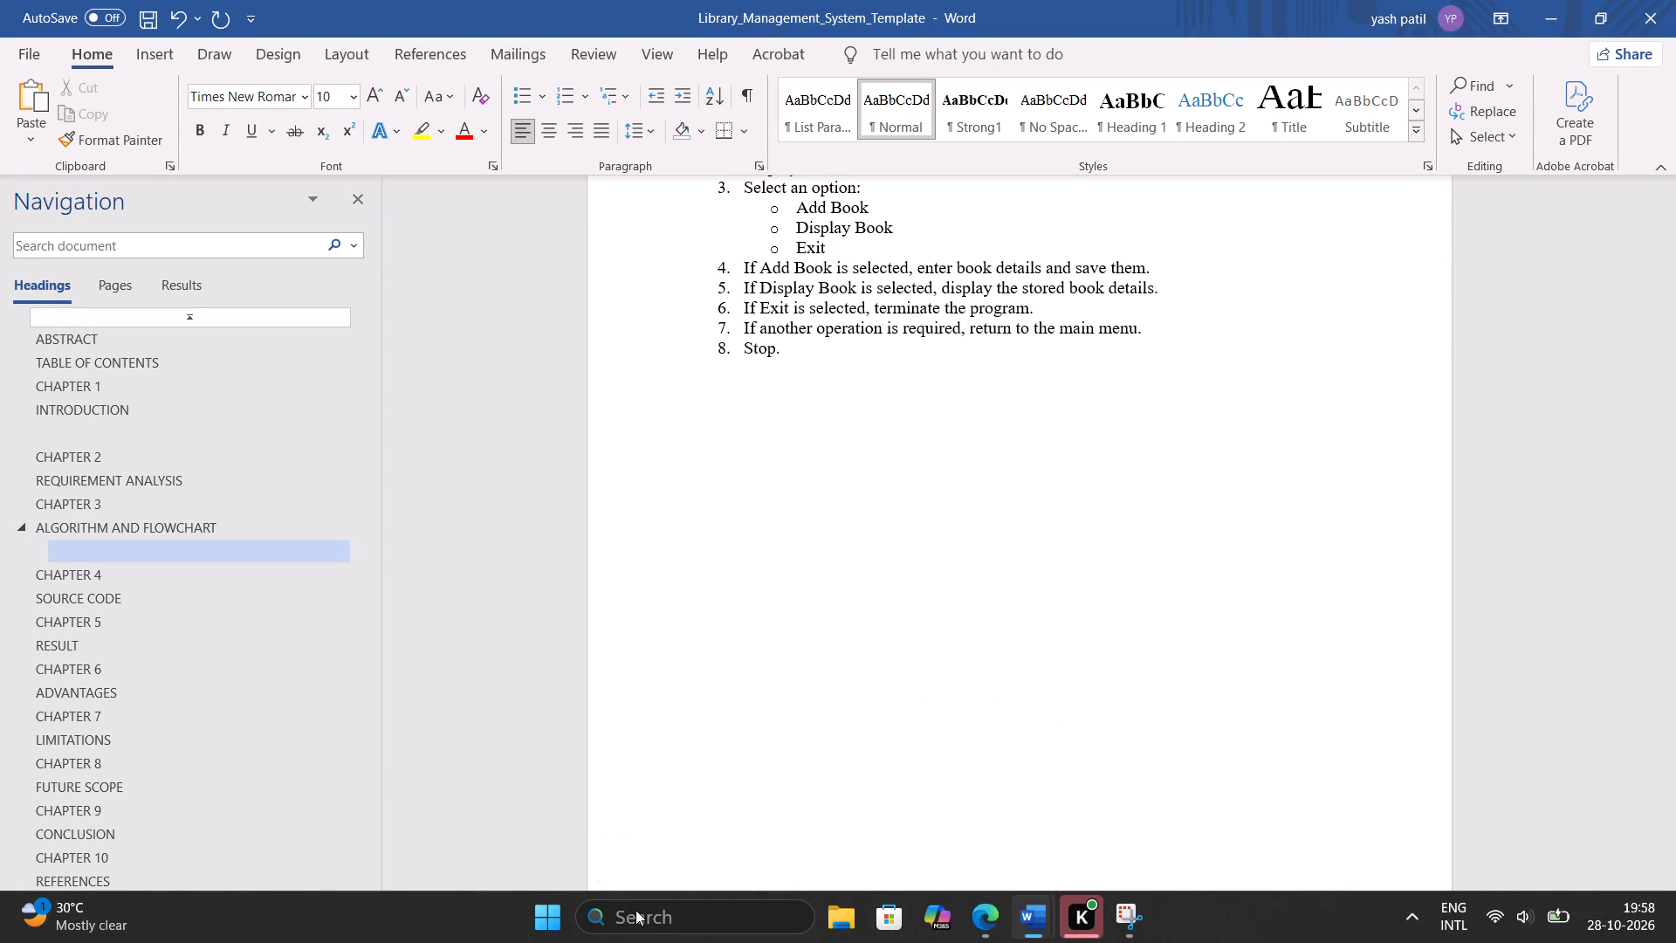
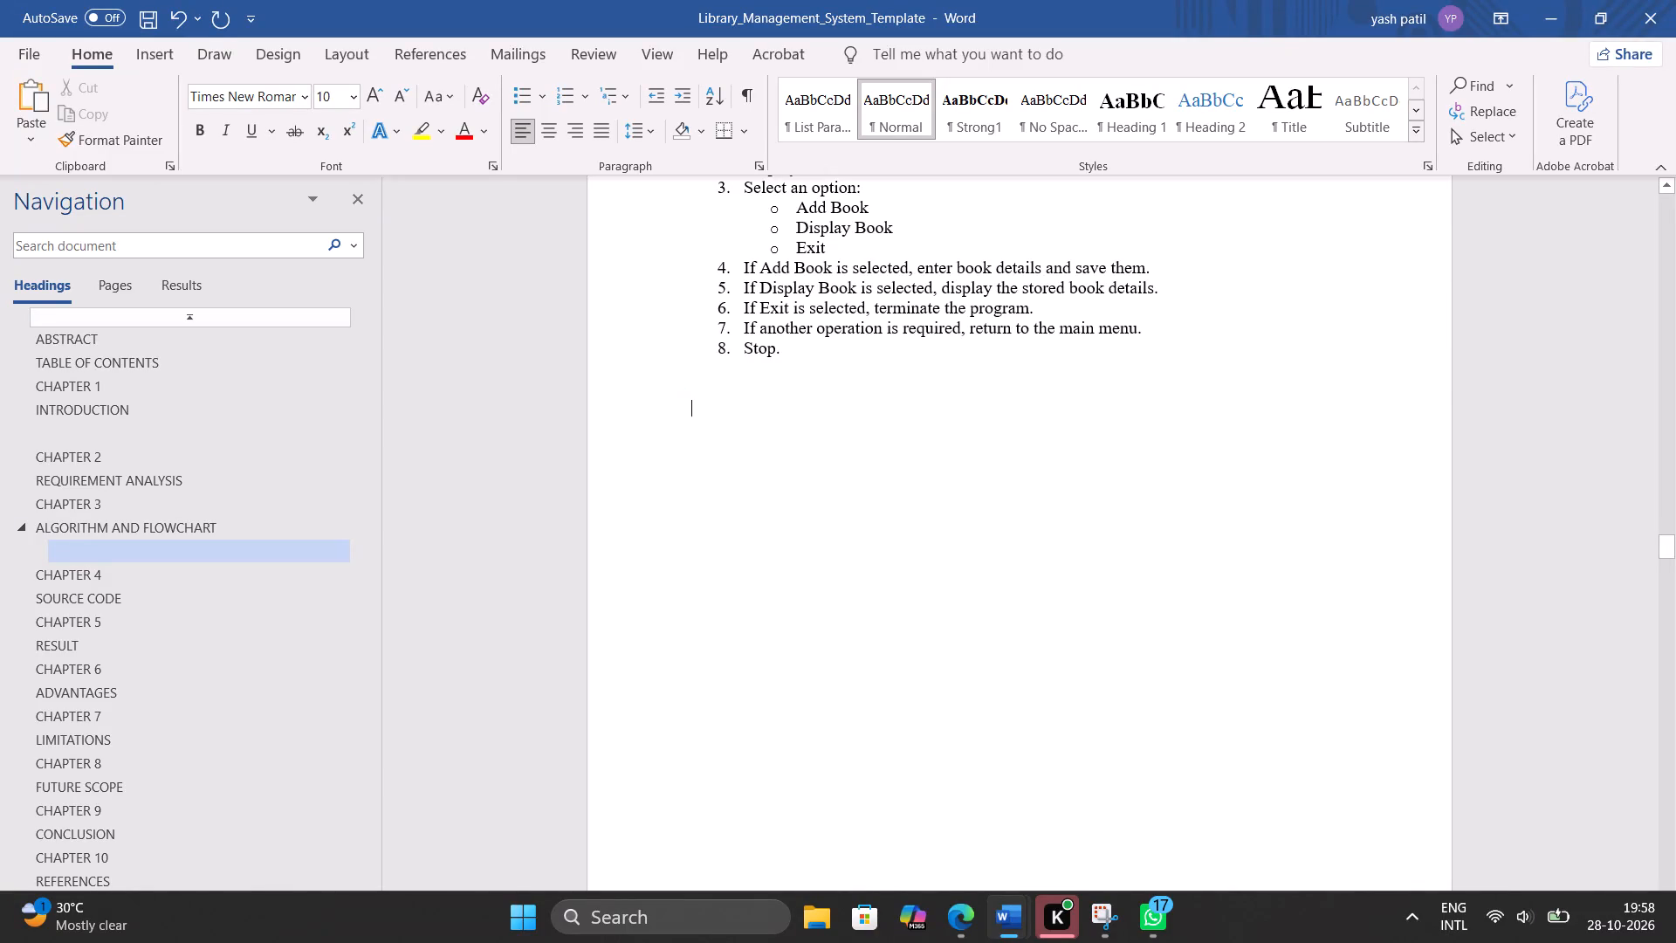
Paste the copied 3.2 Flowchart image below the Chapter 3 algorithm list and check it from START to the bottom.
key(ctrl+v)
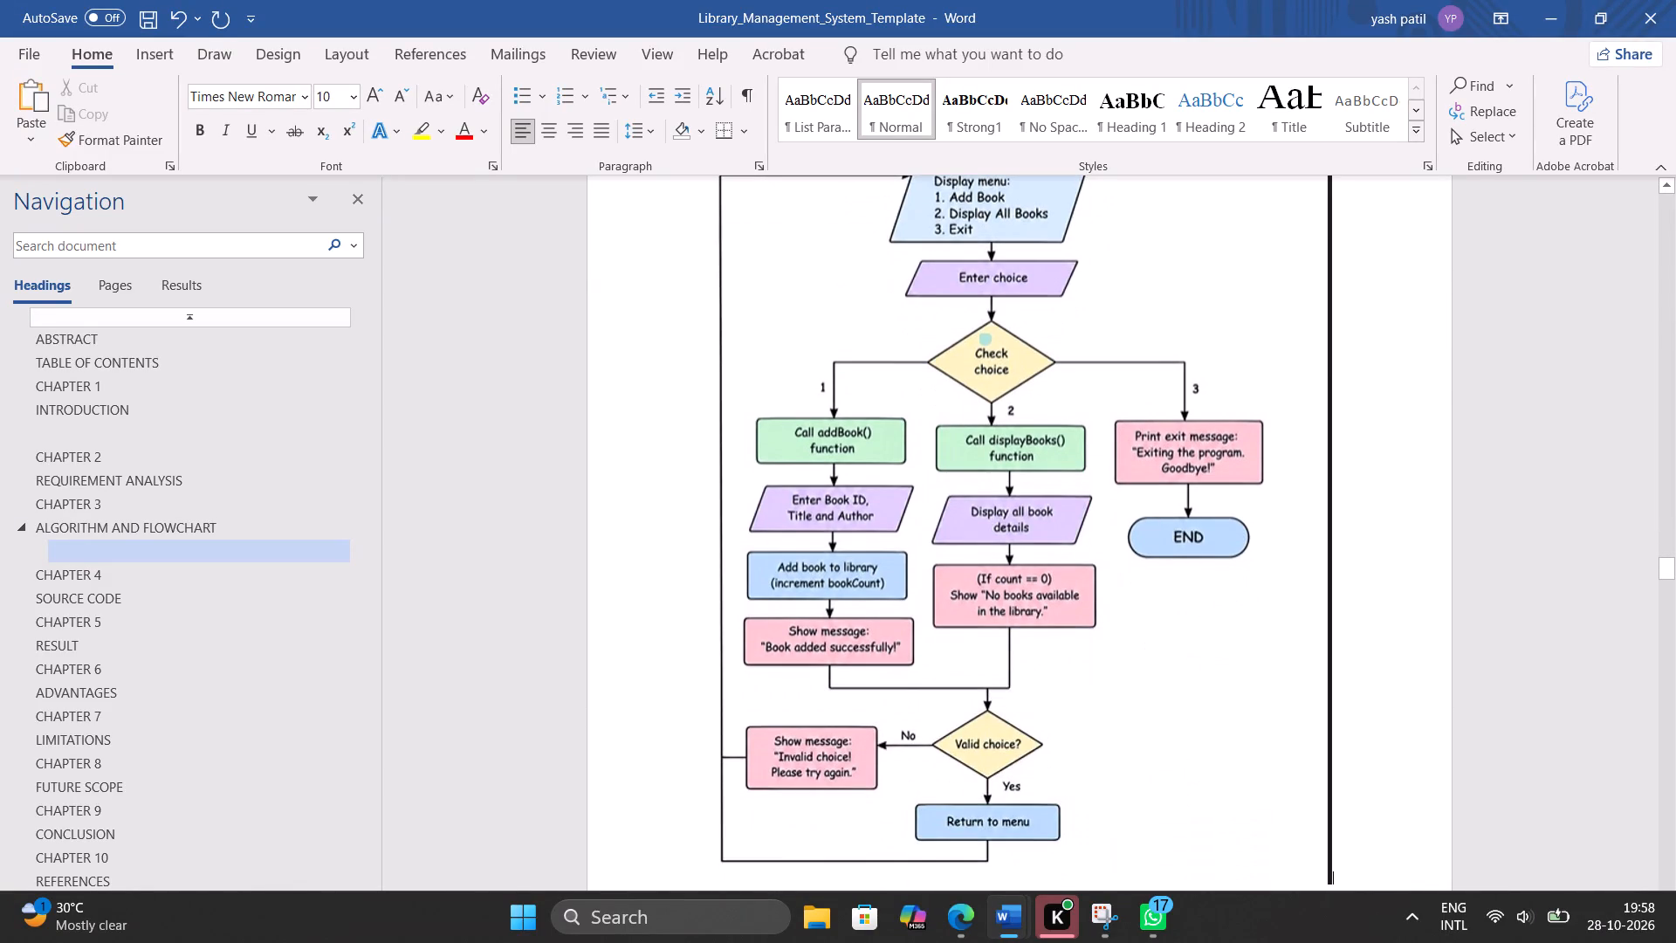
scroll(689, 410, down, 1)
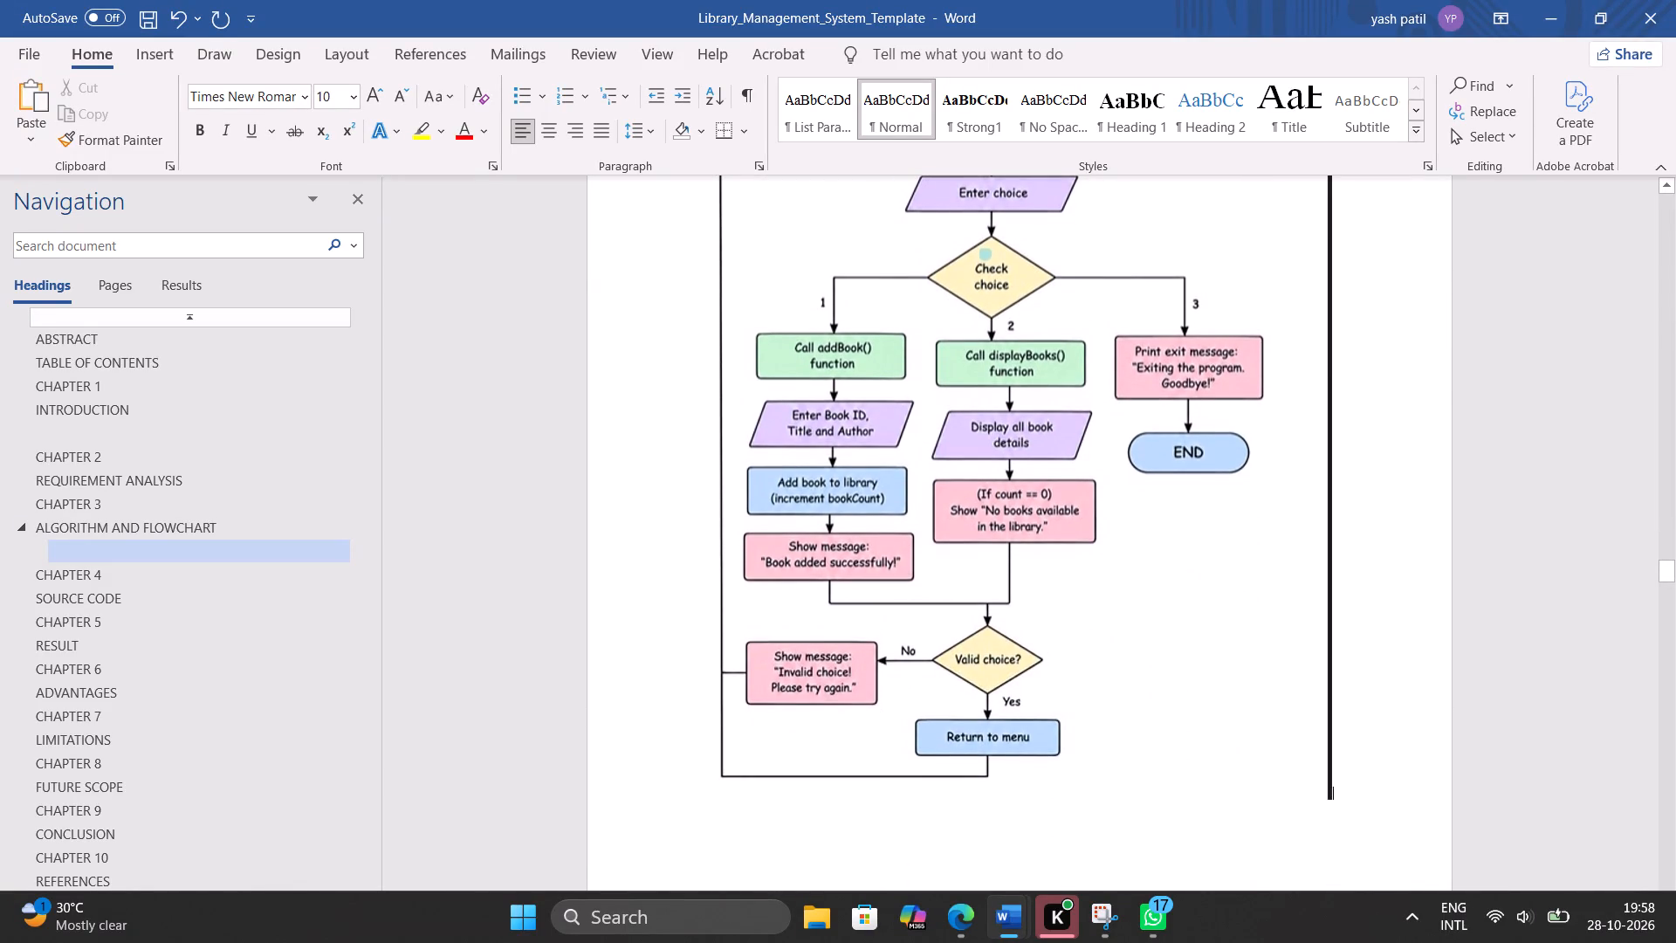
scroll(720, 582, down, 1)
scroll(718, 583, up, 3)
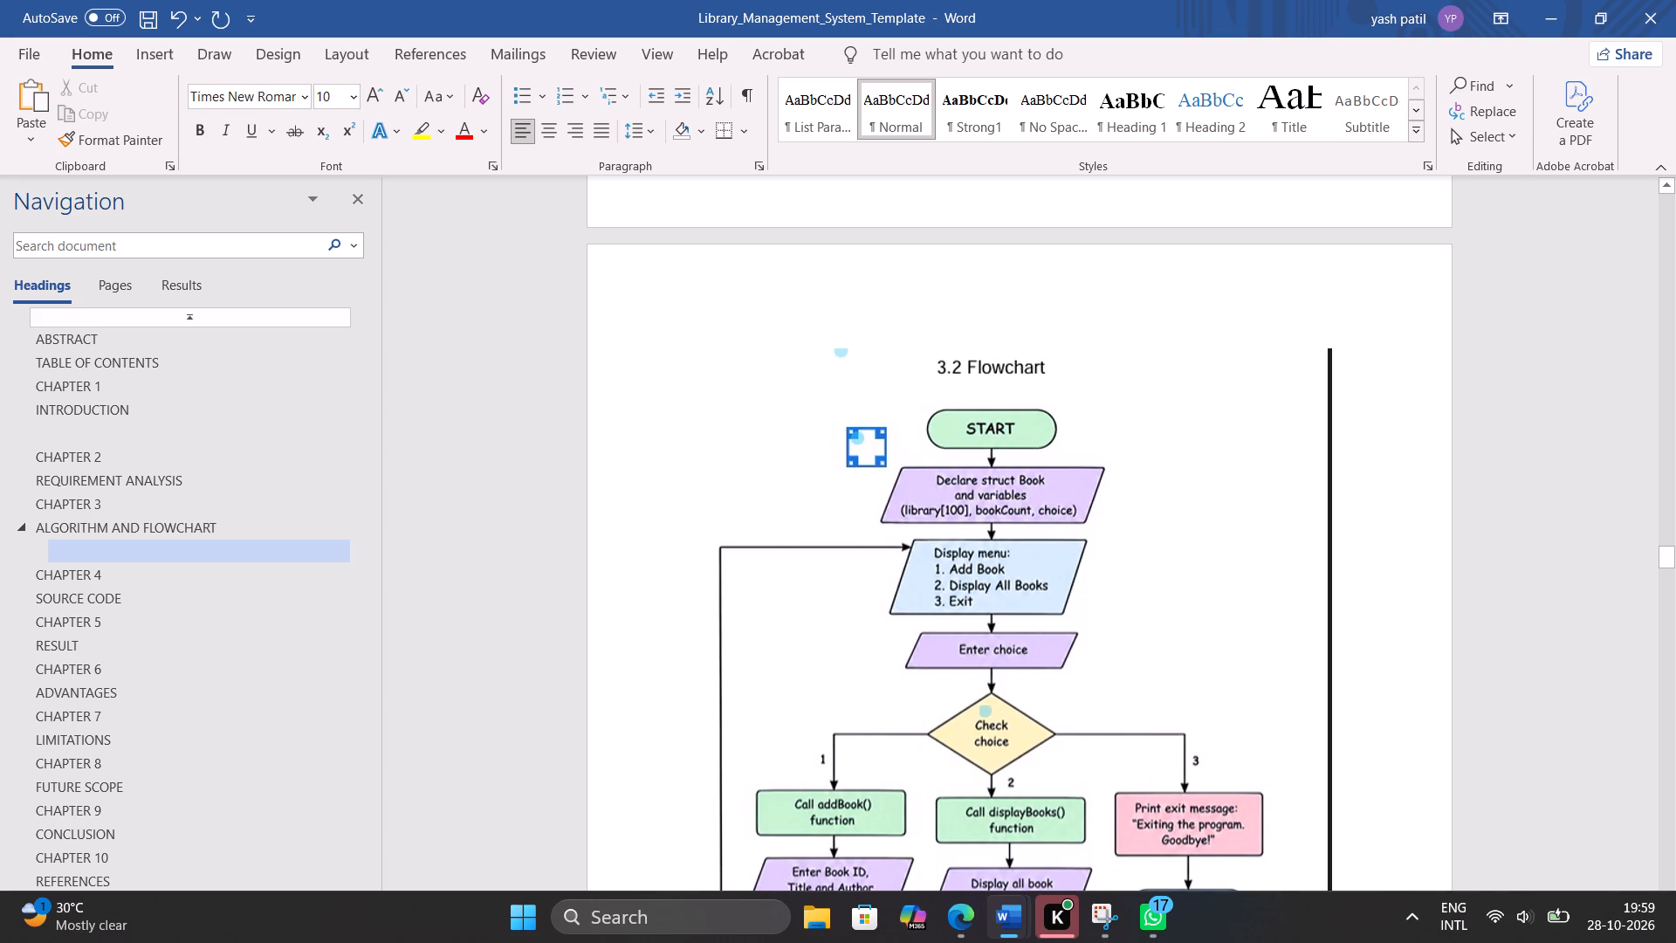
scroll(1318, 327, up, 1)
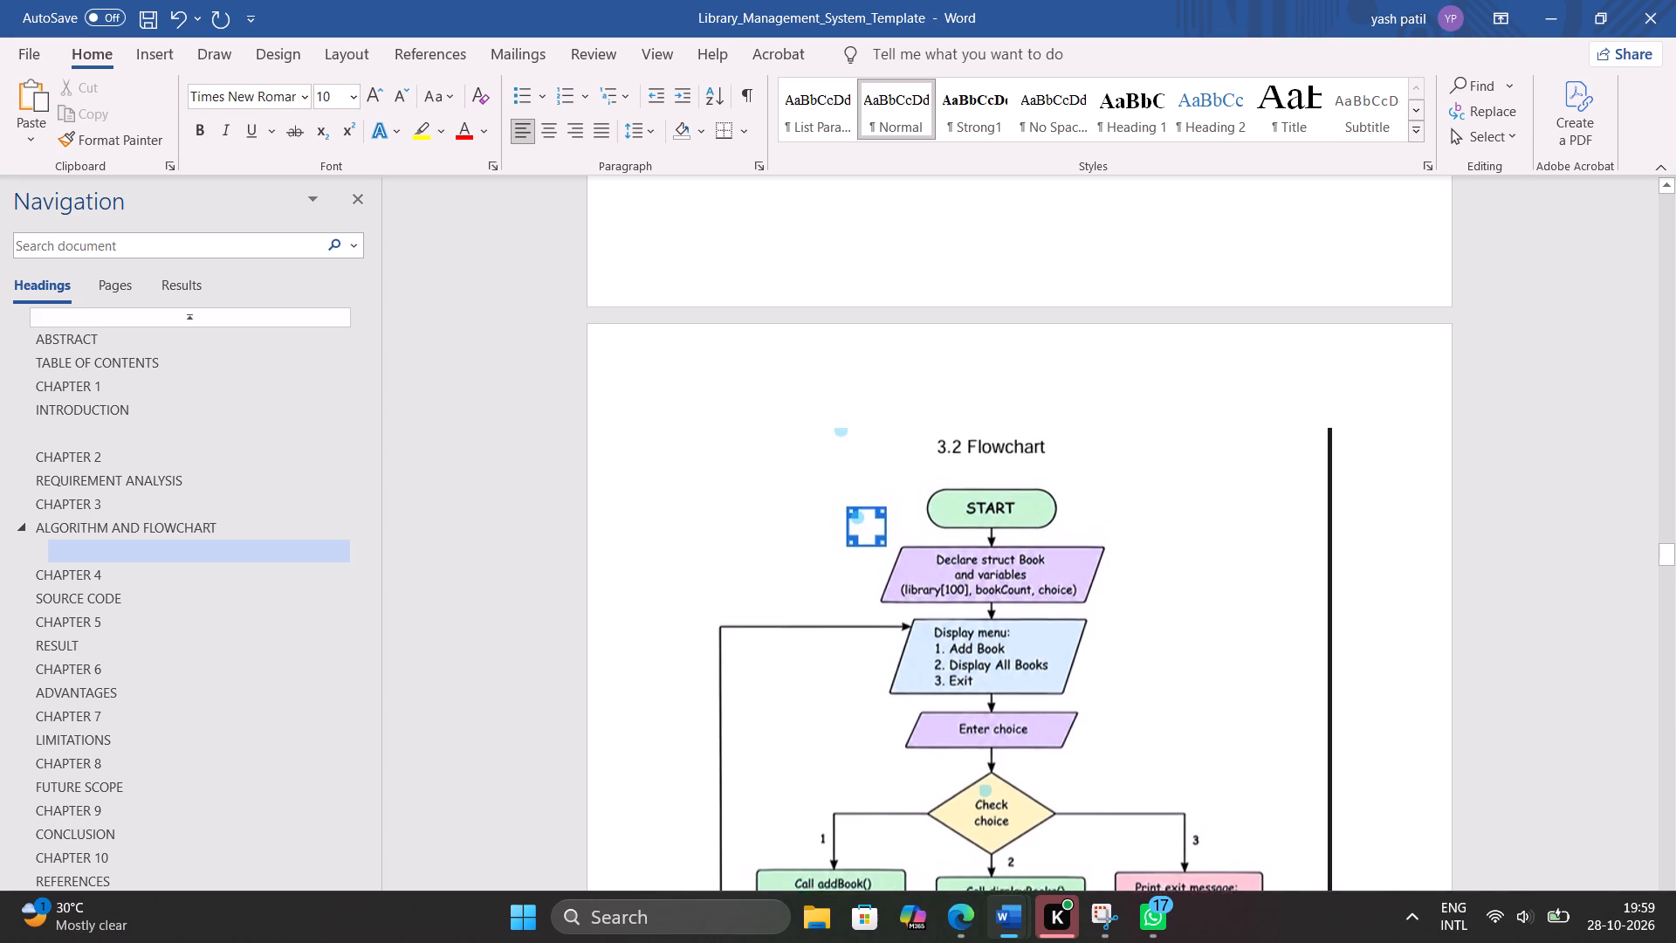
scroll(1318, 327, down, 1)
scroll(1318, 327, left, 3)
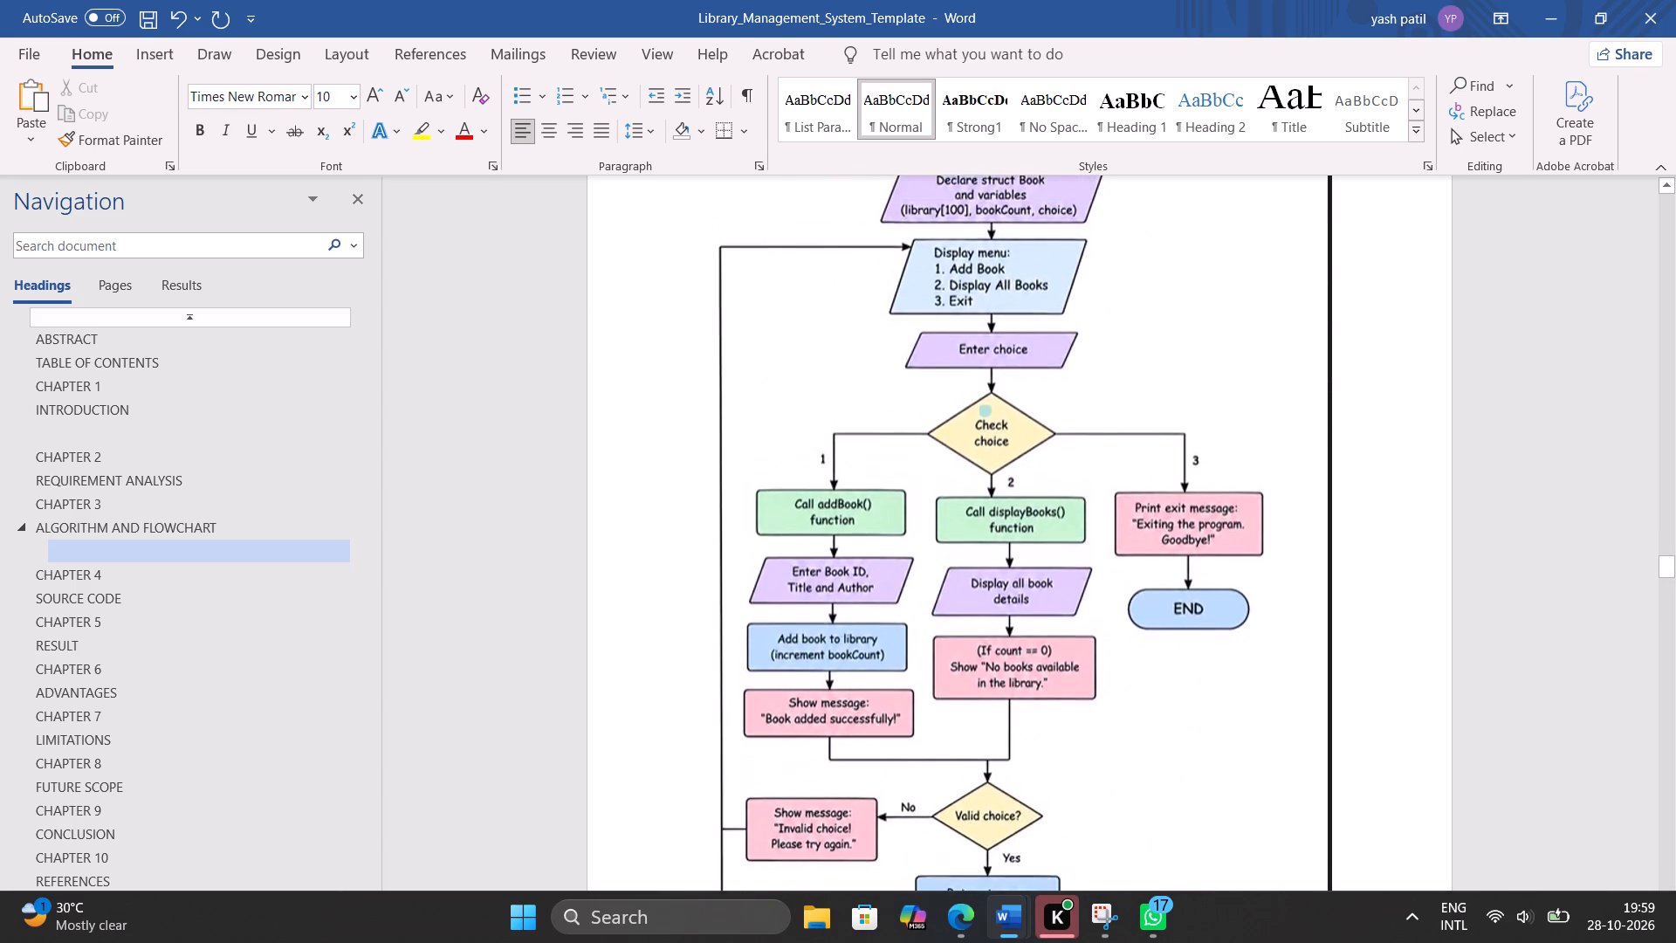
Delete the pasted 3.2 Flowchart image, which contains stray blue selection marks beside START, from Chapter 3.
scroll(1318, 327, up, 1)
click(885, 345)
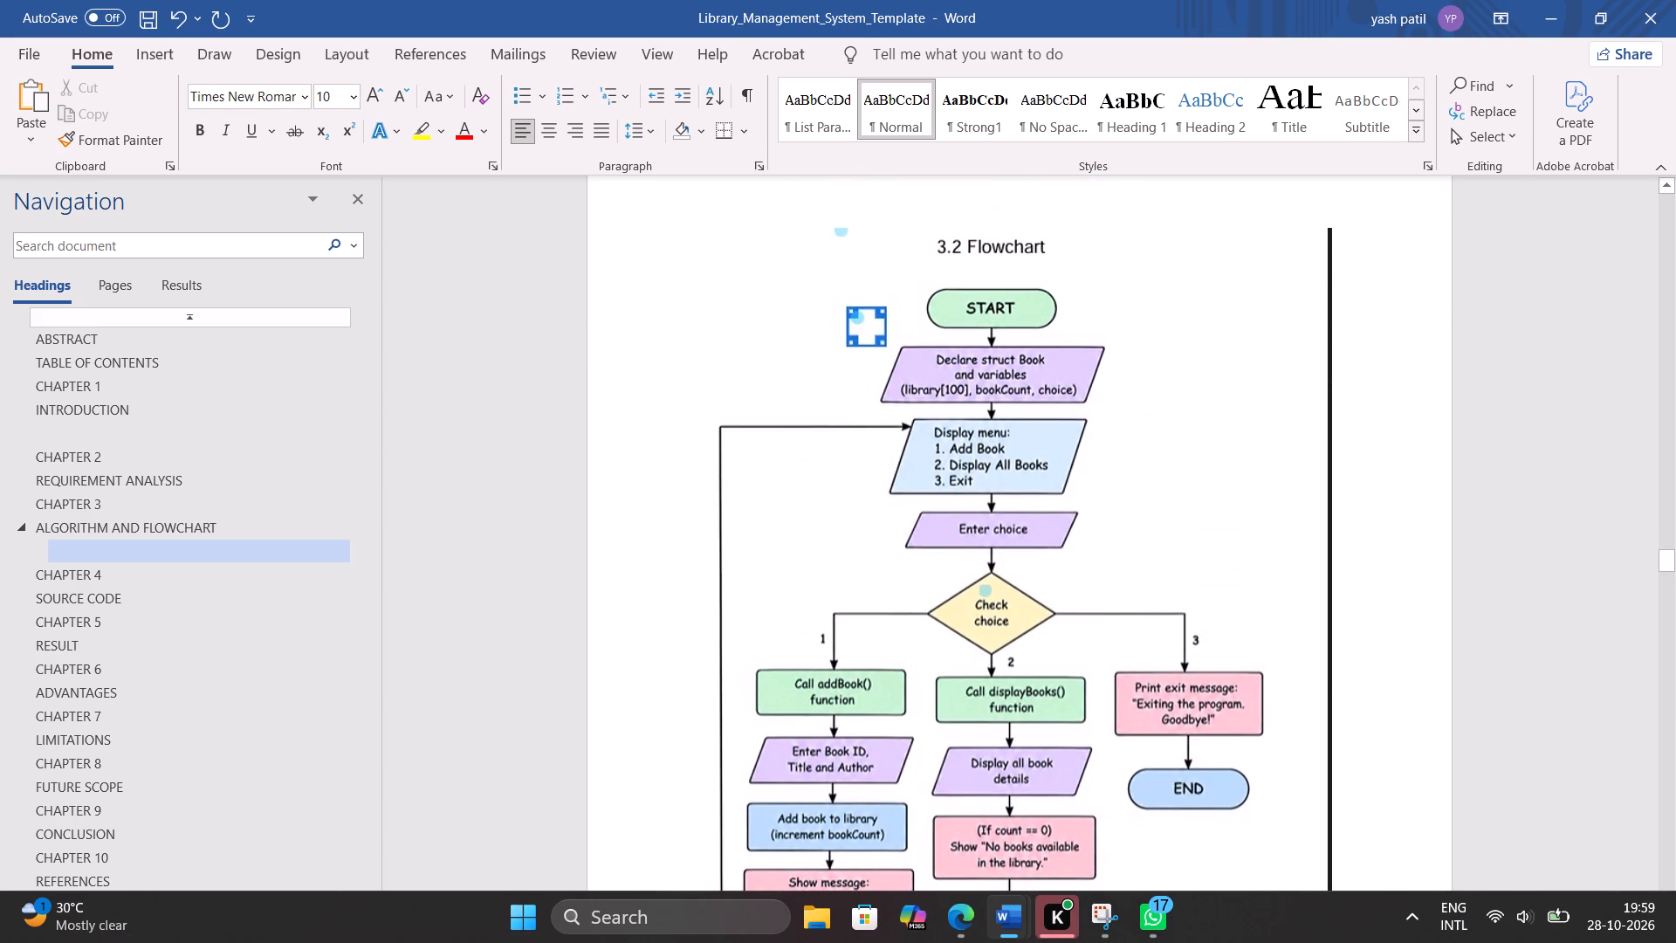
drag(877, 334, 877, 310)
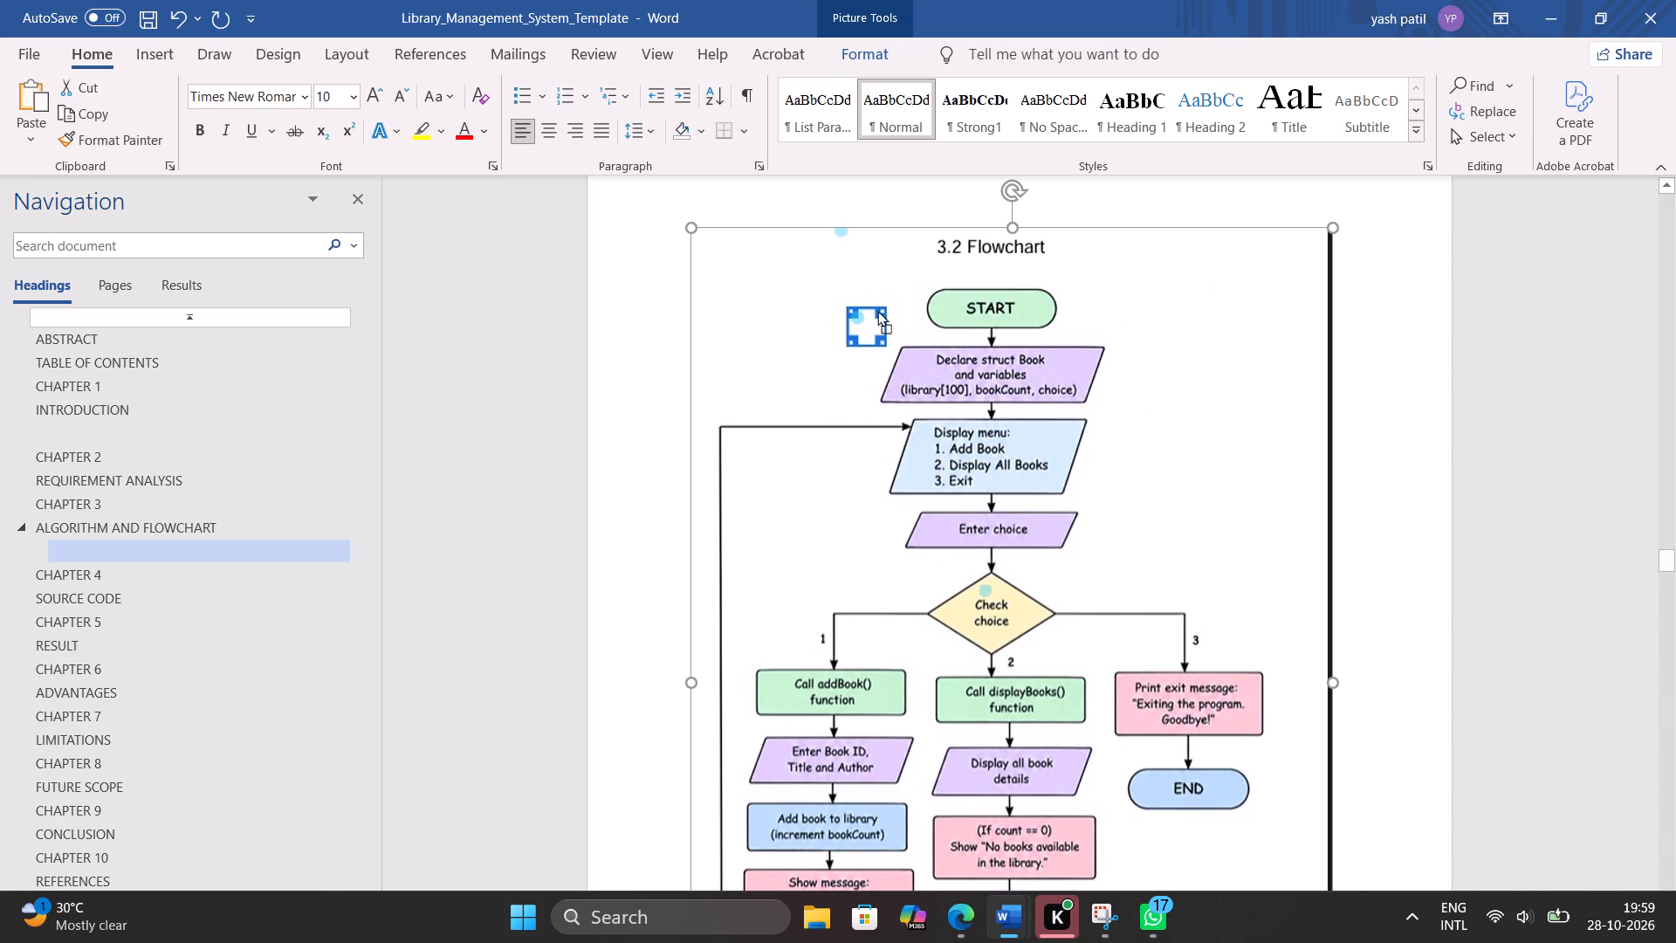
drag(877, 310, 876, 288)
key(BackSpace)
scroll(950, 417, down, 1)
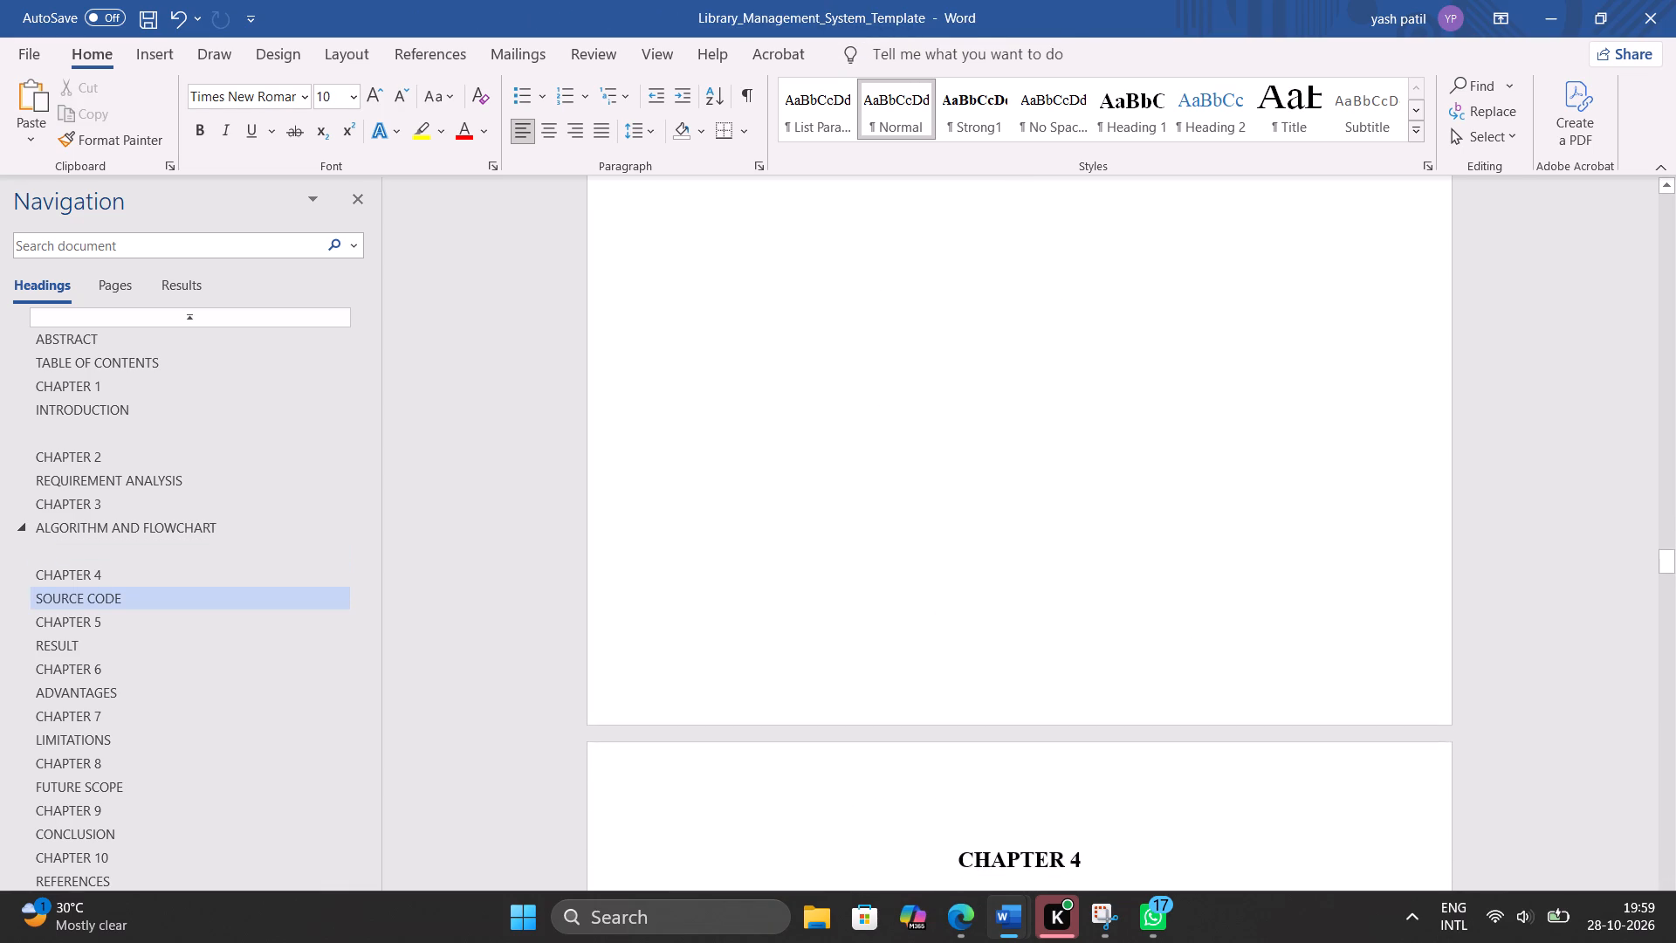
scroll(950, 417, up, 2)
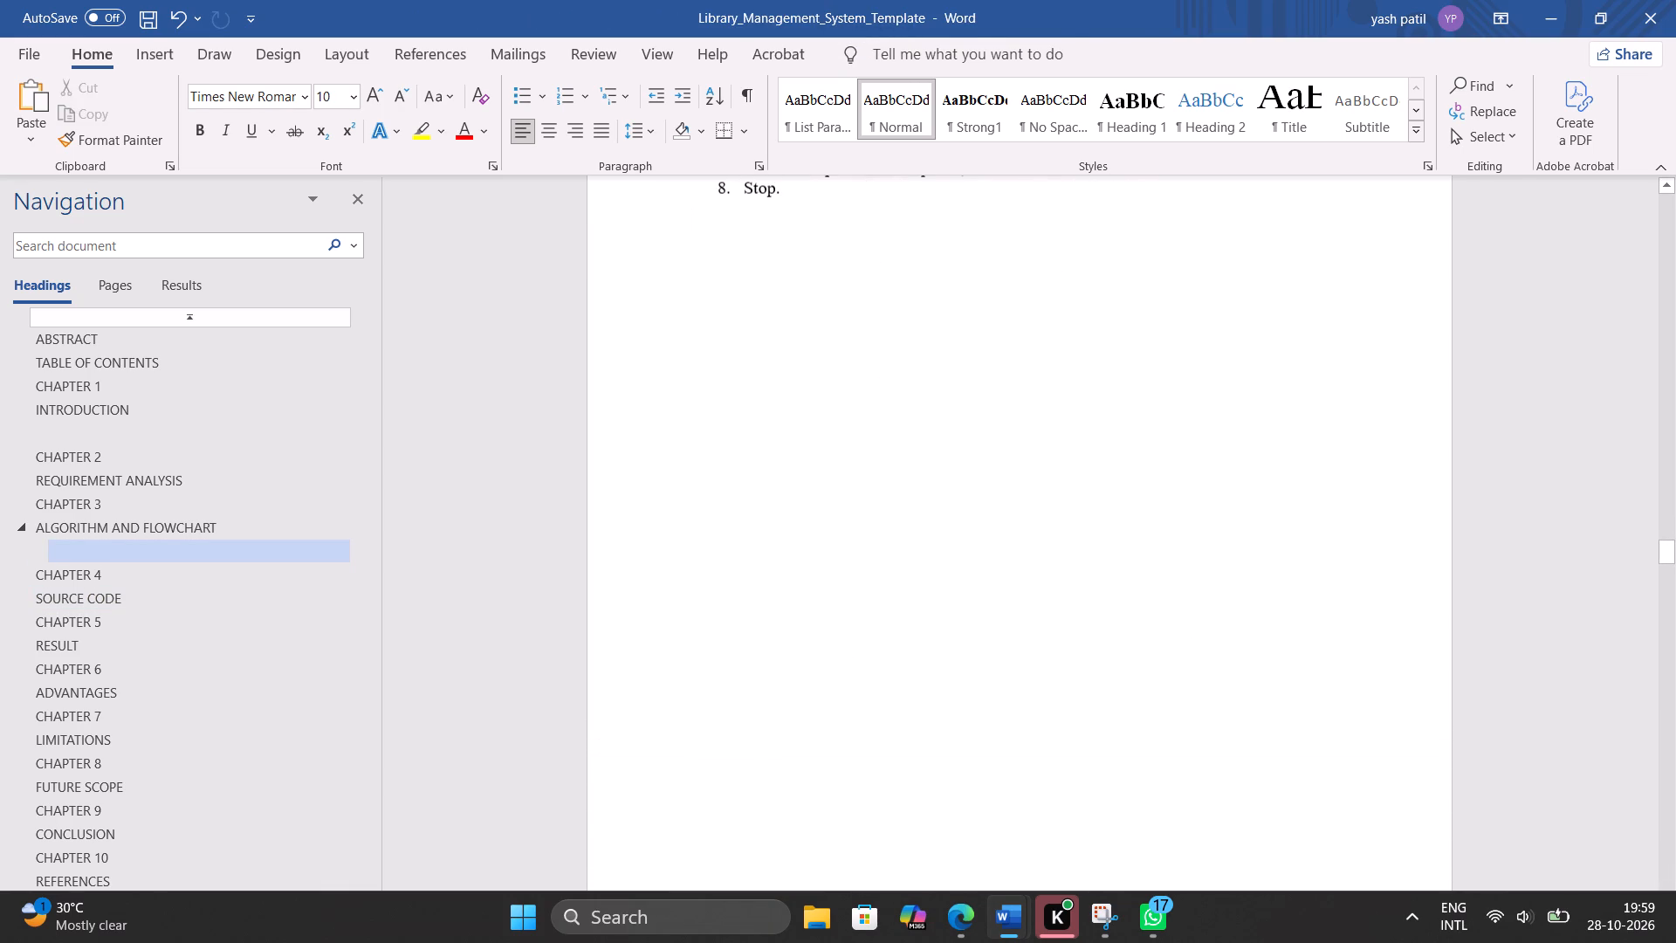
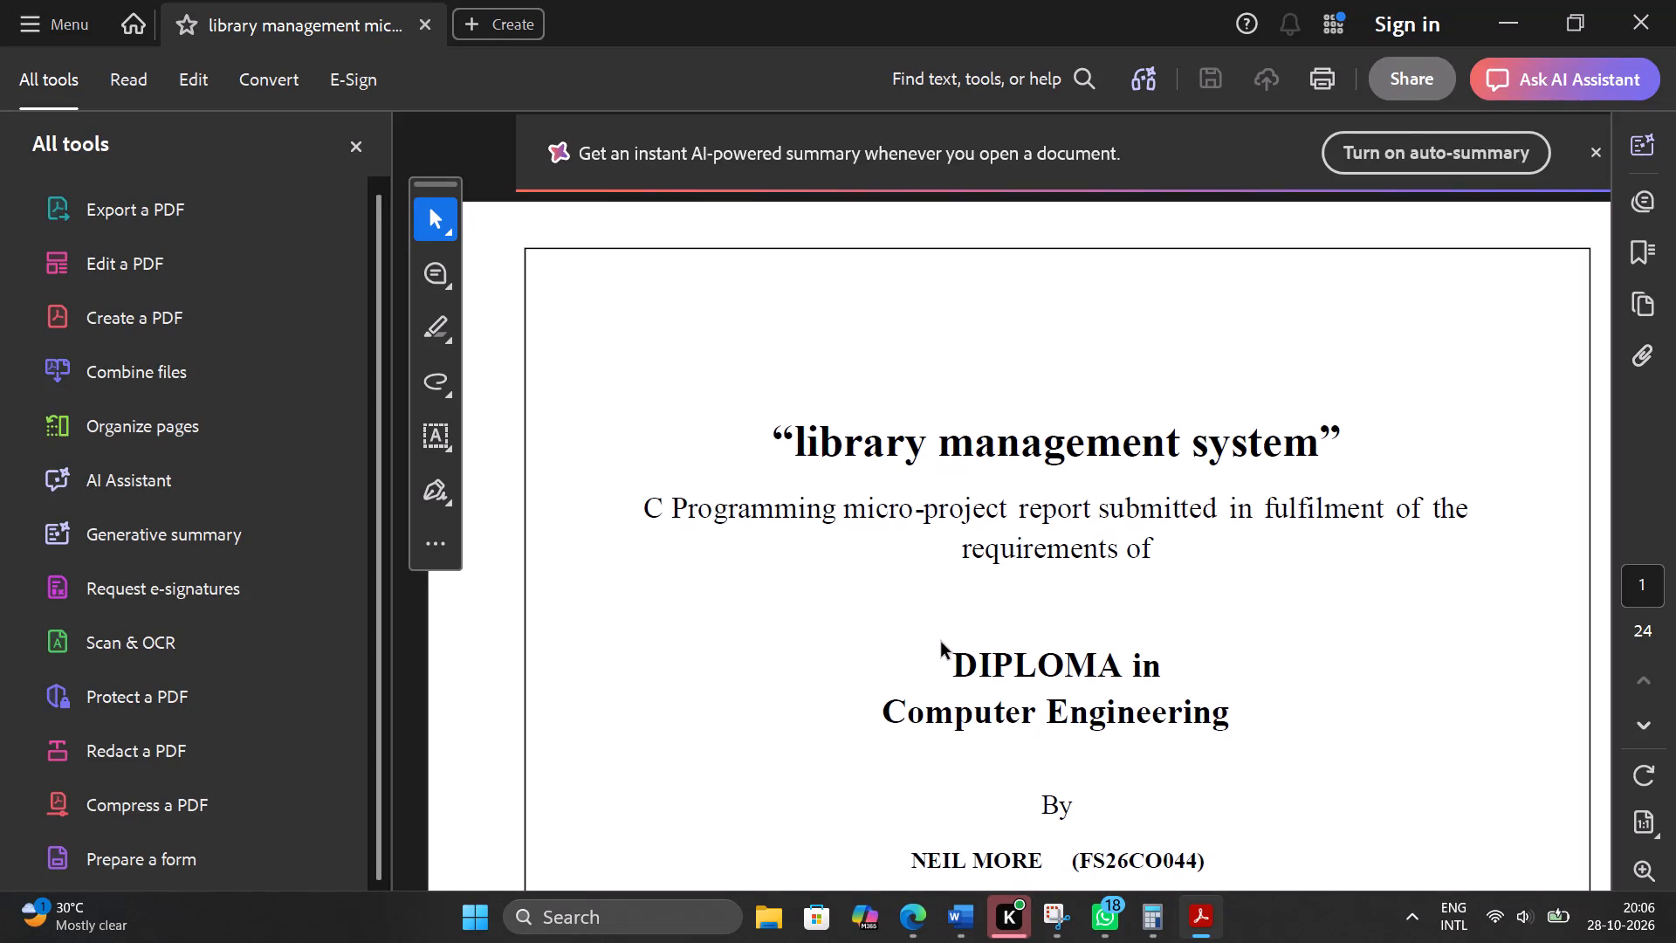
Dismiss the Acrobat Pro 7-day free trial offer covering the library management system report PDF.
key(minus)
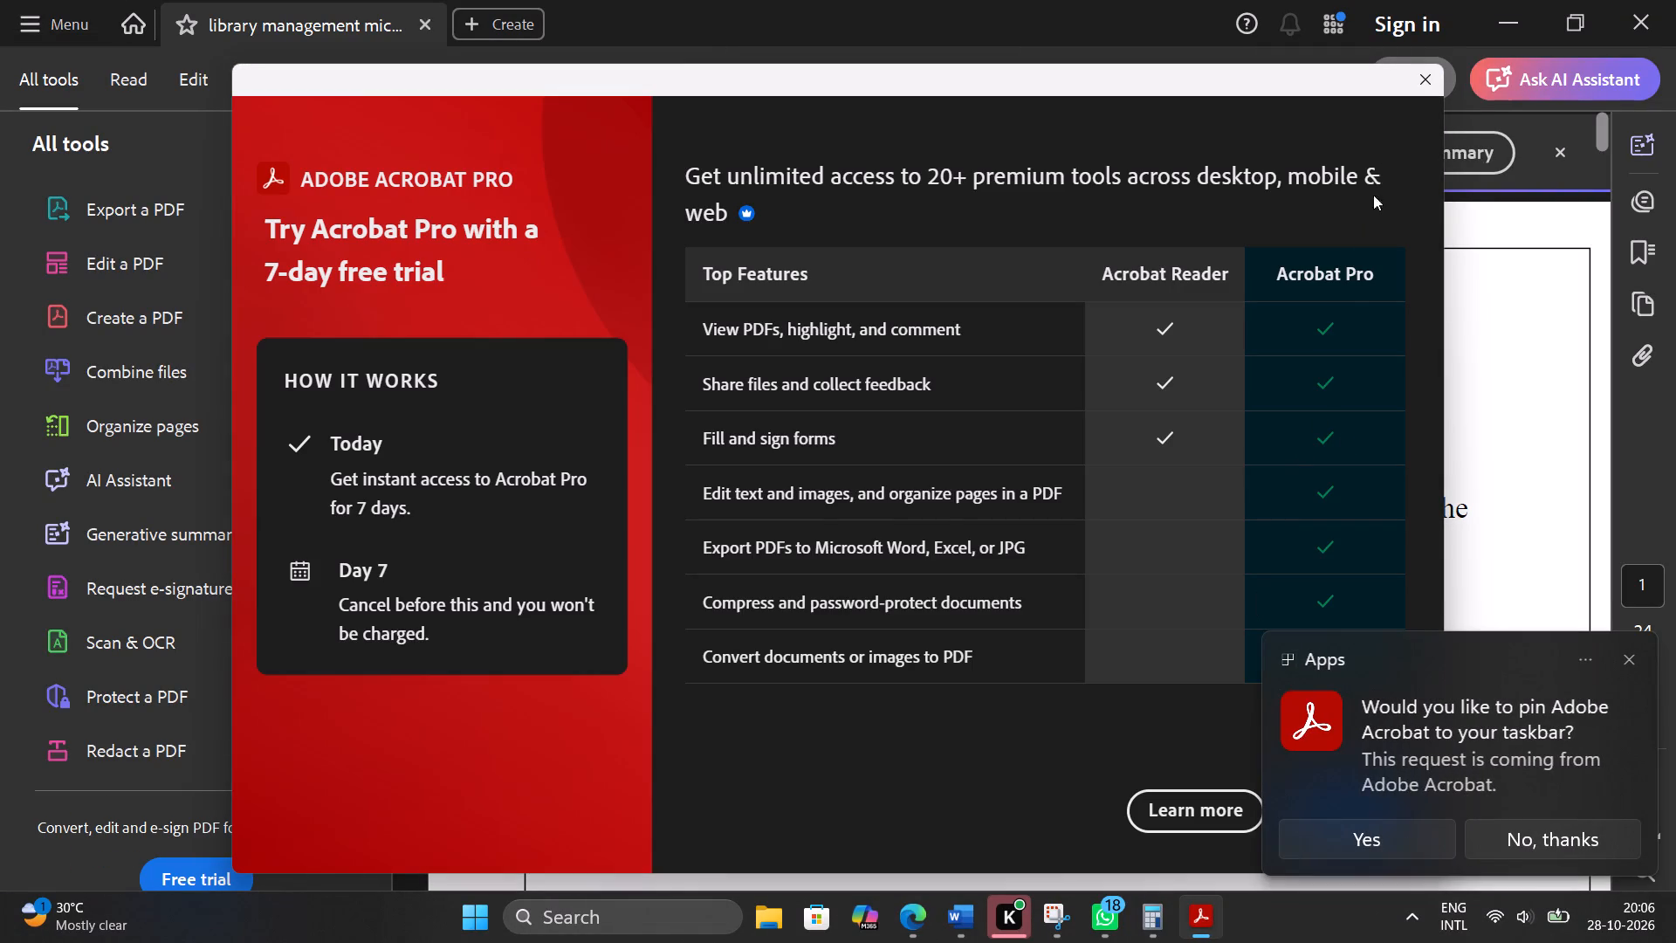
click(1420, 73)
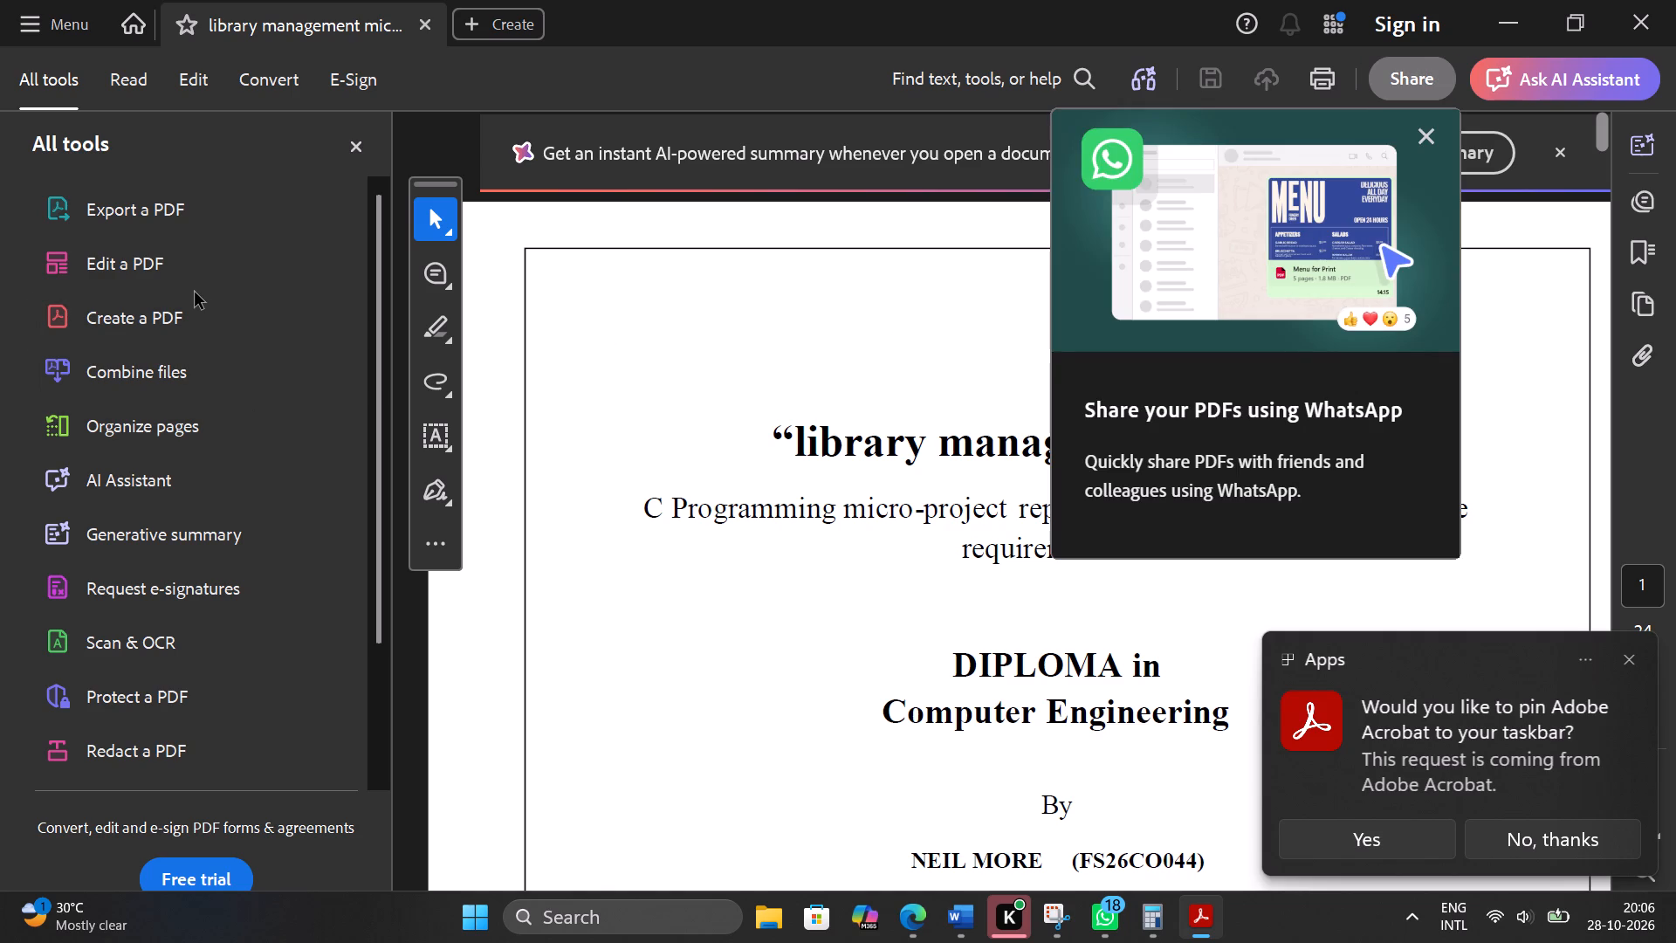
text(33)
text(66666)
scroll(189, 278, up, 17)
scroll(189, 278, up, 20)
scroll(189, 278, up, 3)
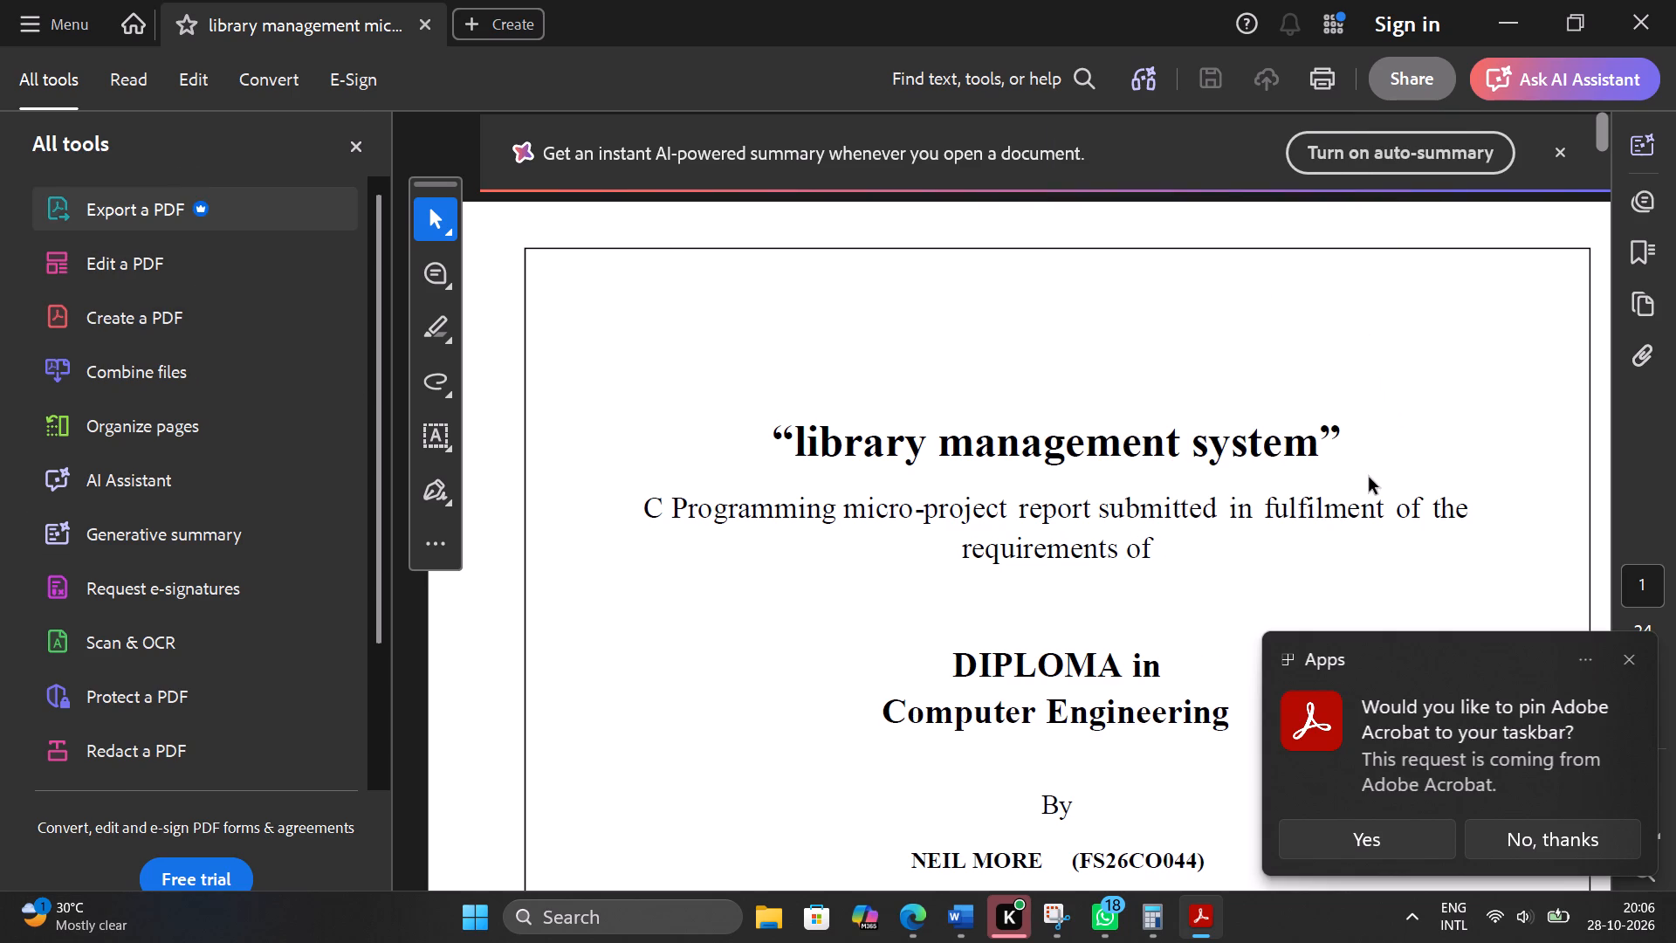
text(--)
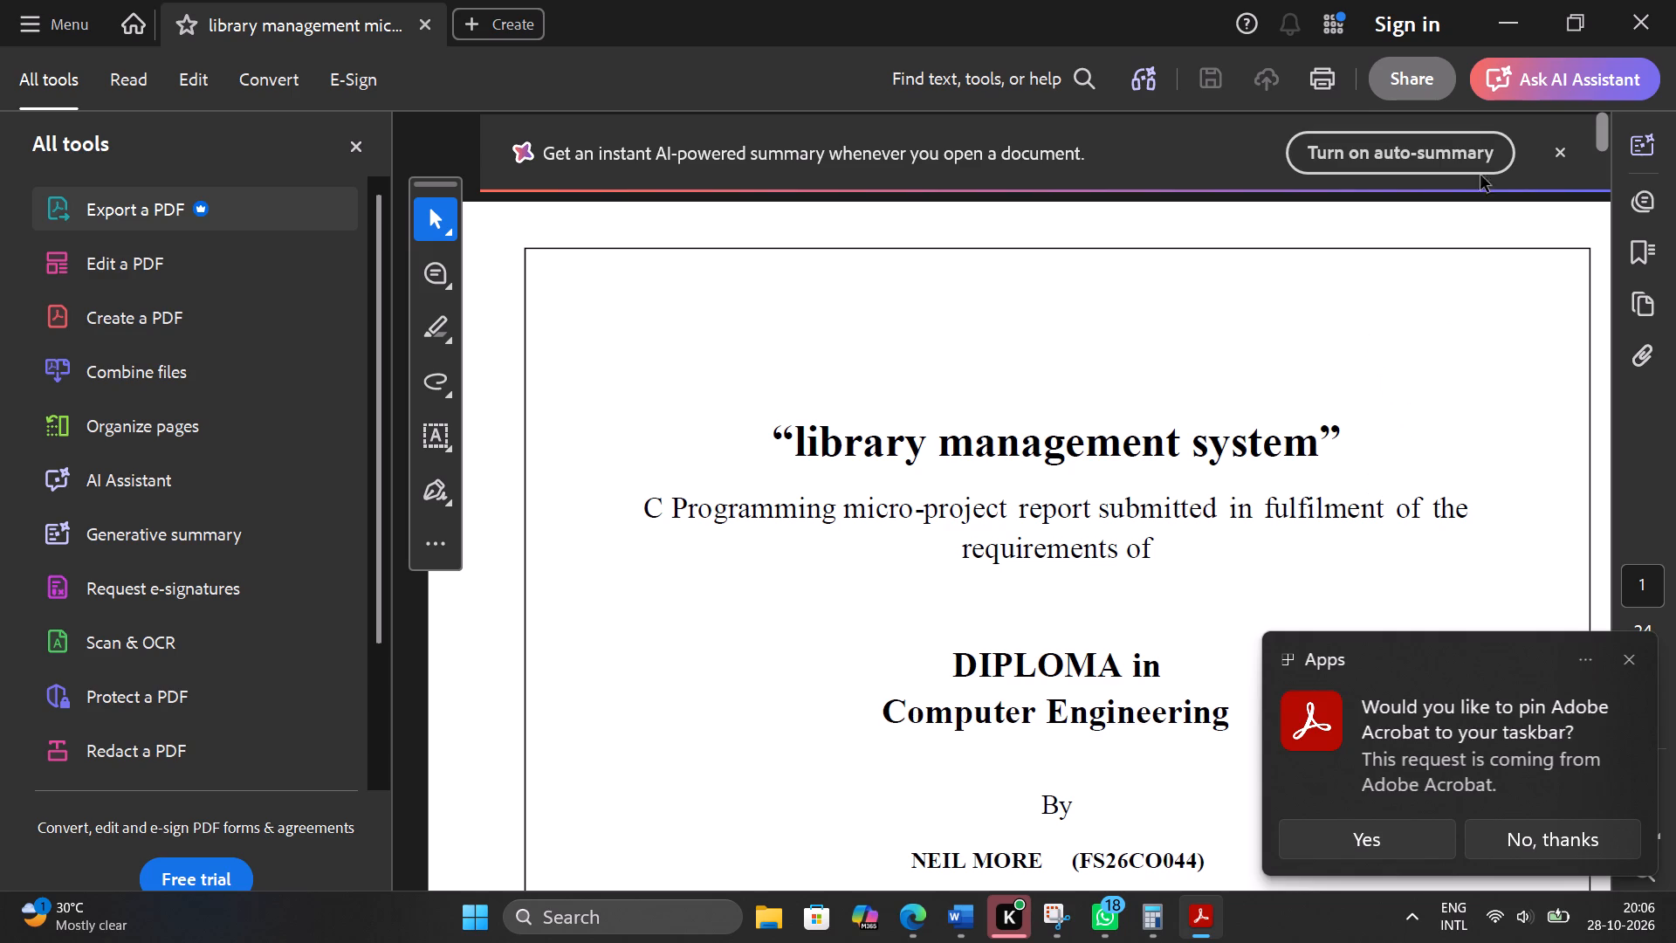
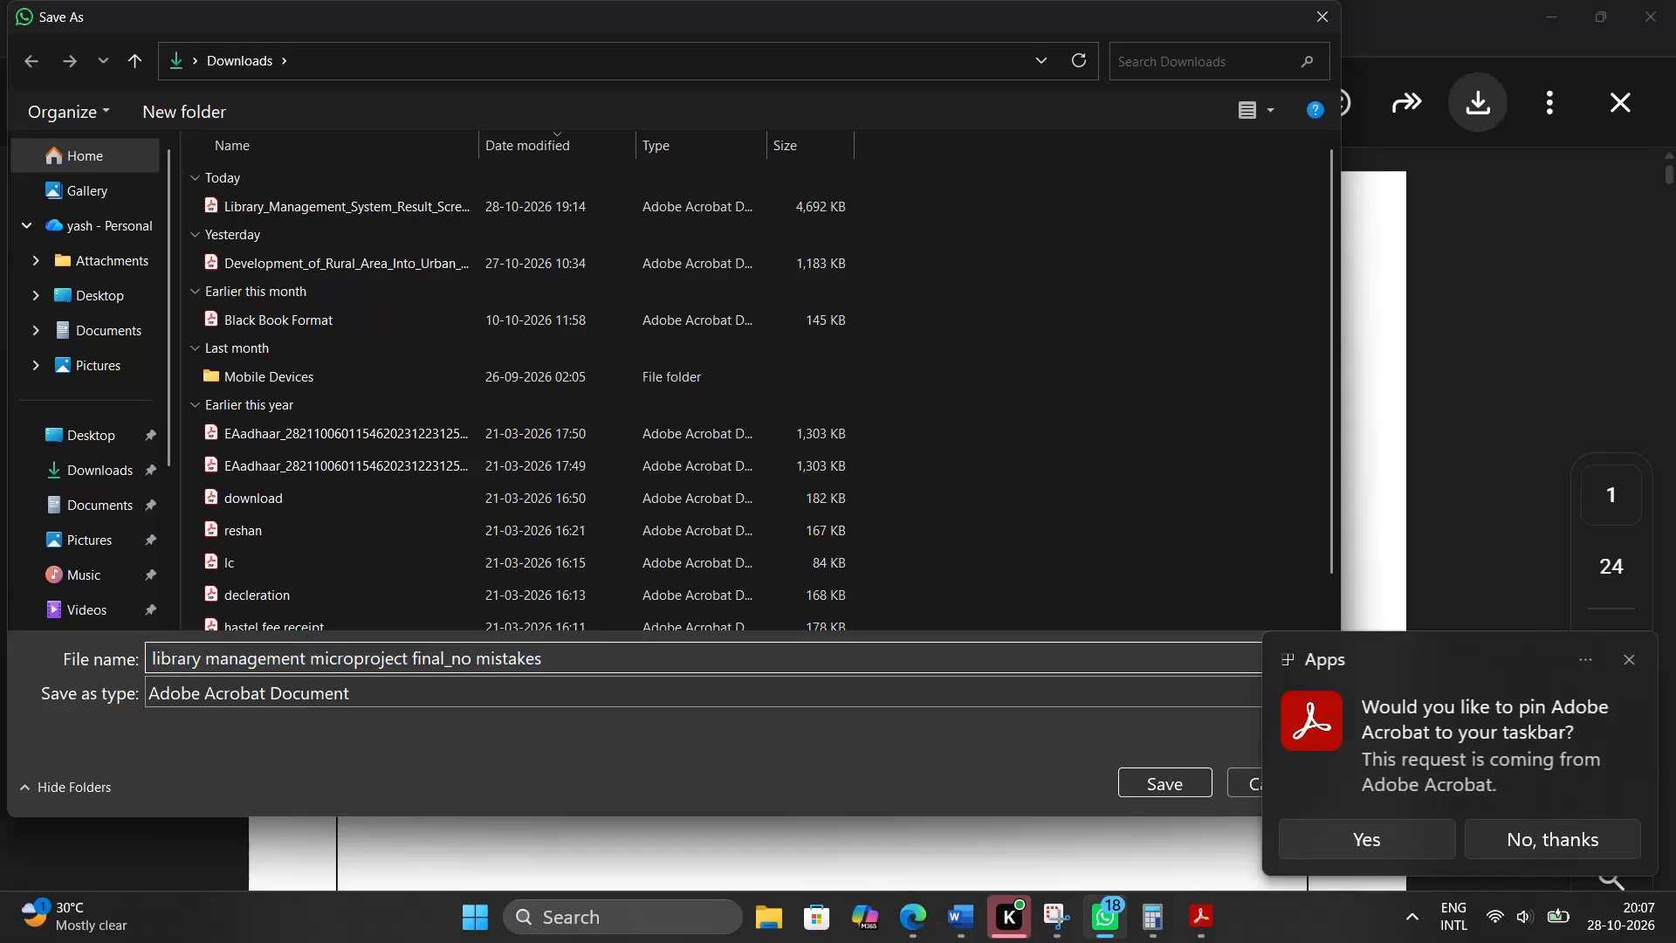
Replace the suggested file name of the library management microproject PDF being saved to Downloads with "RK-".
key(BackSpace)
key(BackSpace)
key(BackSpace)
key(BackSpace)
key(BackSpace)
key(BackSpace)
key(BackSpace)
key(BackSpace)
key(BackSpace)
key(BackSpace)
key(BackSpace)
key(BackSpace)
key(BackSpace)
key(BackSpace)
key(BackSpace)
key(BackSpace)
key(BackSpace)
key(BackSpace)
key(BackSpace)
key(BackSpace)
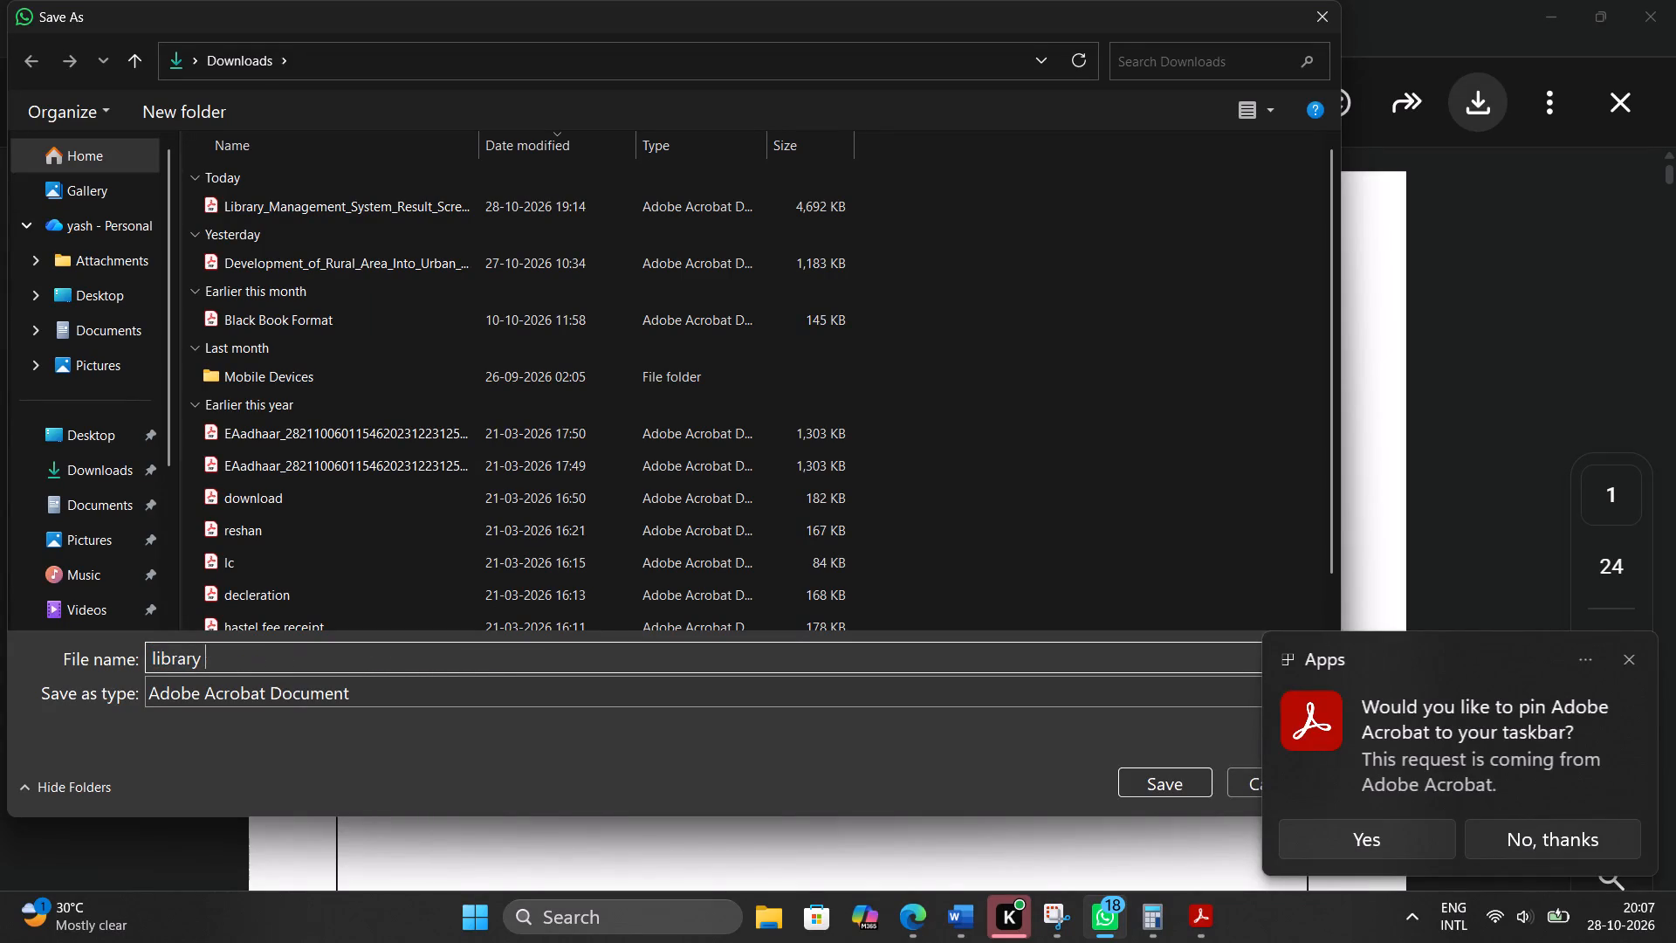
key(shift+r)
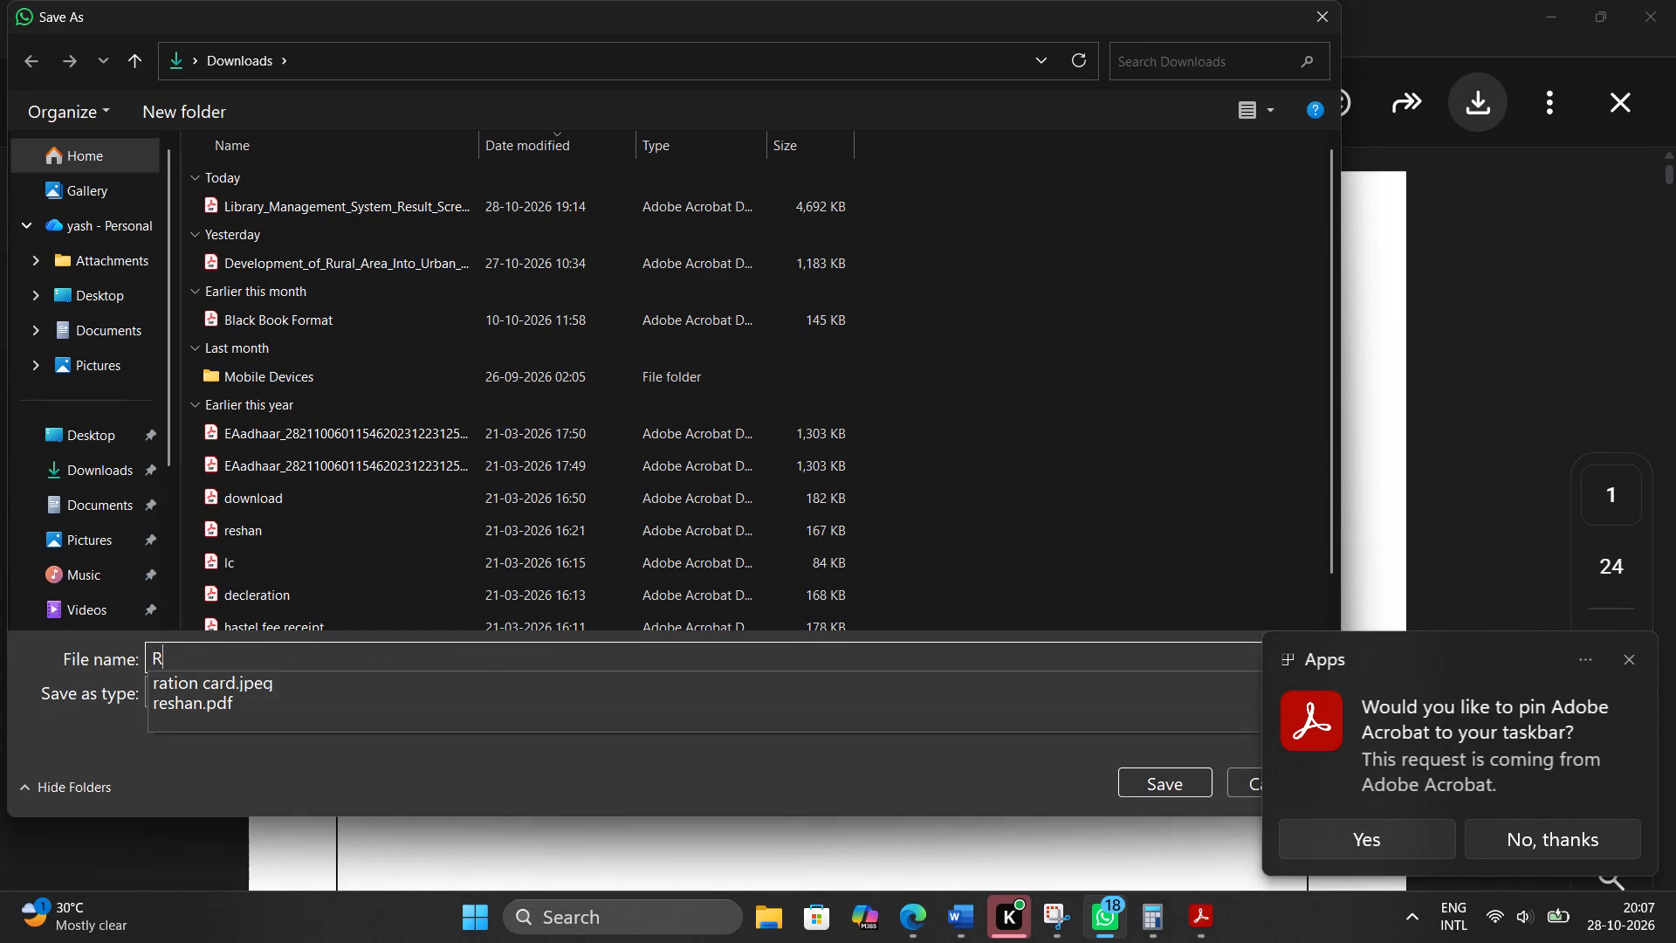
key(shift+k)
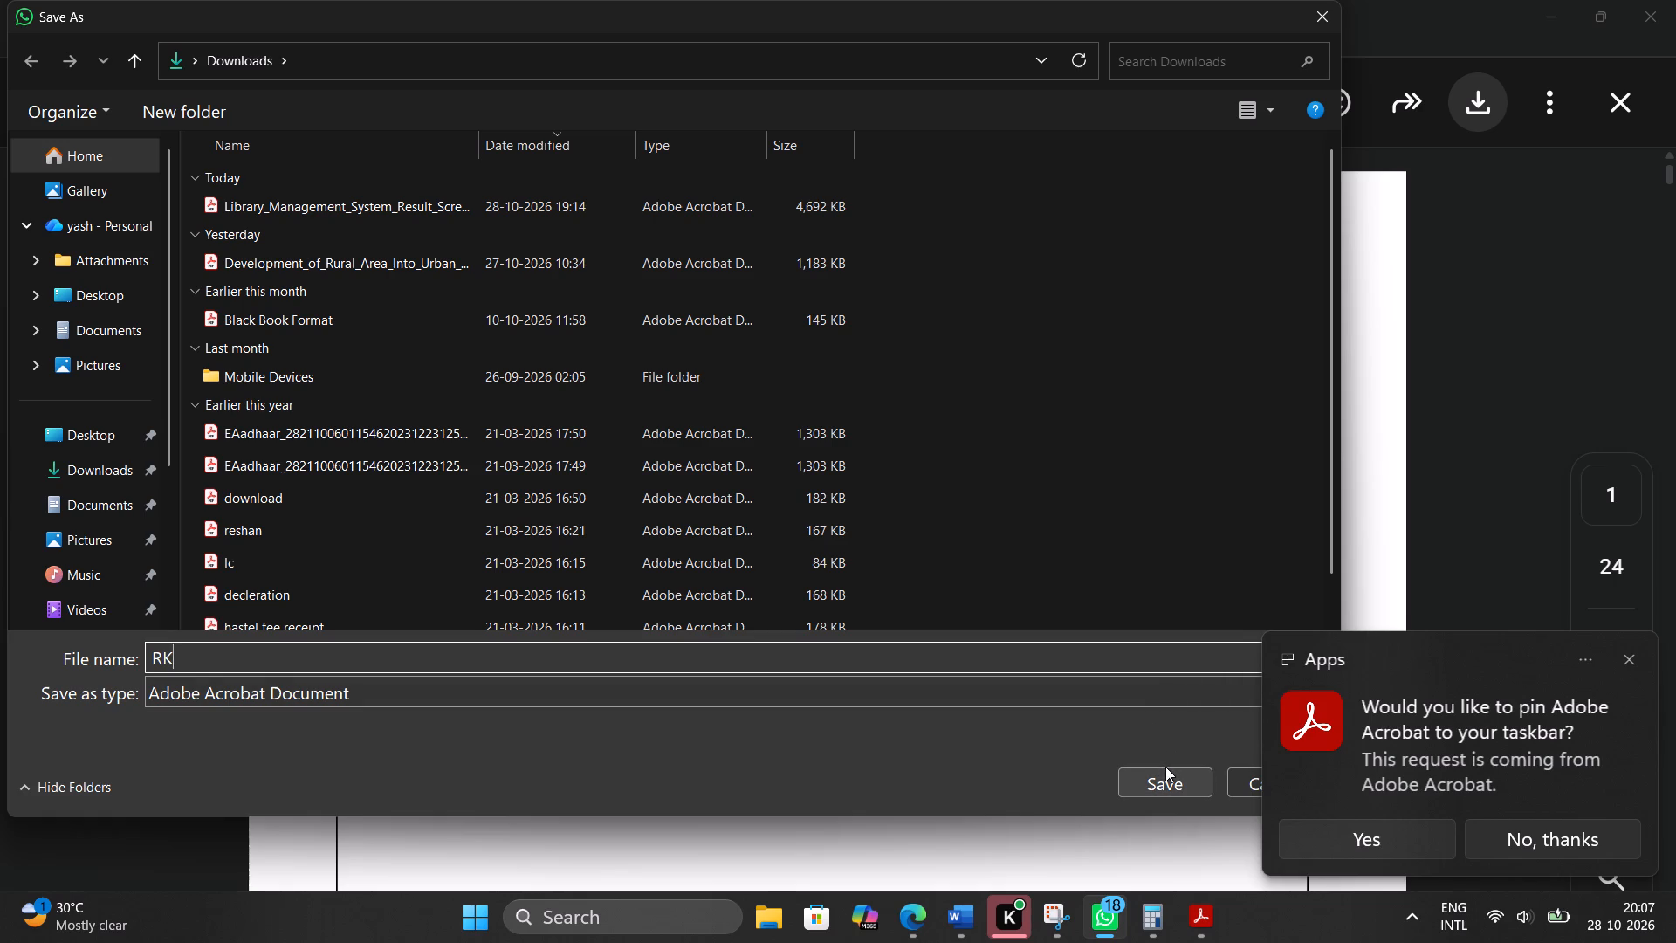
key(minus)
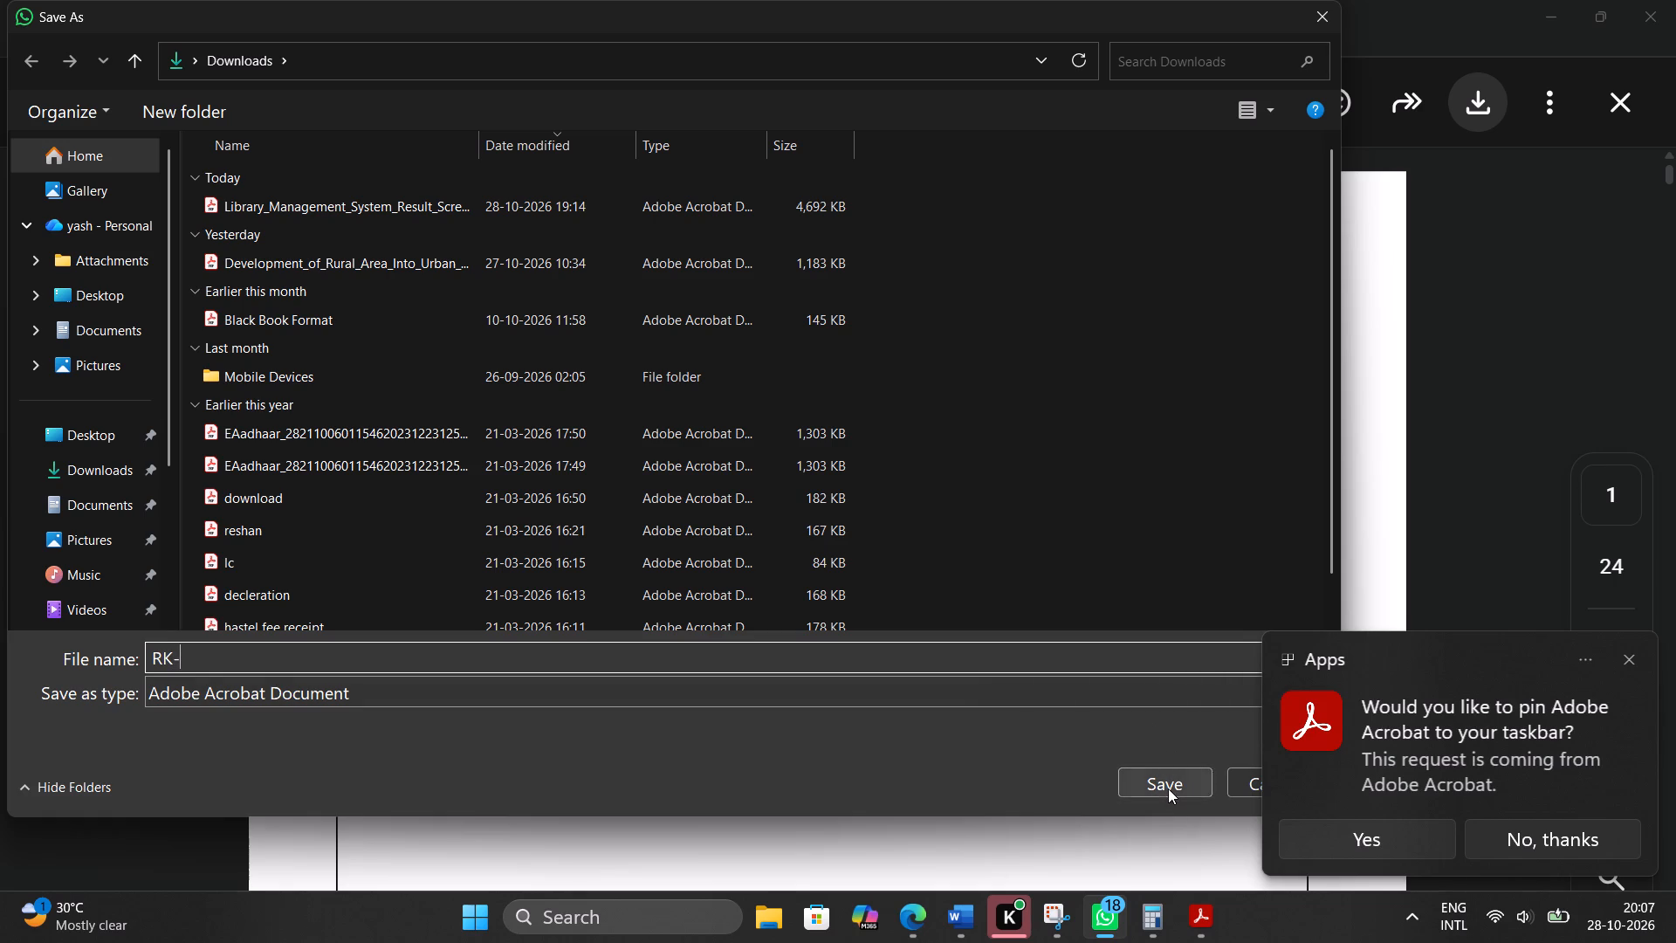
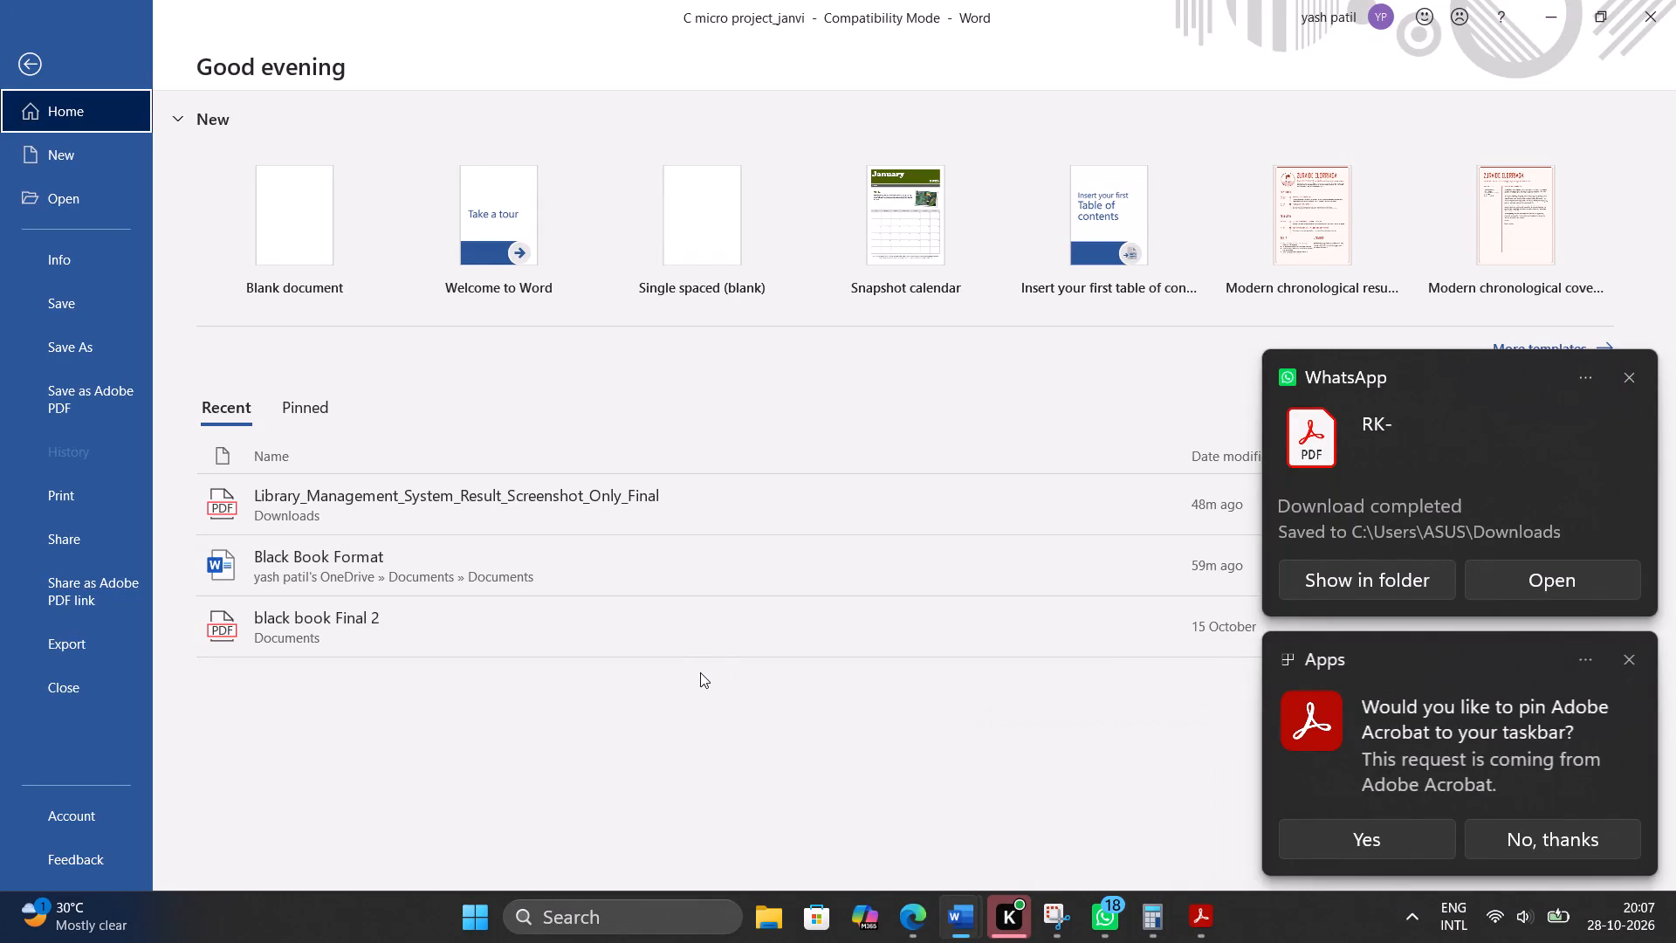
Show the downloaded RK- PDF in the Downloads folder and copy the file.
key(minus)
click(1400, 574)
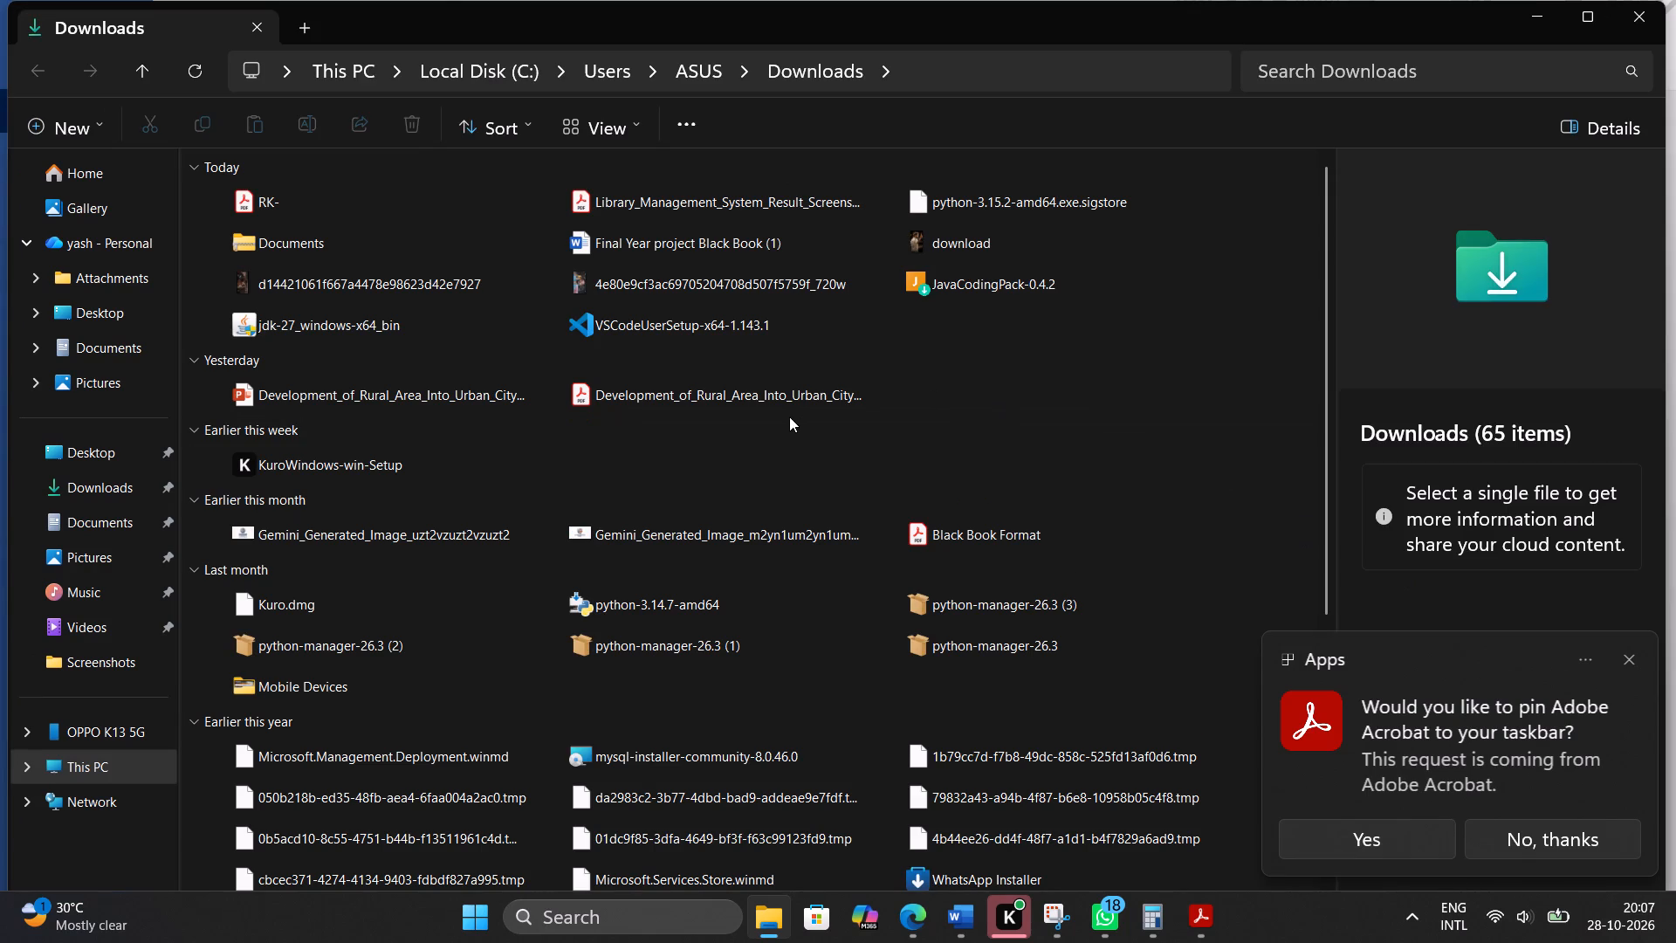
drag(425, 211, 445, 196)
key(ctrl+c)
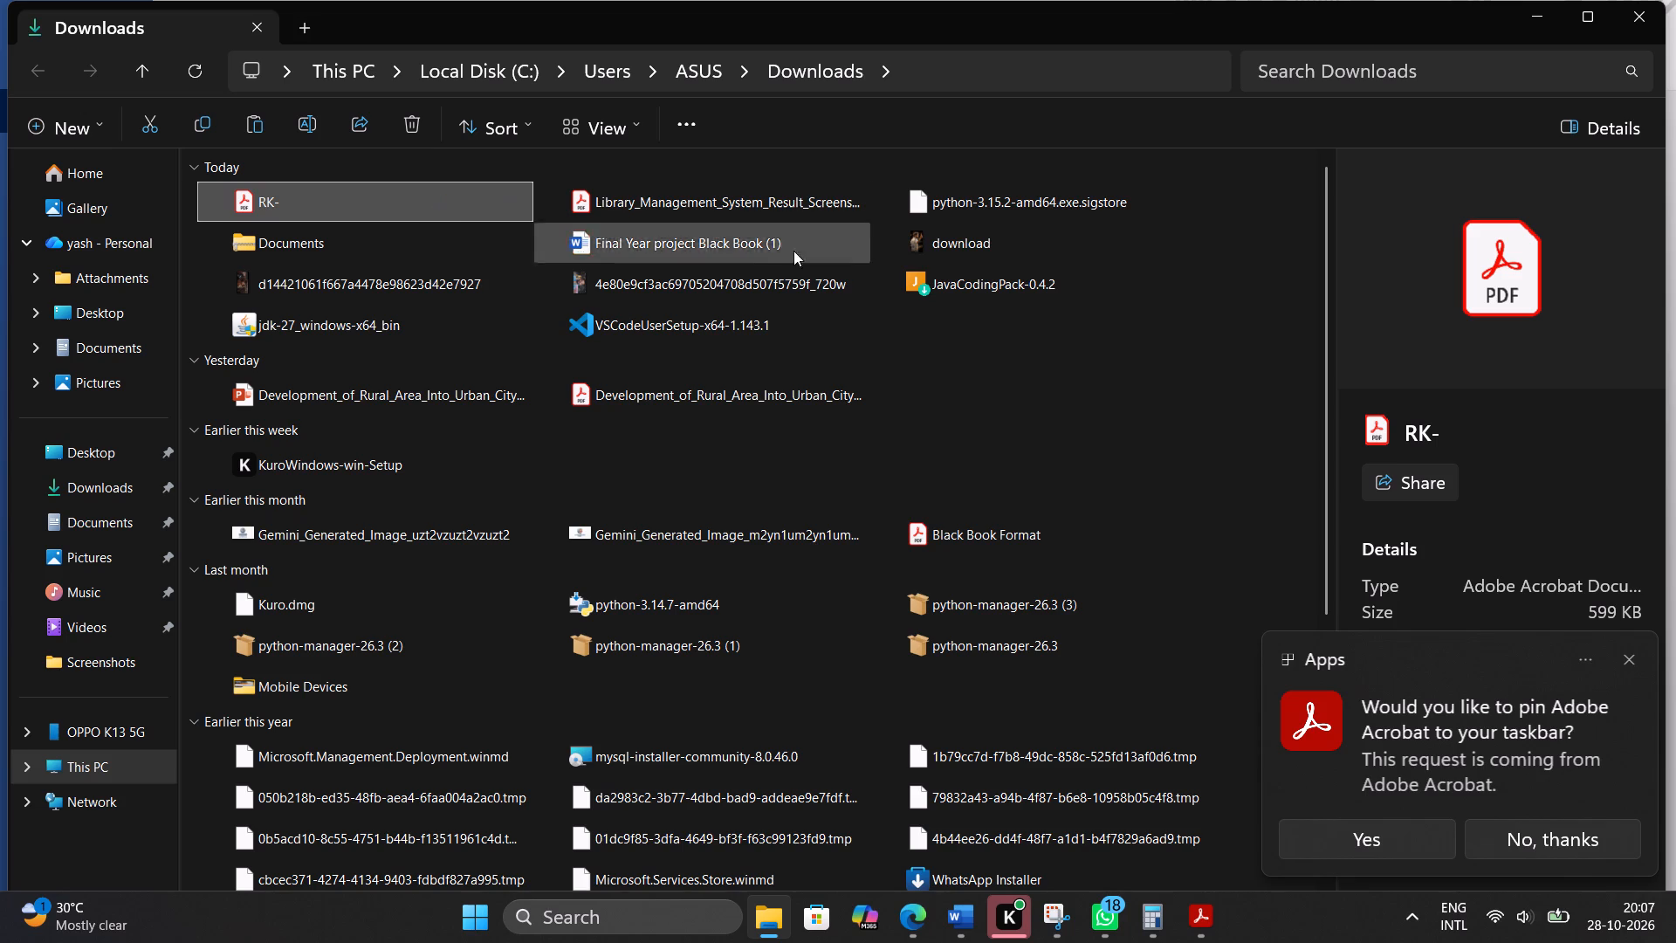
Switch to the C micro project_janvi window in Word.
click(960, 931)
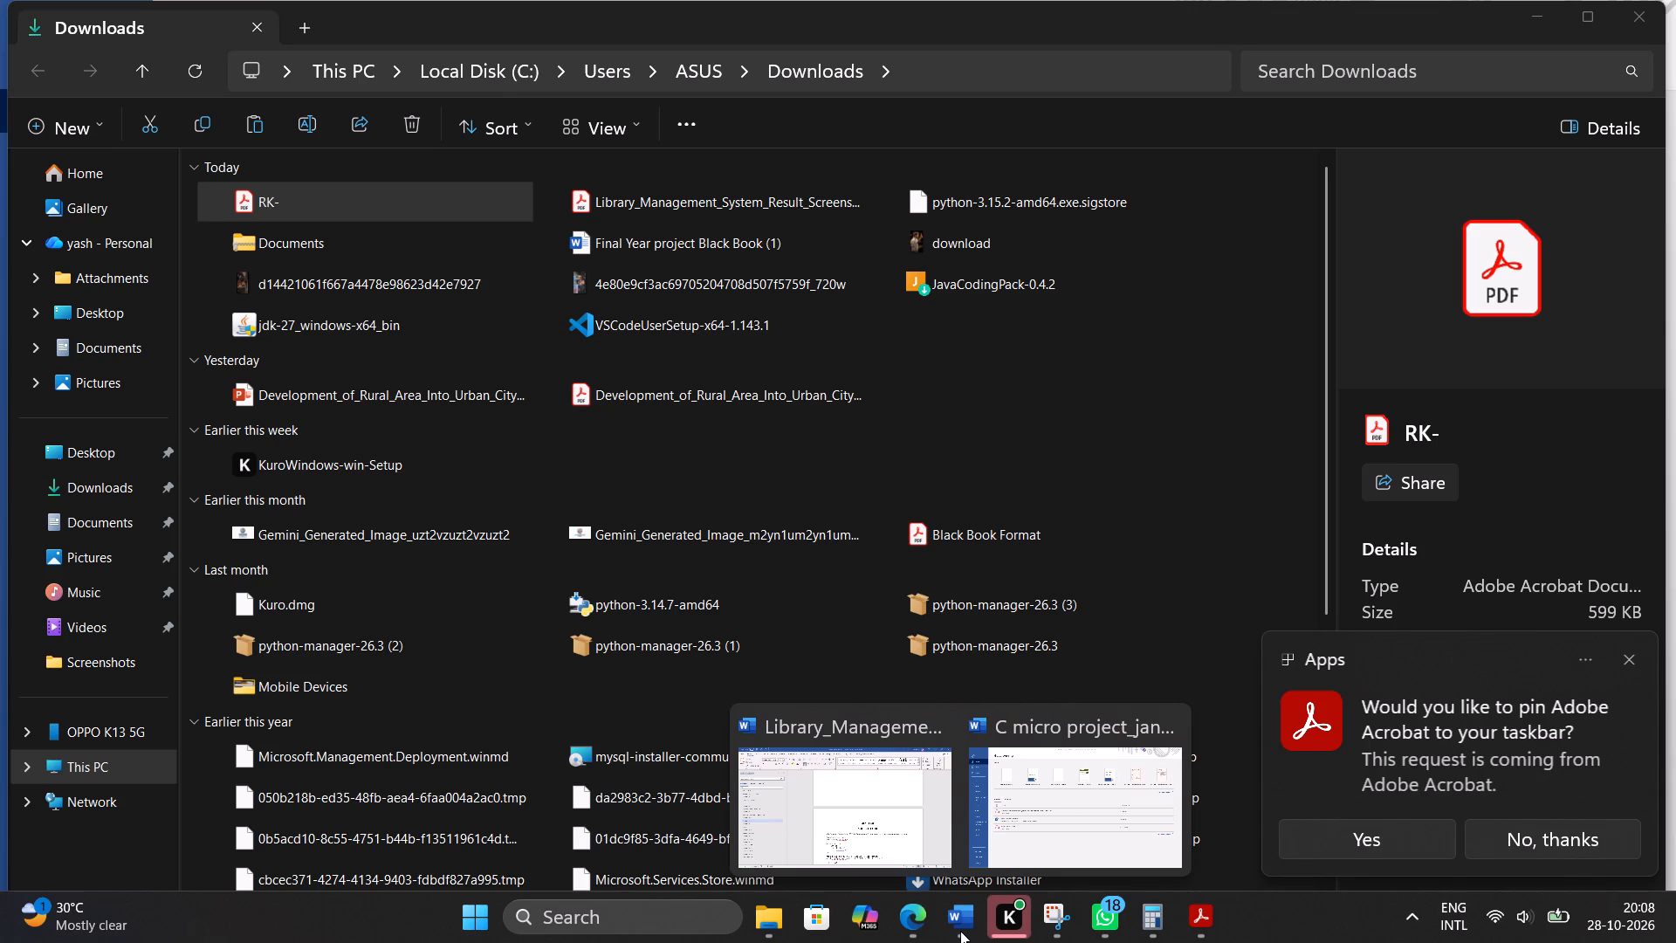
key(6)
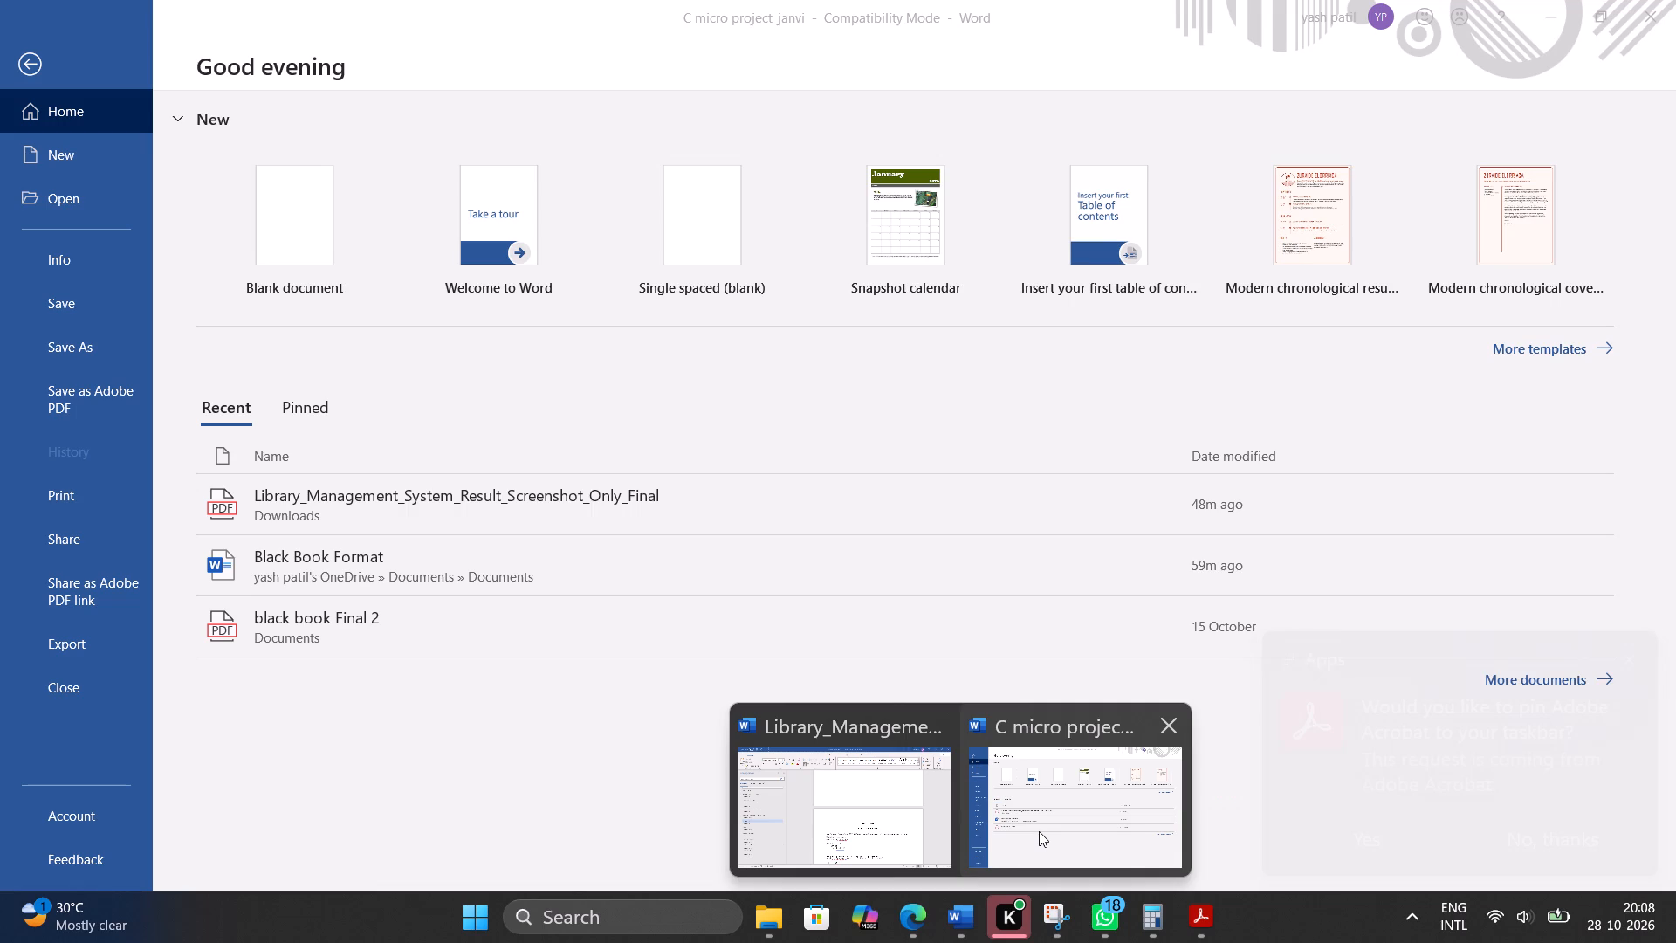
click(1091, 804)
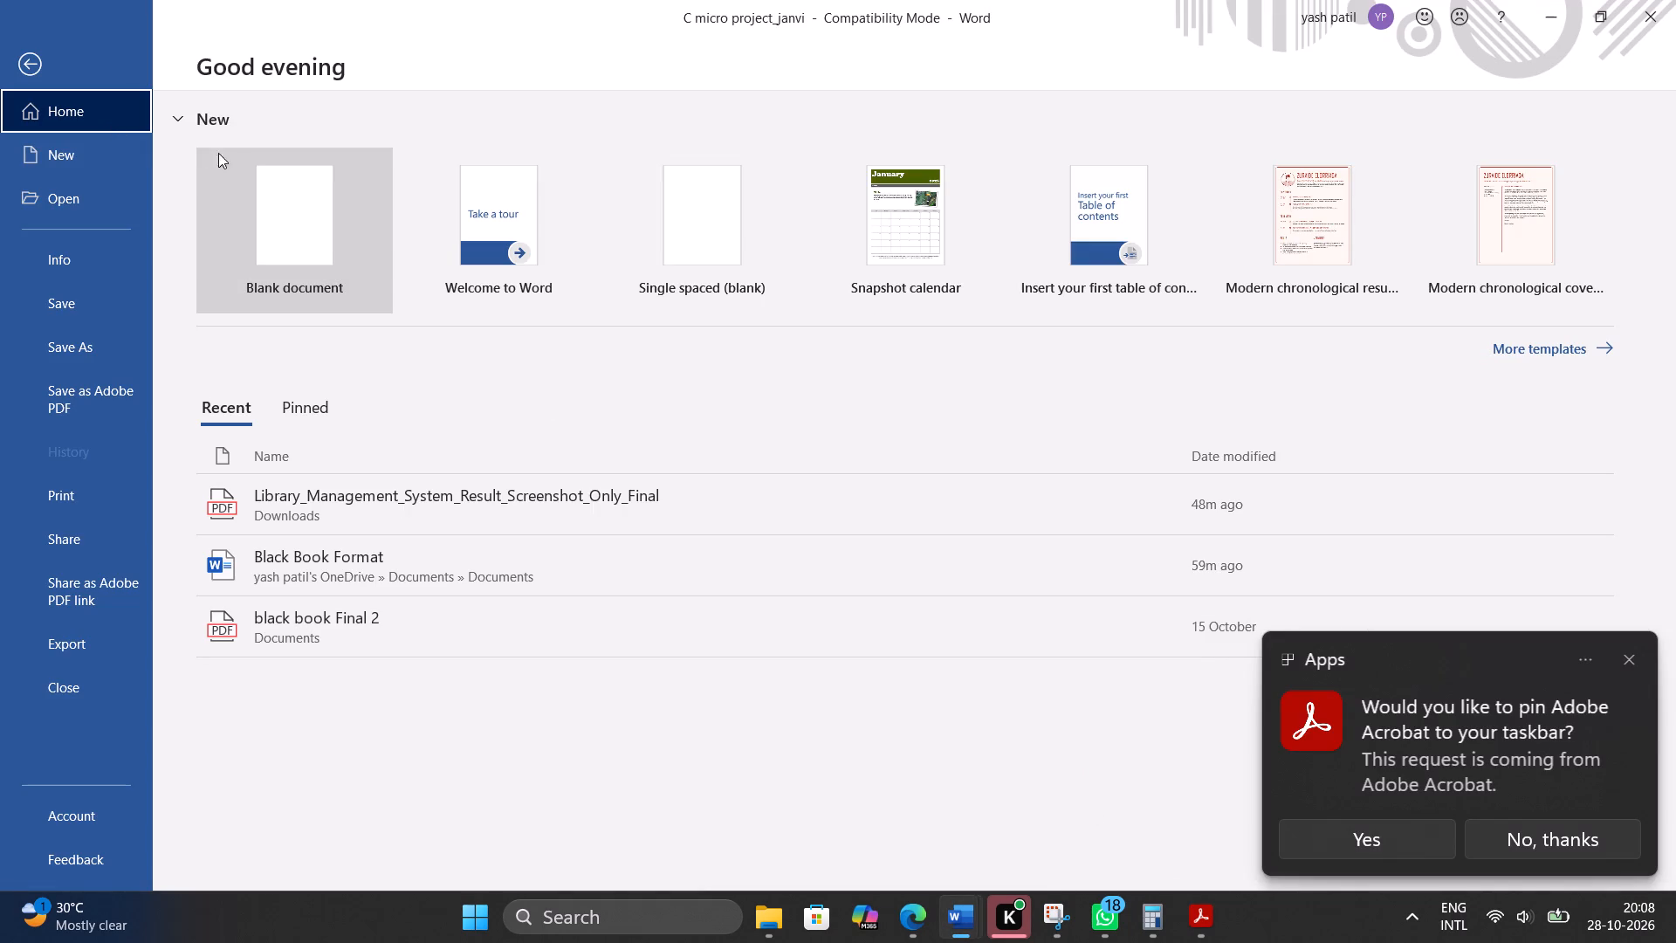
Create a new blank document.
key(asterisk)
click(277, 176)
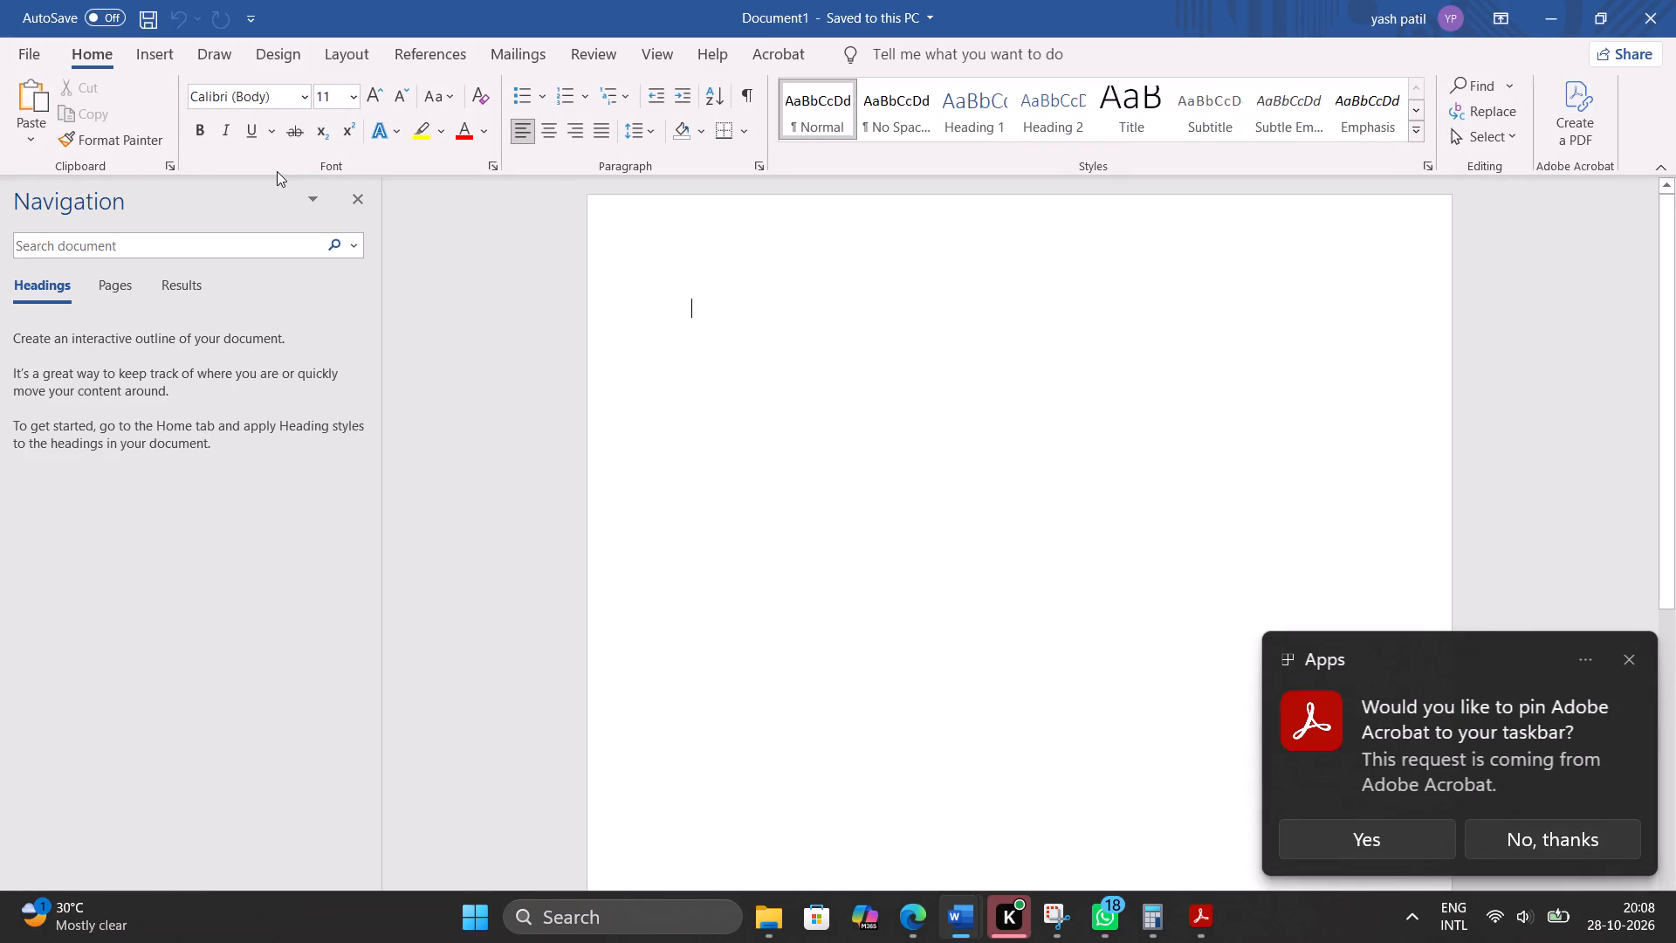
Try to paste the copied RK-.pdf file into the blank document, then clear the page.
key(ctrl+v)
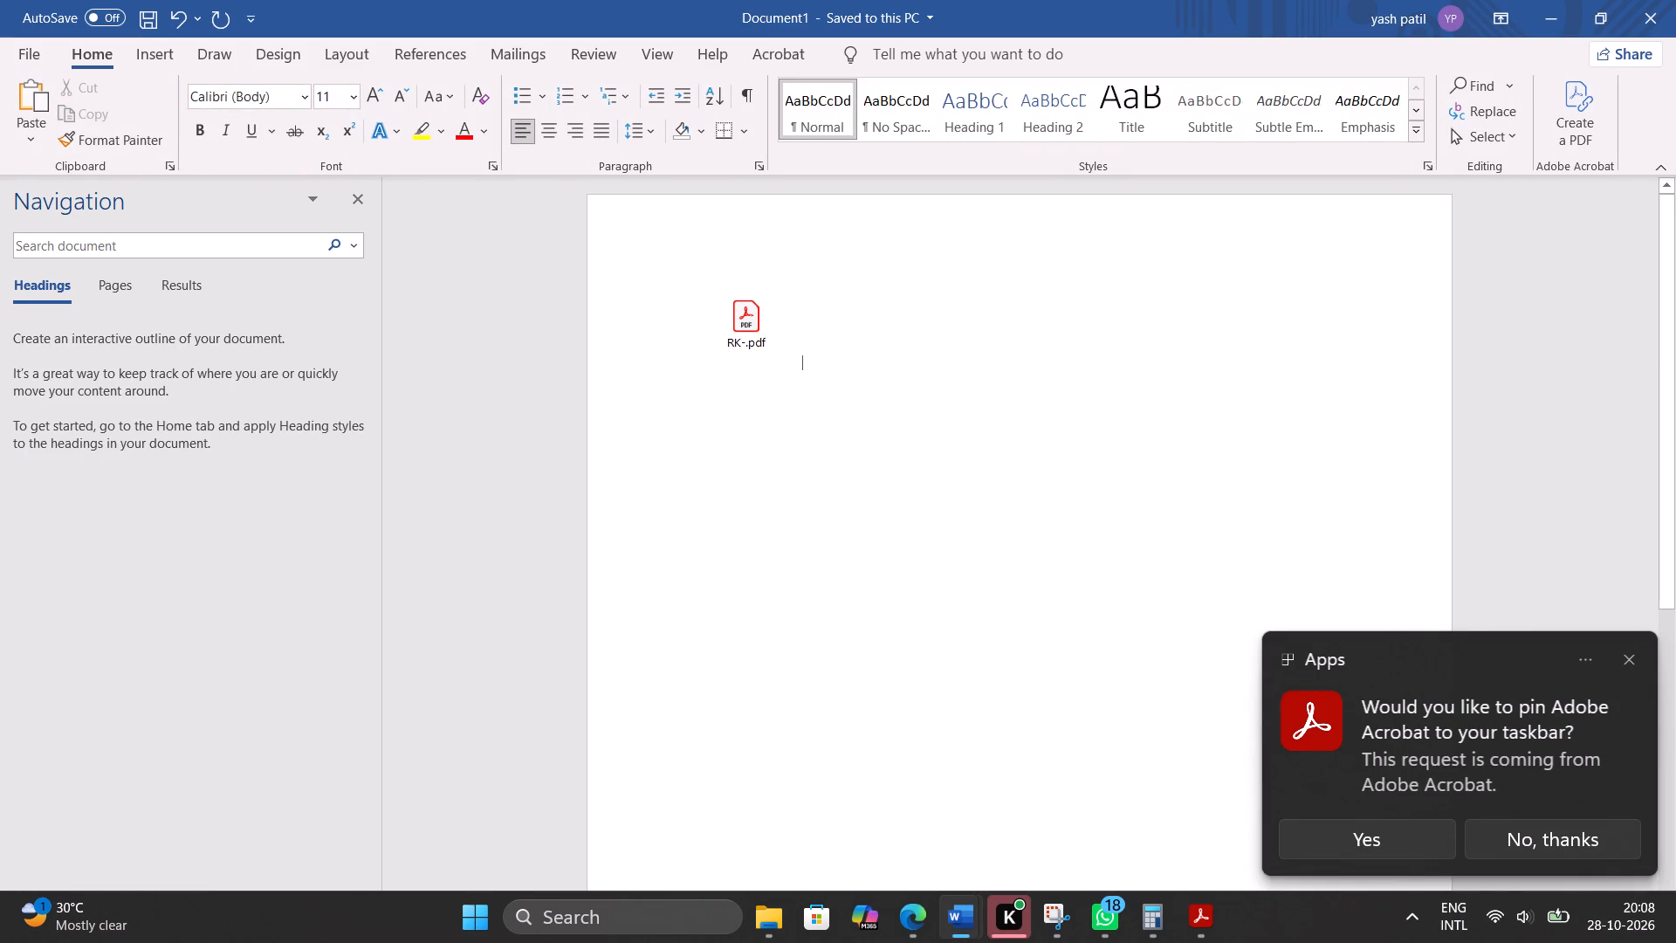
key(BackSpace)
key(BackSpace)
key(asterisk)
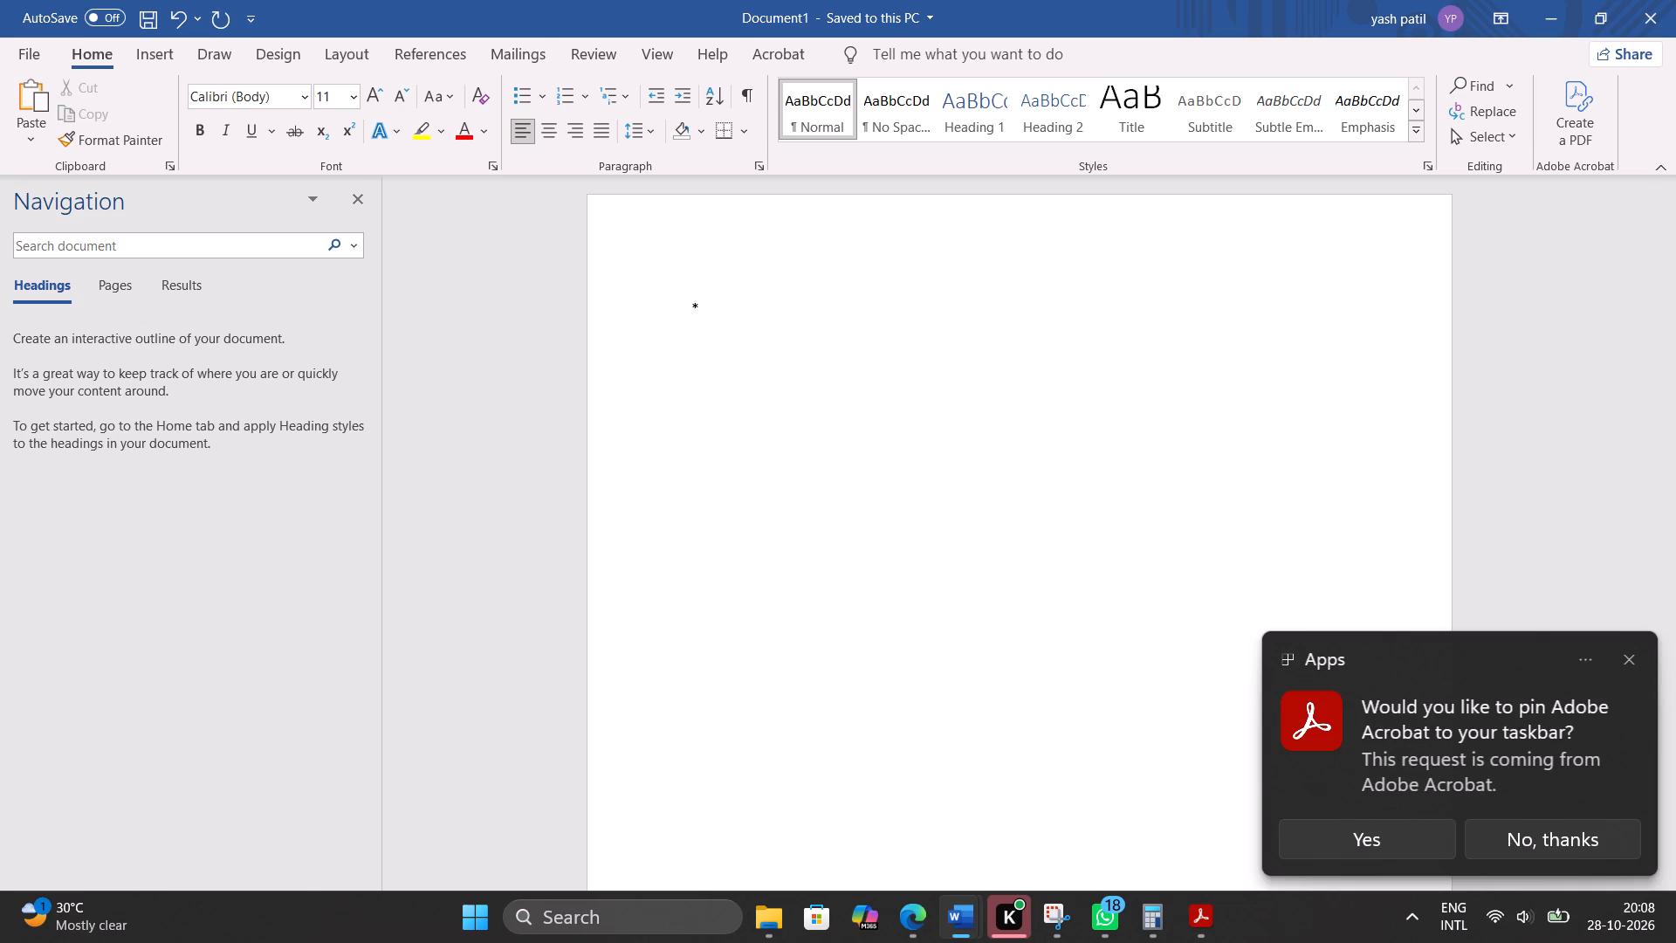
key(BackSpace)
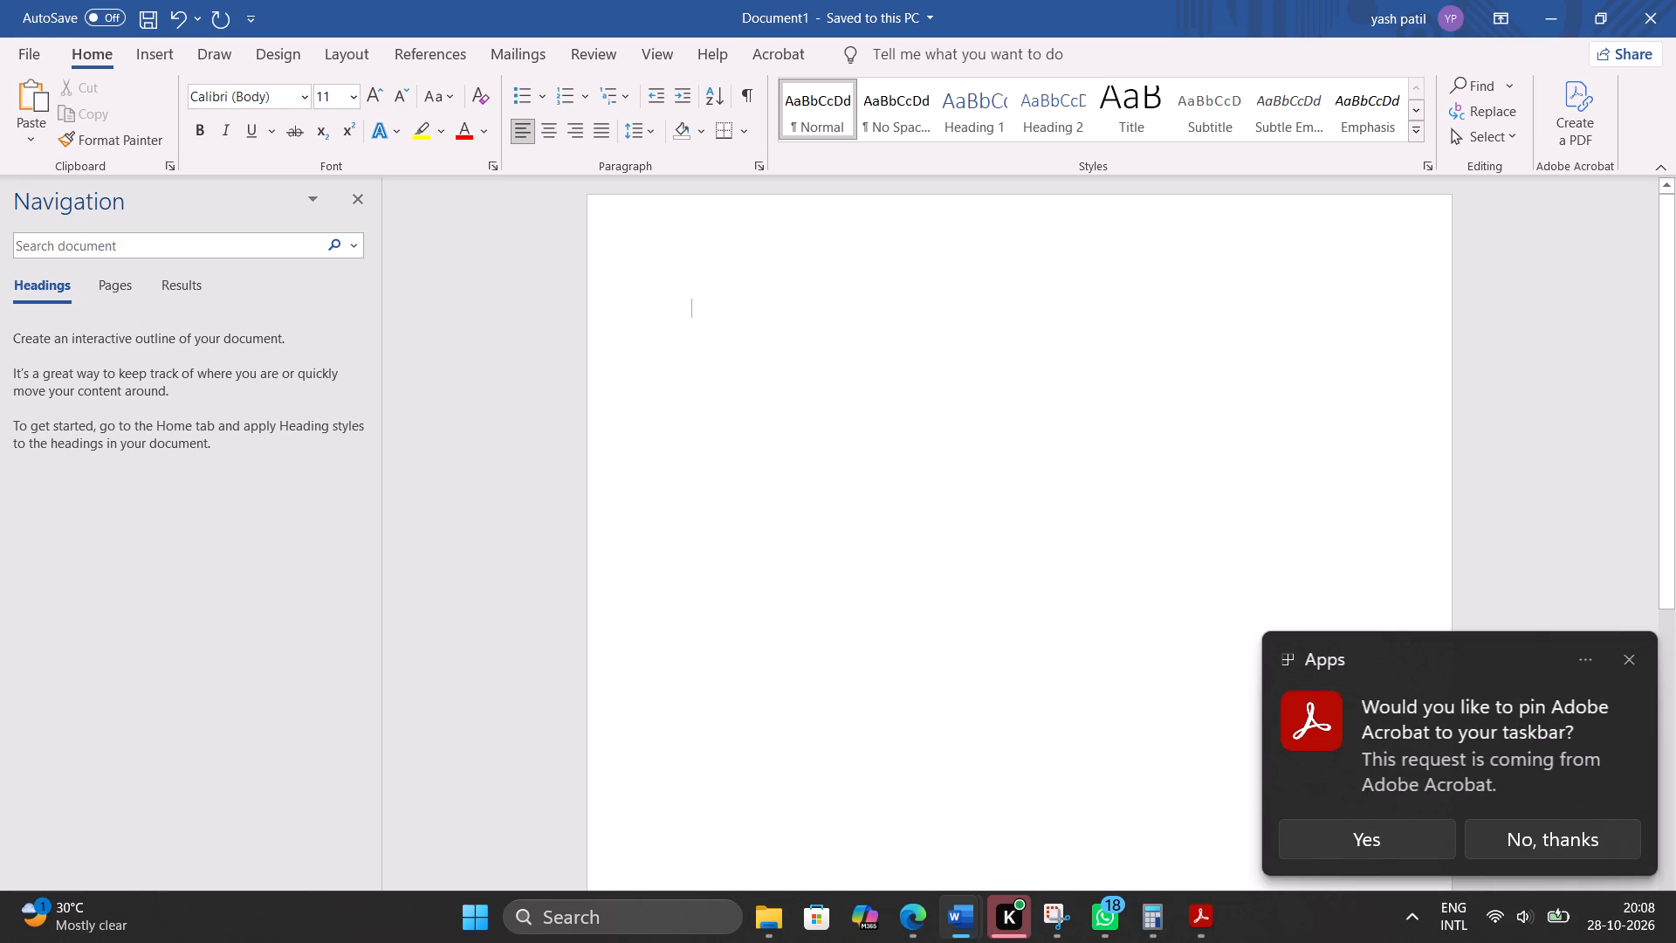
Dismiss the request to pin Adobe Acrobat to the taskbar.
click(1636, 654)
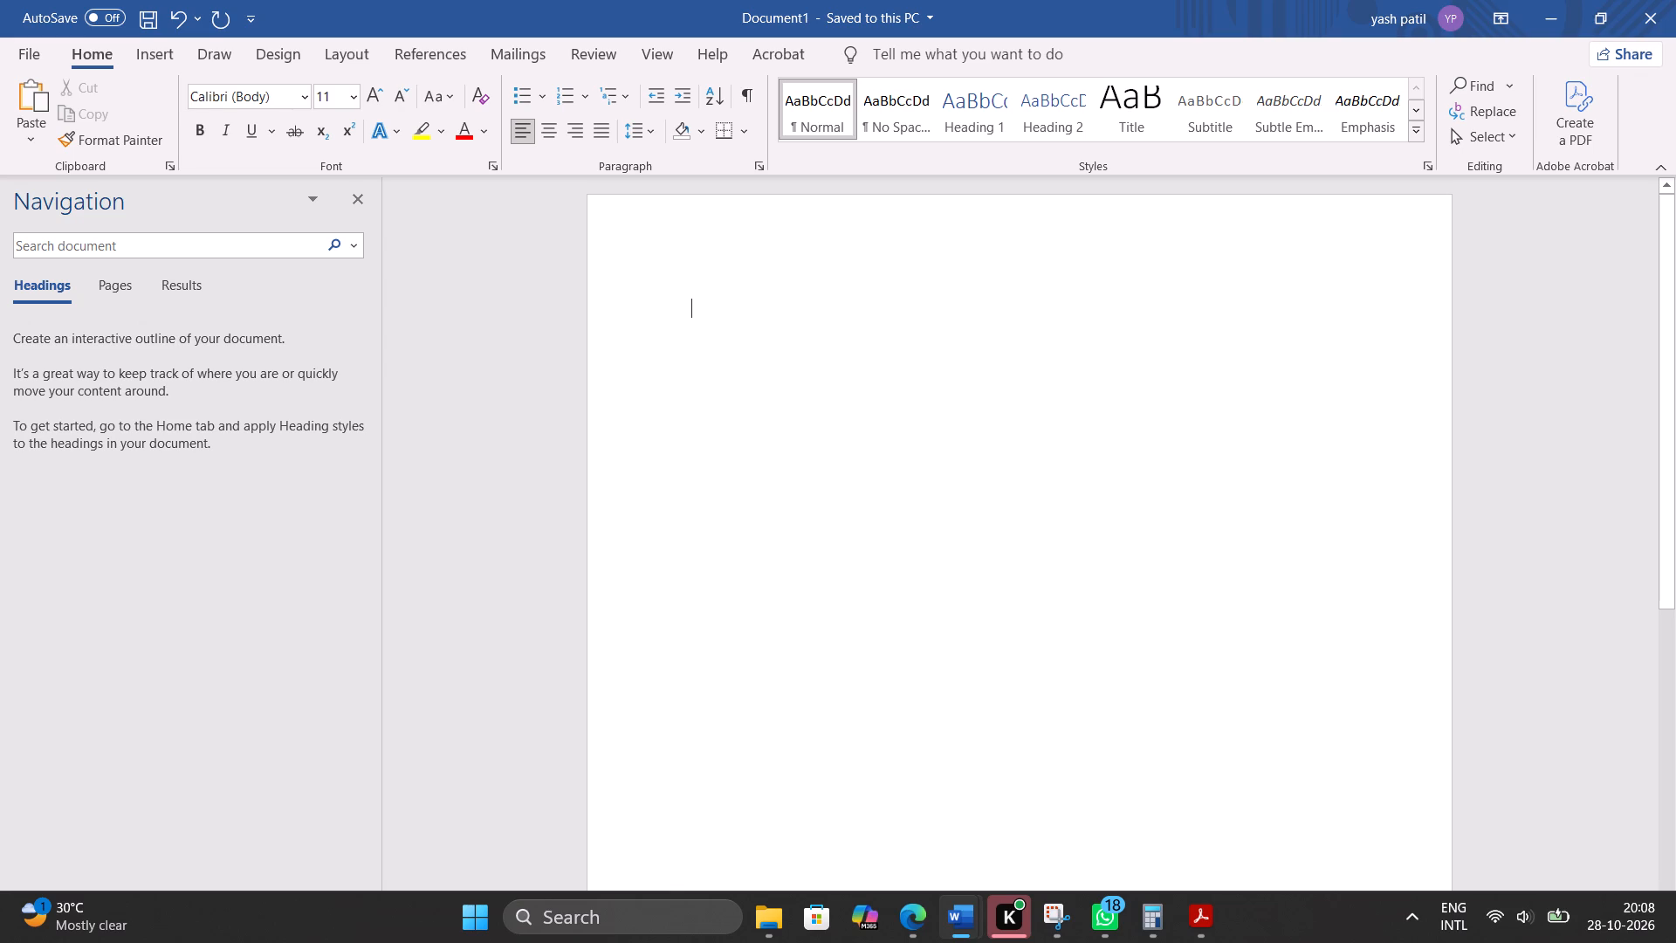
Browse the files in the Downloads folder for the project report to open.
click(24, 47)
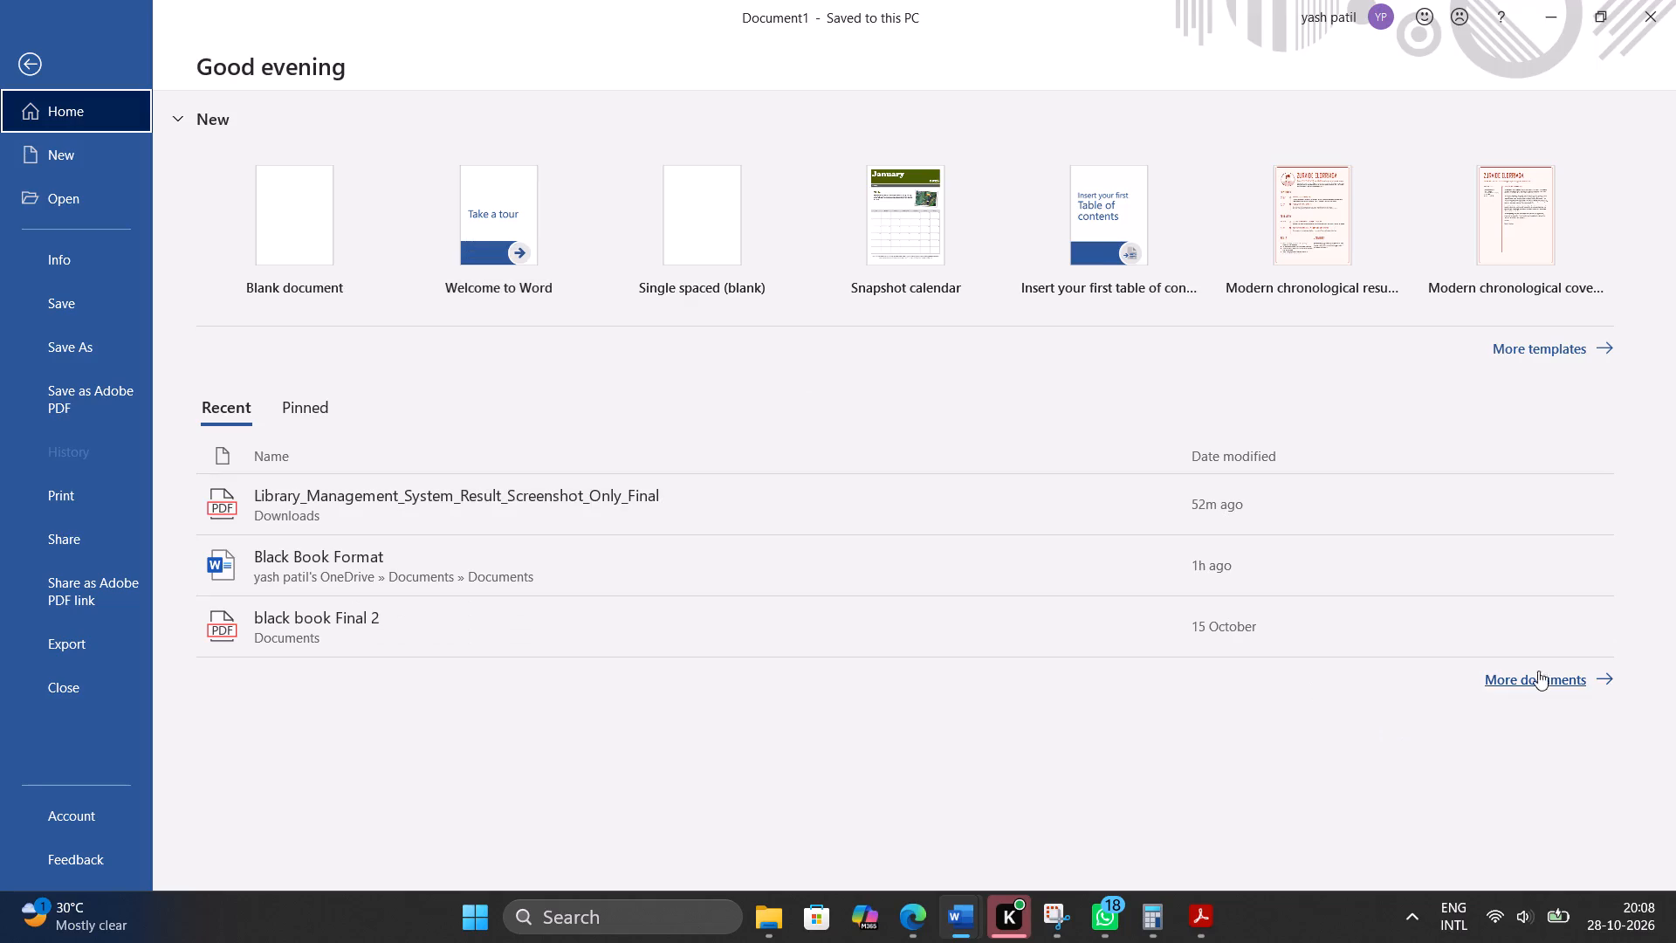
key(shift+percent)
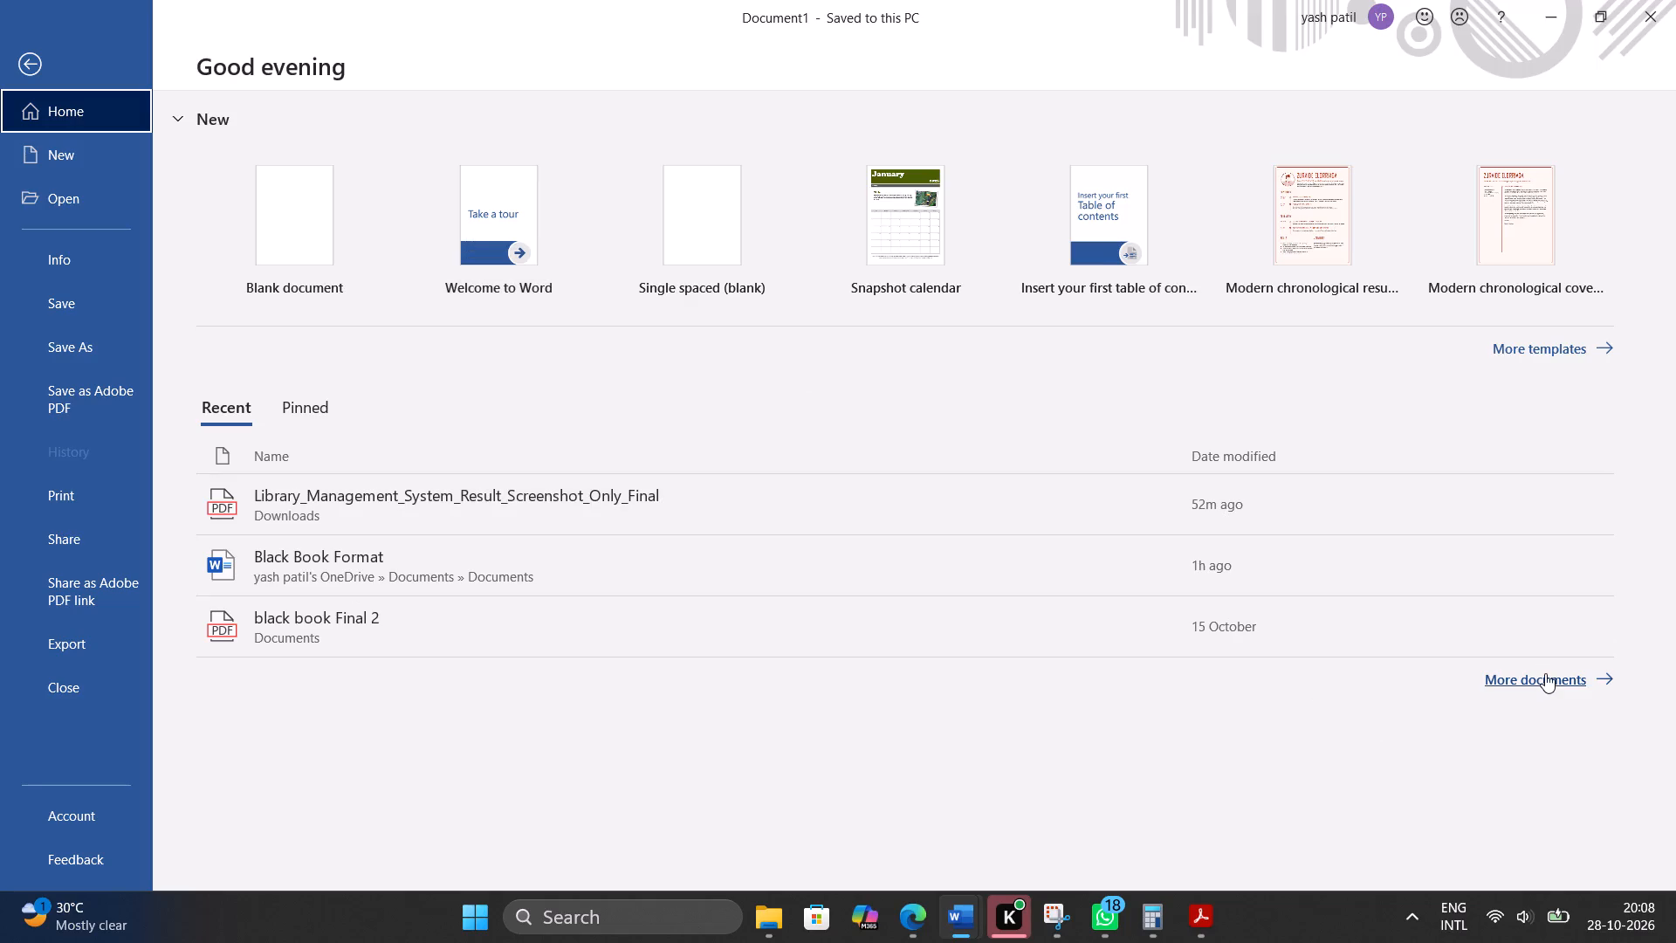
click(1545, 673)
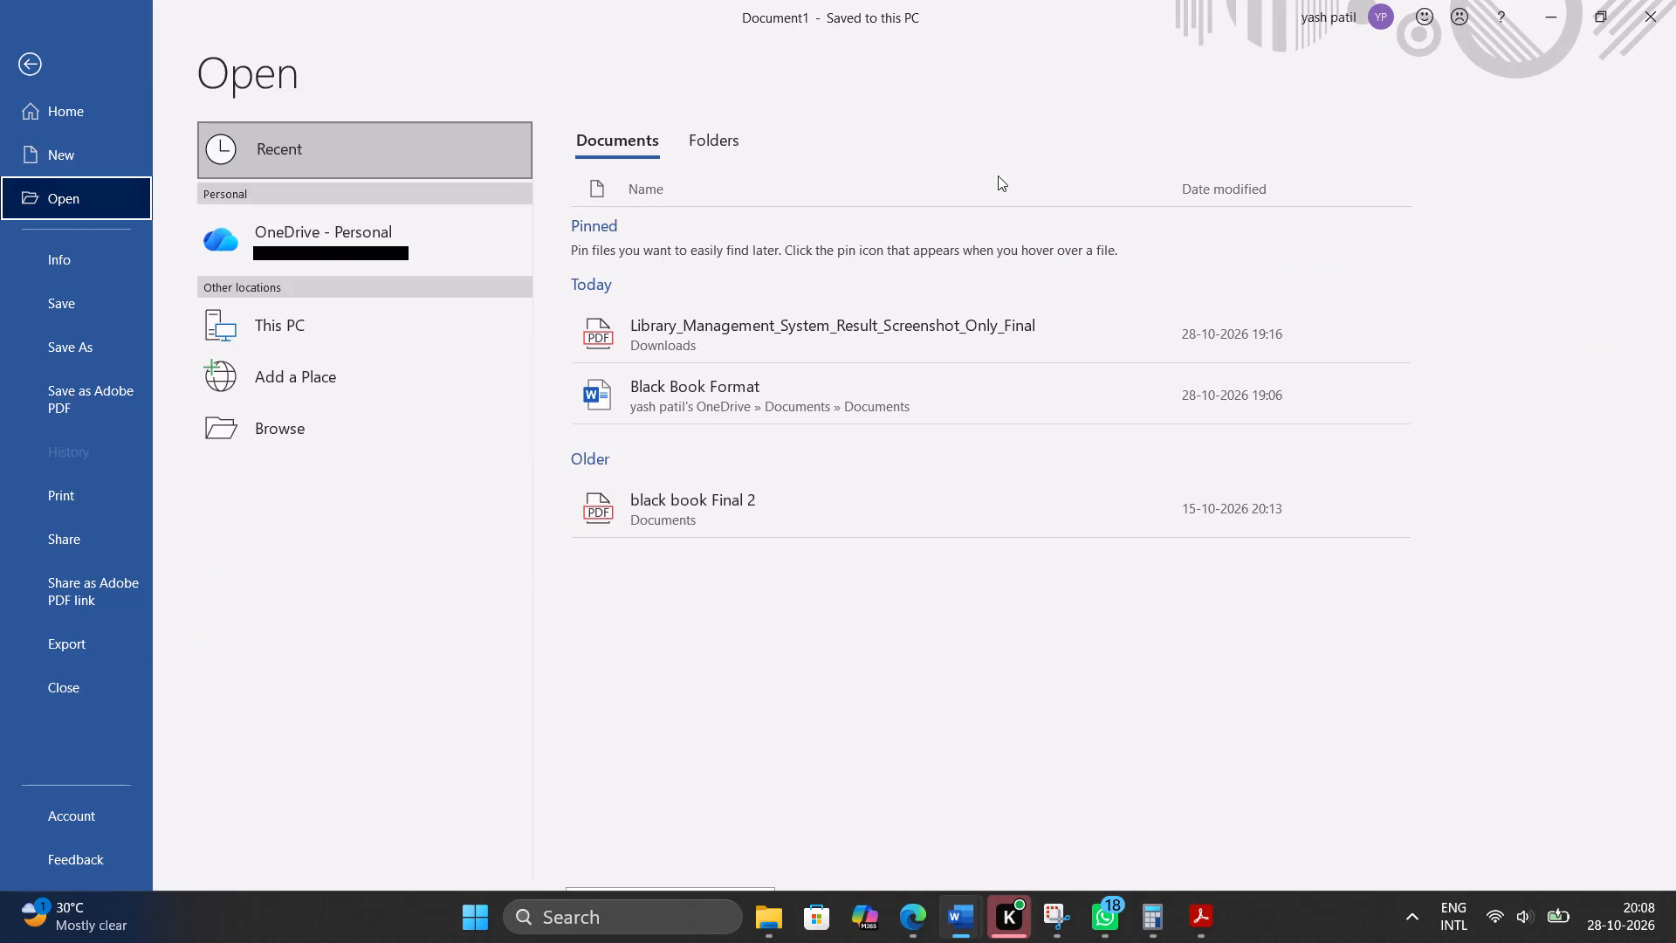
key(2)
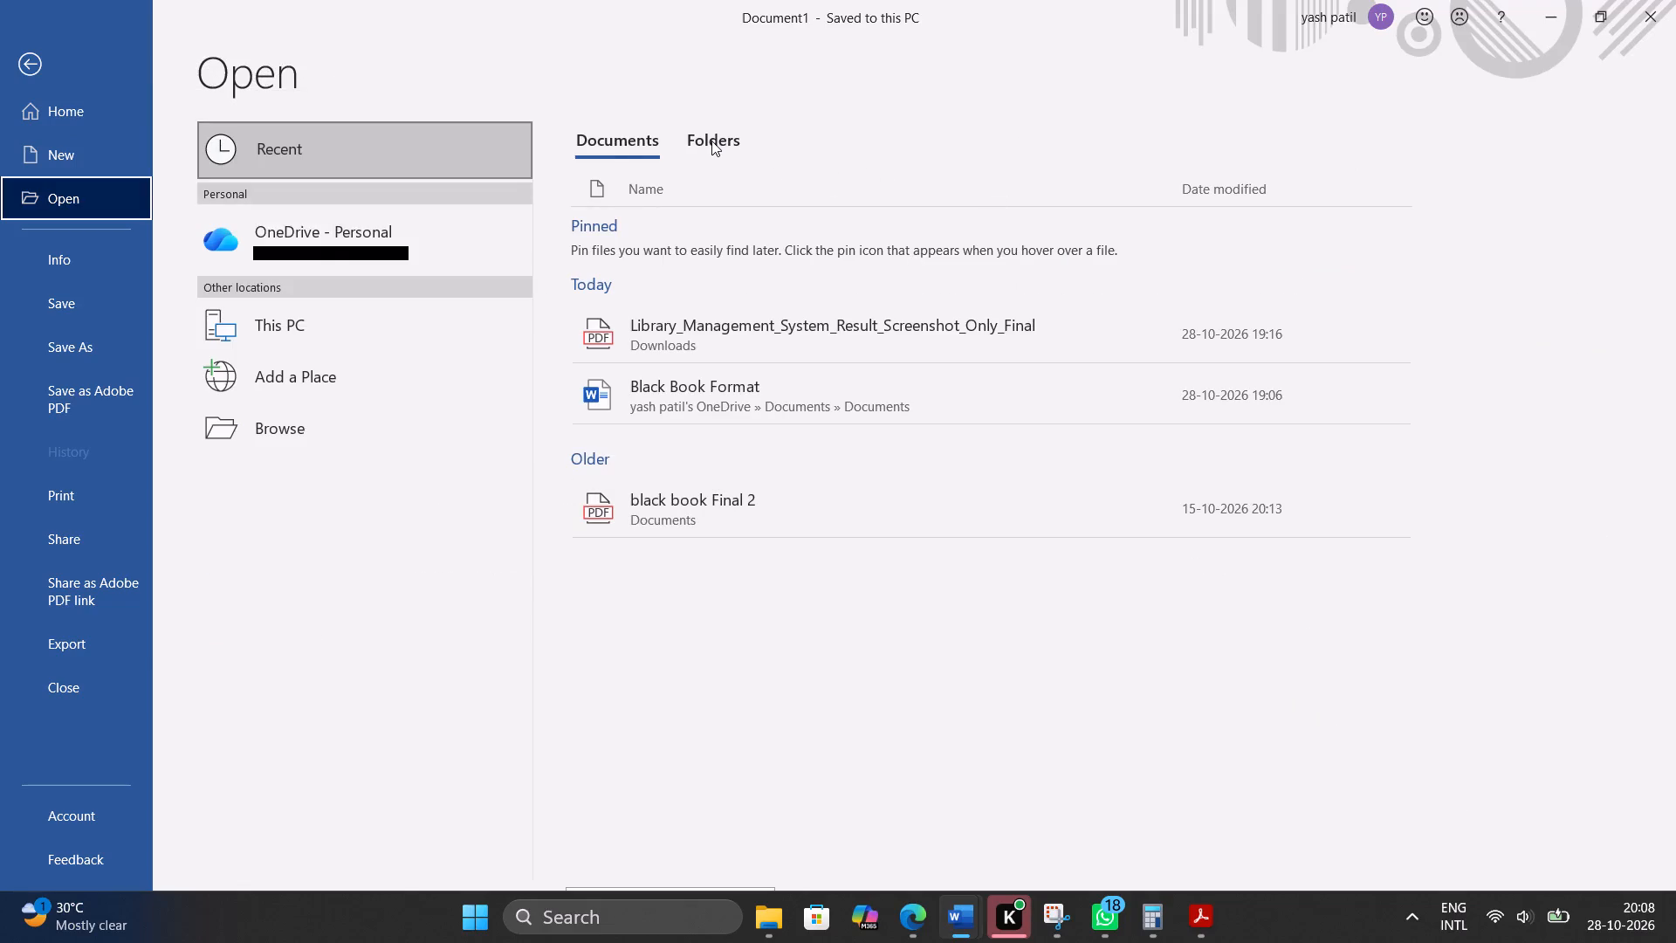
click(711, 141)
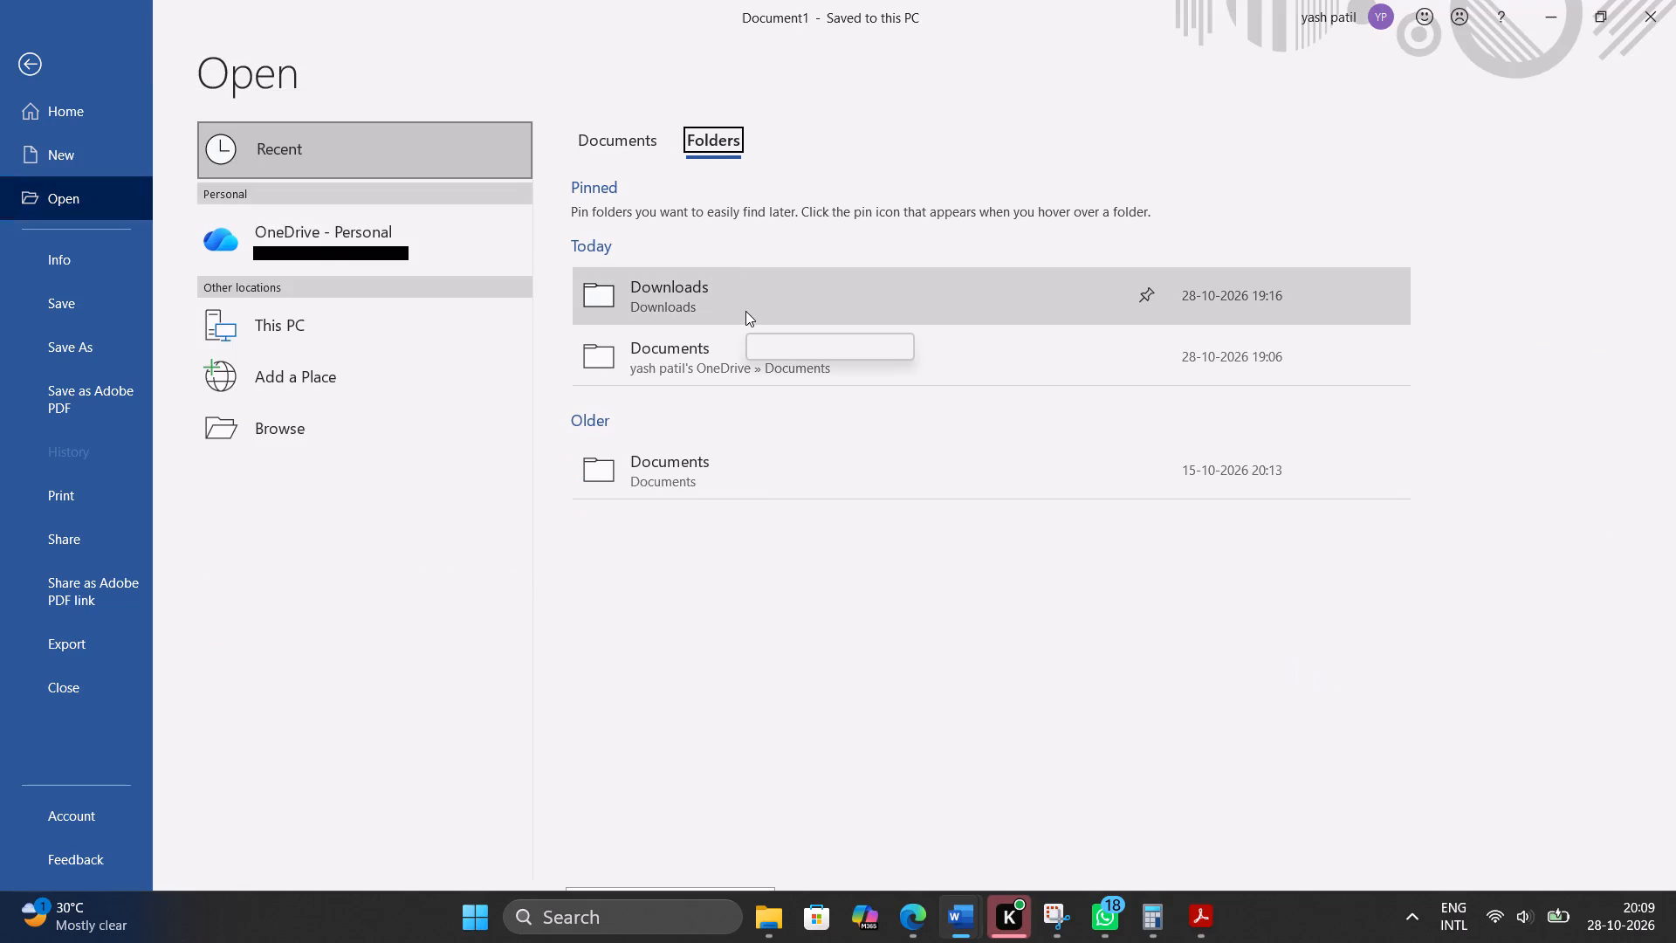
click(745, 311)
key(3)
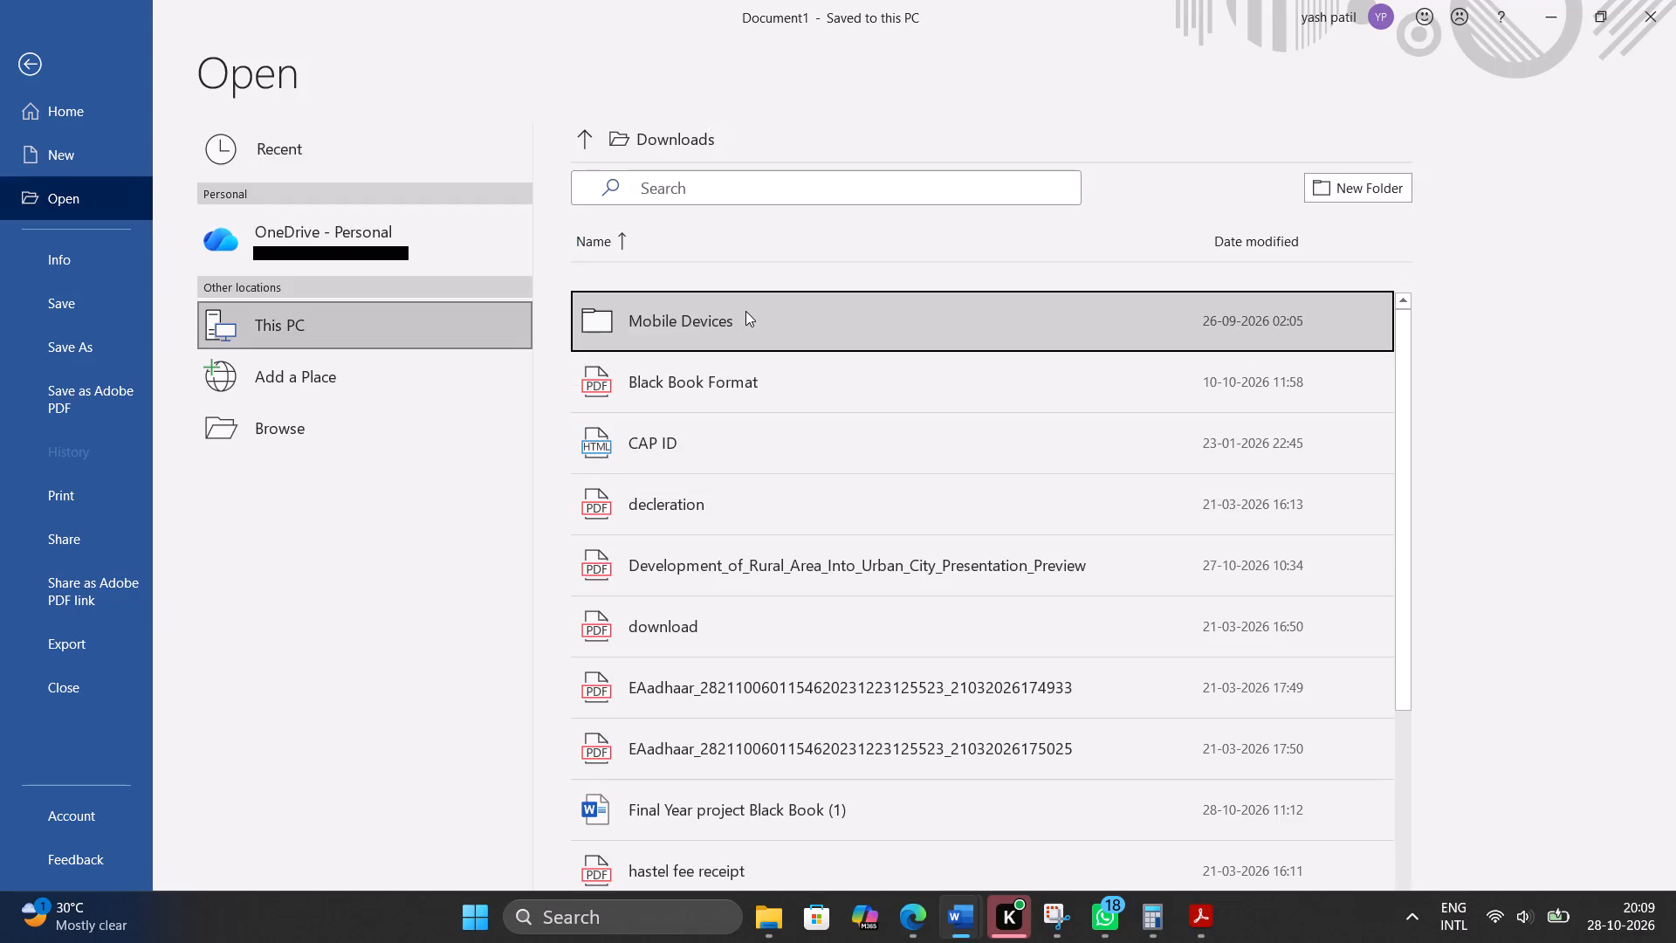
scroll(745, 311, up, 4)
scroll(745, 311, down, 6)
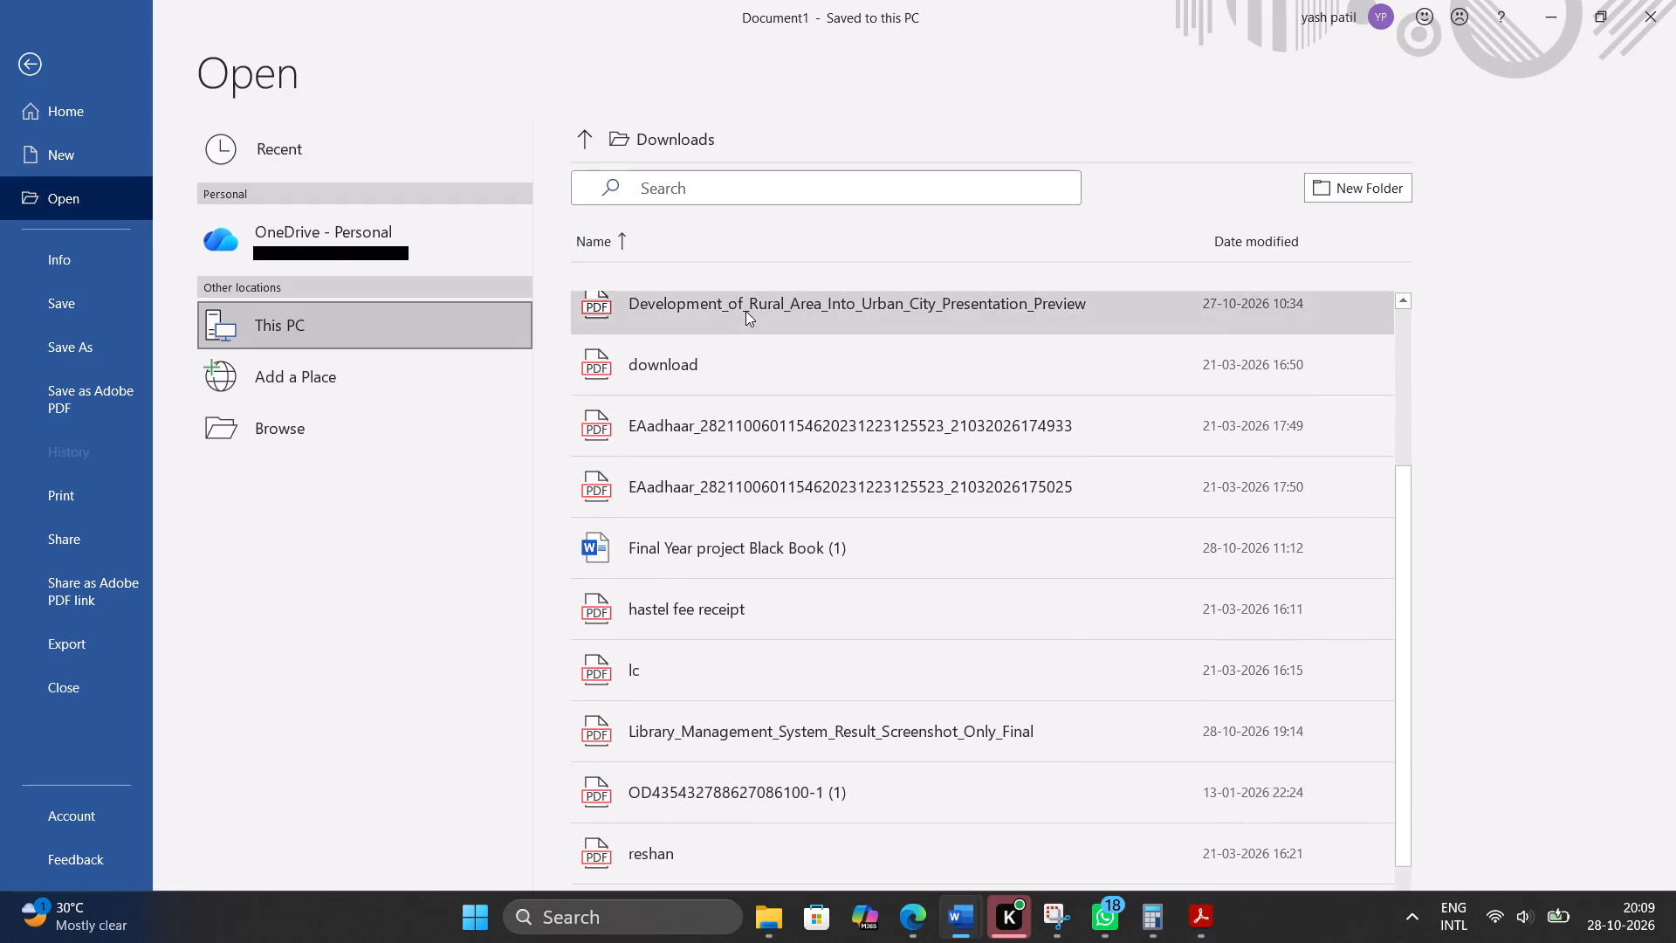
scroll(745, 311, down, 5)
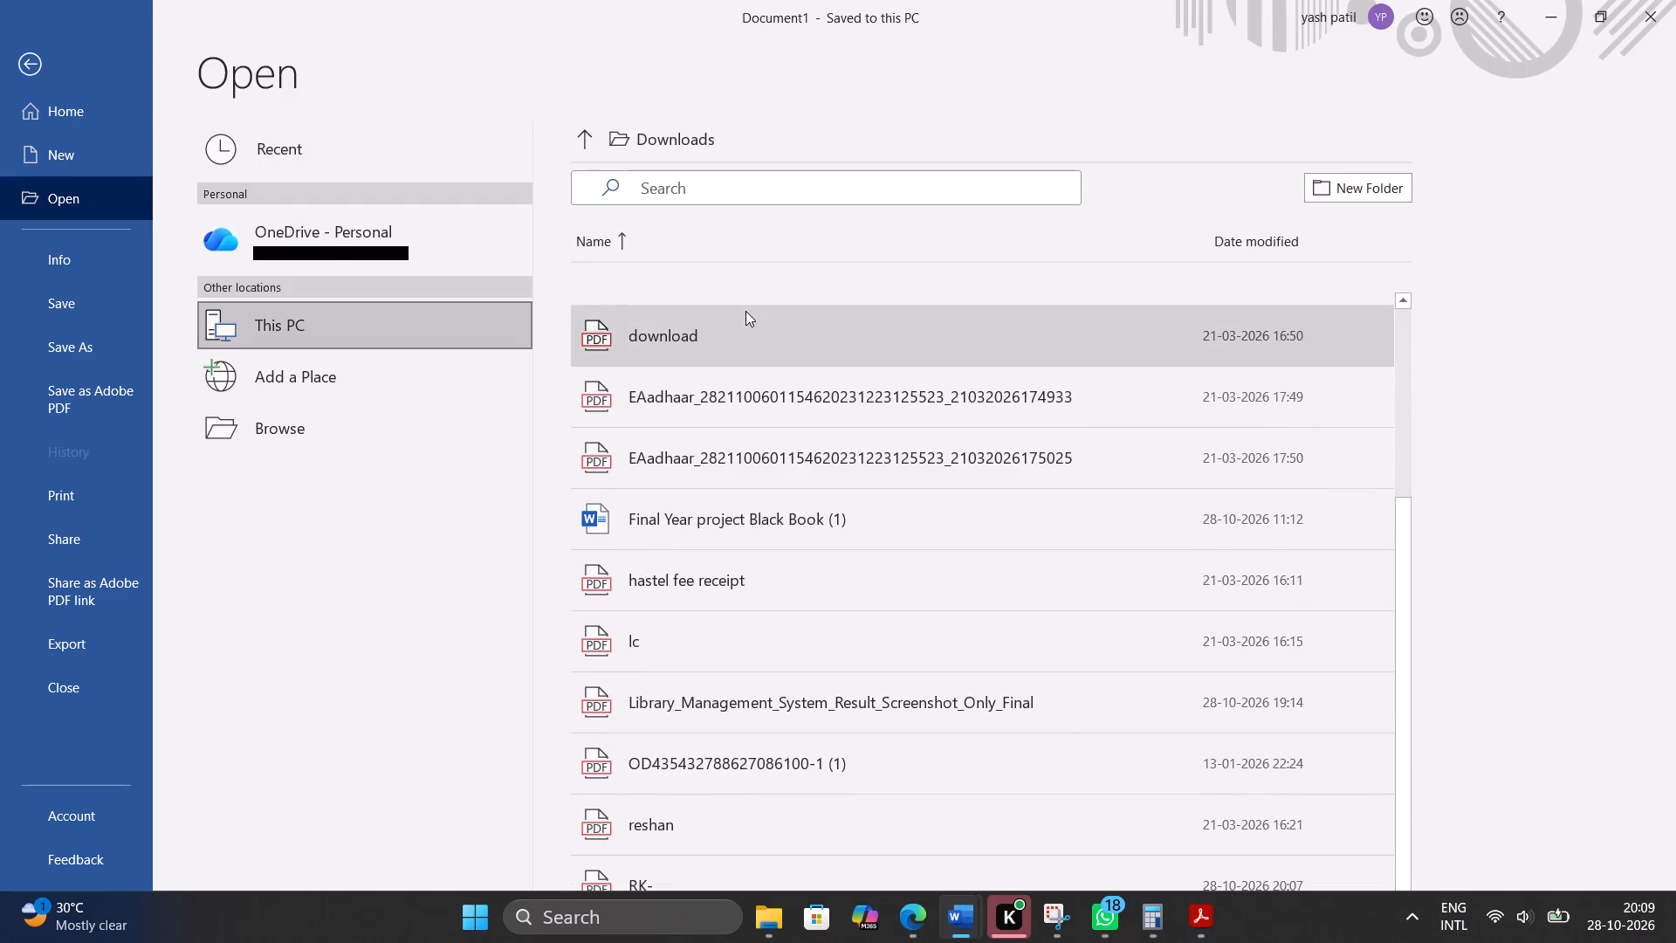
scroll(737, 532, down, 5)
scroll(737, 532, up, 4)
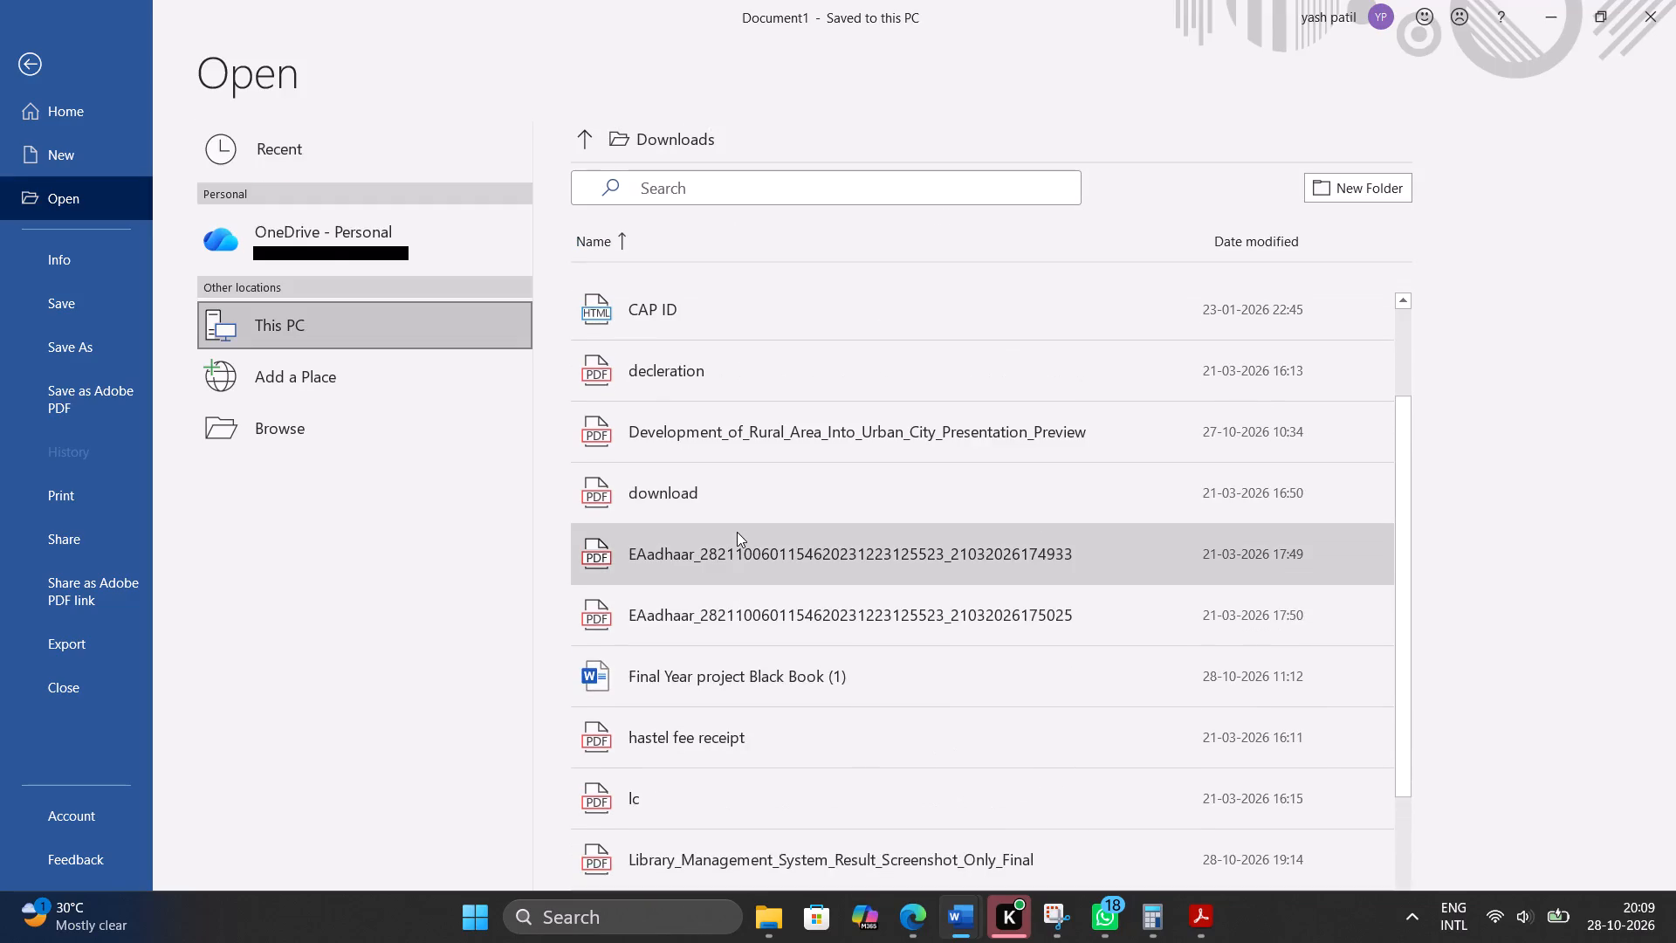
scroll(737, 532, down, 3)
scroll(737, 532, up, 1)
scroll(737, 532, down, 4)
scroll(737, 532, up, 6)
scroll(737, 532, down, 1)
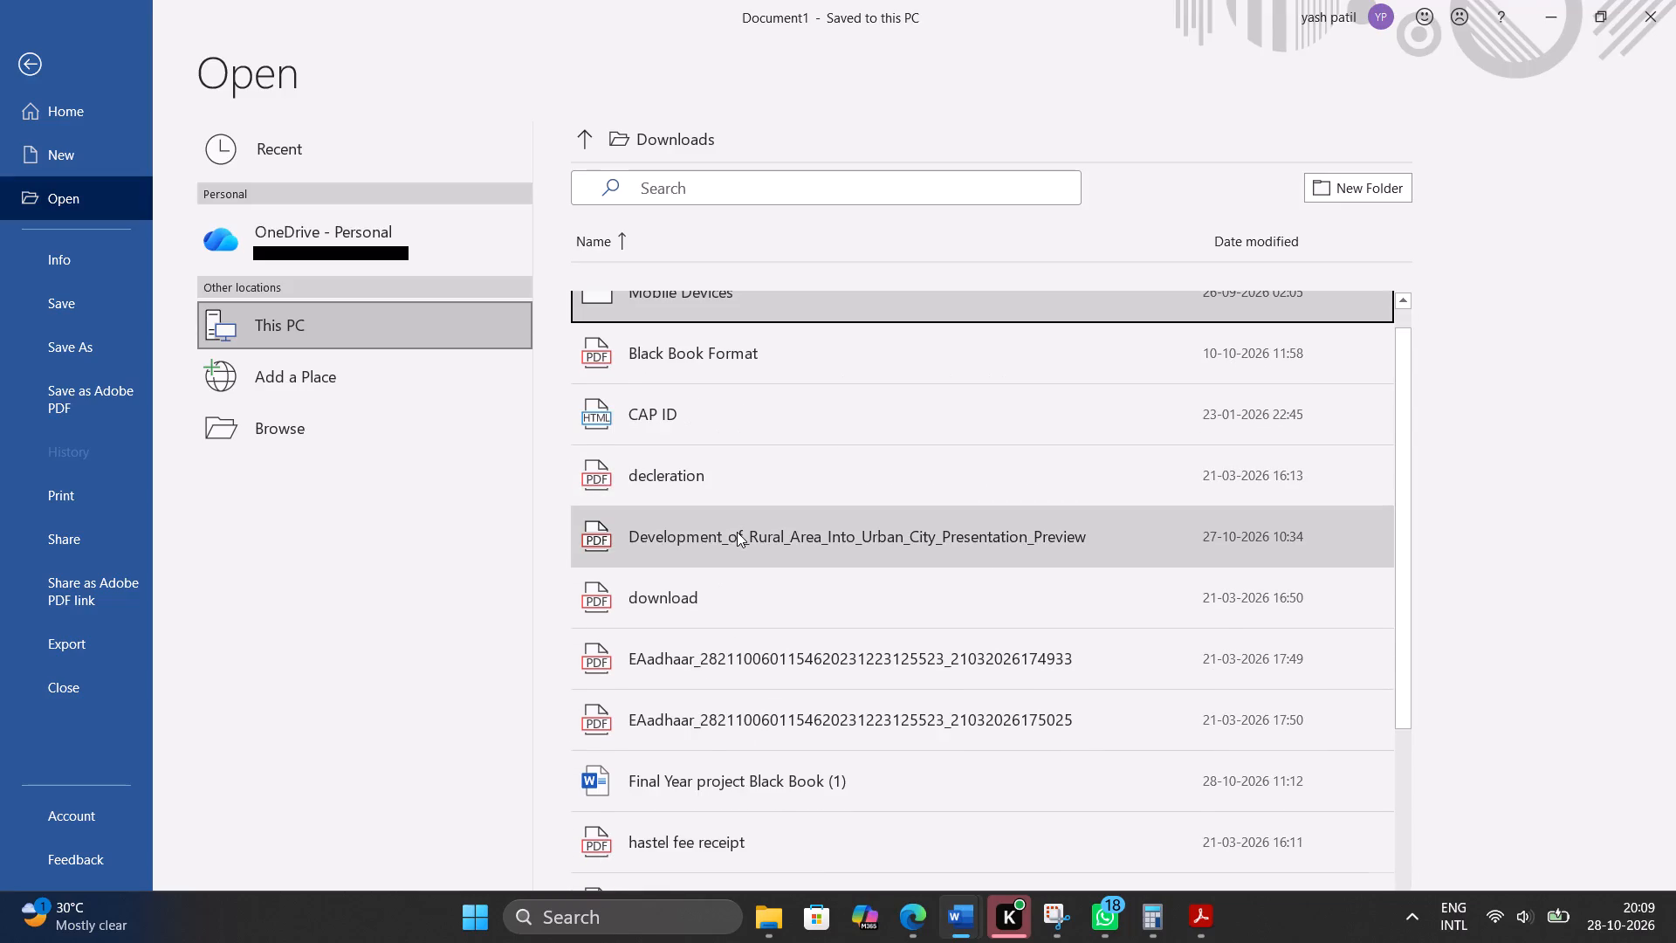
scroll(737, 532, up, 2)
scroll(737, 532, down, 1)
scroll(737, 532, up, 1)
scroll(766, 333, down, 1)
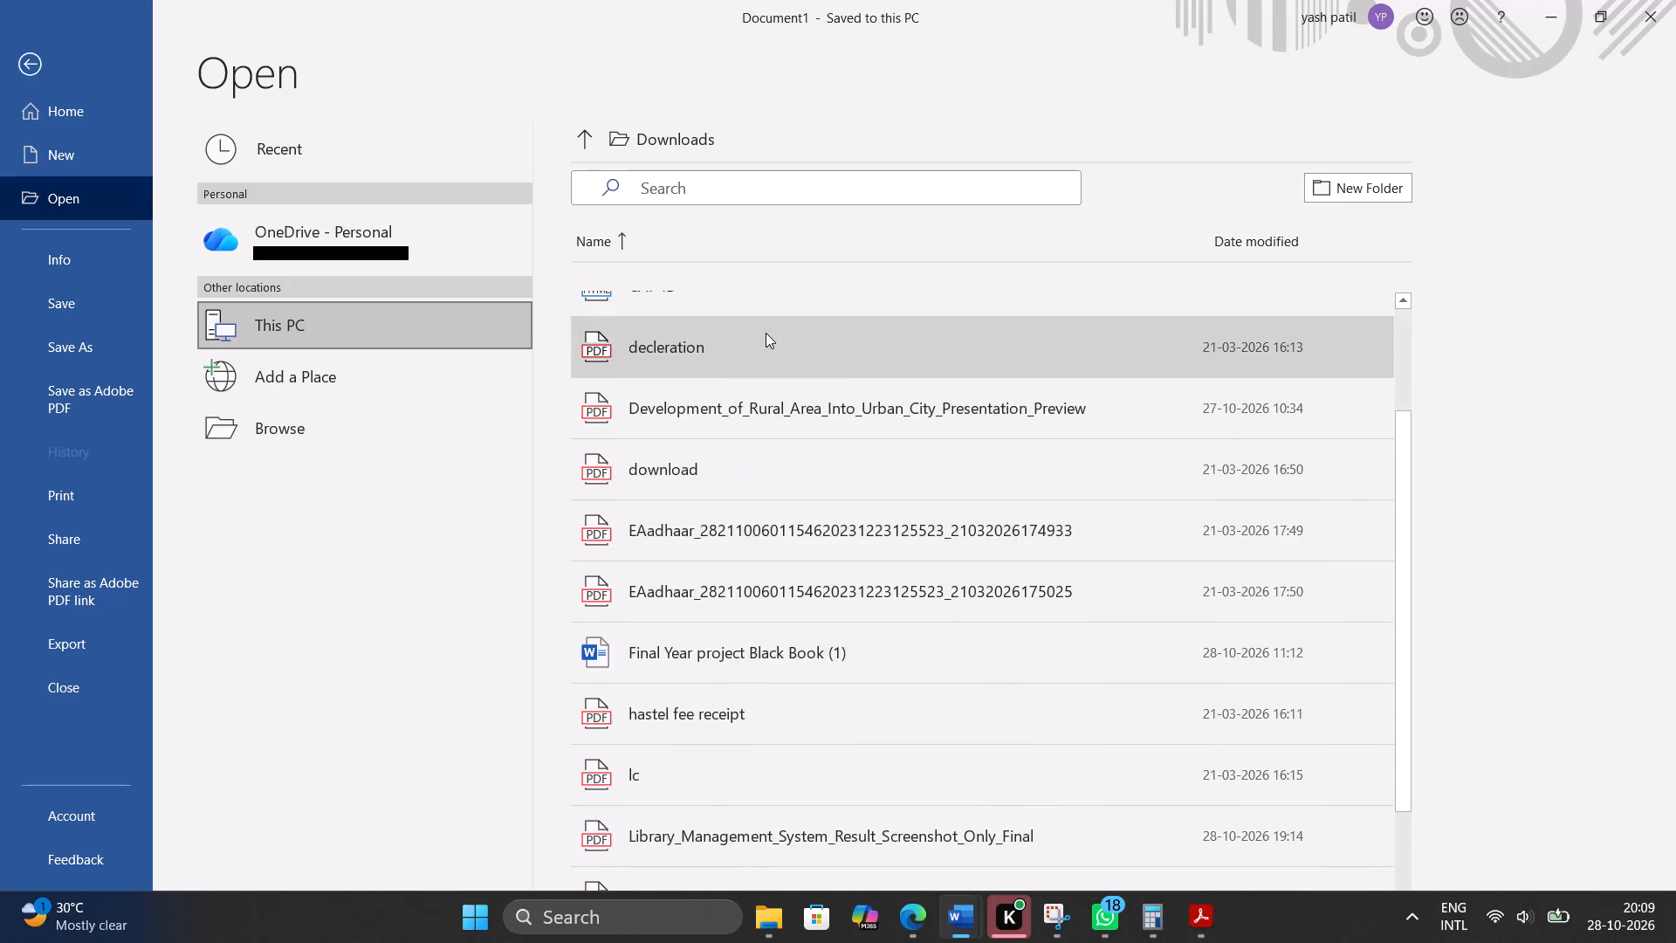
scroll(766, 333, down, 3)
scroll(766, 333, up, 2)
scroll(766, 333, down, 1)
scroll(766, 333, up, 20)
scroll(766, 333, up, 3)
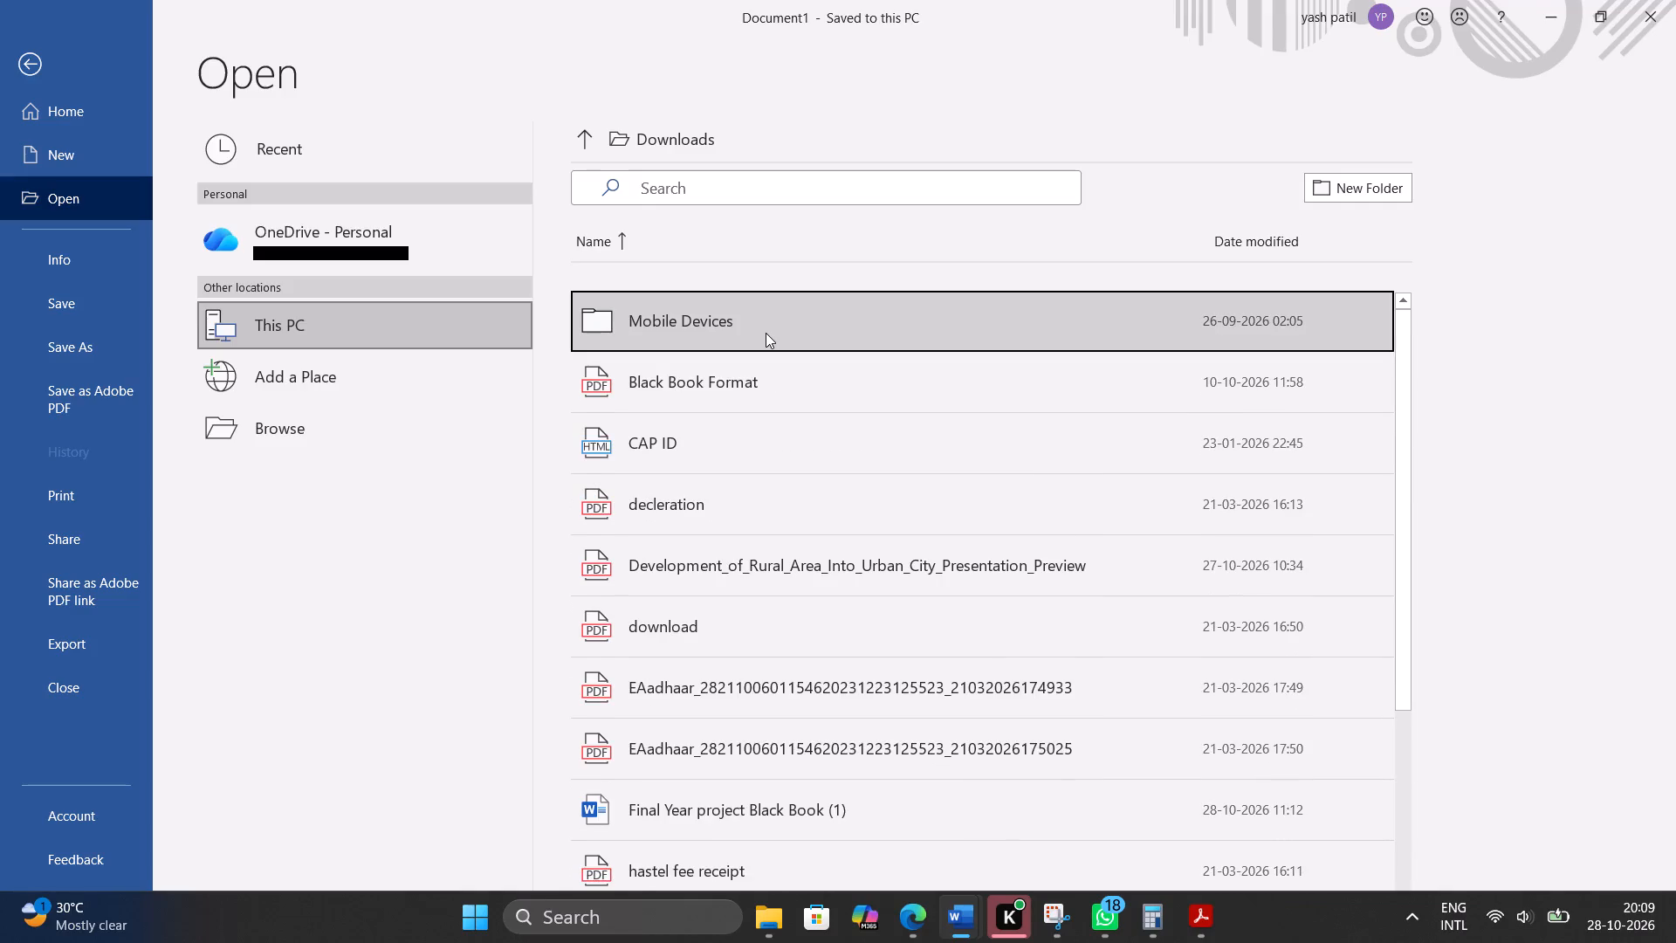
scroll(766, 333, up, 9)
scroll(766, 333, down, 6)
scroll(766, 333, up, 10)
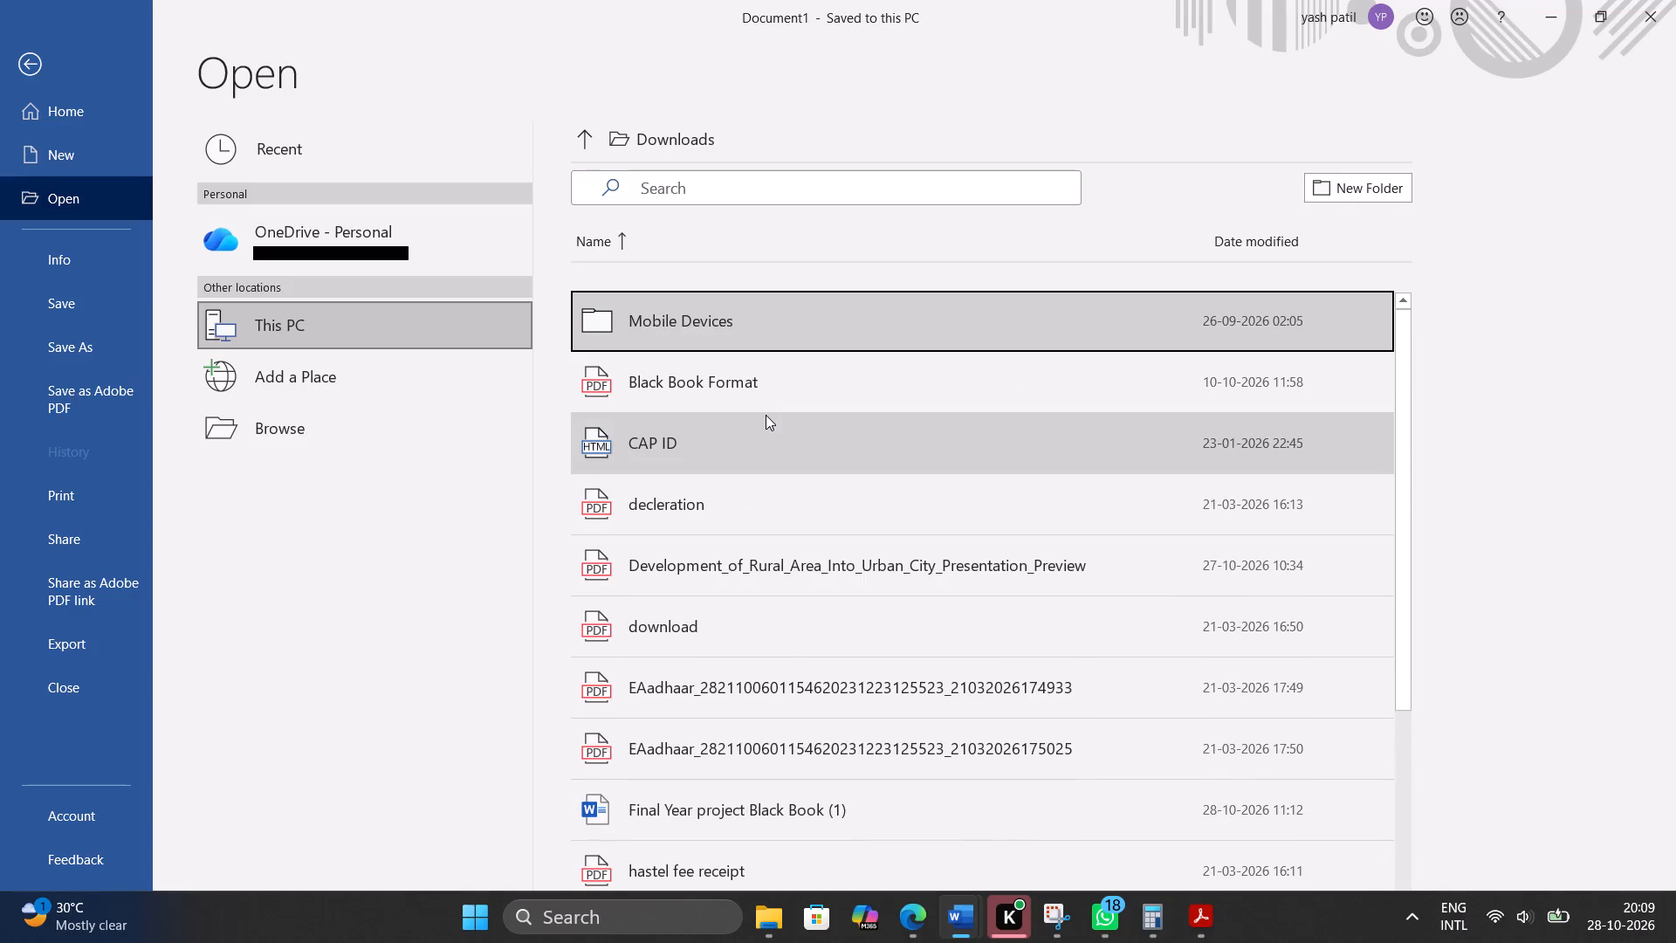
scroll(766, 415, up, 6)
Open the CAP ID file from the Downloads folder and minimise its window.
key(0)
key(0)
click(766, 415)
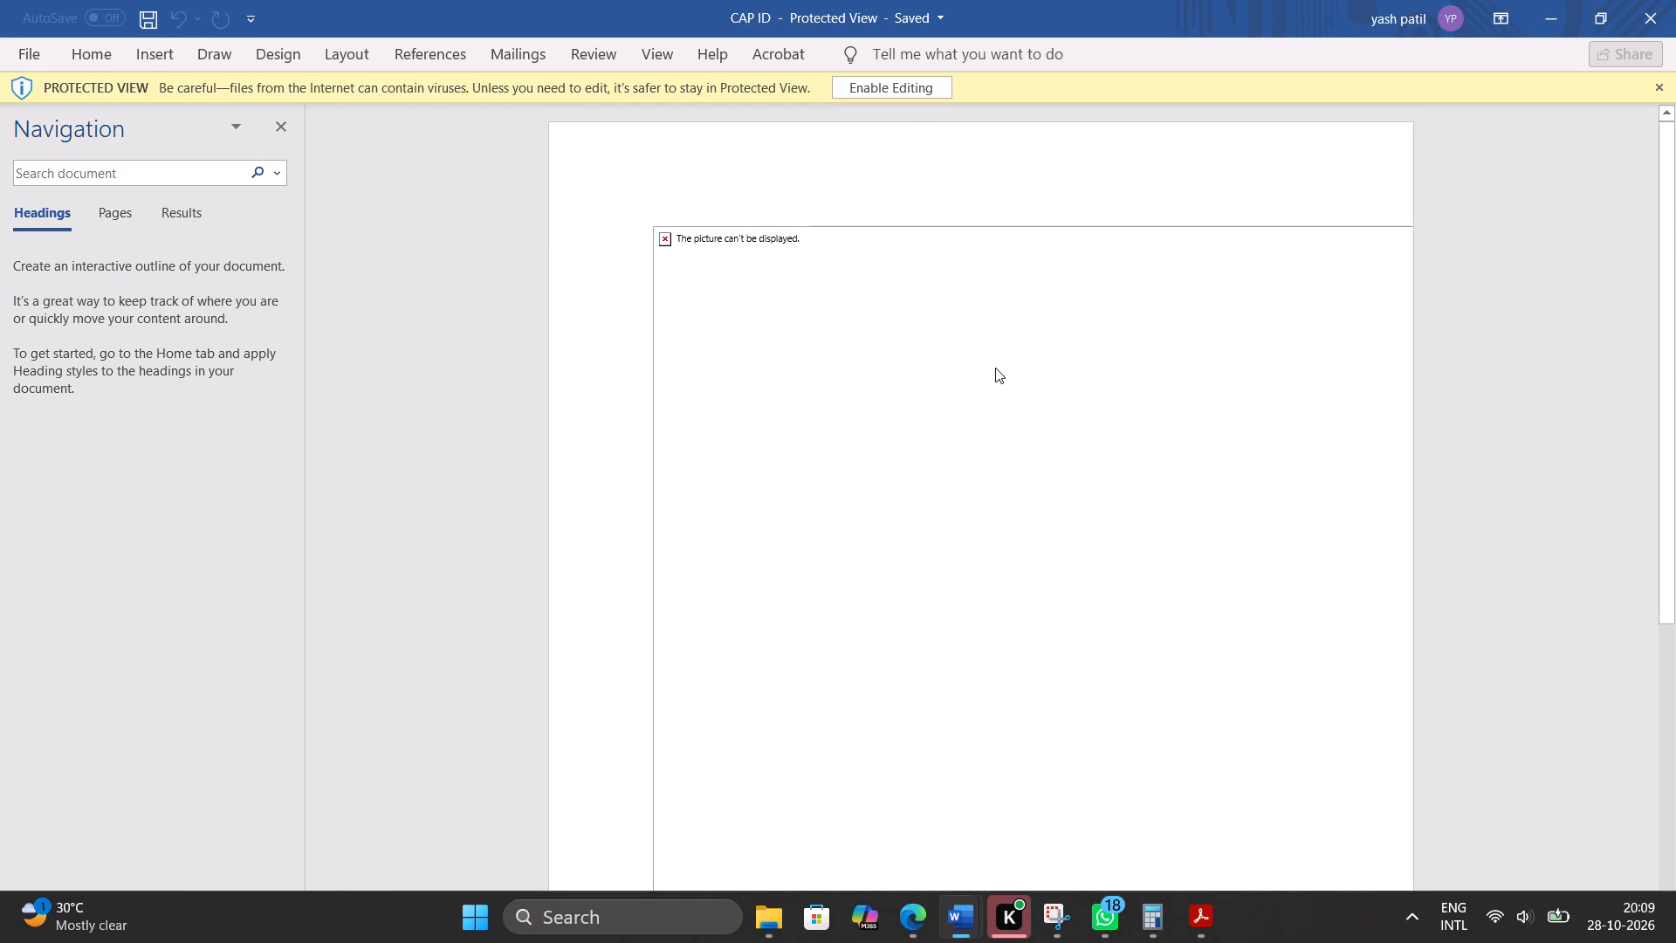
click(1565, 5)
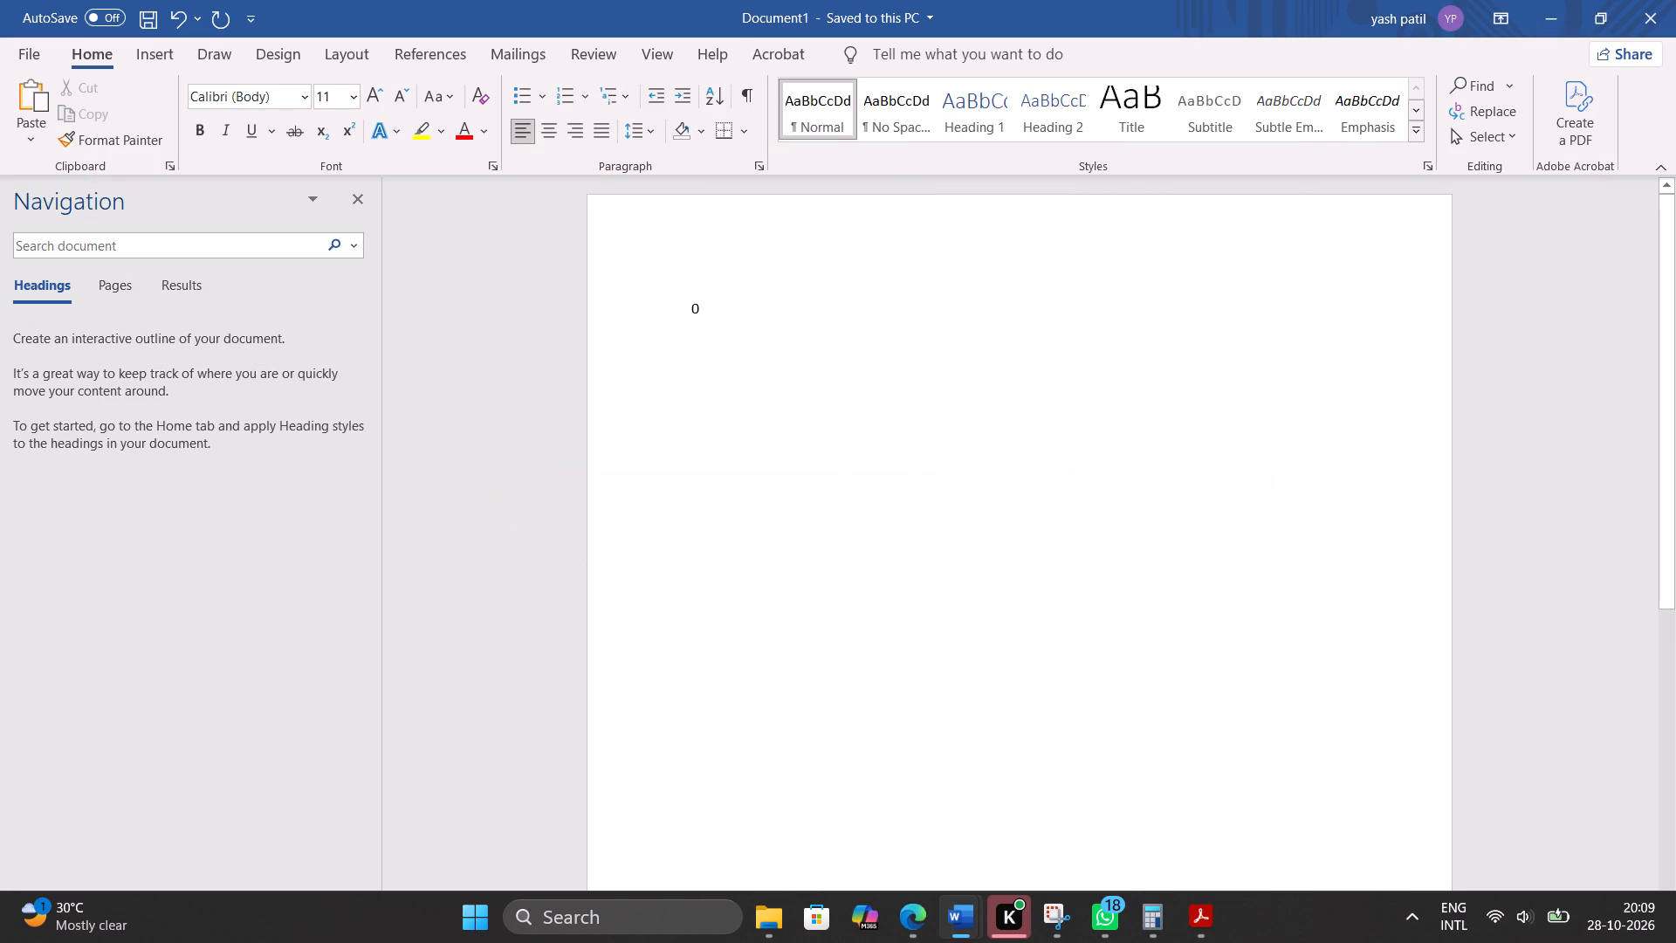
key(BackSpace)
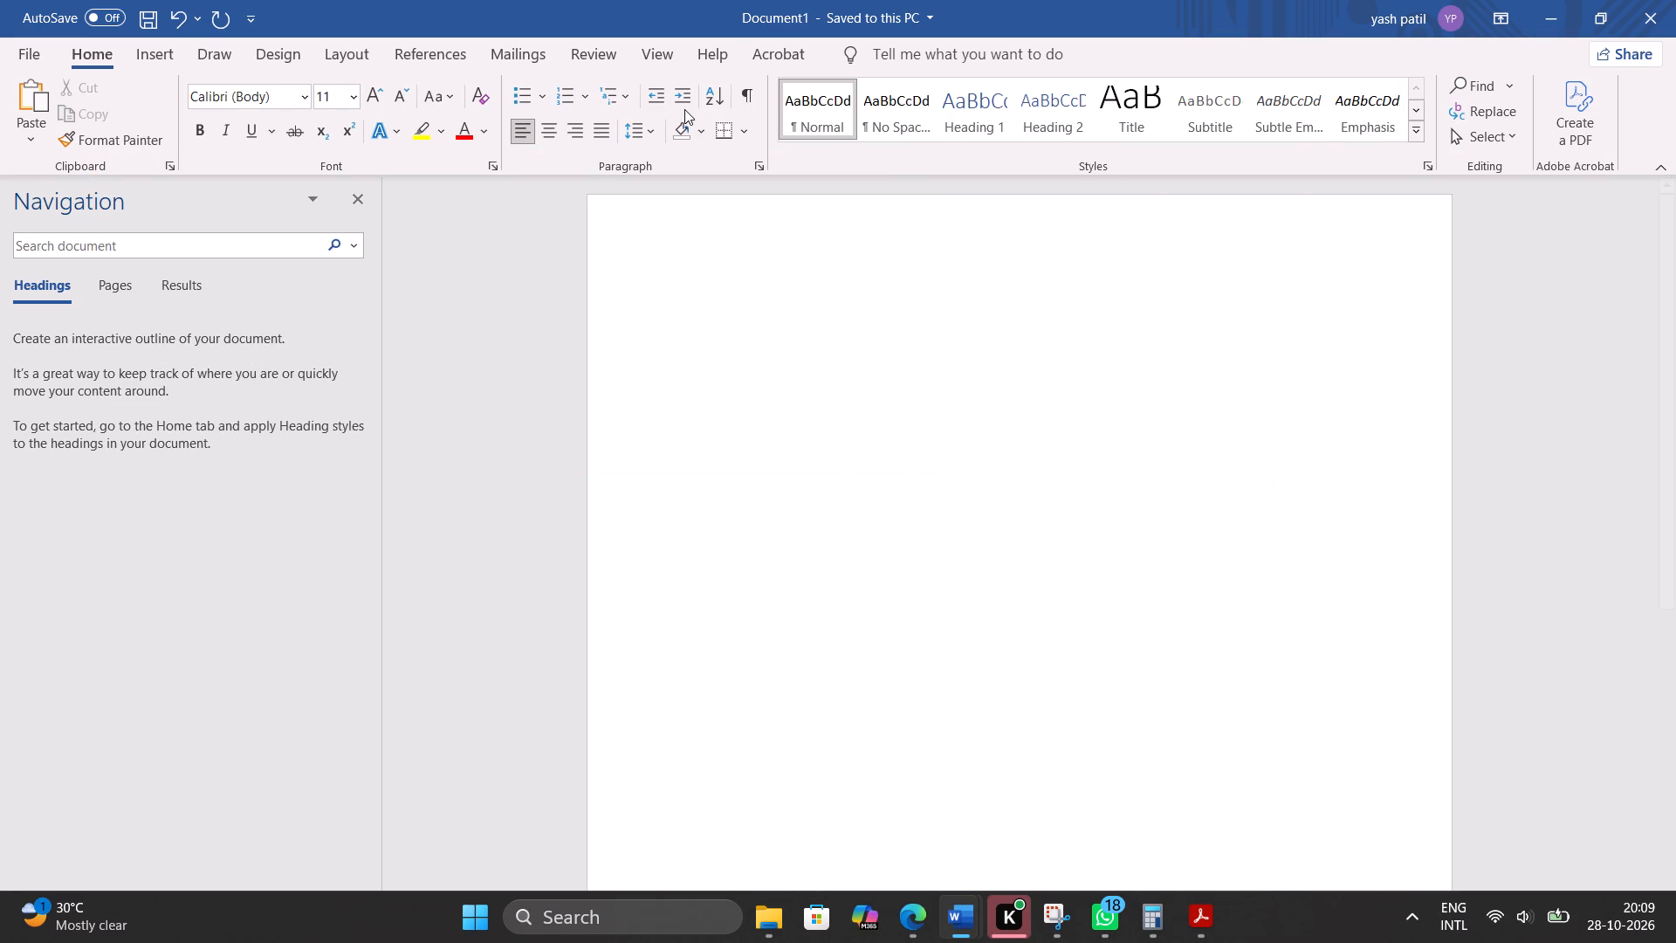
Go to the Downloads folder among Word's recent folders and look through its files for the RK- PDF.
click(30, 65)
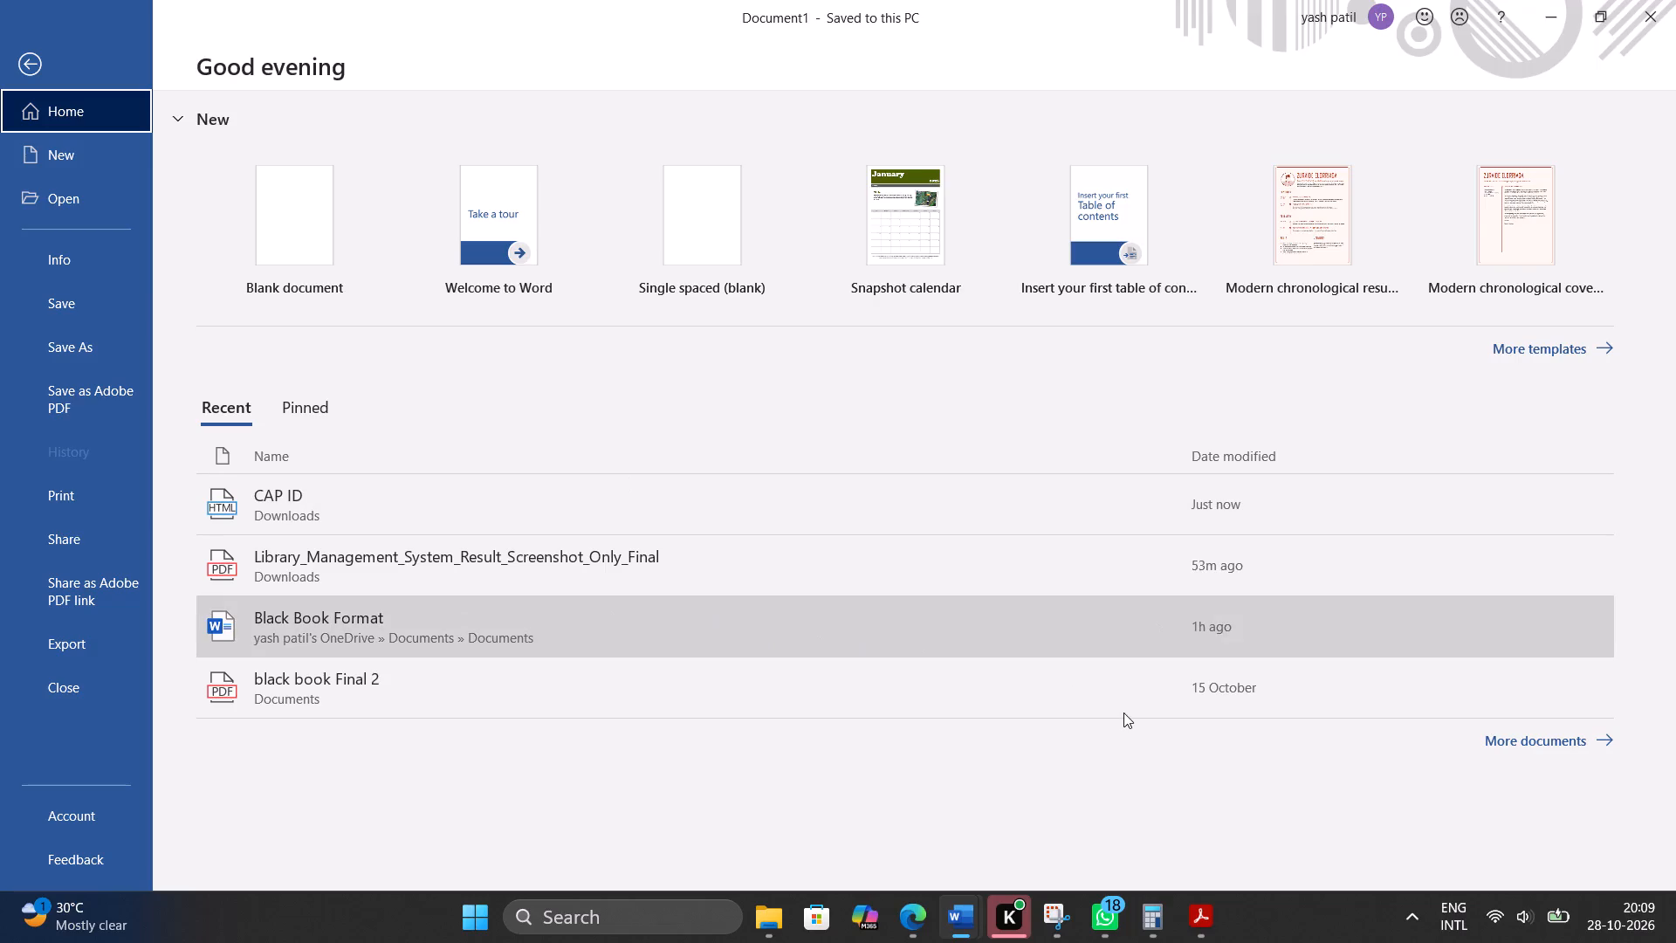
click(1503, 744)
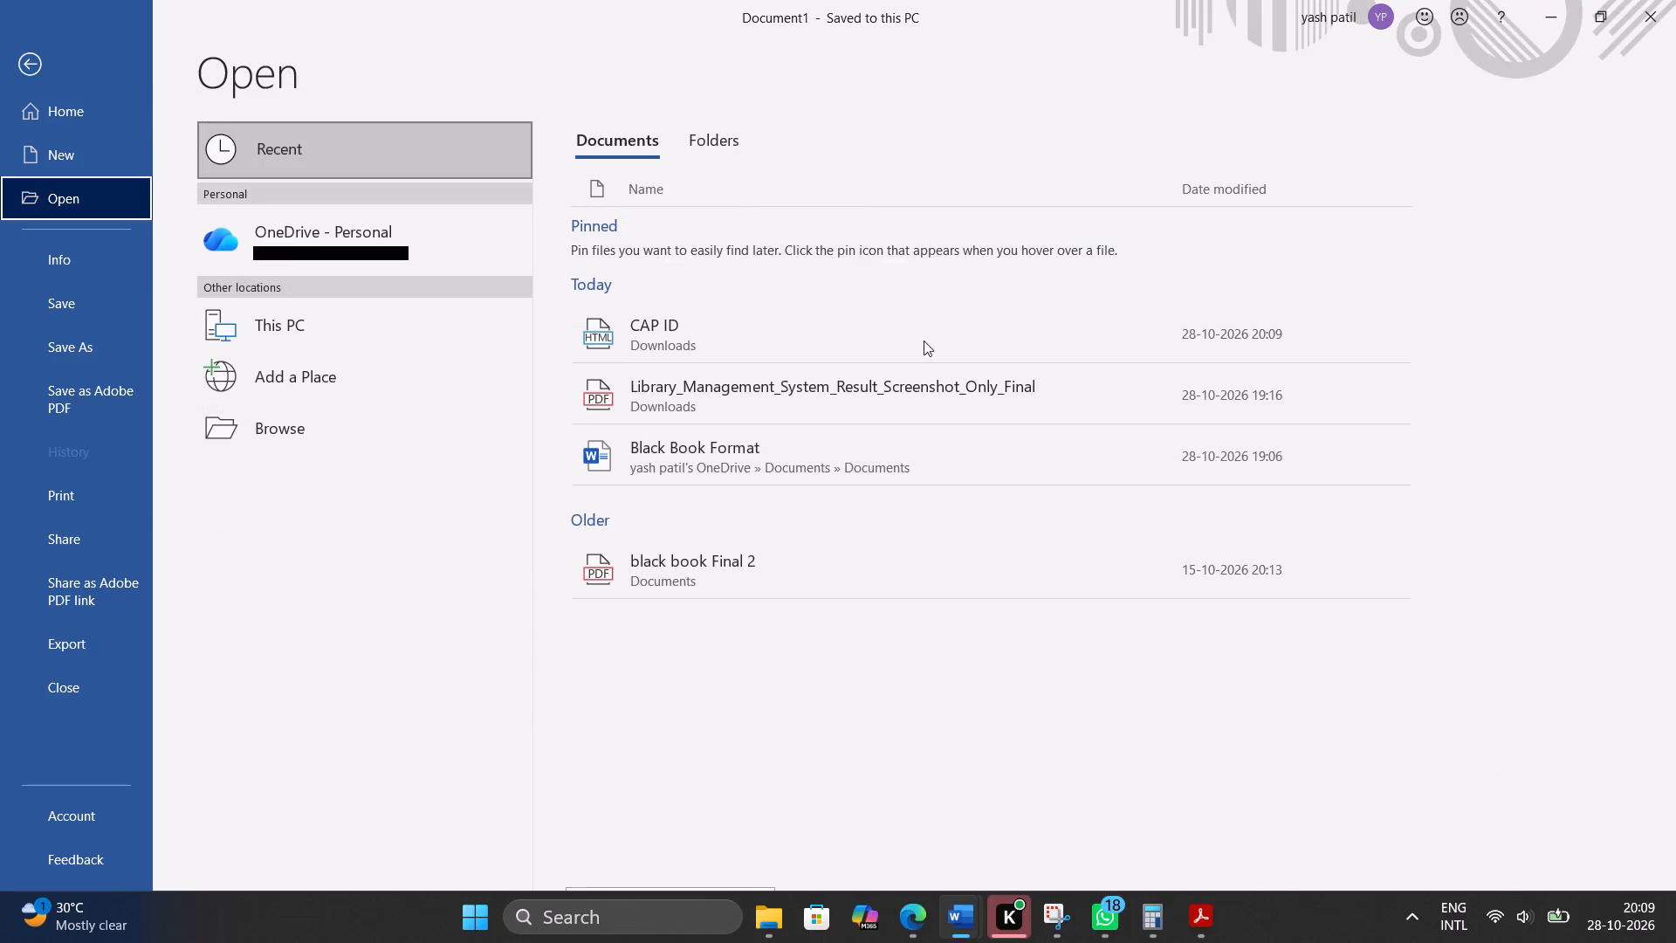
click(732, 136)
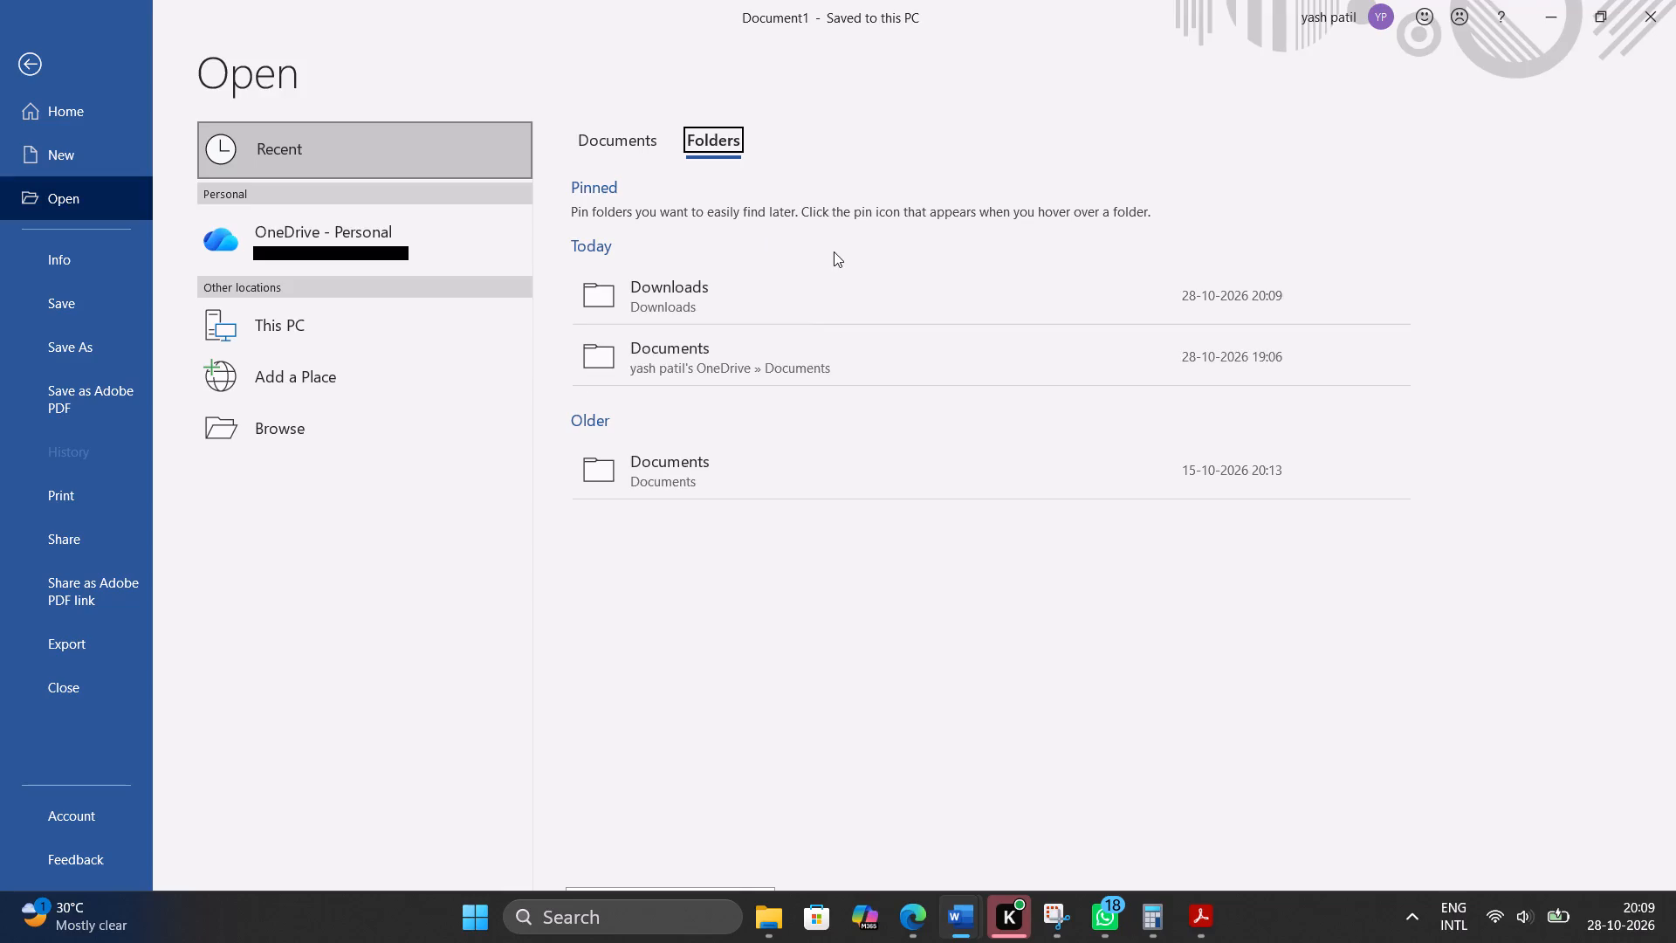
click(832, 293)
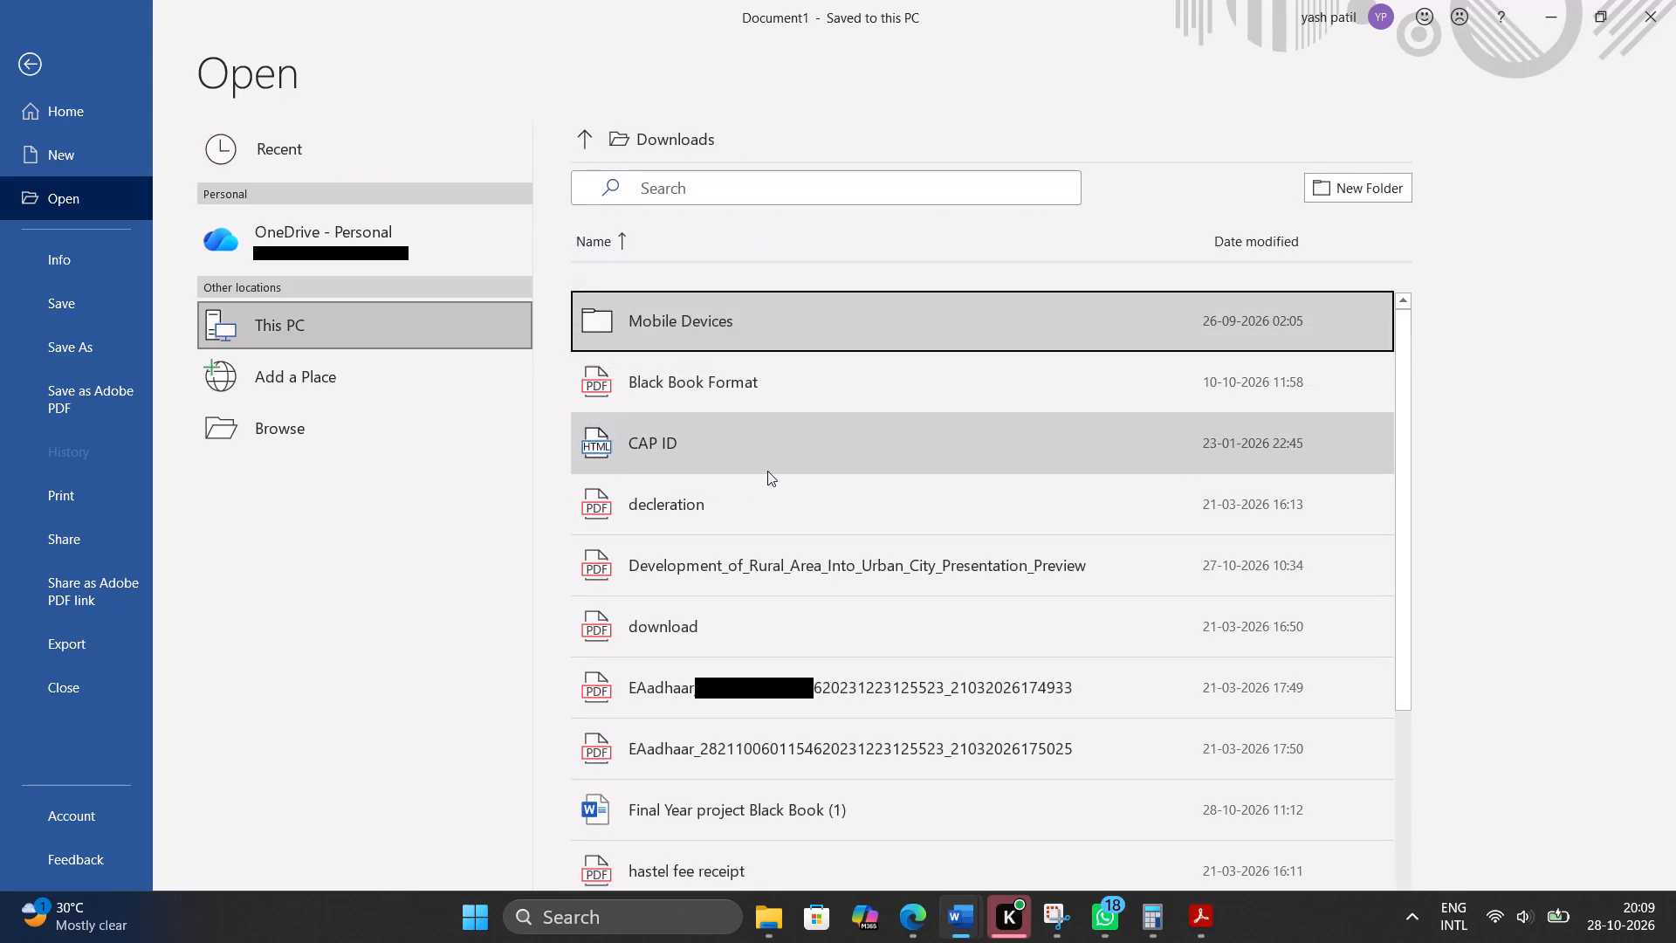
scroll(767, 470, down, 2)
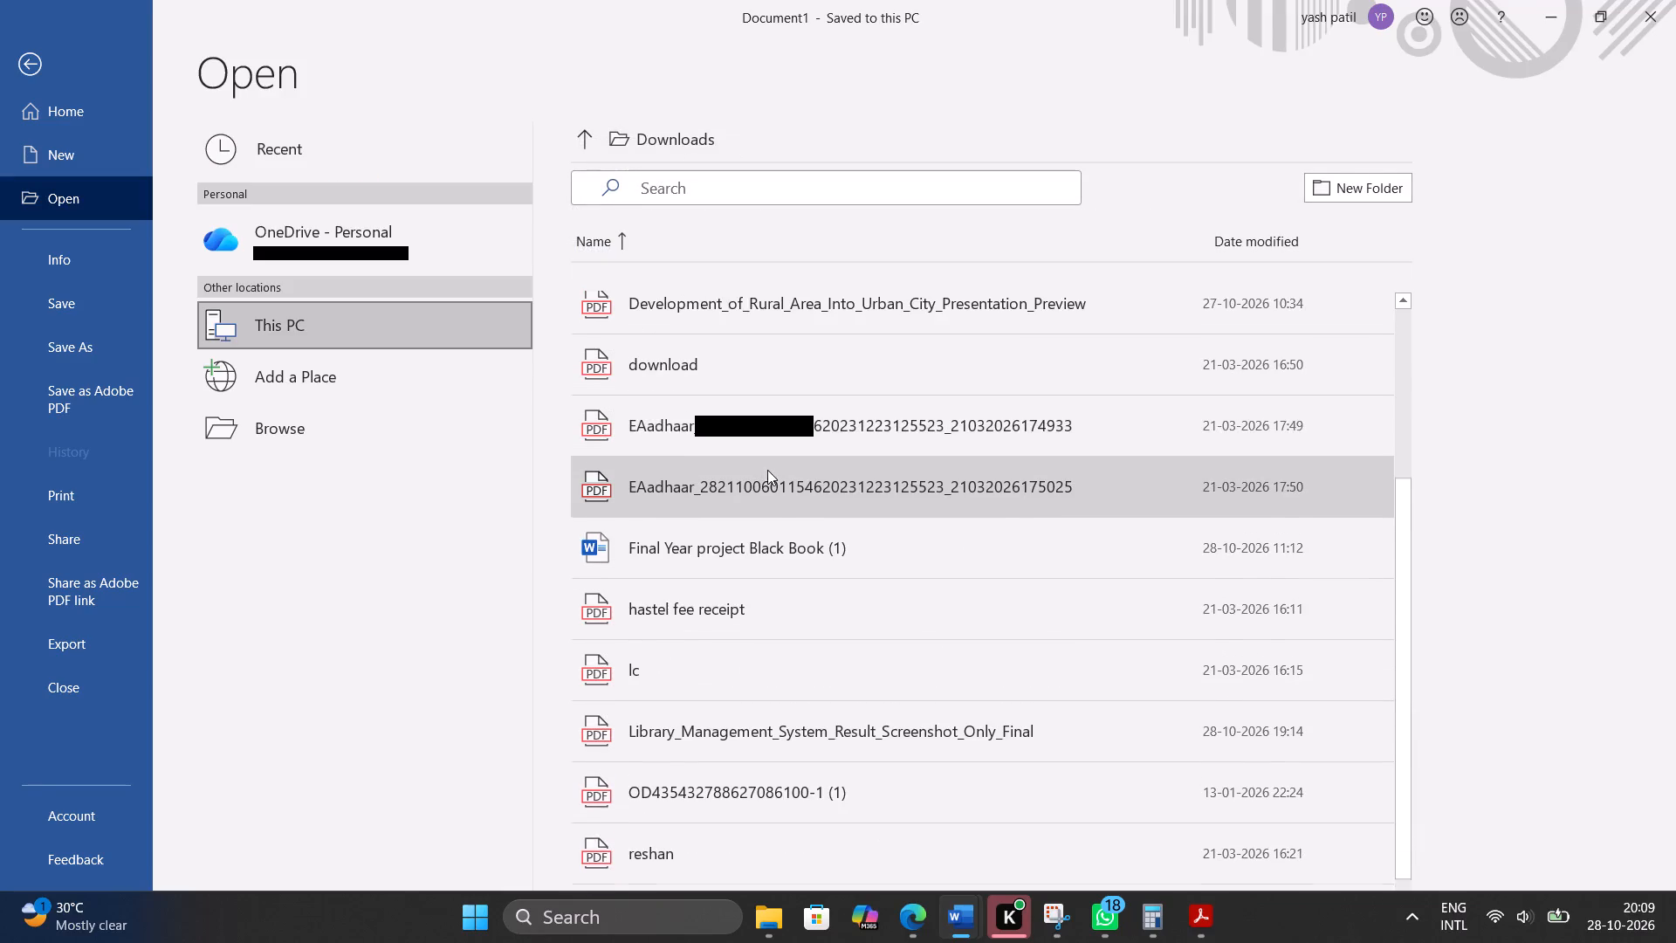
scroll(767, 470, down, 1)
scroll(767, 470, up, 1)
scroll(767, 470, down, 1)
scroll(767, 470, up, 1)
scroll(767, 470, right, 1)
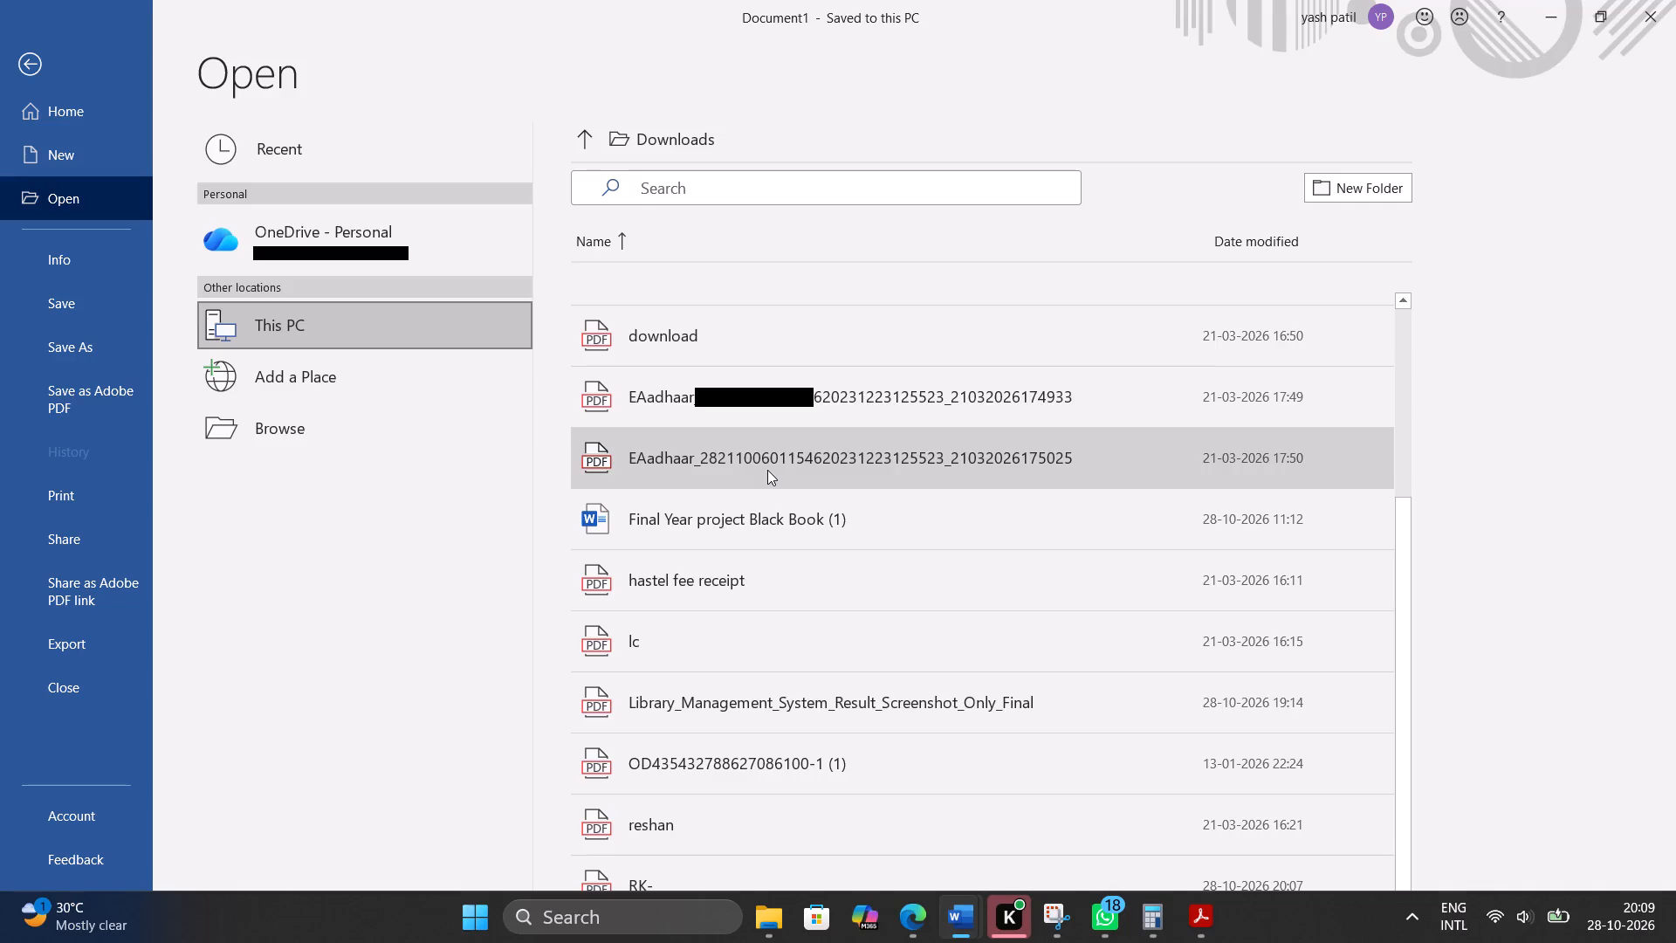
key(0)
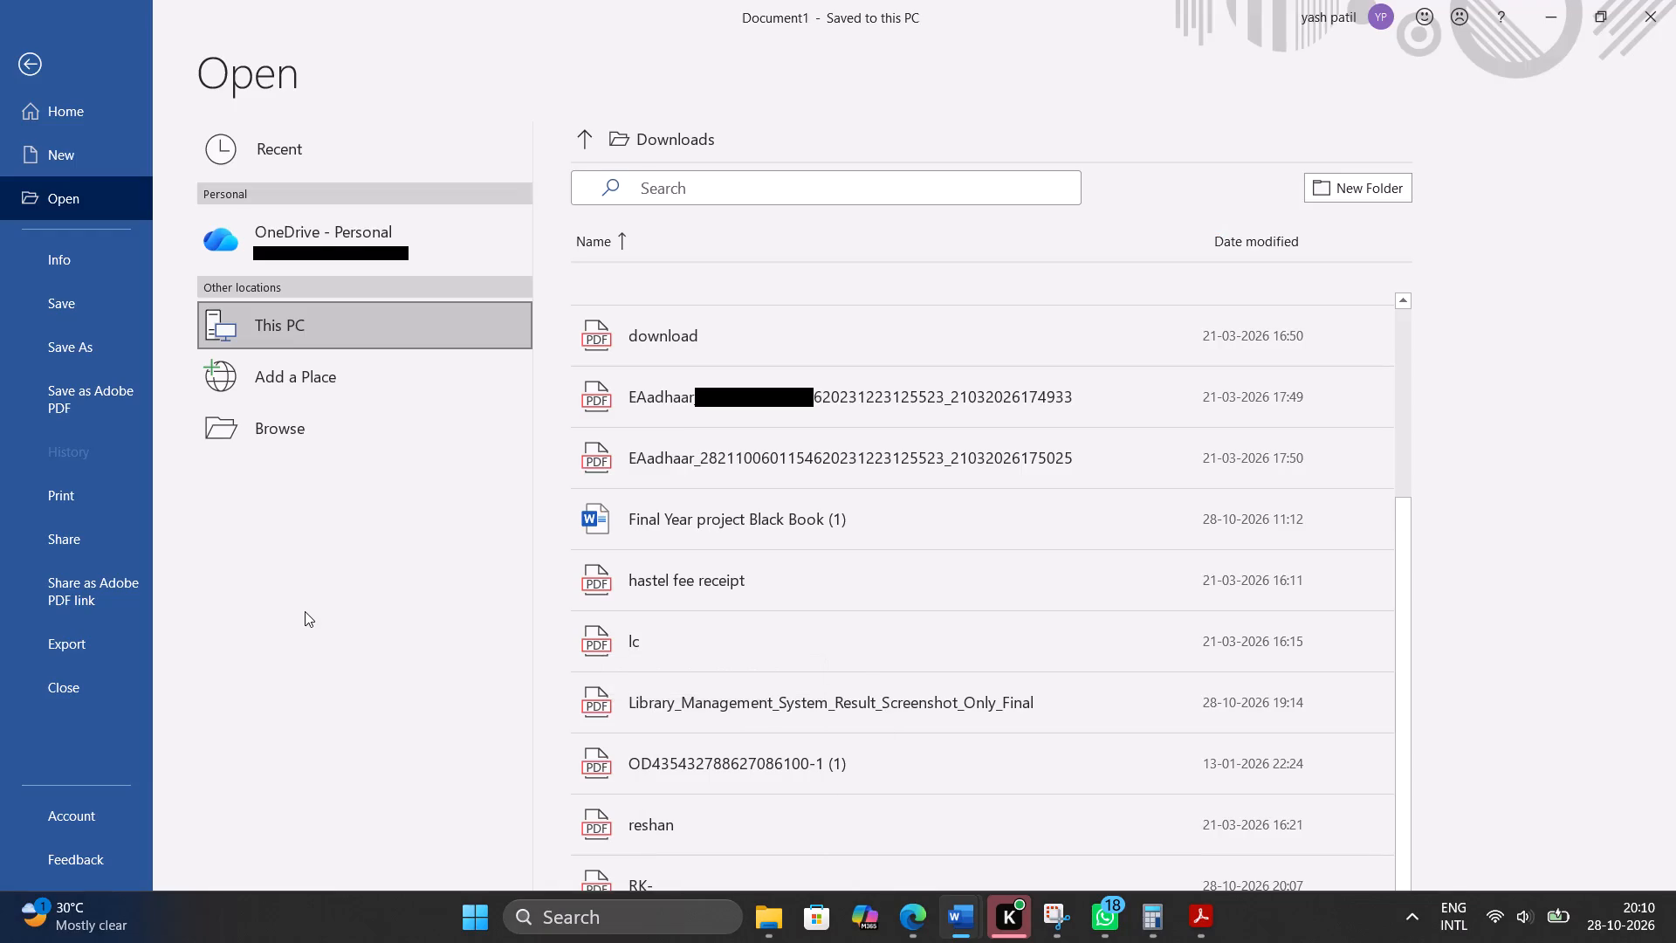
scroll(659, 689, down, 6)
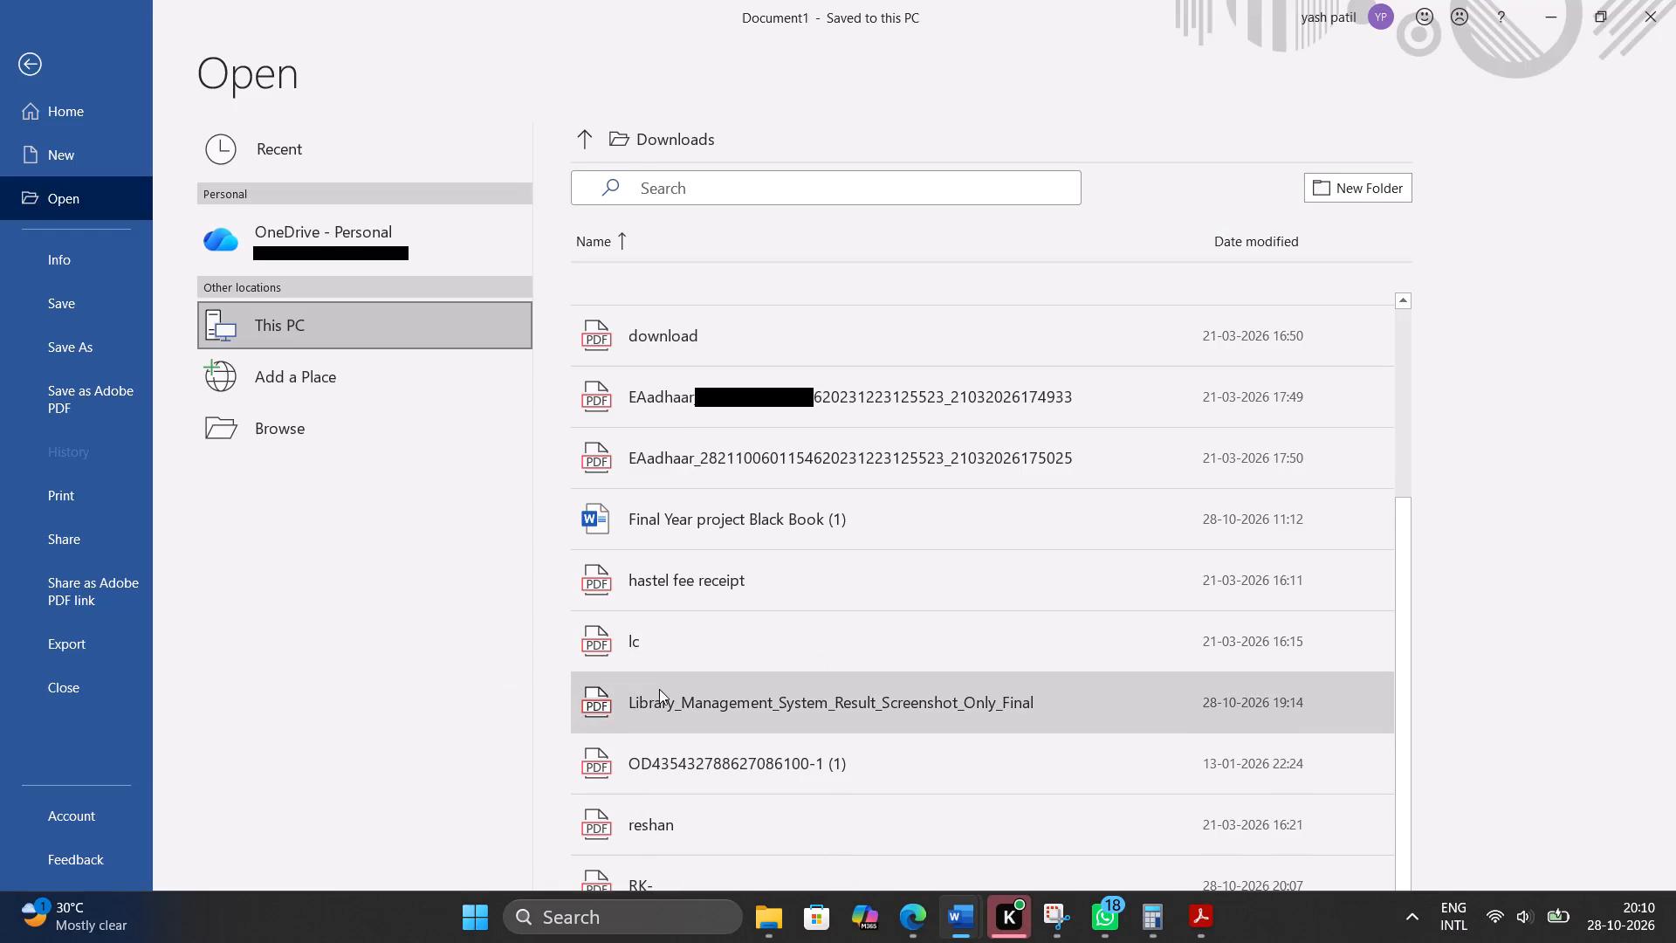
scroll(659, 689, down, 8)
scroll(659, 689, up, 2)
scroll(659, 689, down, 1)
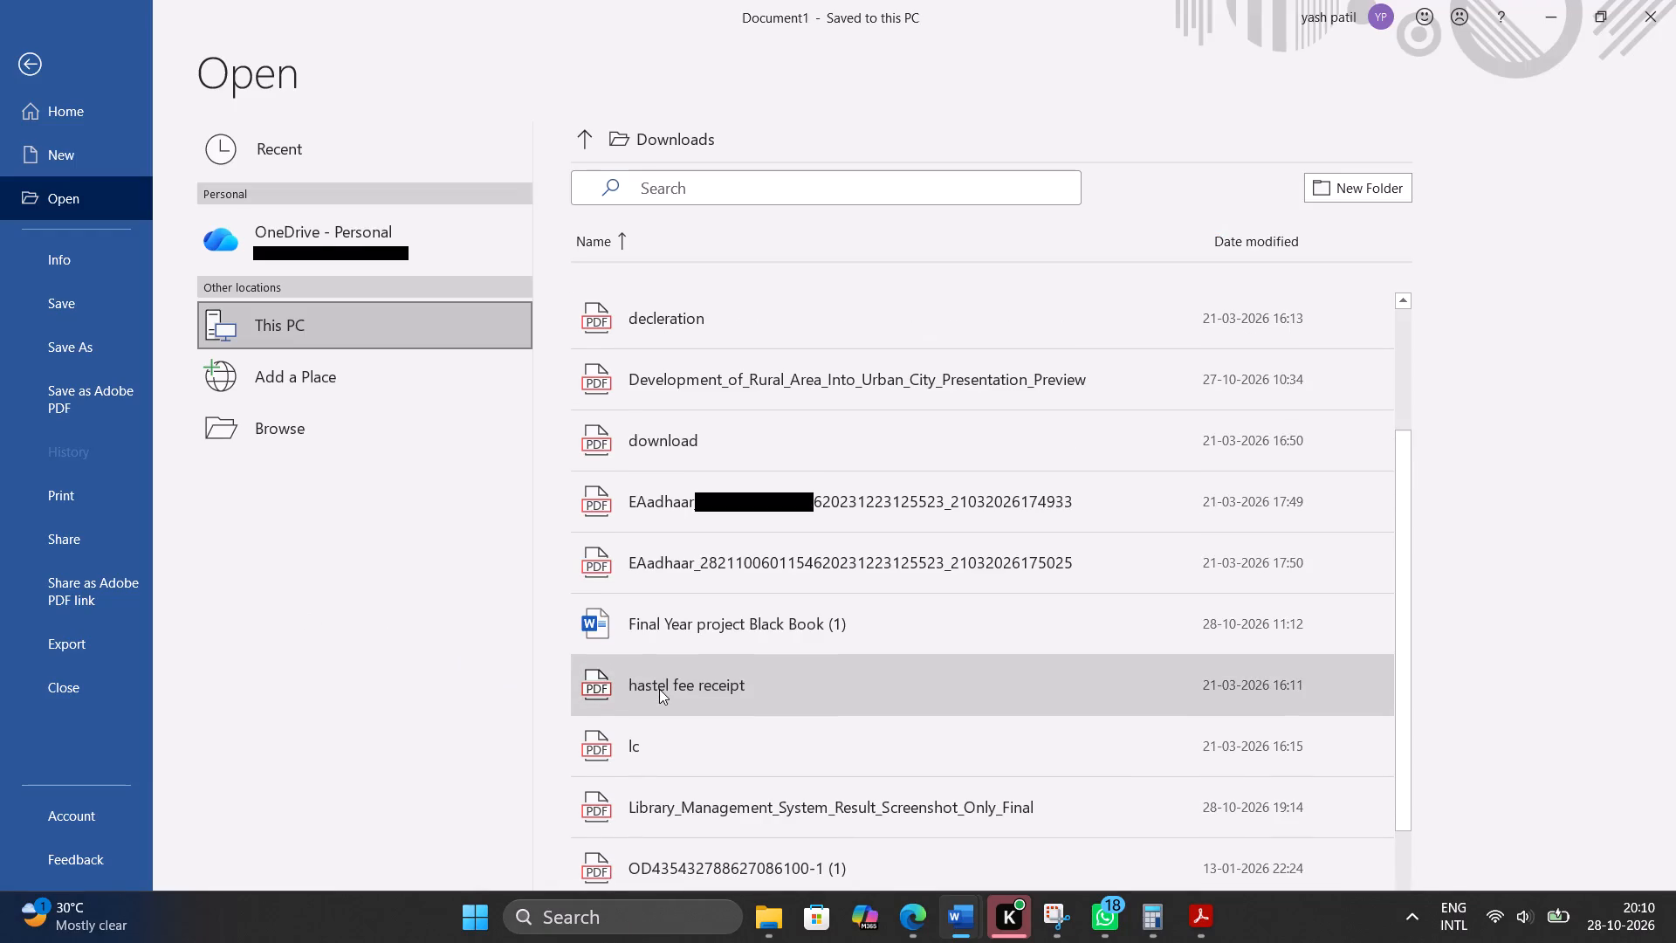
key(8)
scroll(659, 689, up, 2)
scroll(659, 689, down, 1)
scroll(659, 689, up, 1)
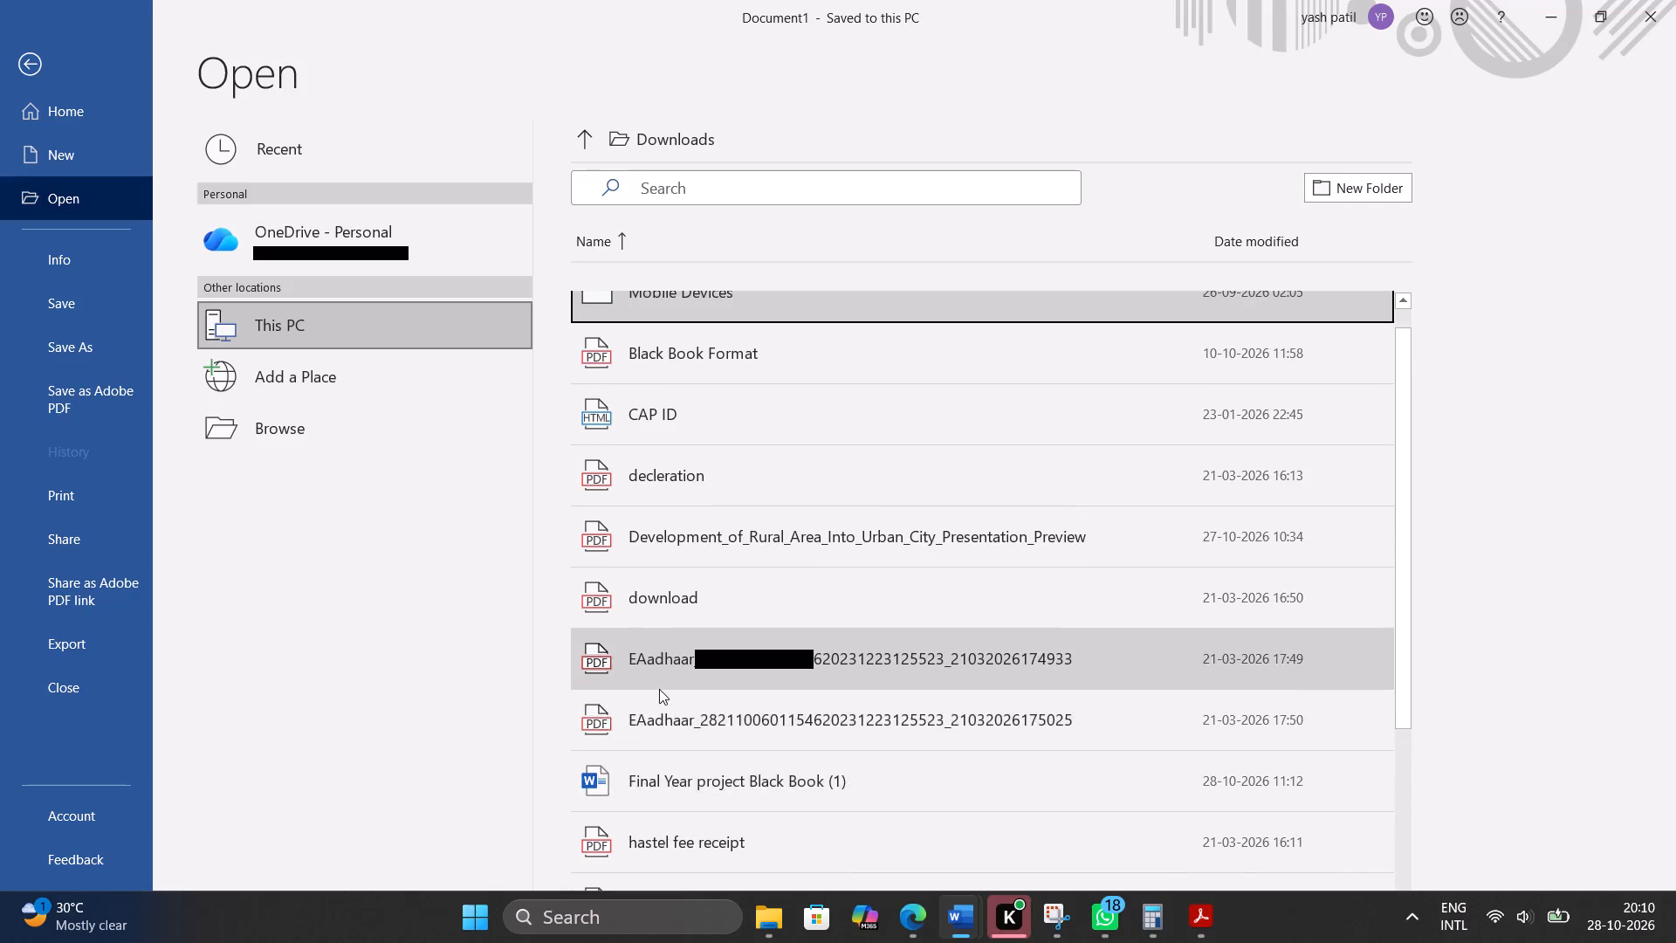
scroll(659, 689, up, 1)
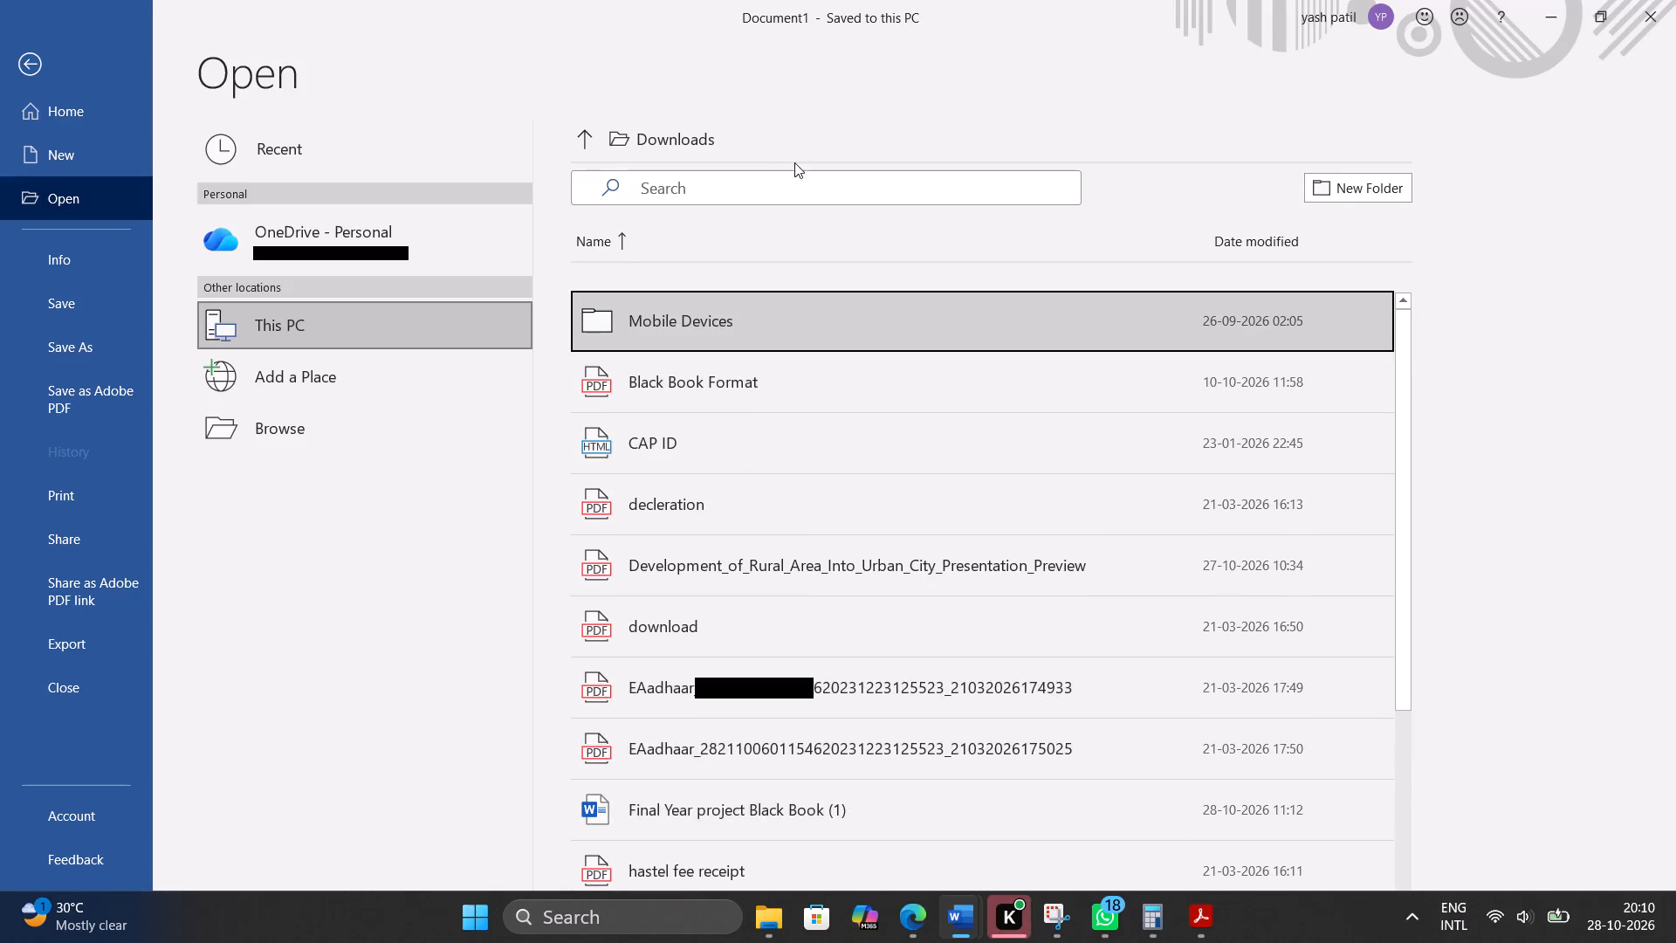
Search the Downloads folder for RK and open the RK- PDF, converting it to an editable Word document.
click(763, 181)
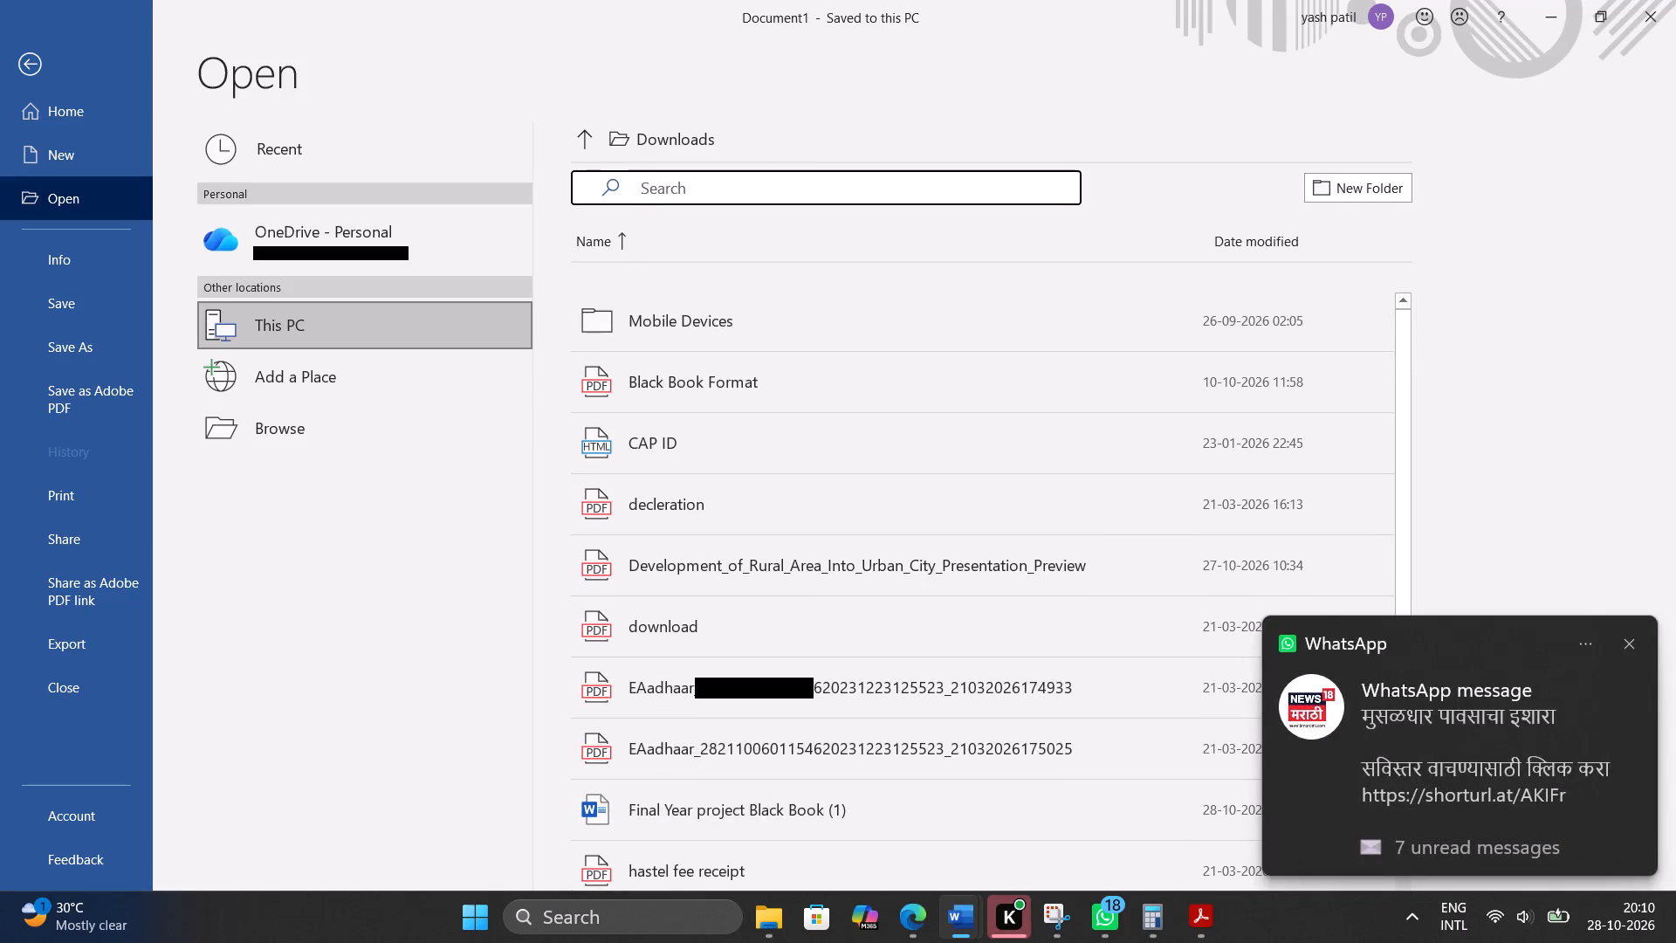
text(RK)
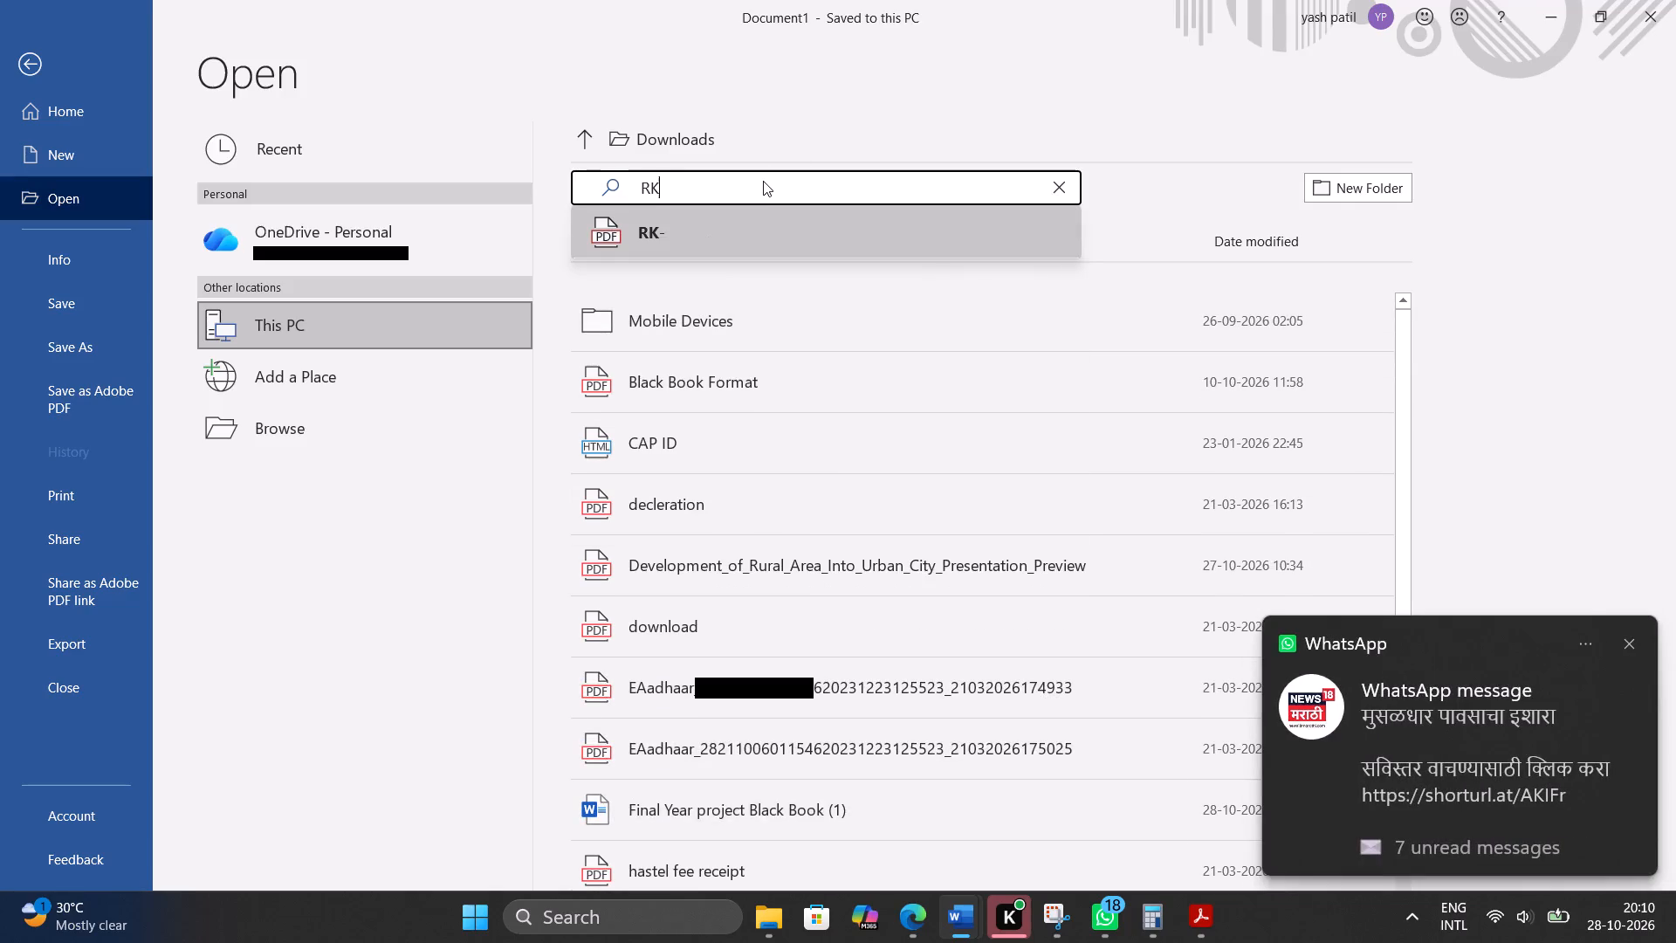
click(650, 238)
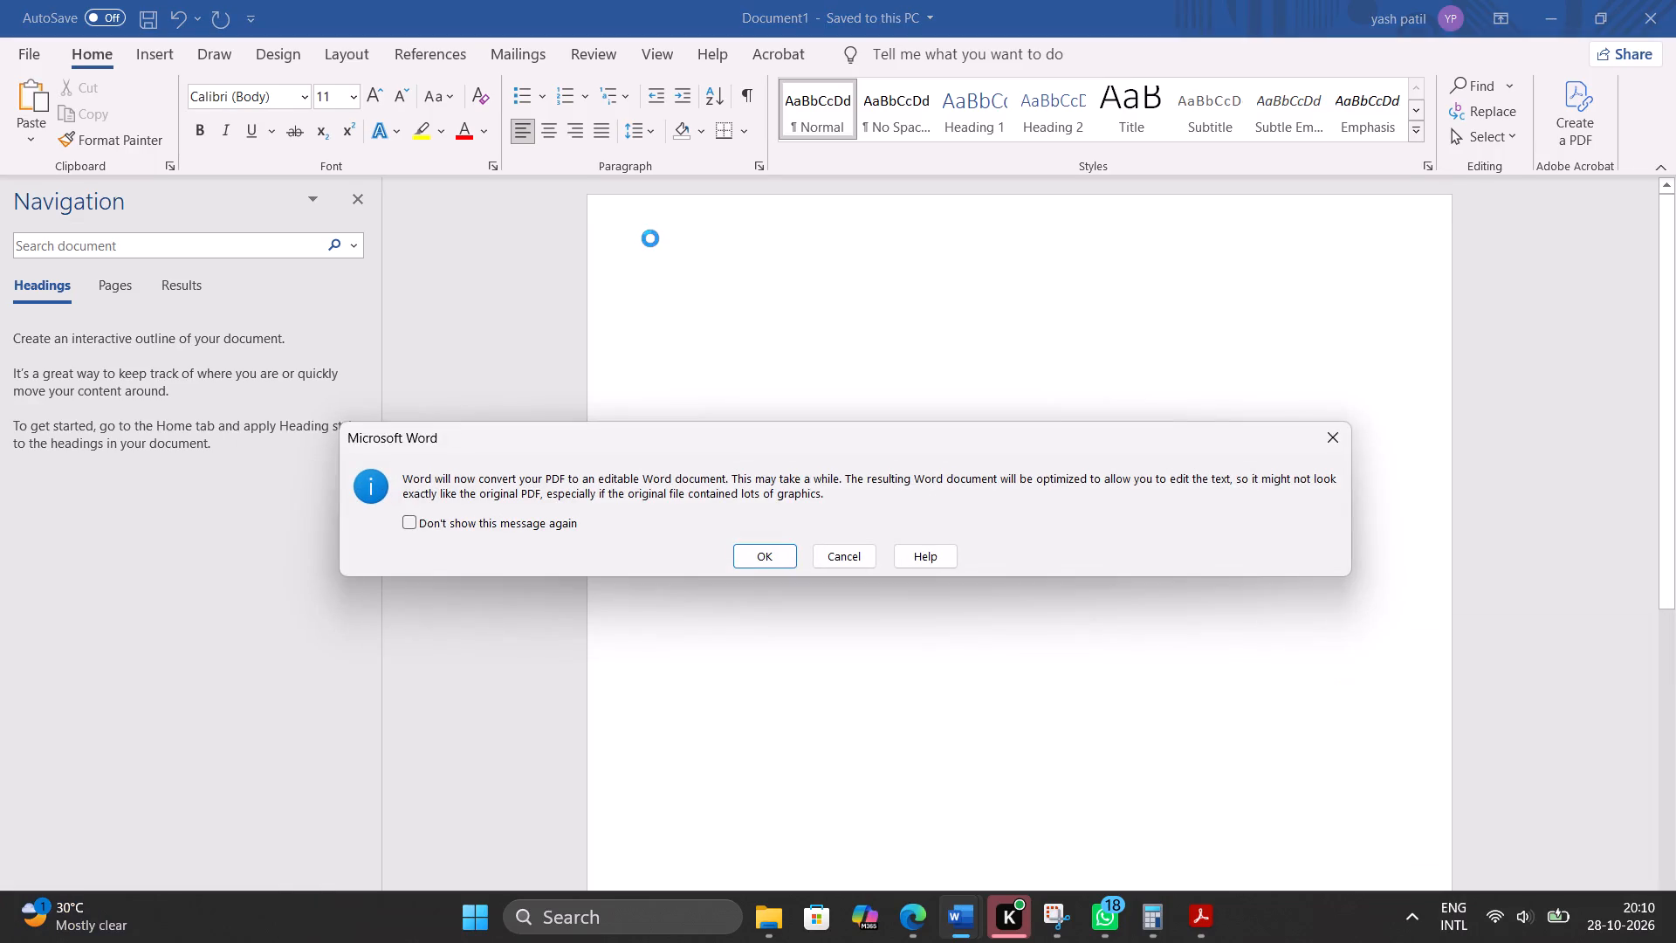
click(770, 565)
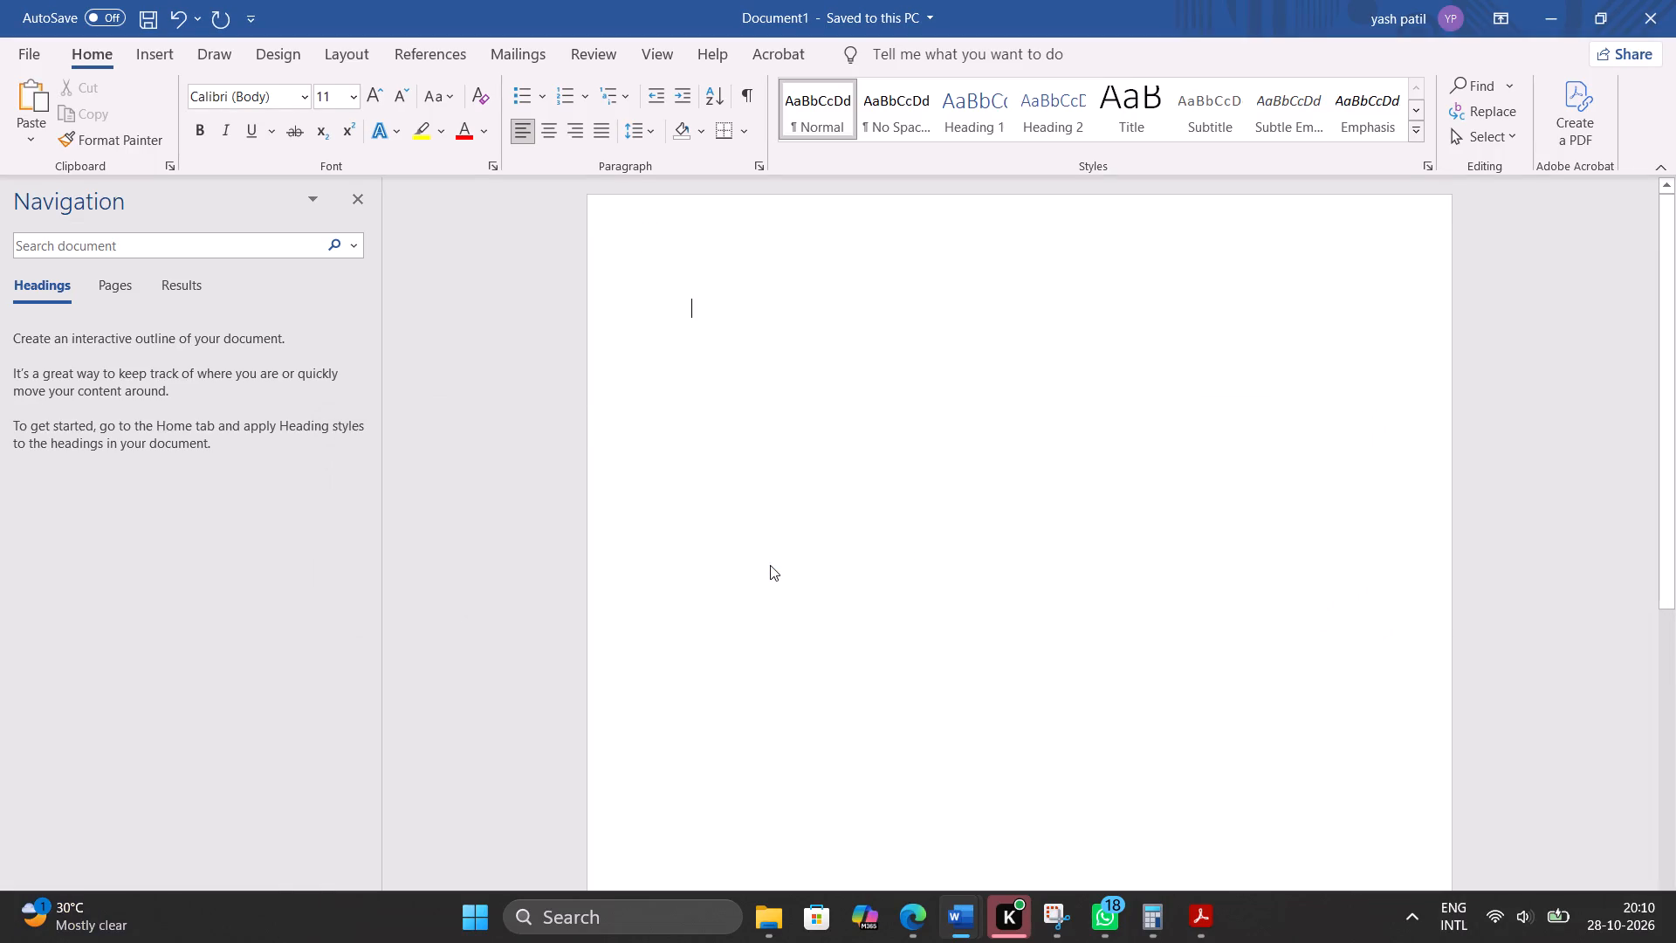
scroll(758, 410, up, 2)
scroll(758, 410, down, 4)
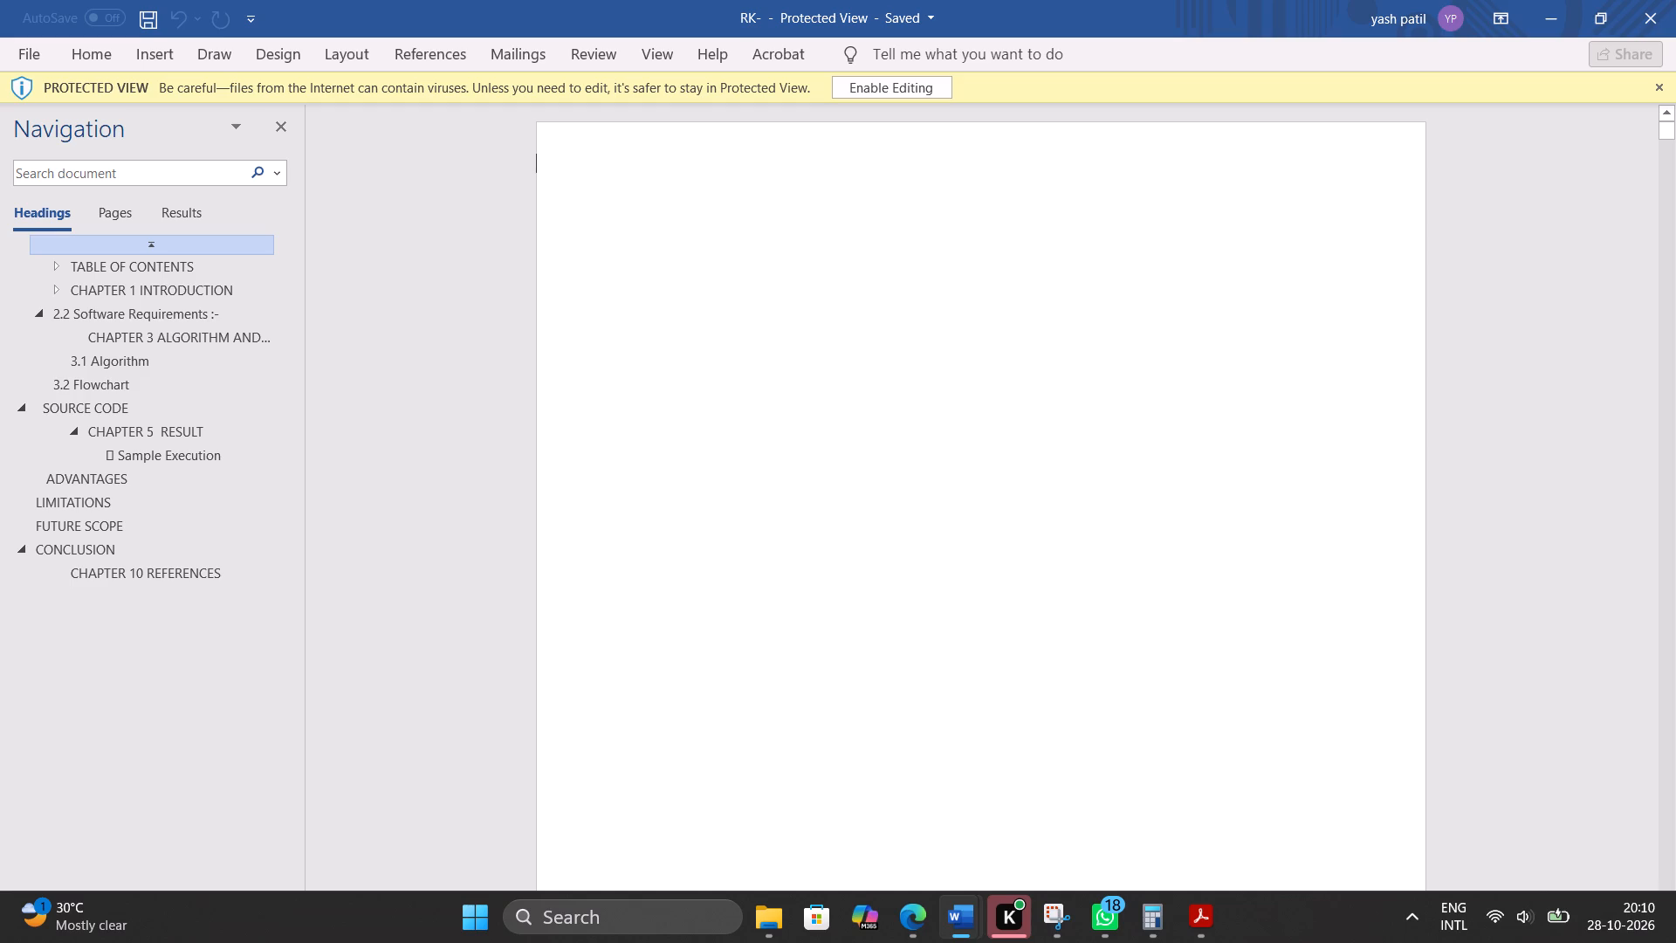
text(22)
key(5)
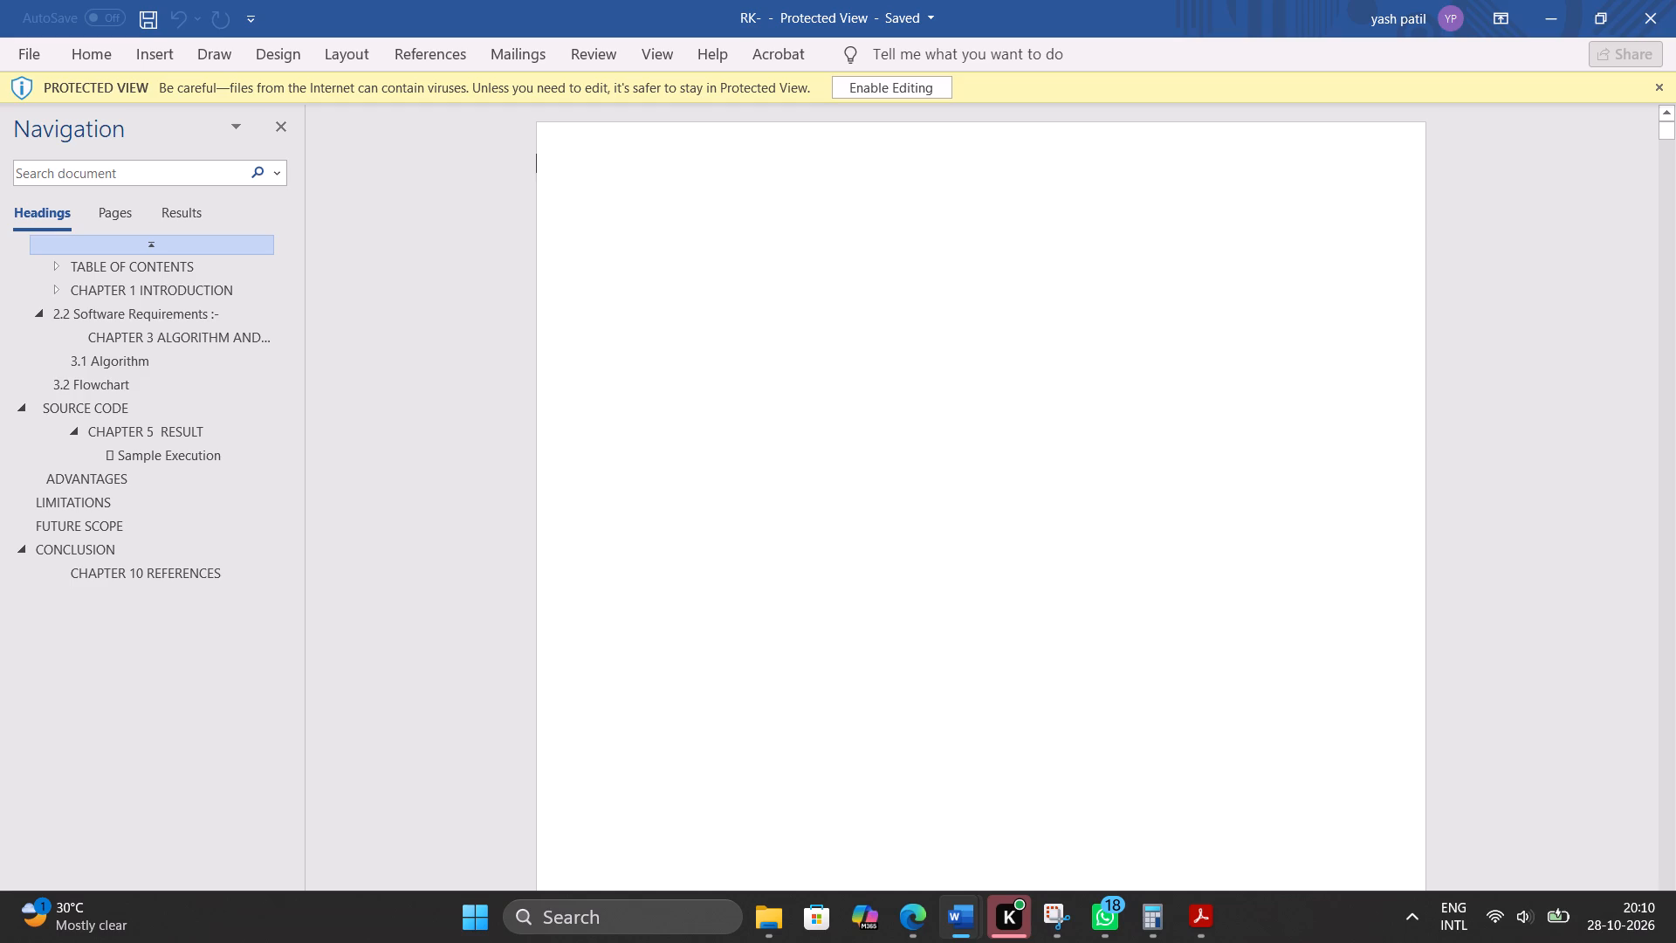
Enable editing for the RK- file and accept its conversion from PDF to an editable Word document.
click(888, 86)
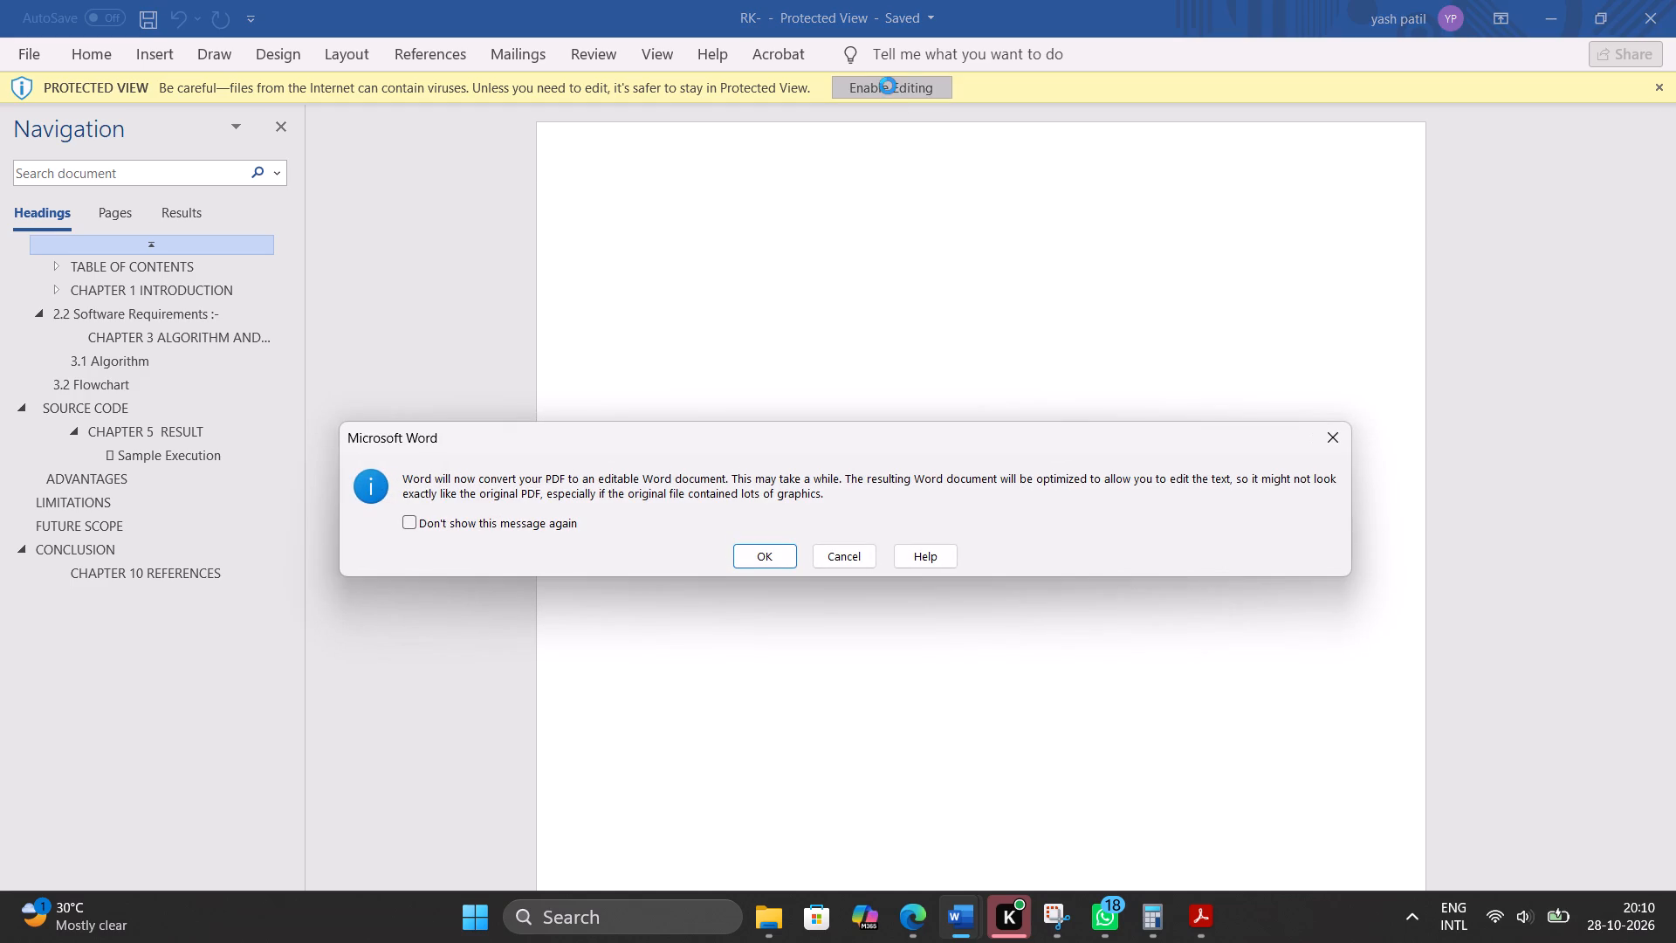
click(768, 548)
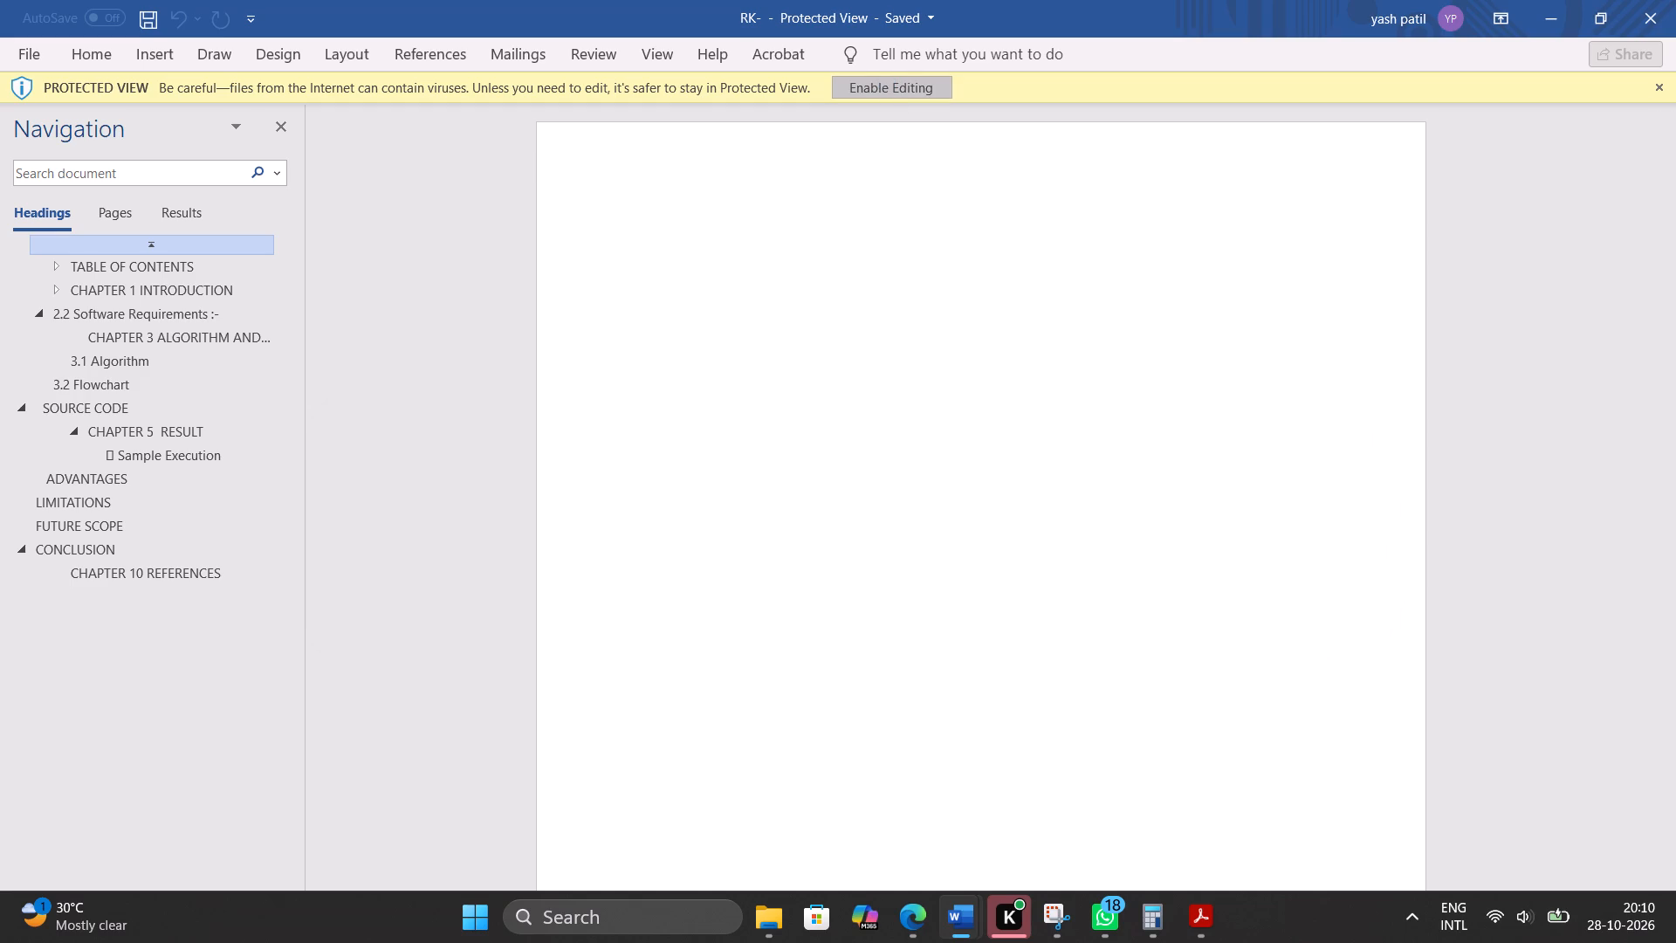
scroll(783, 419, up, 1)
scroll(783, 419, down, 20)
scroll(783, 419, down, 20)
scroll(783, 419, up, 4)
scroll(783, 419, down, 1)
scroll(783, 419, up, 6)
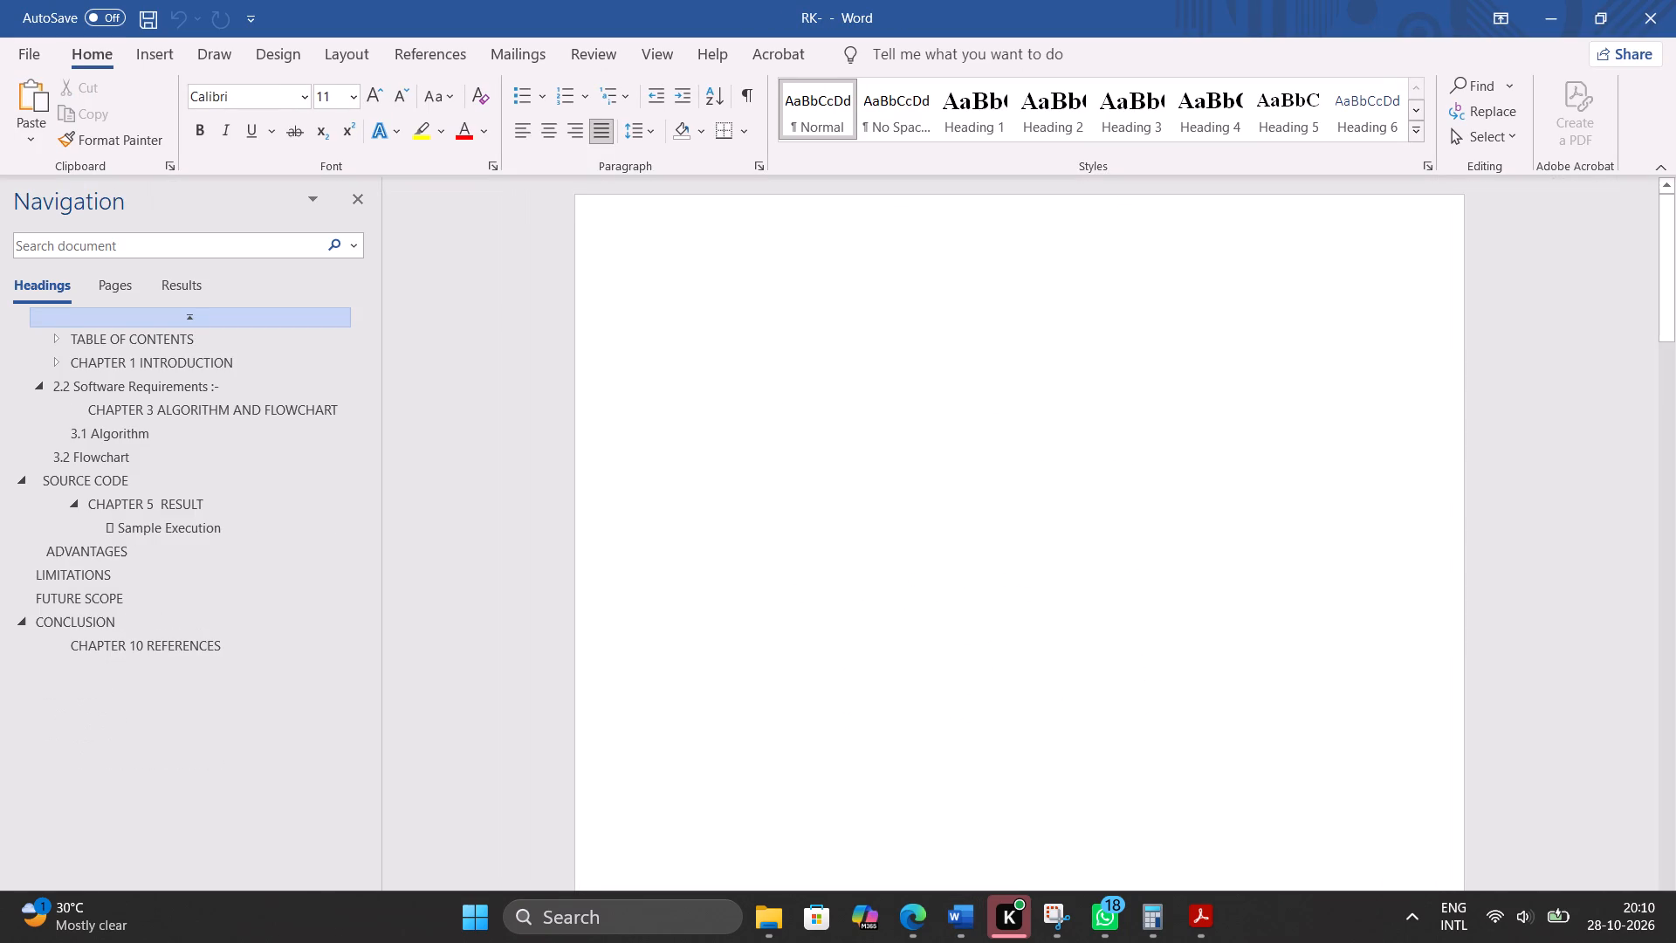
Delete the last letters of the student's surname under "By" on the report's title page.
scroll(783, 419, up, 20)
scroll(783, 419, up, 15)
scroll(783, 419, up, 20)
scroll(783, 419, up, 20)
scroll(783, 419, up, 20)
scroll(783, 419, down, 3)
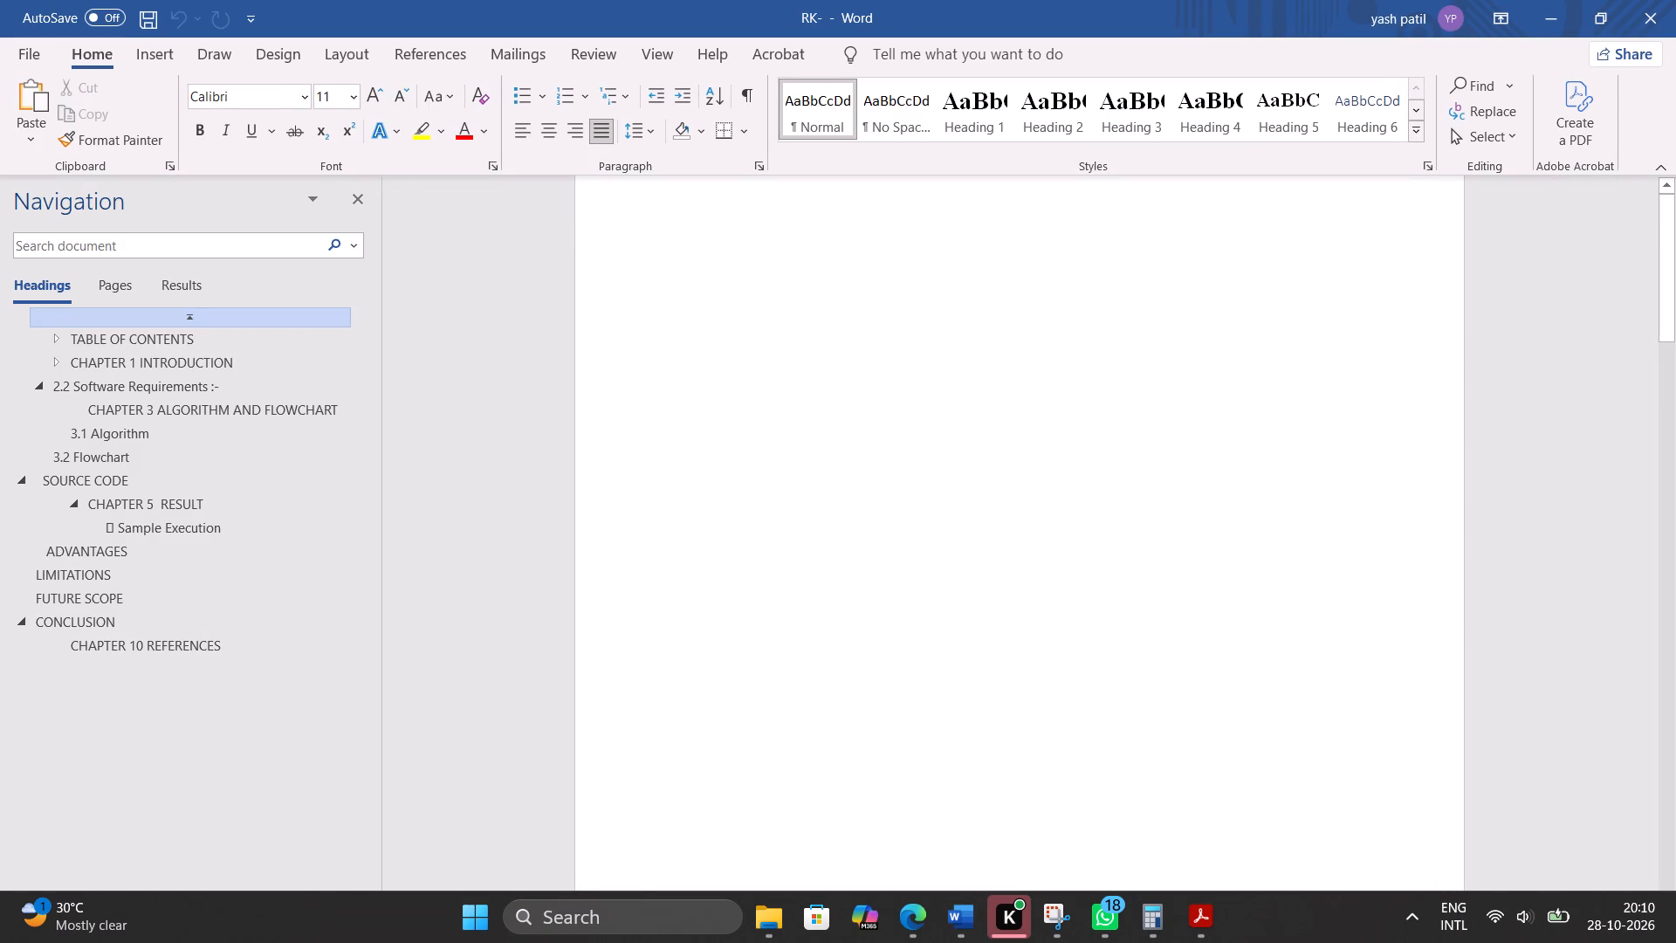
scroll(783, 419, down, 19)
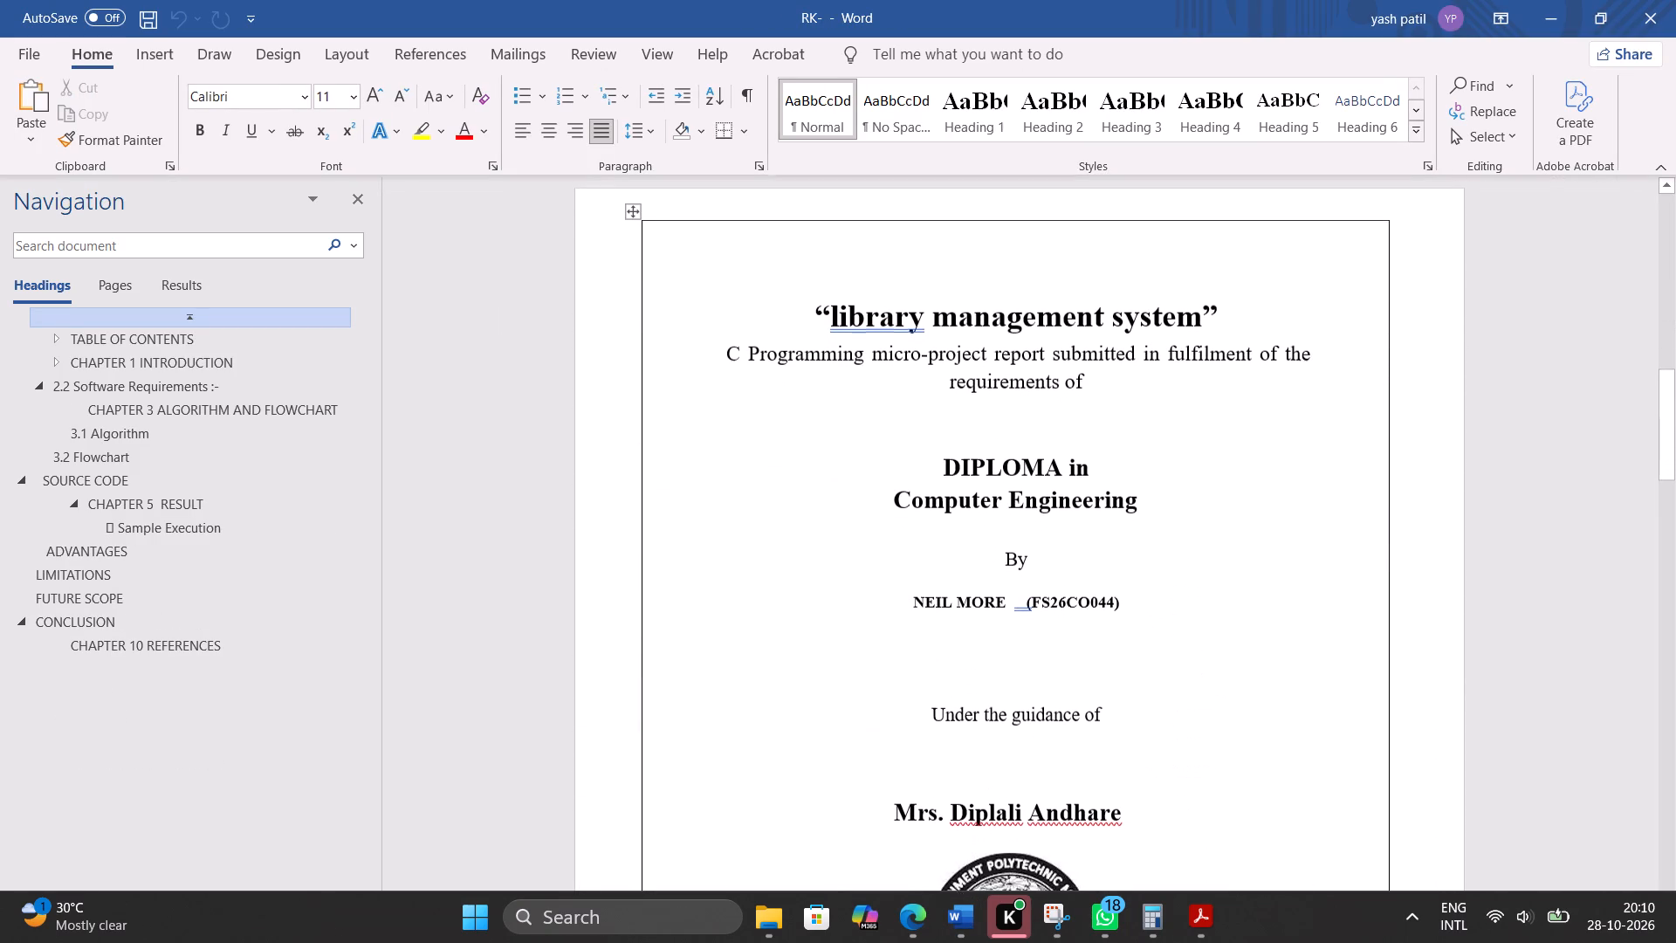
scroll(783, 419, down, 3)
scroll(783, 419, up, 1)
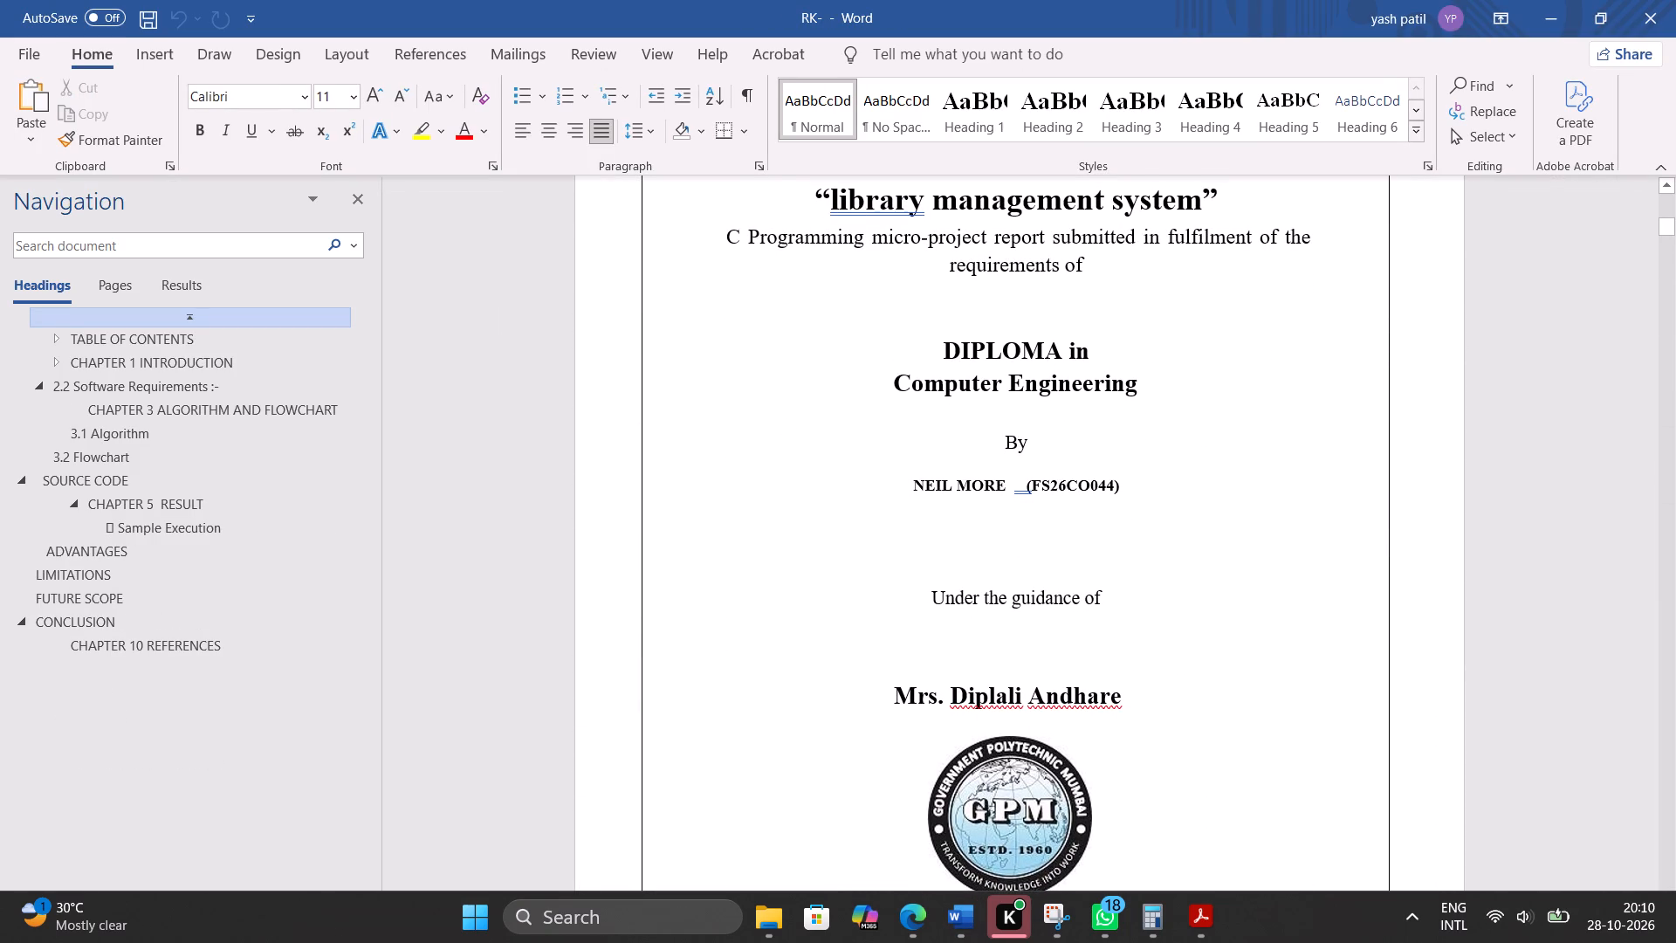
scroll(814, 449, up, 1)
scroll(814, 449, down, 1)
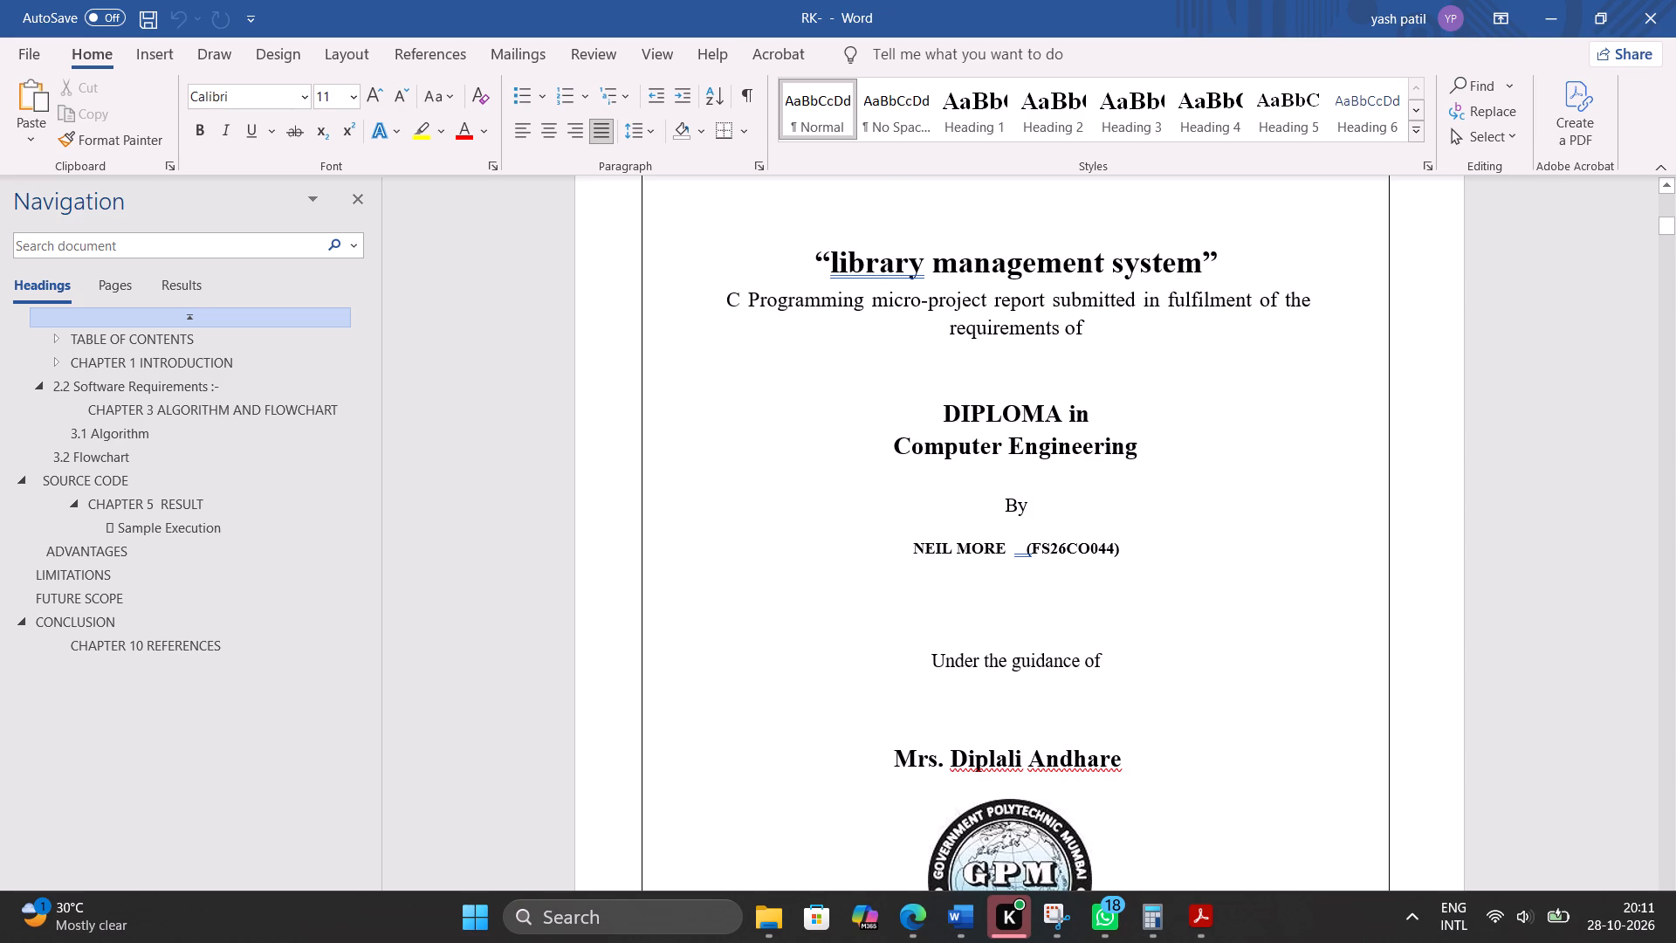
click(1006, 551)
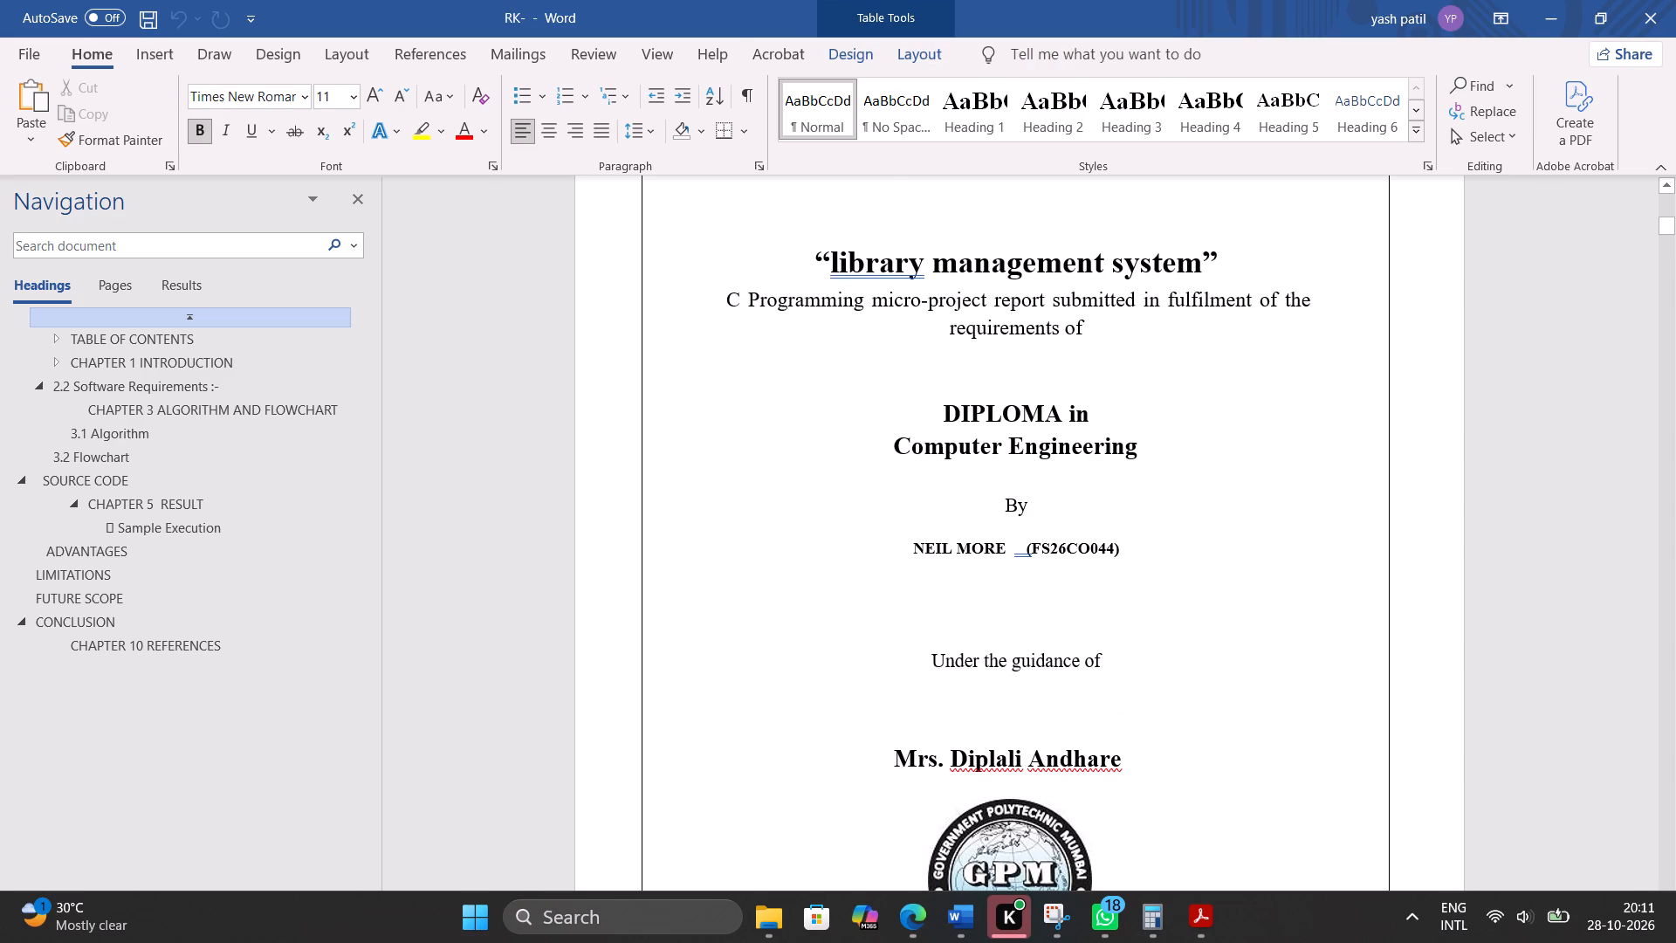
key(BackSpace)
key(BackSpace)
key(BackSpace)
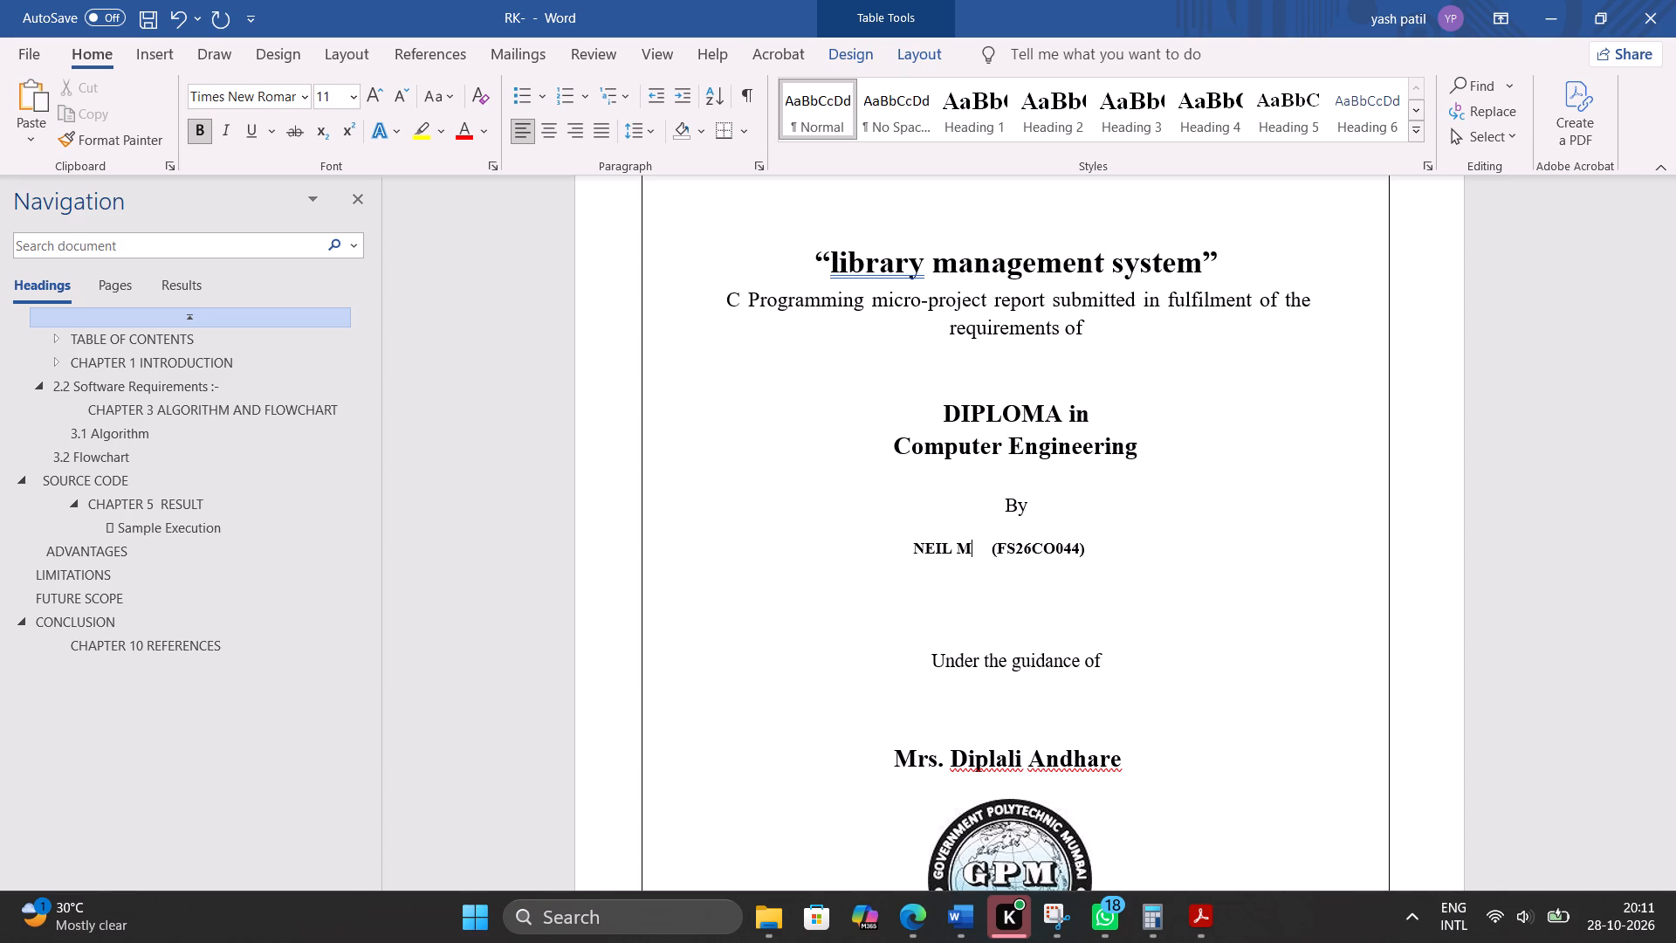
Look through the title, certificate, declaration, abstract and contents pages for student details that need replacing.
scroll(1006, 551, down, 4)
scroll(1006, 551, up, 12)
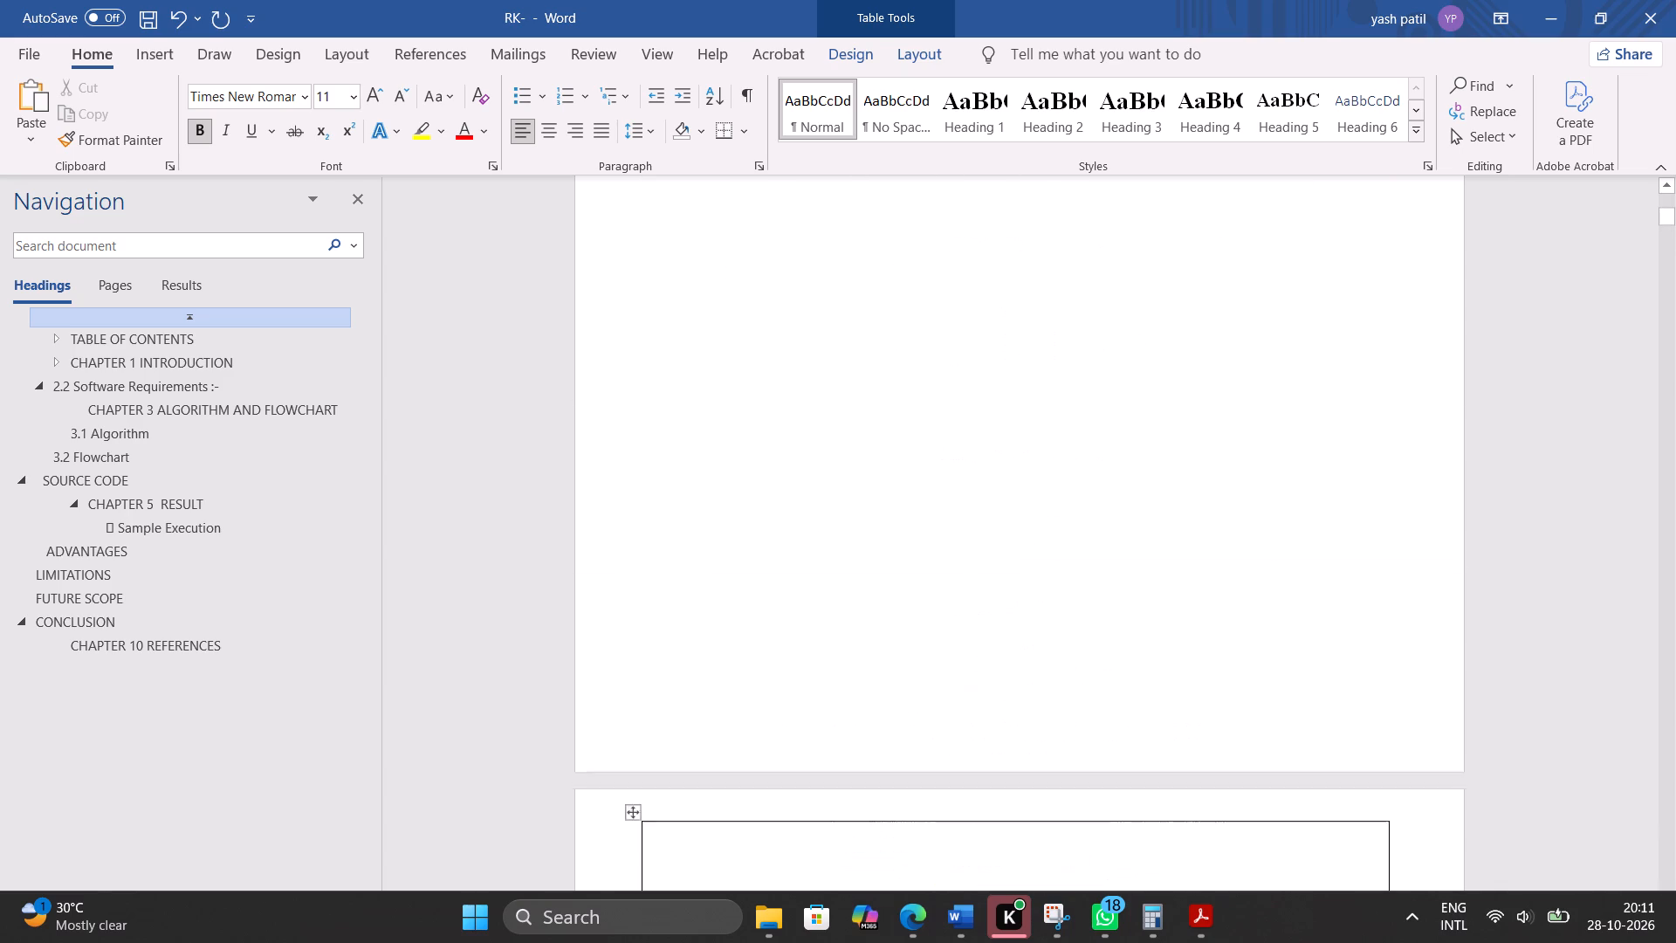
scroll(1006, 551, up, 11)
scroll(1006, 551, up, 10)
scroll(1006, 551, down, 12)
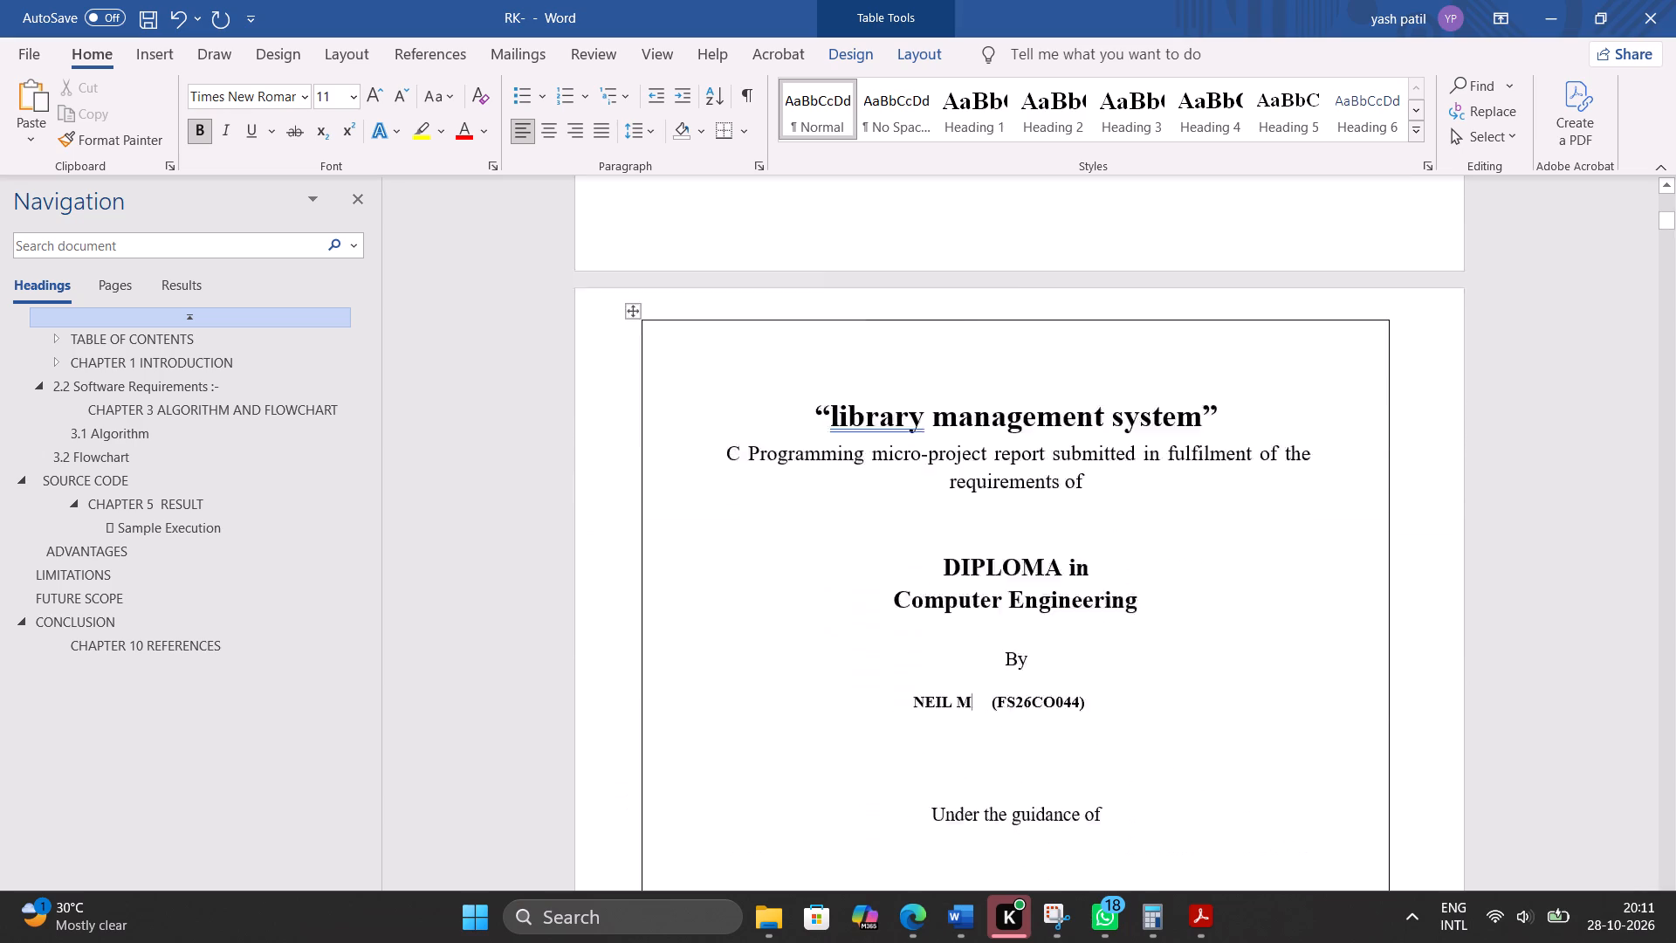
scroll(1006, 551, down, 10)
scroll(1006, 551, up, 1)
scroll(1006, 551, down, 13)
scroll(1006, 551, down, 11)
scroll(1006, 551, up, 9)
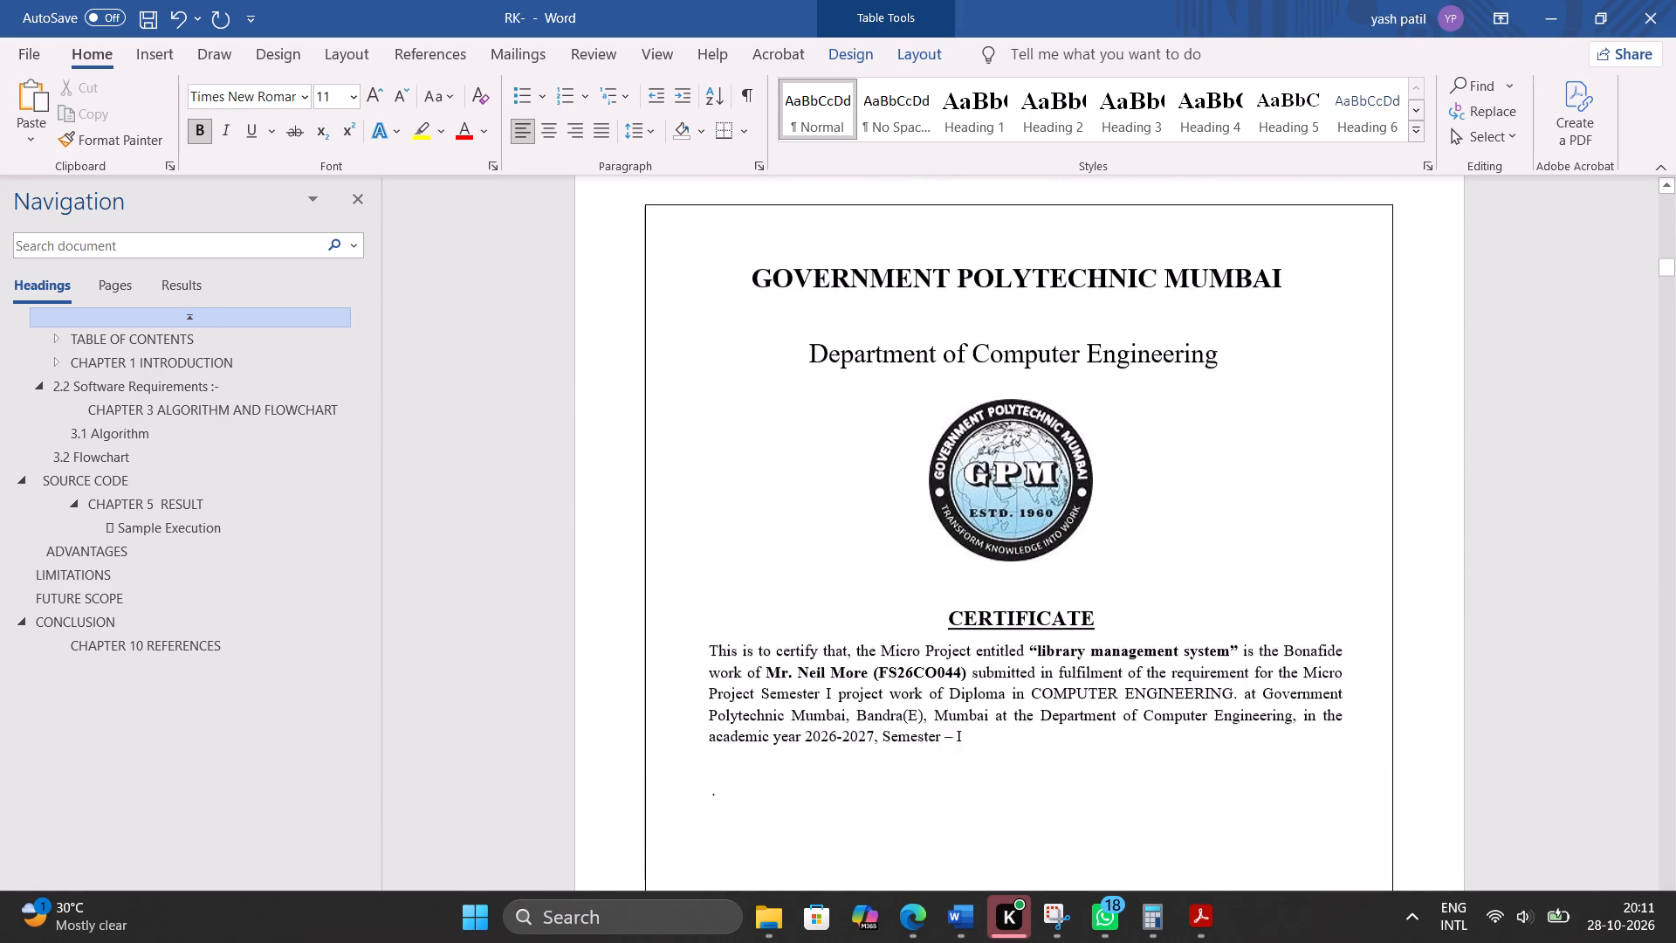
scroll(1006, 551, up, 3)
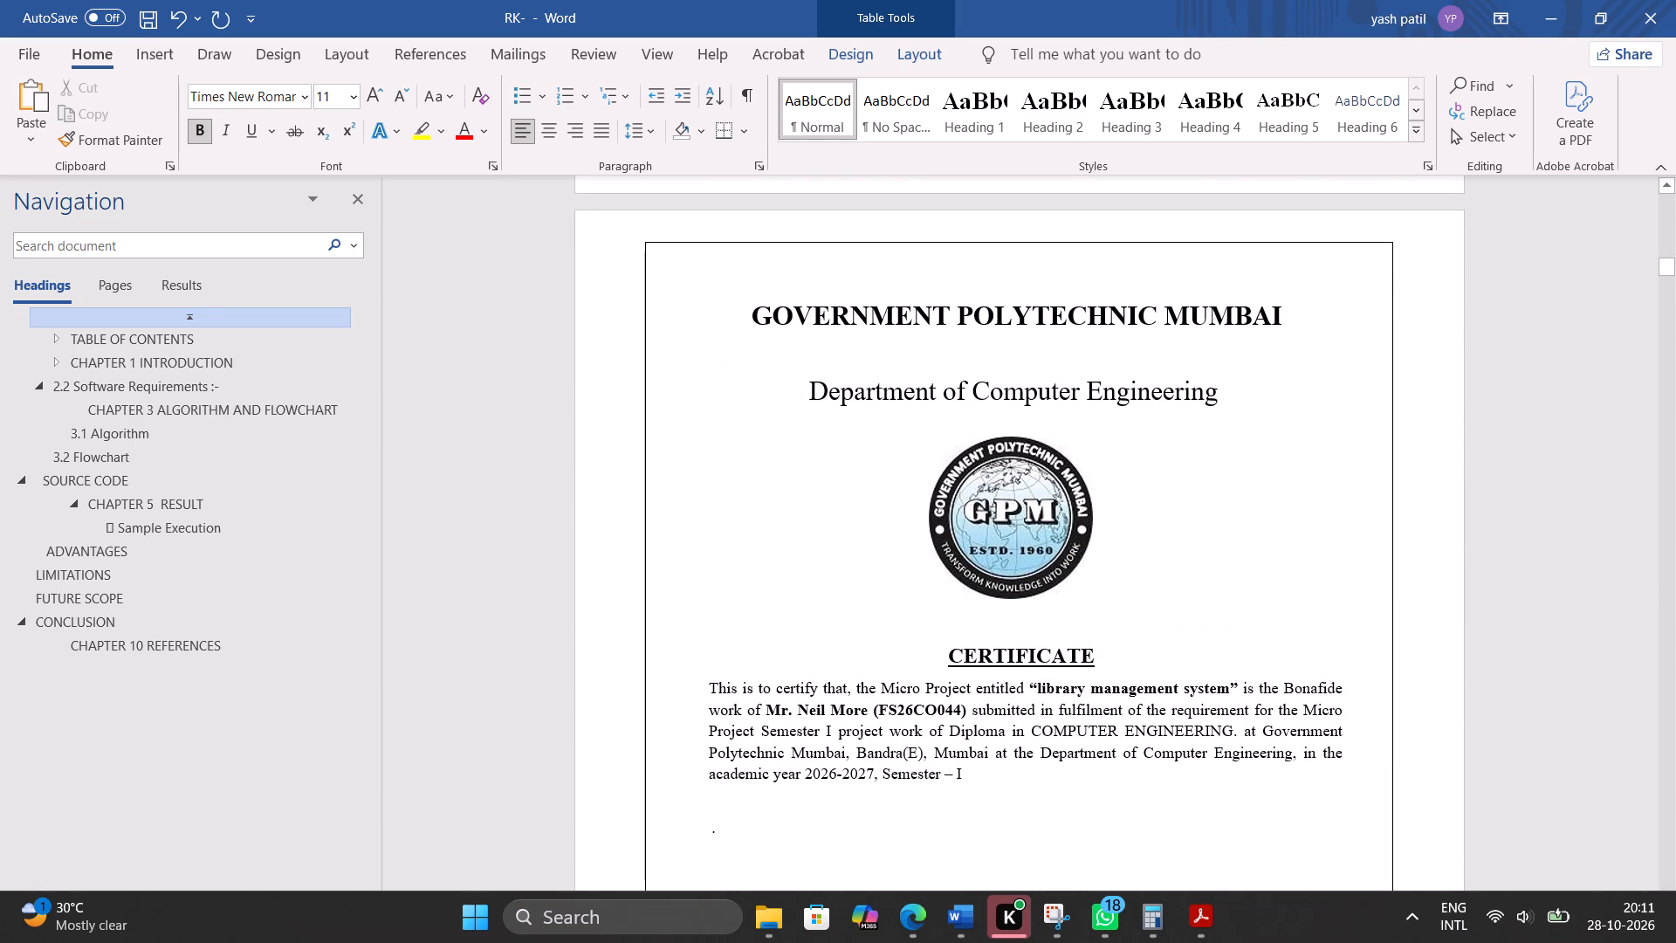
scroll(1006, 551, up, 4)
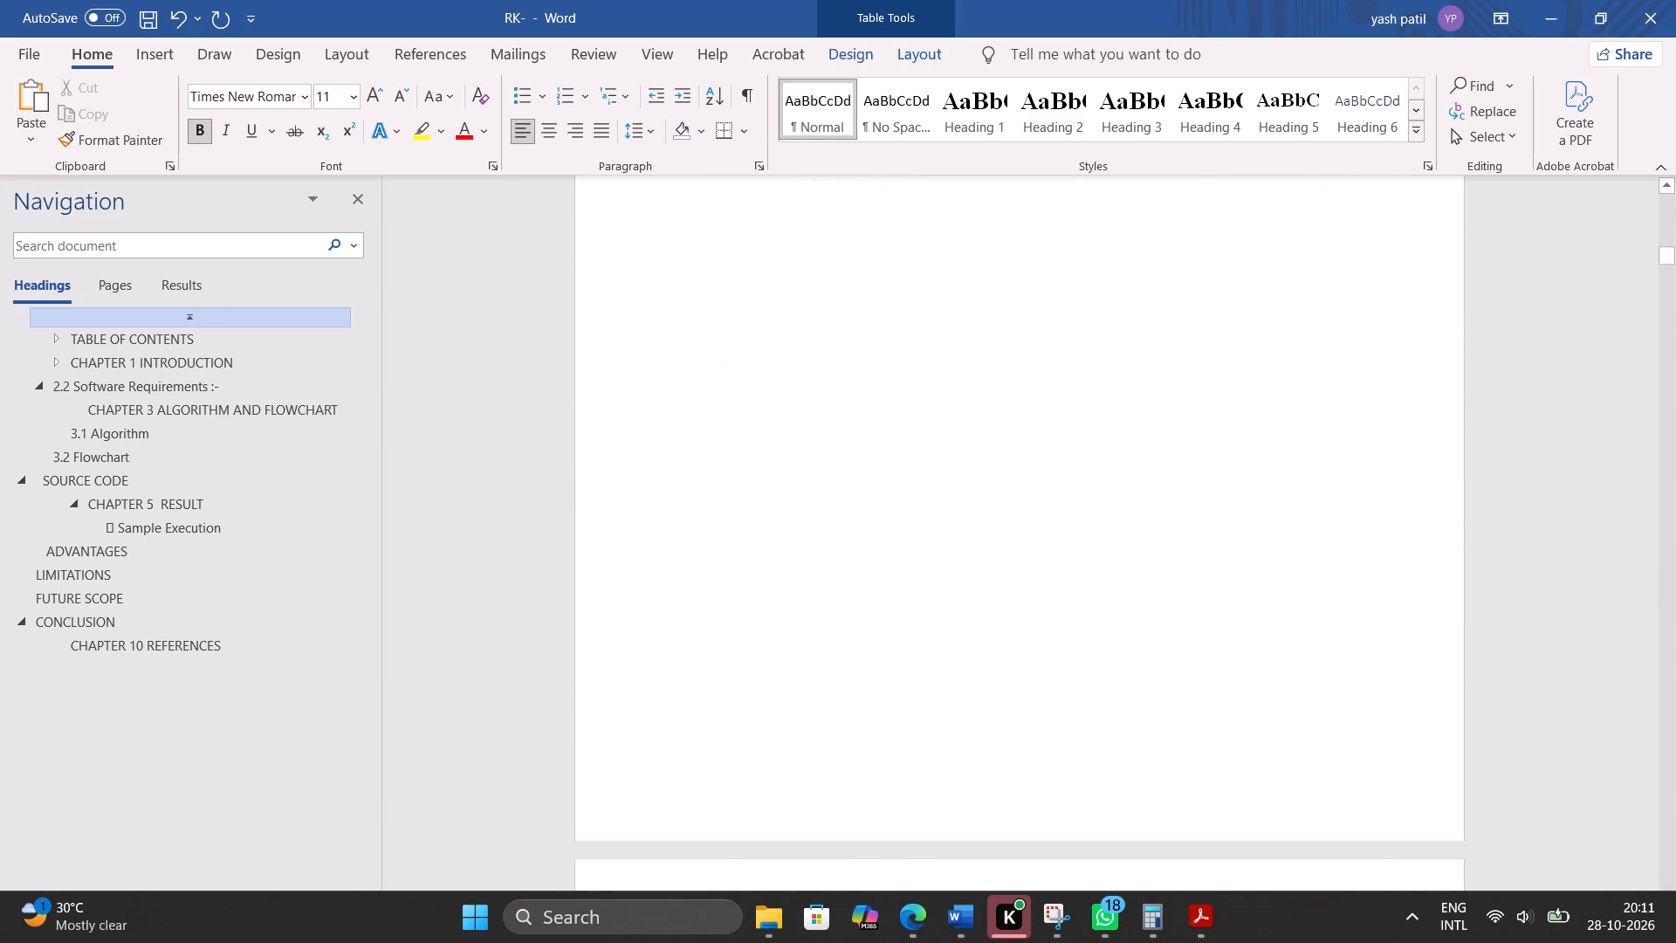
scroll(1006, 551, down, 14)
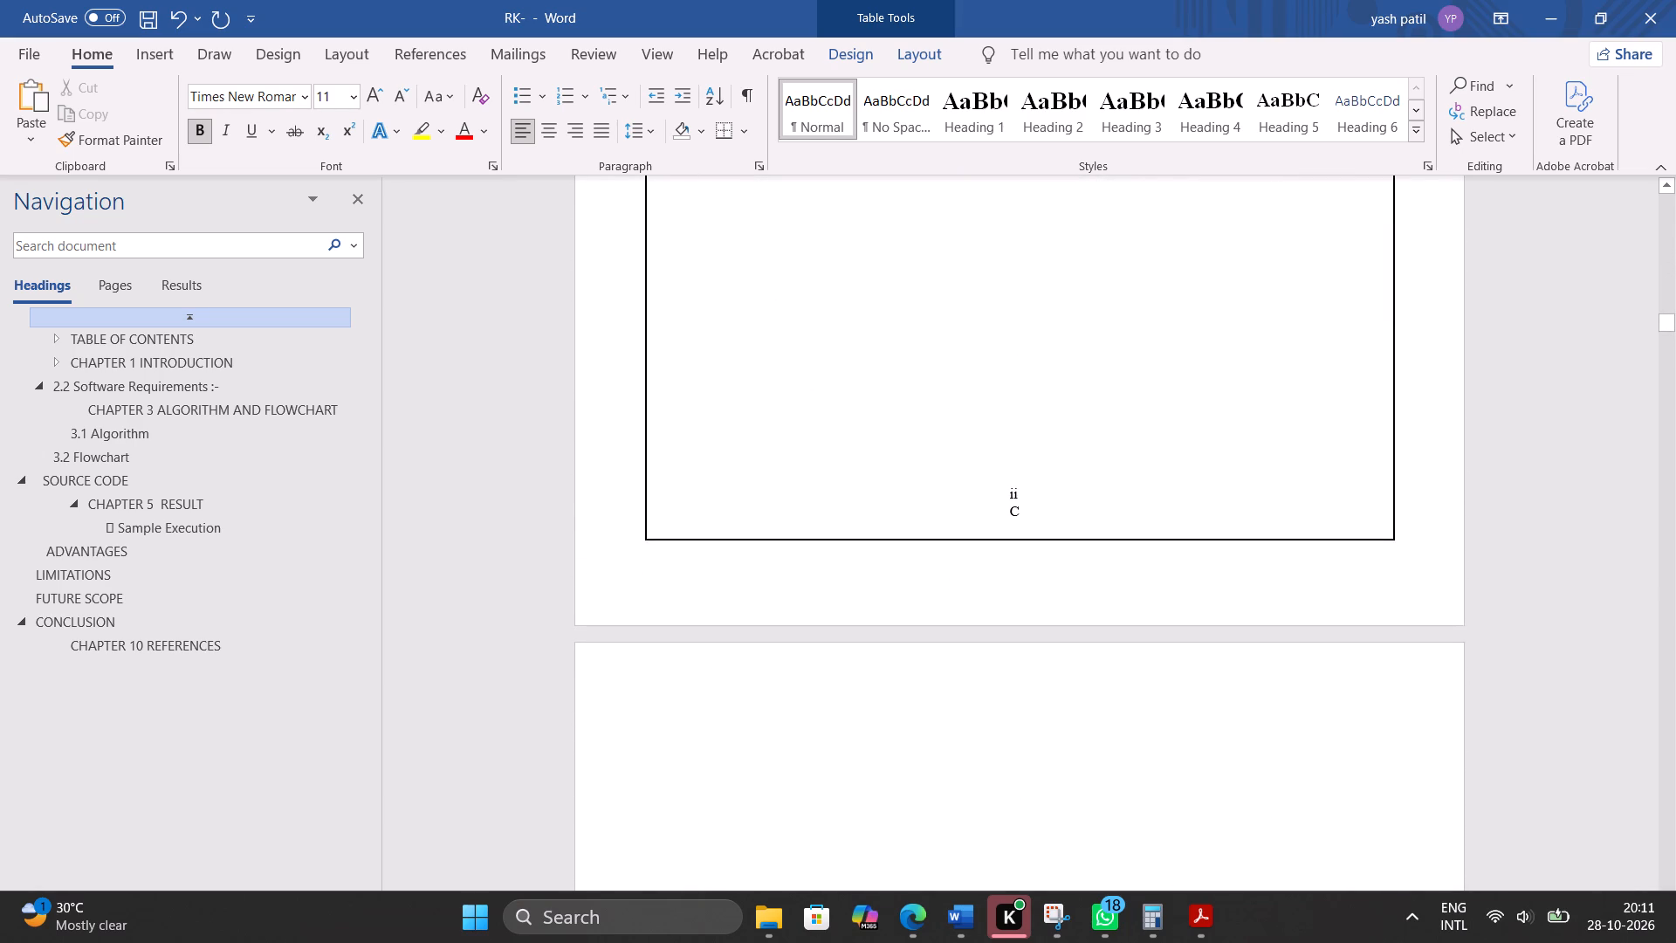
scroll(1006, 551, down, 3)
scroll(1006, 551, up, 6)
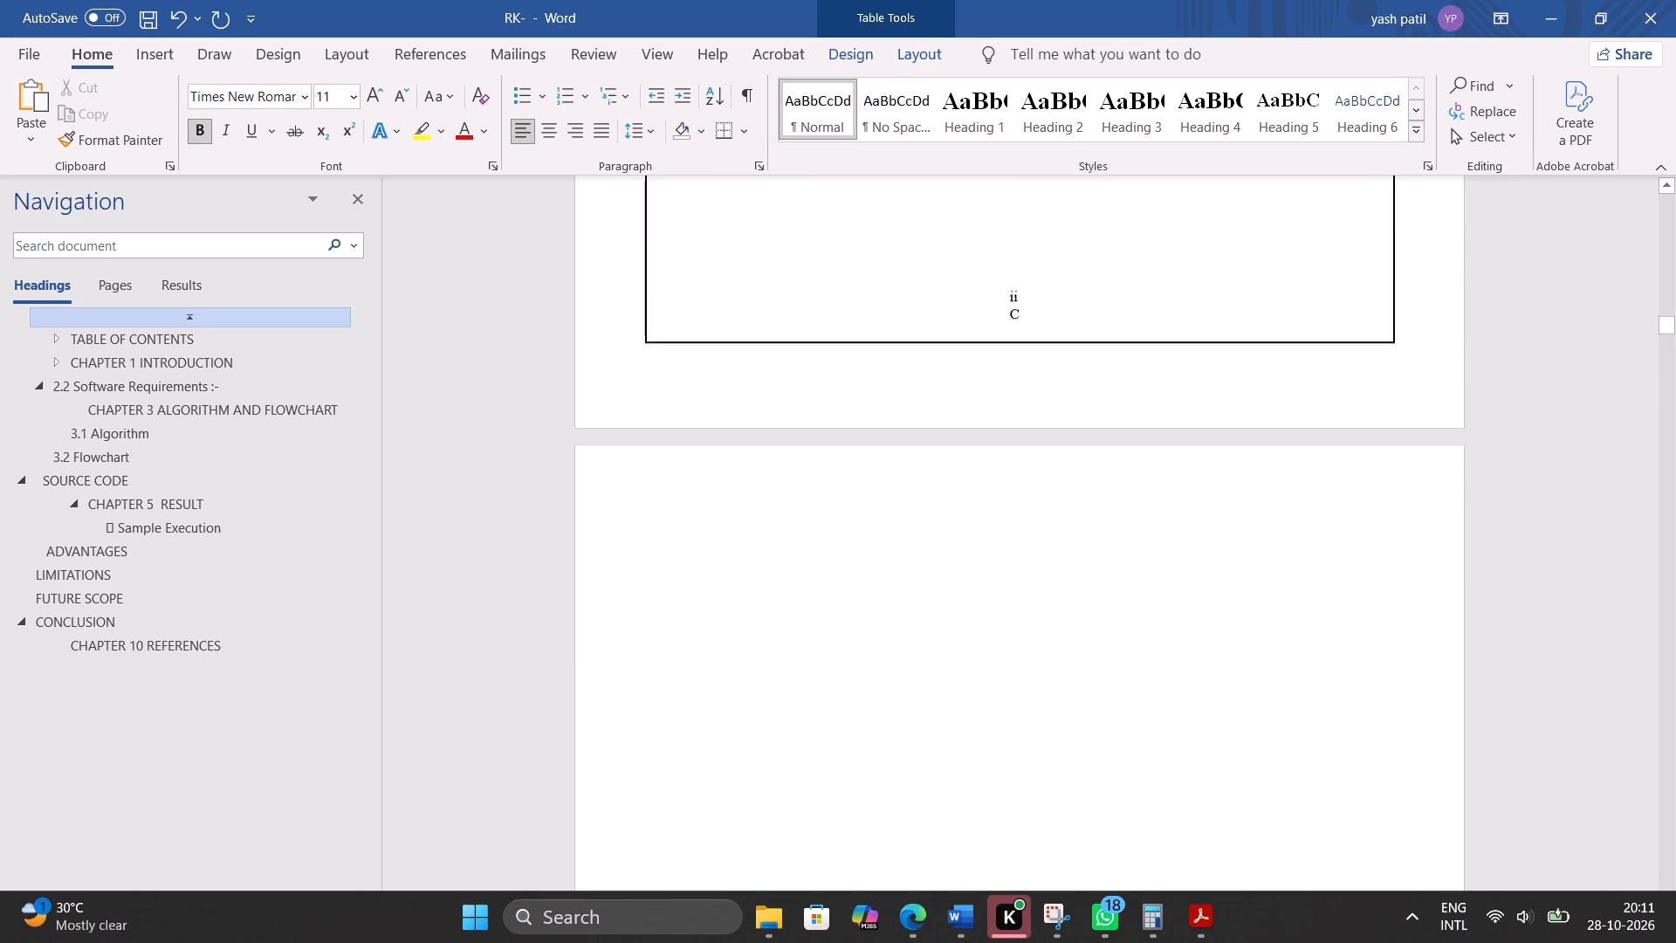
scroll(1006, 551, up, 4)
scroll(1006, 551, down, 20)
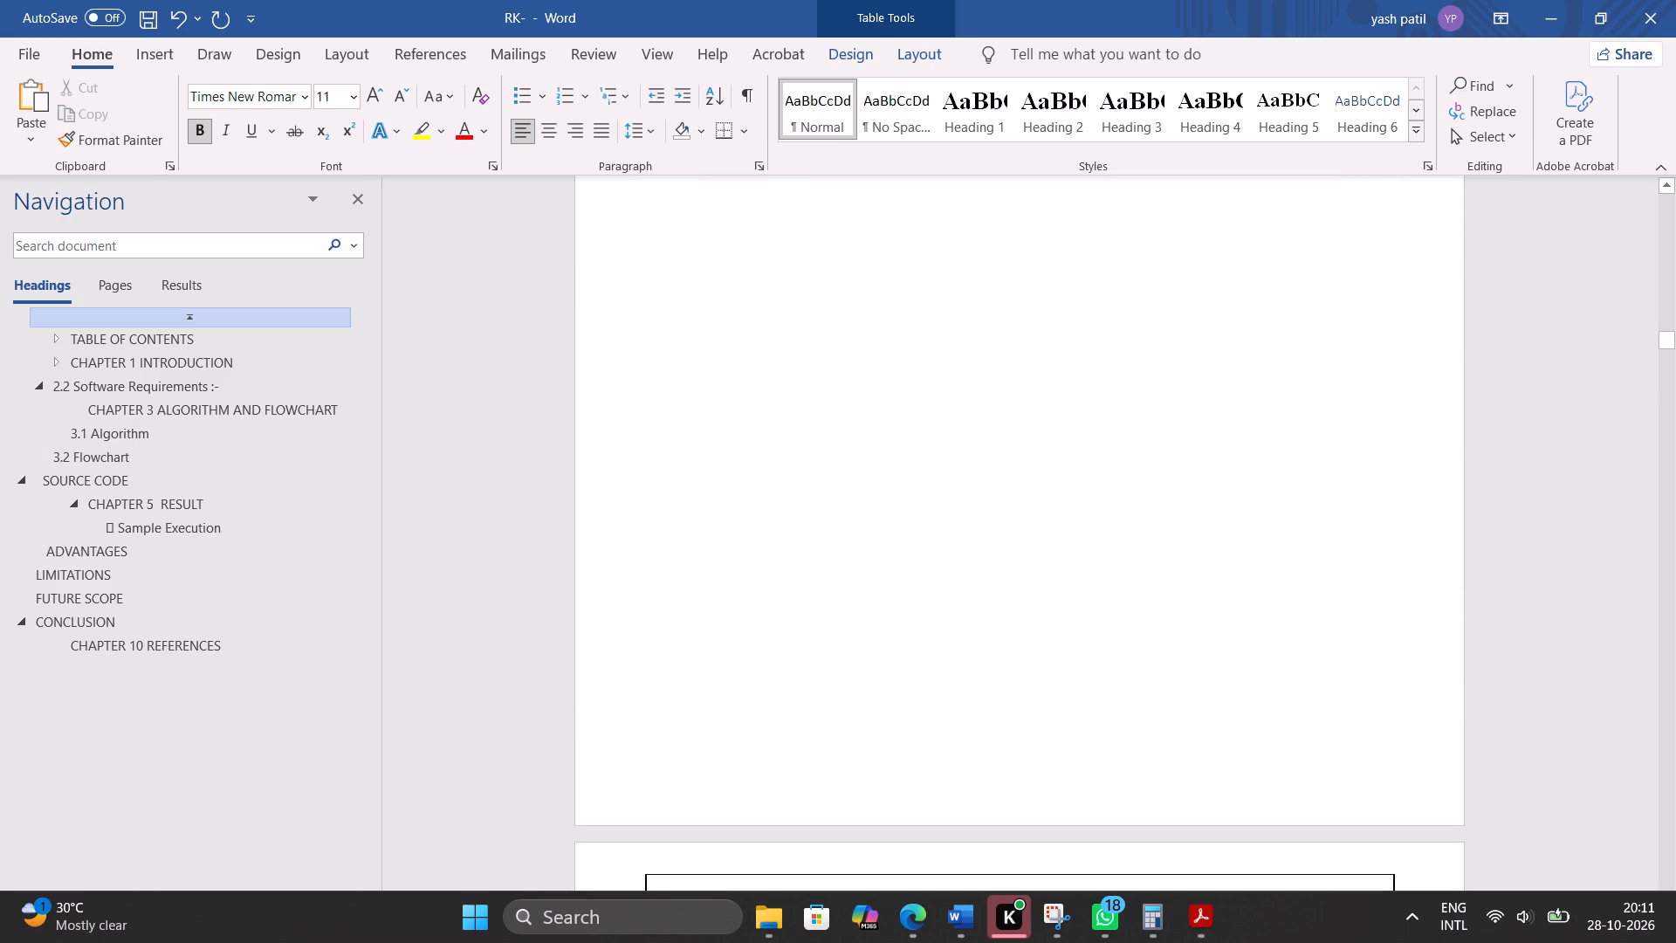
scroll(1006, 551, down, 9)
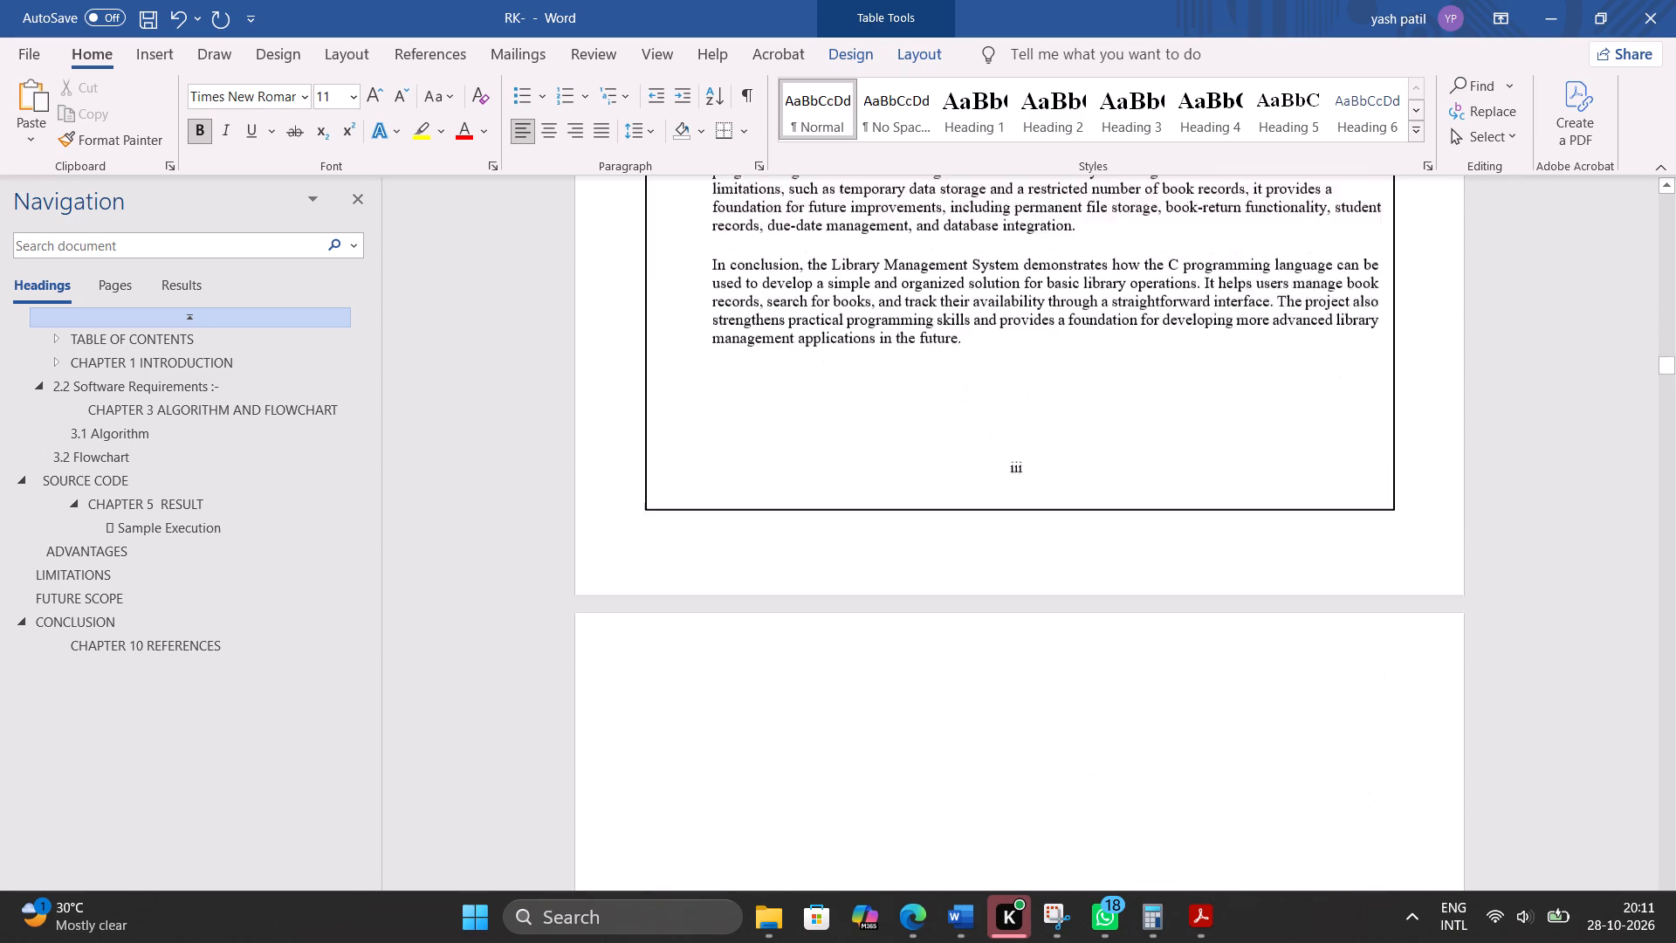
scroll(1006, 551, down, 18)
scroll(1006, 551, up, 1)
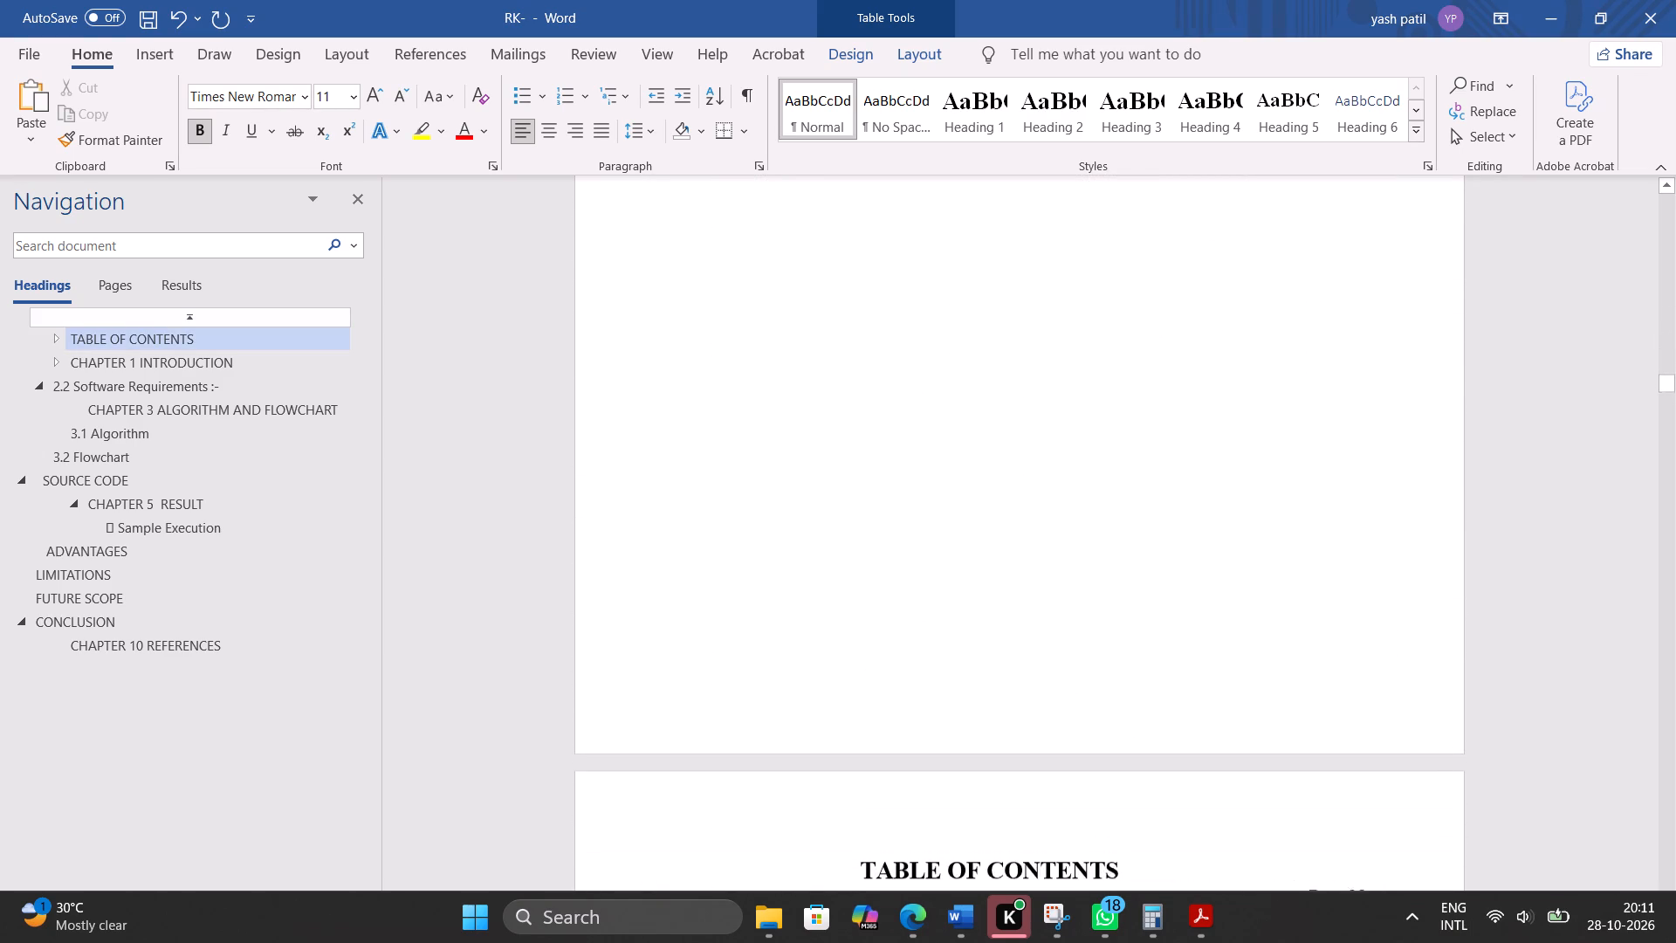
scroll(1006, 551, up, 7)
scroll(1006, 551, up, 20)
scroll(1006, 551, up, 20)
scroll(1006, 551, up, 1)
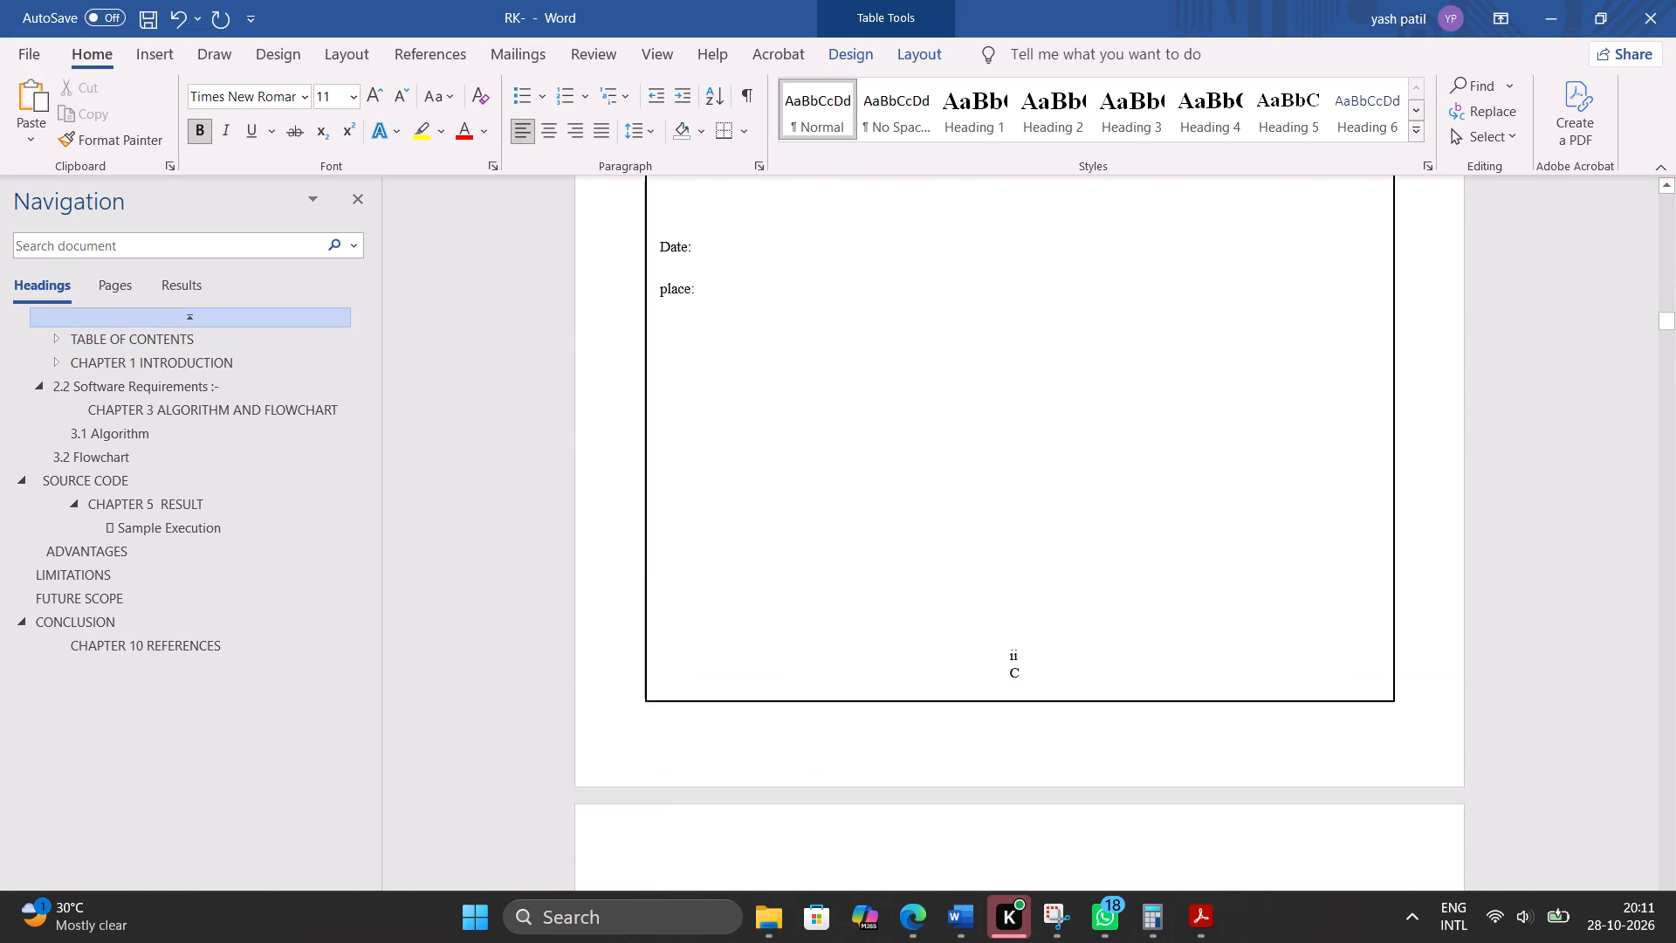
scroll(1006, 551, up, 1)
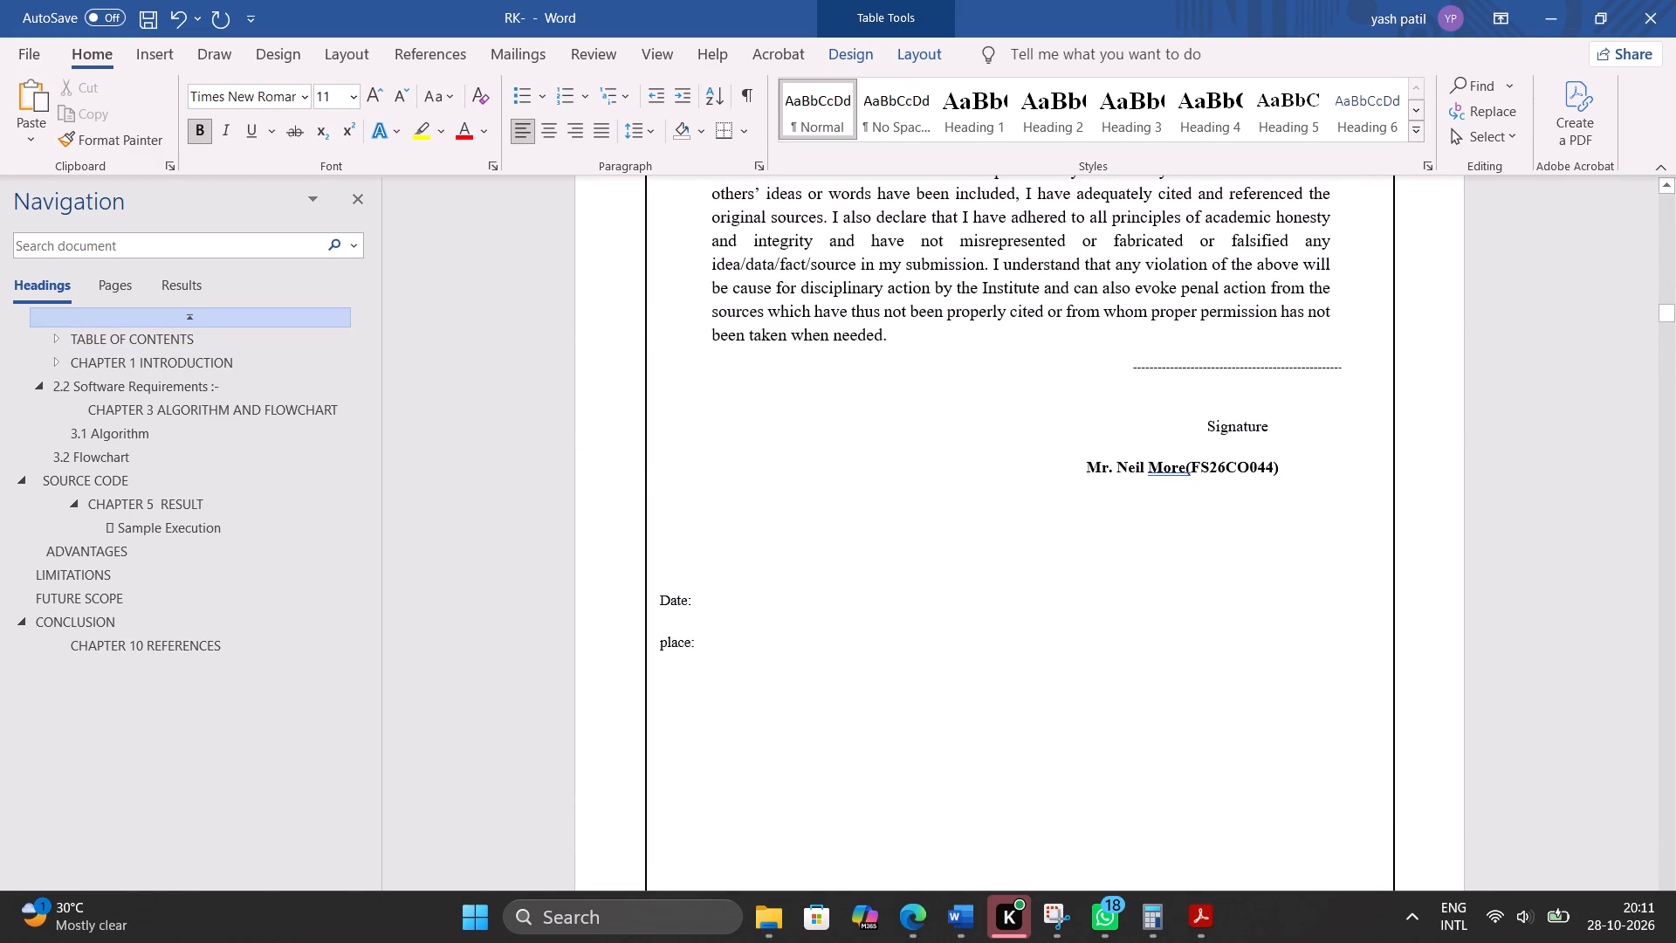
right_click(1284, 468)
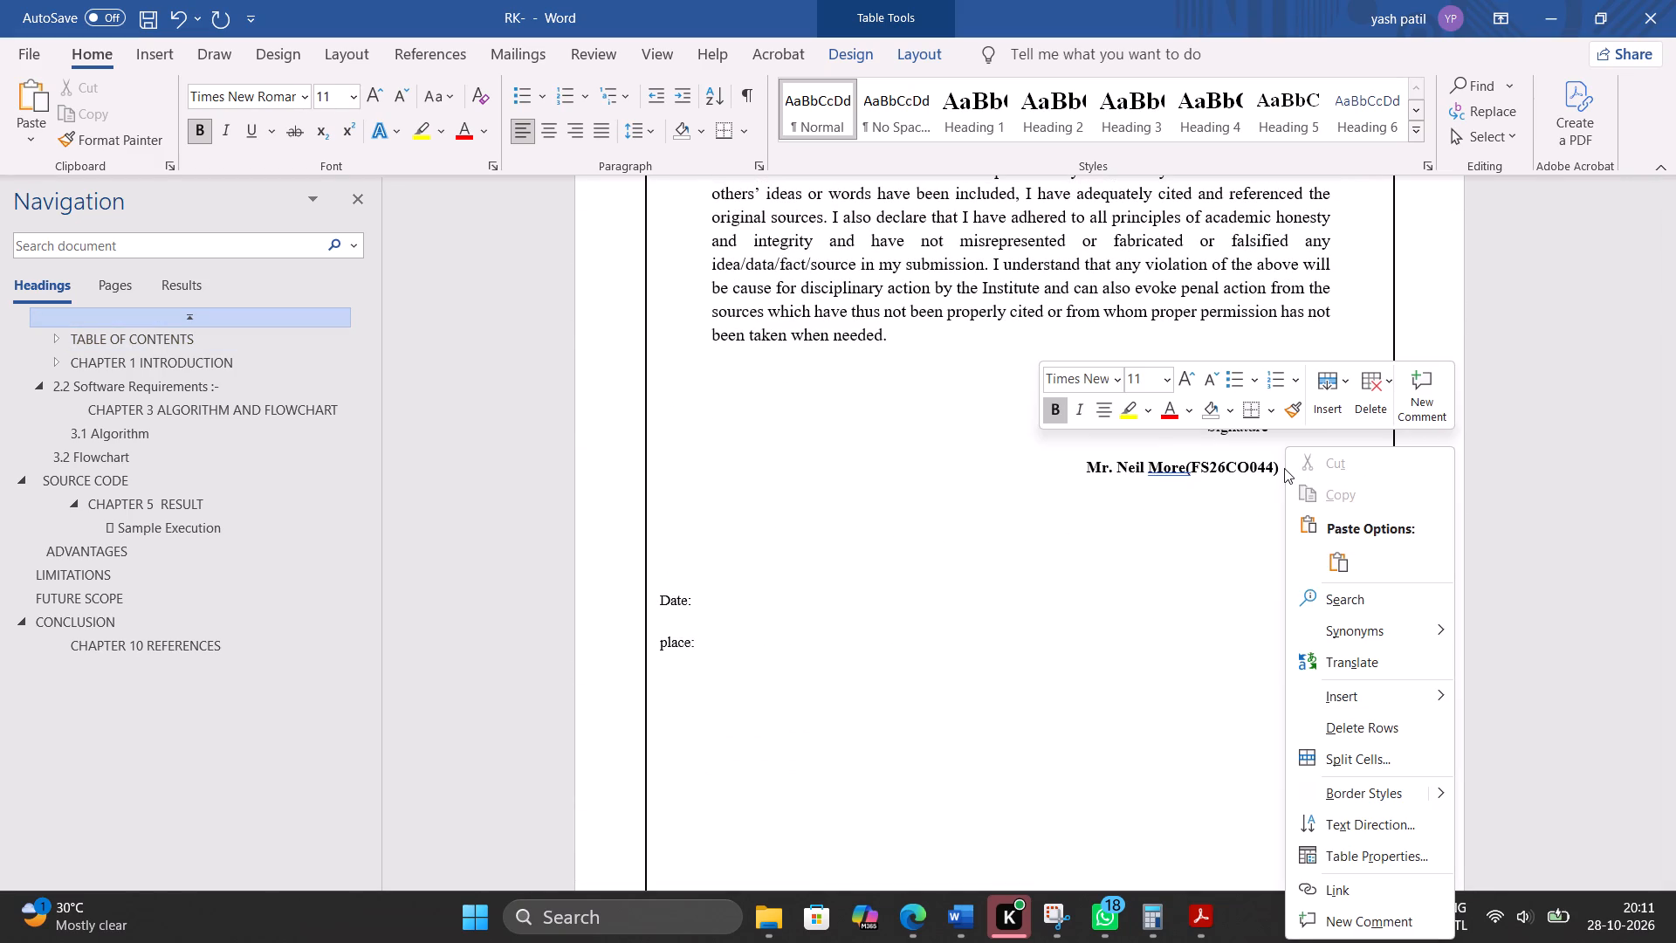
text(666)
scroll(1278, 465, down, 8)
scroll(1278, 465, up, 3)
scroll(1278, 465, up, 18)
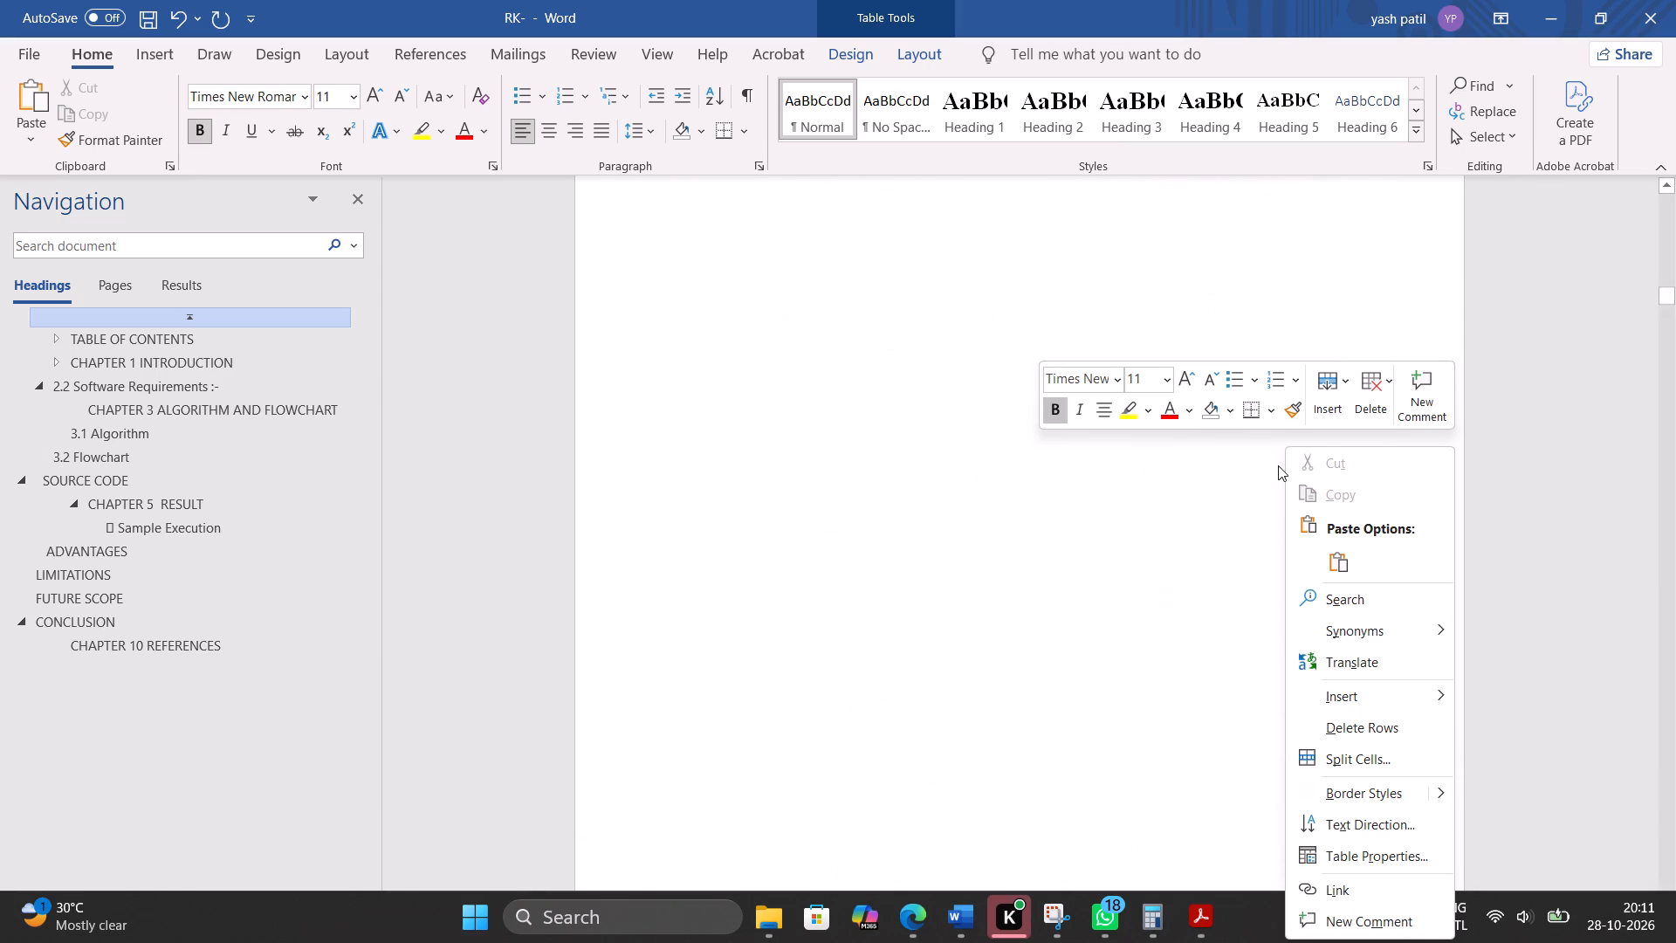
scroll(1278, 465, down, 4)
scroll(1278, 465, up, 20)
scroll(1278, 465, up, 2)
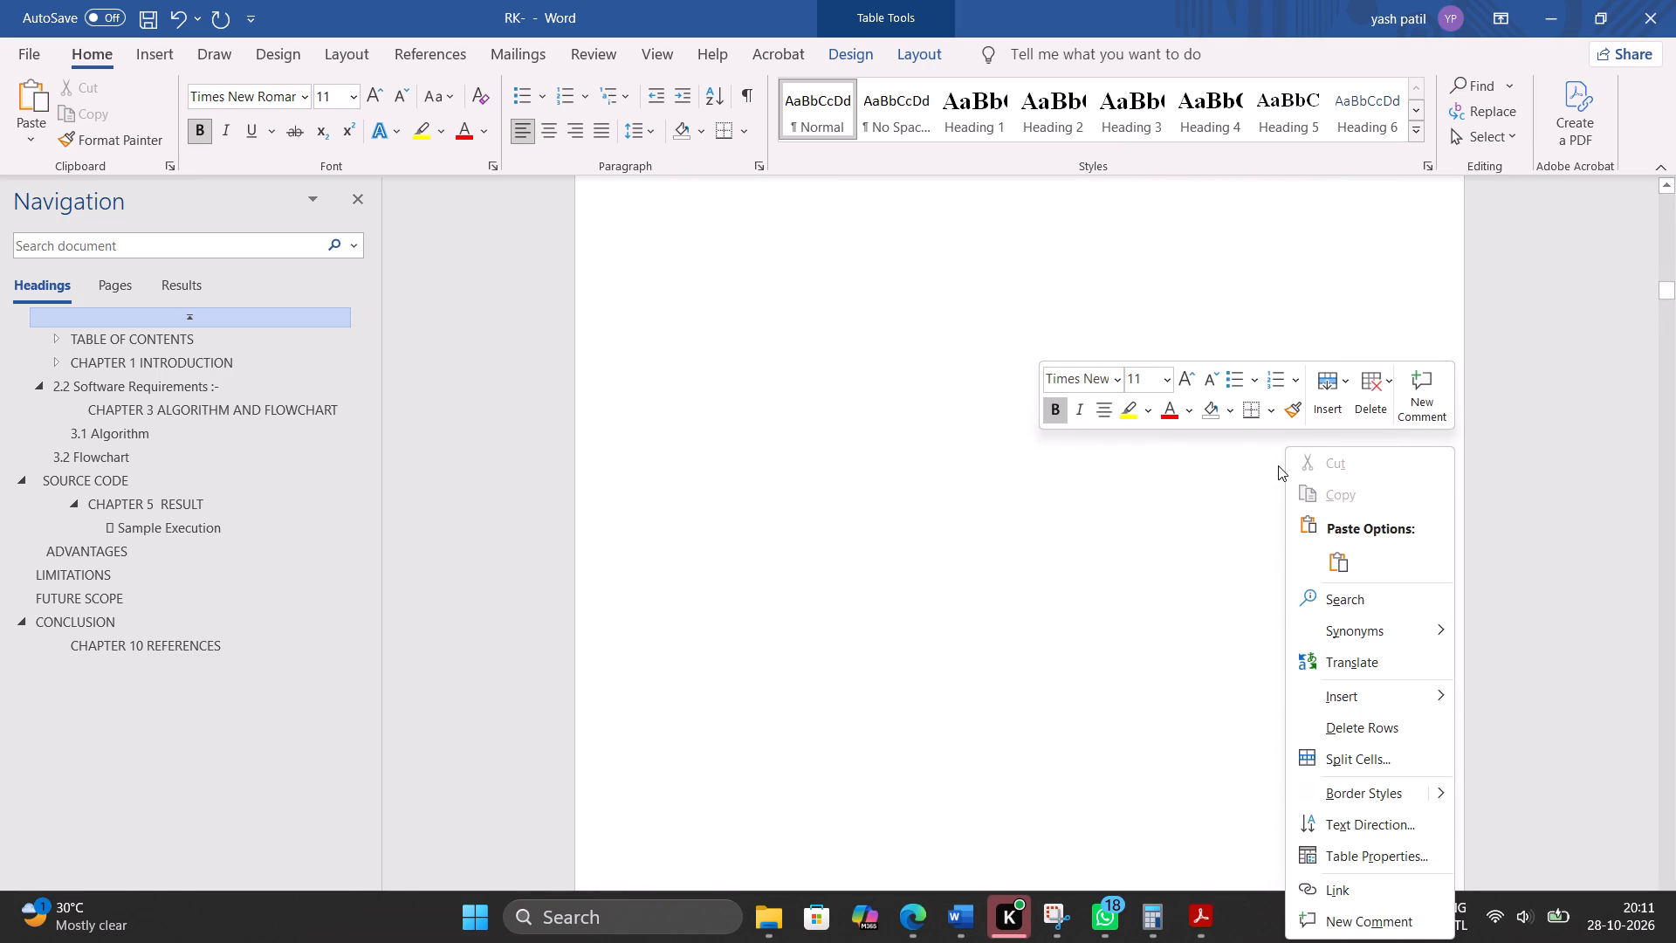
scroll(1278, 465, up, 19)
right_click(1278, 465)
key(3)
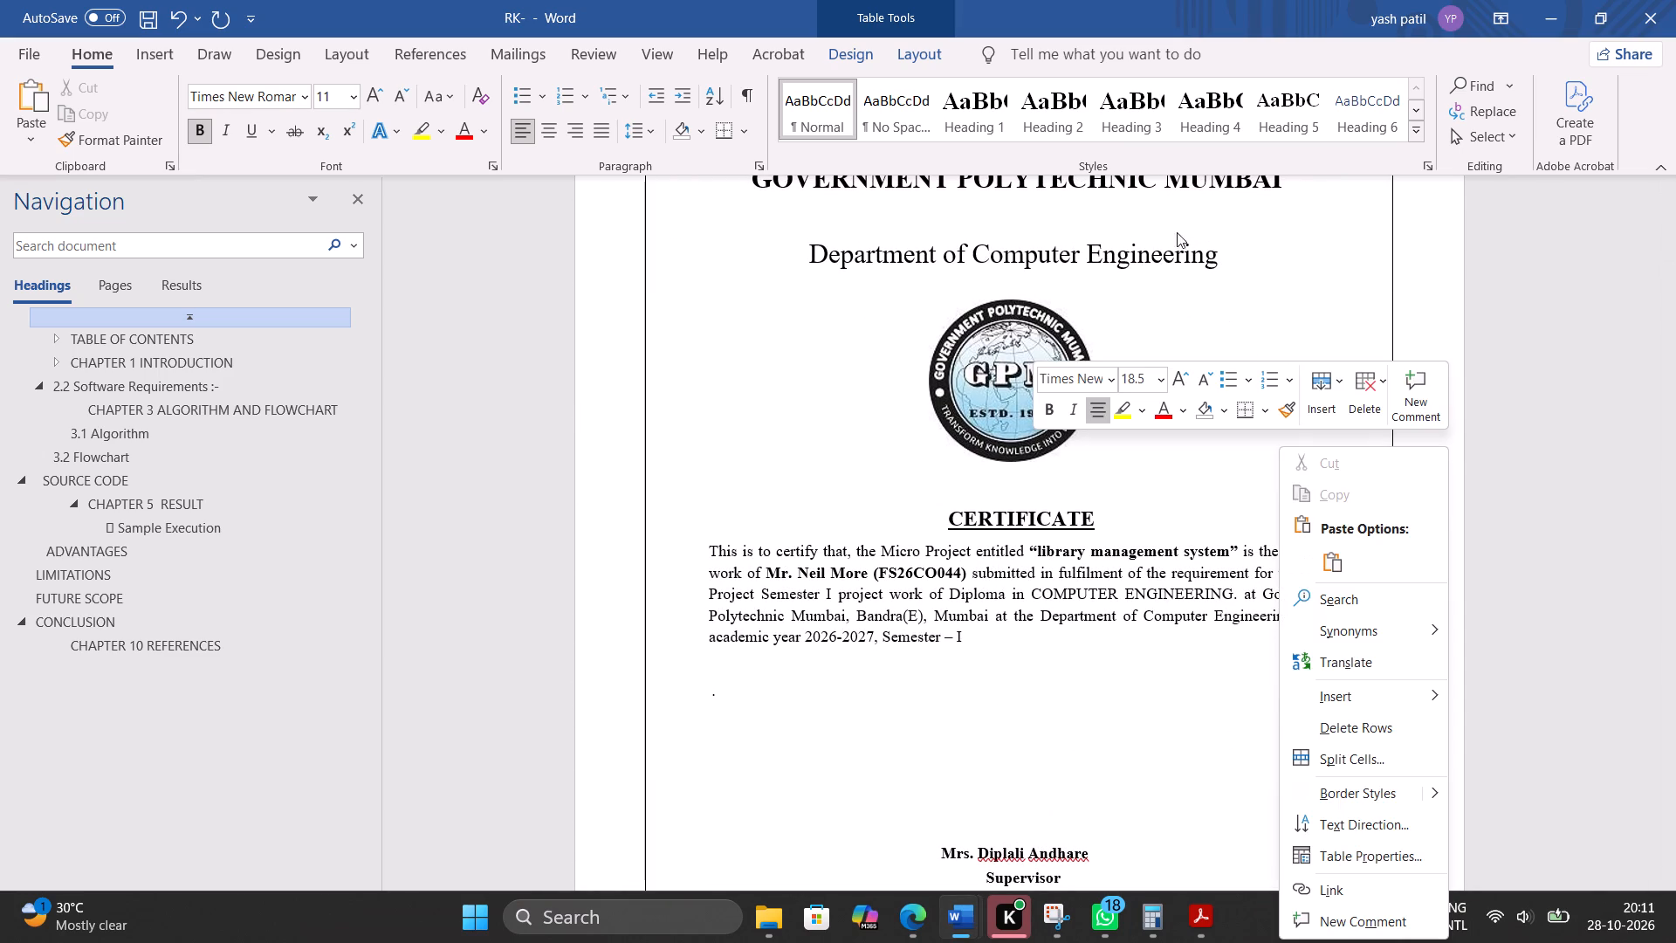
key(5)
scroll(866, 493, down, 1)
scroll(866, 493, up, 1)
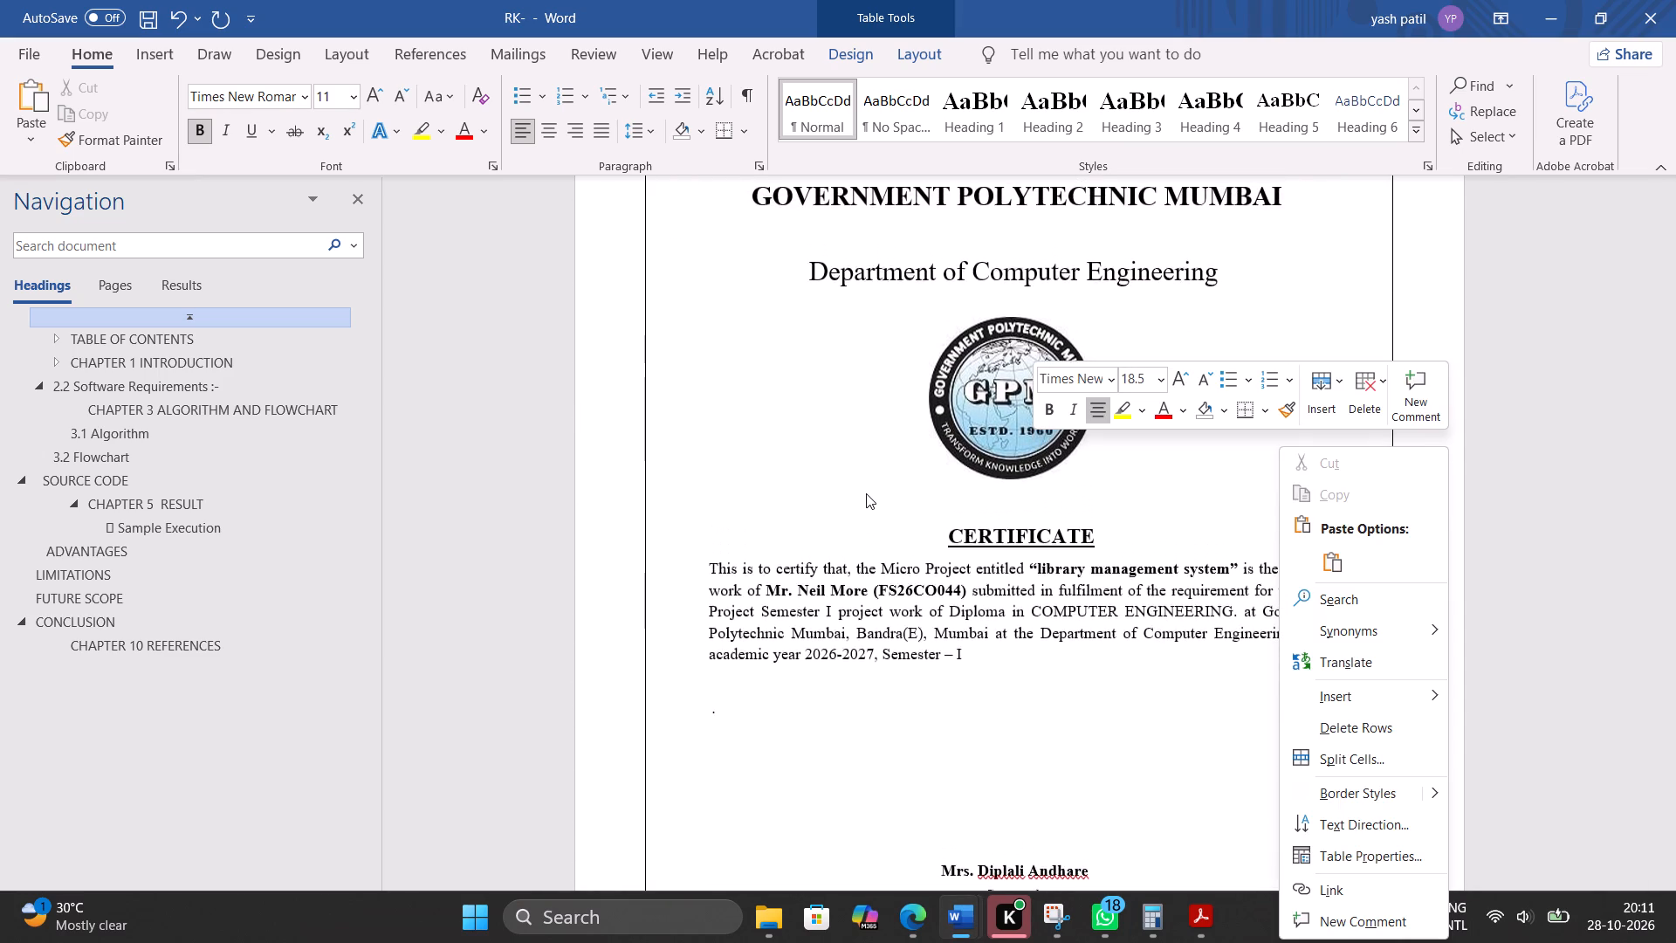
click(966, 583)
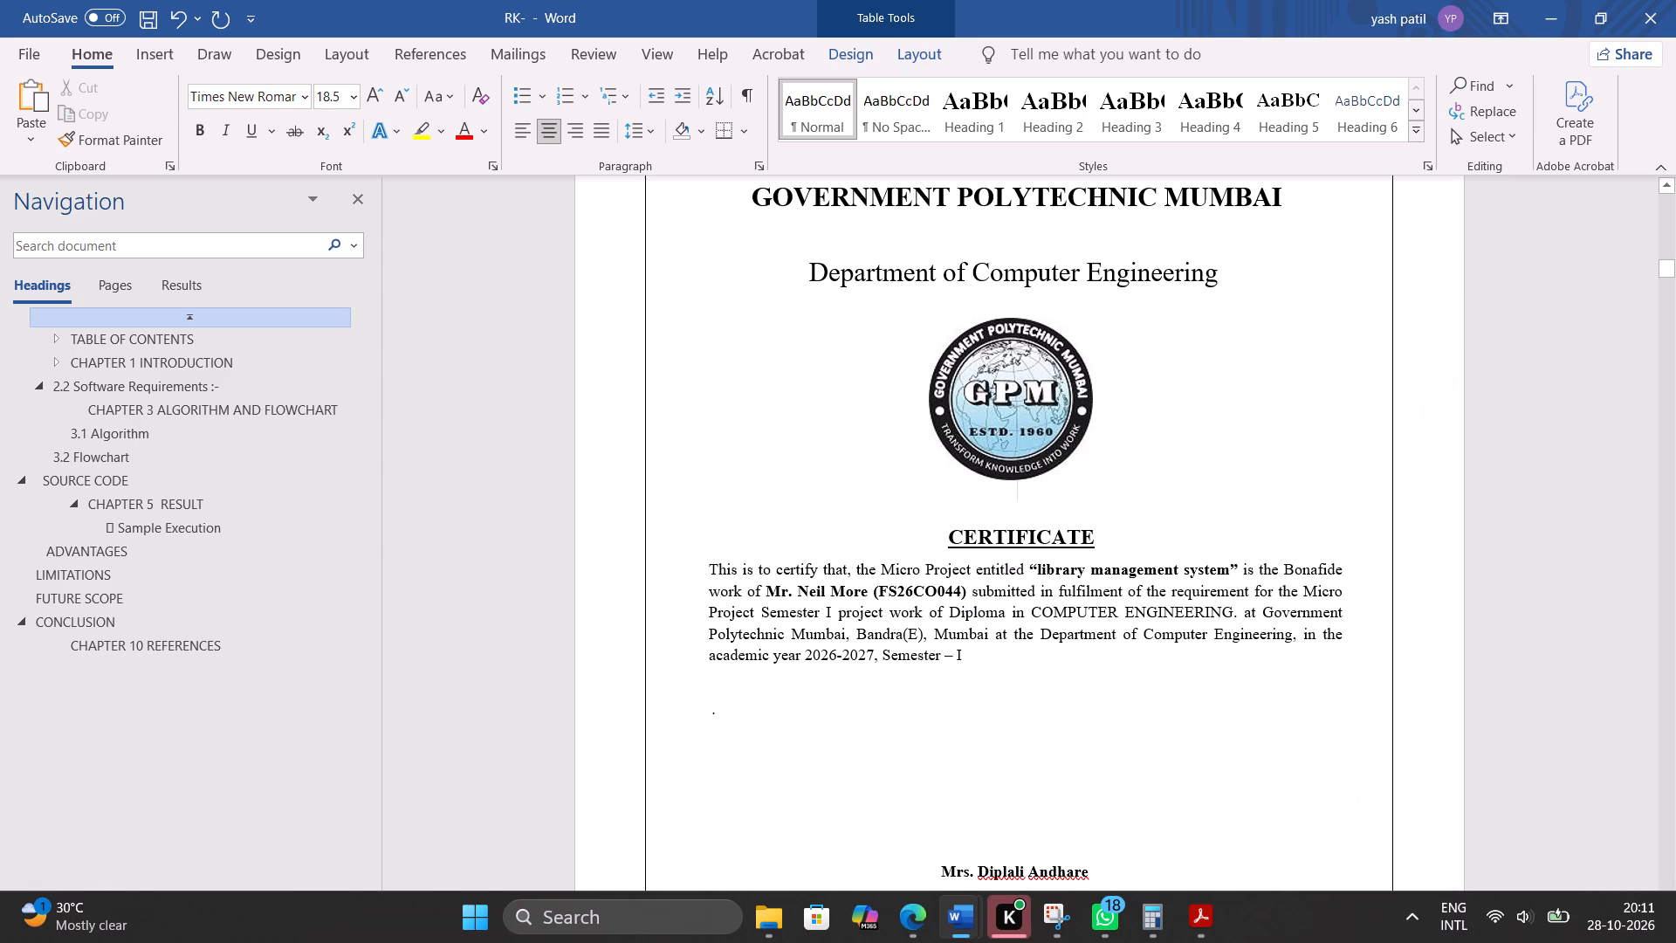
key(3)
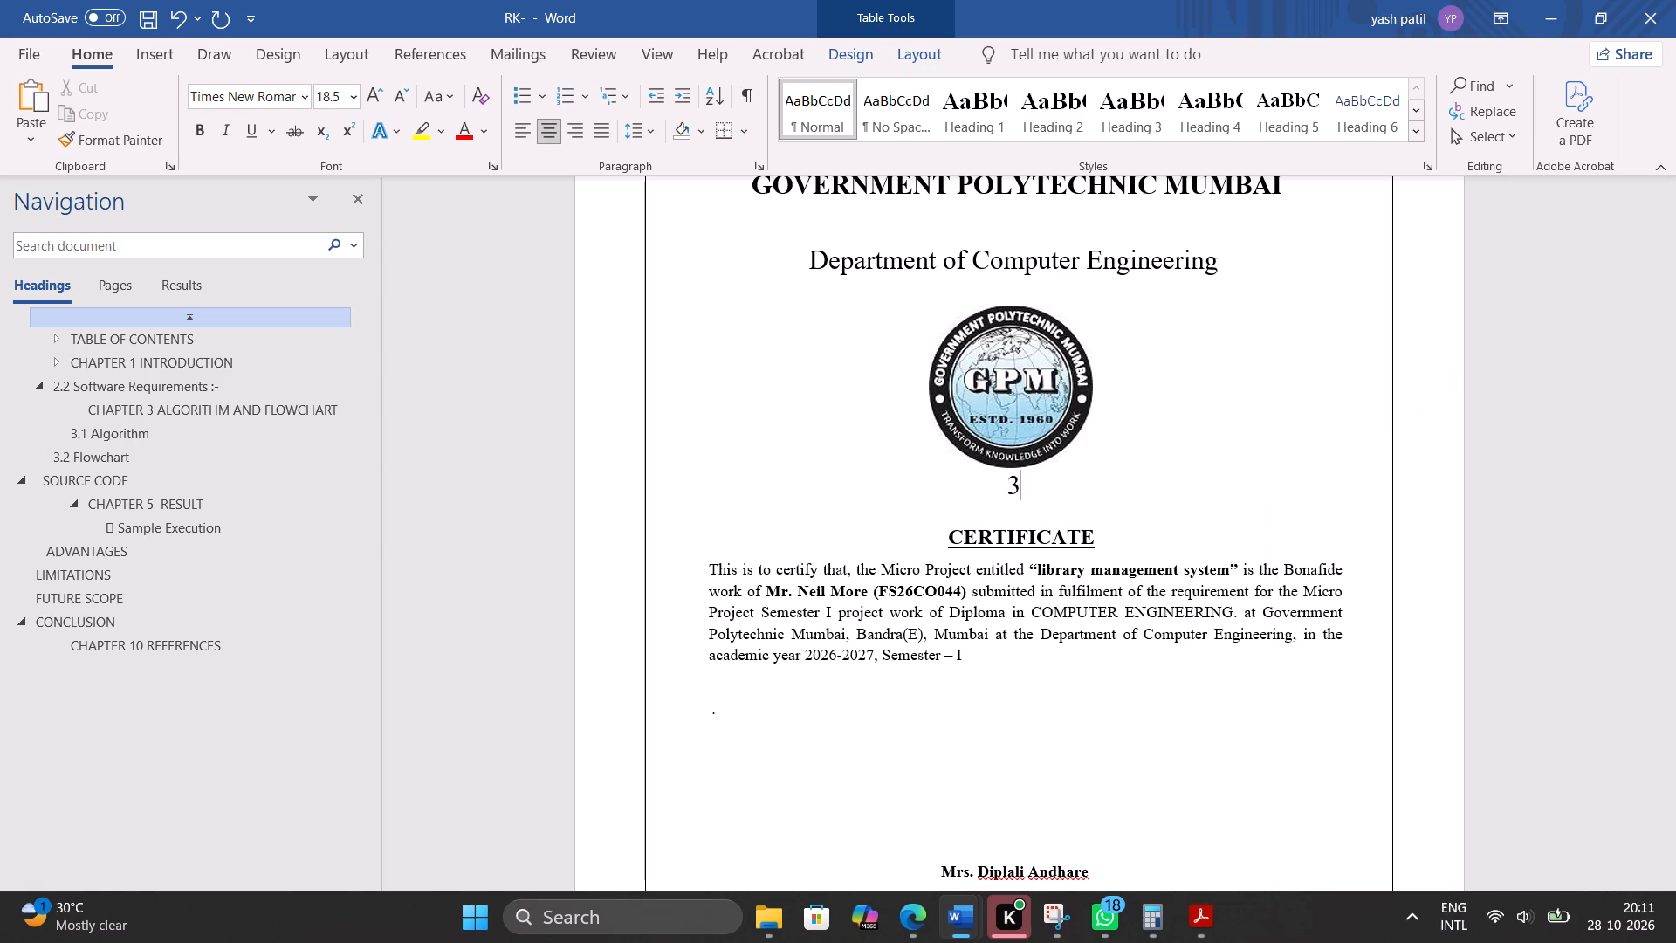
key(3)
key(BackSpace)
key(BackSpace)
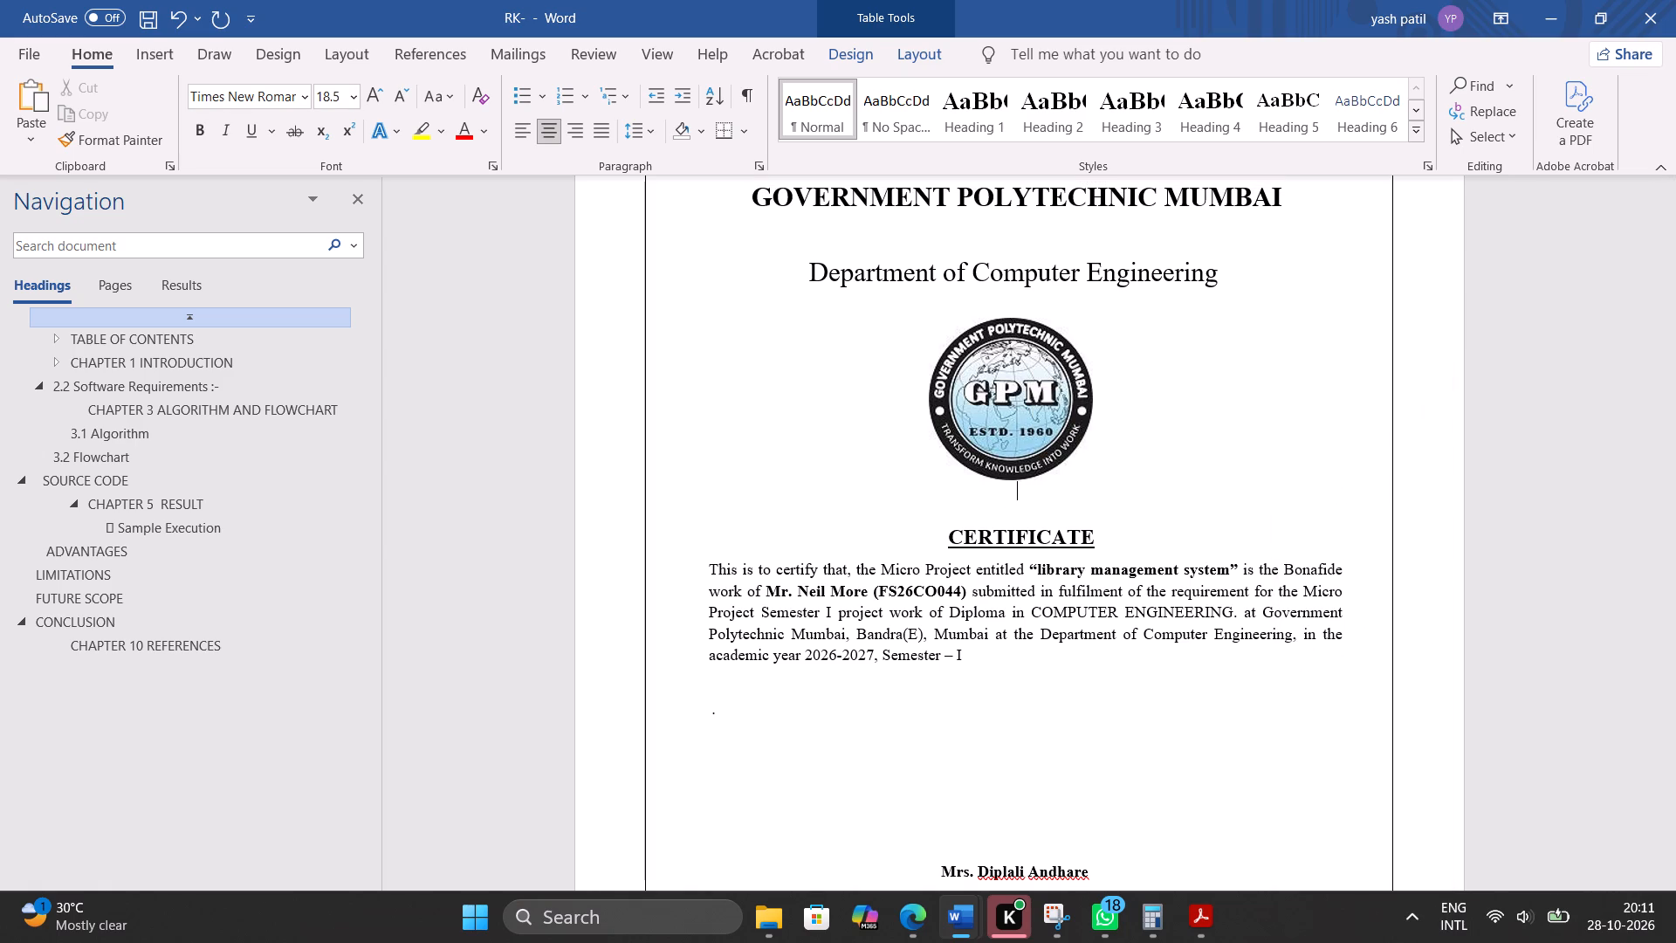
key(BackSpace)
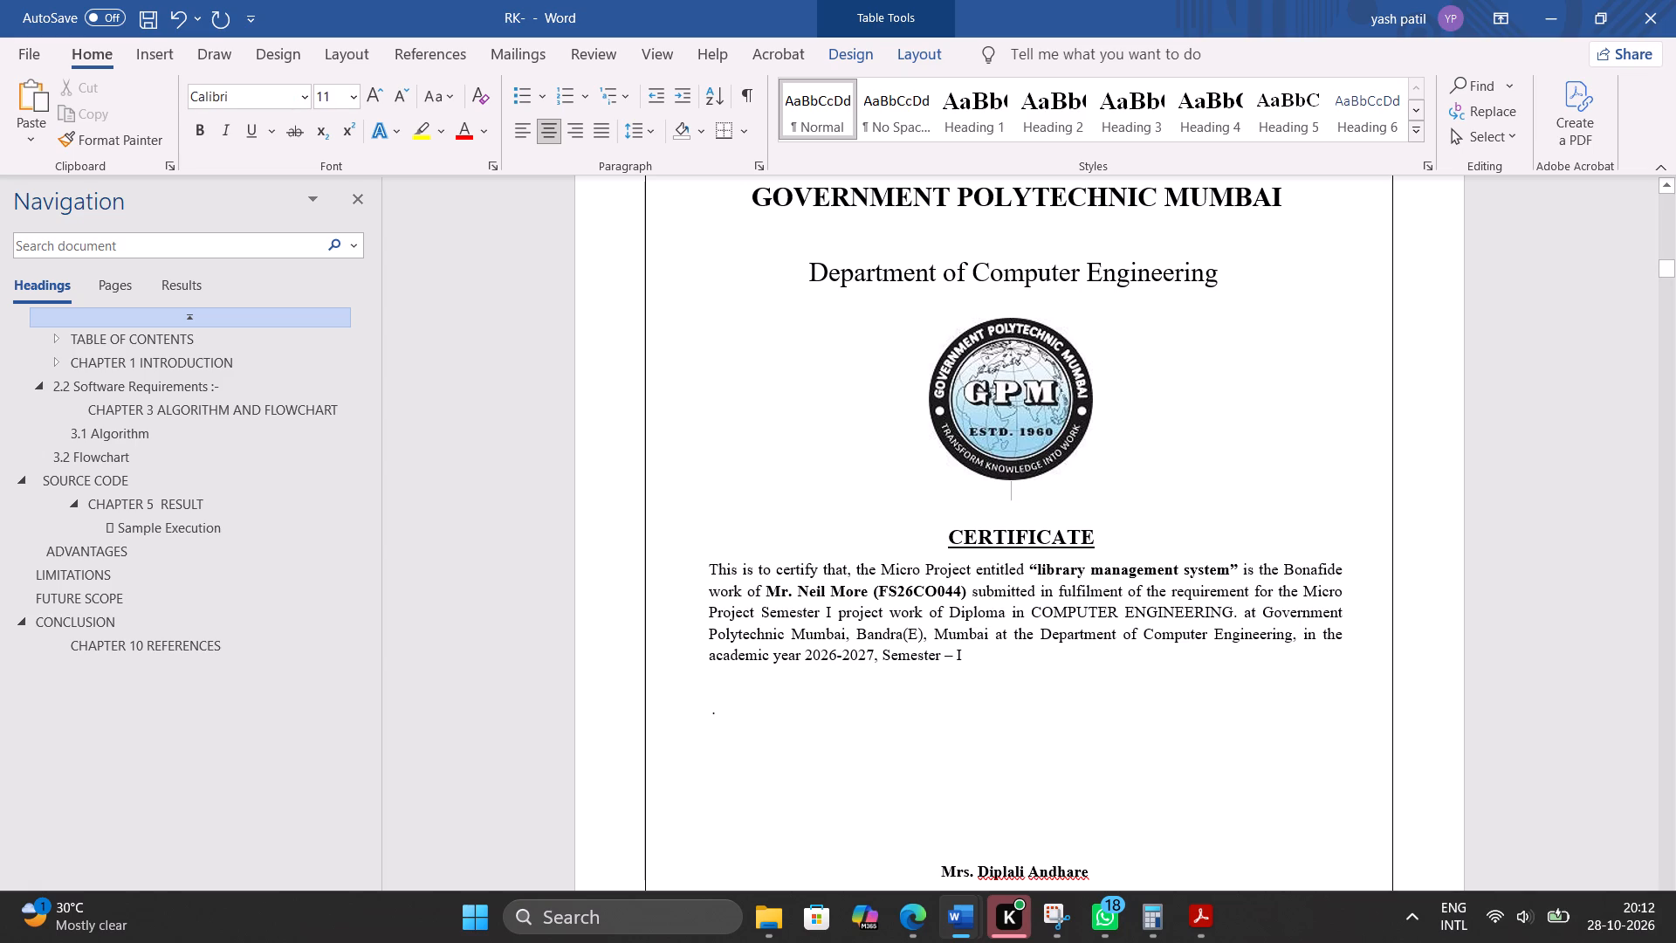
Replace the enrollment number in brackets after the student's name in the certificate paragraph with the new student's partial number, ending at 00.
click(959, 590)
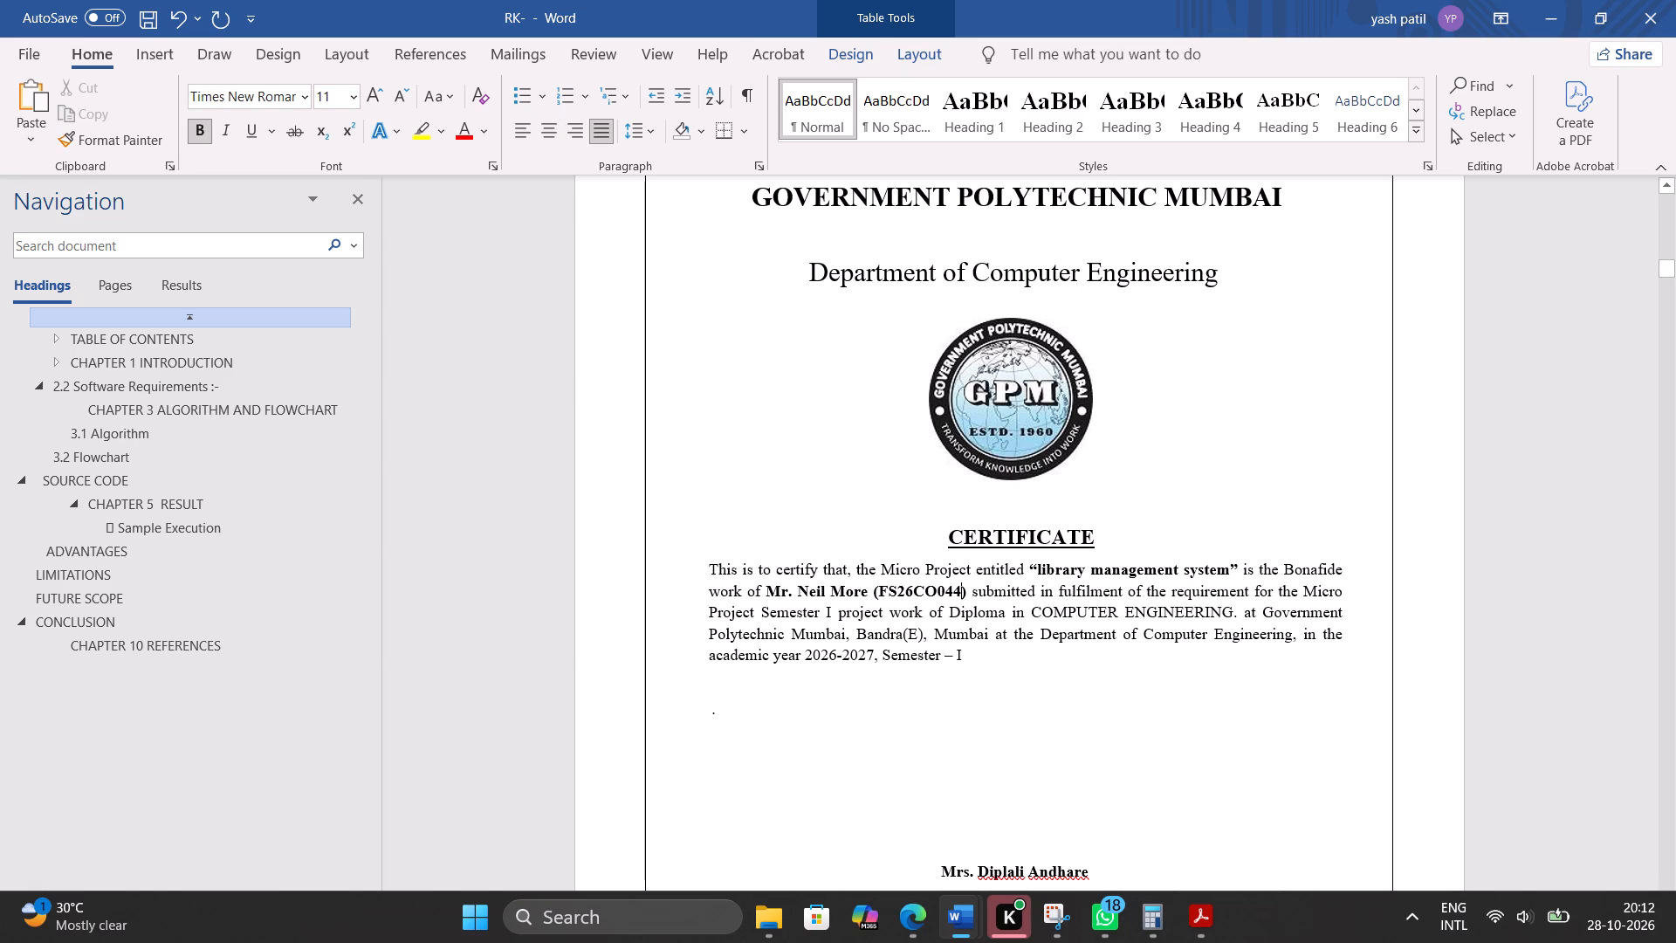
key(BackSpace)
key(BackSpace)
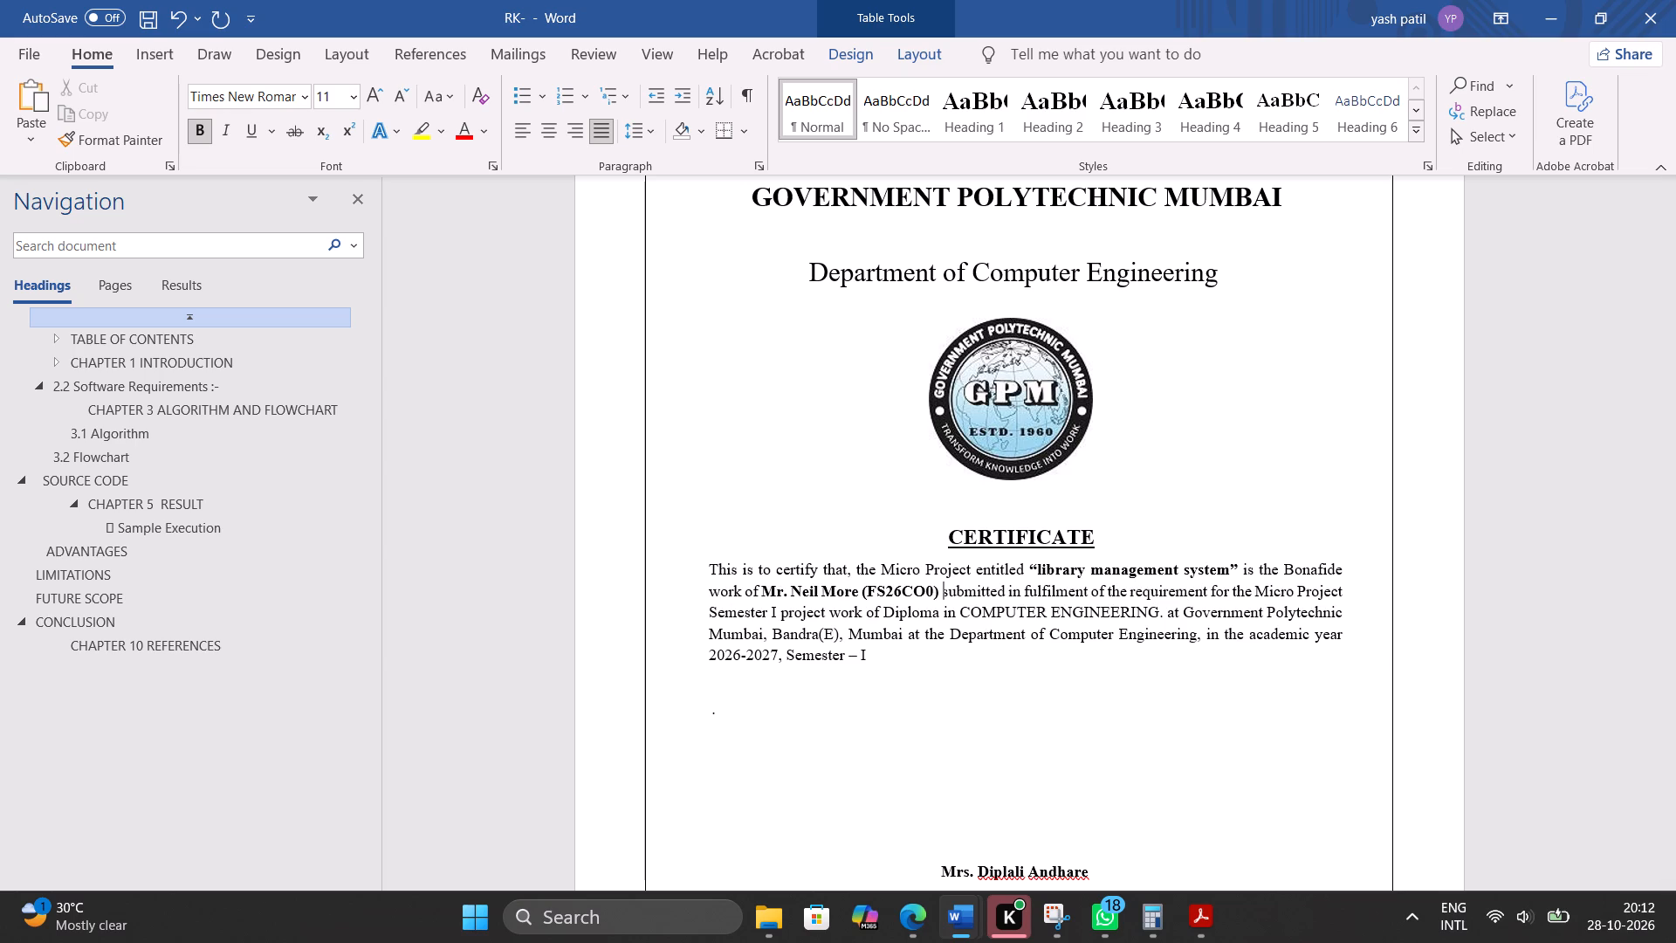
key(BackSpace)
key(BackSpace)
key(BackSpace)
key(BackSpace)
key(BackSpace)
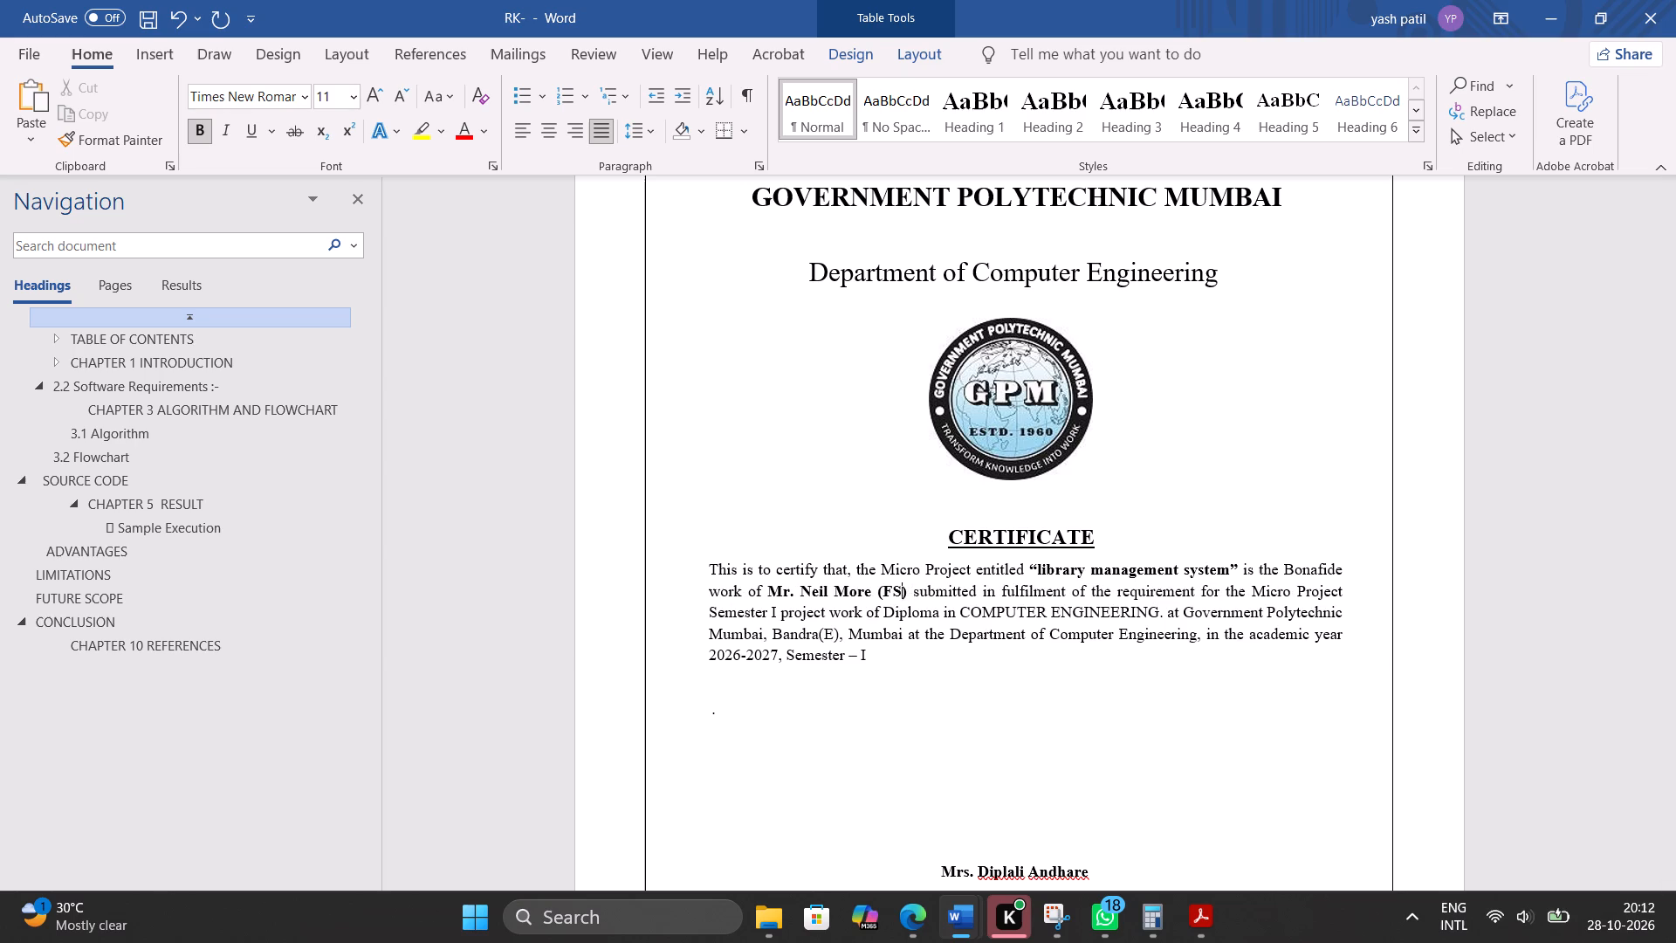
key(BackSpace)
key(BackSpace)
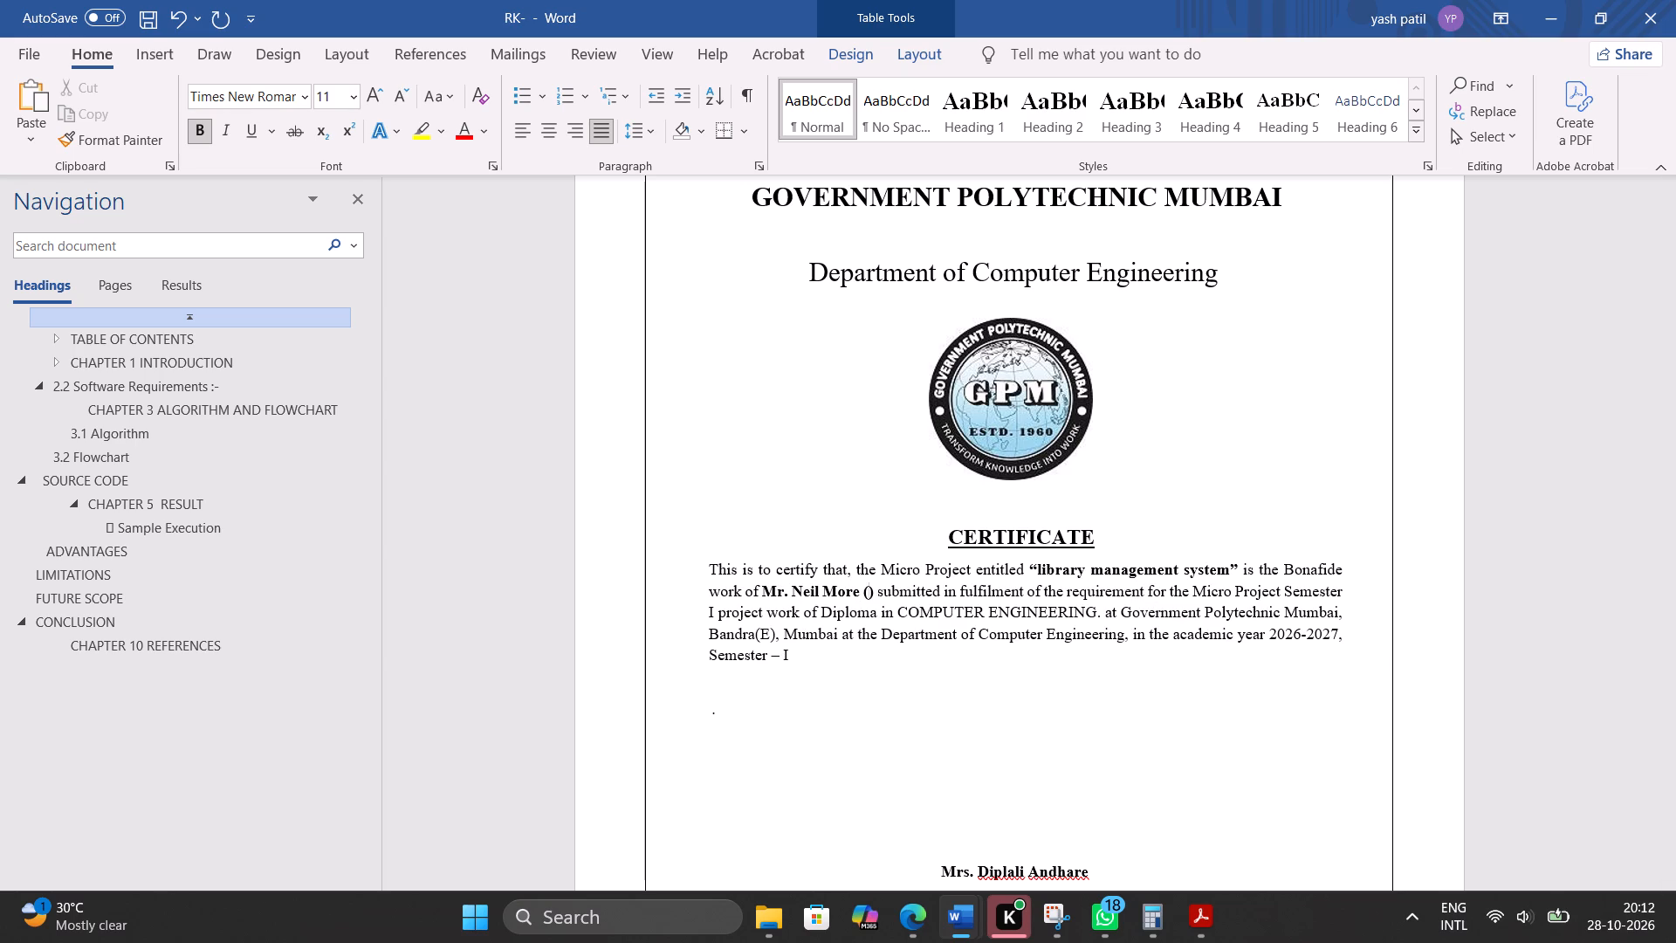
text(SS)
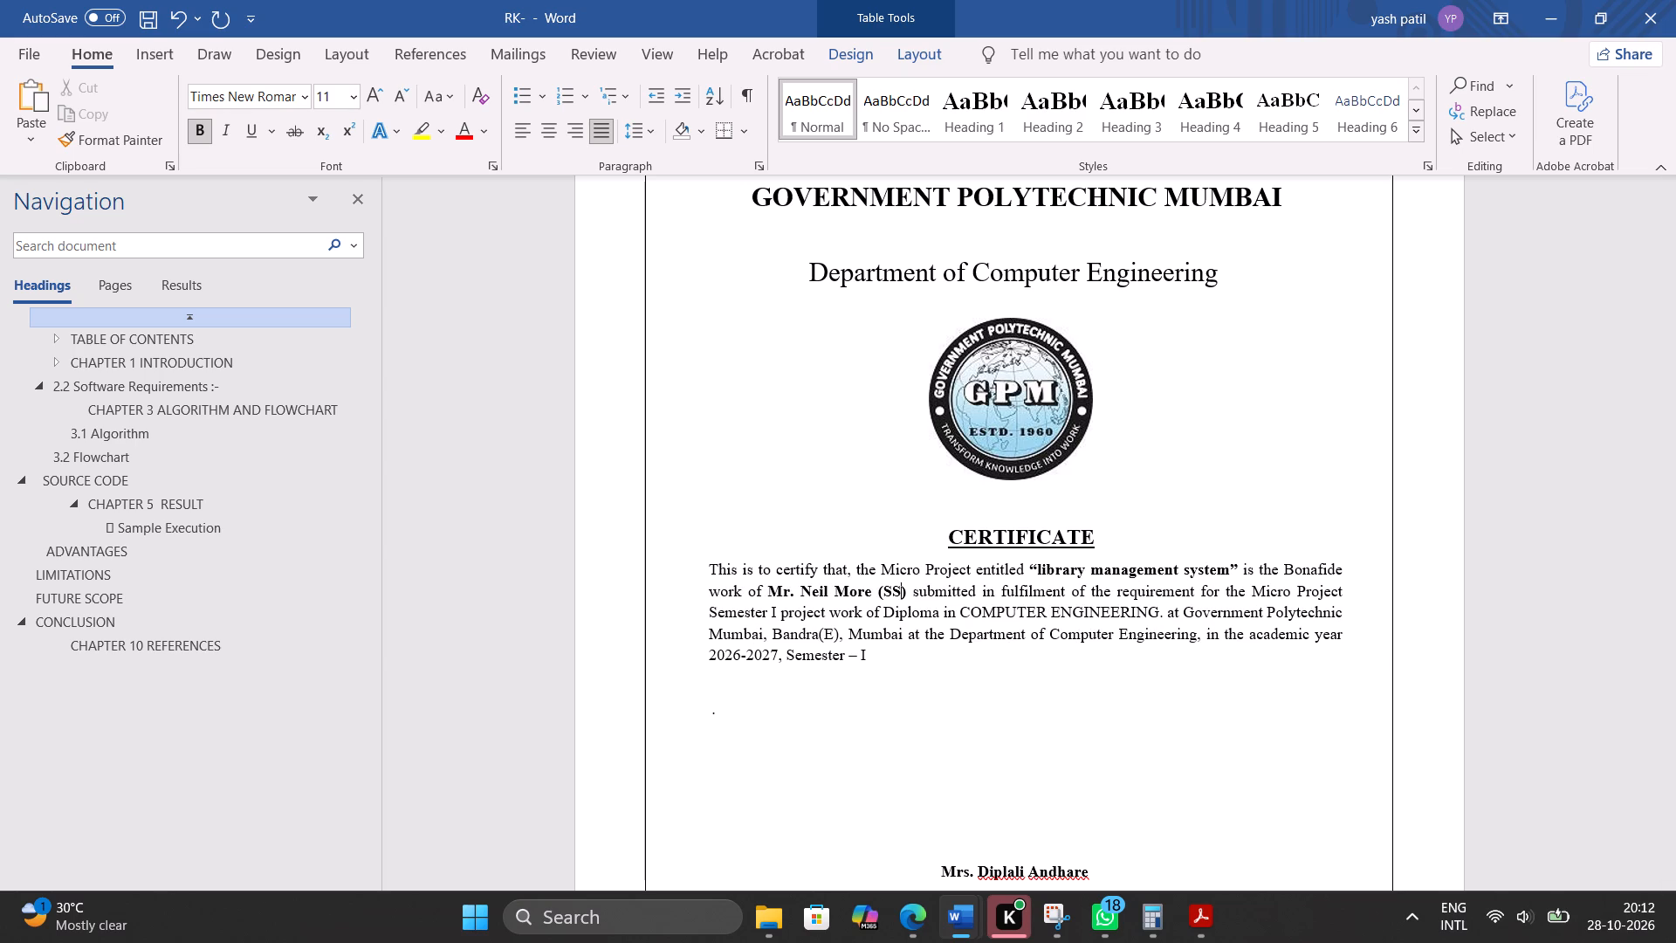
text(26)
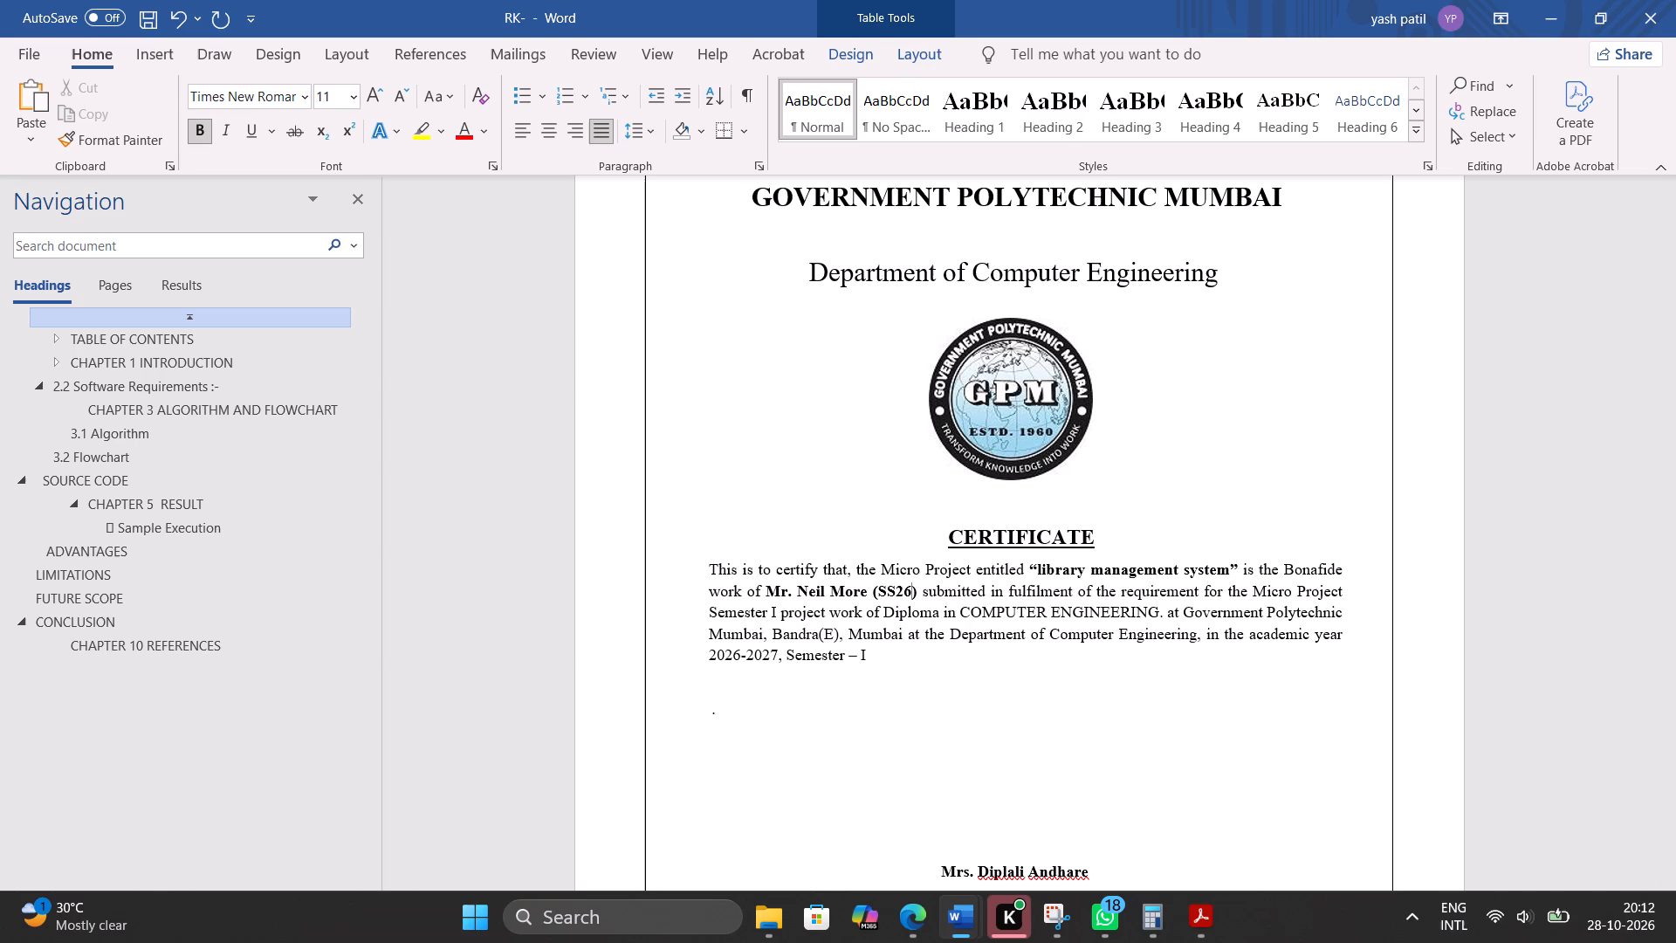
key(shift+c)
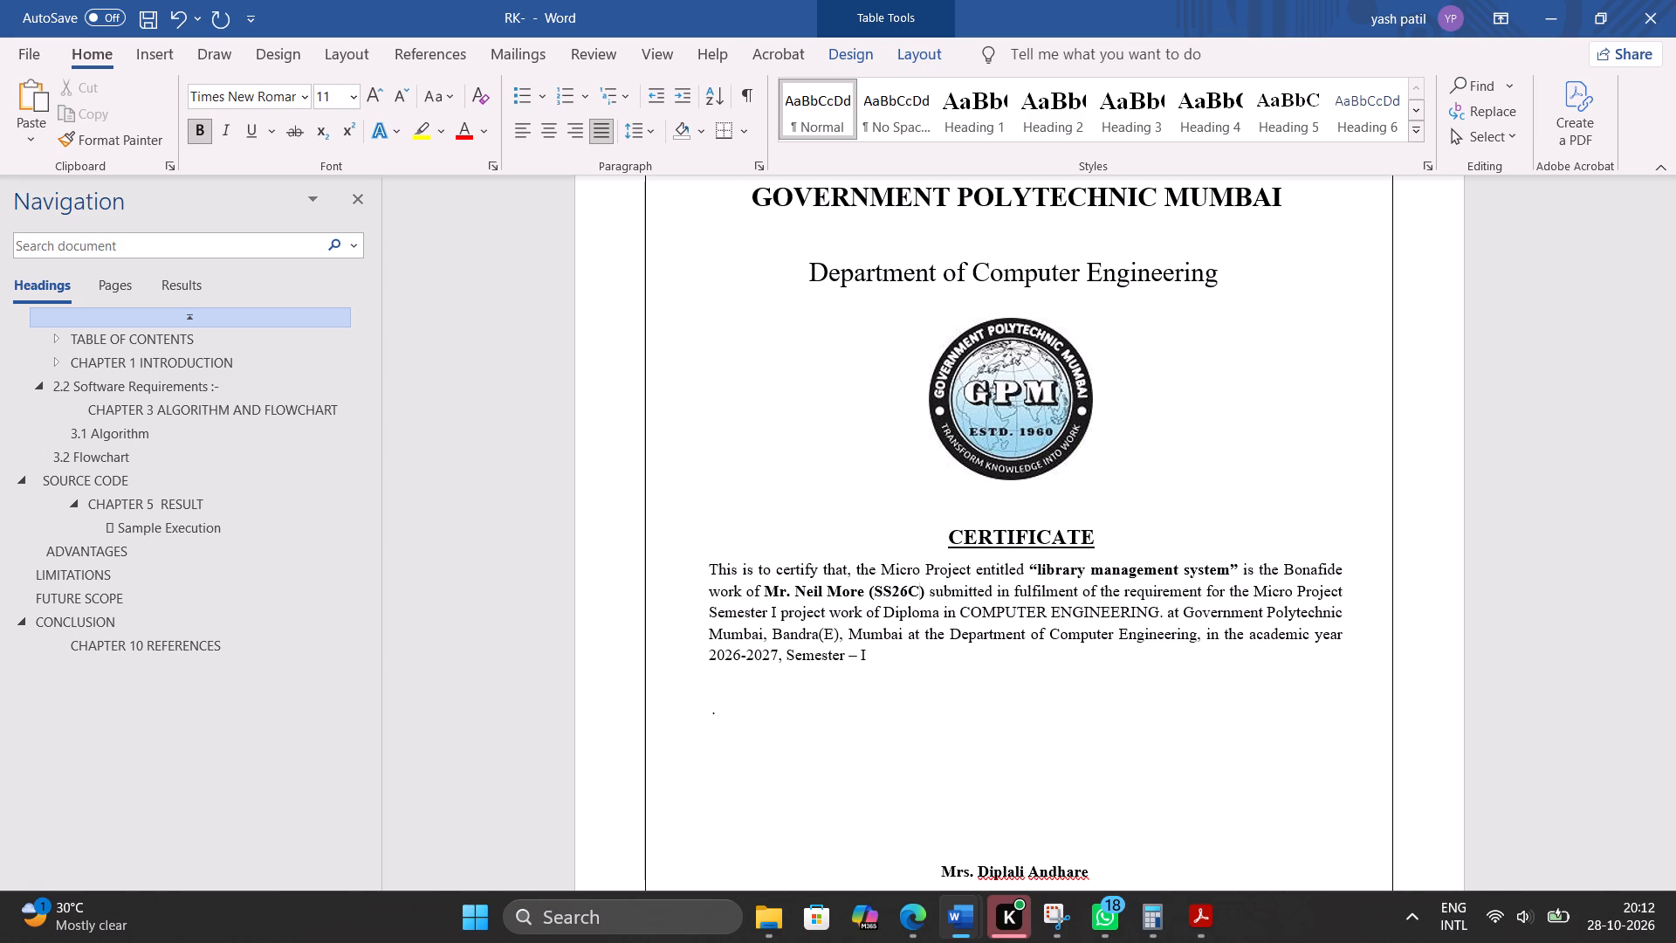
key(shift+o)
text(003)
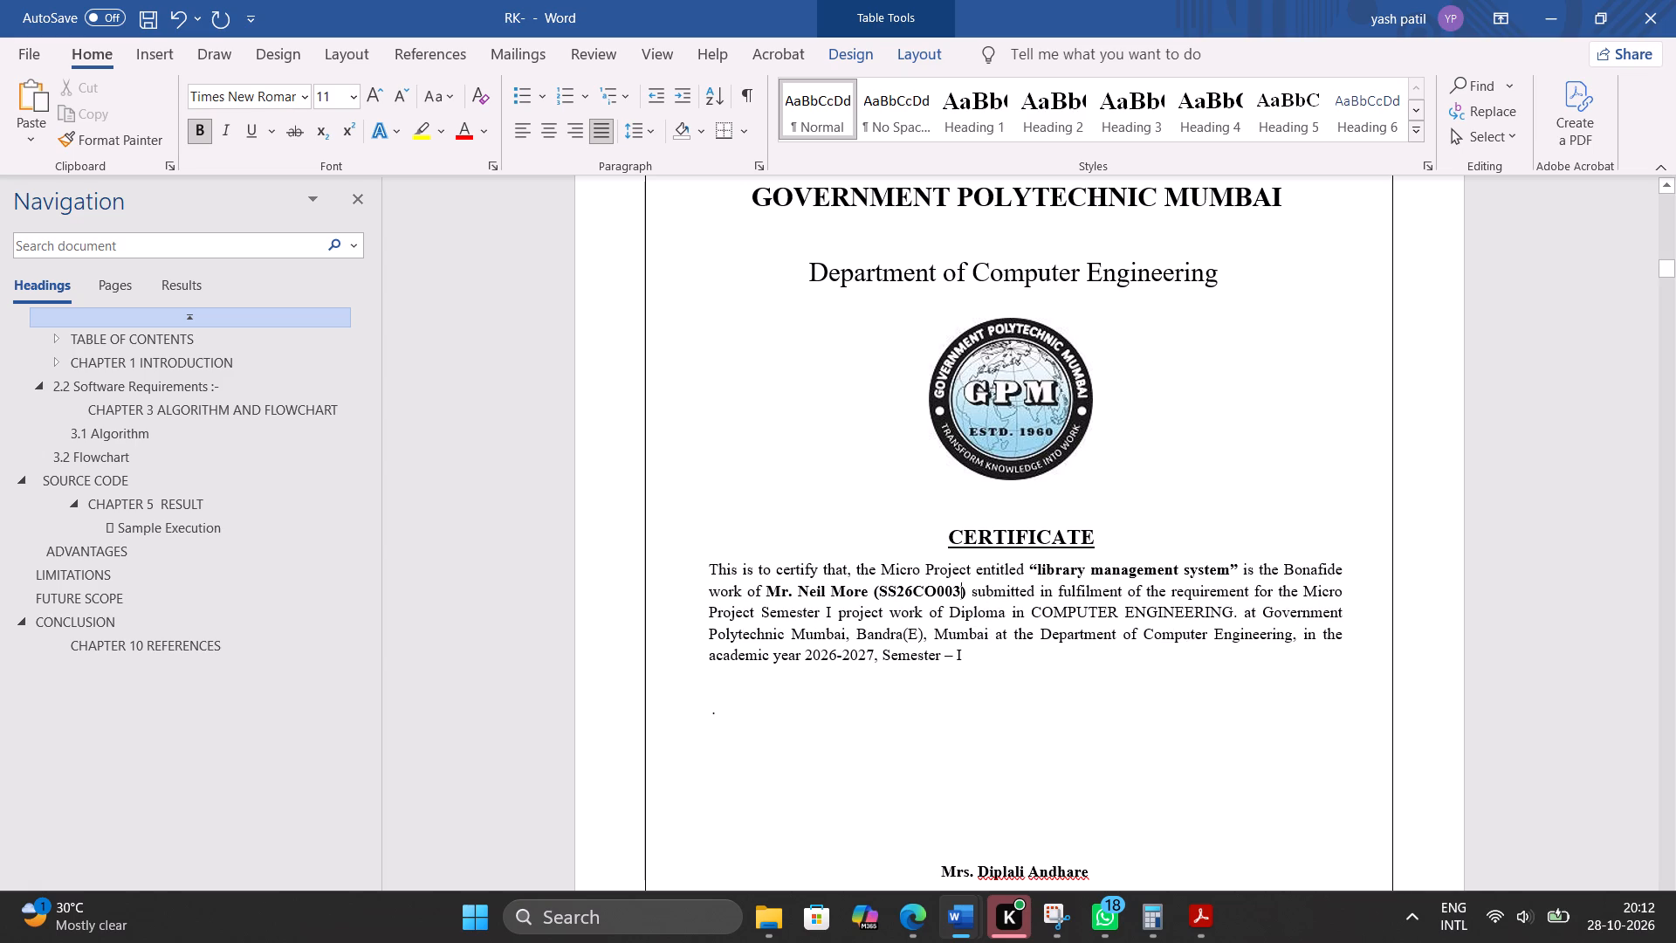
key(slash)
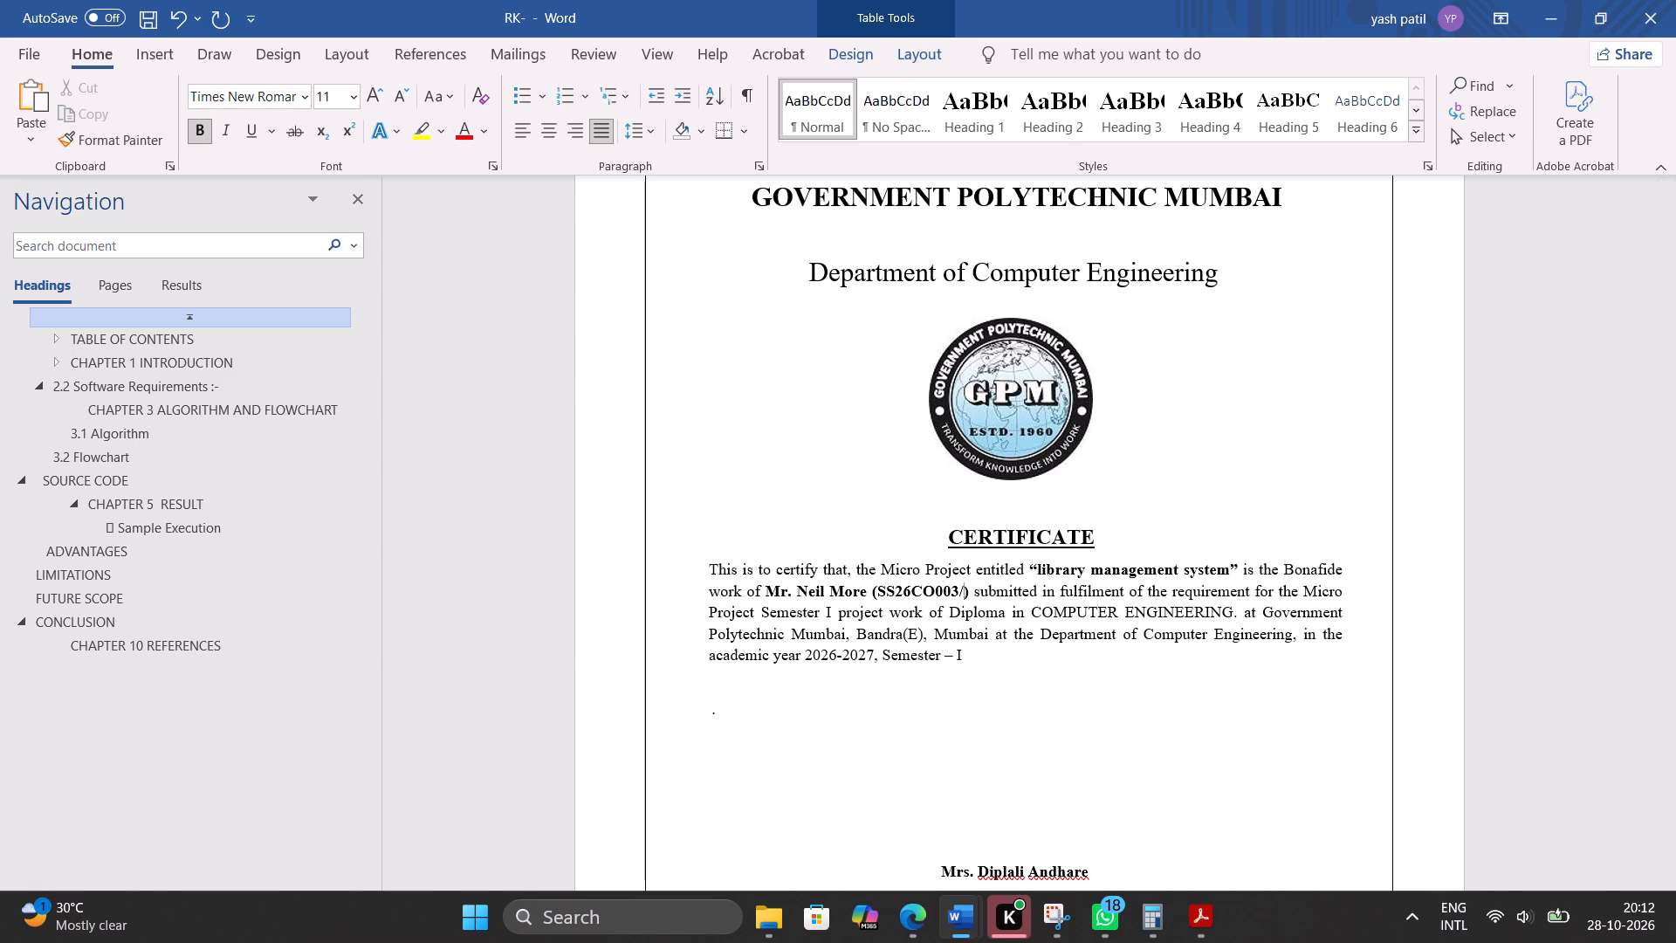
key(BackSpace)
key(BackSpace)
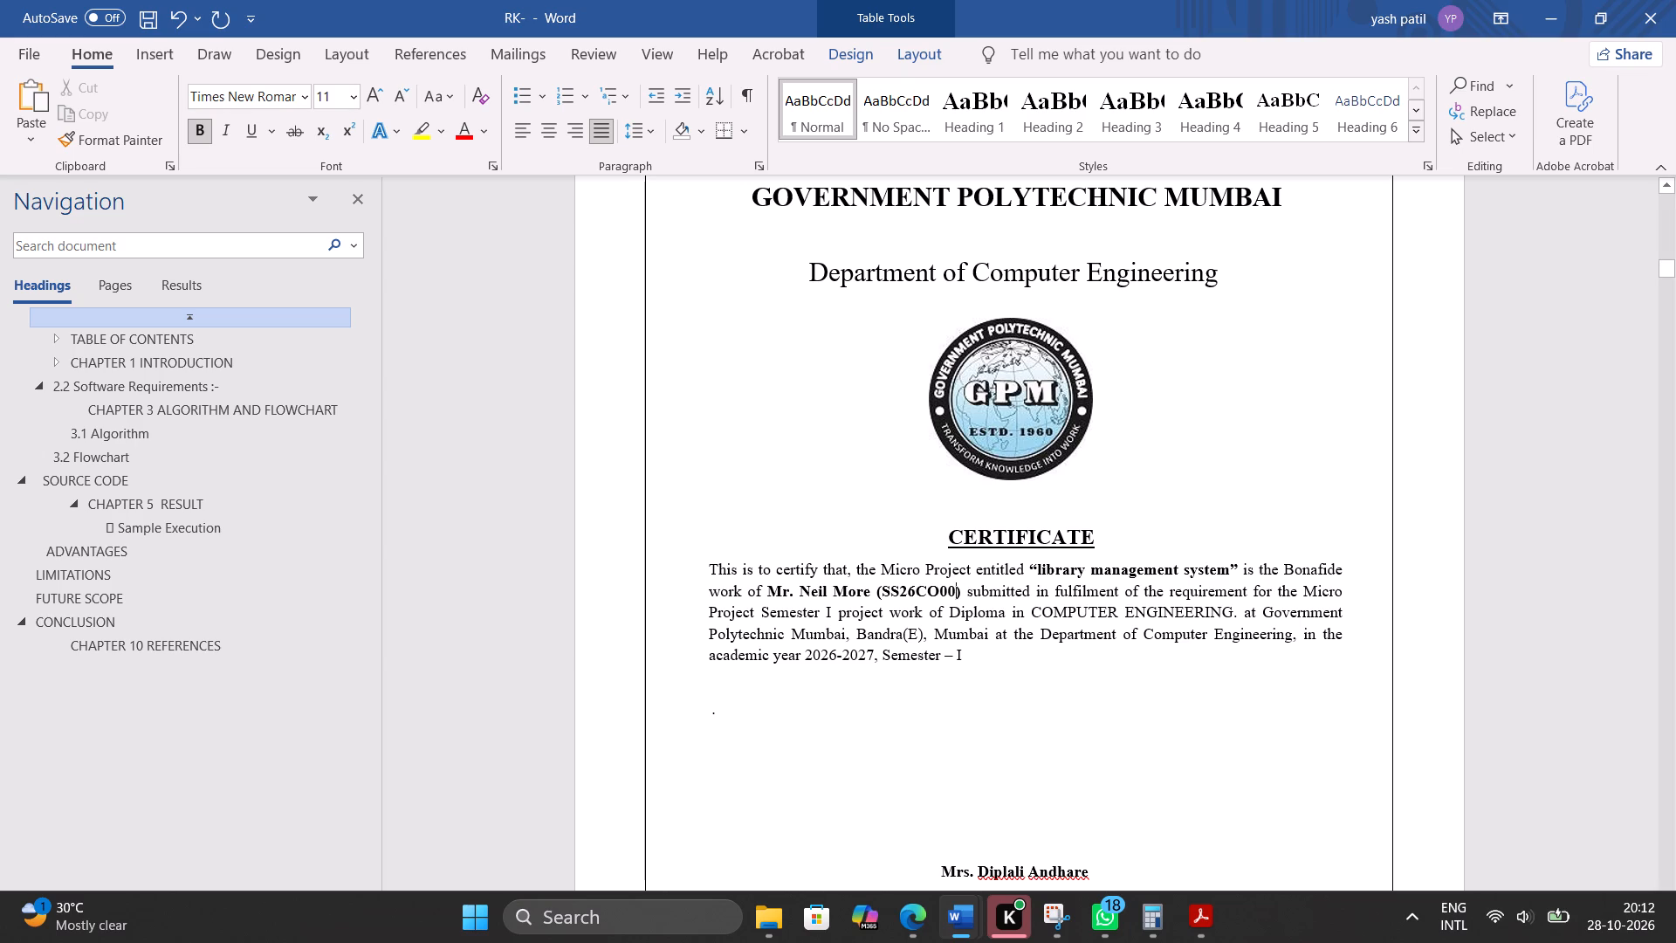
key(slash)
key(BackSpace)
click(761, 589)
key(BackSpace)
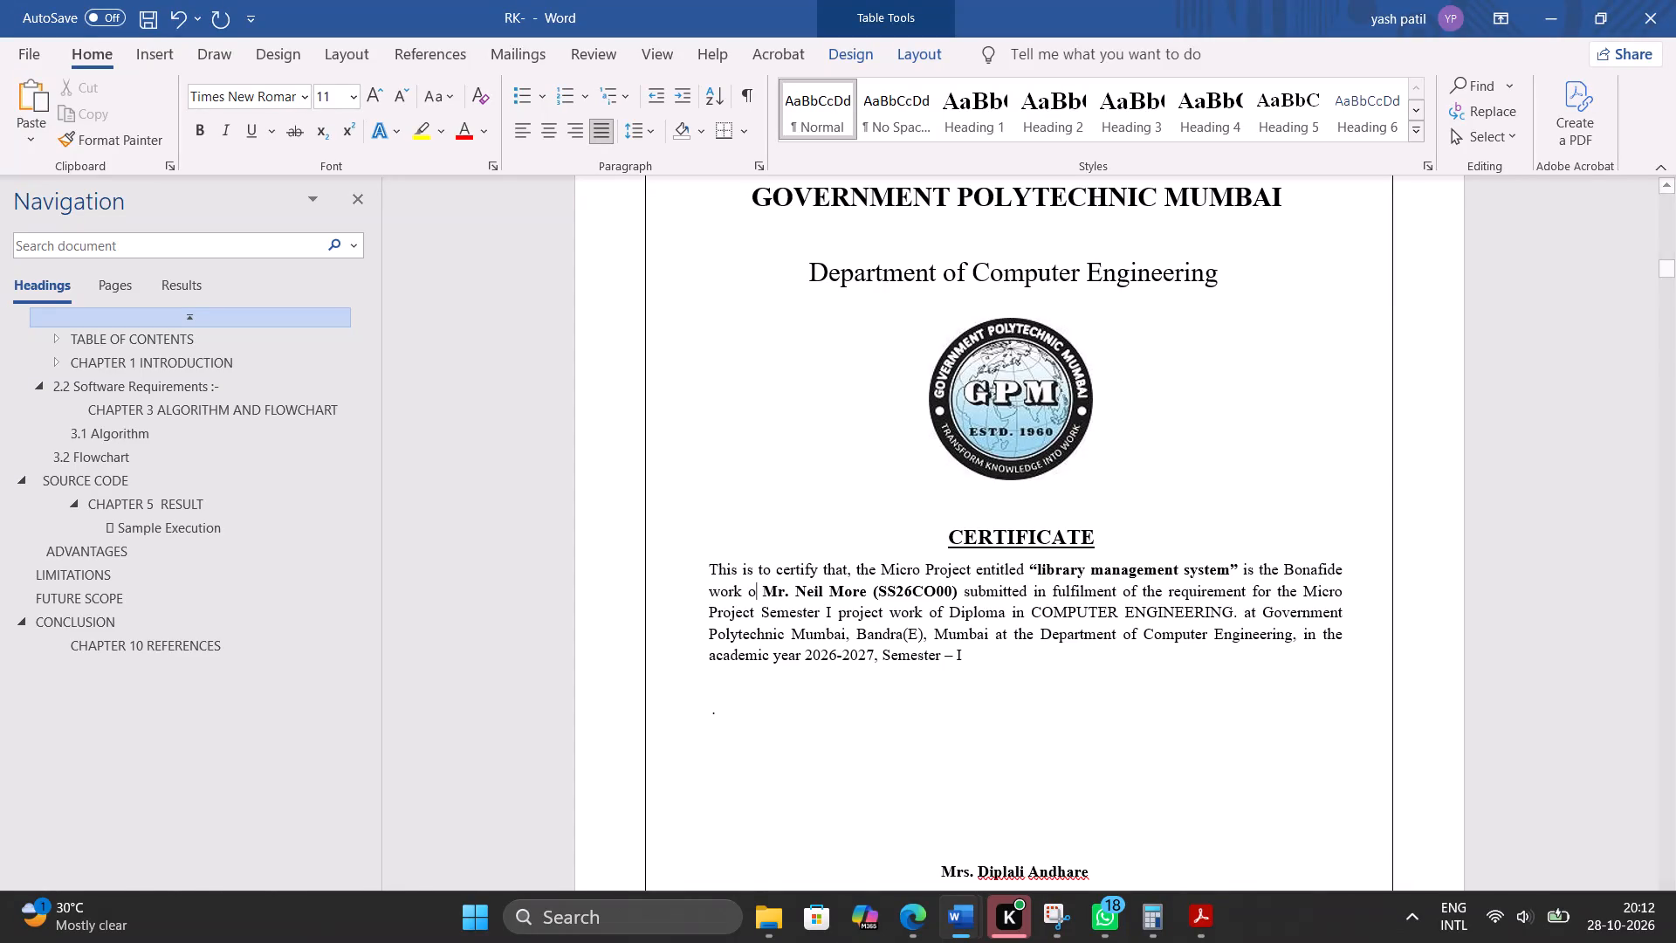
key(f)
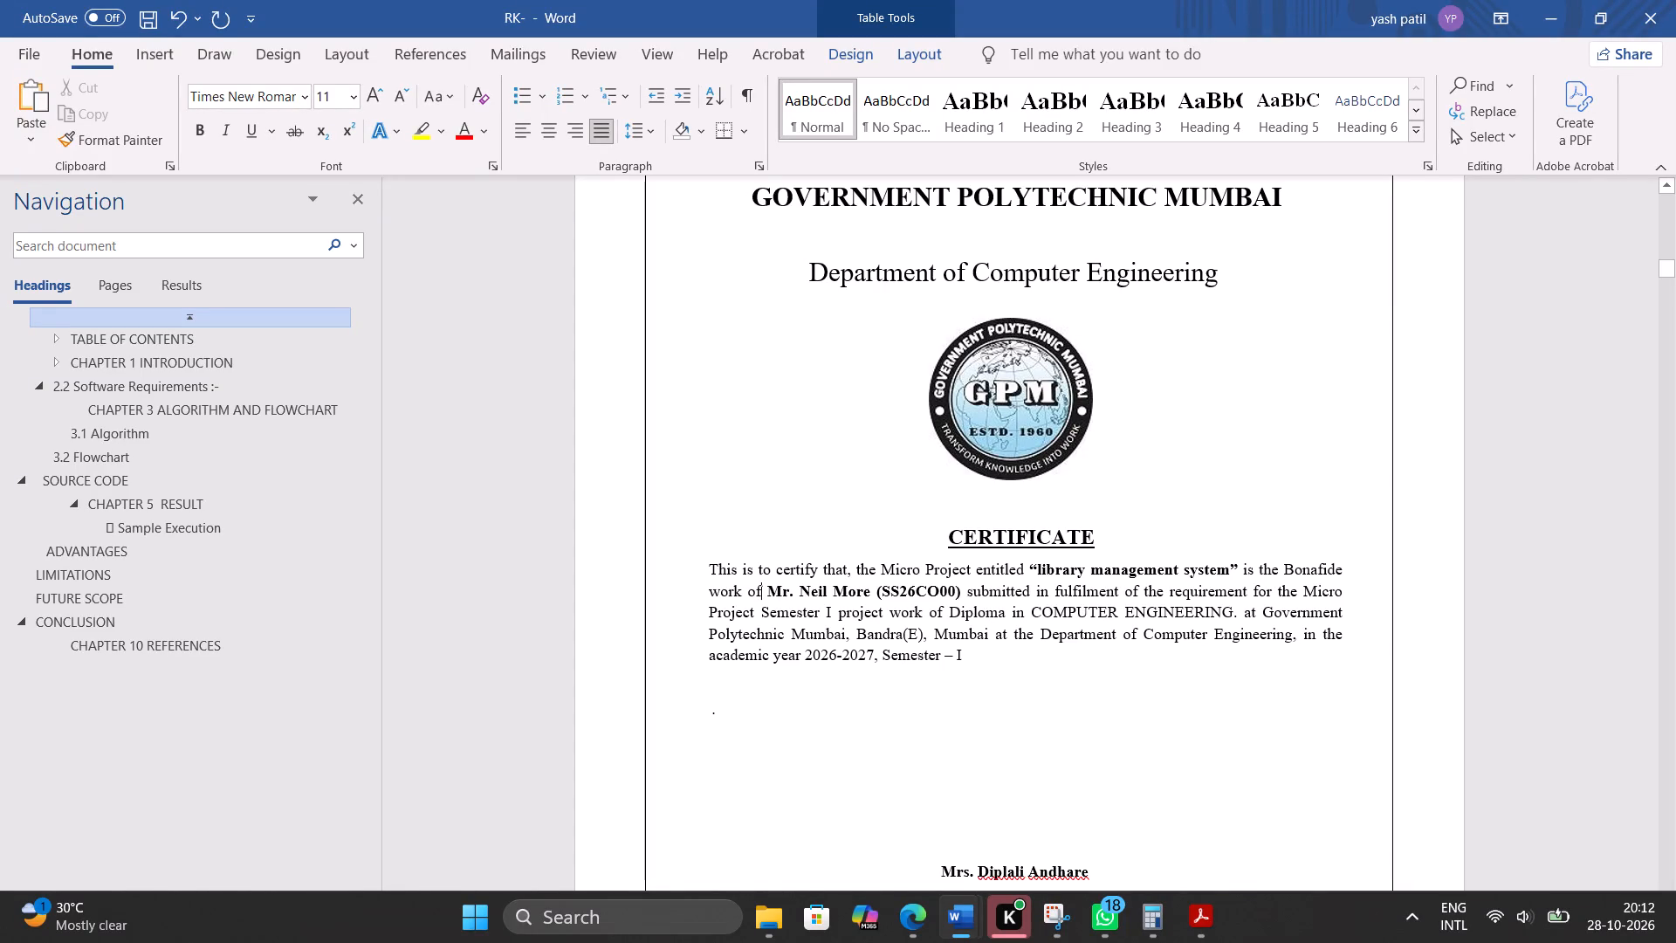
Replace the student's name after "Mr." in the certificate paragraph with the new student's name.
click(869, 595)
key(BackSpace)
key(BackSpace)
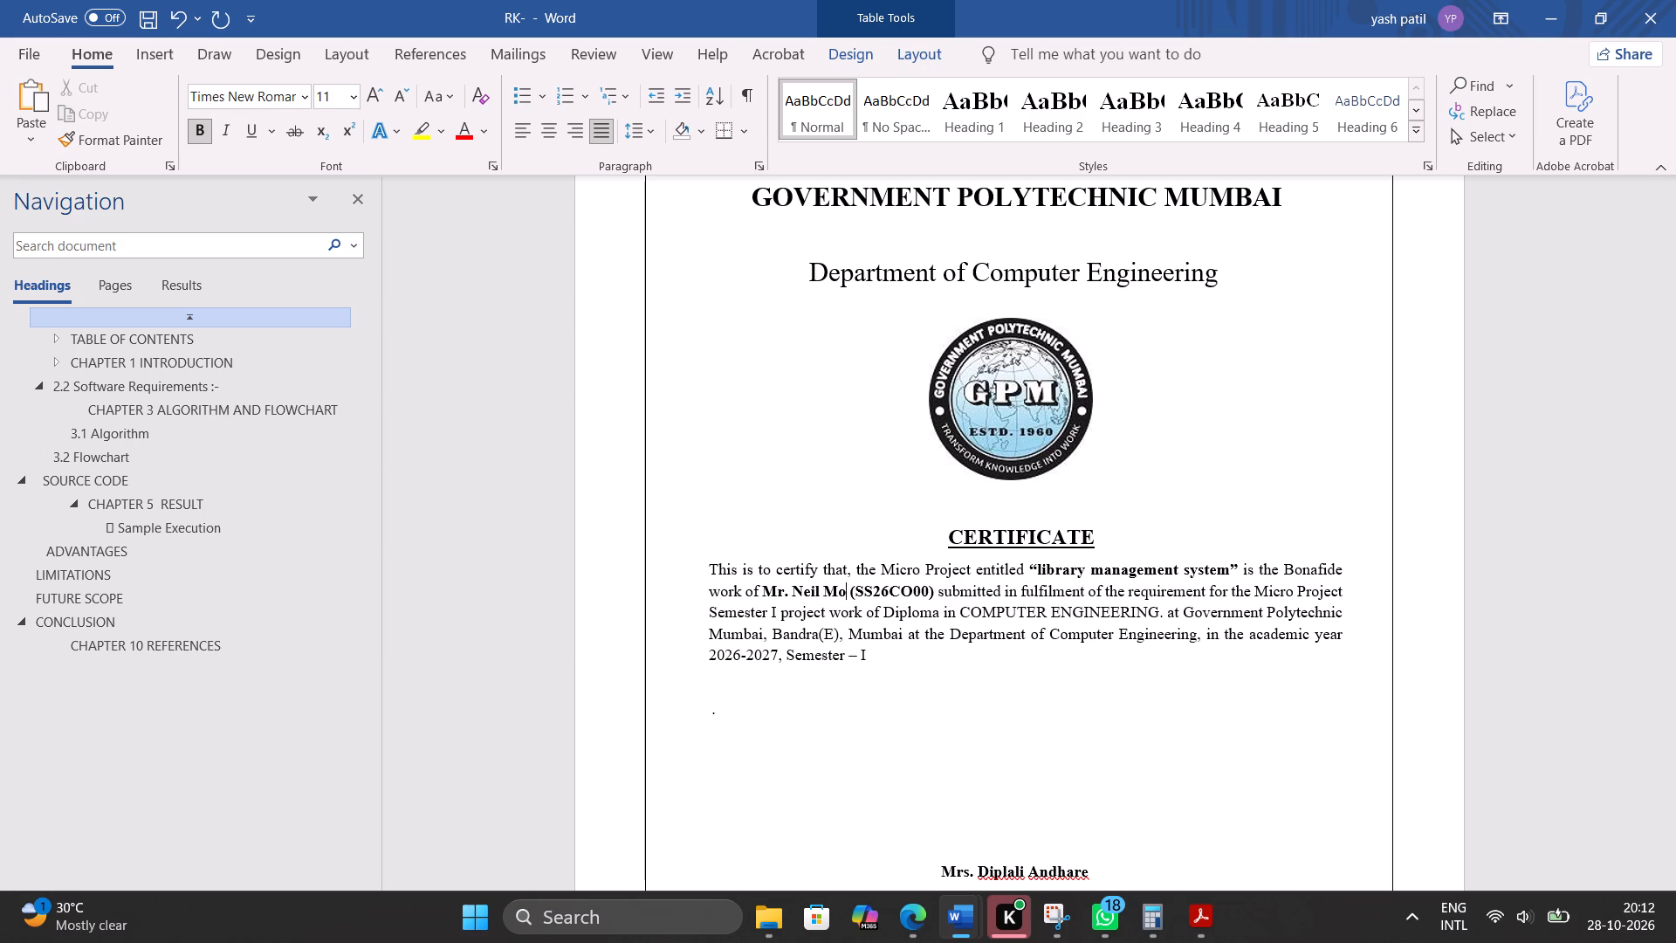
key(BackSpace)
key(BackSpace)
key(BackSpace)
key(BackSpace)
key(BackSpace)
key(BackSpace)
key(BackSpace)
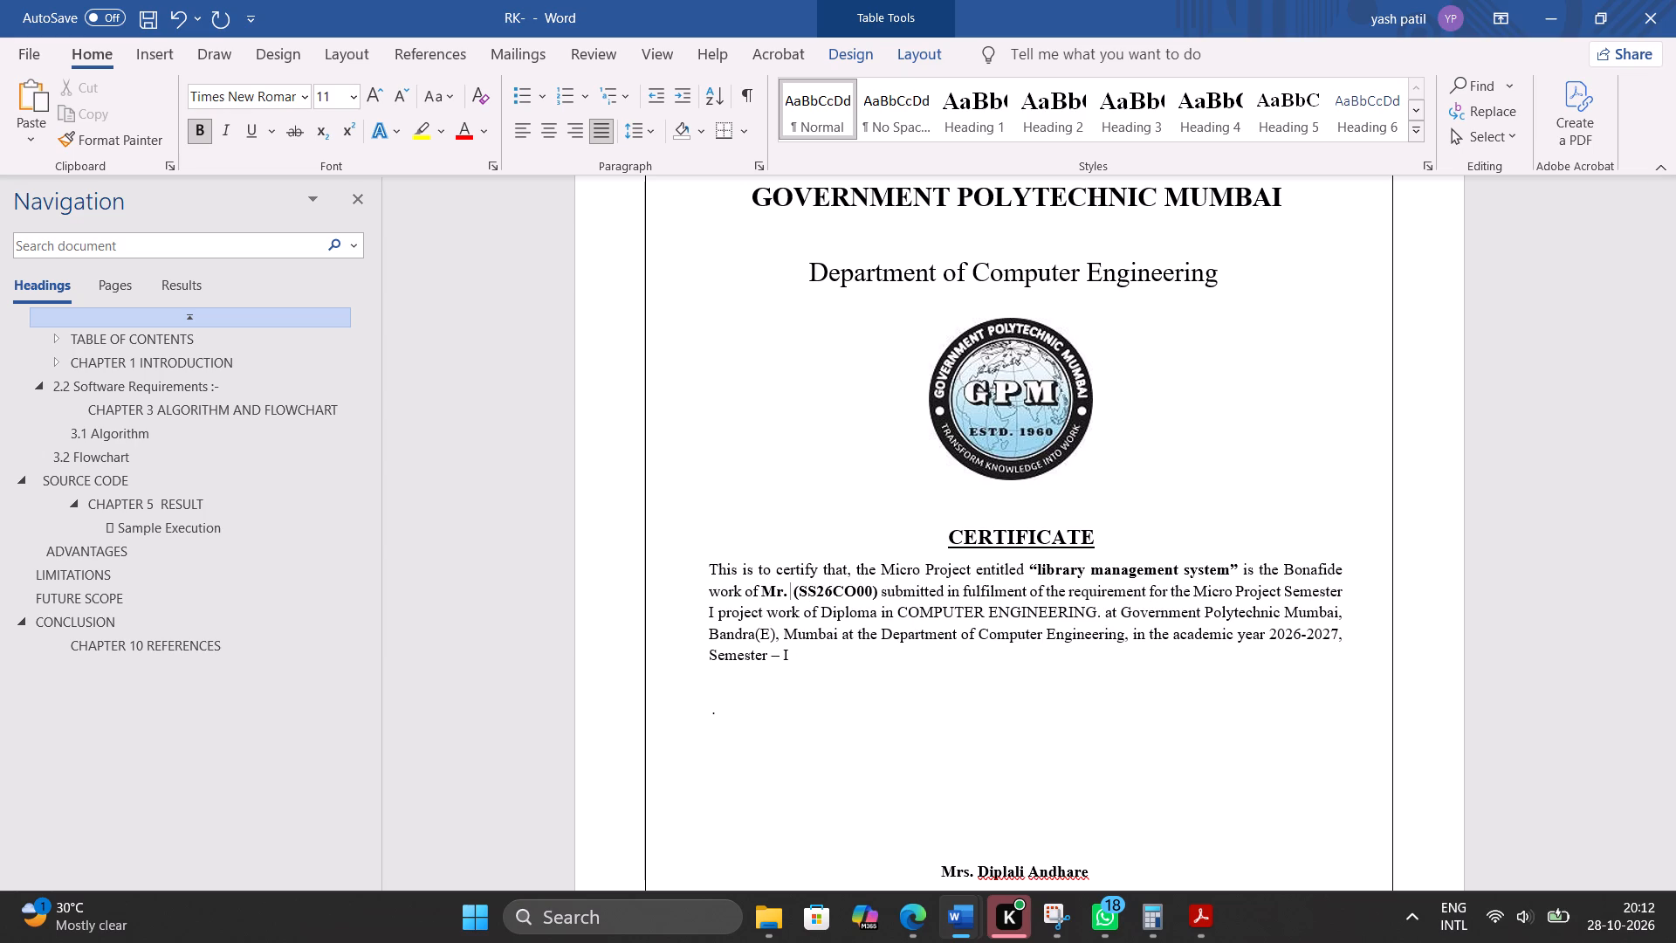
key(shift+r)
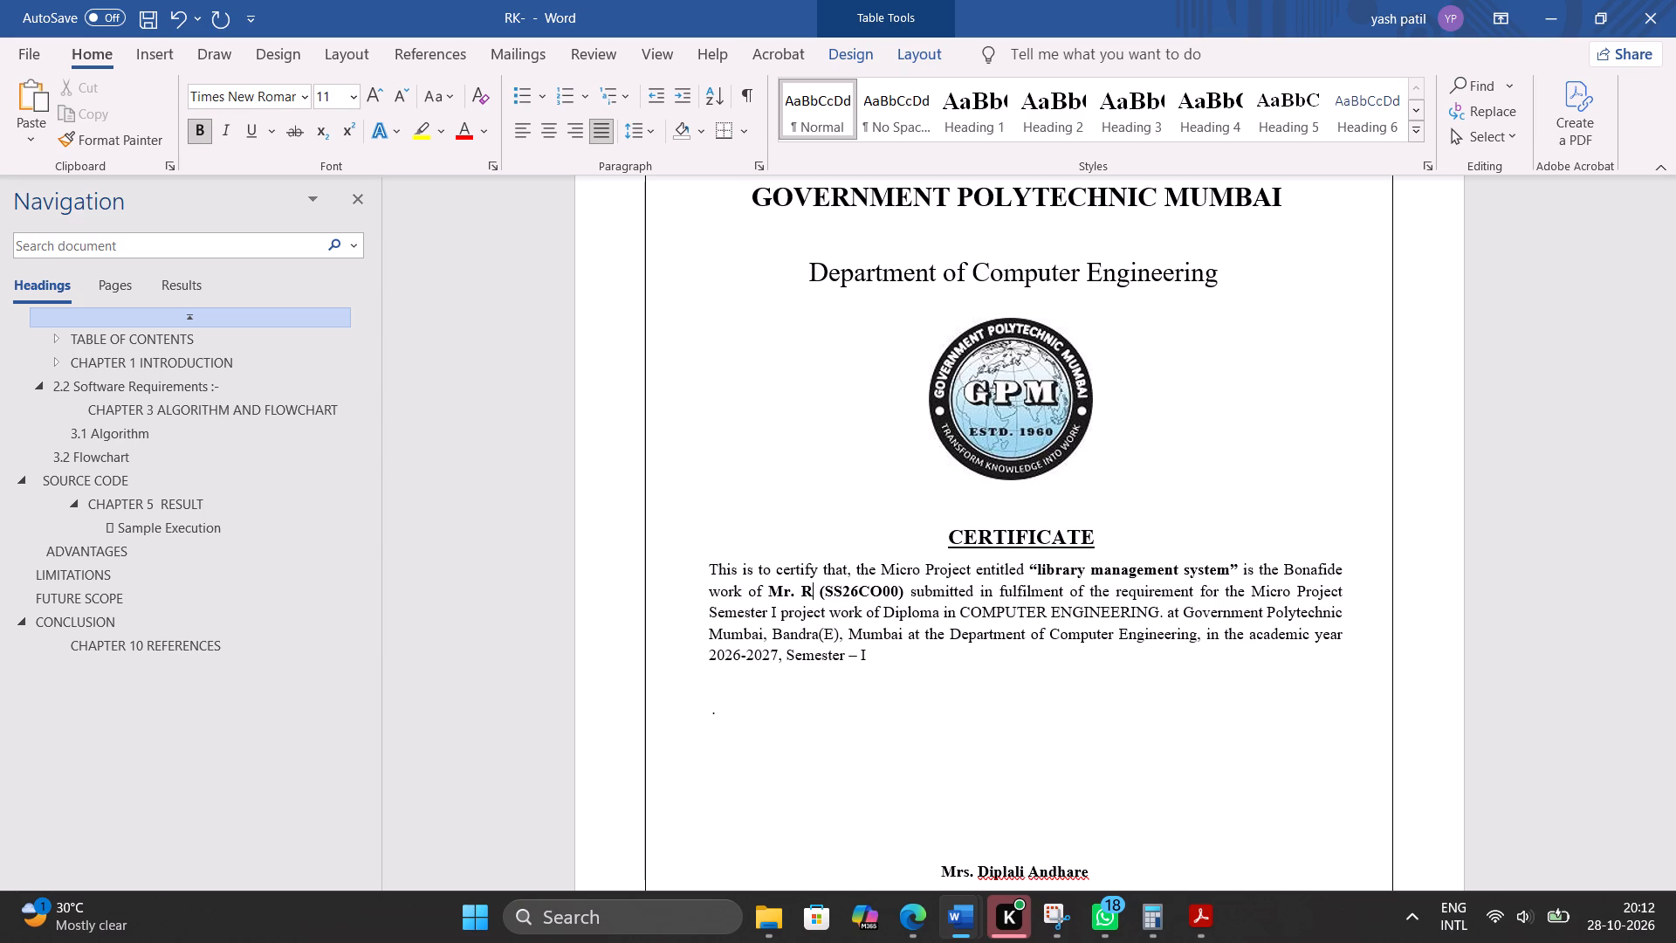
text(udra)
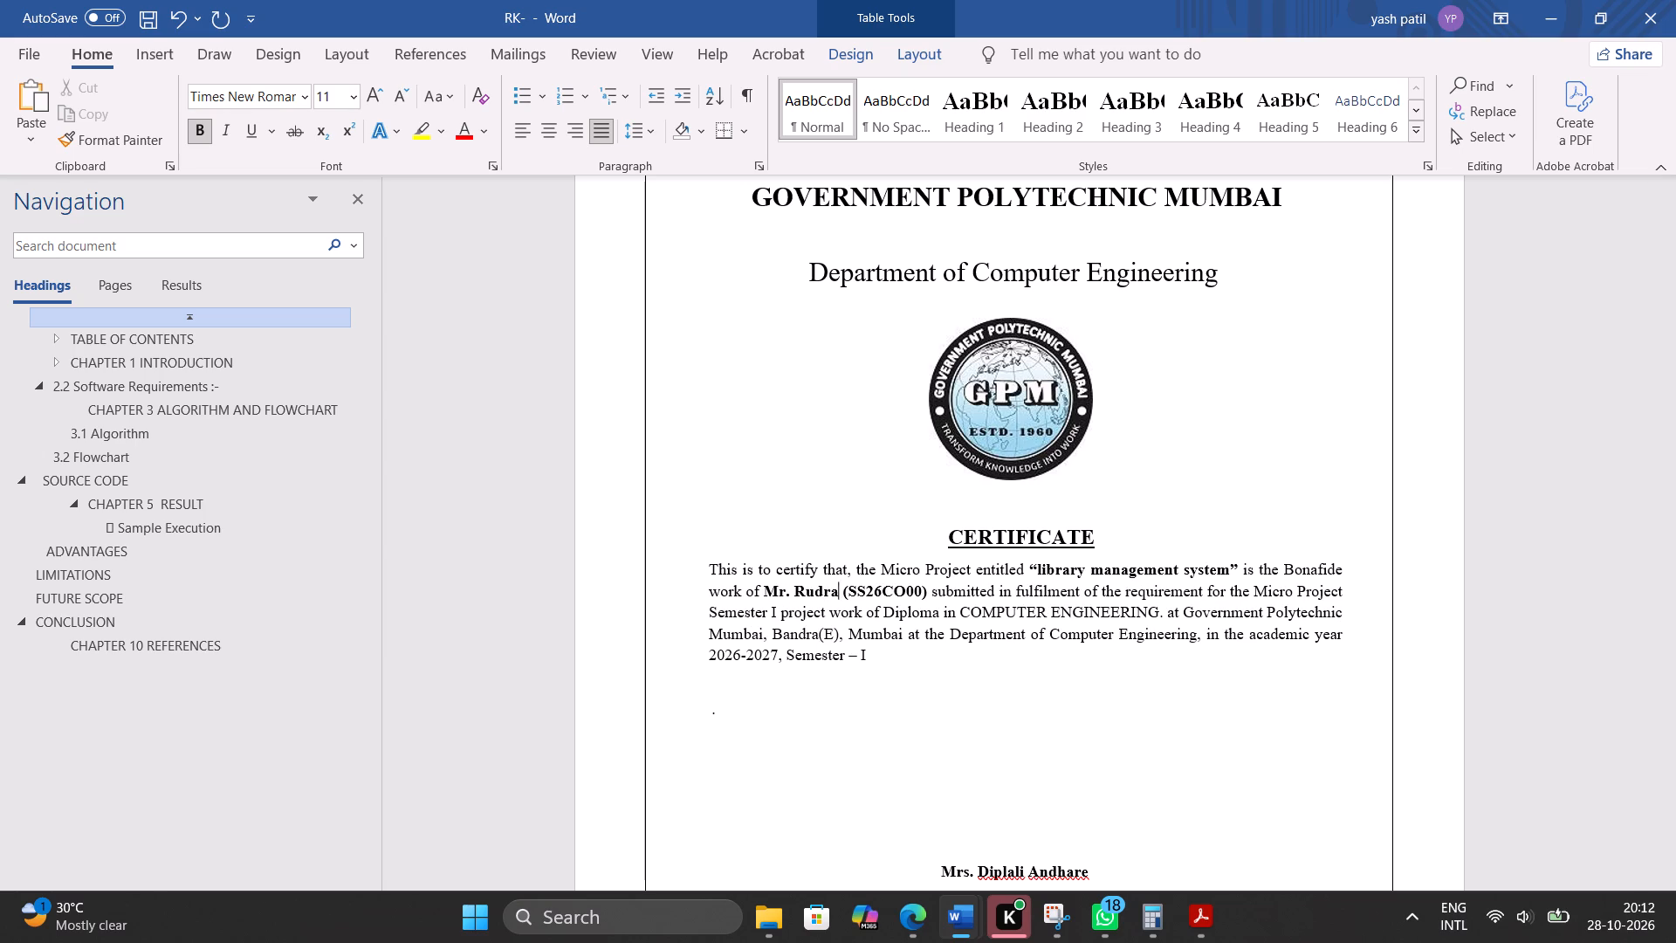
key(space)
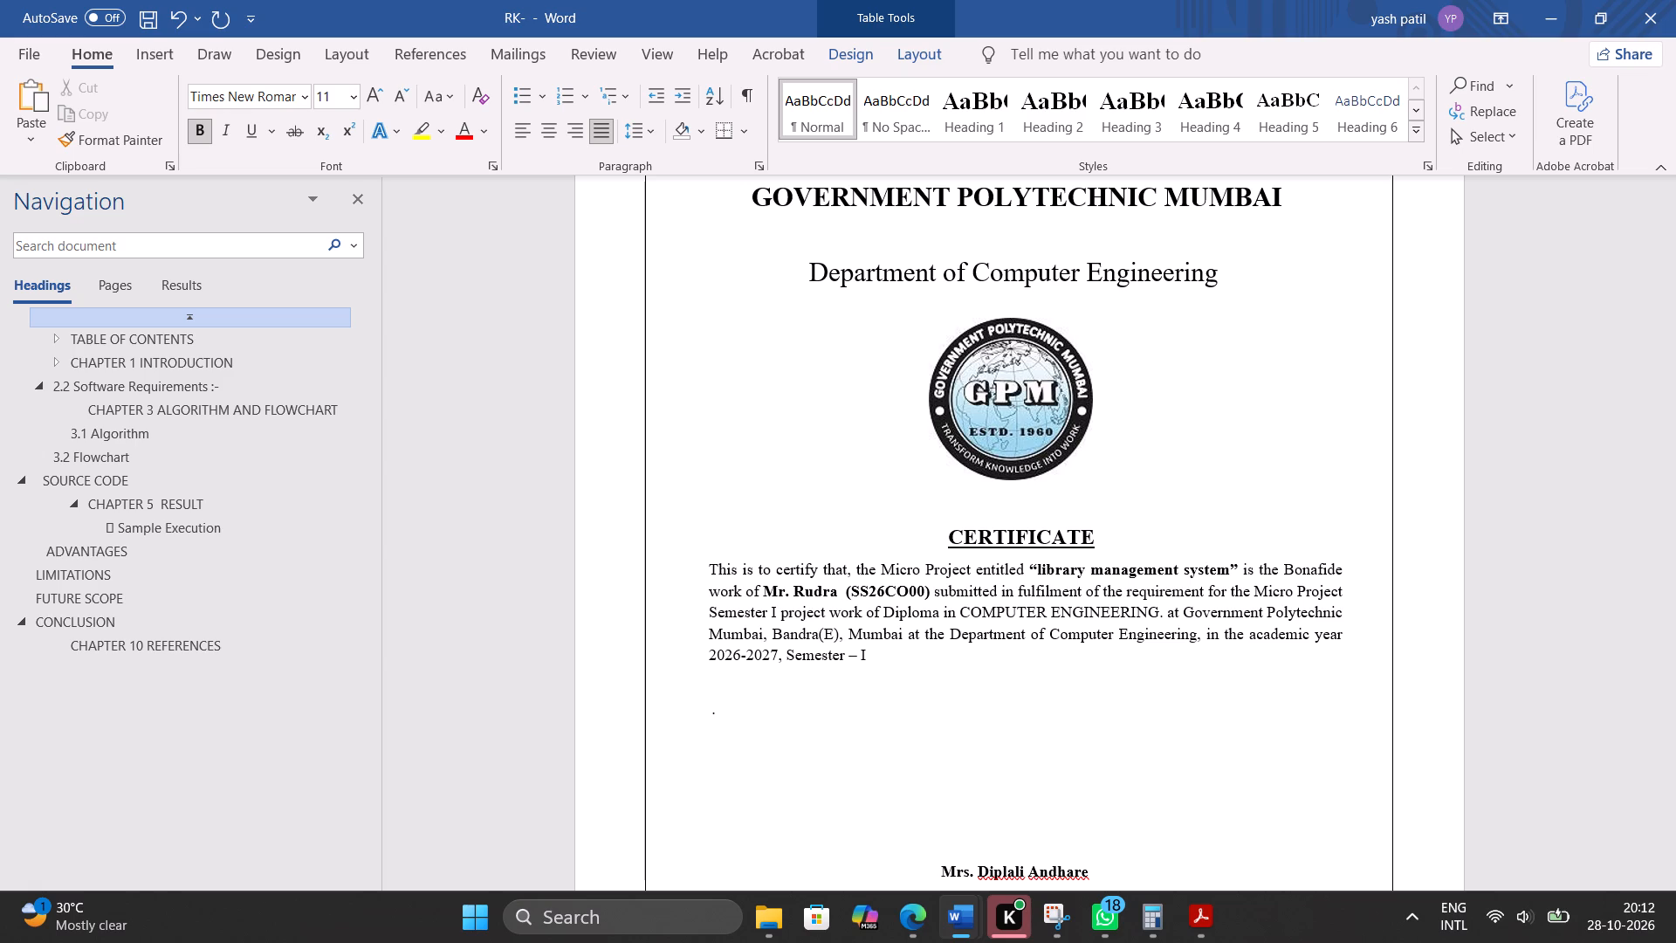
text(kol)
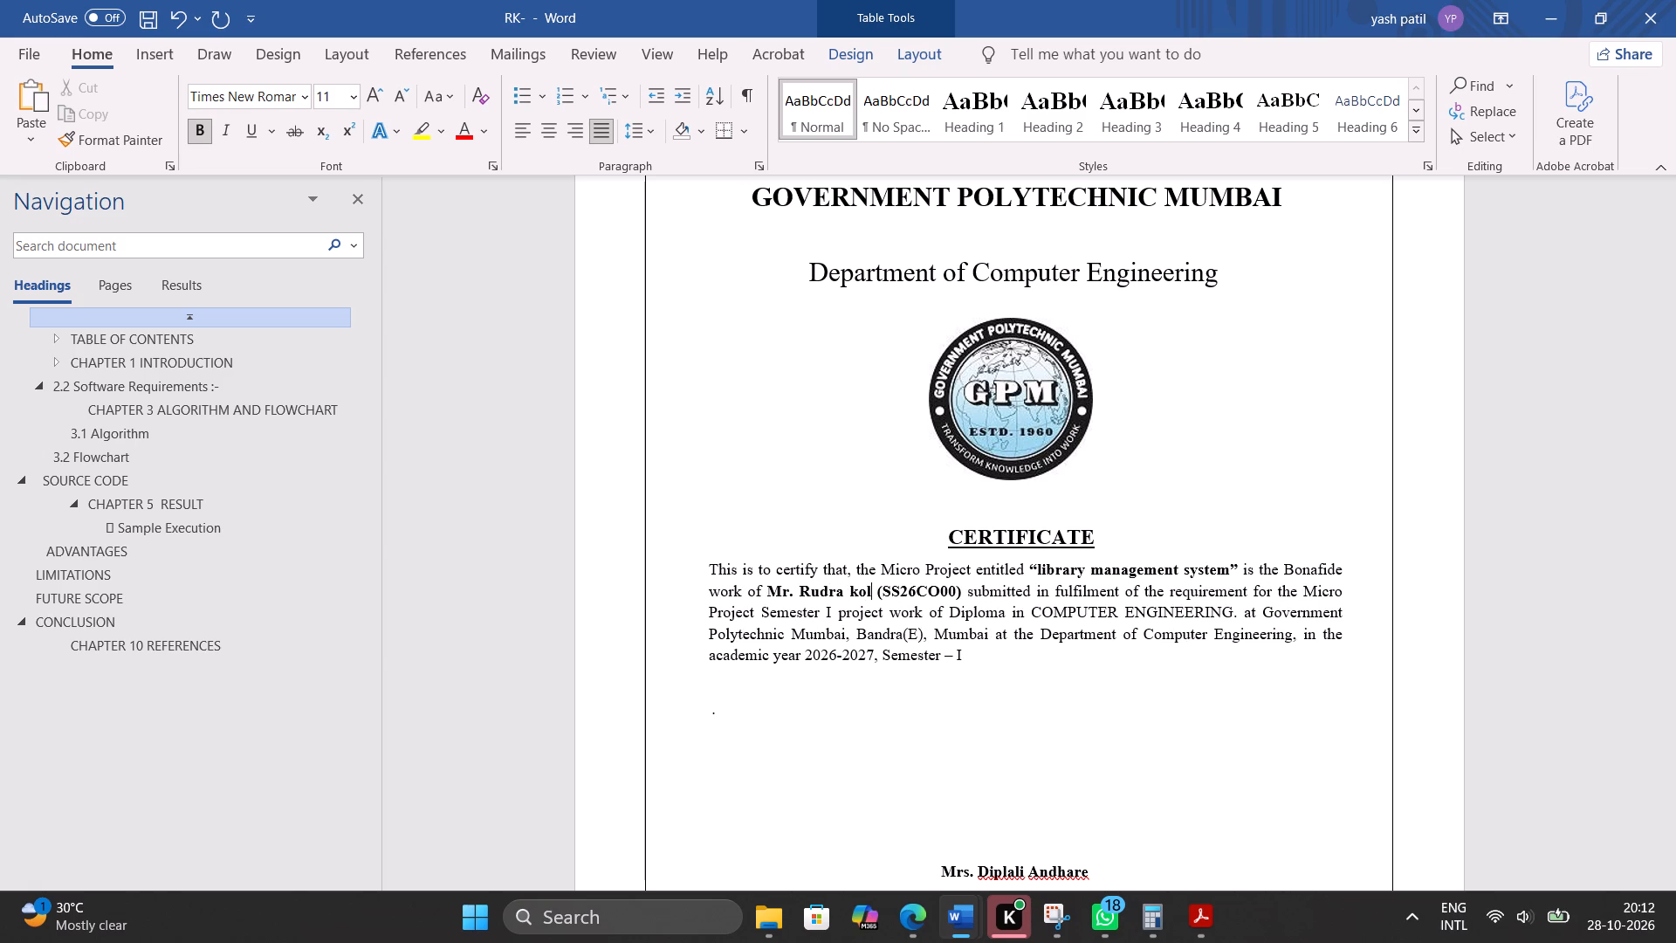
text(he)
Clear the supervisor's name above "Supervisor" on the certificate page and change the title to "Mr.".
scroll(869, 595, up, 1)
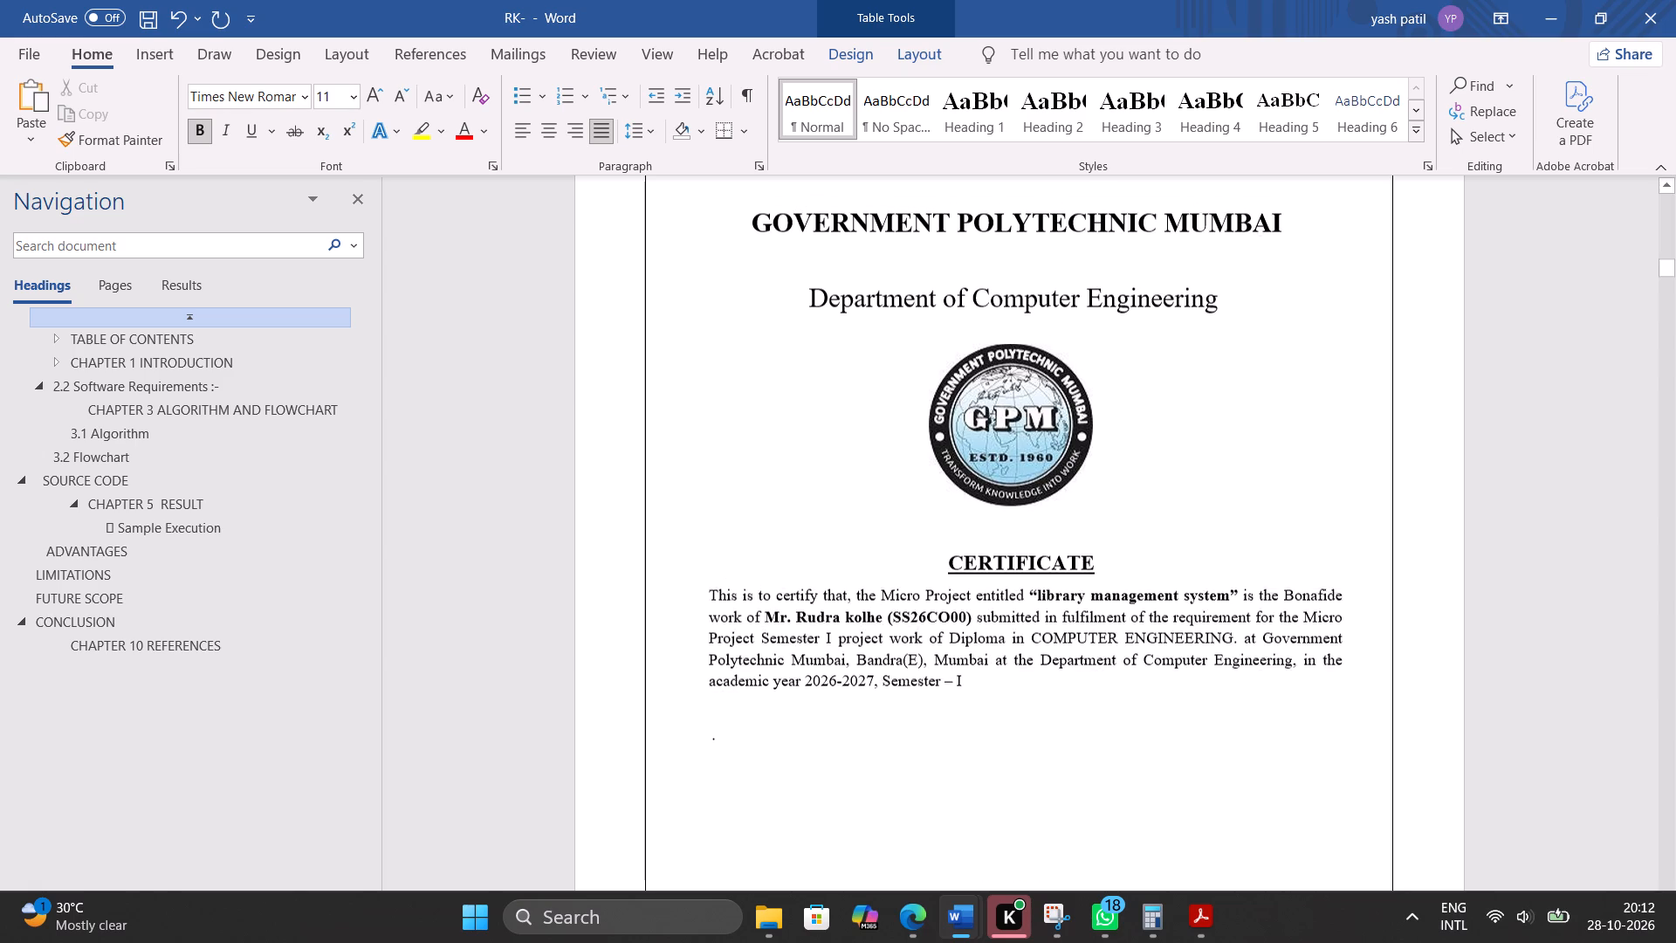
scroll(869, 595, up, 1)
scroll(869, 595, down, 9)
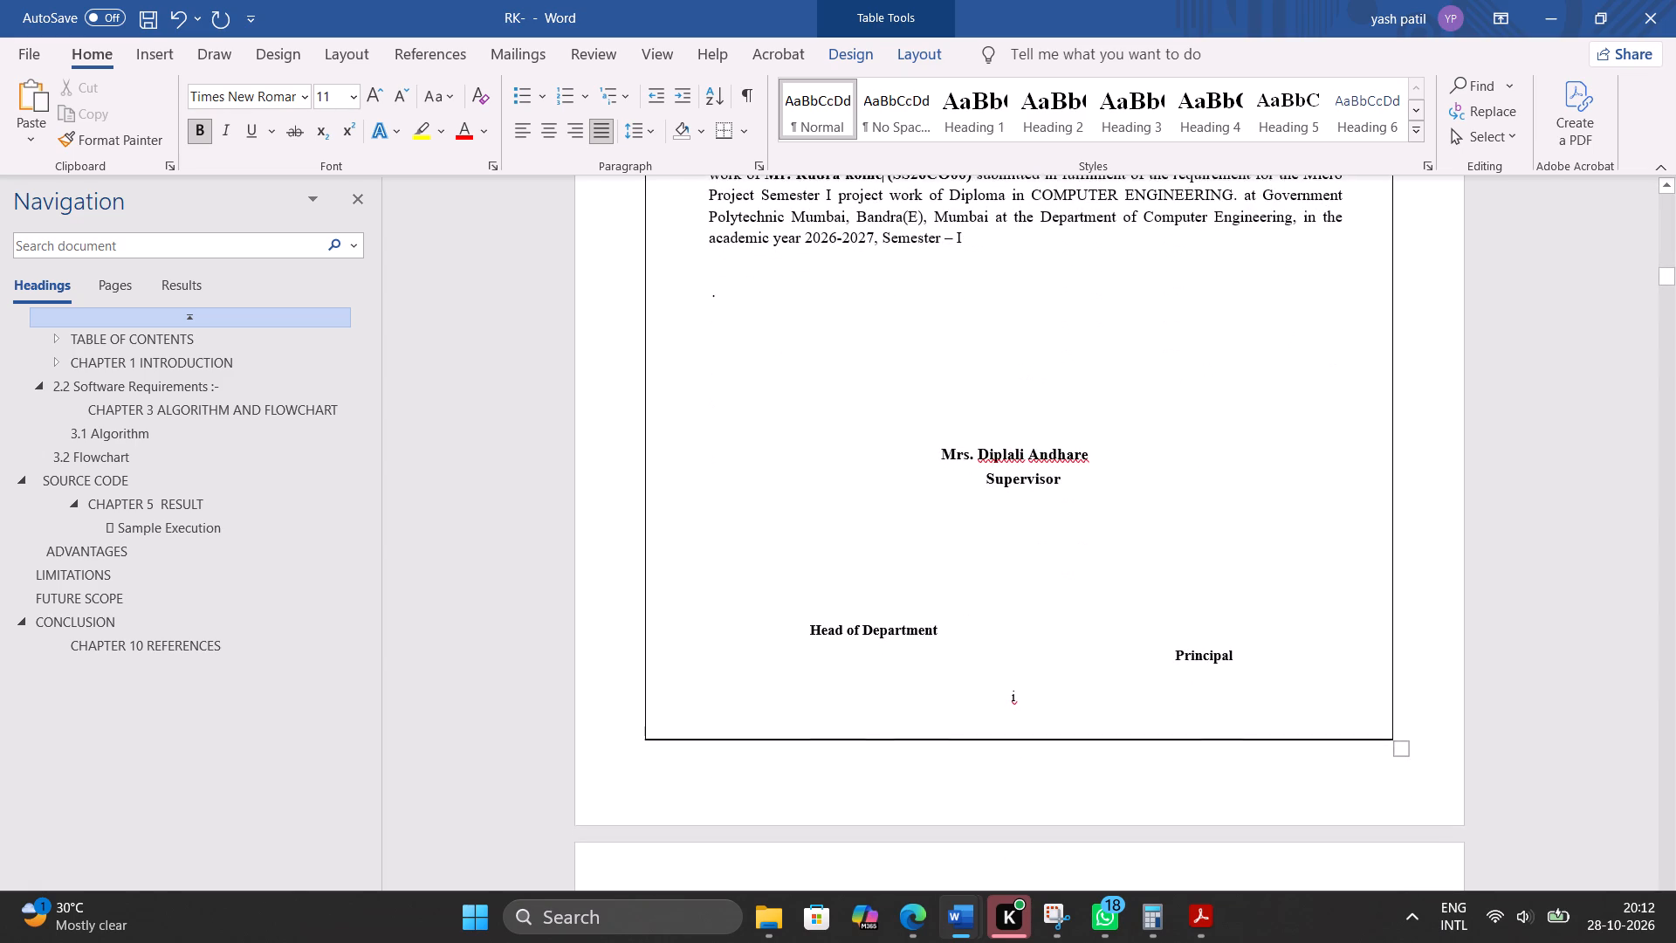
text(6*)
click(1098, 480)
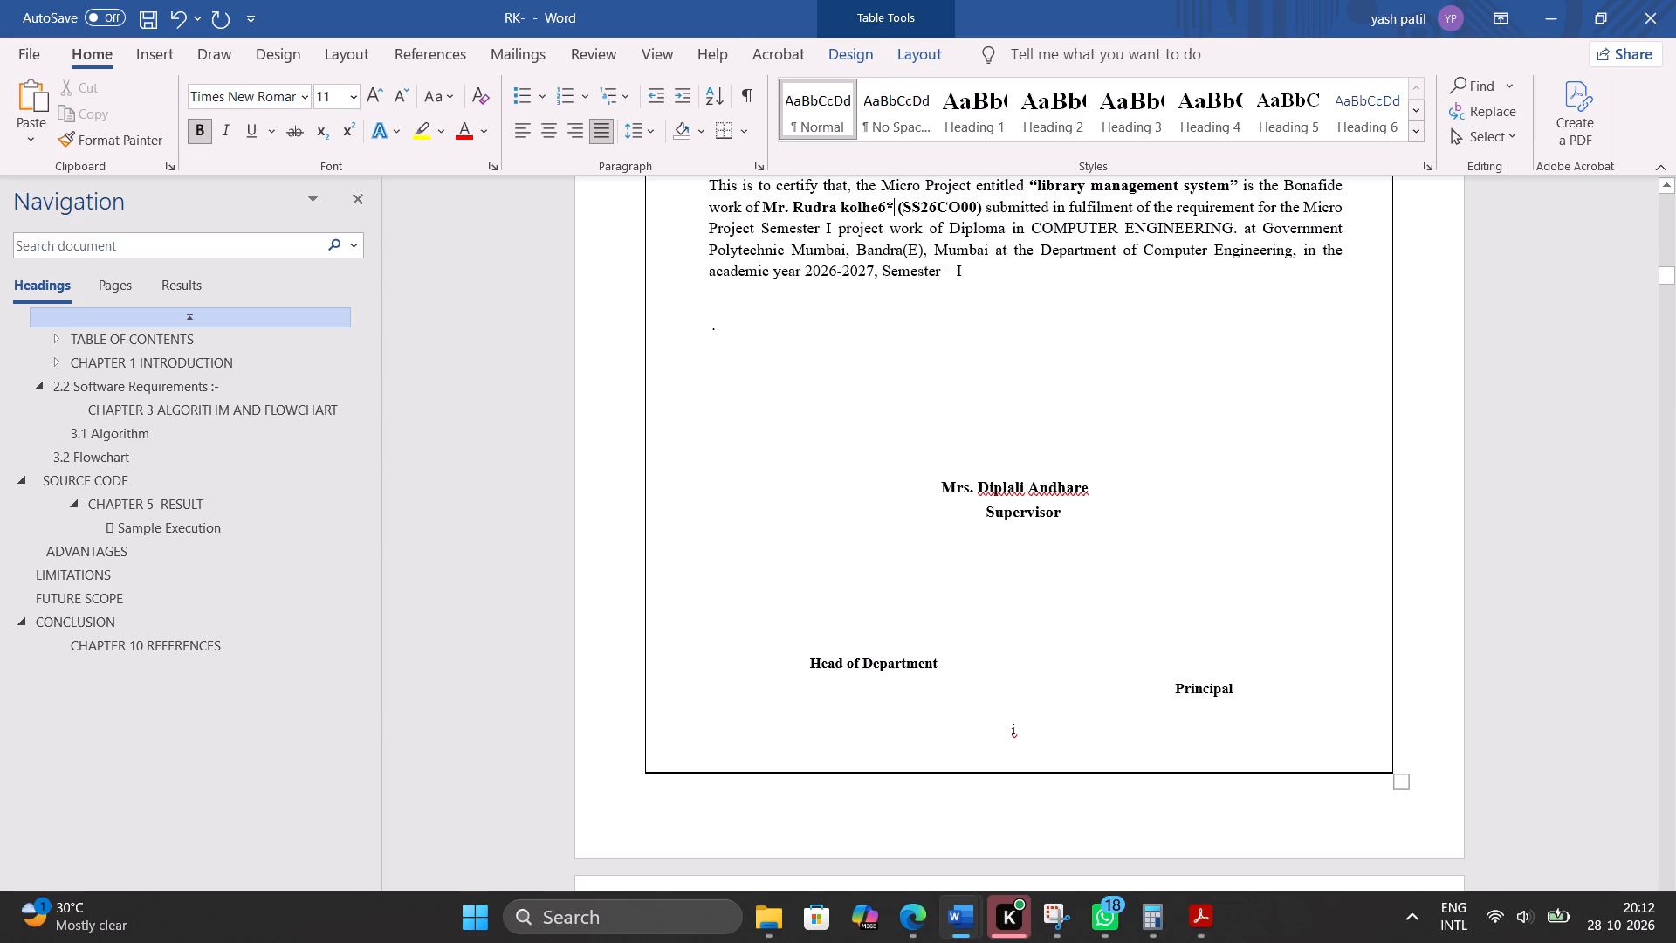
key(BackSpace)
key(BackSpace)
key(BackSpace)
key(BackSpace)
key(BackSpace)
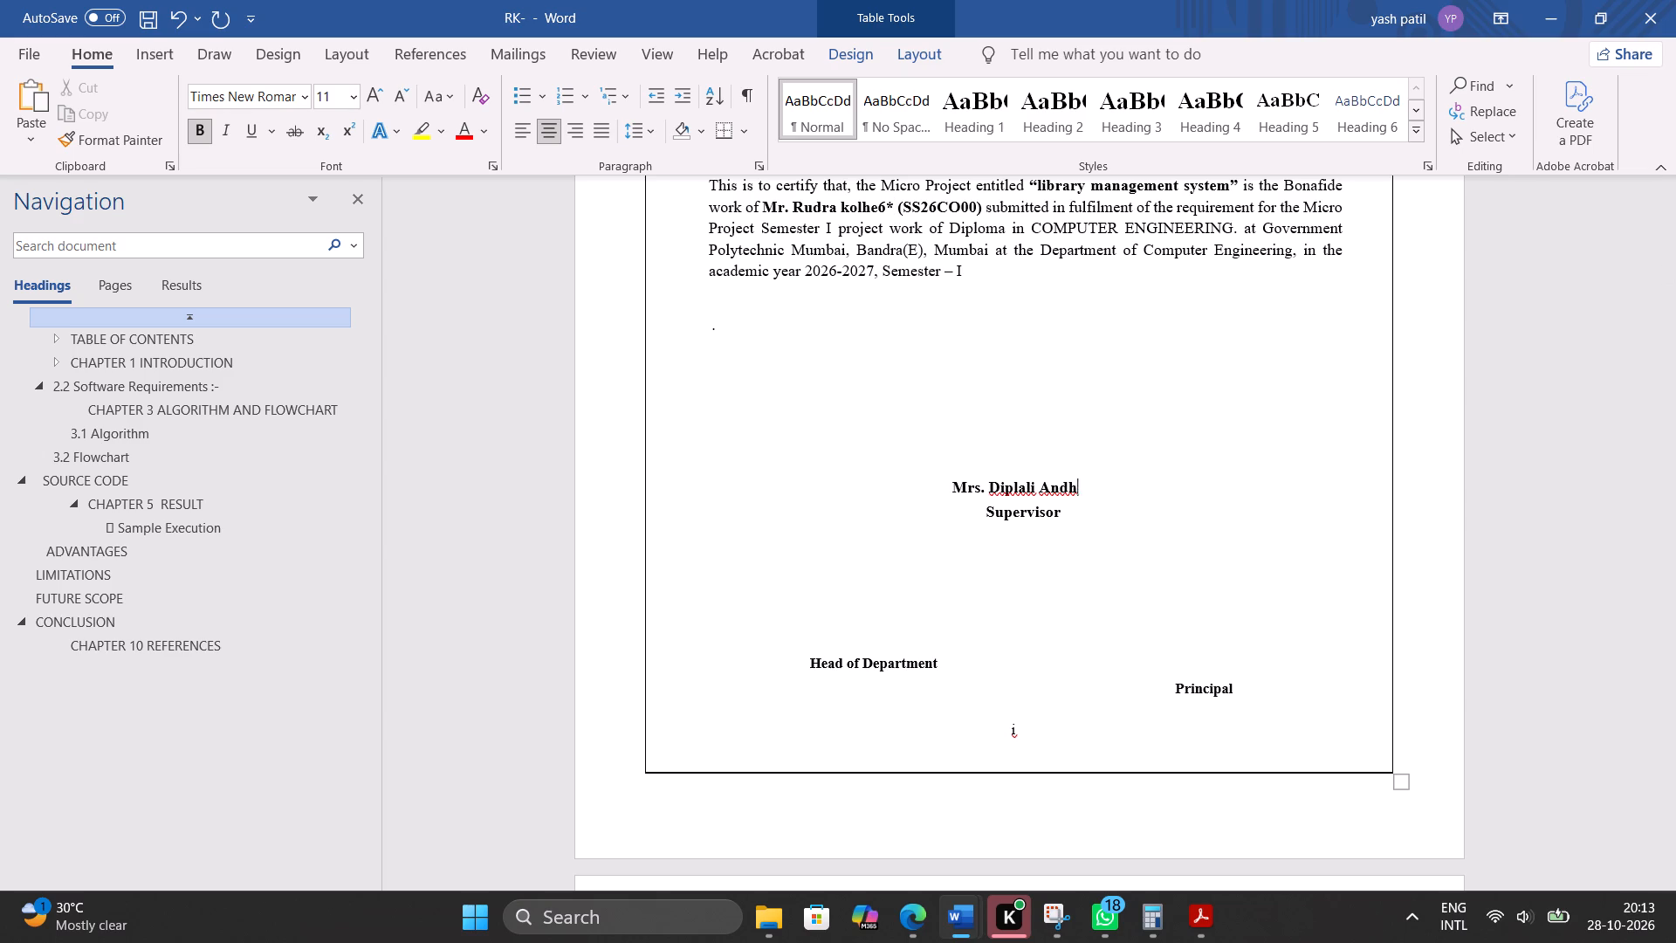
key(BackSpace)
key(BackSpace)
key(BackSpace)
key(BackSpace)
key(BackSpace)
key(BackSpace)
key(BackSpace)
key(BackSpace)
key(BackSpace)
key(BackSpace)
key(BackSpace)
key(BackSpace)
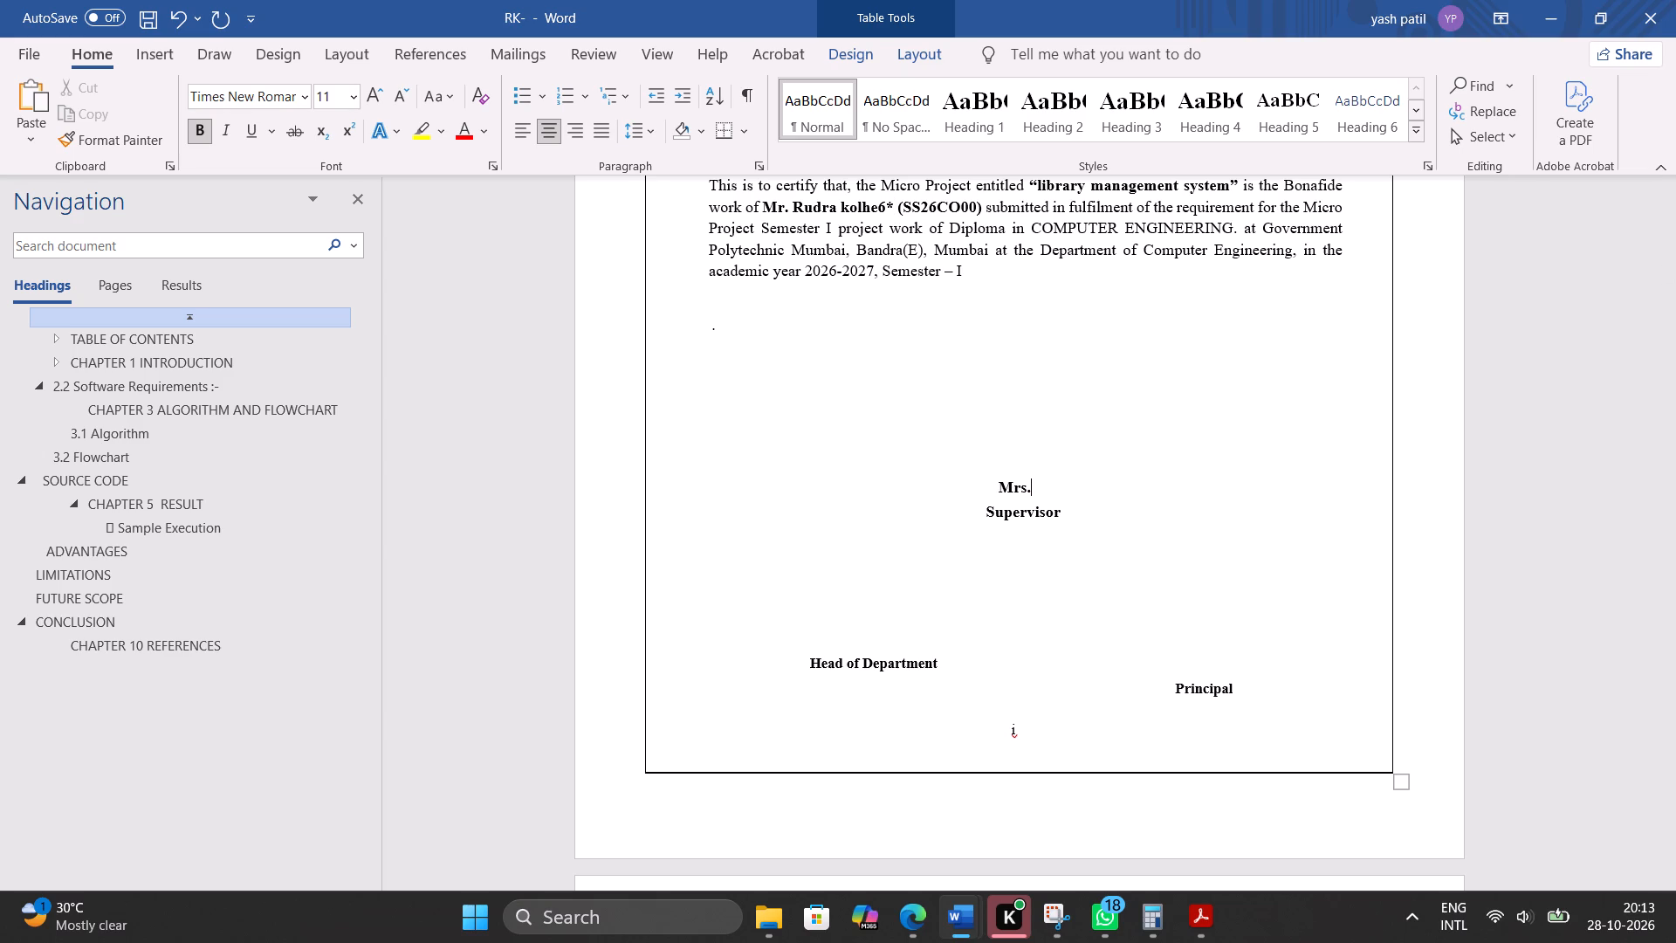
key(BackSpace)
key(BackSpace)
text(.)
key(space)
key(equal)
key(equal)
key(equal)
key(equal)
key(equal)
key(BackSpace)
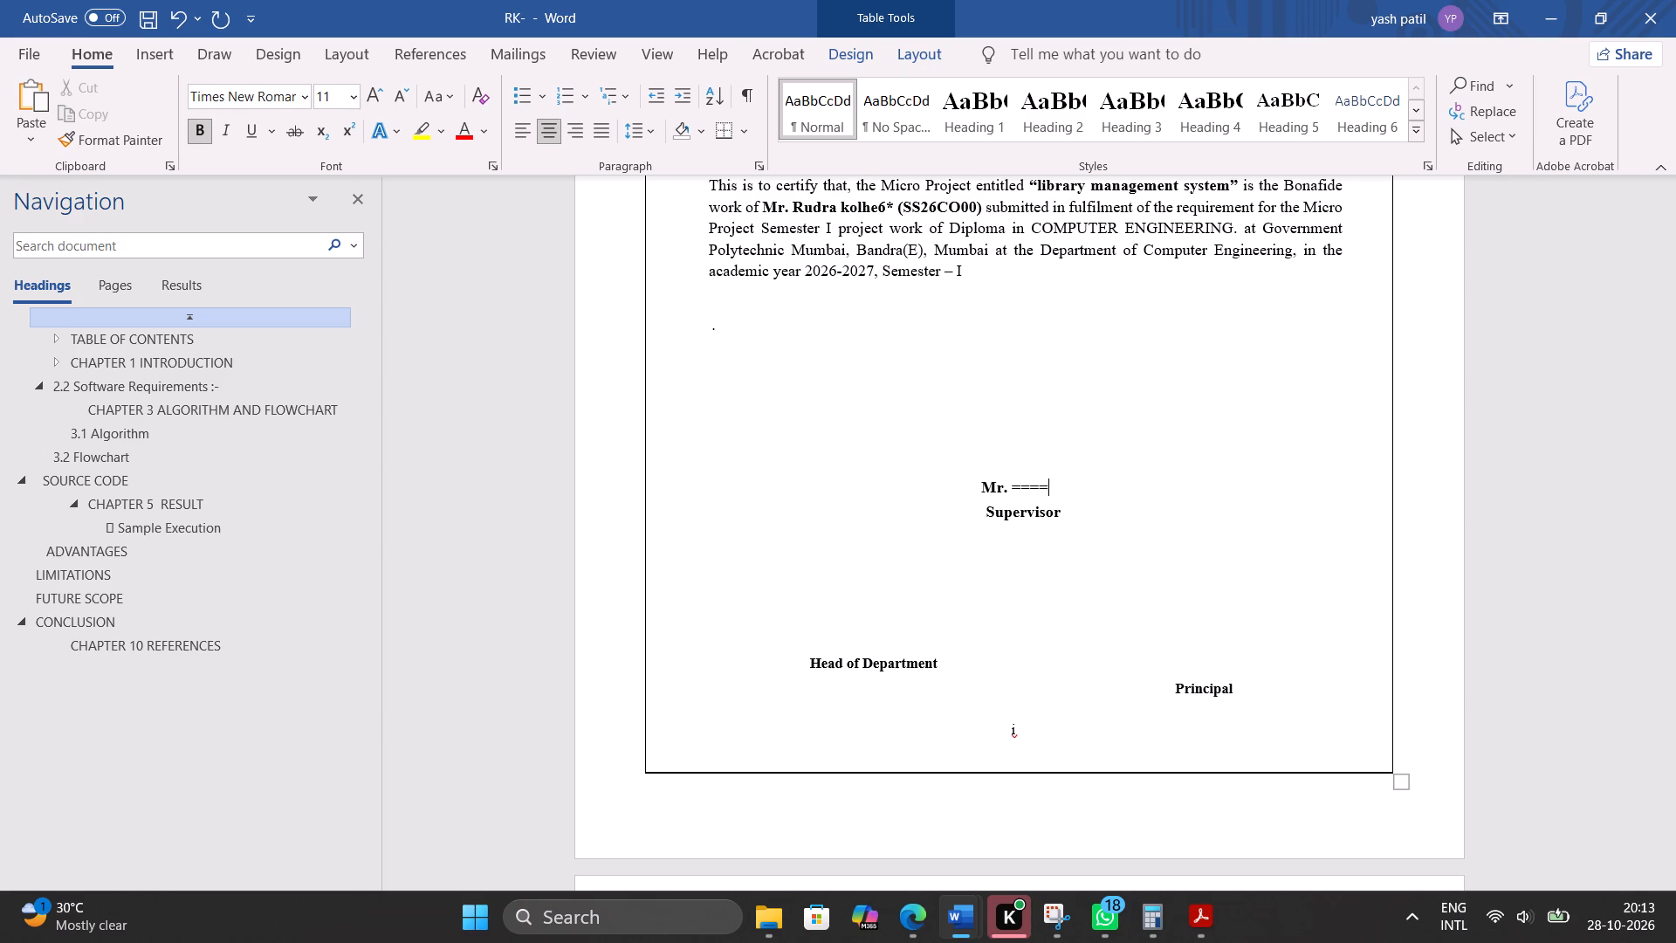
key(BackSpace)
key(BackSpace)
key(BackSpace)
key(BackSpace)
Enter the new supervisor's name after "Mr." on the certificate page, with its spelling corrected.
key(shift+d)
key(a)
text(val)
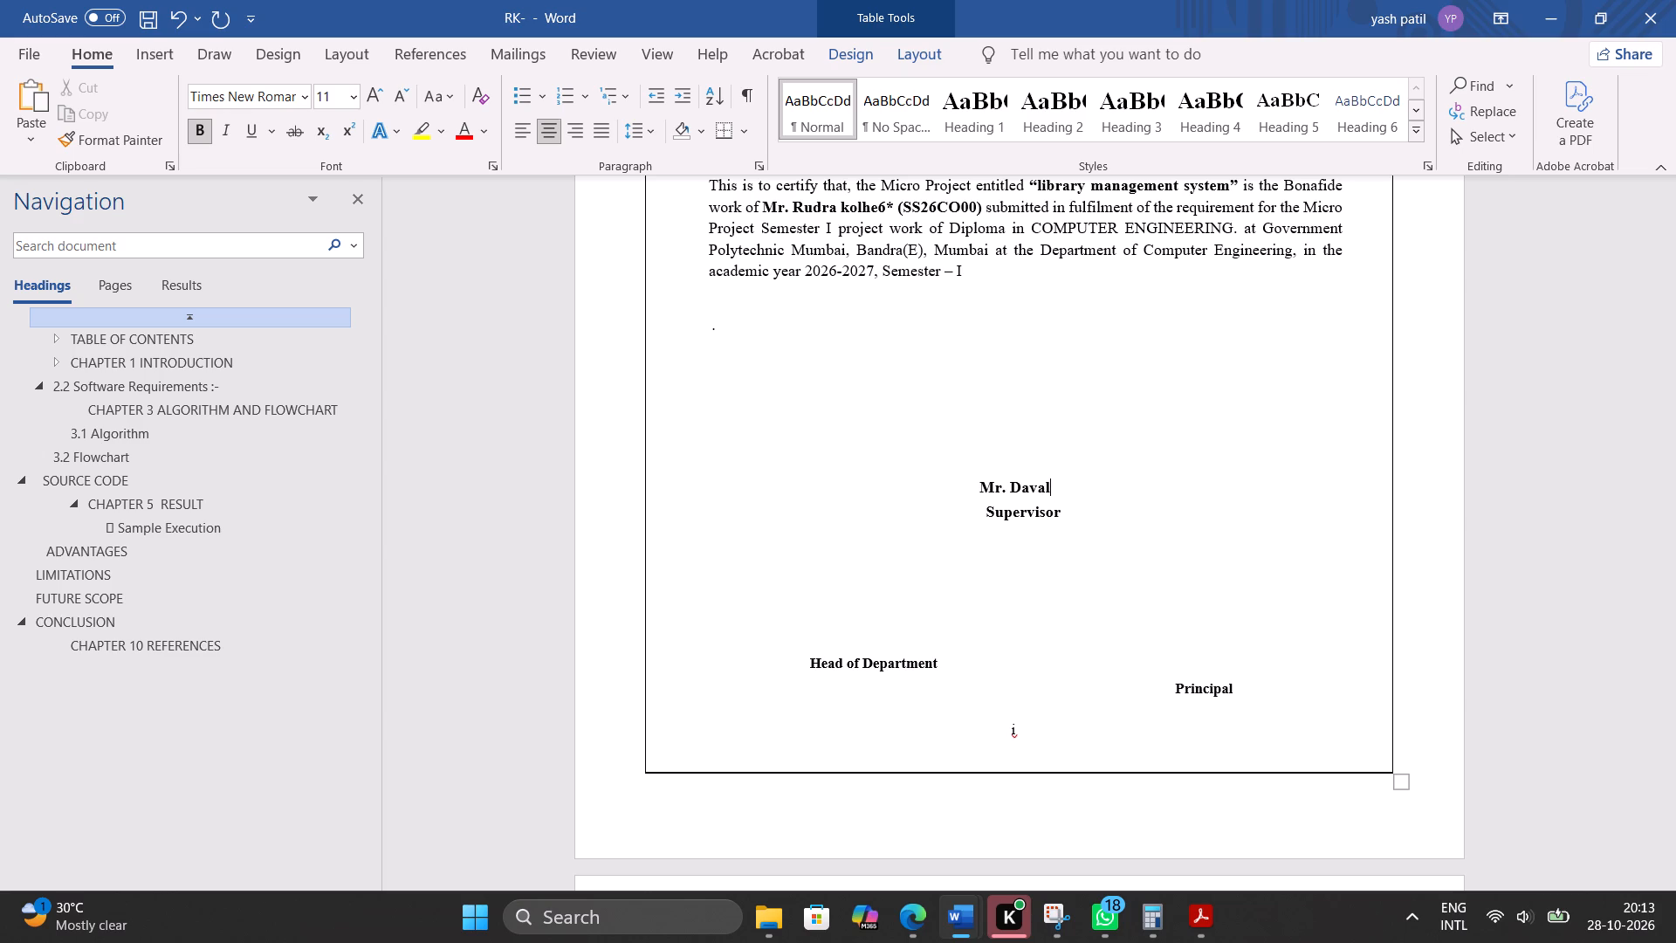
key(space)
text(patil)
click(1005, 485)
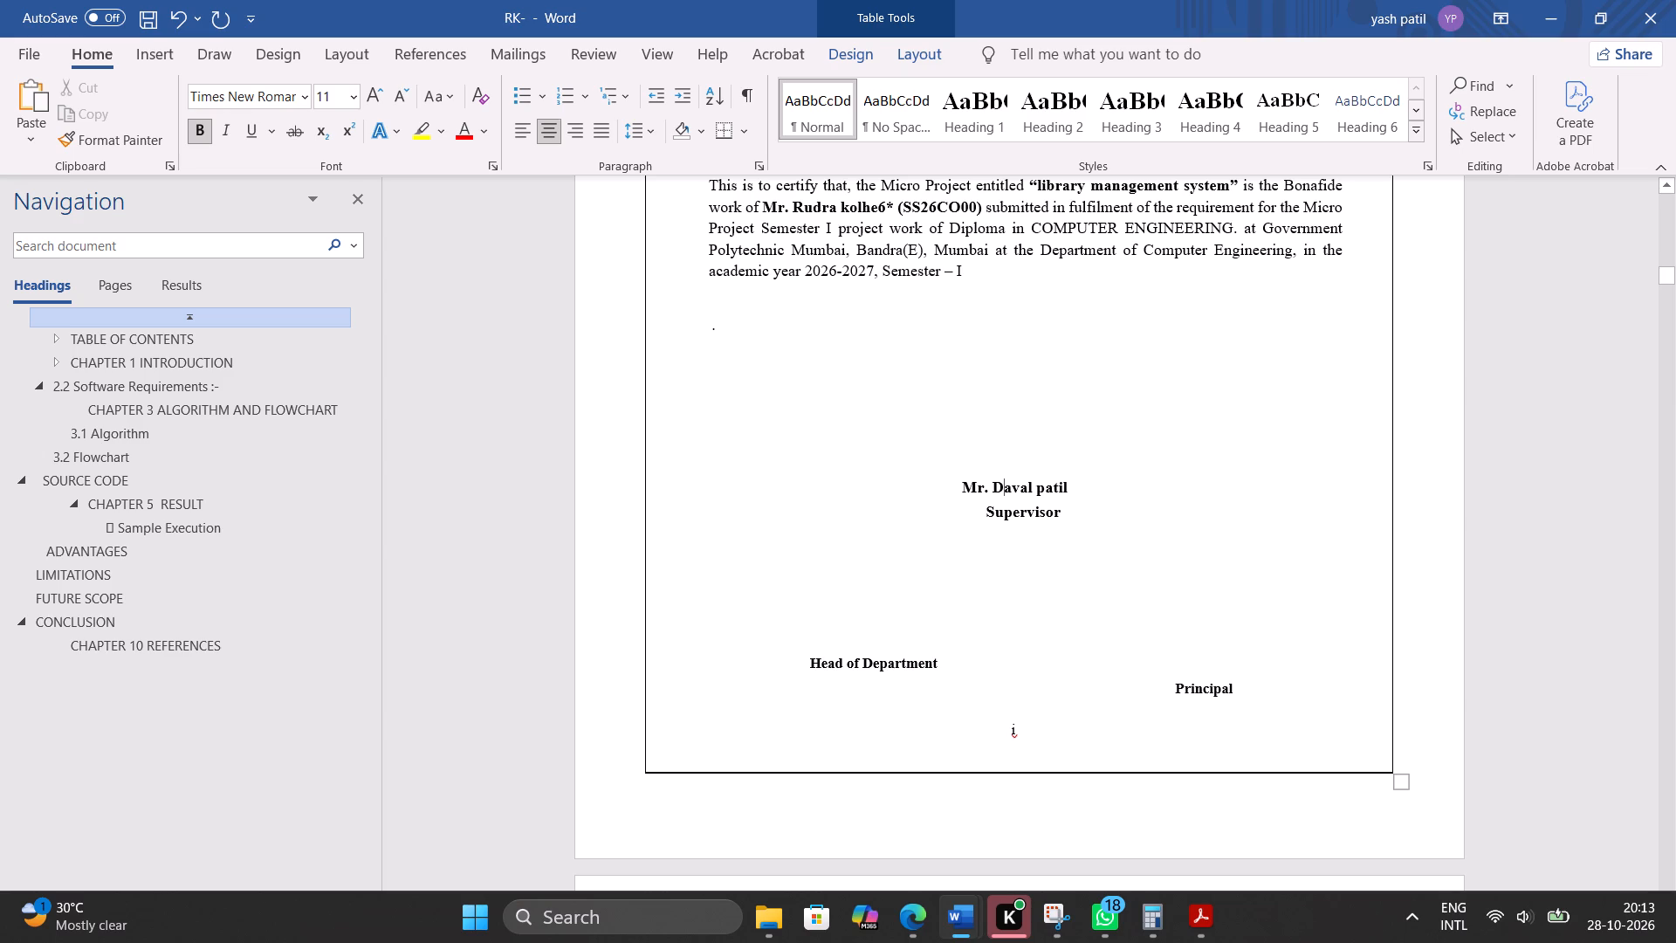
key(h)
Replace the enrollment number under "Signature" on the Declaration page with the new student's number.
scroll(1216, 520, down, 3)
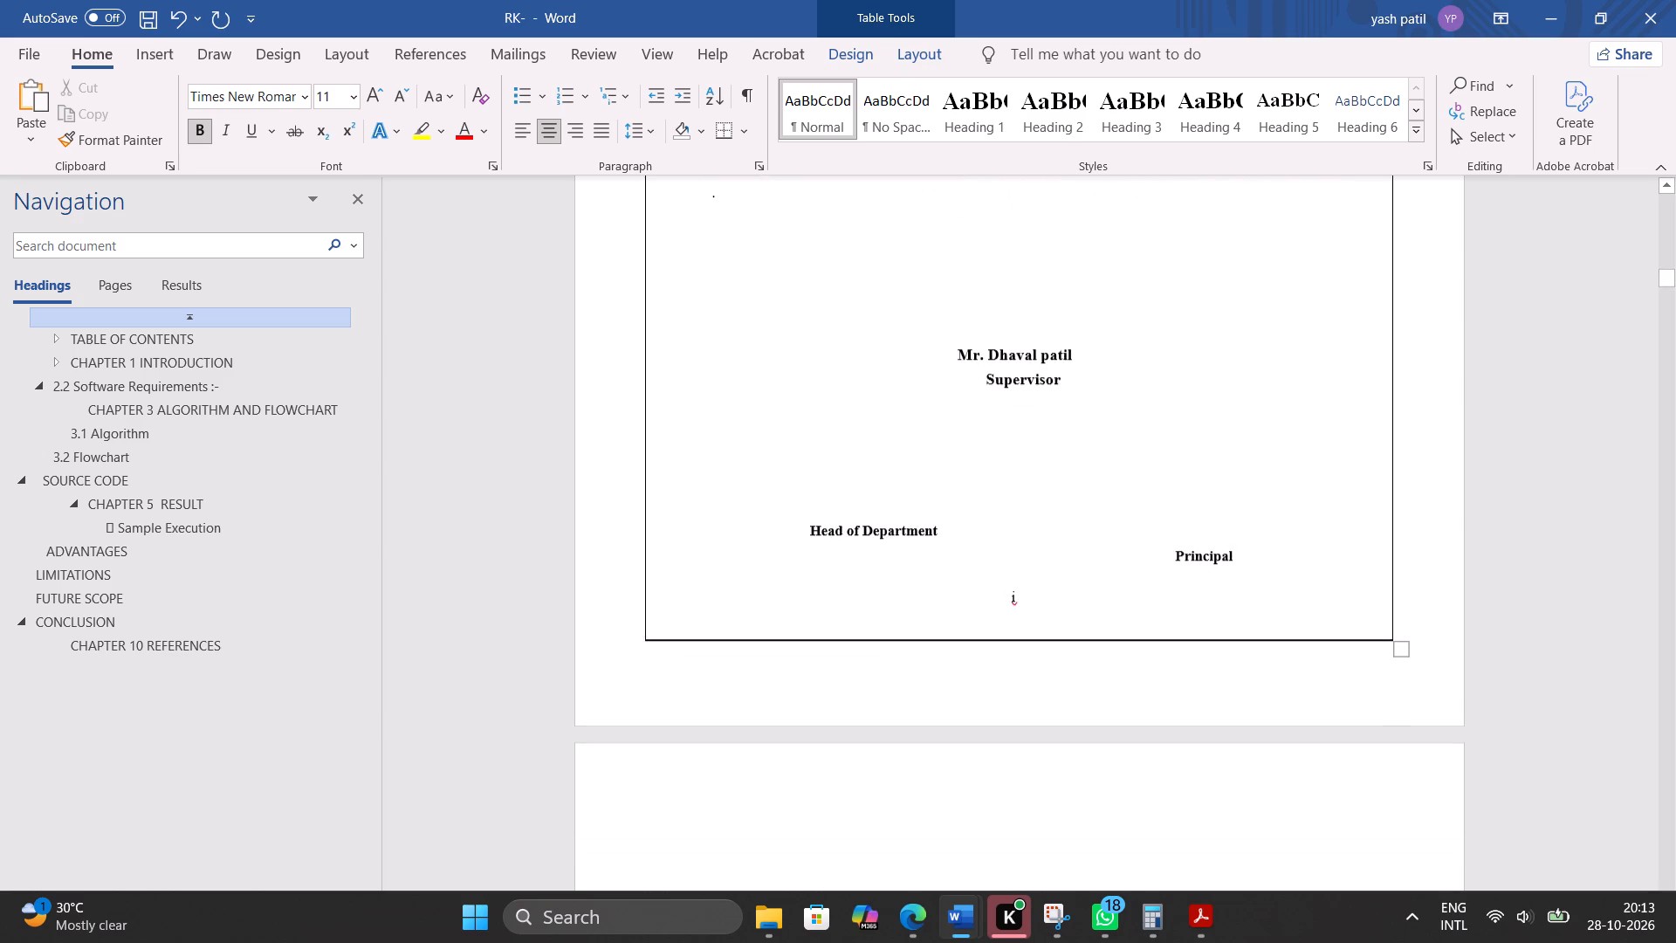
scroll(1216, 520, down, 8)
scroll(1216, 520, down, 16)
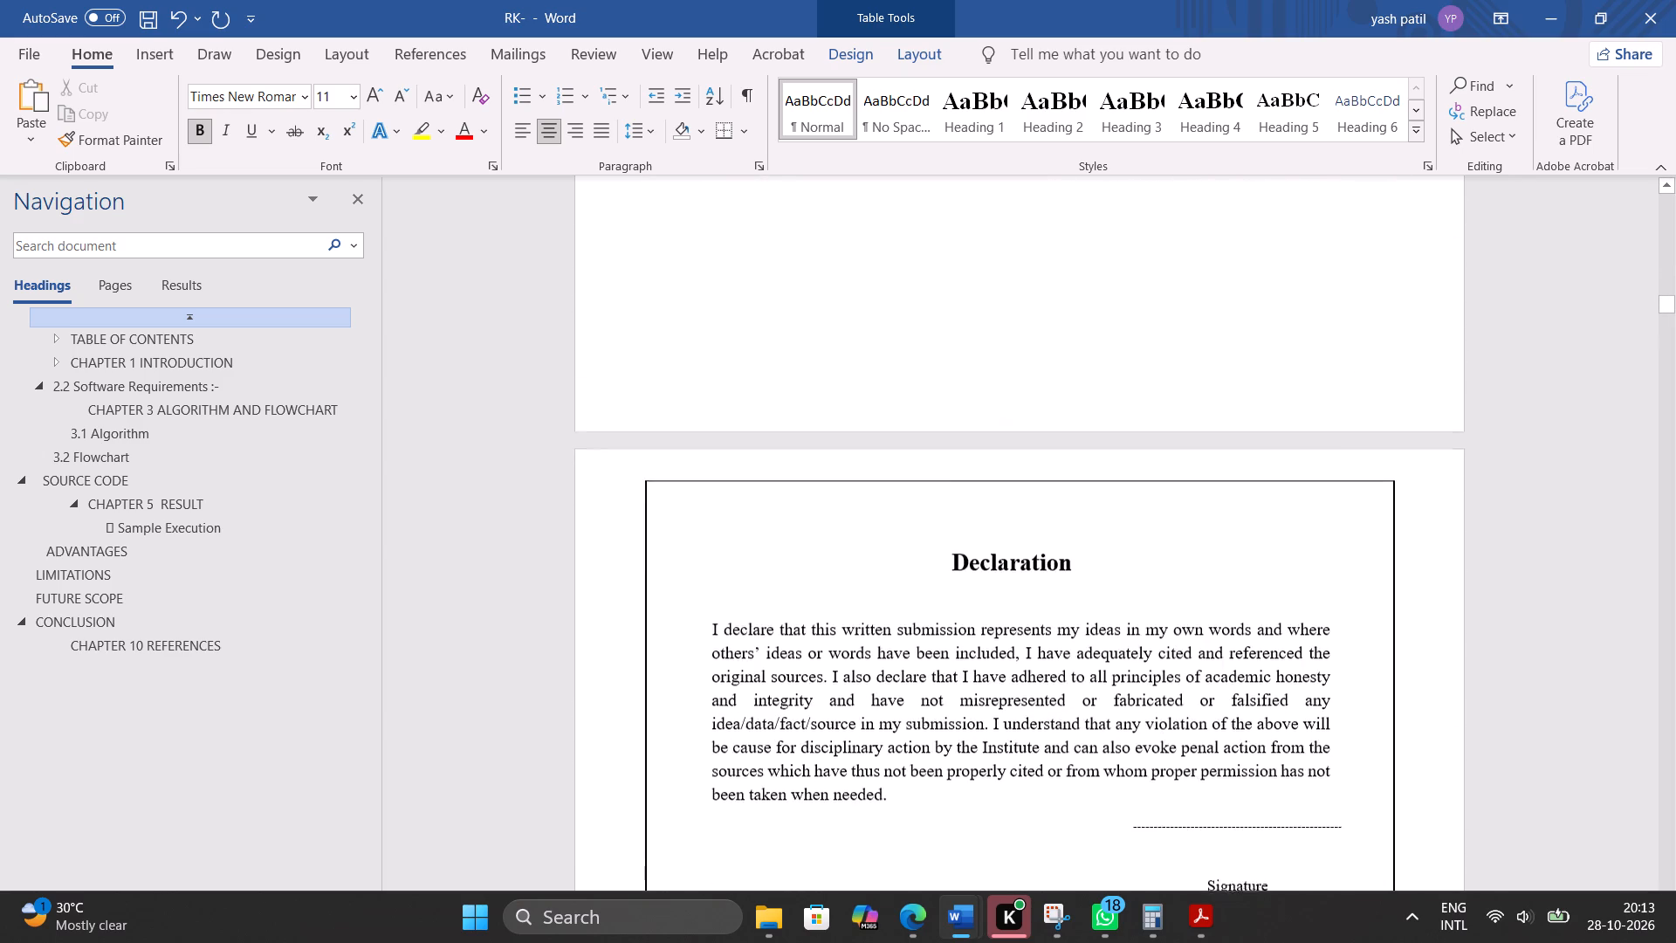
scroll(1216, 520, down, 7)
scroll(1216, 520, up, 2)
scroll(1216, 520, down, 11)
scroll(1216, 520, up, 9)
scroll(1216, 520, down, 1)
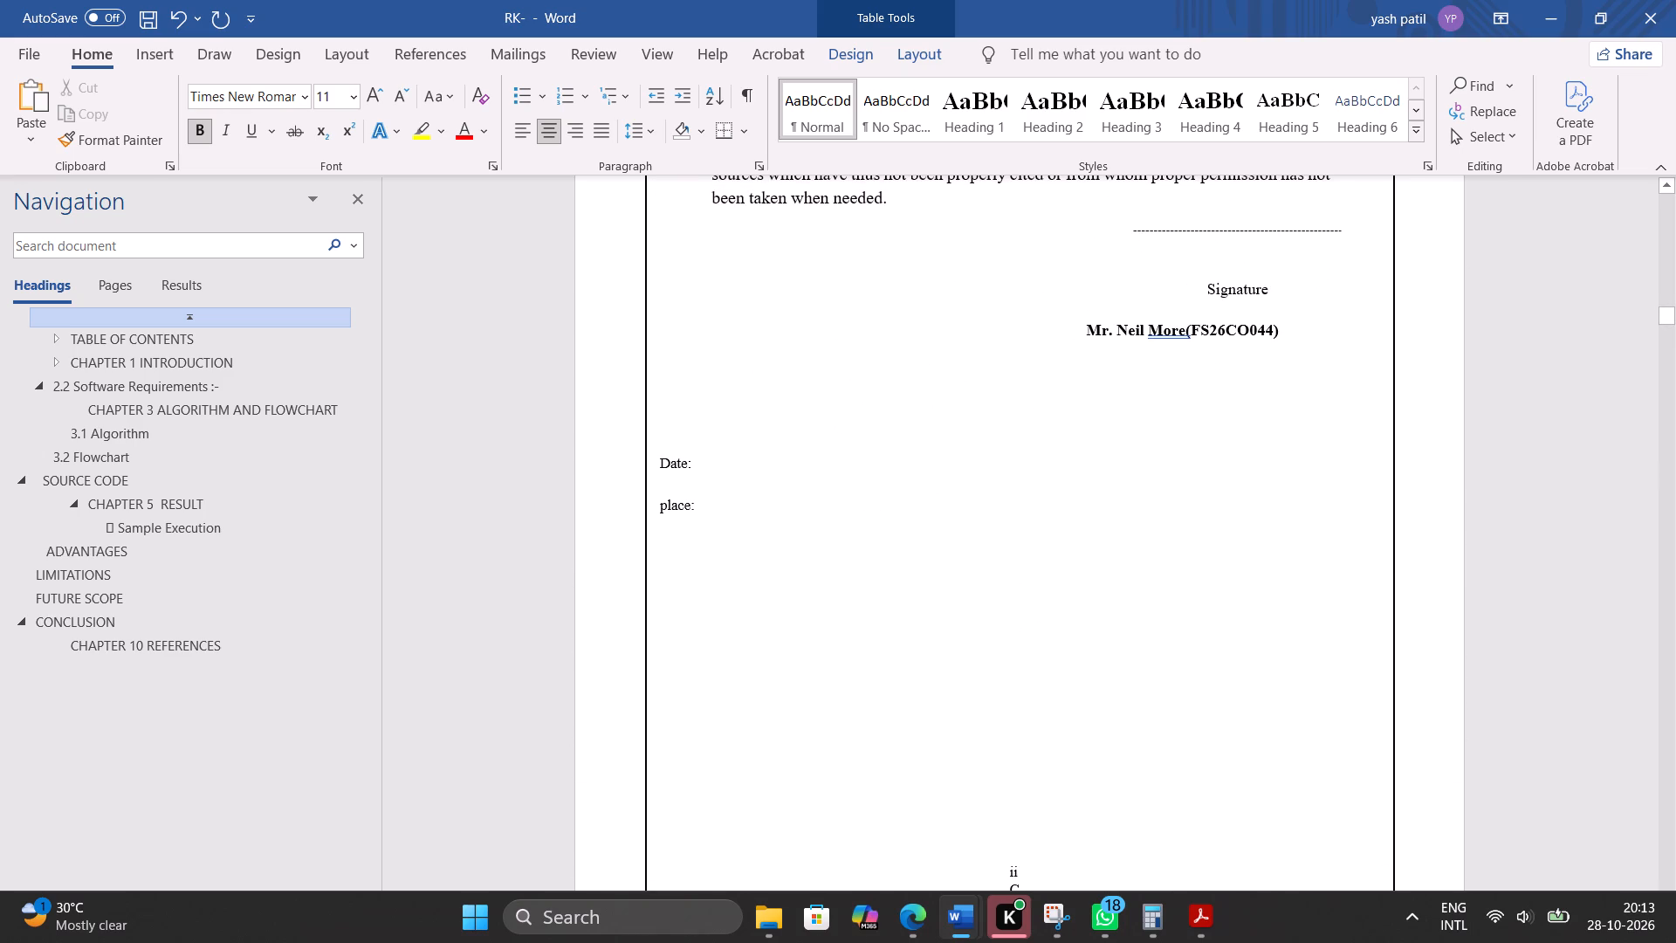
click(1274, 332)
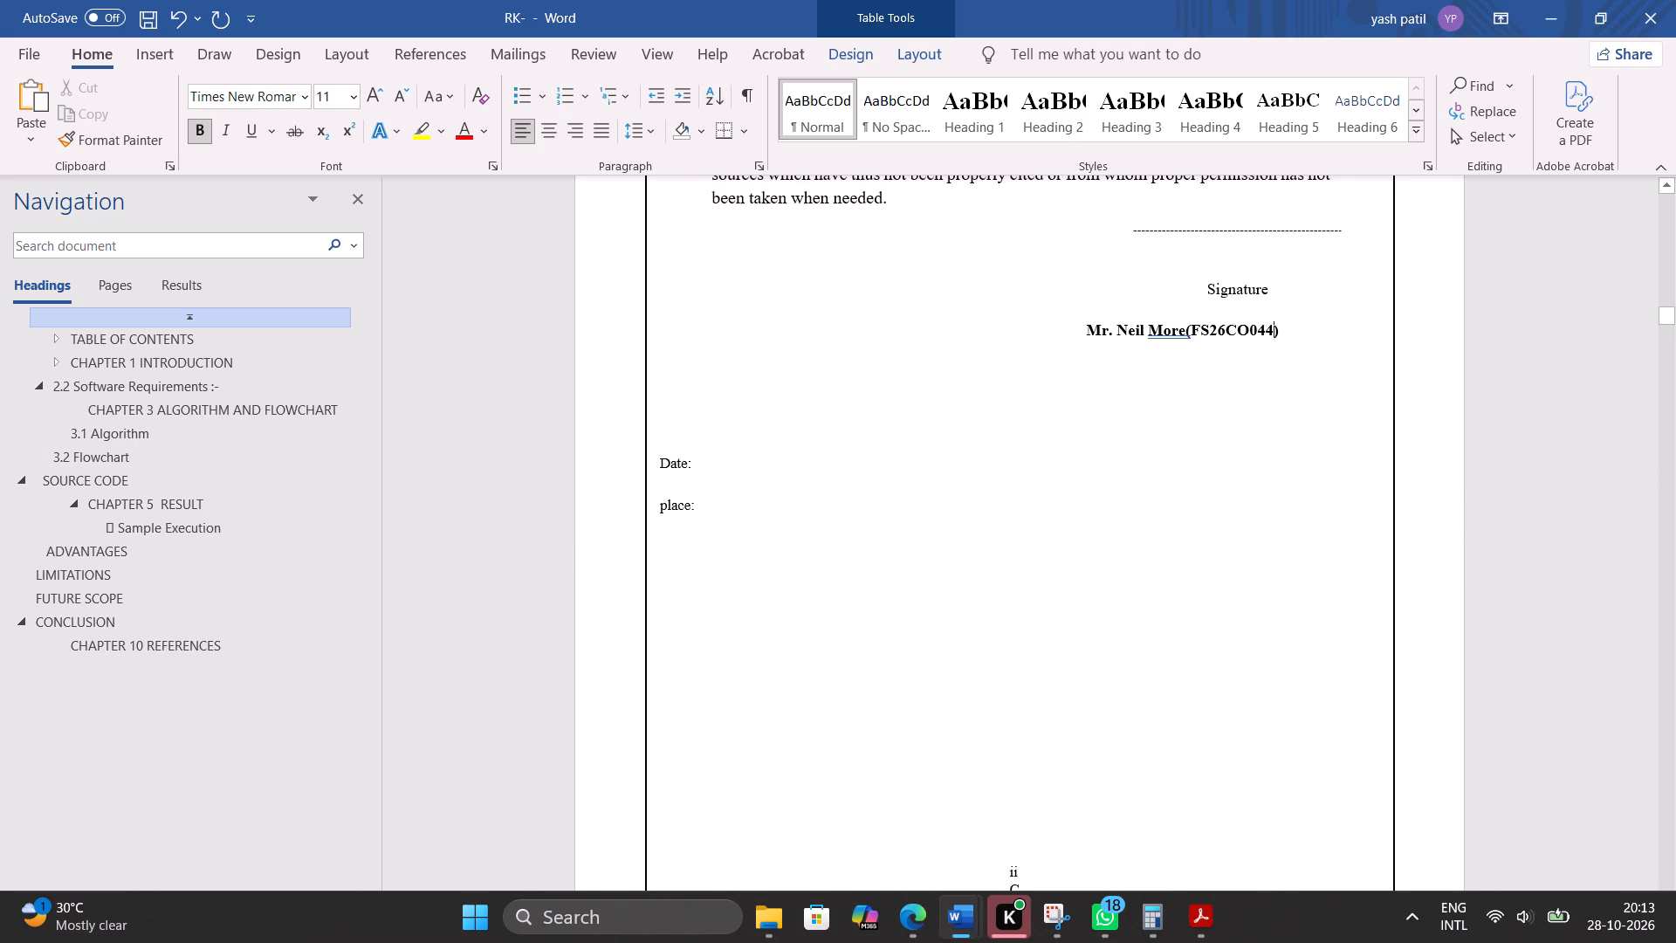
key(BackSpace)
key(BackSpace)
key(BackSpace)
key(BackSpace)
key(BackSpace)
key(BackSpace)
key(BackSpace)
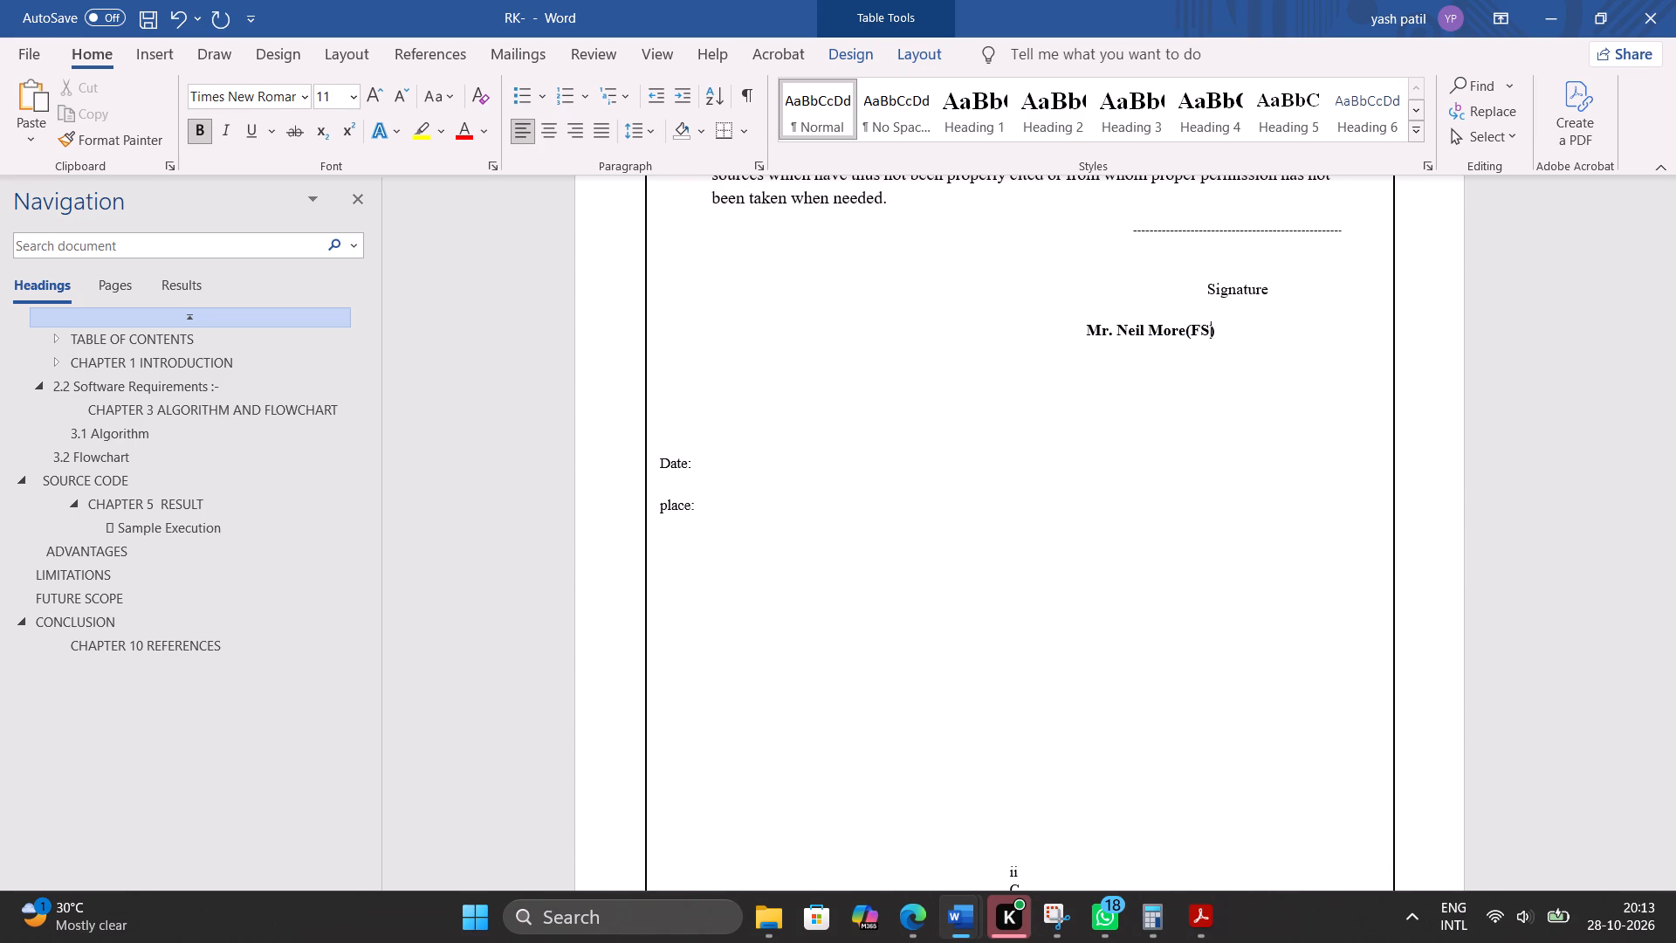
key(BackSpace)
key(BackSpace)
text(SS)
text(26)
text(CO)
Complete the enrolment number in brackets after the student's name in the declaration's signature block.
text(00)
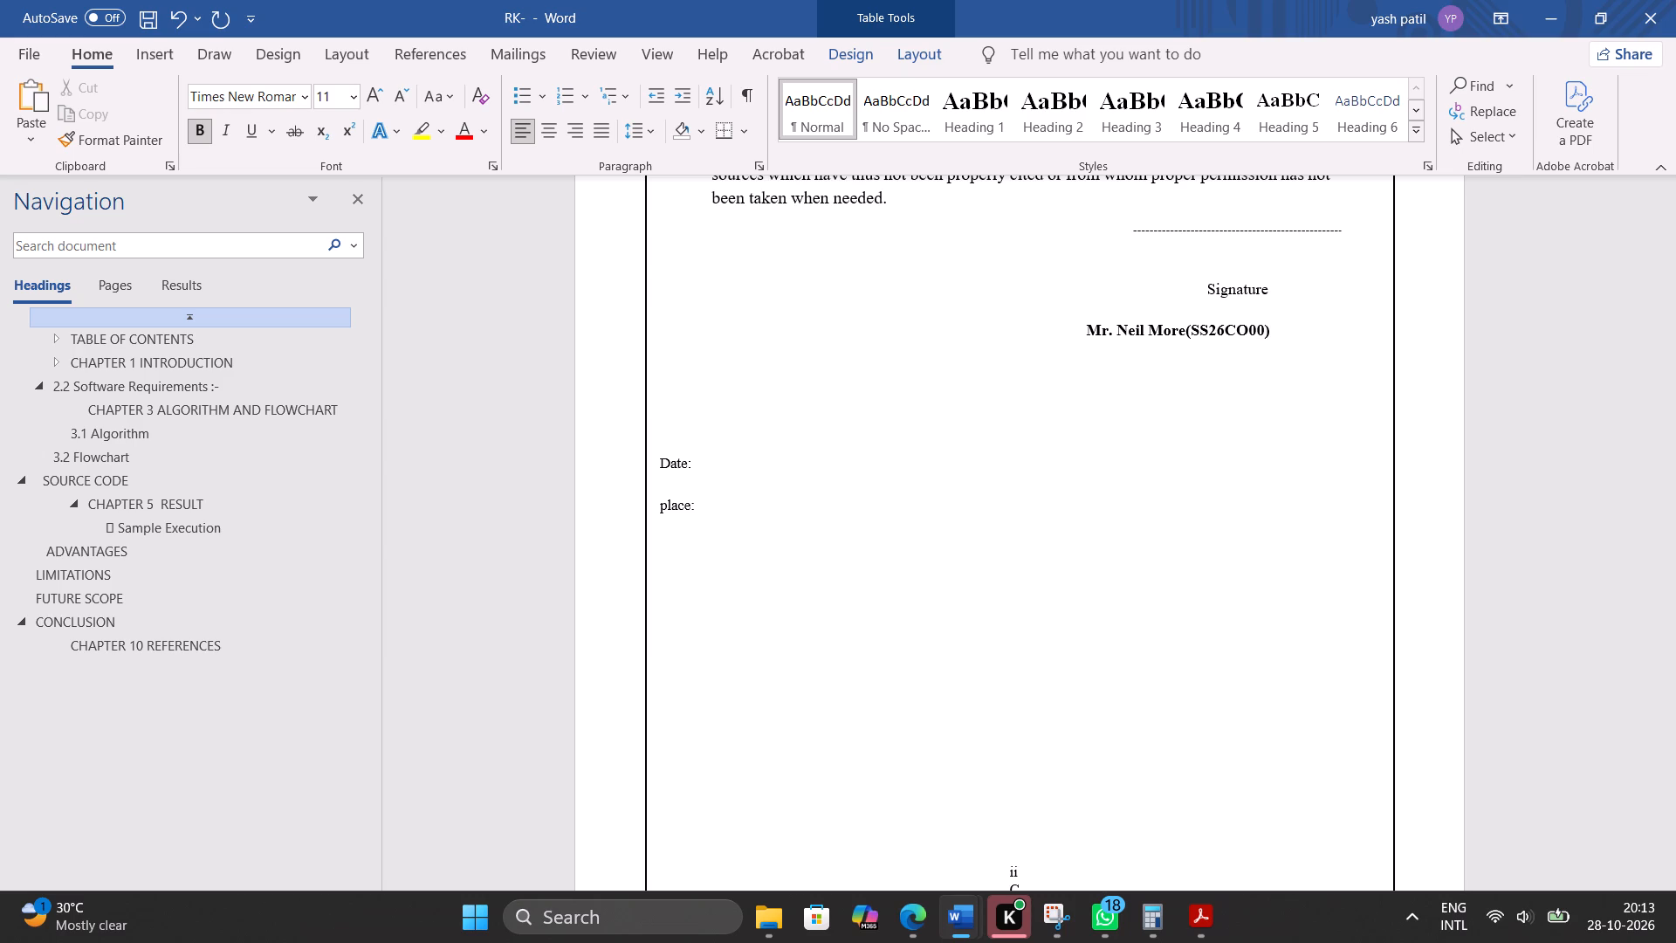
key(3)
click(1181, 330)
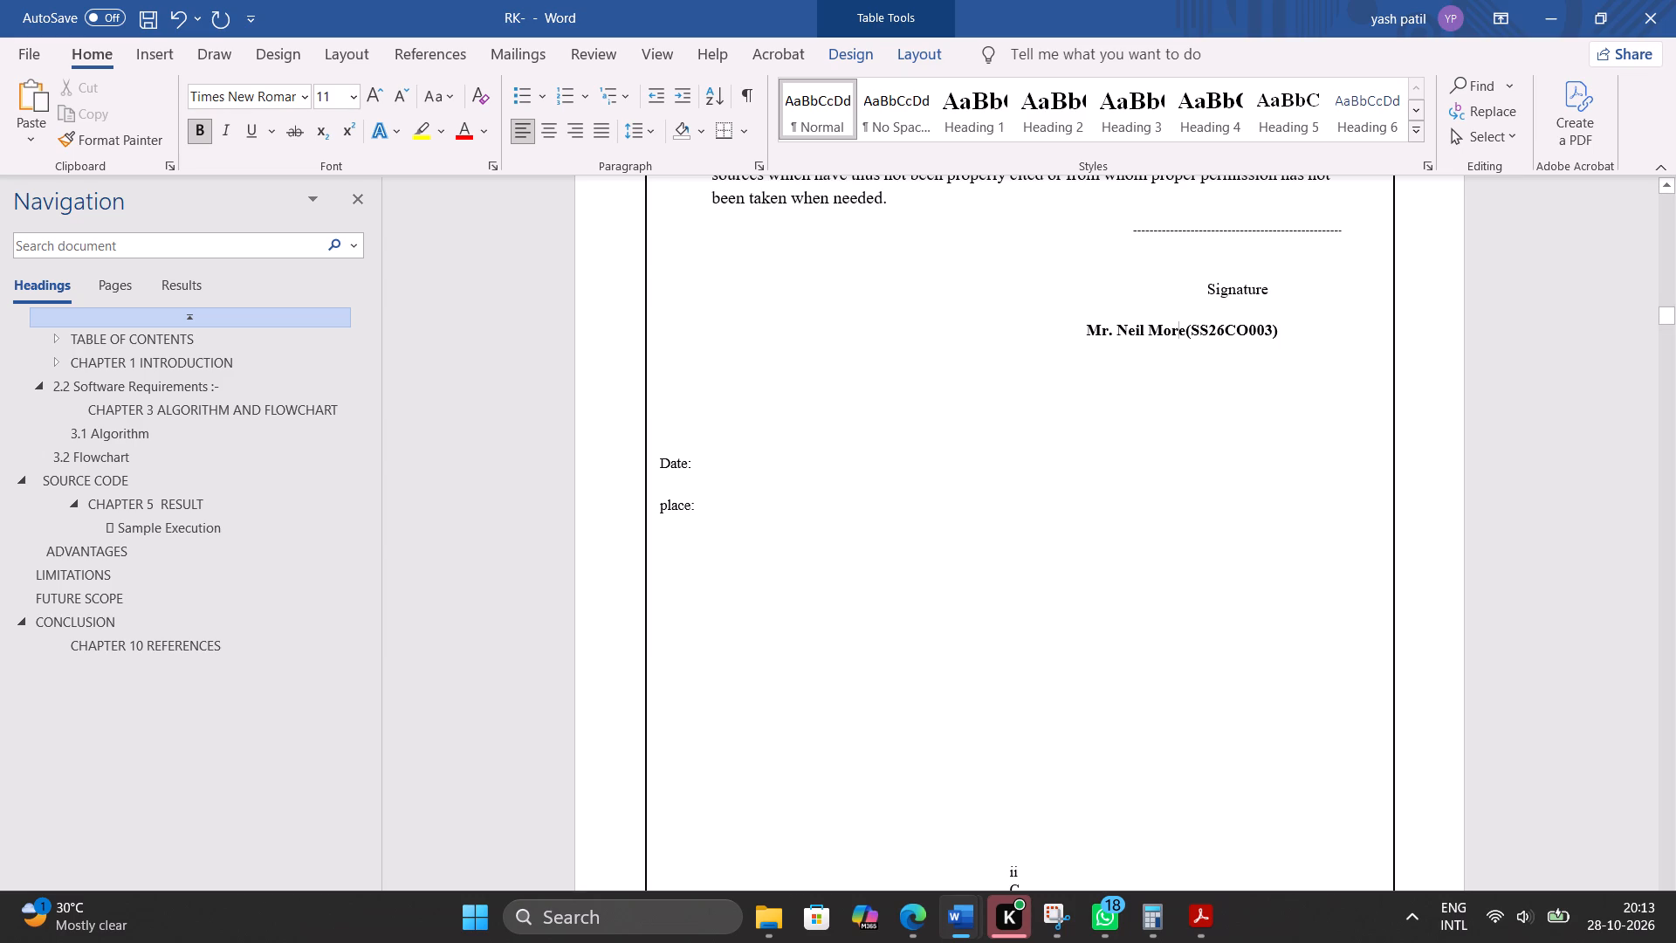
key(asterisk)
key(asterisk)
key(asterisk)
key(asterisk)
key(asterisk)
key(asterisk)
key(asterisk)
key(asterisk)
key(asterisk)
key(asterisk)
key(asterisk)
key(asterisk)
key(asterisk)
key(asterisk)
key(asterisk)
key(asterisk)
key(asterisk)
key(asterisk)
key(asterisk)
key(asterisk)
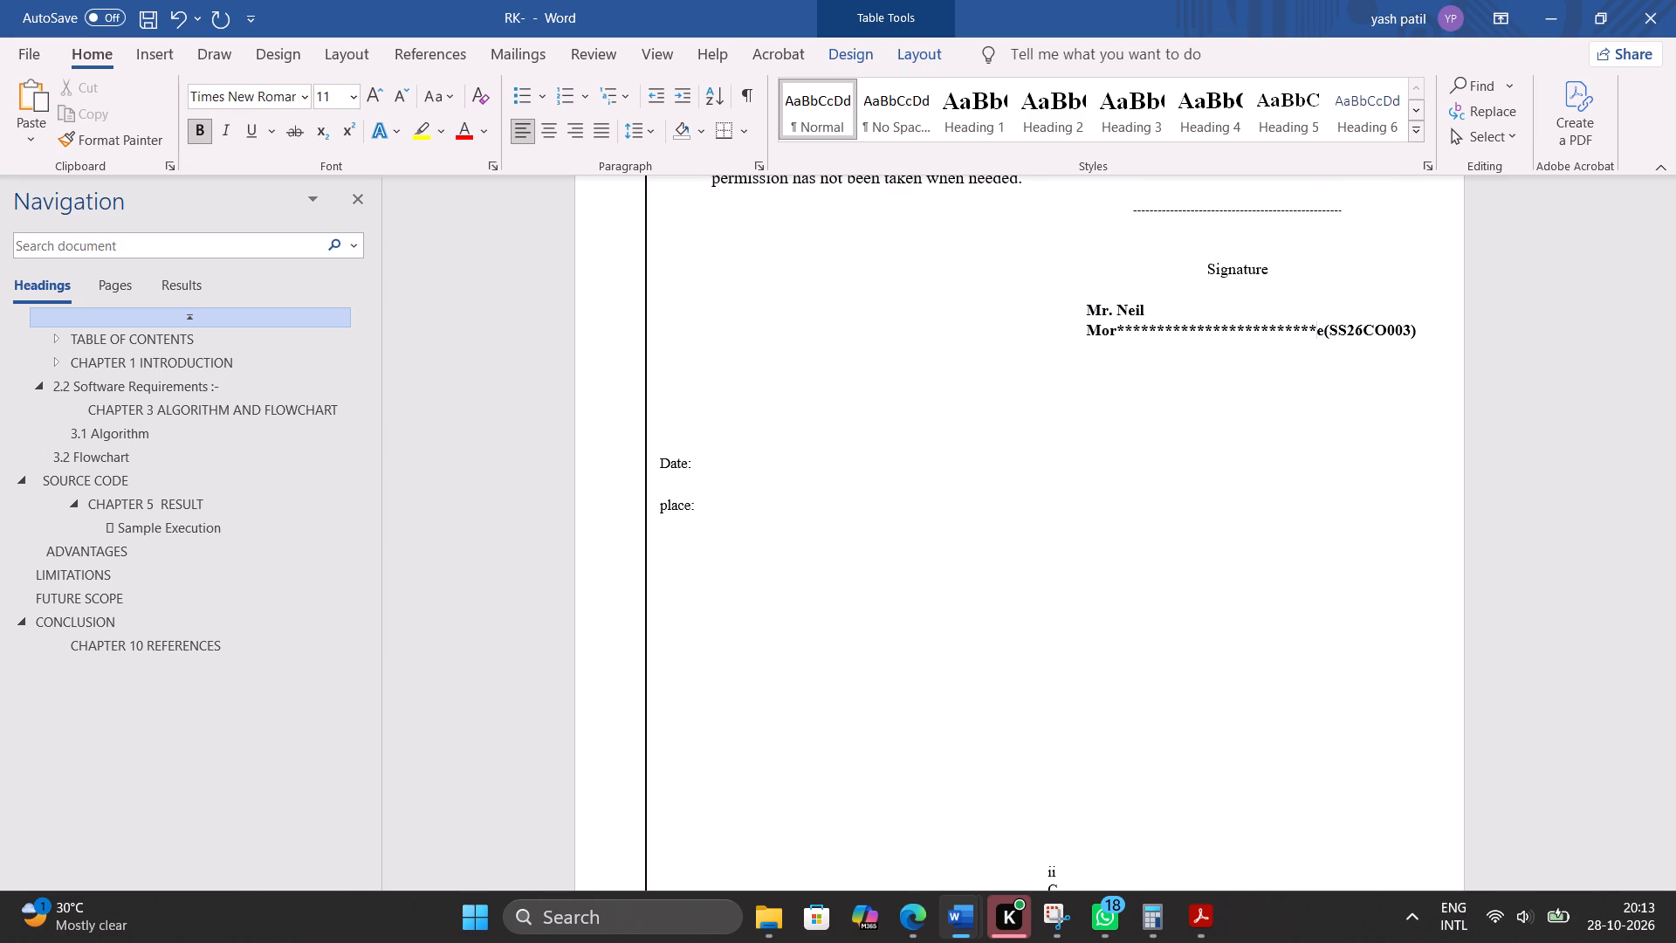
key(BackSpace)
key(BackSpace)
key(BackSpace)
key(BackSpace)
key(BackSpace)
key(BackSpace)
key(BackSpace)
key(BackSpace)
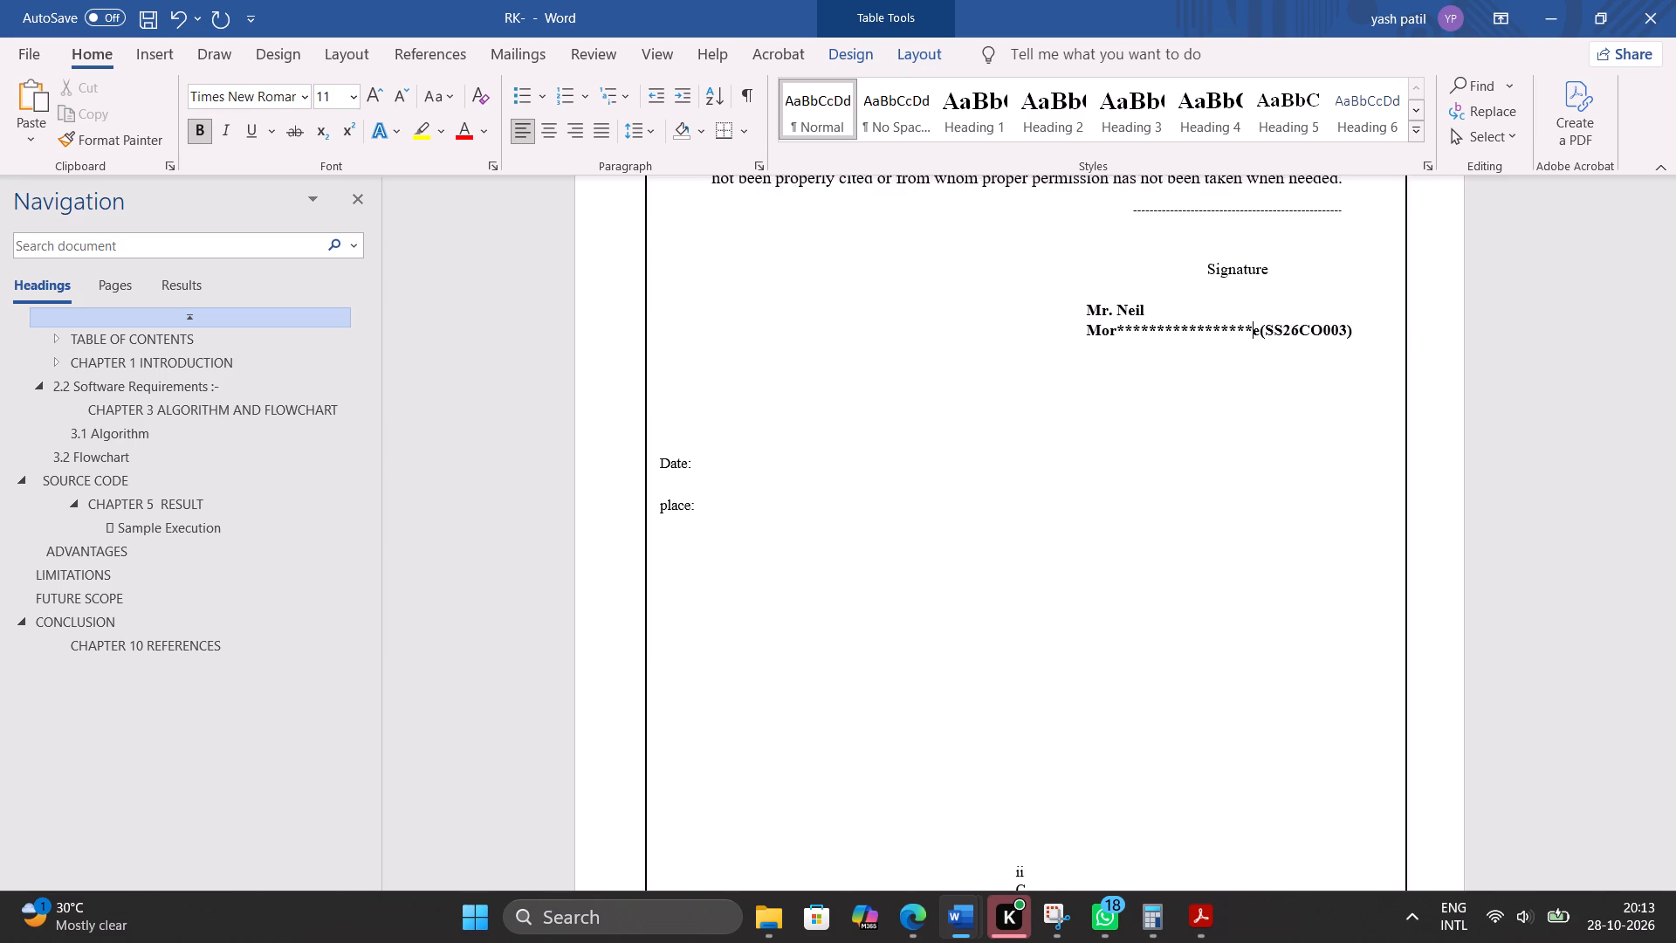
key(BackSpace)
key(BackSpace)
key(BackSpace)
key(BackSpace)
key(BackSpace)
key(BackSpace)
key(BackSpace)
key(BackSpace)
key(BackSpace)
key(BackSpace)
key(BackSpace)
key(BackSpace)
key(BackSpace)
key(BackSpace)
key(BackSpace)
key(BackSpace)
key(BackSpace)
Delete the old student name after "Mr." in the declaration's signature block, up to the surname's last letter.
key(BackSpace)
key(BackSpace)
key(BackSpace)
key(BackSpace)
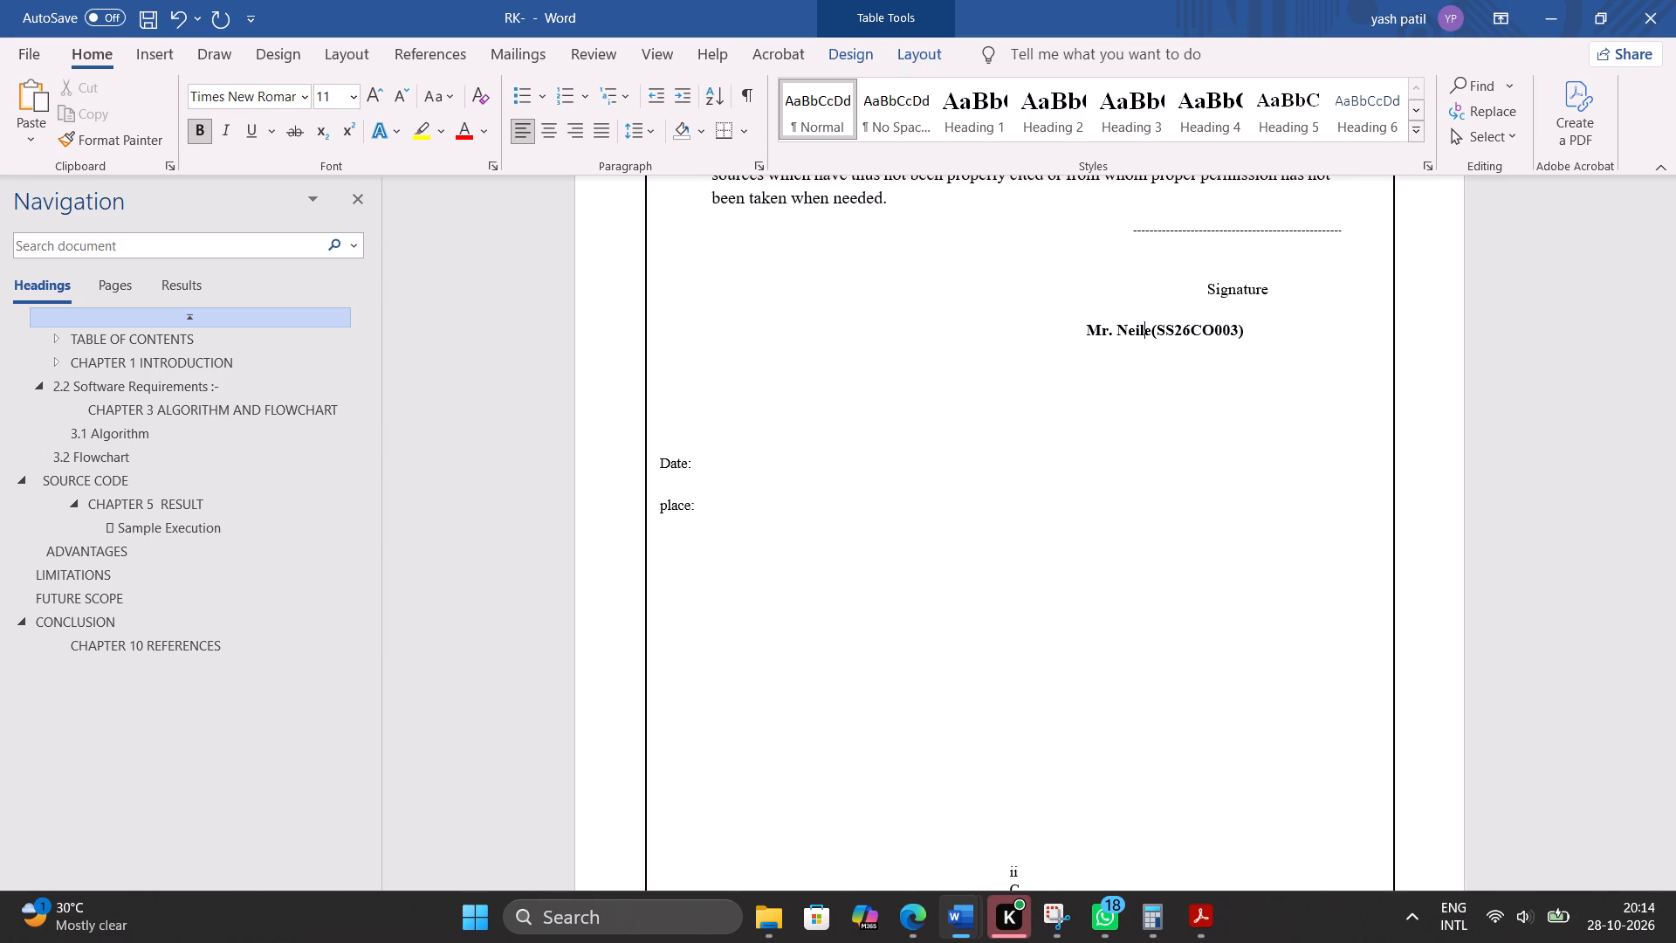
key(BackSpace)
key(BackSpace)
key(BackSpace)
key(BackSpace)
click(1123, 331)
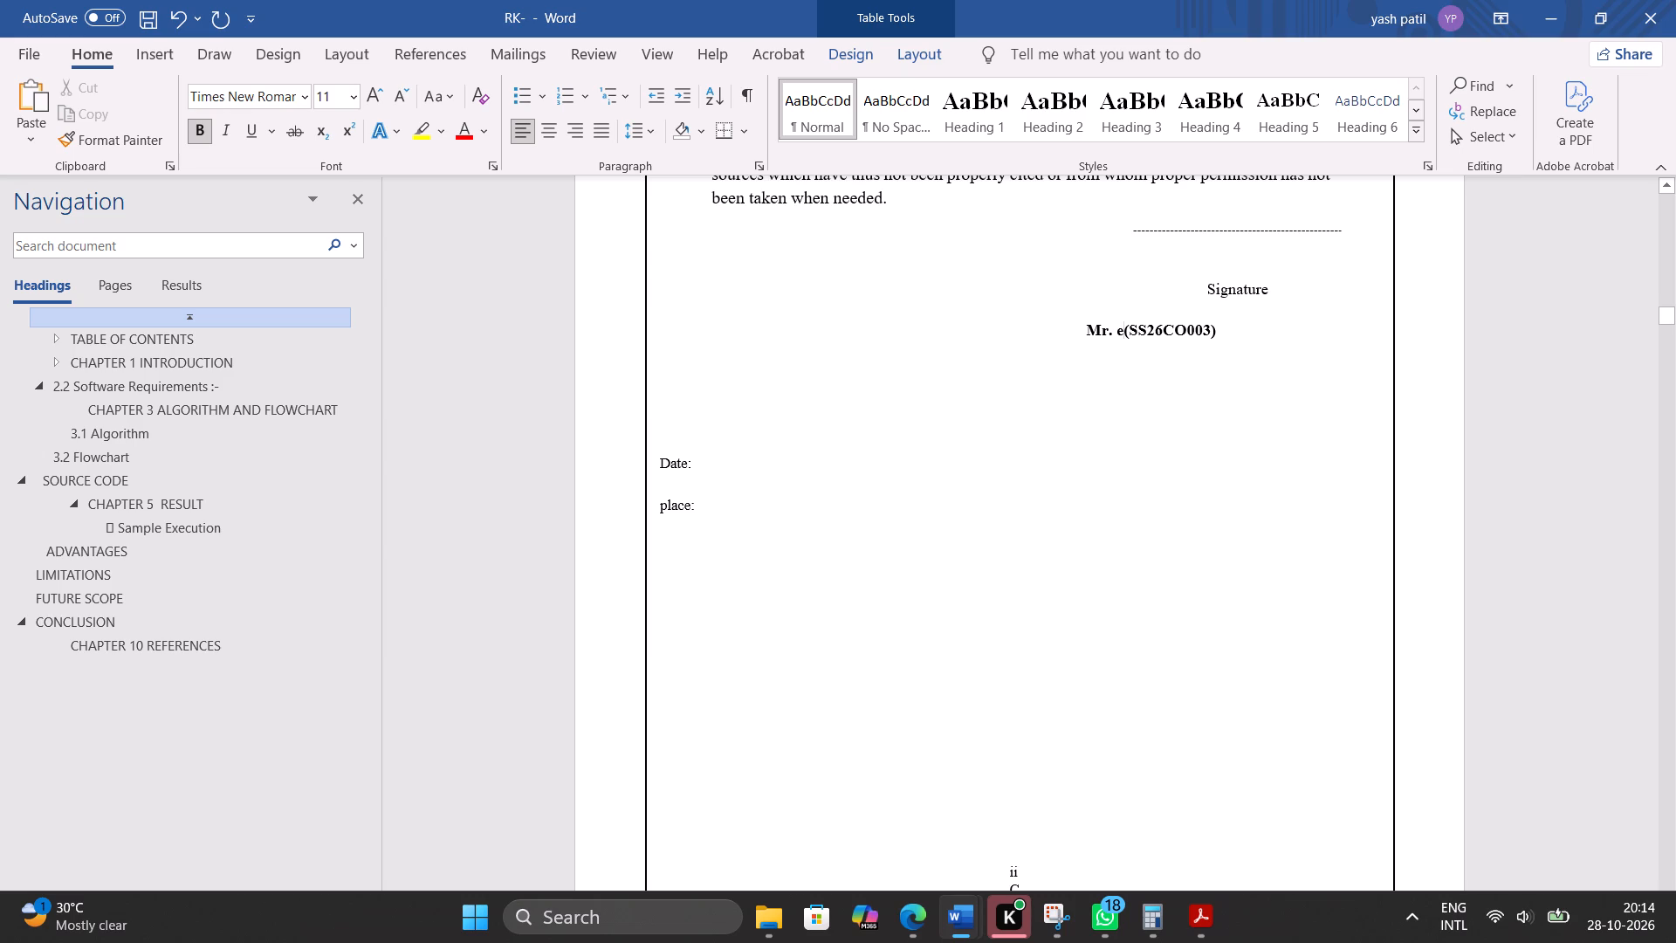
Replace the leftover letter after "Mr." in the declaration's signature block with the new student's name, spaced from the bracketed enrolment number.
key(BackSpace)
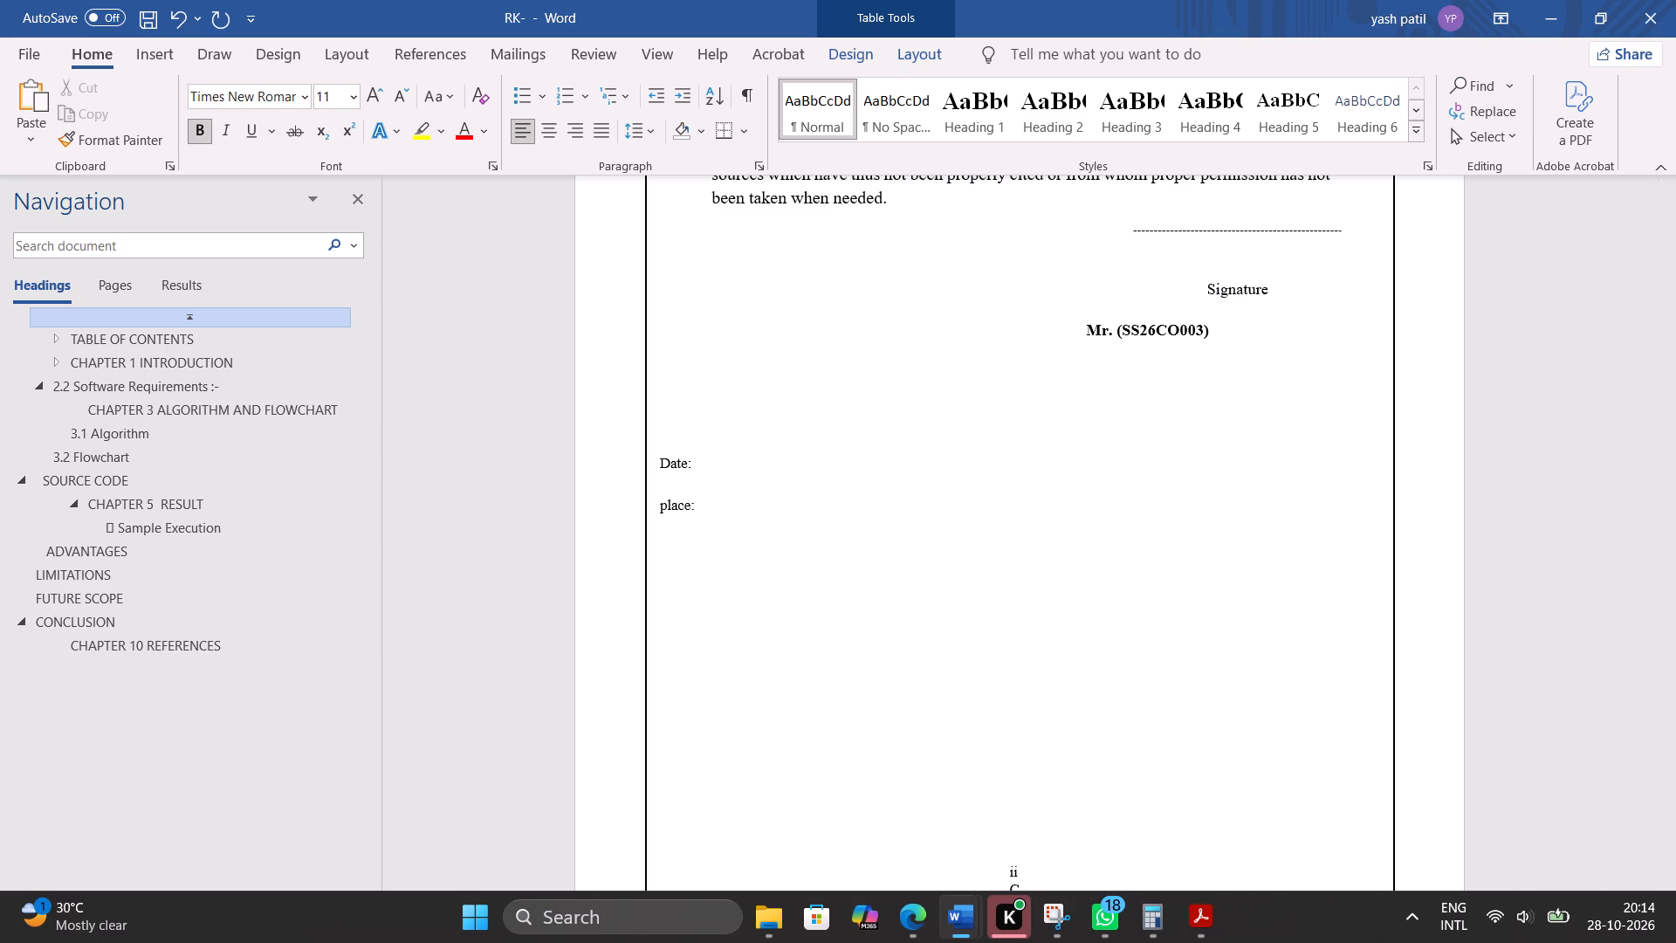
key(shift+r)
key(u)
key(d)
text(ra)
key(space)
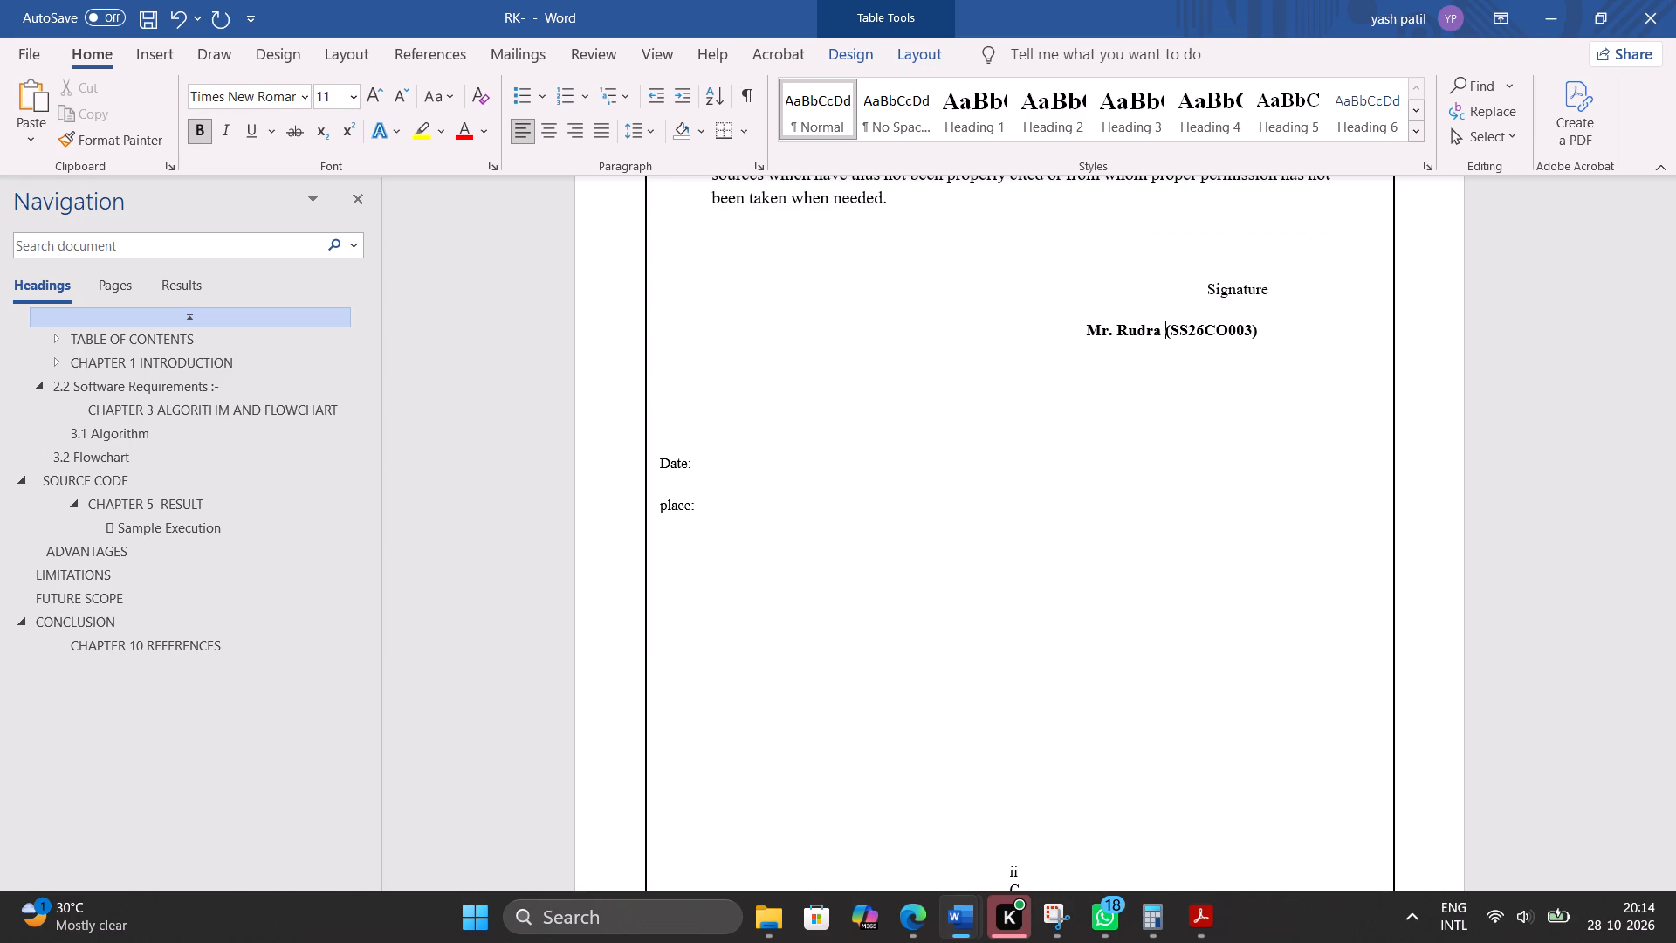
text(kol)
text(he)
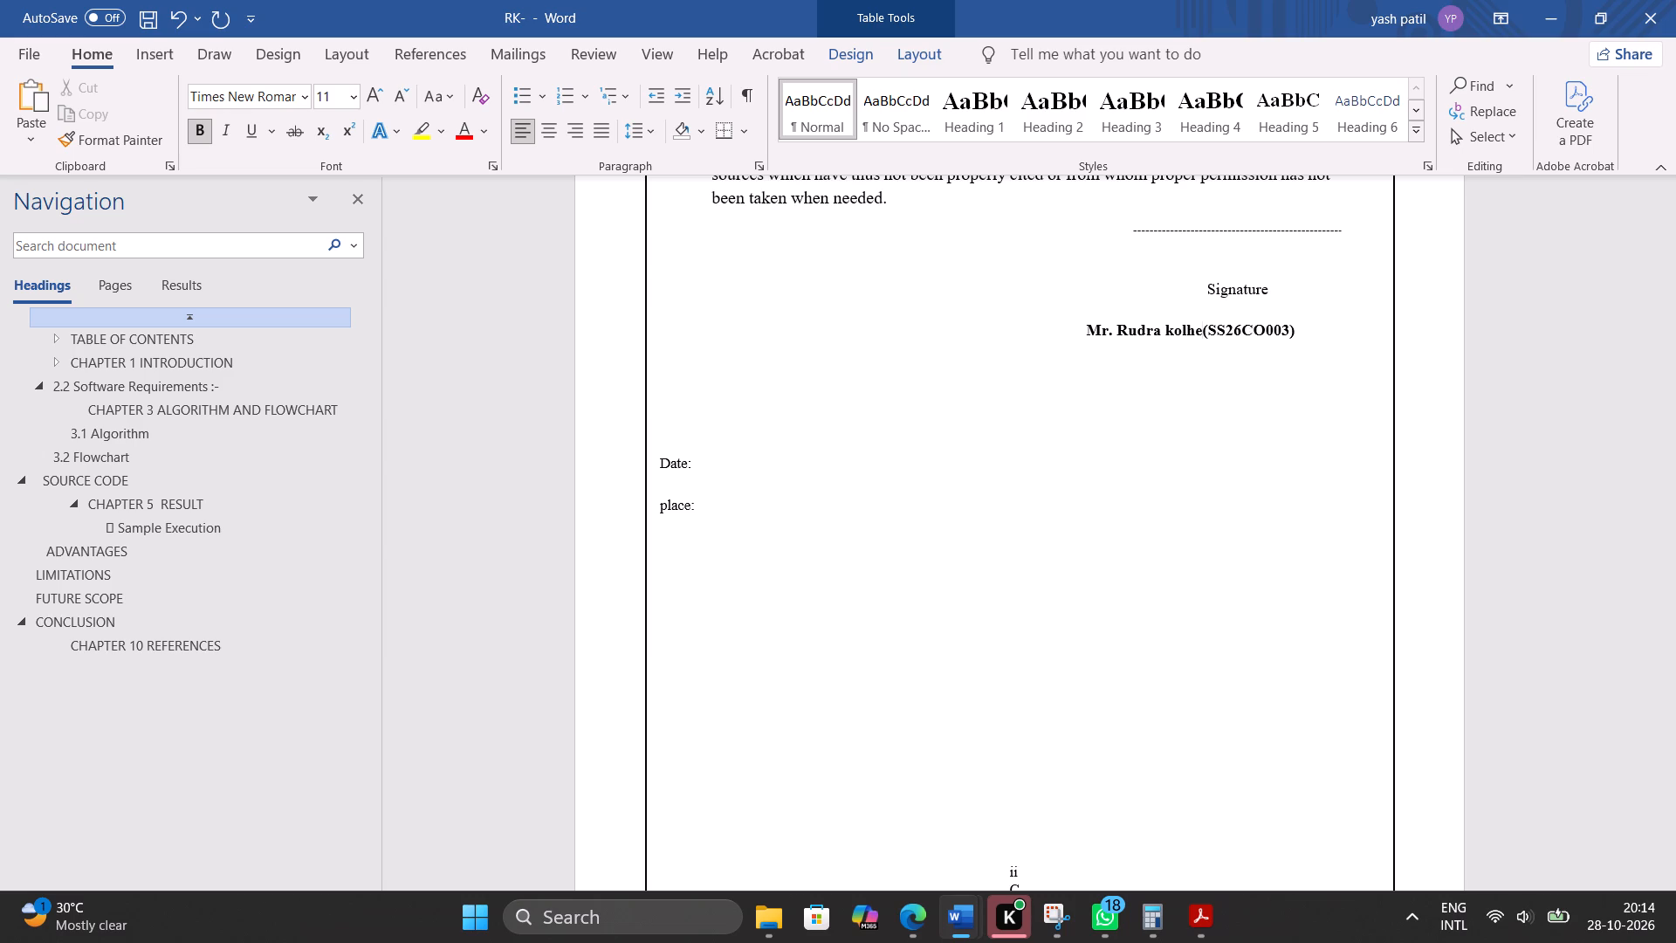
scroll(1123, 331, down, 3)
scroll(1123, 331, up, 1)
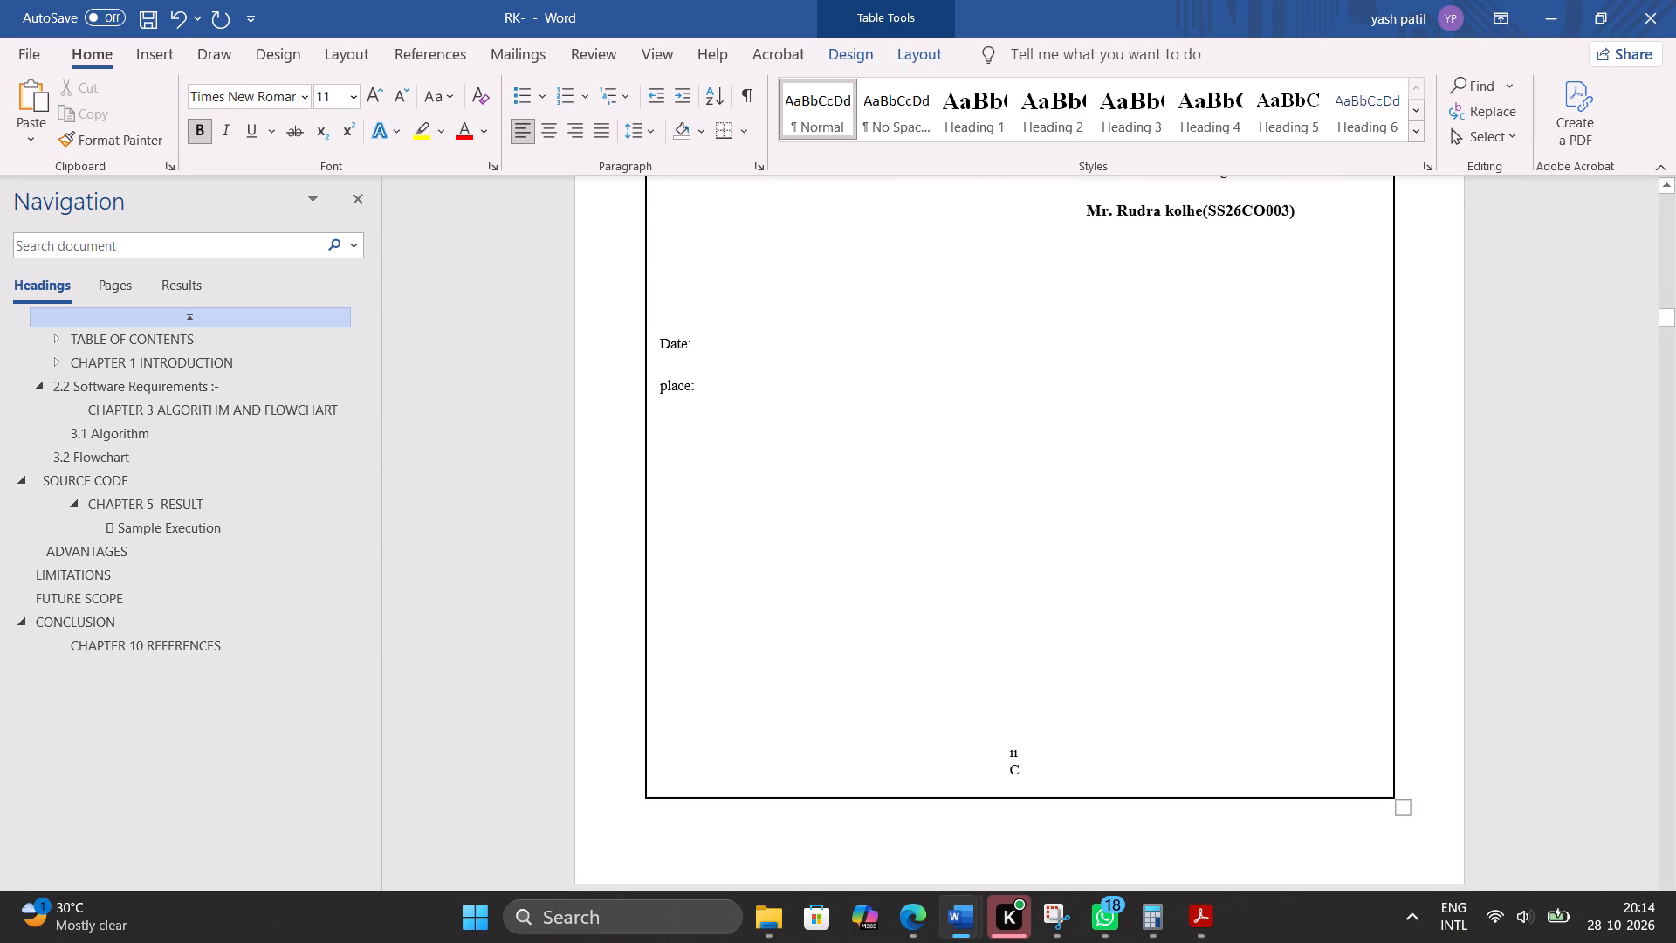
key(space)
Look back through the declaration and certificate pages to check the student's name and enrolment number.
scroll(1123, 331, down, 3)
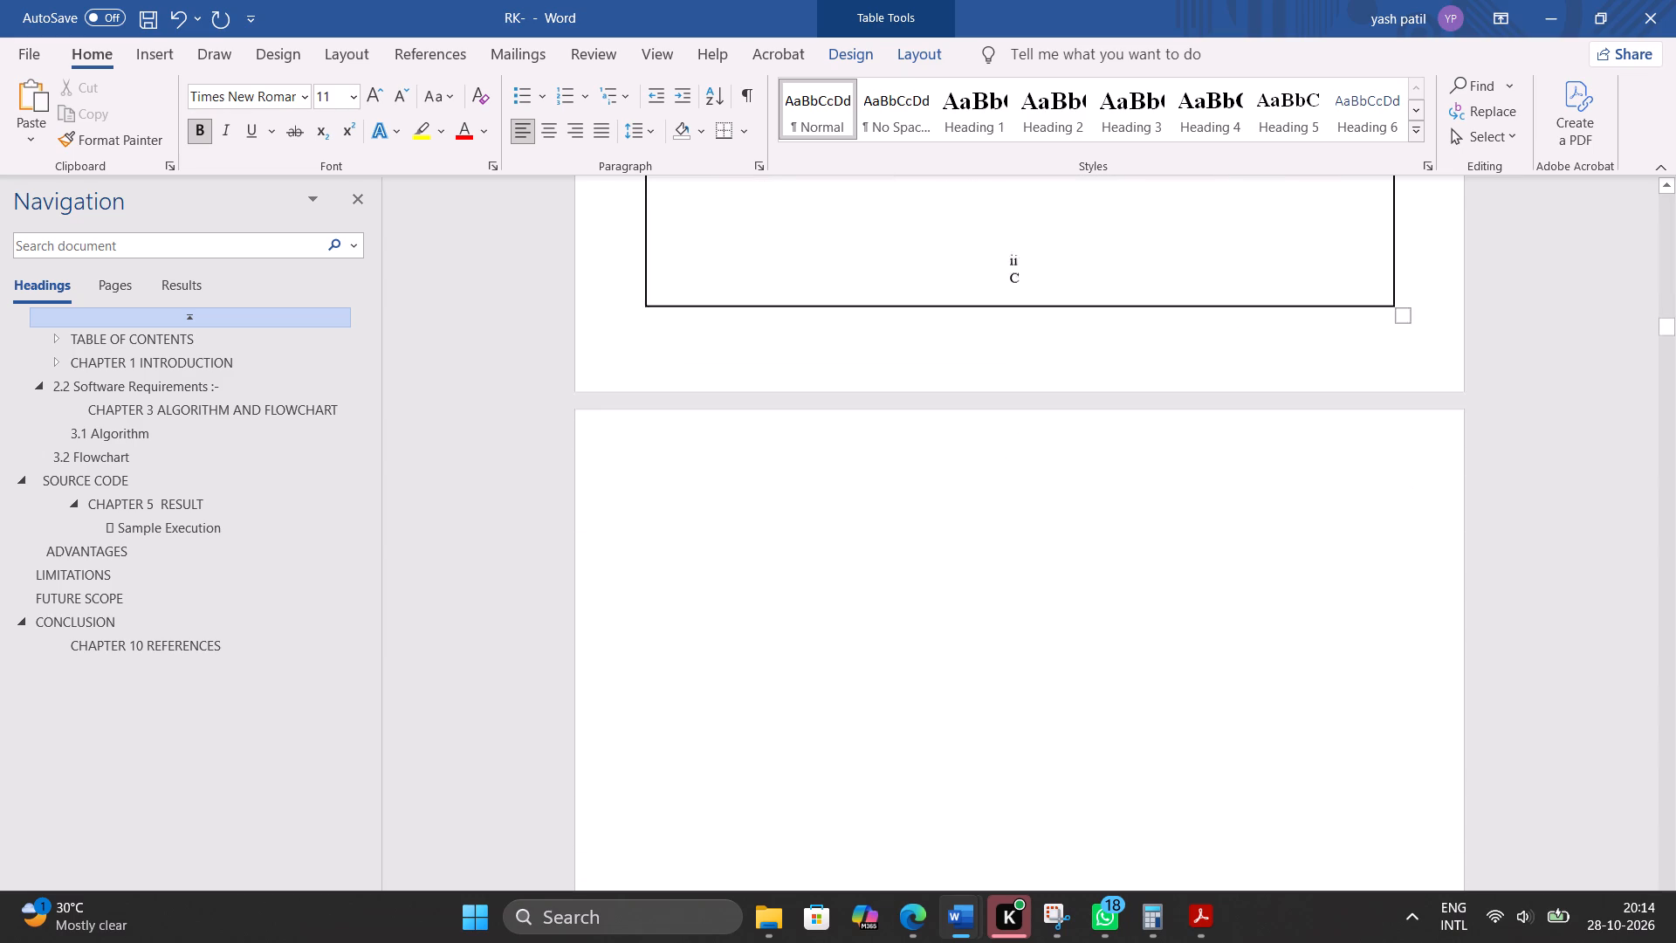
scroll(1123, 331, down, 7)
scroll(1123, 331, up, 19)
scroll(1123, 331, up, 4)
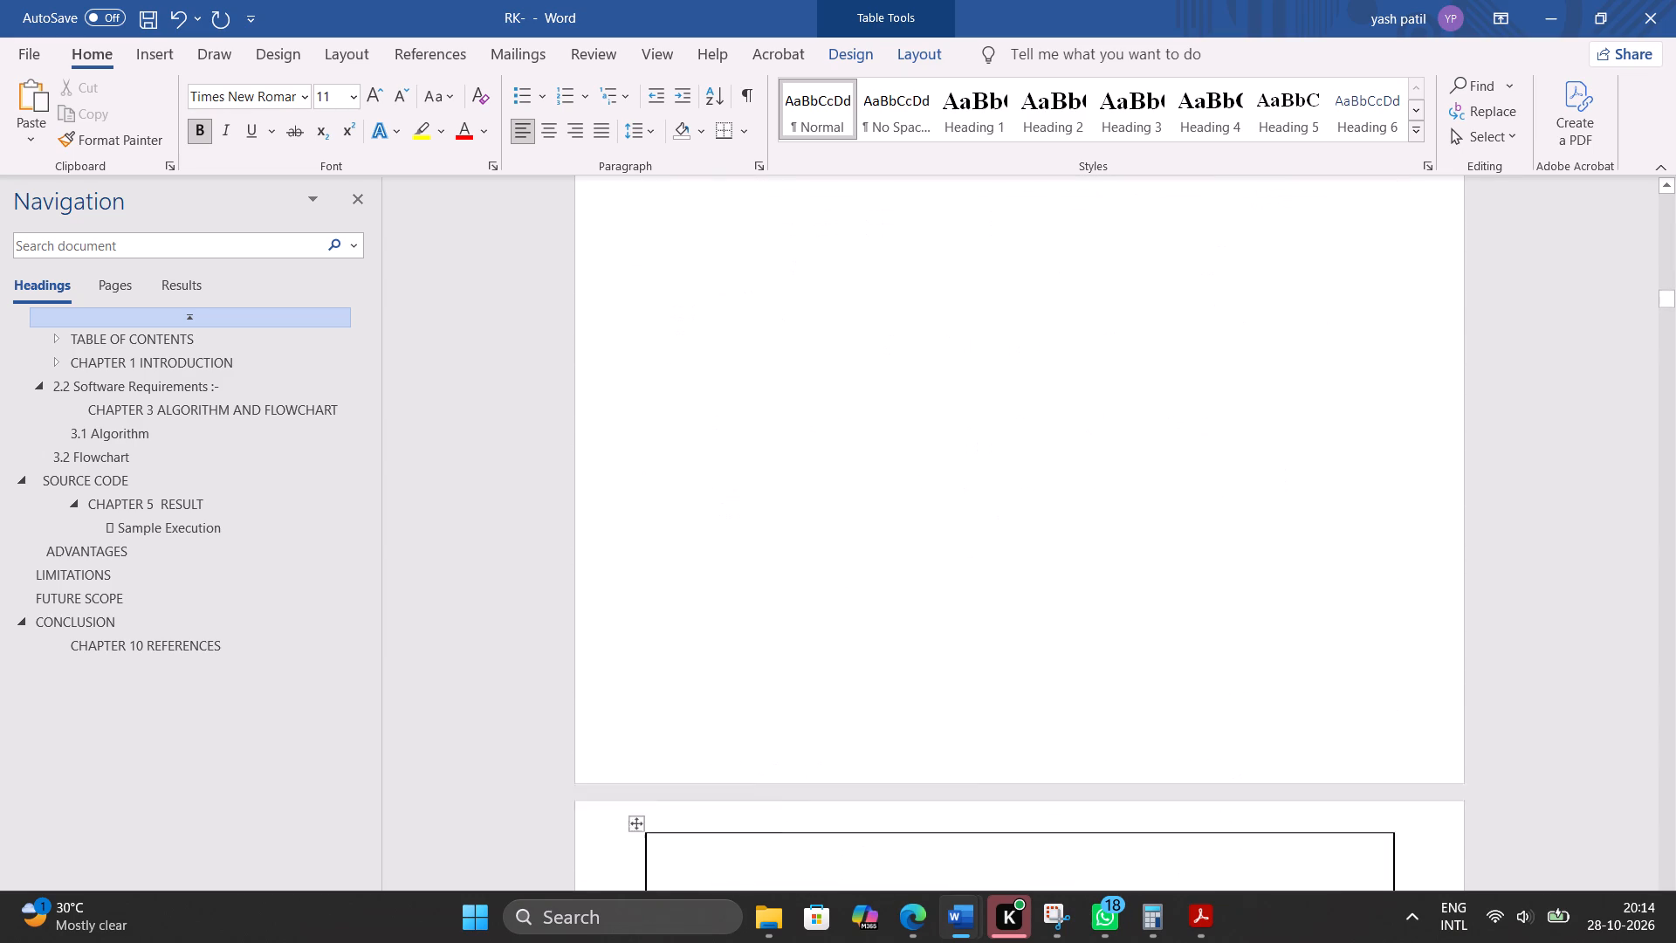
scroll(1123, 331, up, 5)
scroll(1123, 331, down, 11)
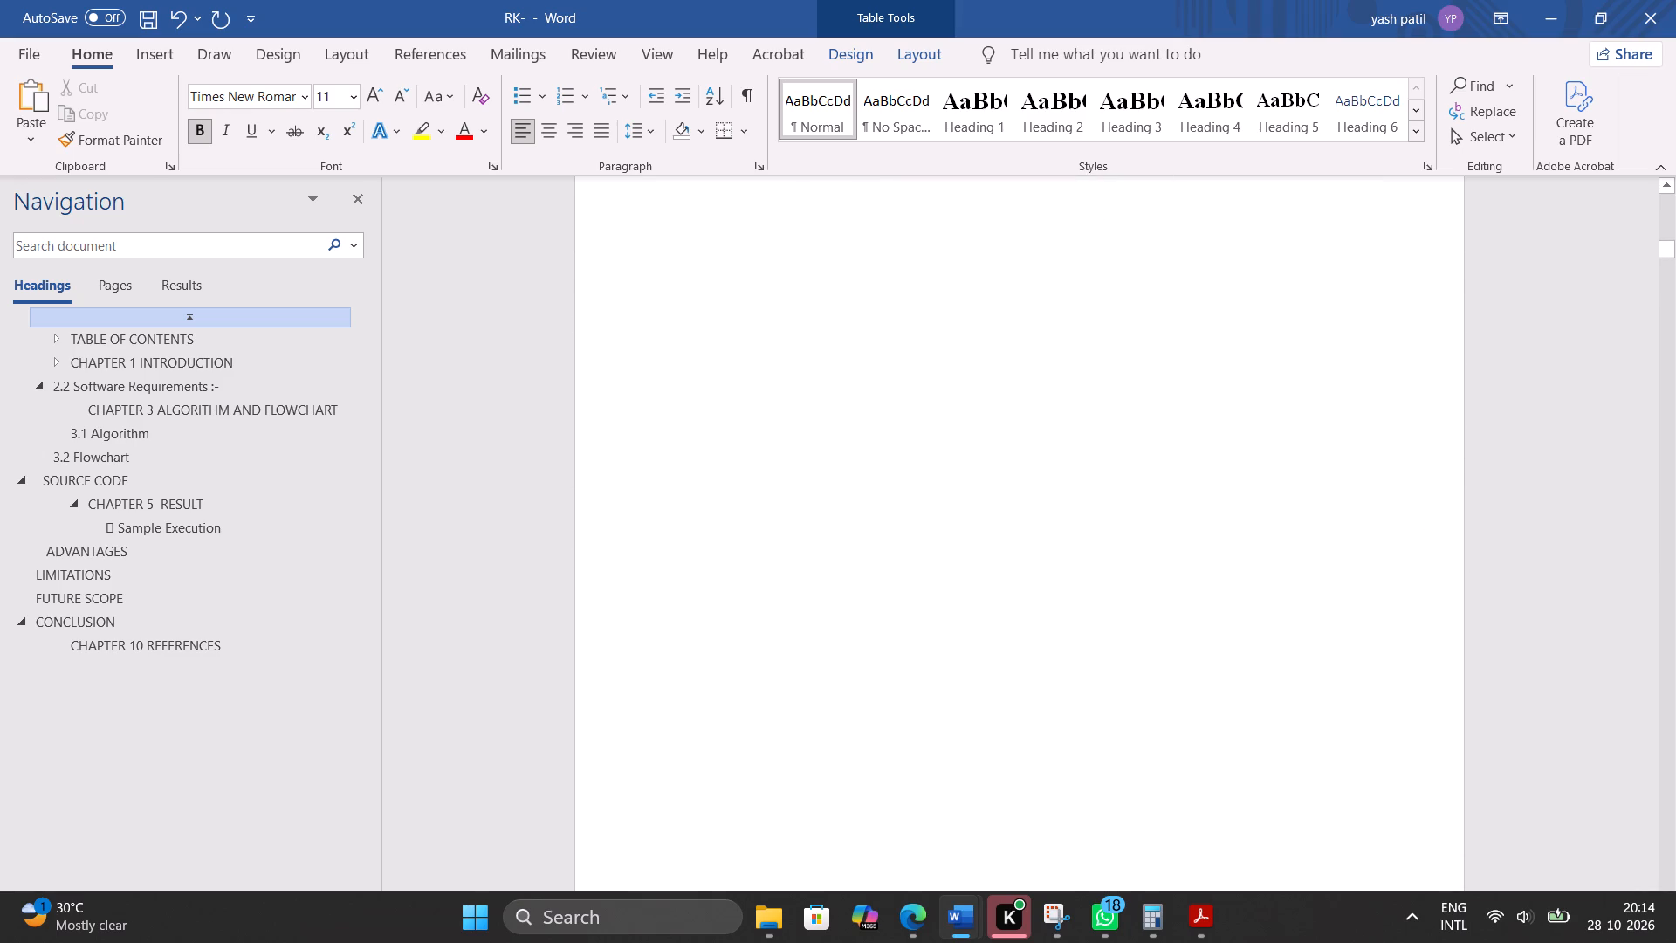
scroll(1123, 331, down, 8)
scroll(1123, 331, down, 20)
scroll(1123, 331, up, 2)
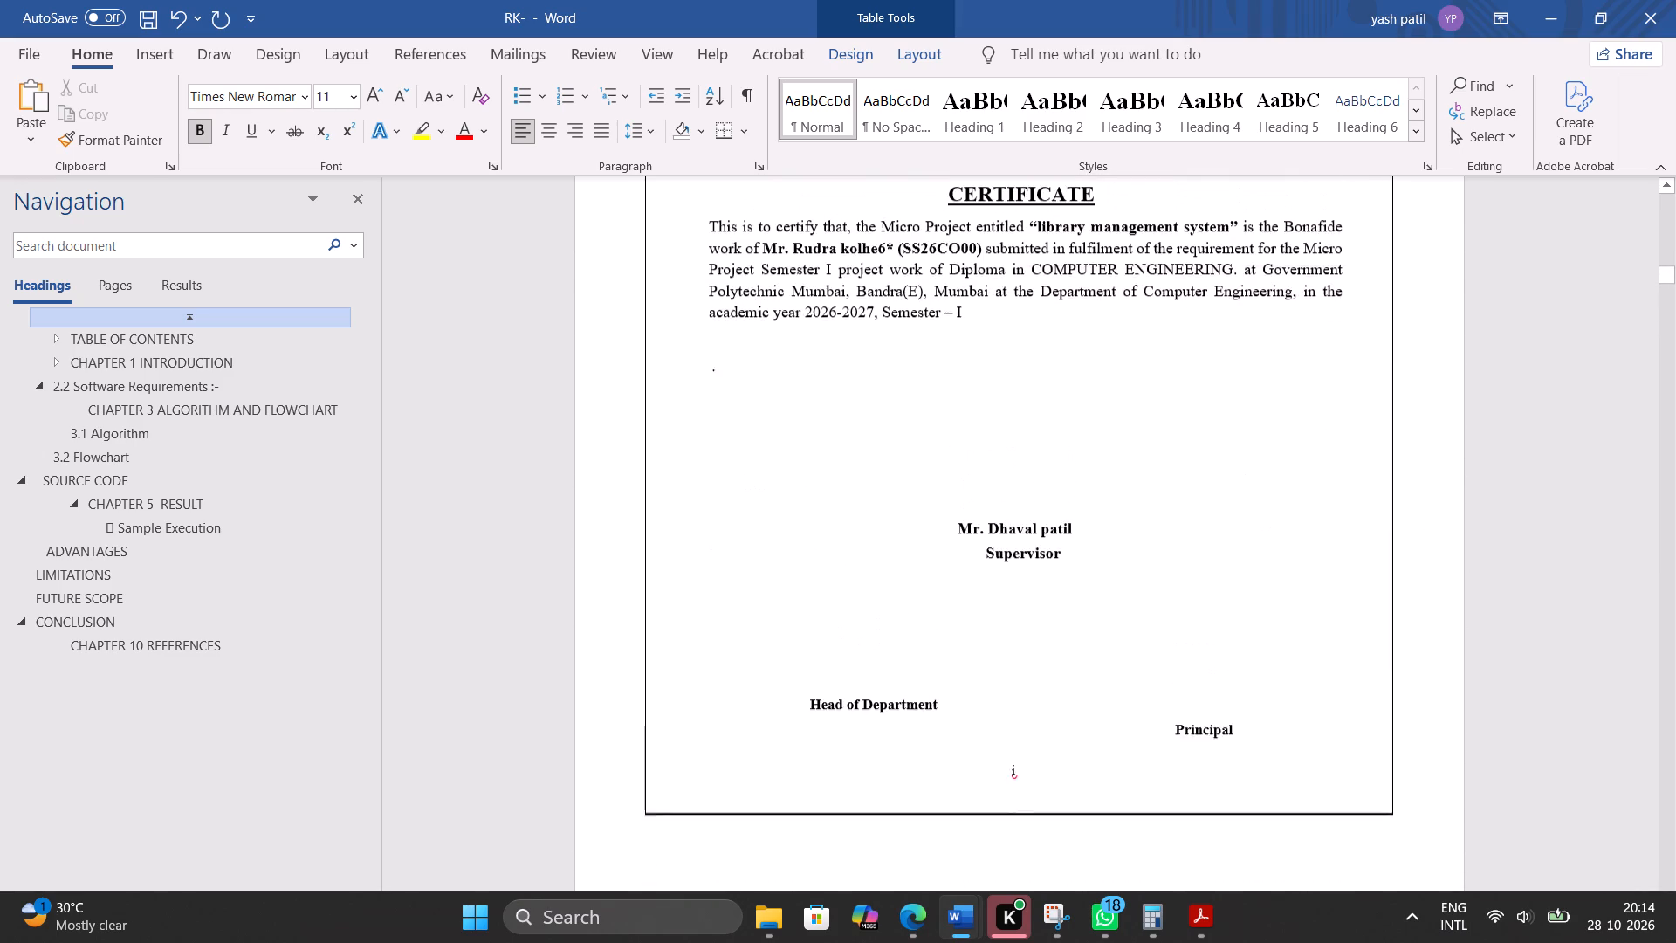
scroll(1123, 331, up, 1)
scroll(1123, 331, down, 1)
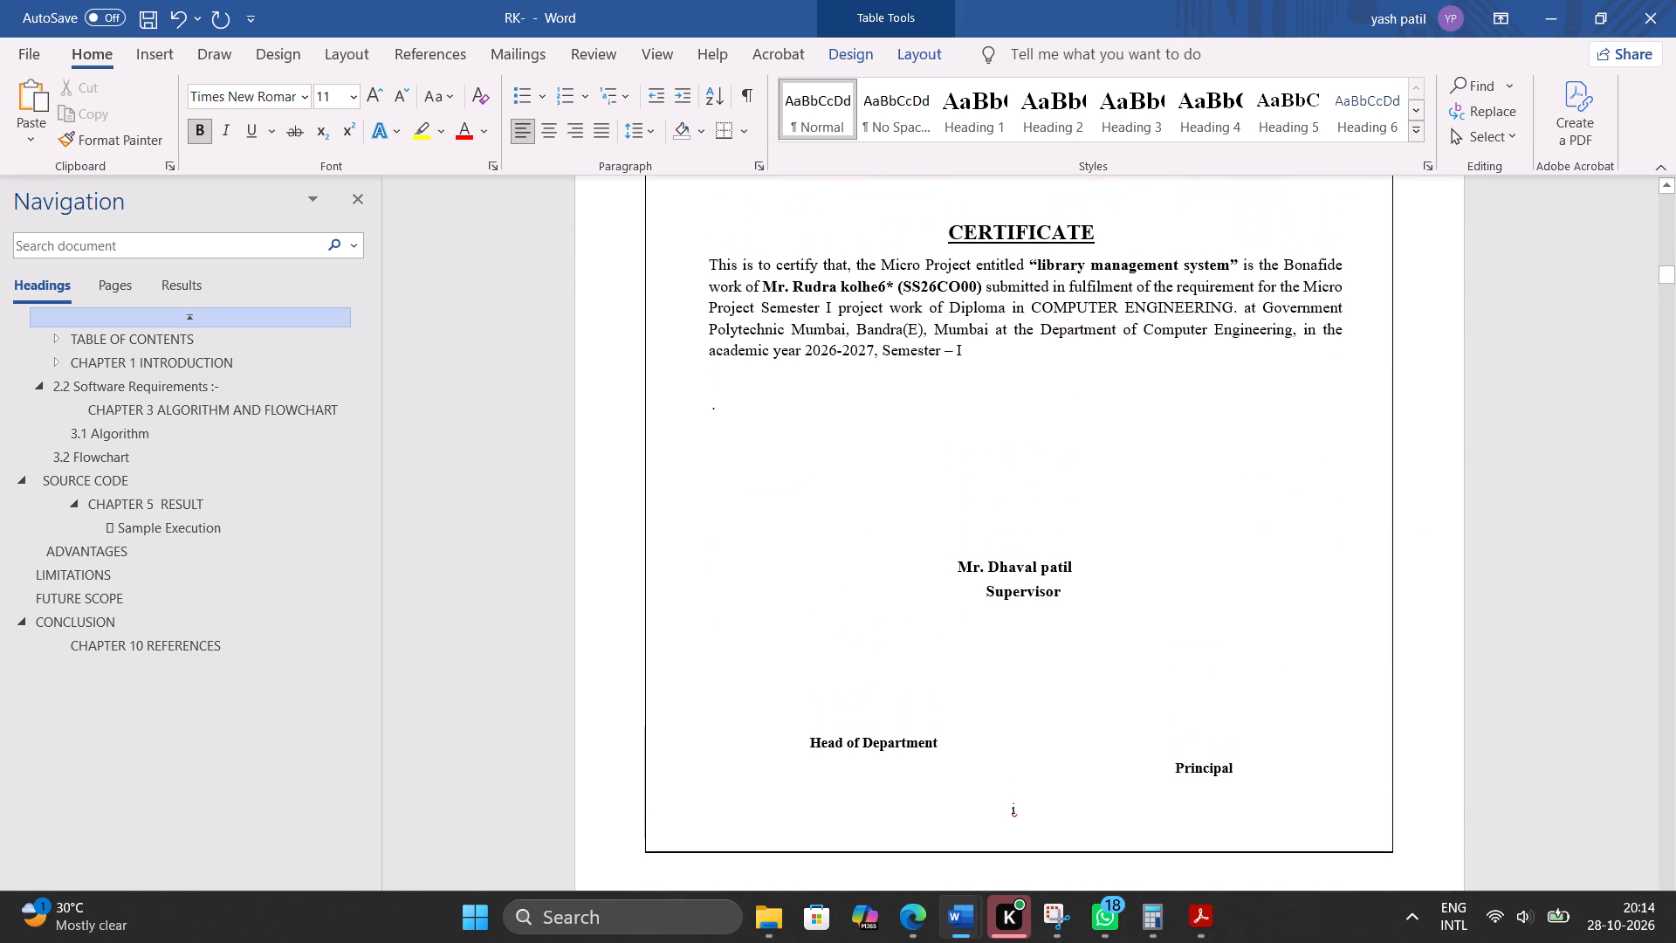
Delete the stray "6*" after the student's name in the certificate paragraph.
click(890, 286)
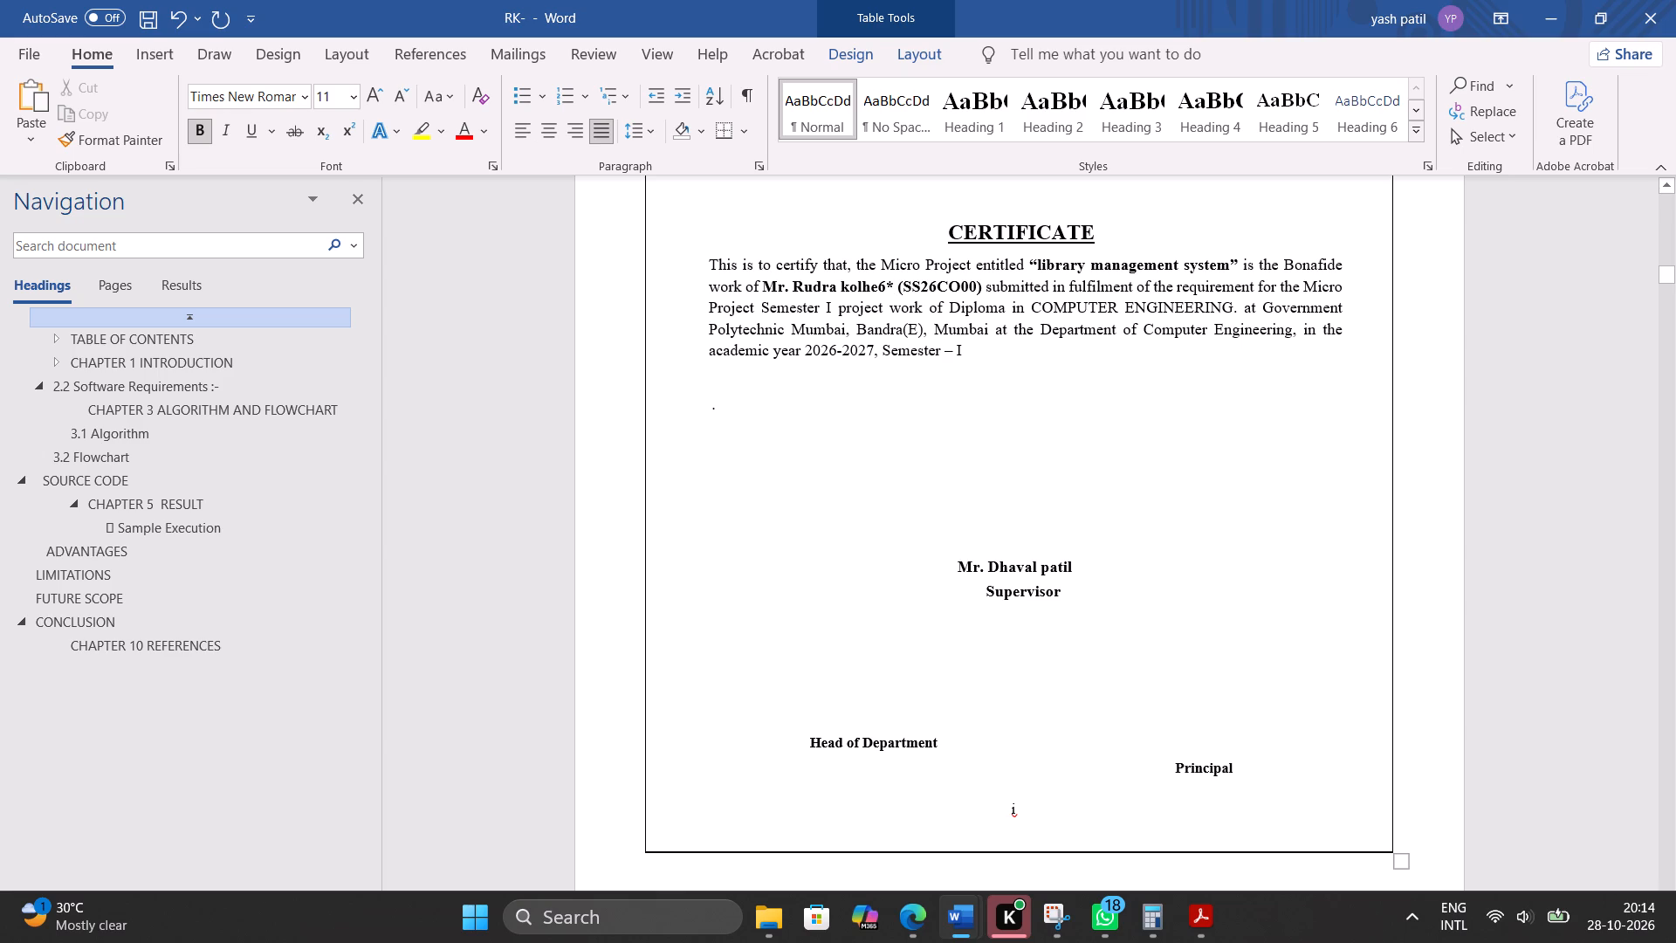
key(BackSpace)
key(BackSpace)
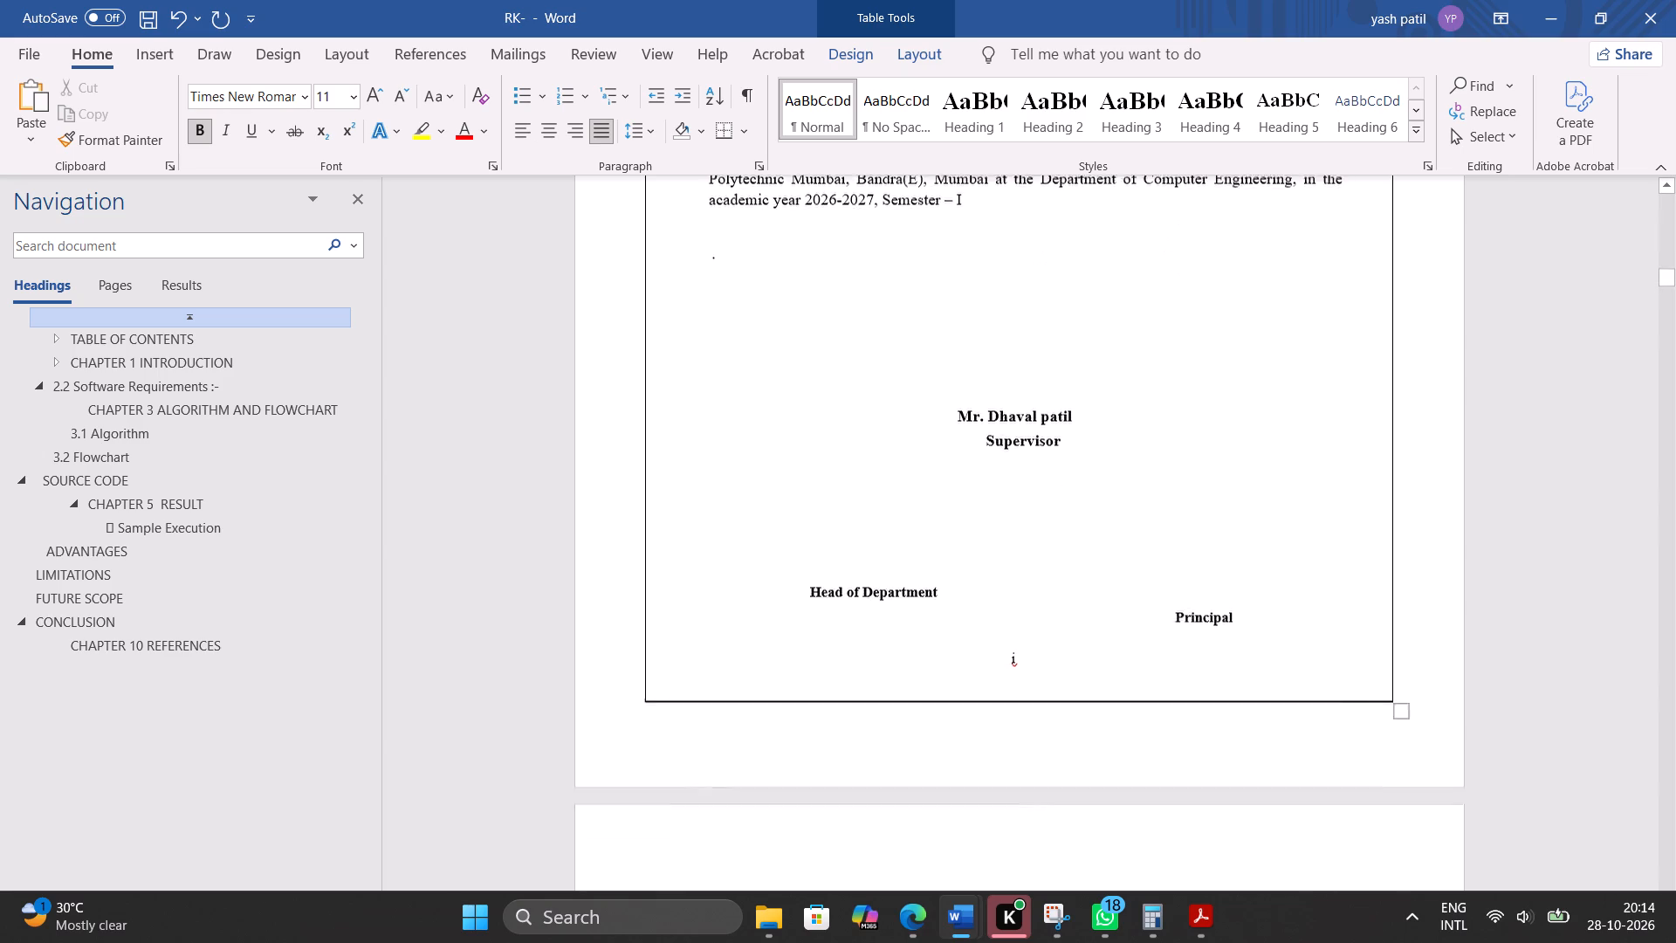
scroll(890, 286, up, 1)
scroll(890, 286, down, 1)
scroll(890, 286, up, 4)
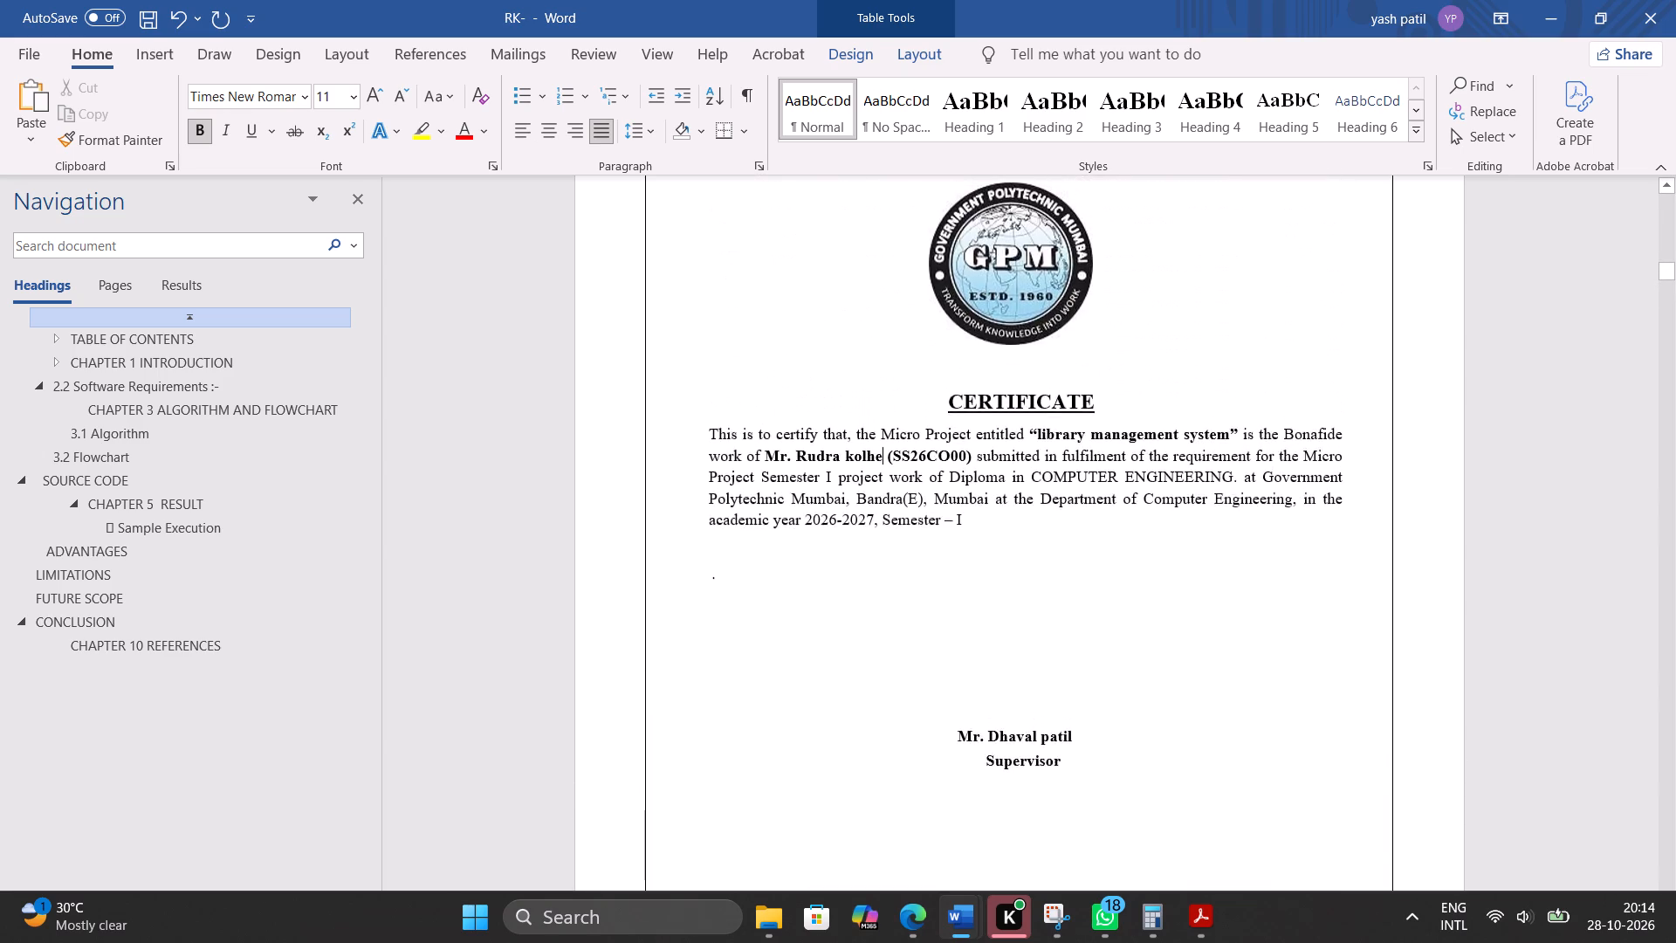
Replace the guide's title and name under "Under the guidance of" on the title page with "Mr." and the certificate supervisor's name, capitalising the surname.
scroll(890, 286, up, 10)
scroll(890, 286, up, 15)
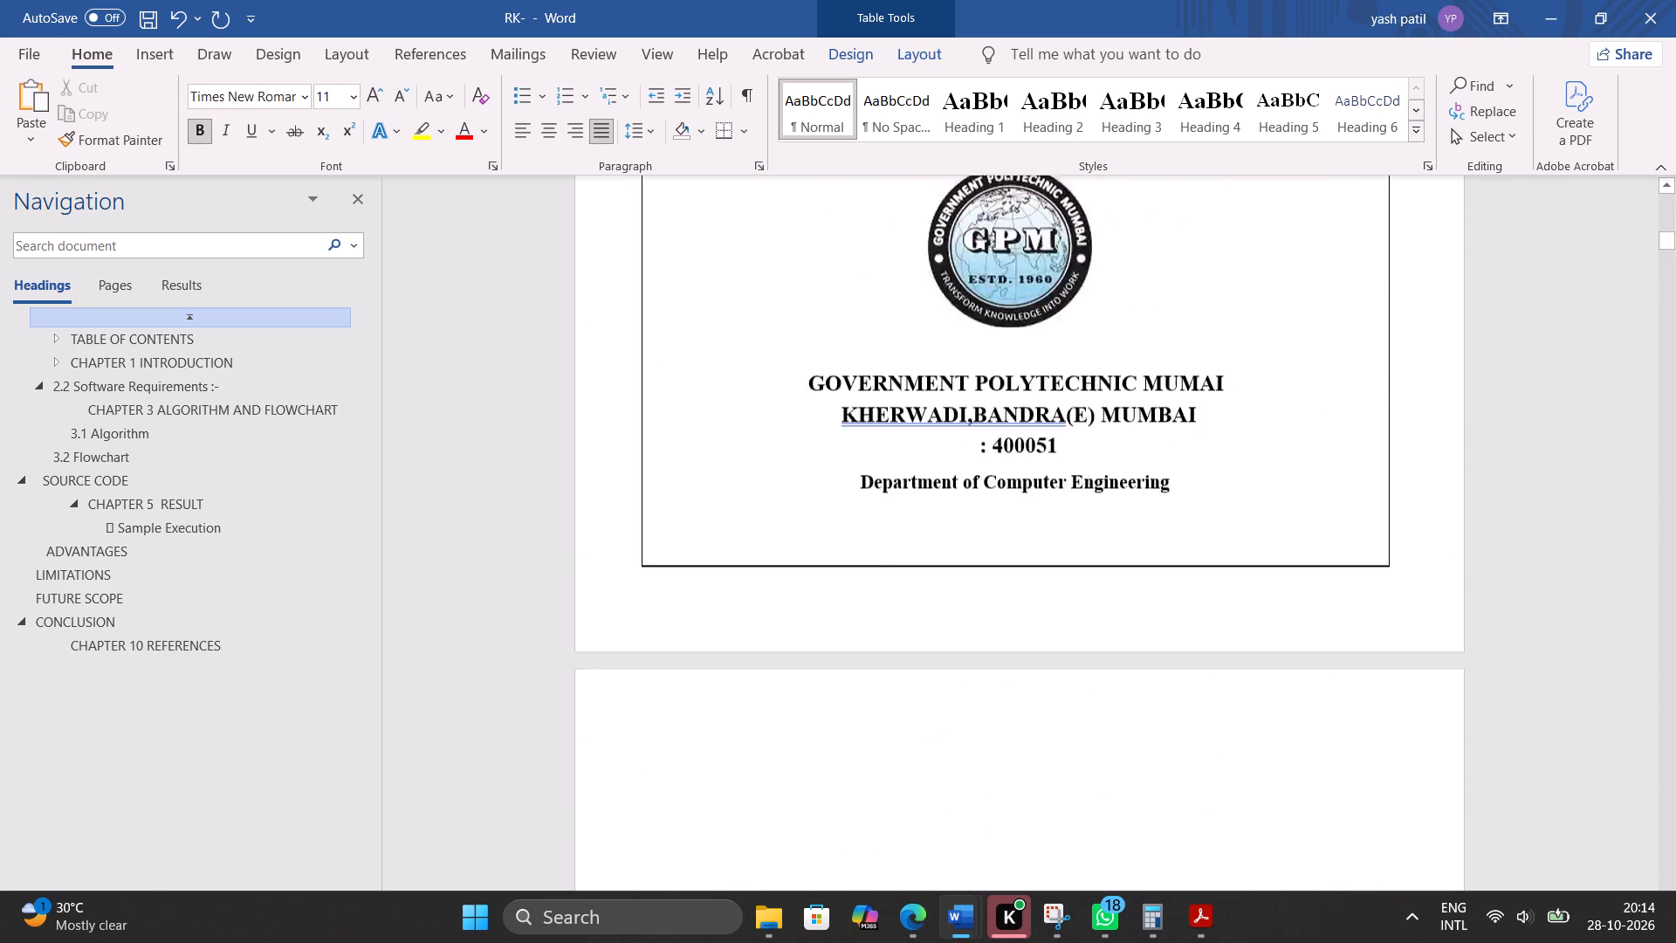
scroll(890, 286, up, 5)
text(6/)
scroll(890, 286, down, 6)
scroll(890, 286, up, 20)
scroll(890, 286, up, 9)
scroll(890, 286, up, 13)
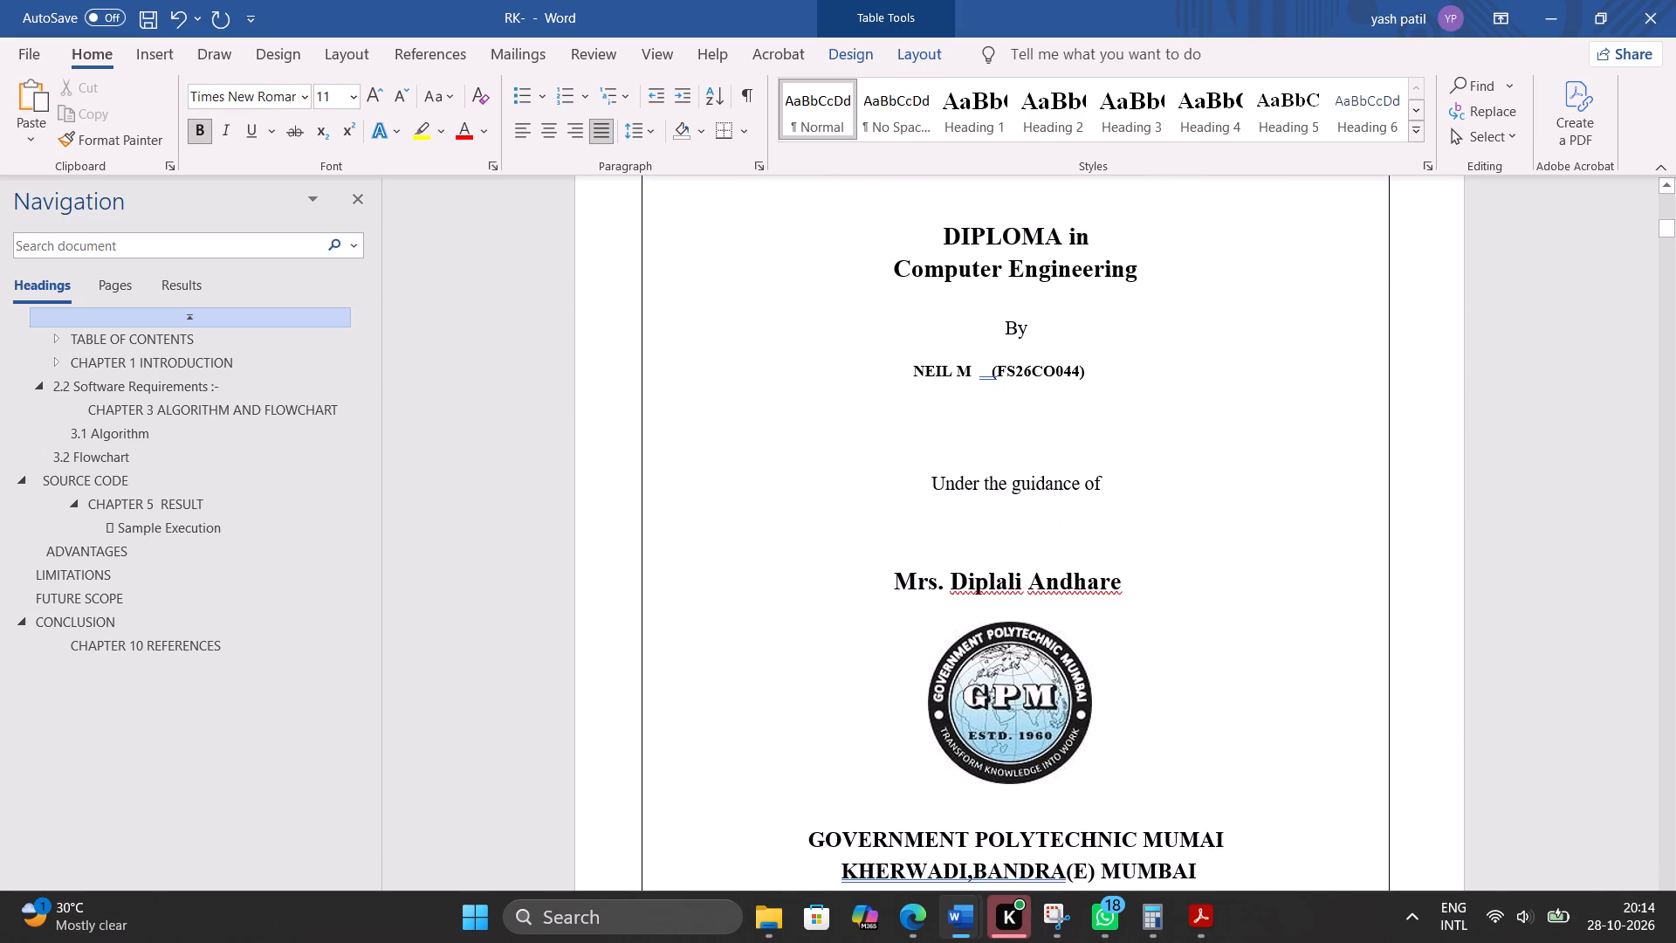
click(1133, 585)
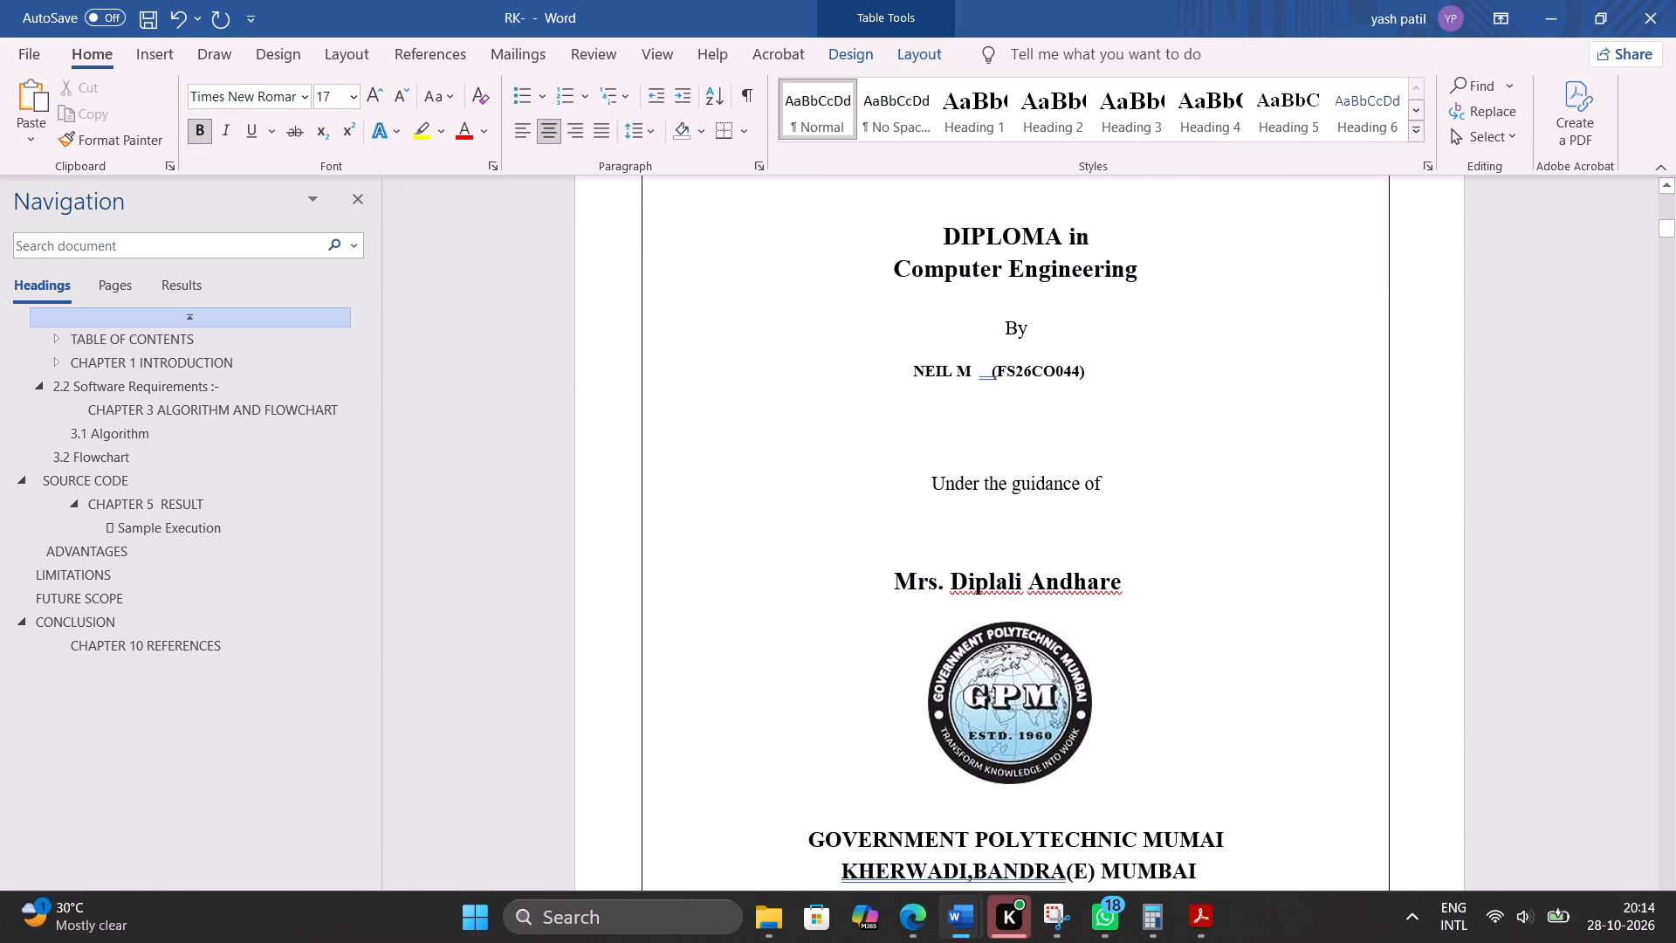
key(BackSpace)
key(BackSpace)
key(BackSpace)
key(BackSpace)
key(BackSpace)
key(BackSpace)
key(BackSpace)
key(BackSpace)
key(BackSpace)
key(BackSpace)
key(BackSpace)
key(BackSpace)
key(BackSpace)
key(BackSpace)
key(BackSpace)
key(BackSpace)
key(BackSpace)
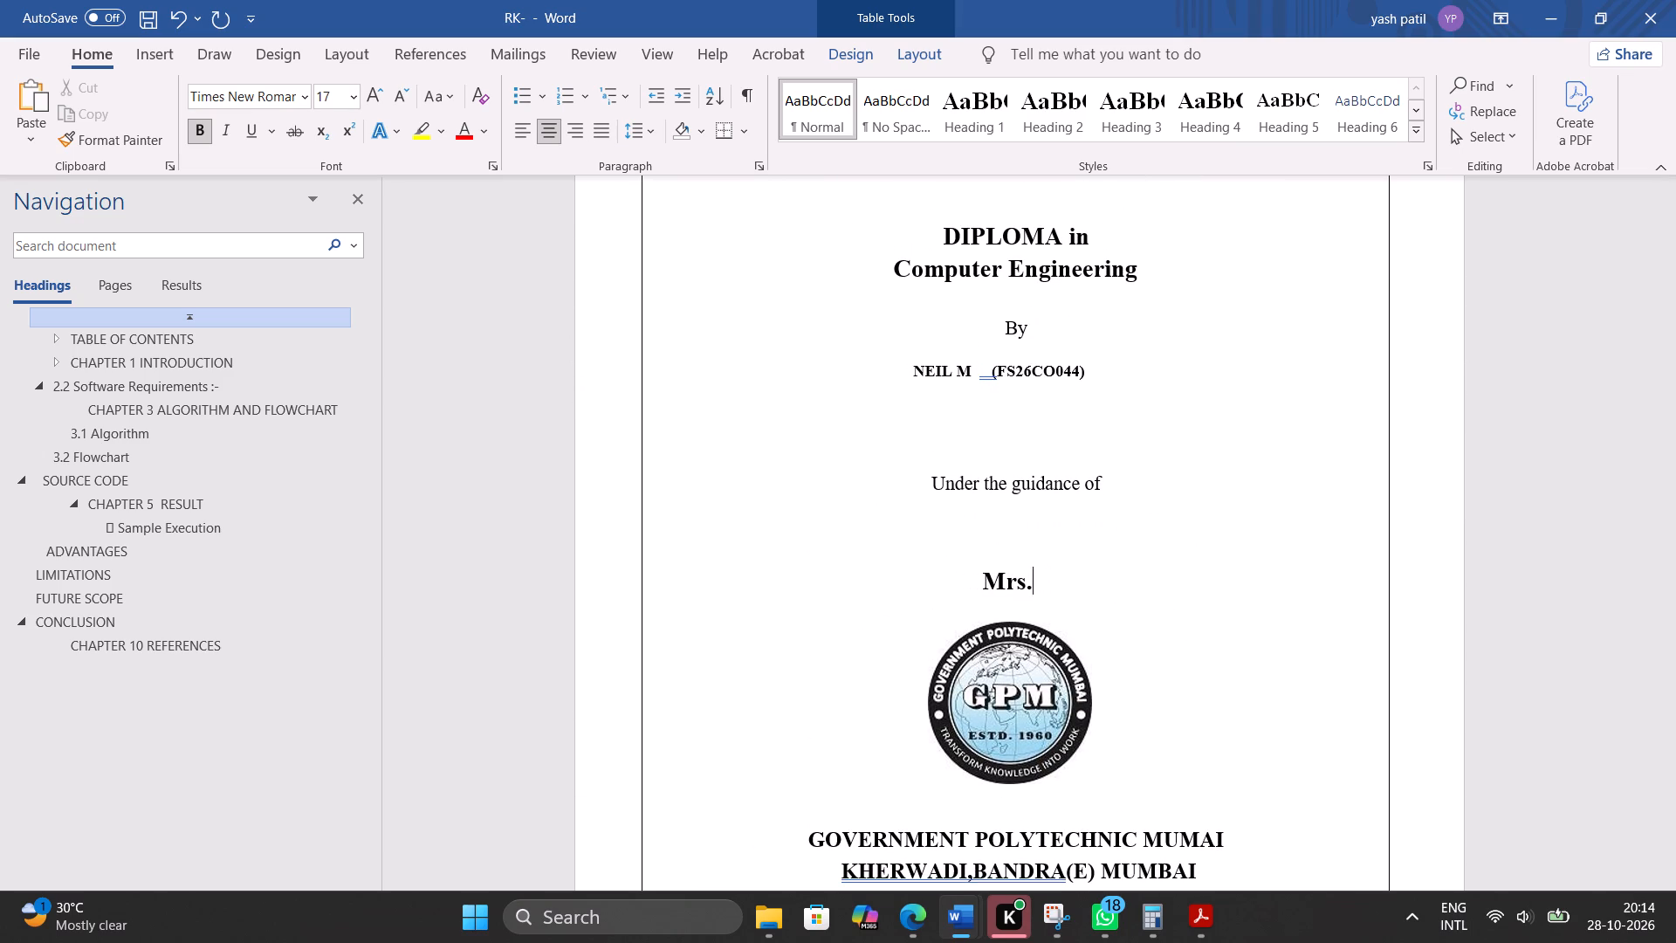
key(BackSpace)
key(BackSpace)
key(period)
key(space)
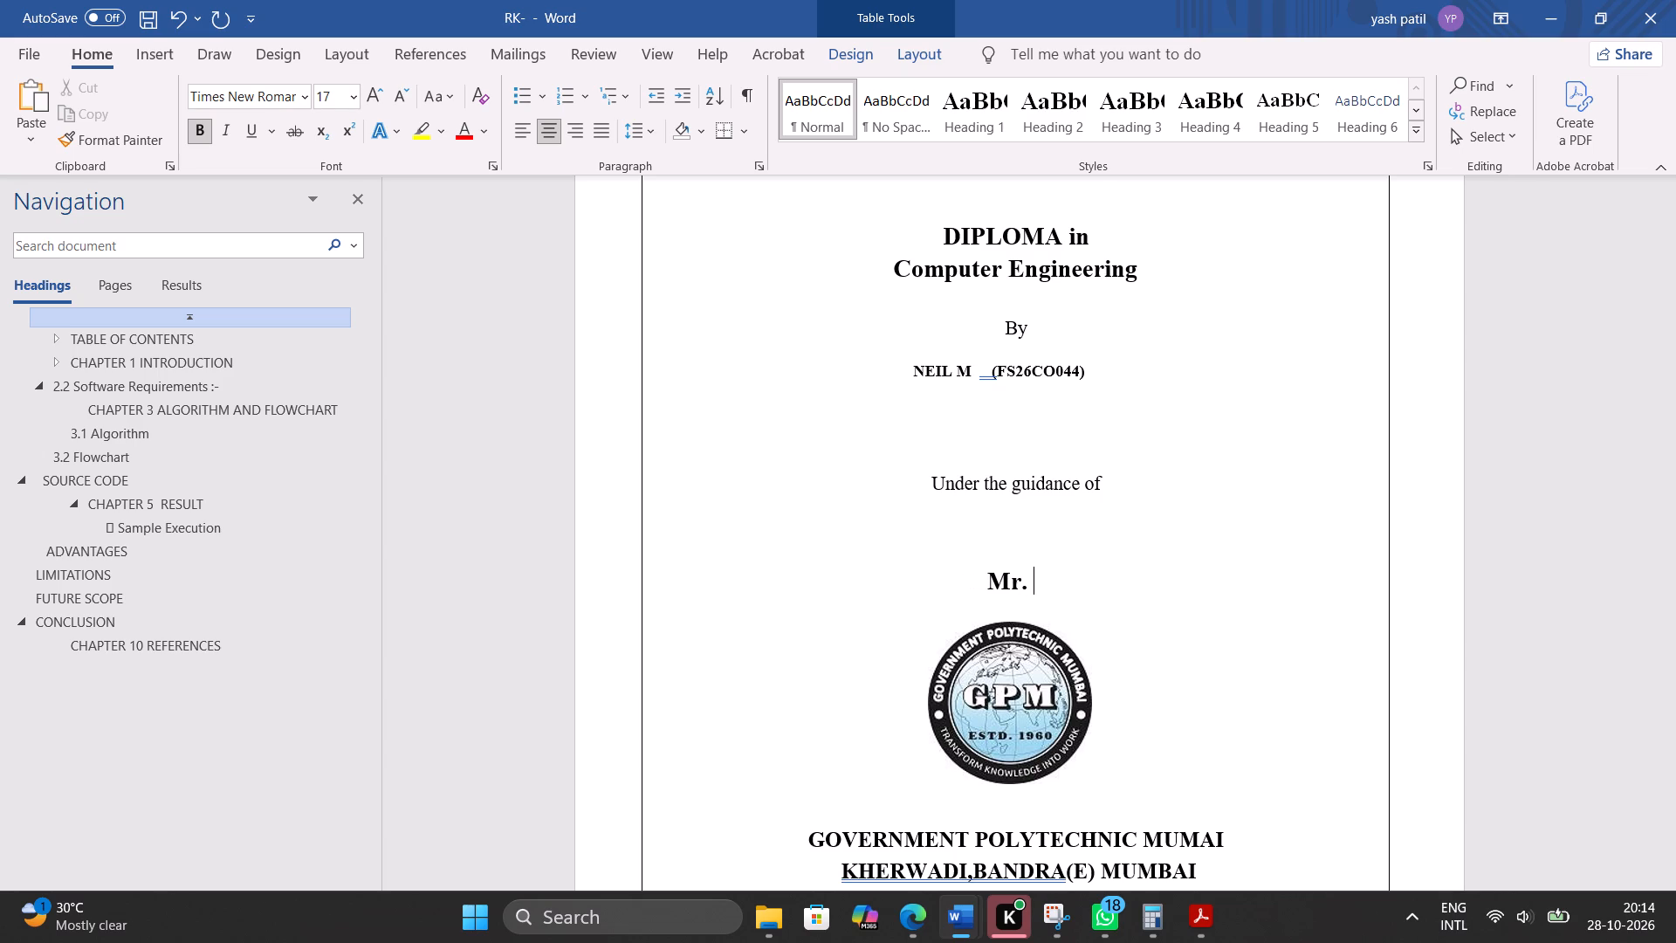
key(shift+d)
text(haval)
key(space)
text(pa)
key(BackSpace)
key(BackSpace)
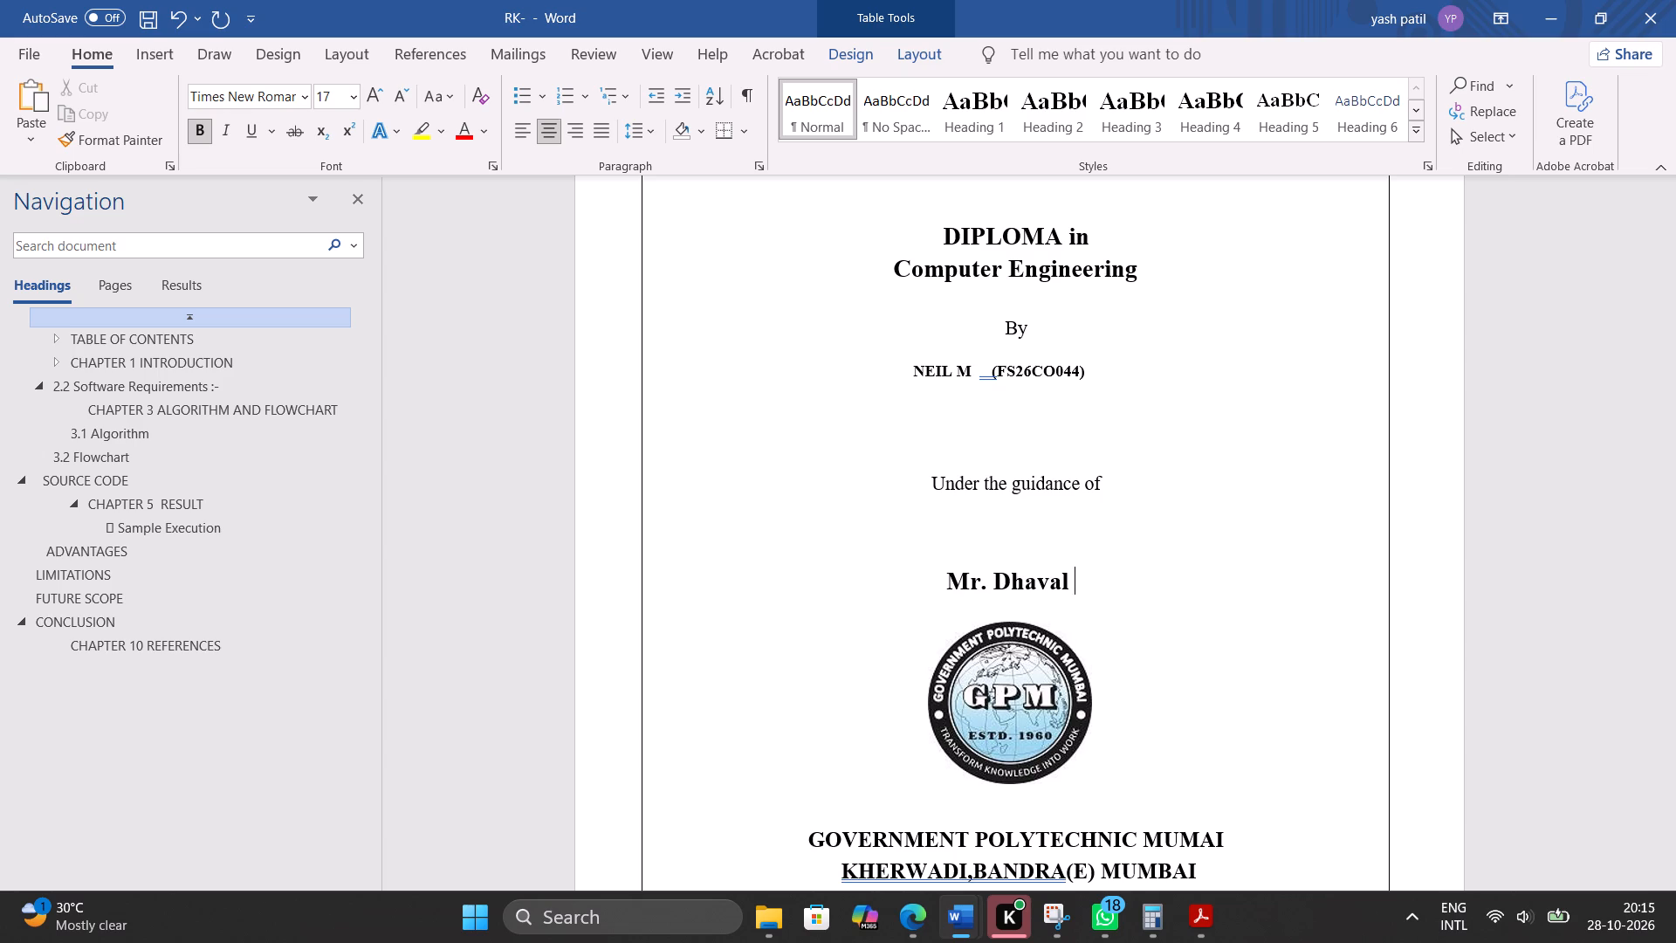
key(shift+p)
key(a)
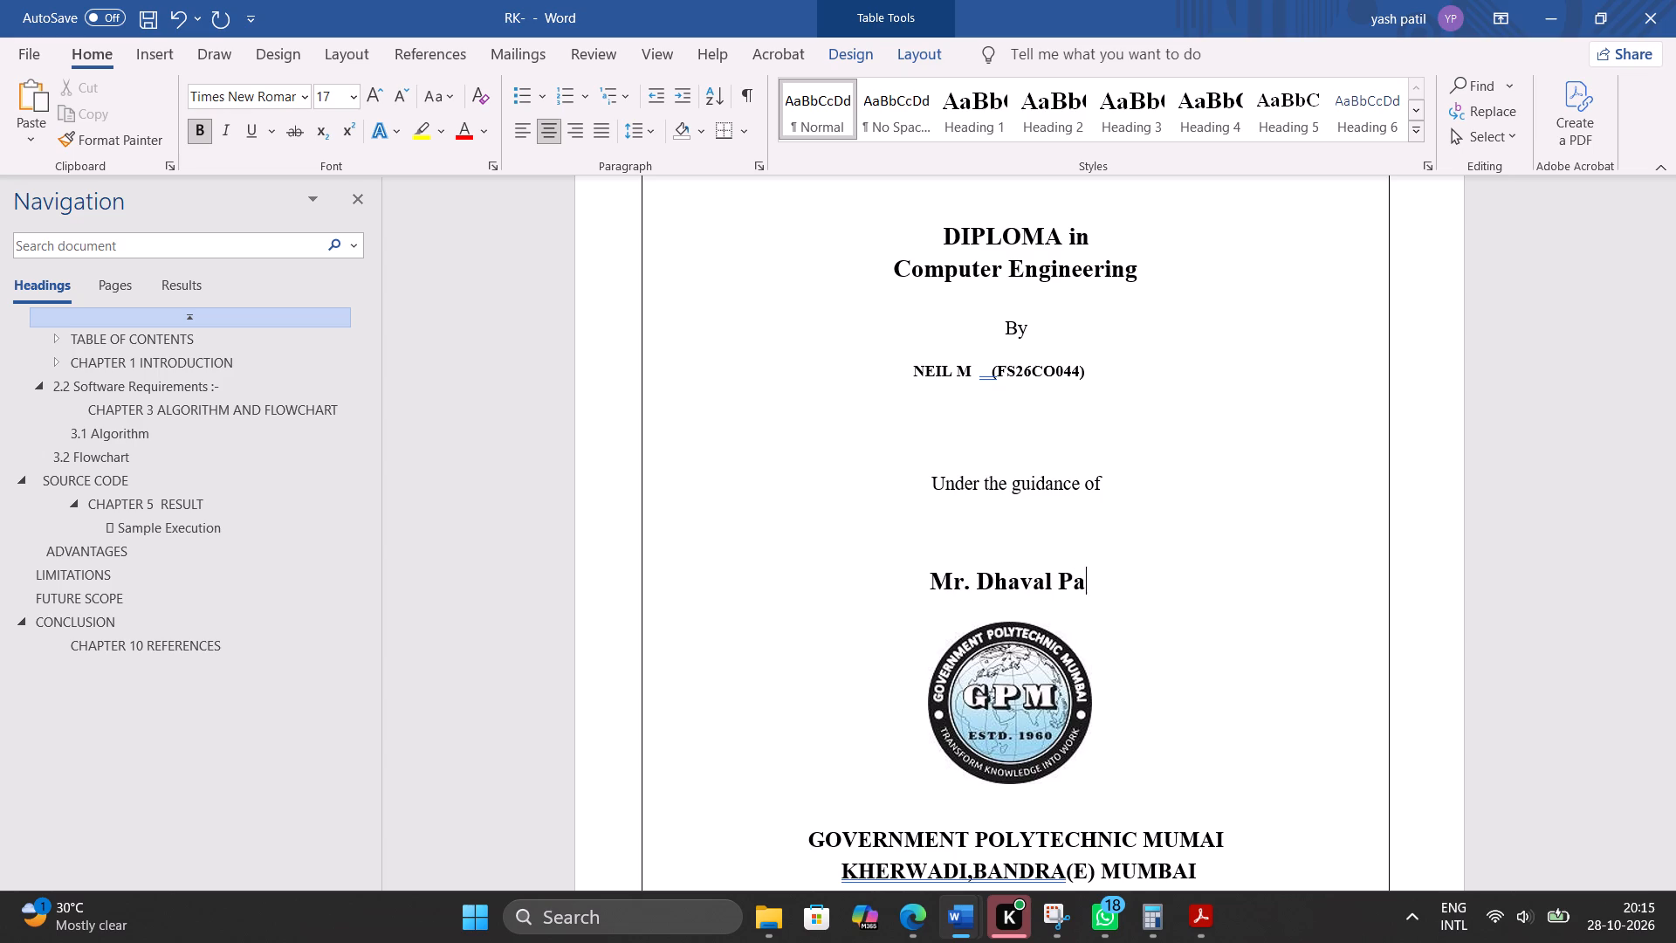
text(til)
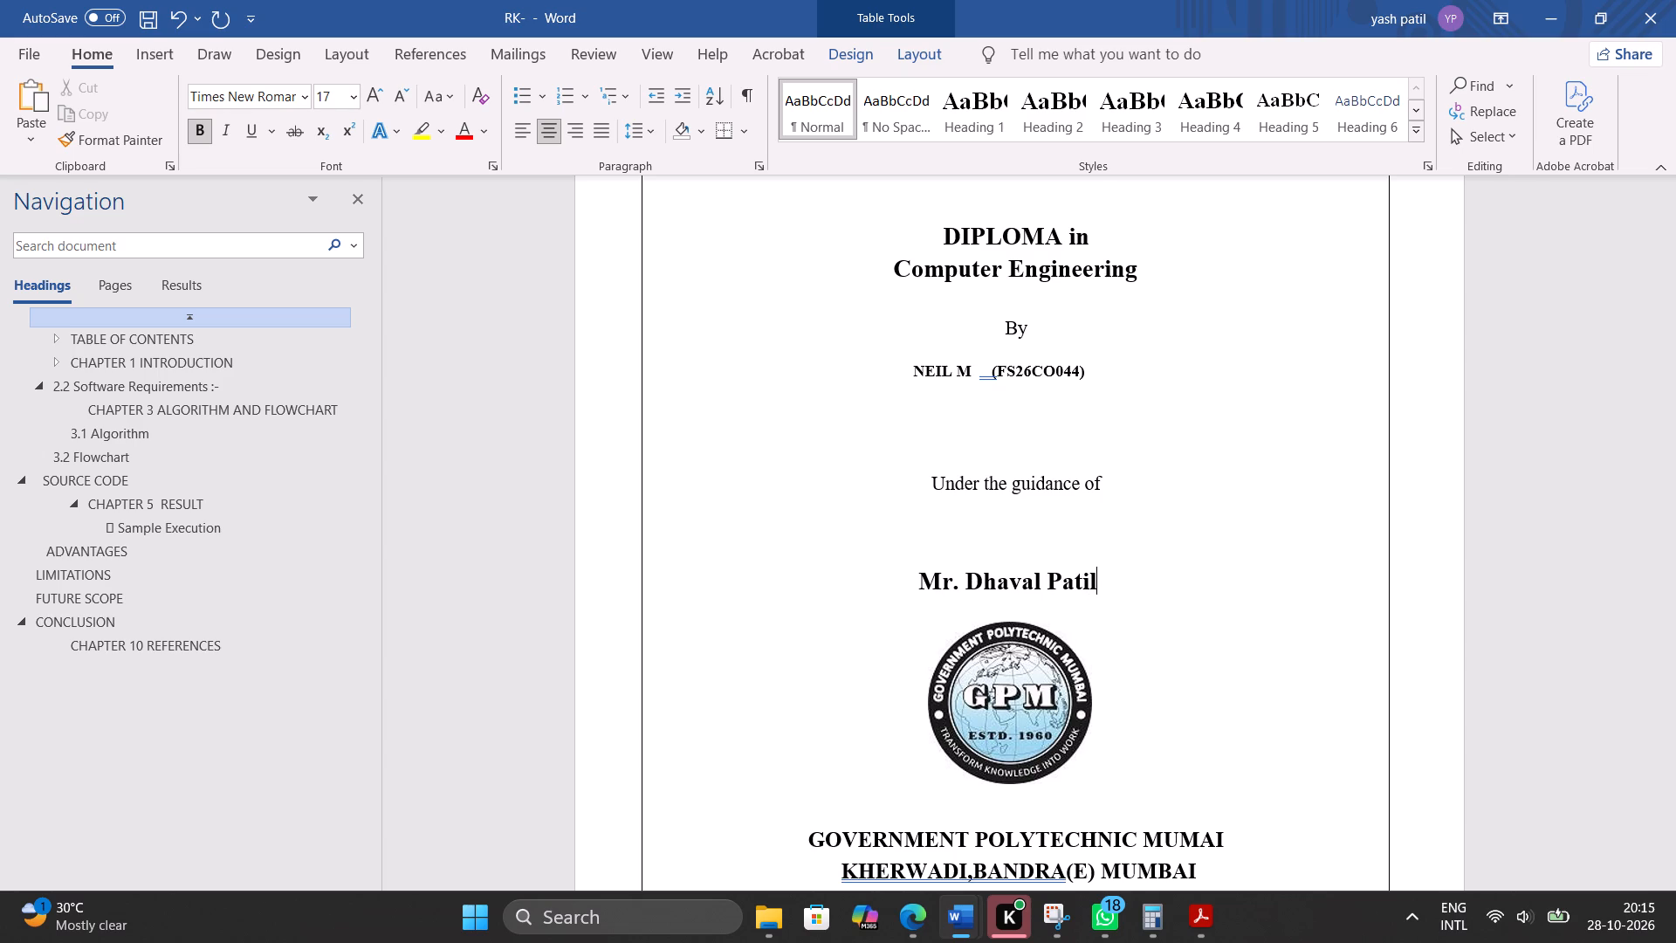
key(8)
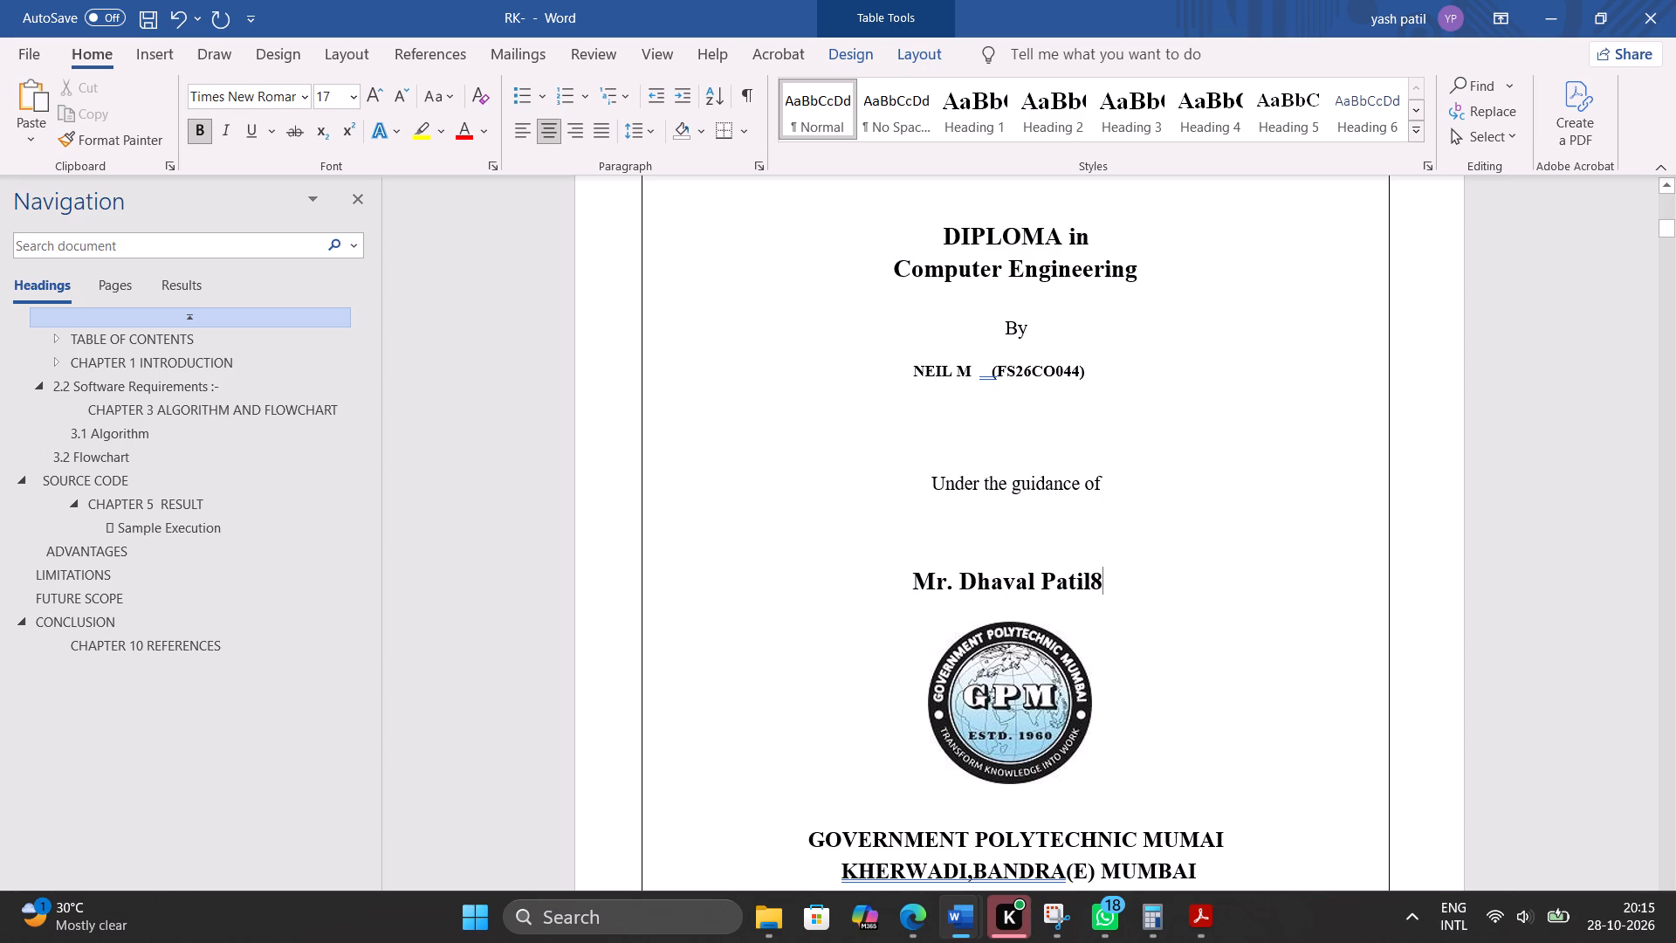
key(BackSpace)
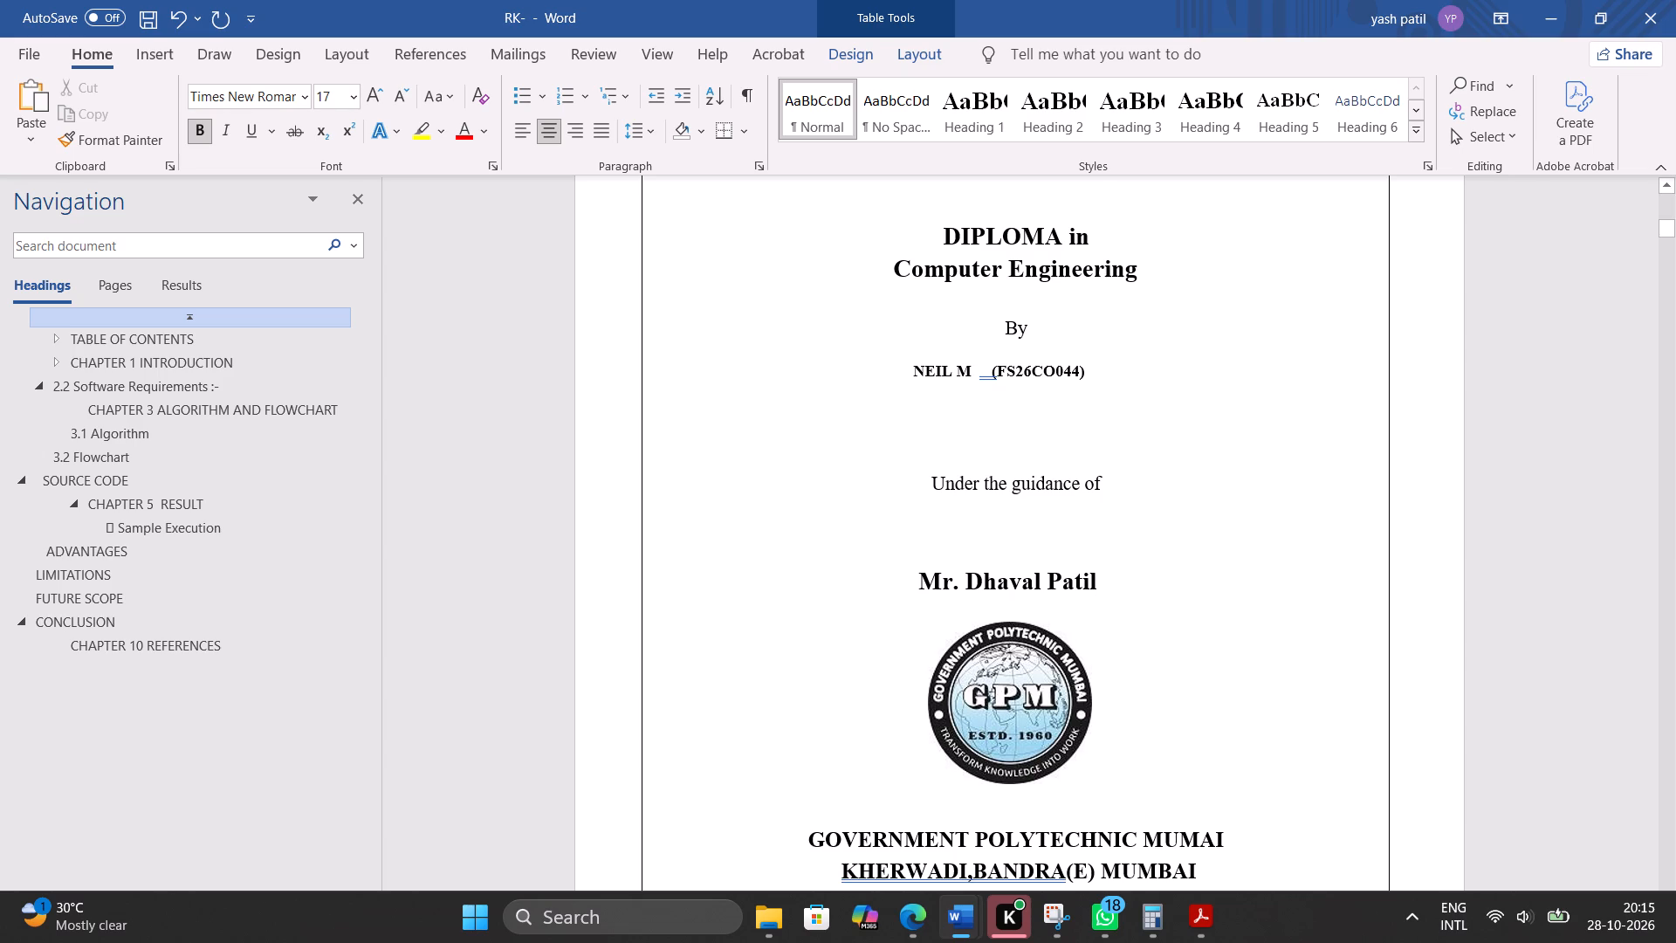
Replace the old enrolment number in the brackets beneath "By" on the title page with the new student's enrolment number.
click(1079, 370)
key(BackSpace)
key(BackSpace)
key(BackSpace)
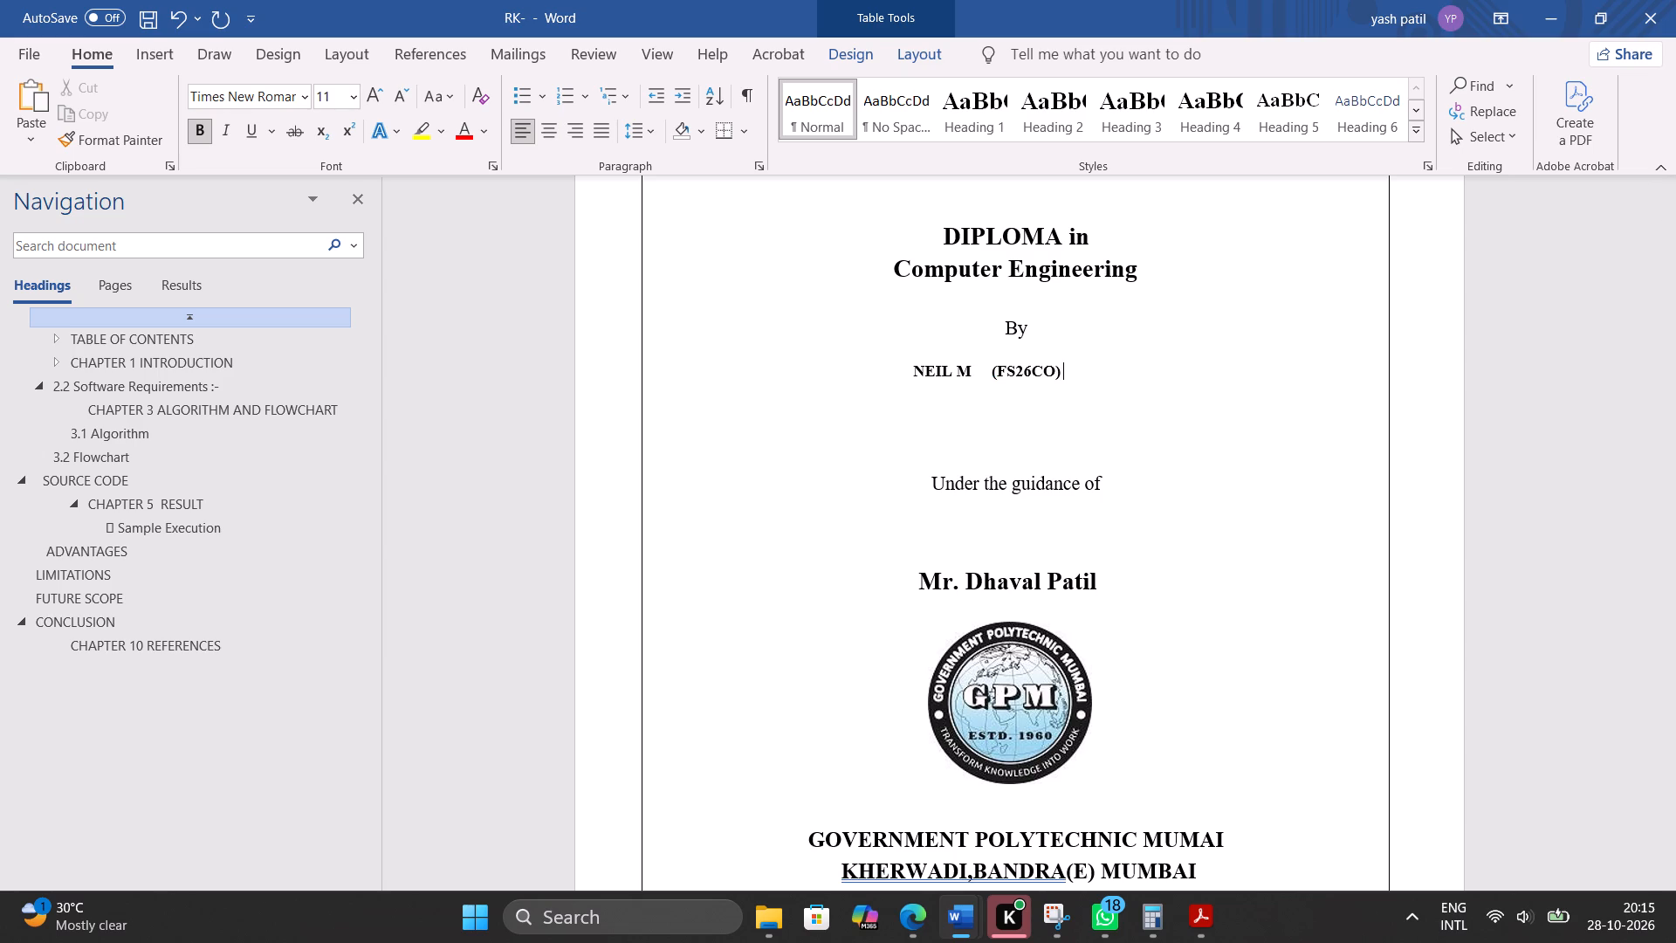
key(BackSpace)
key(BackSpace)
key(BackSpace)
key(BackSpace)
key(BackSpace)
key(BackSpace)
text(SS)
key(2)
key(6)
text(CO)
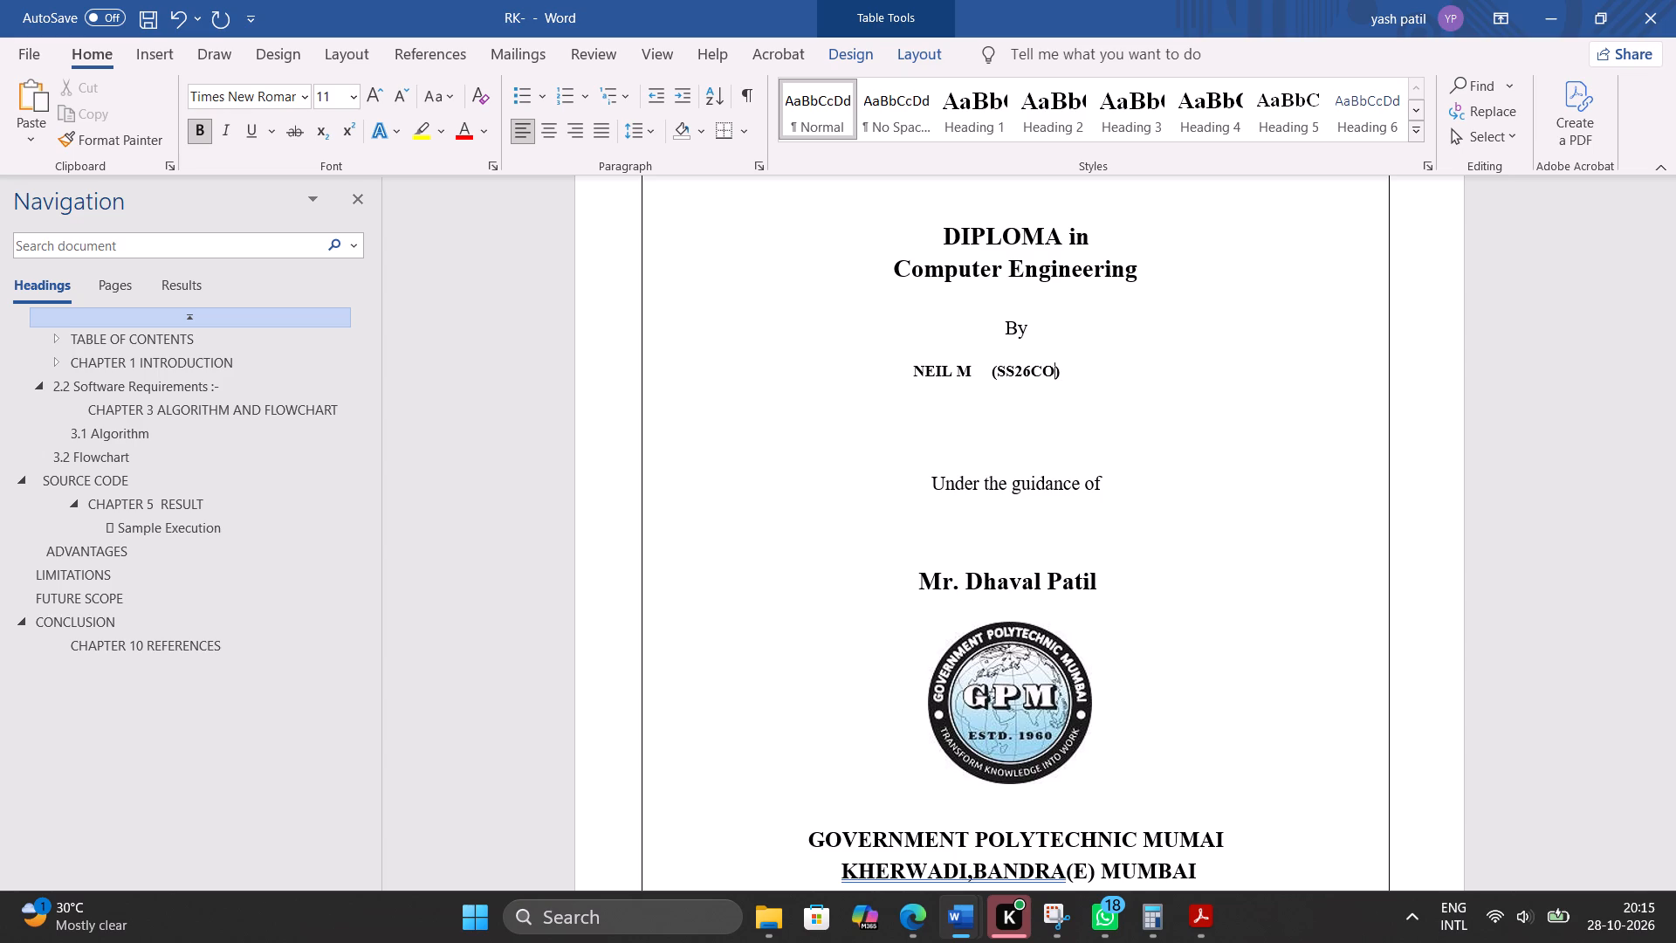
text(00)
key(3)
Replace the old student name before the bracketed enrolment number on the title page with the new student's name, as in the certificate.
click(970, 371)
key(BackSpace)
key(BackSpace)
key(BackSpace)
key(BackSpace)
key(BackSpace)
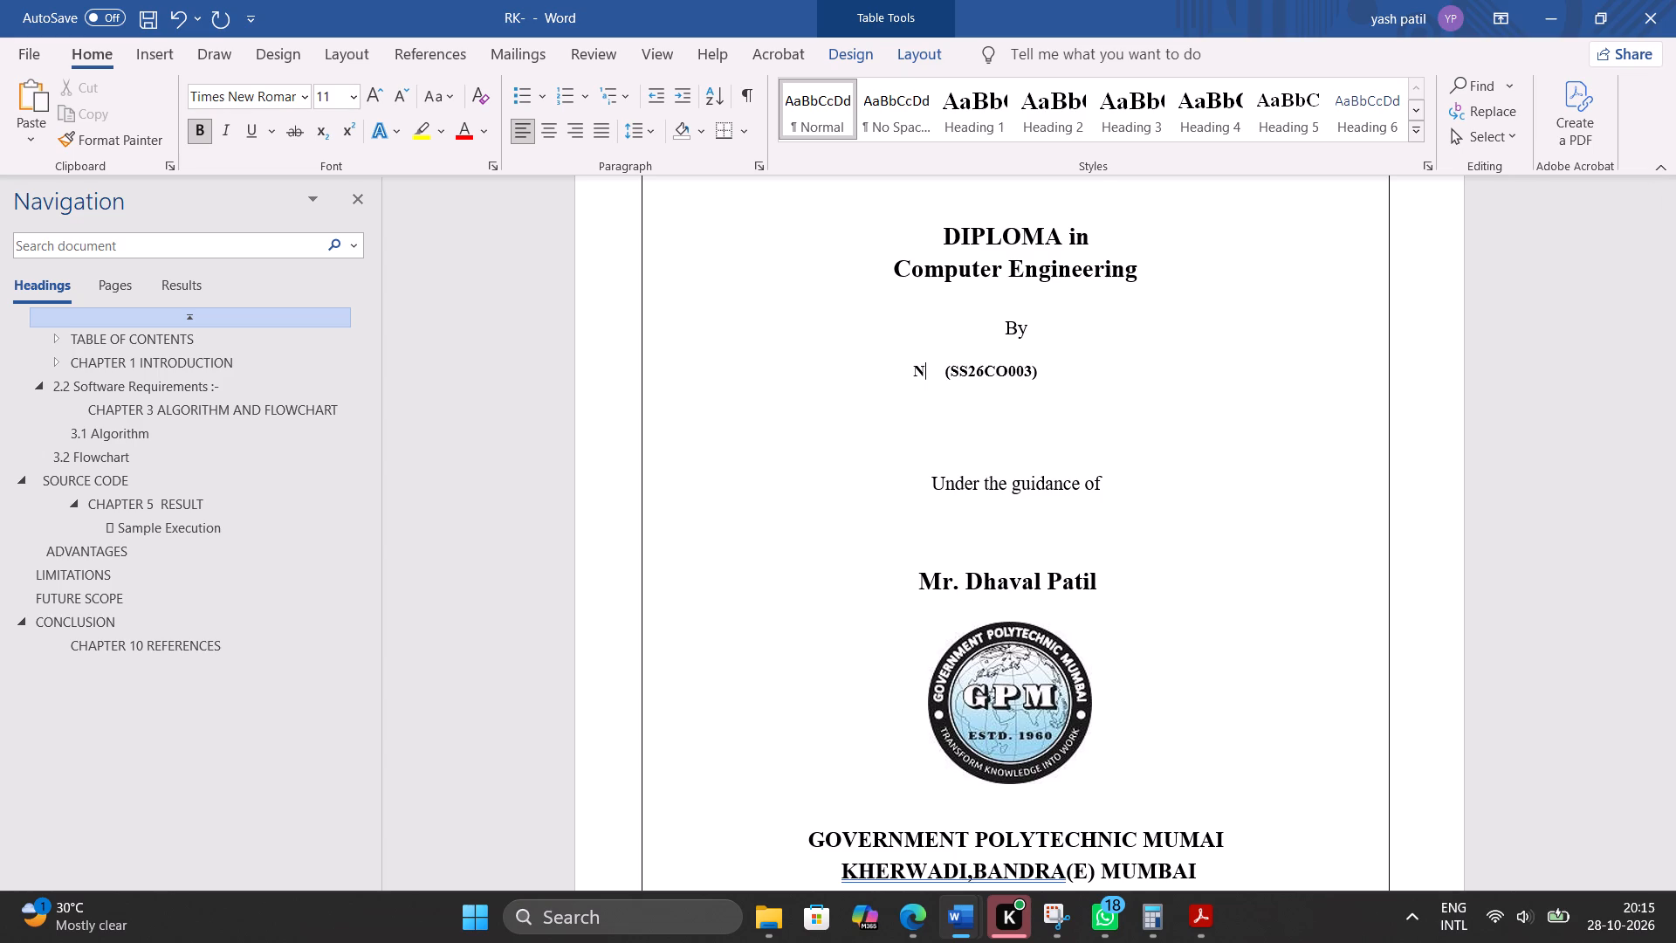
key(BackSpace)
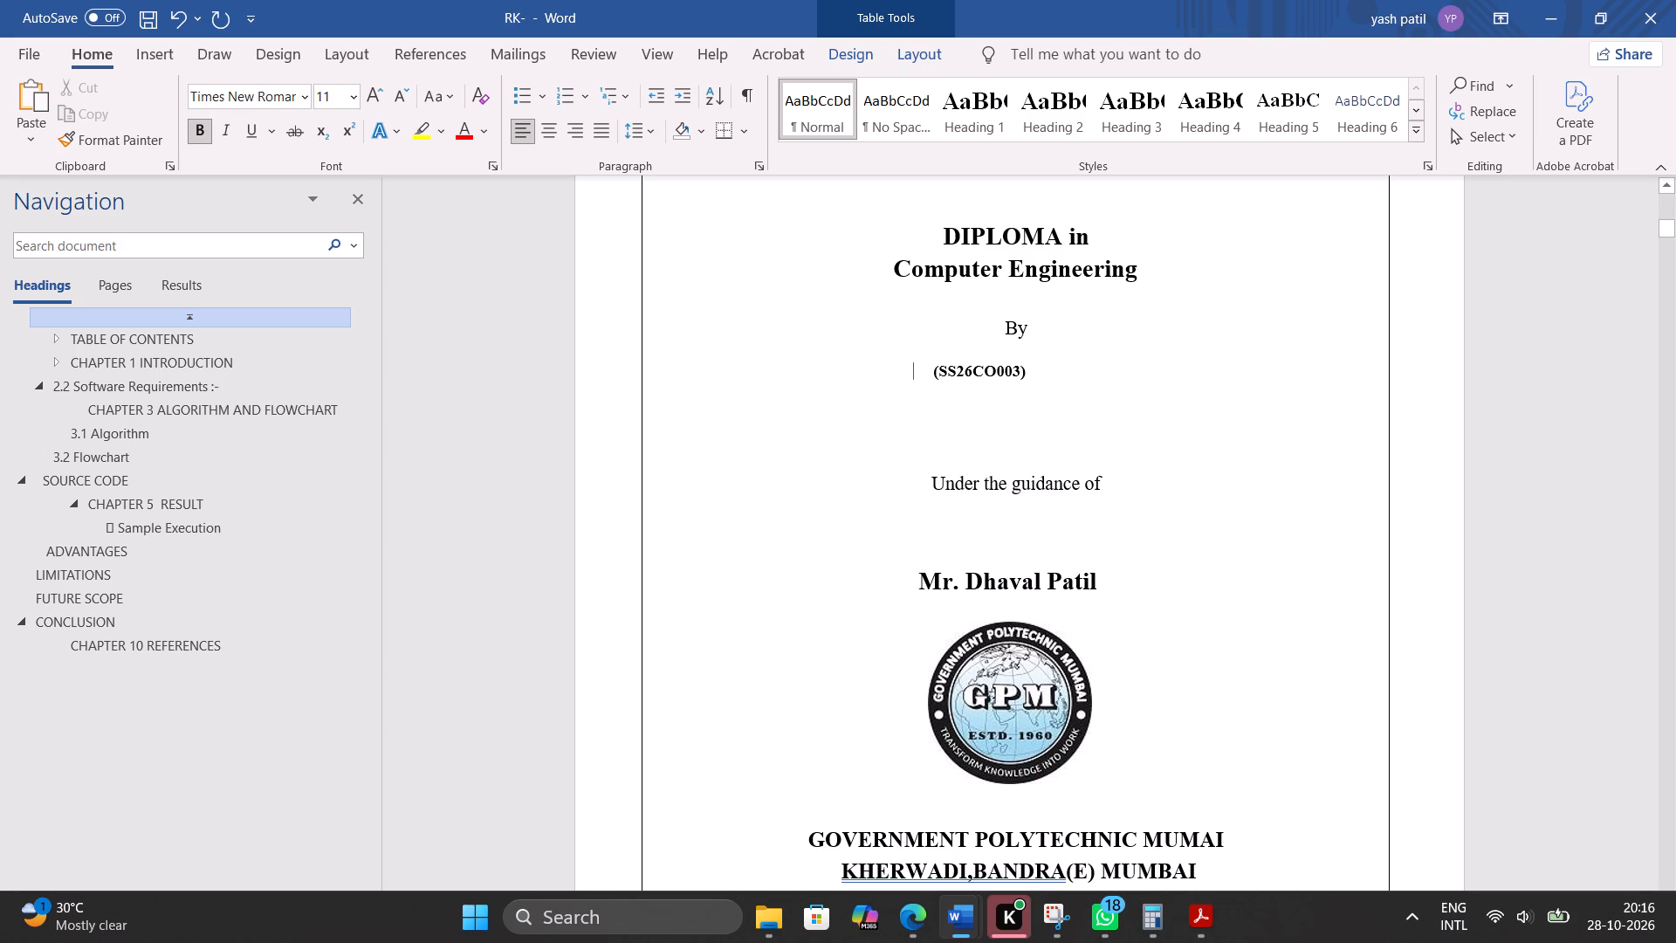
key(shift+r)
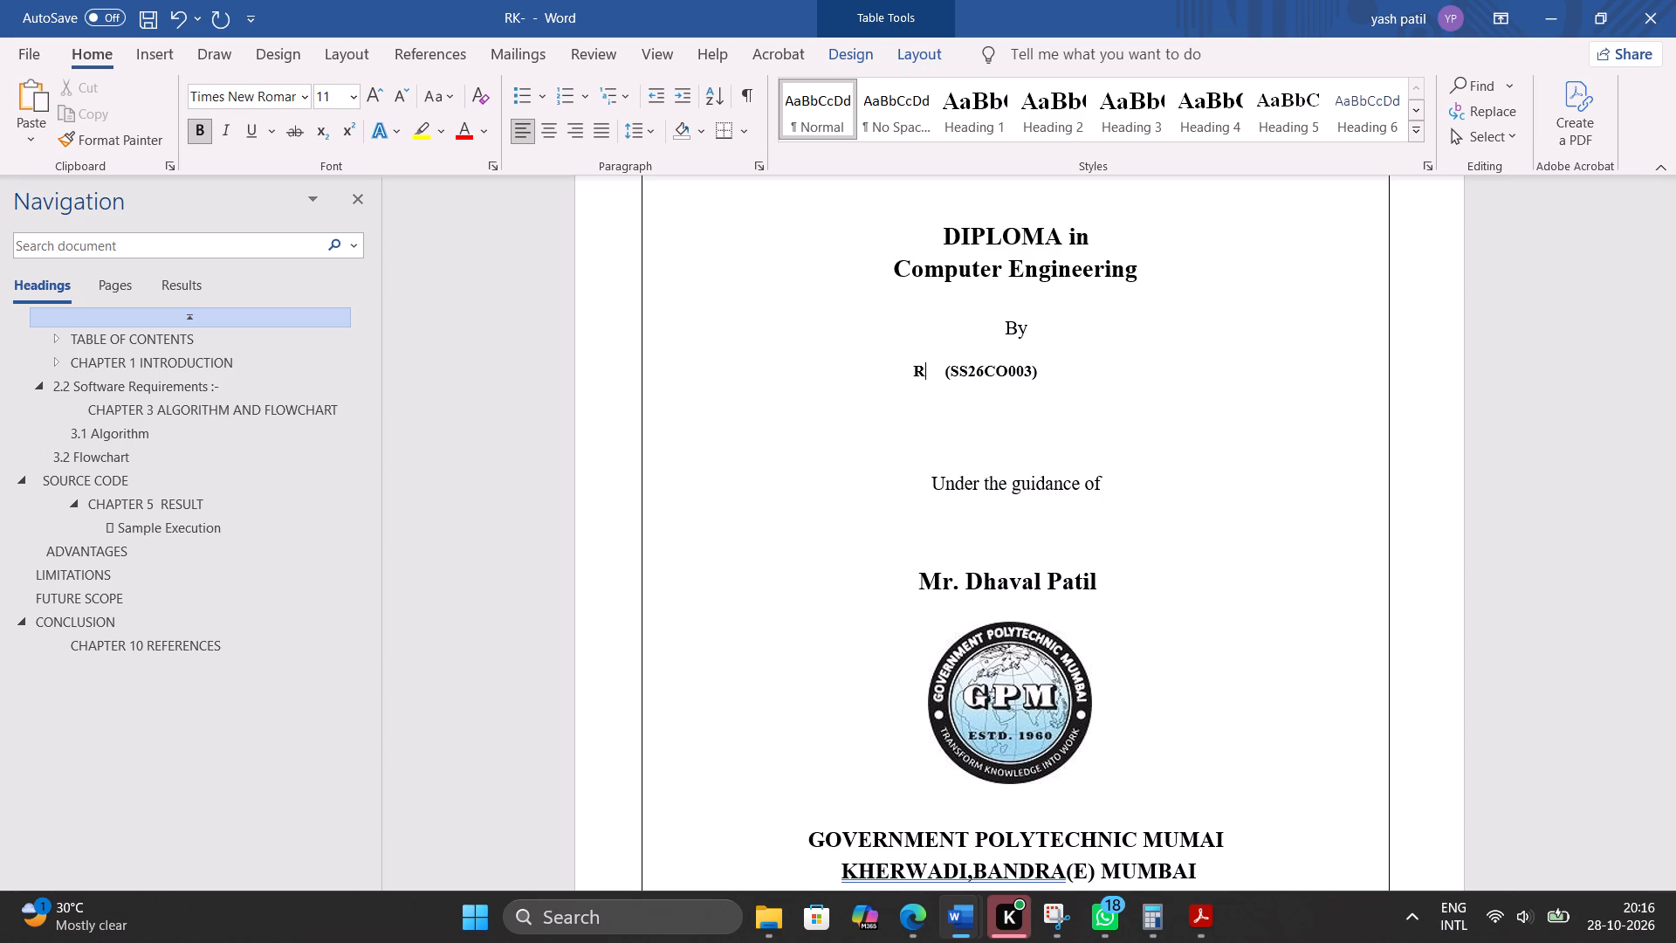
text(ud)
Complete the student's full name before the bracketed enrolment number under "By" on the title page.
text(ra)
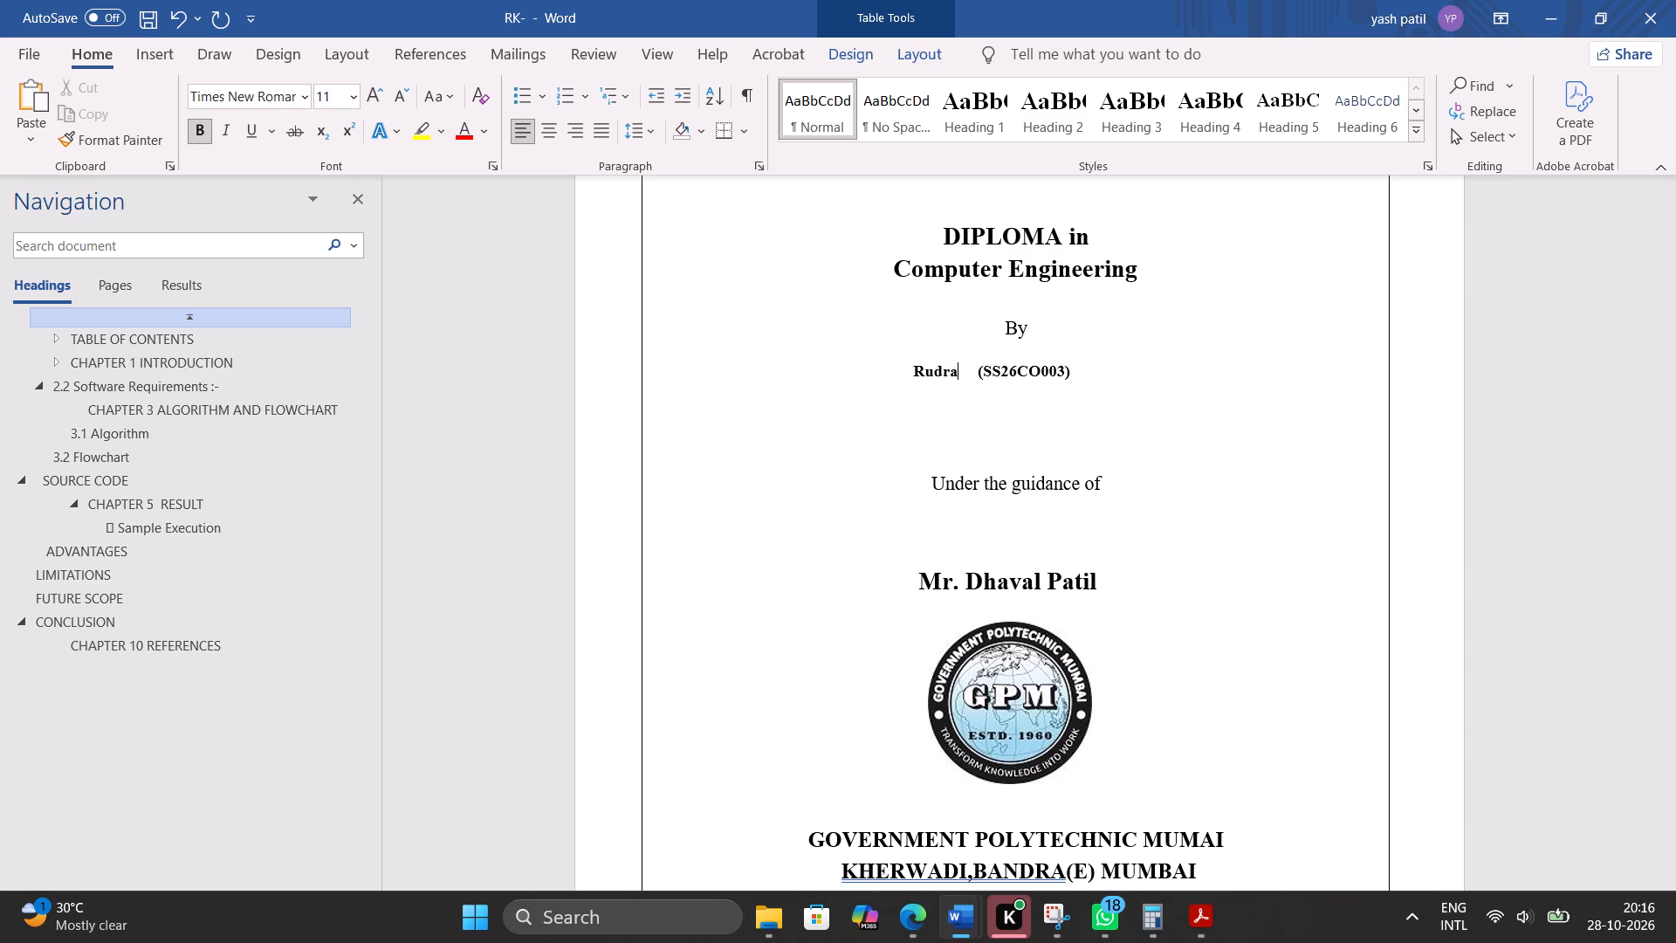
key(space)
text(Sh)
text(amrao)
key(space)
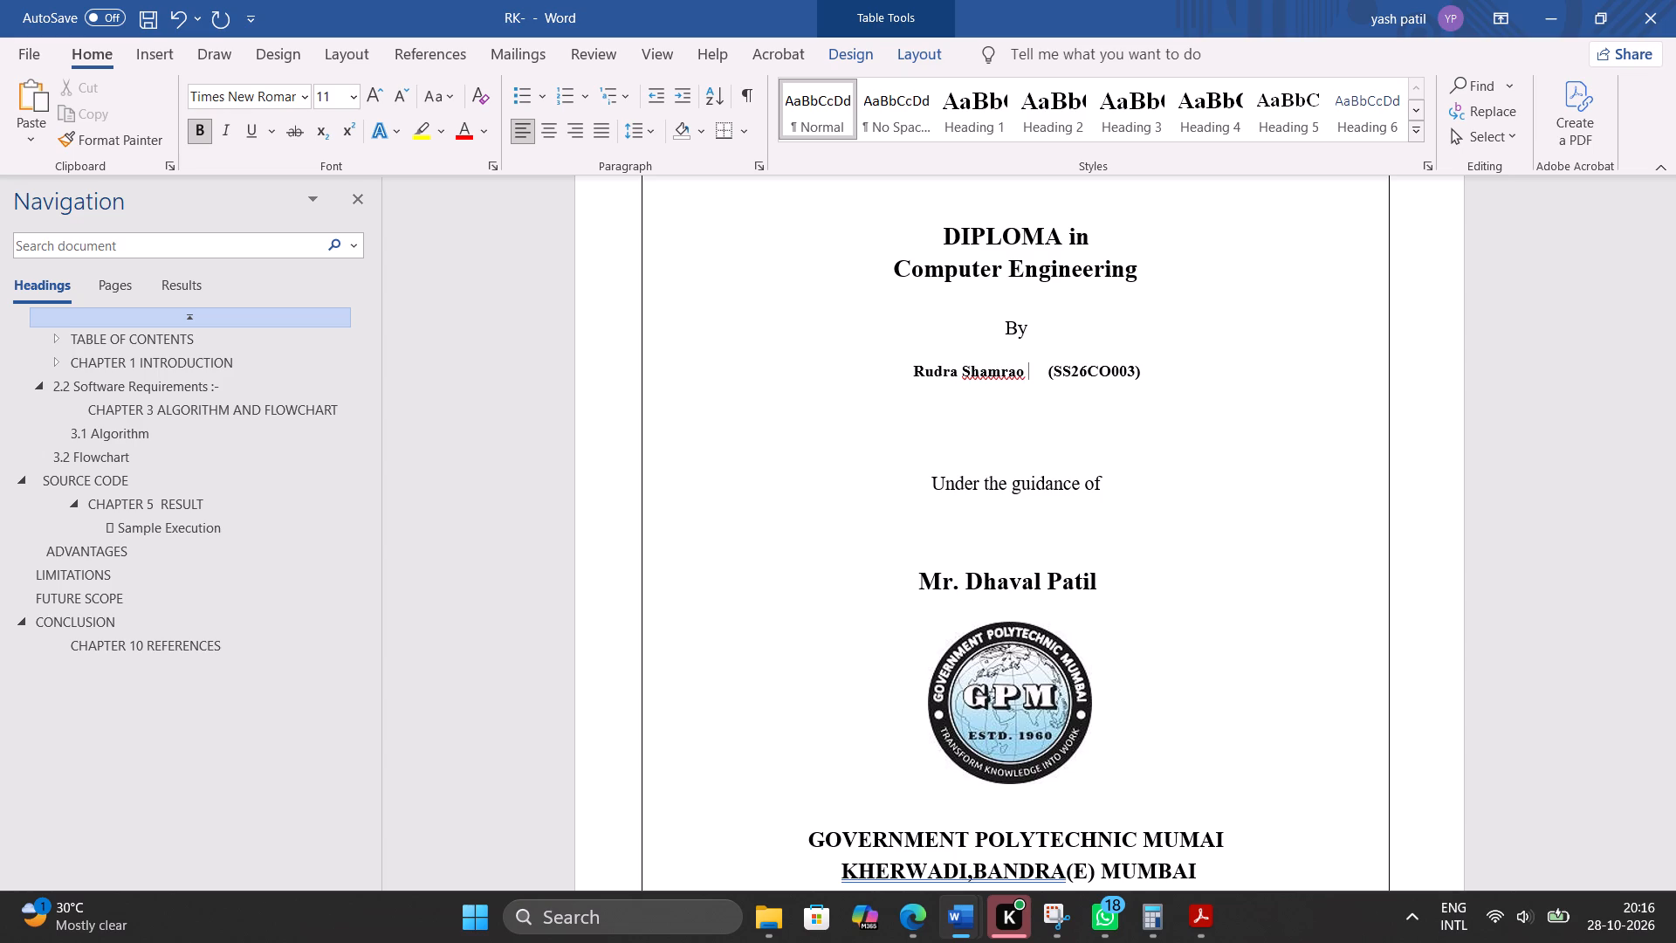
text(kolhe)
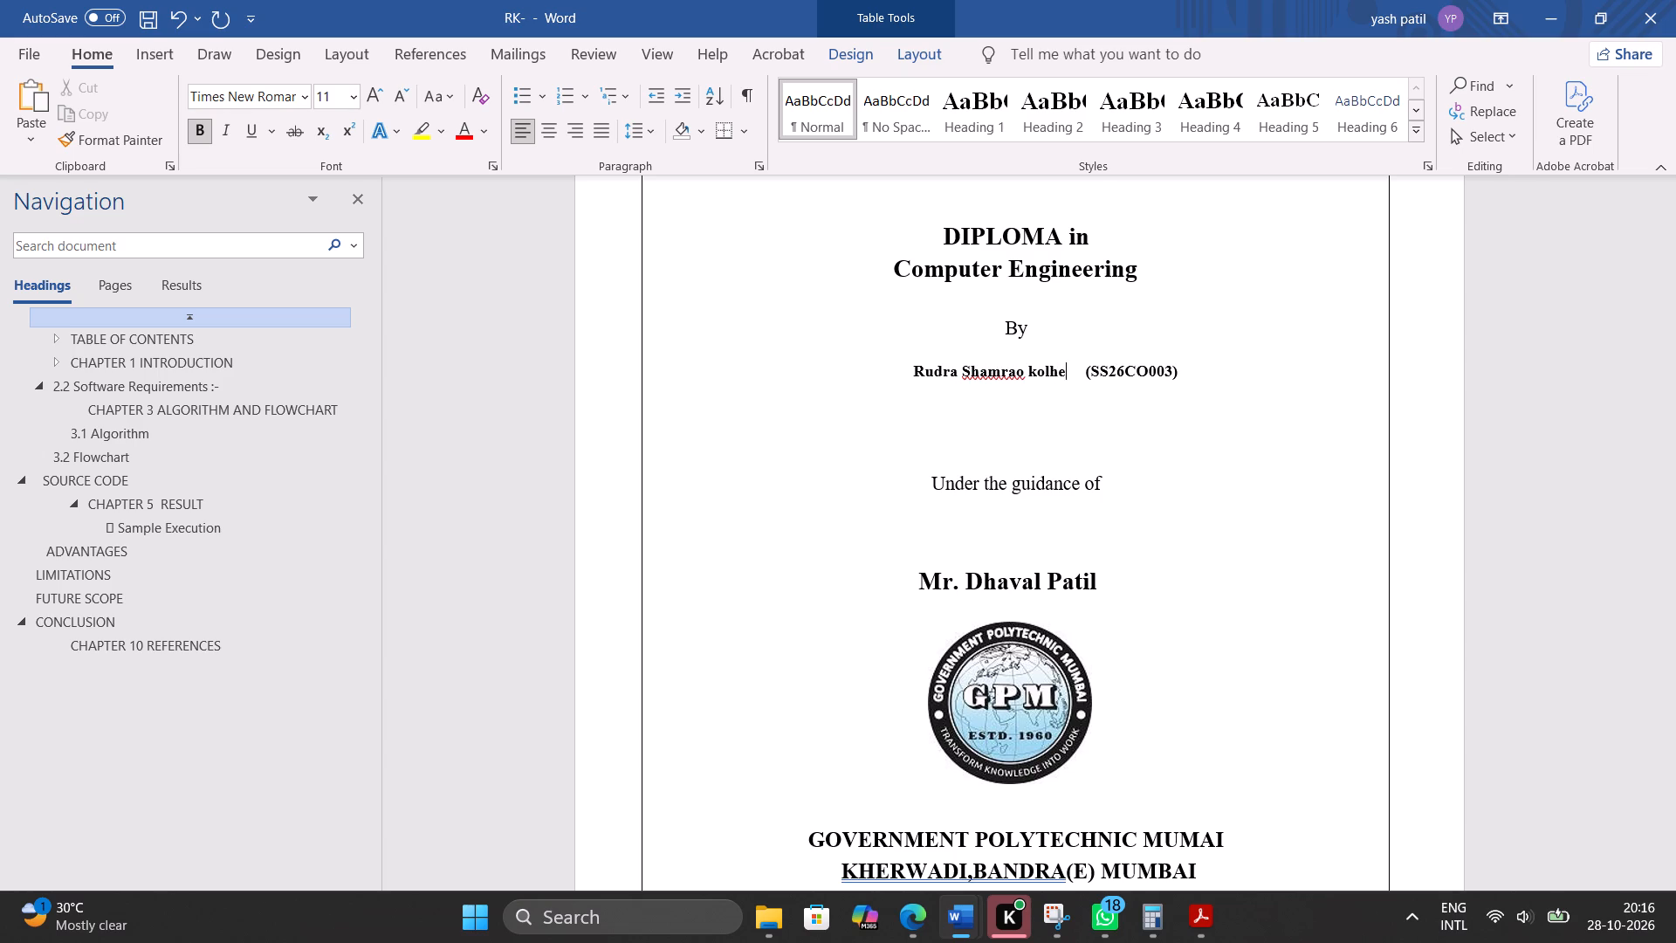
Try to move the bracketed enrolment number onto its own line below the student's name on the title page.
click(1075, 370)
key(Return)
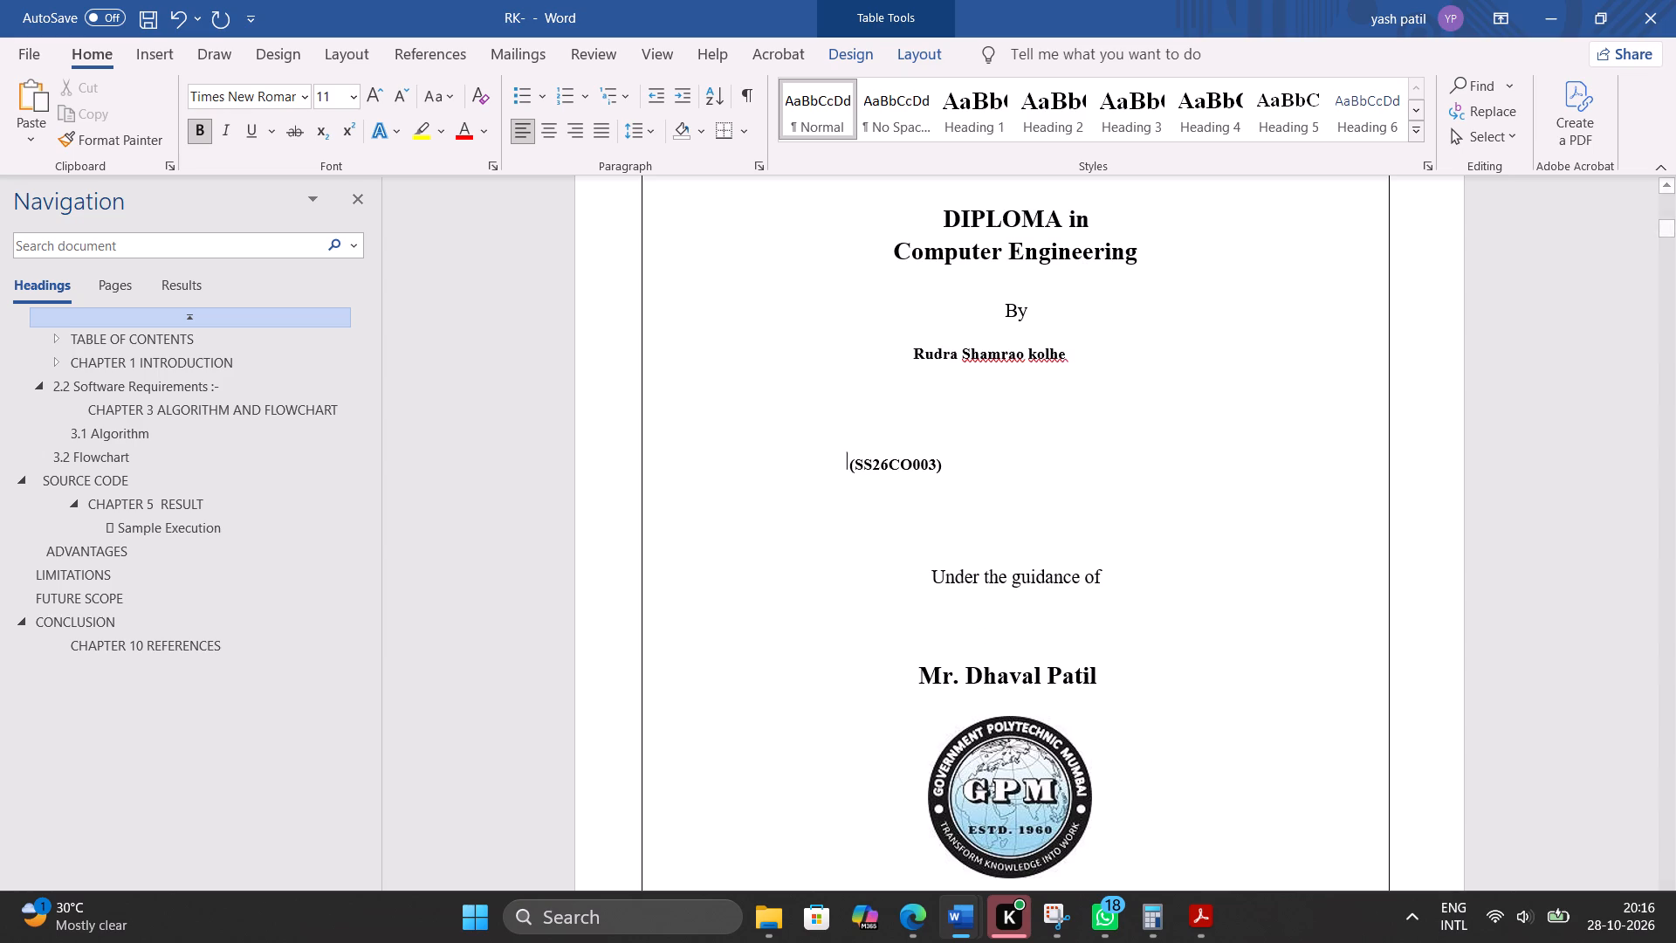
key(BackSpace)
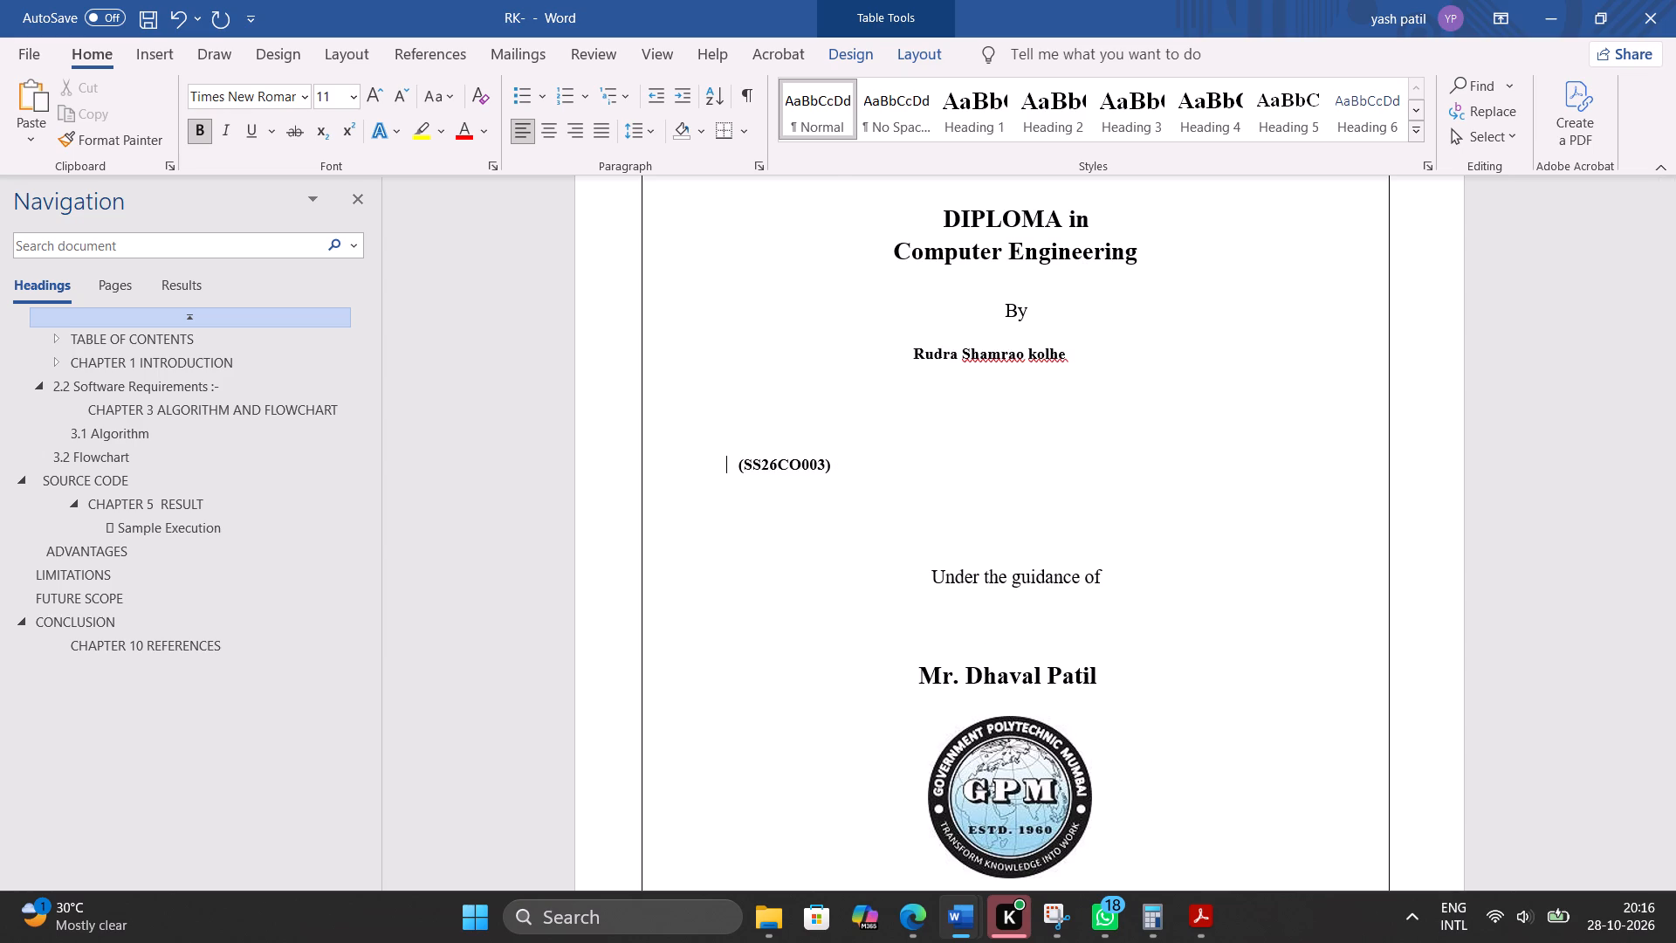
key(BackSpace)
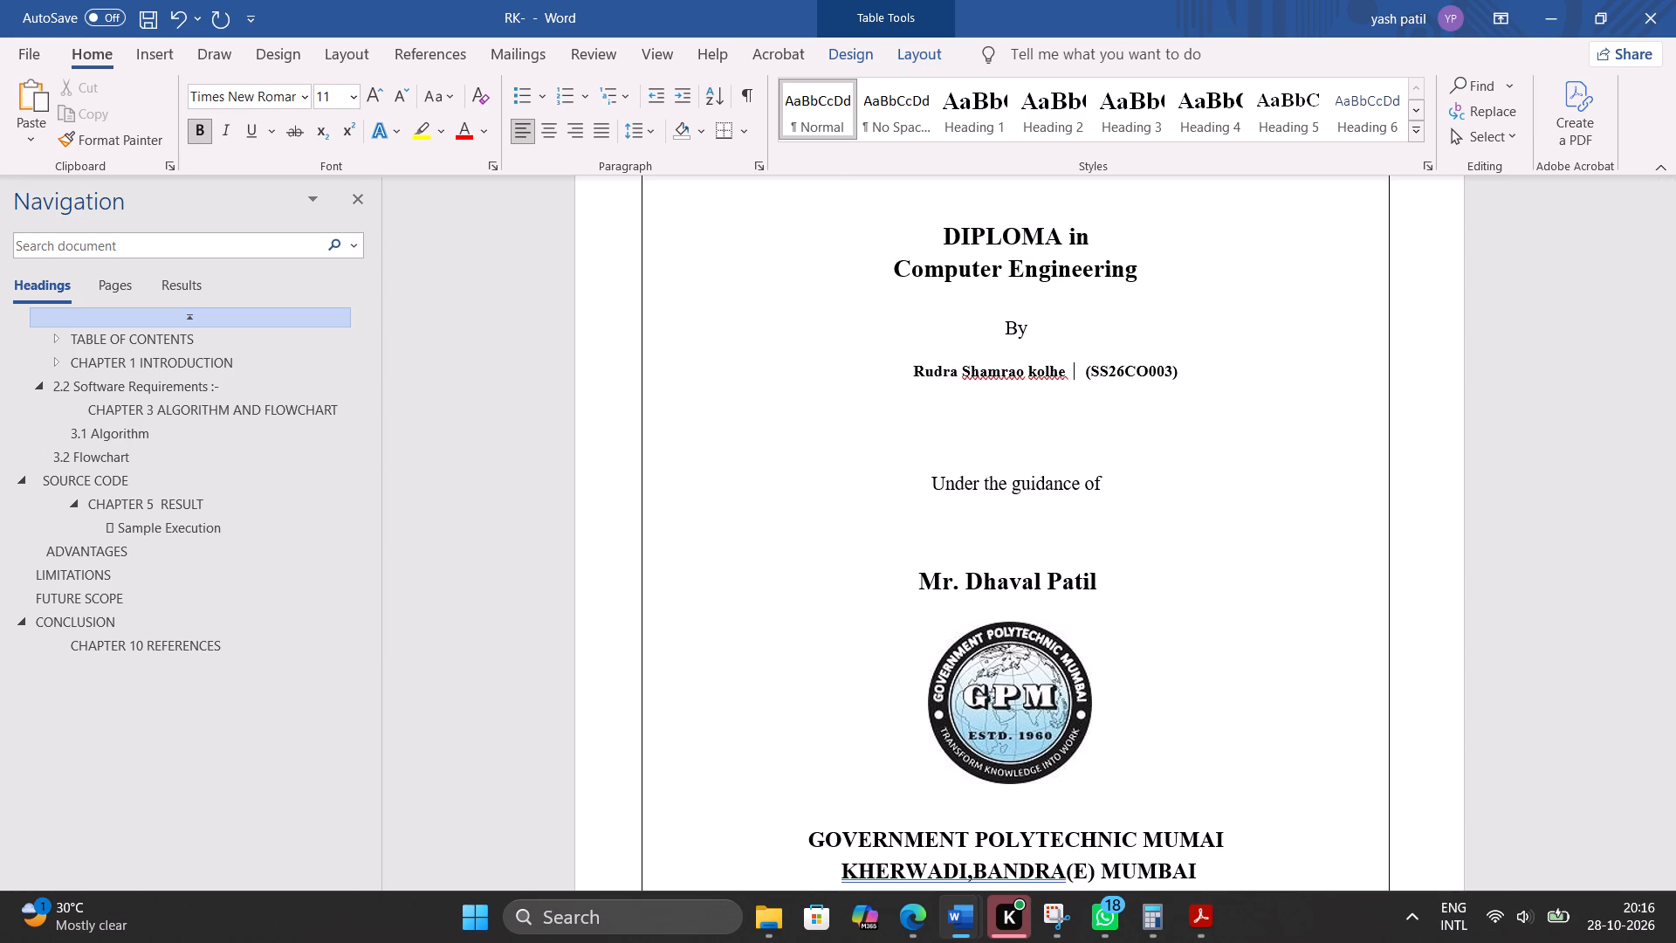
Check the title, certificate and declaration pages for the student details entered so far.
scroll(1075, 370, up, 3)
scroll(1075, 370, down, 1)
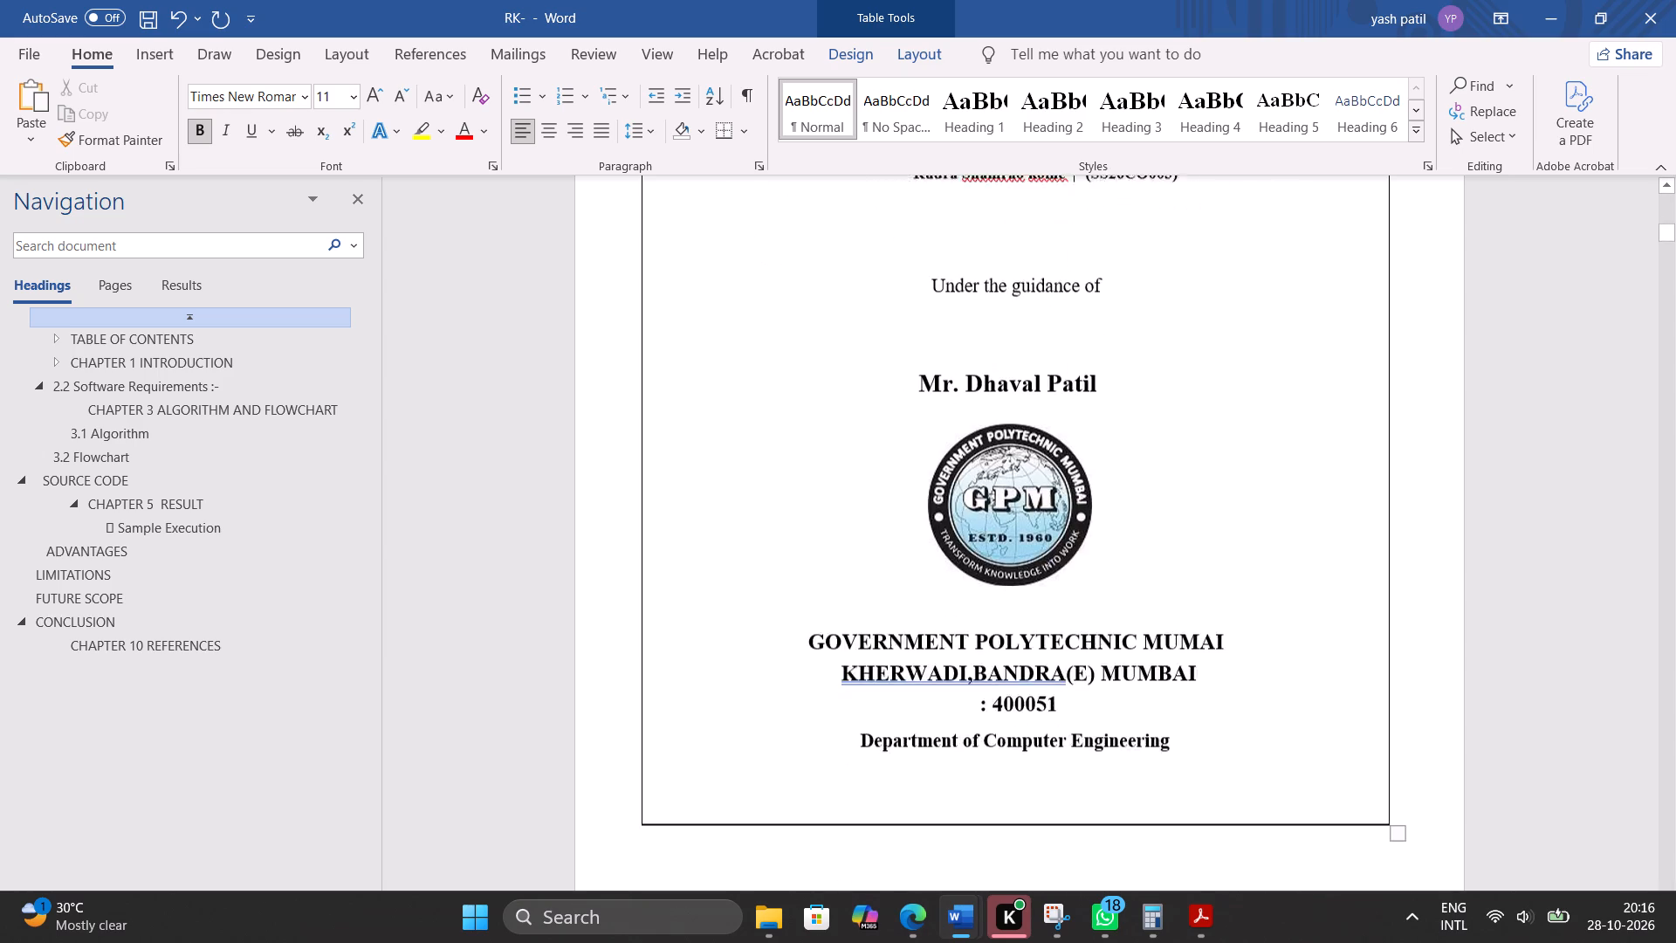
scroll(1075, 370, down, 4)
scroll(1075, 370, up, 1)
scroll(1075, 370, down, 8)
scroll(1075, 370, down, 20)
scroll(1075, 370, down, 20)
scroll(1075, 370, down, 14)
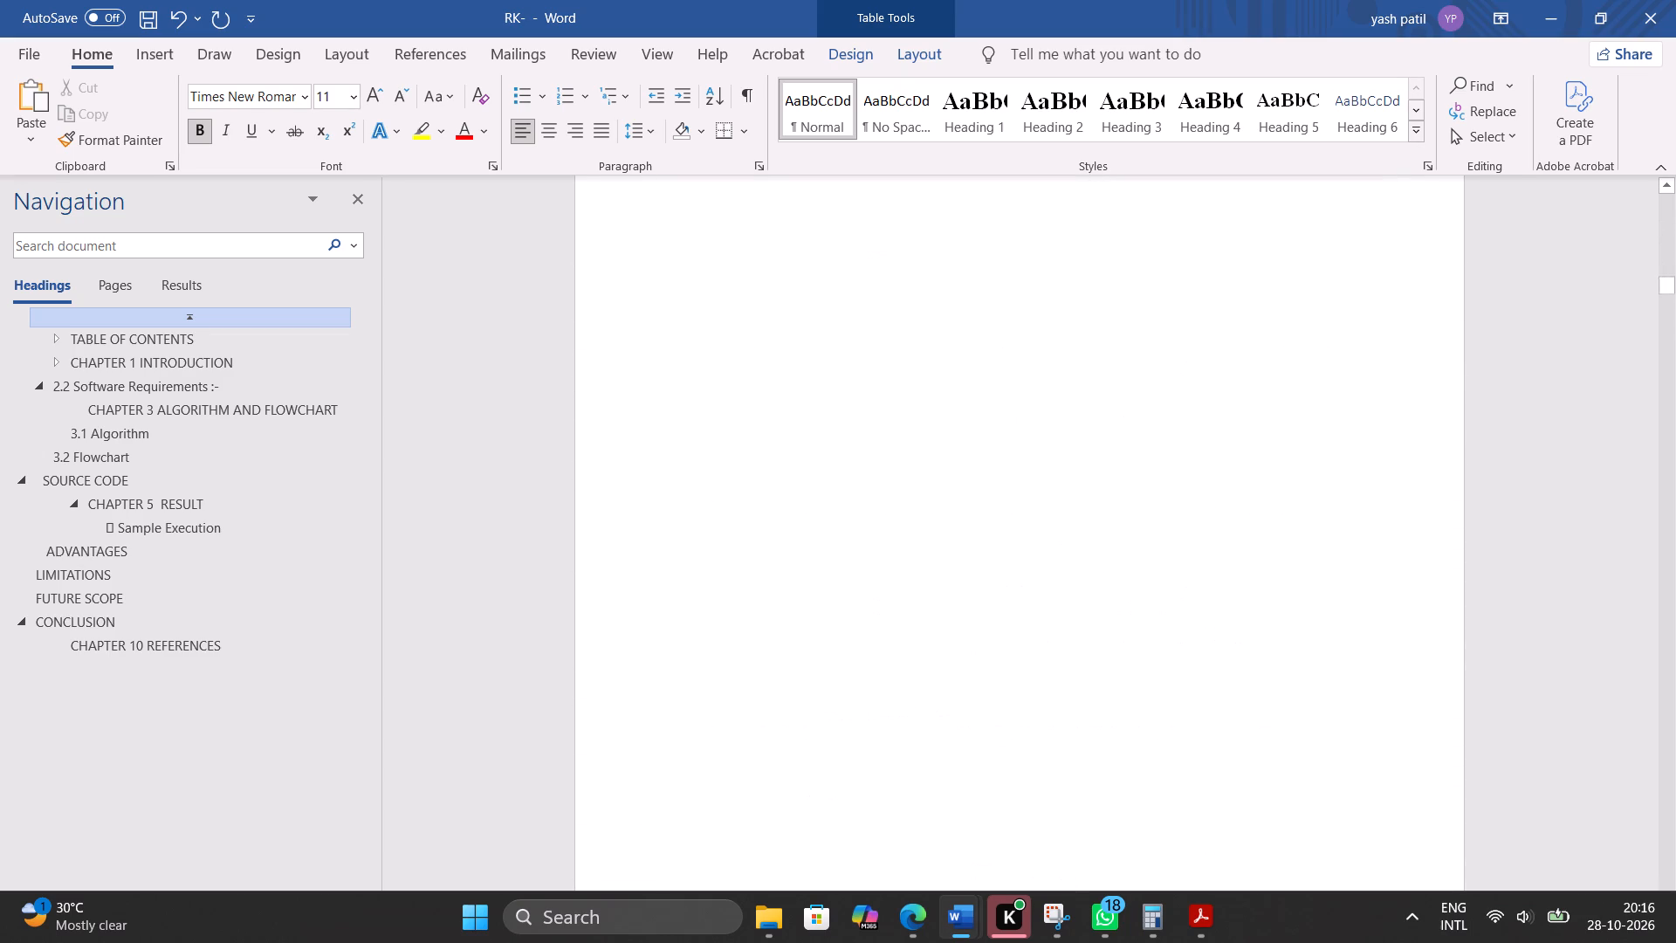
scroll(1075, 370, down, 14)
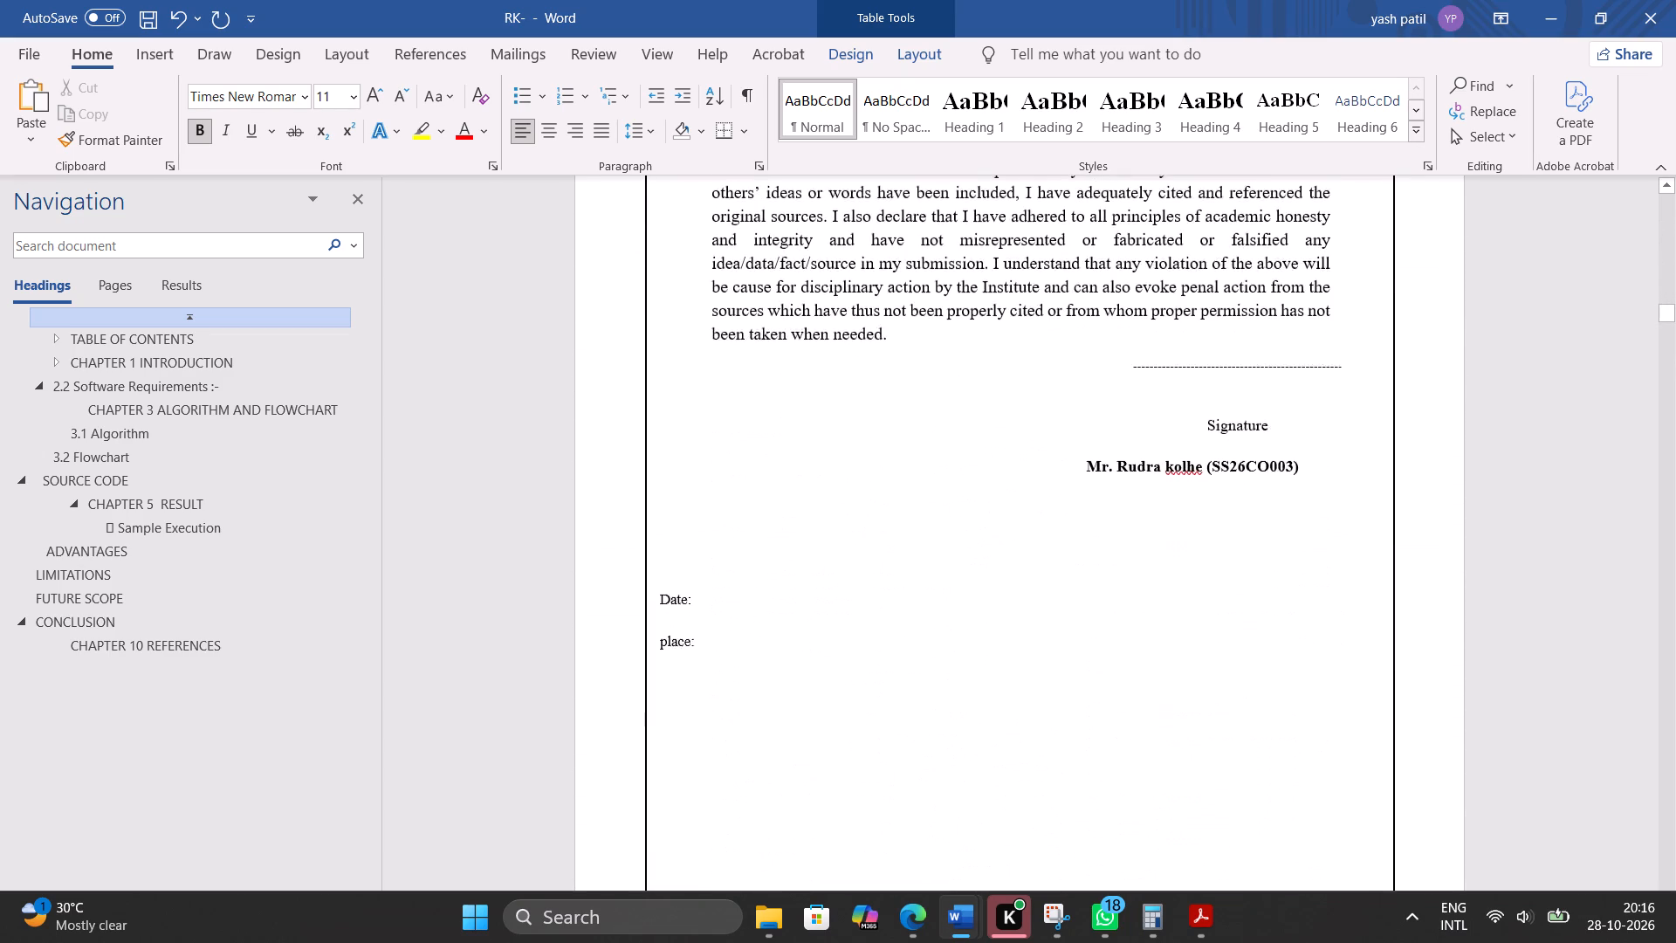
scroll(1075, 370, down, 15)
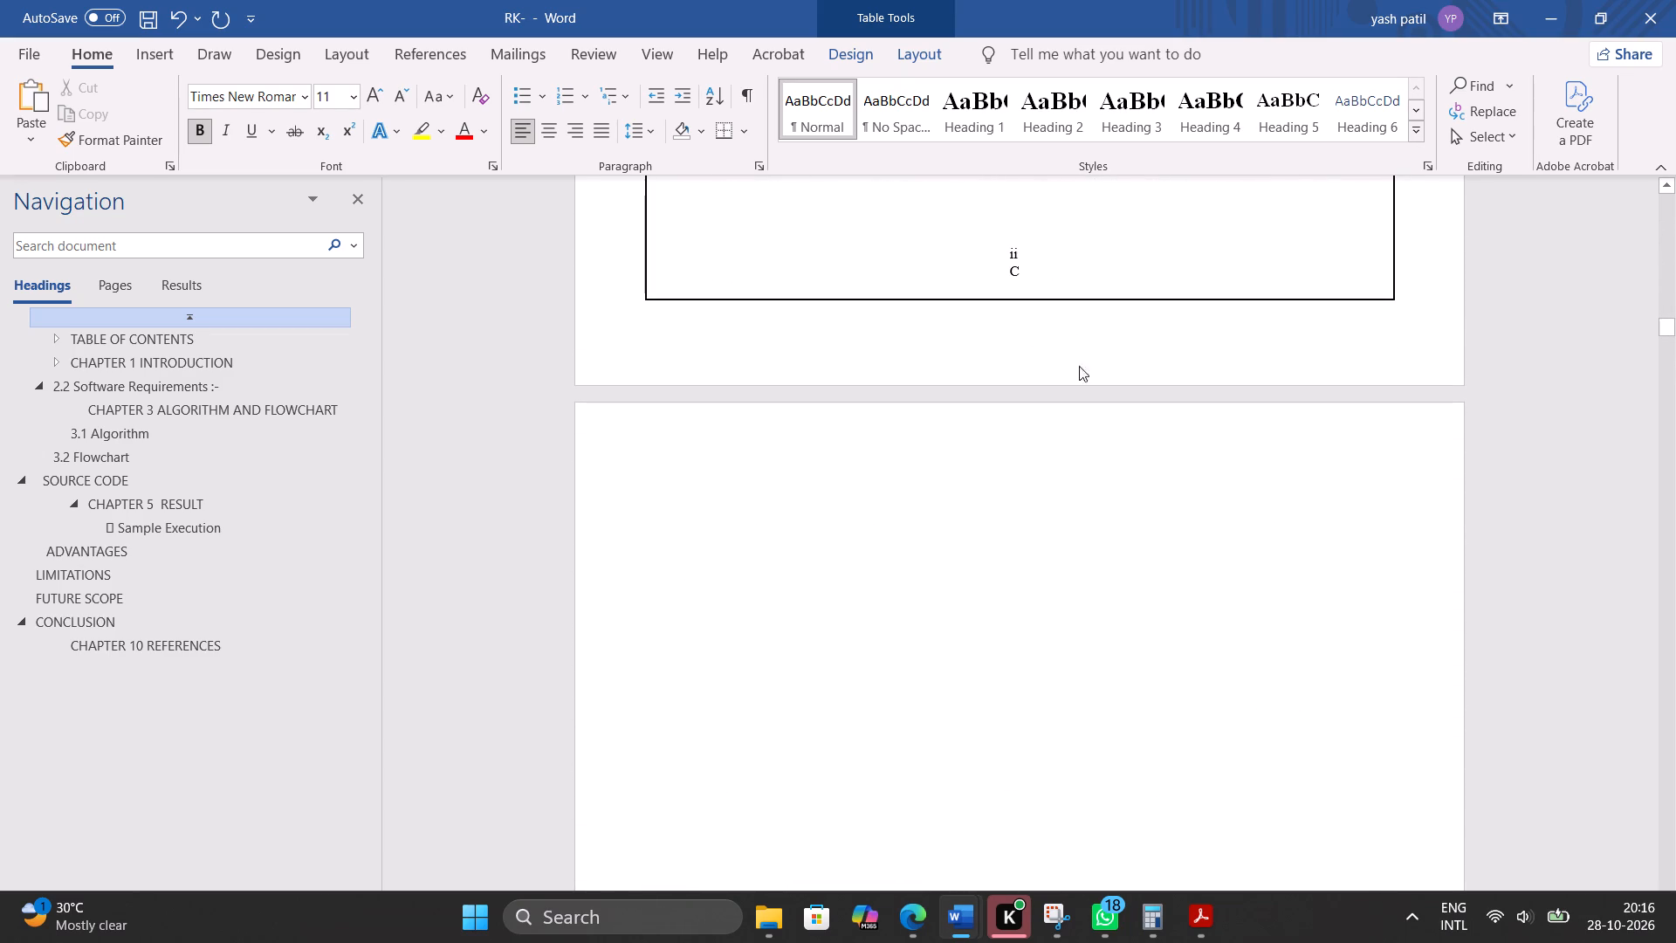
click(1043, 290)
scroll(1043, 290, up, 3)
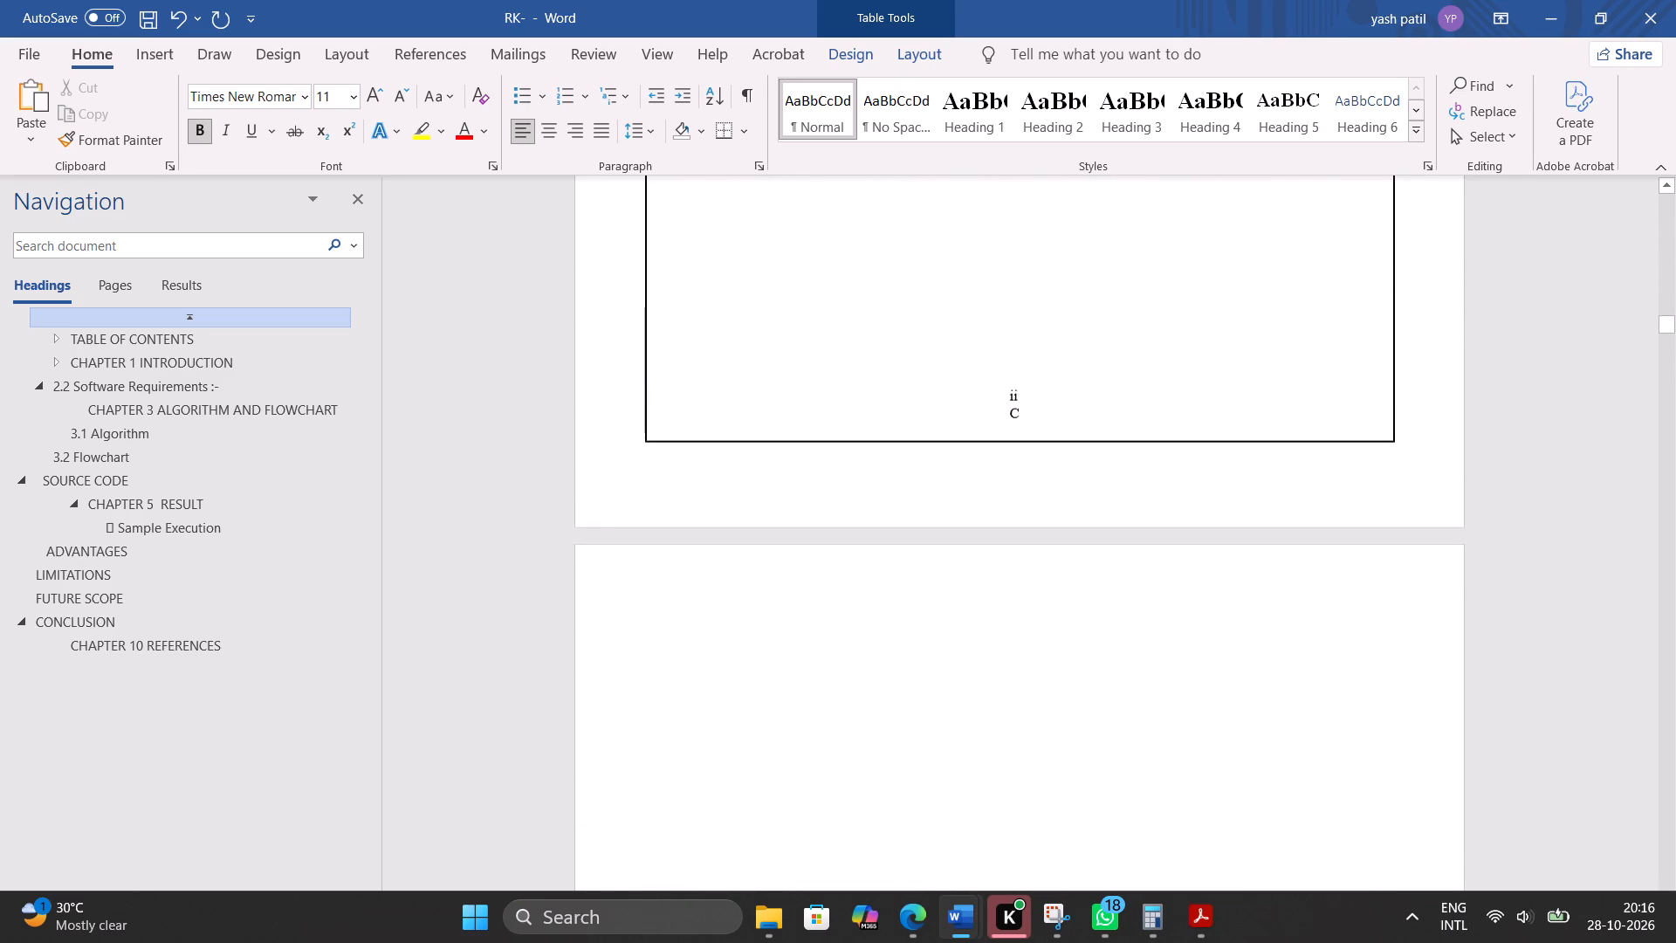
scroll(1043, 290, up, 10)
scroll(1043, 290, down, 8)
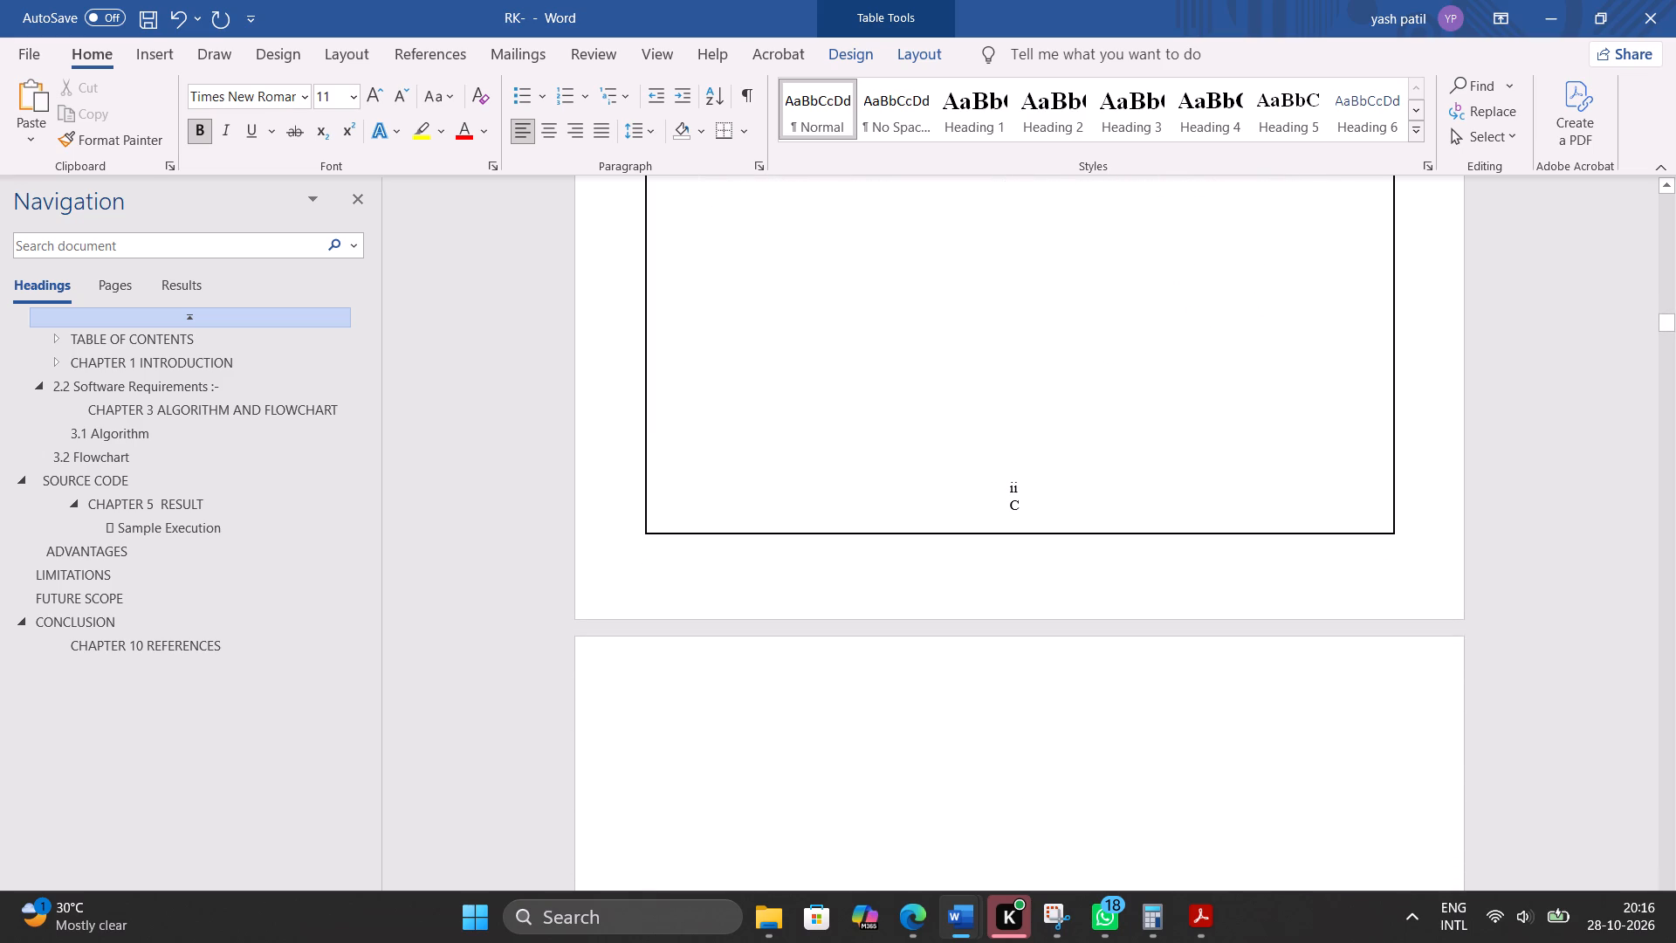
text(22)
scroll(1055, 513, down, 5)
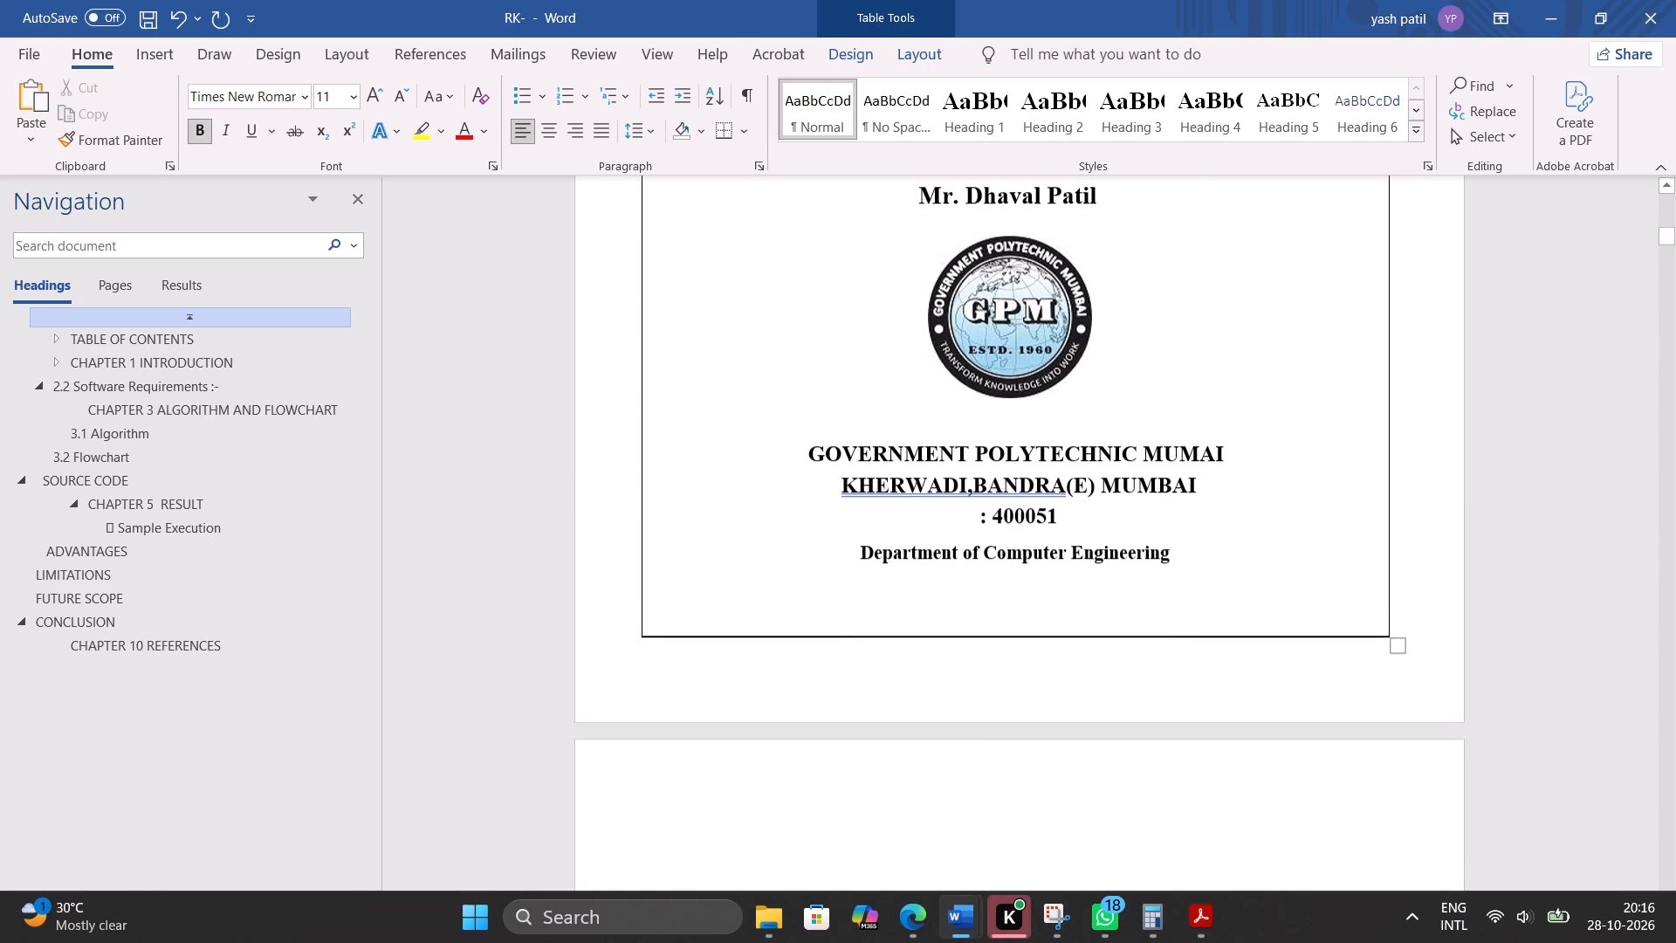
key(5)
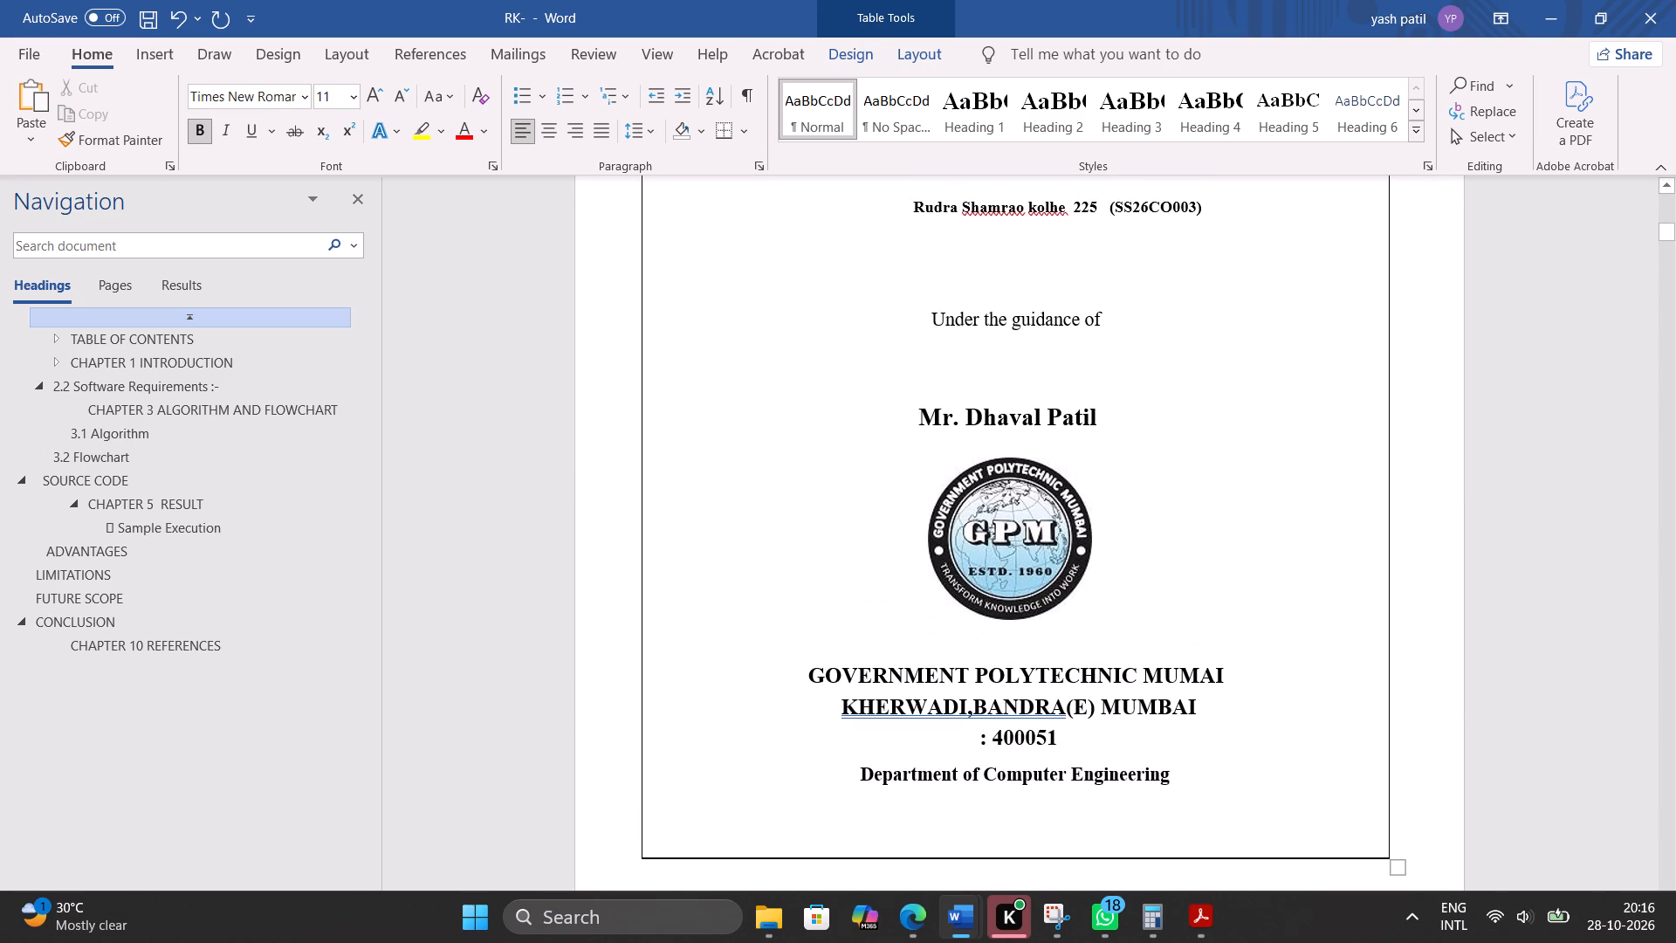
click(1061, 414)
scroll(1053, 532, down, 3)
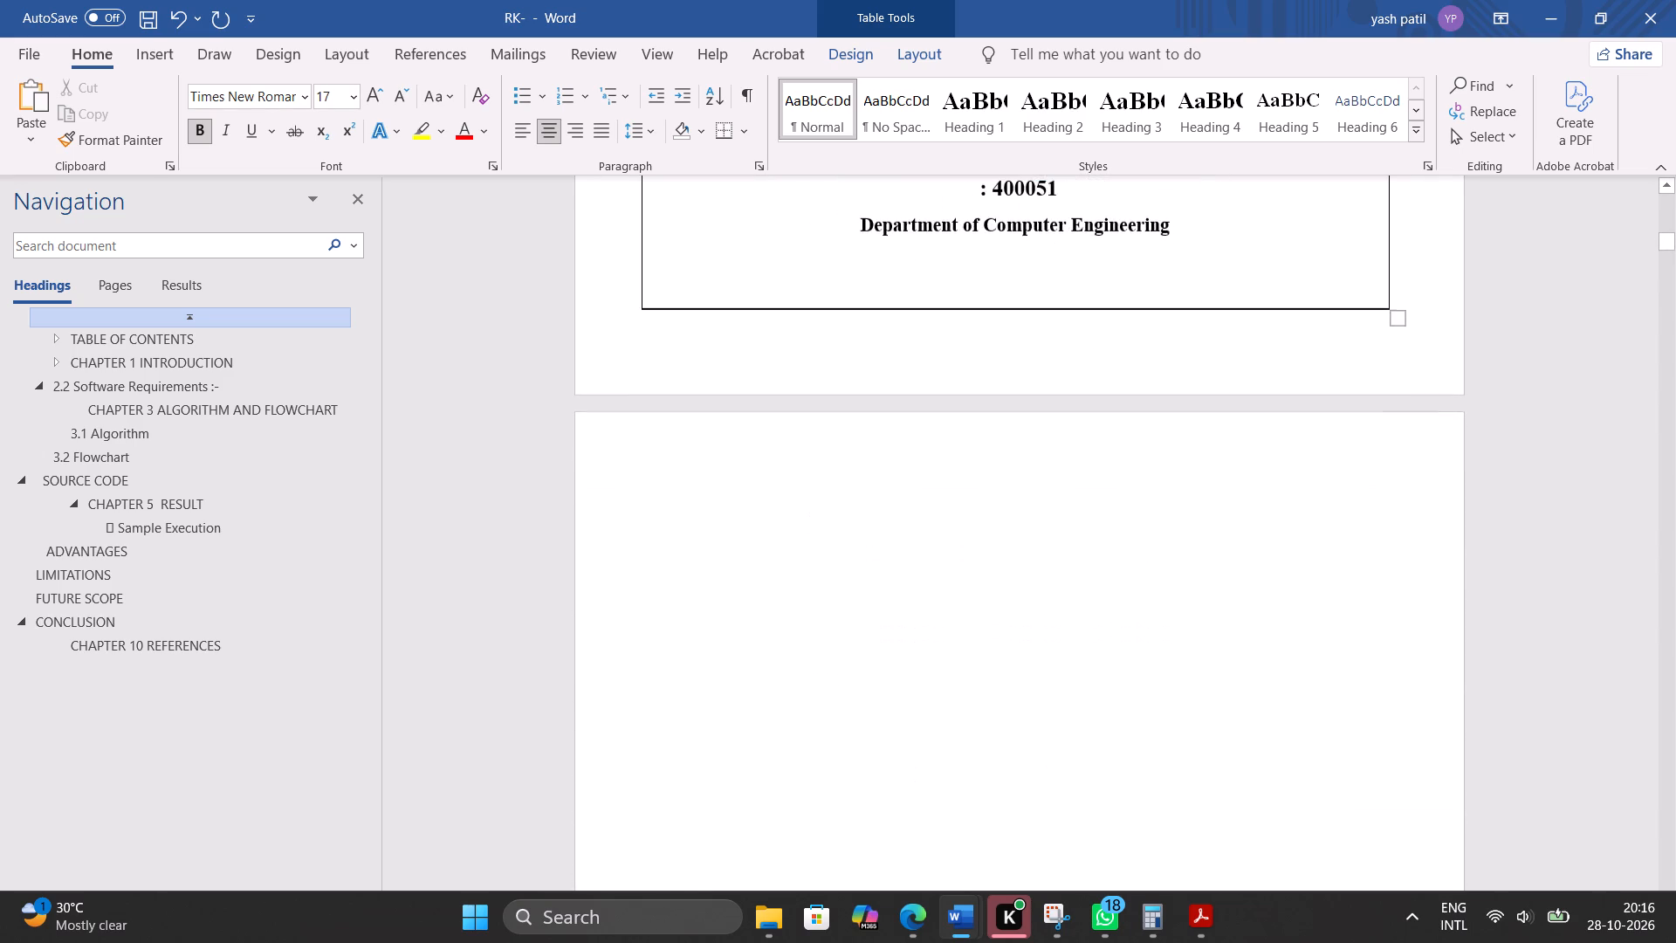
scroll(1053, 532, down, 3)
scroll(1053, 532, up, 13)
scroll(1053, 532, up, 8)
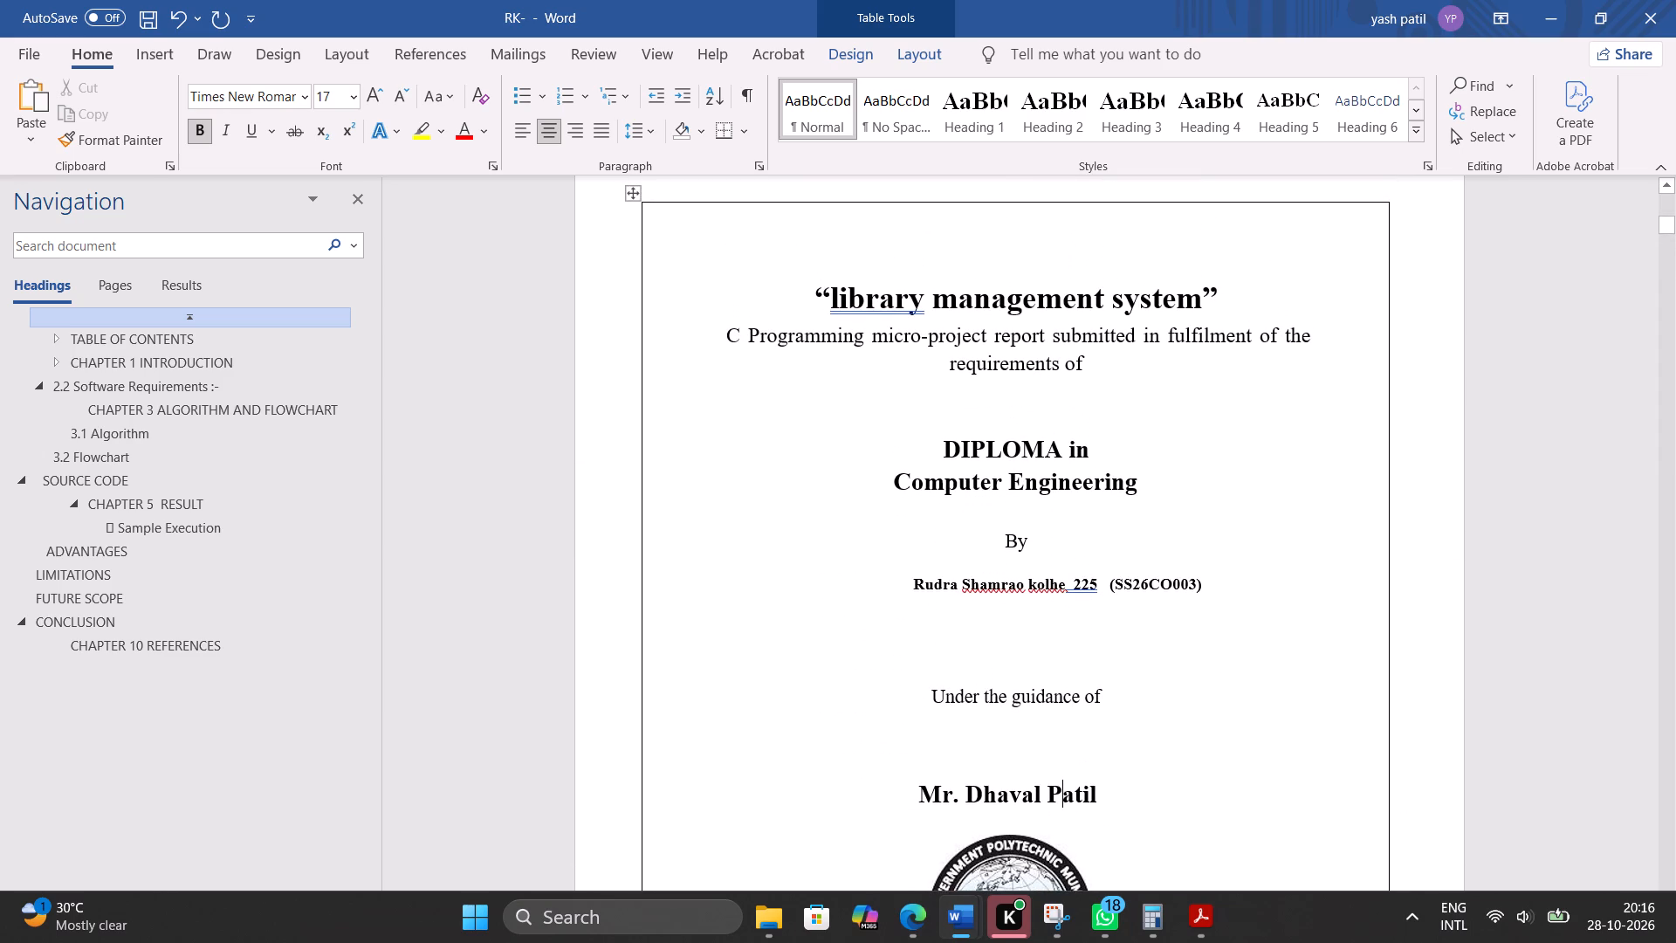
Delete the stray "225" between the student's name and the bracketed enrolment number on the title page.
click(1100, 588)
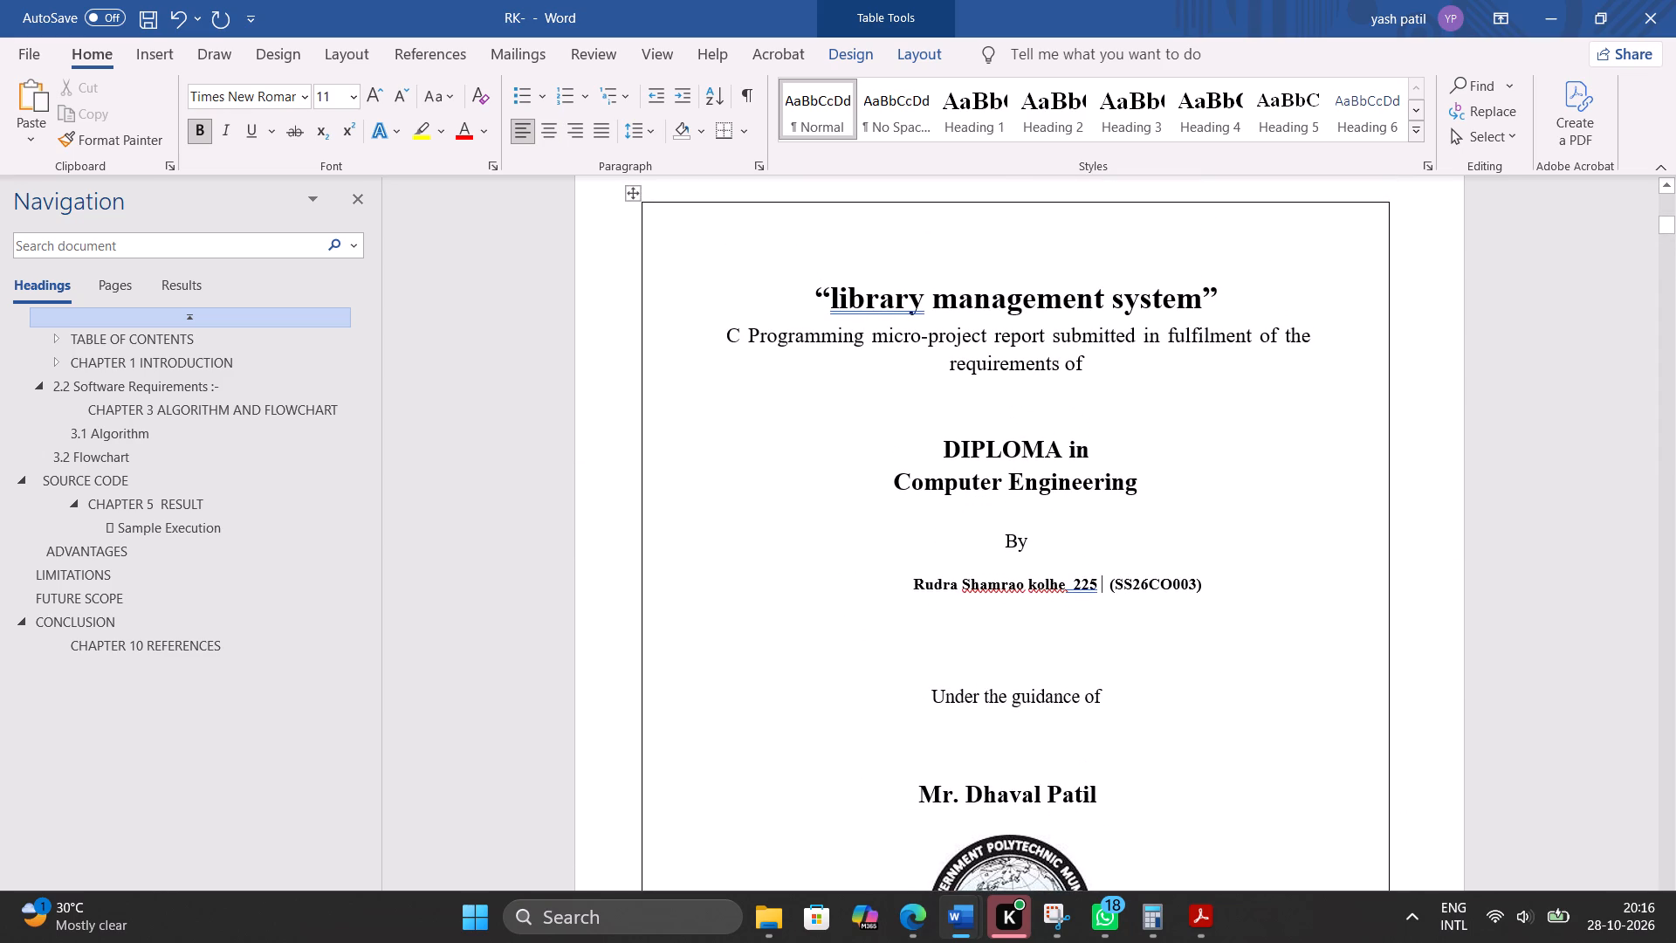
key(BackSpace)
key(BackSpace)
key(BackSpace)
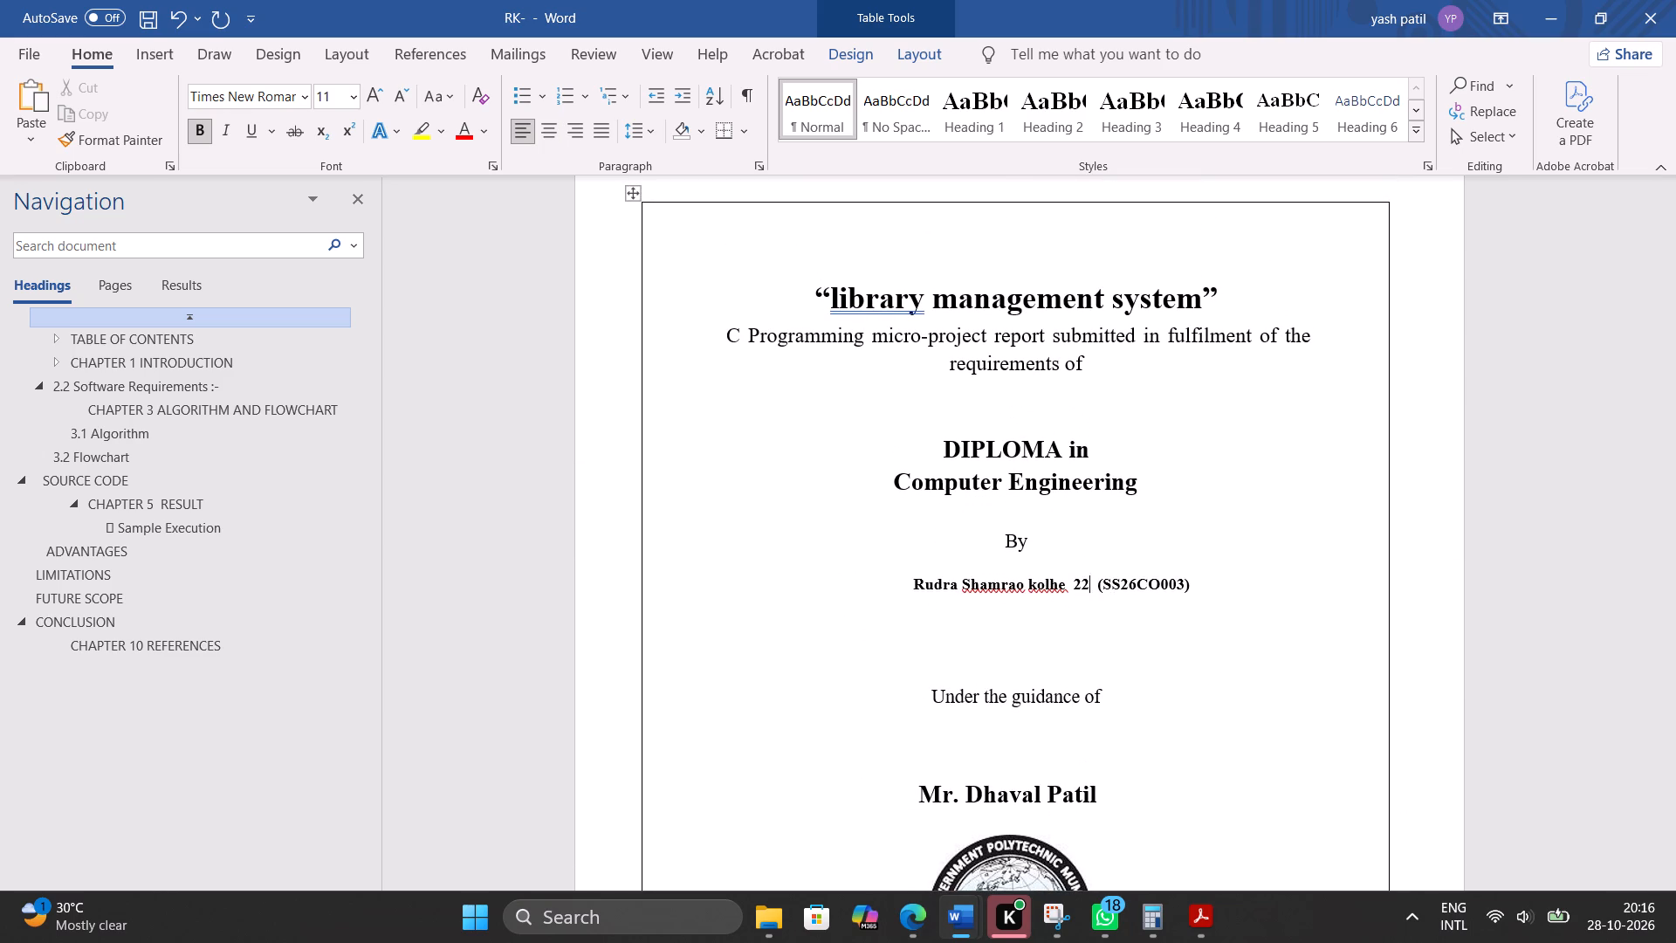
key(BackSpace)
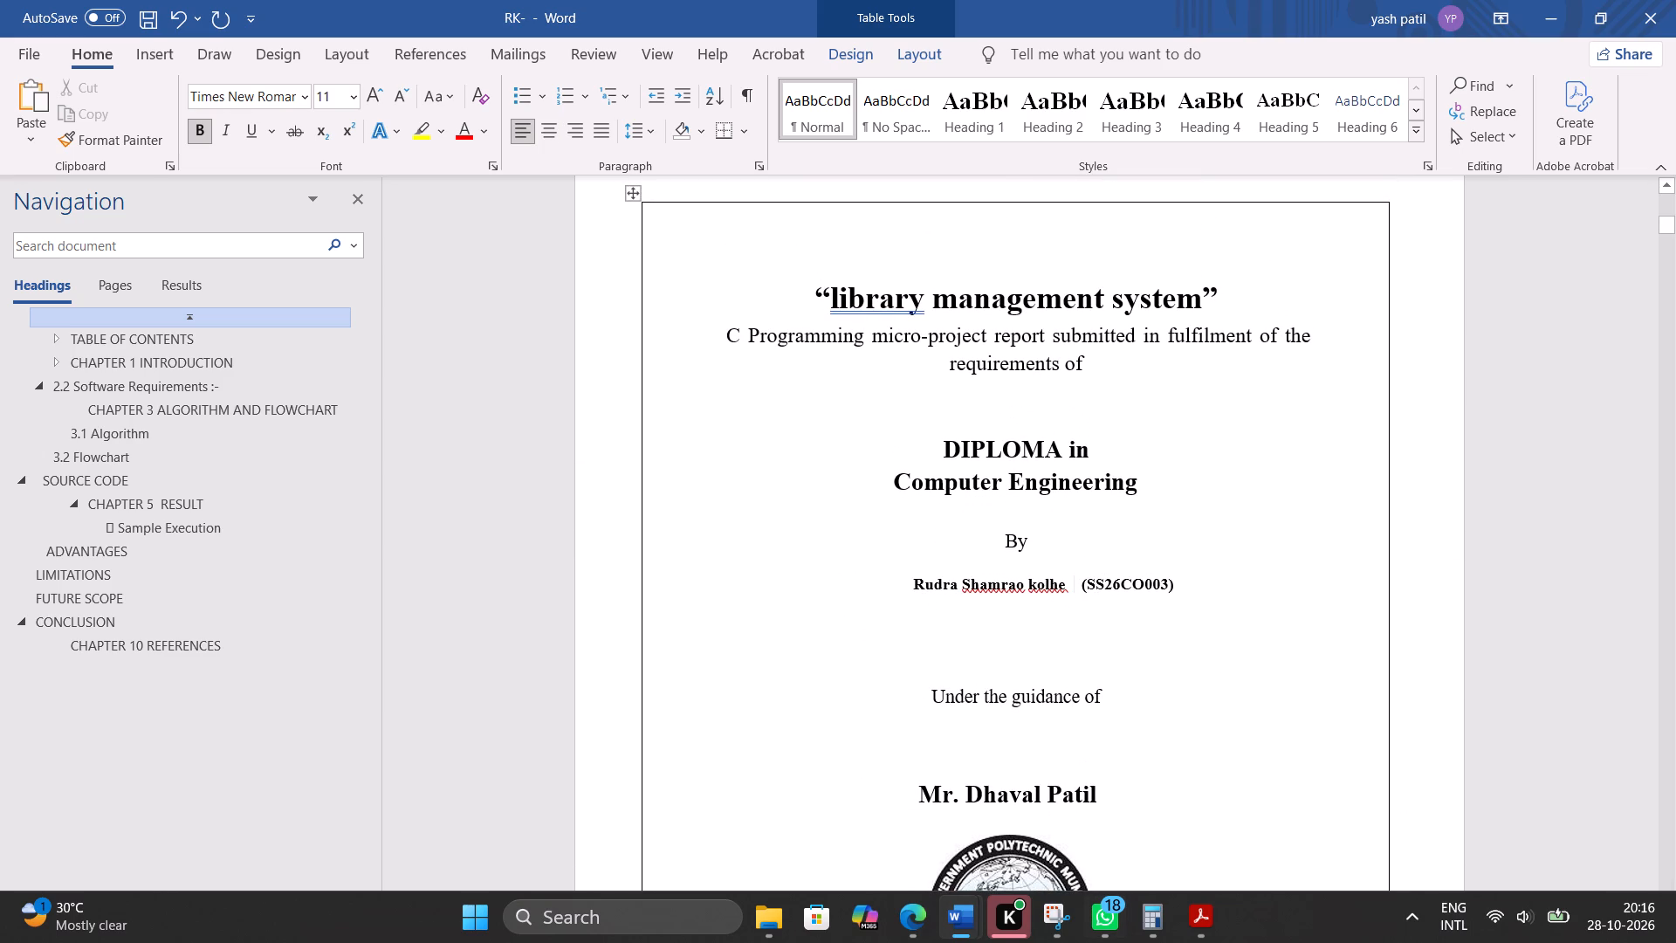
Review the report from the certificate page through the contents, introduction and software requirements to the Chapter 3 algorithm steps.
scroll(1116, 665, down, 8)
scroll(1116, 665, down, 20)
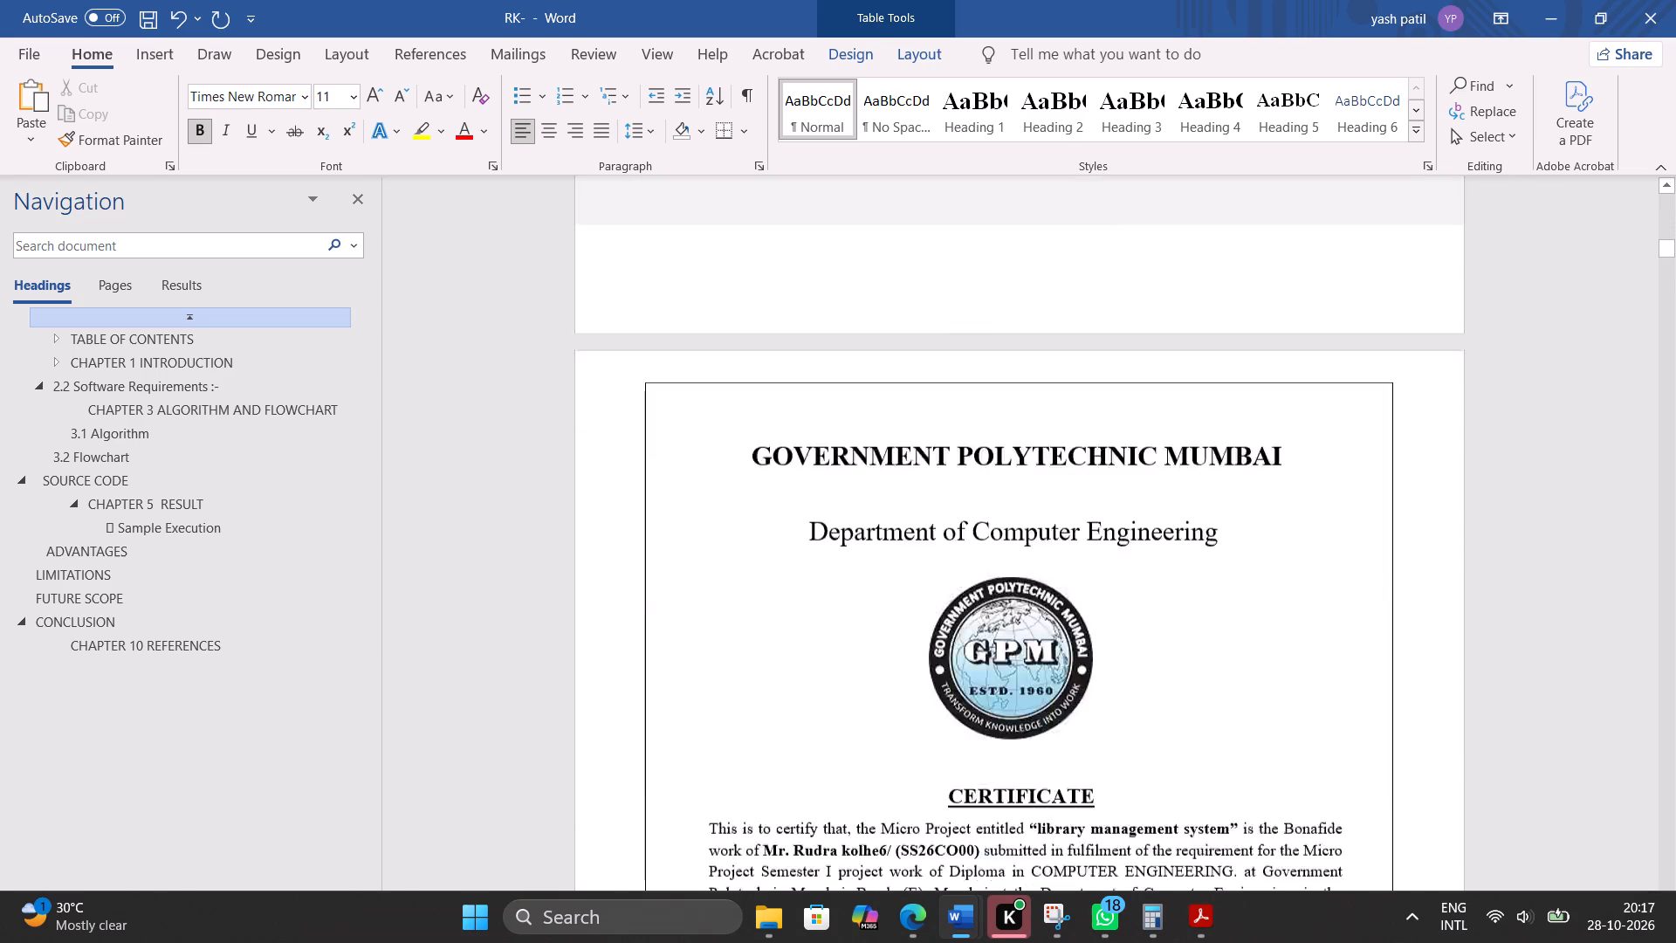
scroll(1116, 665, down, 16)
scroll(1116, 665, down, 20)
scroll(1116, 665, down, 10)
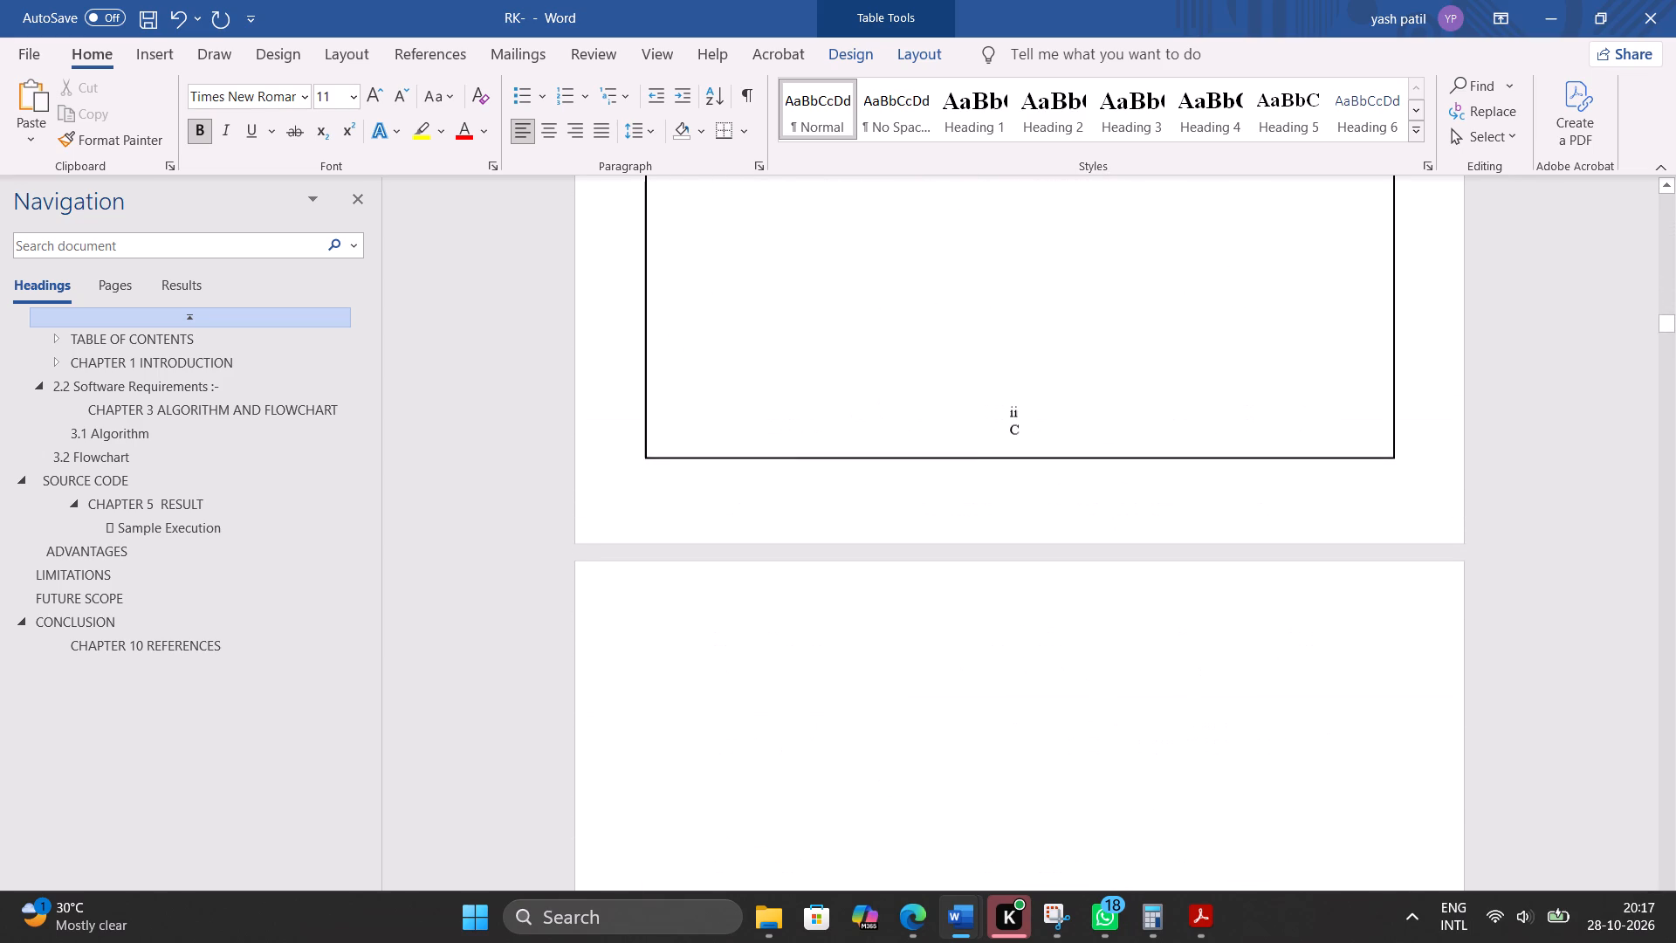
scroll(1116, 665, down, 8)
scroll(1116, 665, down, 15)
scroll(1116, 665, down, 20)
scroll(1116, 665, down, 7)
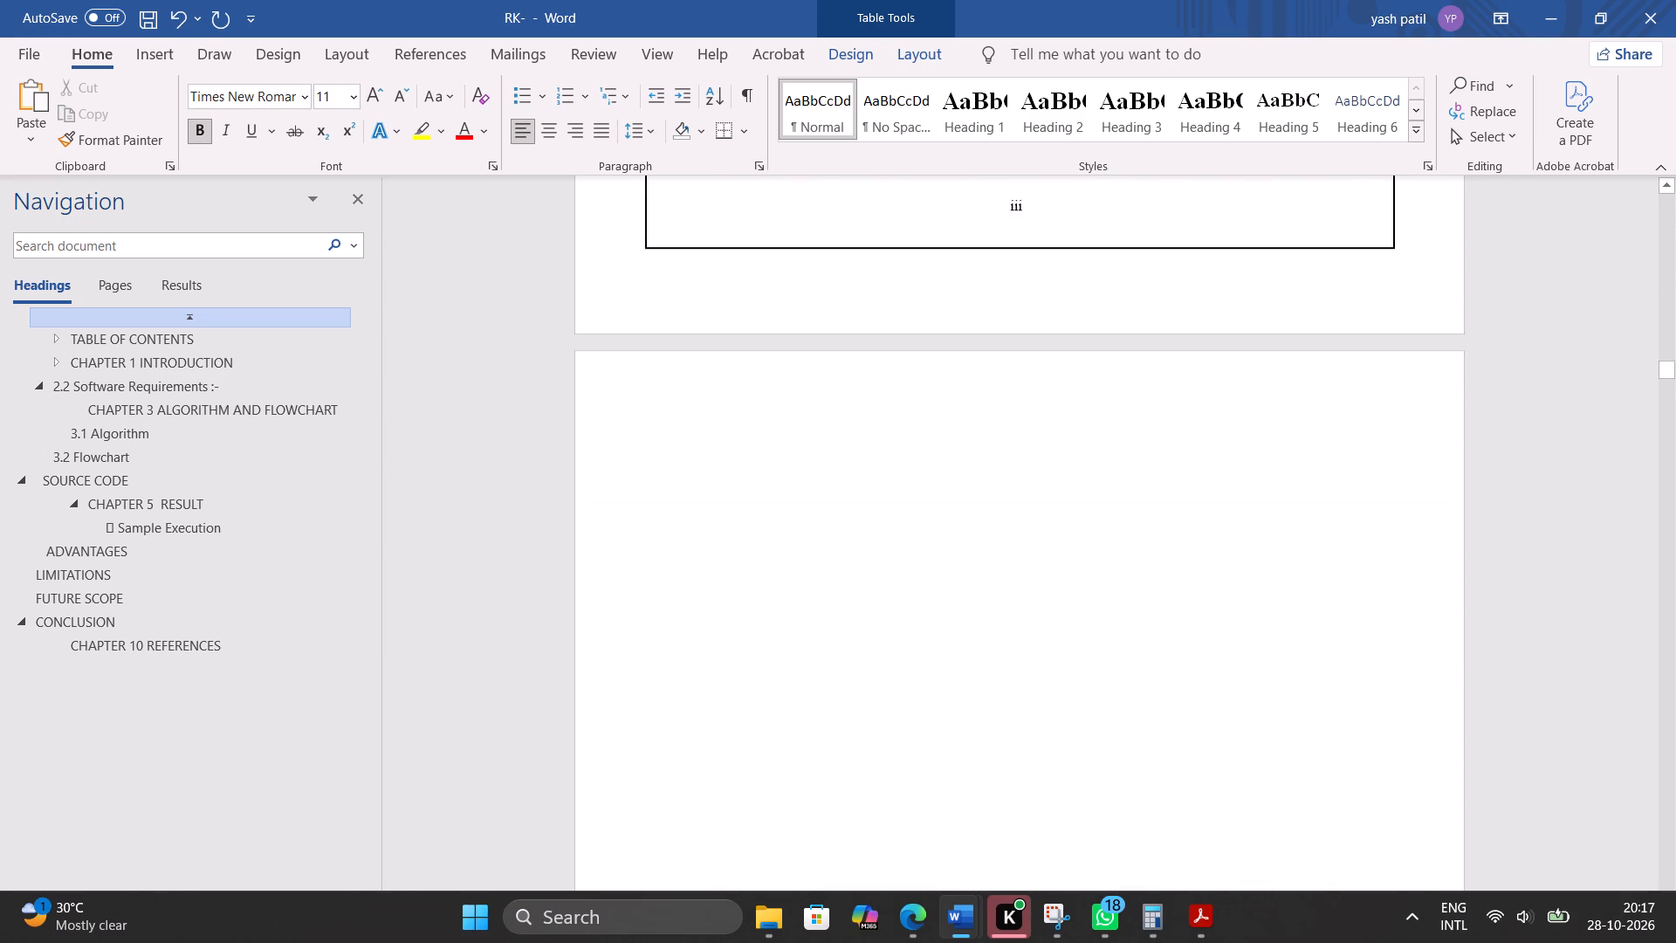
scroll(1116, 665, down, 13)
scroll(1116, 665, down, 20)
scroll(1116, 665, down, 6)
scroll(1116, 665, up, 1)
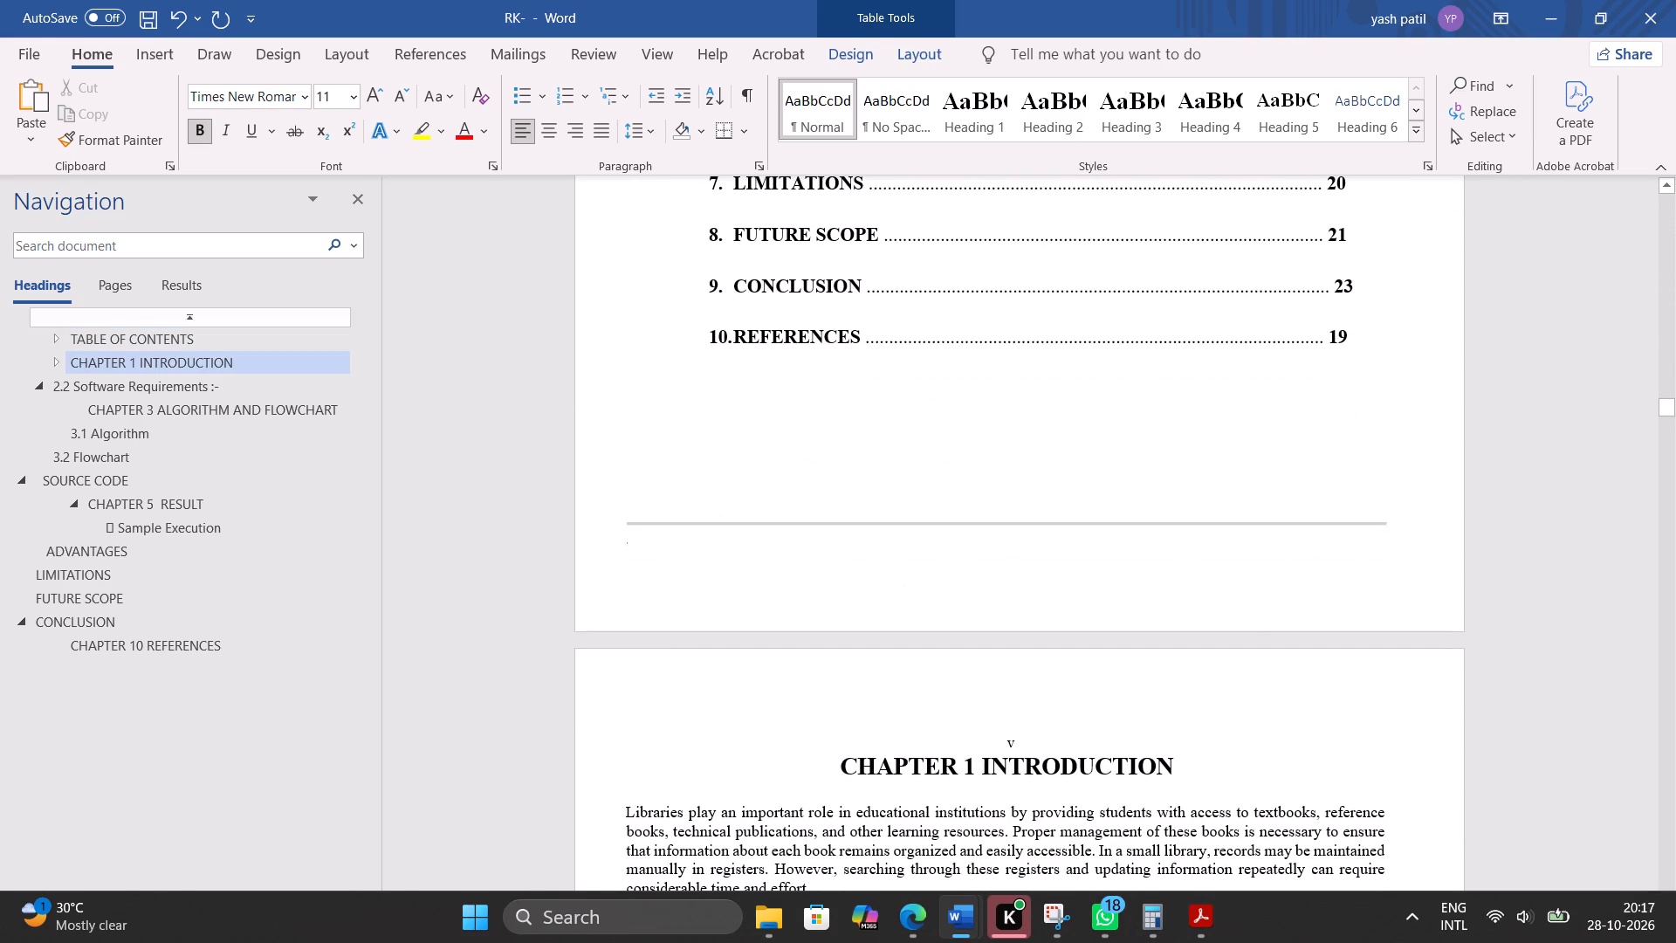
scroll(1116, 665, down, 20)
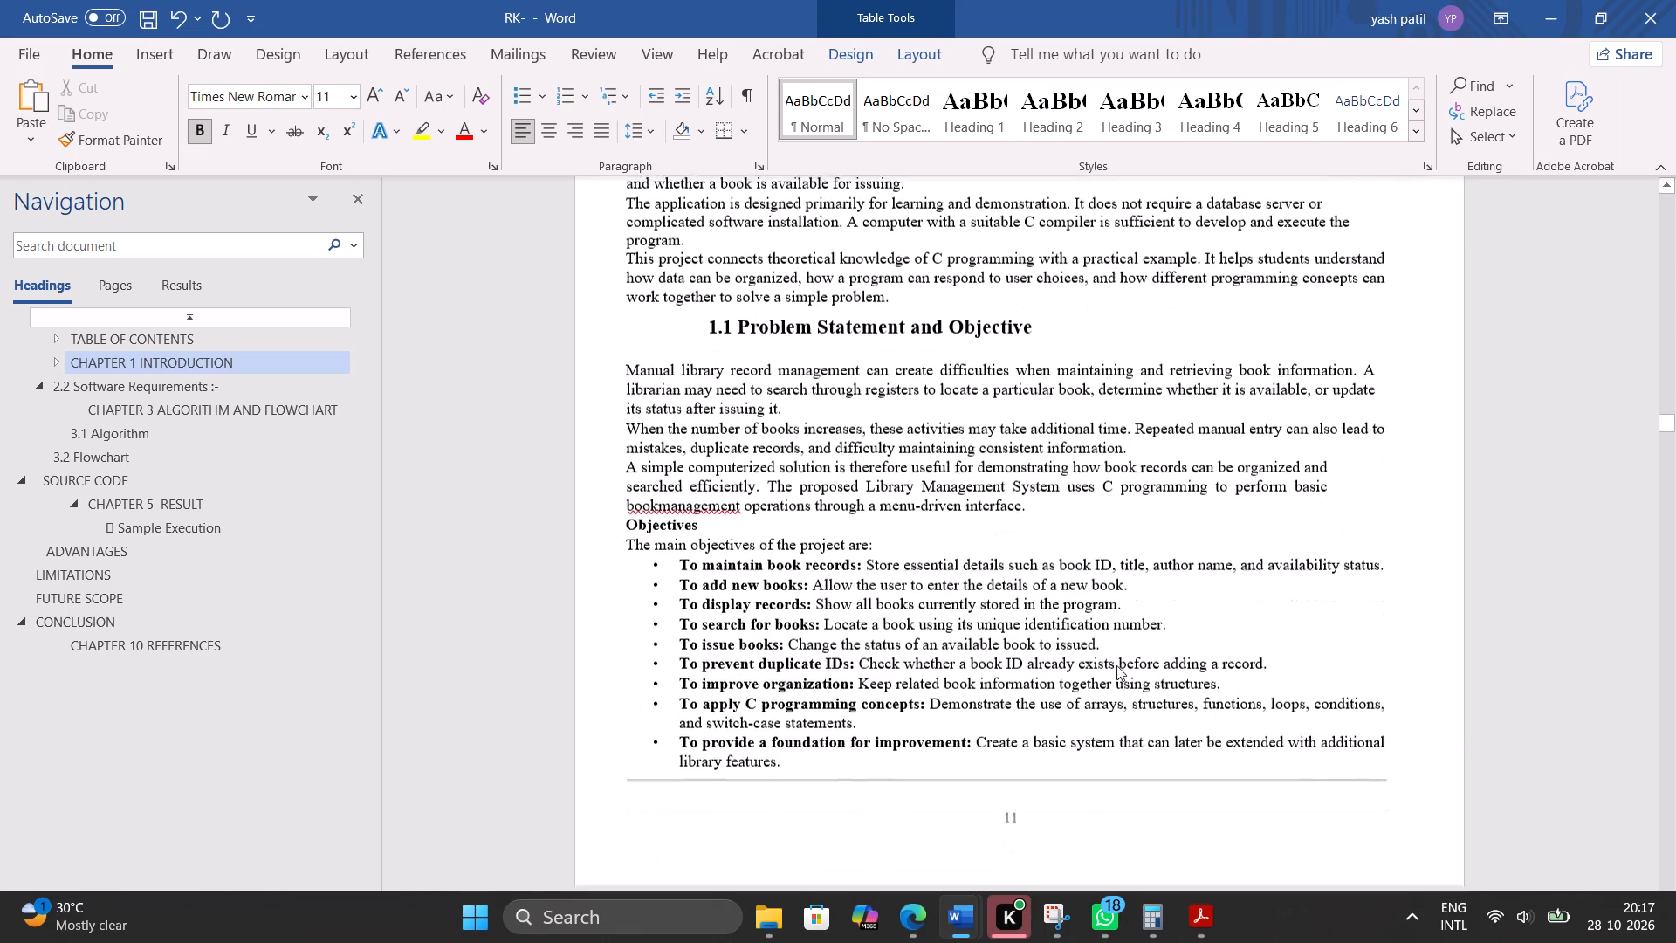
scroll(1116, 665, down, 3)
scroll(1116, 665, up, 1)
scroll(1116, 665, down, 20)
scroll(1116, 665, down, 10)
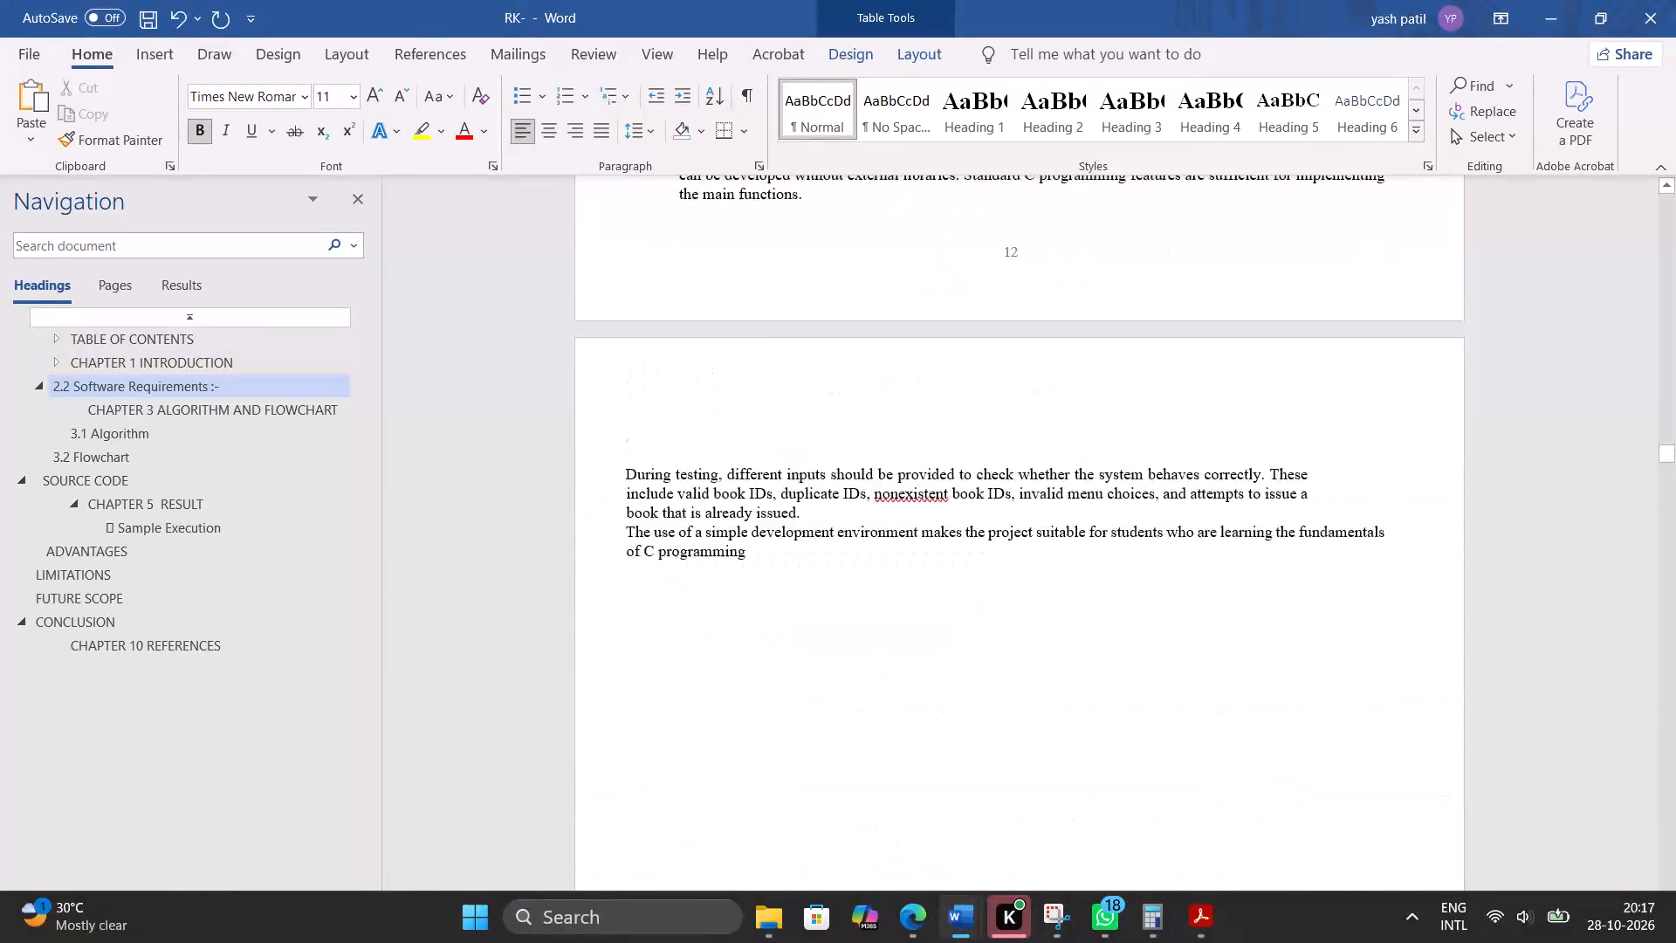
scroll(1116, 665, down, 12)
scroll(1116, 665, down, 9)
scroll(1116, 665, up, 1)
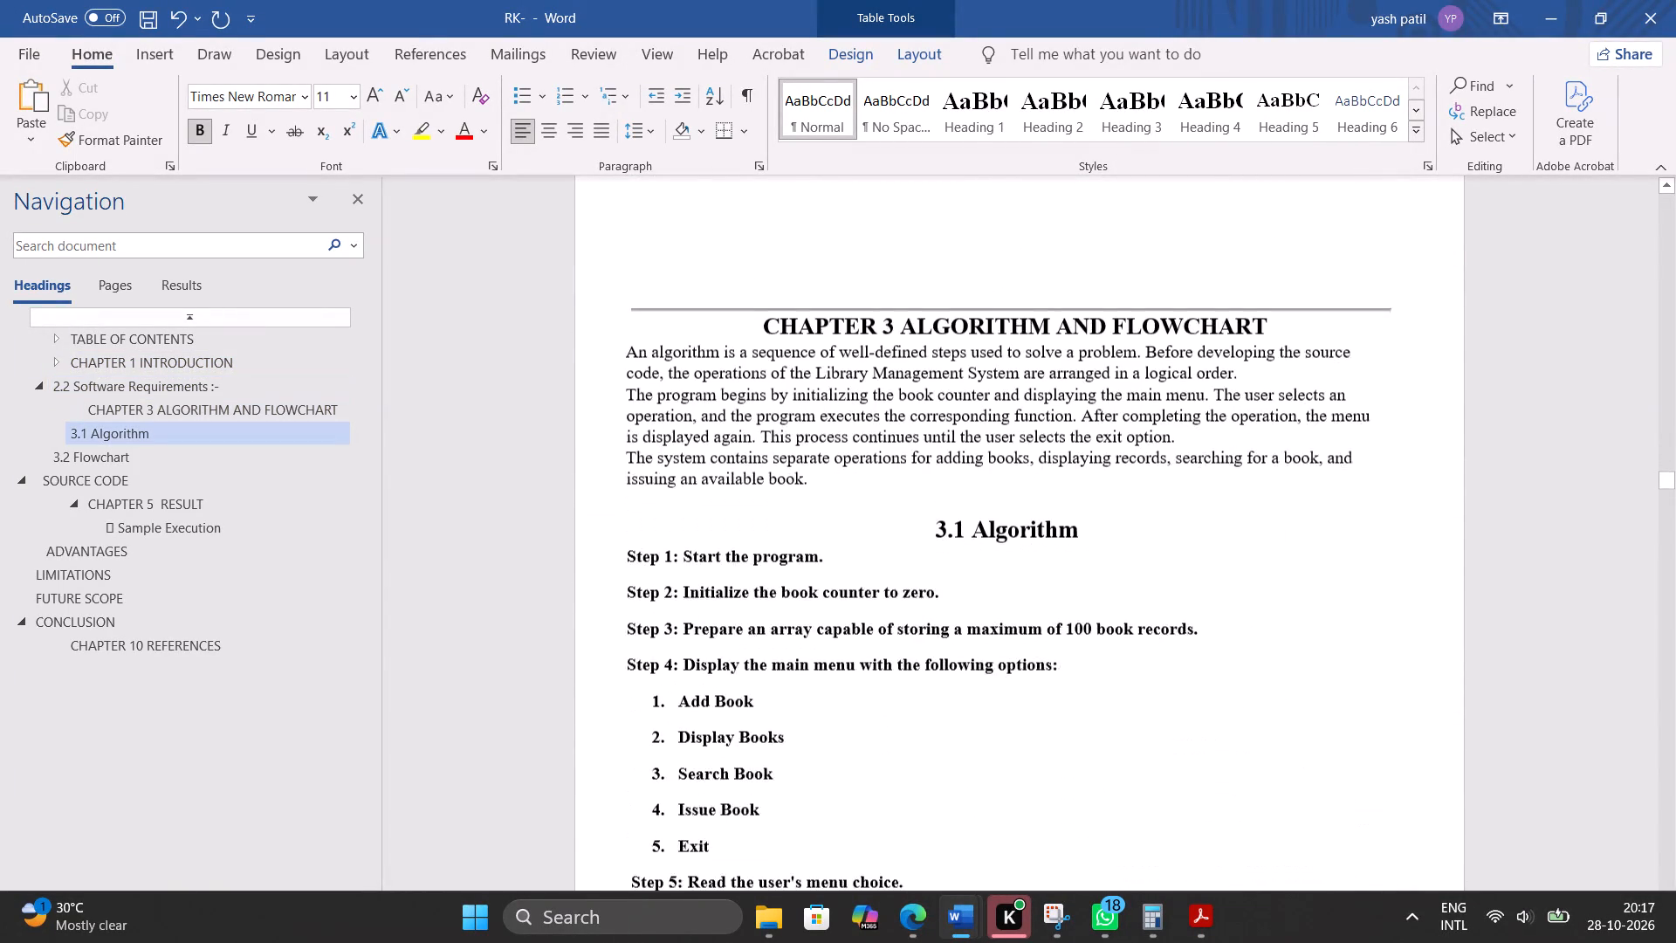
scroll(1116, 665, down, 10)
scroll(1116, 665, up, 1)
scroll(1116, 665, down, 8)
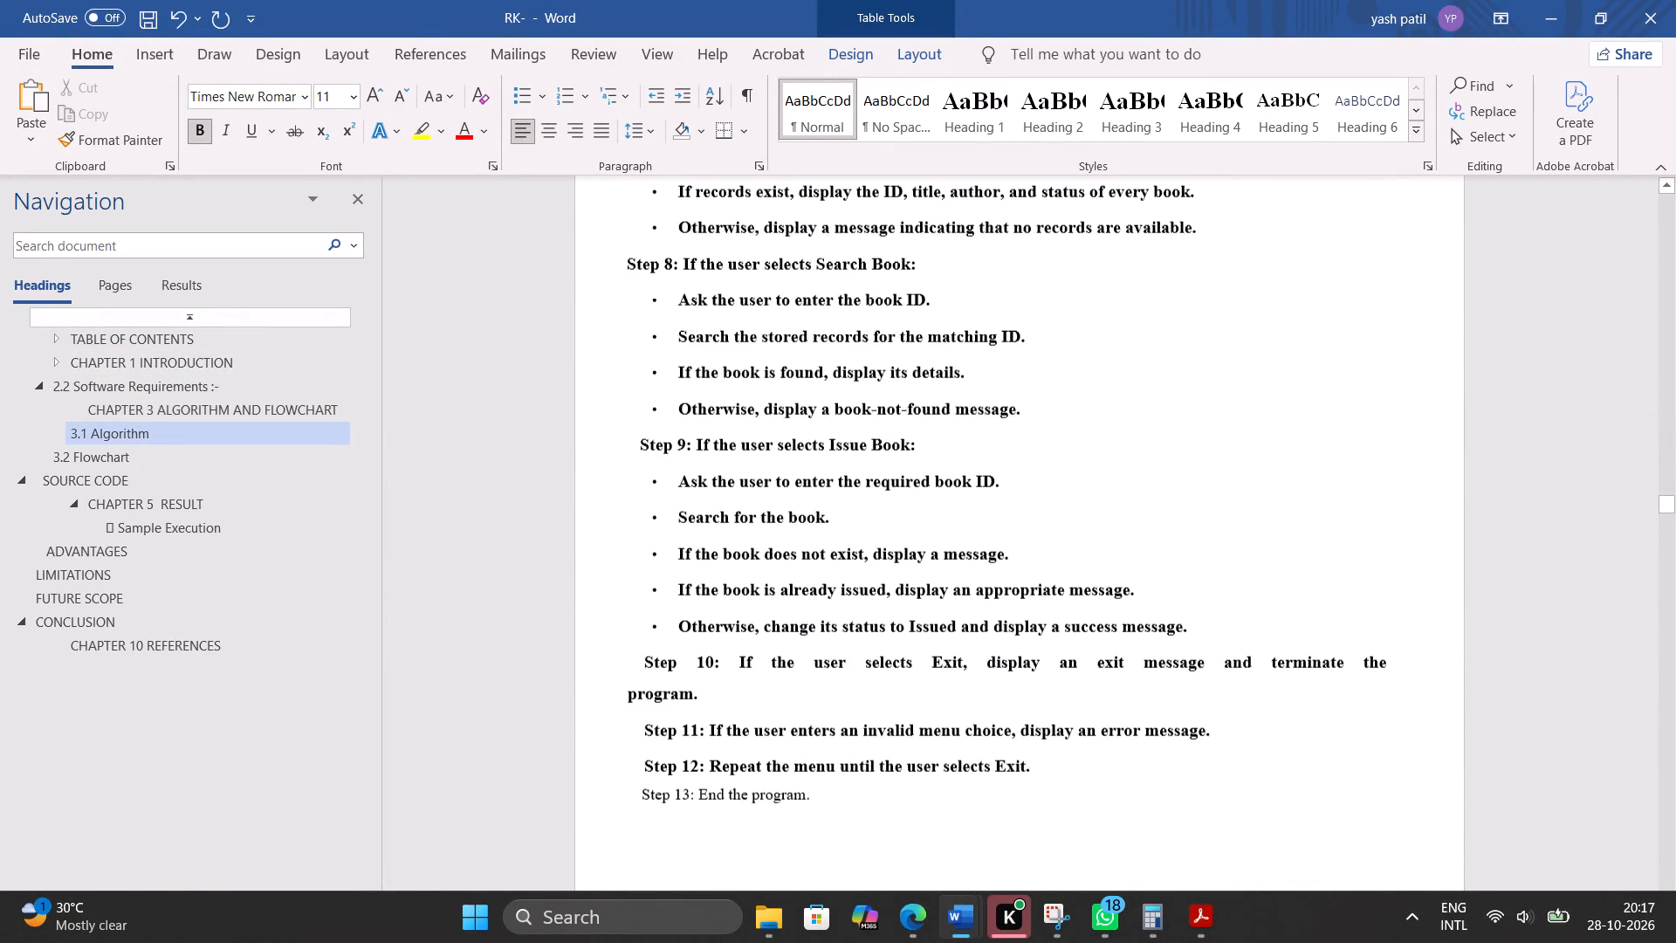
scroll(1116, 665, down, 7)
scroll(1116, 665, up, 15)
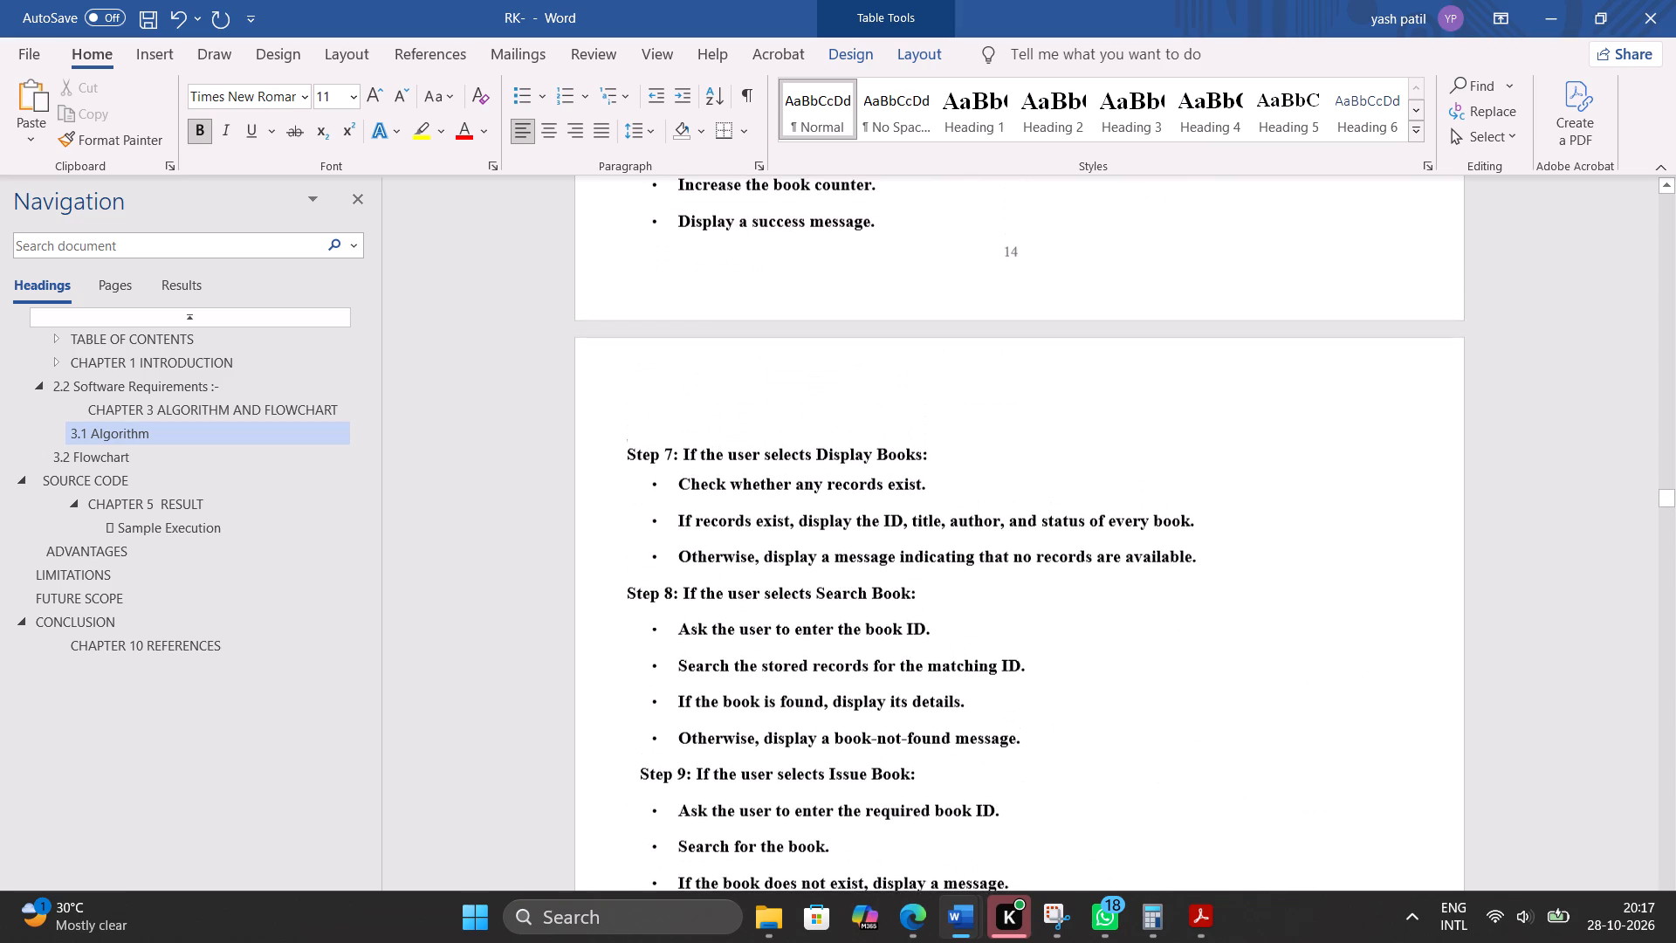
Review the remaining Chapter 3 algorithm steps and the 3.2 Flowchart page up to the start of Chapter 4.
scroll(1116, 665, up, 20)
scroll(1116, 665, up, 20)
scroll(1116, 665, up, 14)
scroll(1116, 665, down, 2)
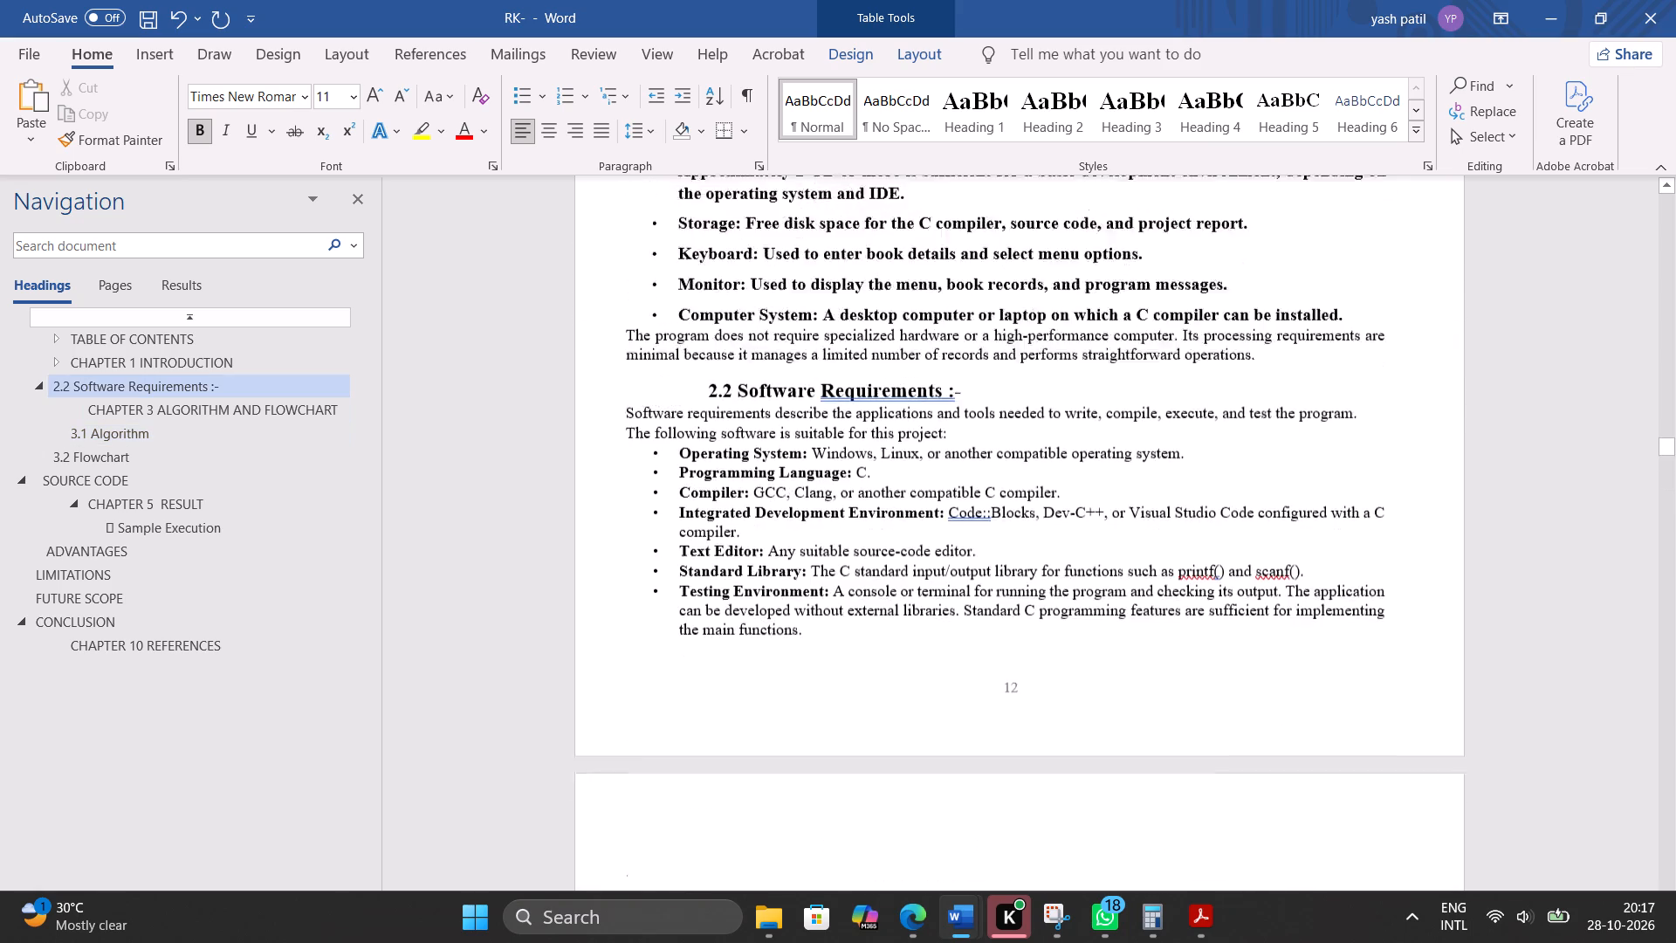
scroll(1116, 665, down, 15)
scroll(1116, 665, up, 1)
scroll(1116, 665, down, 6)
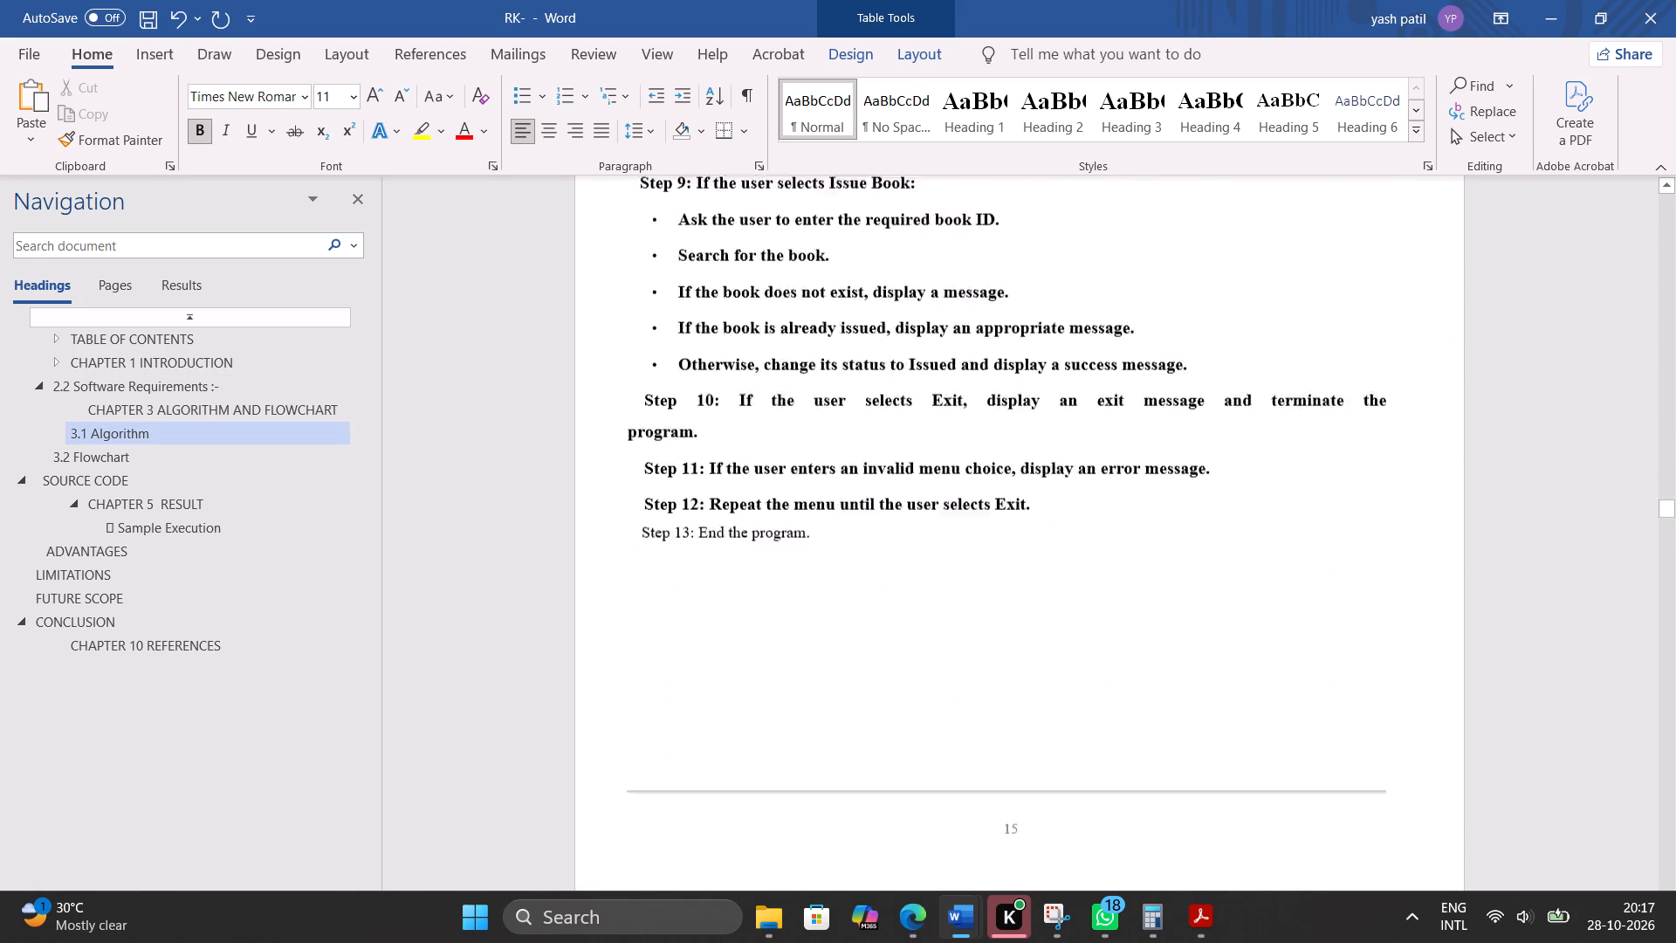
scroll(1116, 665, down, 10)
scroll(1116, 665, up, 1)
scroll(1116, 665, down, 18)
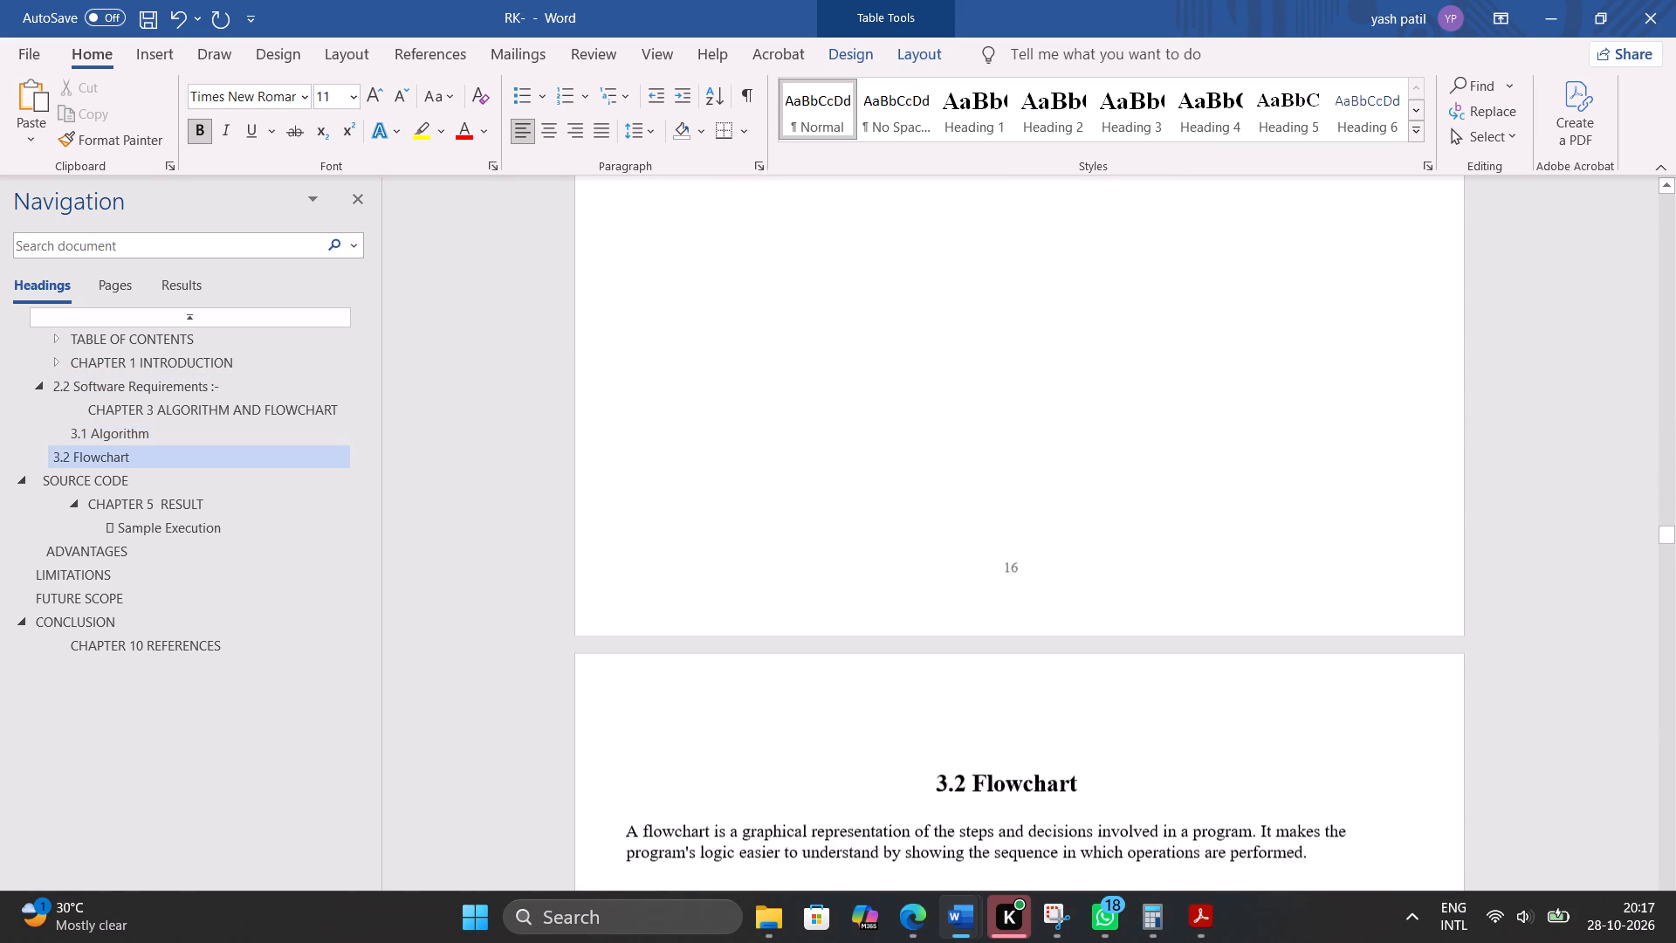
scroll(1116, 665, down, 8)
scroll(1116, 665, up, 1)
scroll(1116, 665, down, 15)
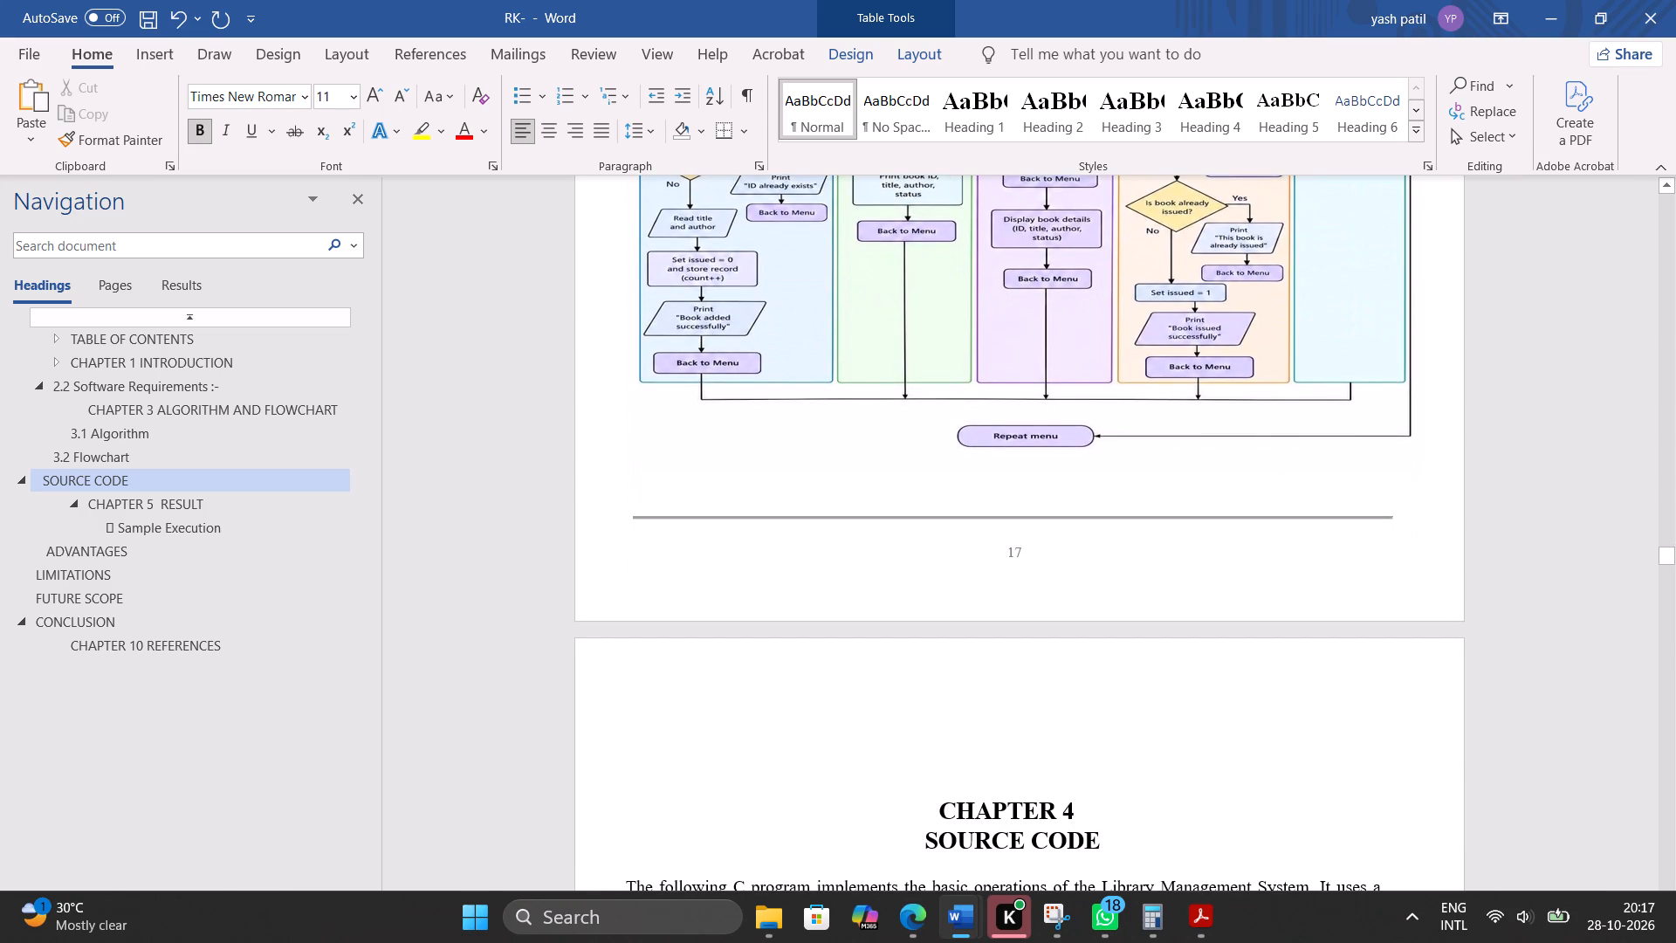
Review the Chapter 4 source code listing from its introduction through the end of the main function.
scroll(1116, 665, down, 10)
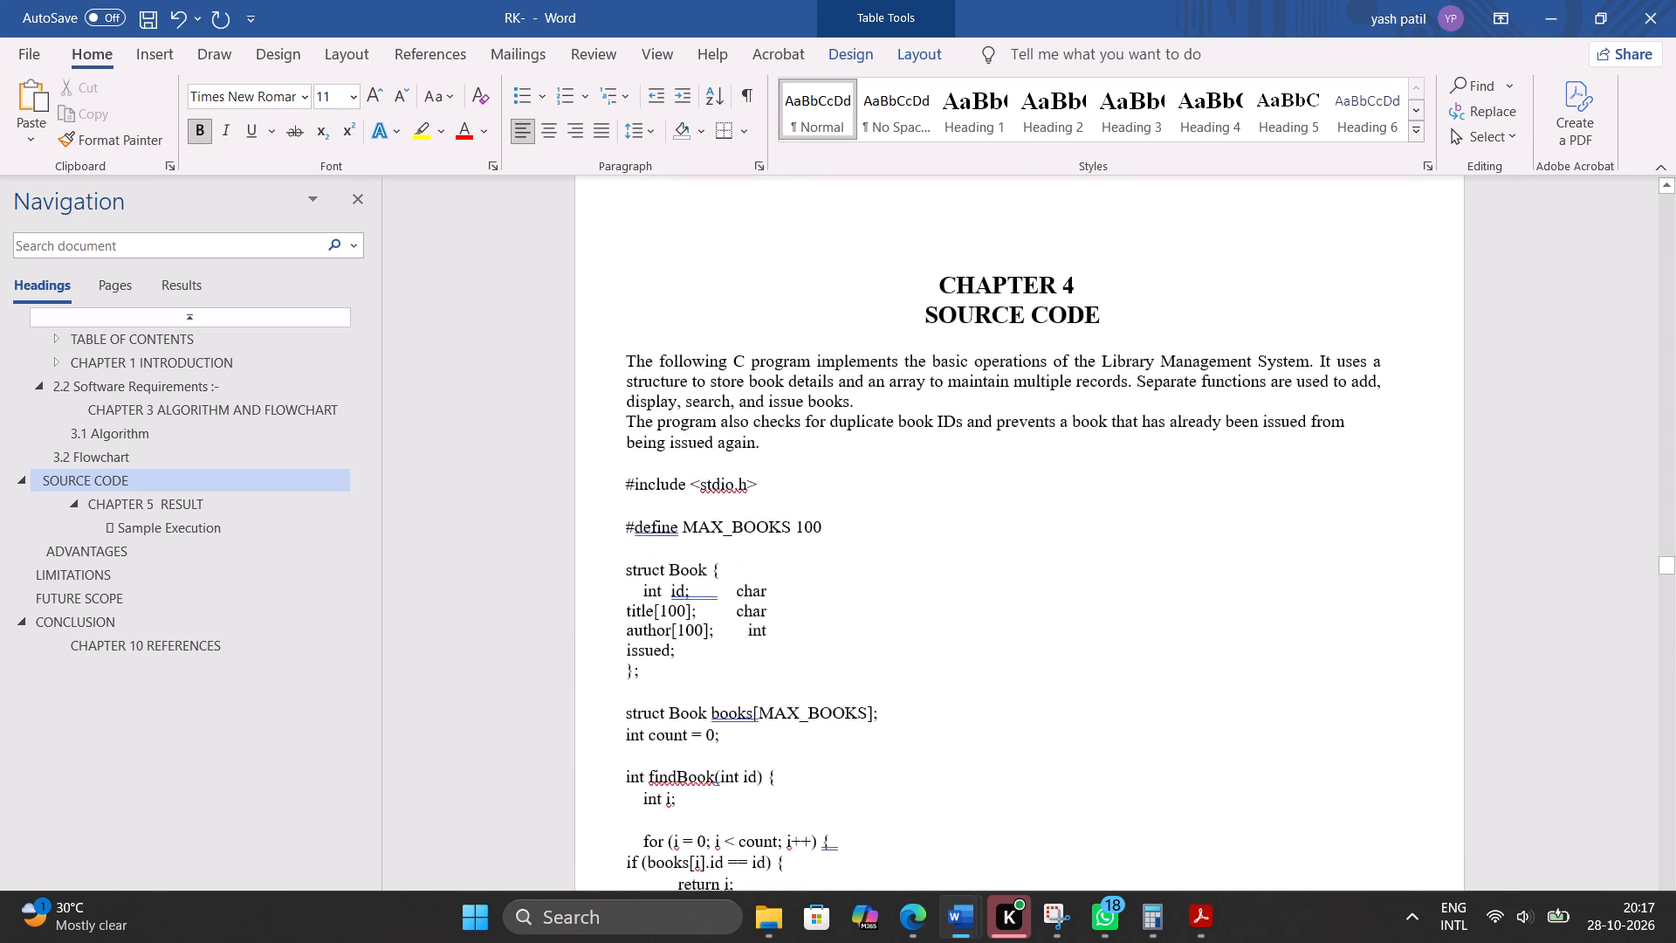
scroll(1116, 665, down, 9)
scroll(1116, 665, up, 1)
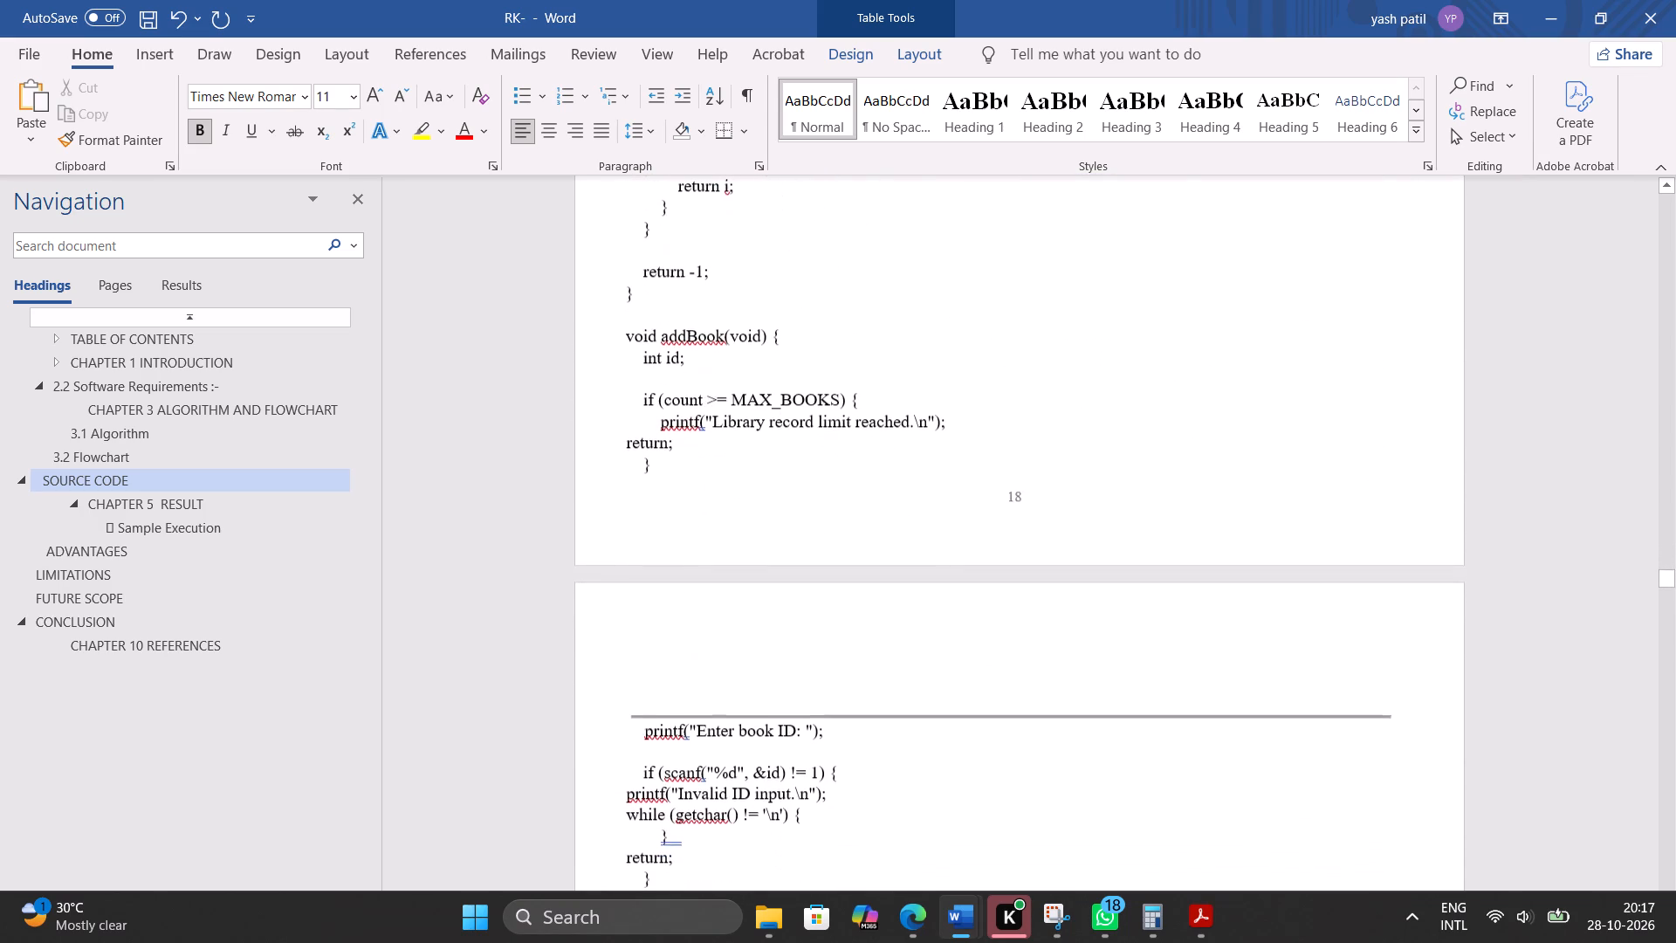
scroll(1116, 665, up, 2)
scroll(1116, 665, down, 1)
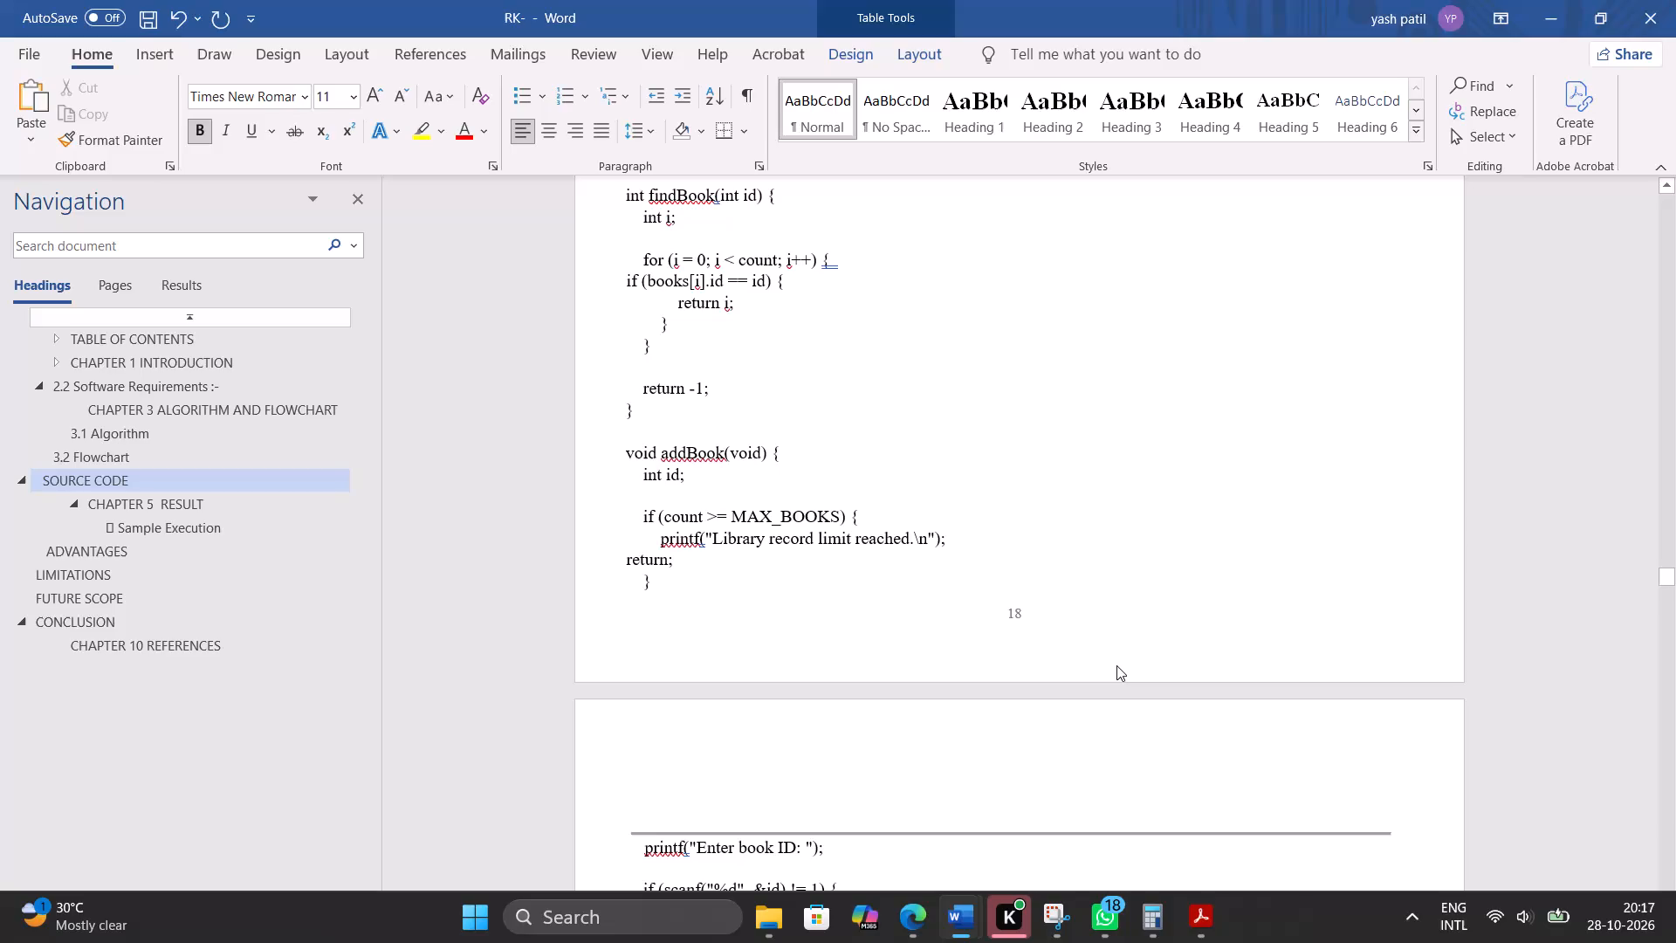
scroll(1116, 665, down, 2)
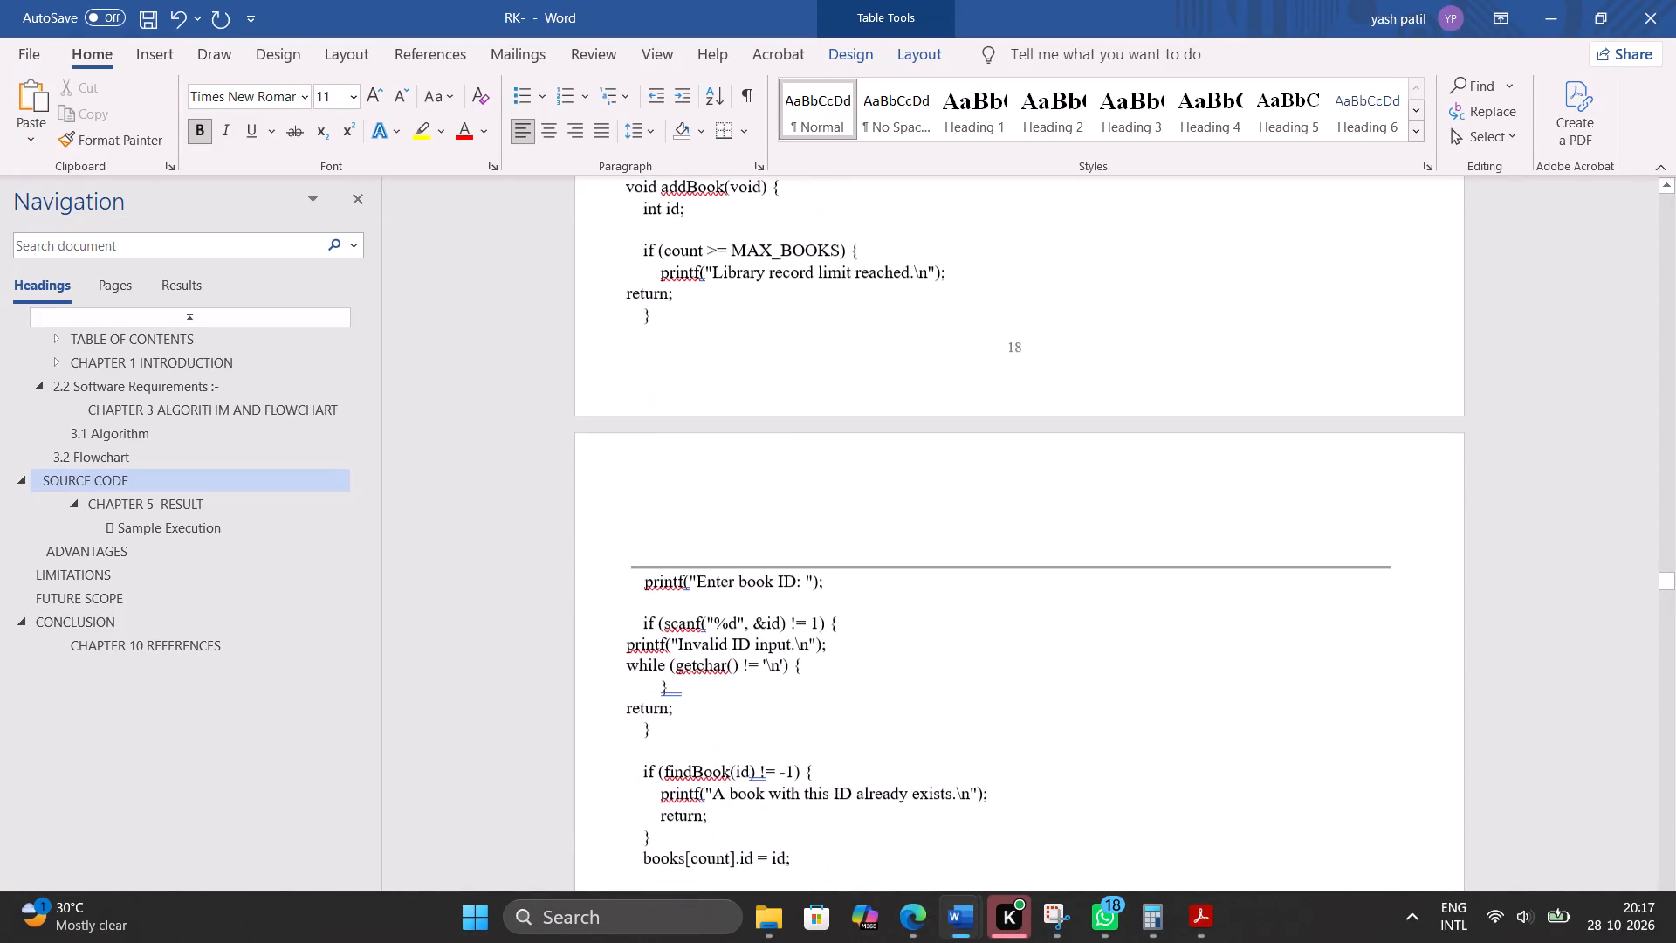
scroll(1116, 665, down, 12)
scroll(1116, 665, down, 12)
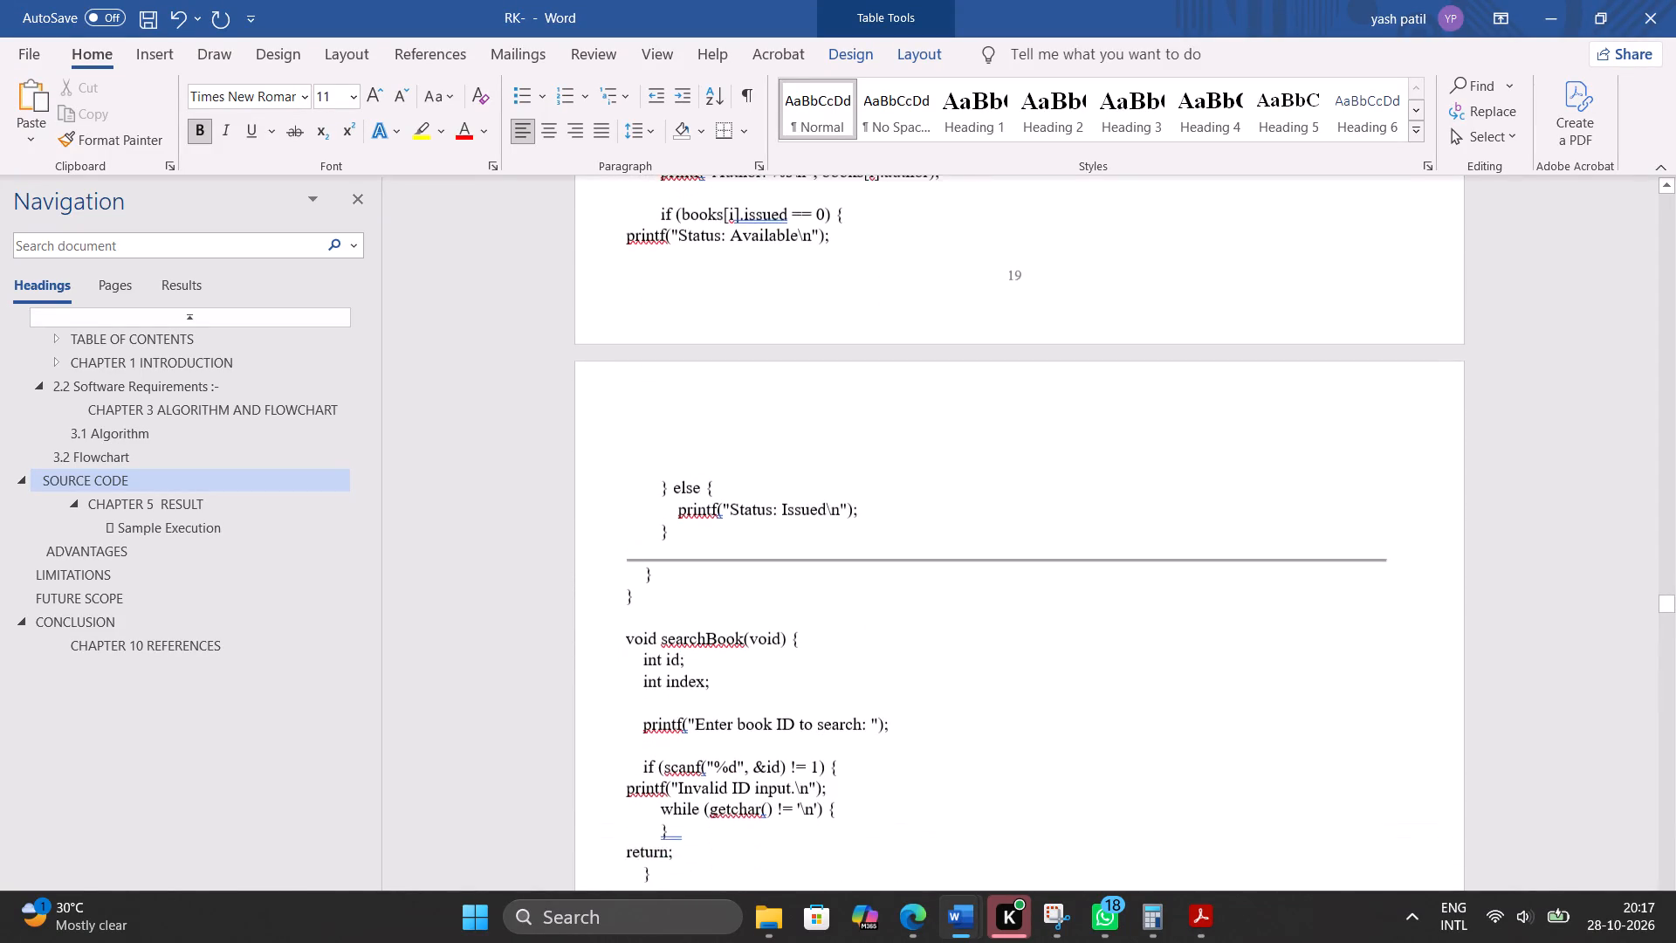
scroll(1116, 665, down, 19)
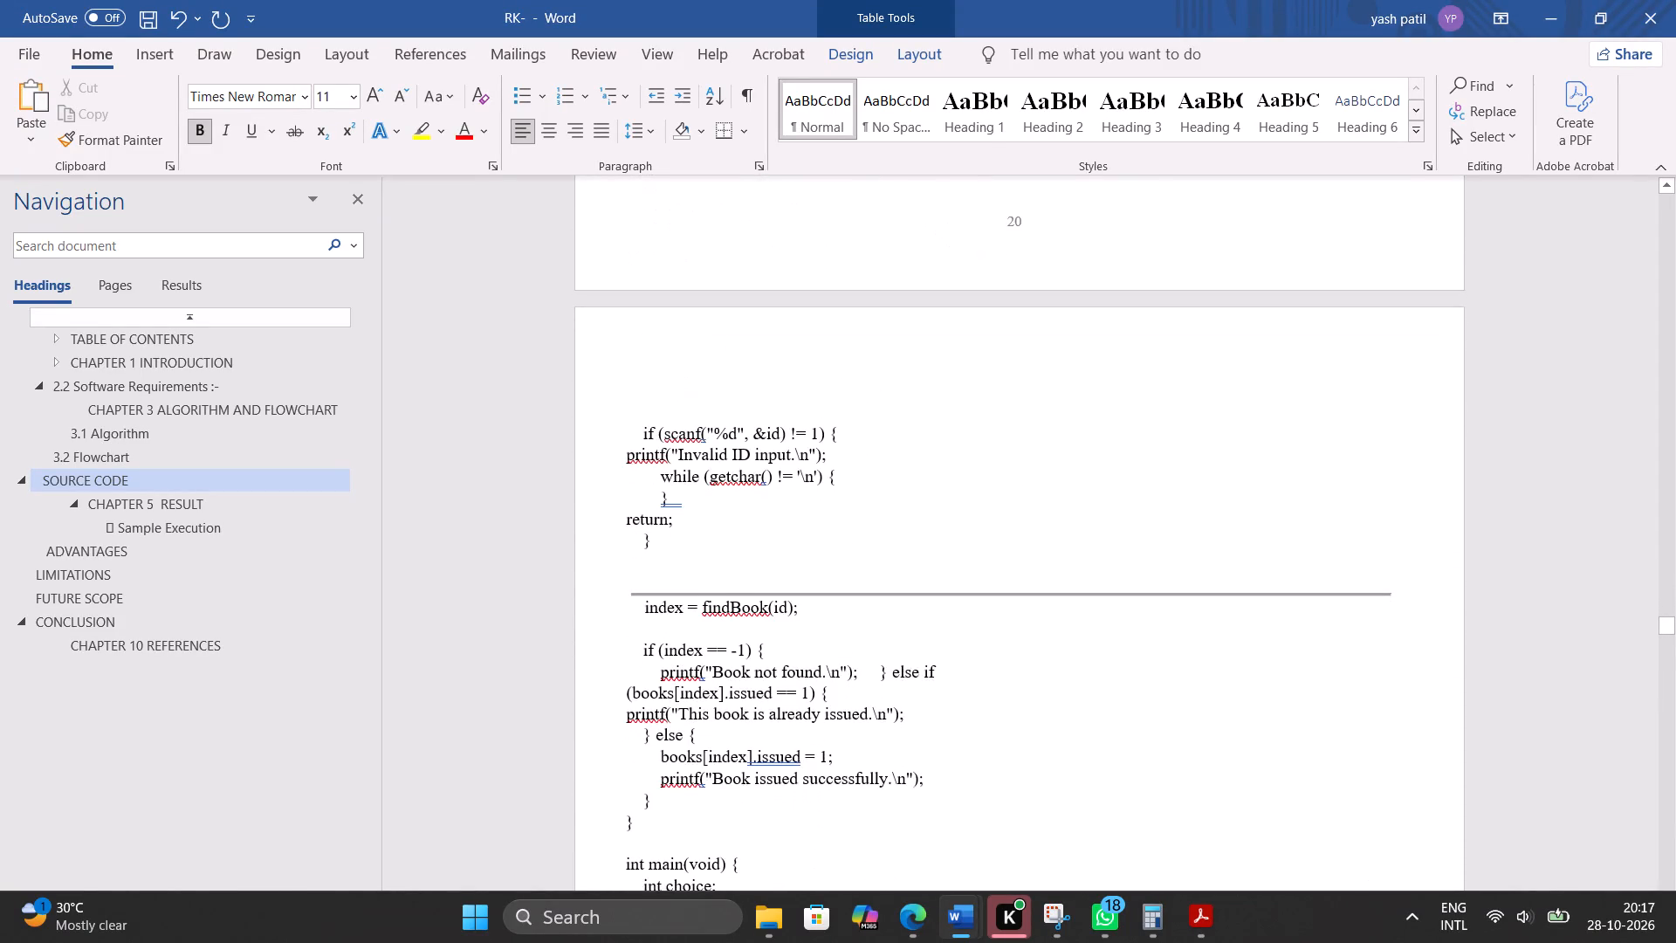
scroll(1116, 665, down, 13)
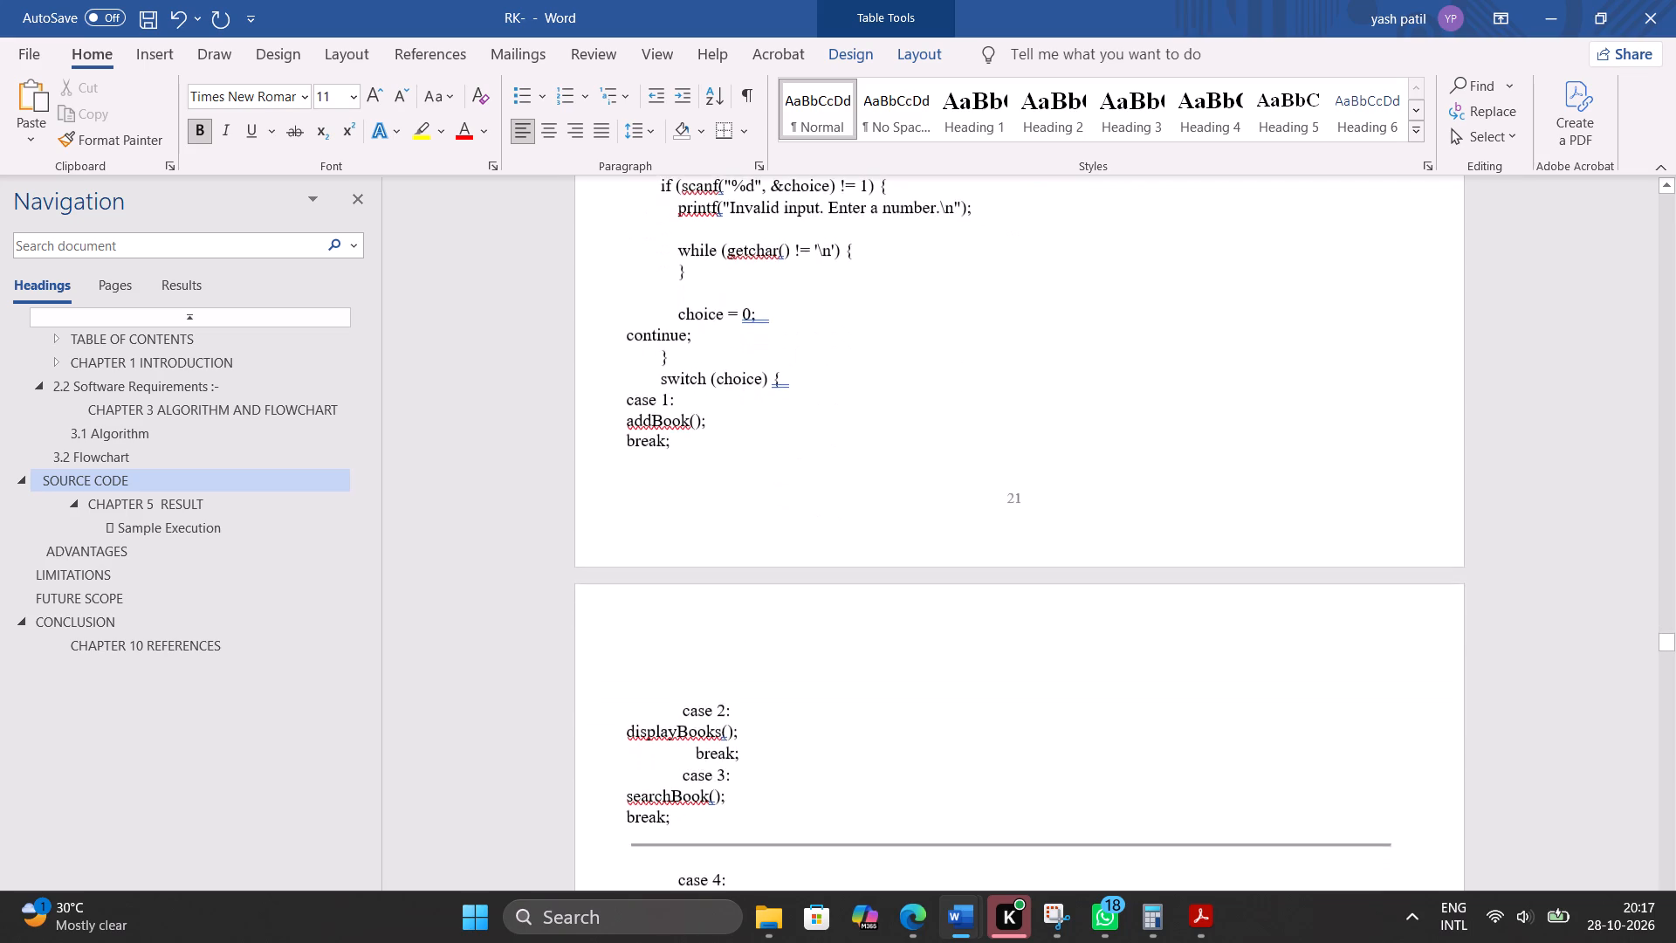
scroll(1116, 665, down, 20)
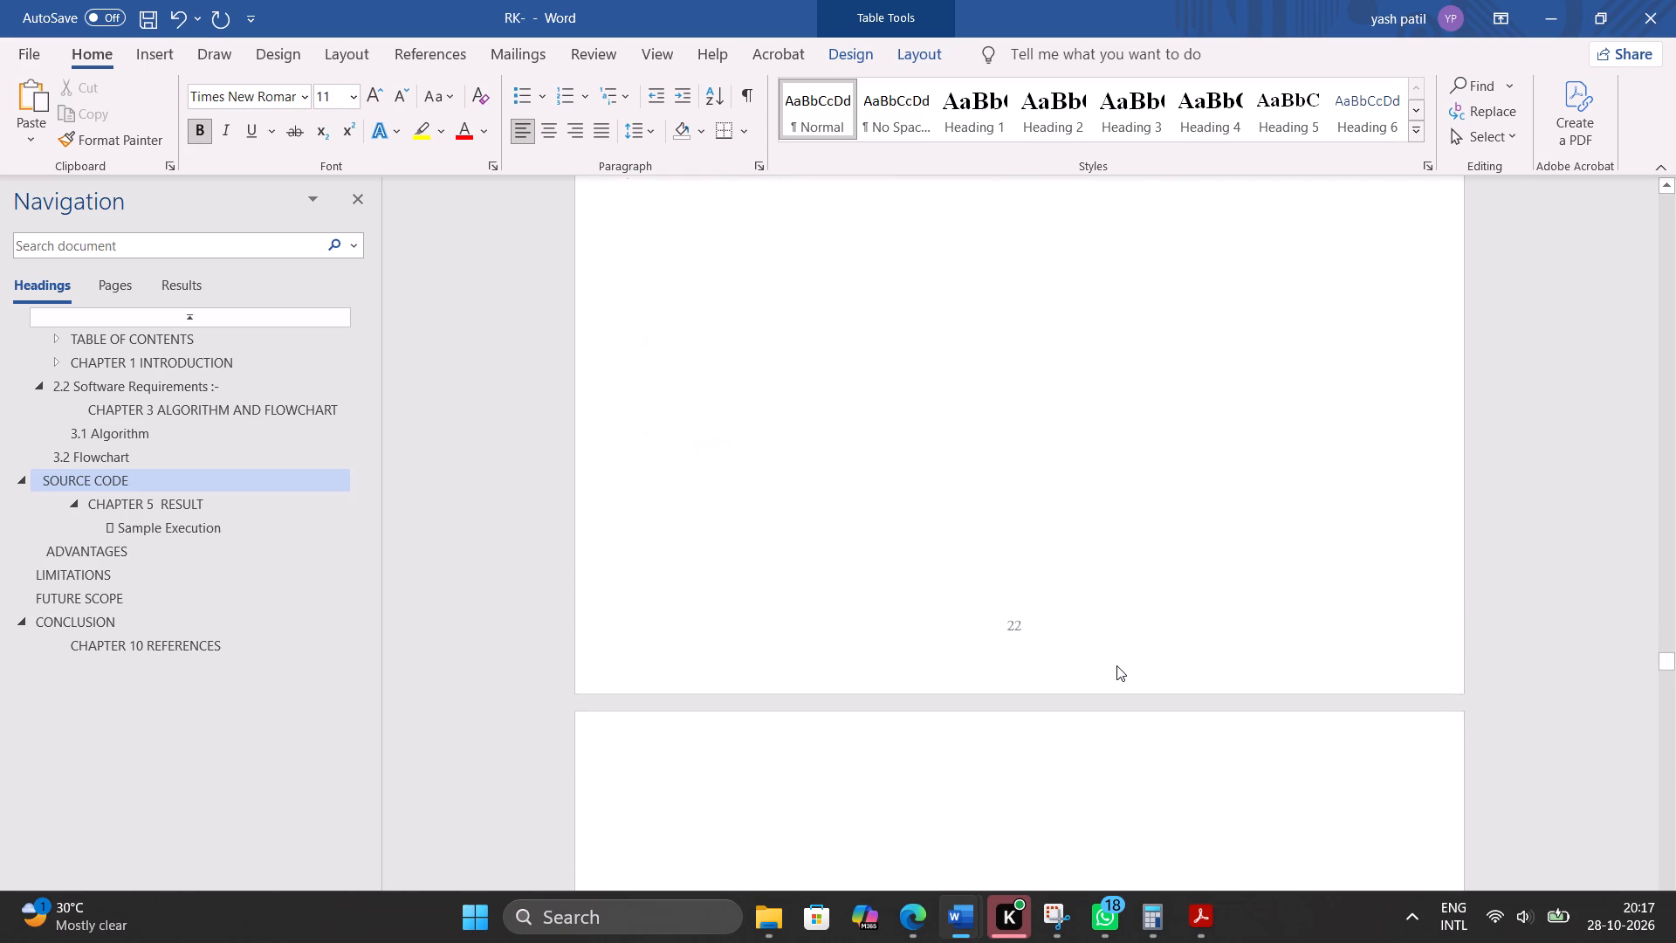
Review the Chapter 5 Result text and the sample execution output through the book issuing and exit sections.
scroll(1116, 665, down, 16)
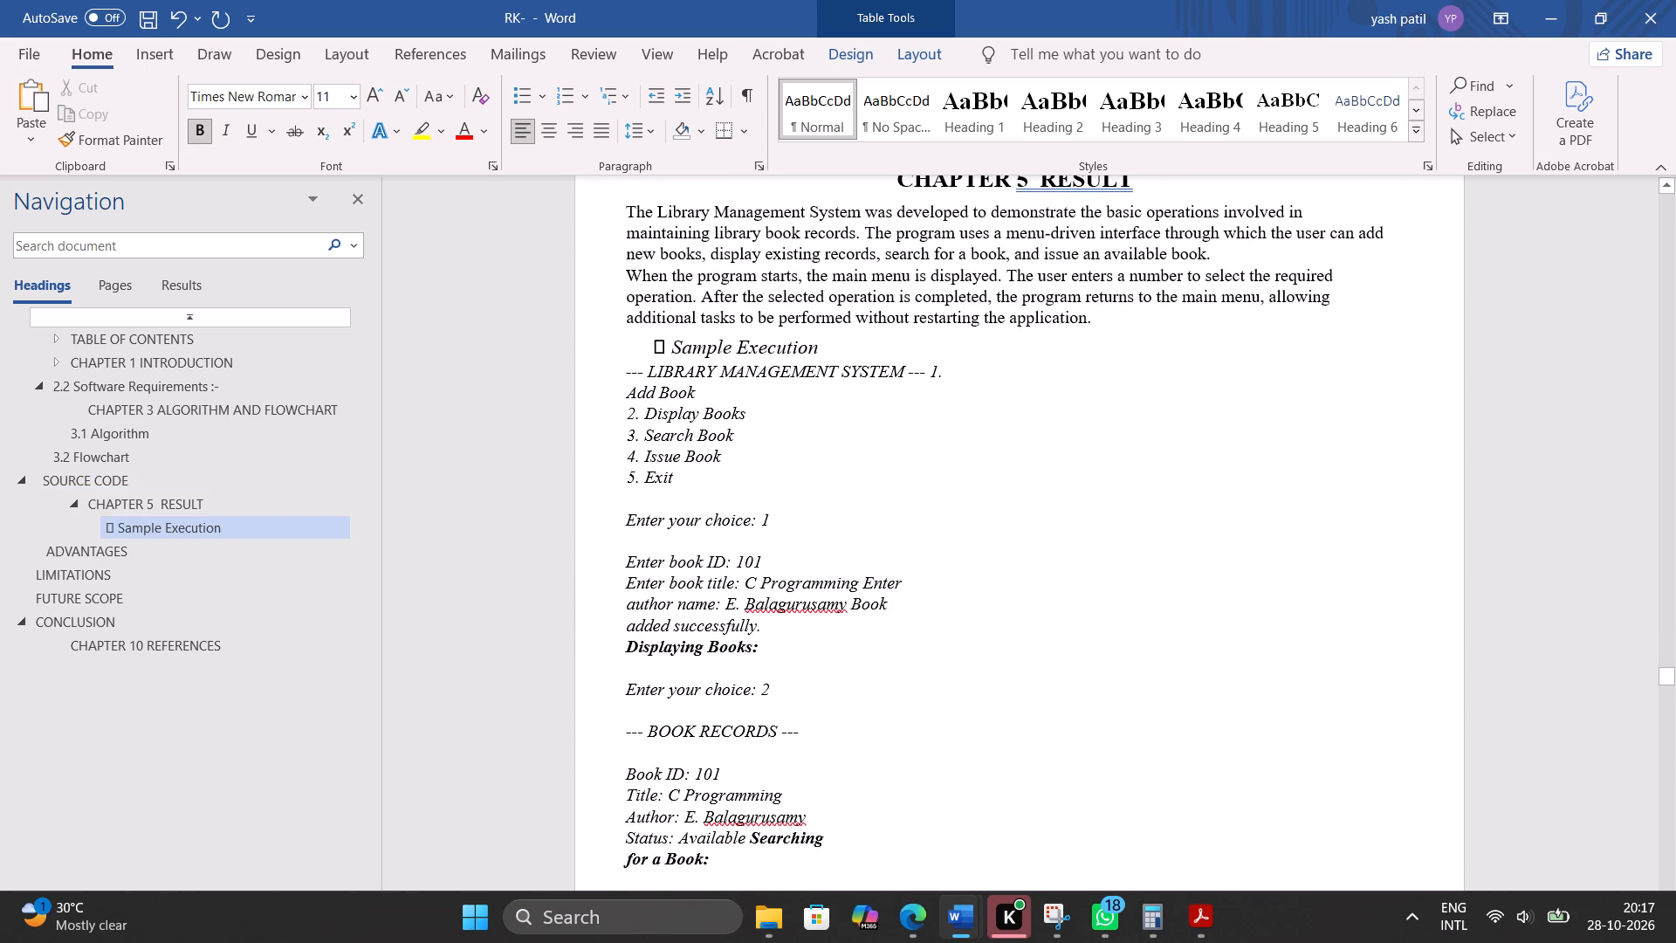
scroll(1116, 665, down, 2)
scroll(1116, 665, up, 2)
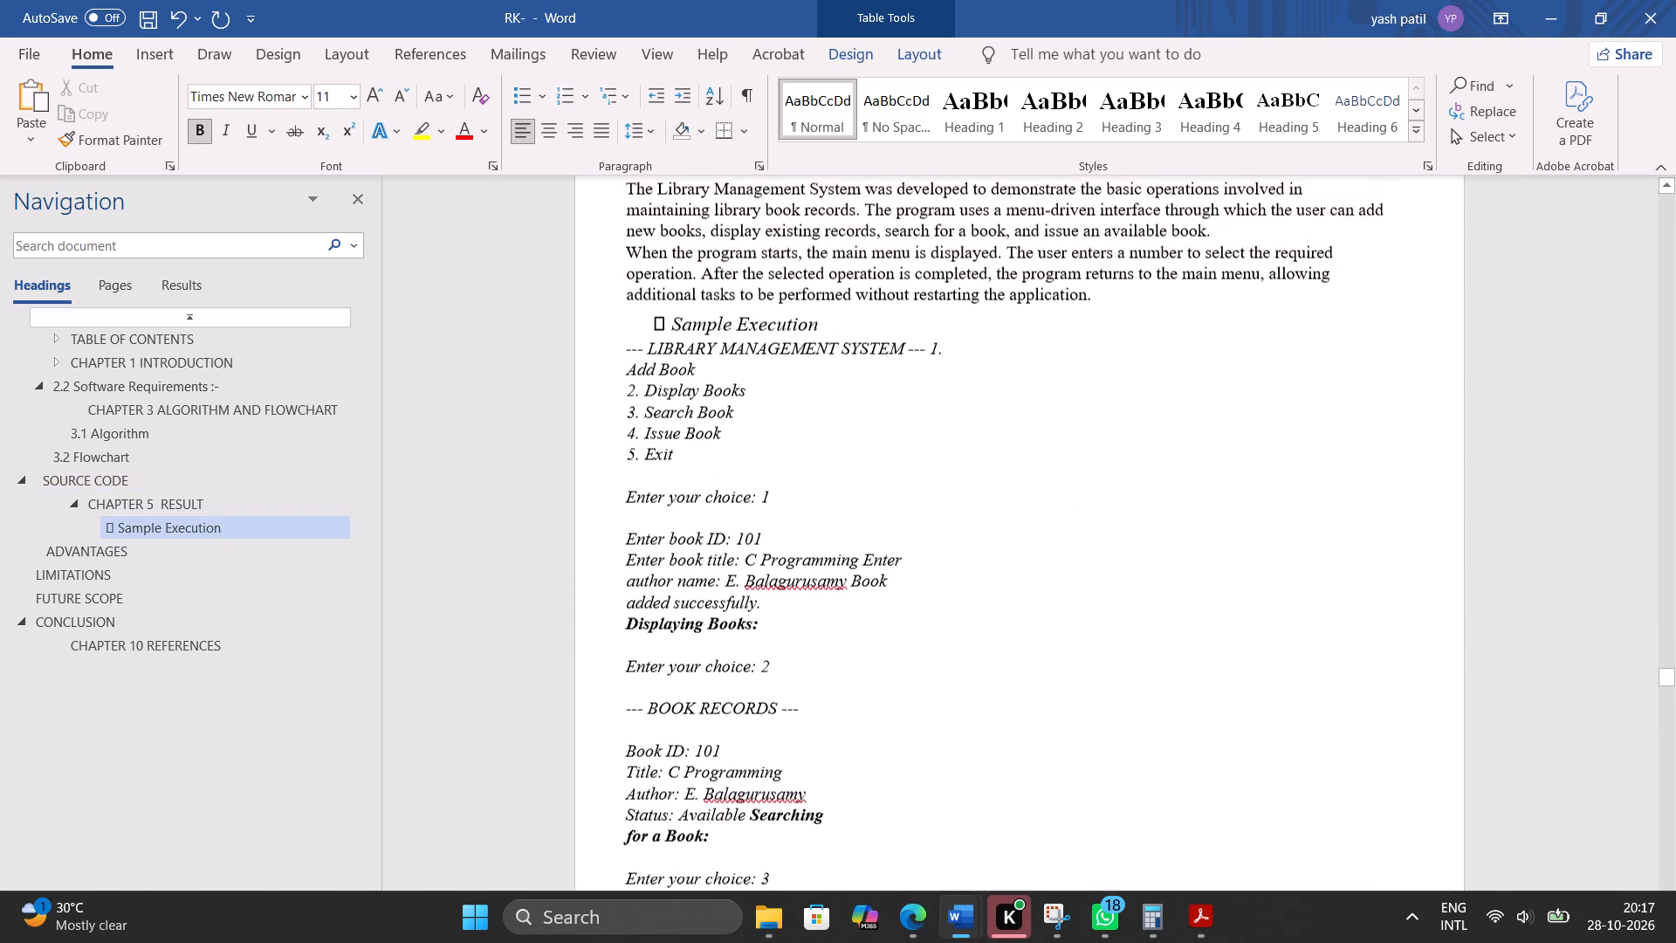
scroll(1116, 665, up, 2)
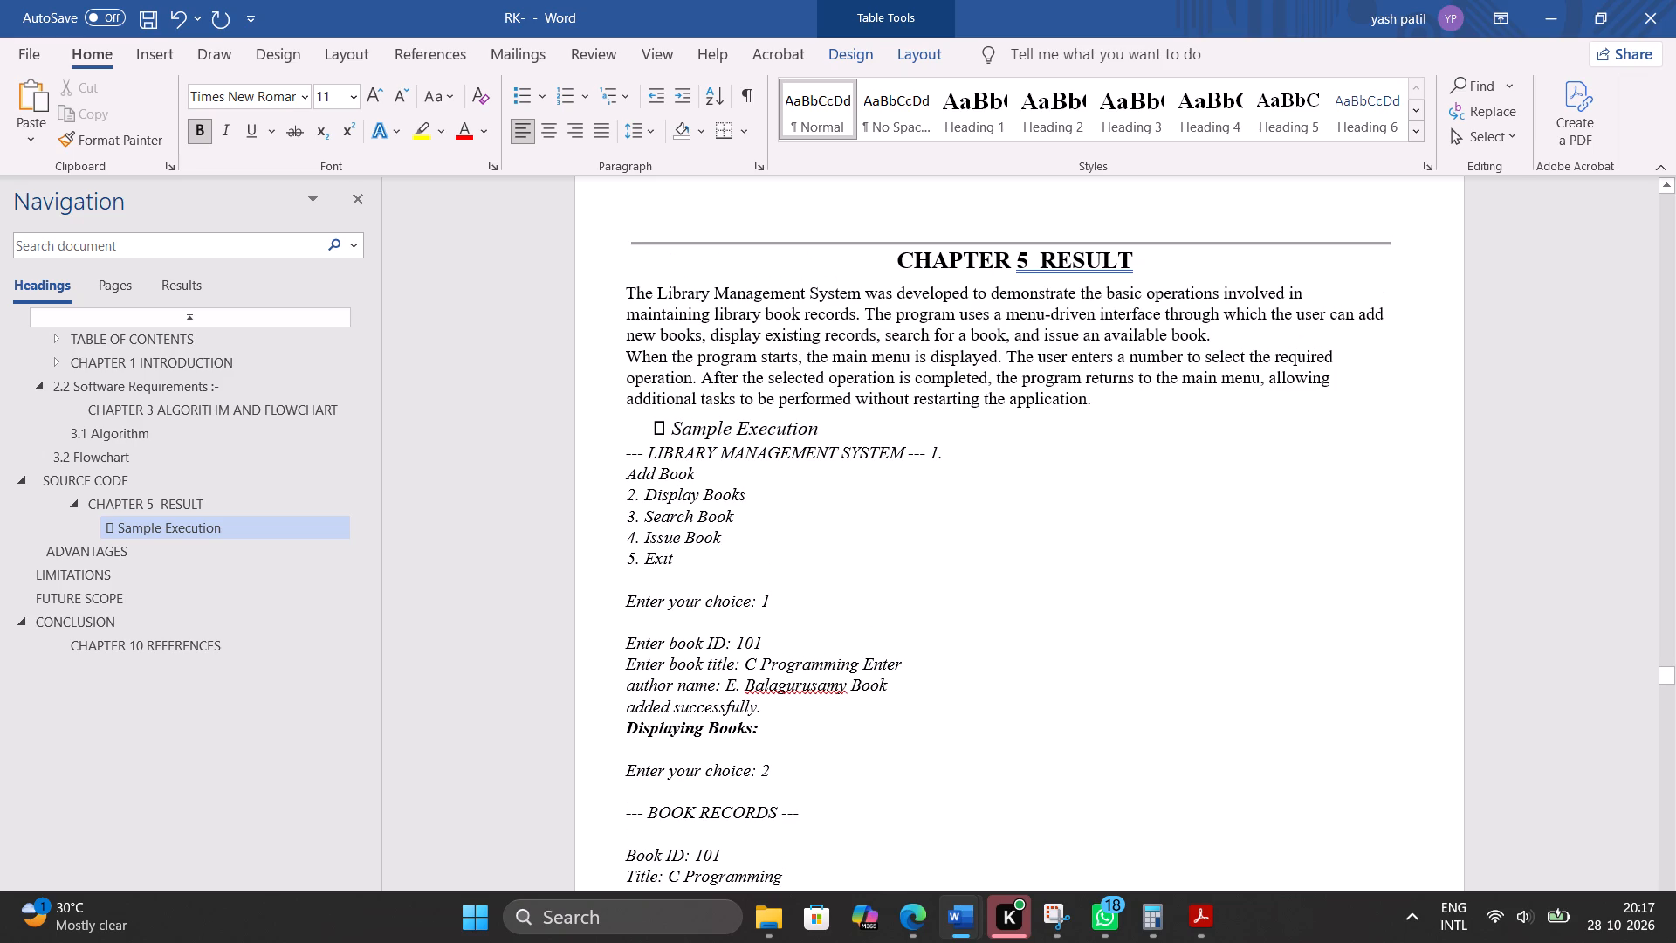
scroll(1116, 665, up, 3)
scroll(1116, 665, down, 4)
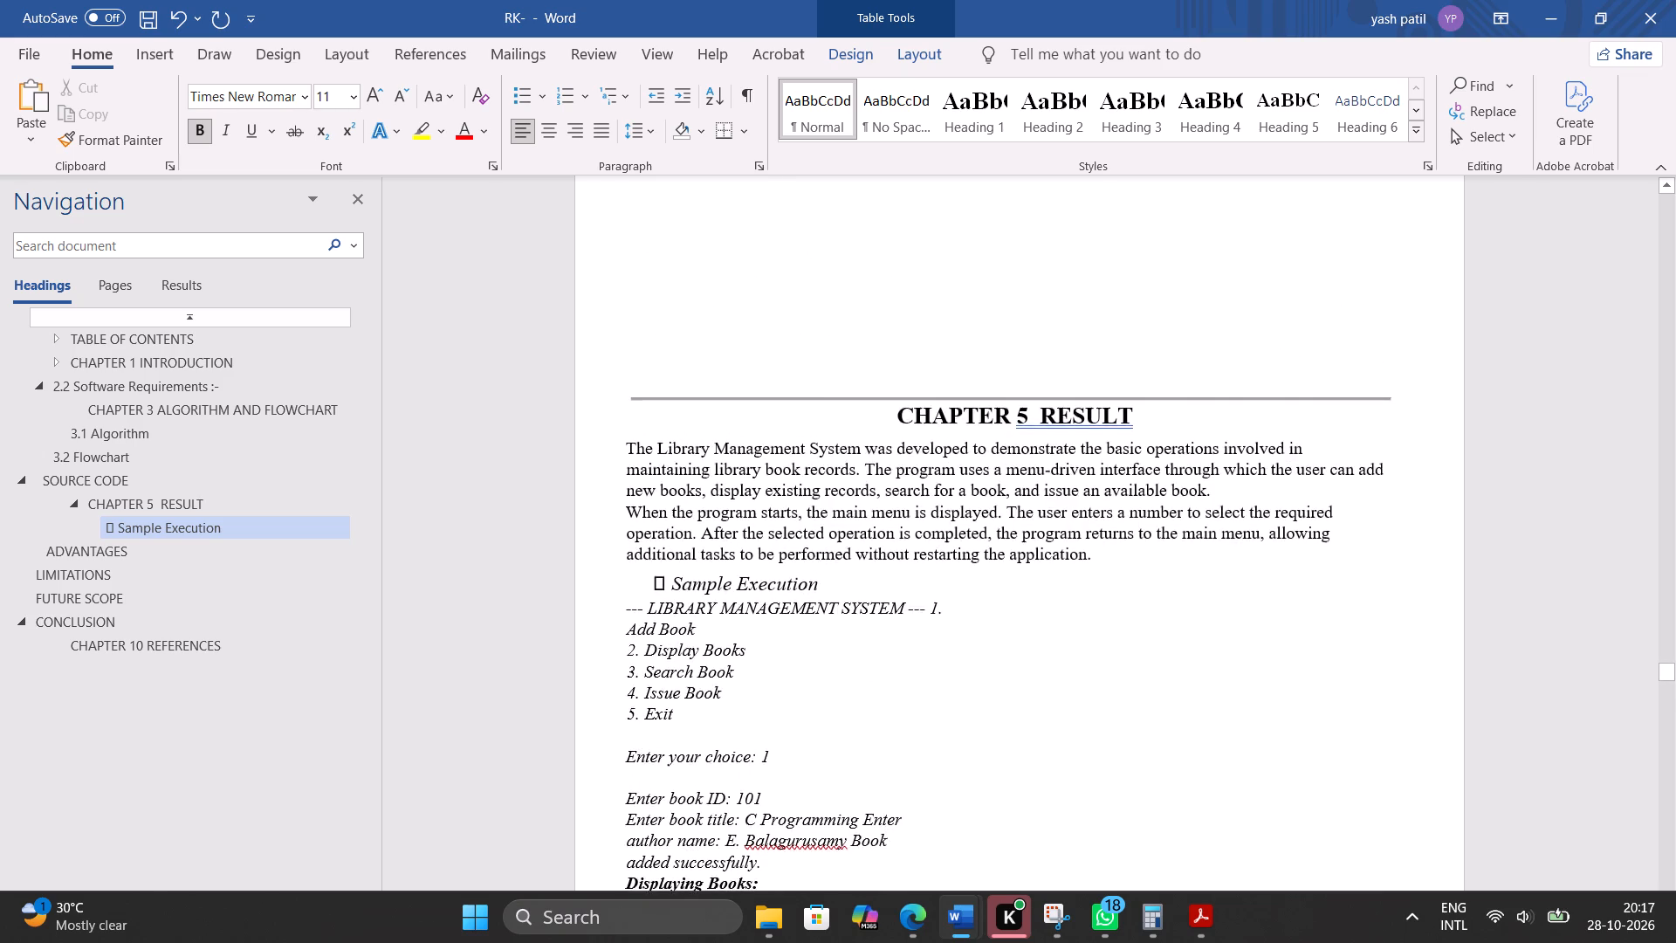
scroll(1116, 665, down, 10)
scroll(1116, 665, down, 18)
scroll(1116, 665, down, 7)
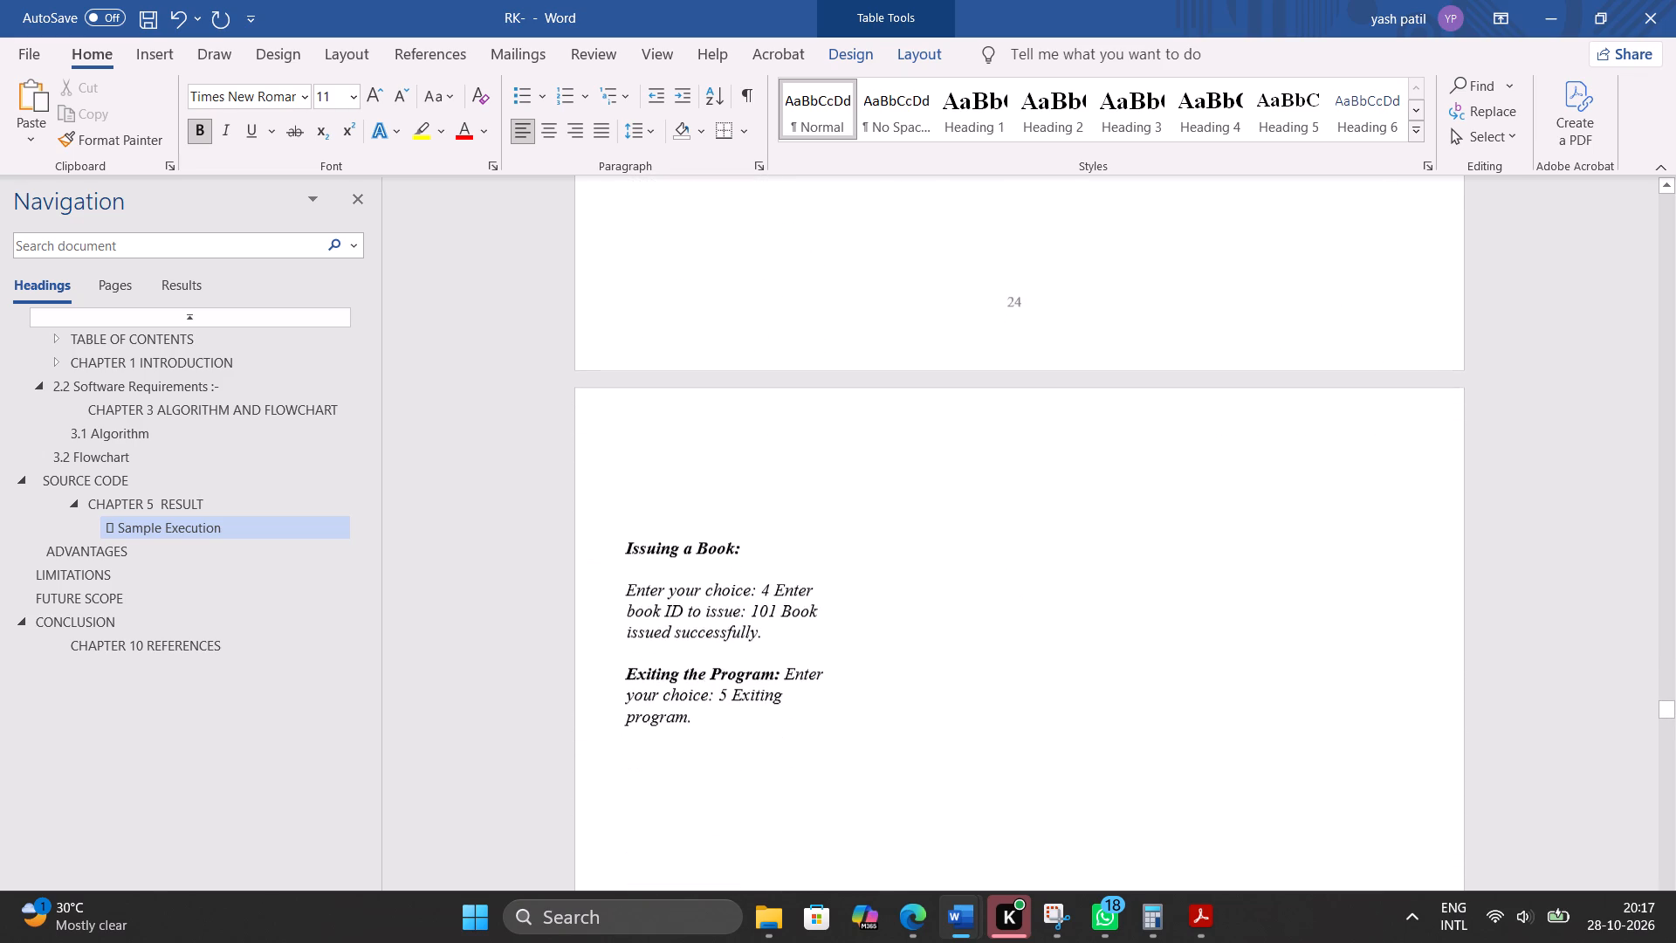
Review the Advantages, Limitations, Future Scope, Conclusion and References chapters to the end of the report.
scroll(1116, 665, down, 10)
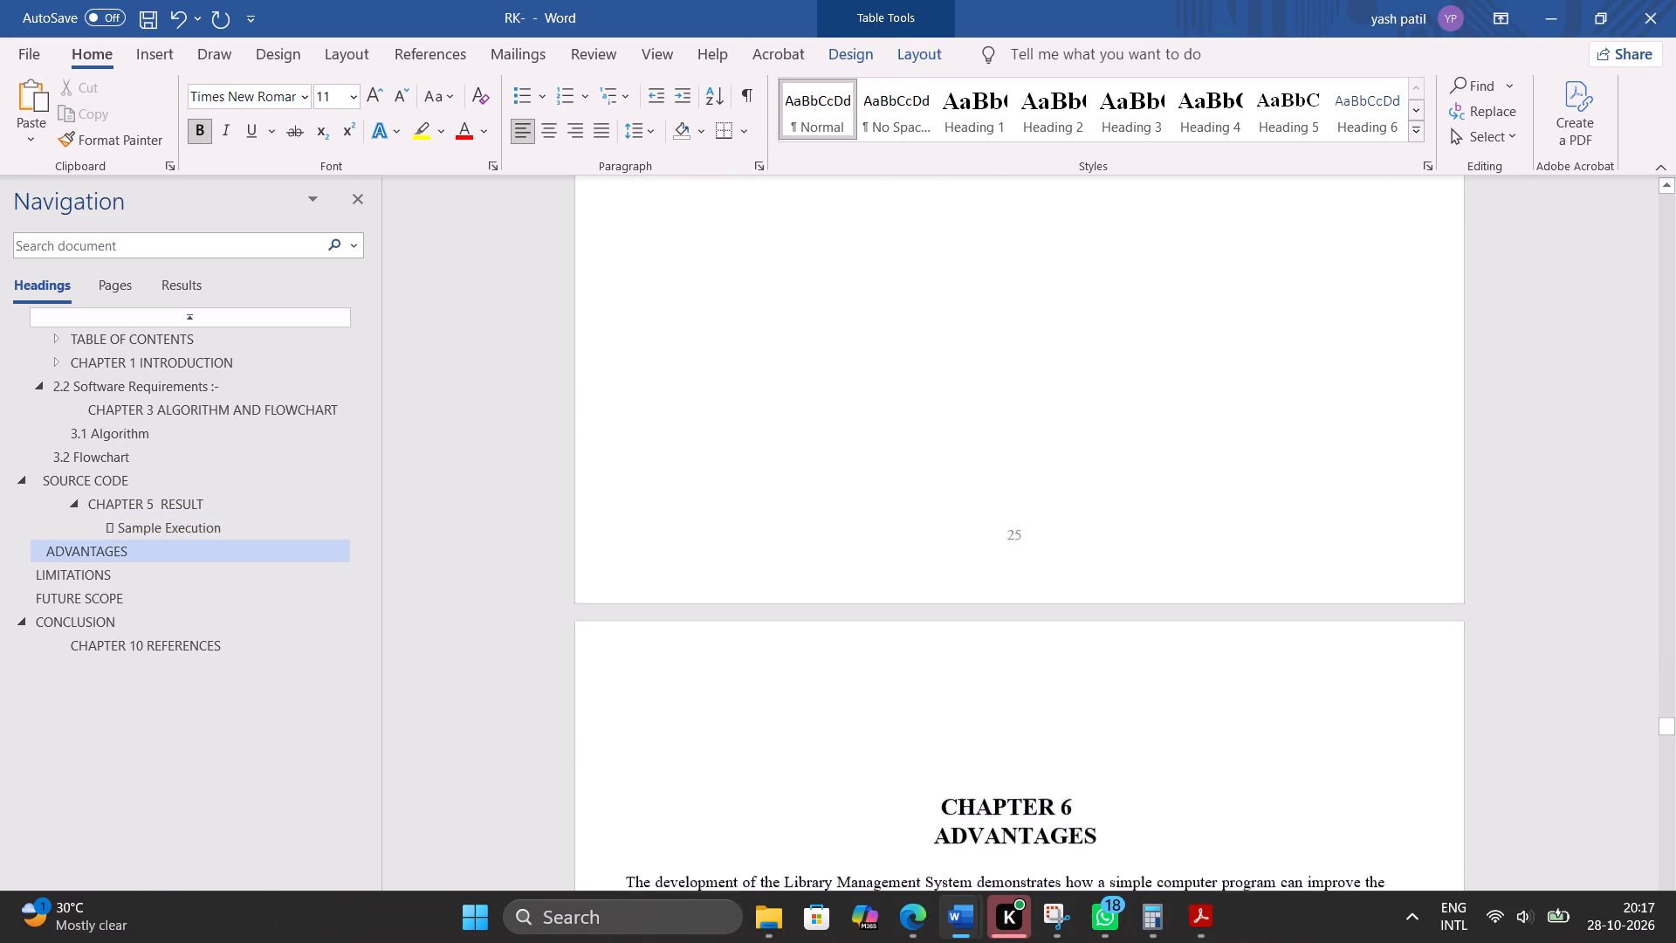
scroll(1116, 665, down, 17)
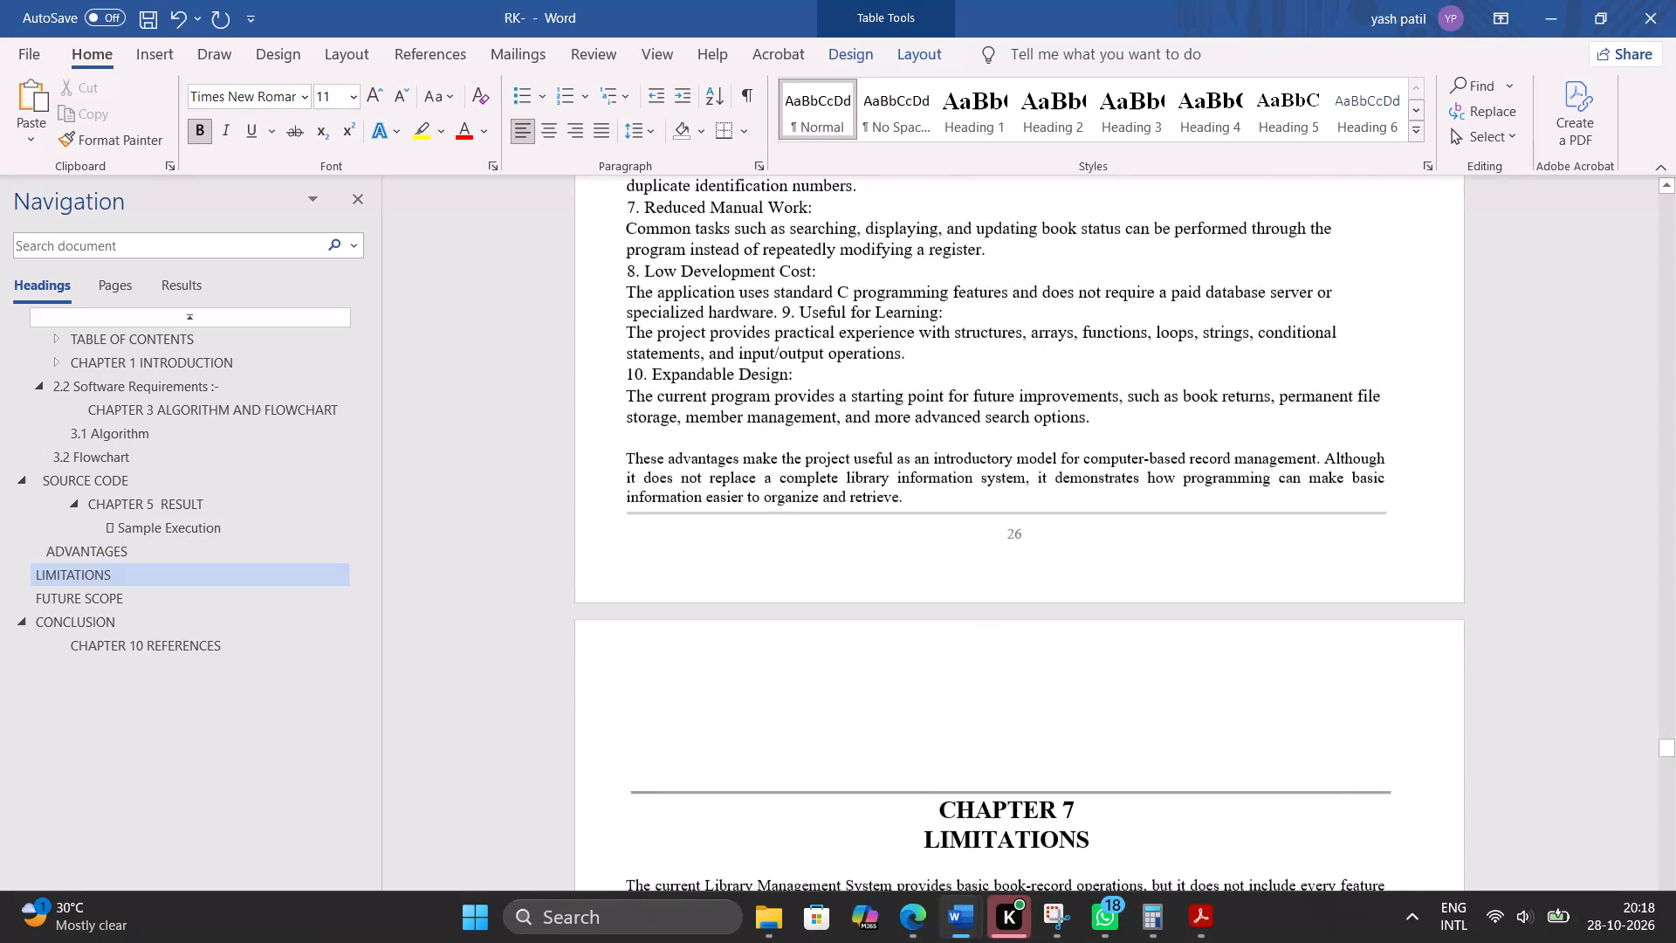
scroll(1116, 665, down, 19)
scroll(1116, 665, down, 15)
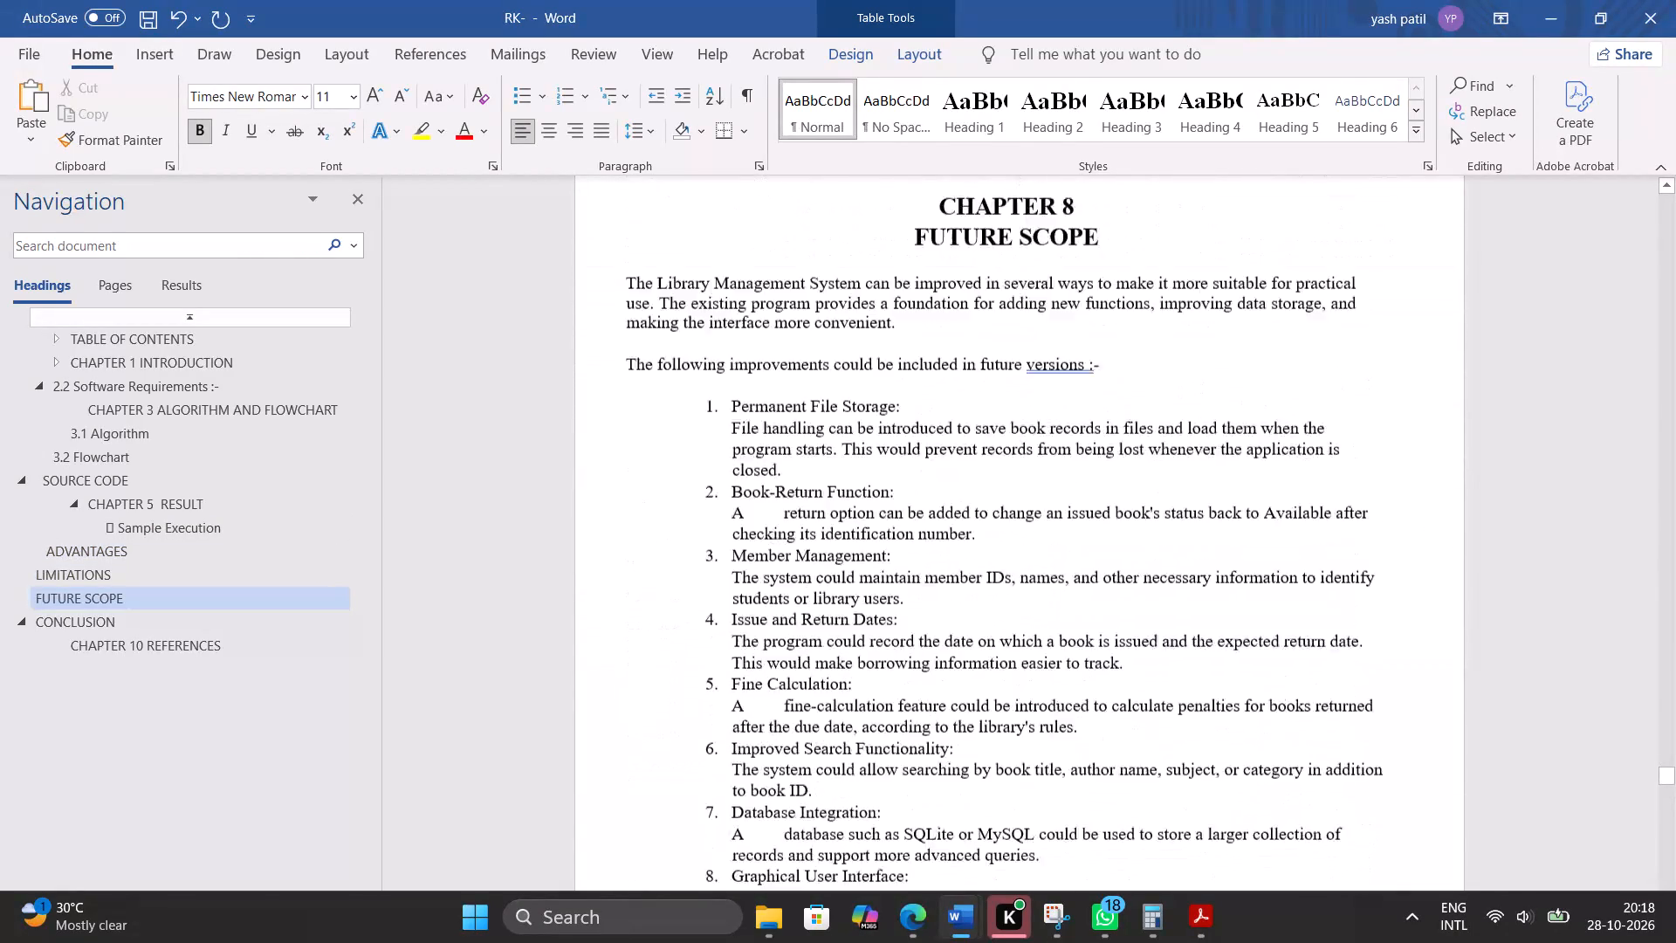
scroll(1116, 665, down, 7)
click(1105, 623)
scroll(1104, 607, down, 3)
scroll(1104, 607, down, 20)
scroll(1104, 607, down, 3)
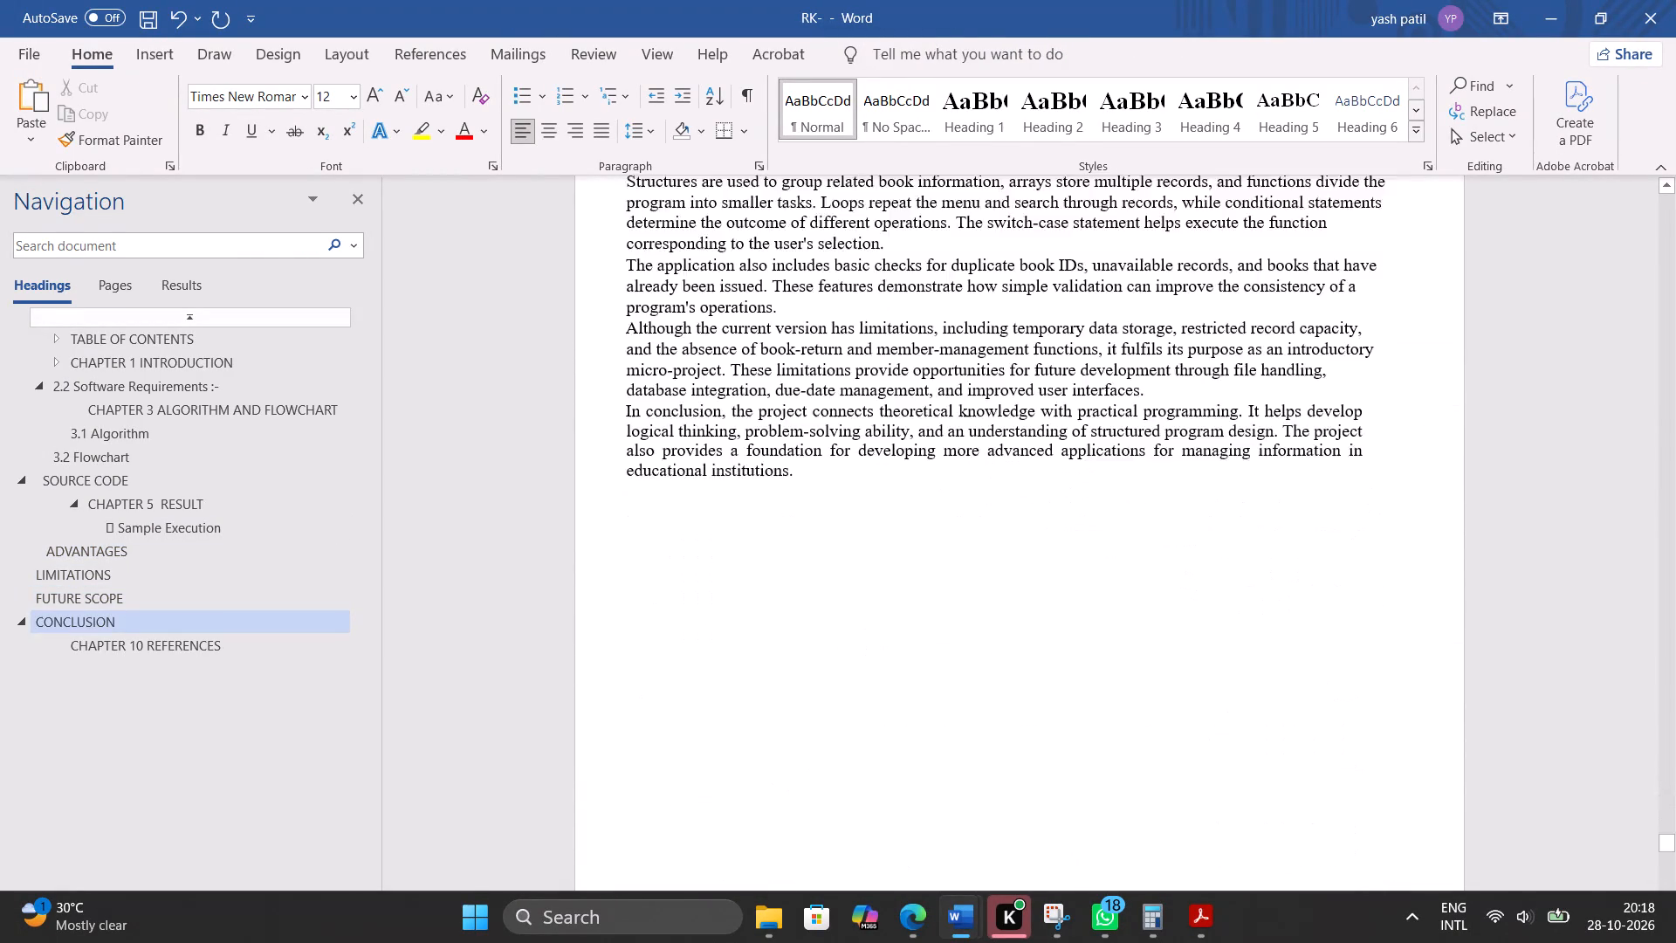
scroll(1104, 607, down, 20)
scroll(1104, 607, down, 20)
scroll(1104, 607, down, 20)
Return to the front of the report and check the title page's project title, student, guide and institute details.
scroll(1104, 607, up, 18)
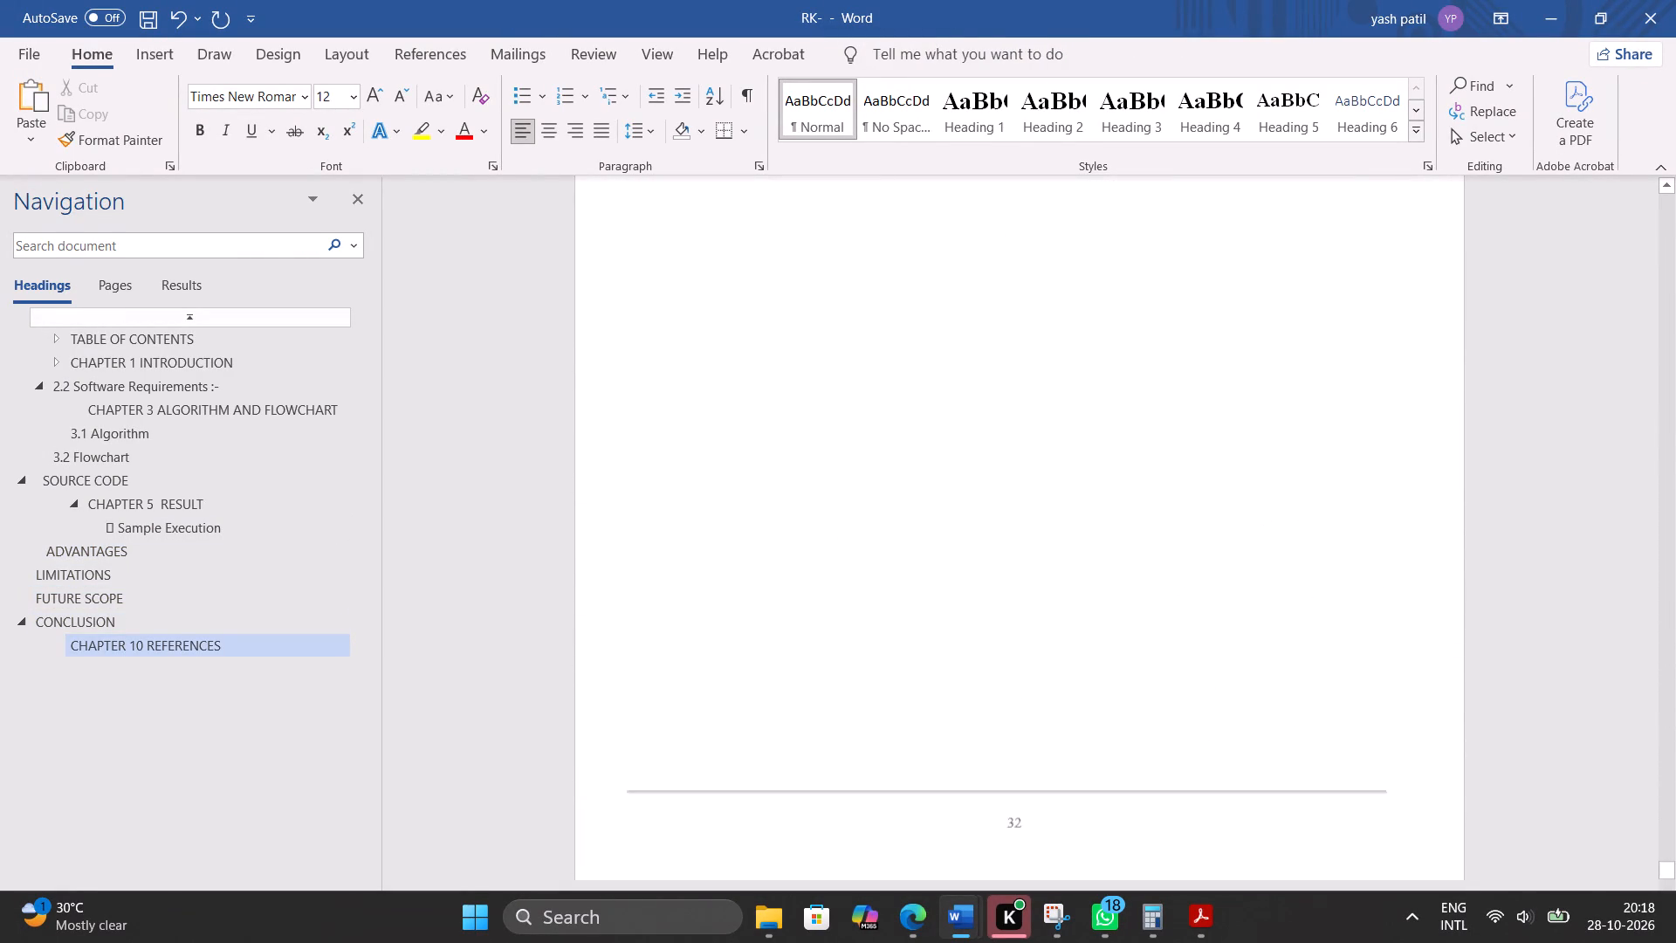
scroll(1104, 607, up, 12)
scroll(1104, 607, up, 20)
scroll(1104, 607, up, 20)
scroll(1104, 607, up, 20)
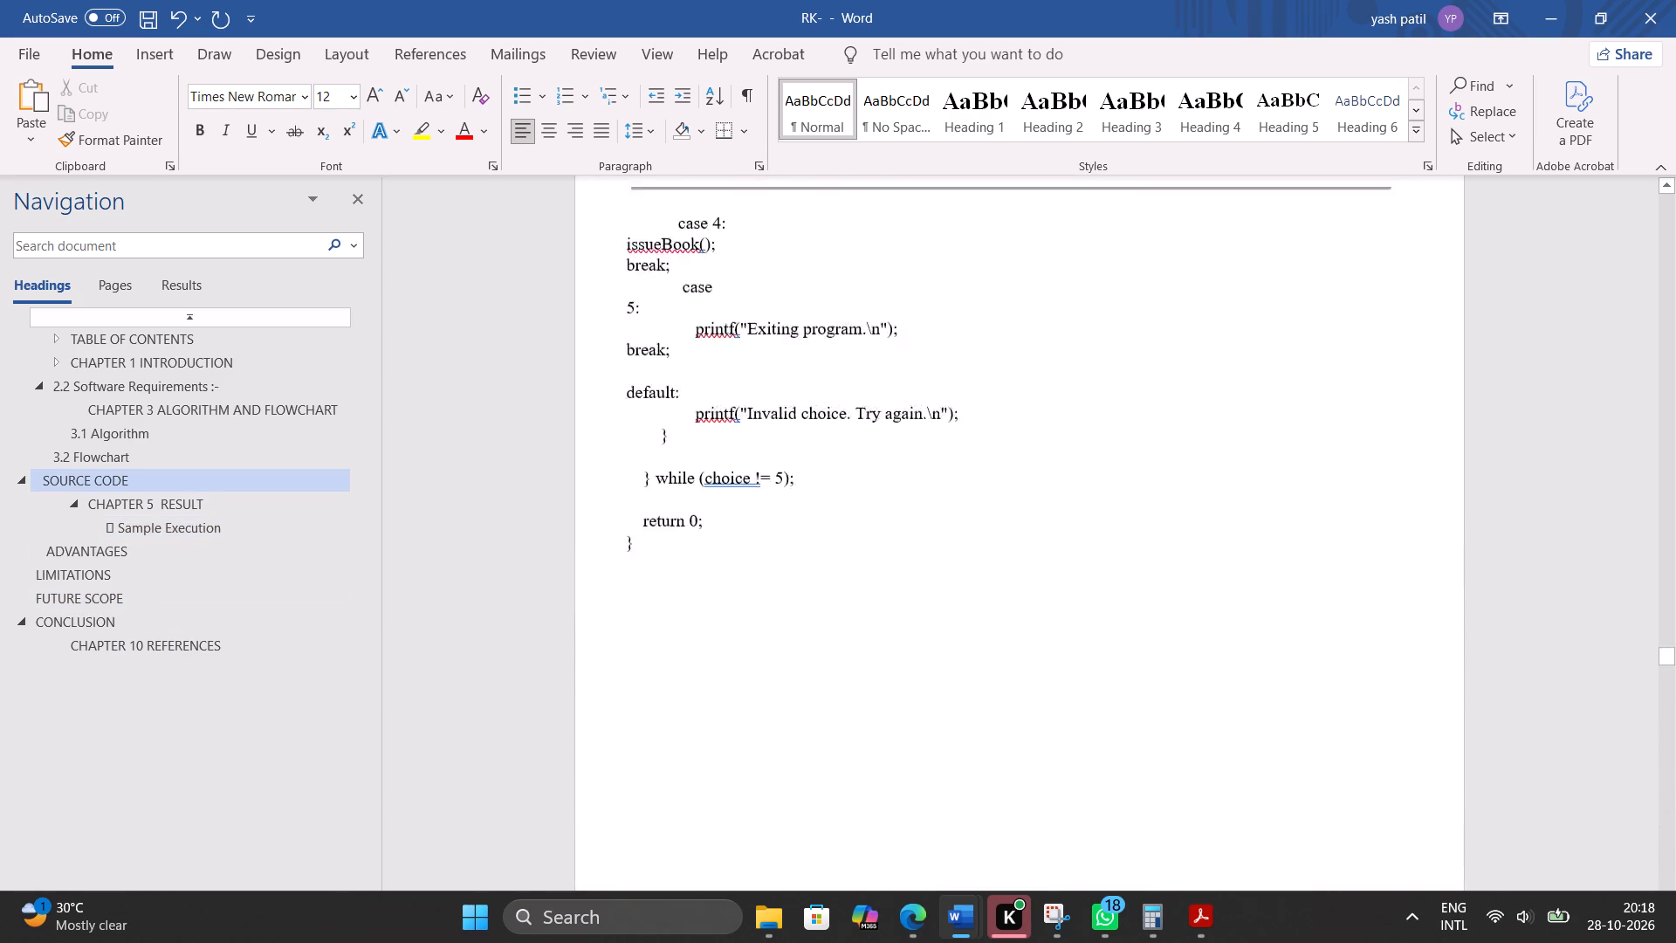
scroll(1104, 607, up, 16)
scroll(1104, 607, up, 20)
scroll(1104, 607, up, 10)
scroll(1104, 607, up, 17)
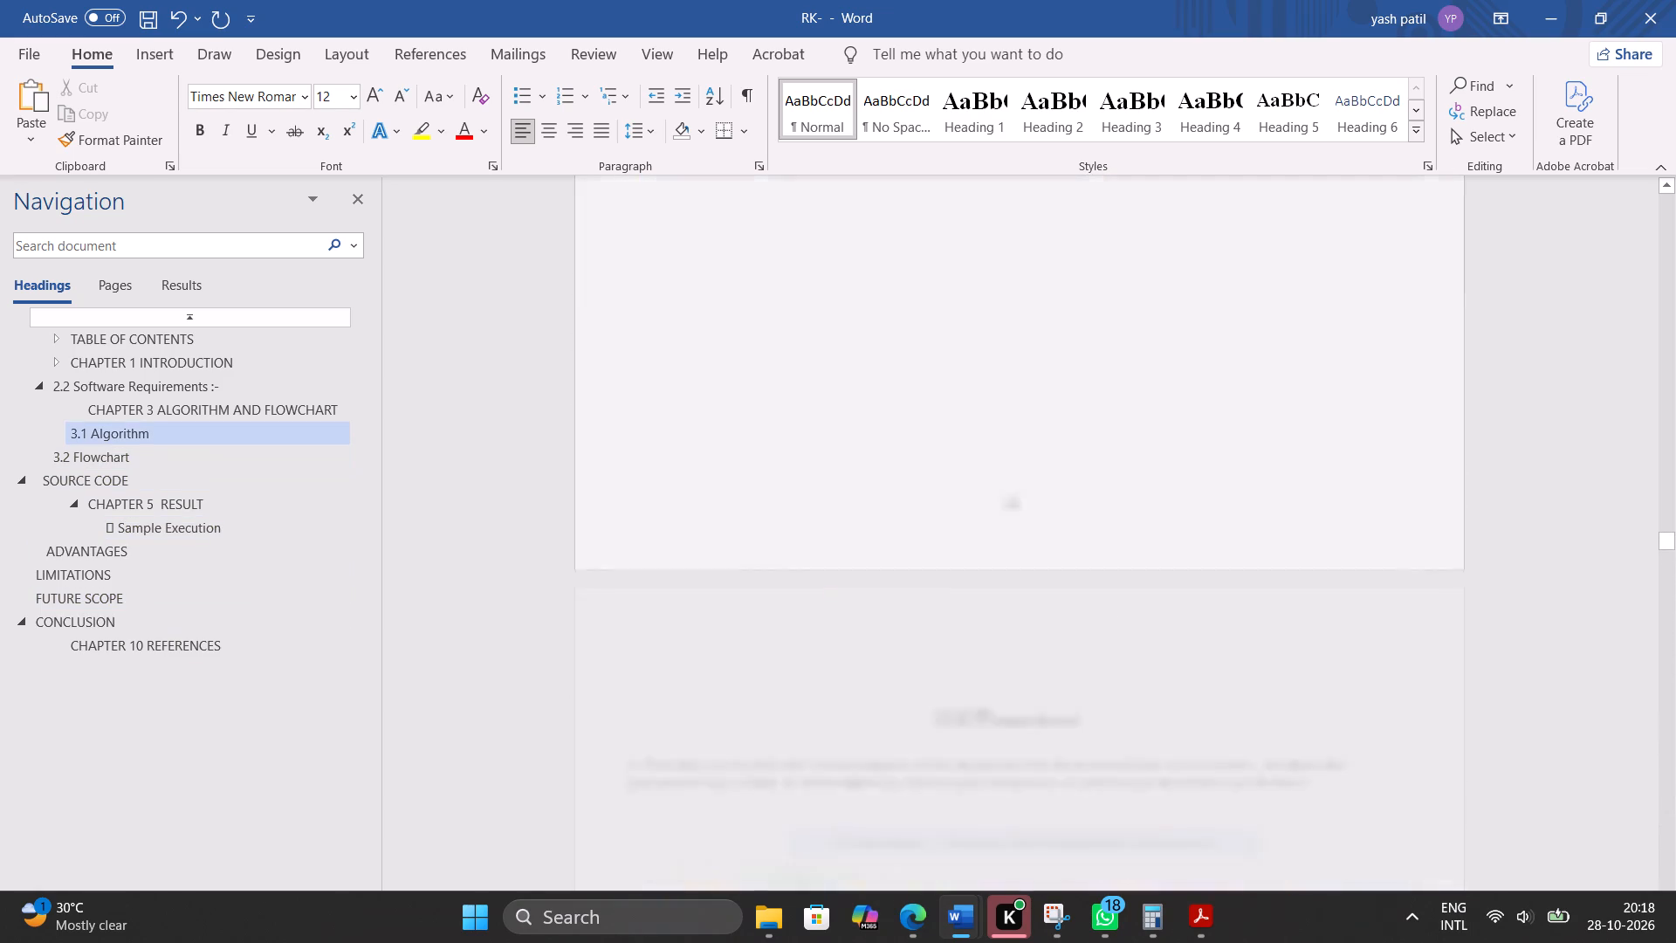
scroll(1104, 607, up, 20)
scroll(1104, 607, up, 20)
scroll(1104, 607, up, 3)
scroll(1104, 607, up, 20)
scroll(1104, 607, up, 20)
scroll(1104, 607, up, 20)
scroll(1104, 607, up, 20)
scroll(1104, 607, up, 20)
scroll(1104, 607, up, 19)
scroll(1104, 607, up, 20)
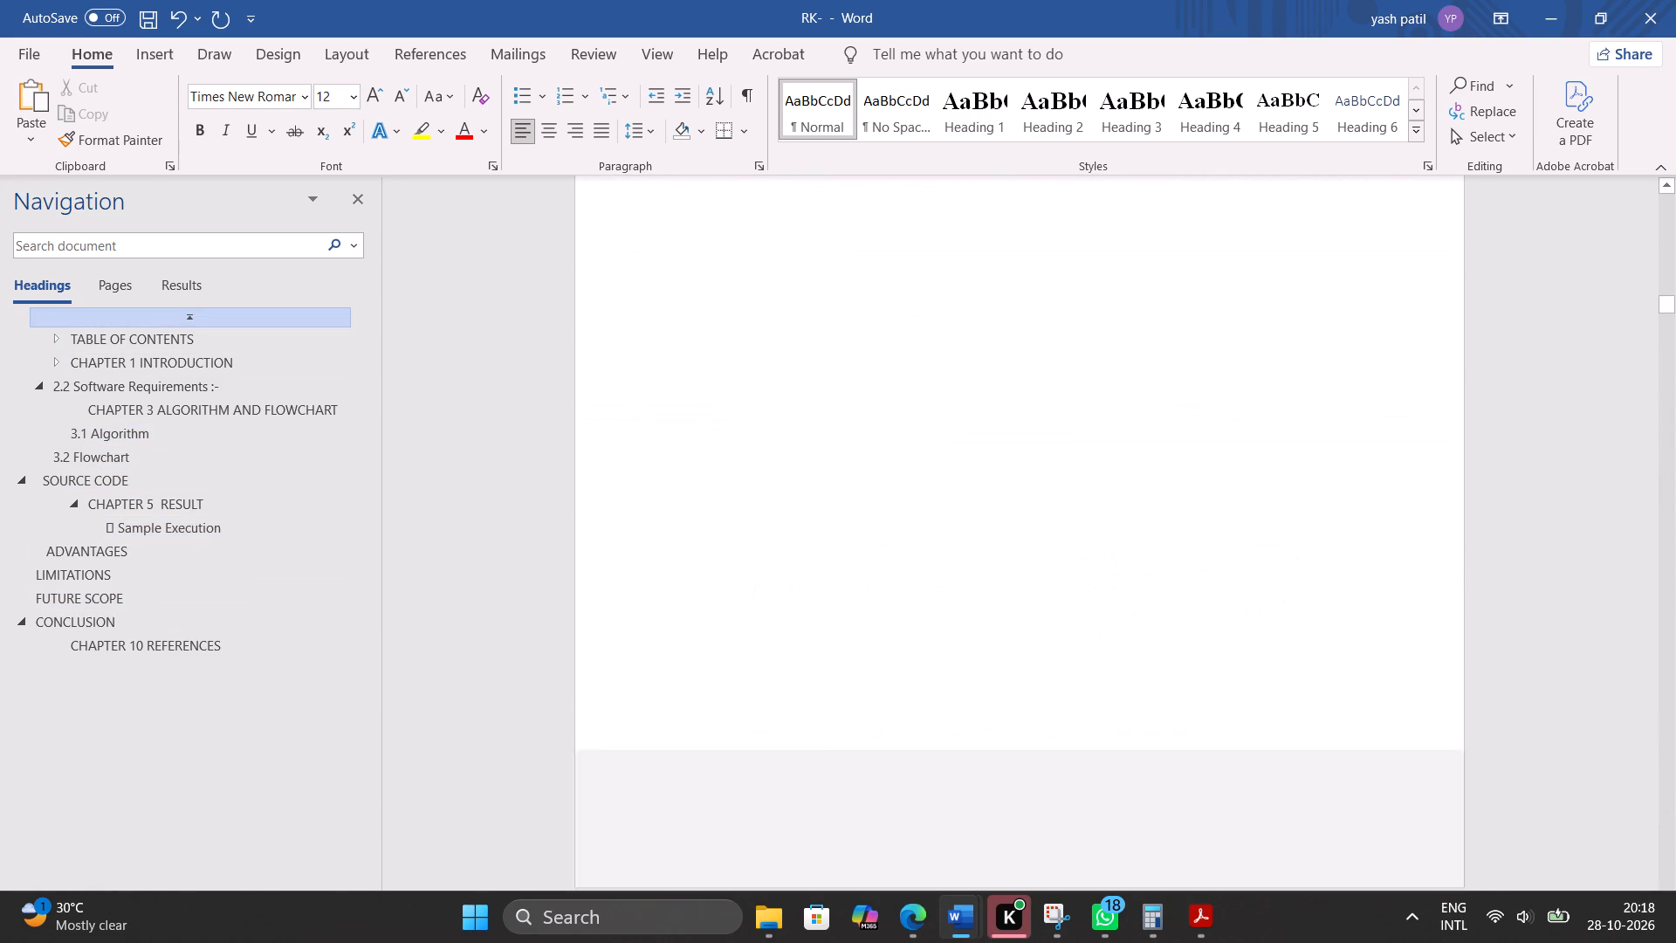
scroll(1104, 607, up, 20)
scroll(1104, 607, up, 20)
scroll(1104, 607, up, 16)
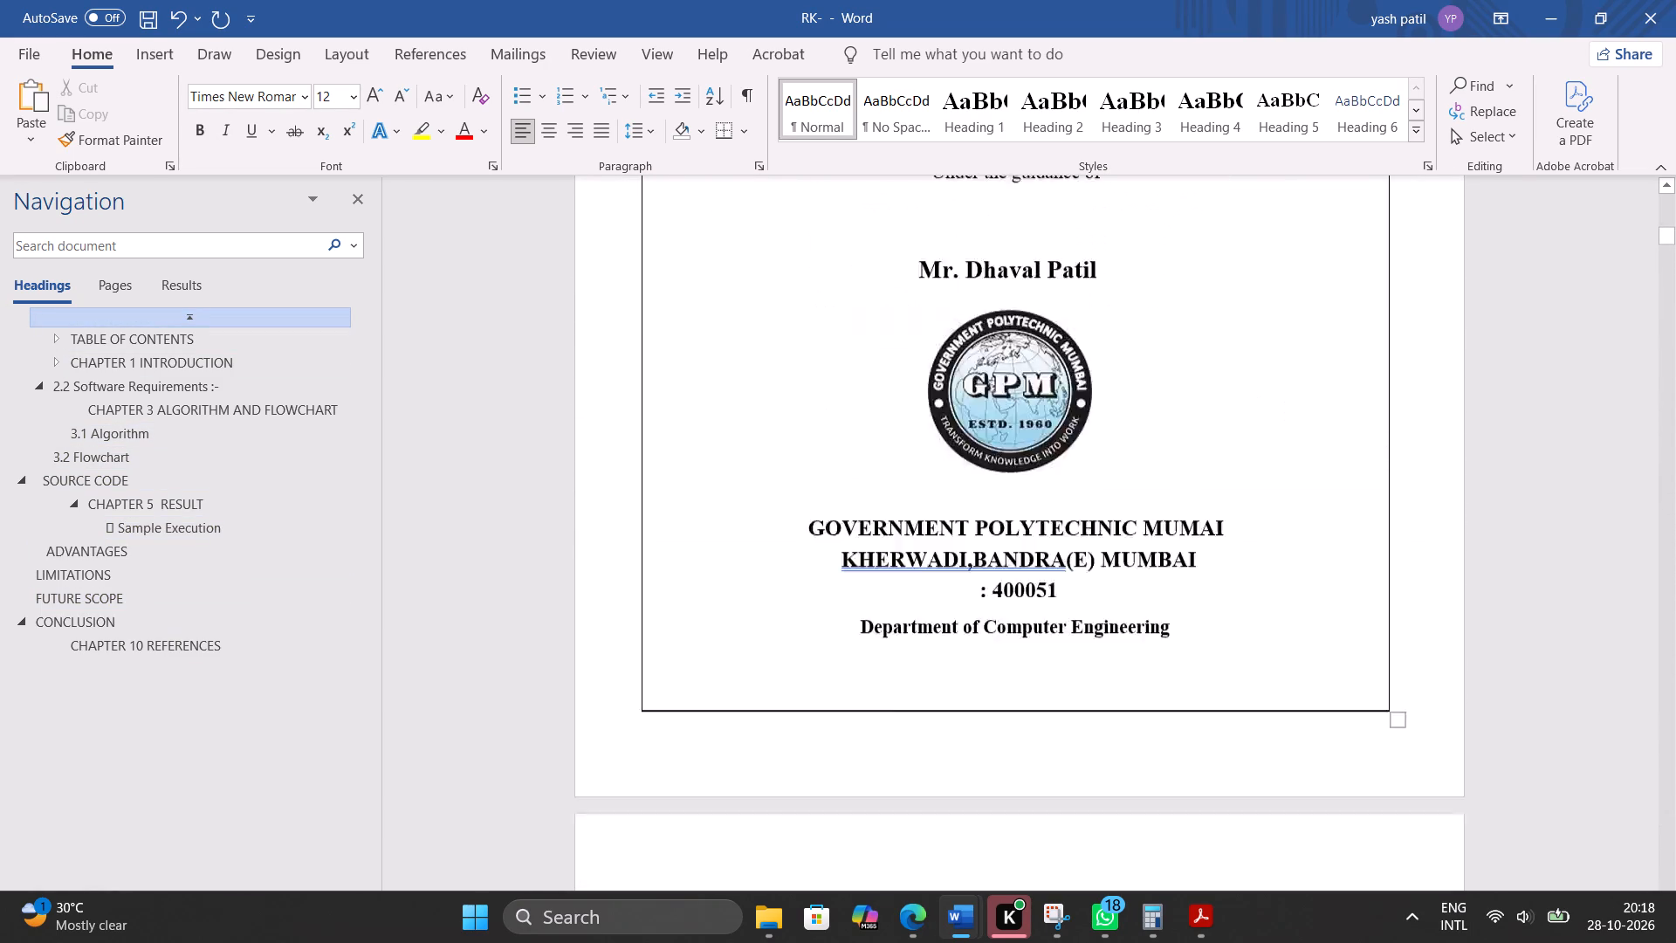
scroll(1104, 607, up, 20)
scroll(1104, 607, up, 12)
scroll(1104, 607, down, 19)
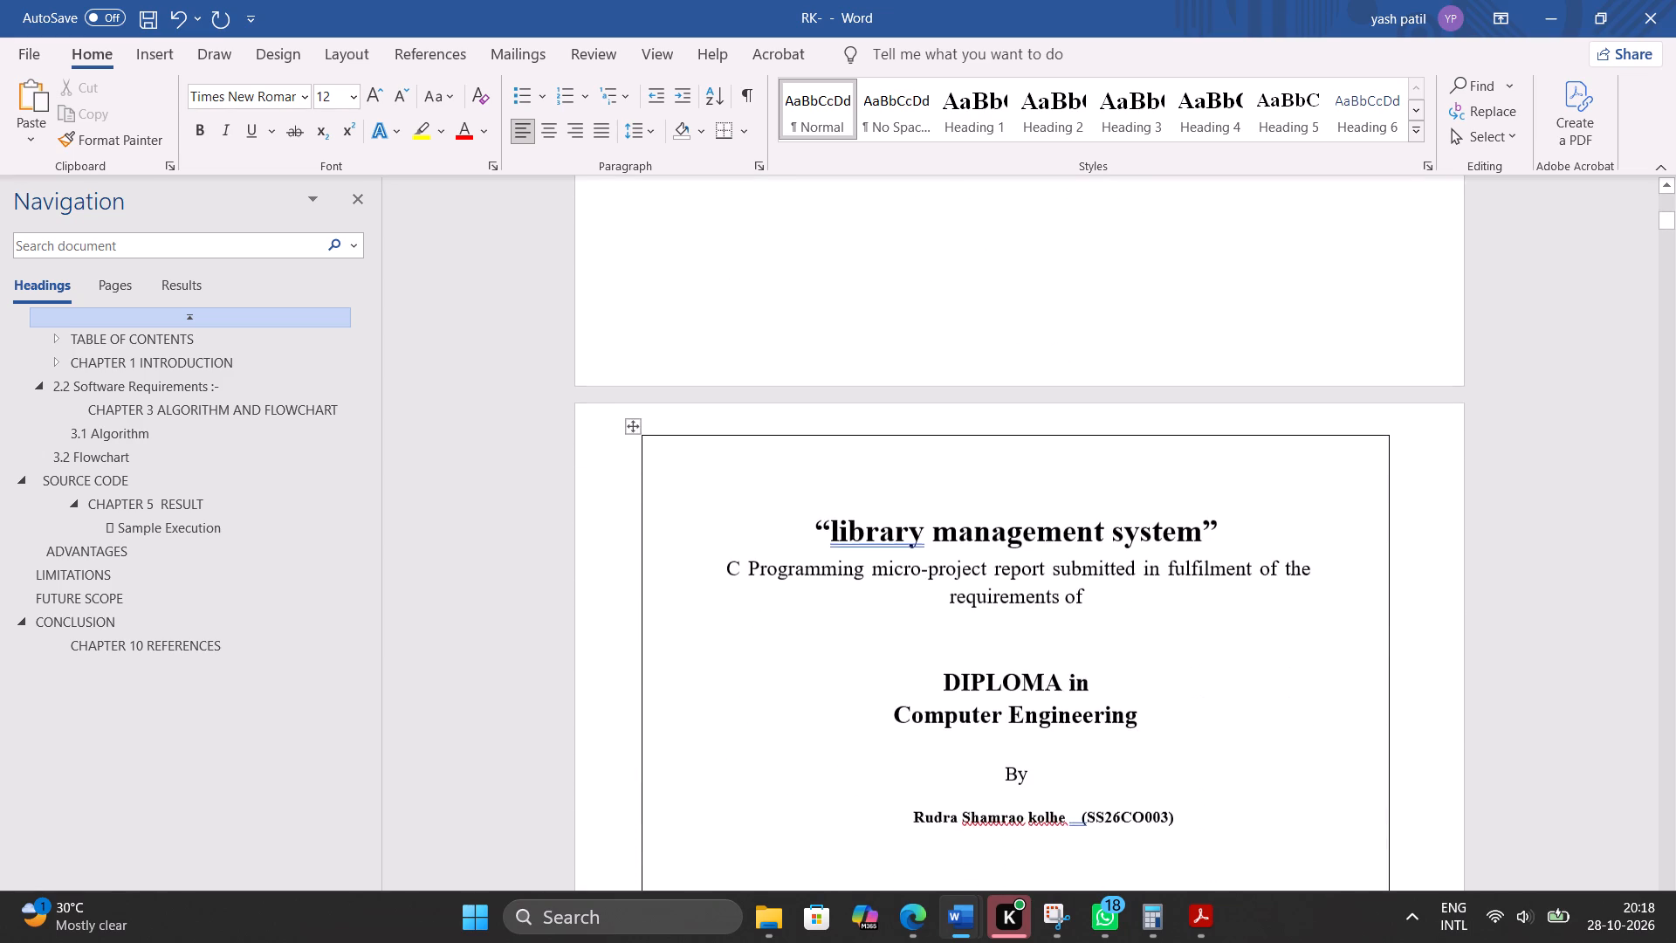
scroll(1104, 607, down, 14)
scroll(1104, 607, up, 7)
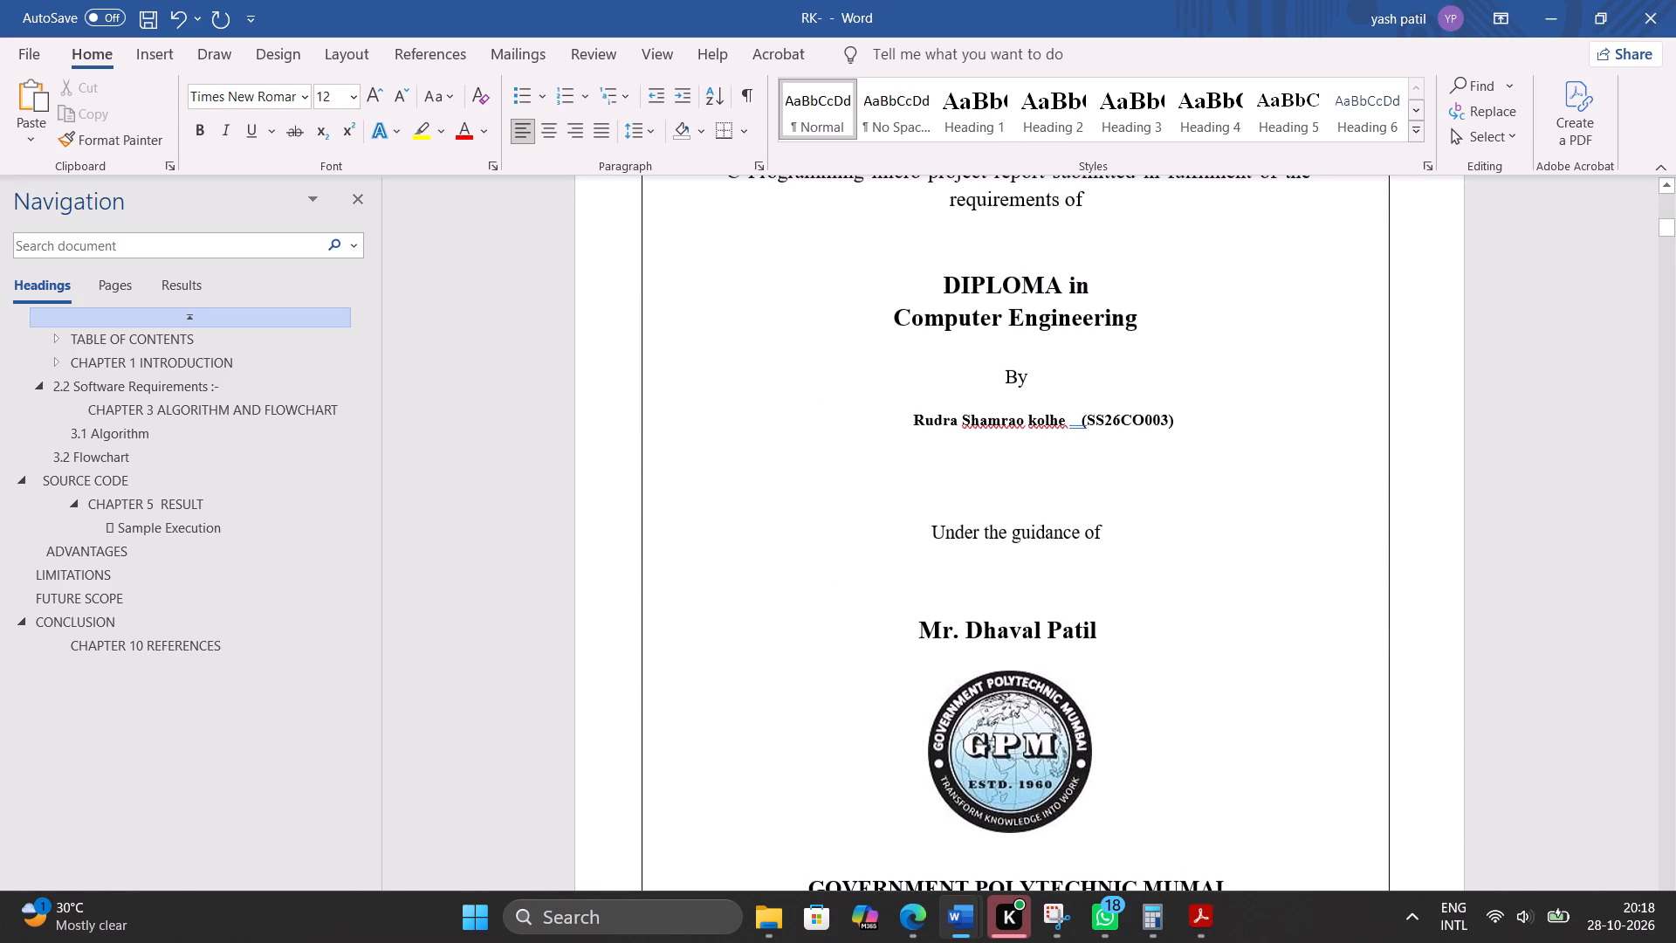
scroll(1104, 607, down, 6)
scroll(1104, 607, up, 12)
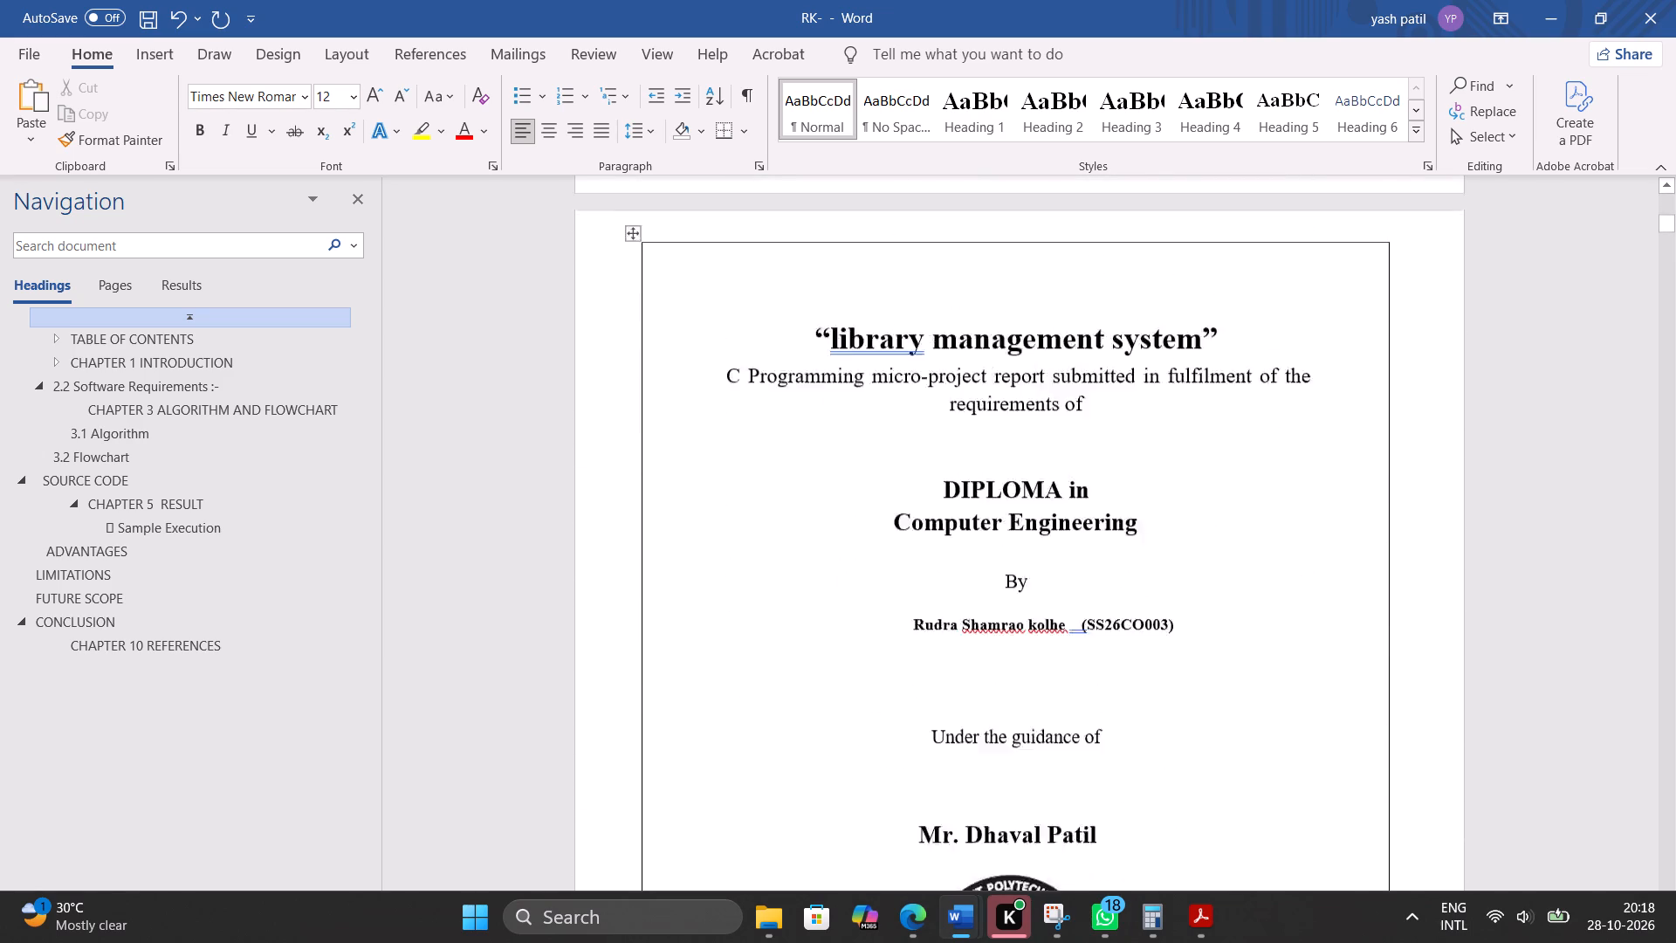
scroll(1104, 607, up, 15)
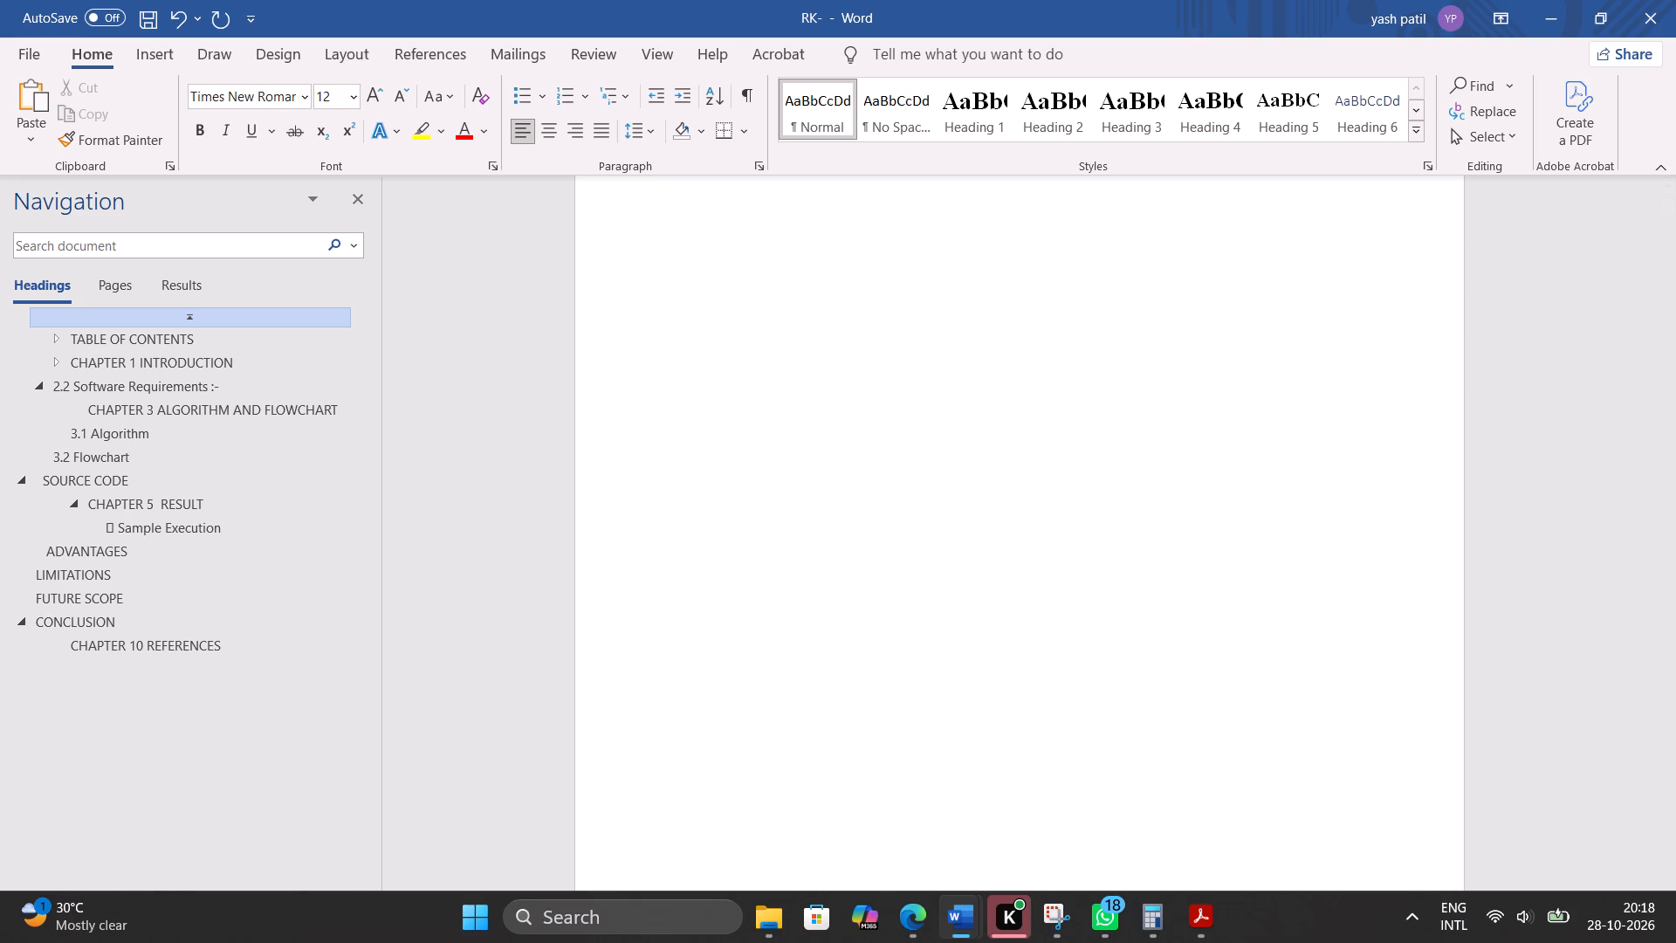
scroll(1104, 607, up, 2)
scroll(1104, 607, down, 19)
scroll(1104, 607, down, 20)
scroll(1104, 607, down, 3)
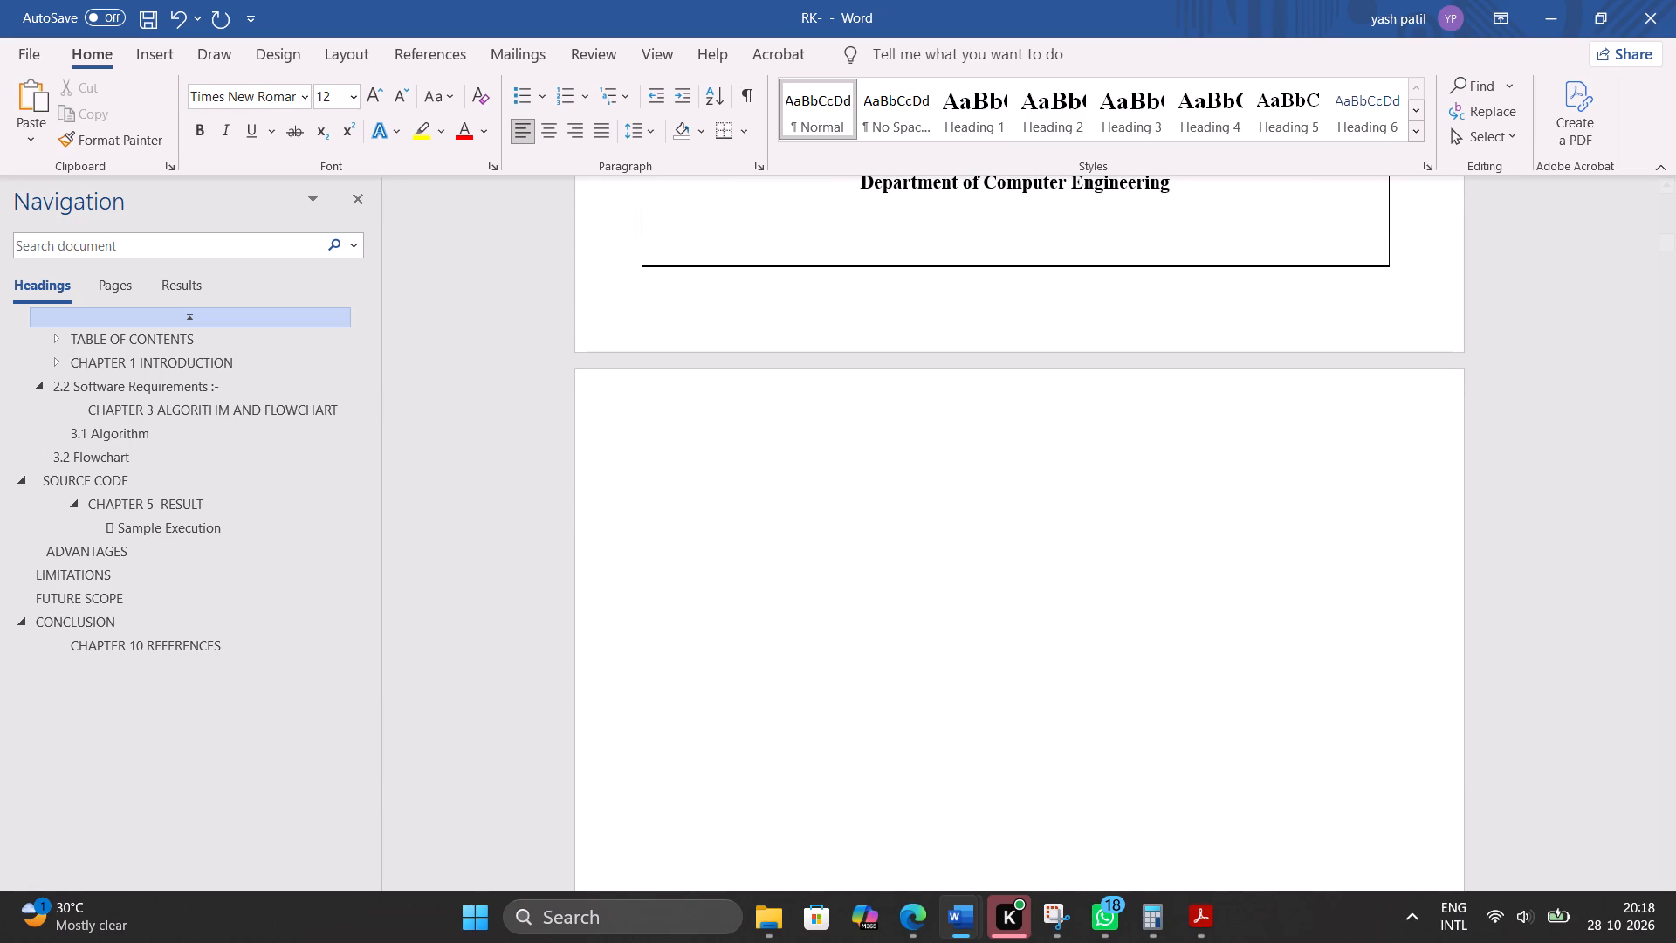
Insert "6" after "students." in the Login and User Roles item of the Future Scope chapter.
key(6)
Look back from the Future Scope chapter through the sample execution and source code to the blank page after 3.1 Algorithm.
scroll(1057, 239, down, 2)
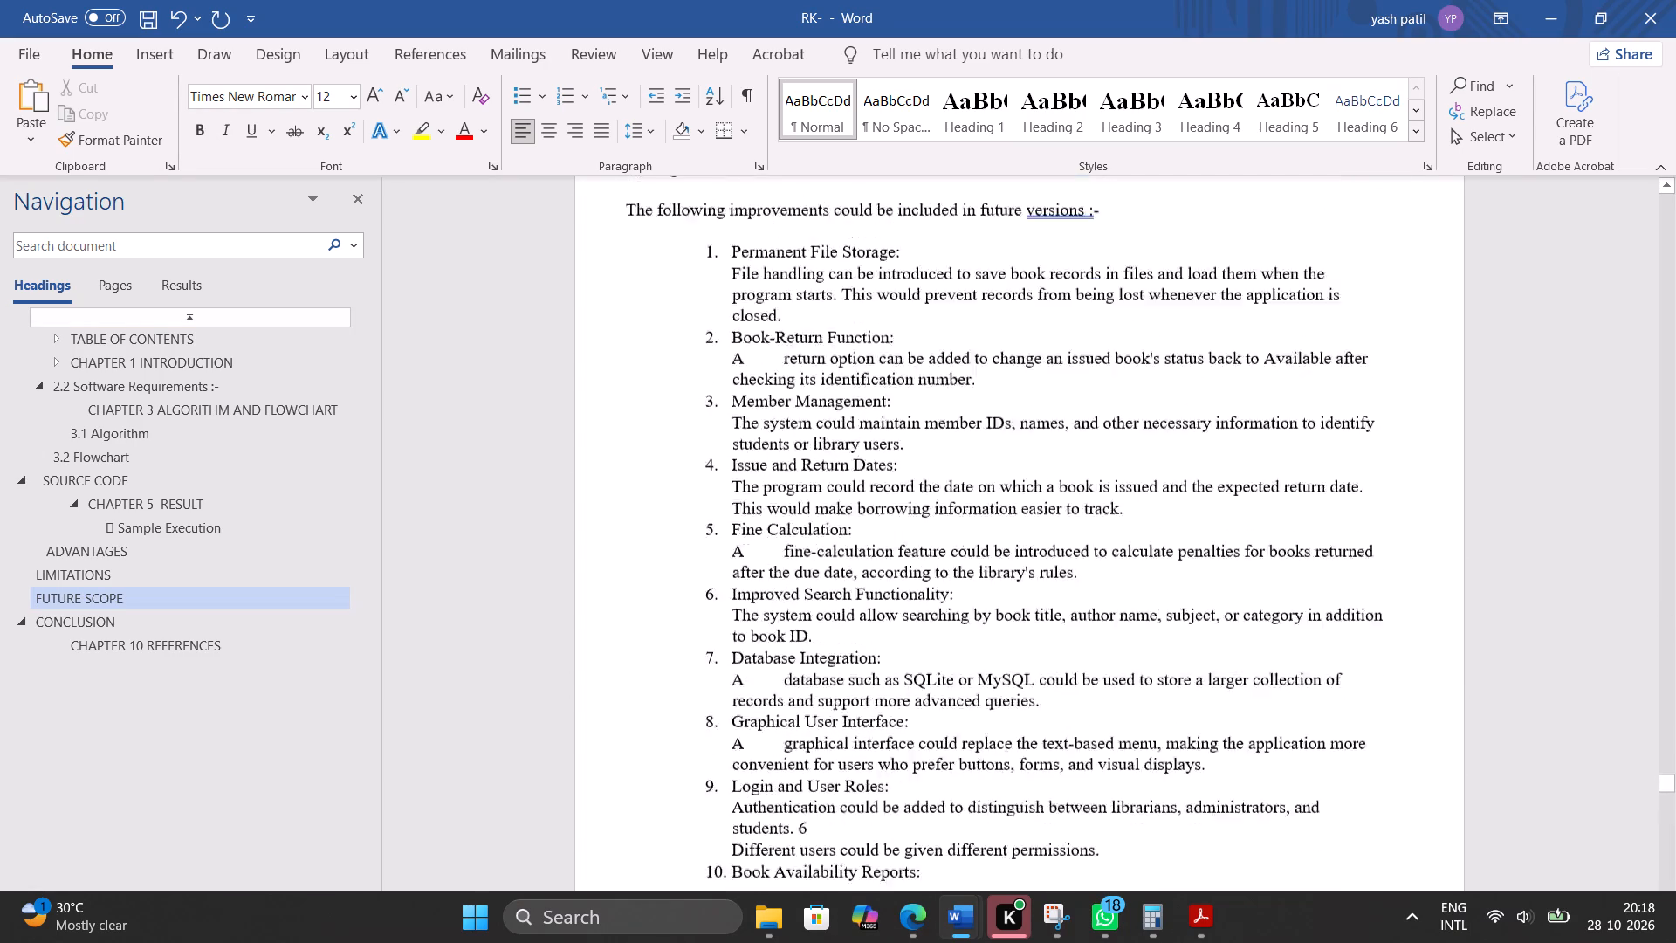
scroll(1057, 239, down, 1)
scroll(1057, 239, up, 10)
scroll(1057, 239, up, 20)
scroll(1057, 239, up, 10)
scroll(1057, 239, up, 20)
scroll(1057, 239, up, 20)
scroll(1057, 239, up, 5)
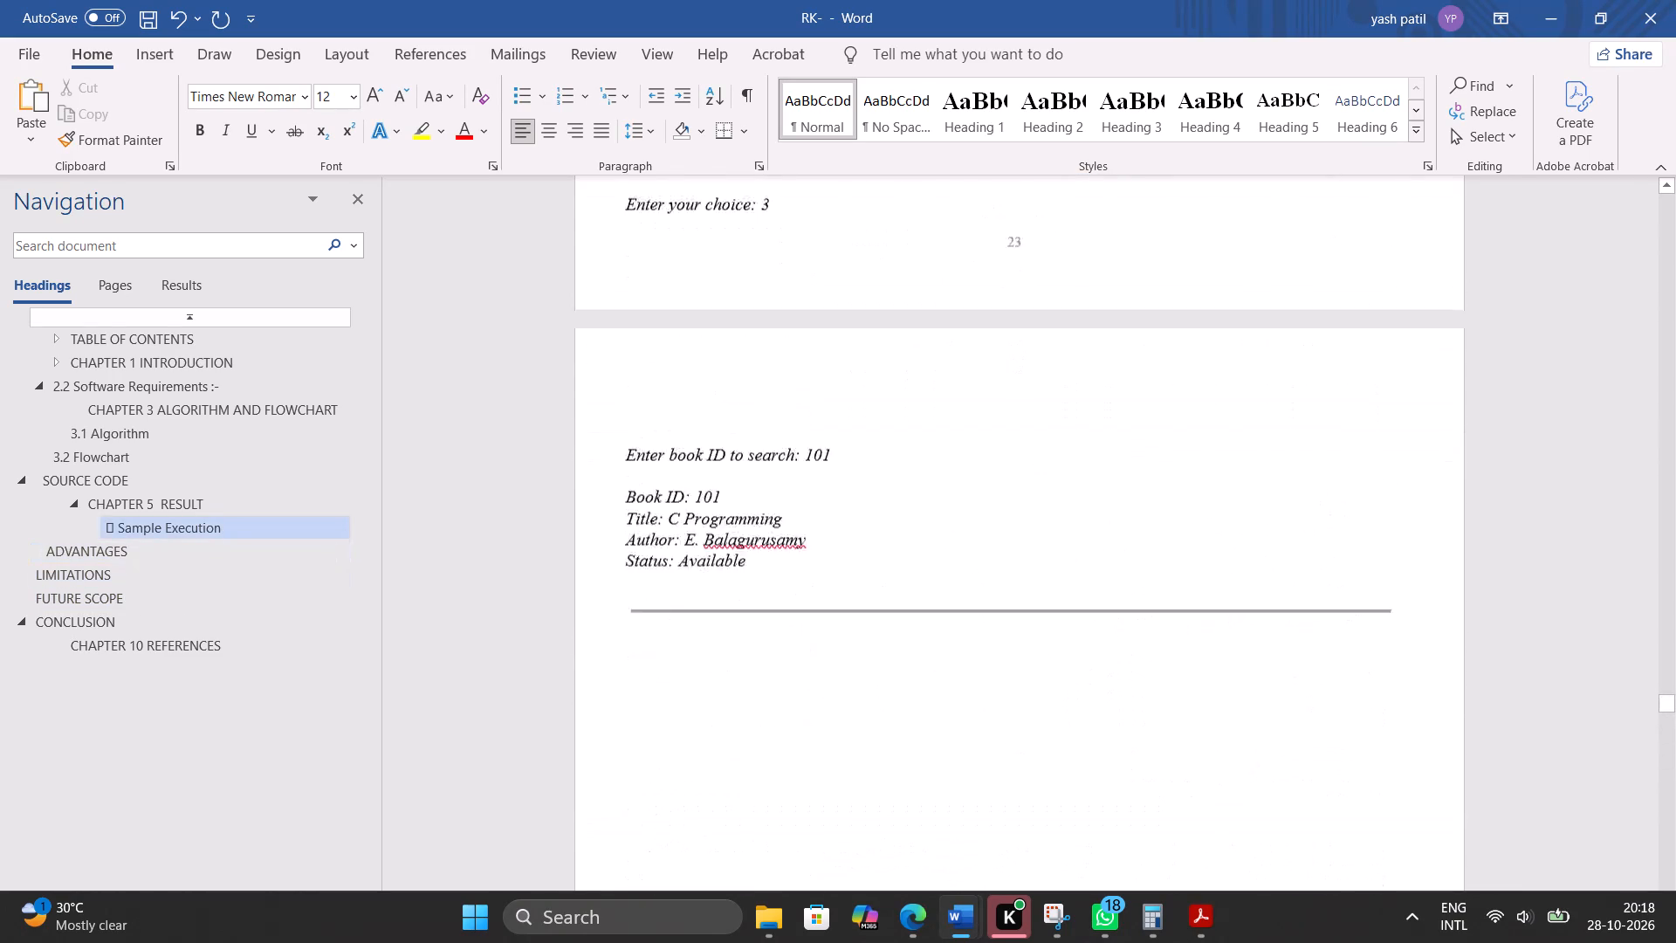
scroll(1057, 239, up, 3)
scroll(1057, 239, down, 1)
scroll(1057, 239, up, 15)
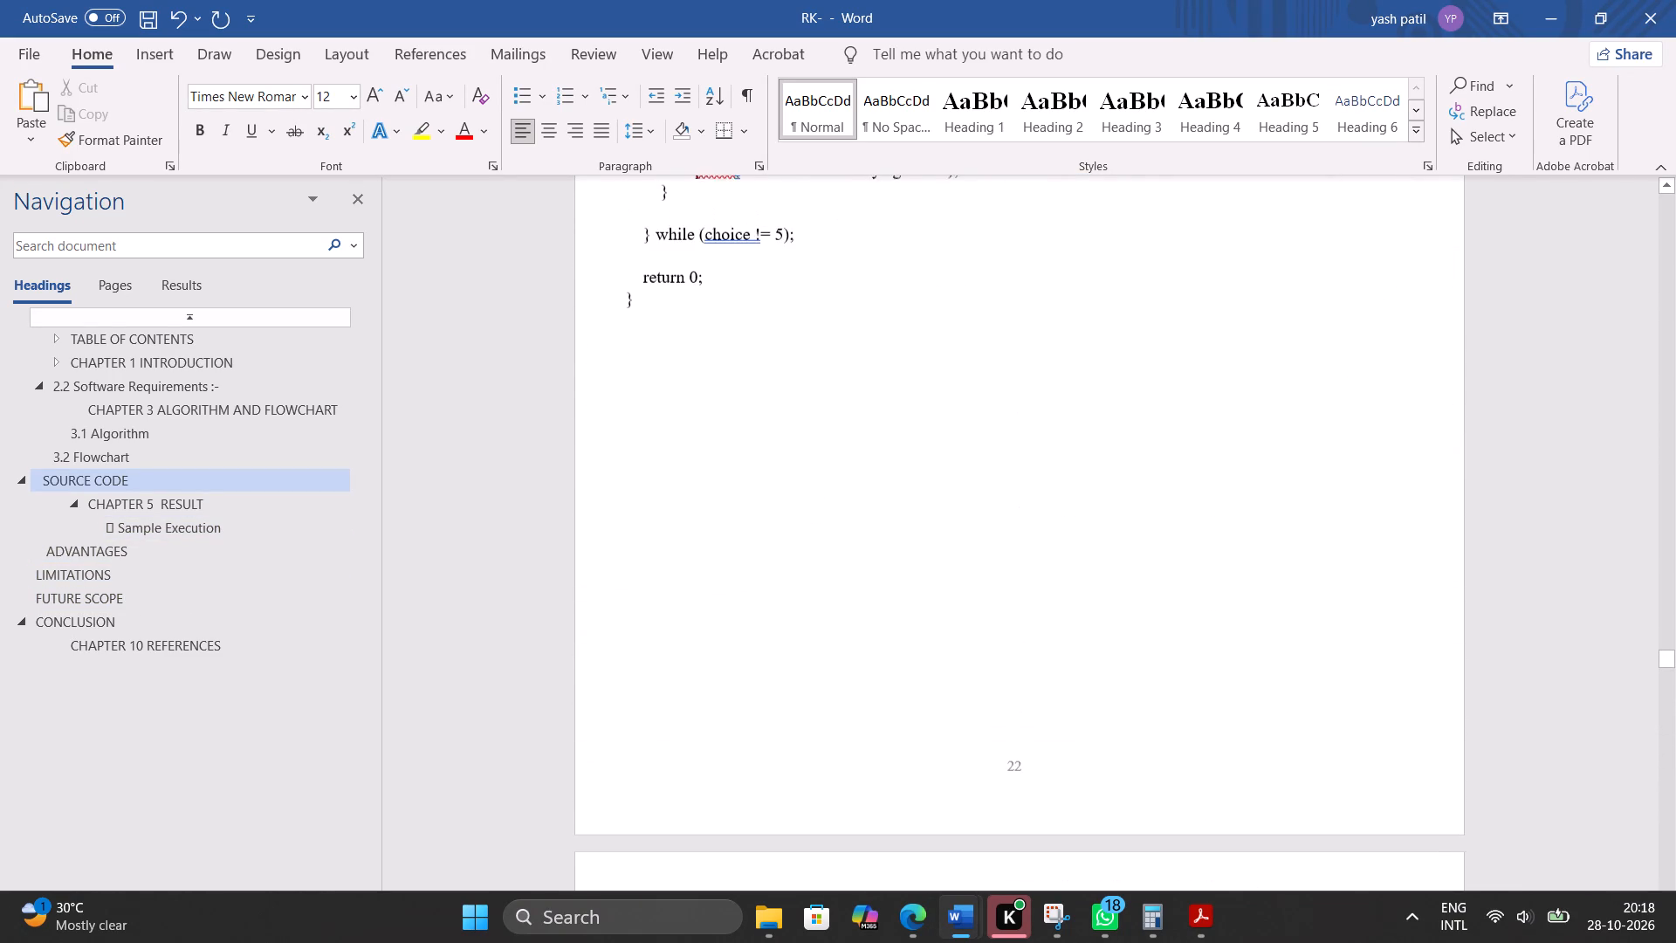
scroll(1057, 239, up, 14)
scroll(1057, 239, up, 7)
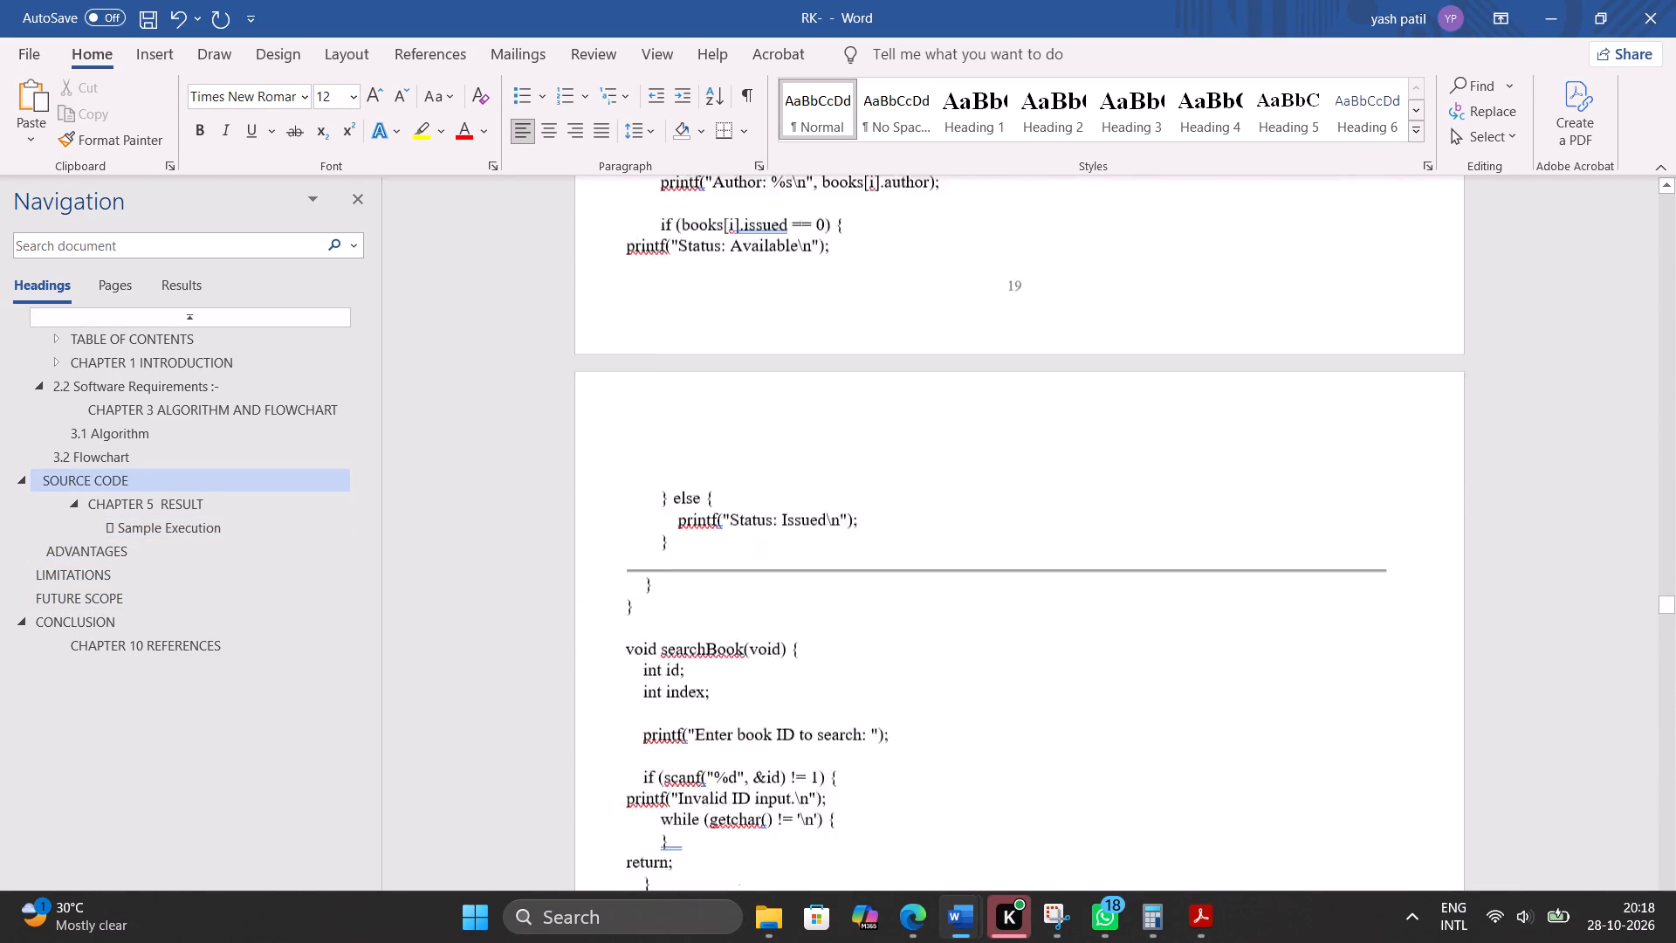
scroll(1057, 239, up, 18)
scroll(1057, 239, up, 20)
scroll(1057, 239, up, 4)
scroll(1057, 239, up, 20)
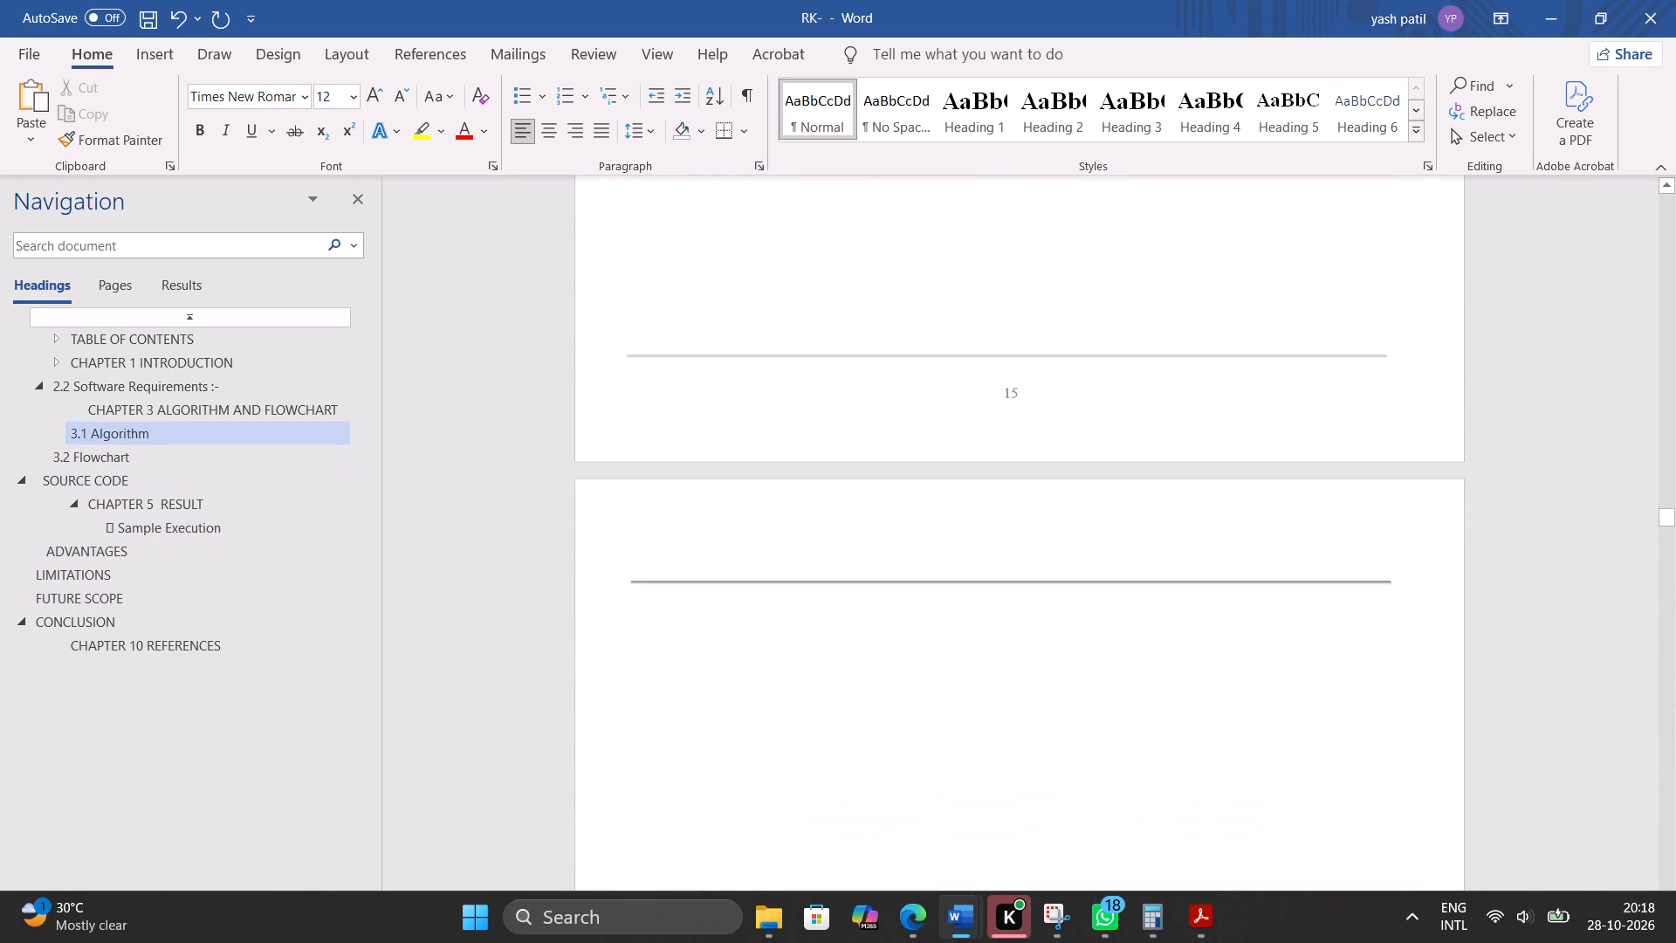
scroll(1057, 239, up, 3)
scroll(1057, 239, down, 14)
scroll(1057, 239, up, 1)
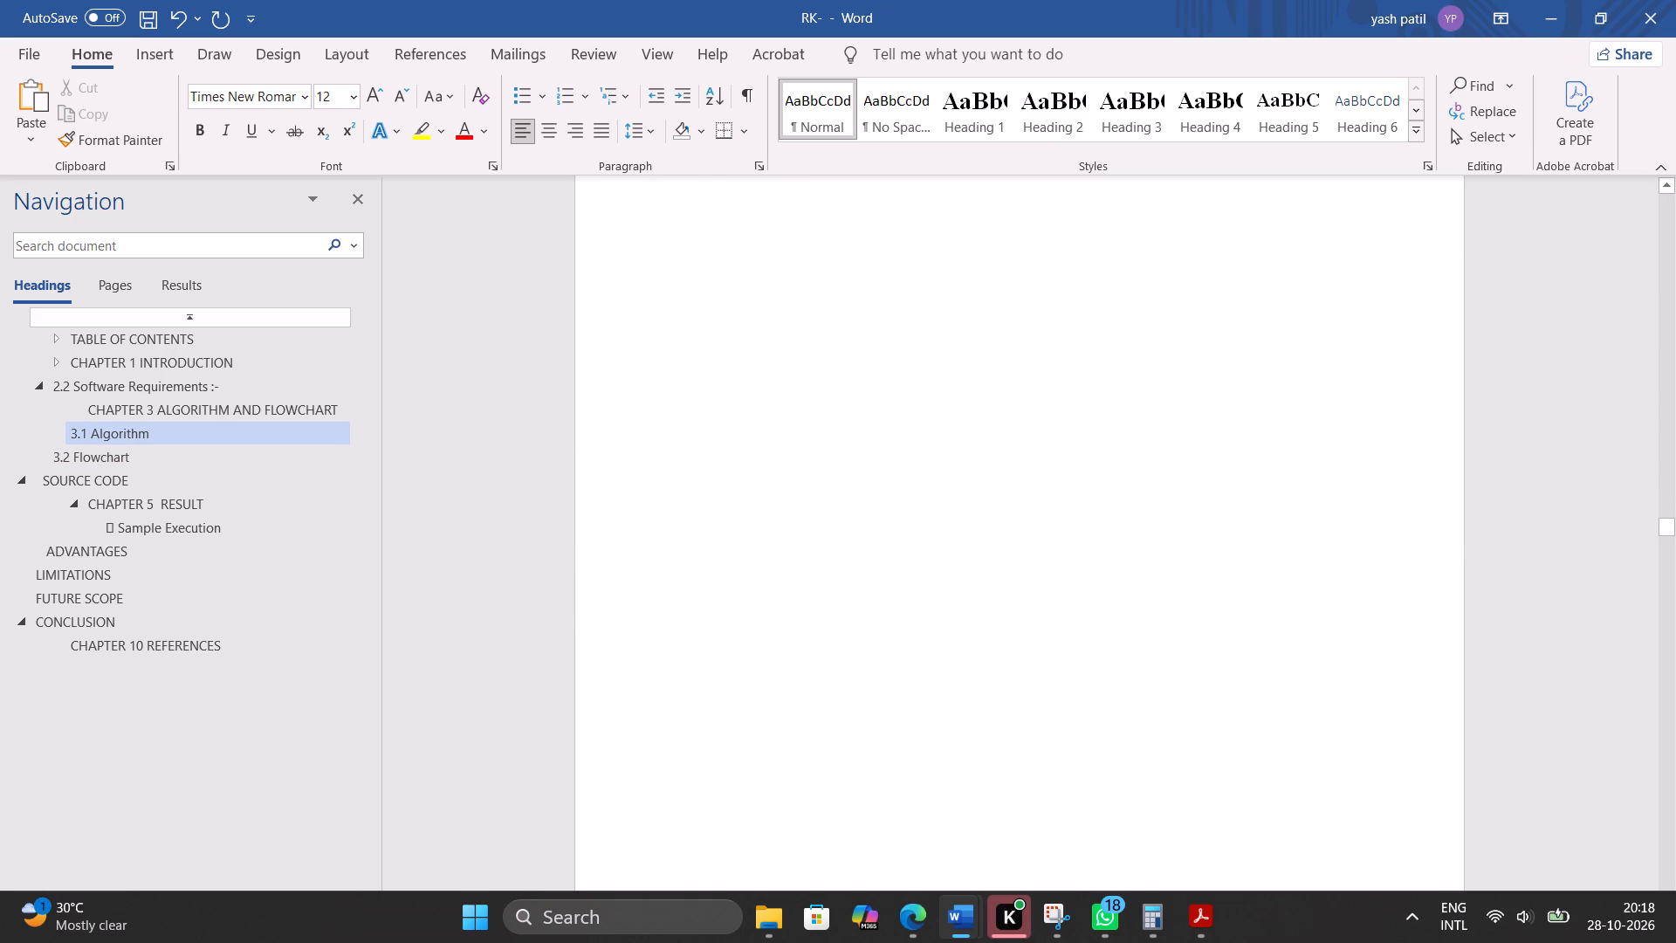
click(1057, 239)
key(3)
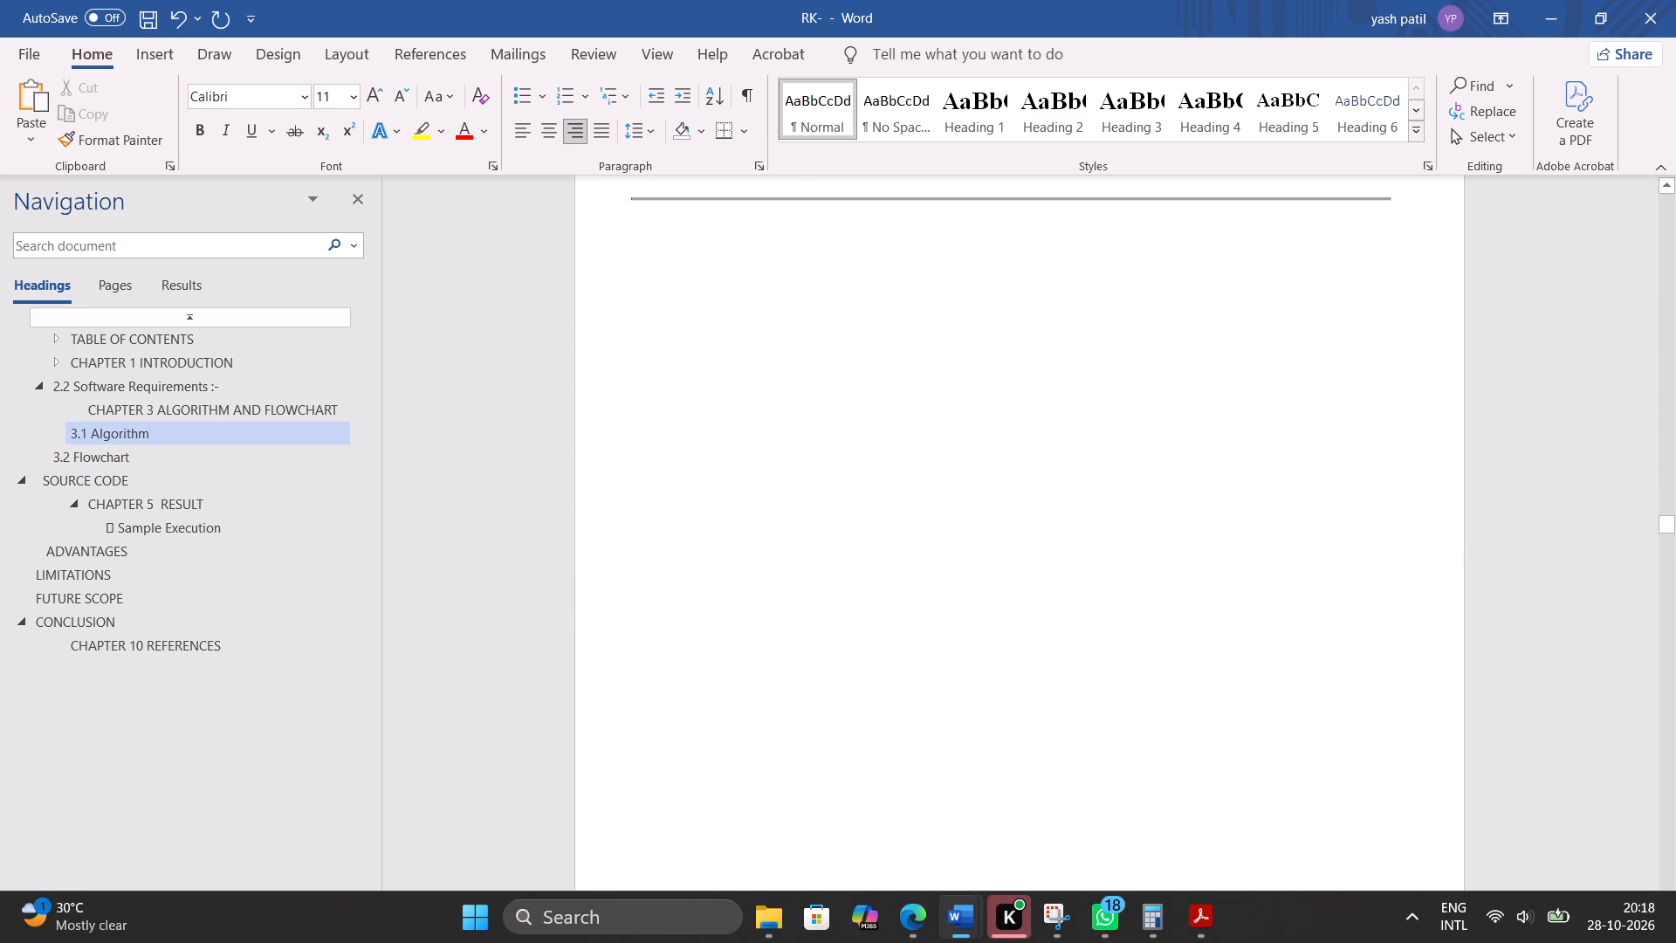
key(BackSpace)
Remove the nearly empty page holding only a horizontal line between the end of 3.1 Algorithm and 3.2 Flowchart.
scroll(1057, 239, down, 2)
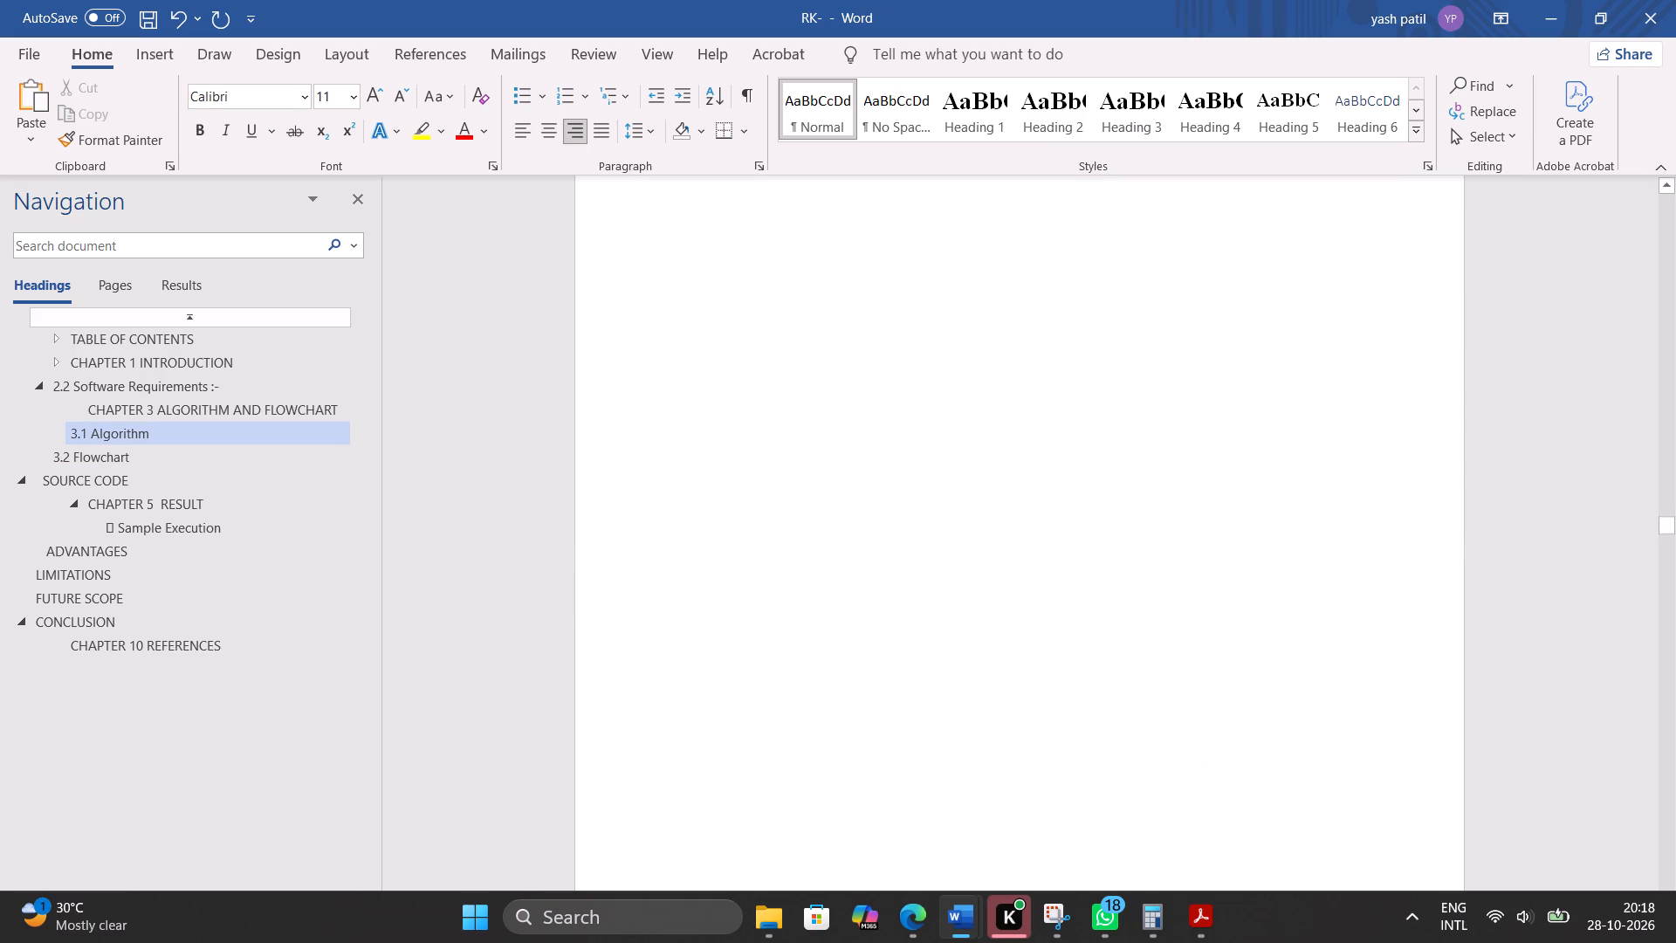
scroll(1057, 239, down, 1)
scroll(1057, 239, up, 14)
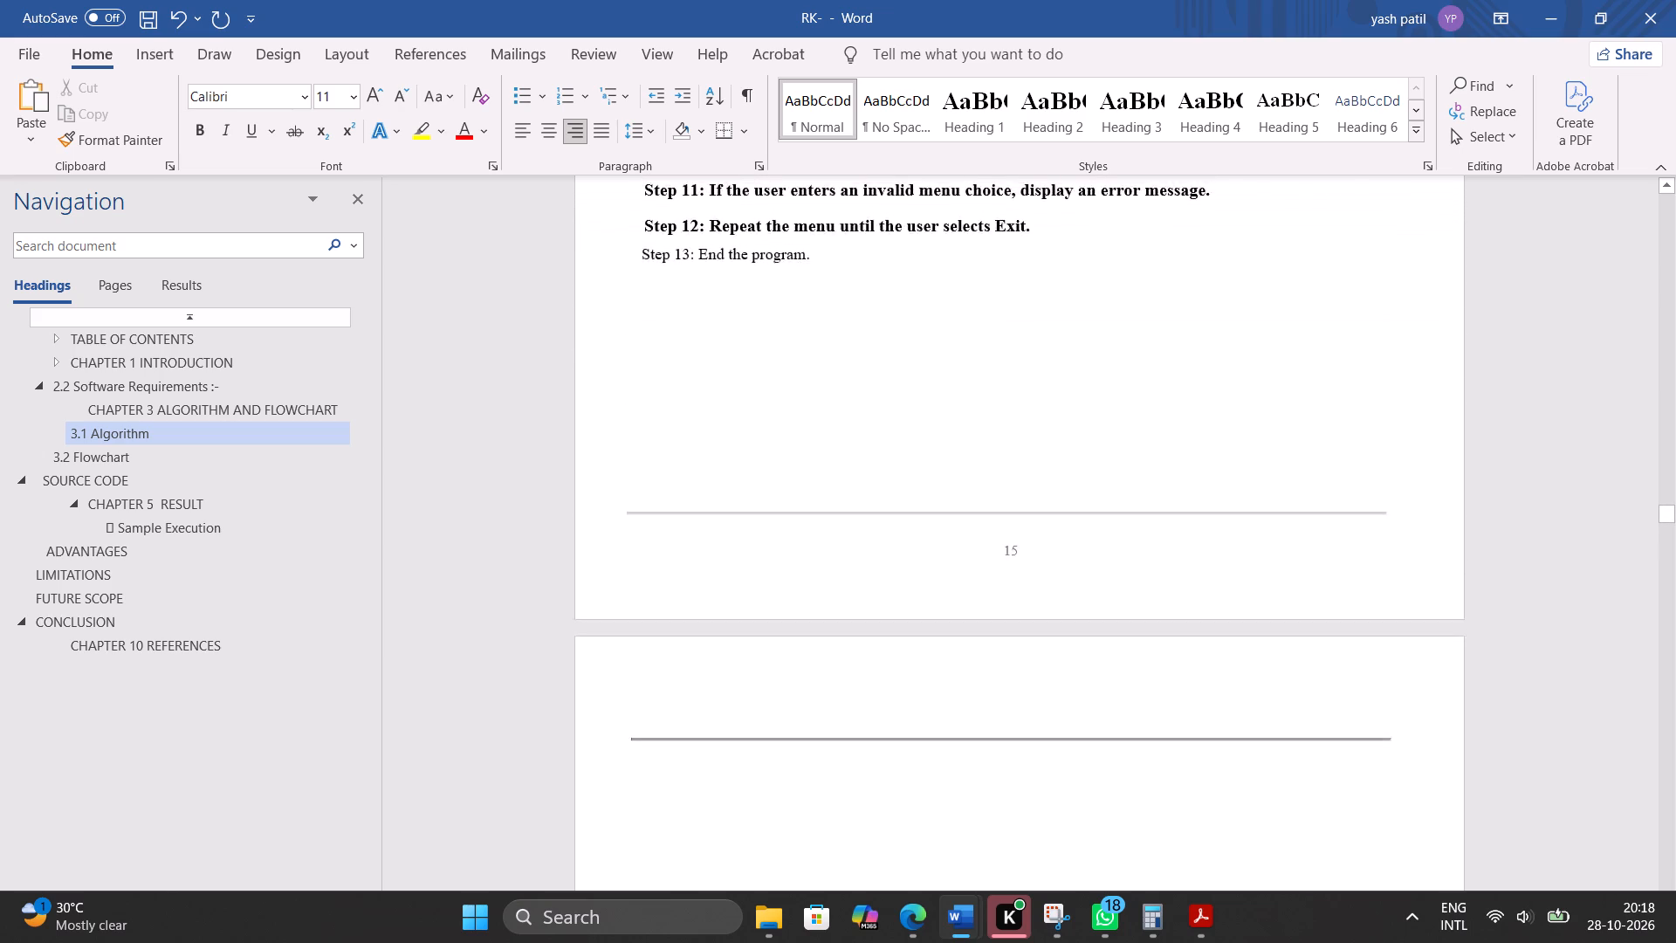
scroll(1057, 239, up, 8)
scroll(1057, 239, down, 7)
scroll(1057, 239, down, 19)
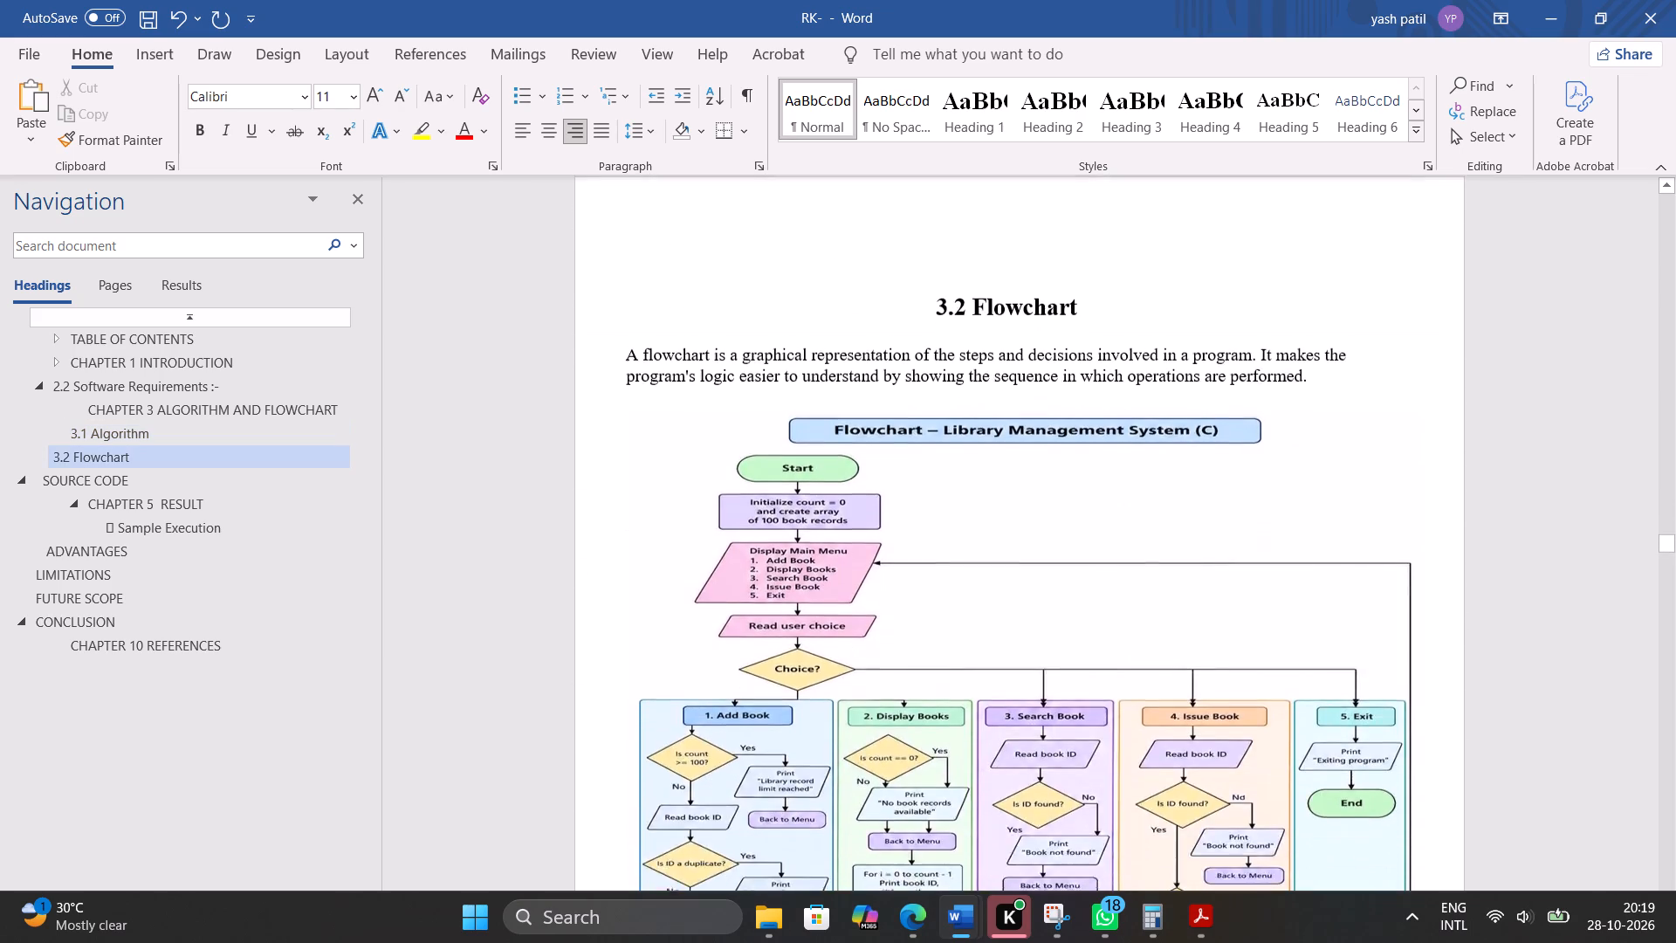
scroll(1057, 239, down, 4)
scroll(1057, 239, up, 5)
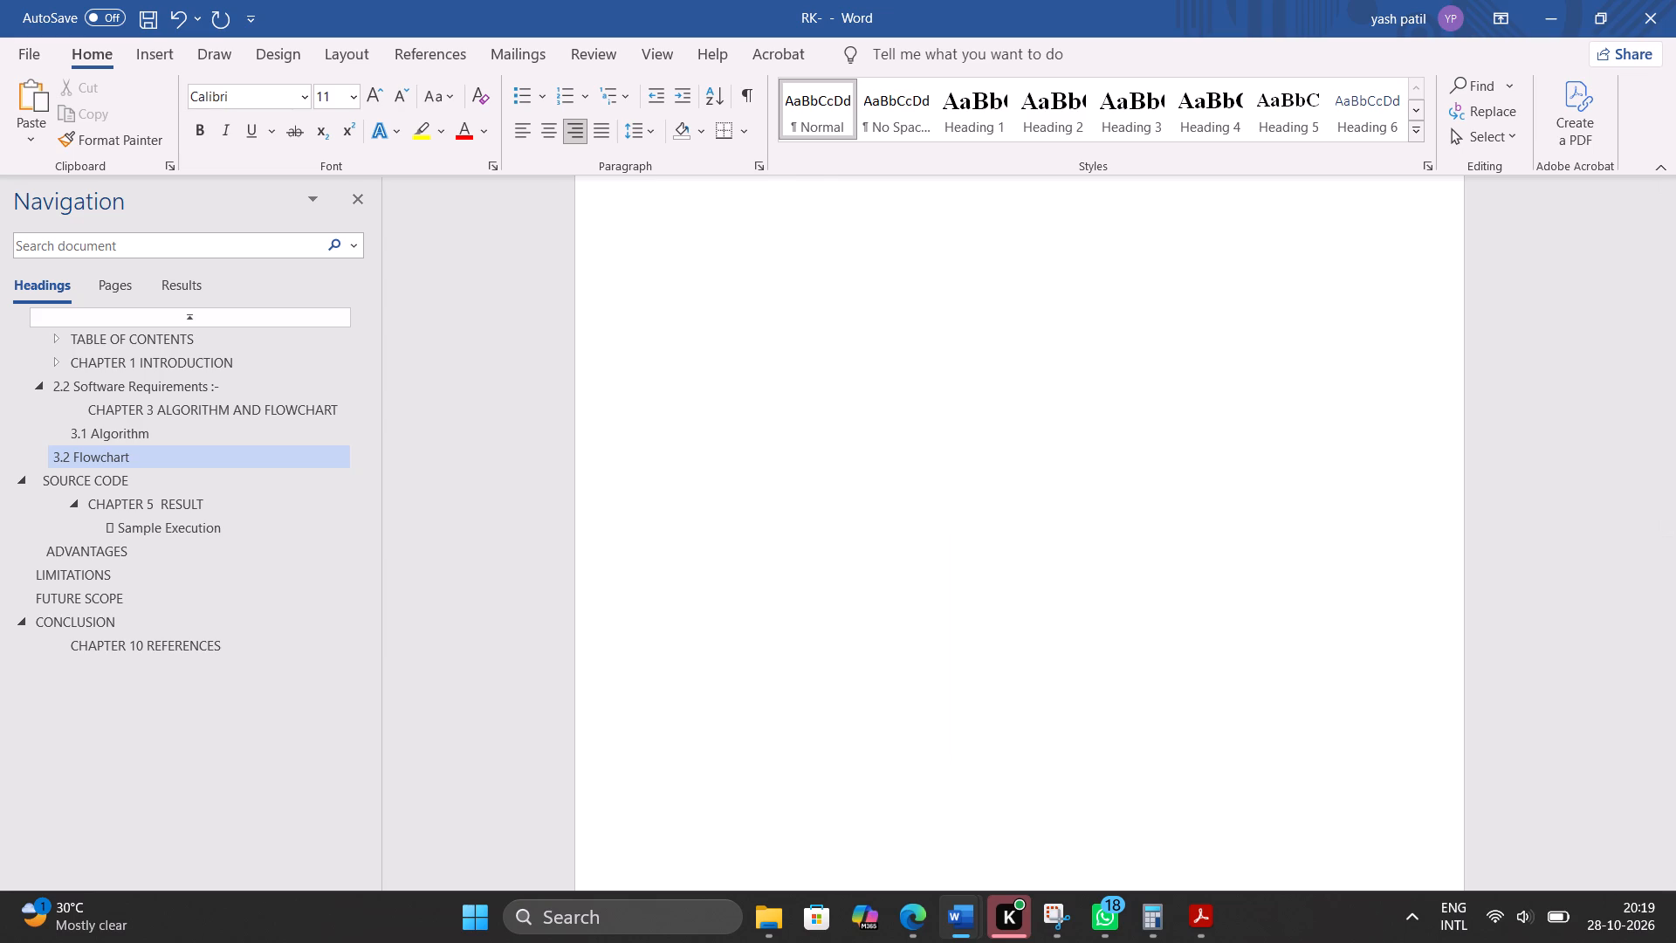
scroll(923, 368, up, 6)
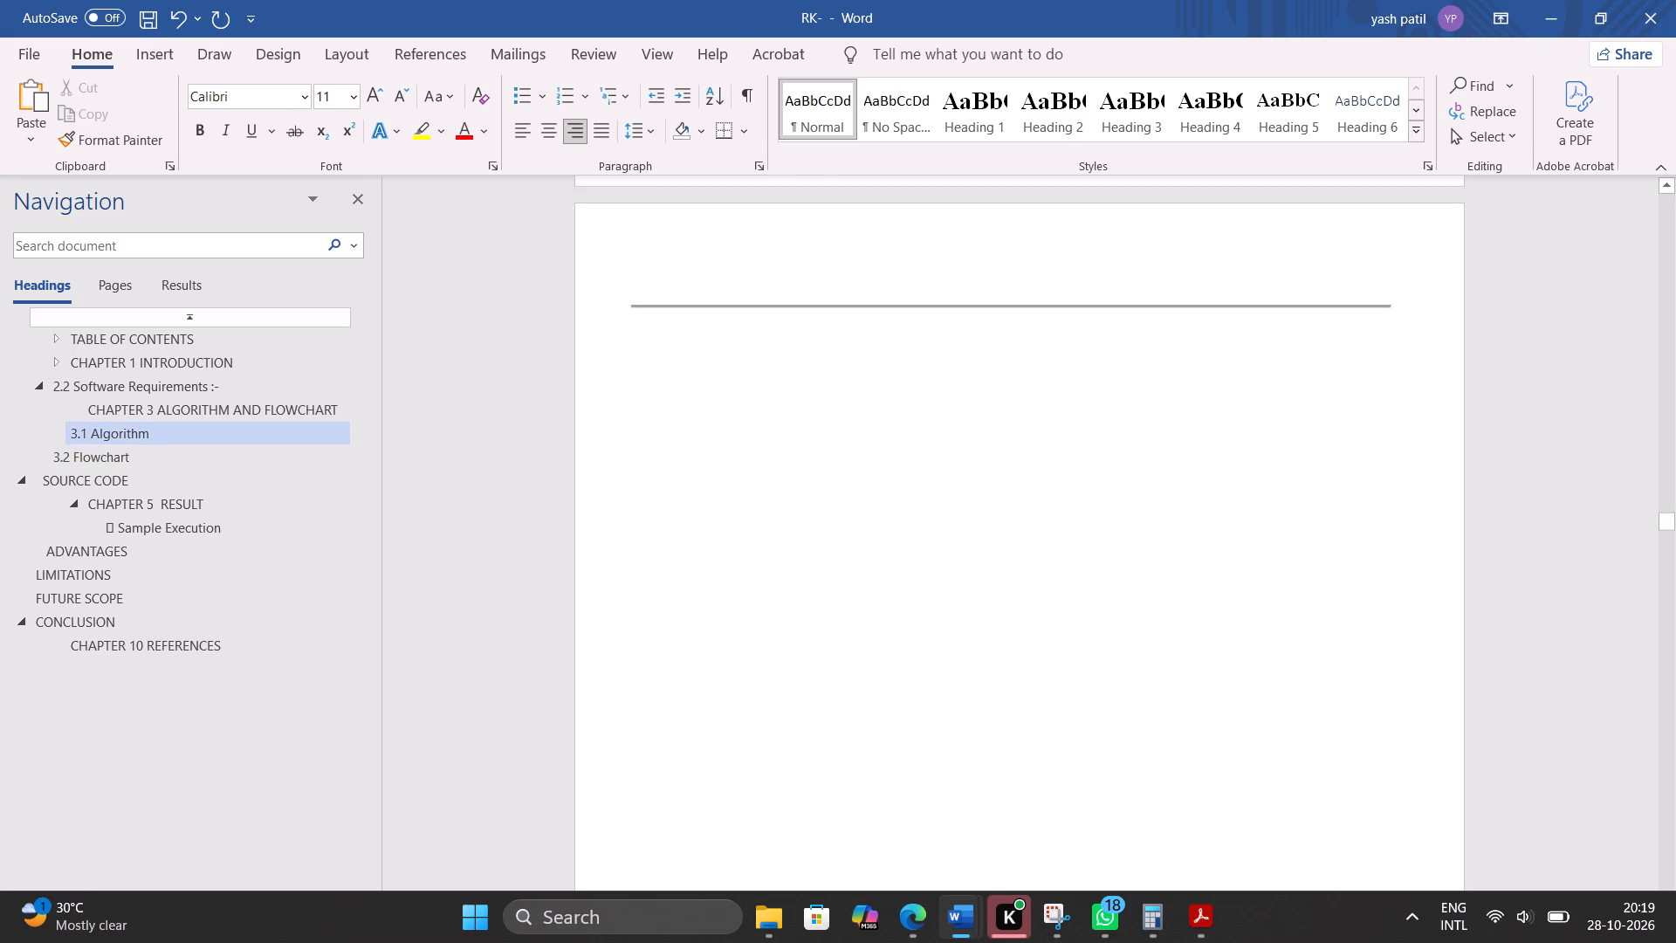
scroll(923, 368, up, 12)
scroll(923, 368, down, 5)
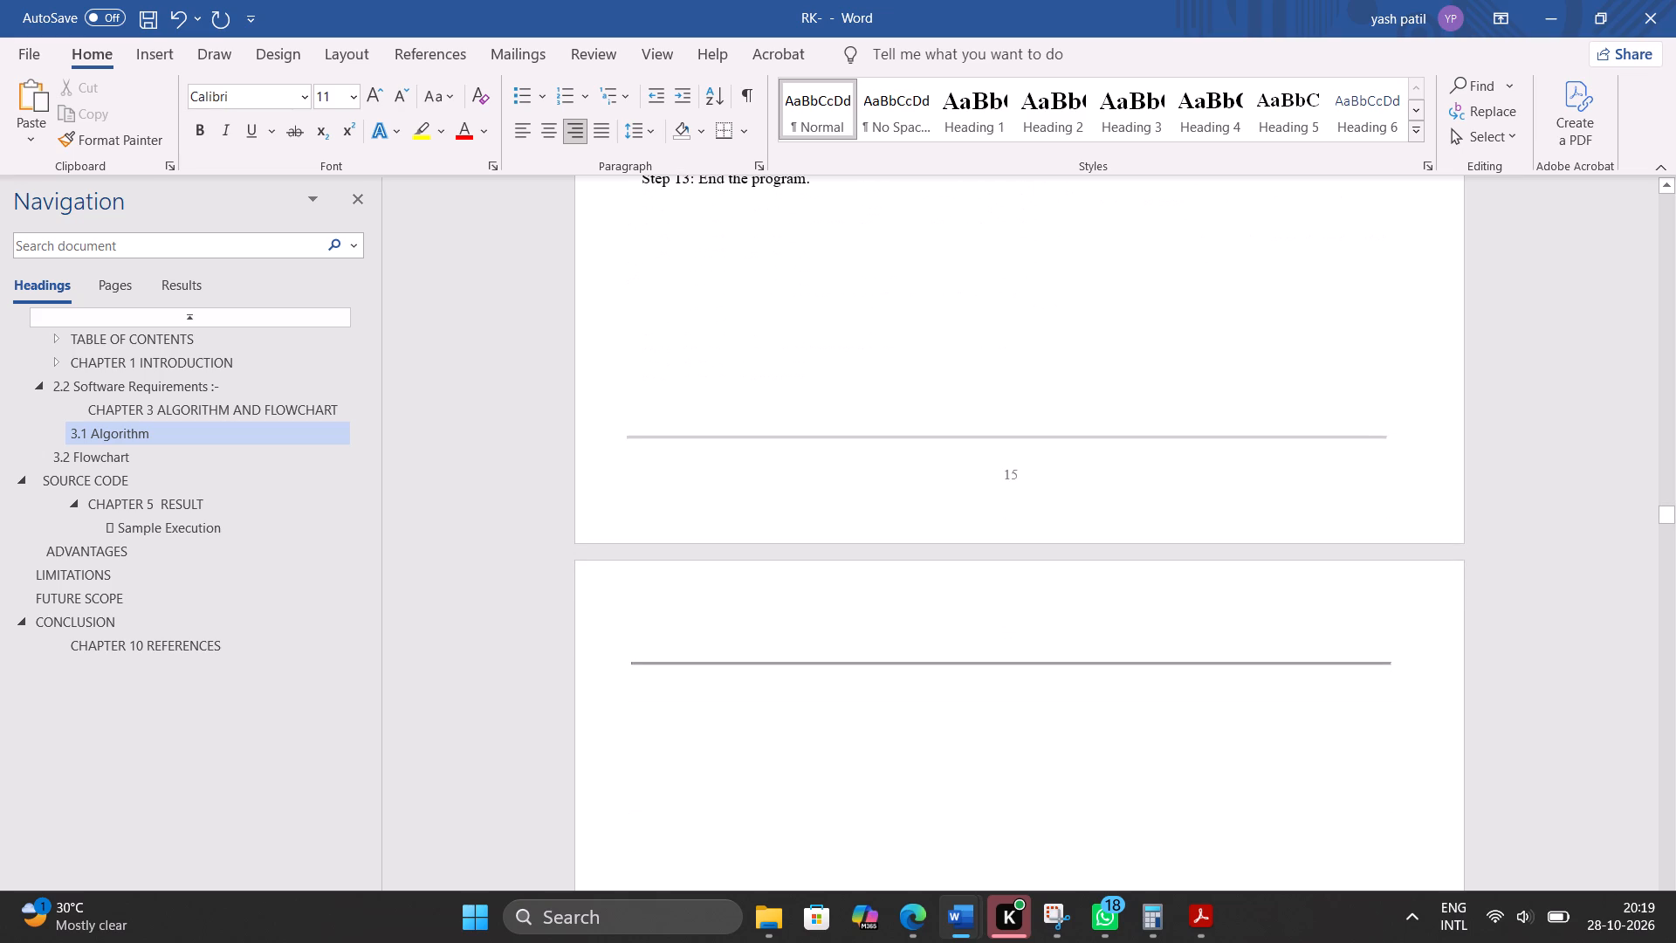
click(626, 663)
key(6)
key(BackSpace)
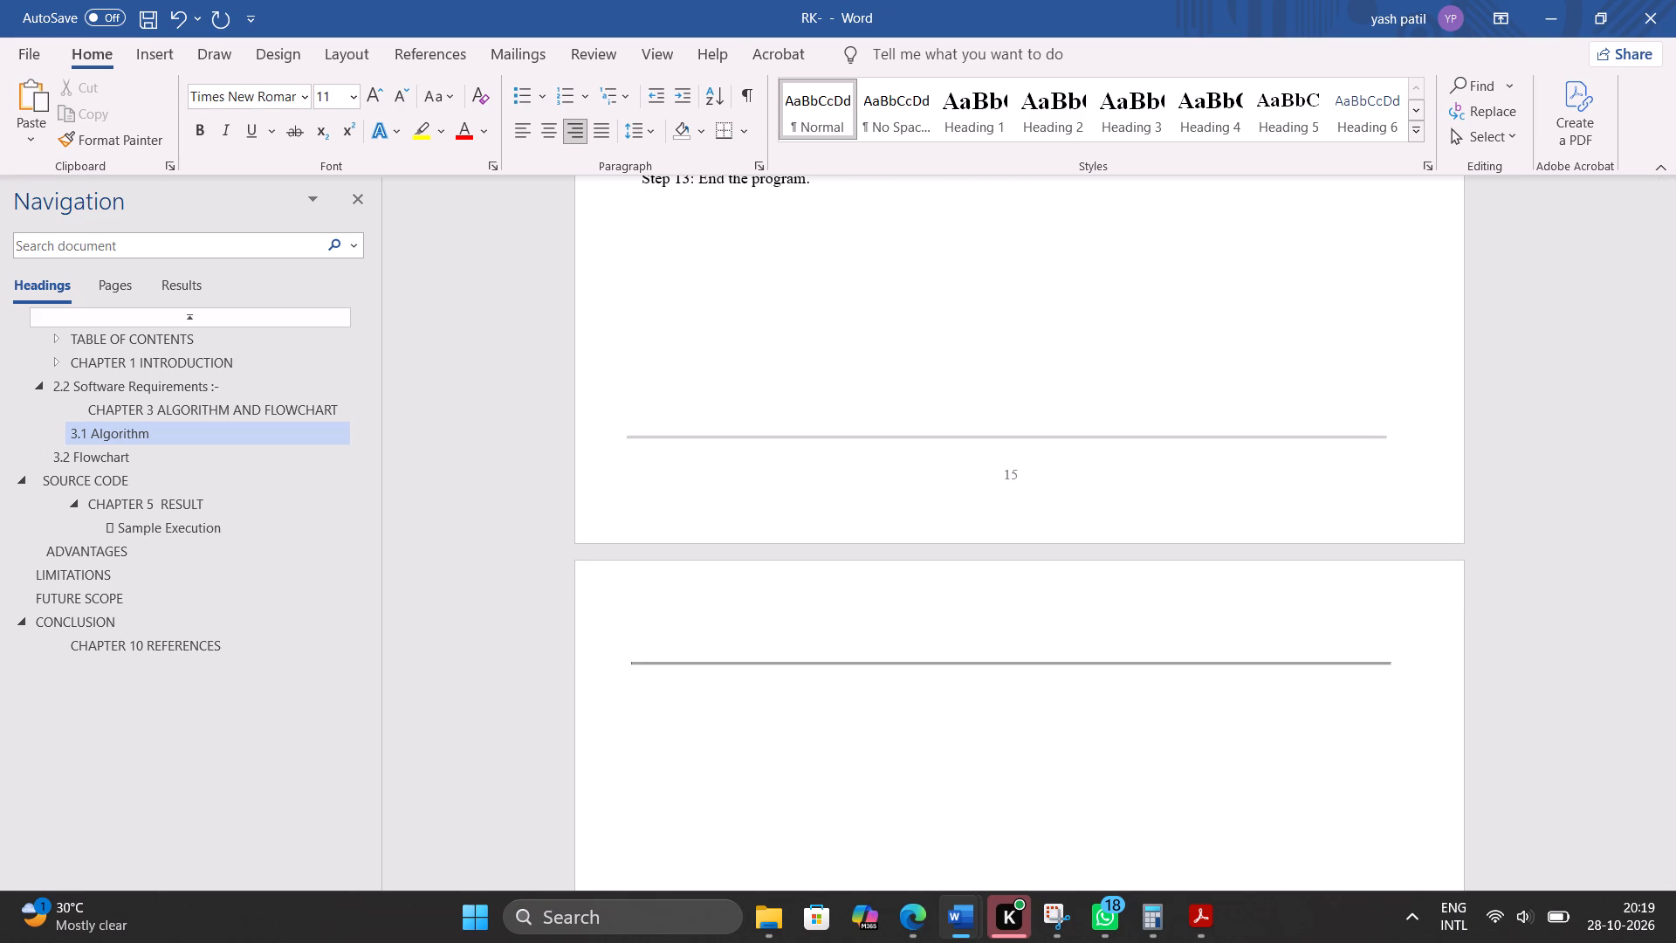
key(BackSpace)
key(BackSpace)
key(BackSpace)
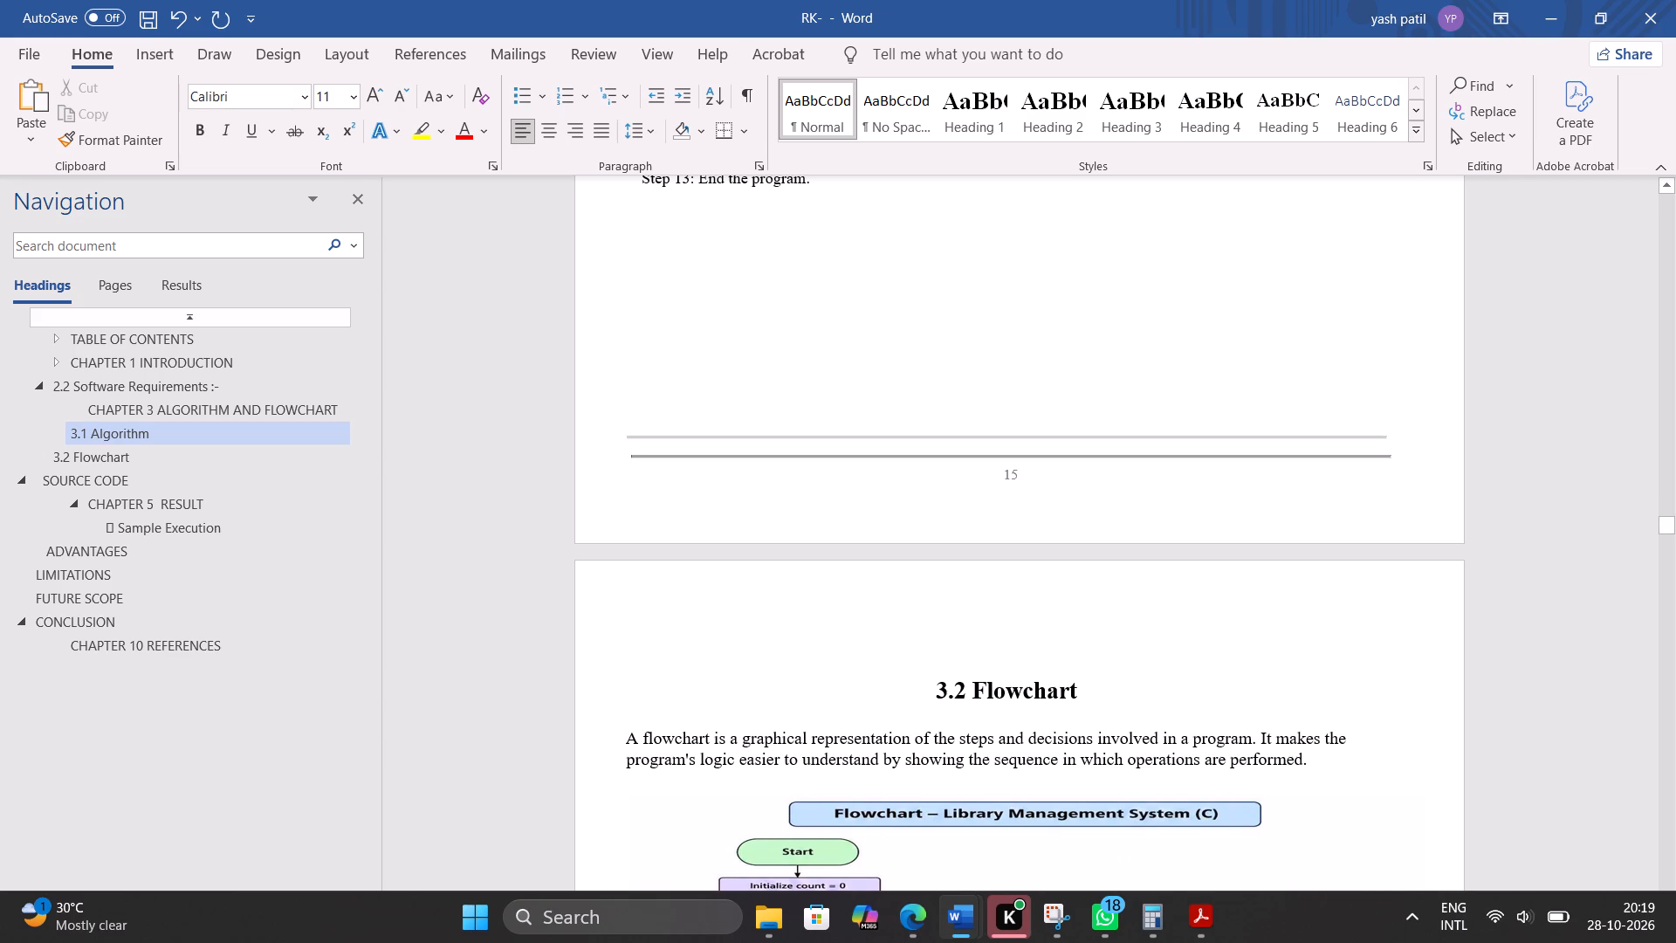
key(BackSpace)
Check the page flow between 3.1 Algorithm and 3.2 Flowchart, and review the algorithm steps back to the Chapter 3 heading and earlier pages.
scroll(629, 656, up, 3)
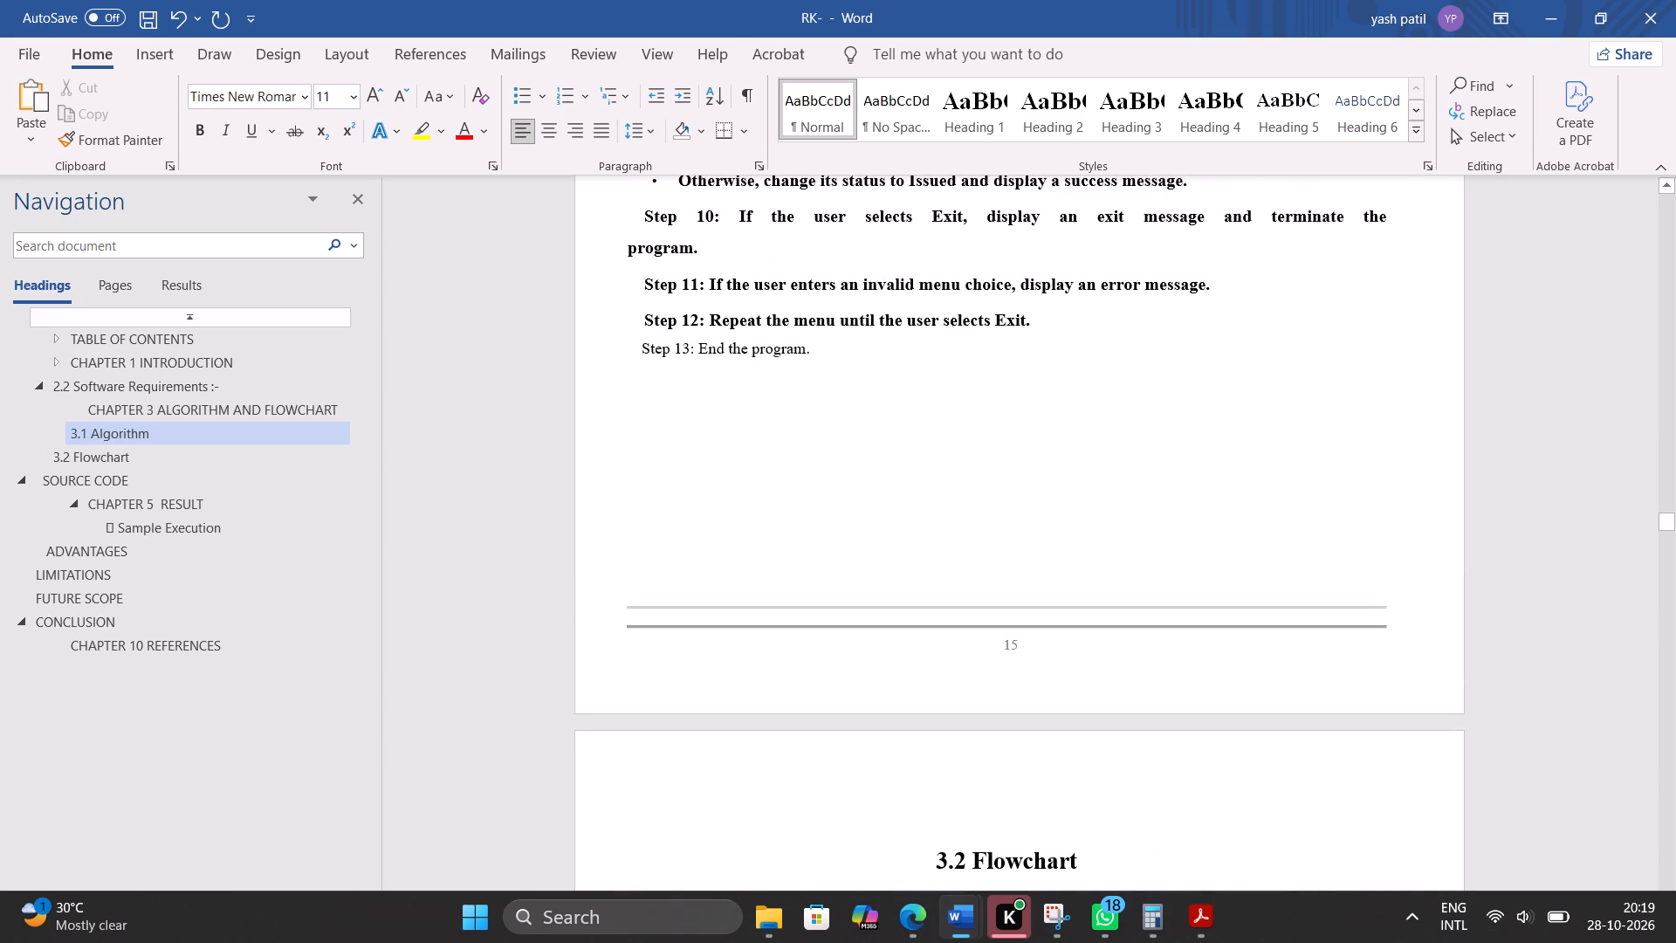
scroll(629, 656, down, 11)
scroll(629, 656, up, 9)
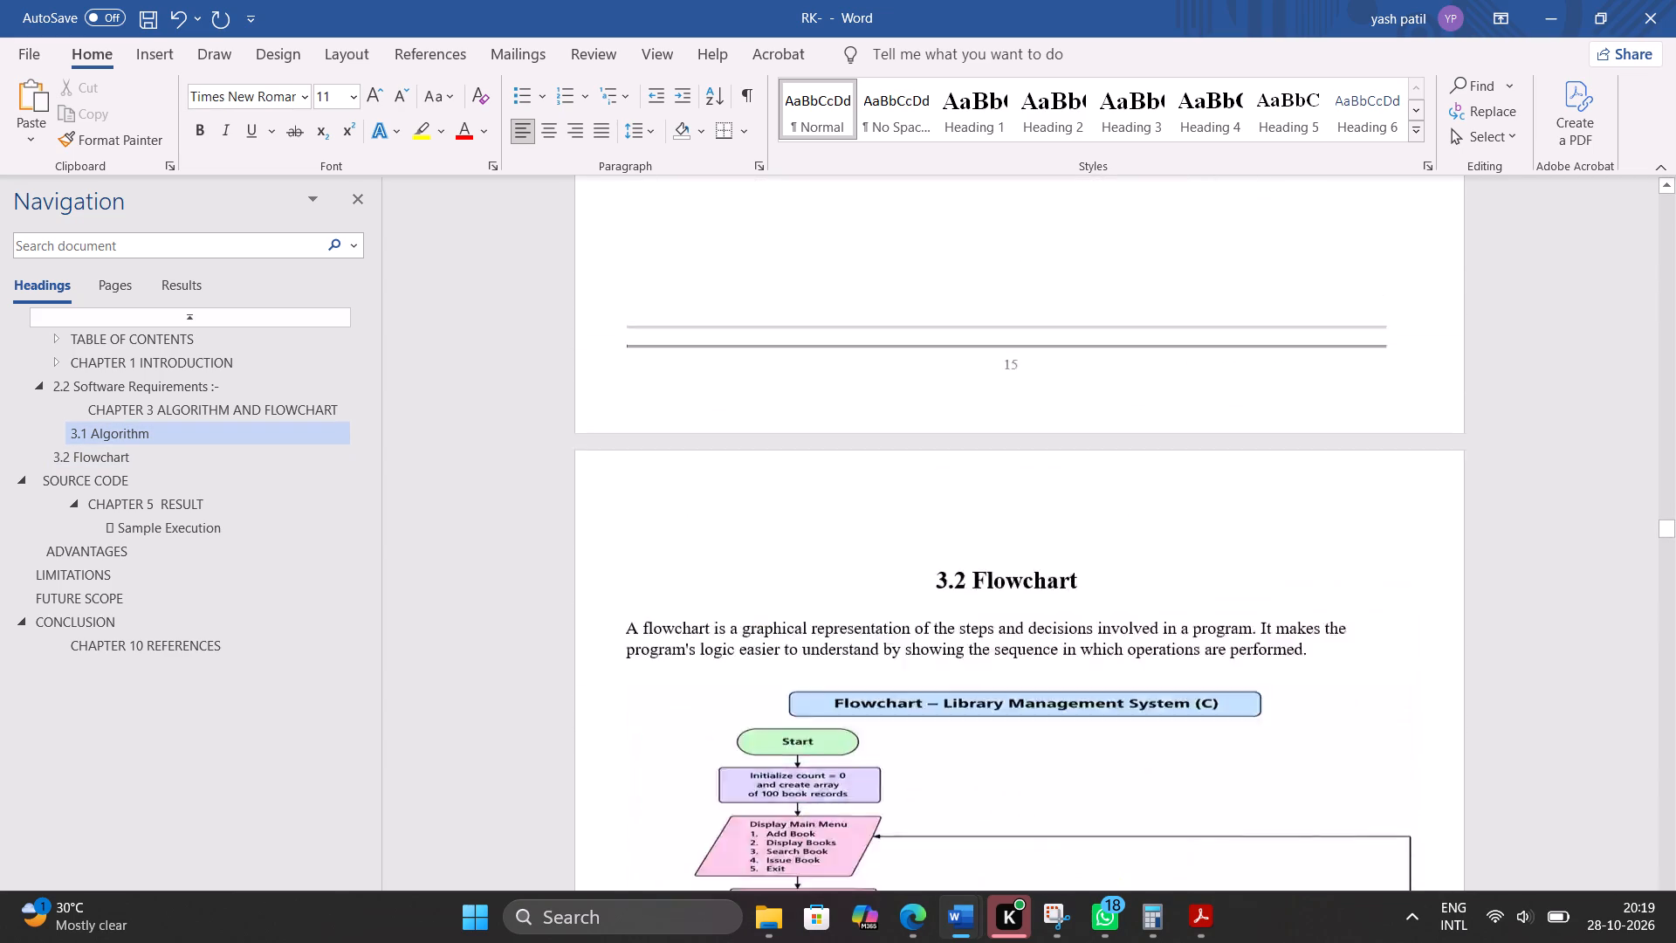
scroll(629, 656, up, 4)
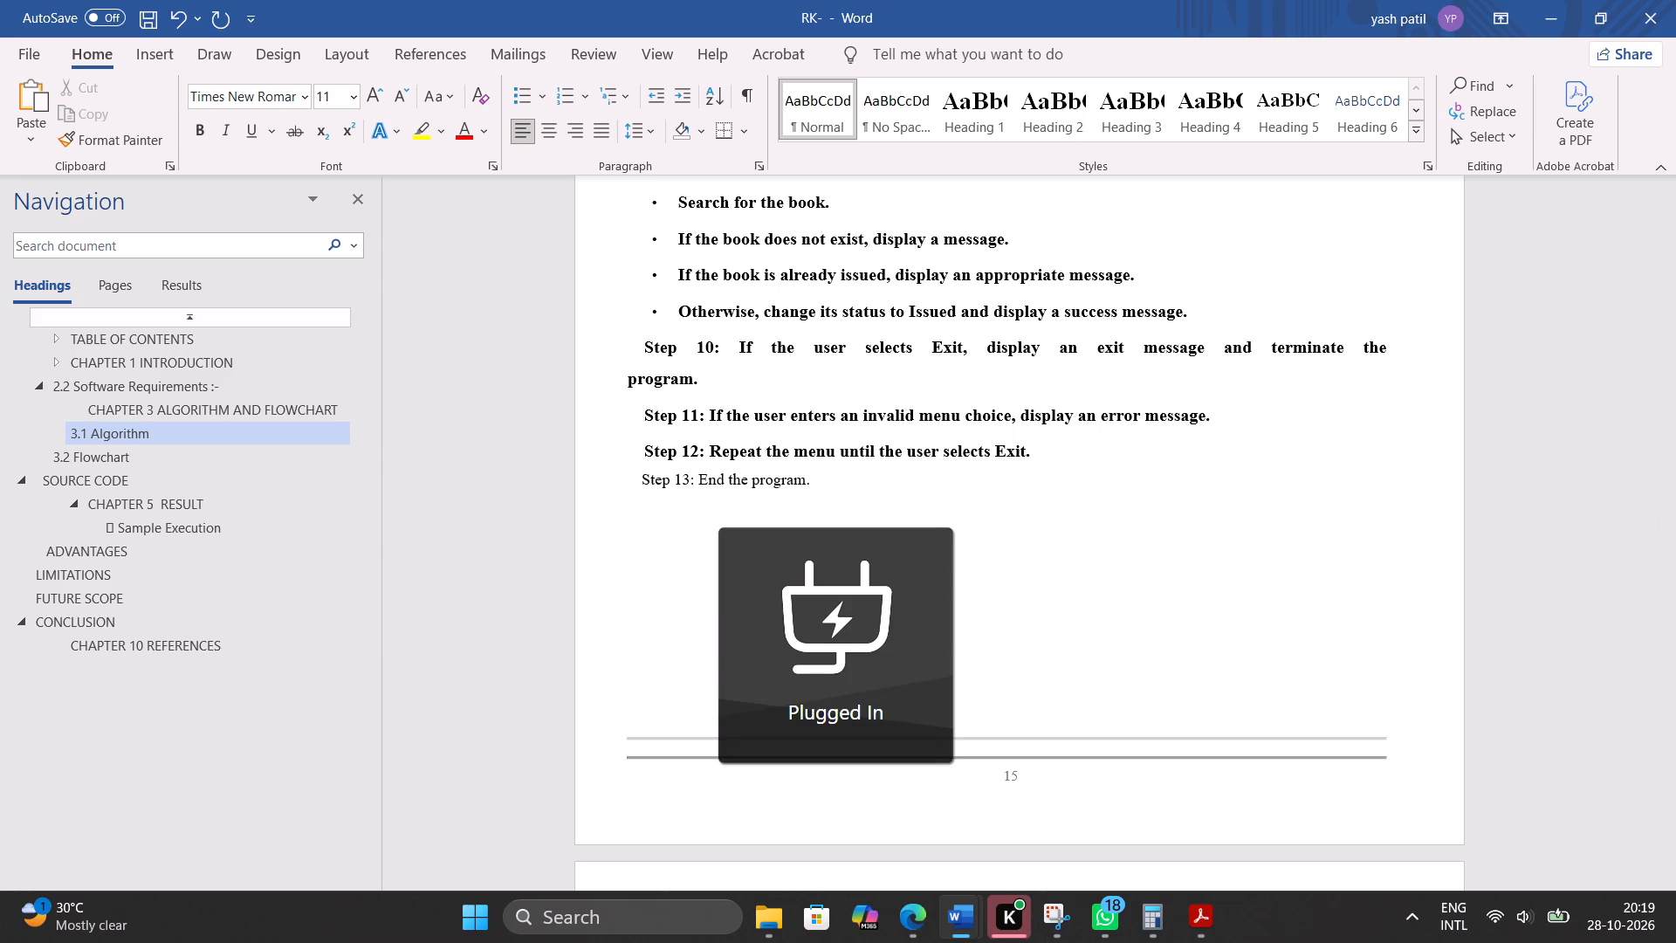
scroll(629, 656, down, 12)
scroll(629, 656, up, 1)
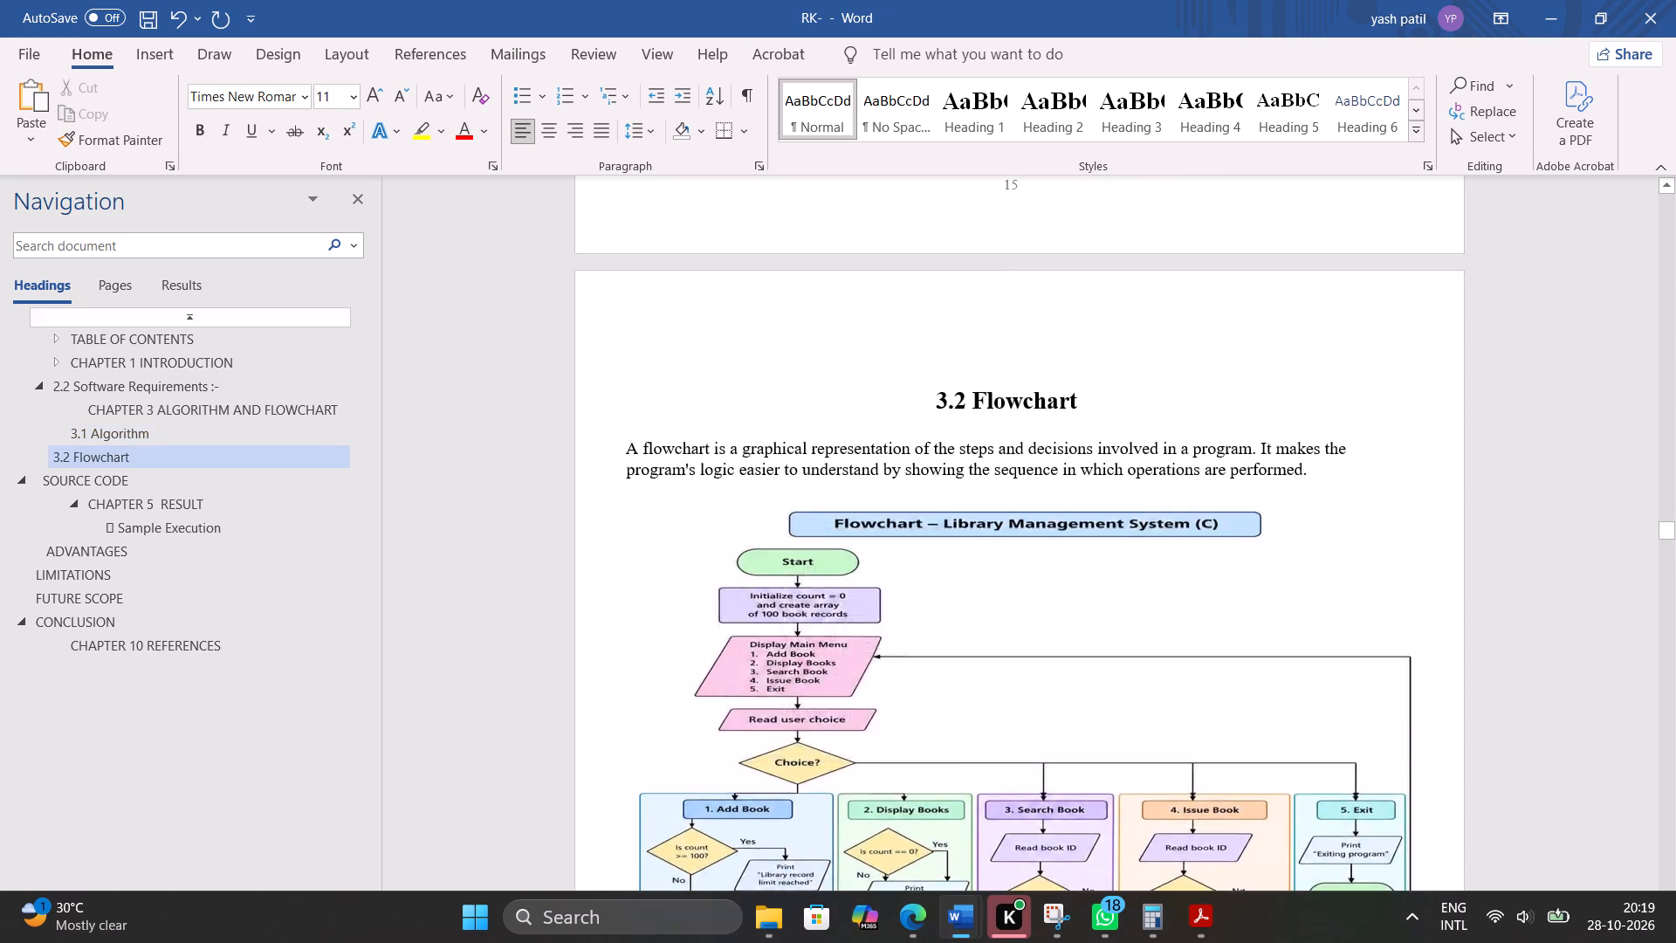
scroll(629, 656, up, 20)
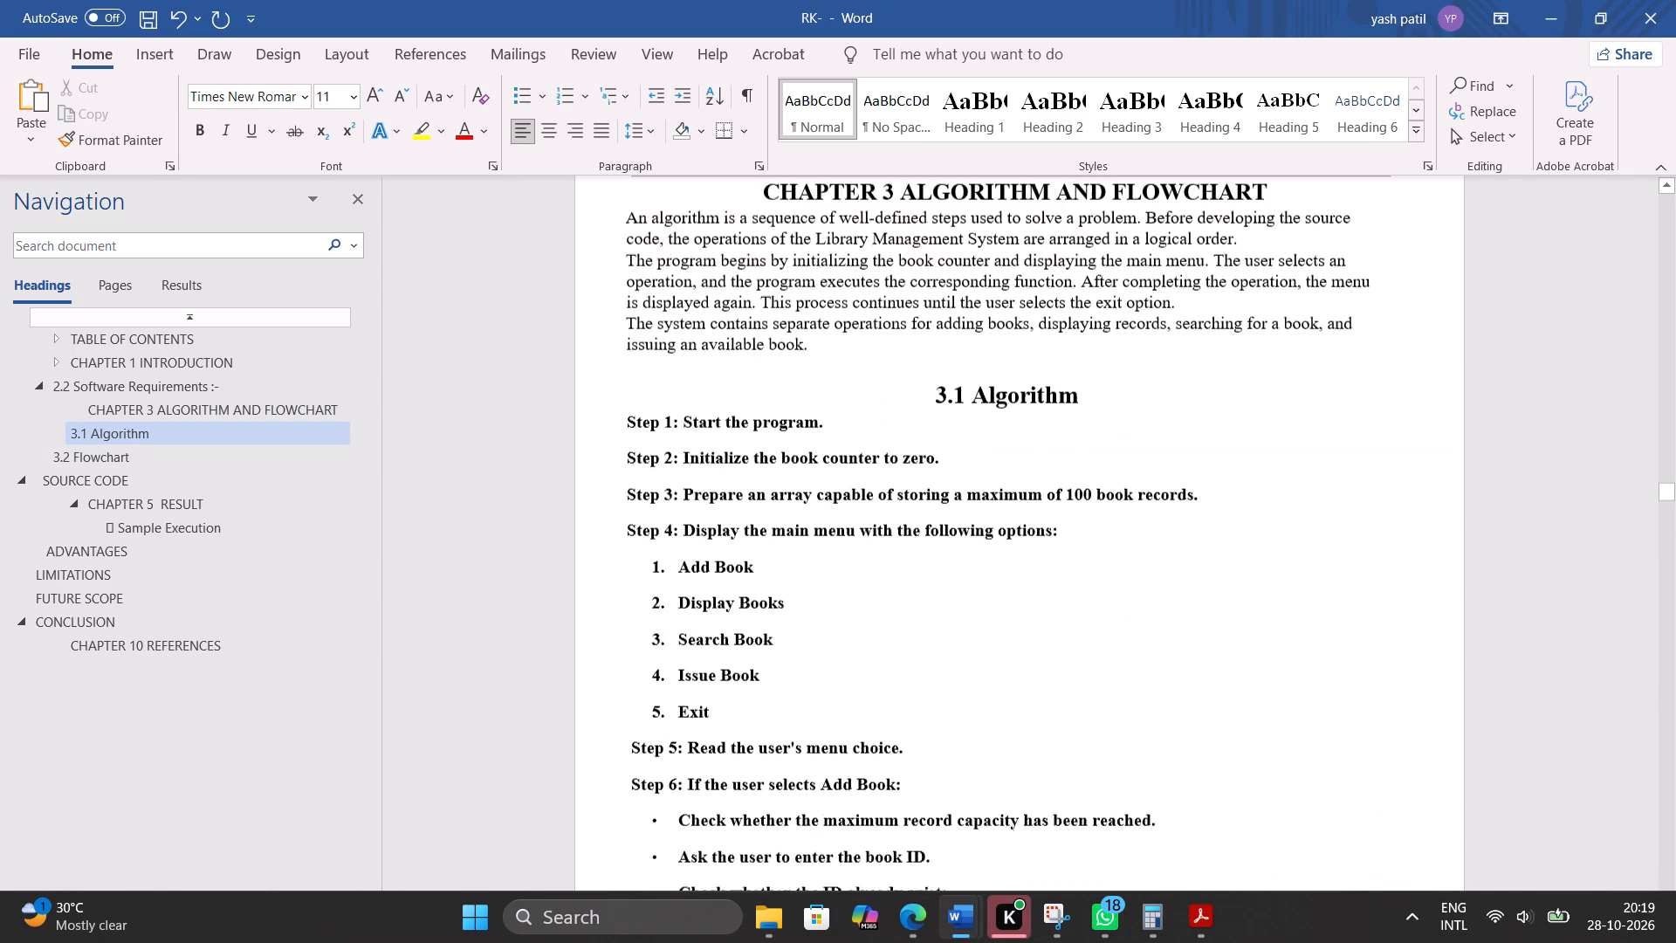
scroll(632, 674, up, 13)
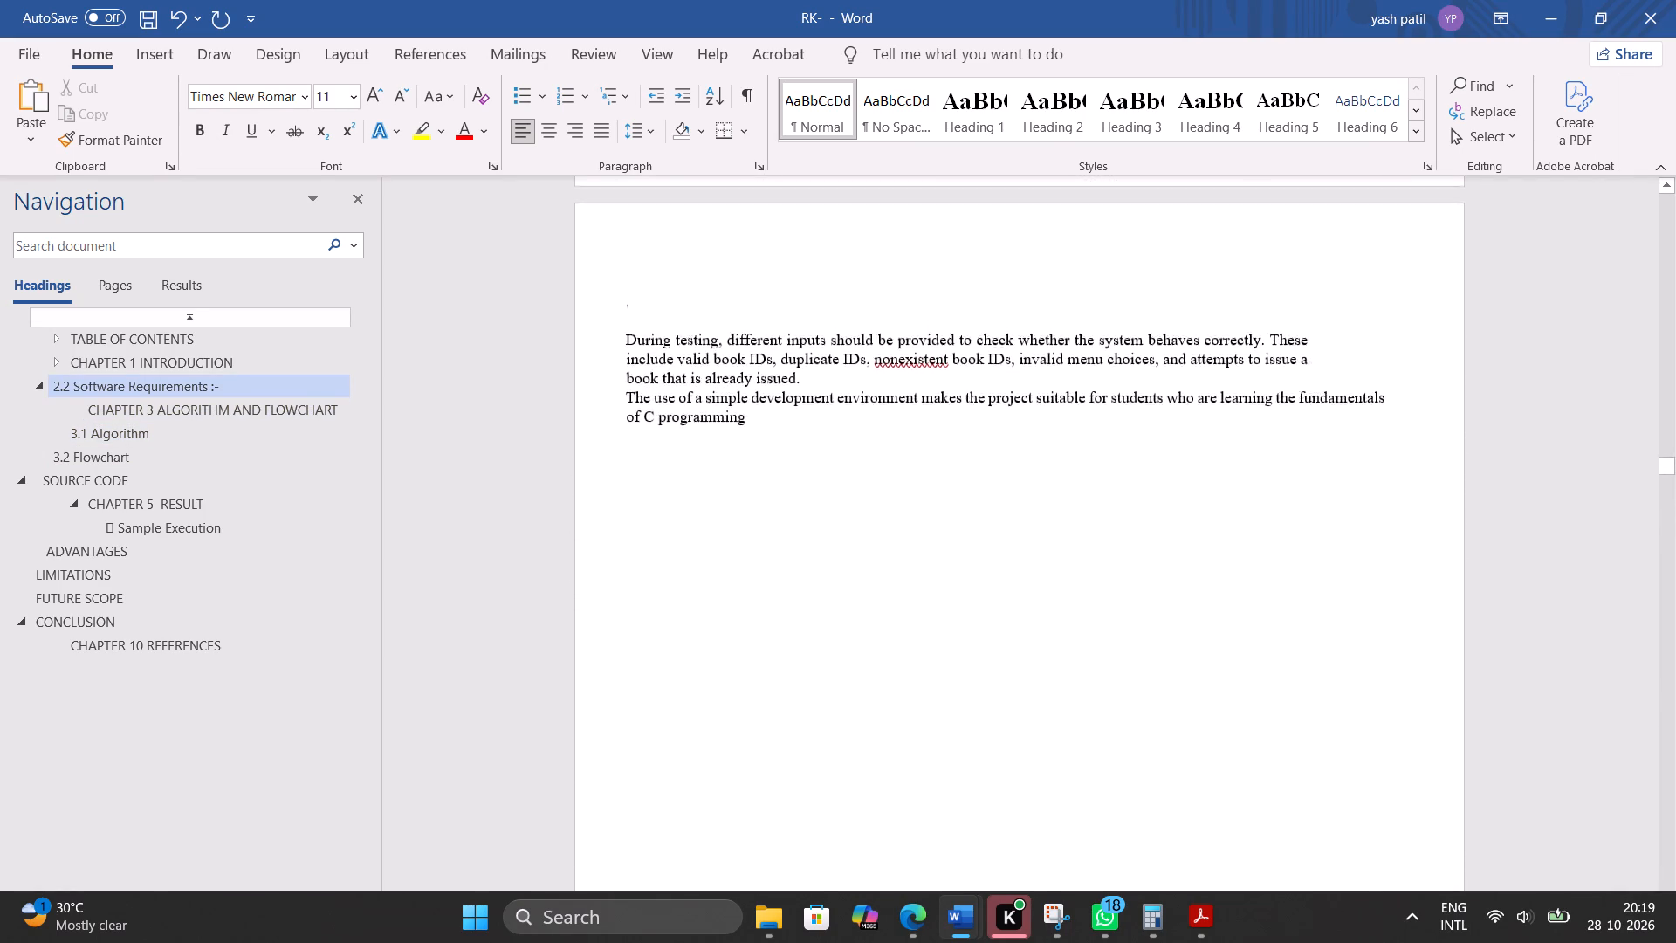
Review the pages of Chapter 2 Requirement Analysis and go back to the Chapter 1 Introduction page.
scroll(649, 722, up, 8)
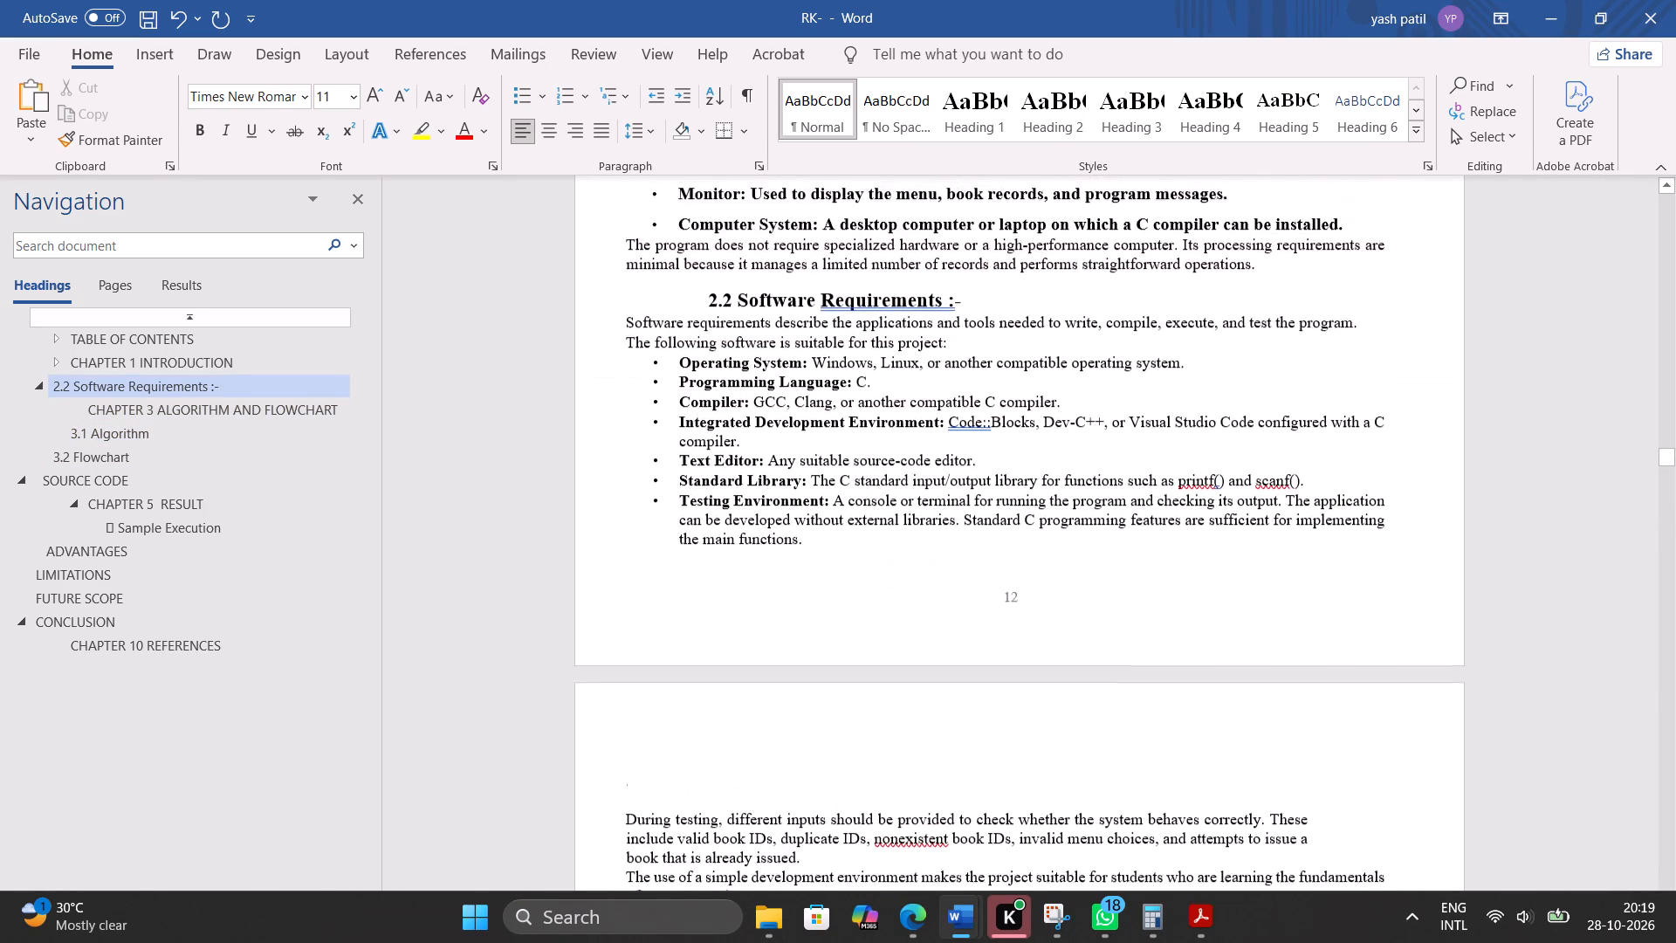
scroll(649, 722, up, 3)
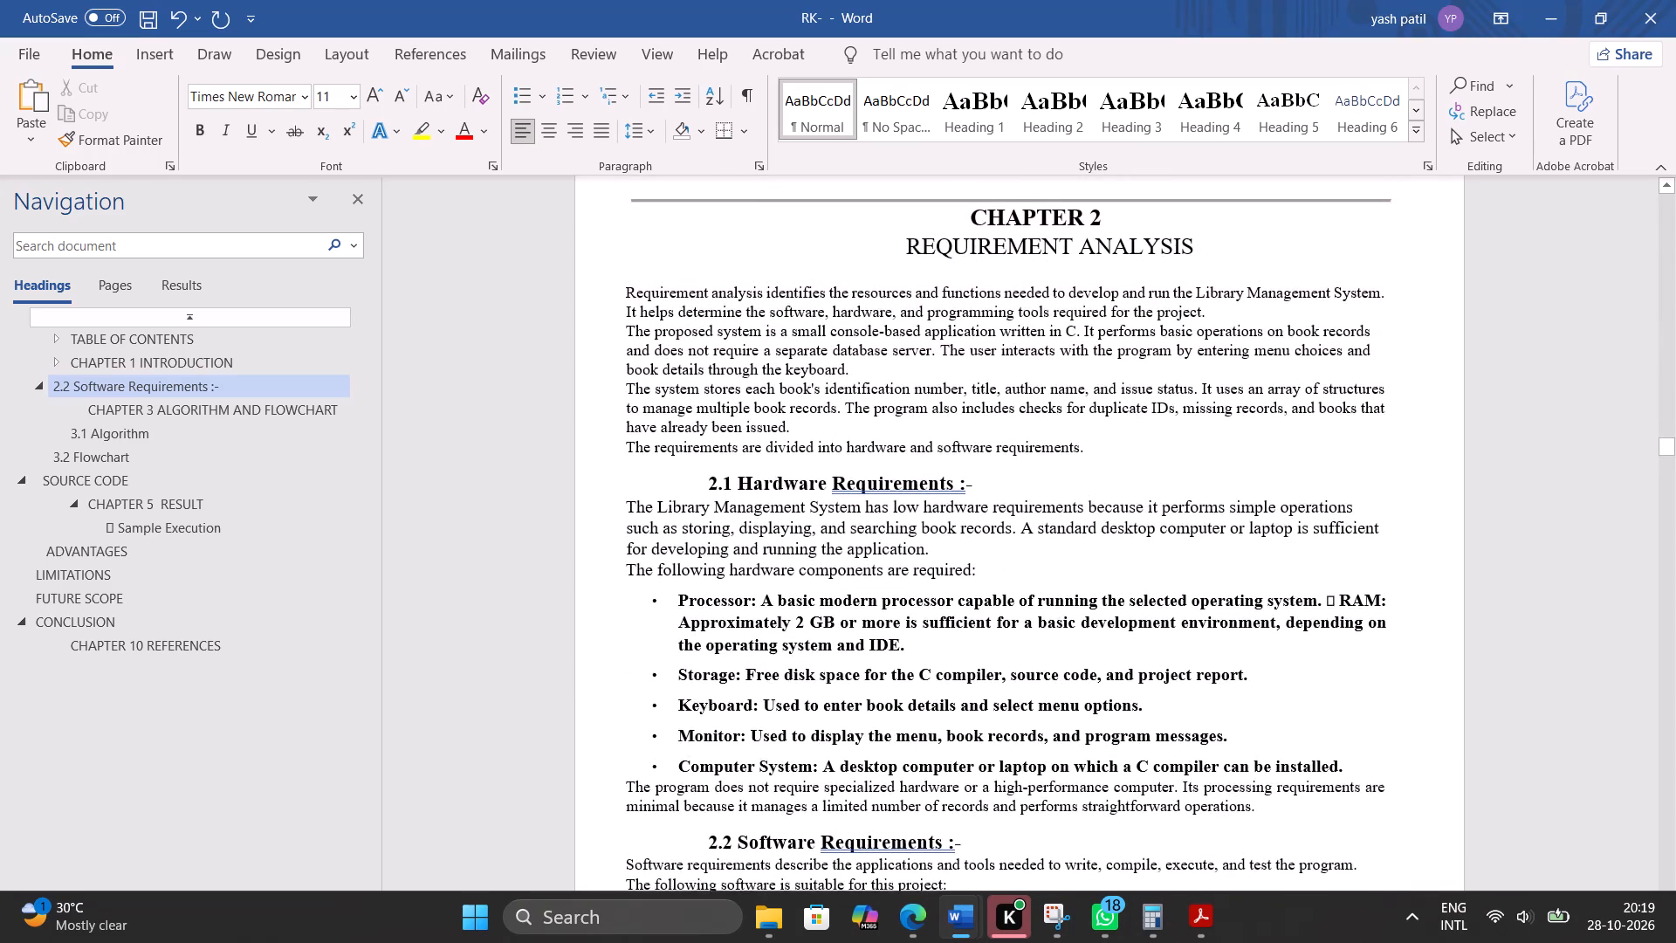
scroll(649, 722, down, 19)
scroll(649, 722, down, 16)
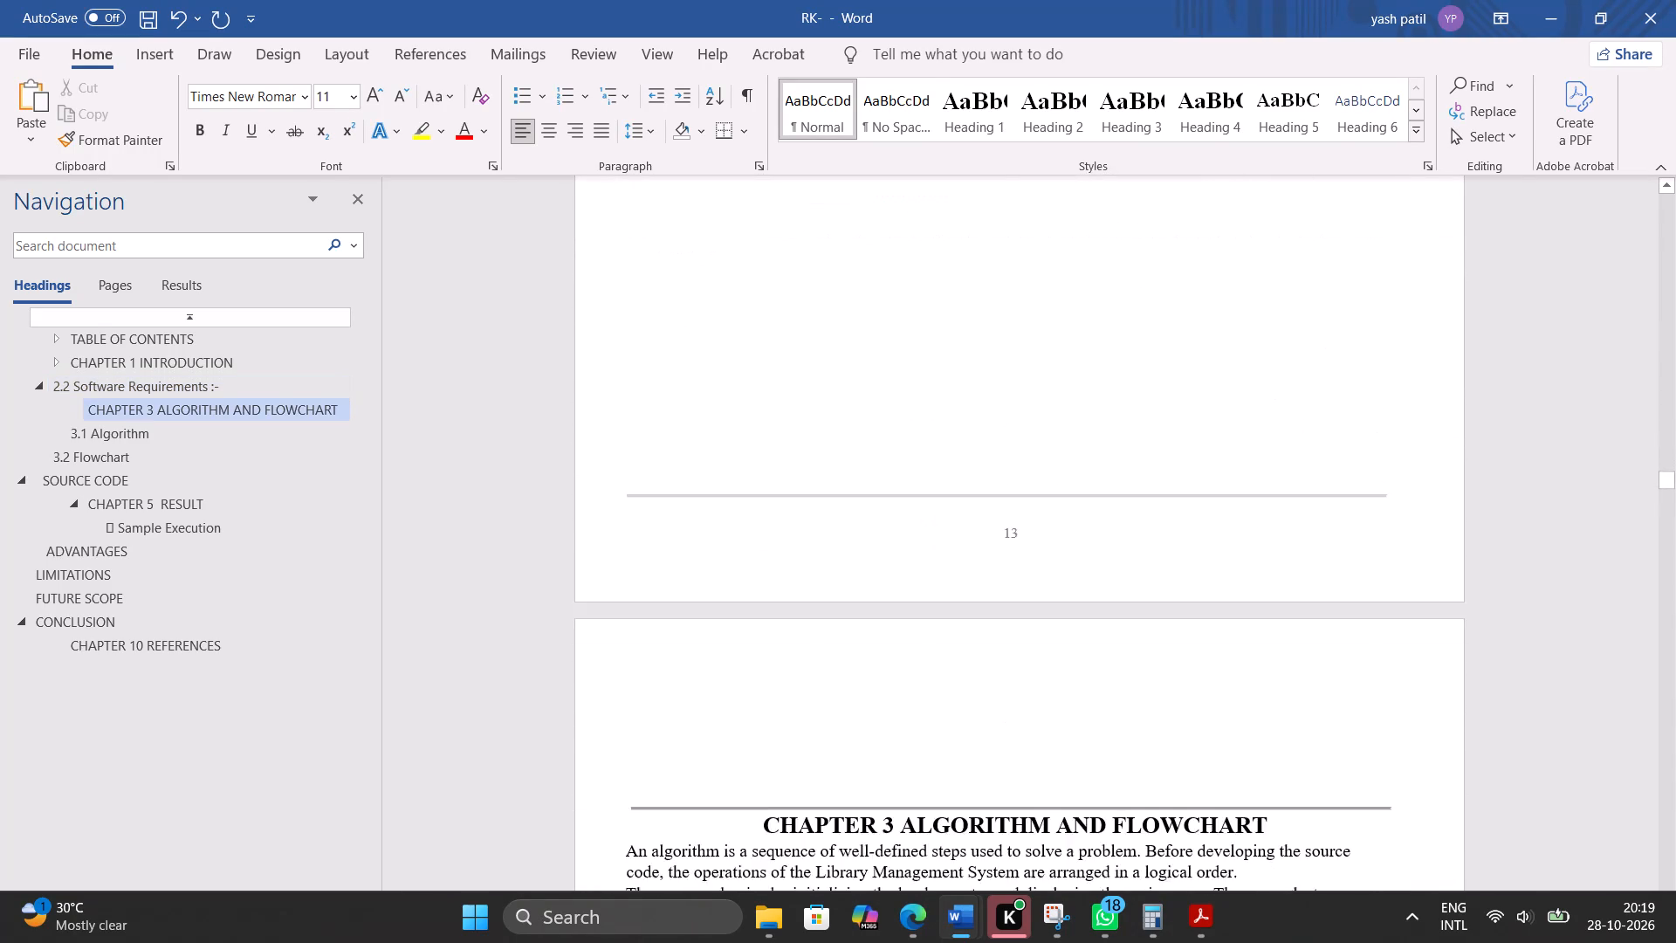
scroll(649, 722, up, 12)
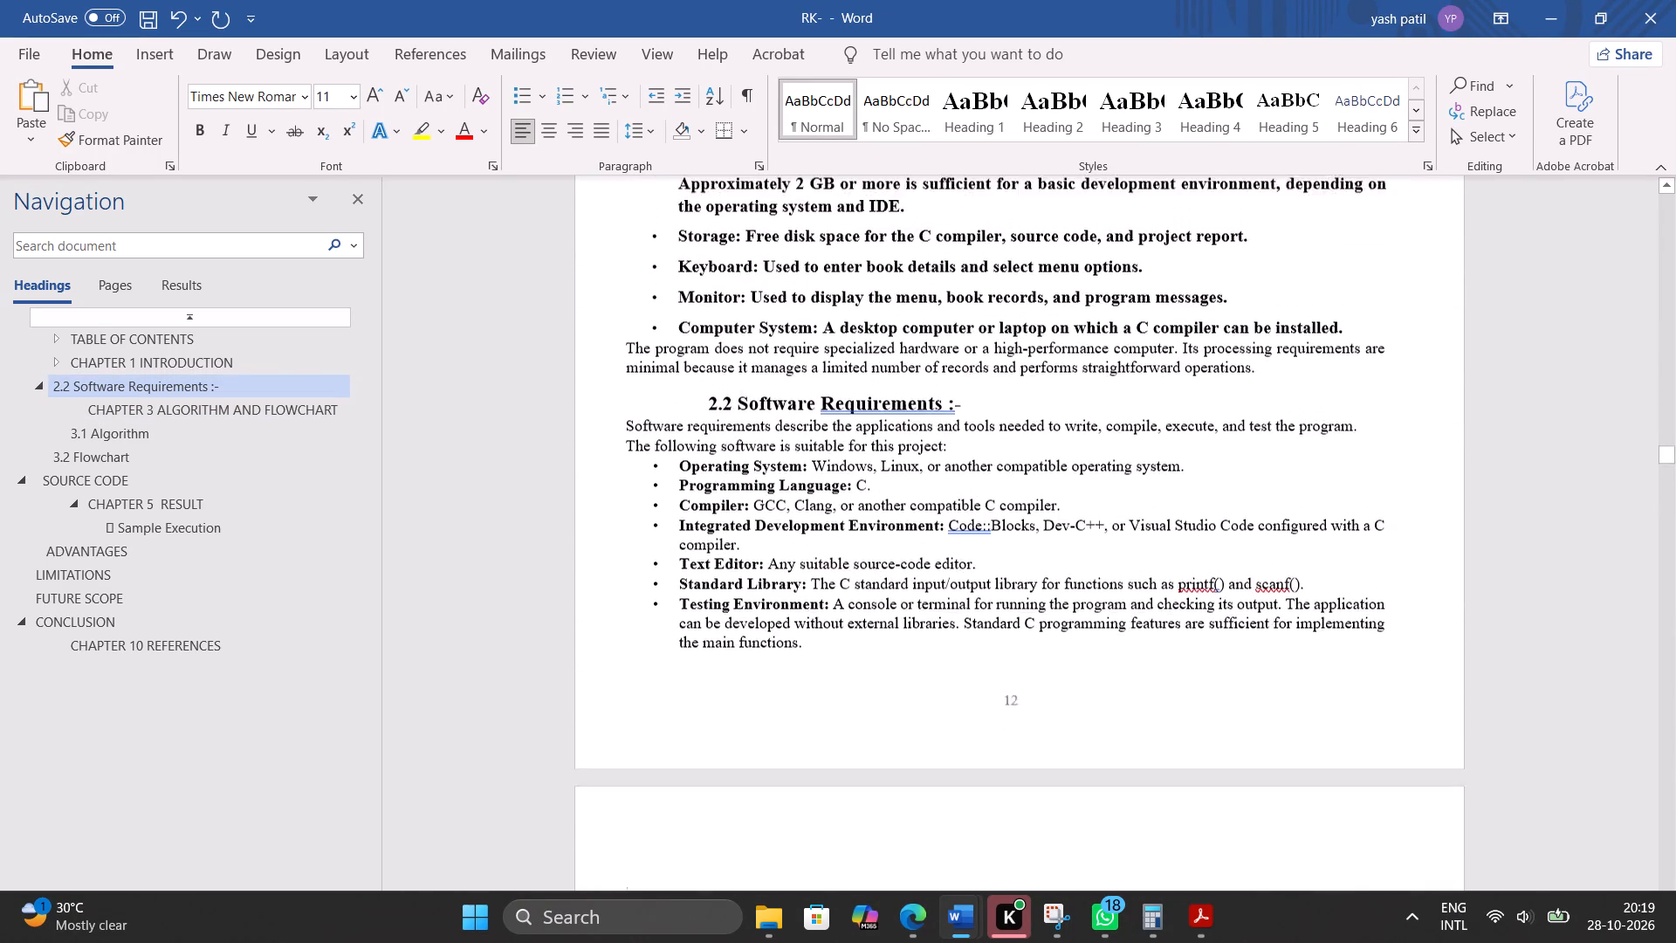
scroll(649, 722, up, 12)
scroll(649, 722, up, 9)
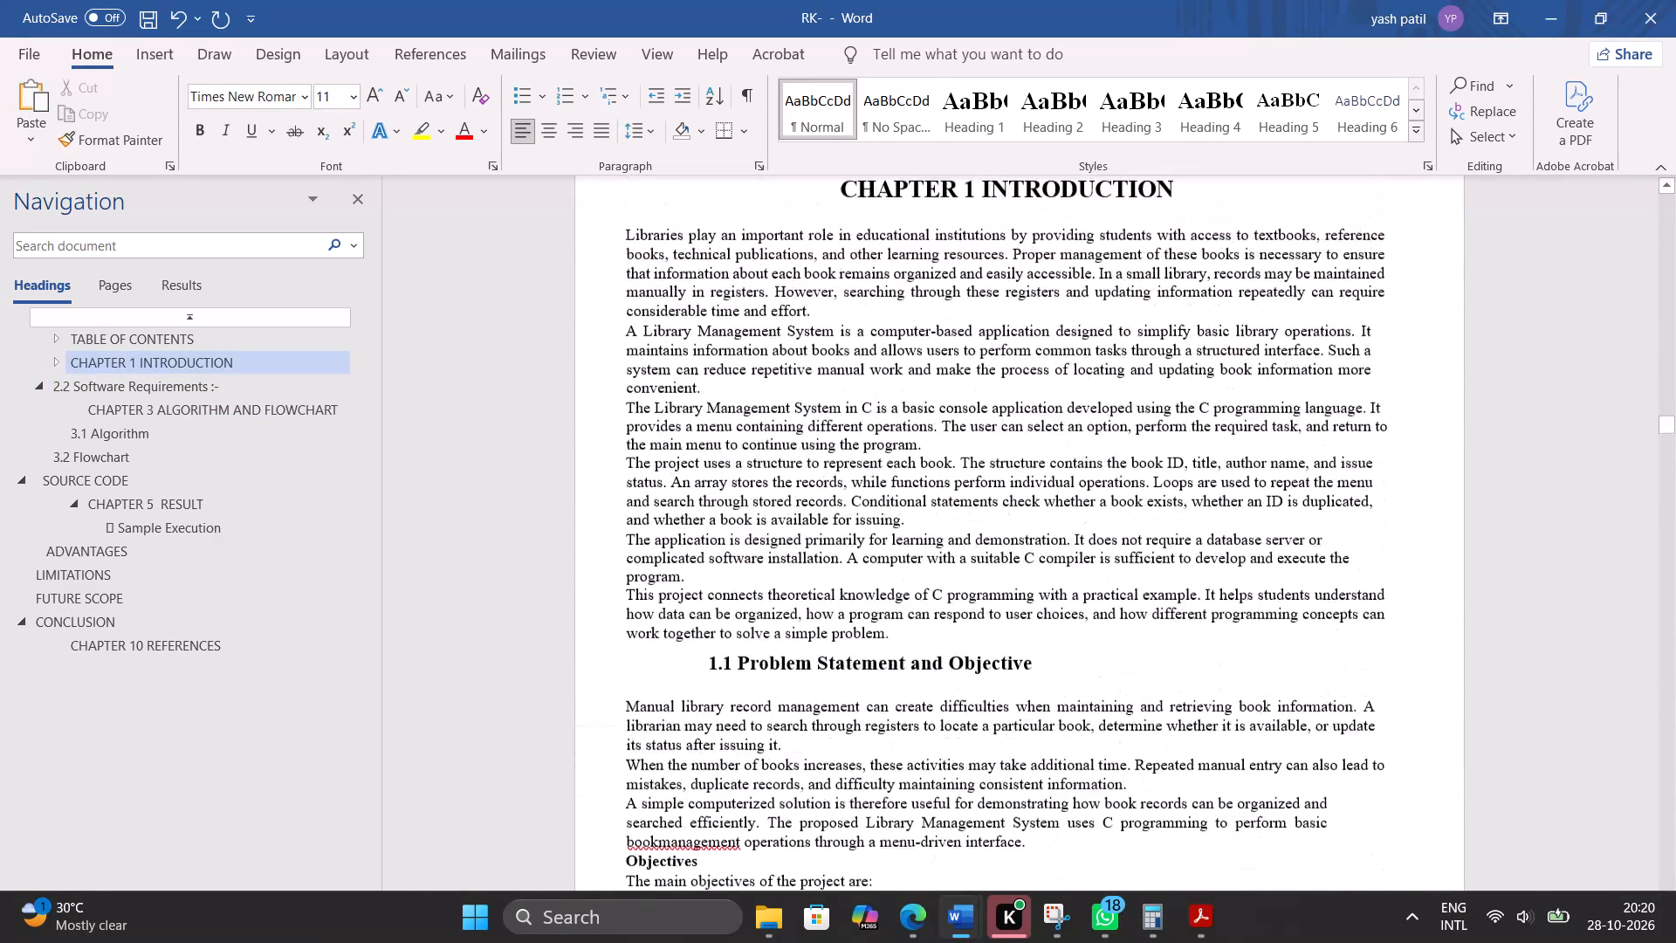
Remove the blank page between the Abstract page and the Table of Contents.
scroll(649, 722, up, 20)
scroll(649, 722, up, 13)
scroll(649, 722, up, 12)
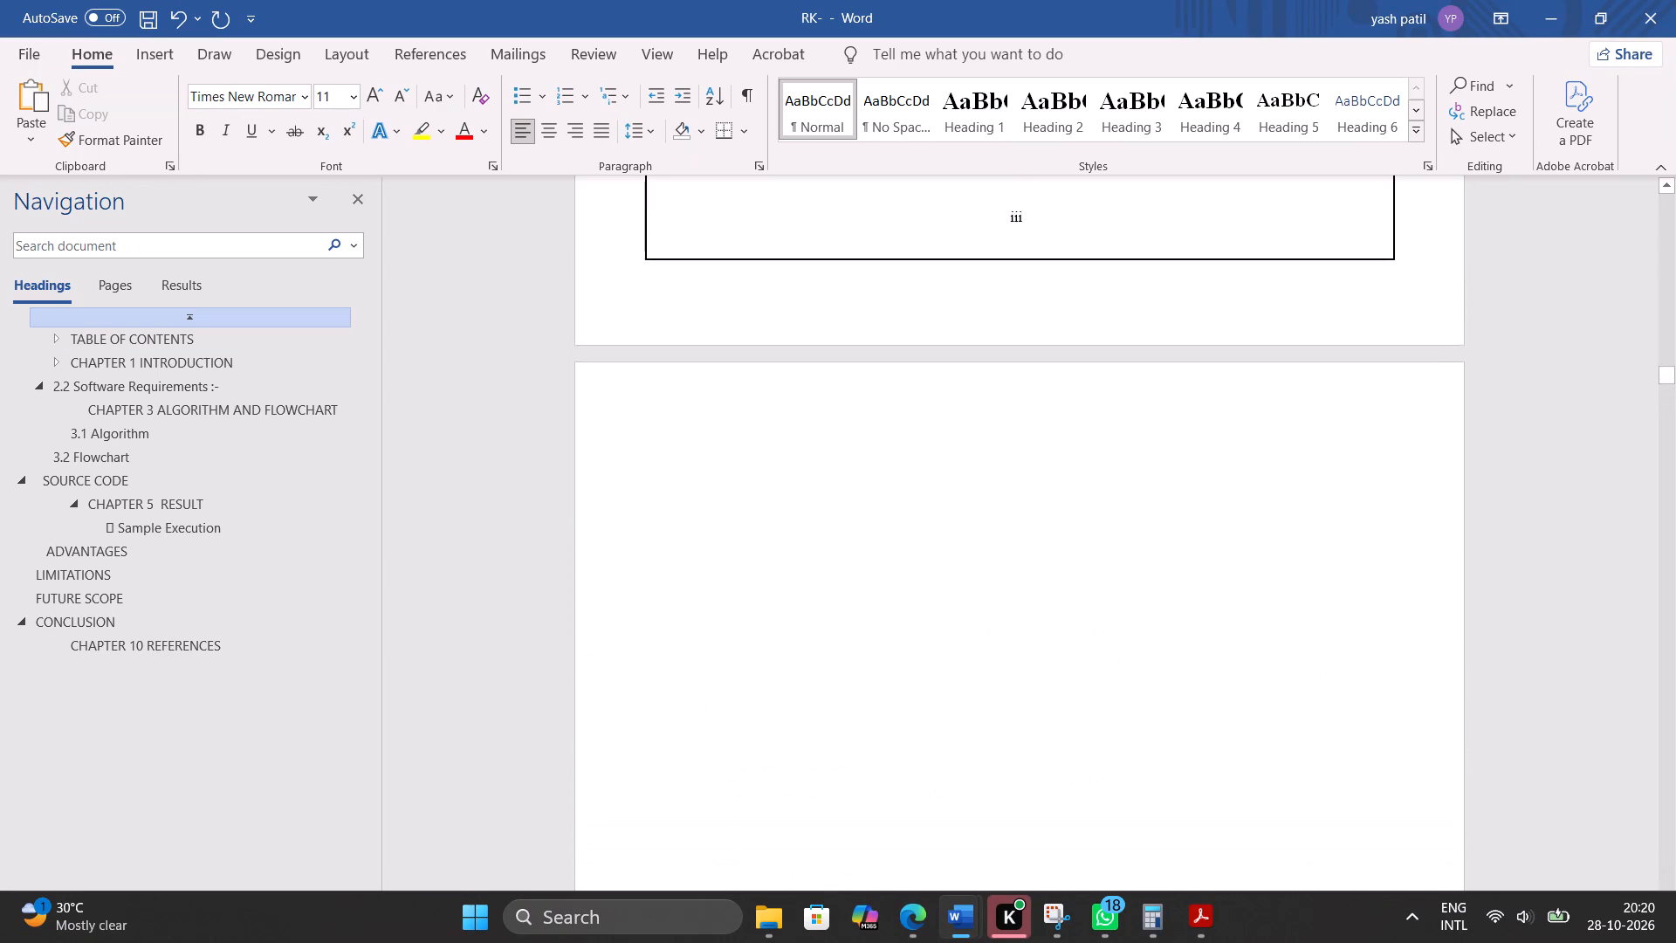
scroll(649, 722, up, 6)
scroll(649, 722, down, 12)
scroll(649, 722, up, 1)
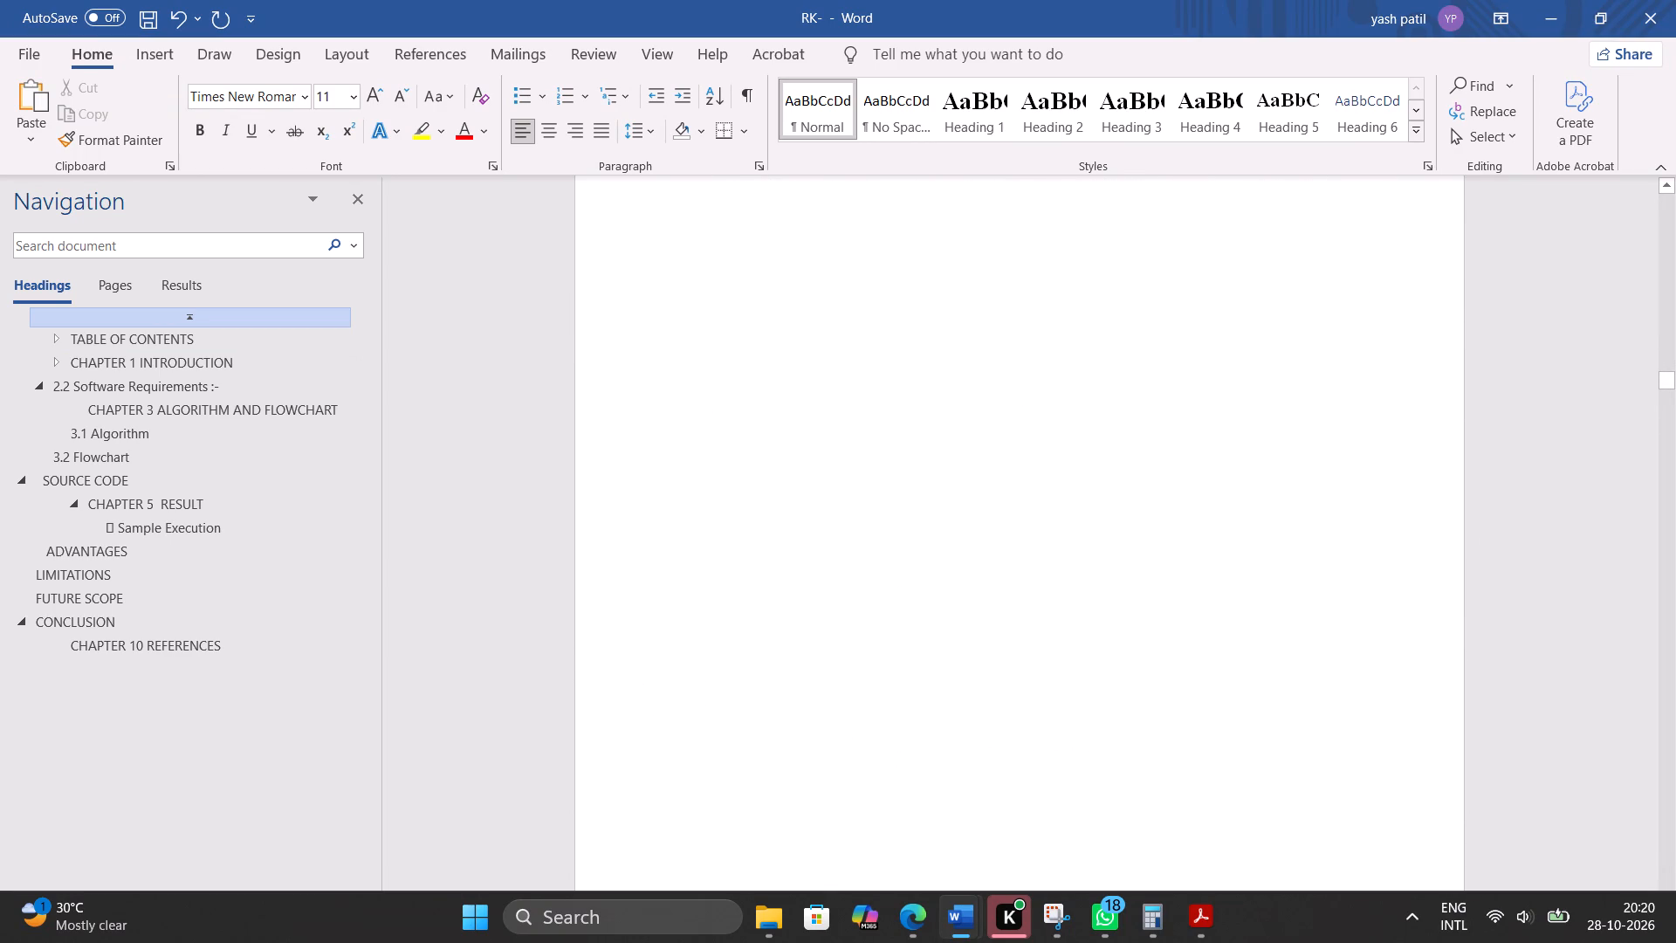
scroll(642, 688, down, 2)
scroll(642, 688, up, 3)
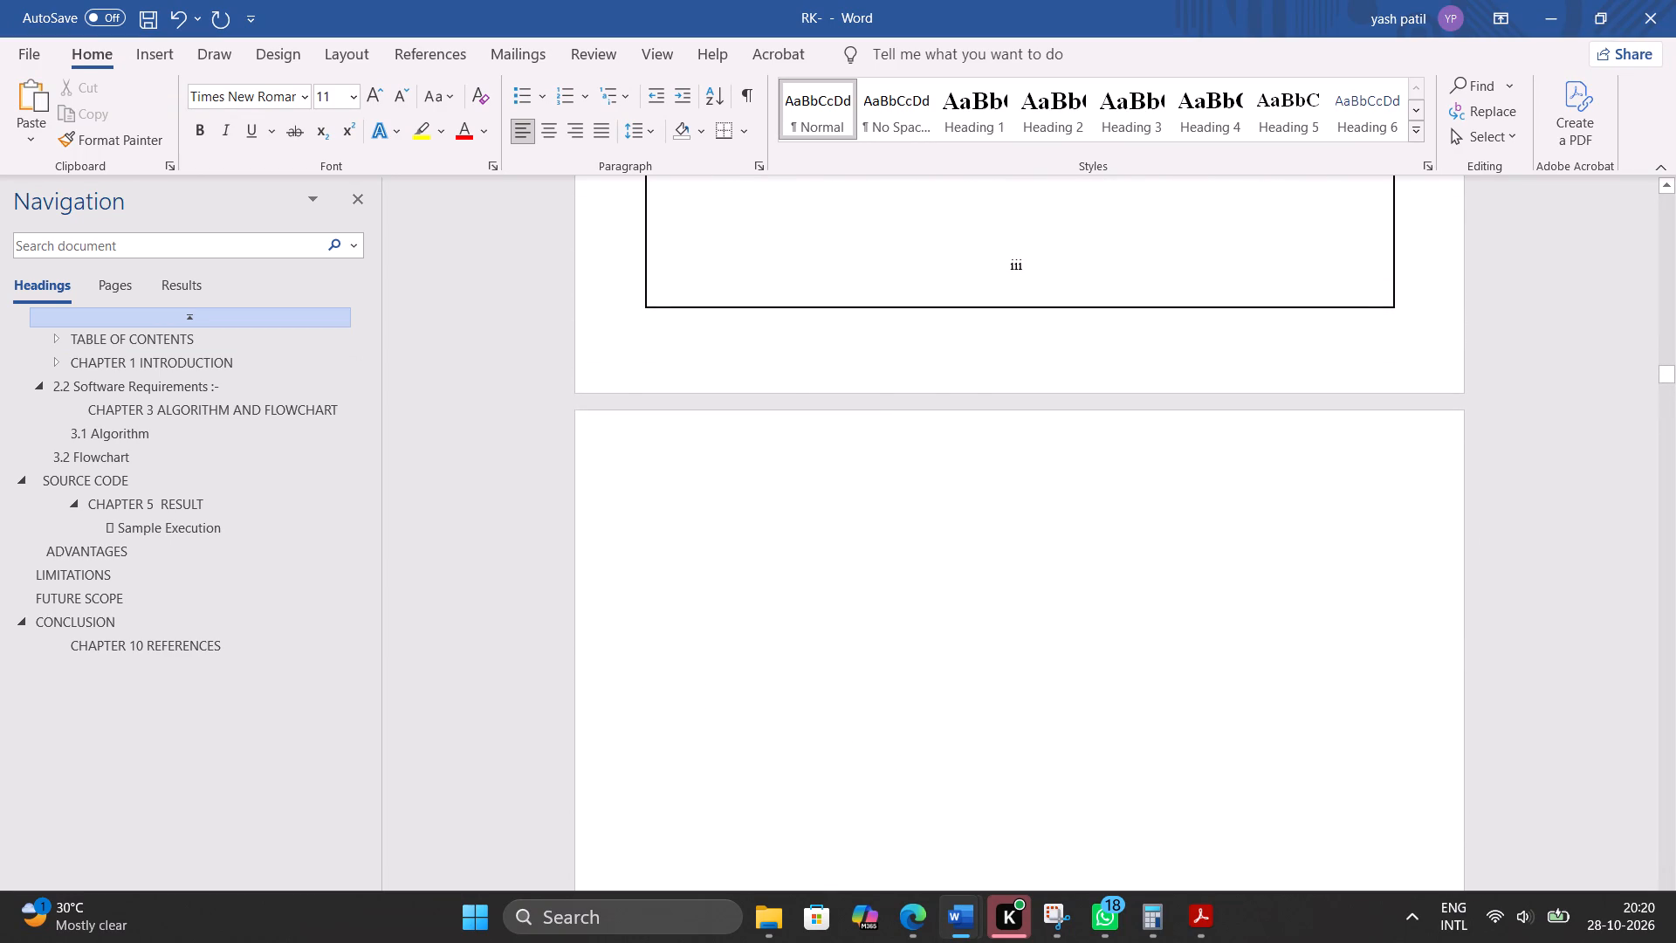
click(625, 465)
key(BackSpace)
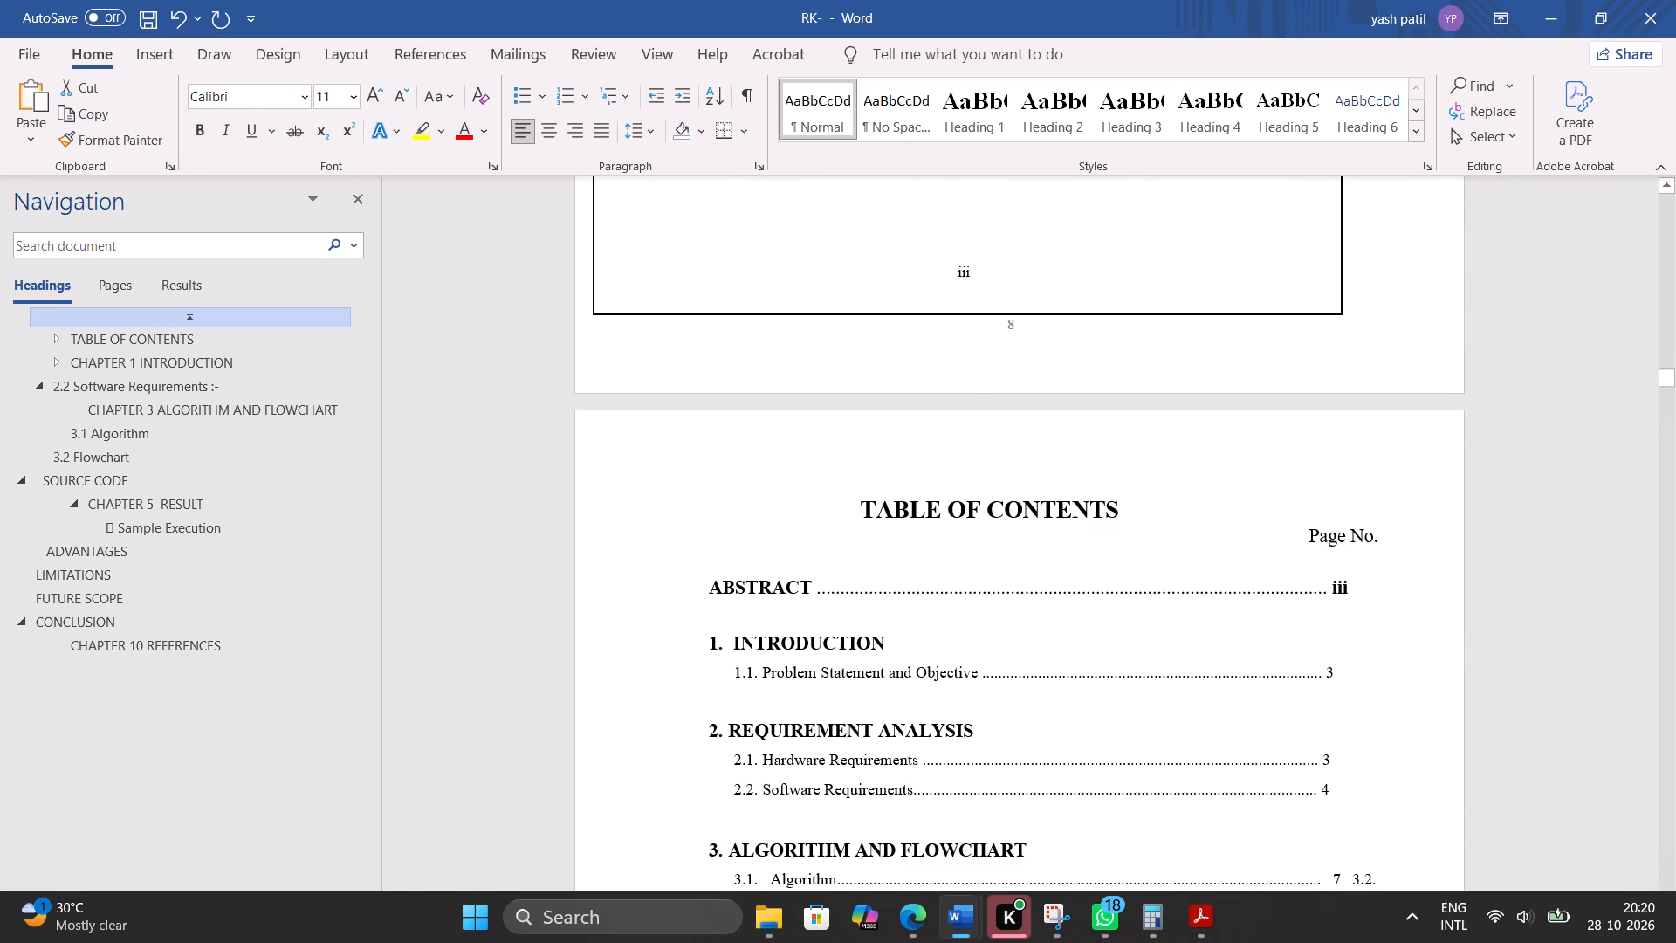
Check the page flow around the Table of Contents, the Abstract and the Declaration pages.
scroll(625, 465, down, 1)
scroll(625, 465, up, 5)
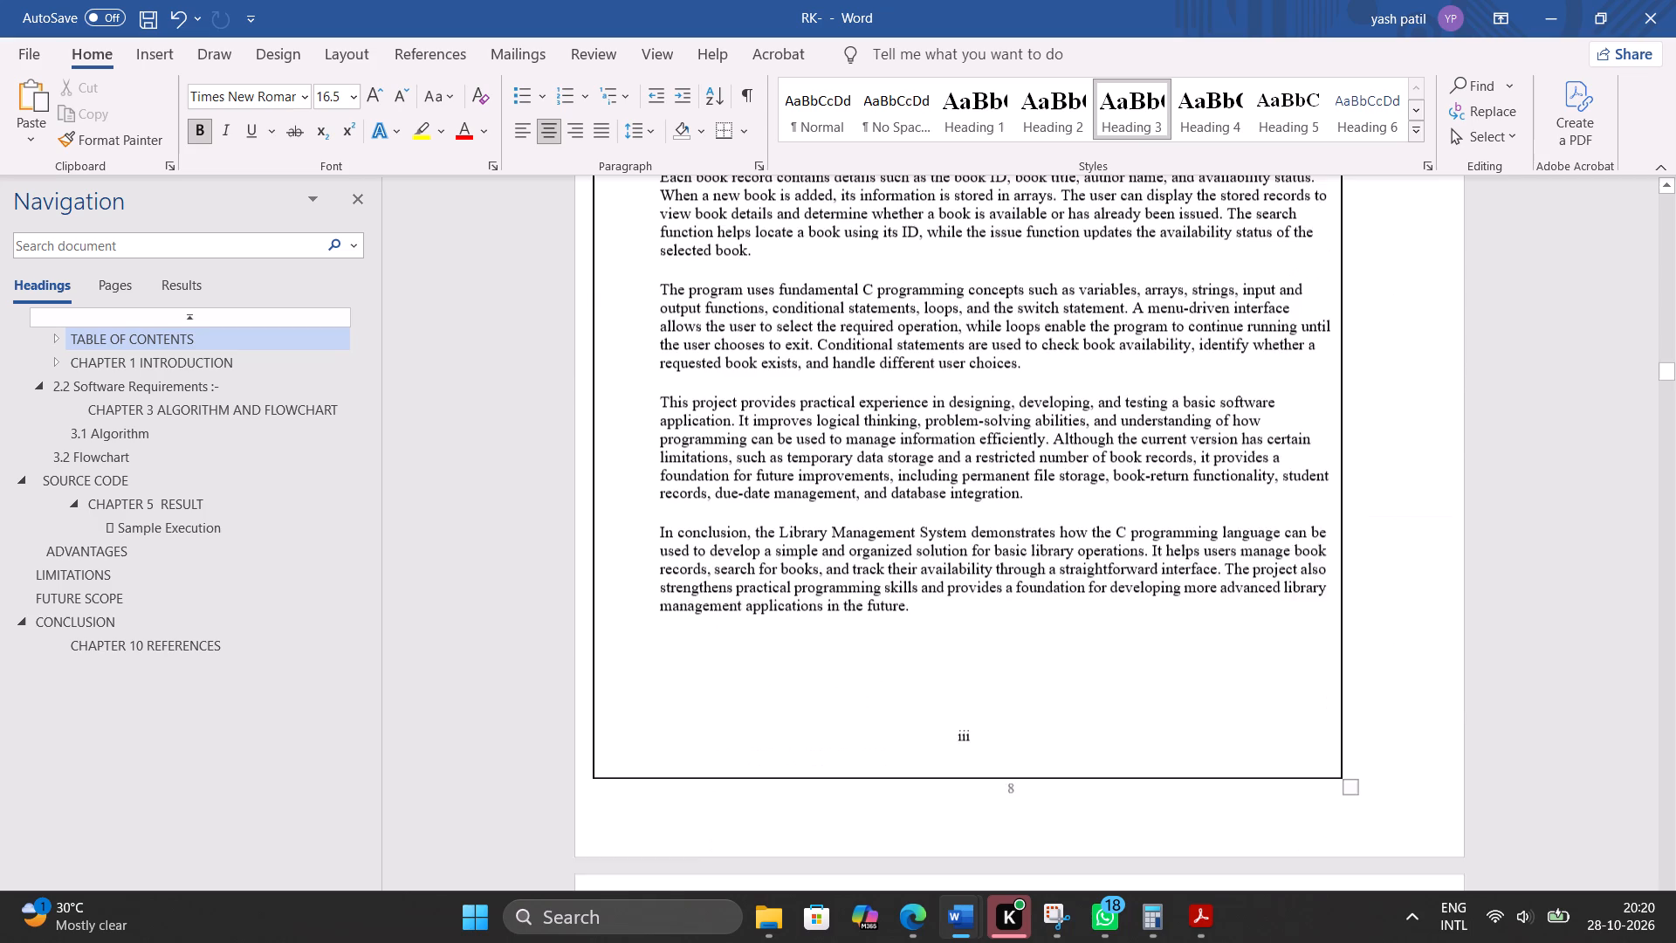
scroll(625, 465, down, 8)
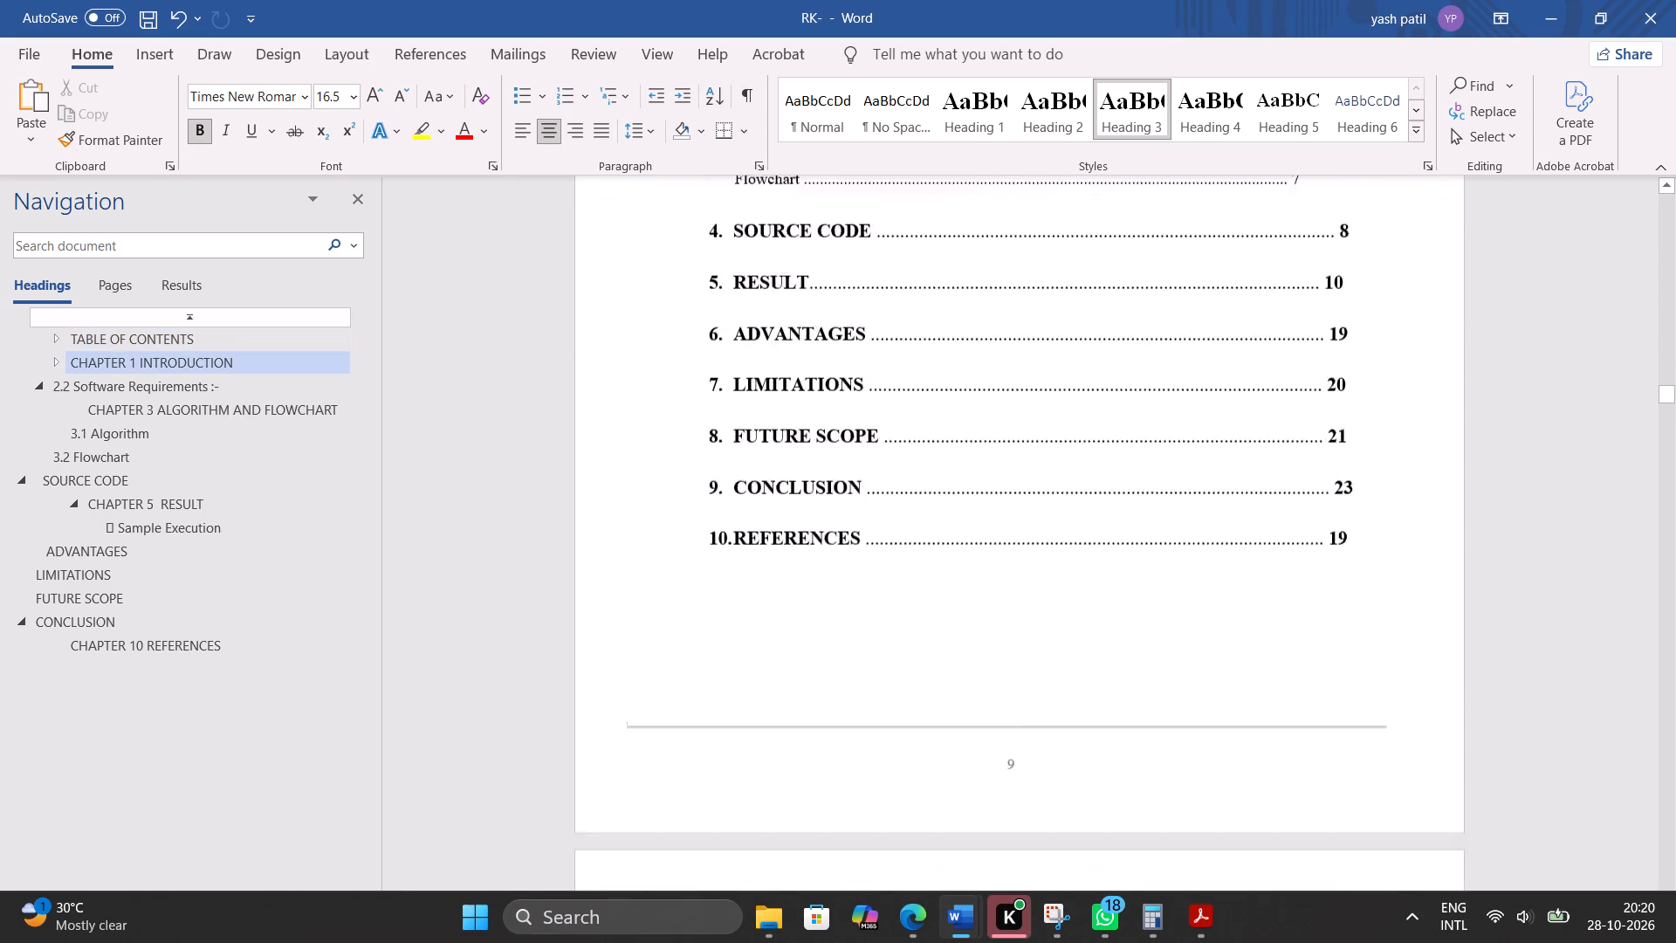
scroll(625, 465, down, 7)
scroll(625, 465, up, 10)
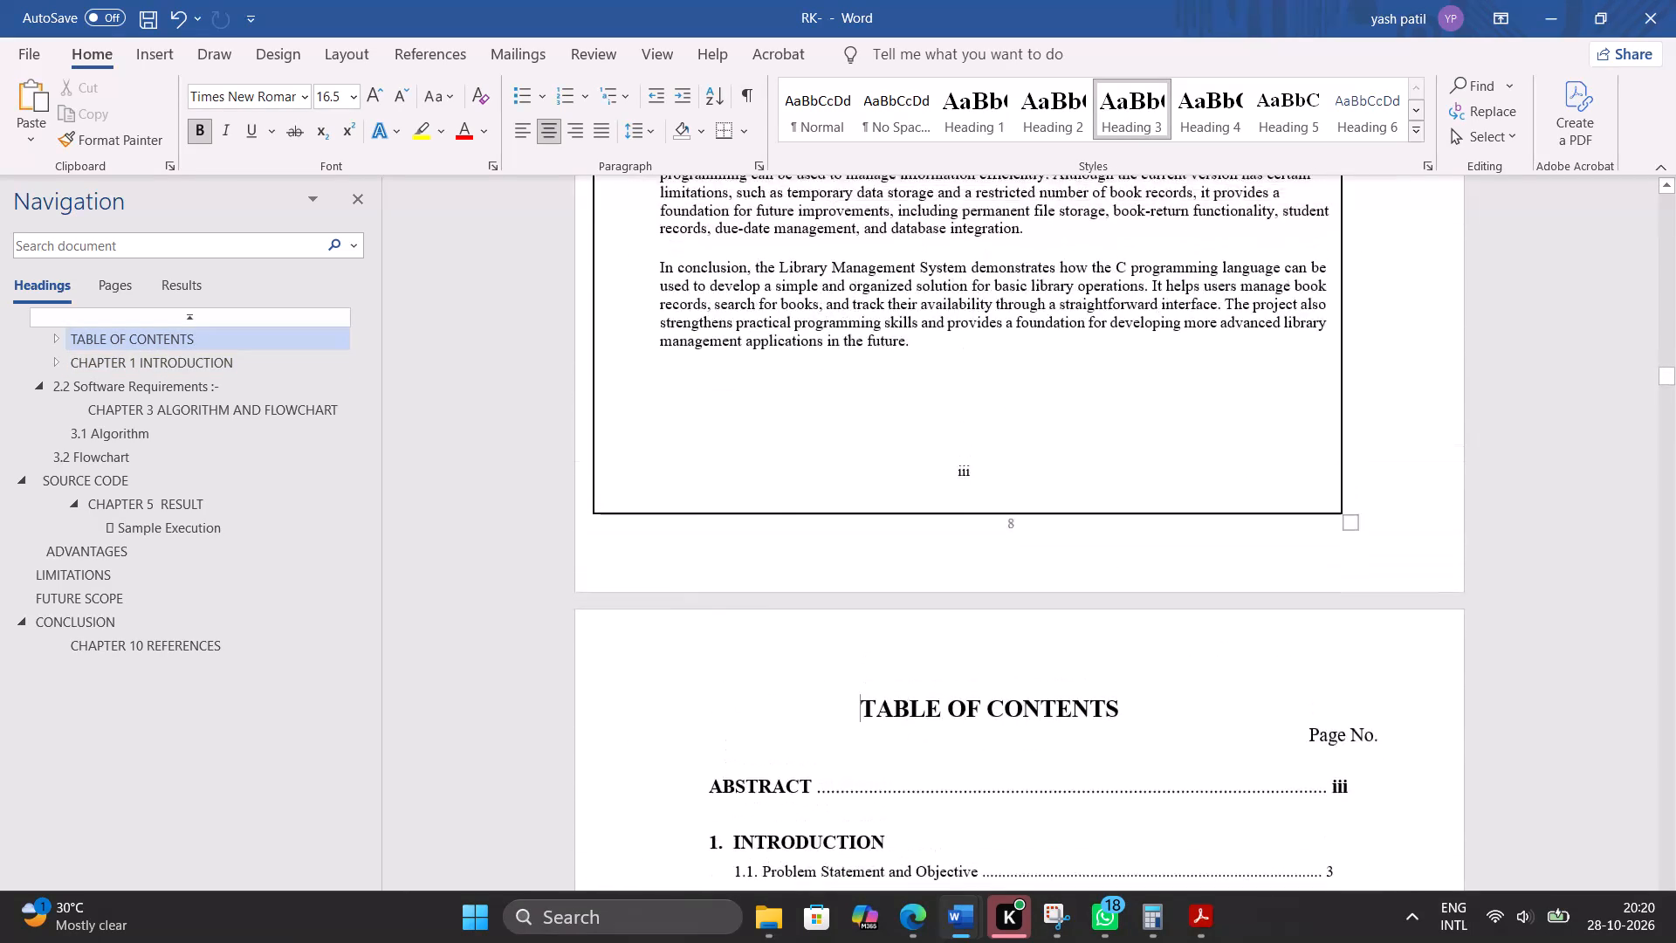
scroll(625, 465, up, 20)
scroll(625, 465, up, 7)
scroll(625, 465, up, 20)
scroll(625, 465, up, 19)
scroll(625, 465, down, 5)
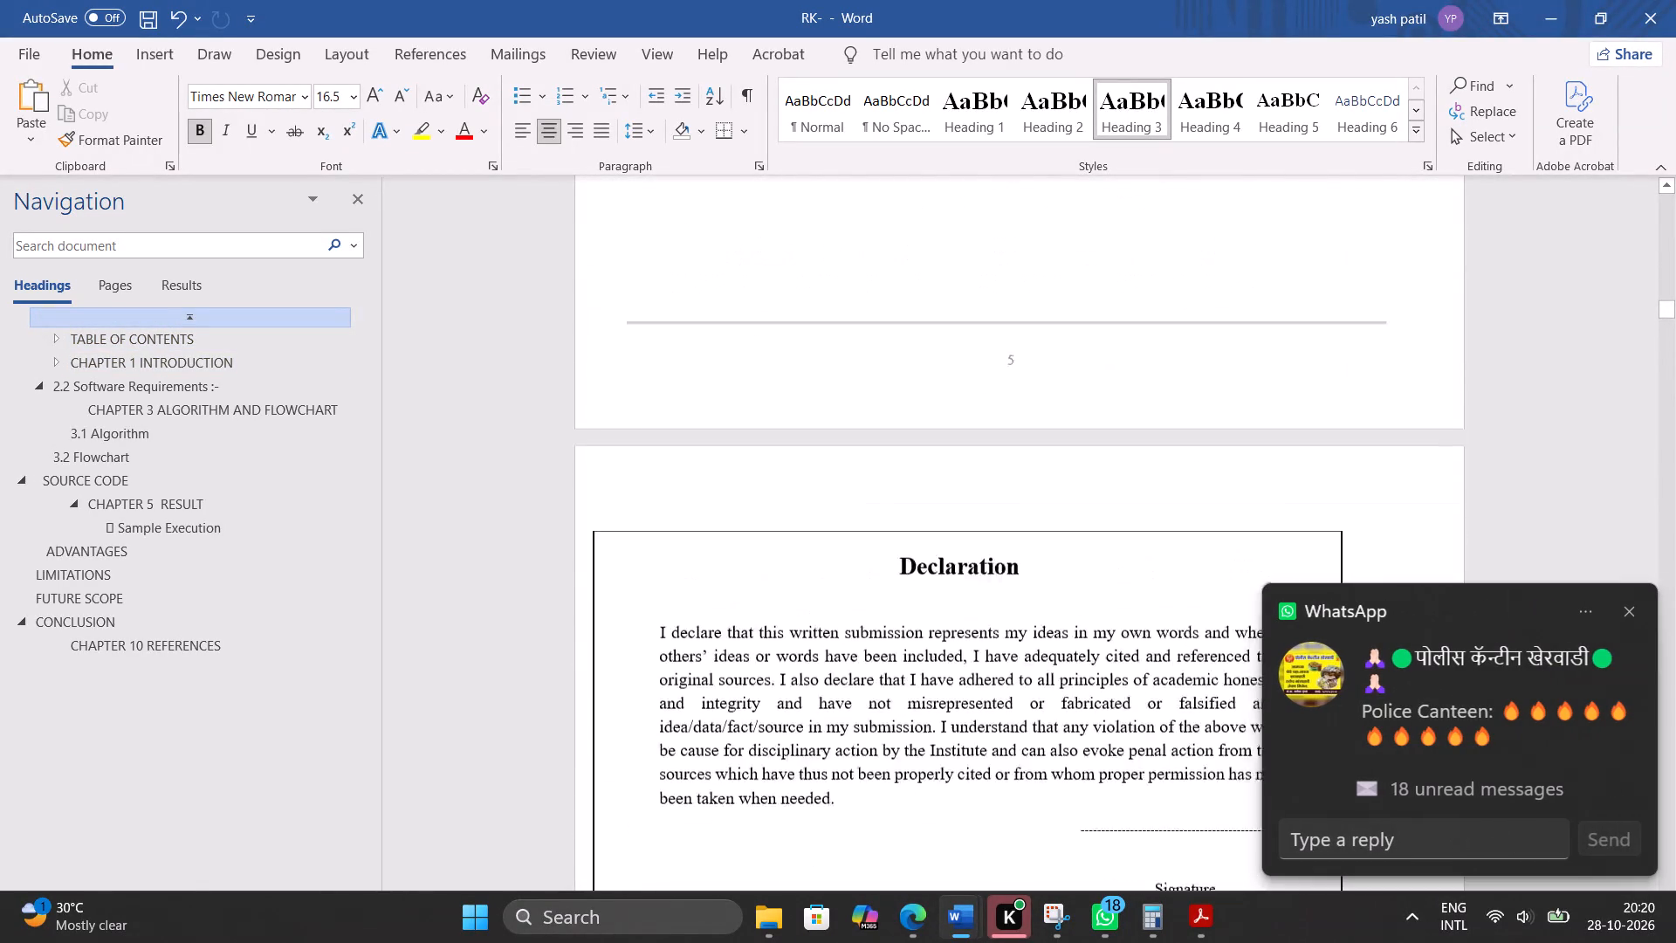
scroll(625, 465, down, 20)
scroll(625, 465, down, 4)
scroll(625, 465, up, 1)
Insert "*" before the TABLE OF CONTENTS heading text.
key(asterisk)
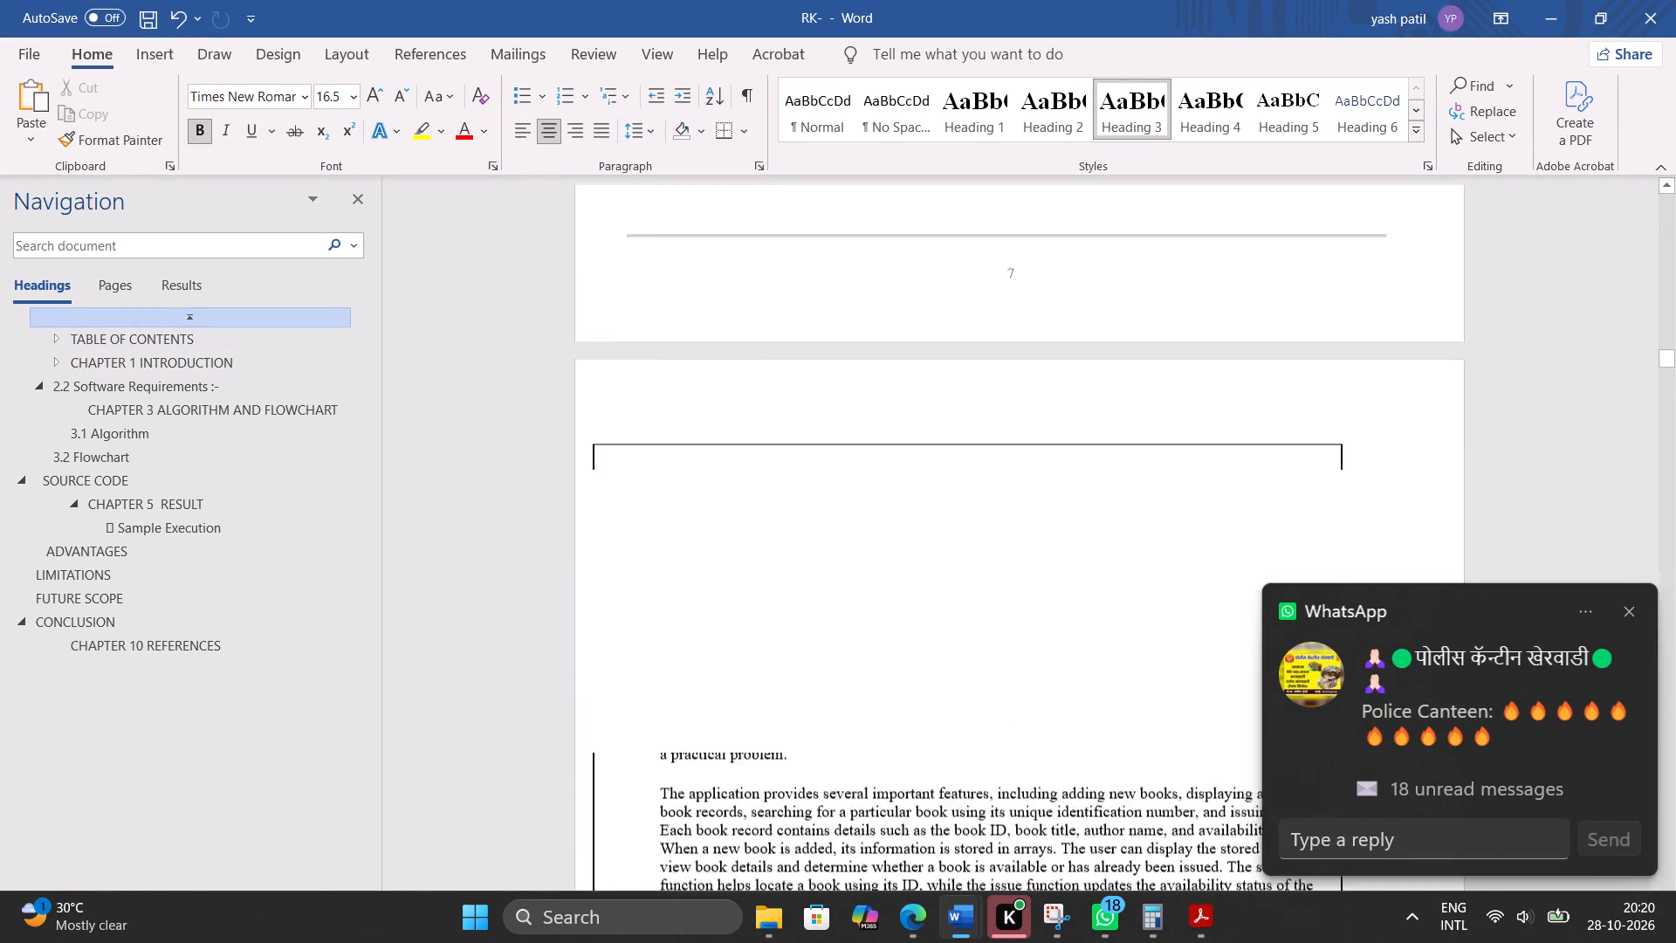
Examine the nearly empty page between the Declaration and the Abstract.
scroll(625, 465, down, 2)
scroll(625, 465, up, 6)
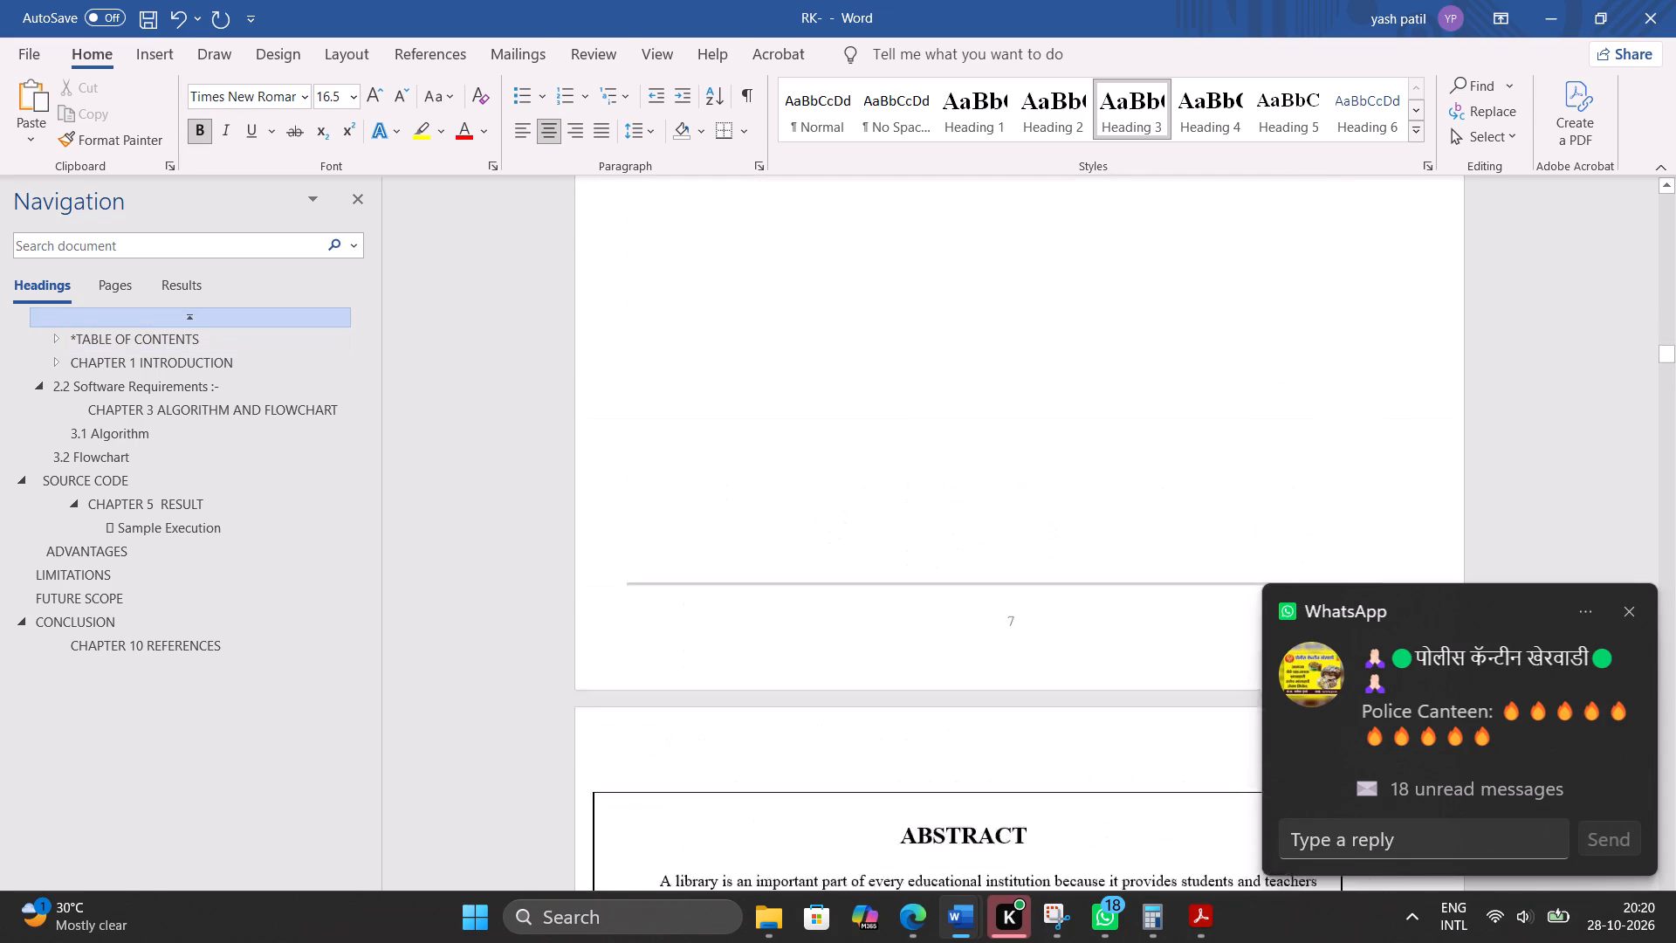
scroll(625, 465, up, 1)
scroll(625, 465, down, 1)
scroll(625, 465, up, 1)
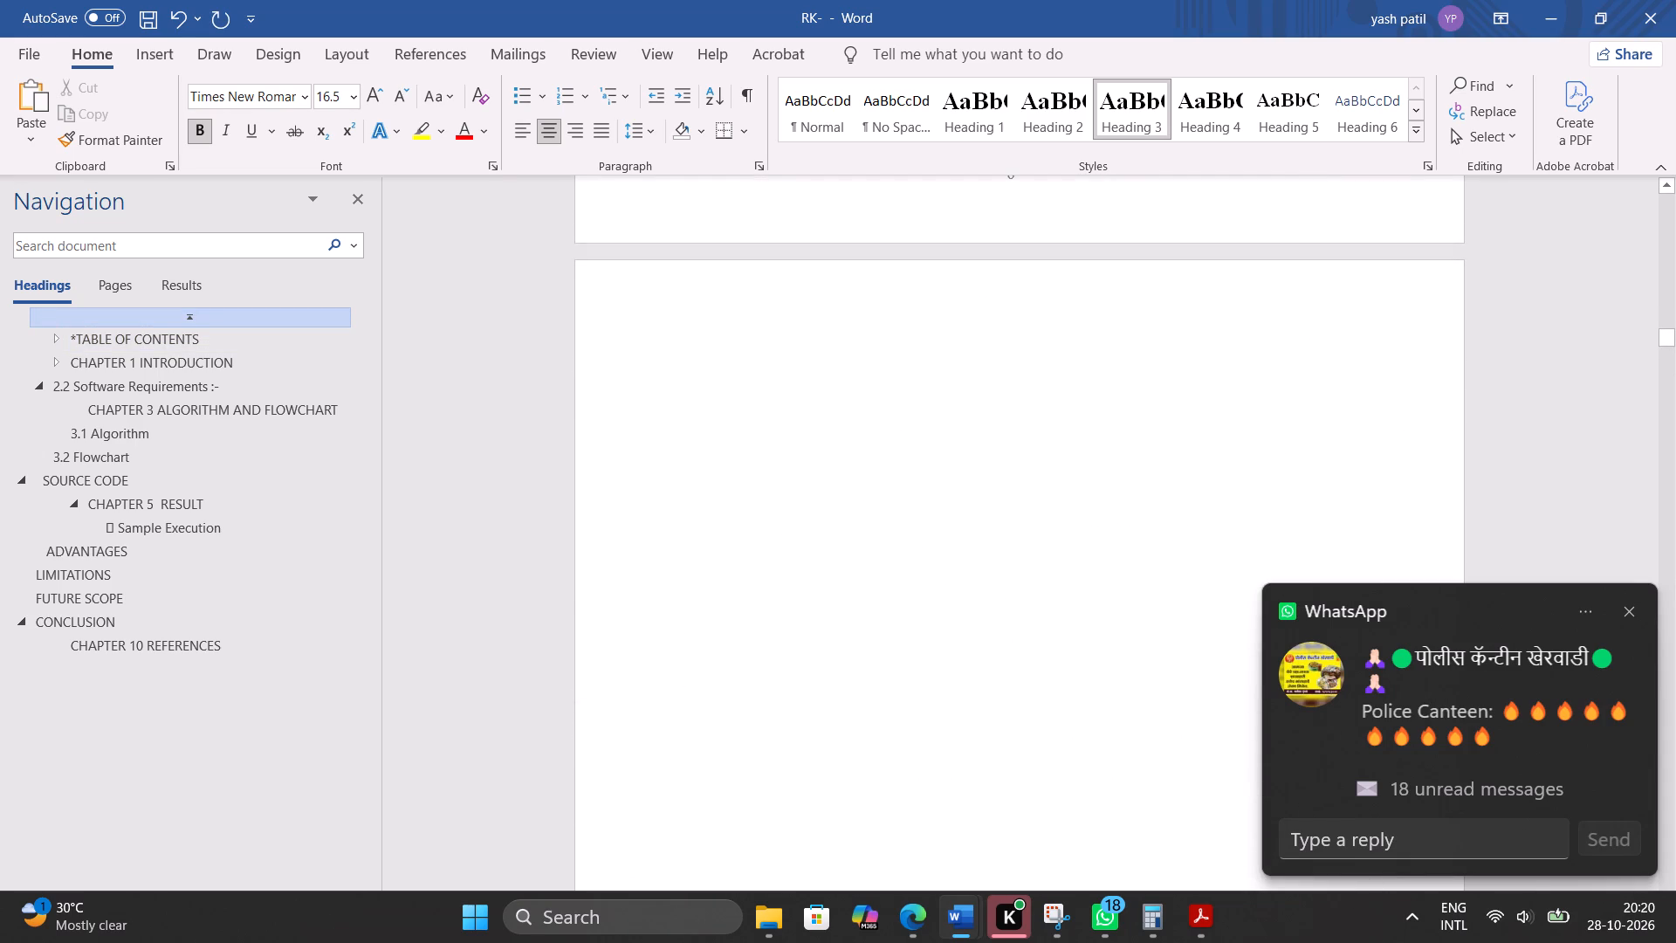
scroll(625, 465, up, 4)
scroll(625, 465, down, 1)
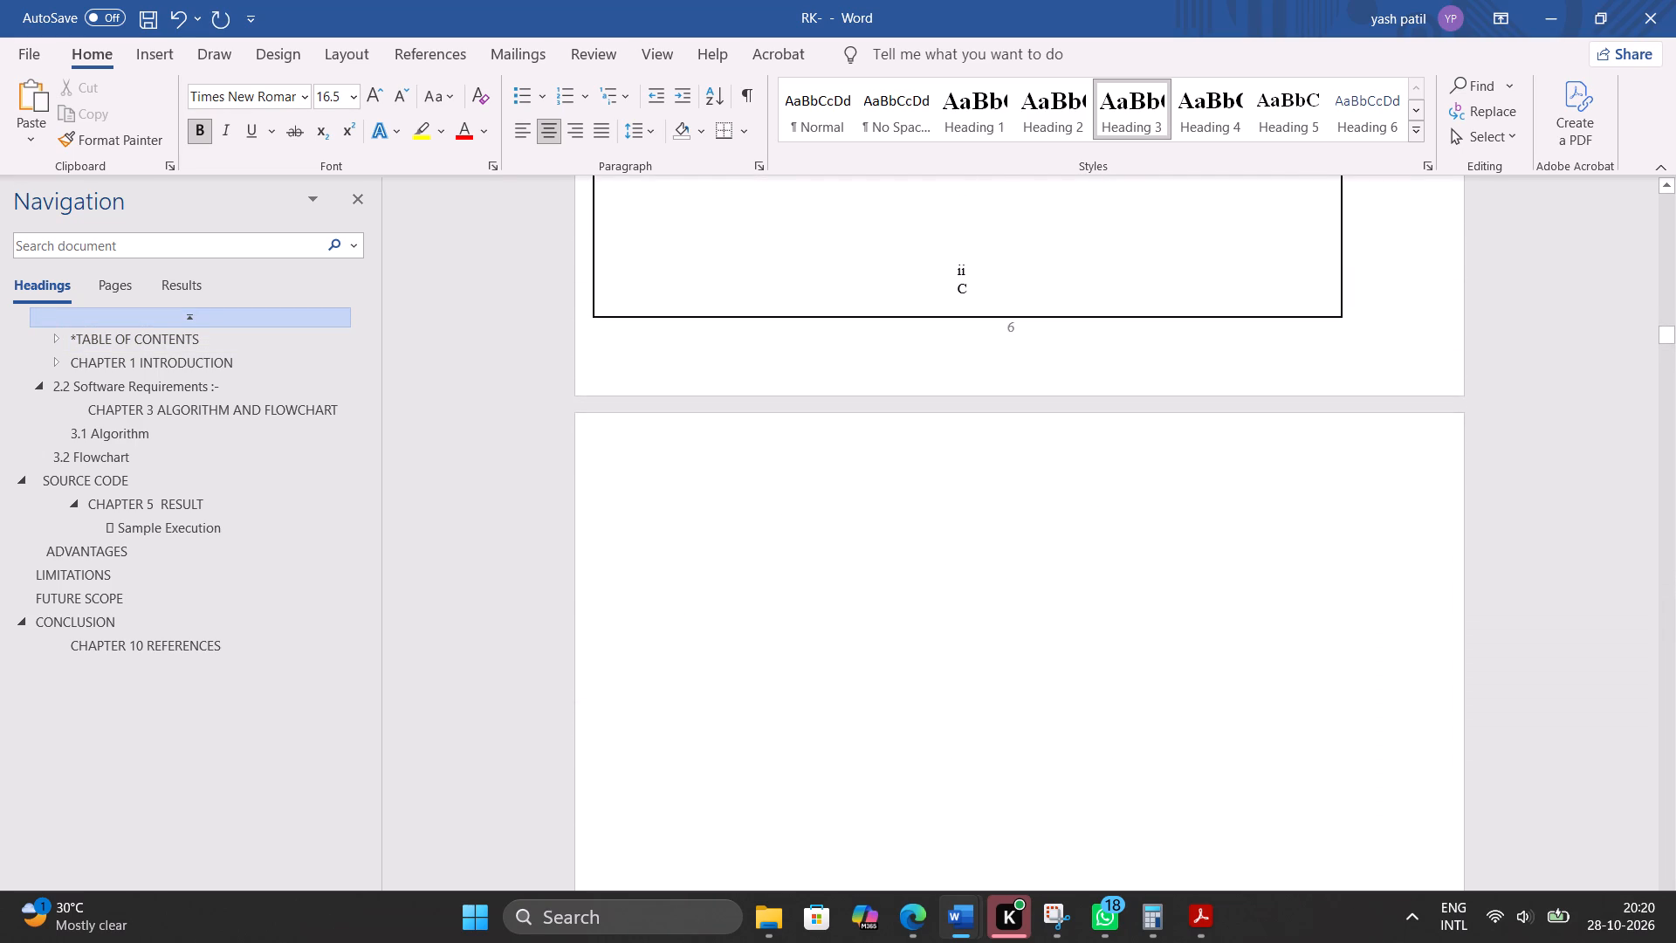
scroll(625, 465, down, 2)
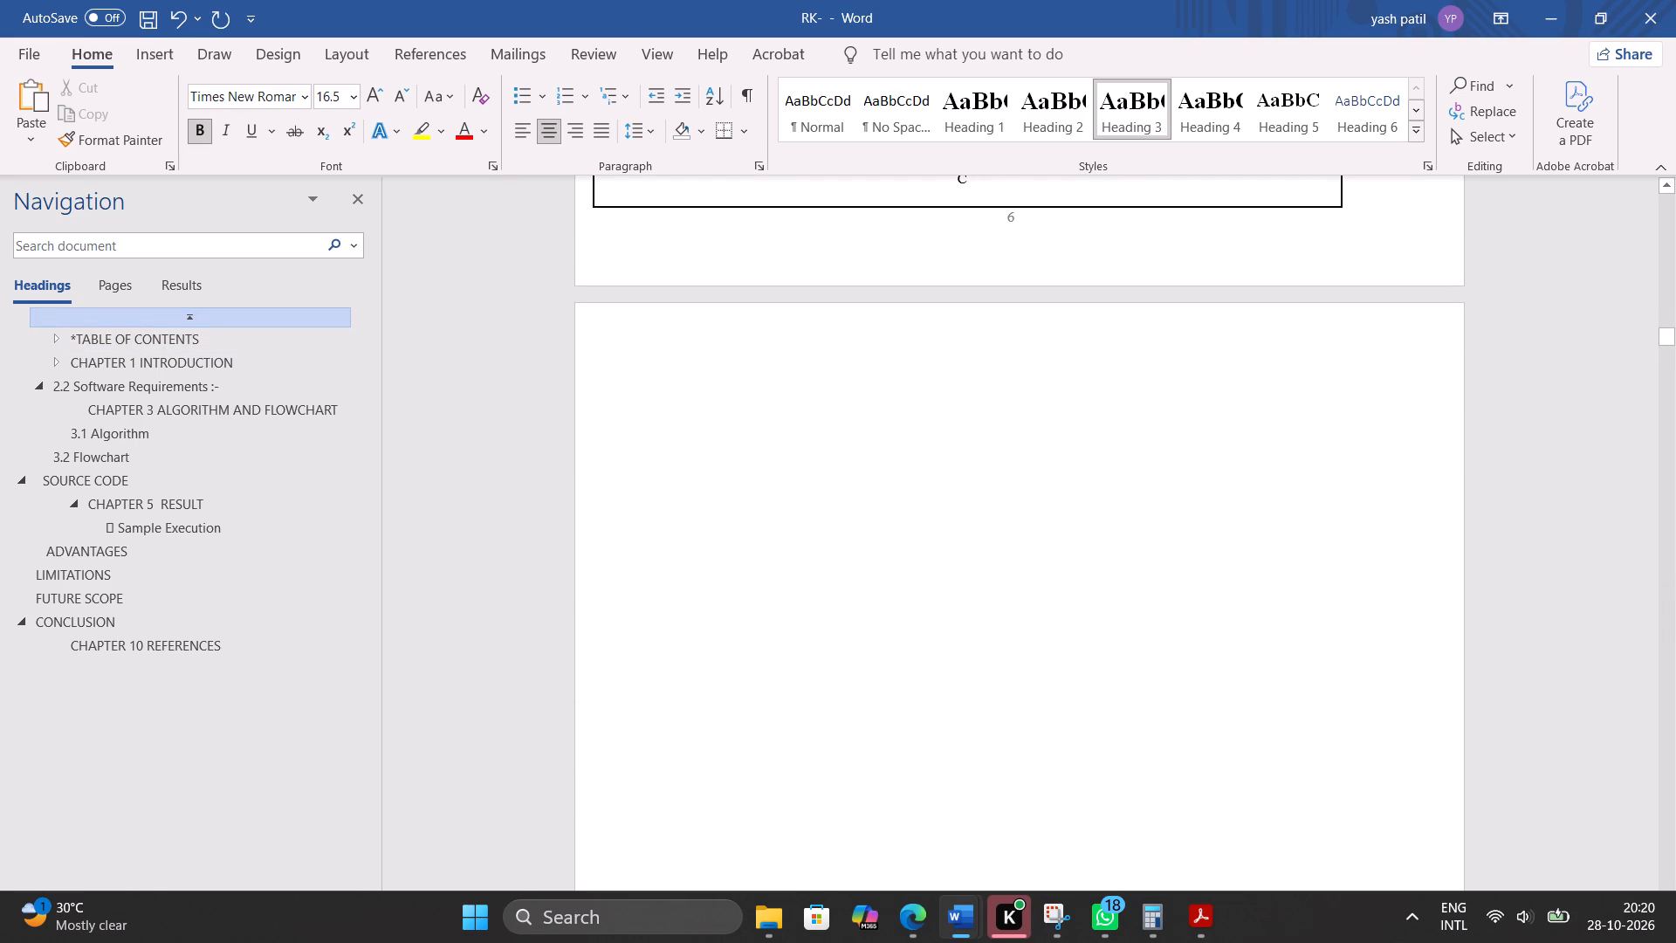
Insert "6" directly before the TABLE OF CONTENTS heading text and "666" at the bottom of the Abstract page's bordered box.
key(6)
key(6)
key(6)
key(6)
click(637, 380)
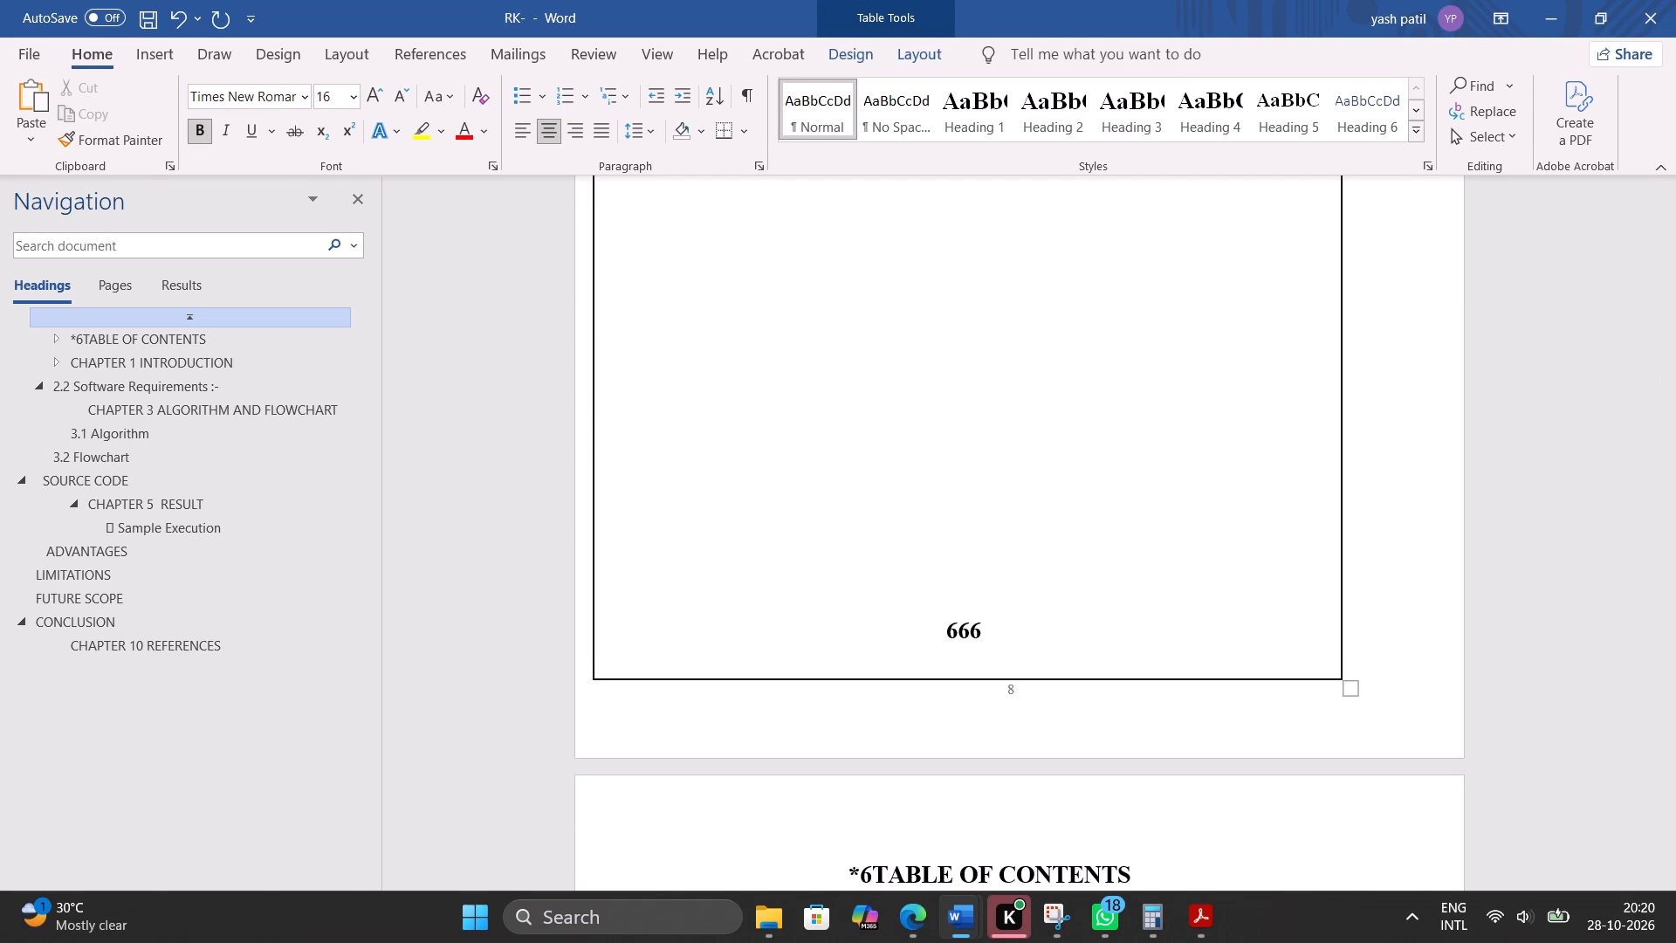
Replace the "666" at the bottom of the Abstract page's bordered box with "*".
key(BackSpace)
key(BackSpace)
key(BackSpace)
scroll(637, 380, down, 7)
key(asterisk)
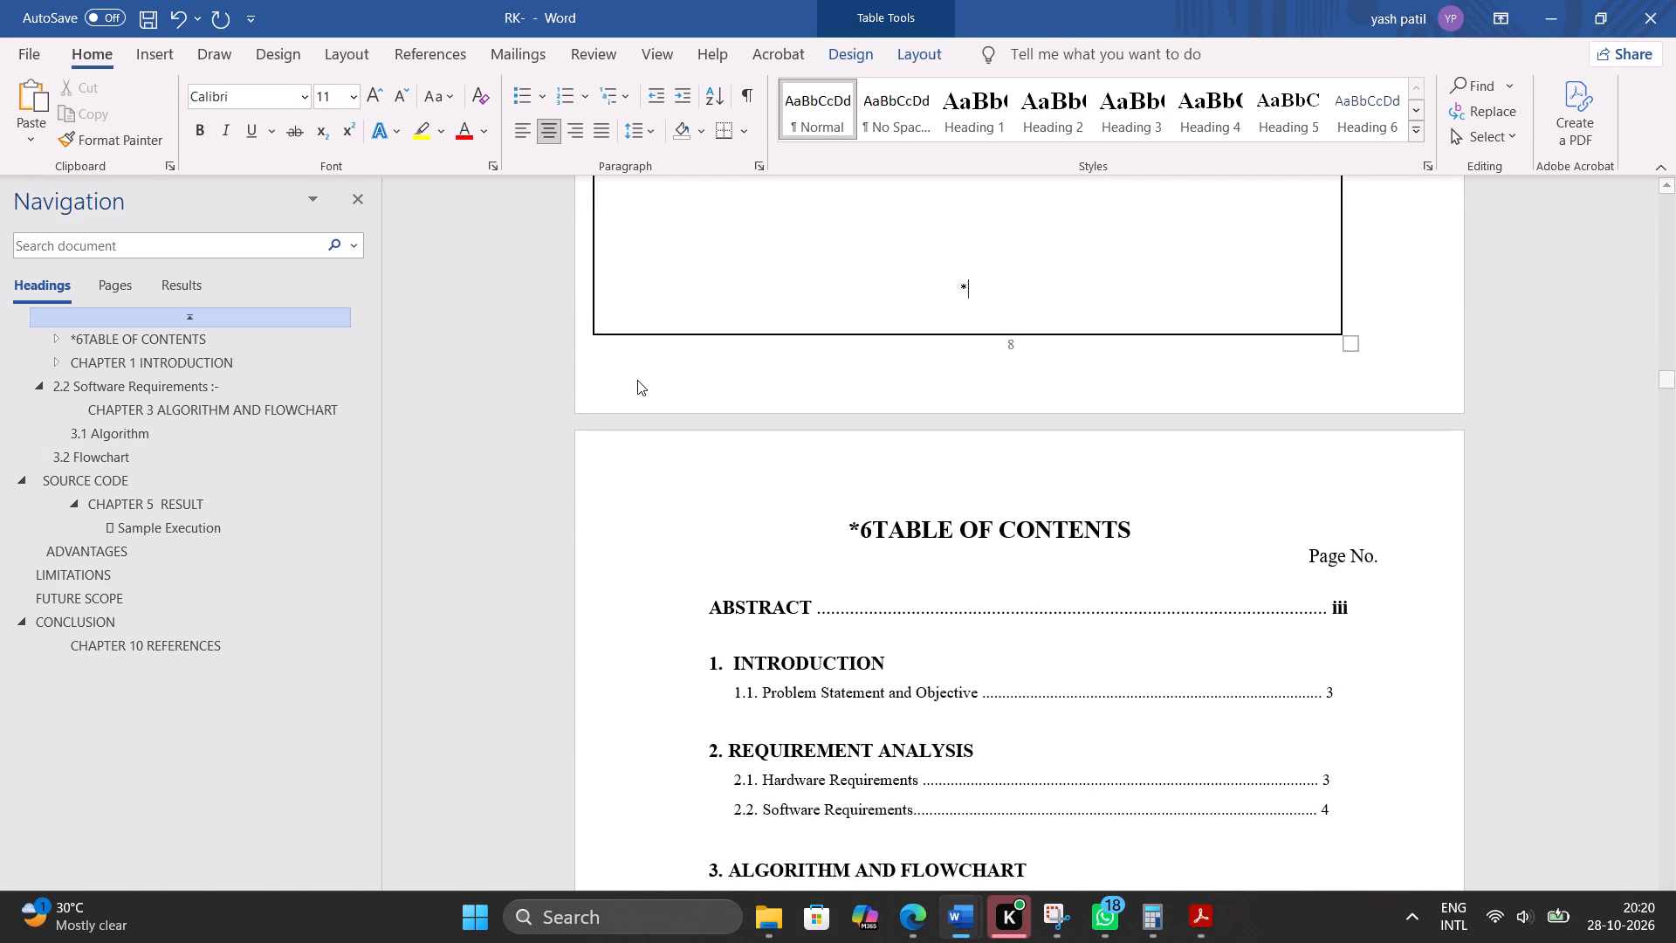
Look back over the pages around the Declaration, including its signature, date and place area.
scroll(637, 380, up, 20)
scroll(637, 380, up, 12)
scroll(637, 380, up, 20)
scroll(637, 380, up, 20)
scroll(637, 380, up, 2)
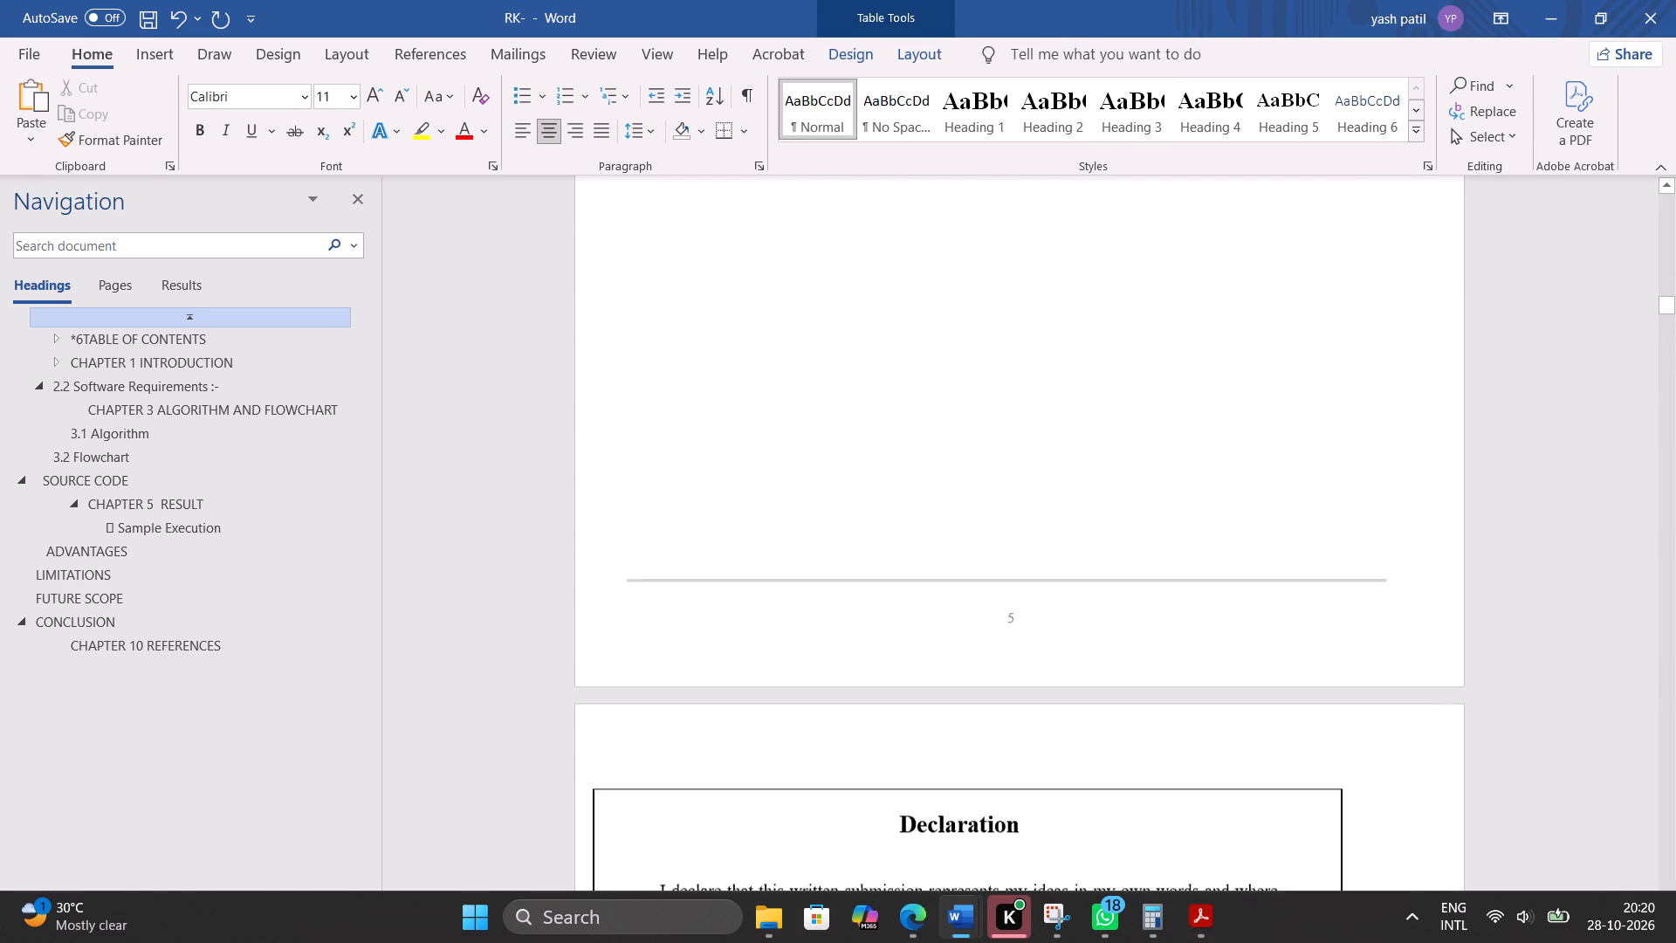
scroll(637, 380, down, 4)
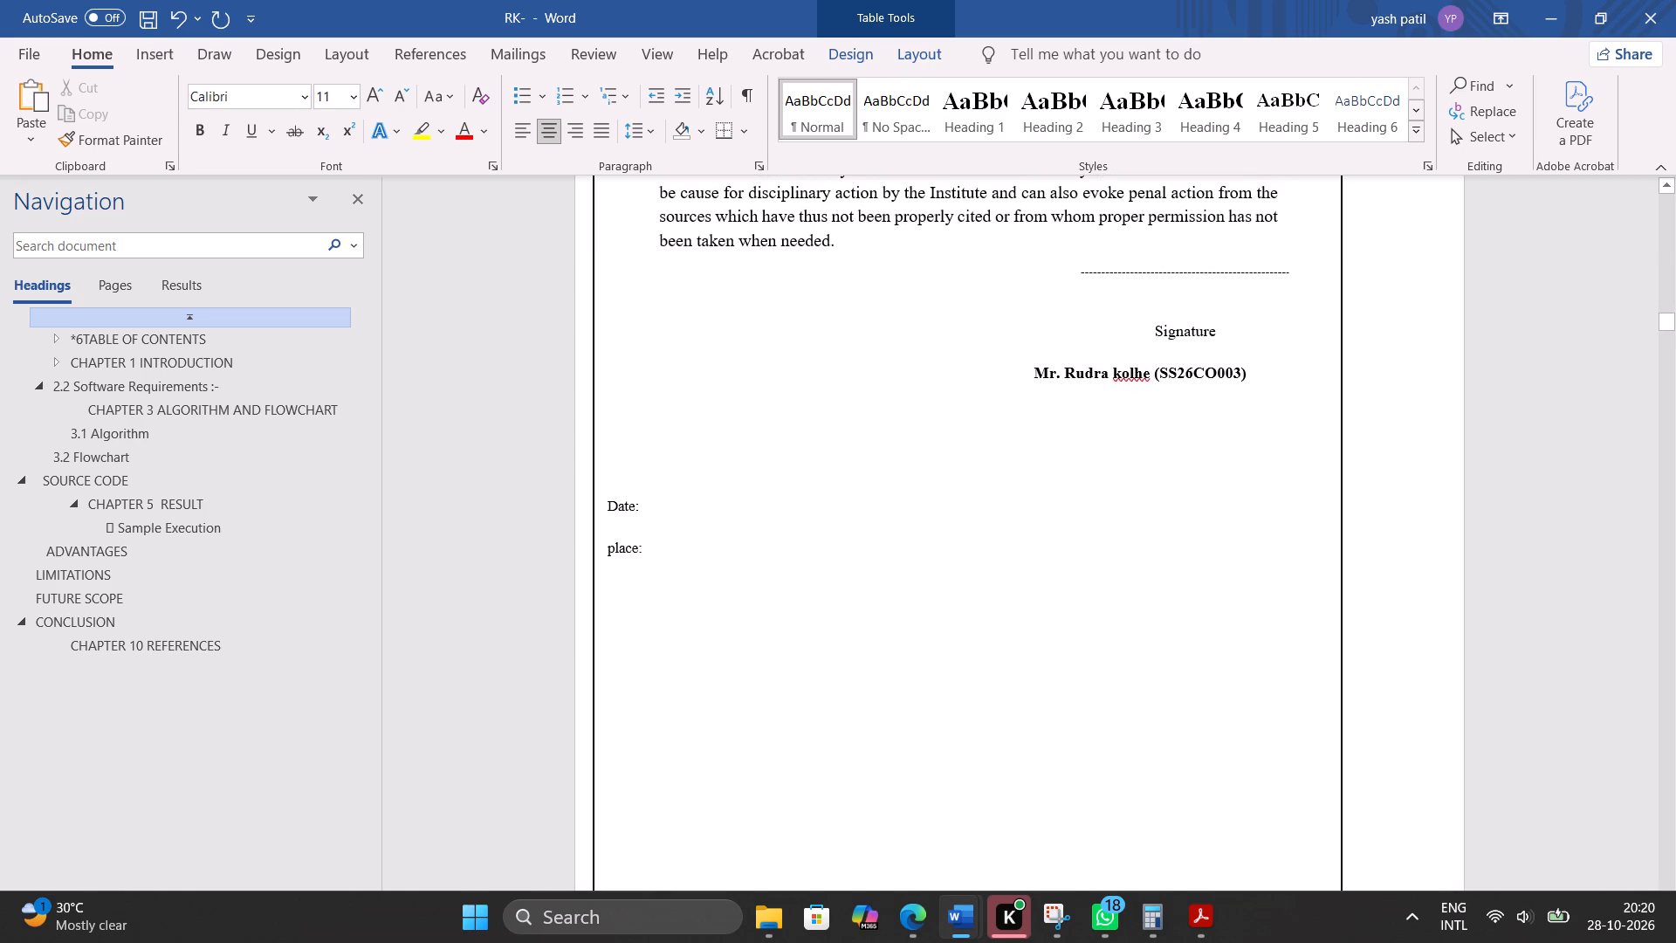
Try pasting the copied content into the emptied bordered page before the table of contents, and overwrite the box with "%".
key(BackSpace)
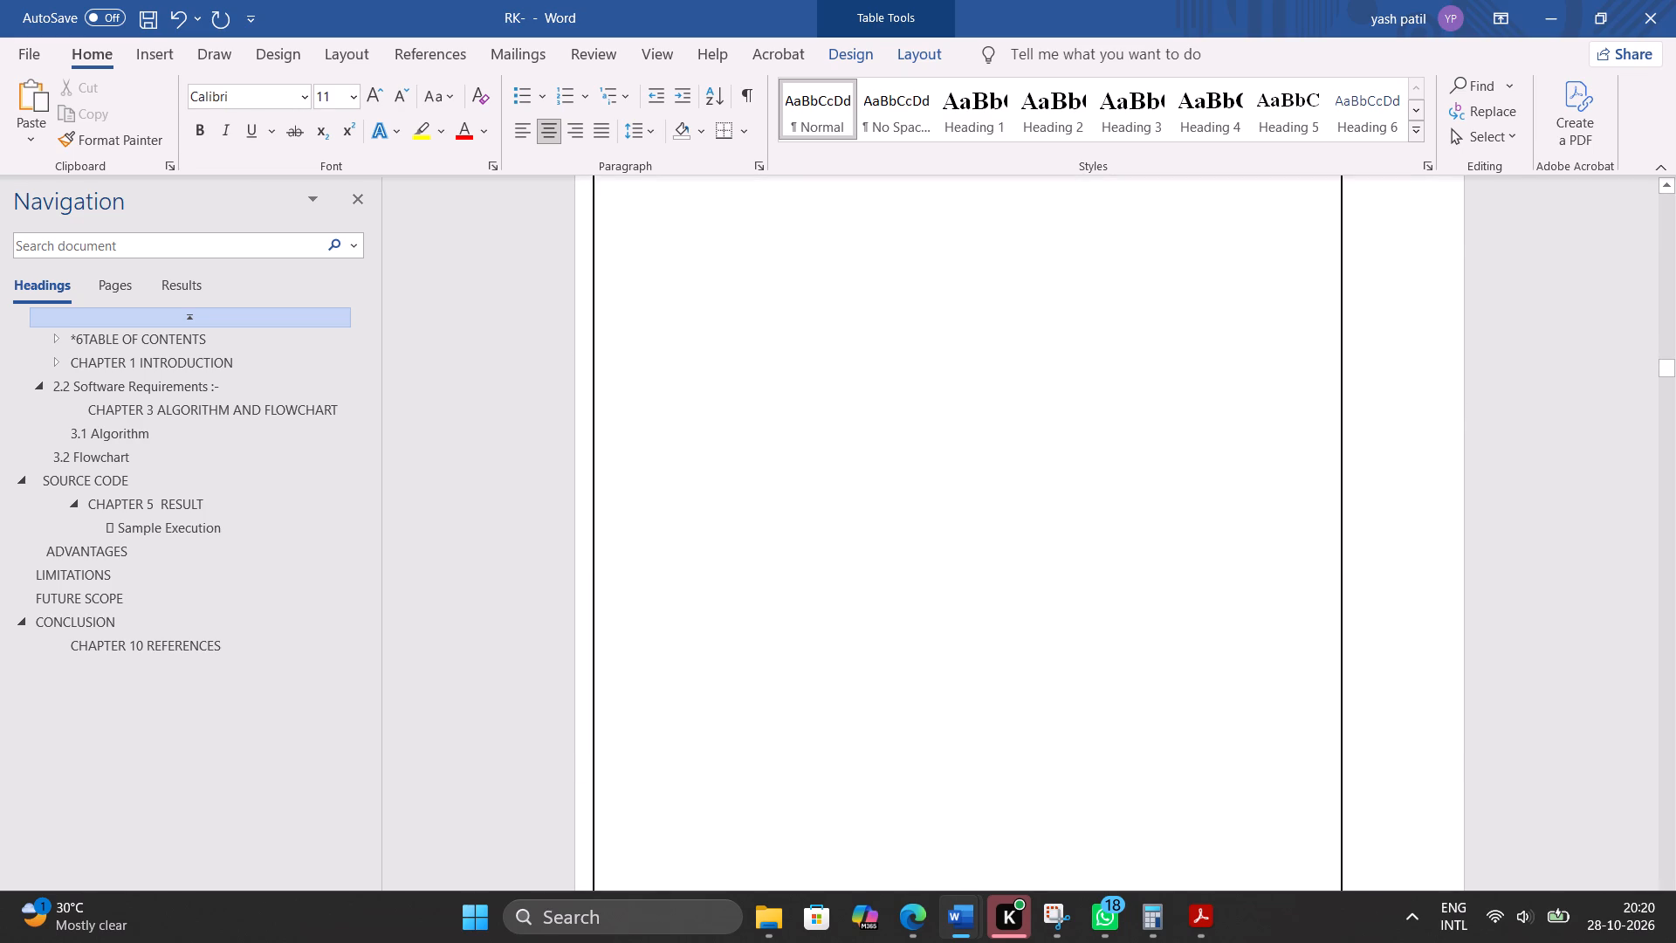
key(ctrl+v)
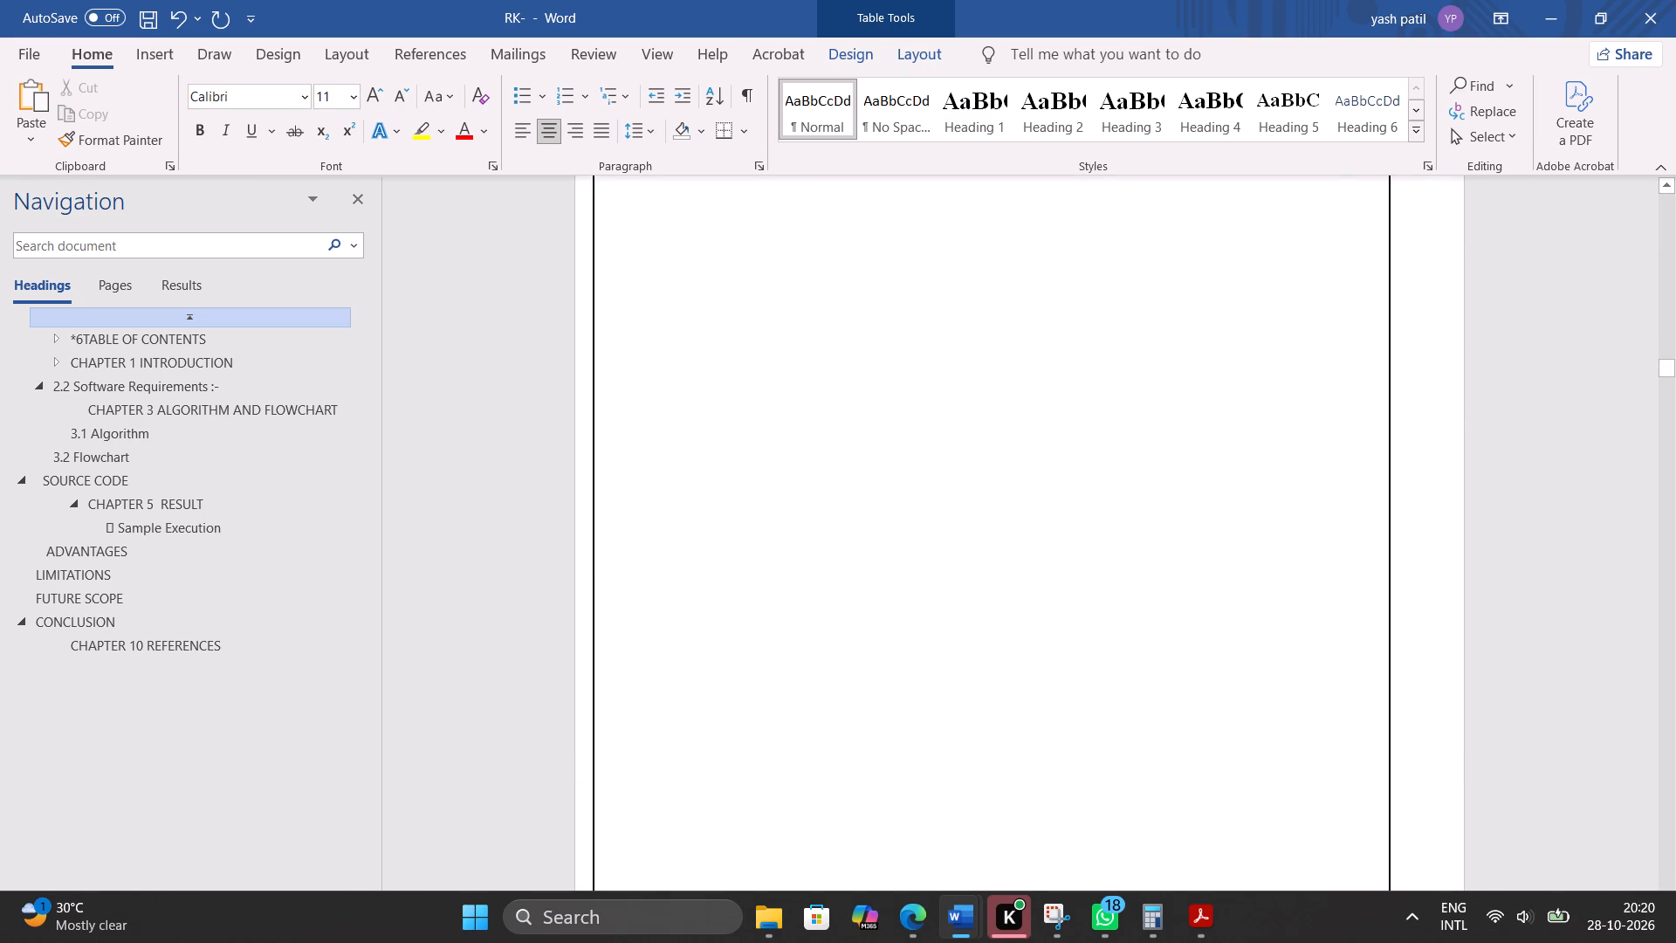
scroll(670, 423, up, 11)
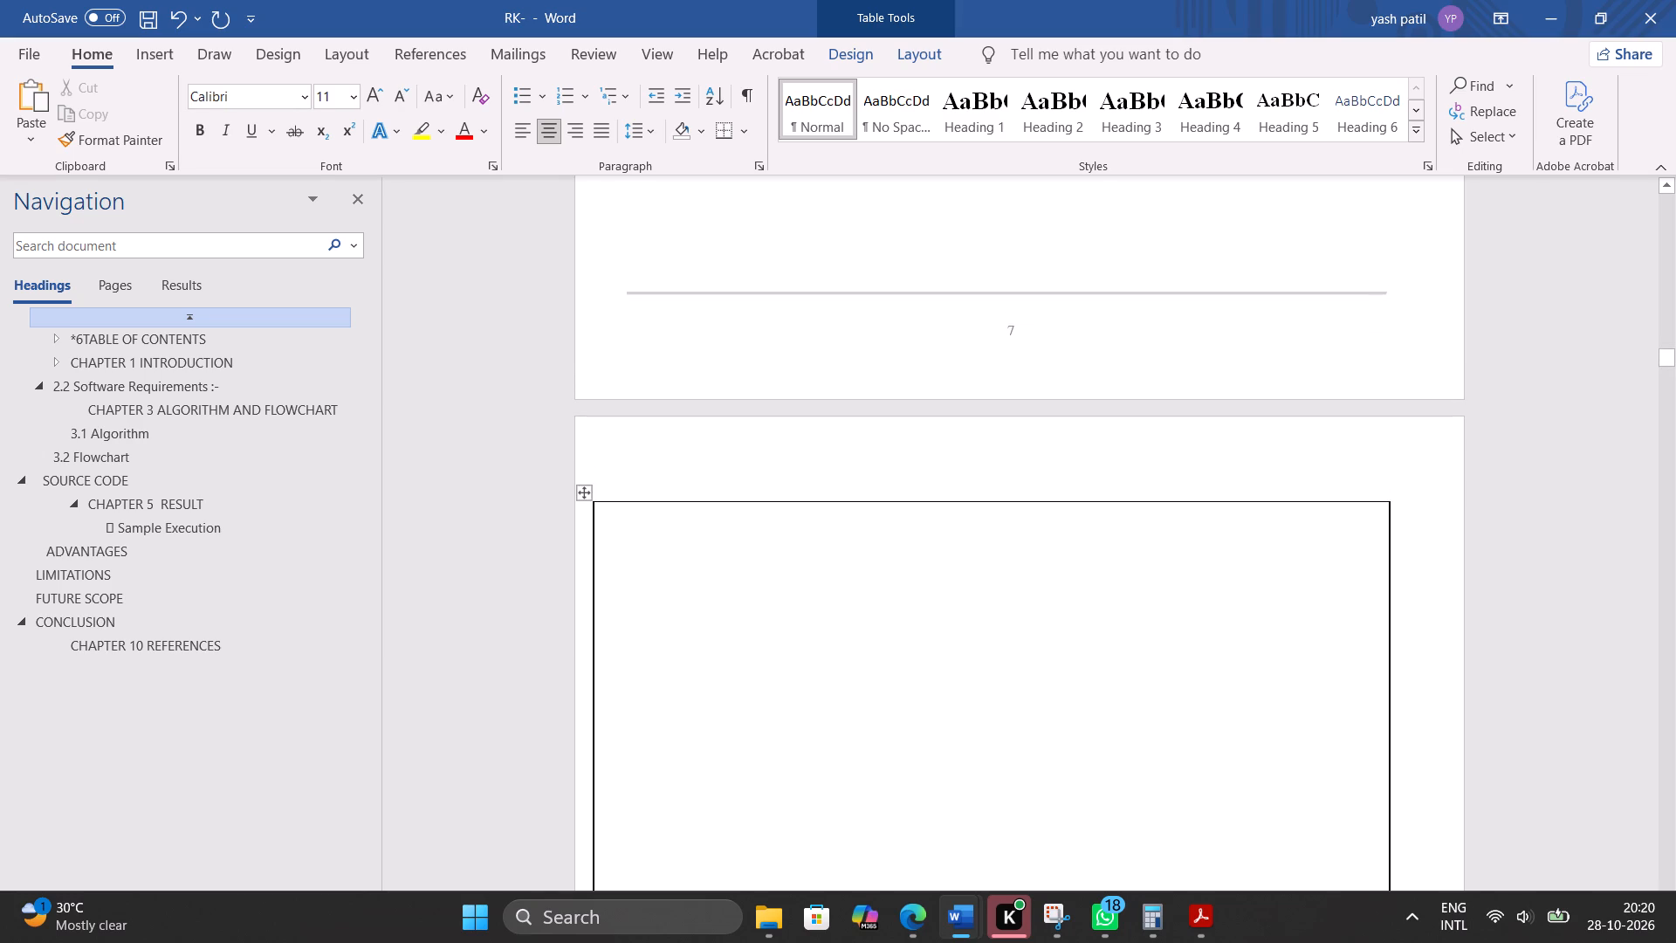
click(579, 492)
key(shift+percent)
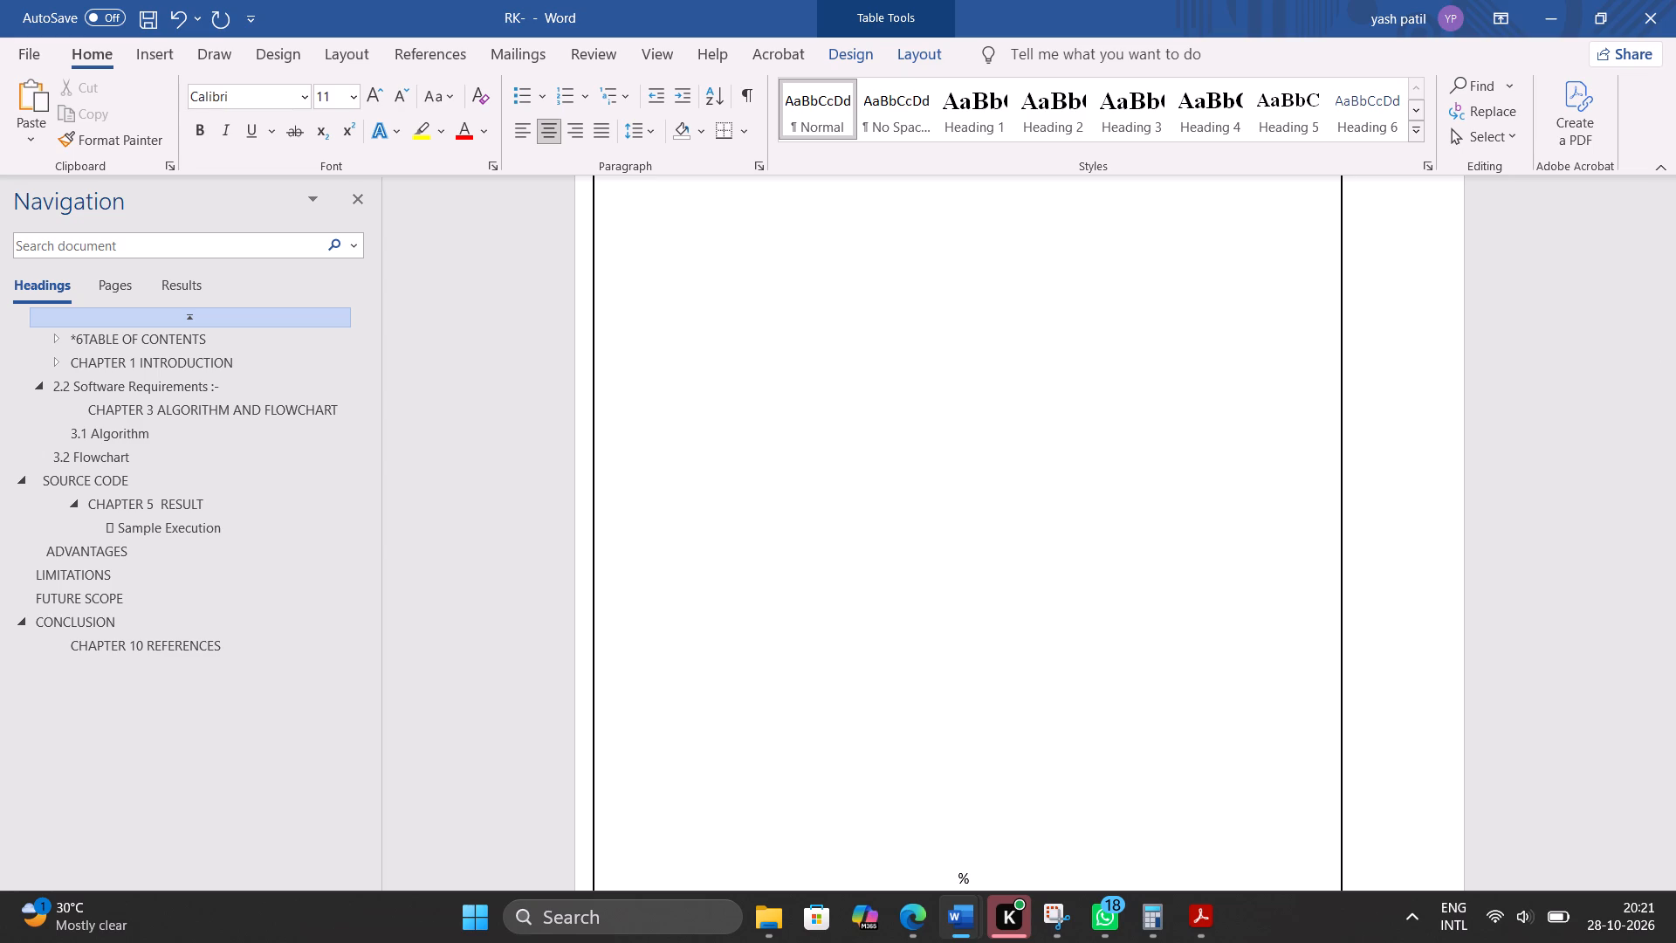
Undo the recent edits to the bordered page before the table of contents, back to the original Abstract text.
key(ctrl+z)
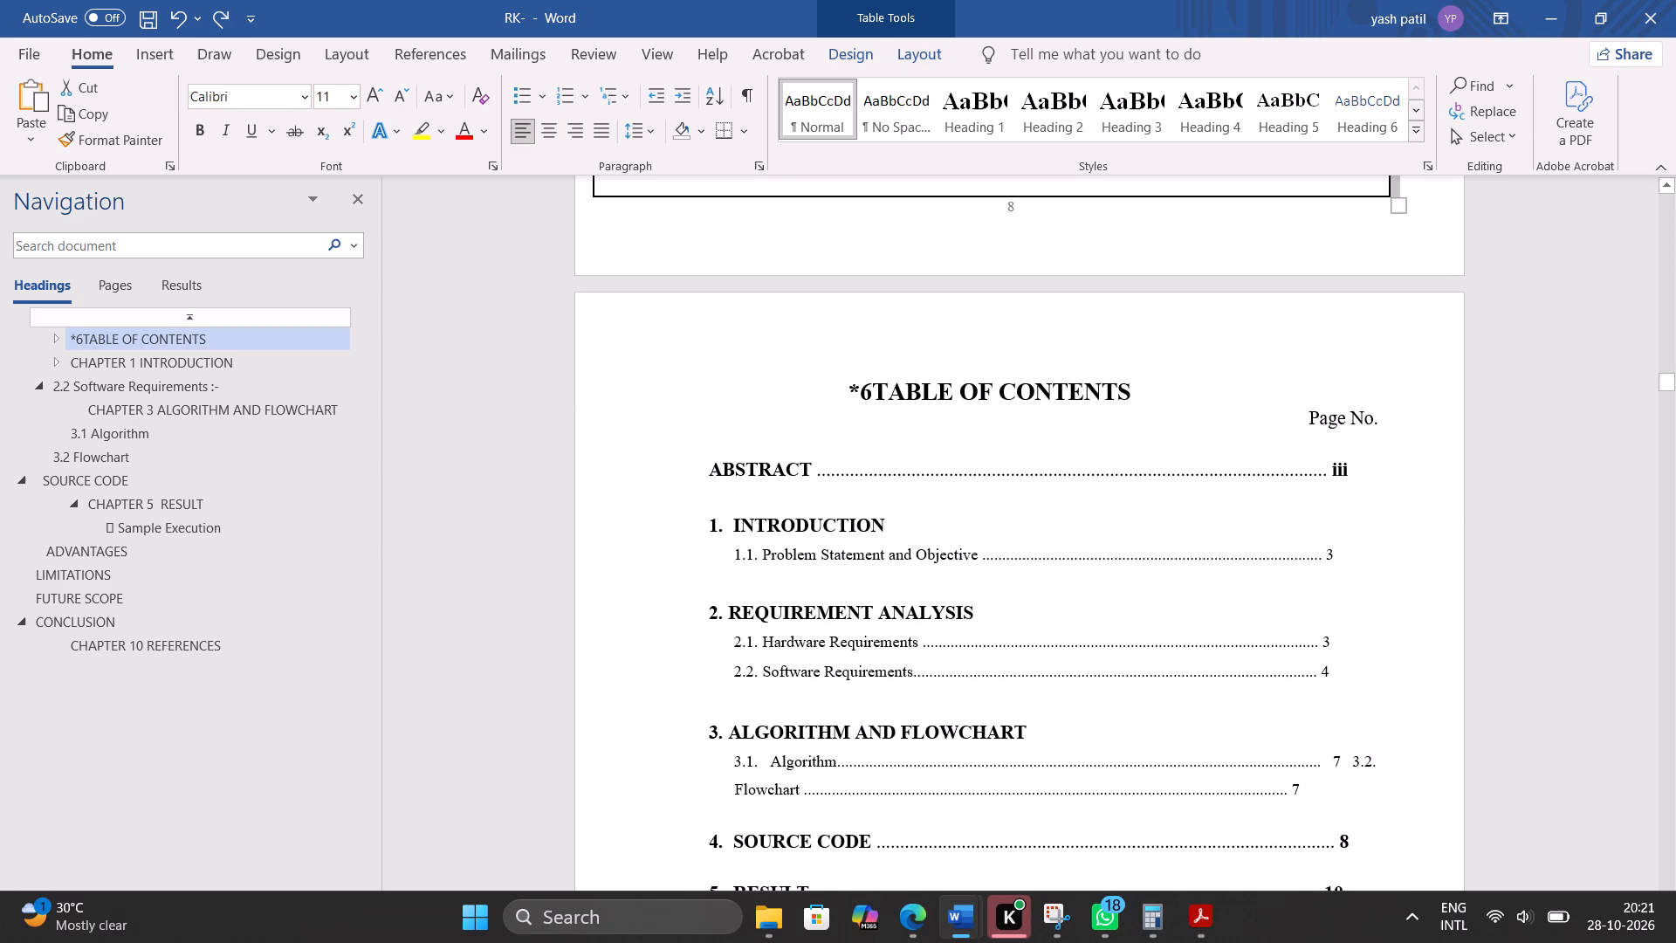
scroll(716, 381, up, 20)
scroll(716, 381, up, 1)
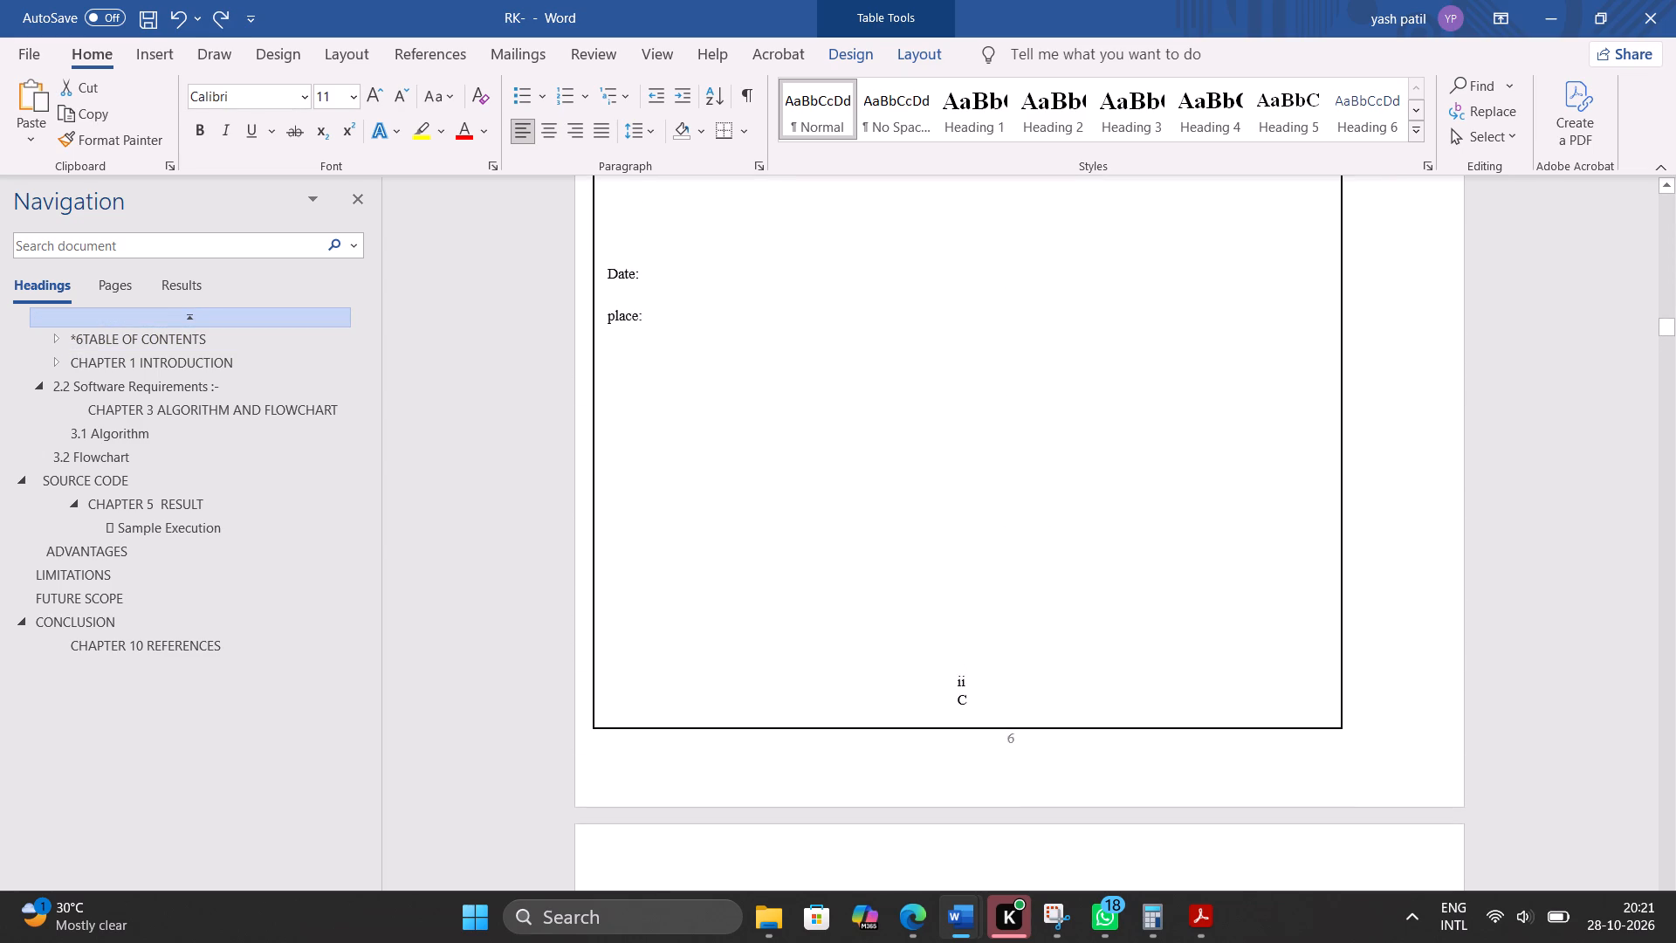
scroll(716, 381, down, 8)
click(741, 288)
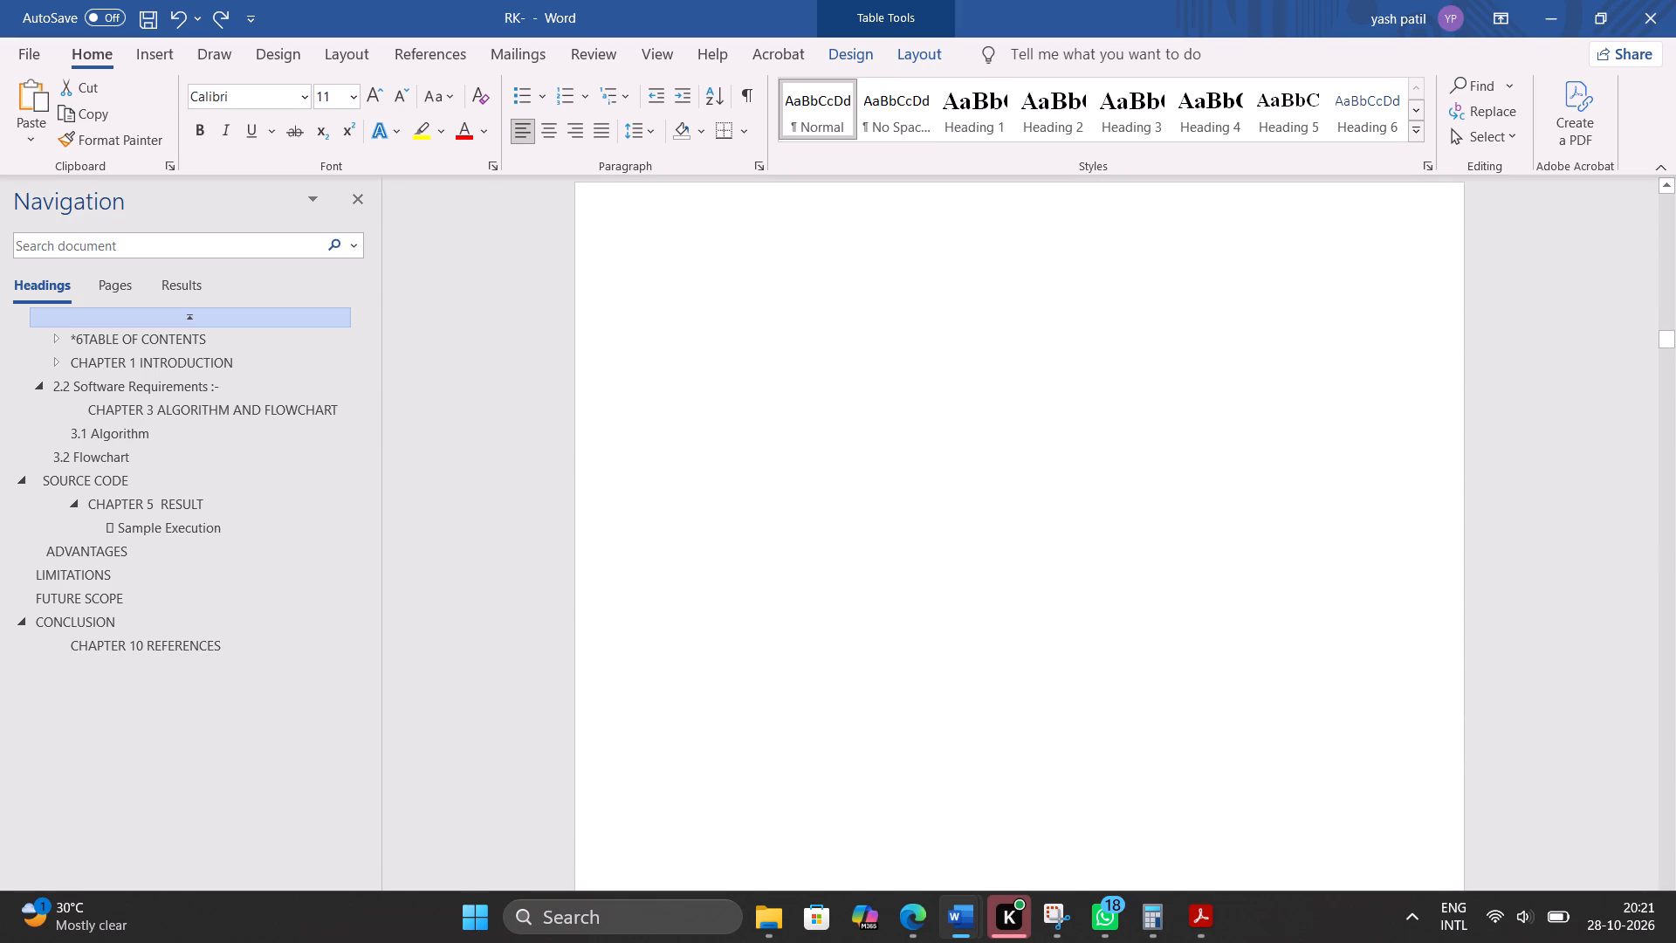
key(ctrl+z)
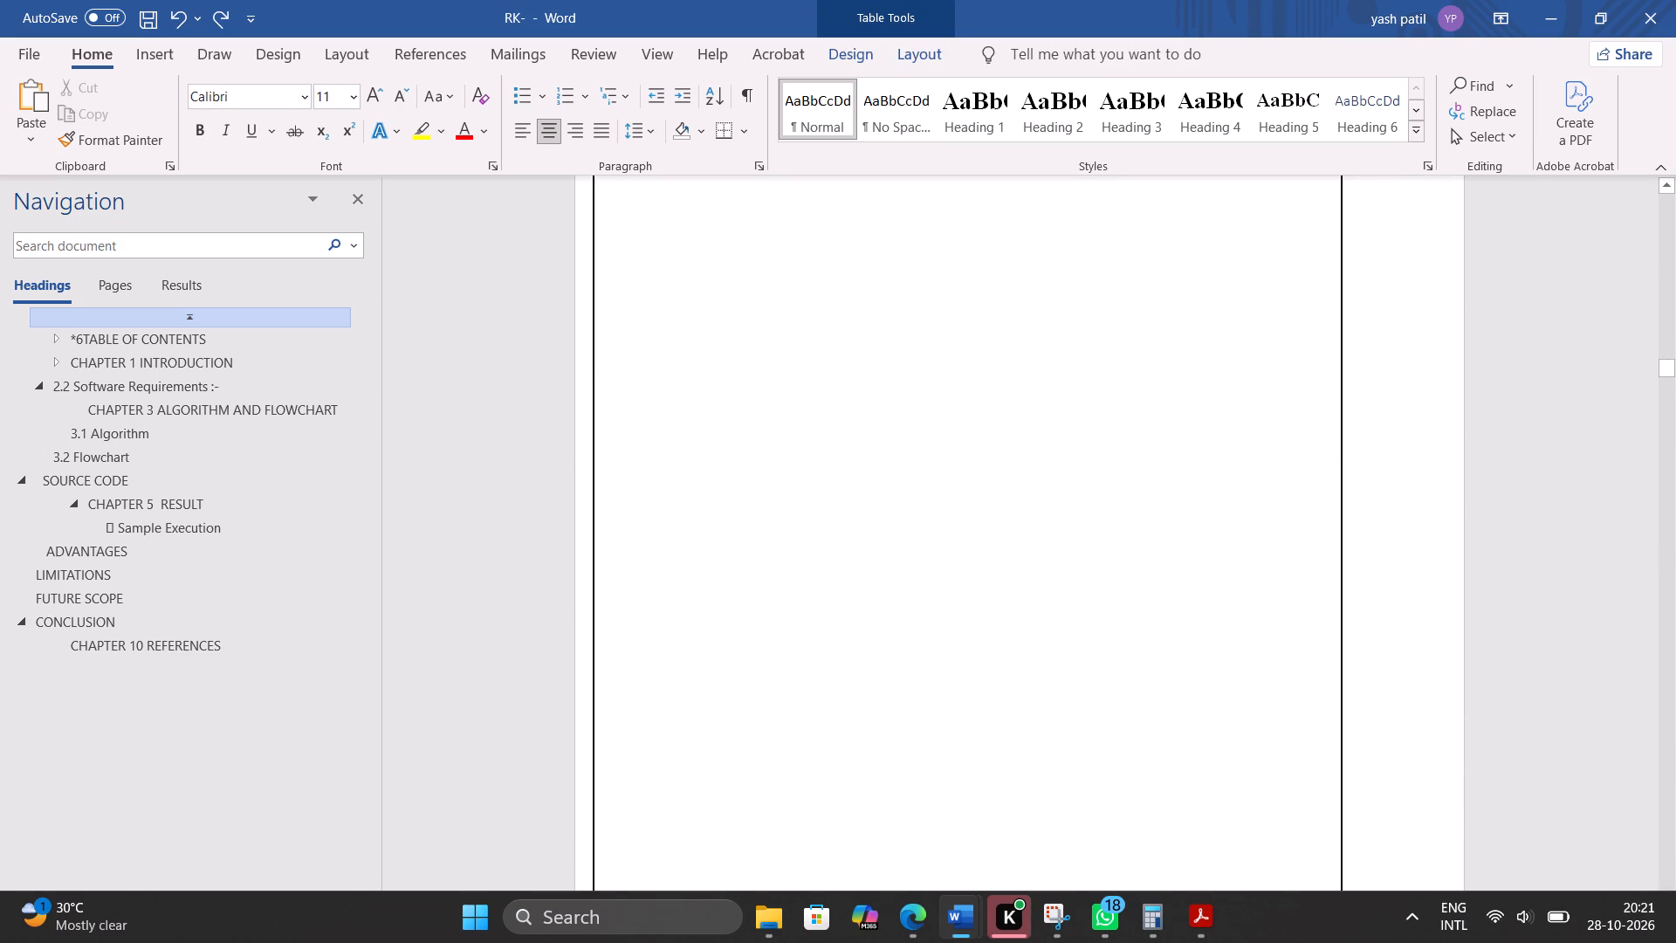
scroll(741, 288, down, 11)
scroll(741, 288, up, 3)
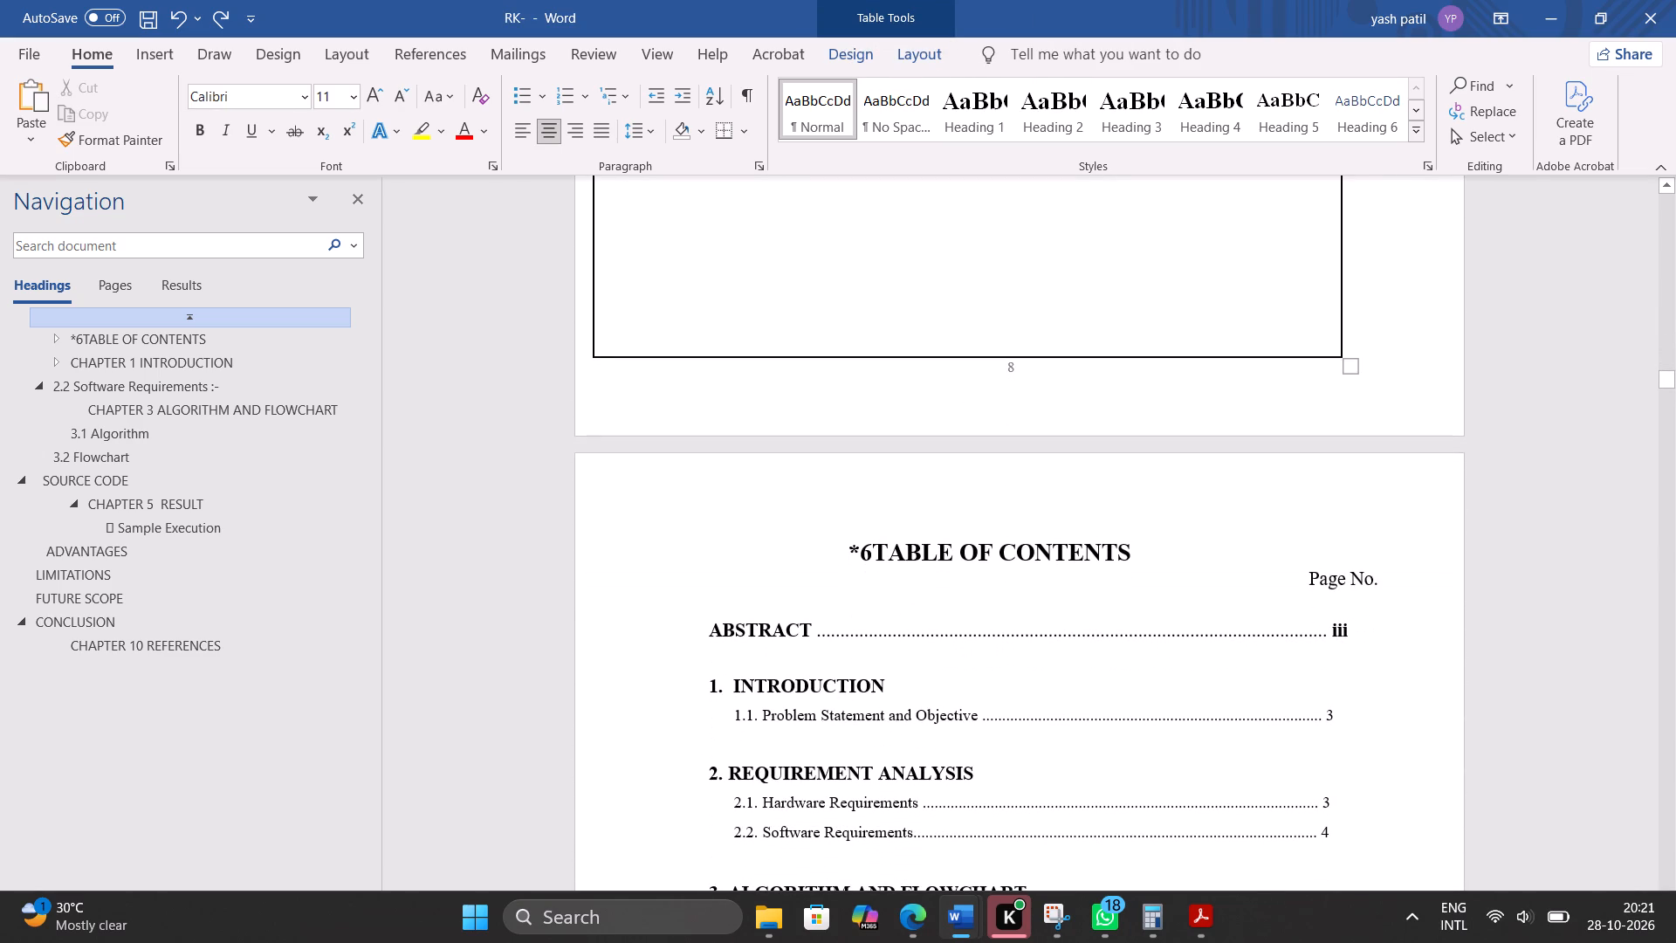
scroll(741, 288, up, 5)
key(ctrl+z)
key(ctrl+asterisk)
key(ctrl+z)
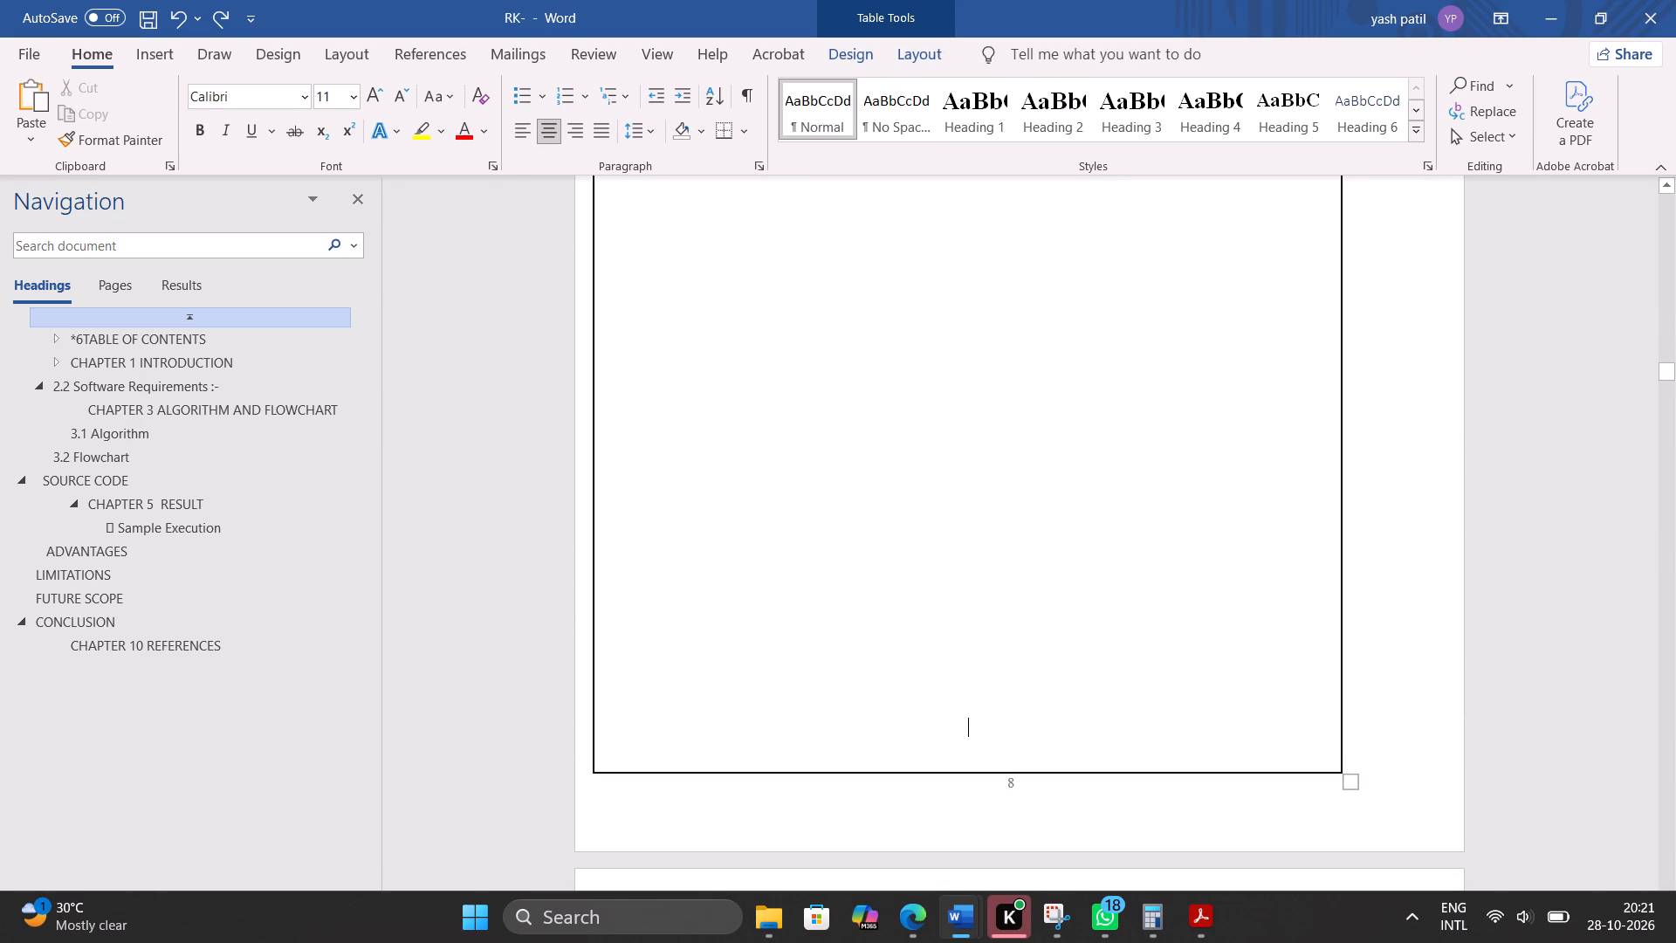
key(ctrl+z)
key(ctrl+z)
key(ctrl+z)
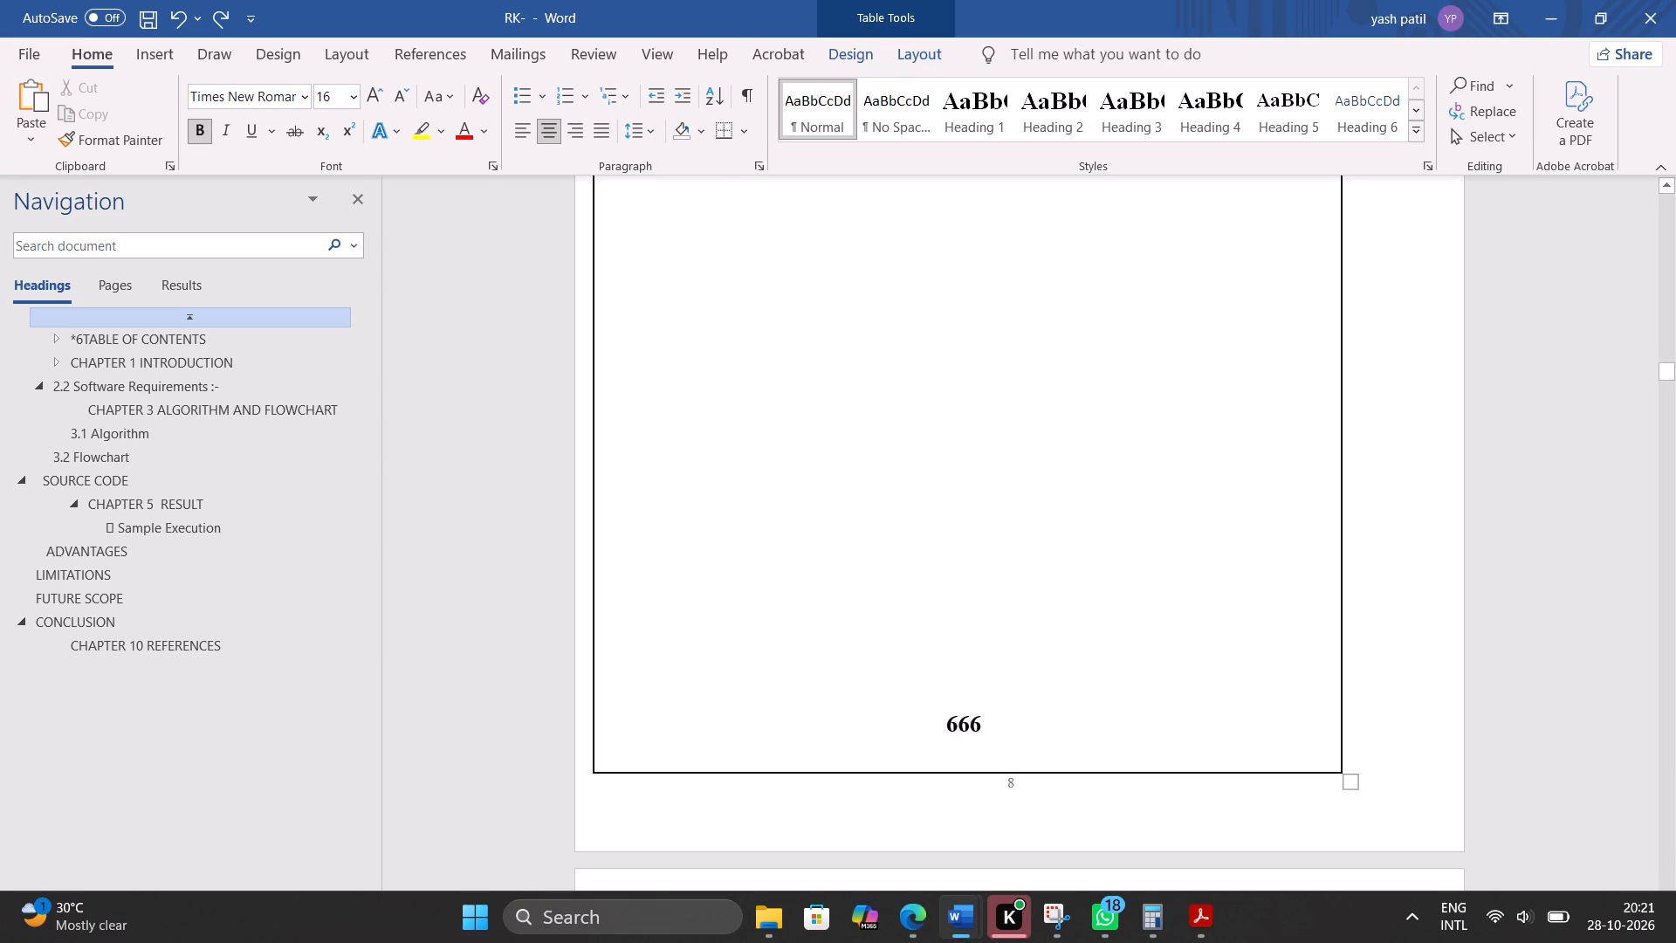
key(ctrl+z)
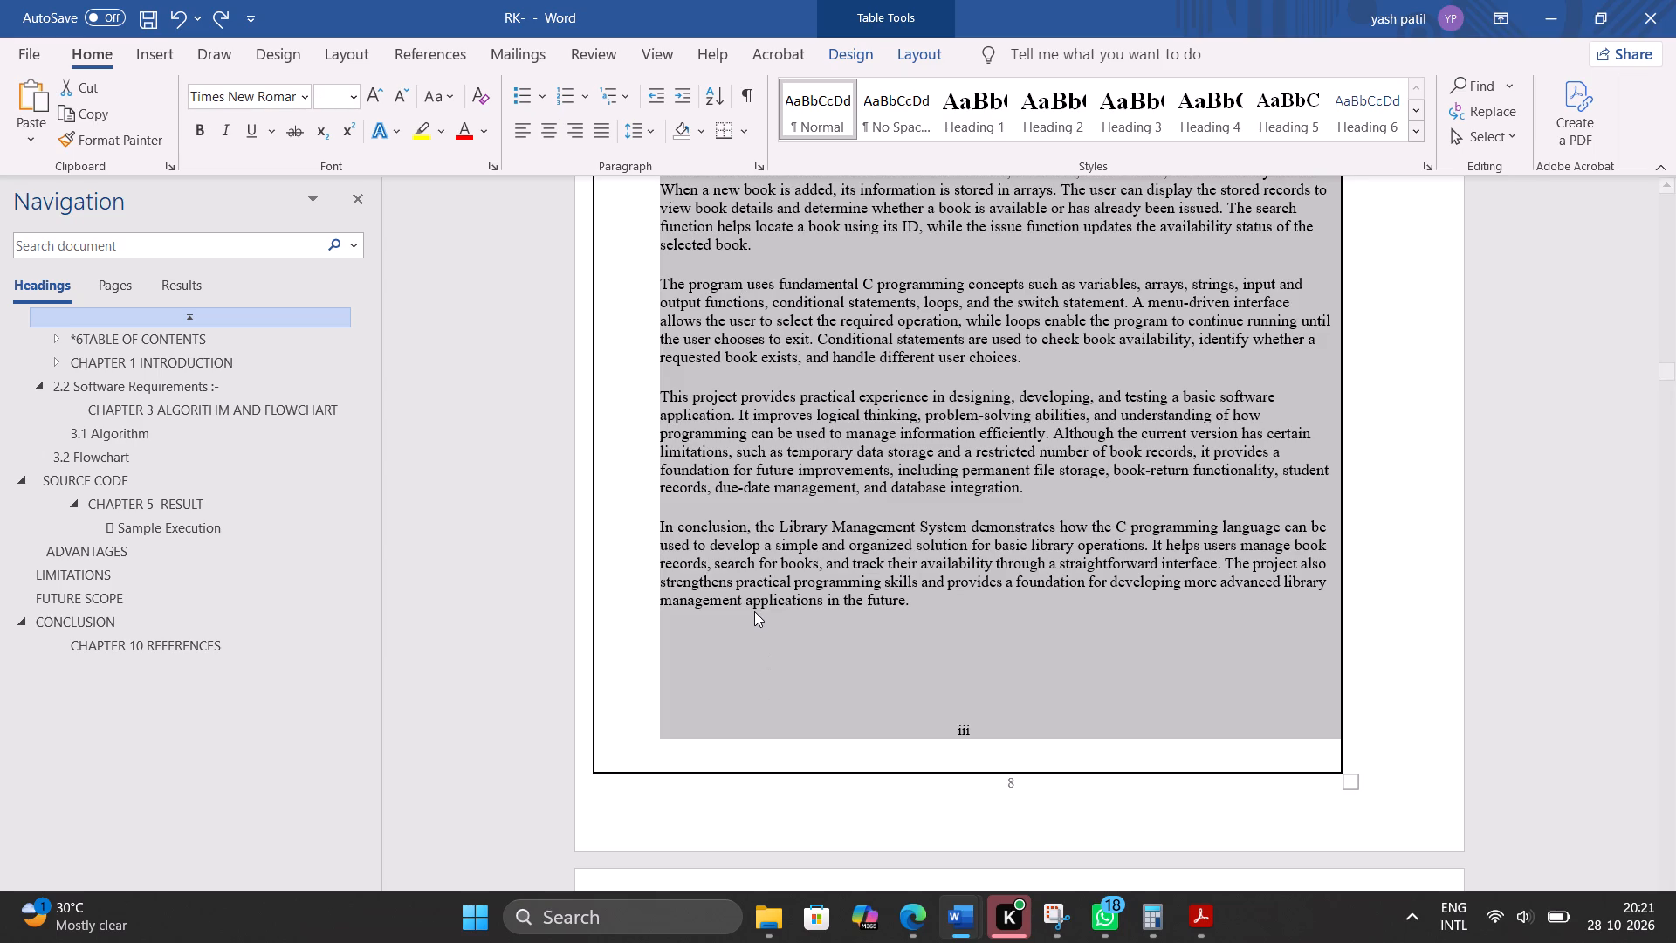
Check the Abstract page's text from its closing paragraph back up to the ABSTRACT heading.
scroll(754, 611, right, 2)
scroll(754, 611, up, 1)
scroll(754, 611, right, 1)
scroll(754, 611, up, 1)
scroll(754, 611, right, 1)
scroll(754, 611, up, 1)
scroll(754, 611, right, 1)
scroll(754, 611, up, 1)
scroll(754, 611, right, 1)
scroll(754, 611, up, 1)
scroll(754, 611, right, 1)
scroll(754, 611, up, 1)
scroll(754, 611, right, 1)
scroll(754, 611, up, 1)
scroll(754, 611, right, 1)
scroll(754, 611, up, 1)
scroll(754, 611, right, 1)
scroll(754, 611, up, 1)
scroll(754, 611, right, 1)
scroll(754, 611, up, 1)
scroll(754, 611, right, 1)
scroll(754, 611, up, 1)
scroll(754, 611, right, 1)
scroll(754, 611, up, 12)
scroll(754, 611, down, 4)
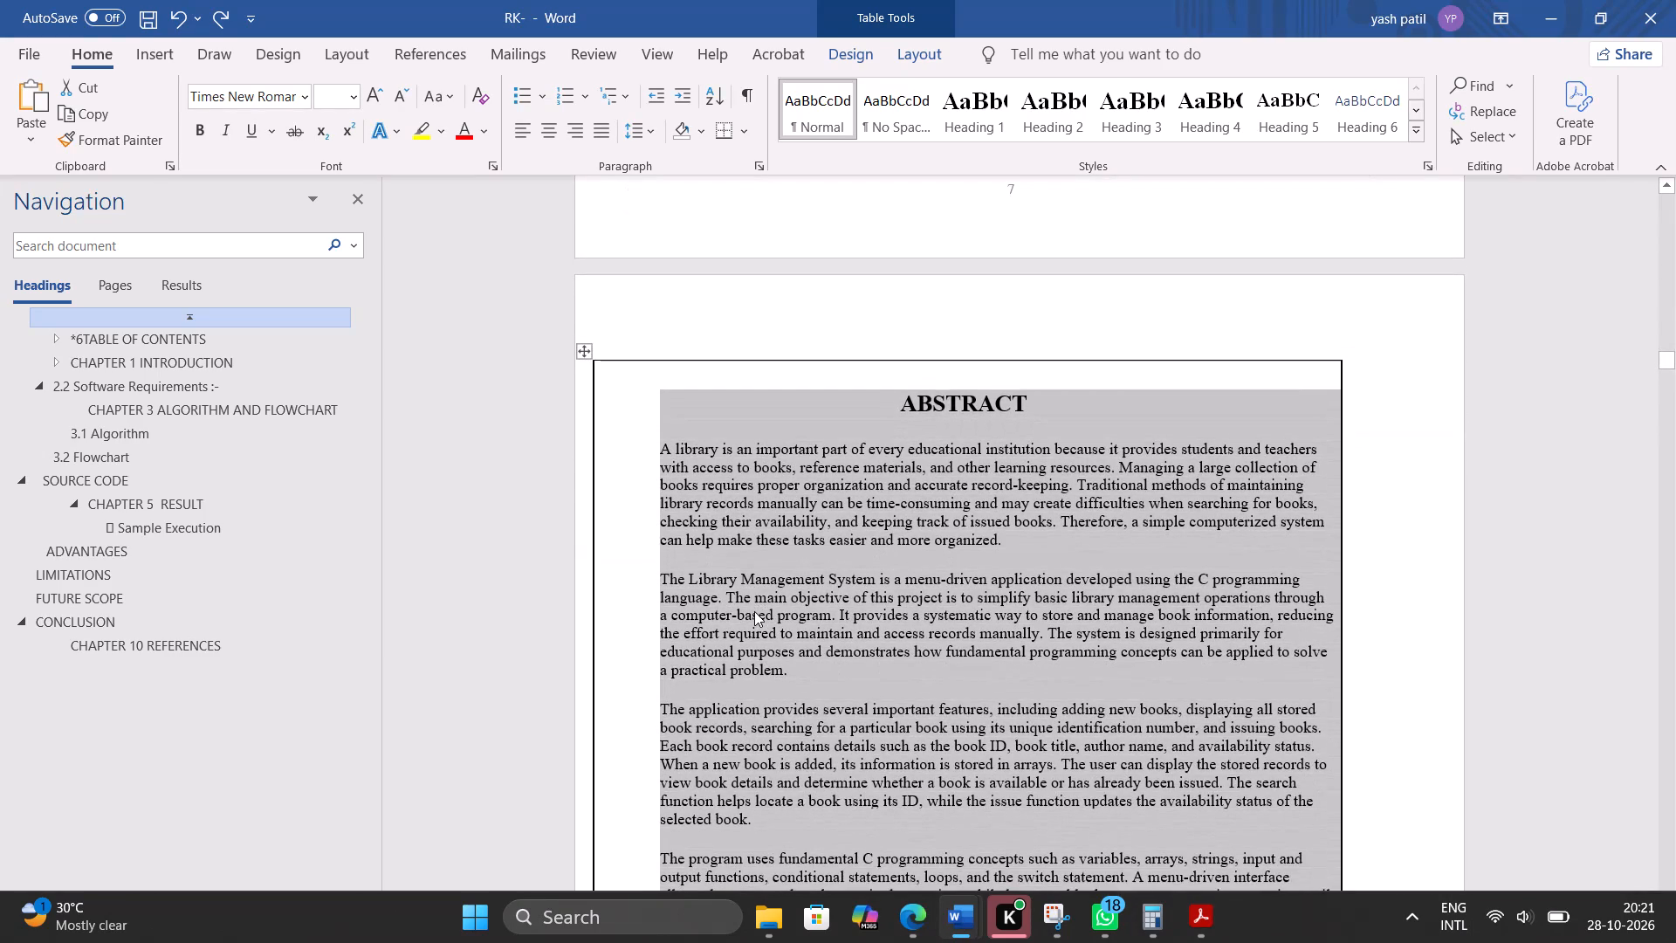
Examine the layout around blank page 7 and the bordered Abstract page that follows it.
scroll(754, 611, down, 1)
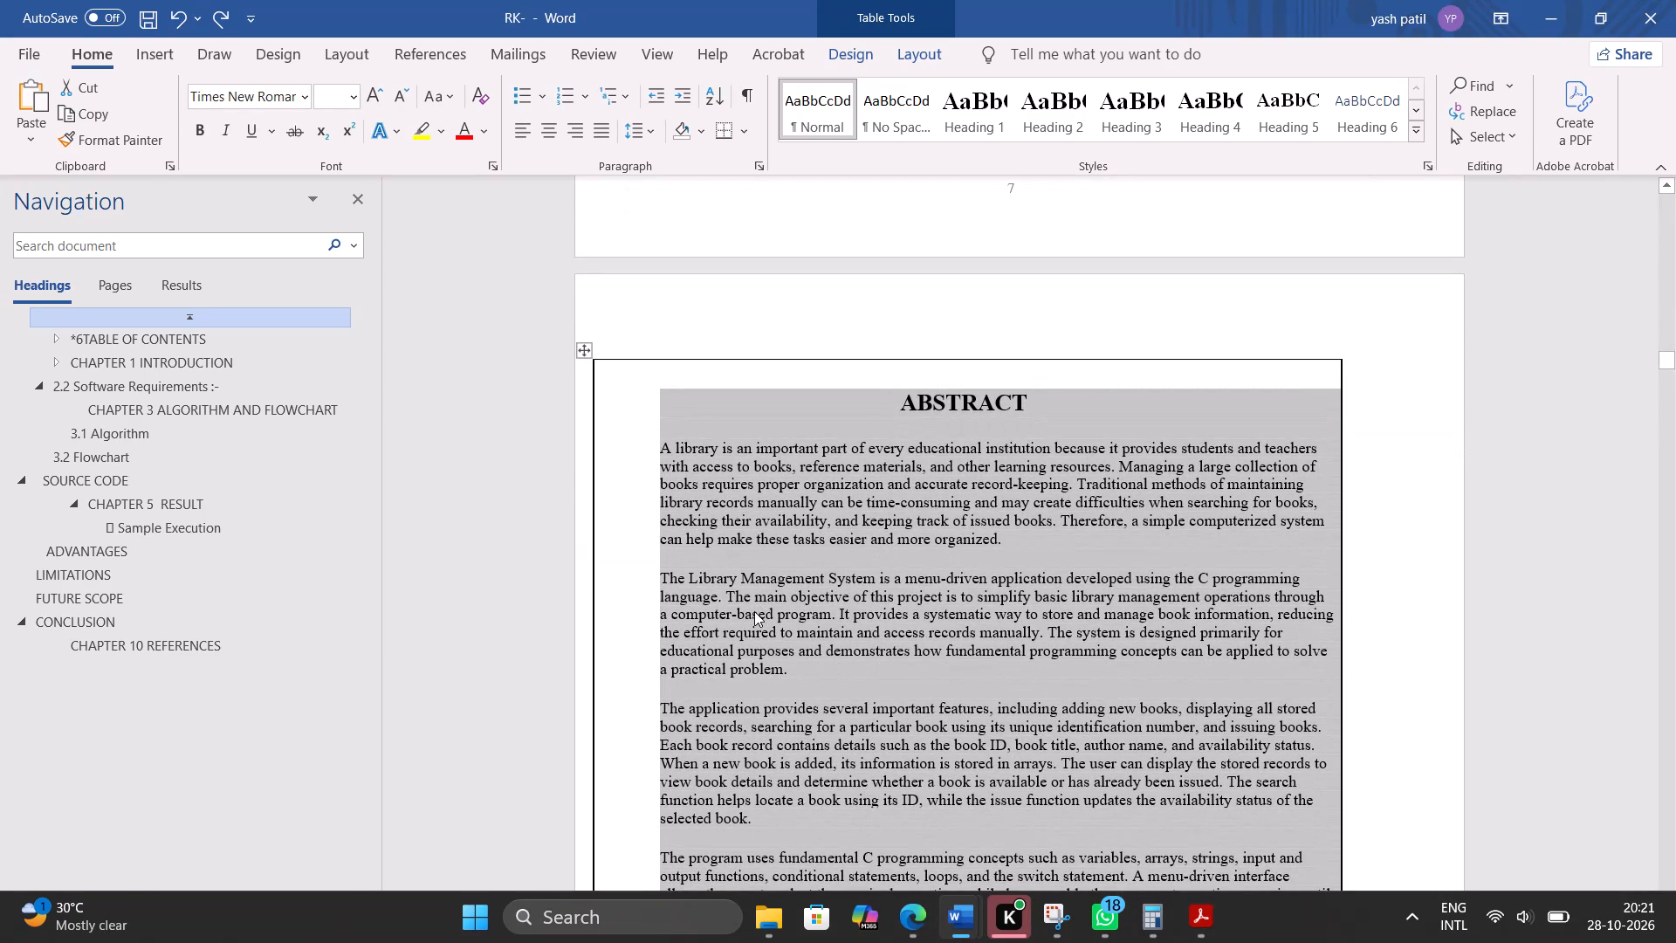
scroll(754, 611, up, 4)
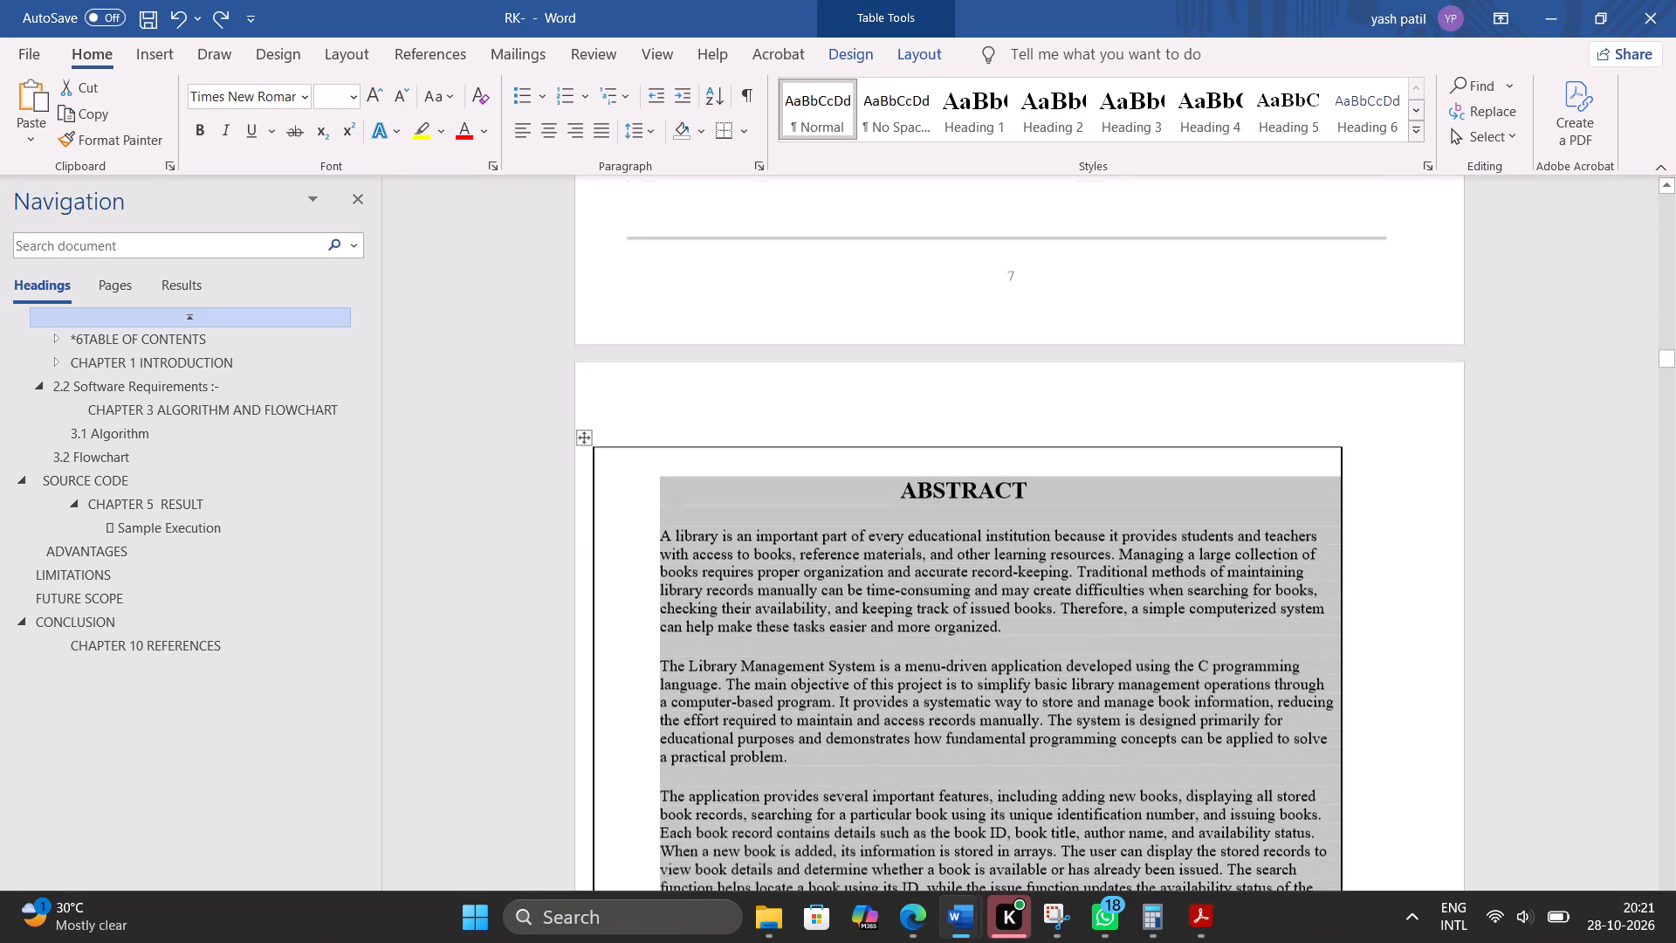
scroll(754, 611, up, 15)
scroll(754, 611, down, 1)
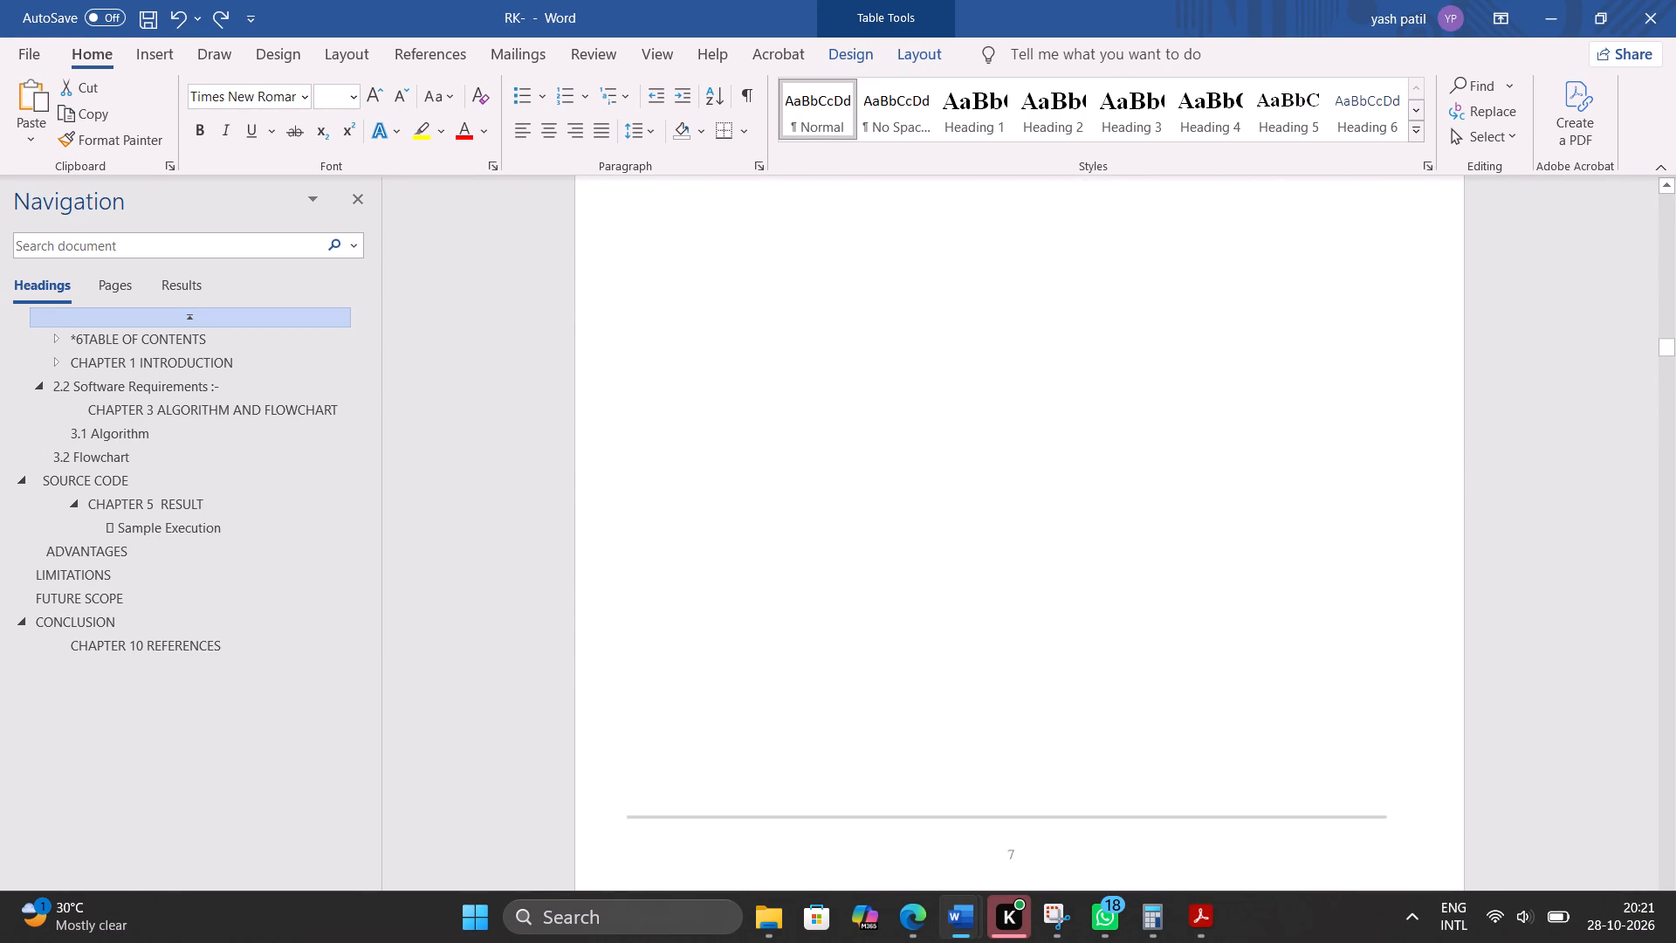
click(644, 650)
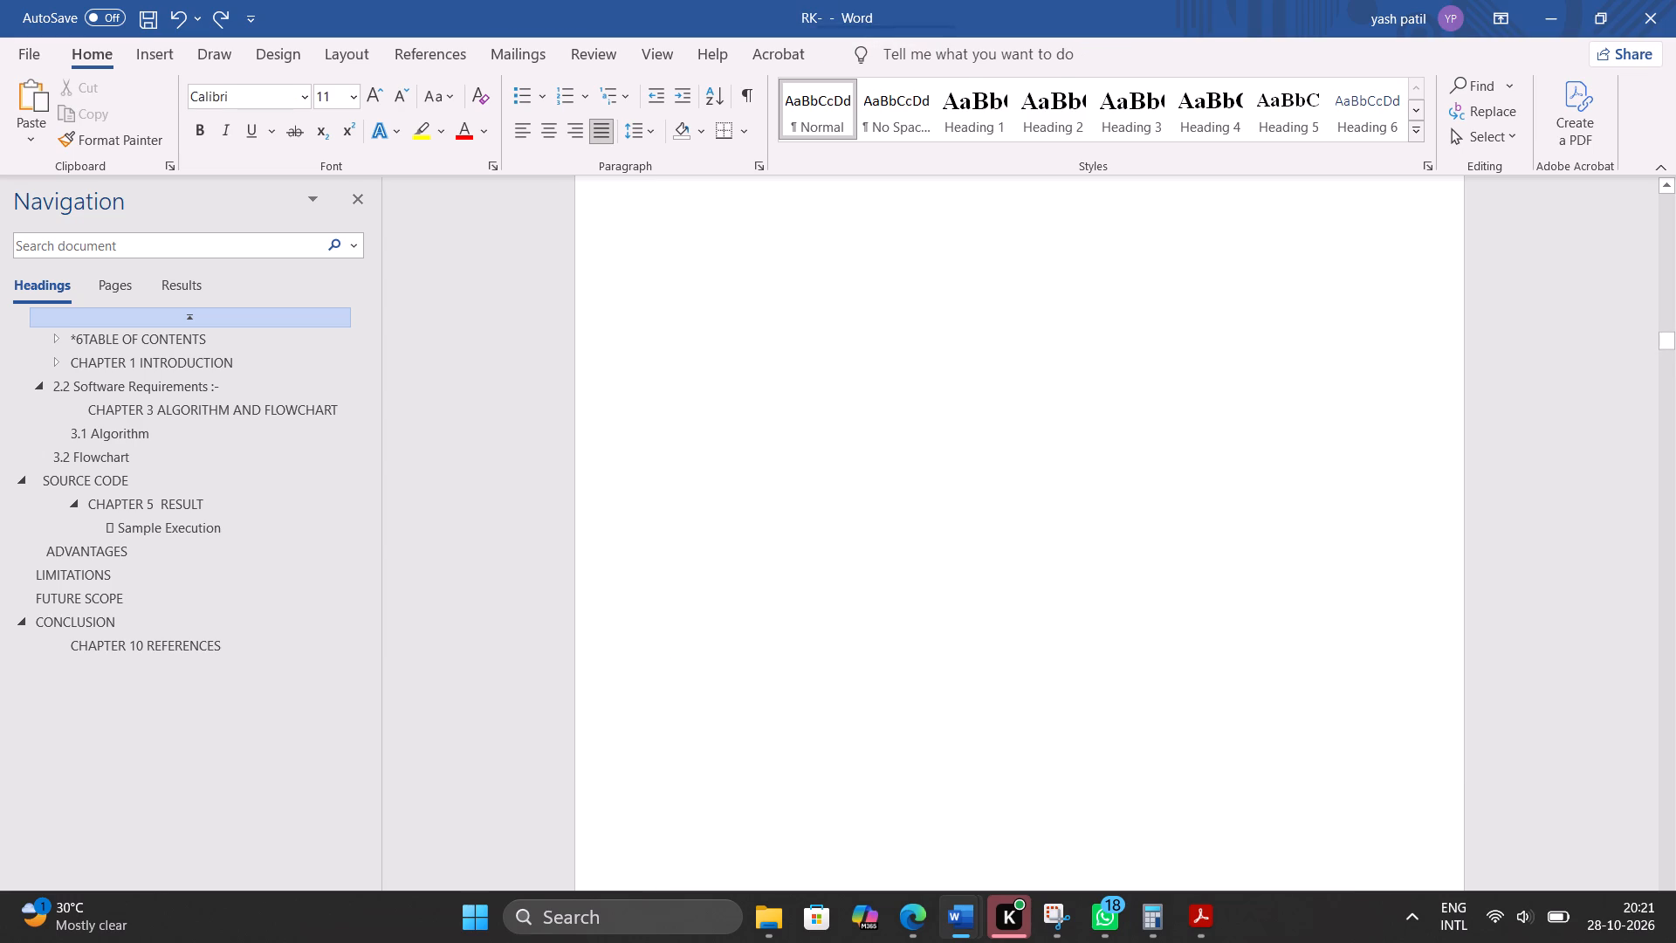
scroll(644, 650, down, 16)
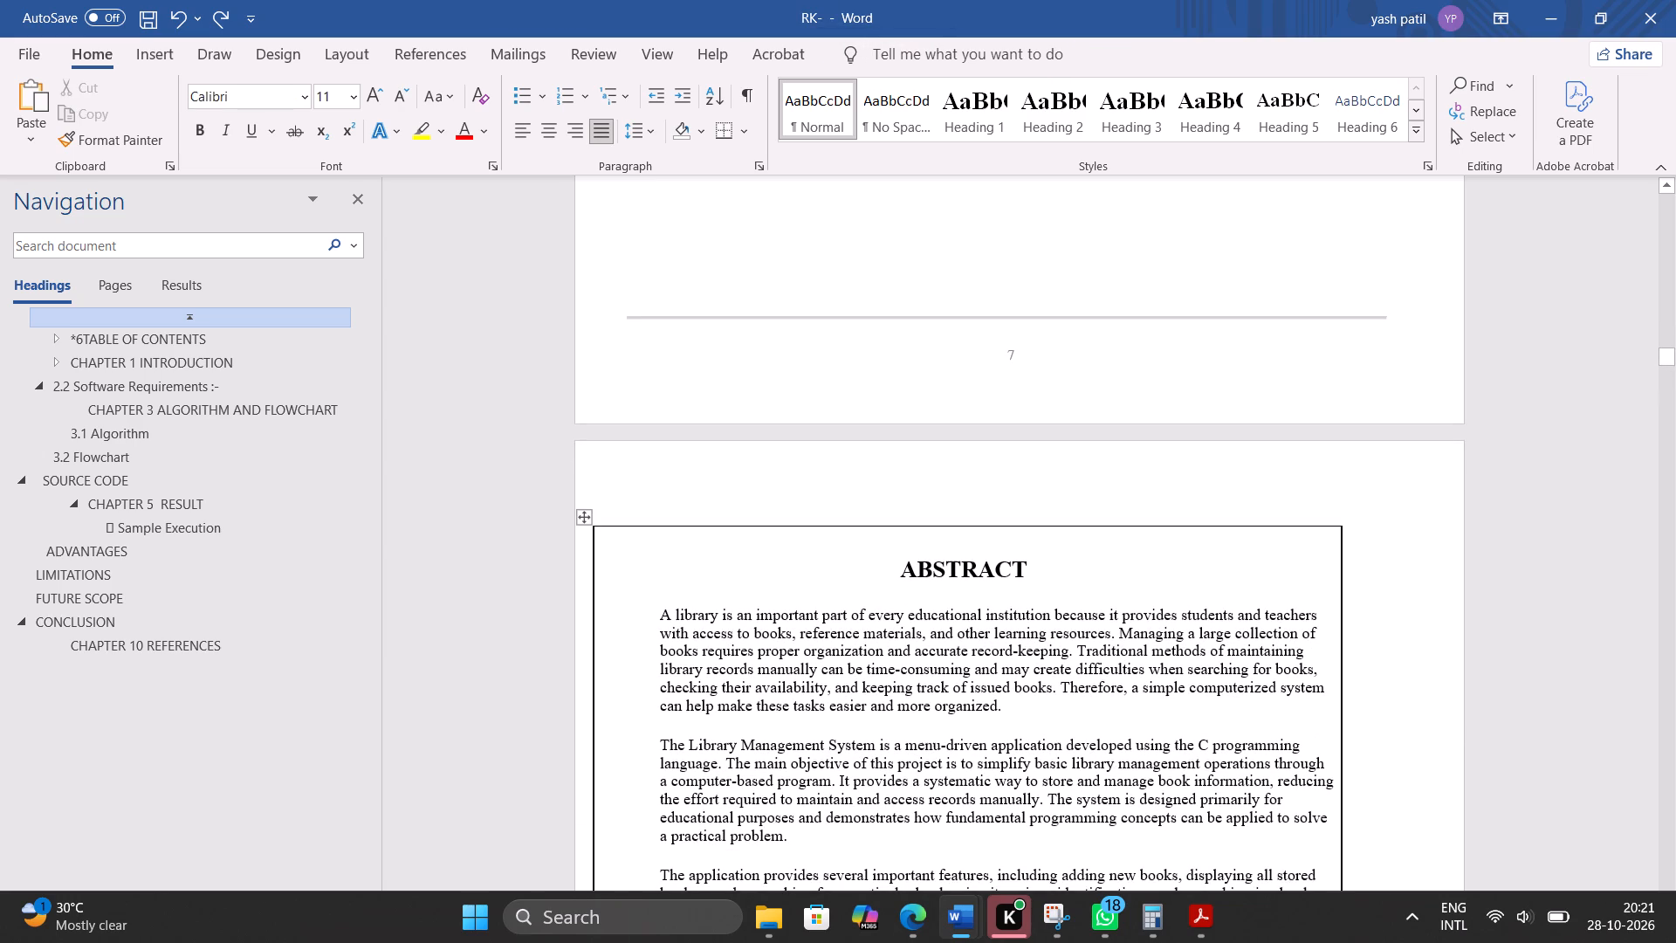
click(664, 486)
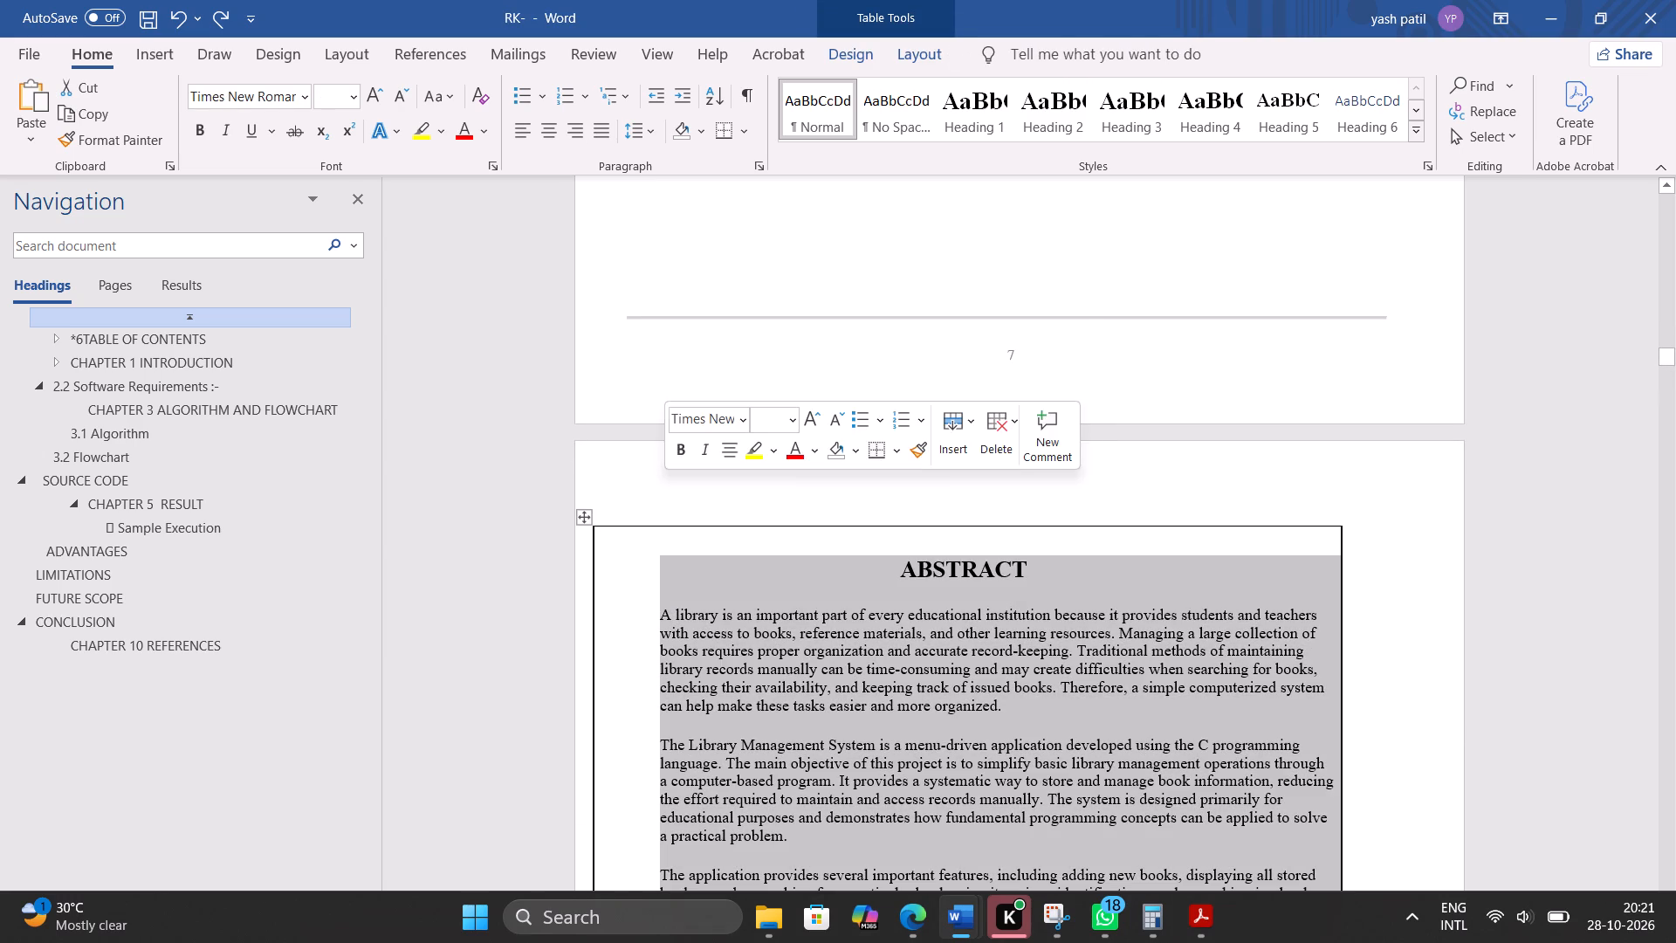
click(482, 447)
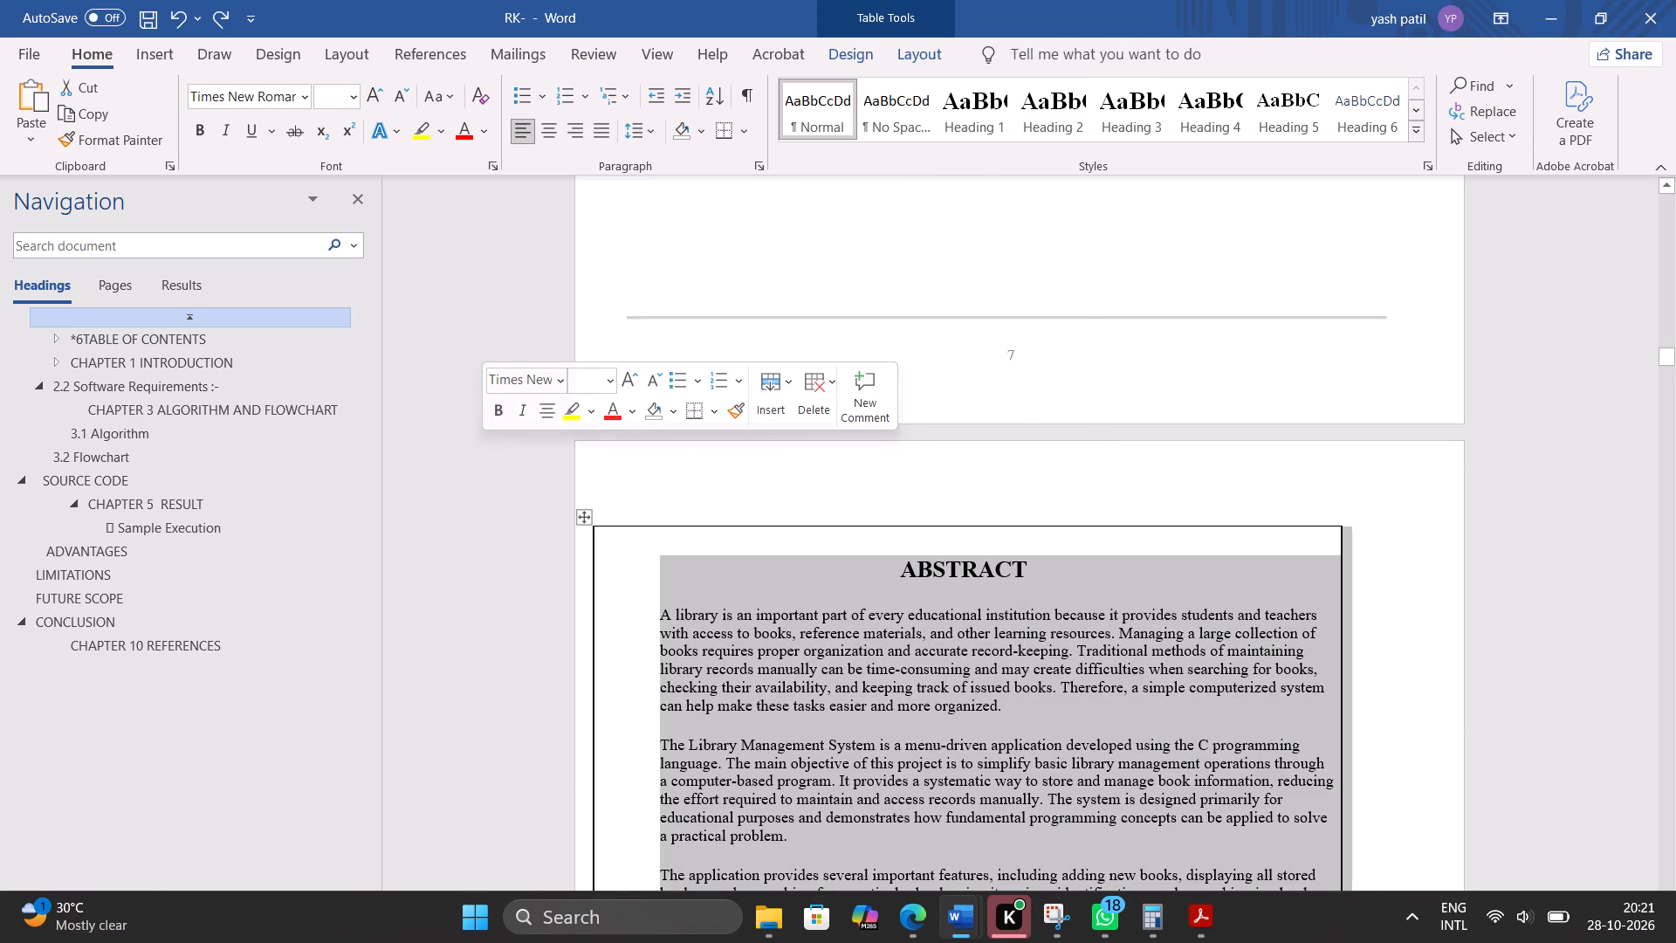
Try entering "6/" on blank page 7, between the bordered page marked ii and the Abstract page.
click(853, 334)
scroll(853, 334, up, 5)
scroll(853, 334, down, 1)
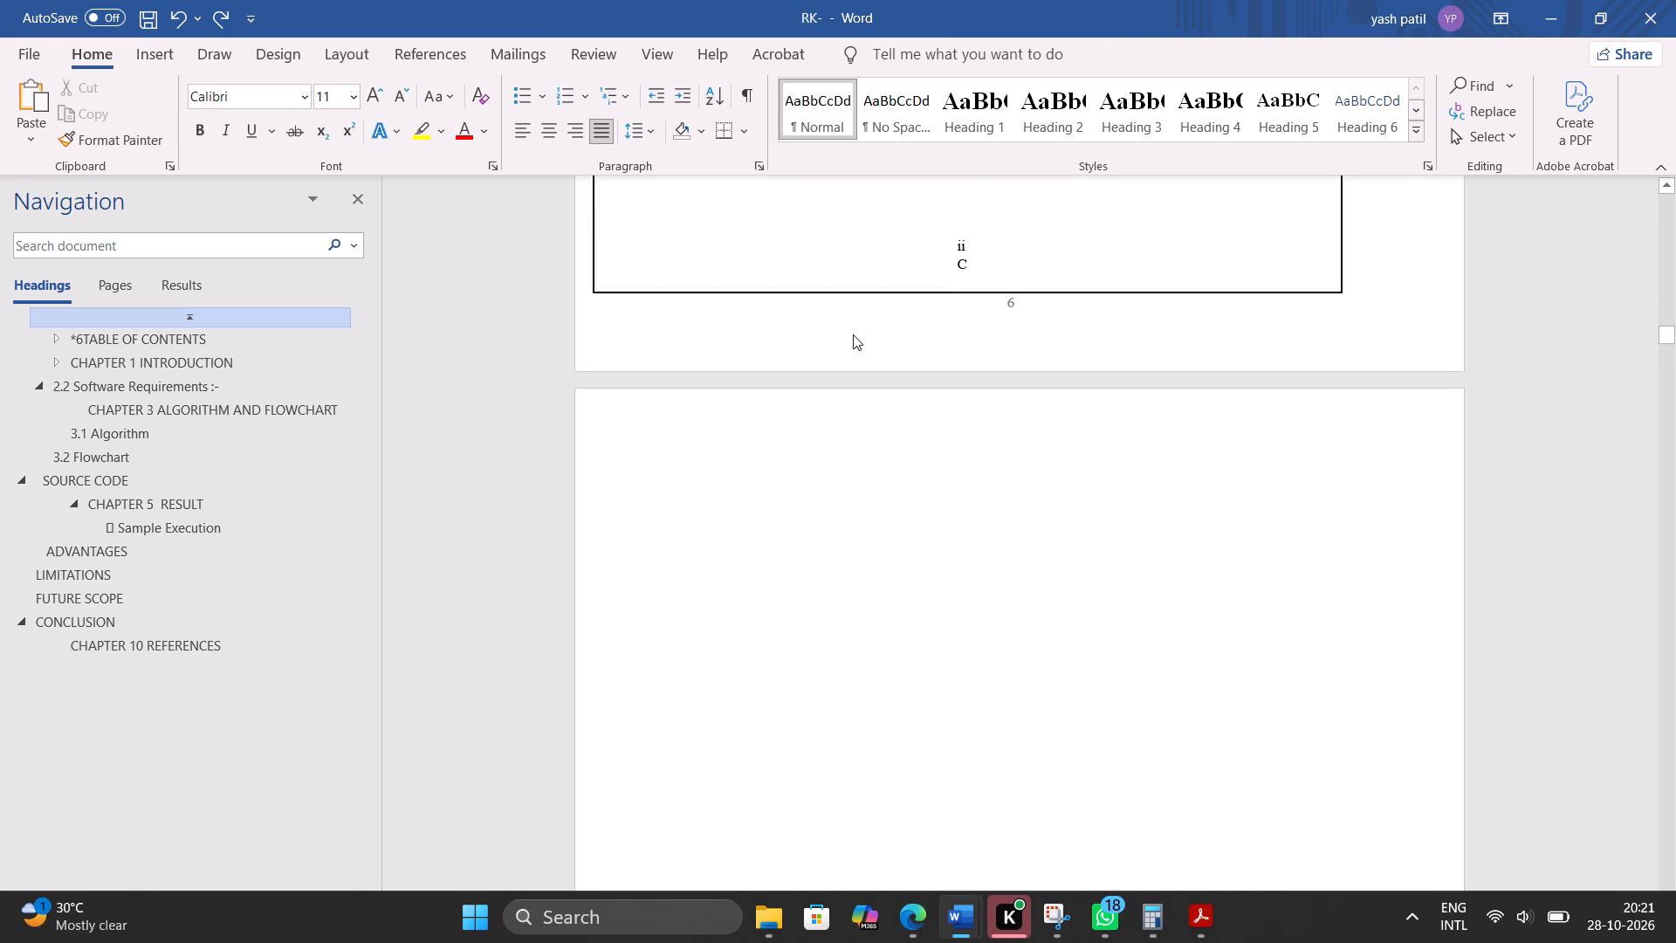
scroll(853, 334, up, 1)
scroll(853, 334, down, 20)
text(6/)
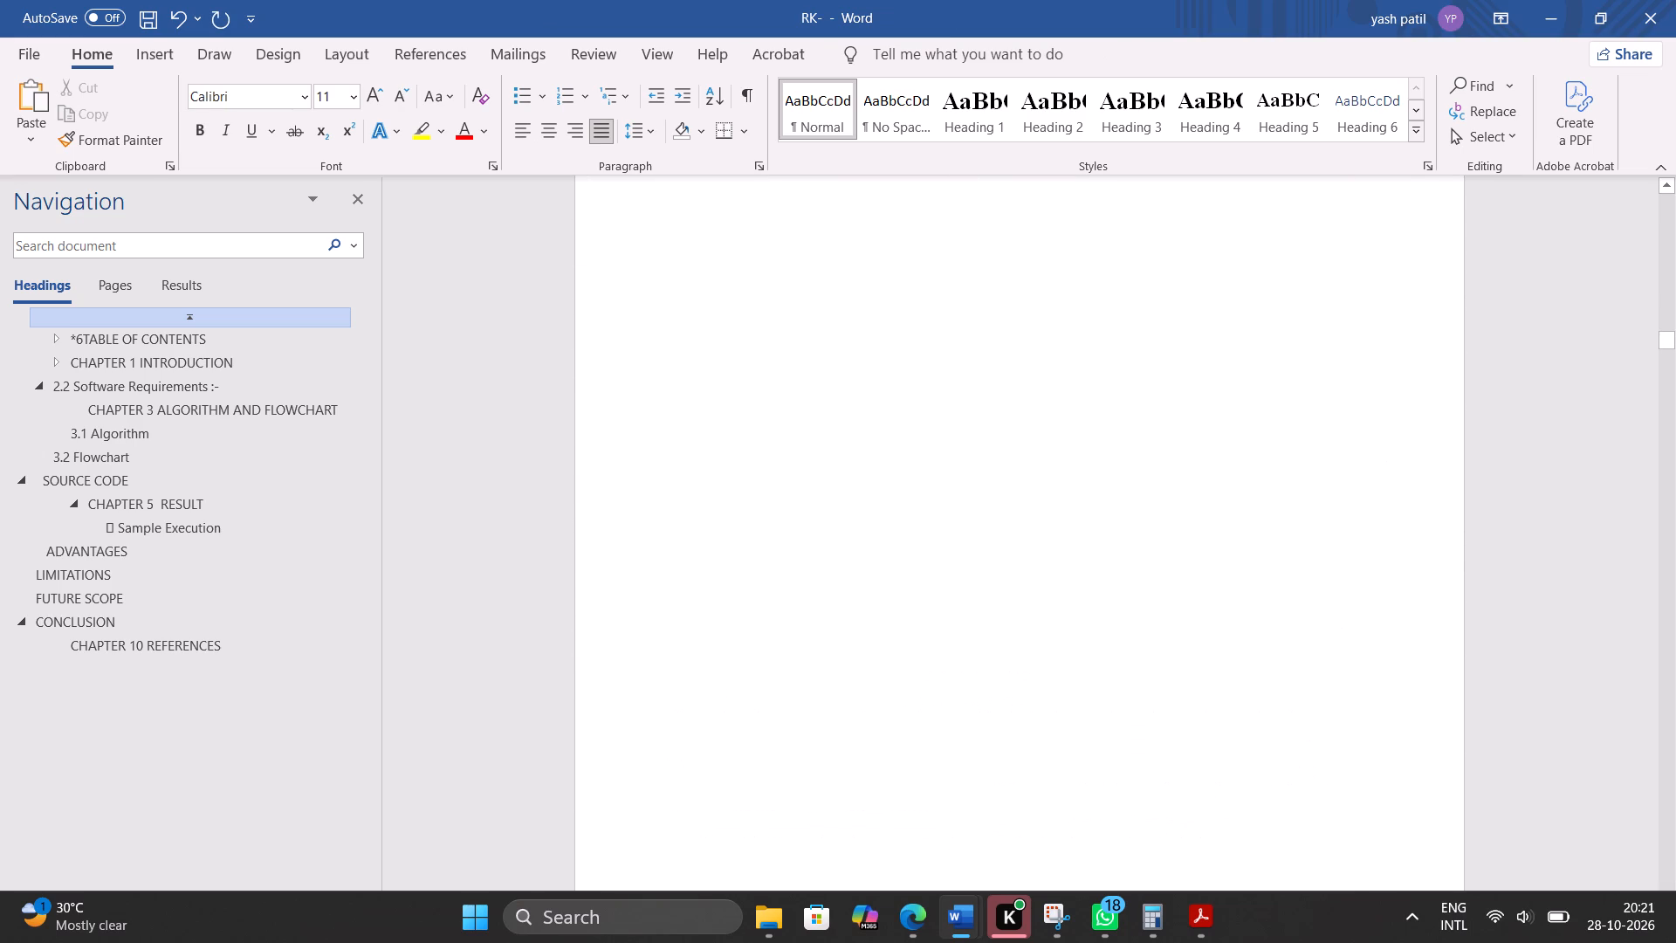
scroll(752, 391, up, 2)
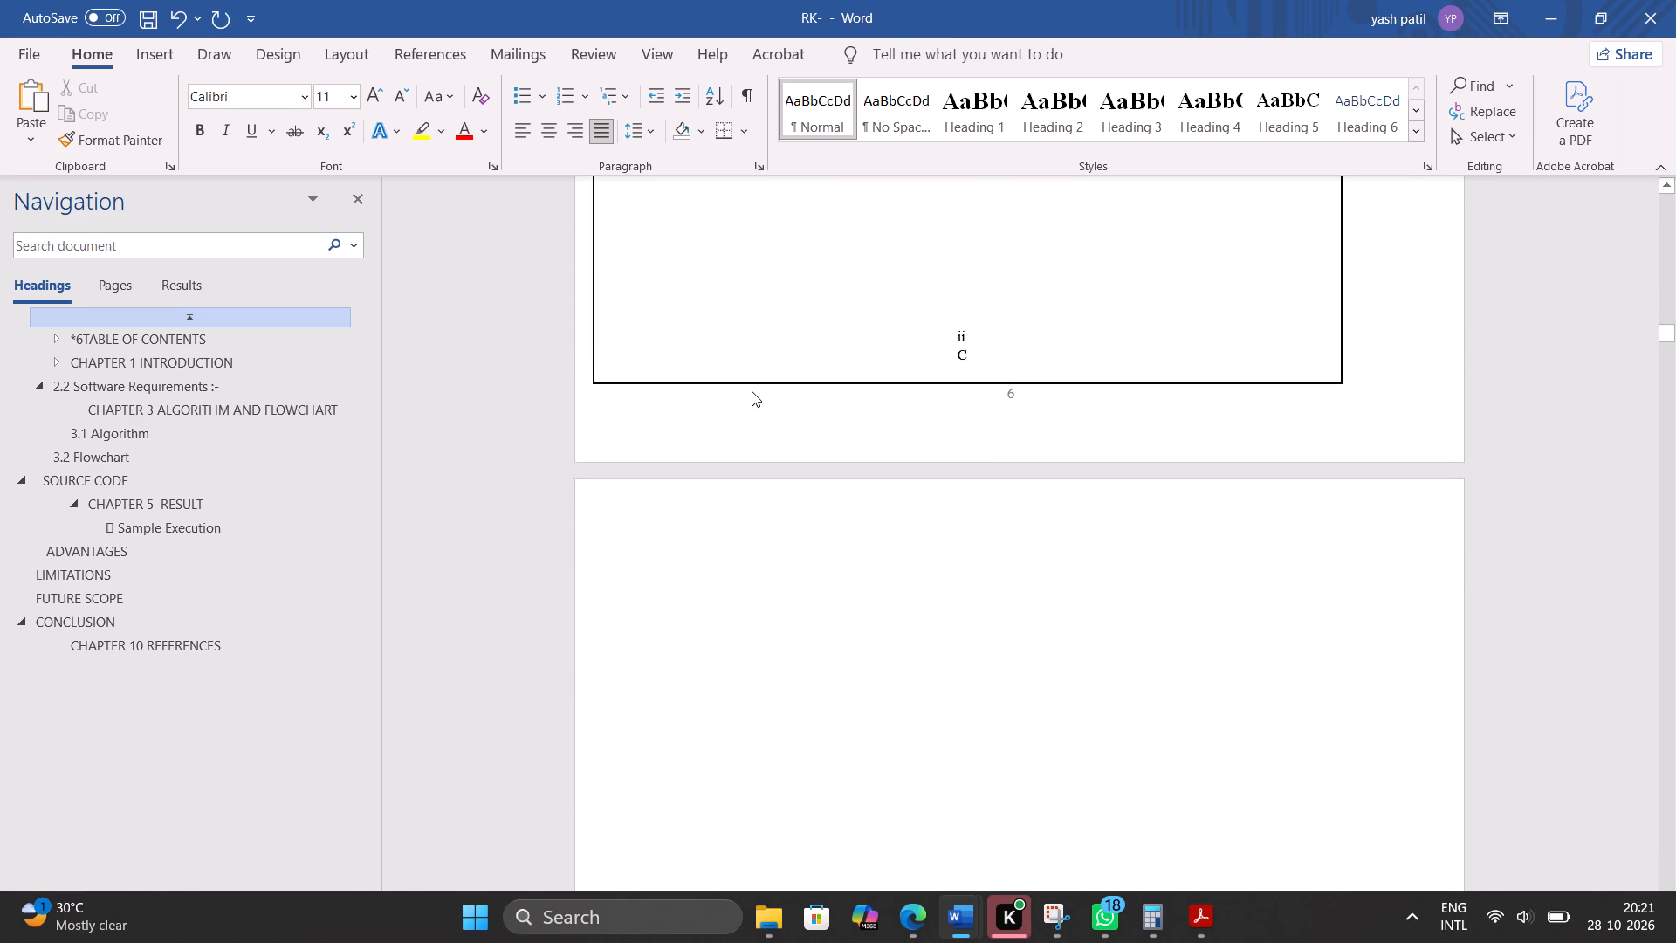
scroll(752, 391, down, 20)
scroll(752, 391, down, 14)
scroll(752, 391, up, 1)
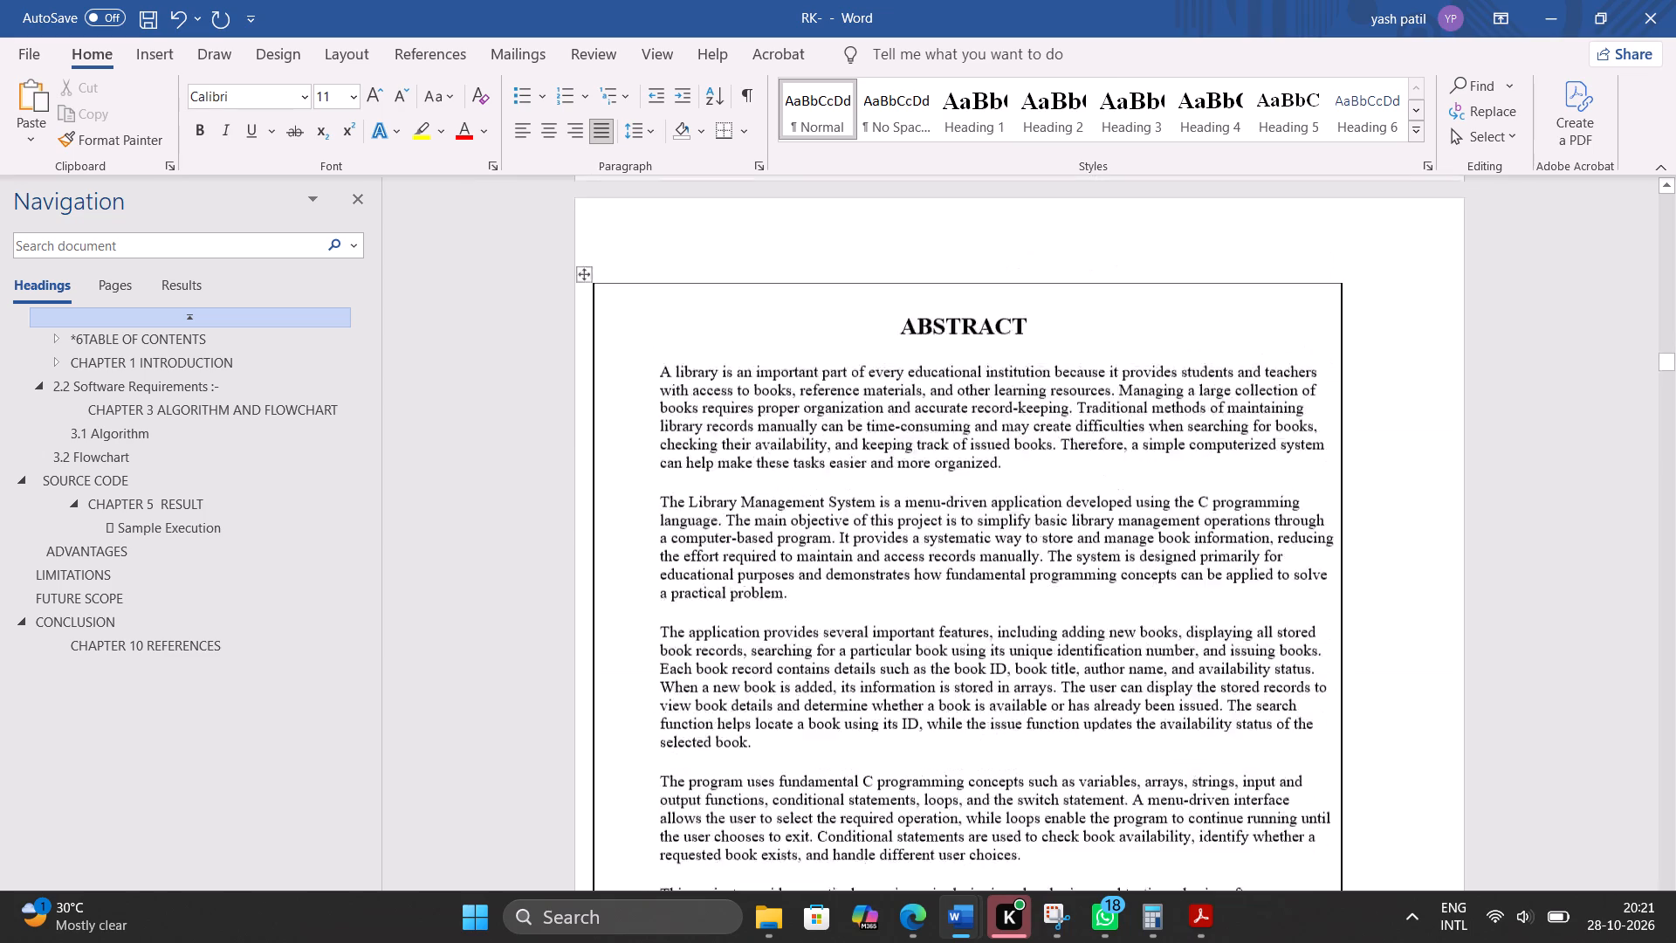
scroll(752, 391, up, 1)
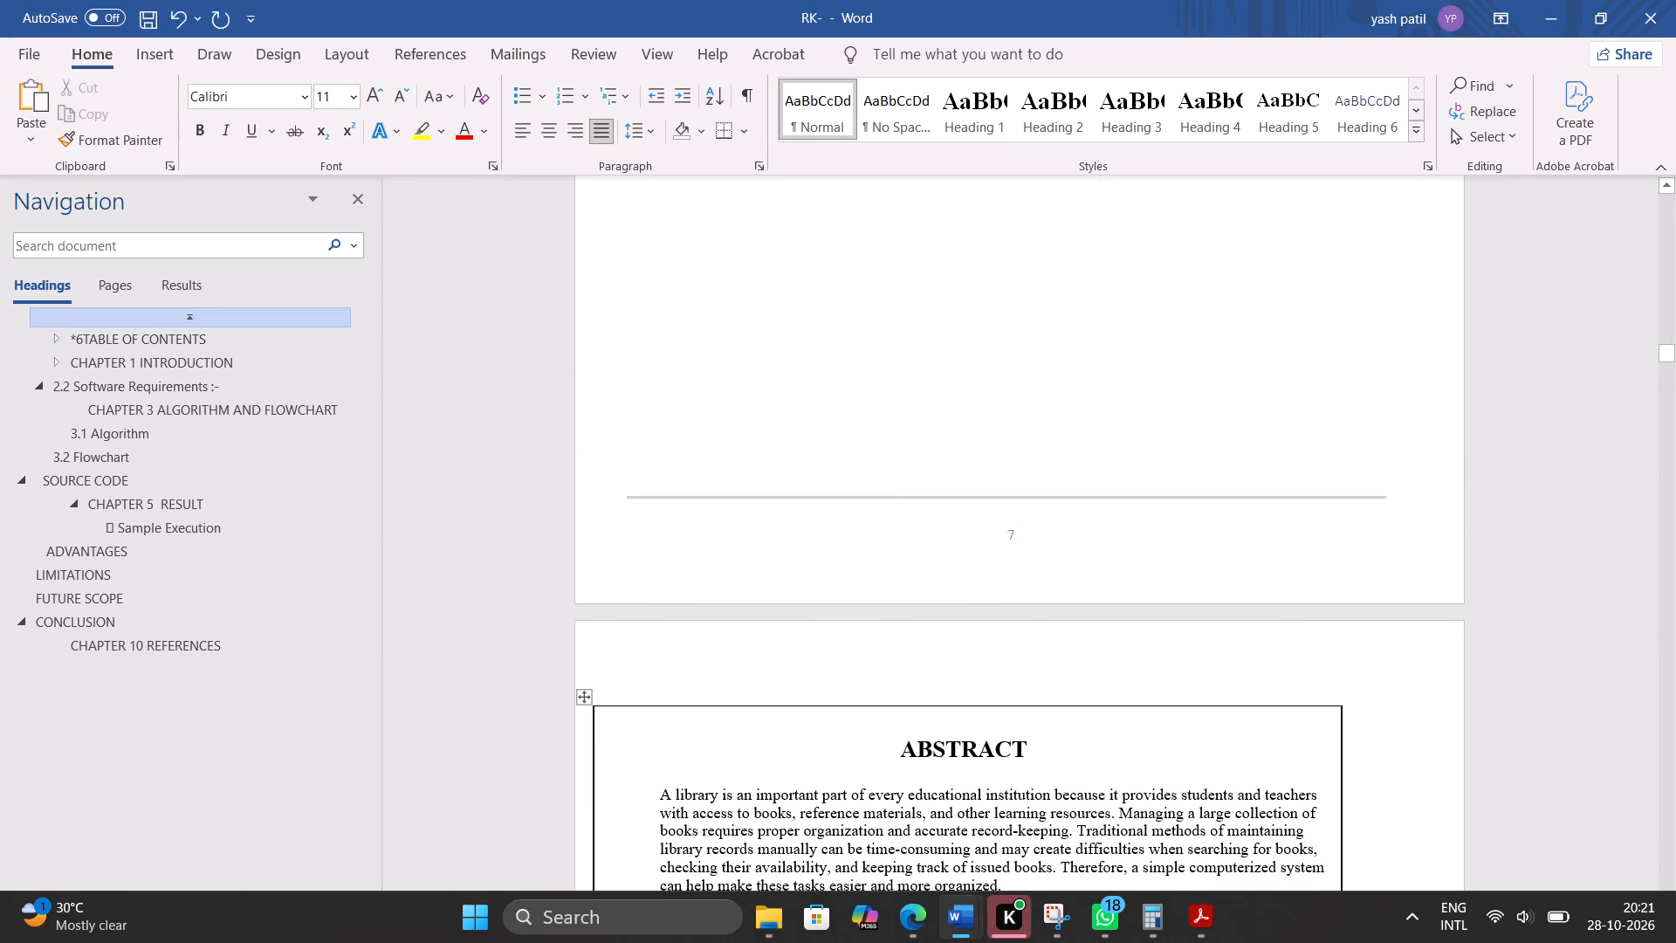
Remove the centre alignment from the ABSTRACT heading and shift it toward the middle of its line with spaces.
click(733, 726)
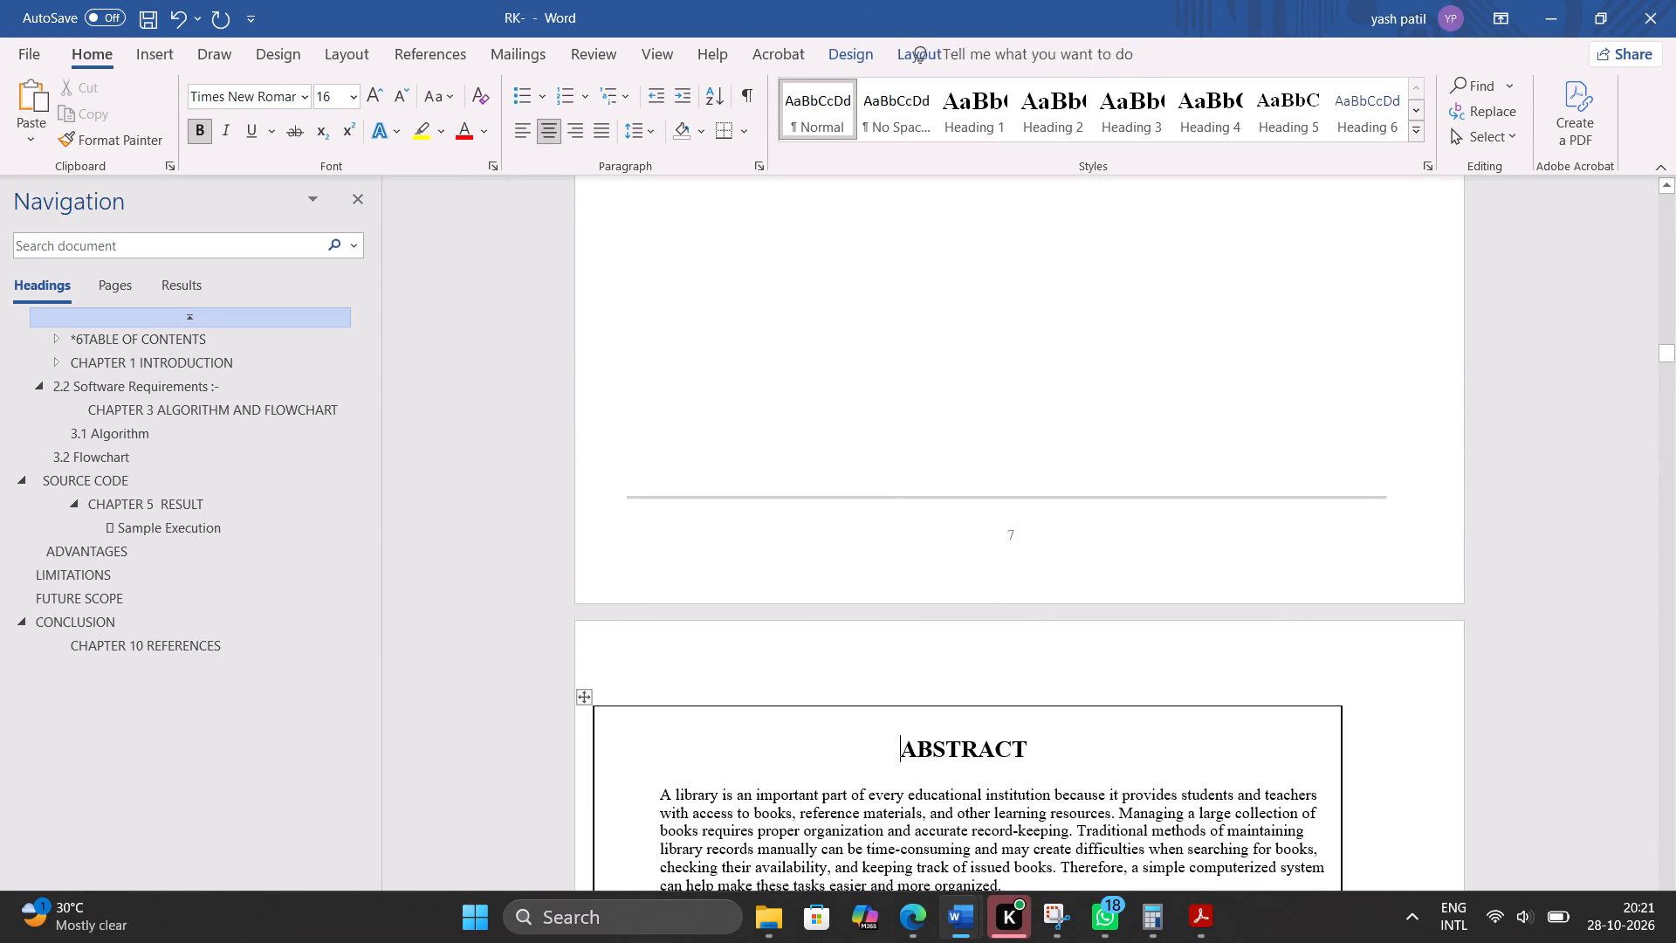
key(BackSpace)
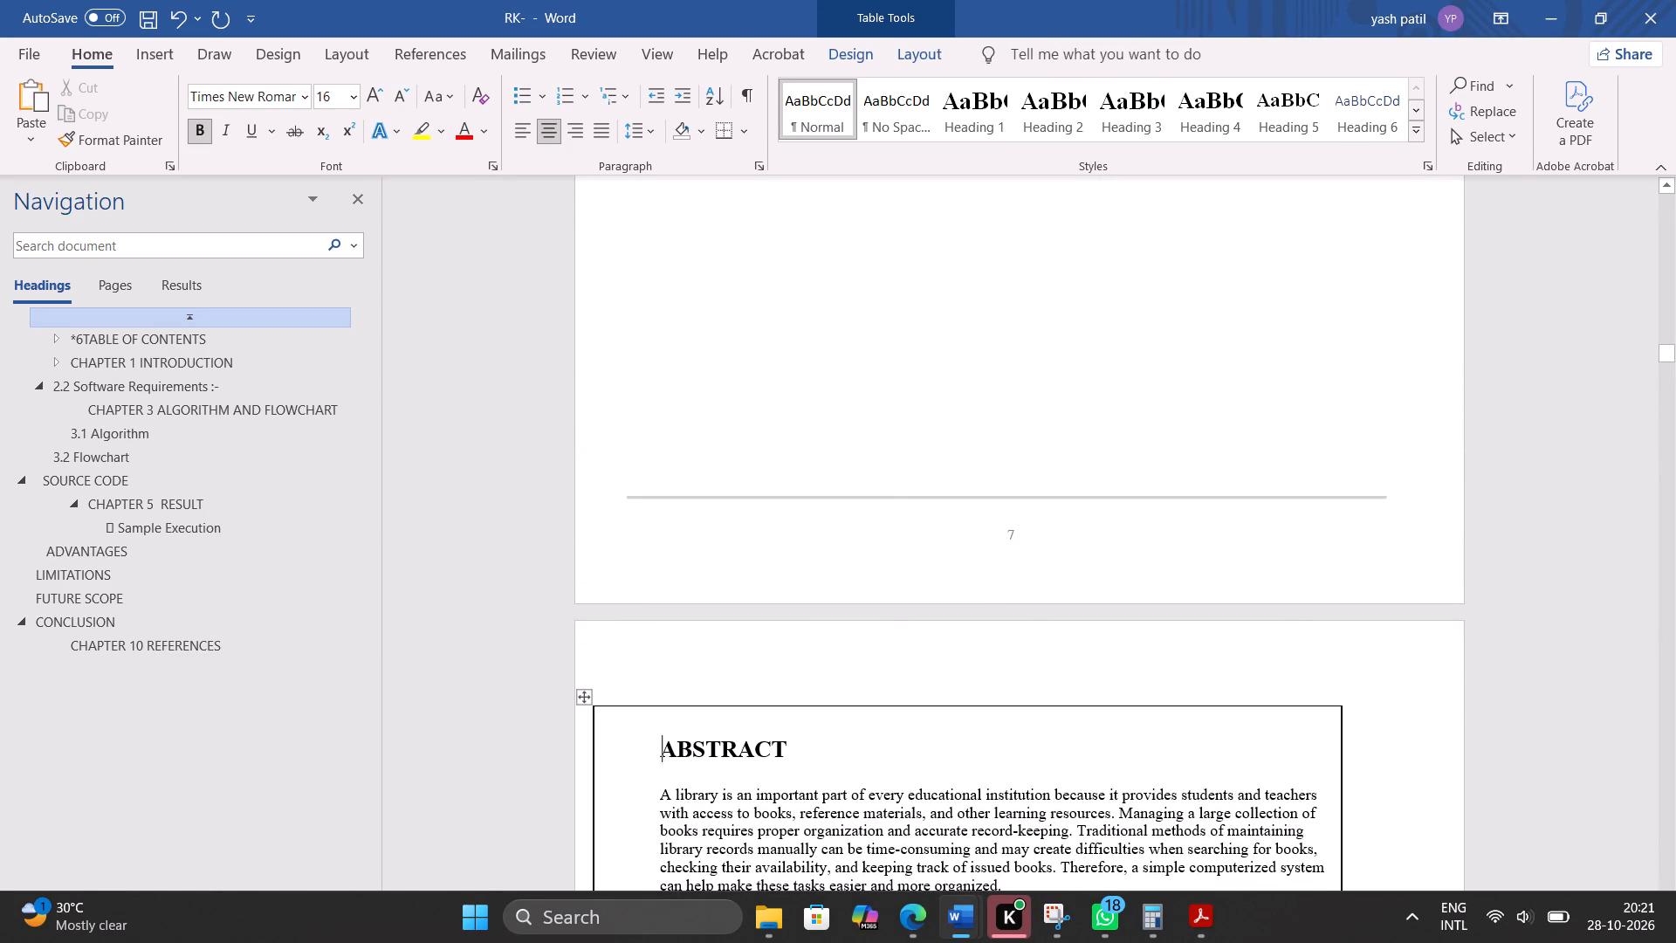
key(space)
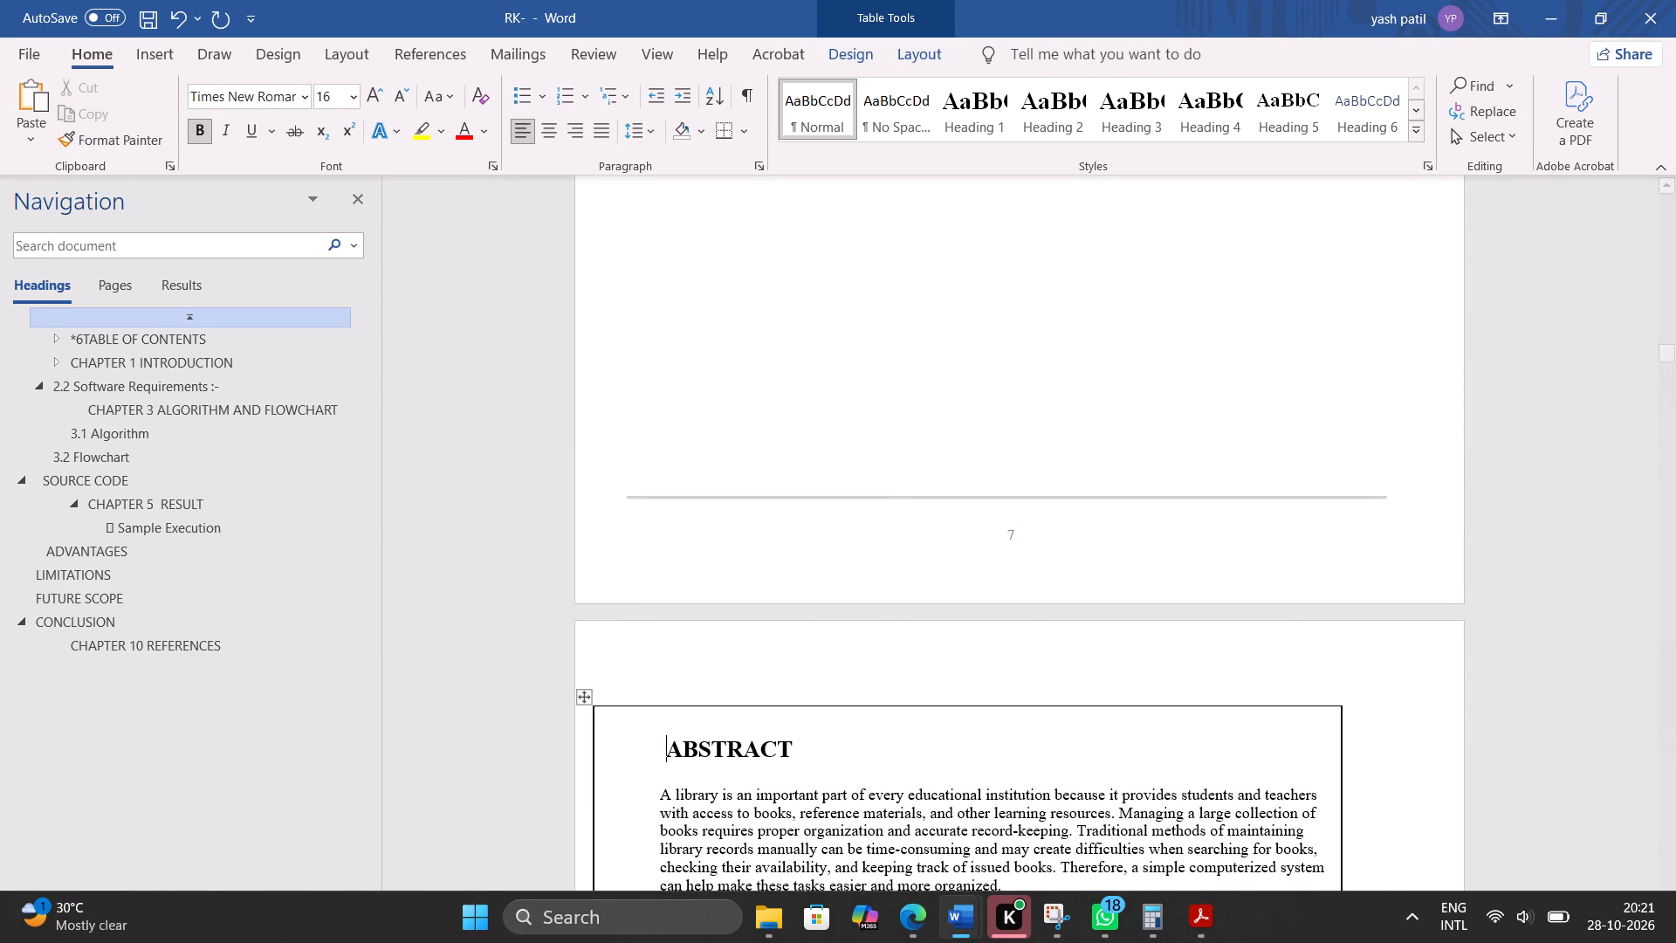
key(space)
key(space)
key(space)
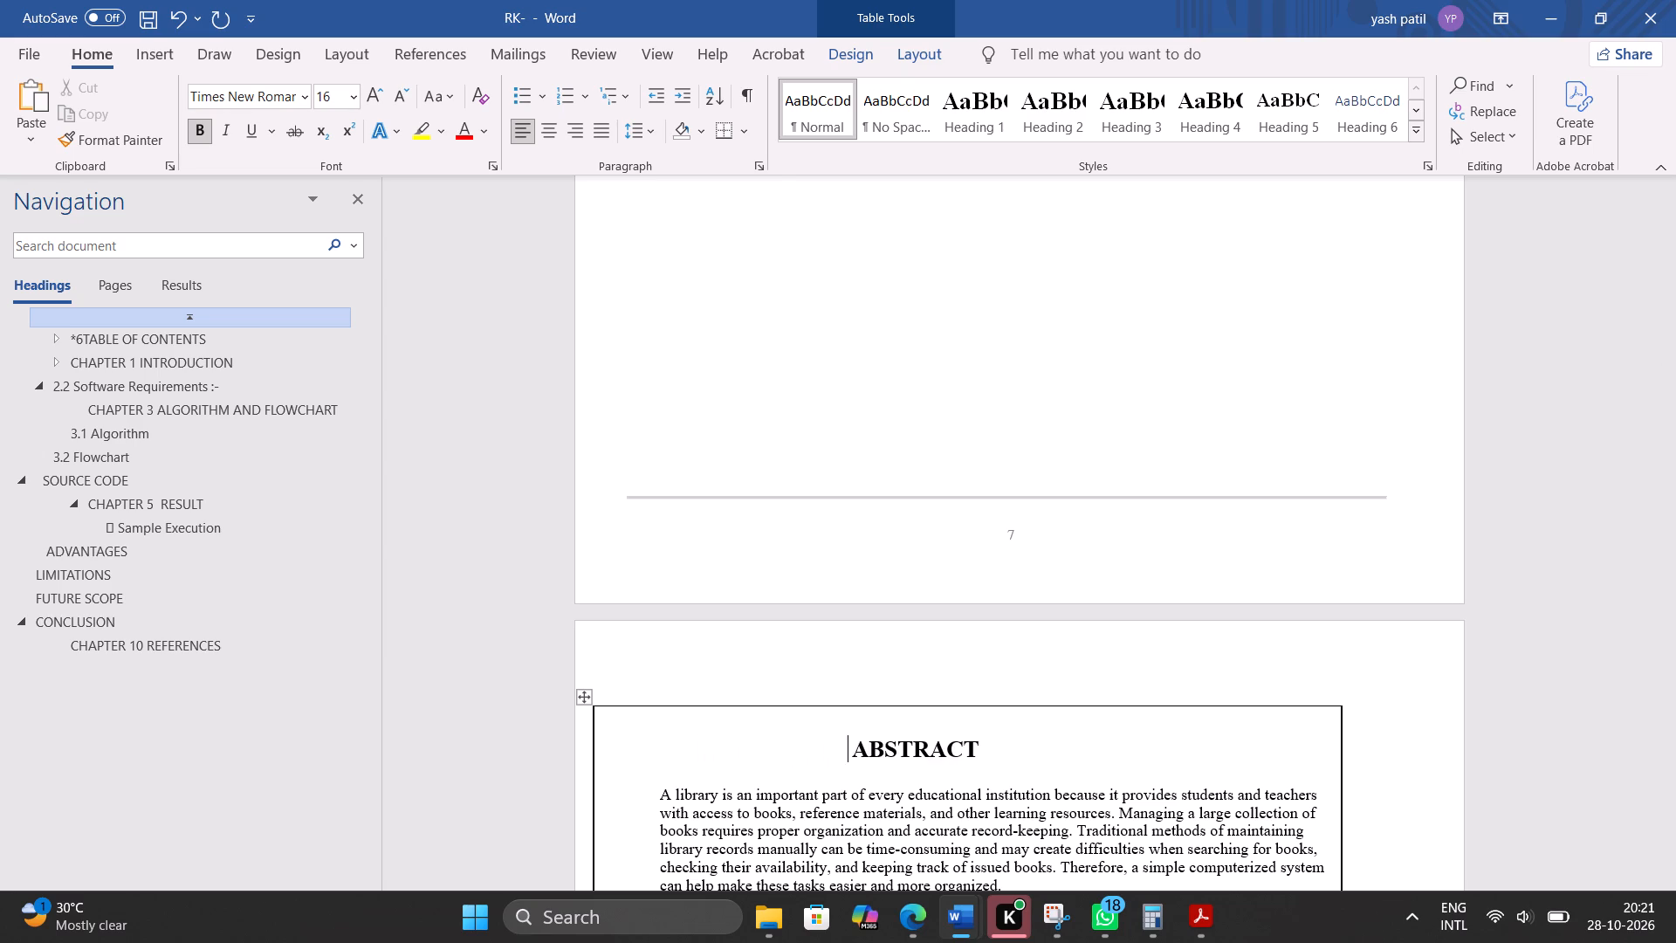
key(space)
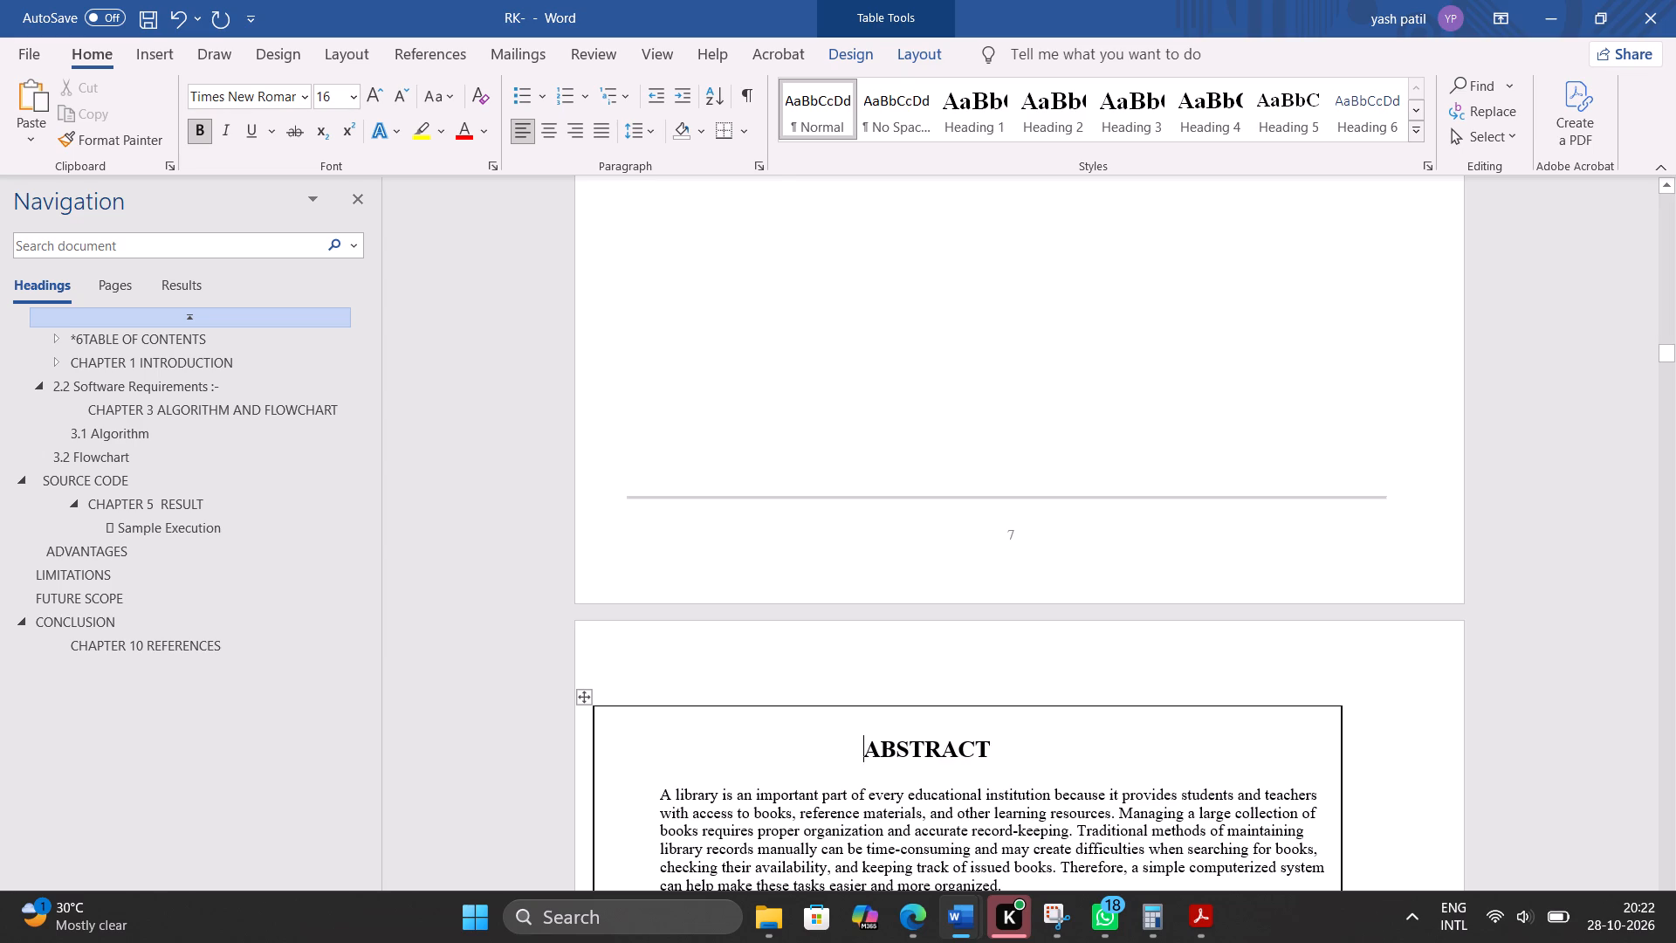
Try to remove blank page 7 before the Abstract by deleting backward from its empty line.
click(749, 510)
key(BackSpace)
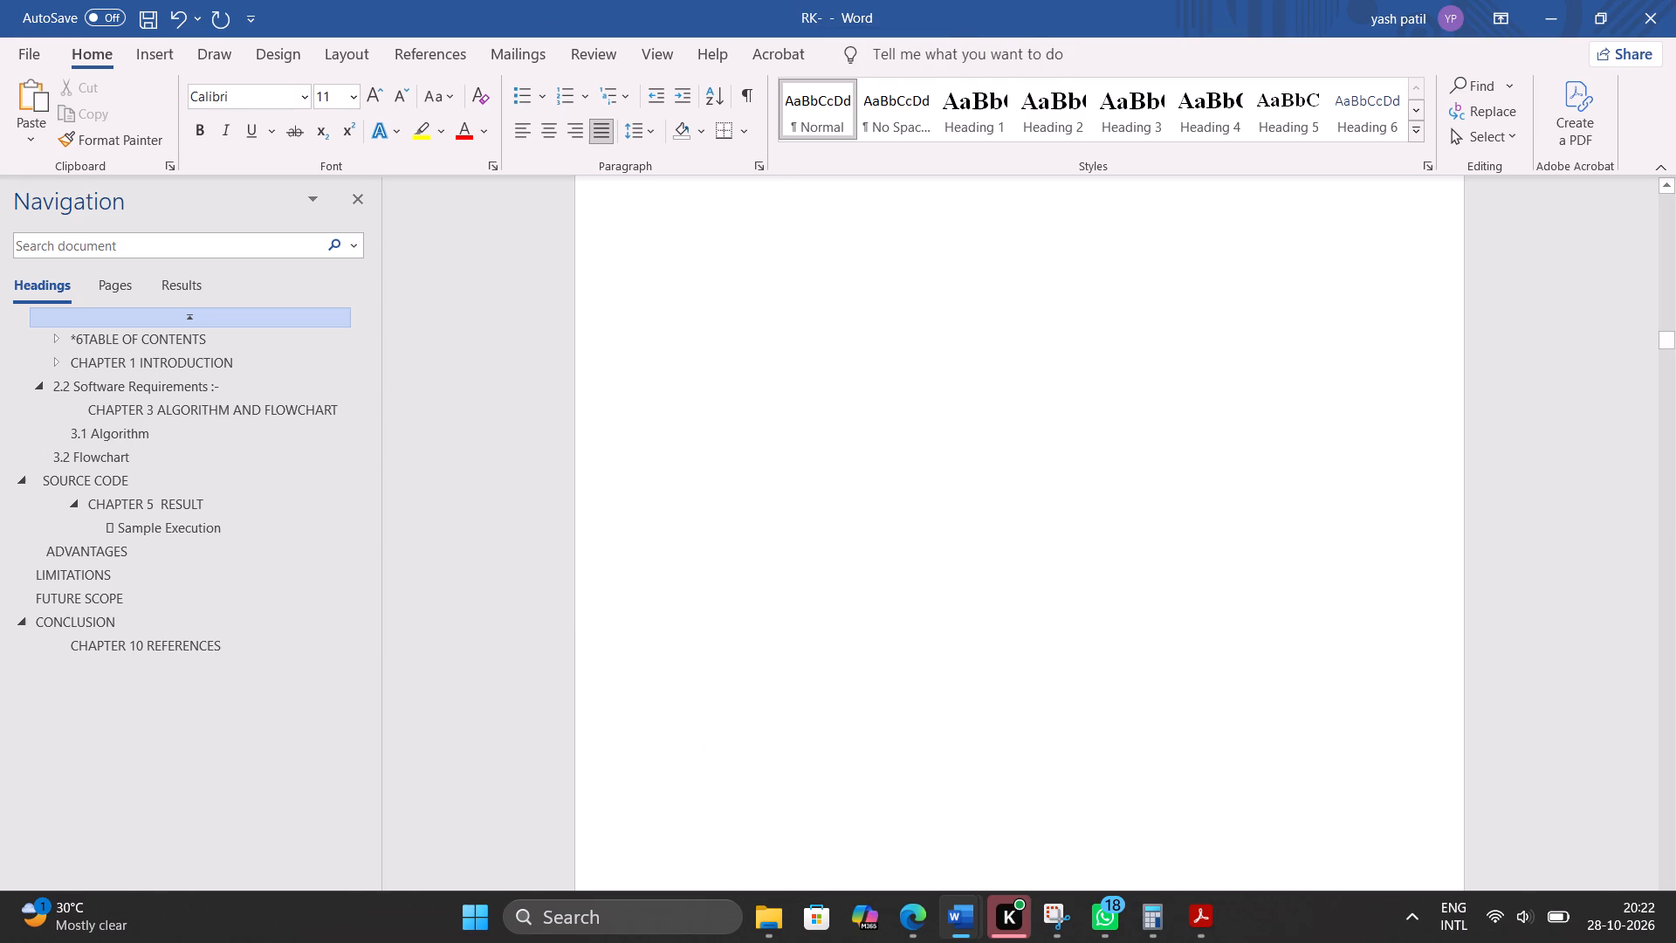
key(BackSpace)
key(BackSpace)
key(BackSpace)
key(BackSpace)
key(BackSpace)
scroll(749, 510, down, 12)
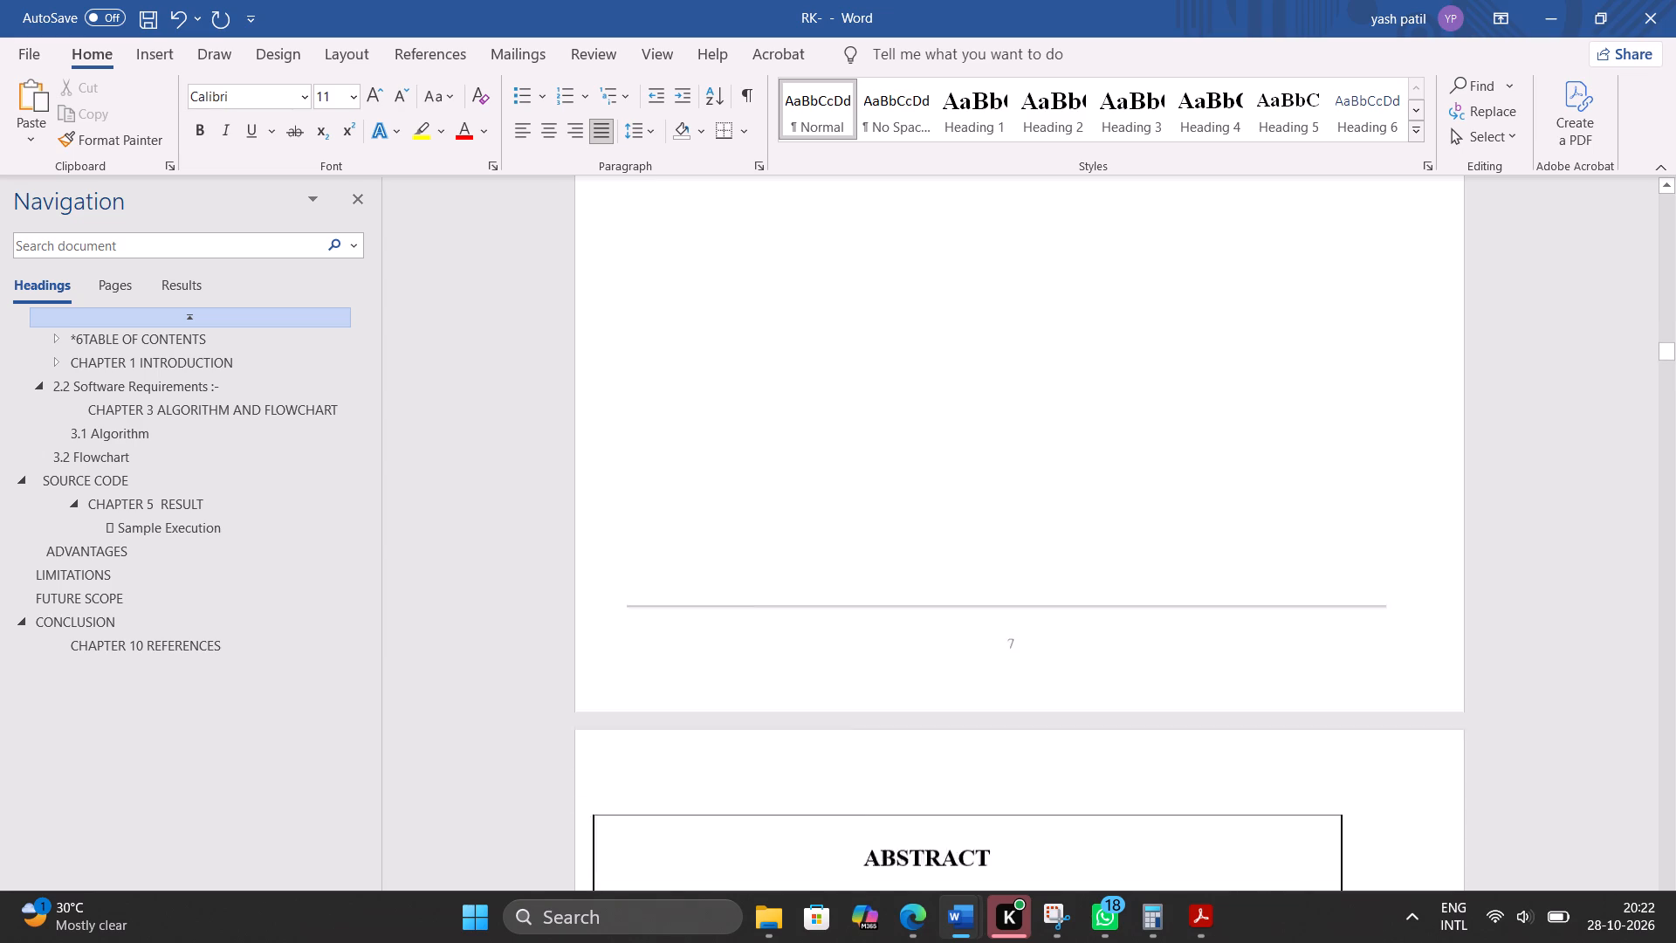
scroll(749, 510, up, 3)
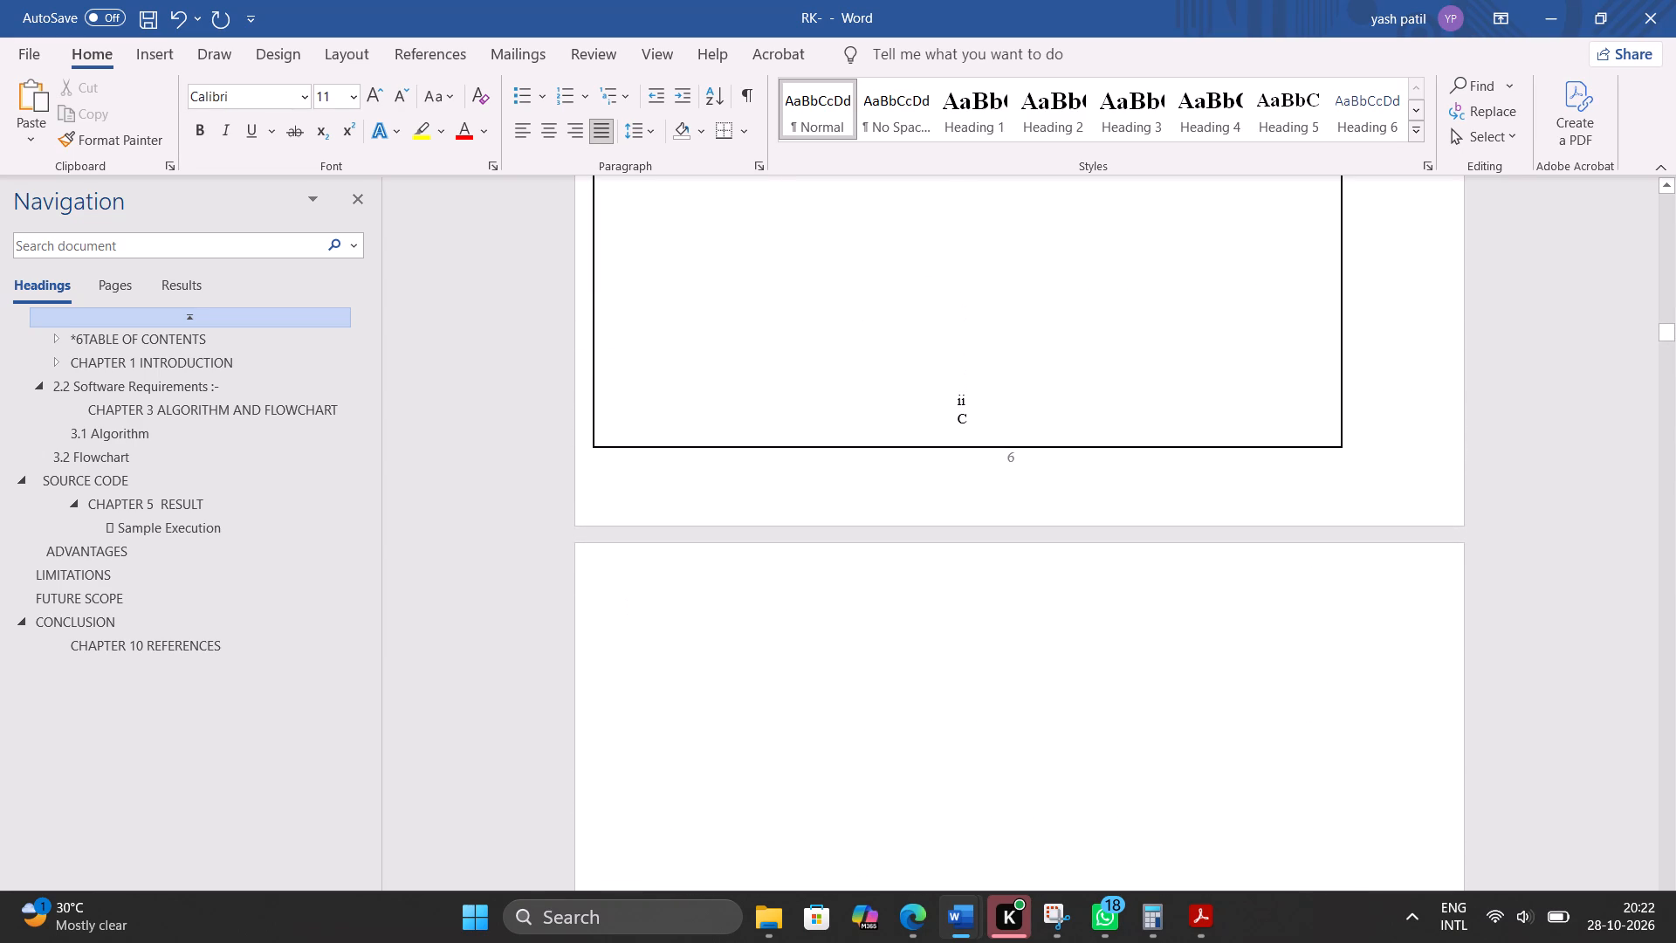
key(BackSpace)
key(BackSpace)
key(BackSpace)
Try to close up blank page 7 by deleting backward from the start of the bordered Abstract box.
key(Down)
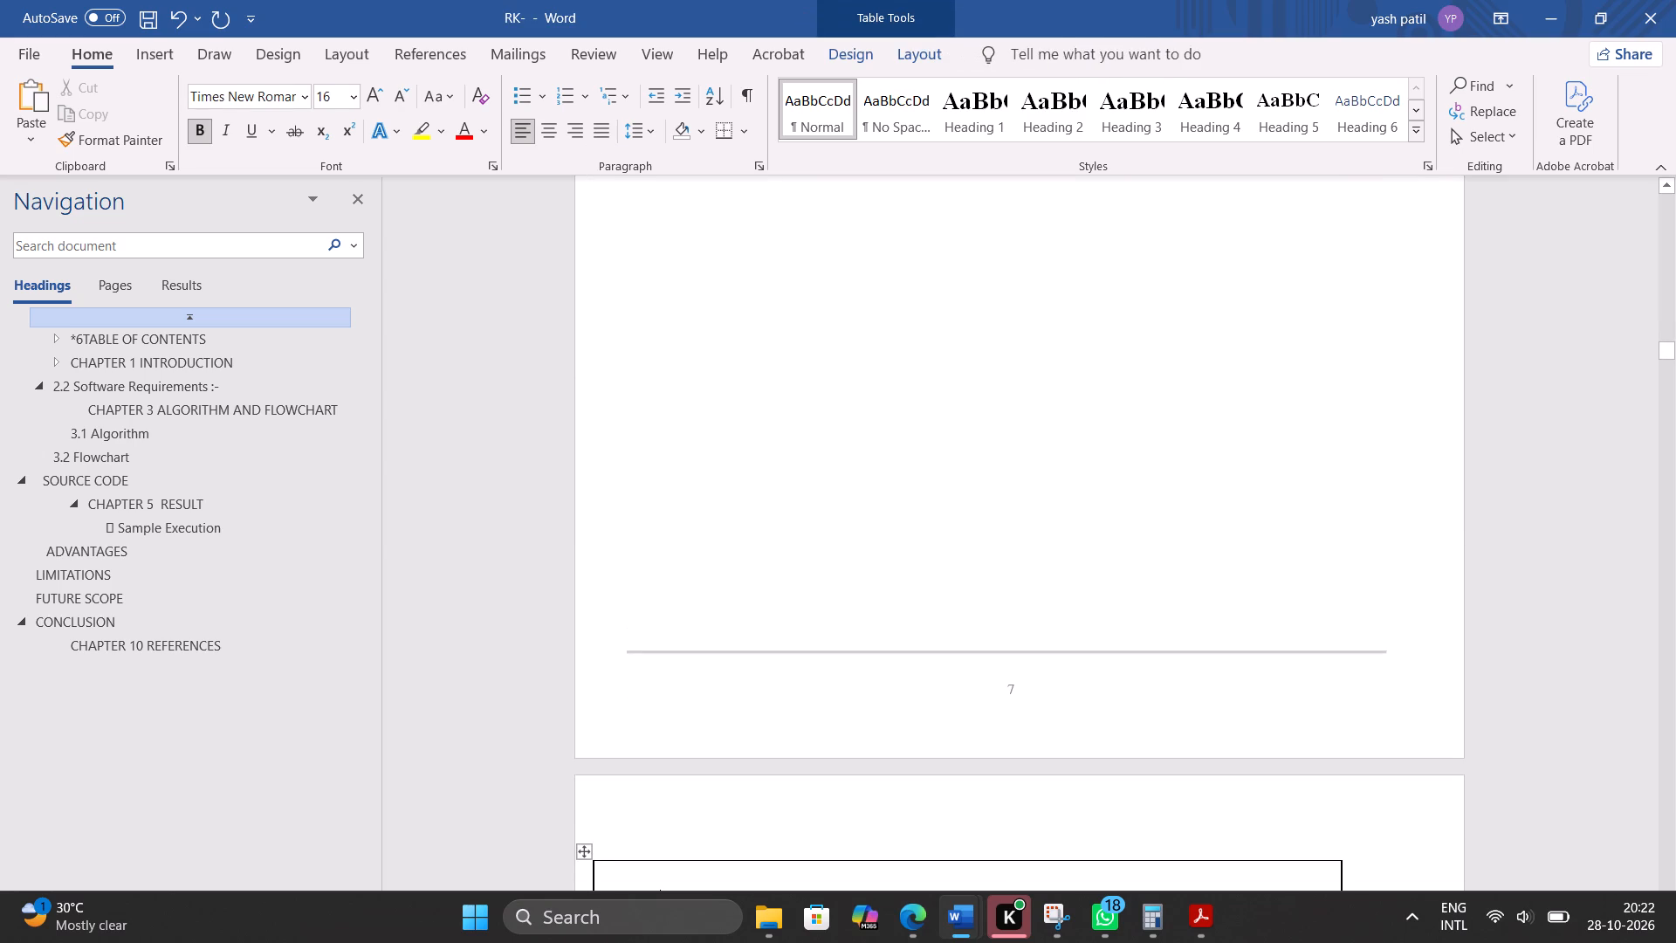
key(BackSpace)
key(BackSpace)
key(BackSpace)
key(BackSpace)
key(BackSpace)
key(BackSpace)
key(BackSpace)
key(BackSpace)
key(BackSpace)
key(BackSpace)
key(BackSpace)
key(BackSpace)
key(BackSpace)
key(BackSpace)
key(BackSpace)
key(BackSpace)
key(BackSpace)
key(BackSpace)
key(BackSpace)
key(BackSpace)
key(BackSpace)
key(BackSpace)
Enter "=" on the empty line of blank page 7 before the Abstract.
click(950, 272)
right_click(950, 272)
key(equal)
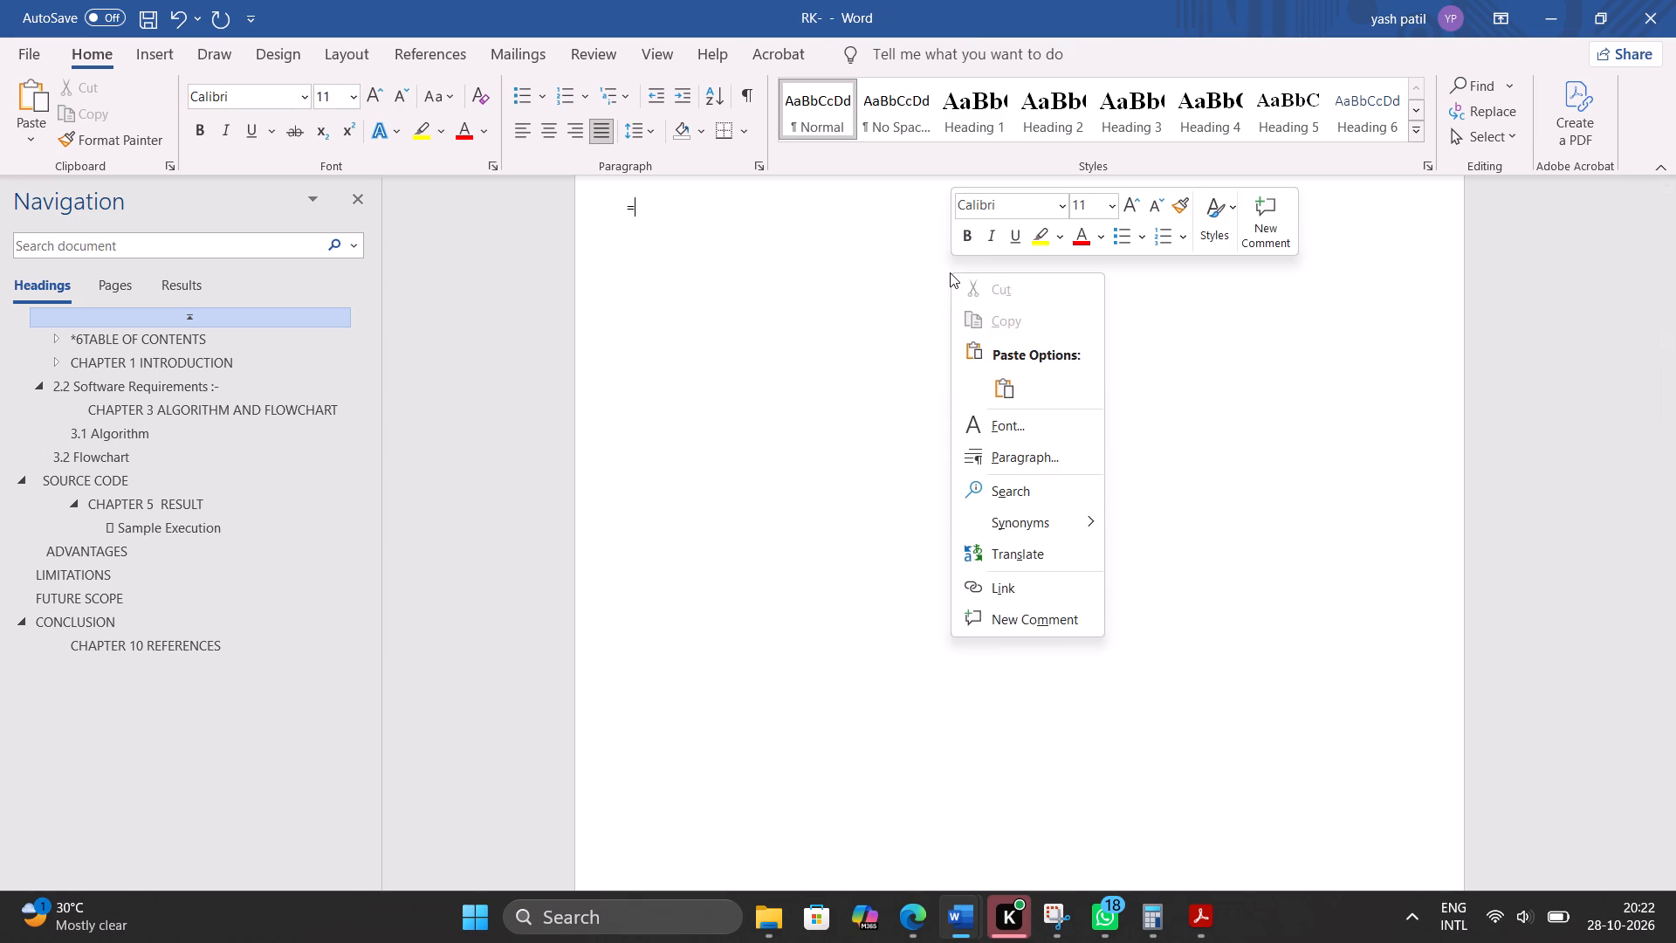
click(878, 471)
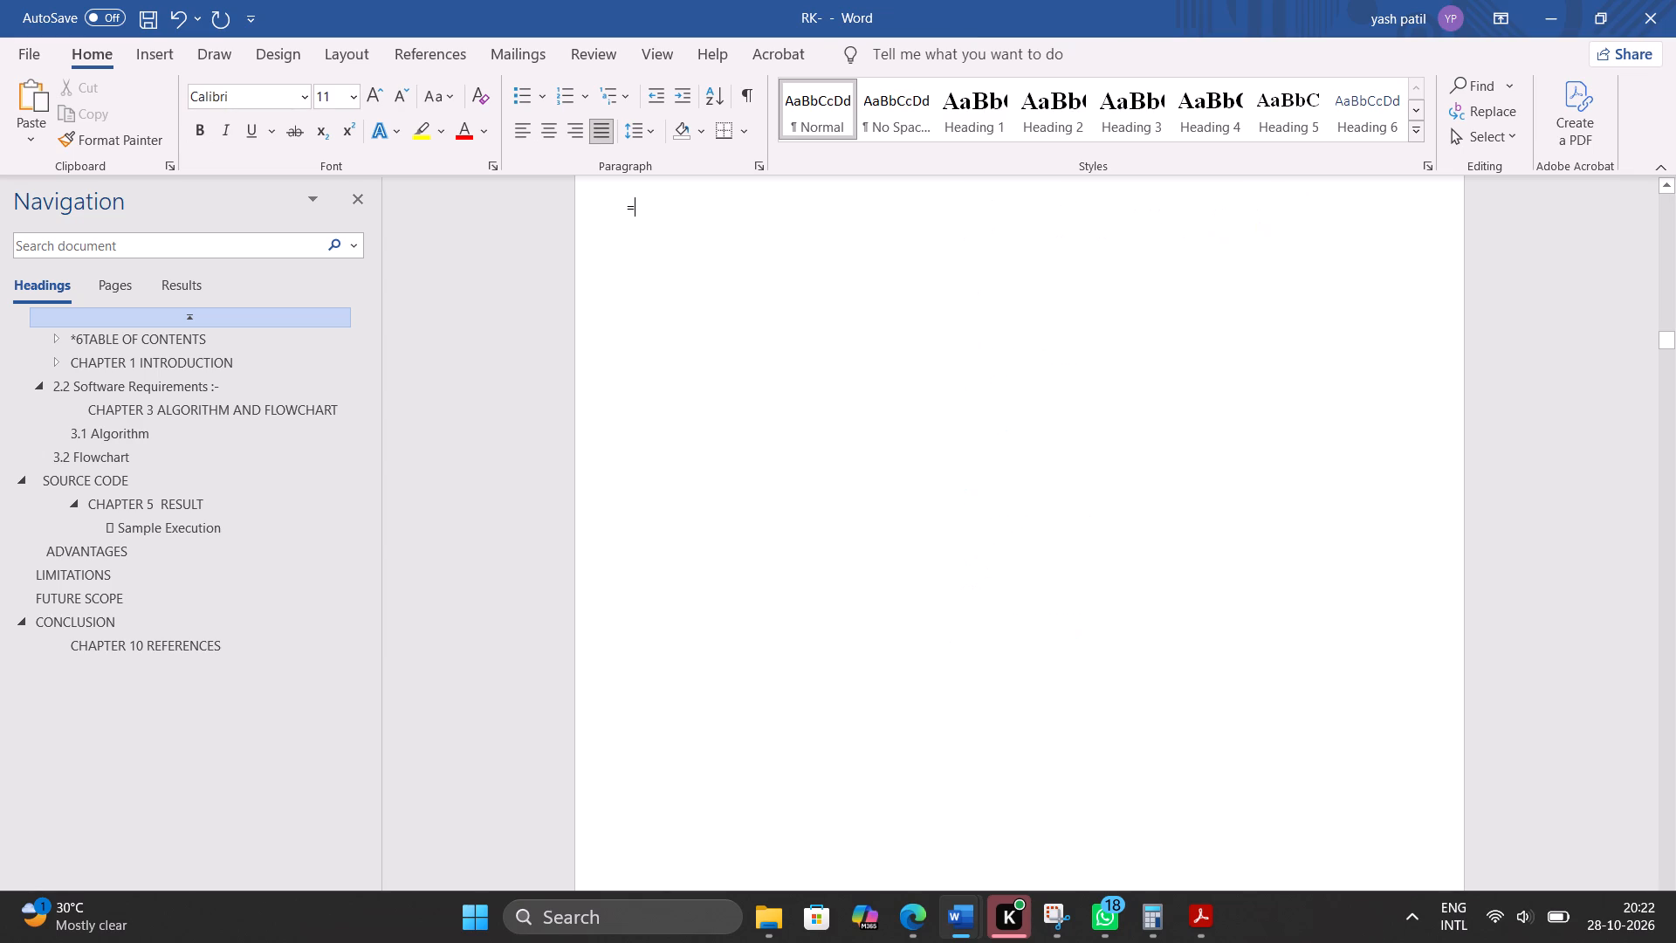
In a view of all pages, enter "*" on the blank page just before the bordered page marked ii.
ctrl+scroll(878, 471, down, 3)
ctrl+scroll(878, 471, up, 1)
ctrl+scroll(878, 471, down, 1)
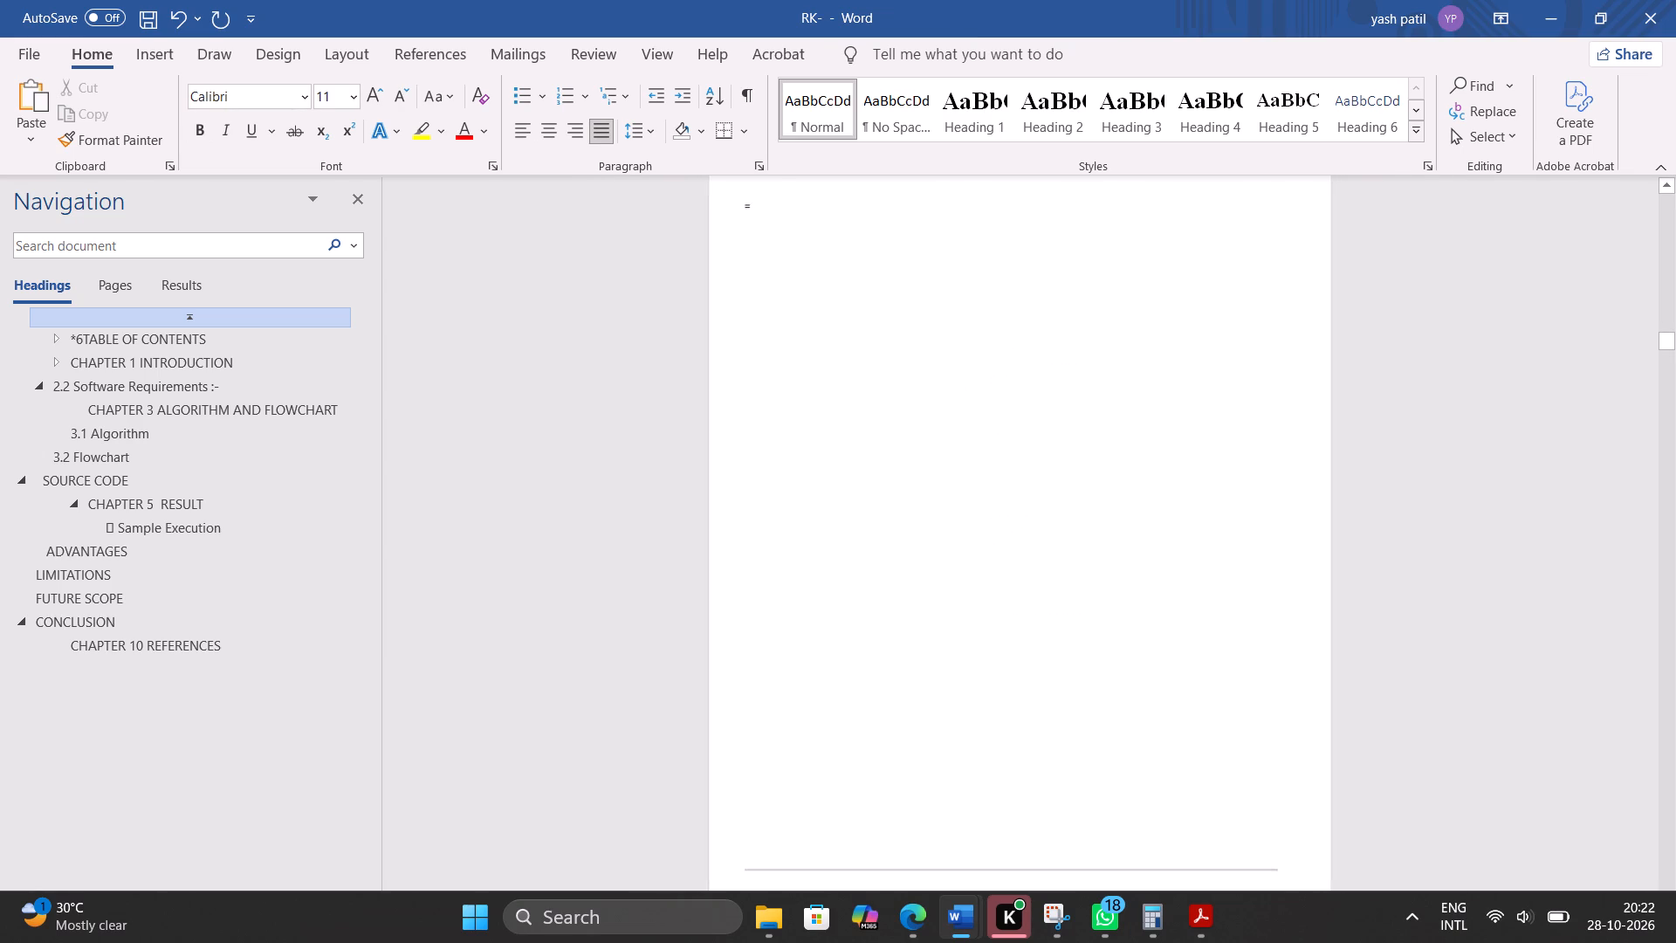
ctrl+scroll(878, 471, down, 7)
scroll(878, 471, down, 6)
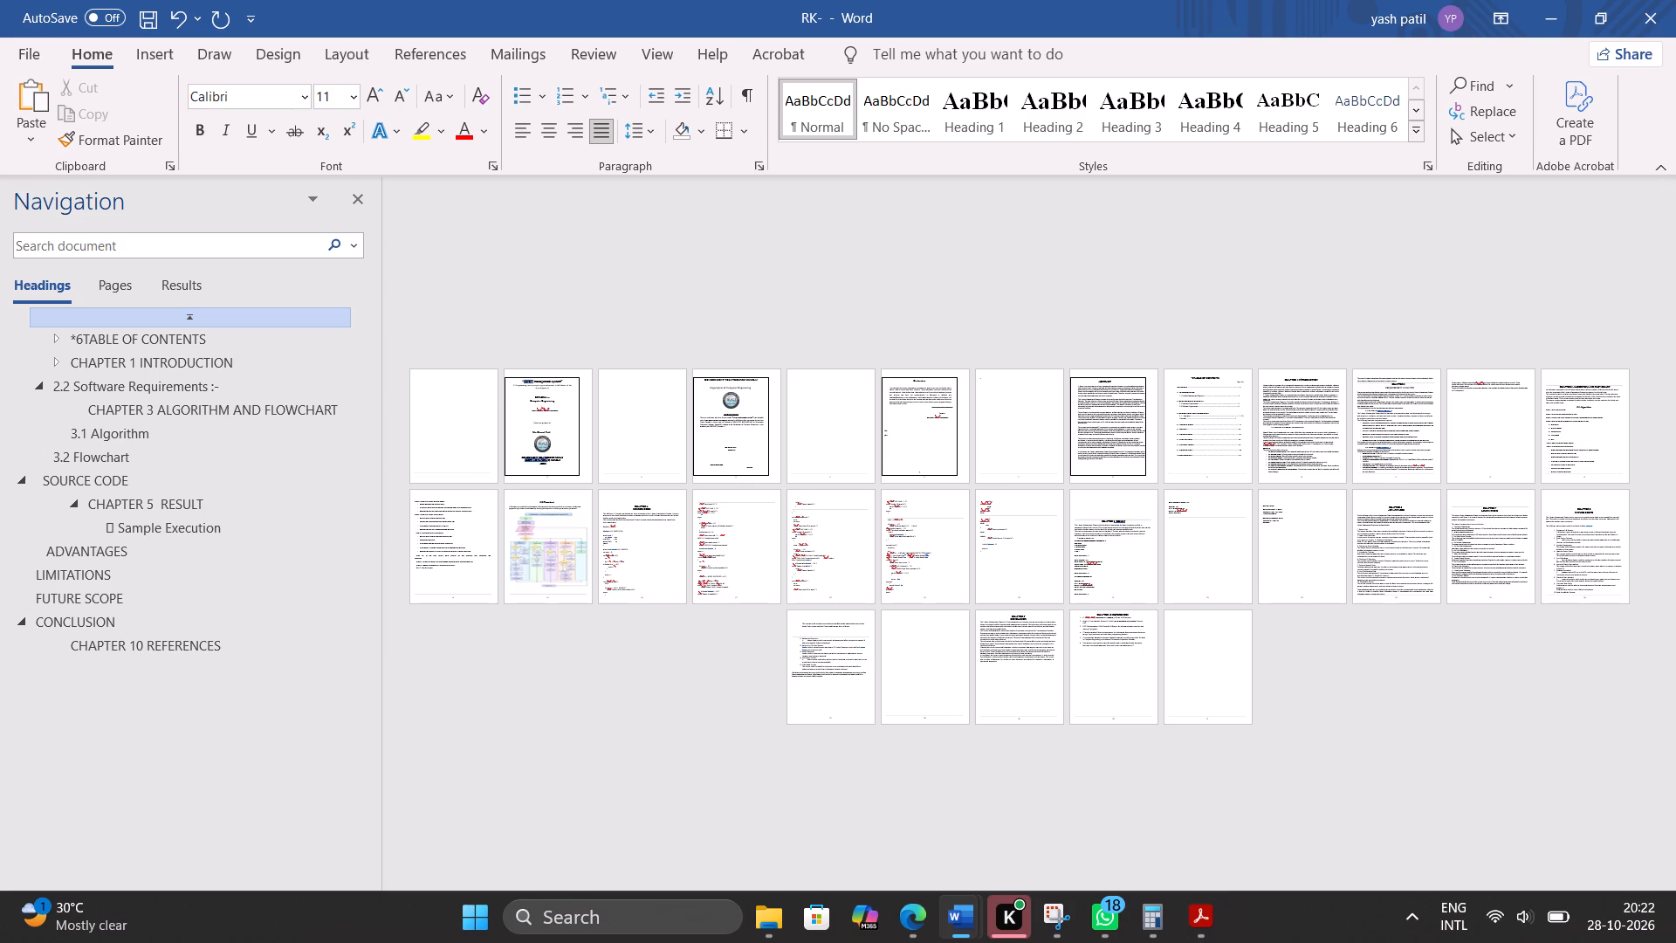
click(849, 423)
key(asterisk)
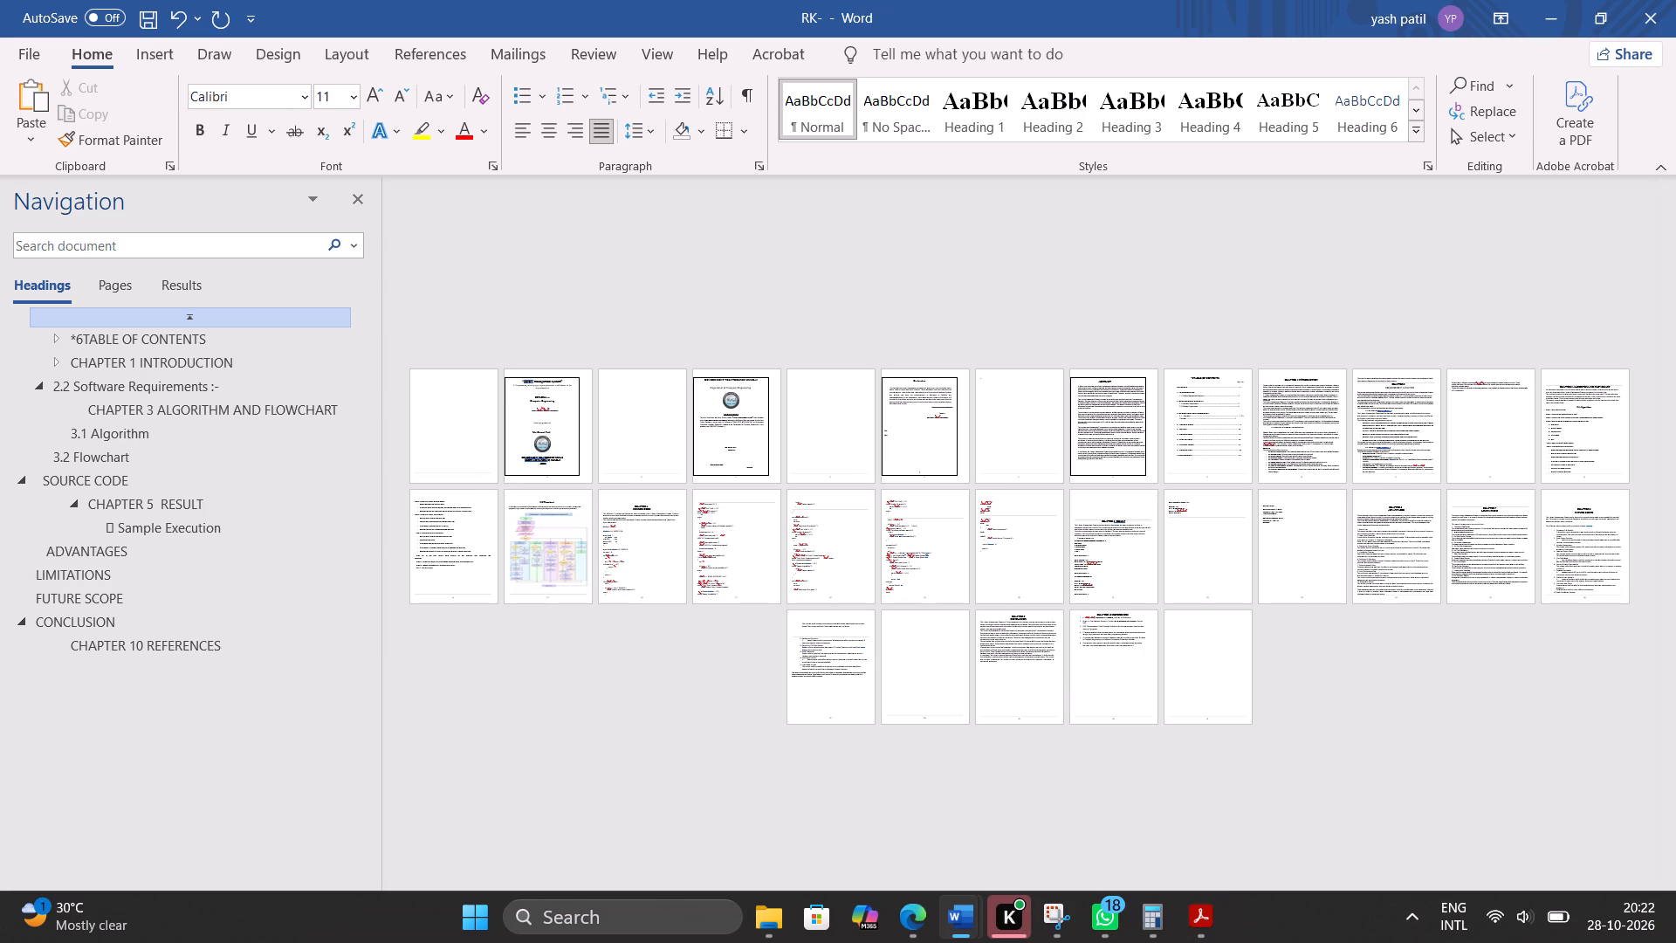
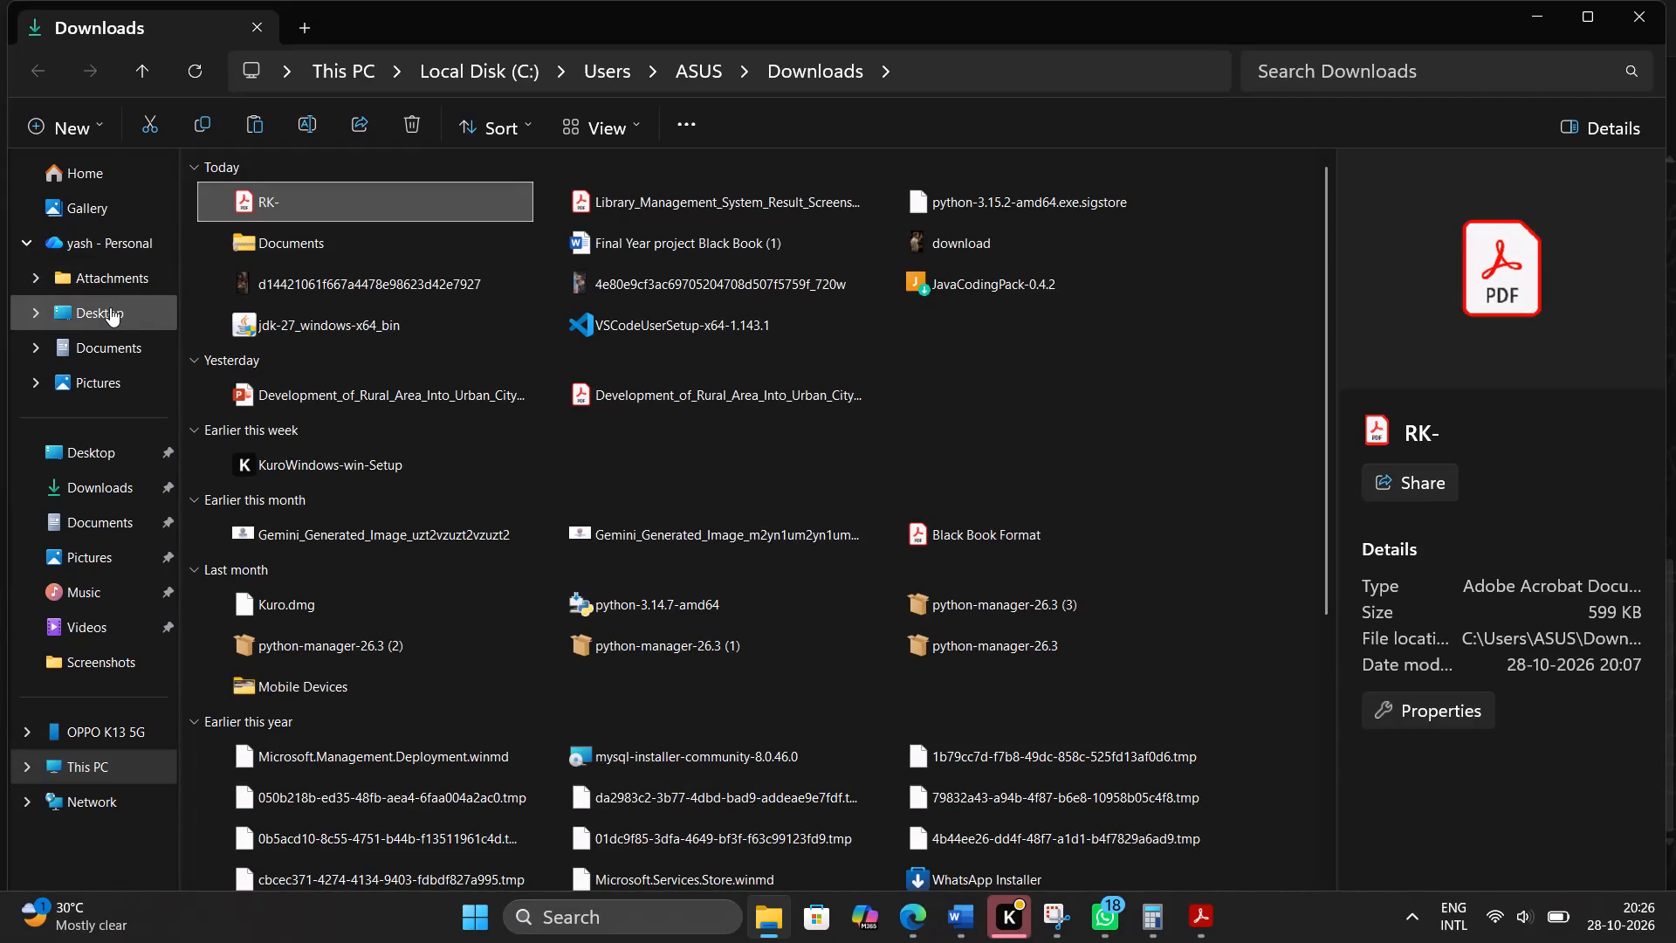
Go to the OneDrive Desktop folder and select the RK-9 Word document.
click(110, 306)
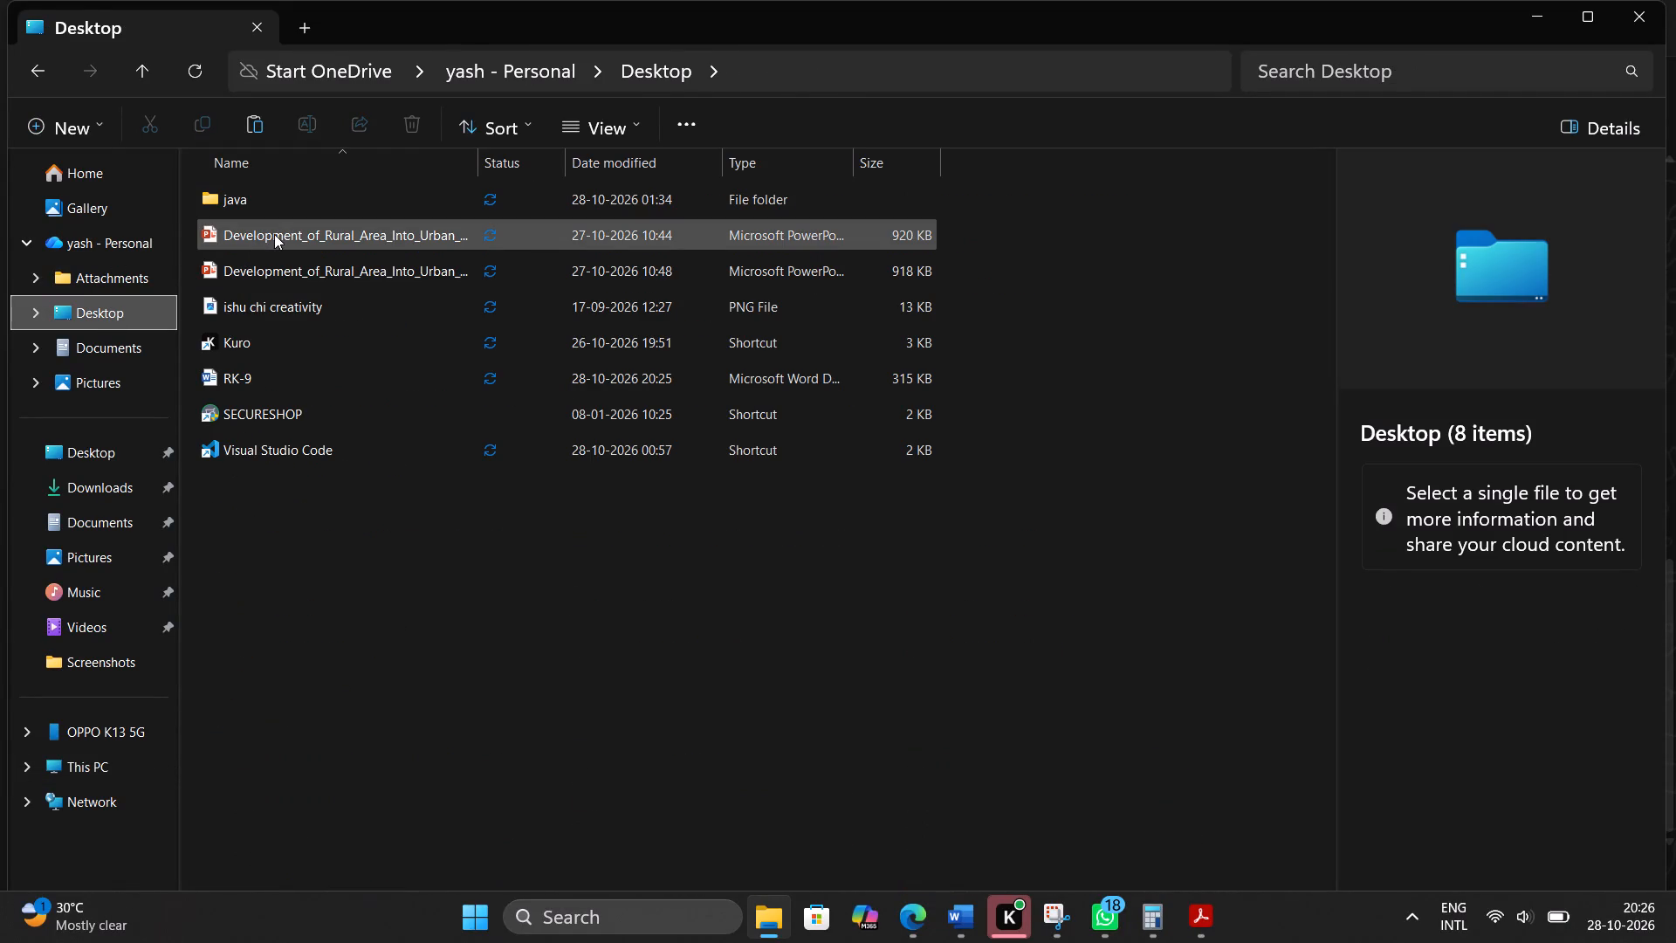
drag(257, 365, 302, 382)
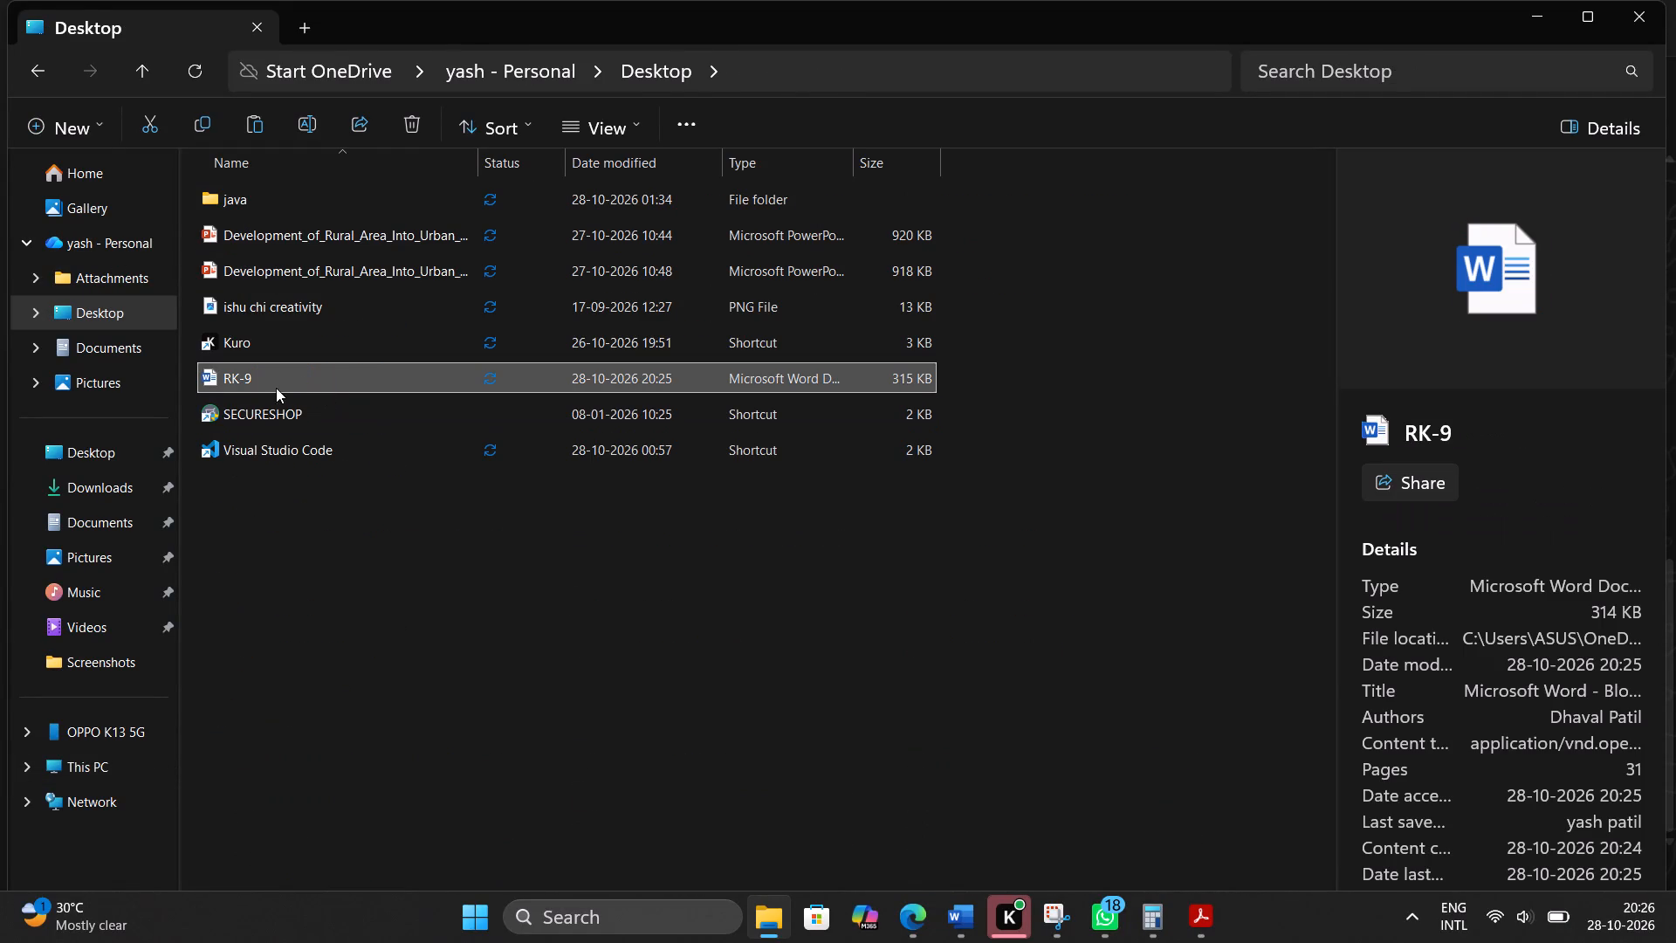
click(318, 654)
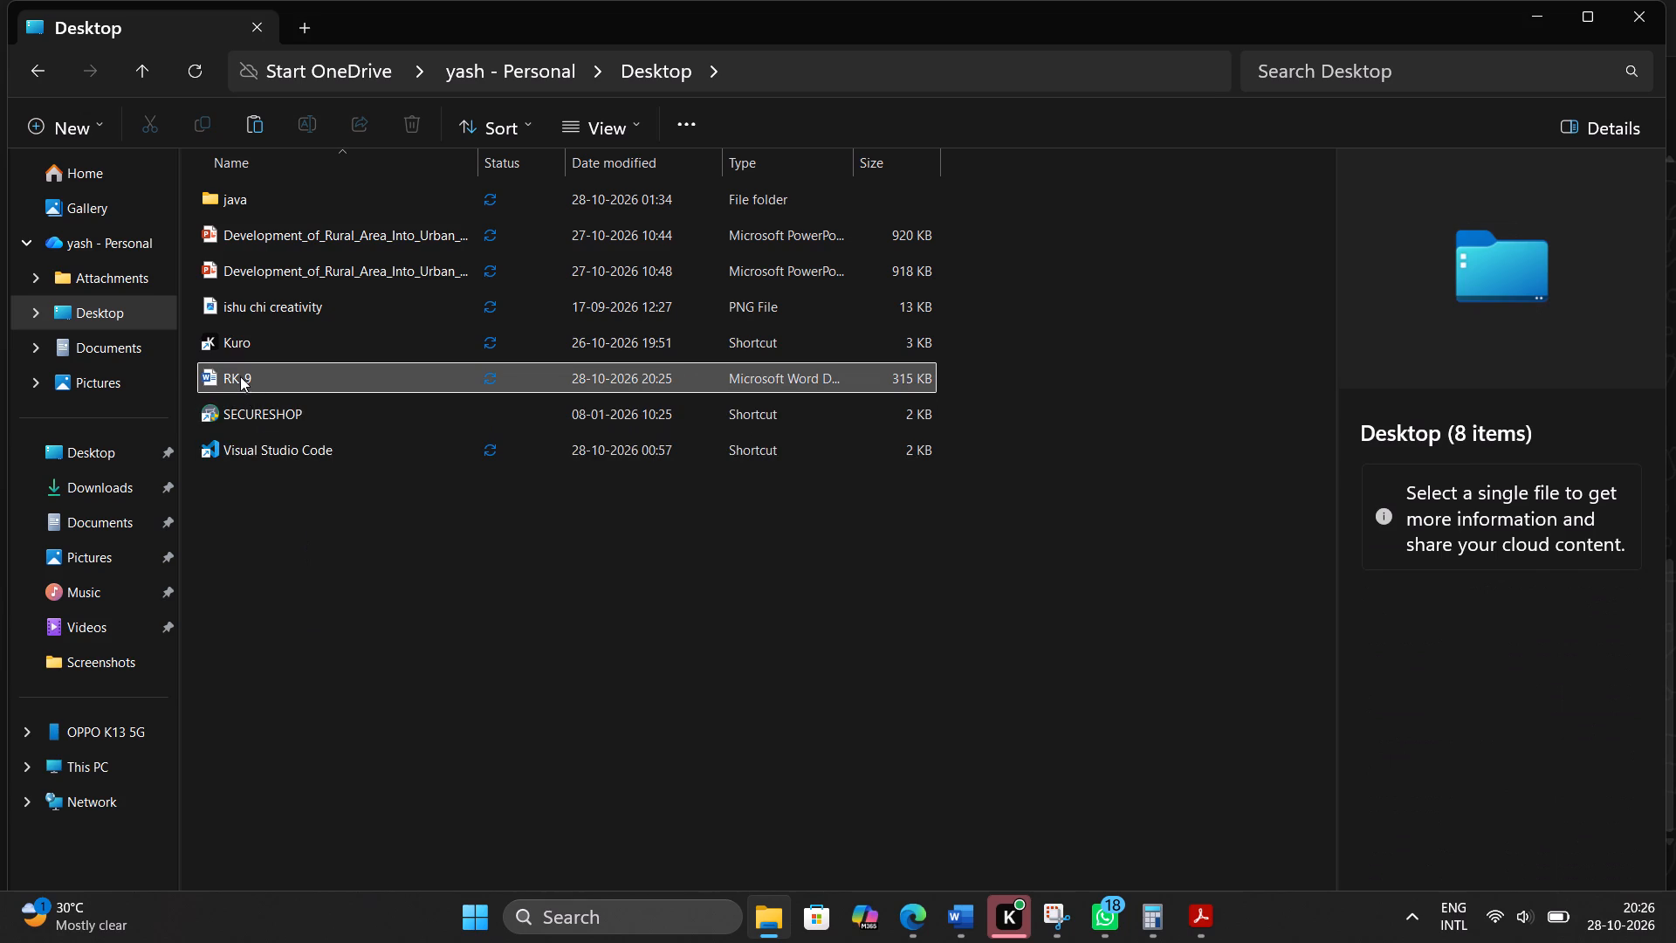
click(240, 375)
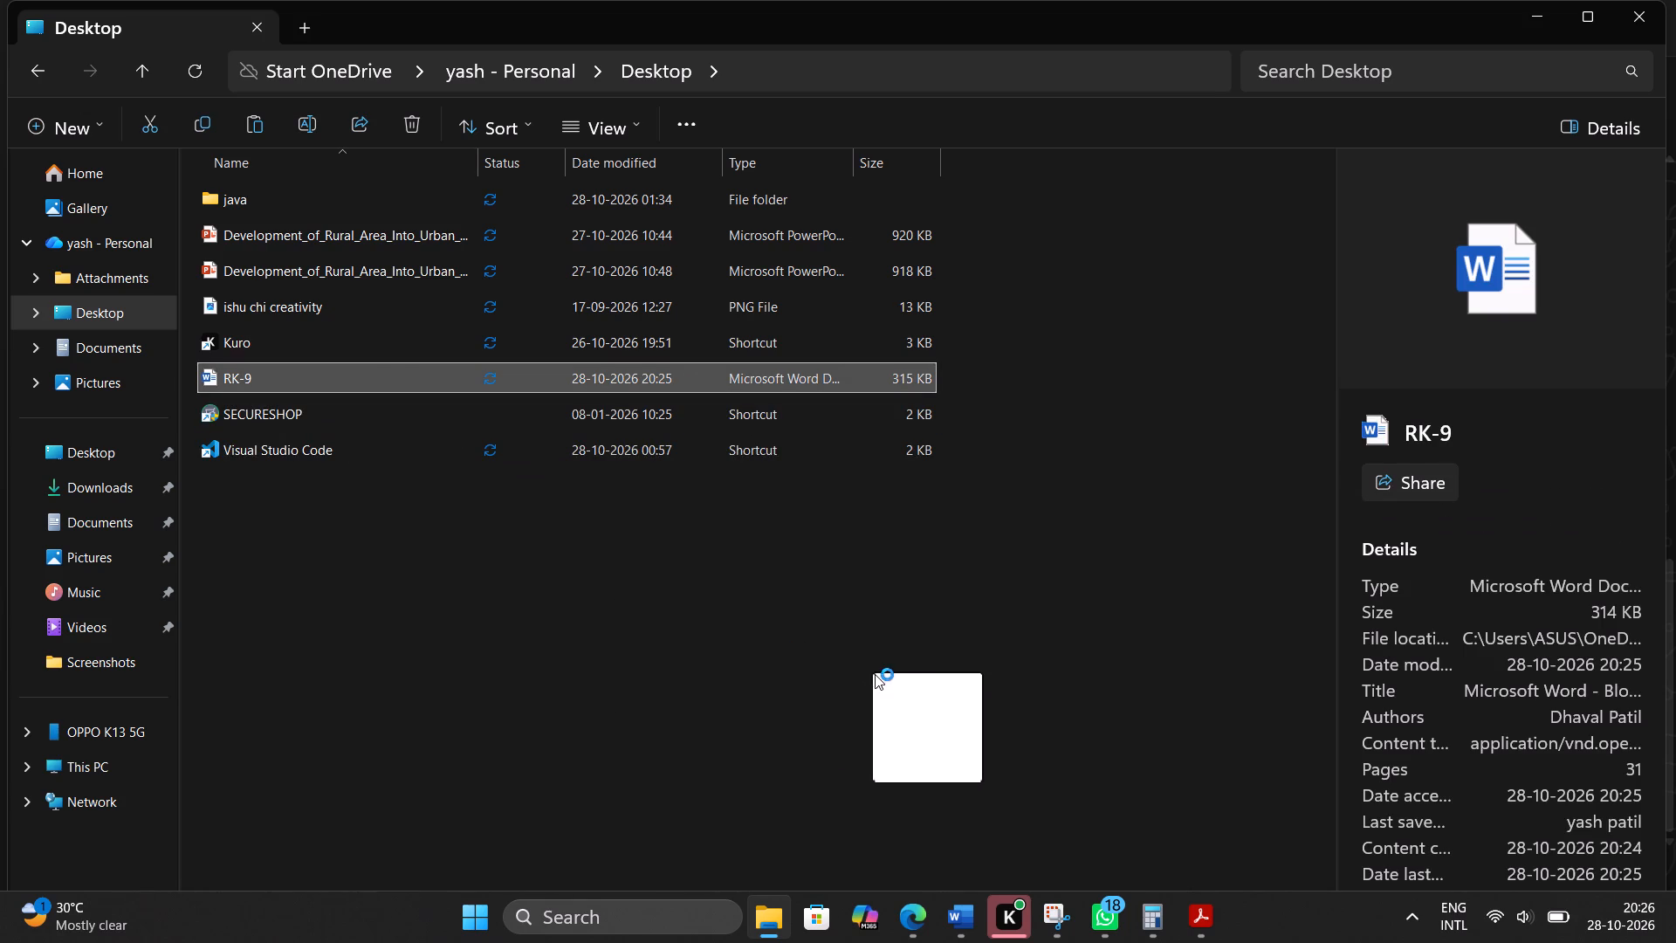
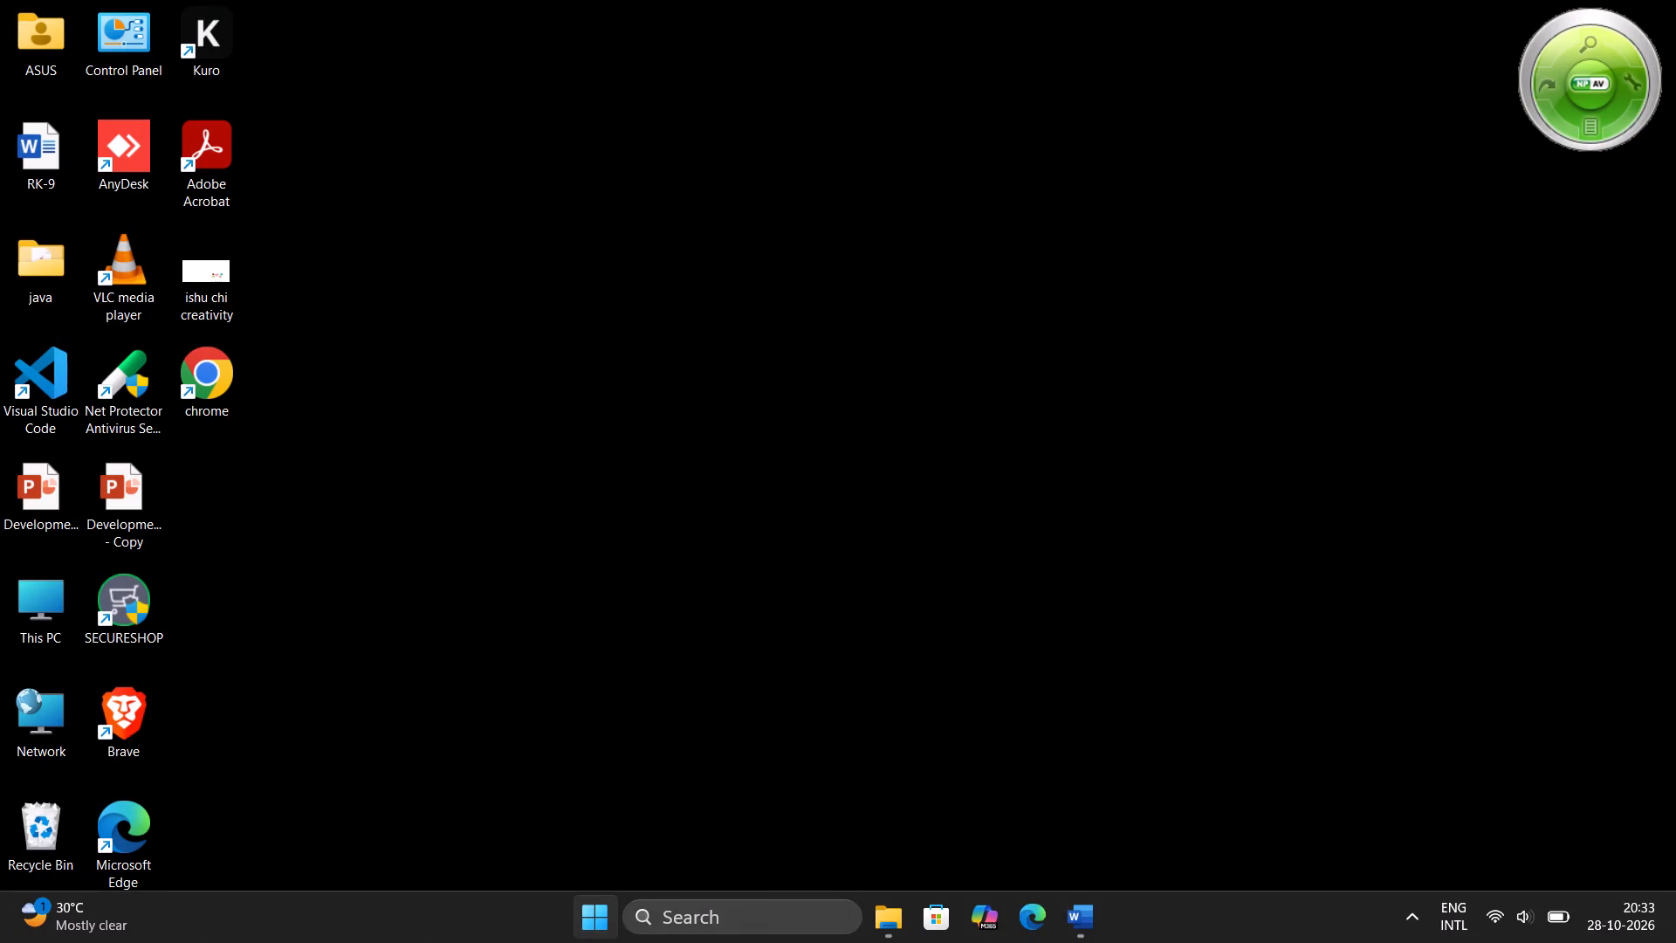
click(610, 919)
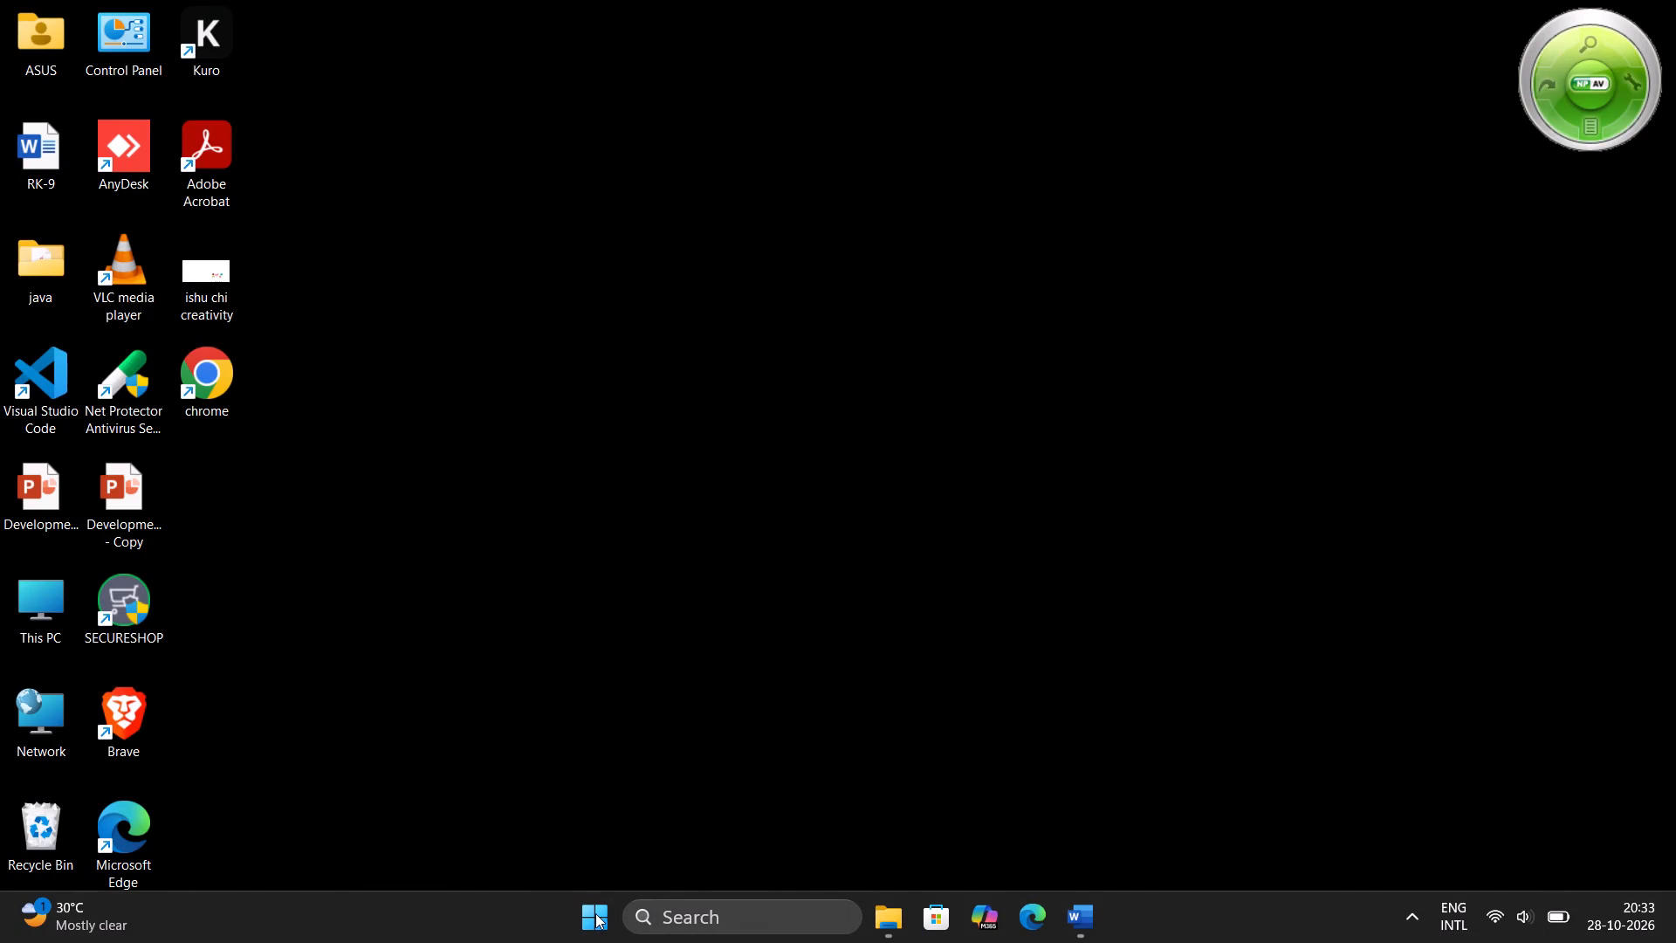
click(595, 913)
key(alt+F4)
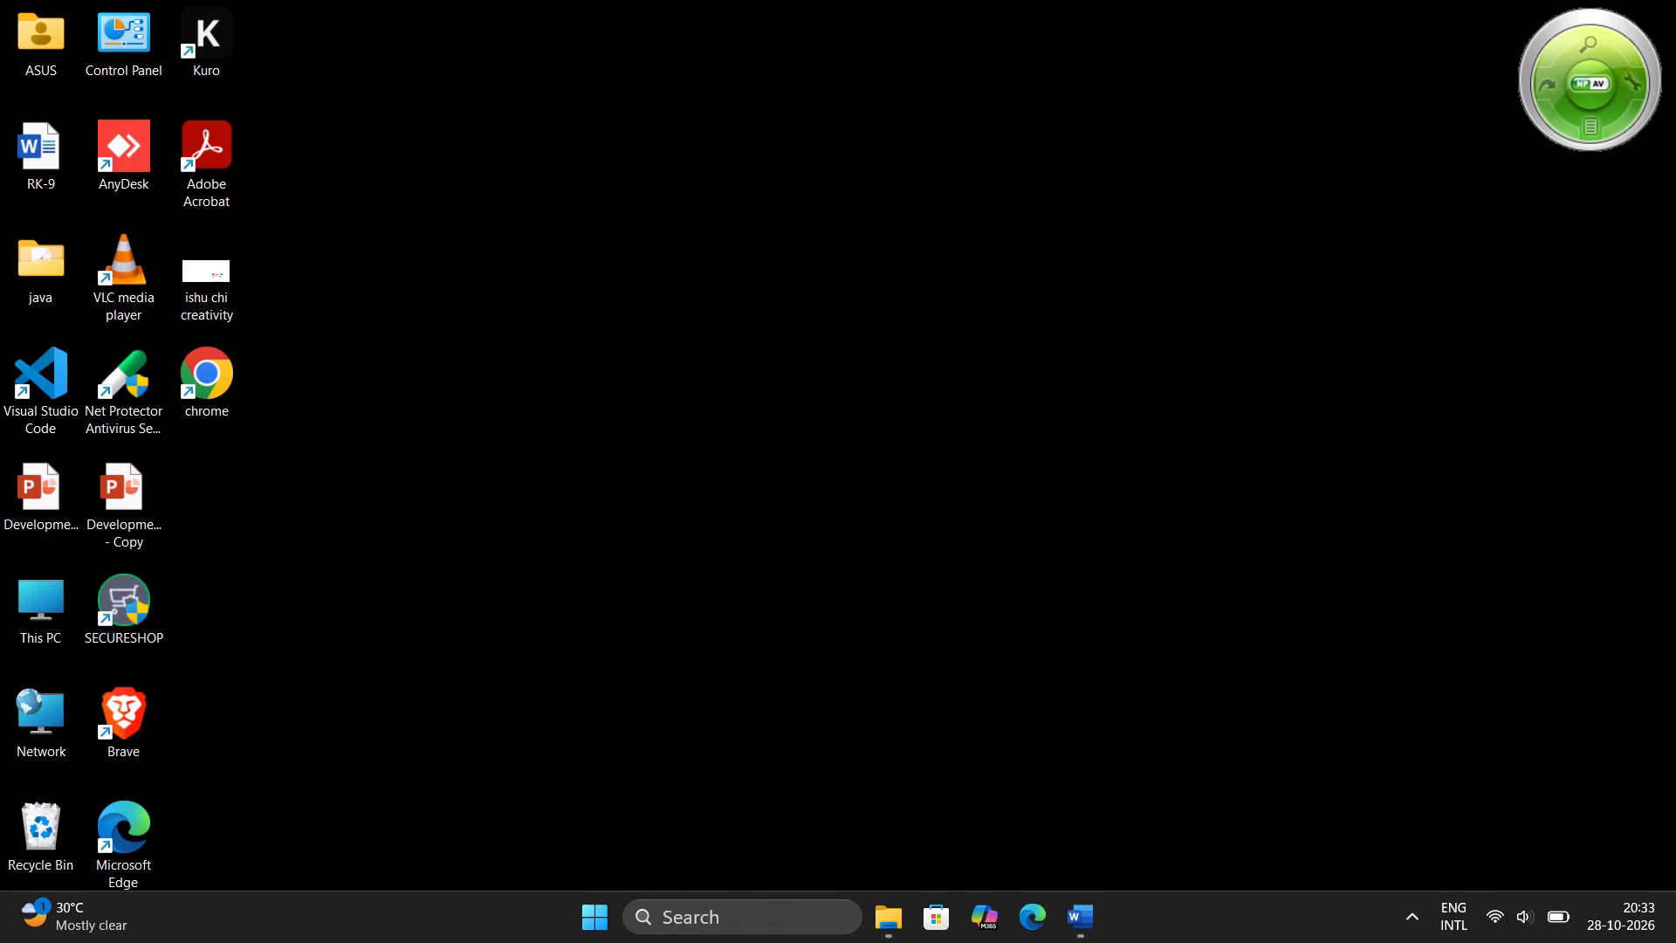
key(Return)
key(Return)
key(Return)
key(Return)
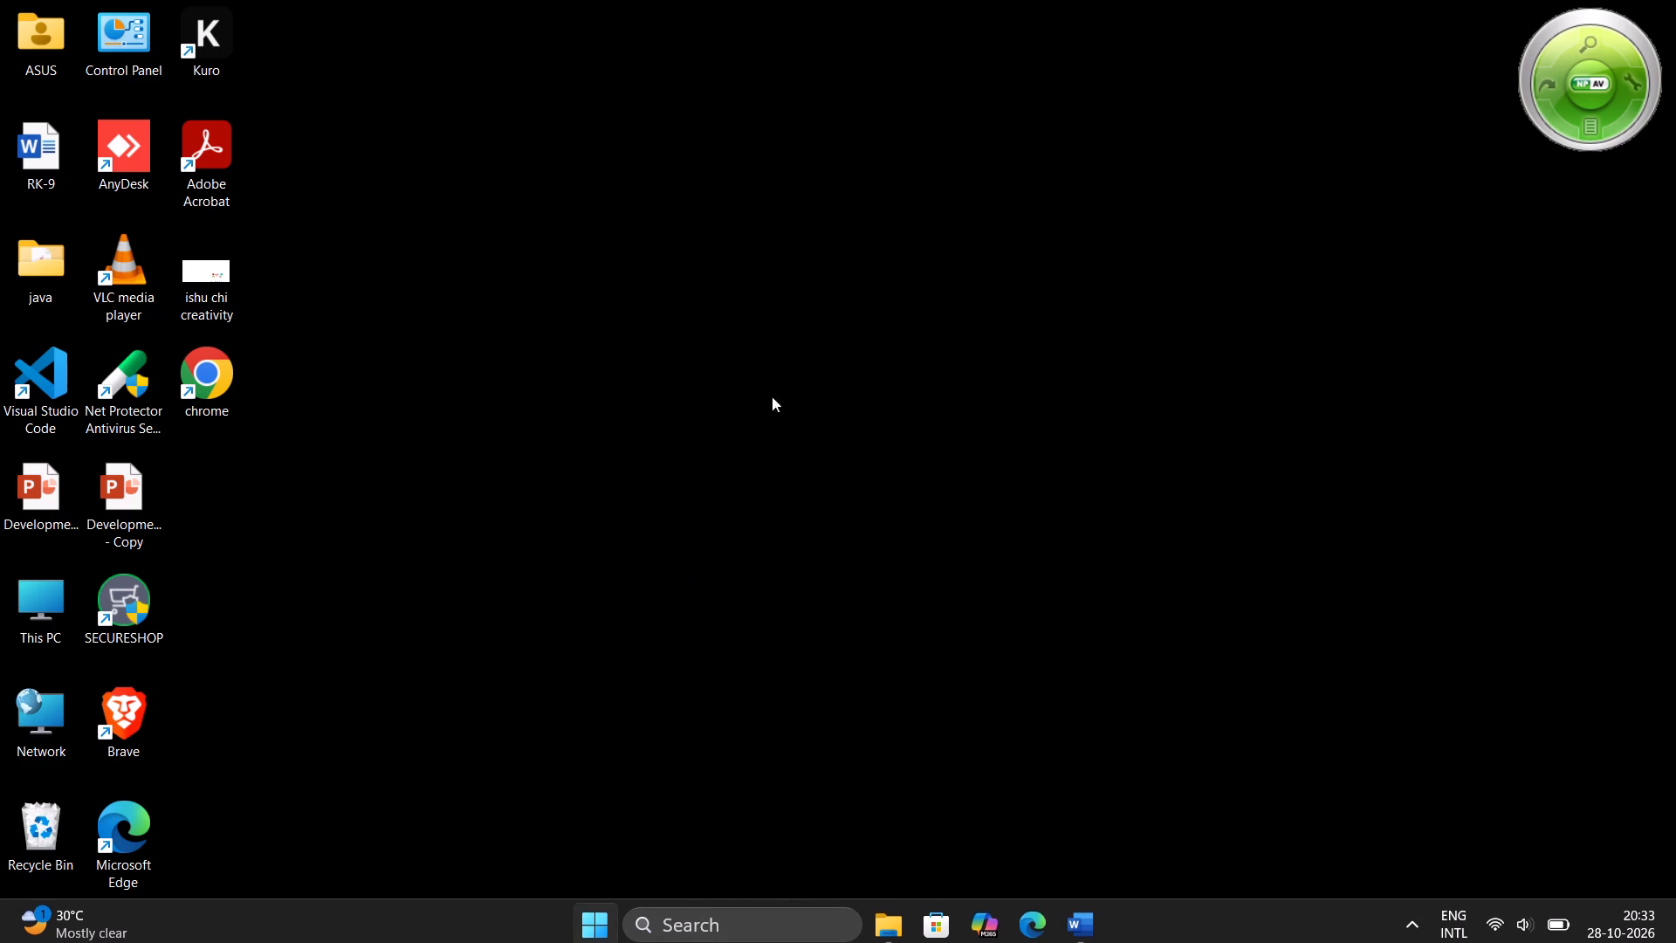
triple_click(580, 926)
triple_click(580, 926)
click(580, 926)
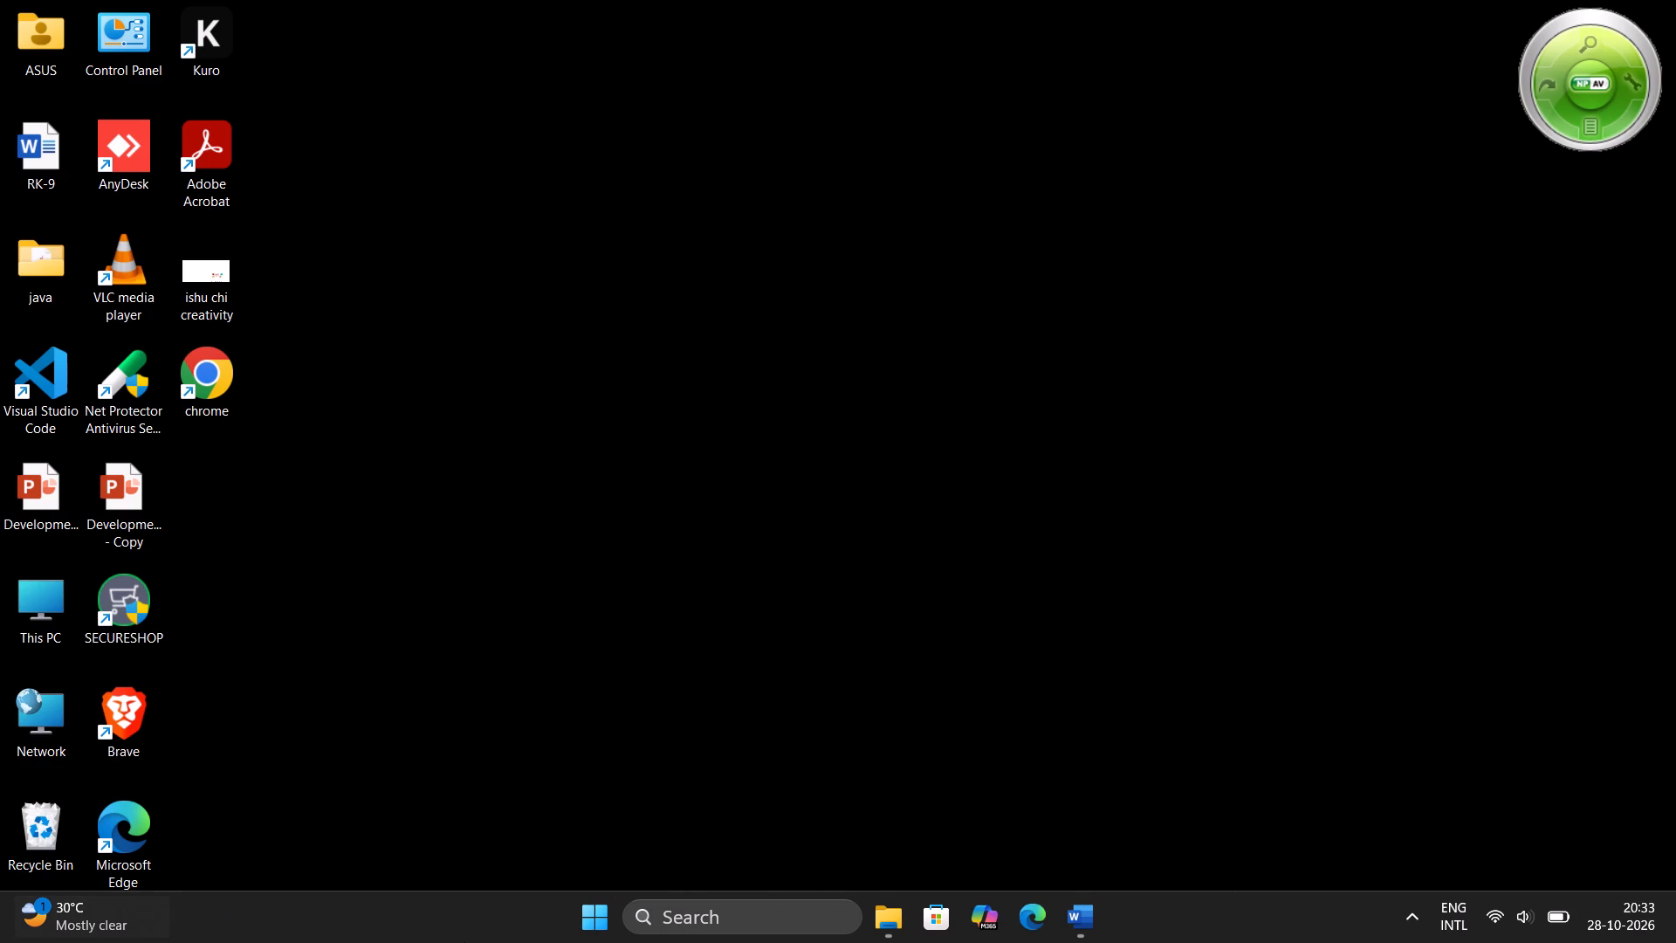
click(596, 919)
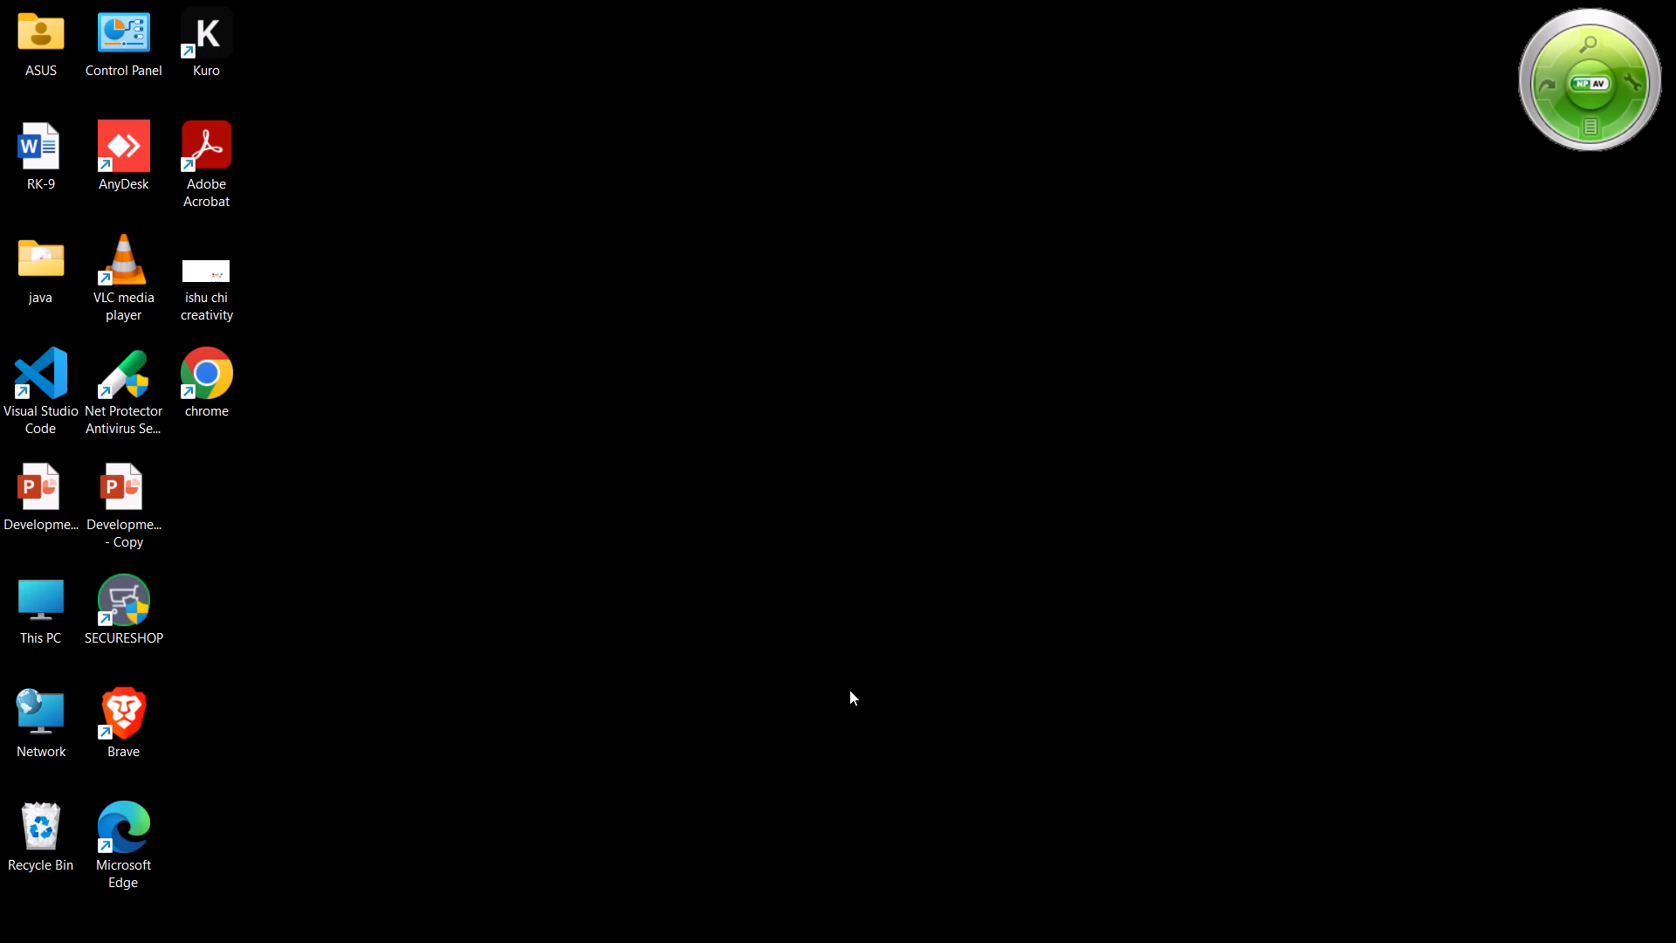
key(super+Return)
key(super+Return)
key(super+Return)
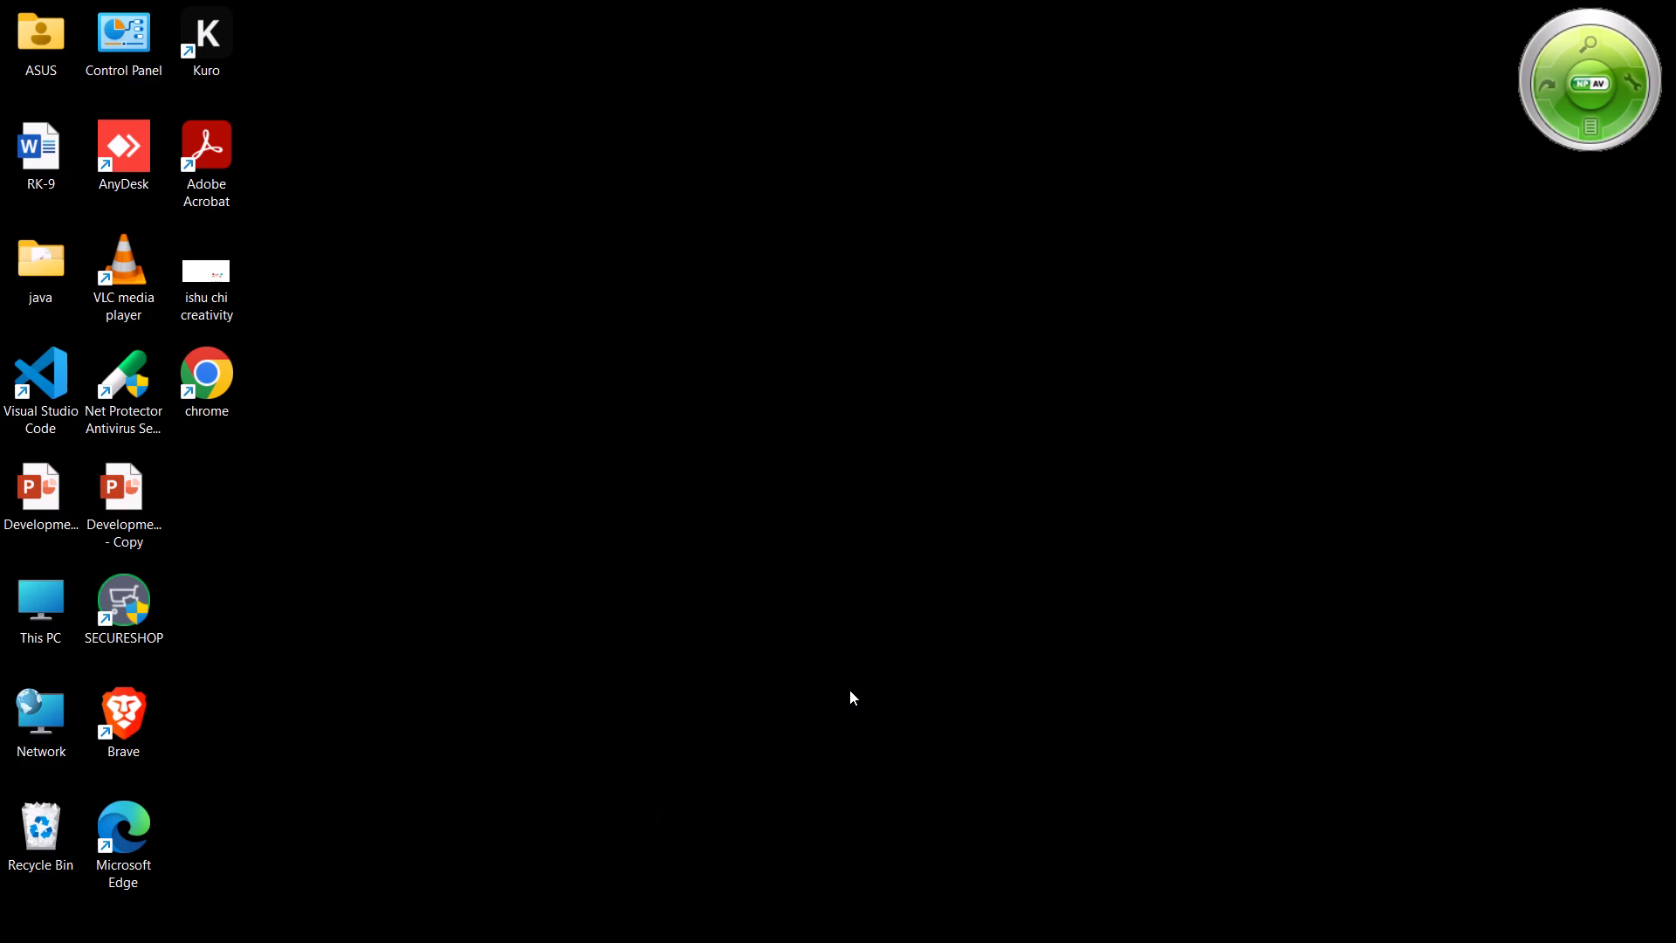